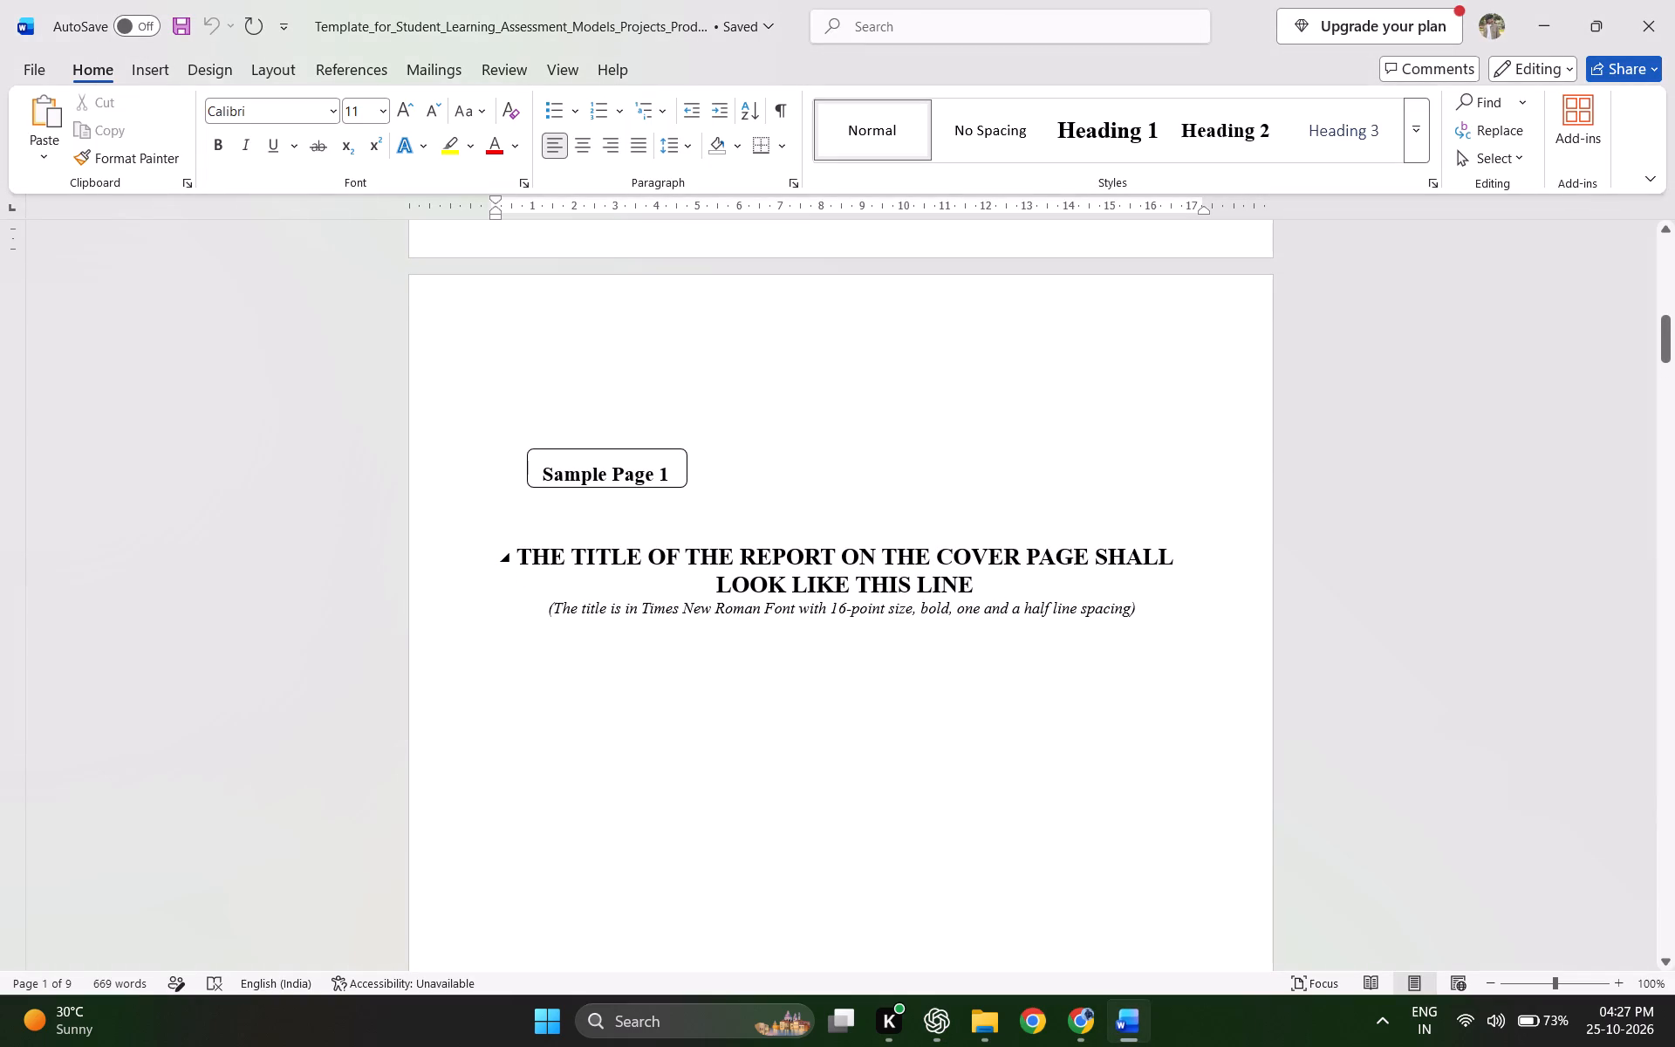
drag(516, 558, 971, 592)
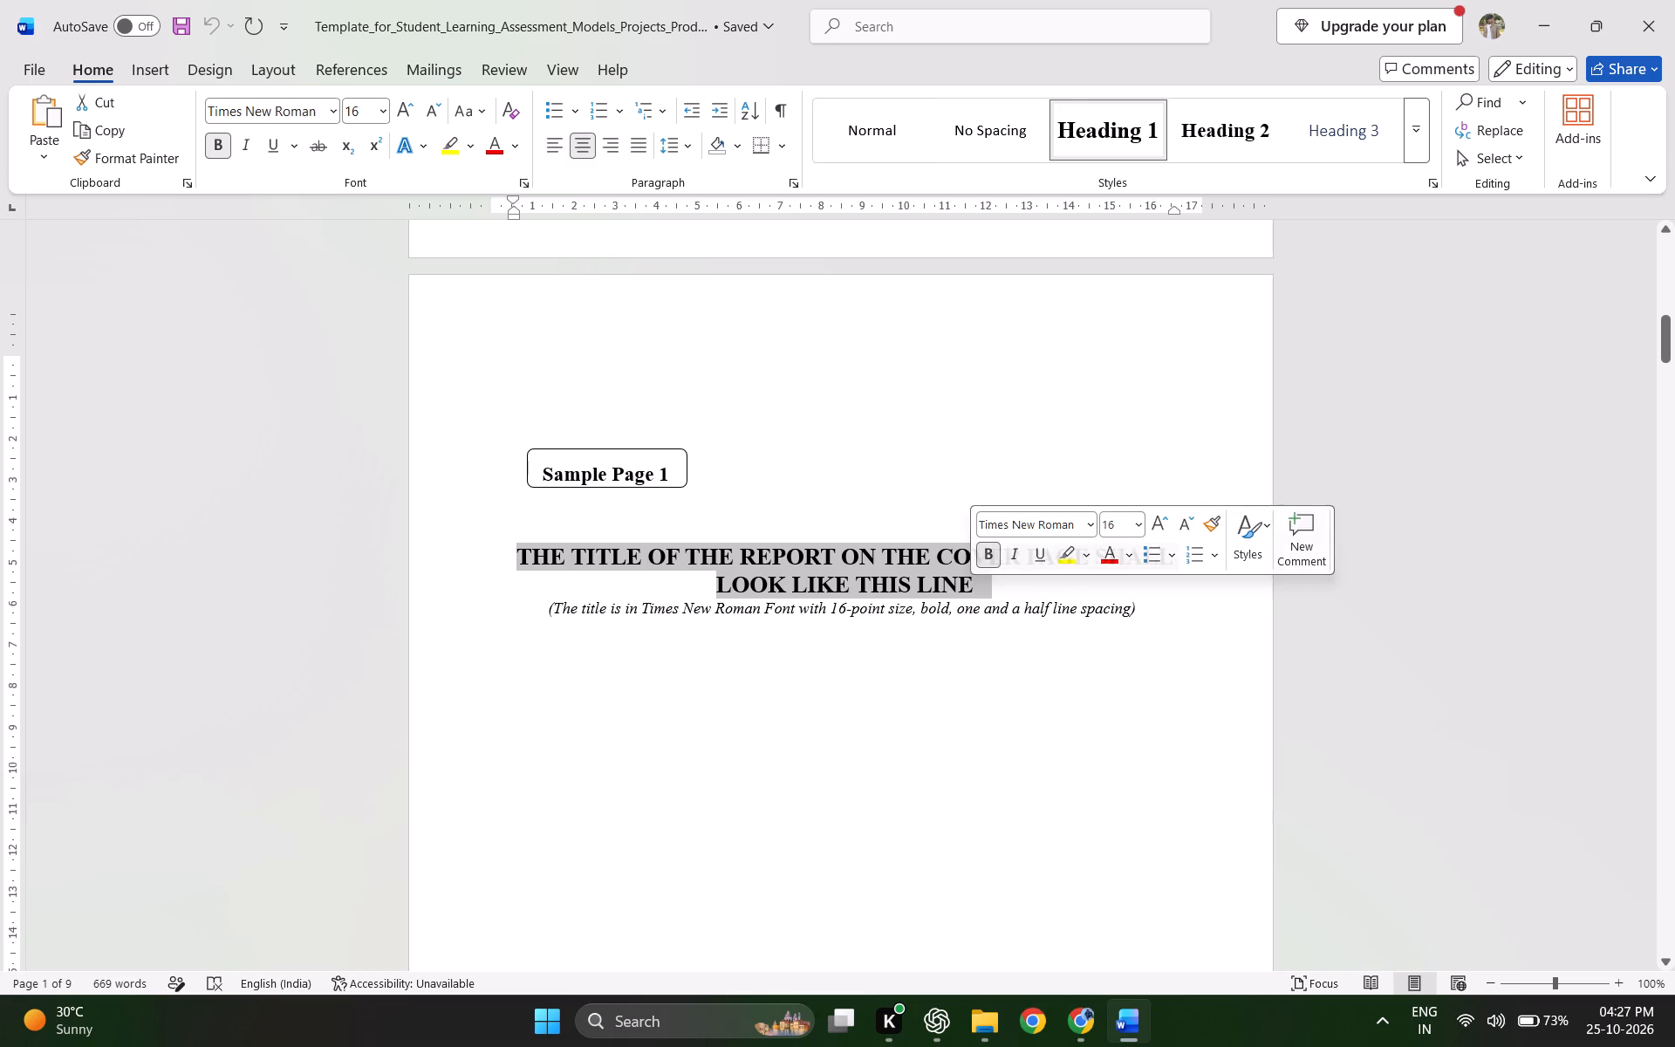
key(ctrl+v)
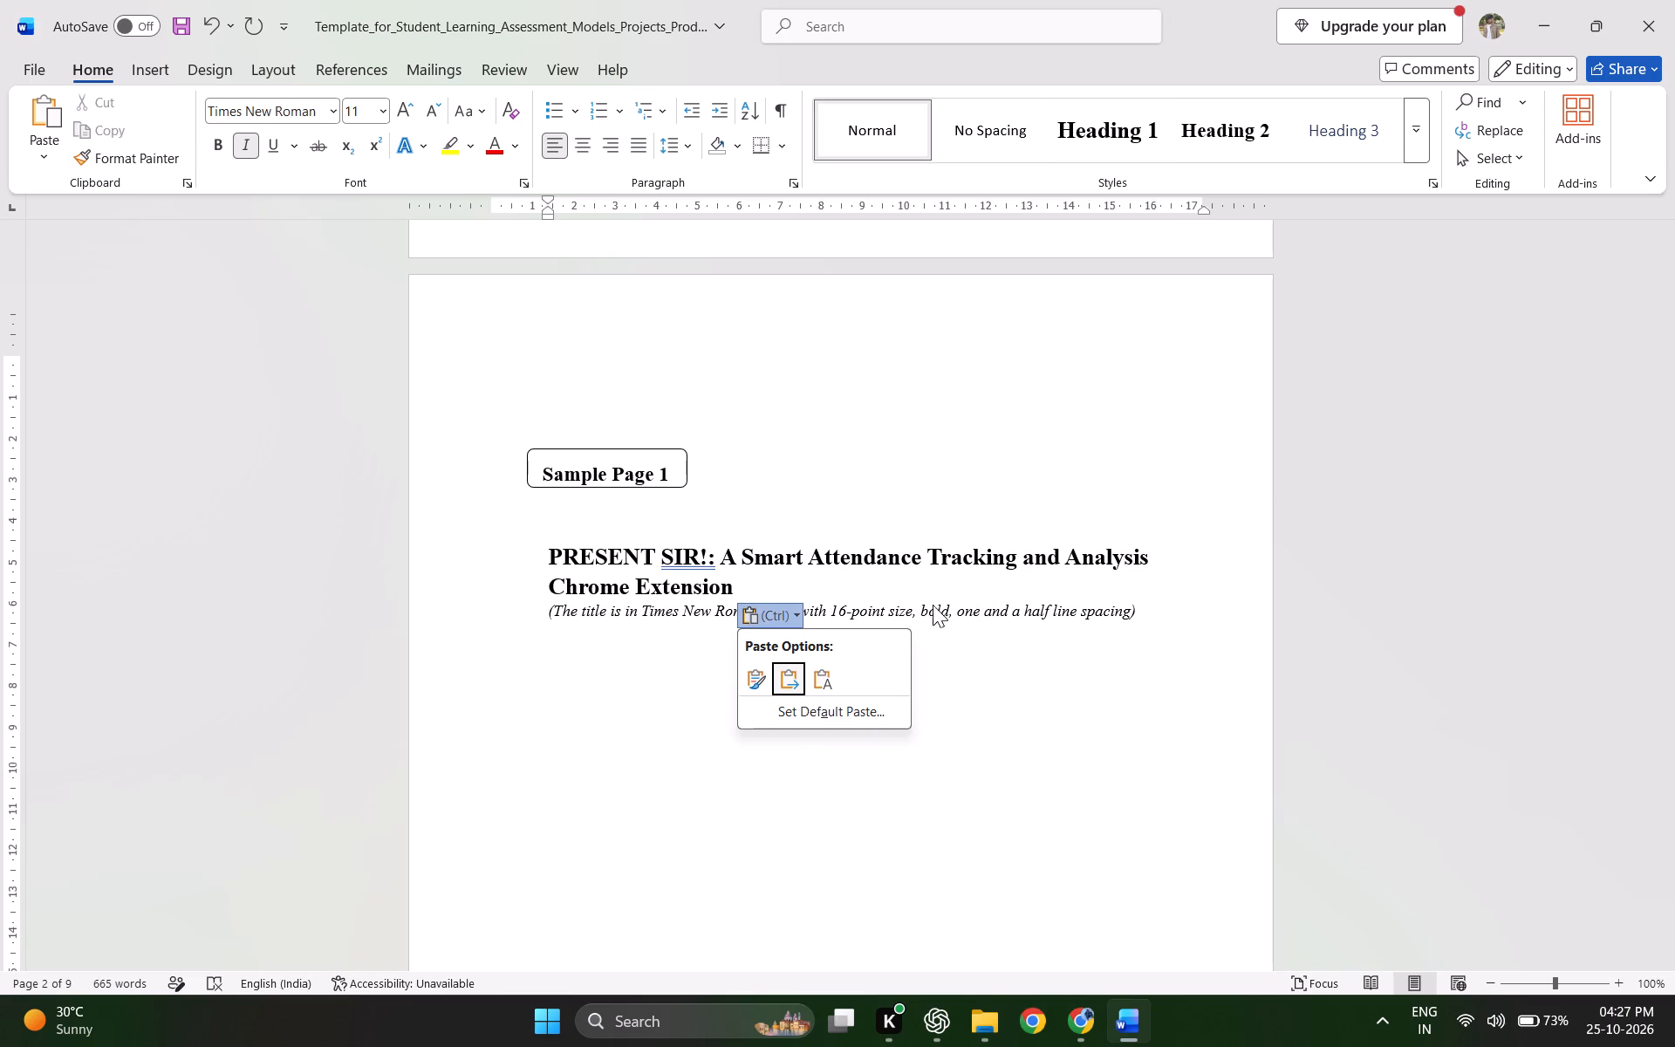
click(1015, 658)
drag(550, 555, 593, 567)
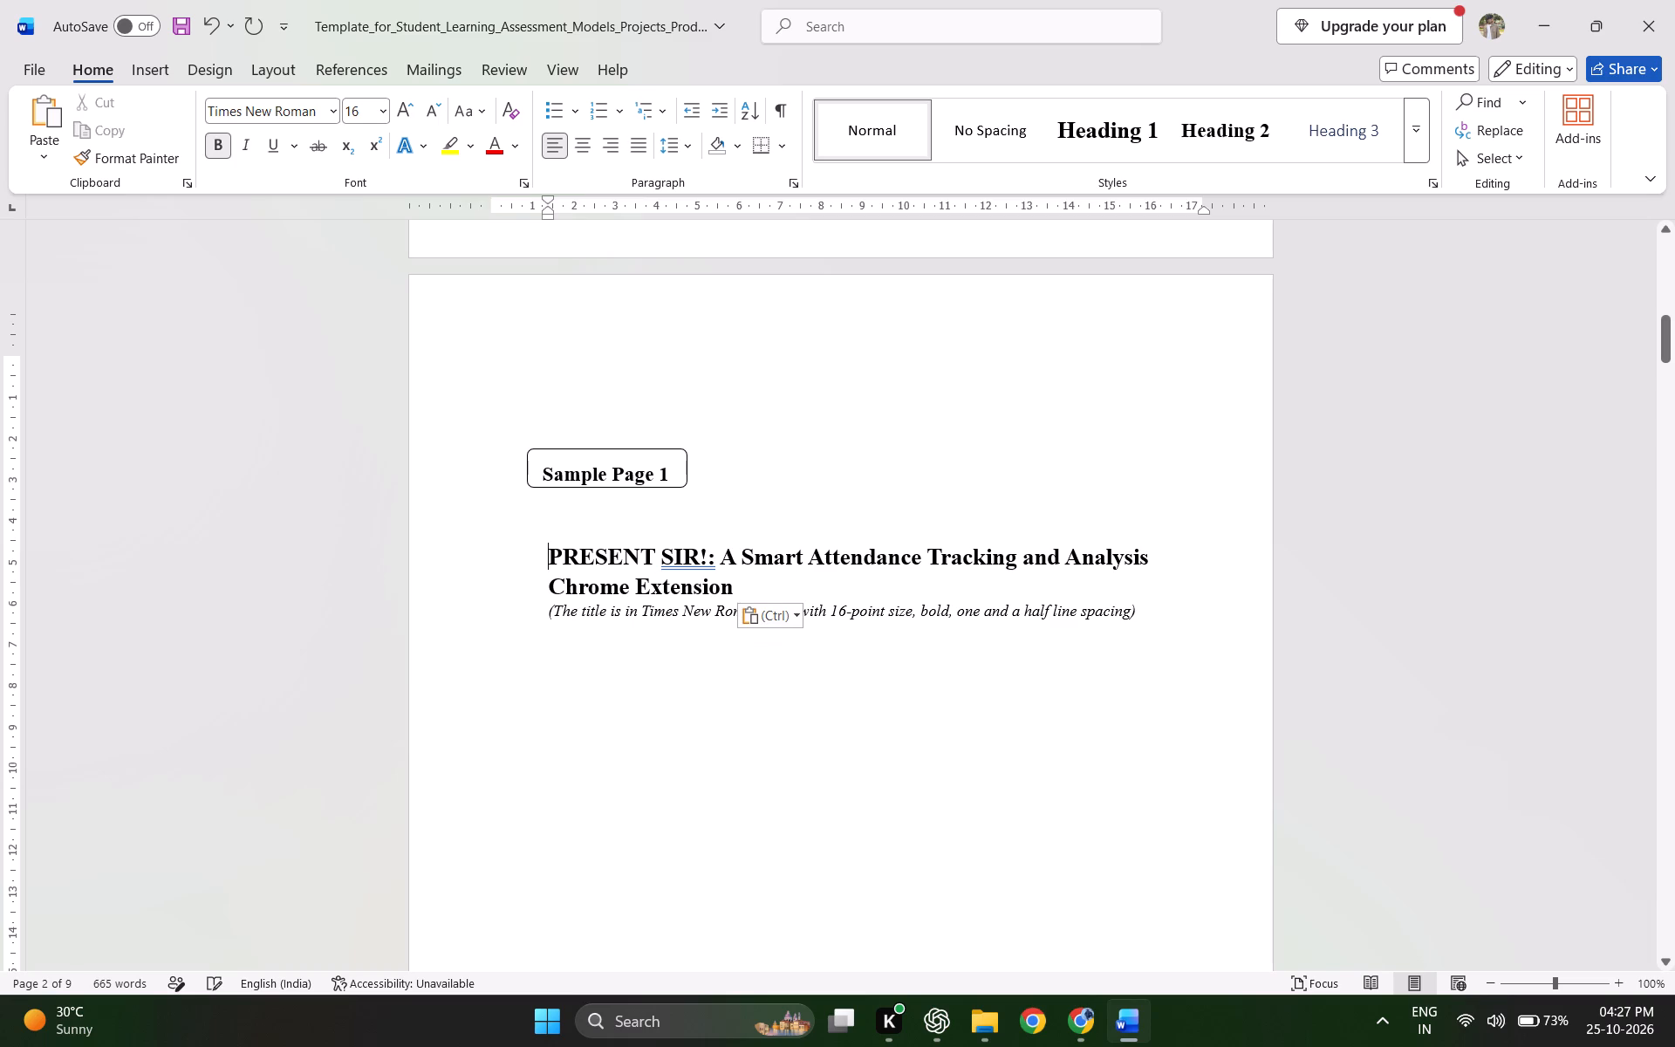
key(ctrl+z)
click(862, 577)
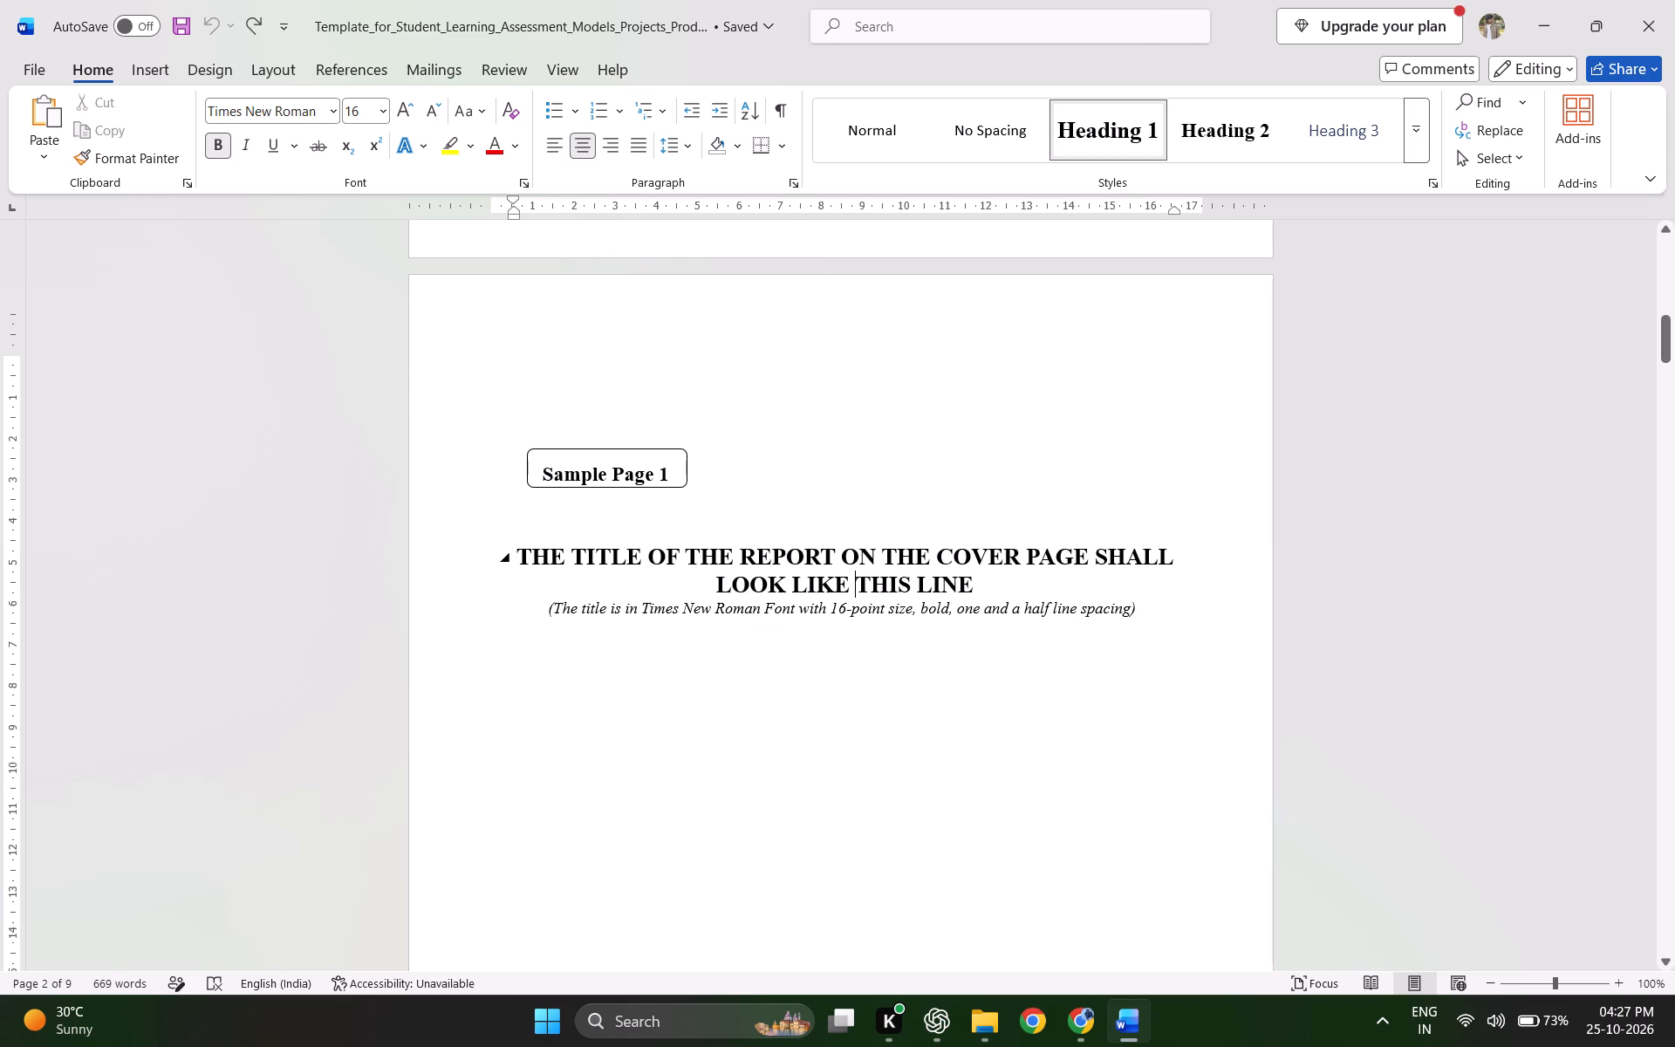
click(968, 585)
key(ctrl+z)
Replace the sample cover-page title on Sample Page 1 with the copied "PRESENT SIR!: A Smart Attendance Tracking and Analysis Chrome Extension".
drag(513, 556, 970, 585)
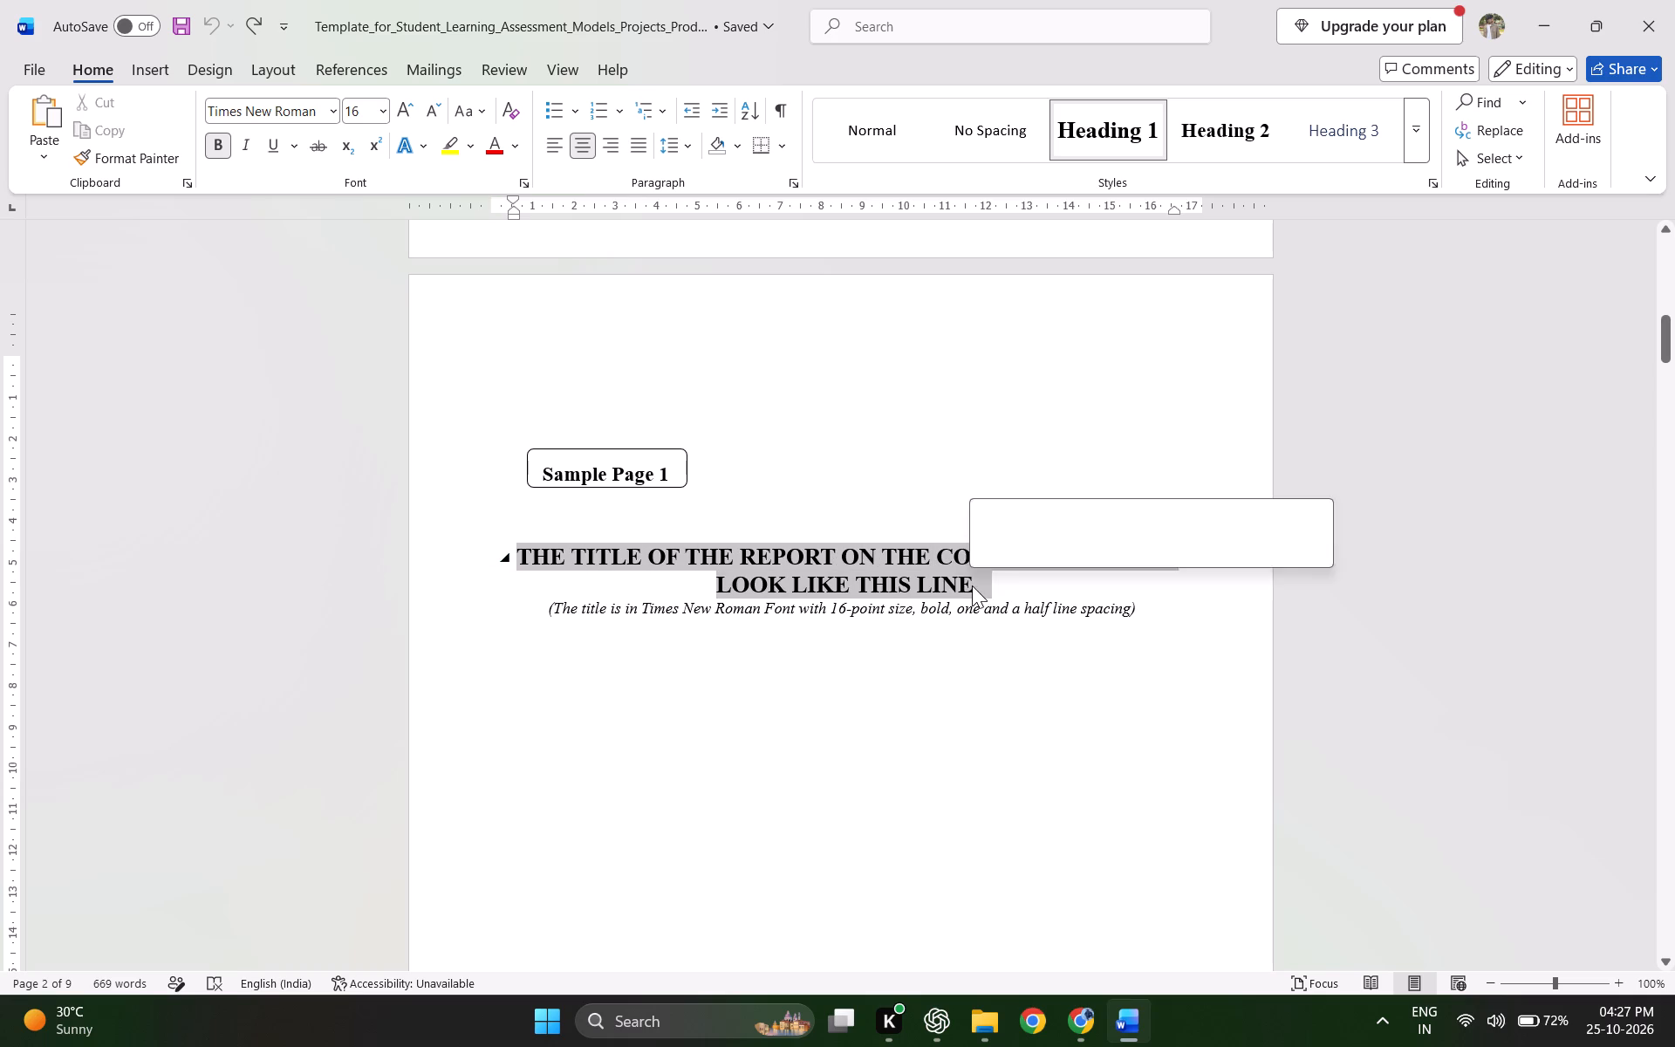
key(ctrl+v)
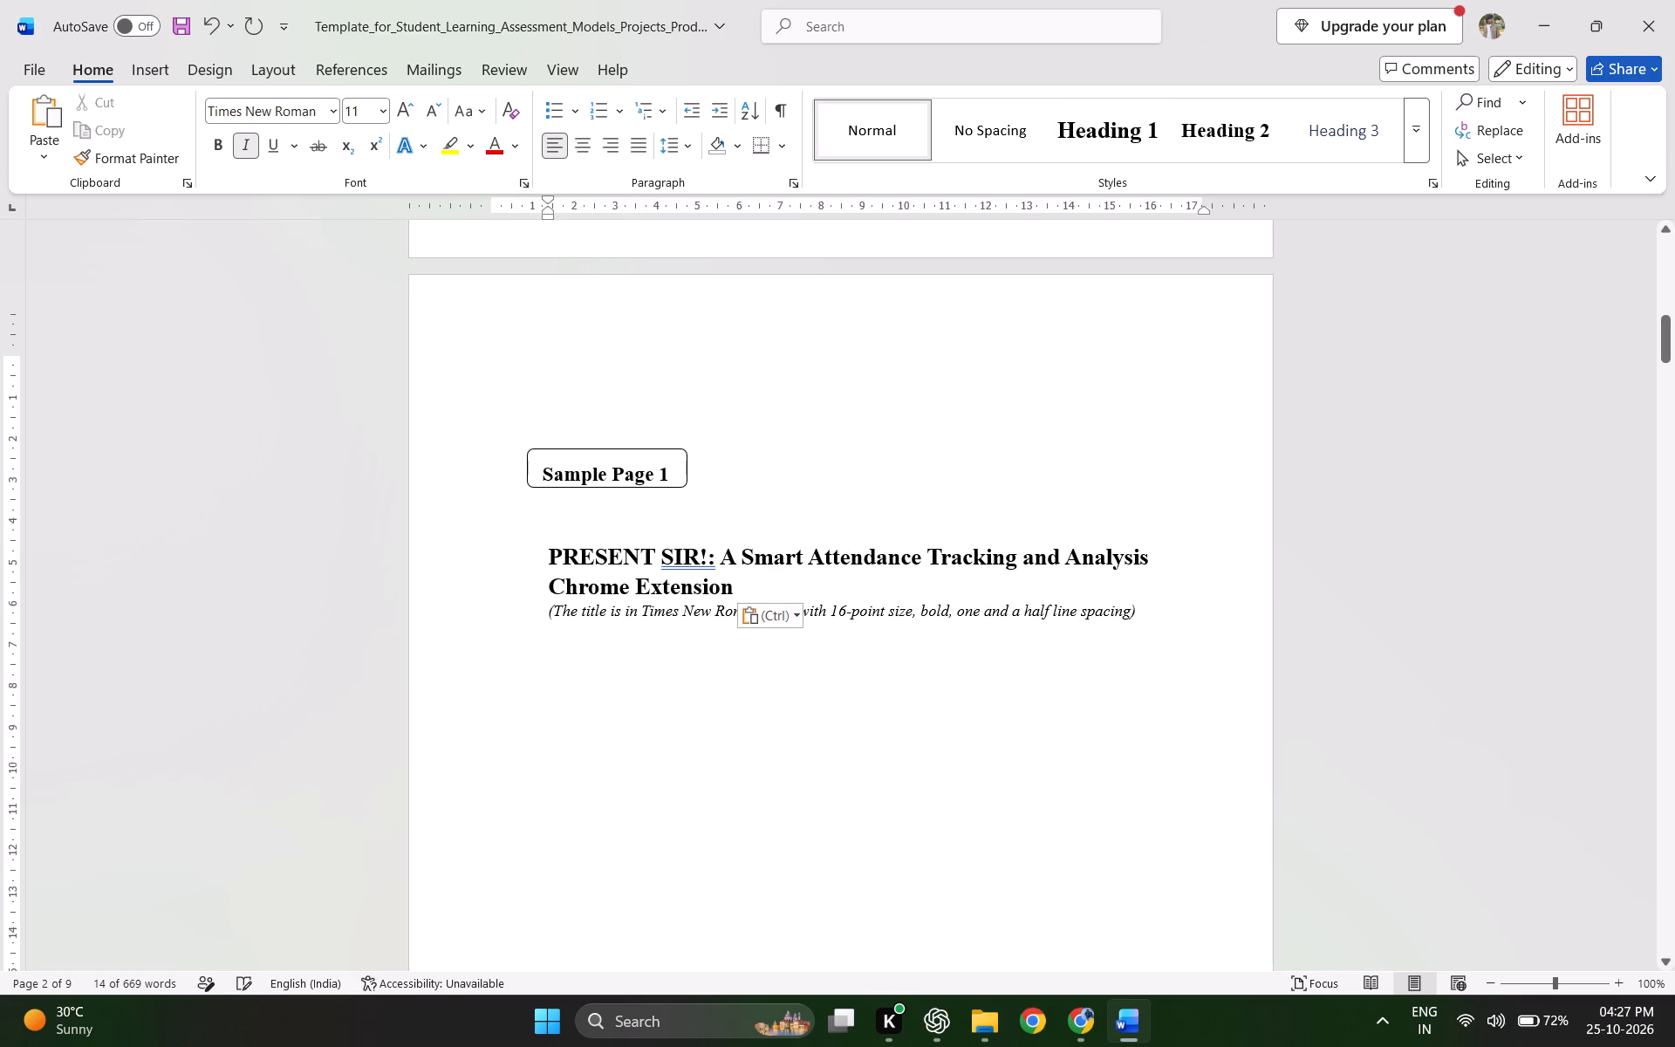
click(776, 550)
click(695, 562)
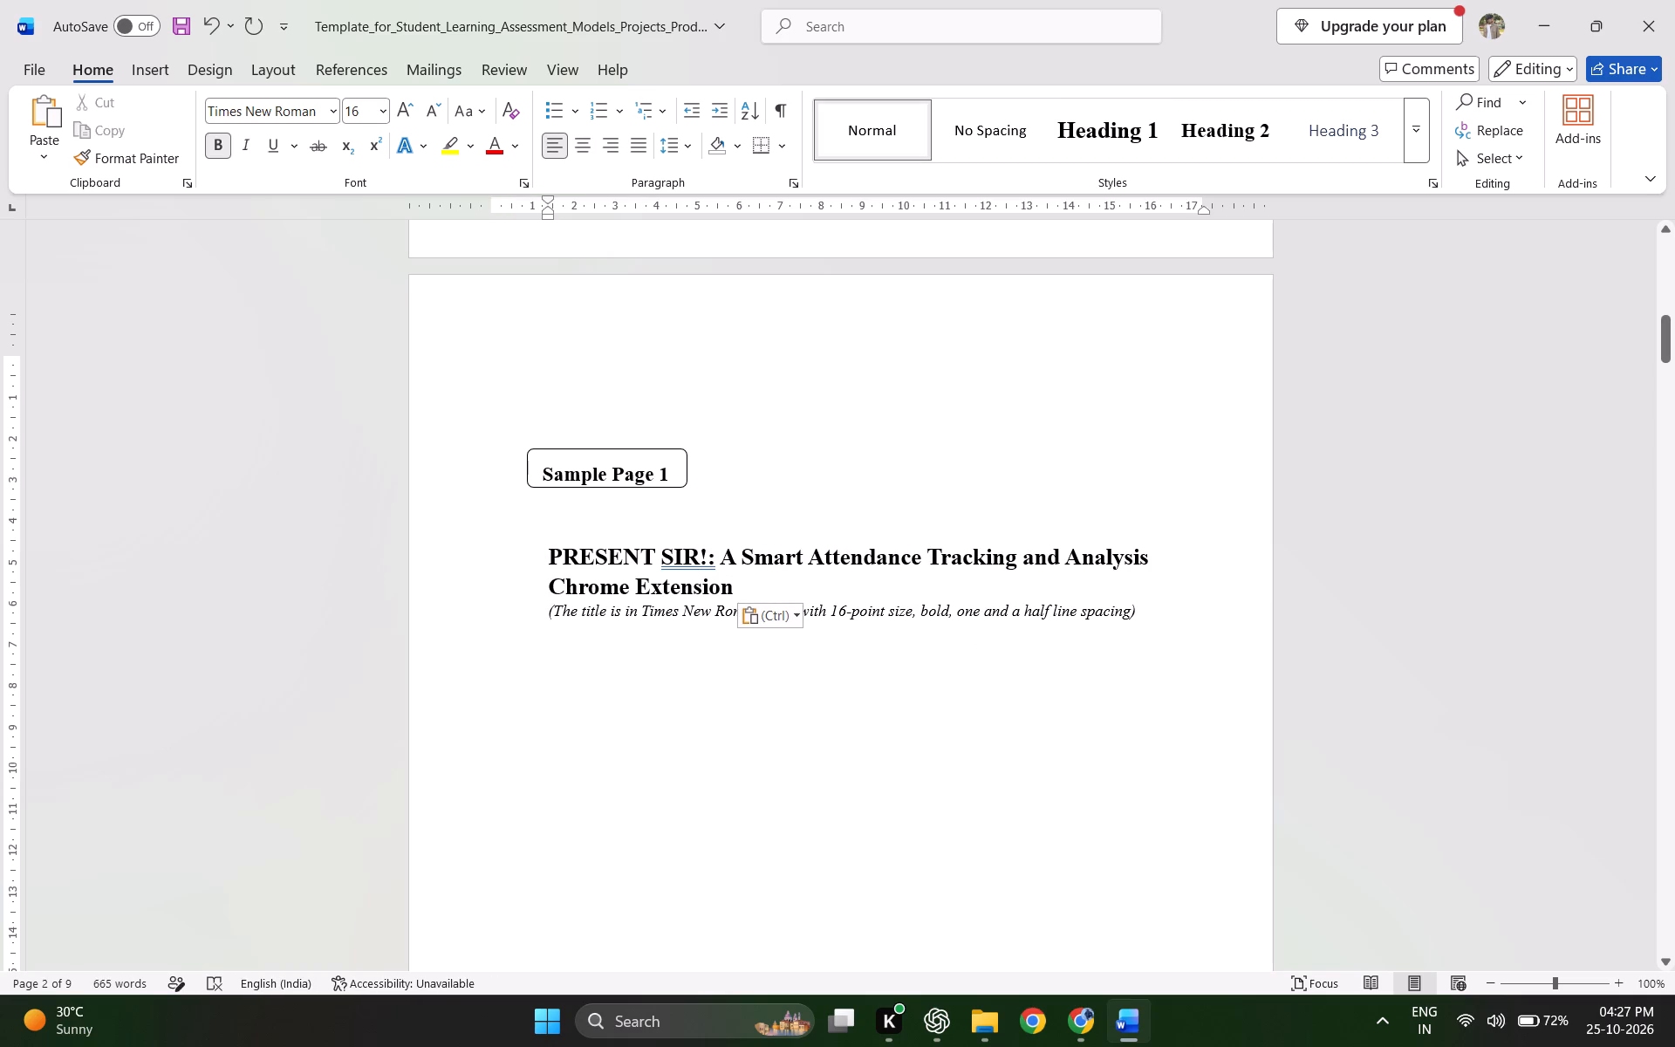
click(715, 558)
drag(544, 557, 730, 579)
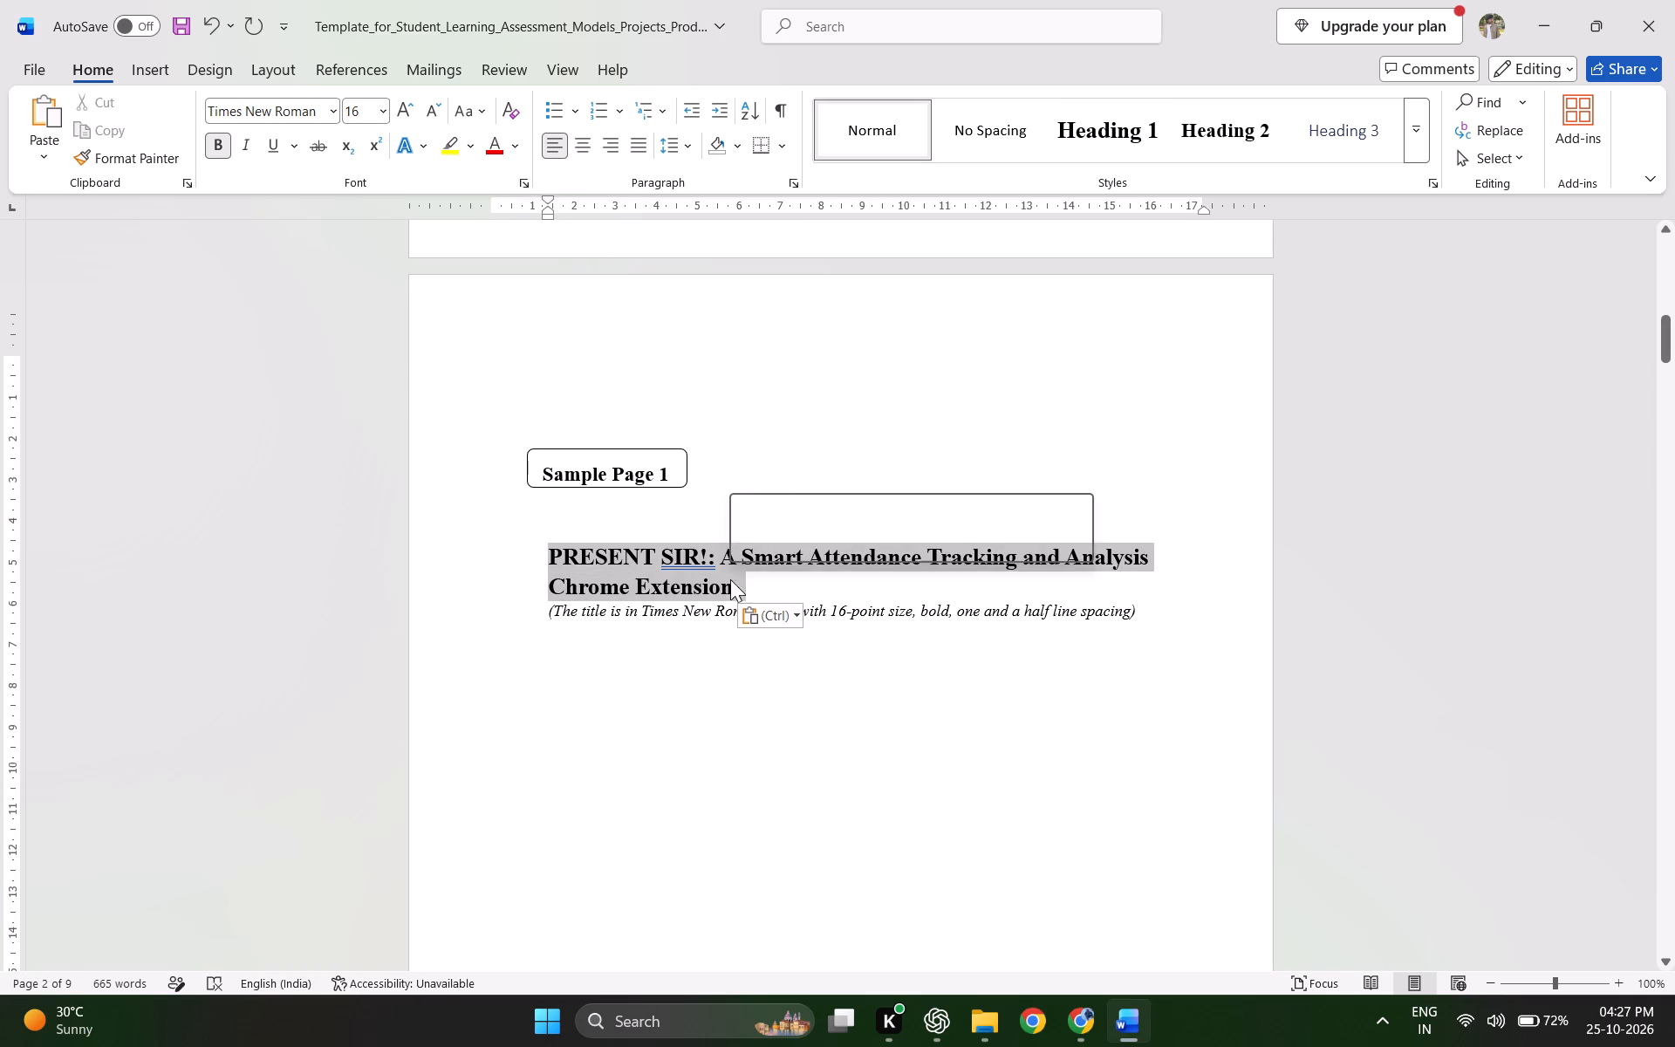
click(937, 640)
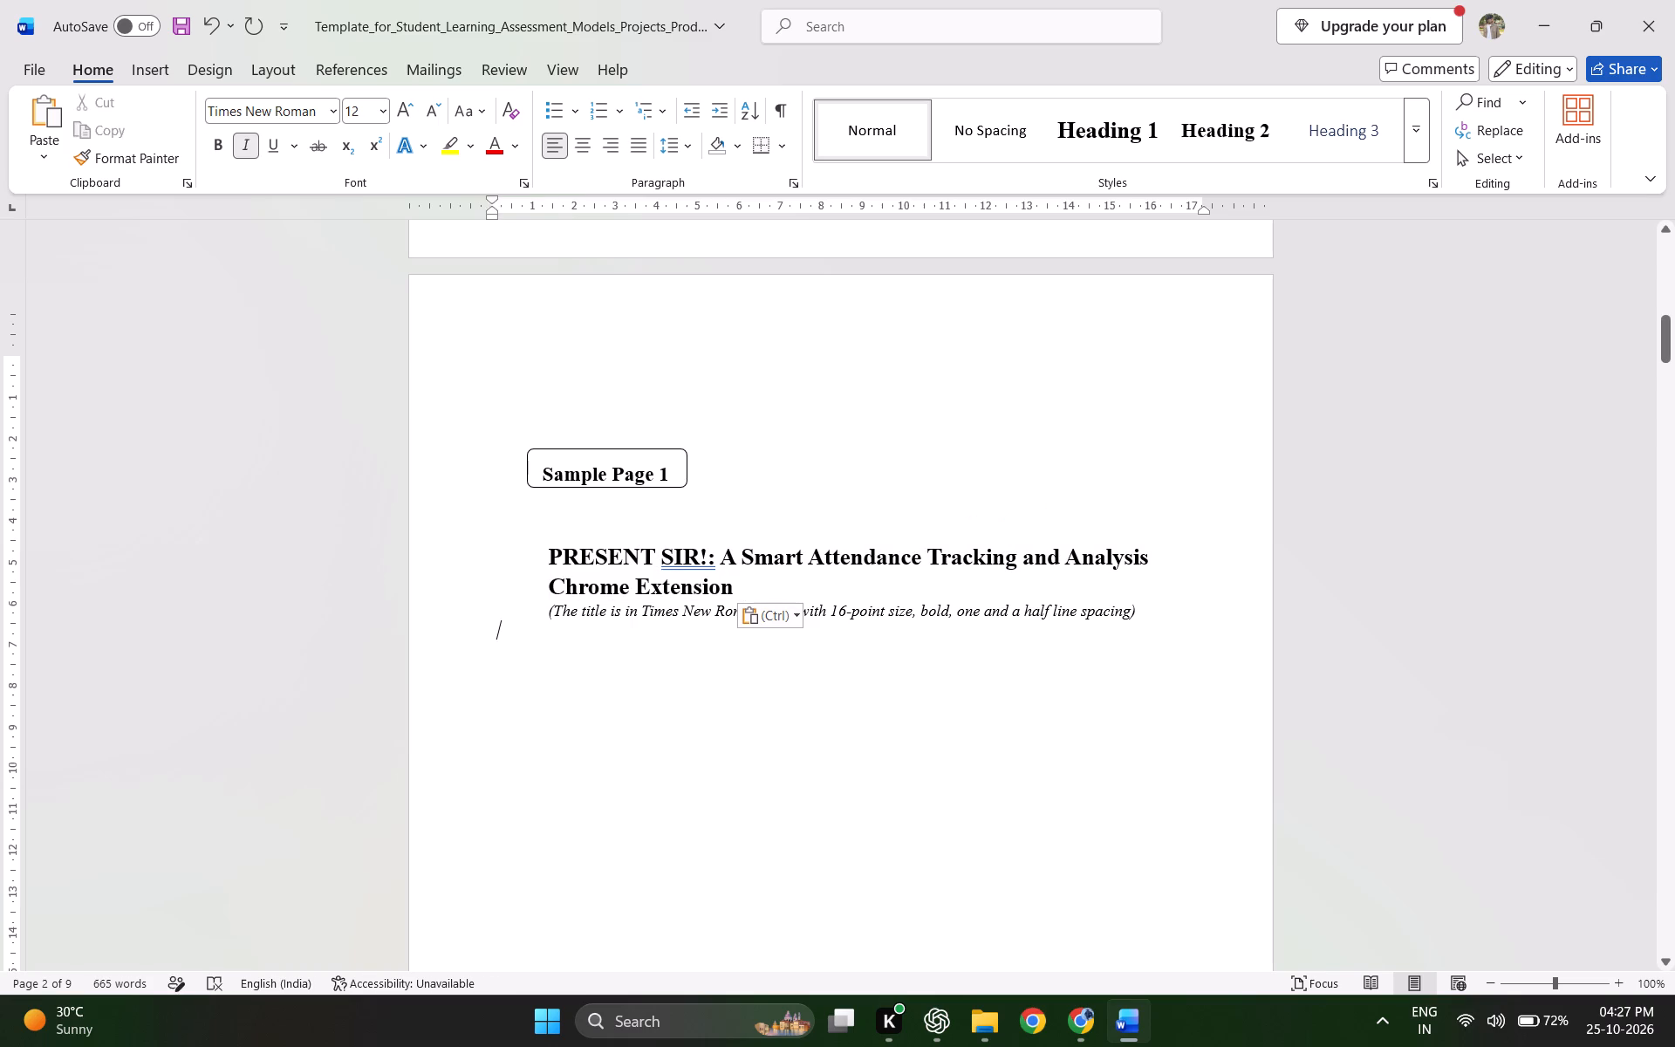
click(838, 575)
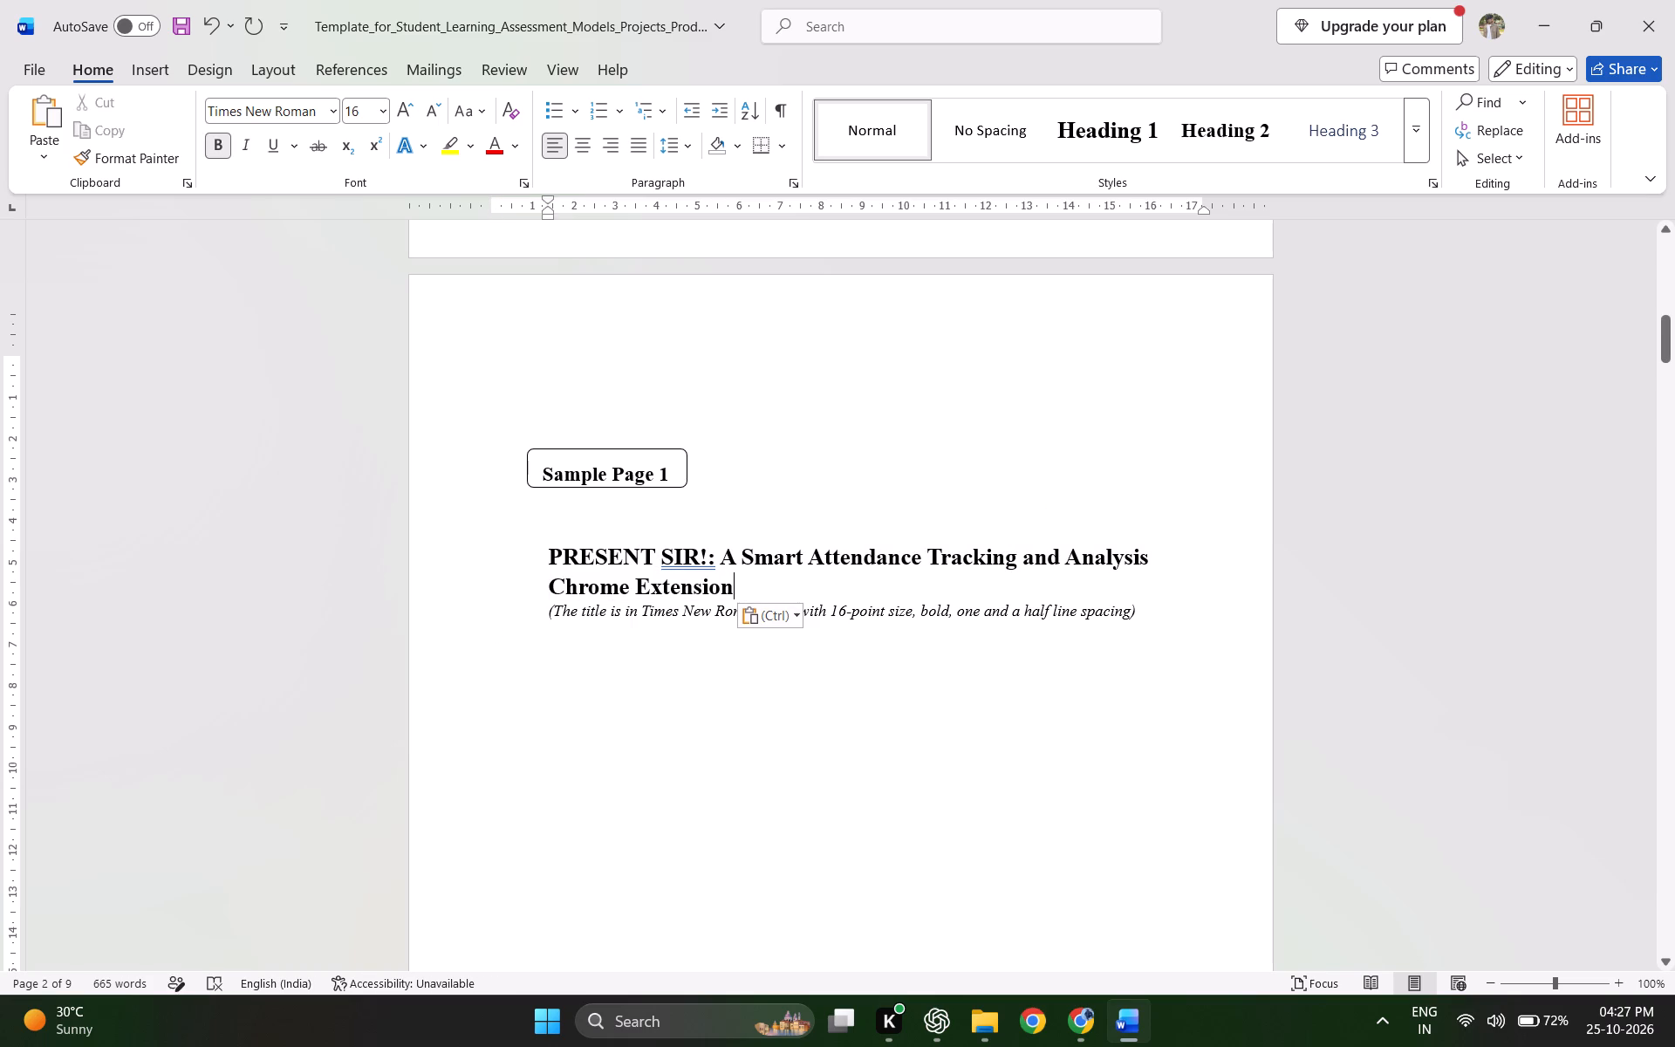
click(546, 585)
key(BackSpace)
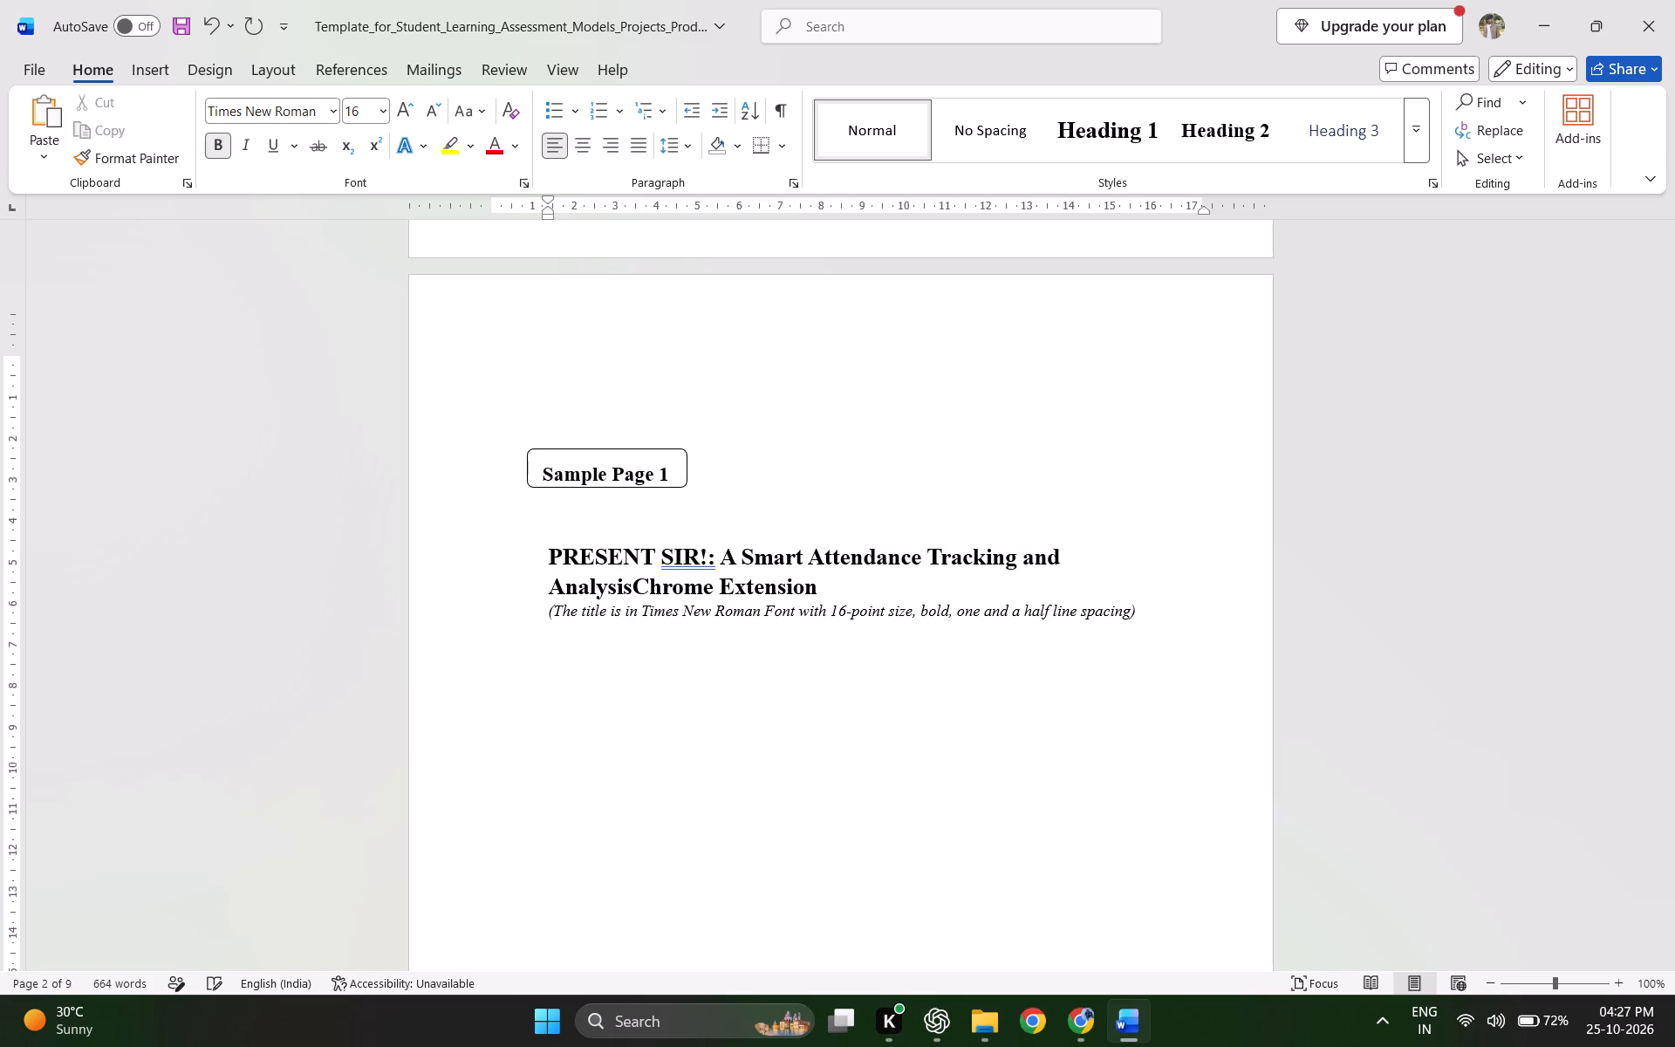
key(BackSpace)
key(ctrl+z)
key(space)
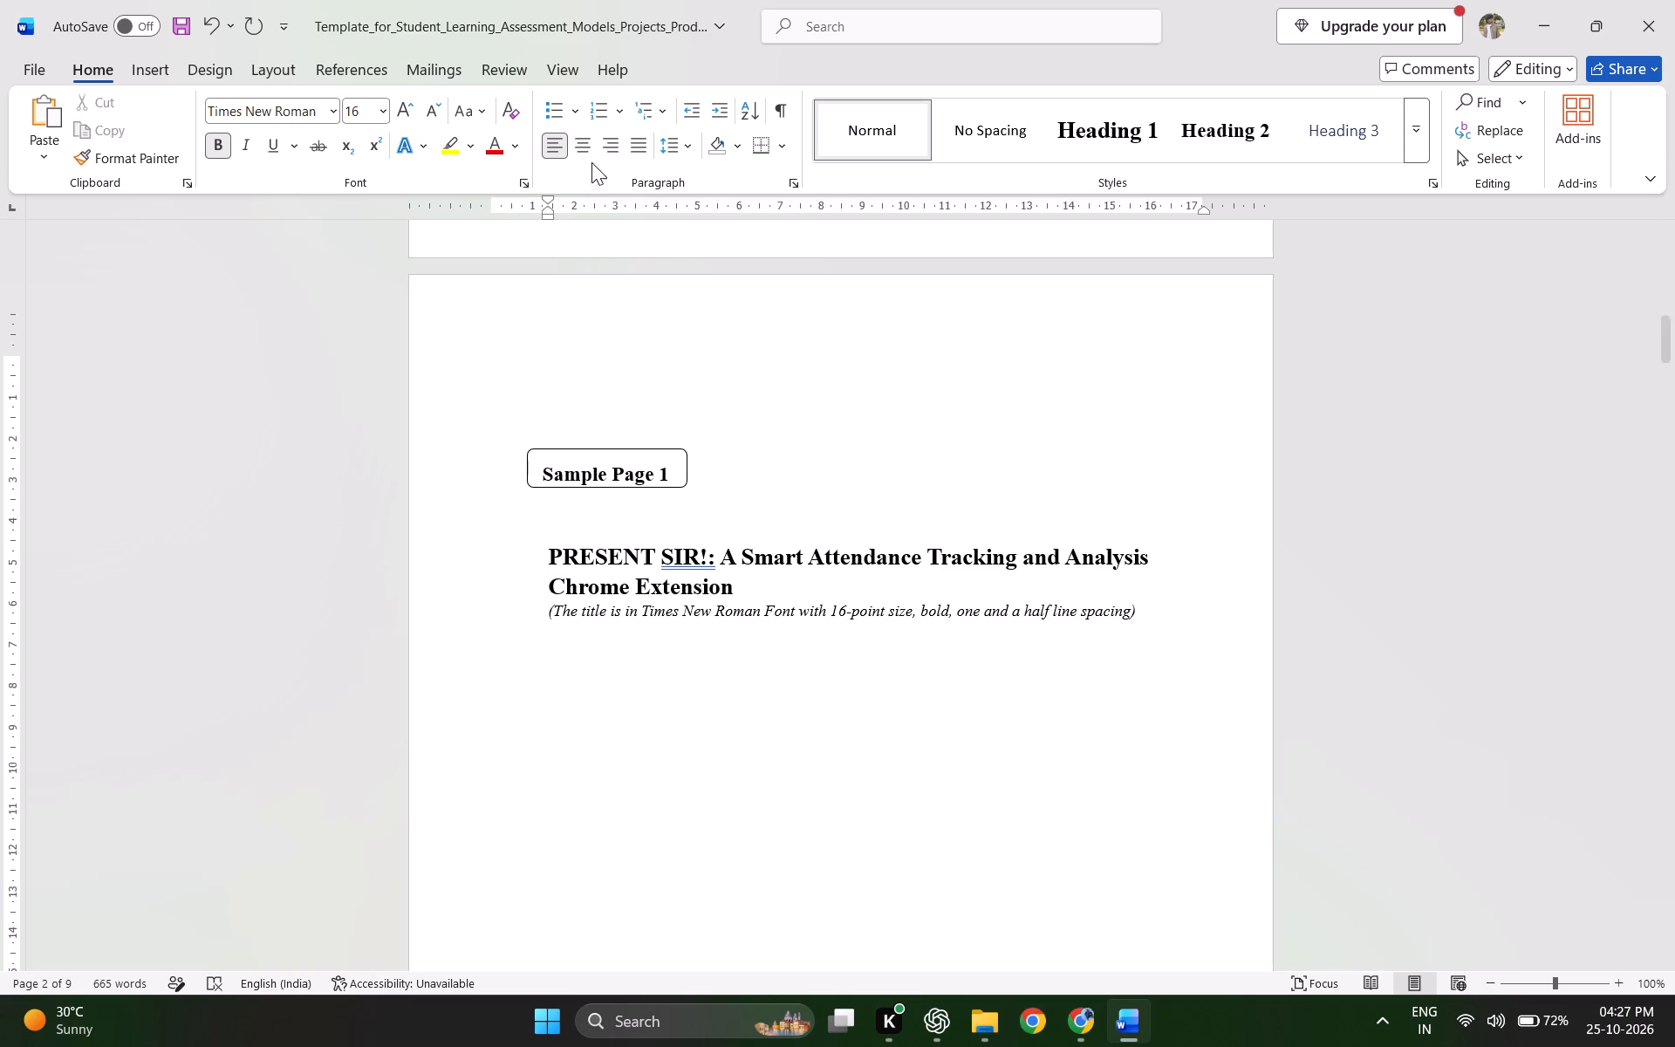
Remove the left indent from the cover-page project title and centre it.
click(578, 141)
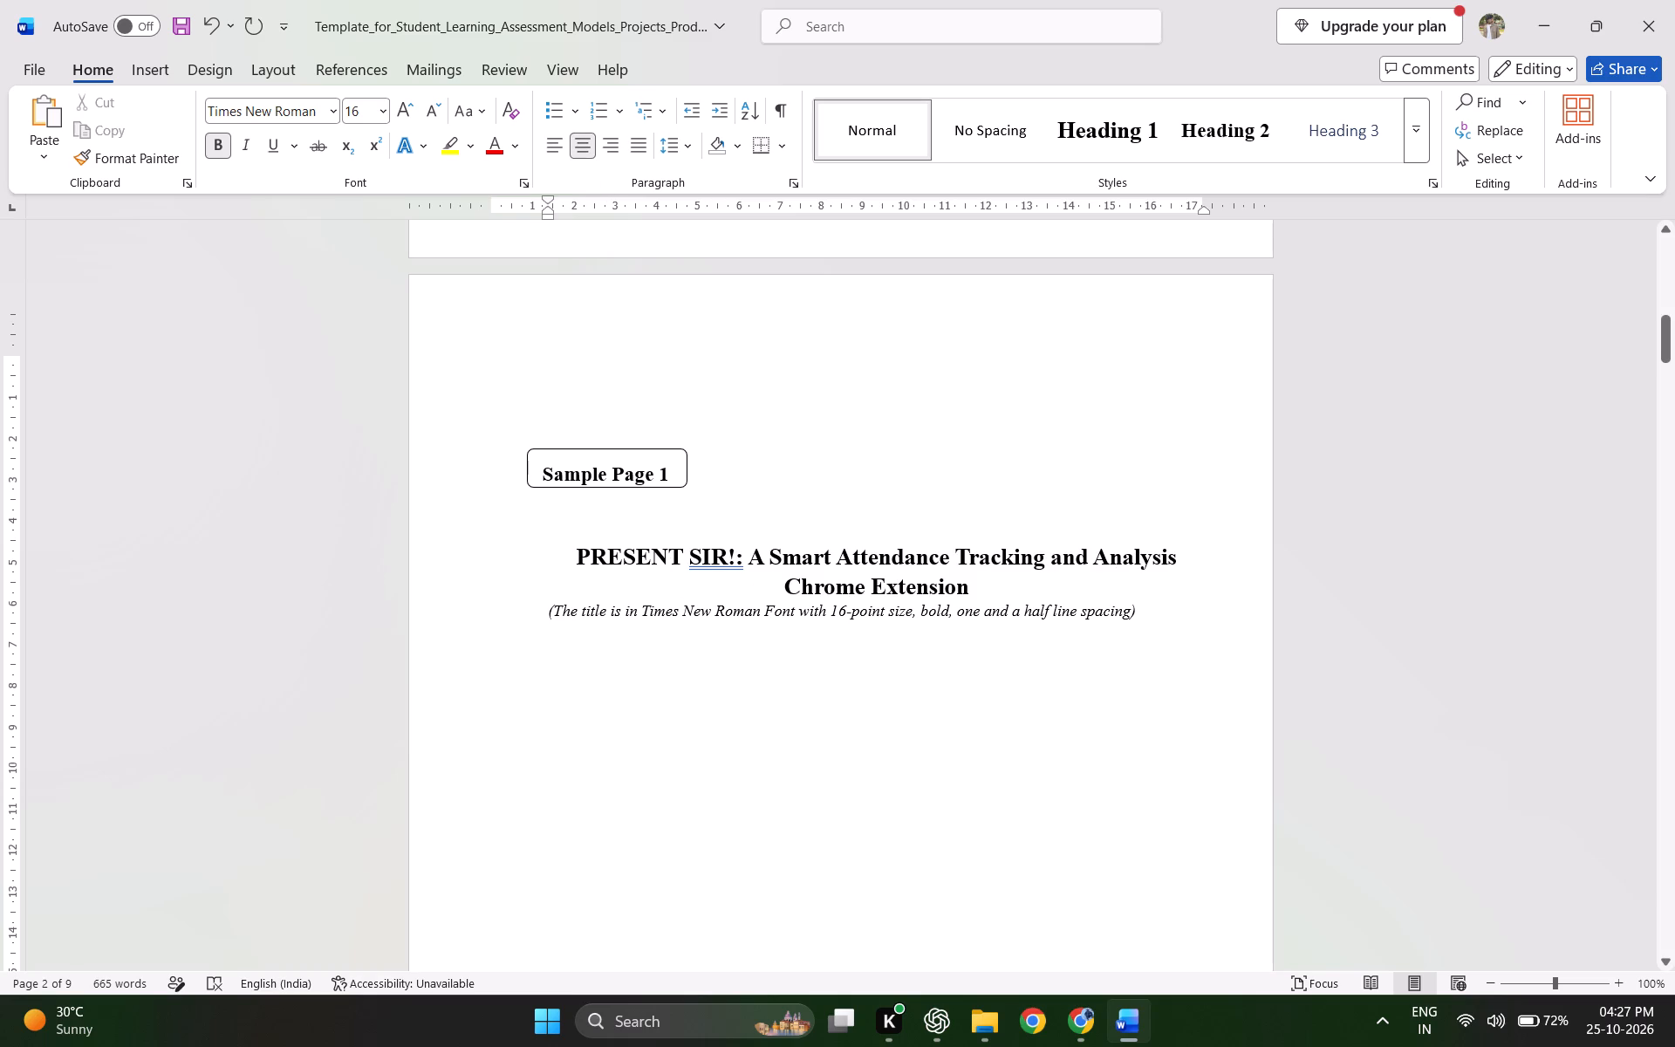
click(578, 560)
key(BackSpace)
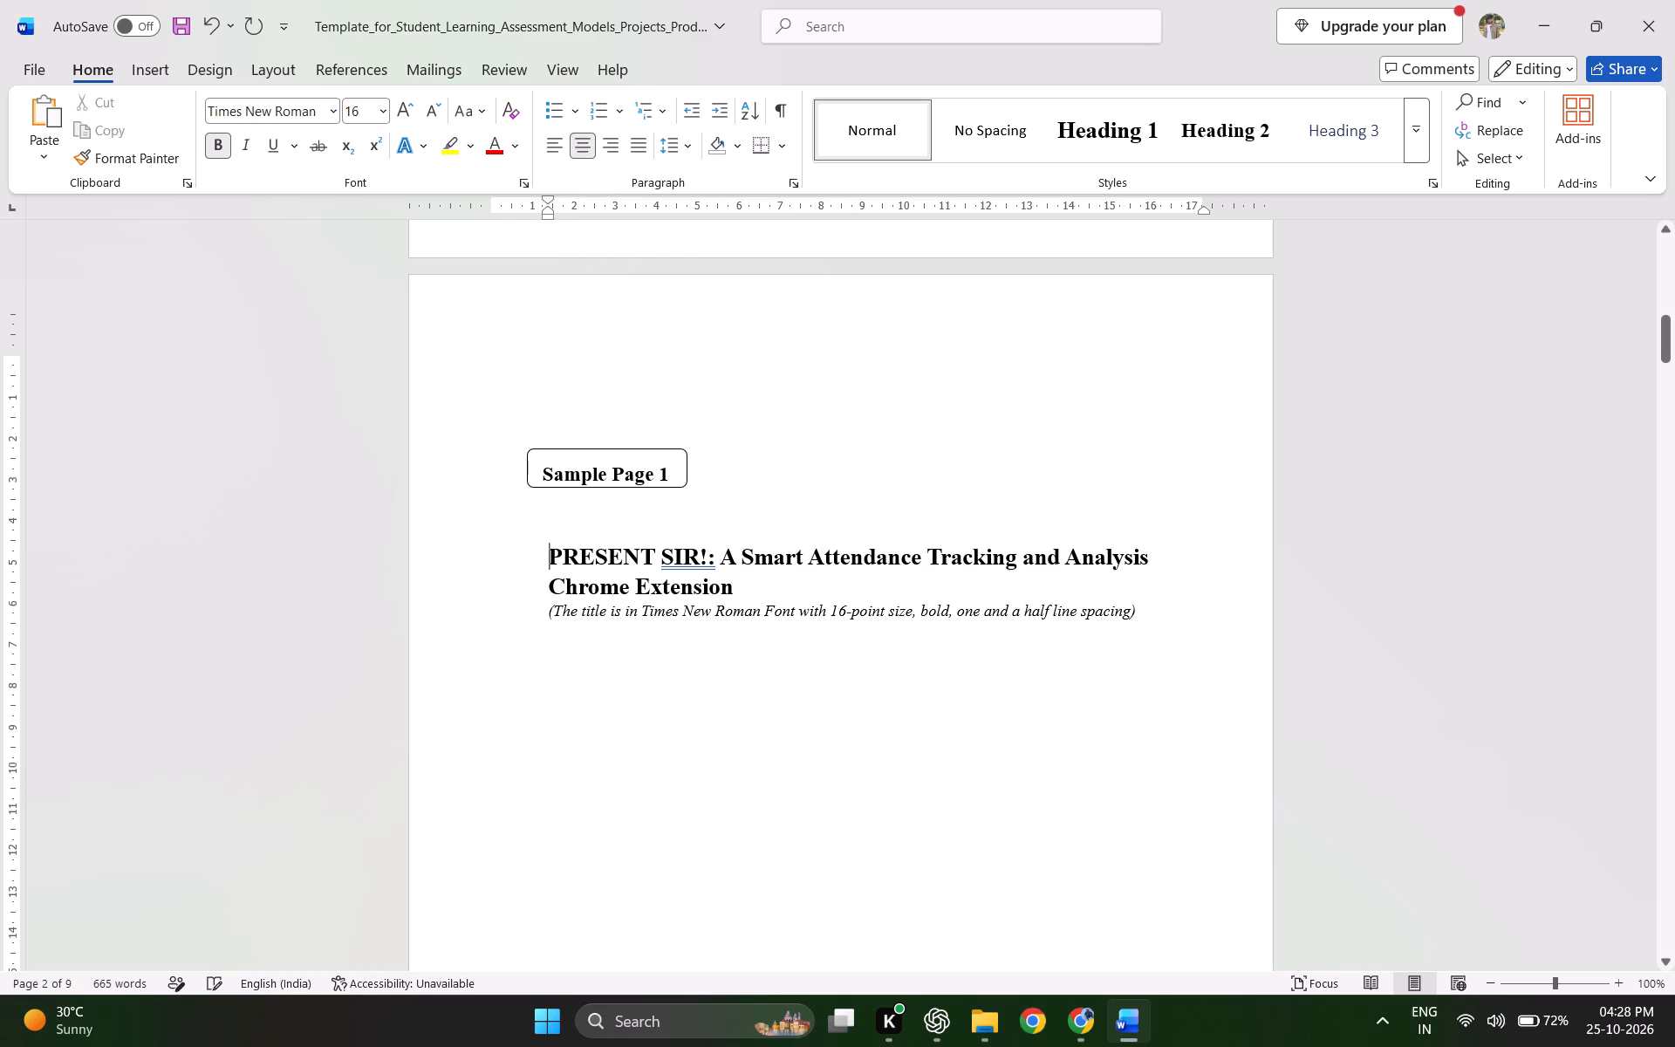
drag(542, 554, 584, 567)
click(722, 582)
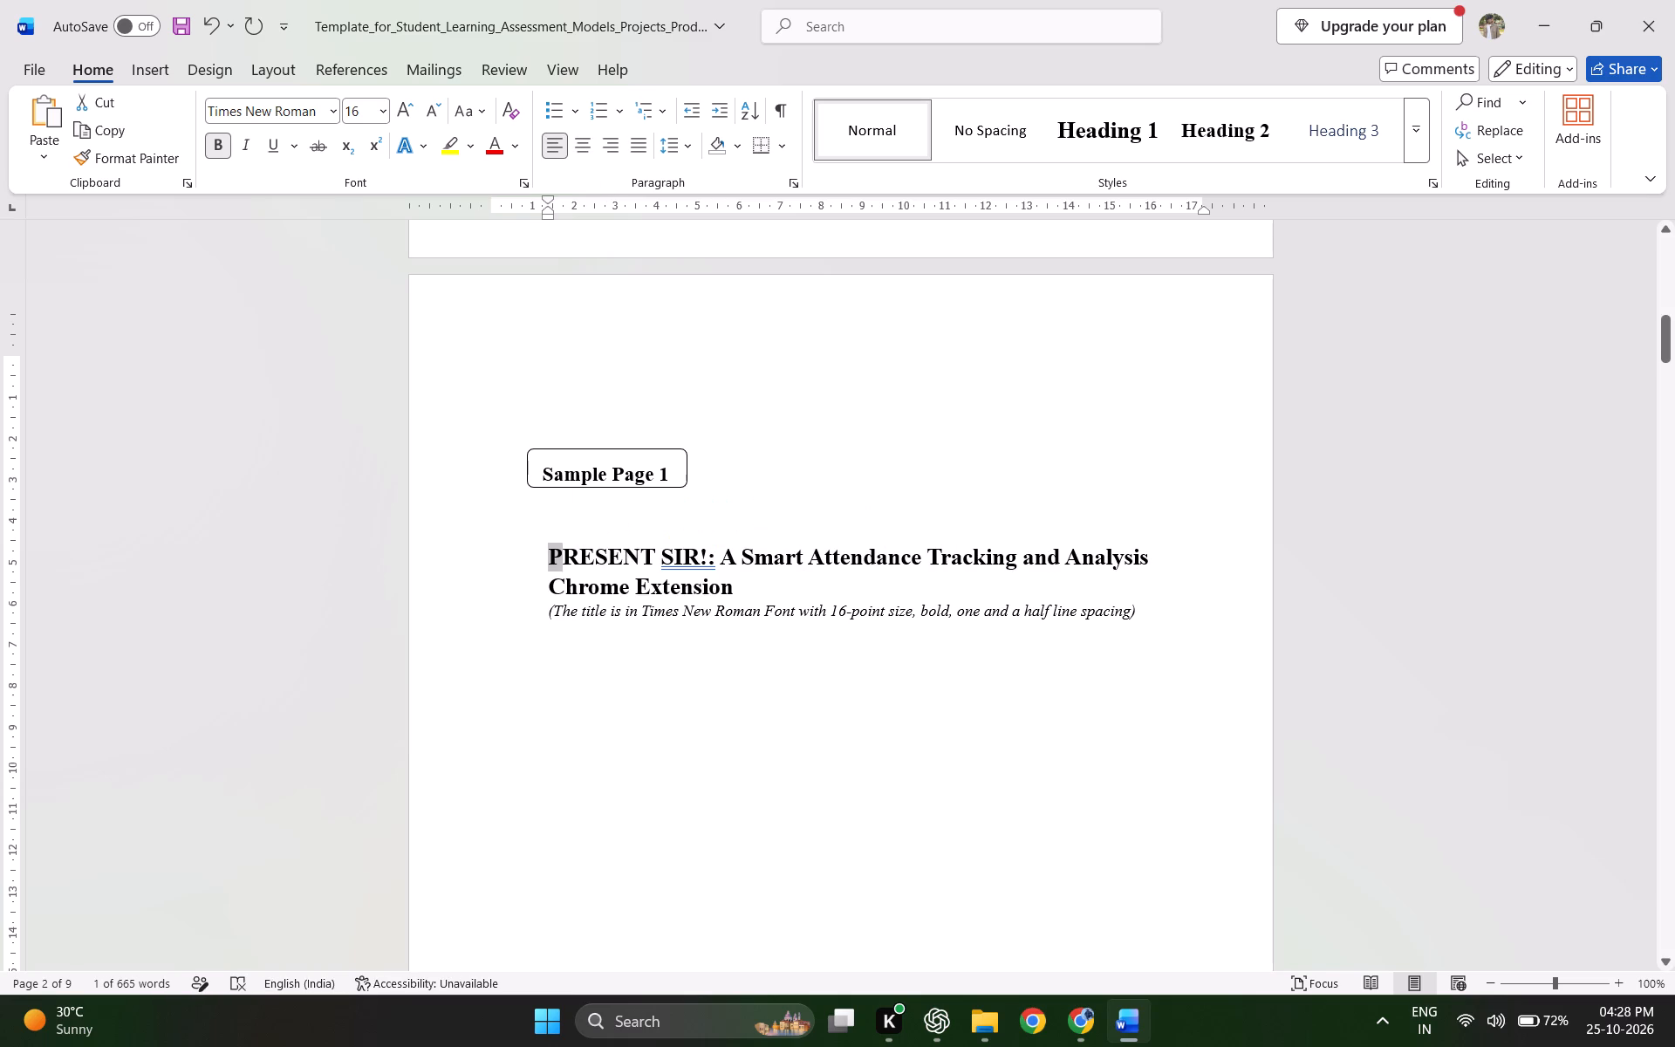
click(547, 558)
key(BackSpace)
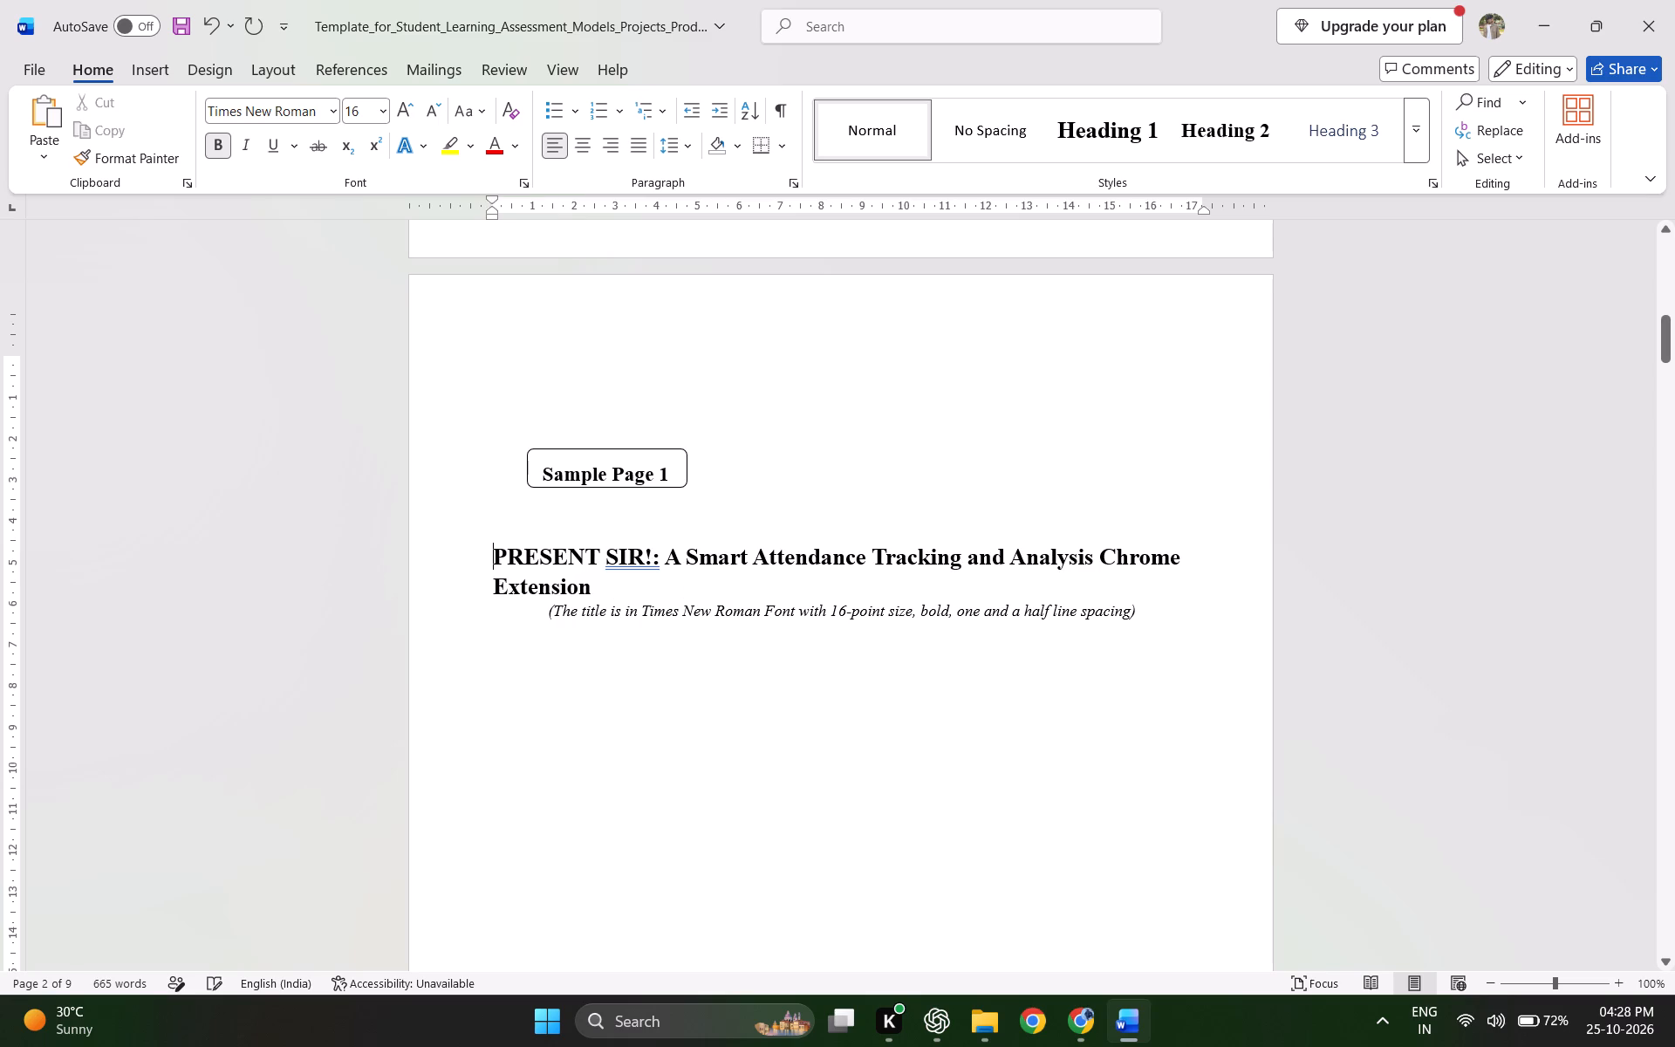
drag(488, 549, 598, 580)
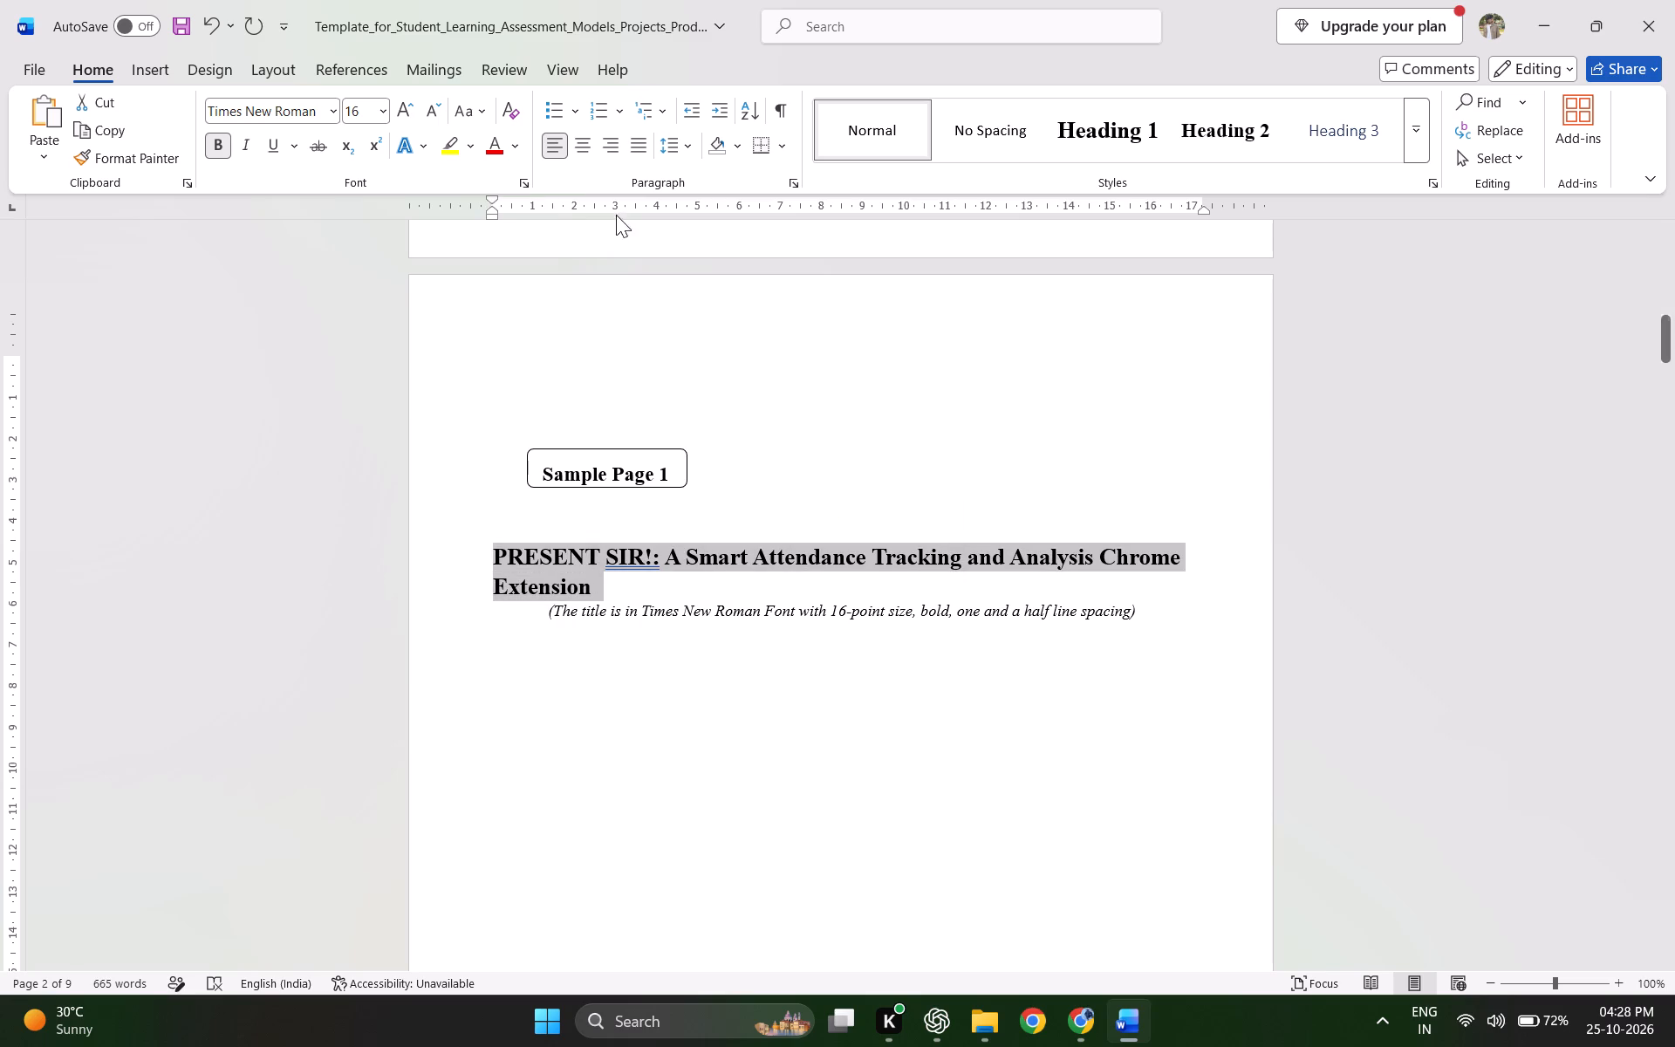
click(589, 149)
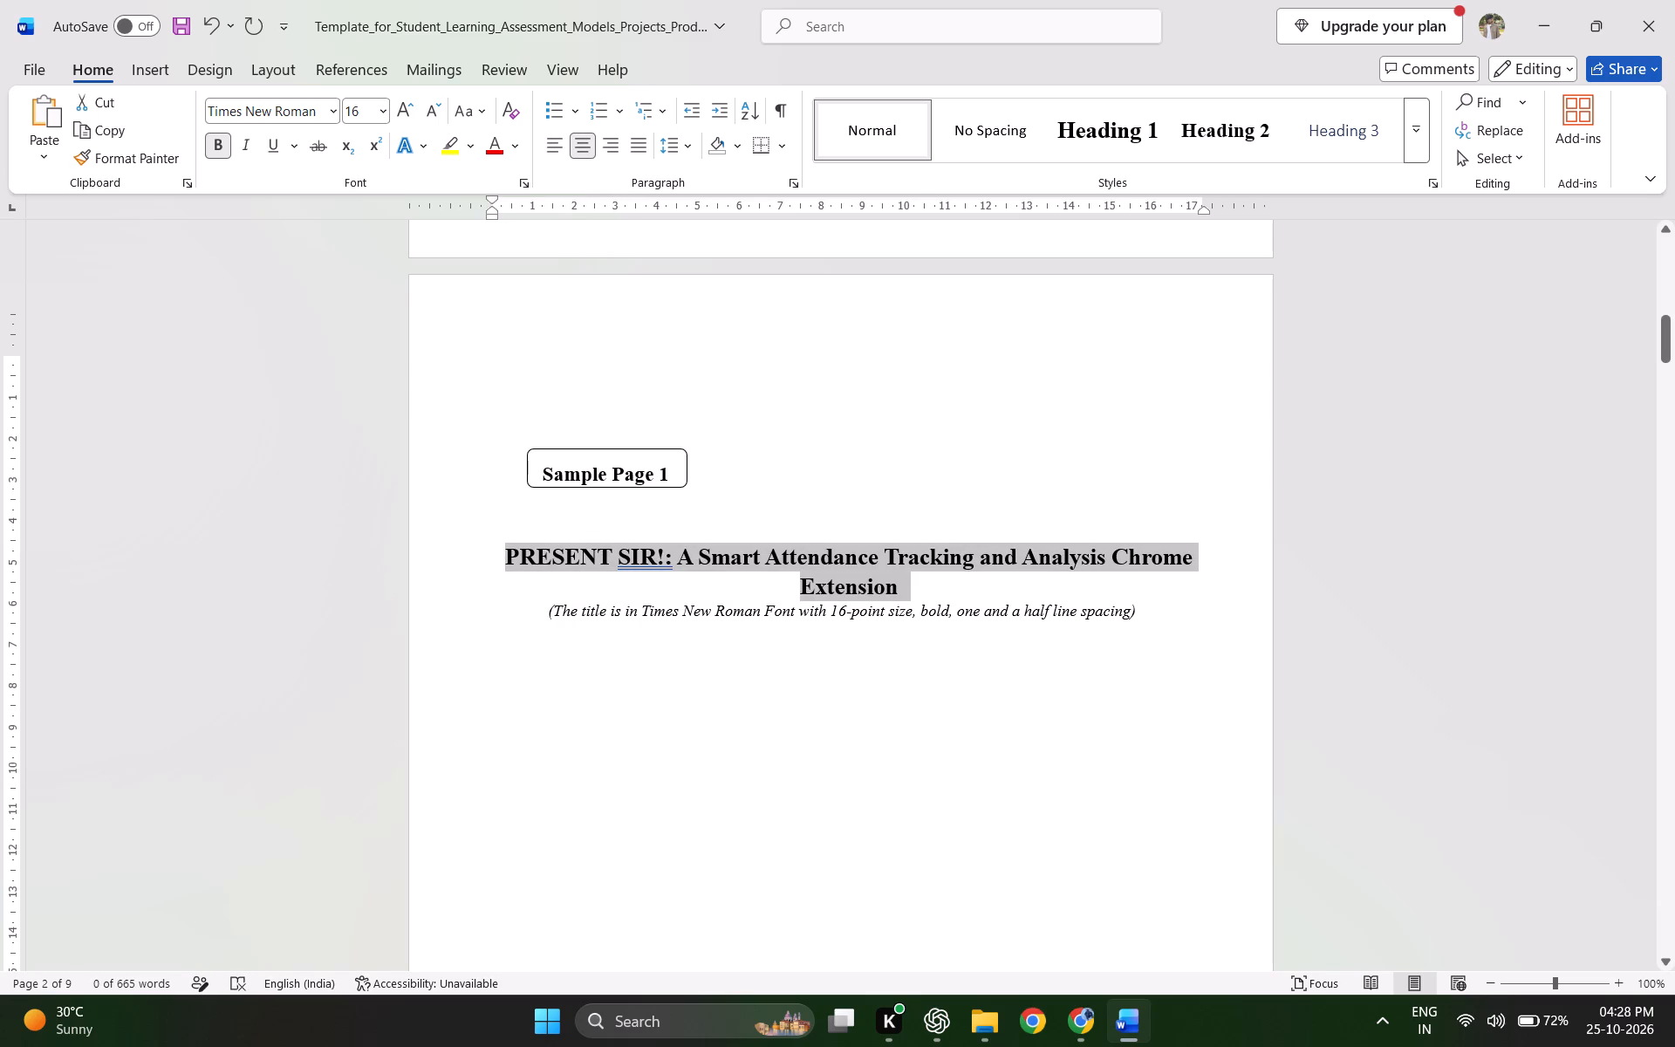
click(751, 677)
Delete the "Sample Page 1" label box above the cover-page title.
scroll(879, 474, down, 4)
click(612, 265)
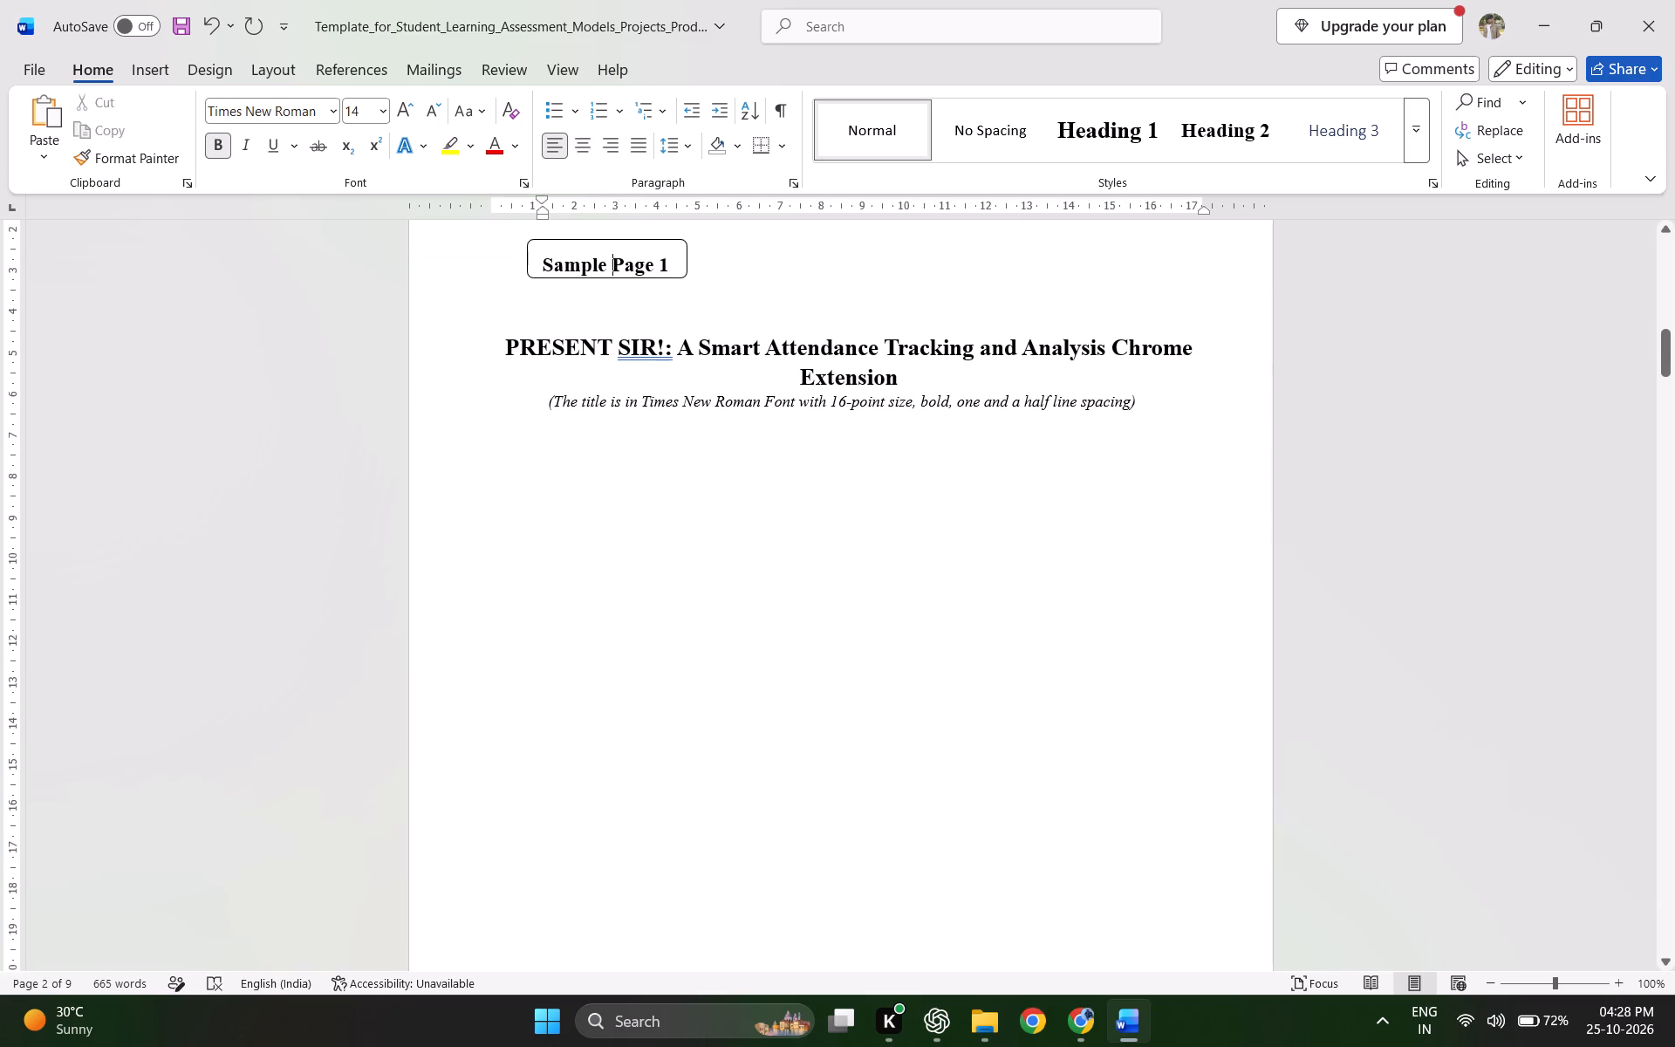
scroll(716, 329, up, 4)
drag(742, 455, 588, 465)
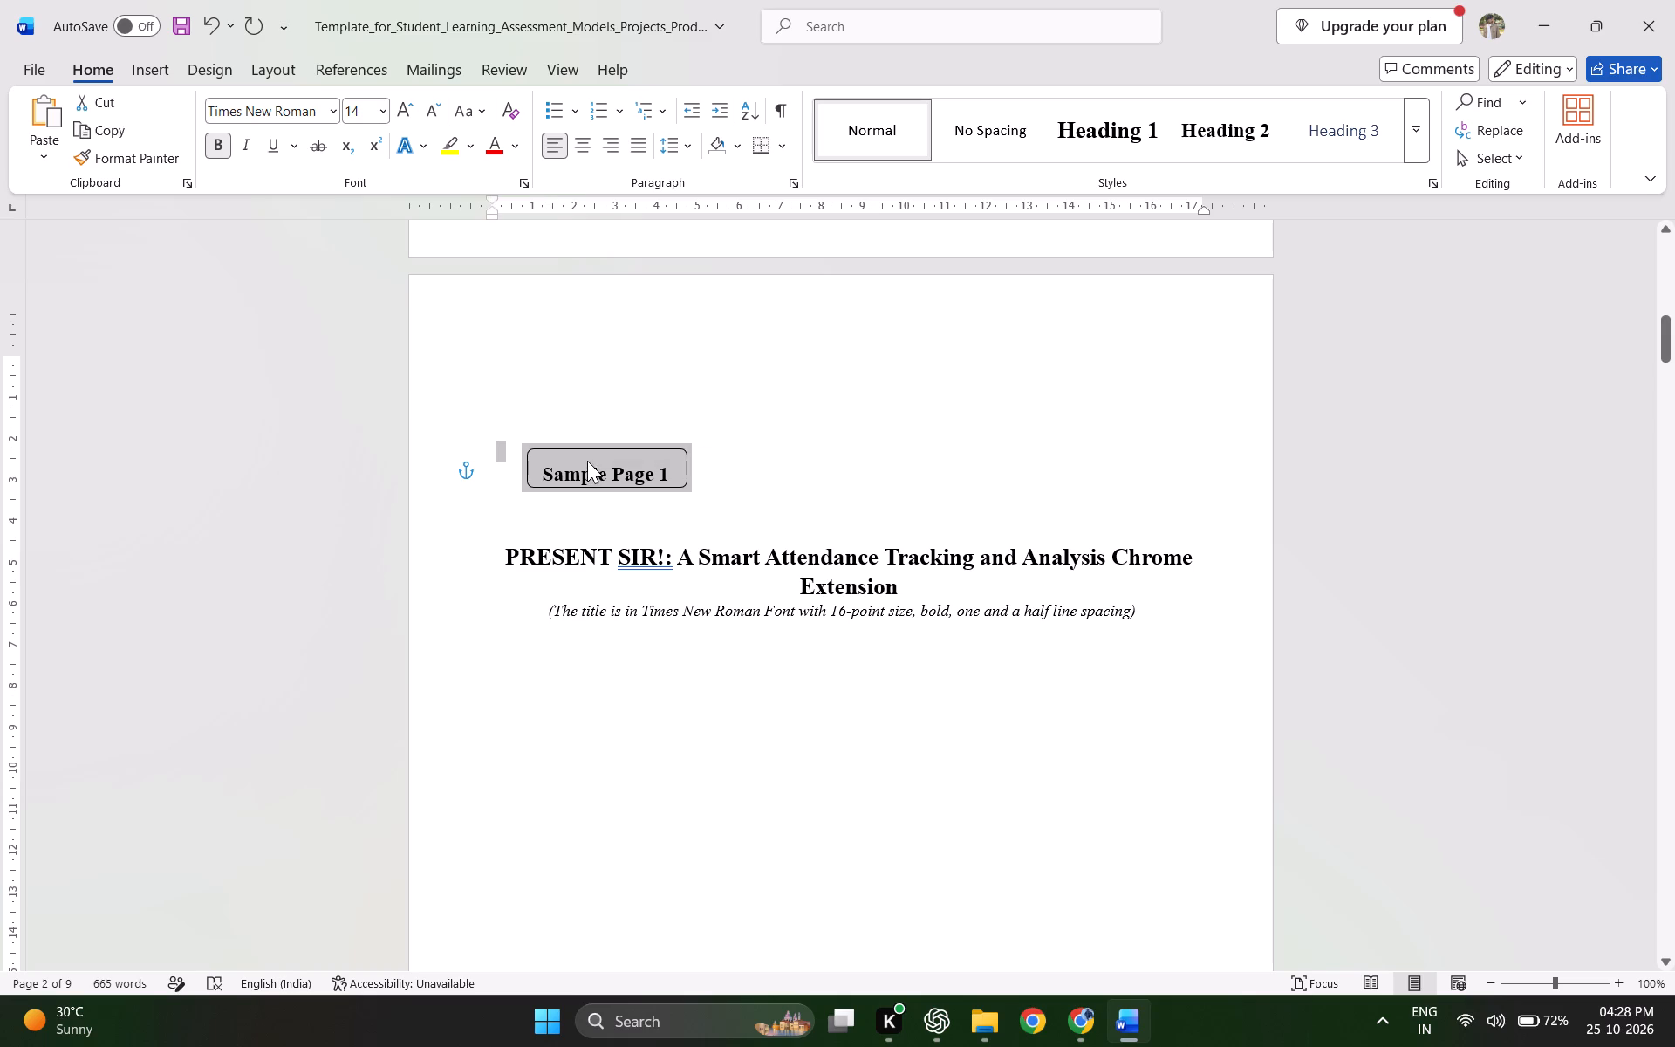
key(ctrl+x)
drag(590, 455, 455, 451)
key(ctrl+x)
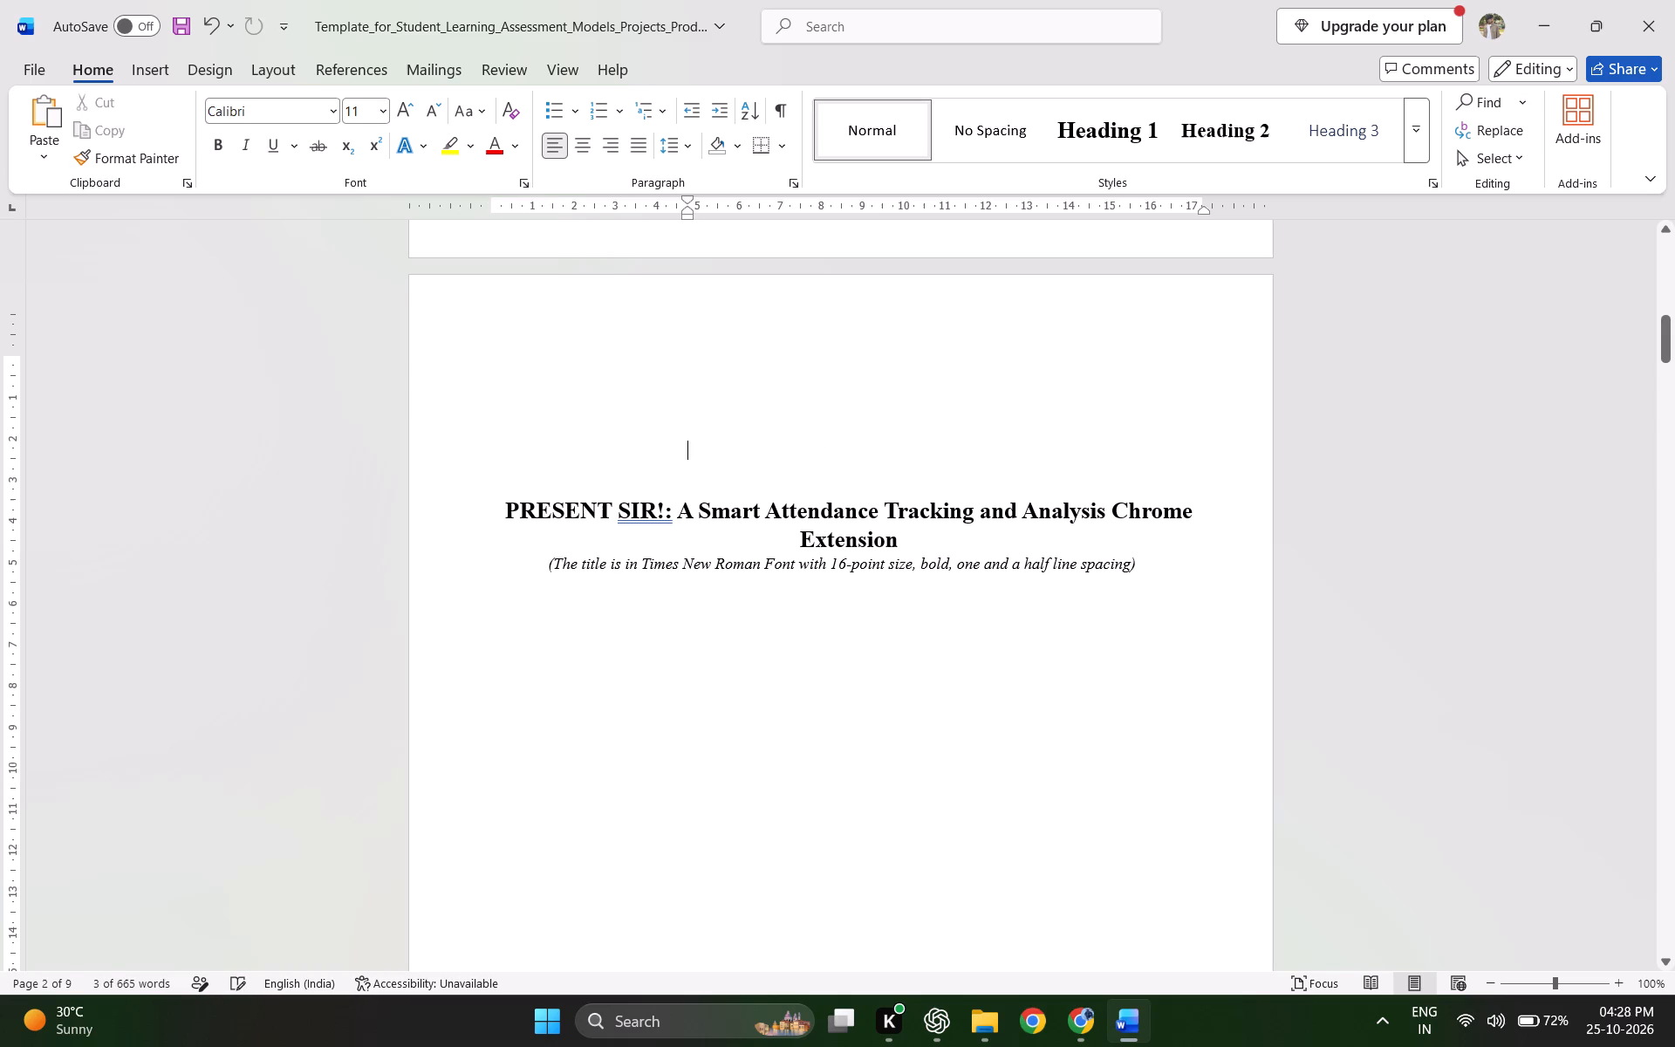
Delete the italic formatting note about font and line spacing below the cover-page title.
drag(1138, 563, 502, 559)
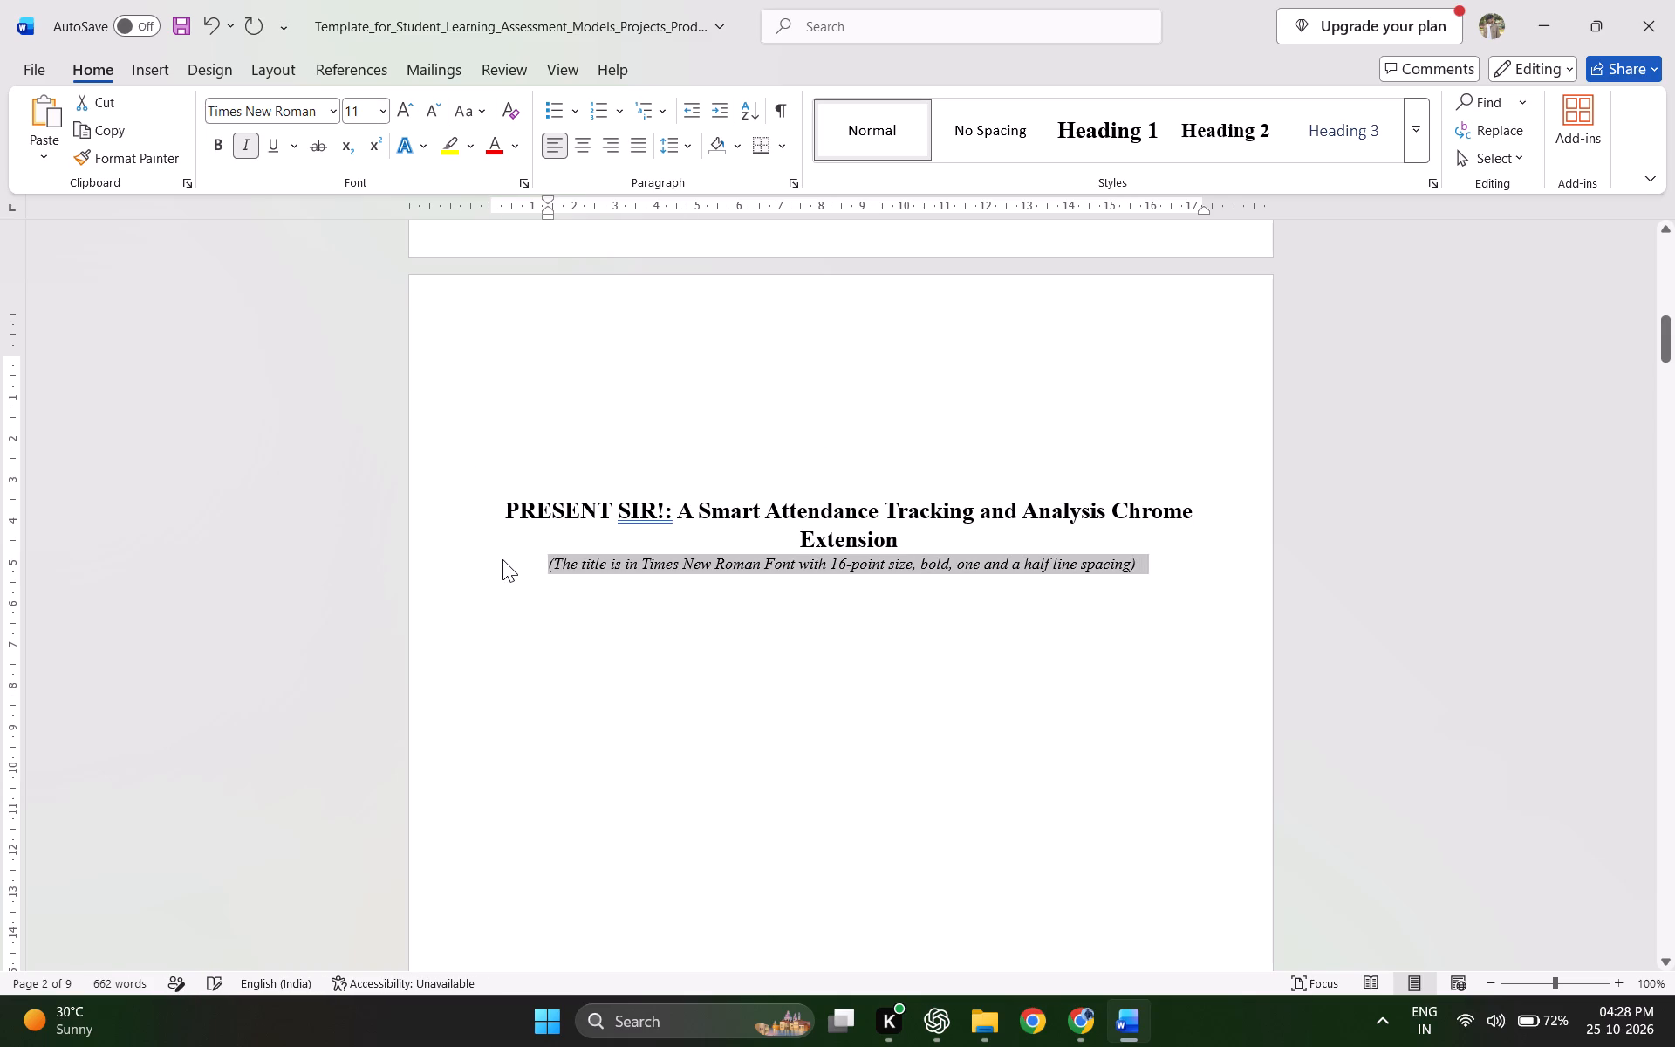
key(ctrl+x)
click(803, 686)
Look over the template's front page and the edited cover page down to the student name and roll number lines.
scroll(816, 677, up, 5)
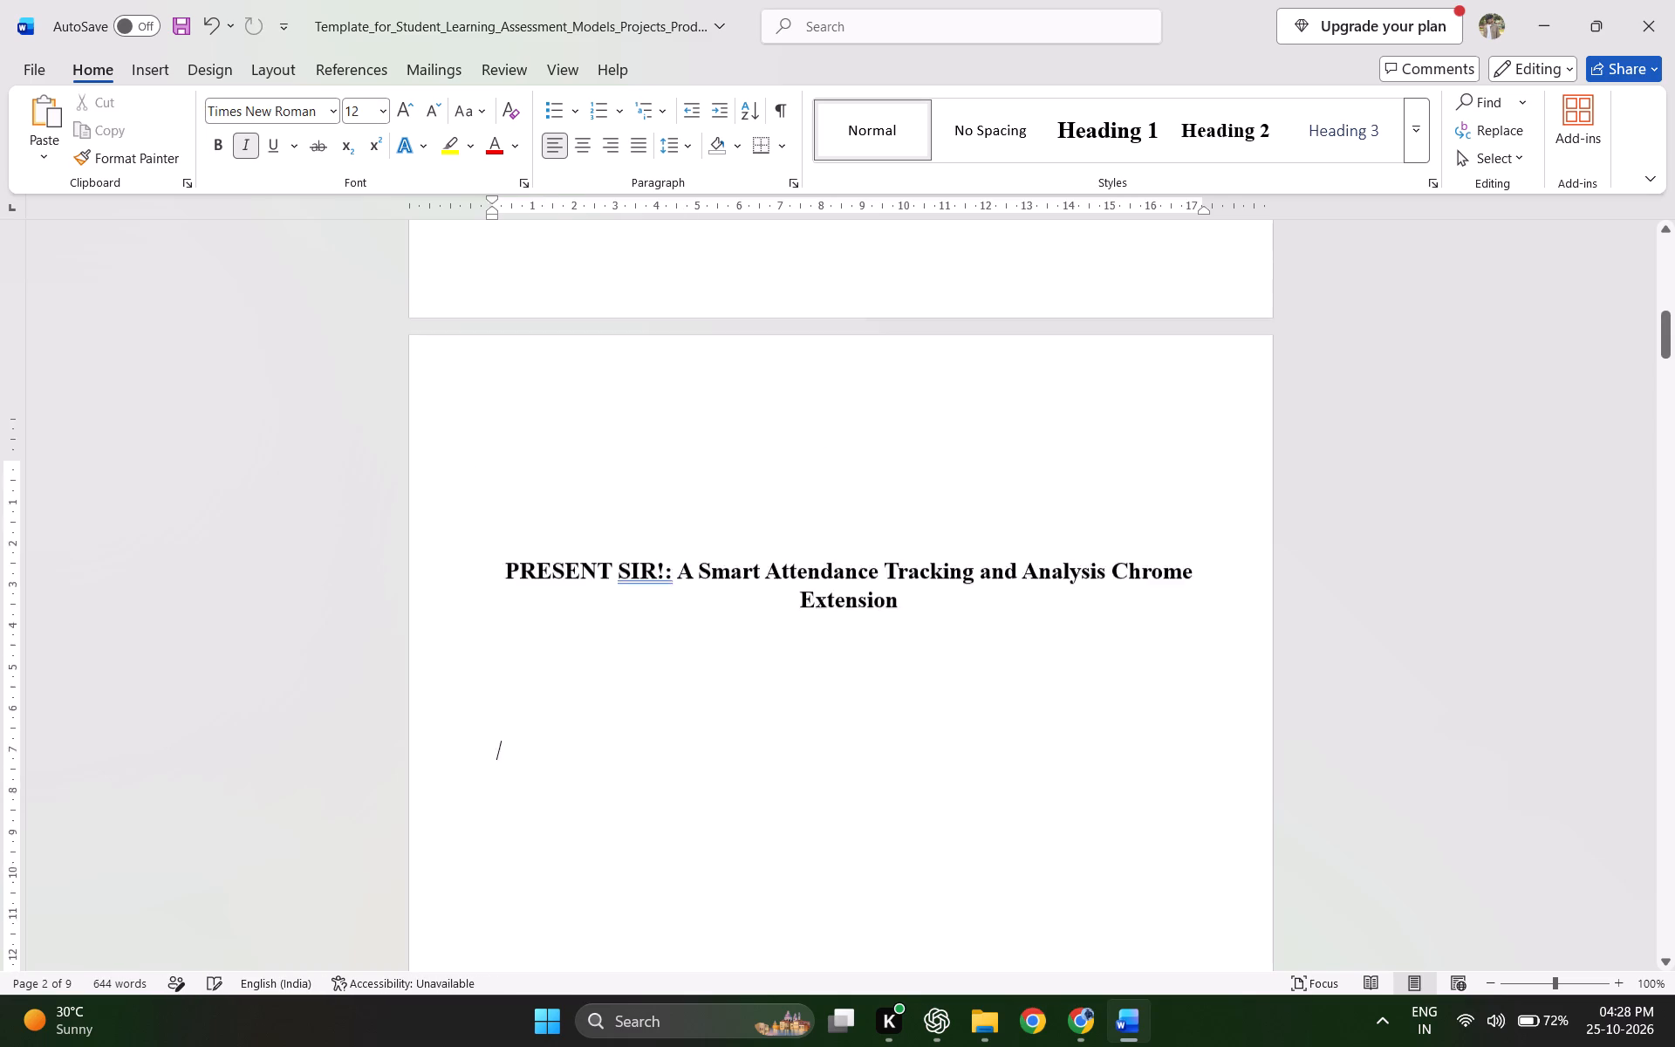
scroll(816, 677, up, 18)
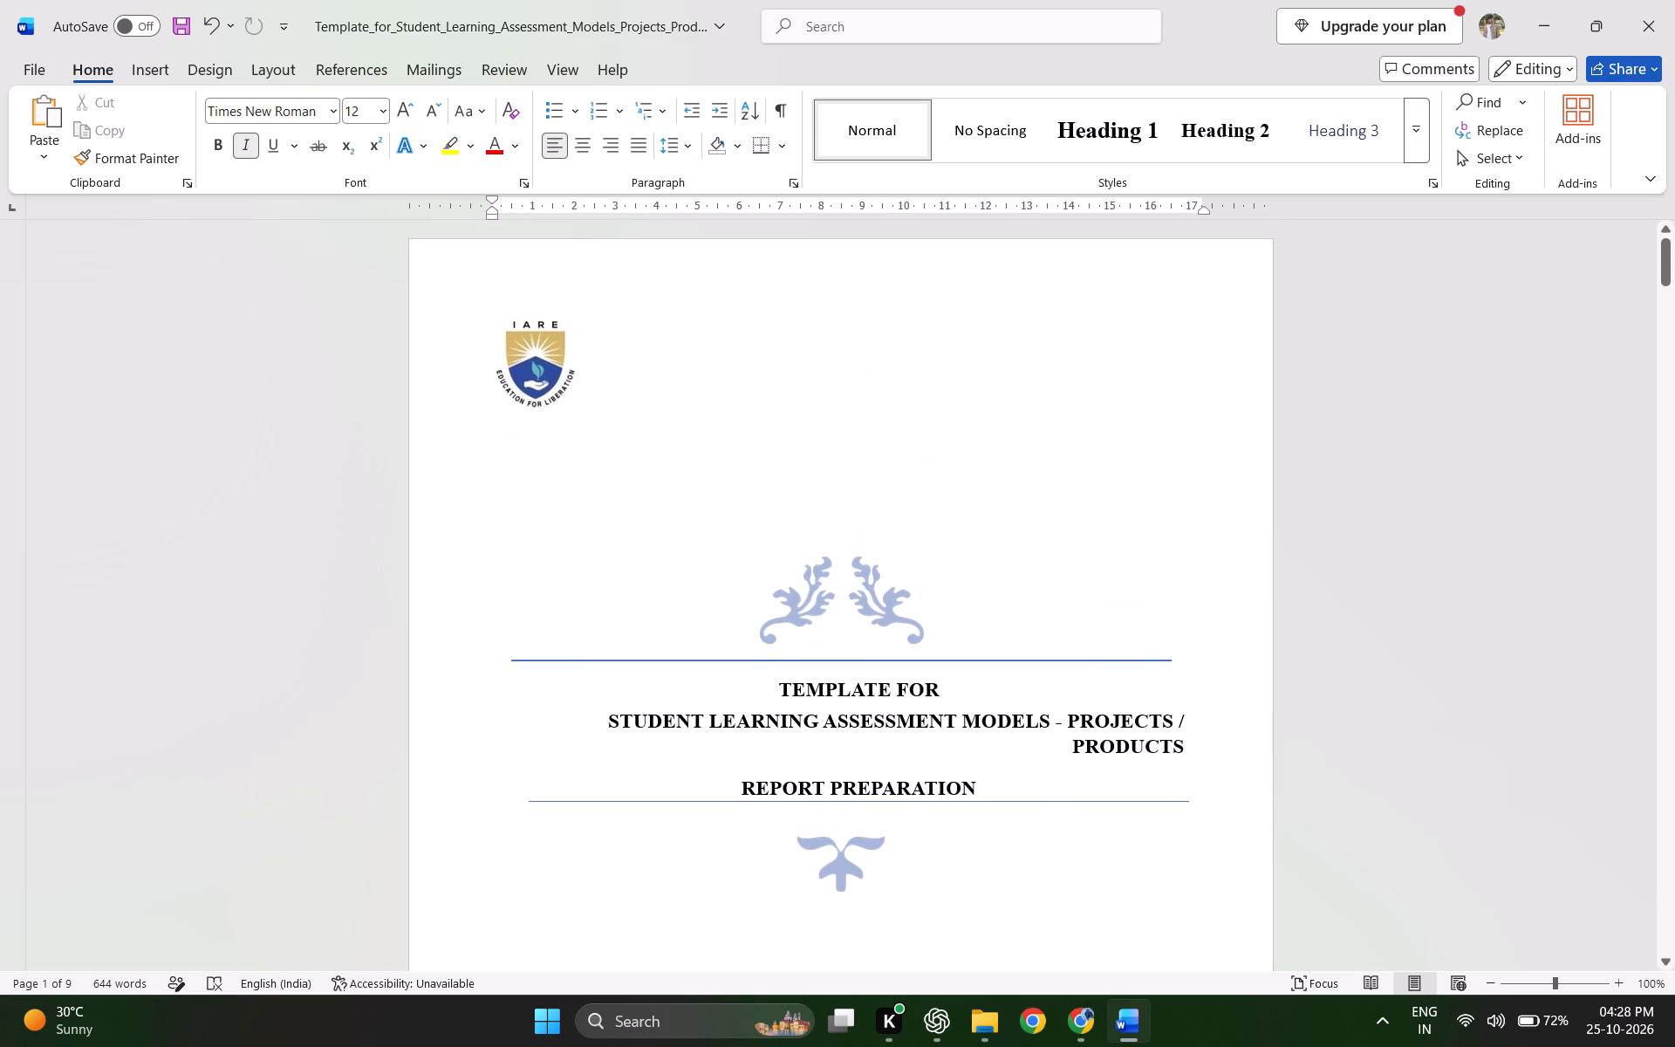
scroll(937, 750, down, 16)
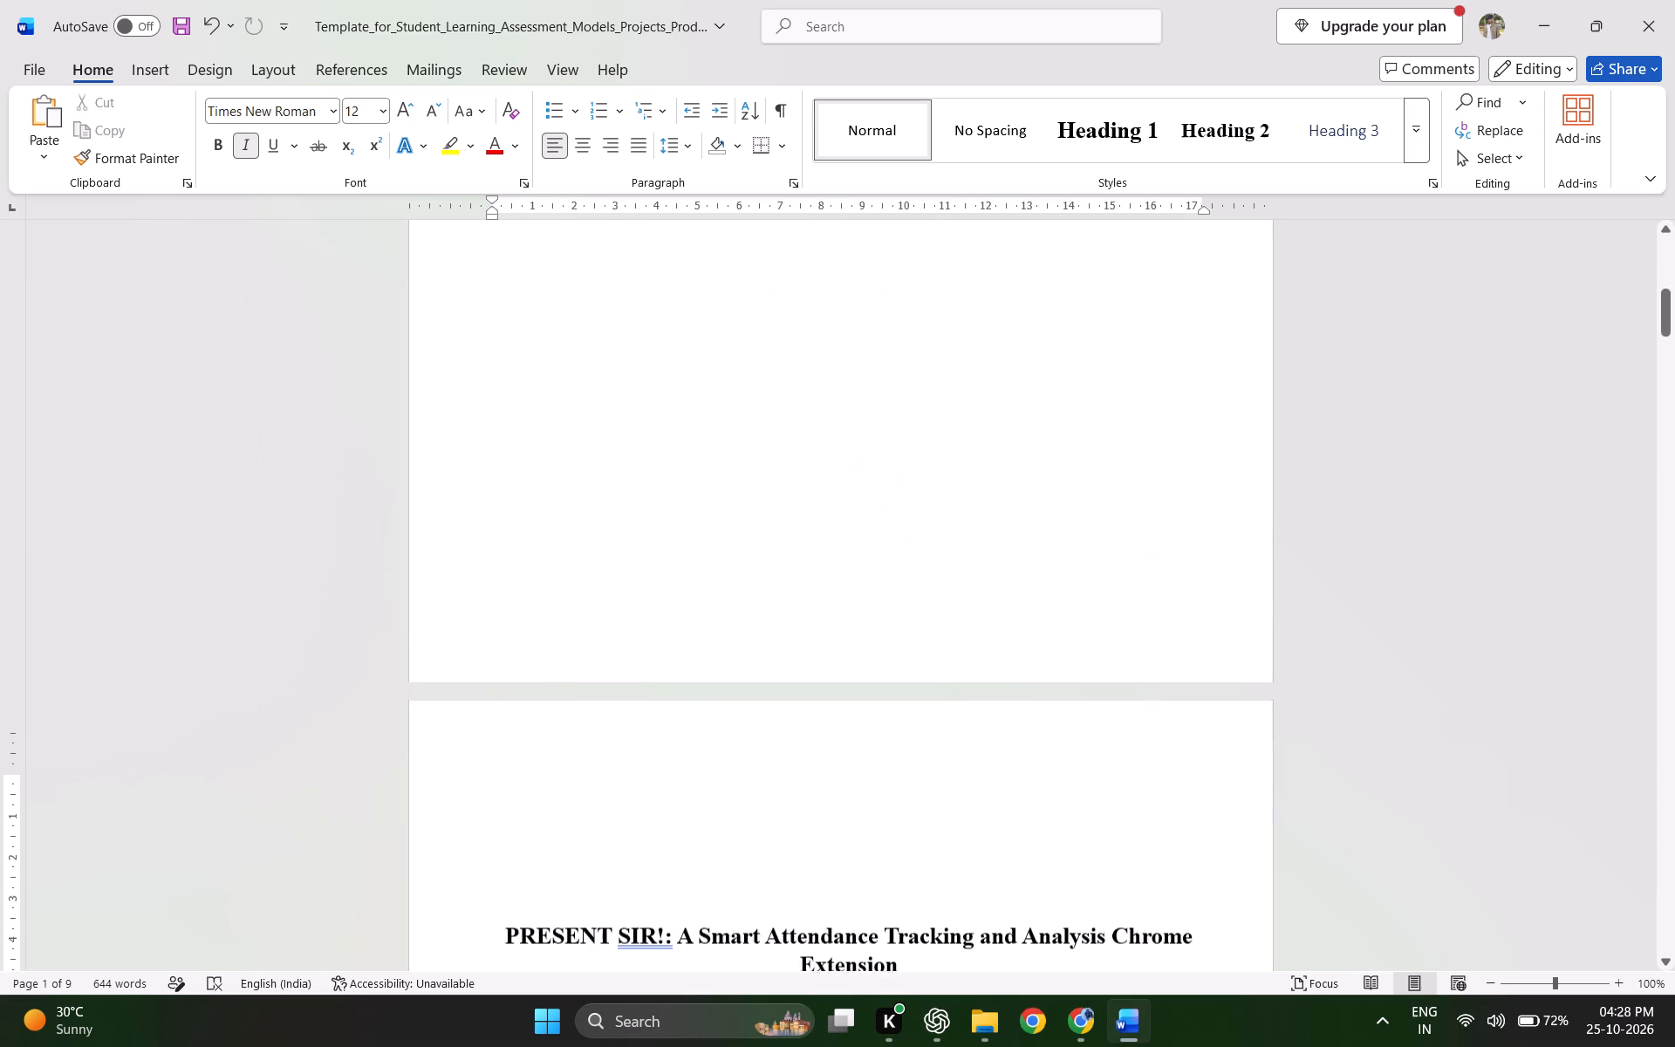
scroll(918, 721, down, 11)
scroll(907, 712, down, 12)
scroll(902, 708, up, 2)
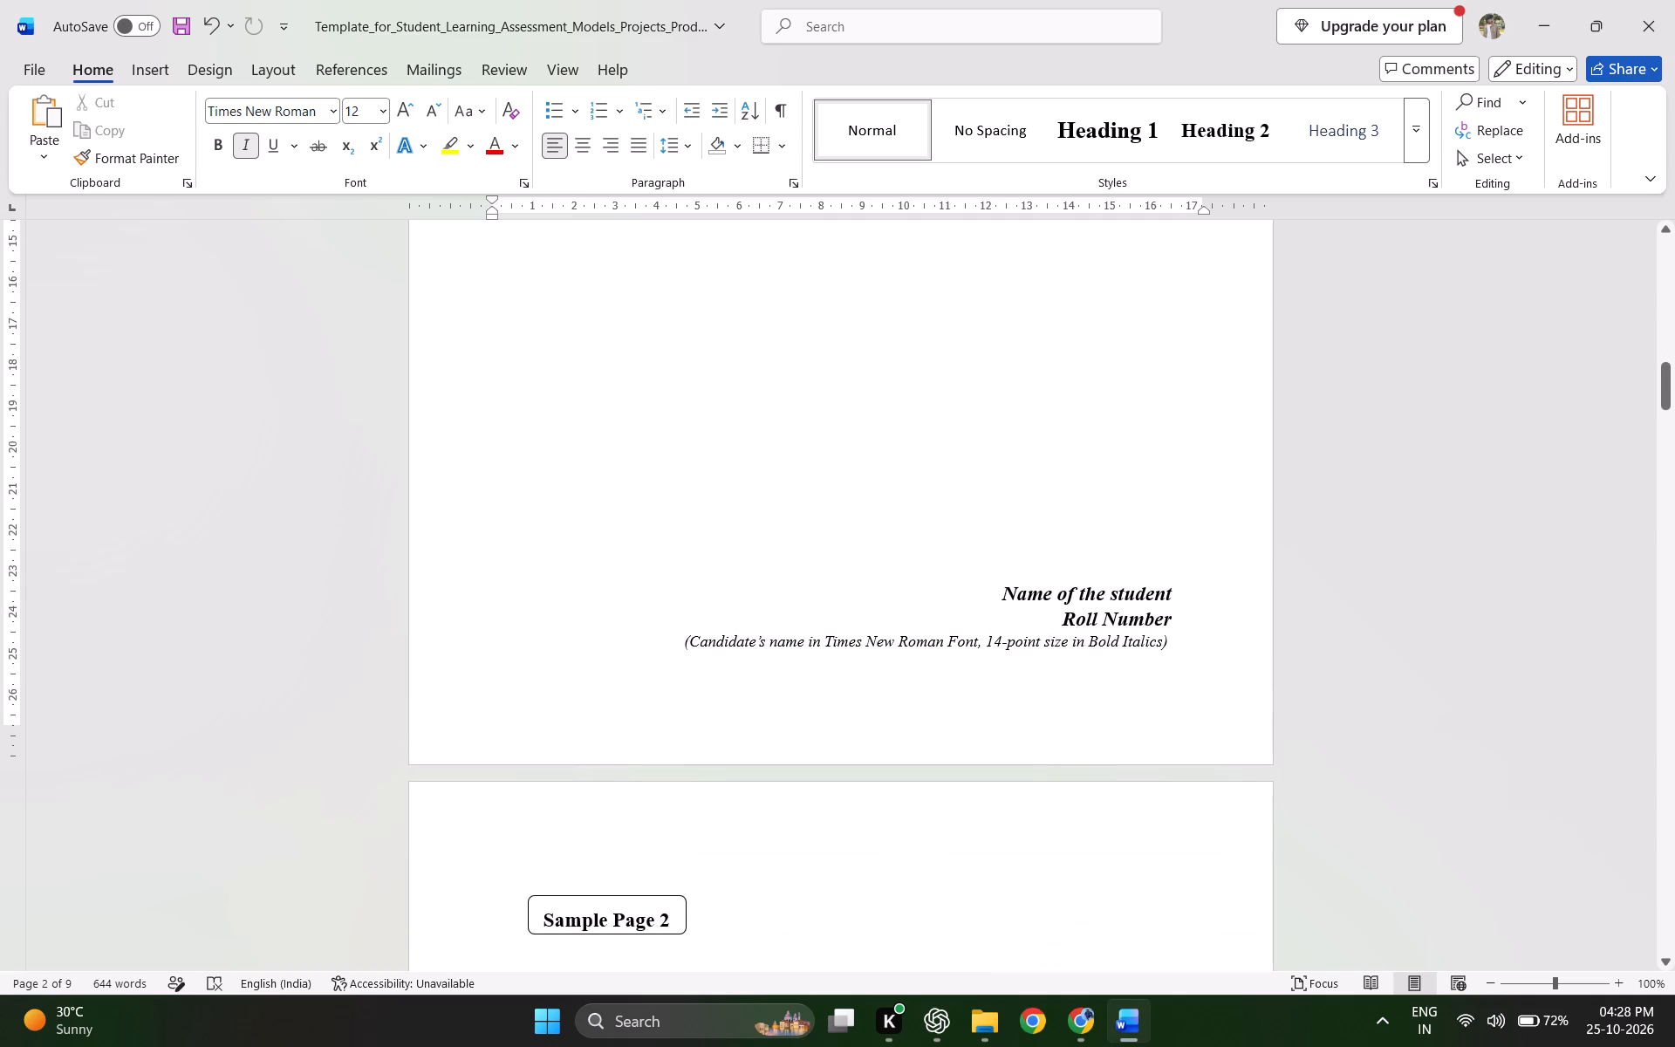
Replace the sample report title on Sample Page 2 with the PRESENT SIR! project title from the clipboard history.
scroll(992, 590, down, 11)
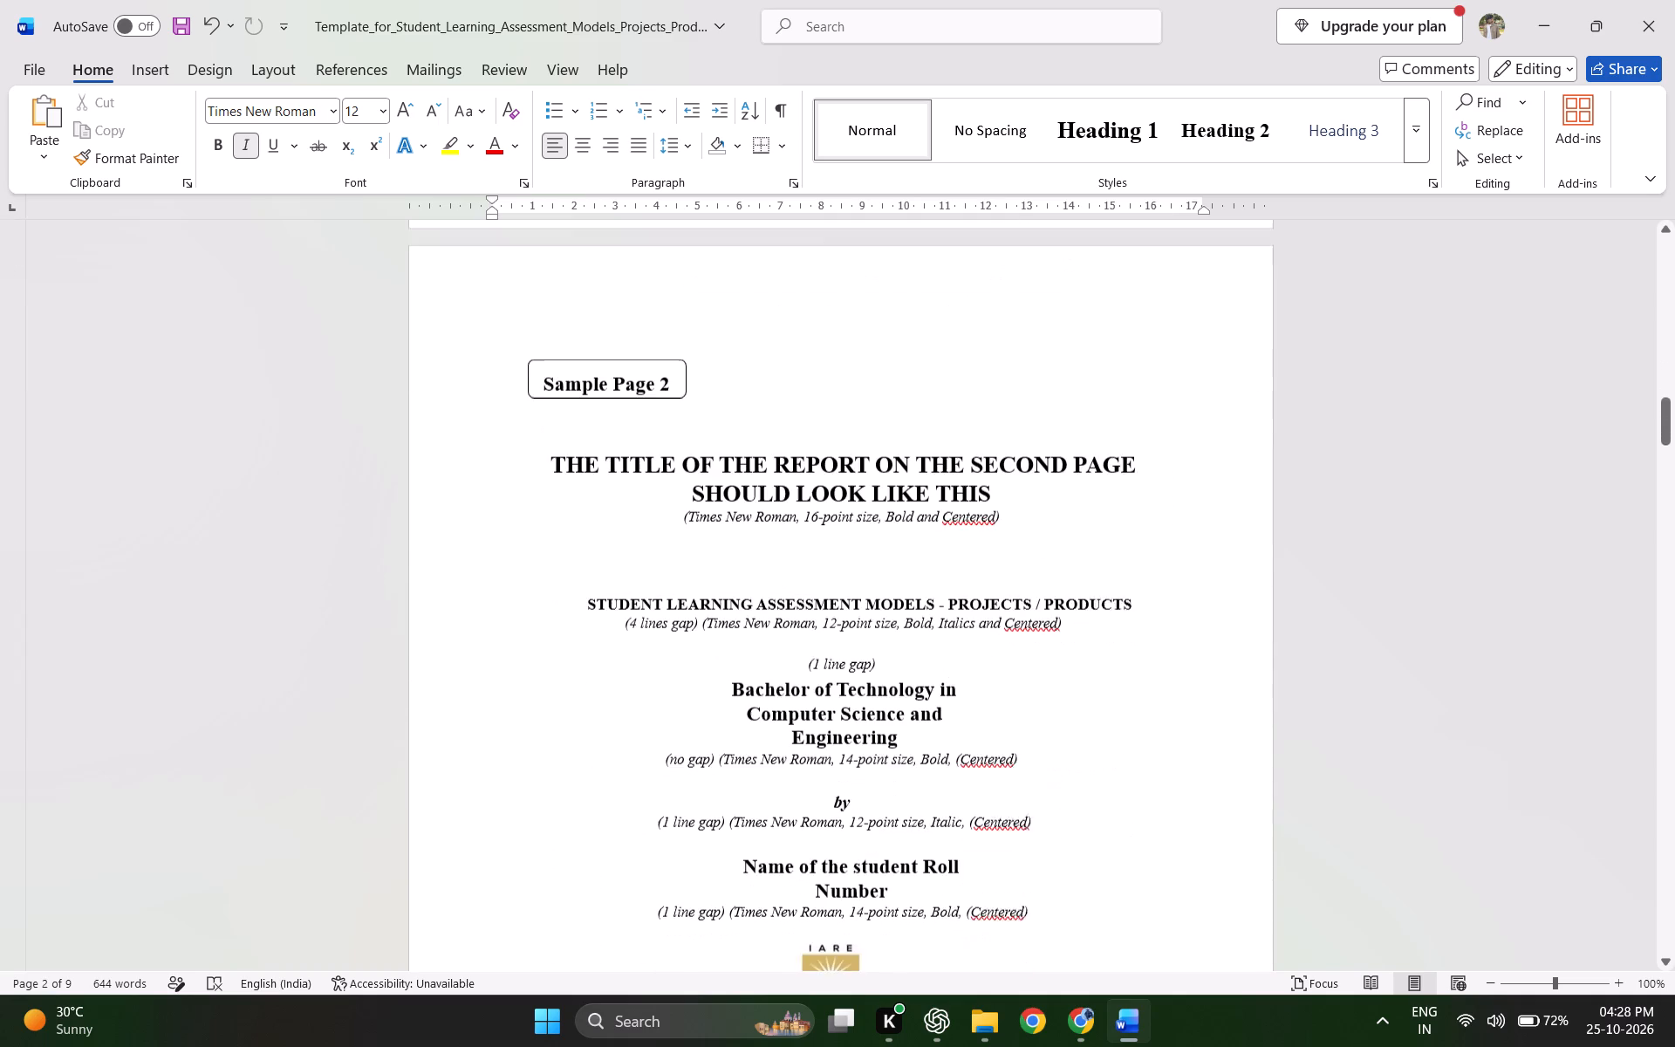
scroll(987, 592, up, 2)
drag(550, 523, 1017, 558)
key(super+v)
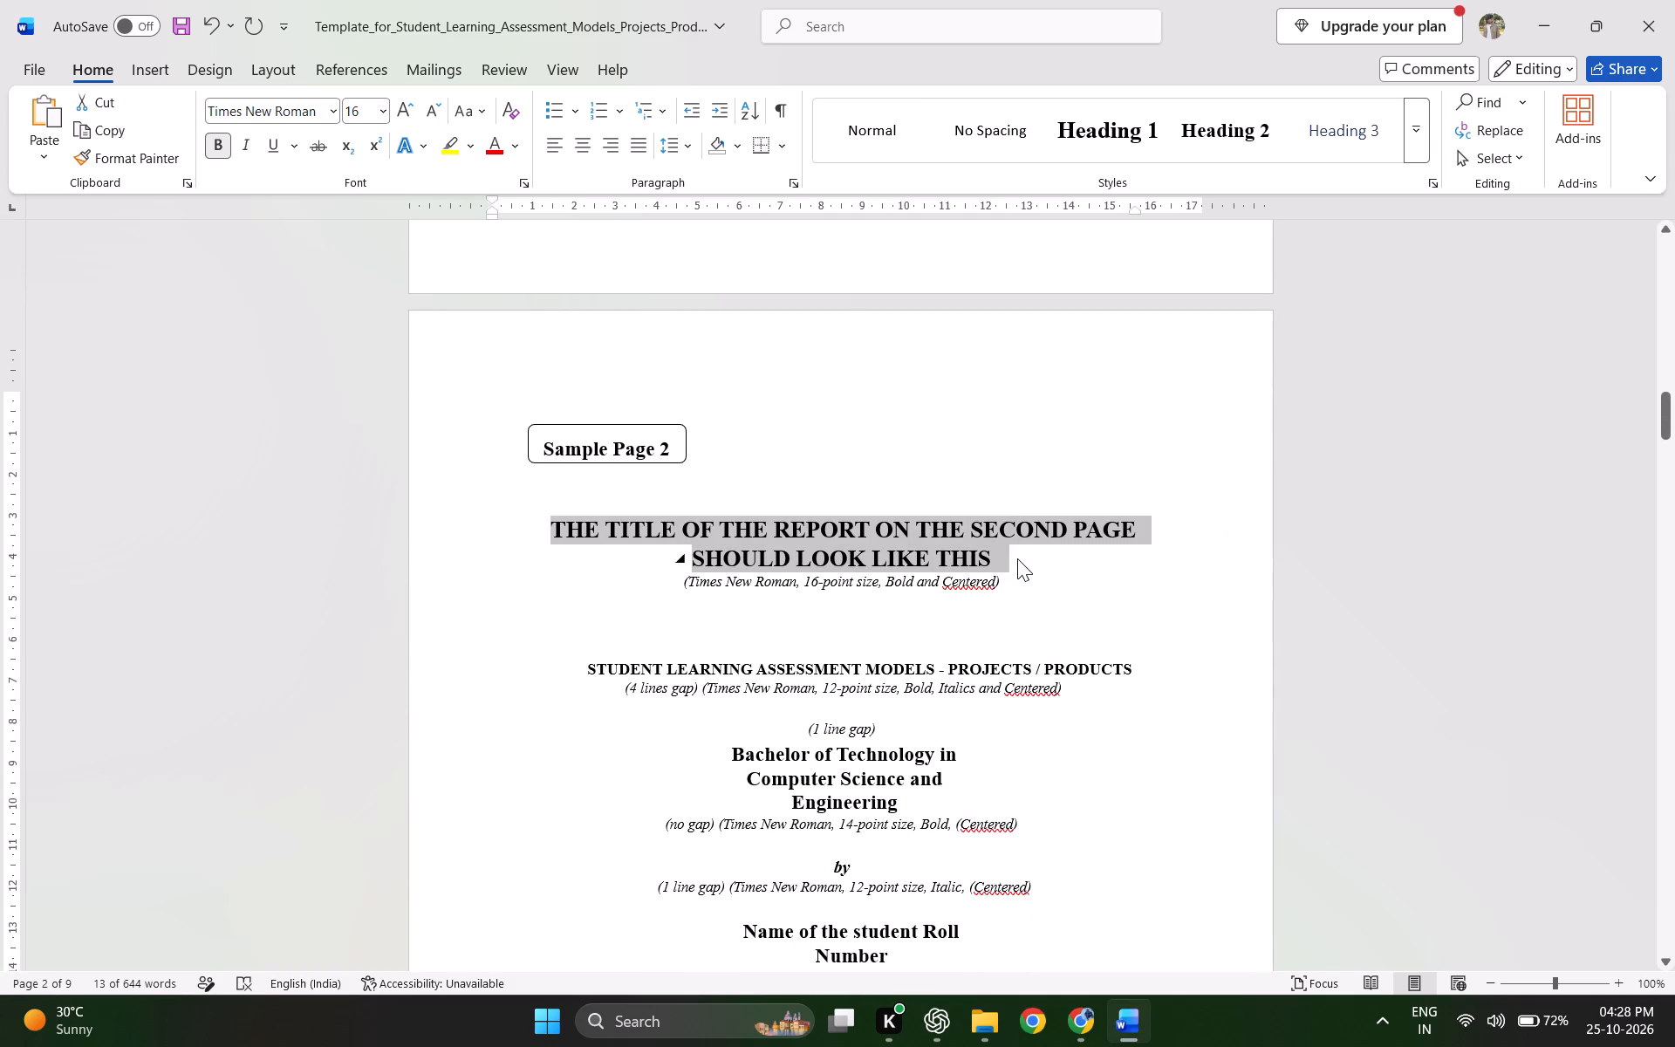
scroll(742, 851, down, 3)
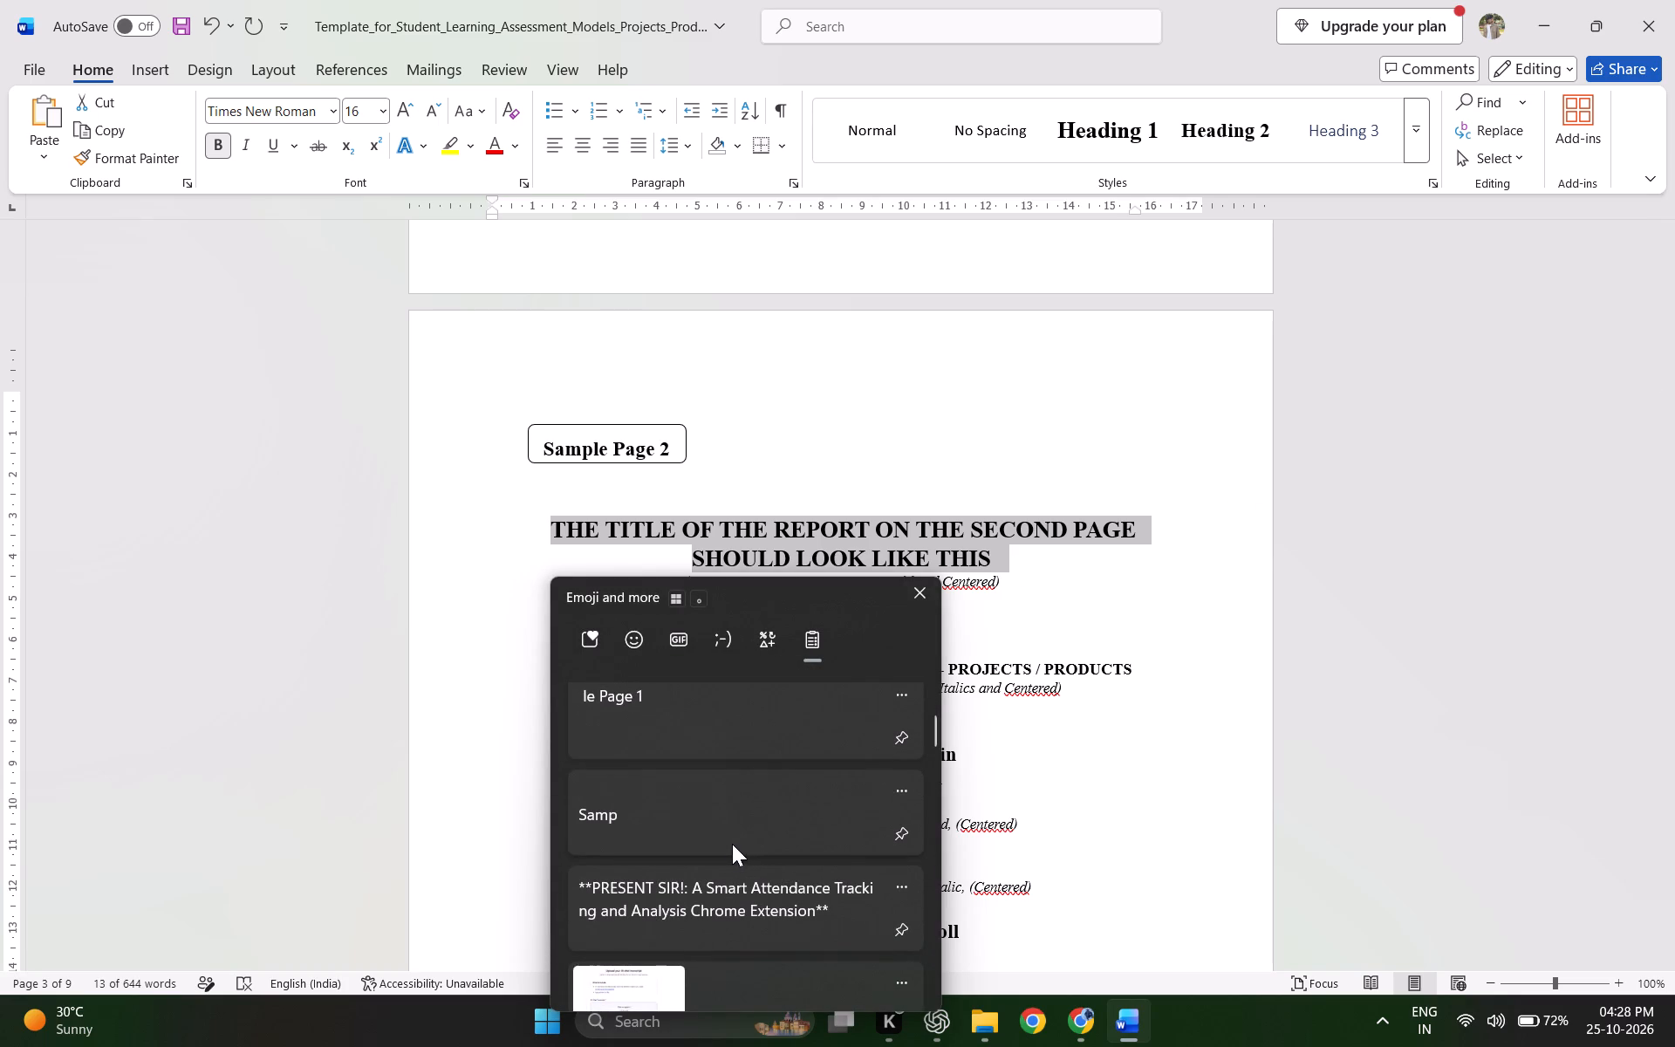
click(720, 905)
key(ctrl+v)
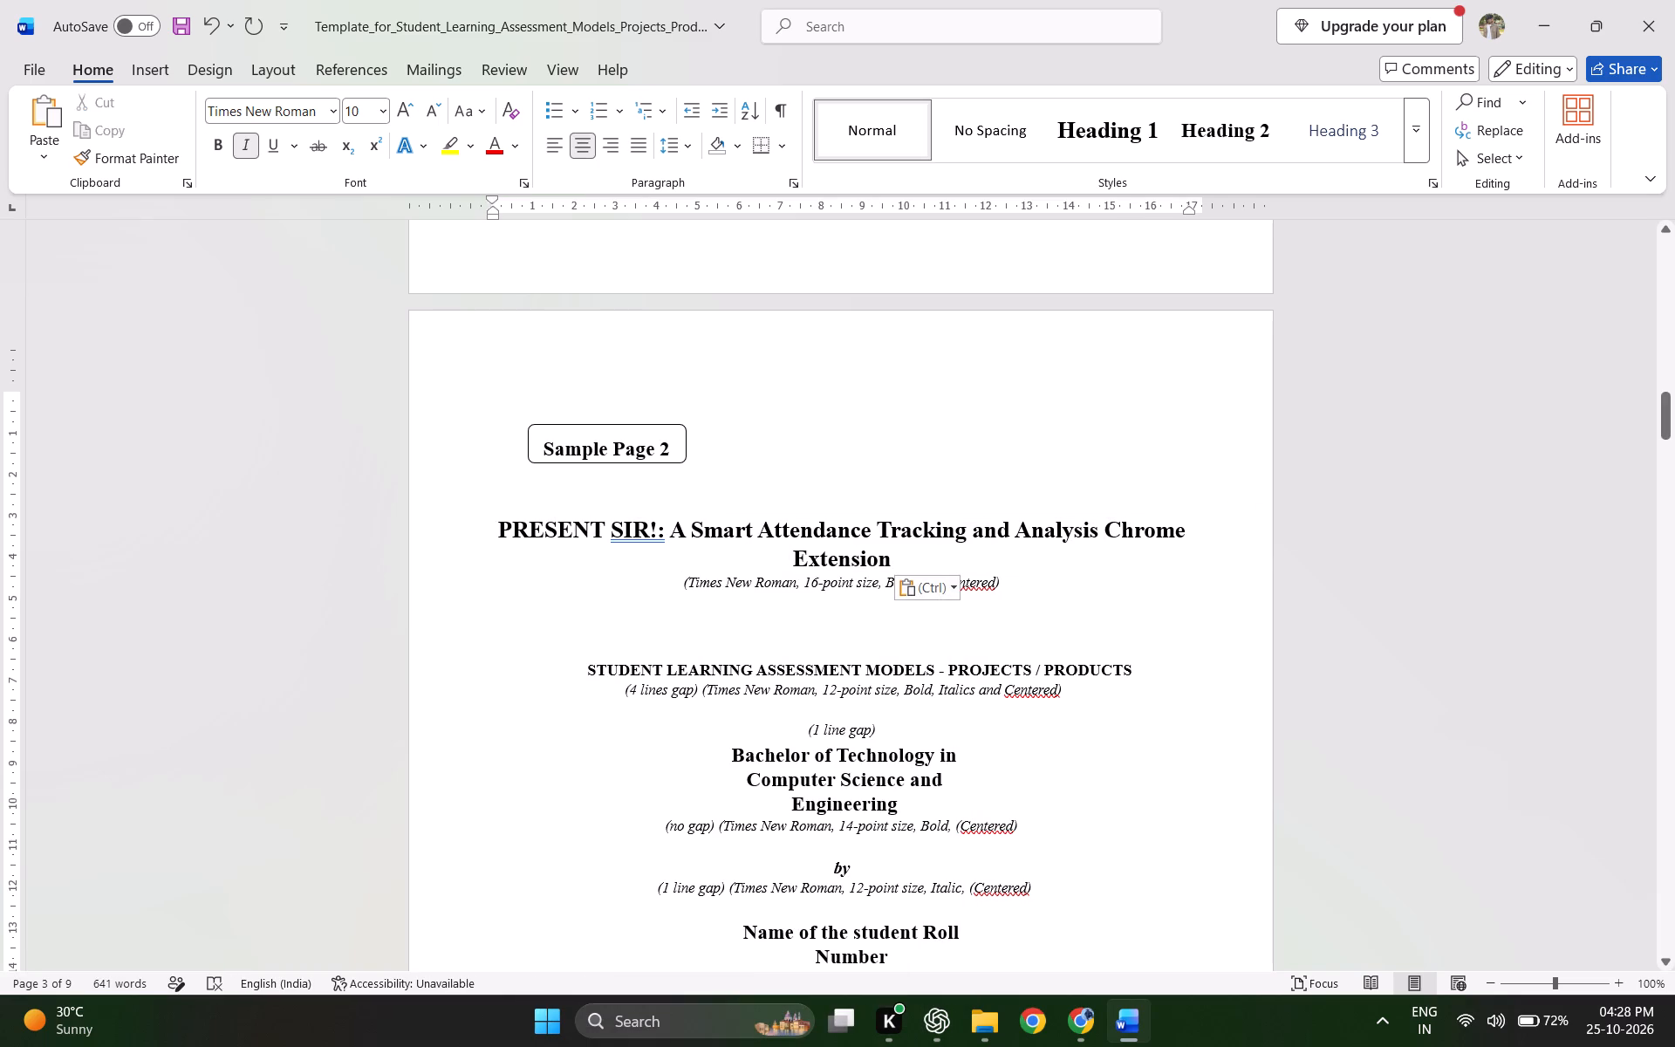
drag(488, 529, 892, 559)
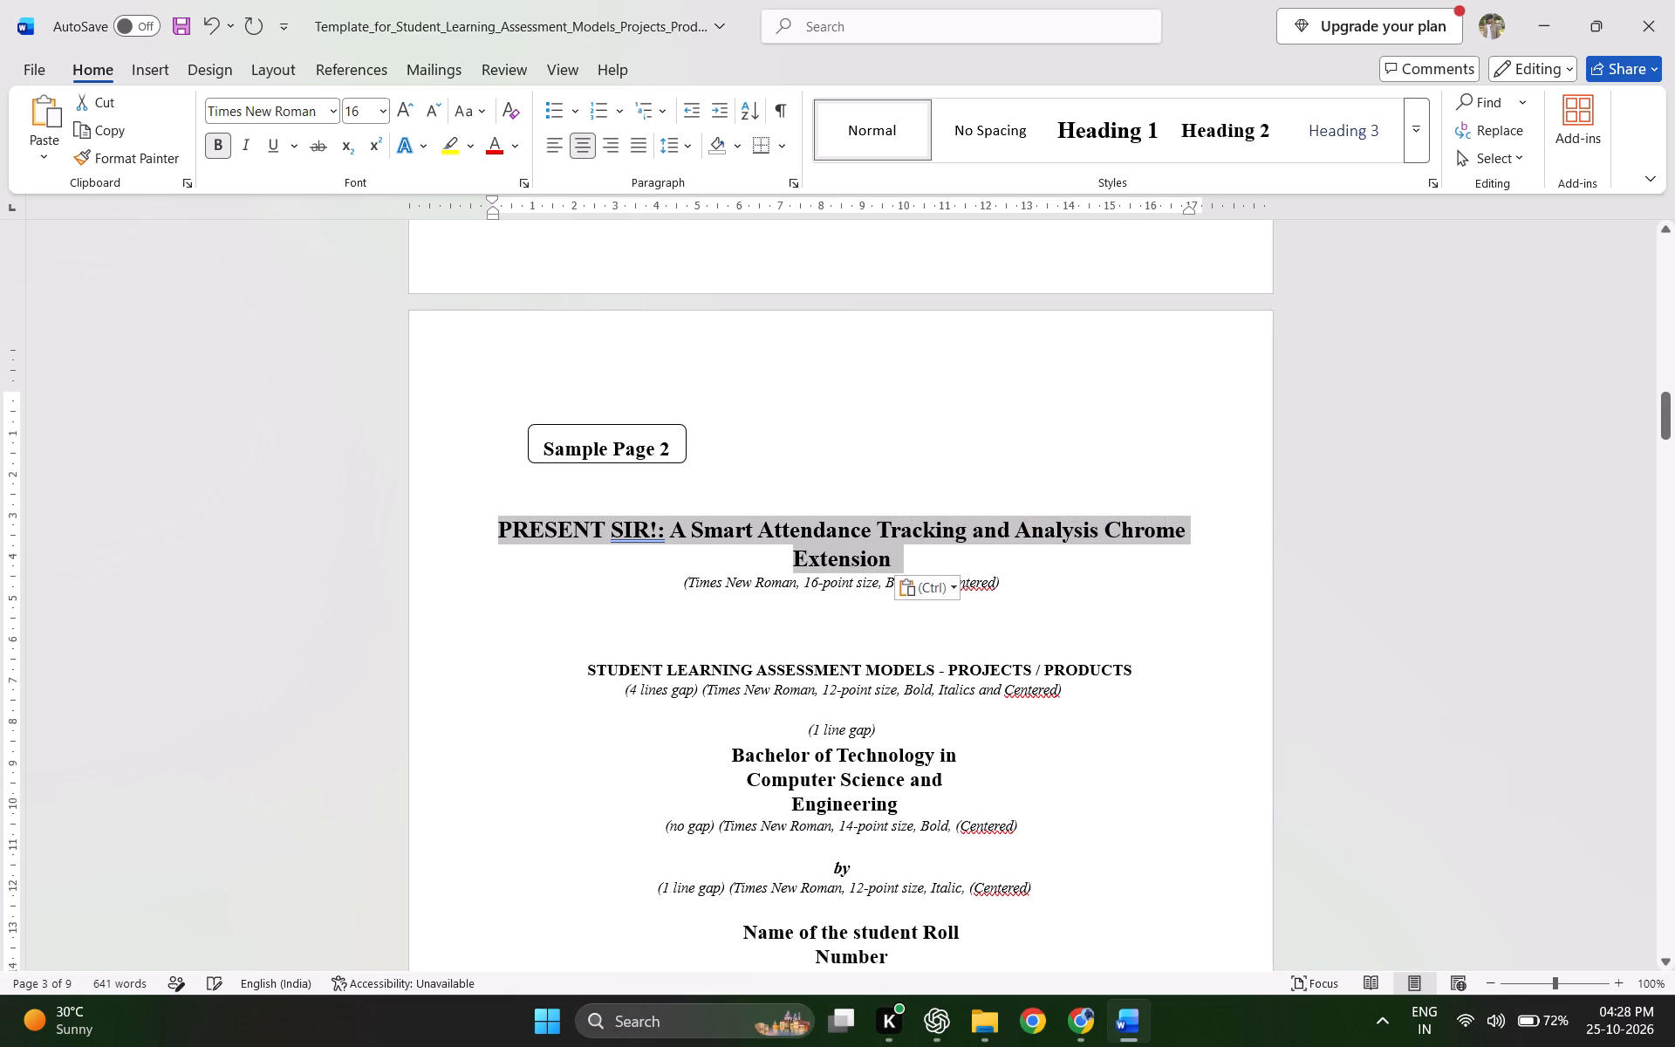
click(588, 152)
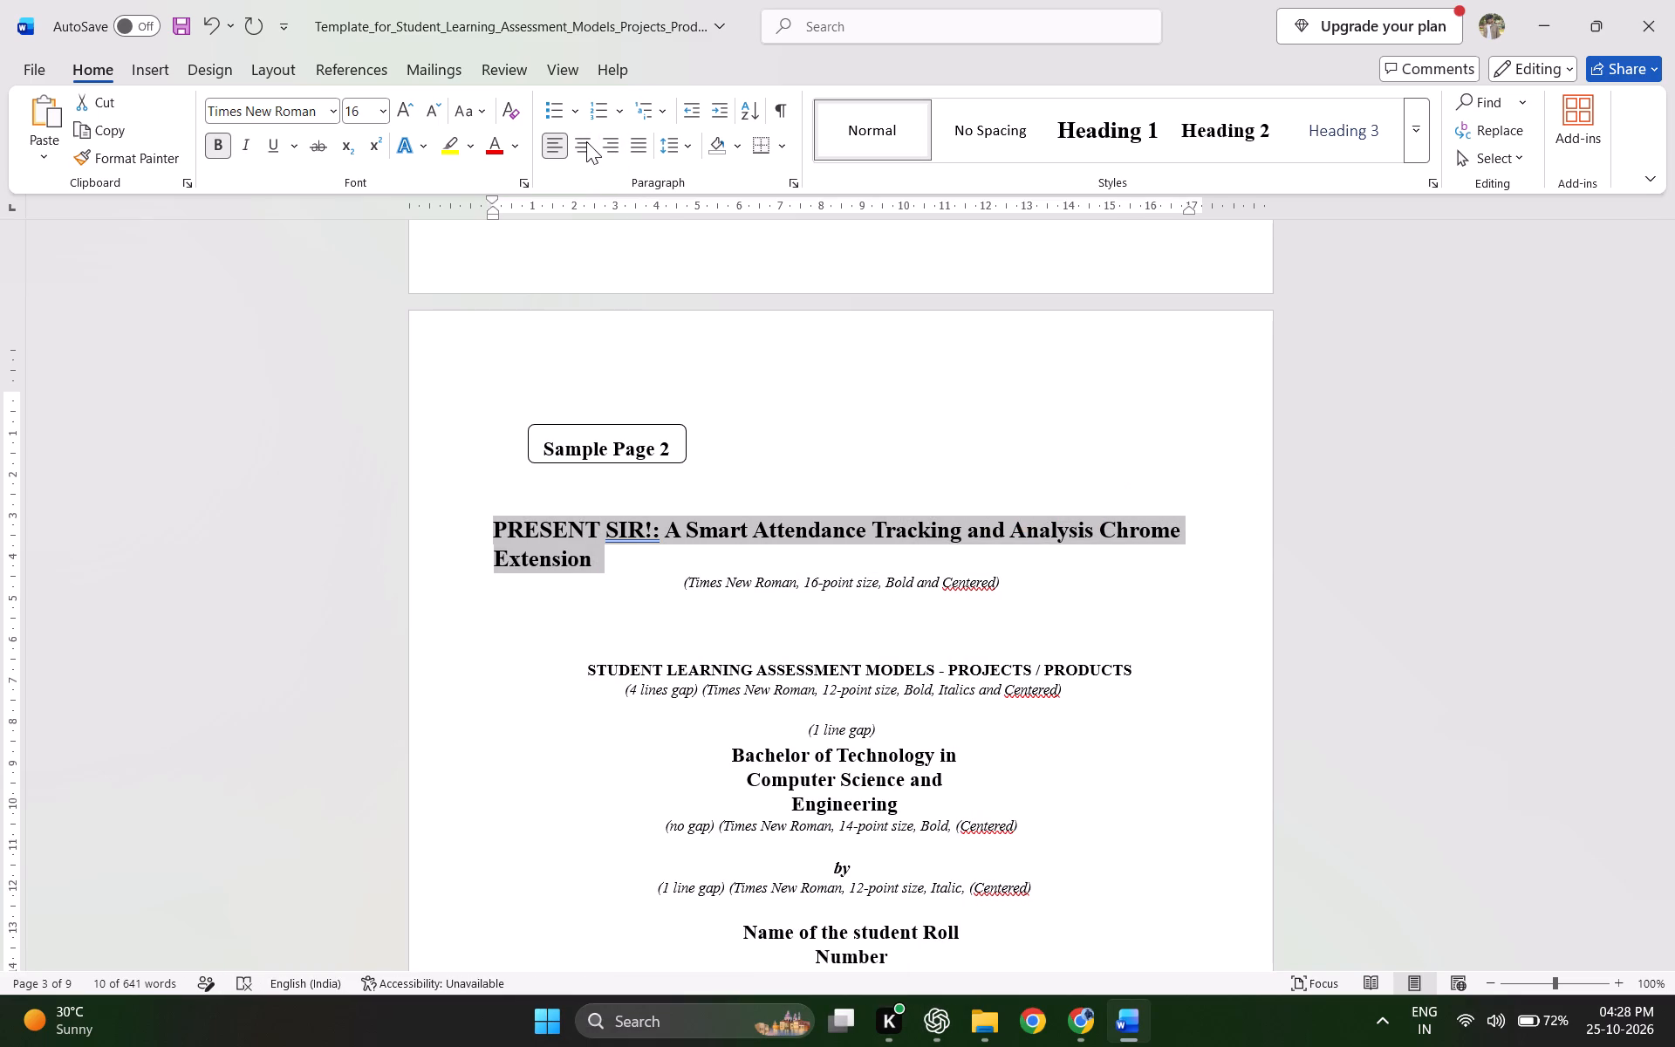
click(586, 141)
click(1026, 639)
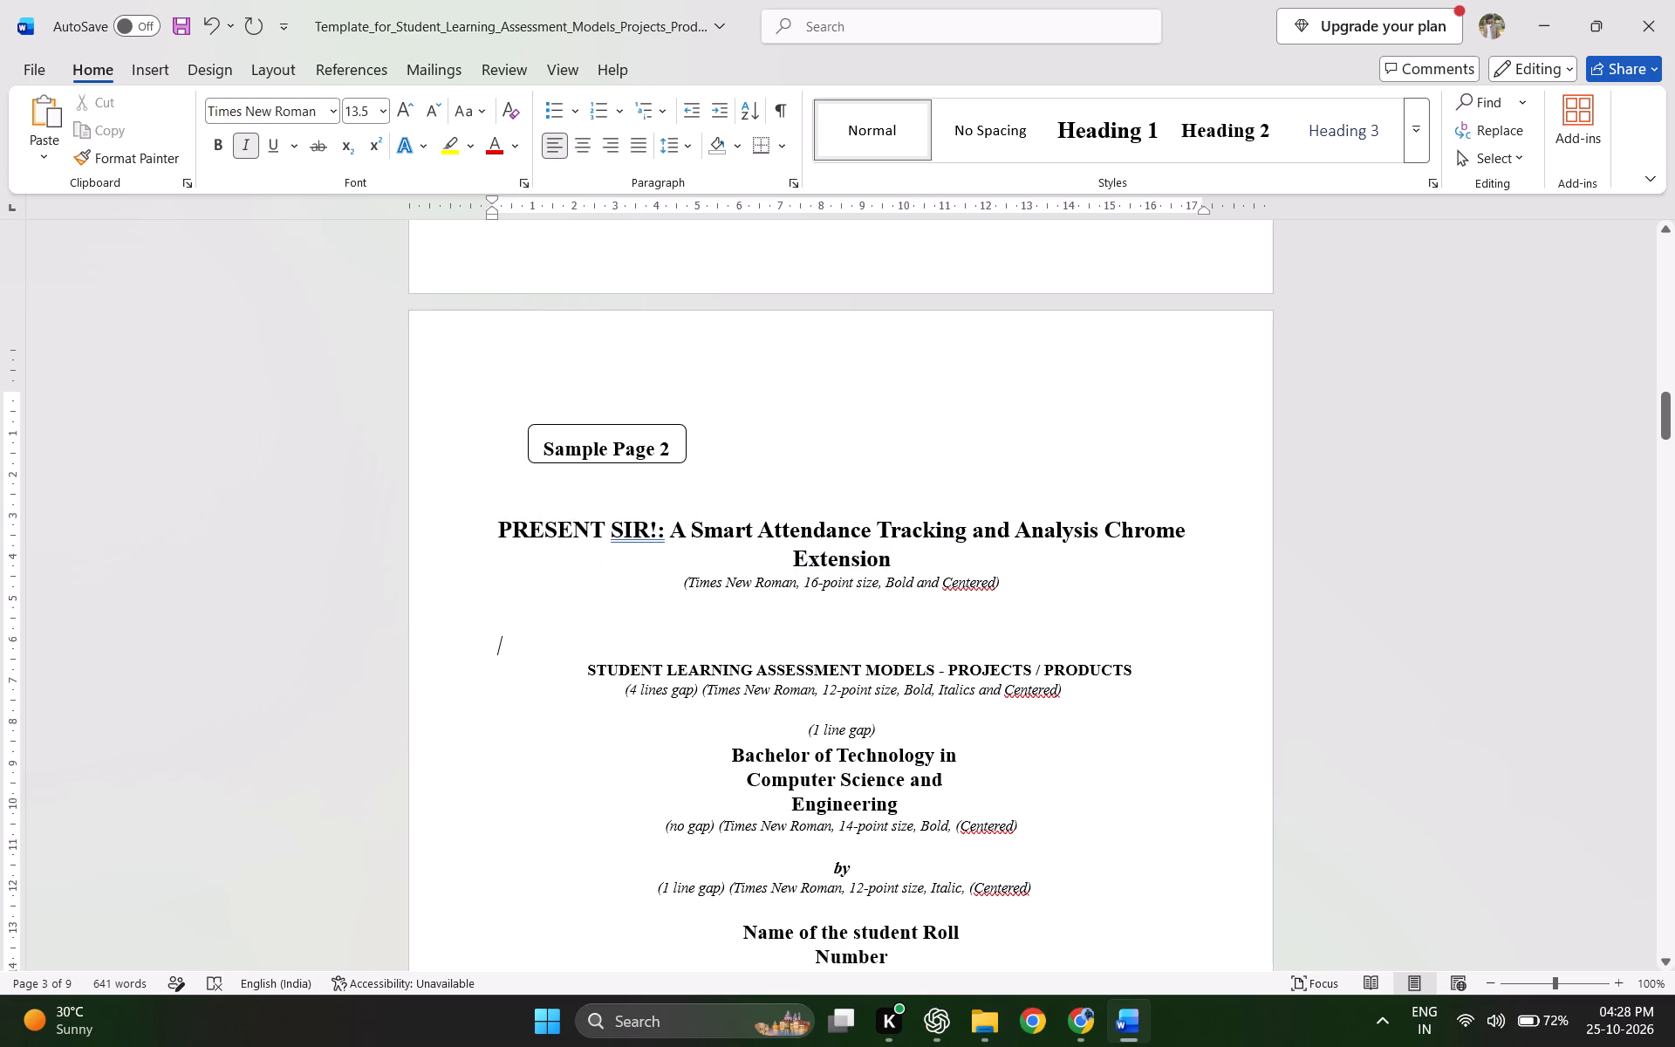
Indent the first line of the Sample Page 2 title so that "Chrome" wraps onto its second line.
click(496, 536)
key(space)
key(BackSpace)
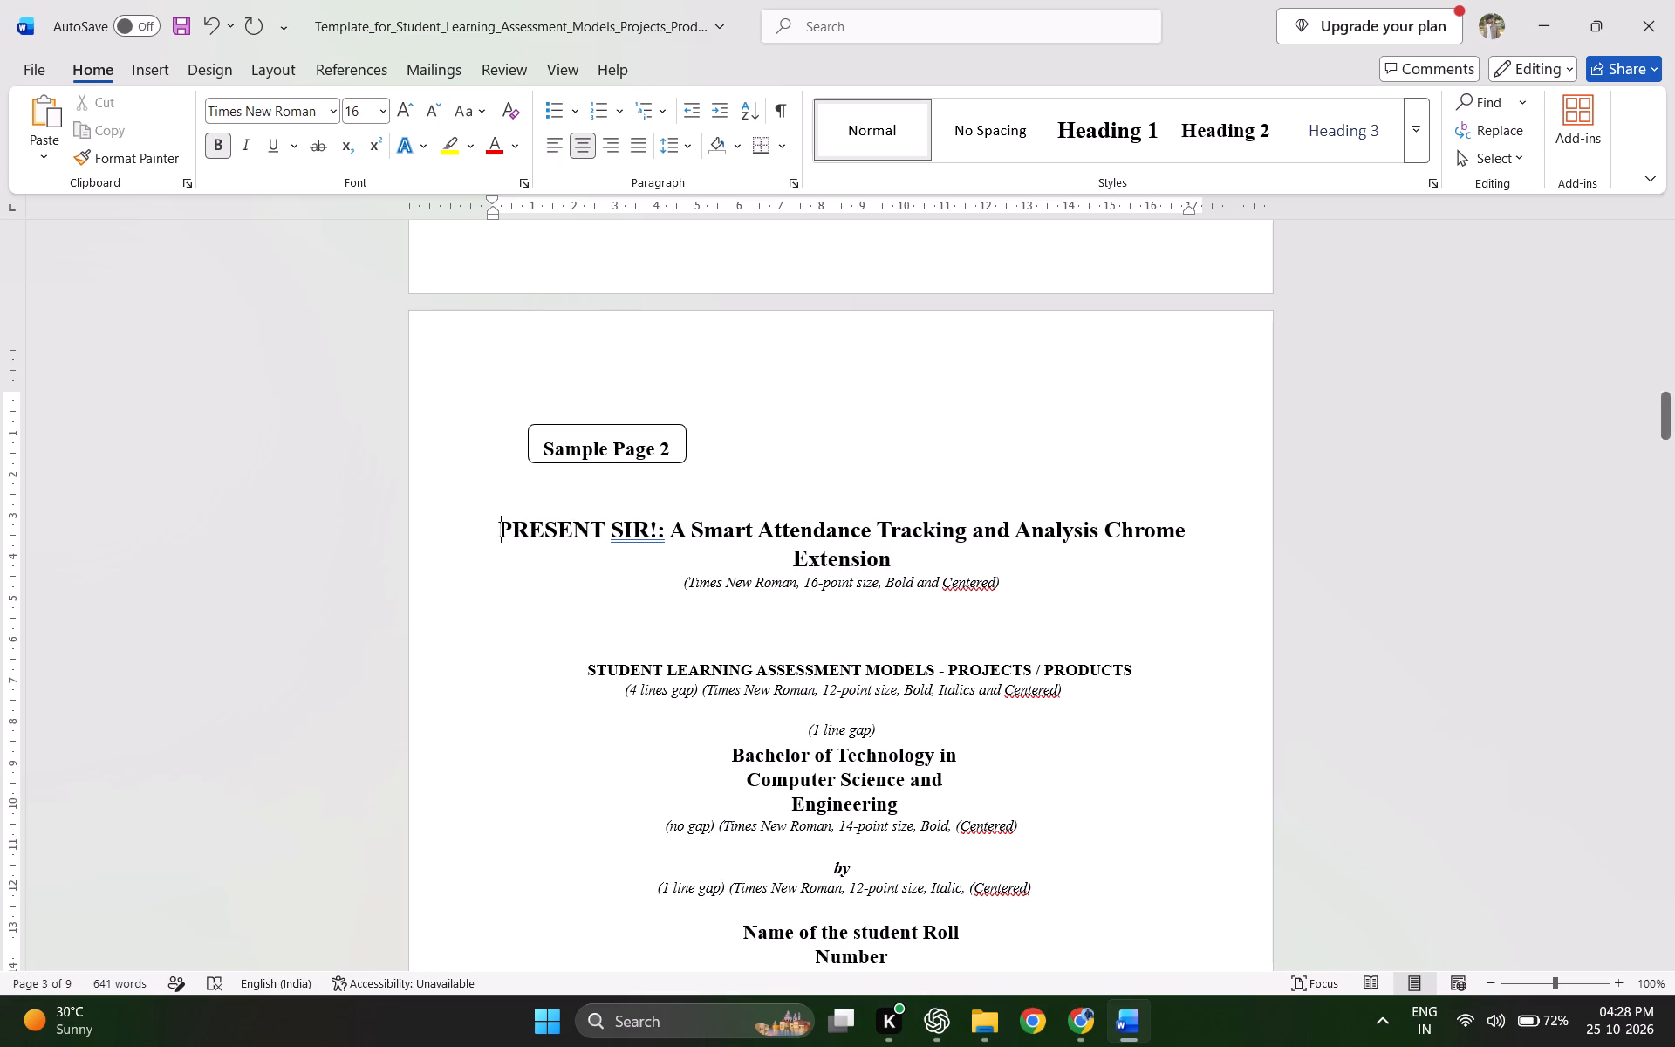
key(Tab)
key(Tab)
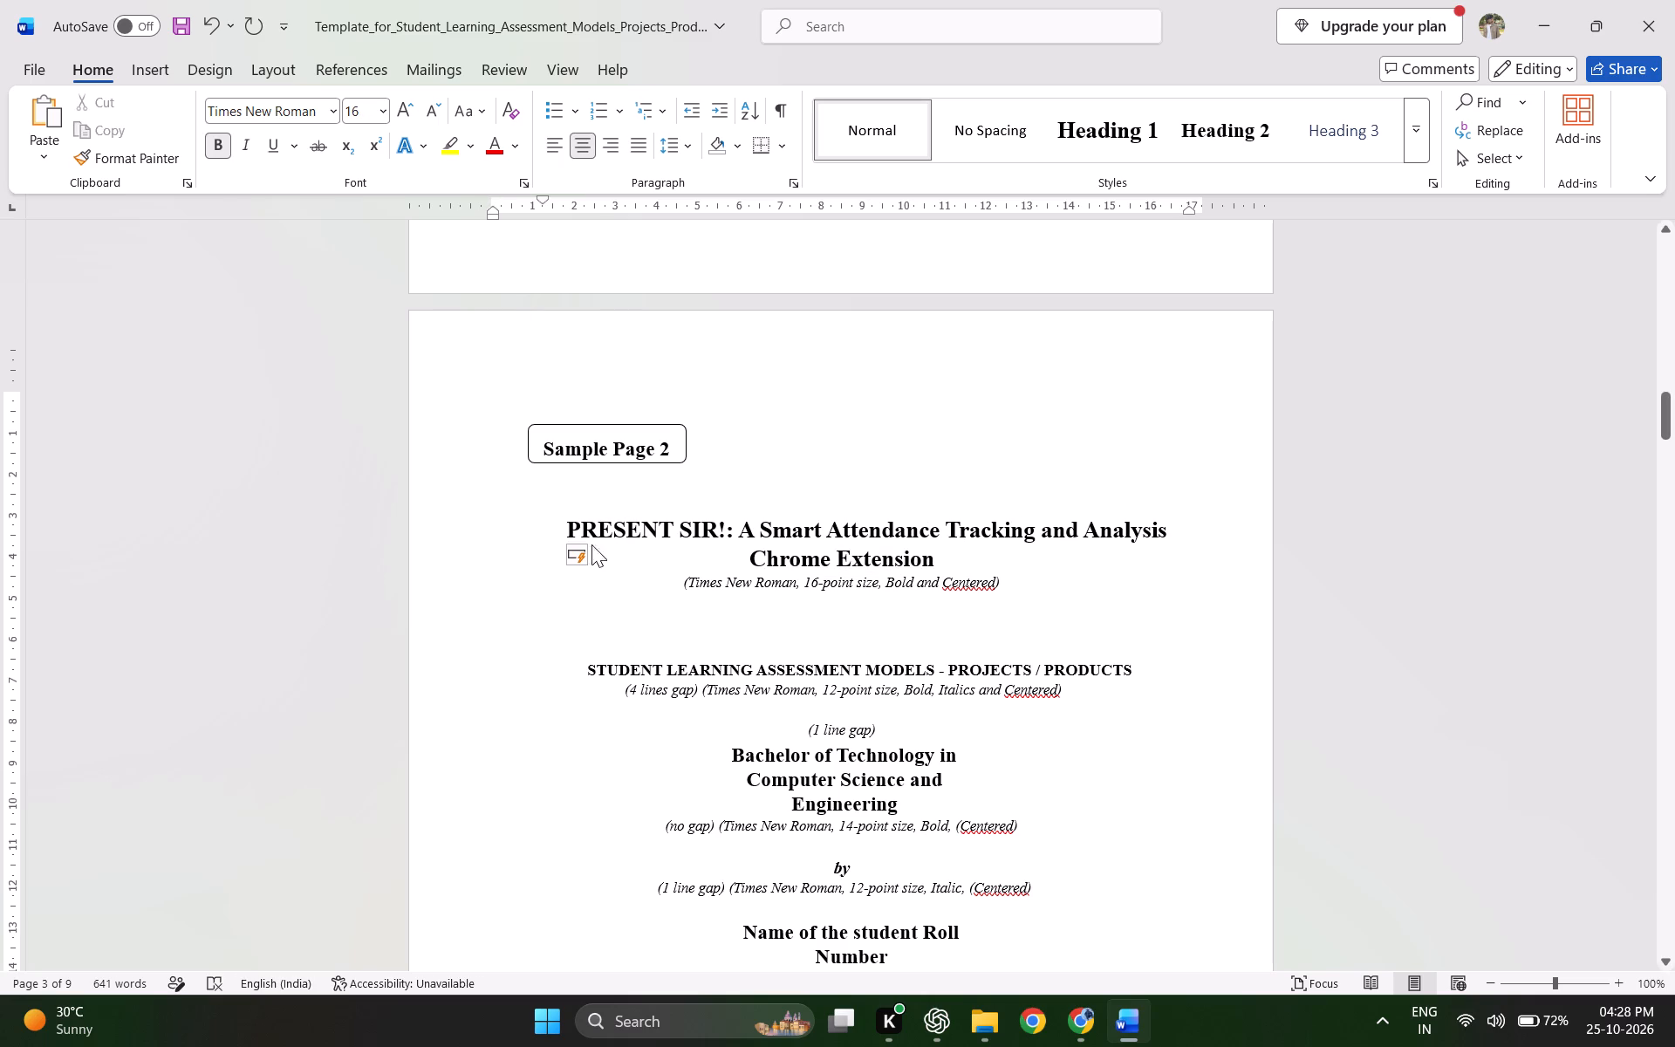
click(860, 647)
Delete the italic "Times New Roman, 16-point size, Bold and Centered" note below the Sample Page 2 title, including its closing bracket.
click(684, 590)
drag(684, 590, 1004, 582)
click(1007, 581)
drag(1000, 584, 682, 585)
key(ctrl+x)
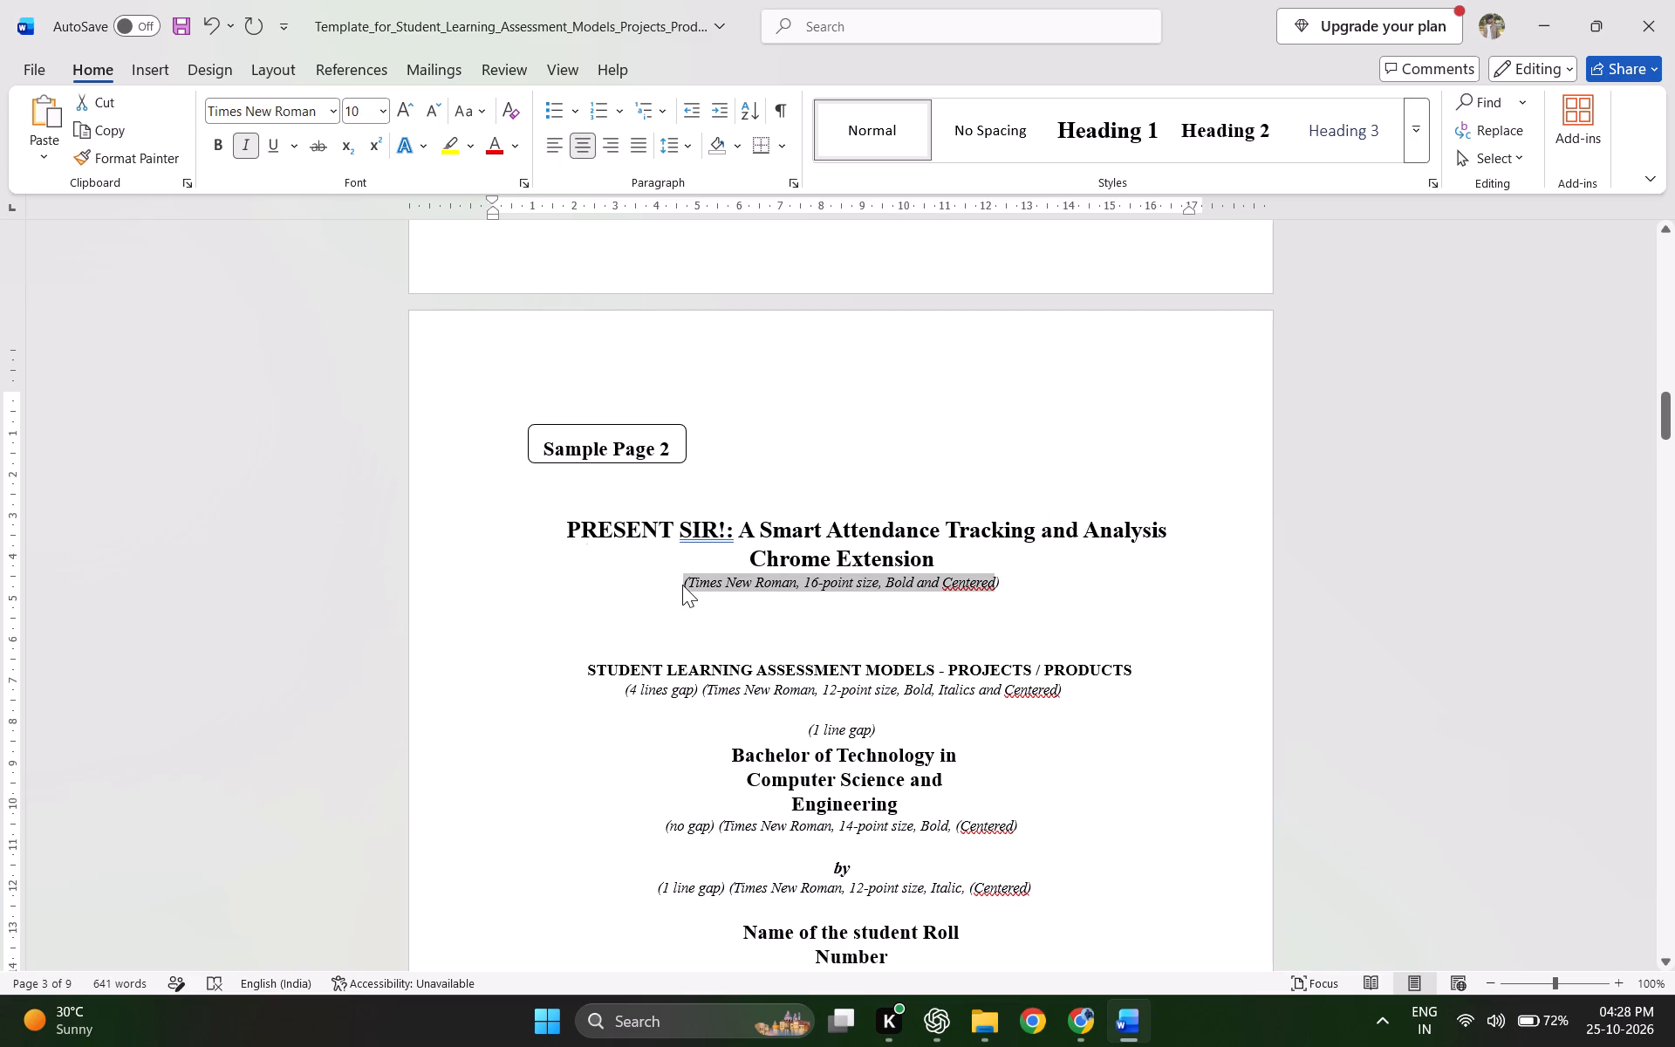
click(930, 633)
click(858, 582)
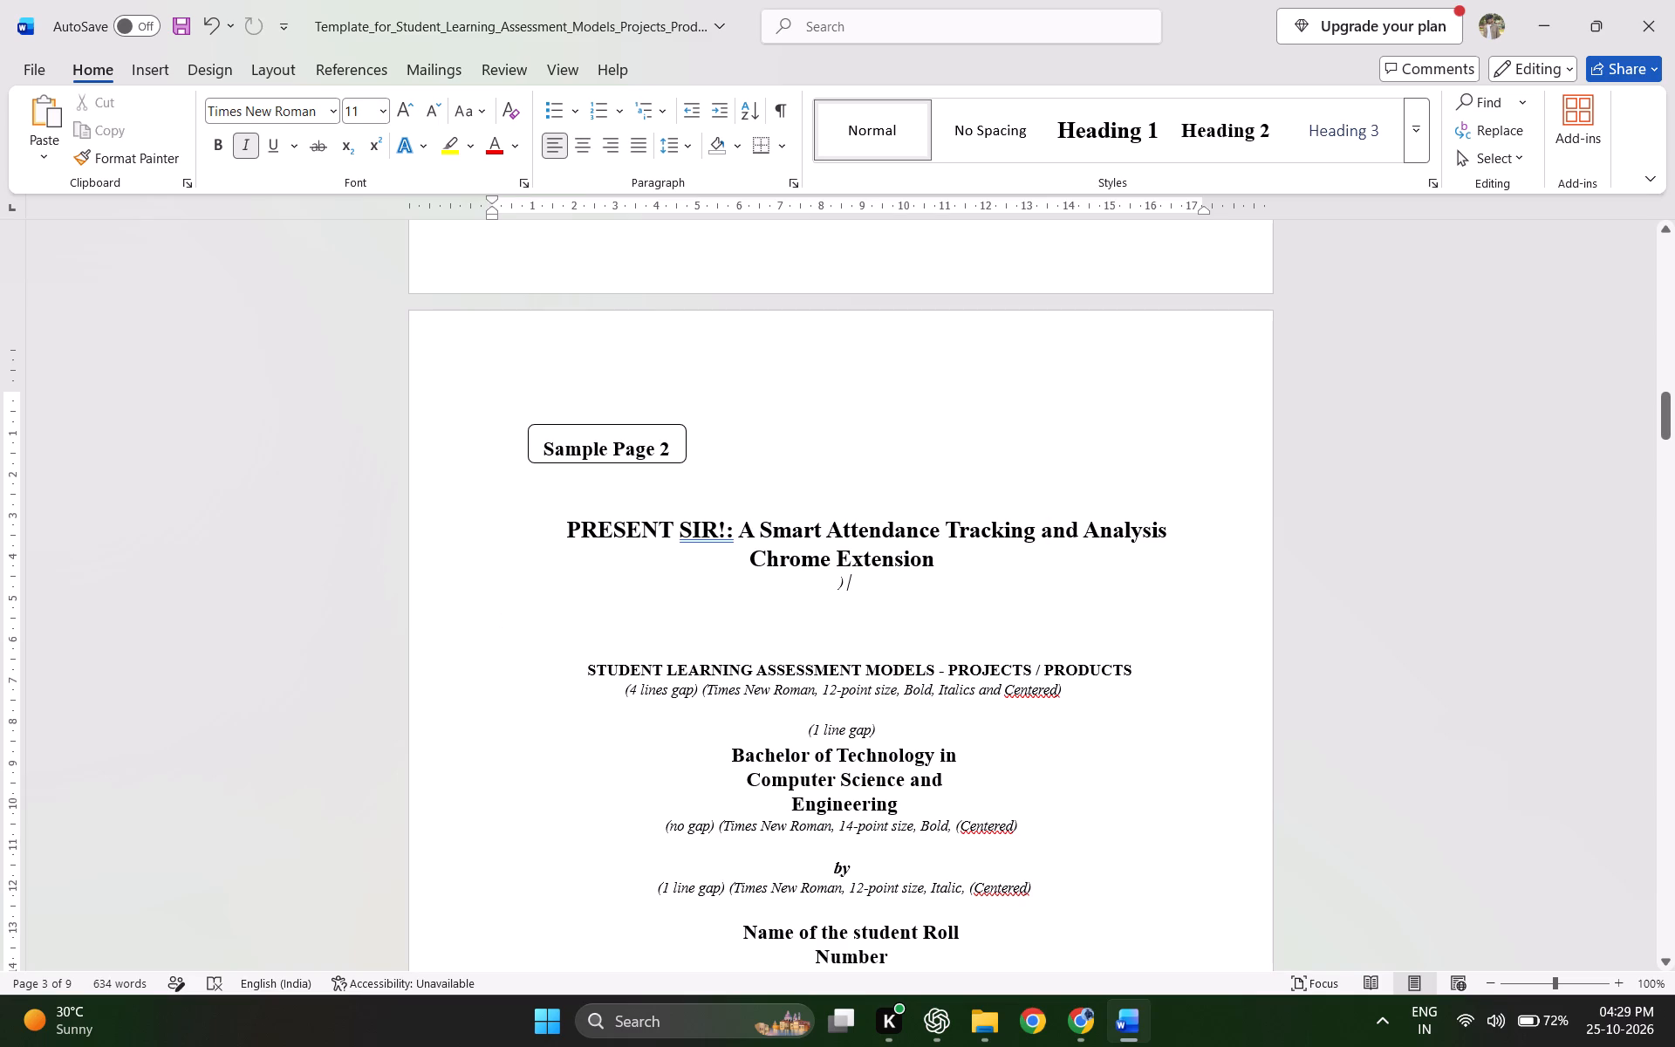
key(BackSpace)
key(BackSpace)
Look through the remaining Sample Page 2 content, from the degree and student details to the institute, date and start of the Declaration.
scroll(803, 713, down, 2)
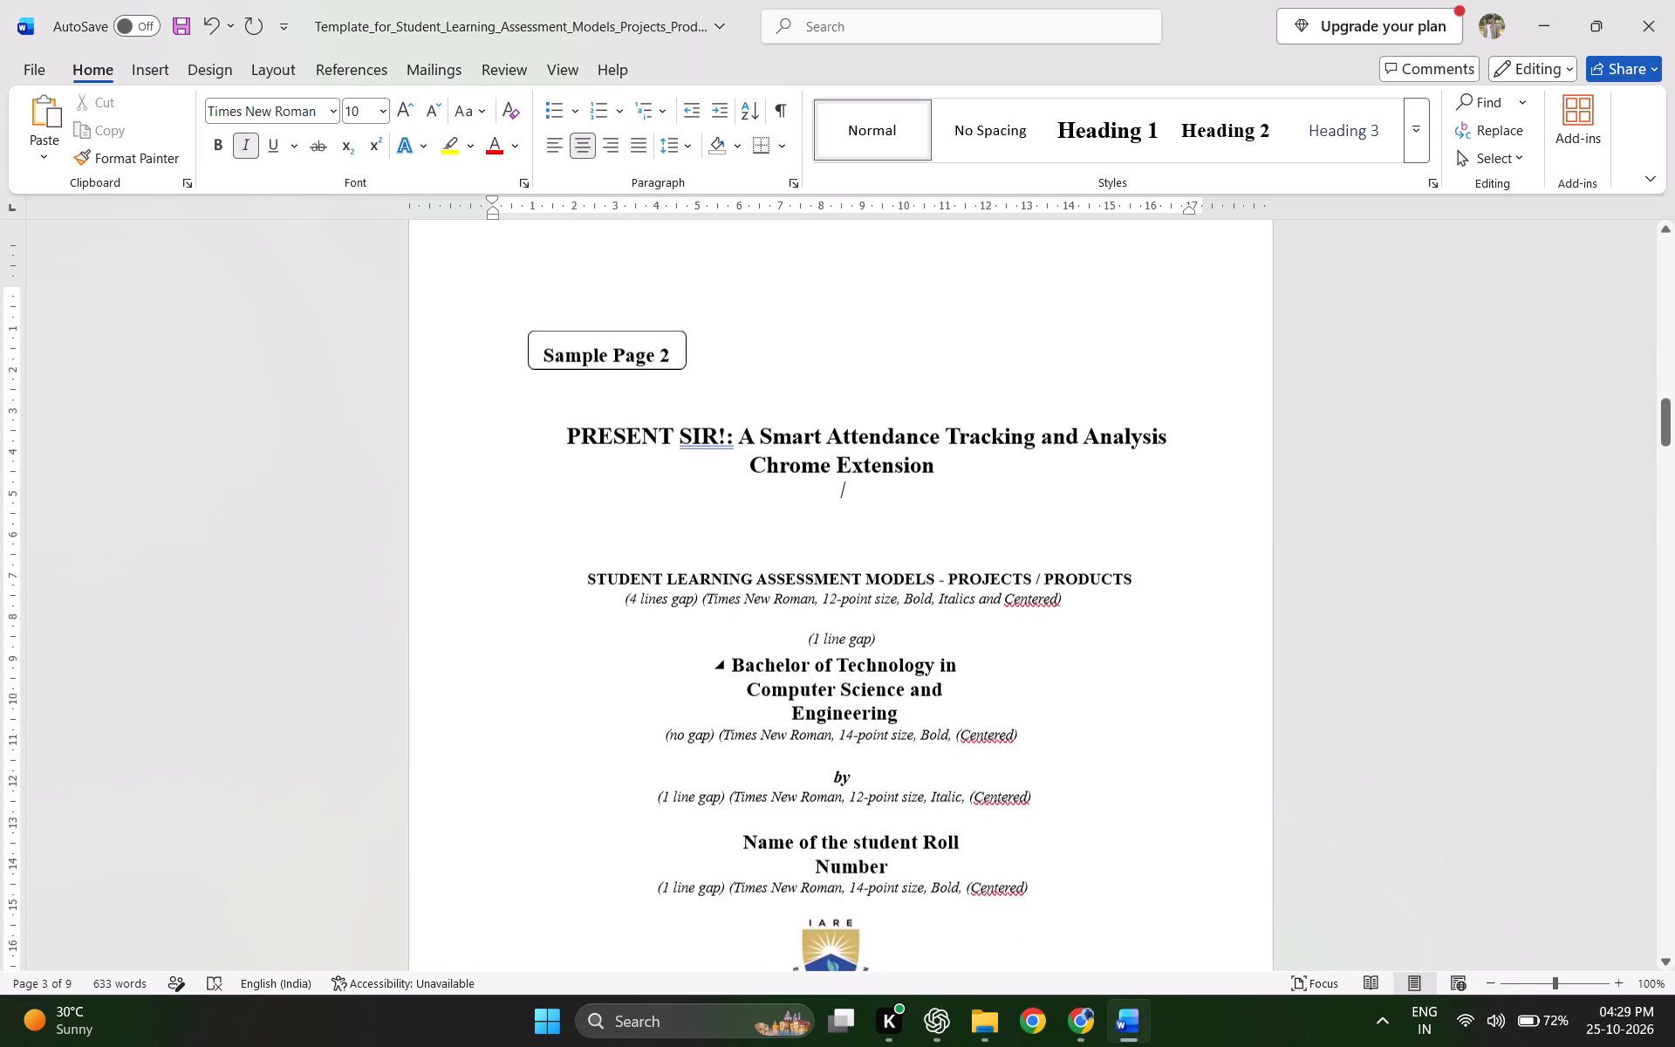
scroll(998, 571, up, 4)
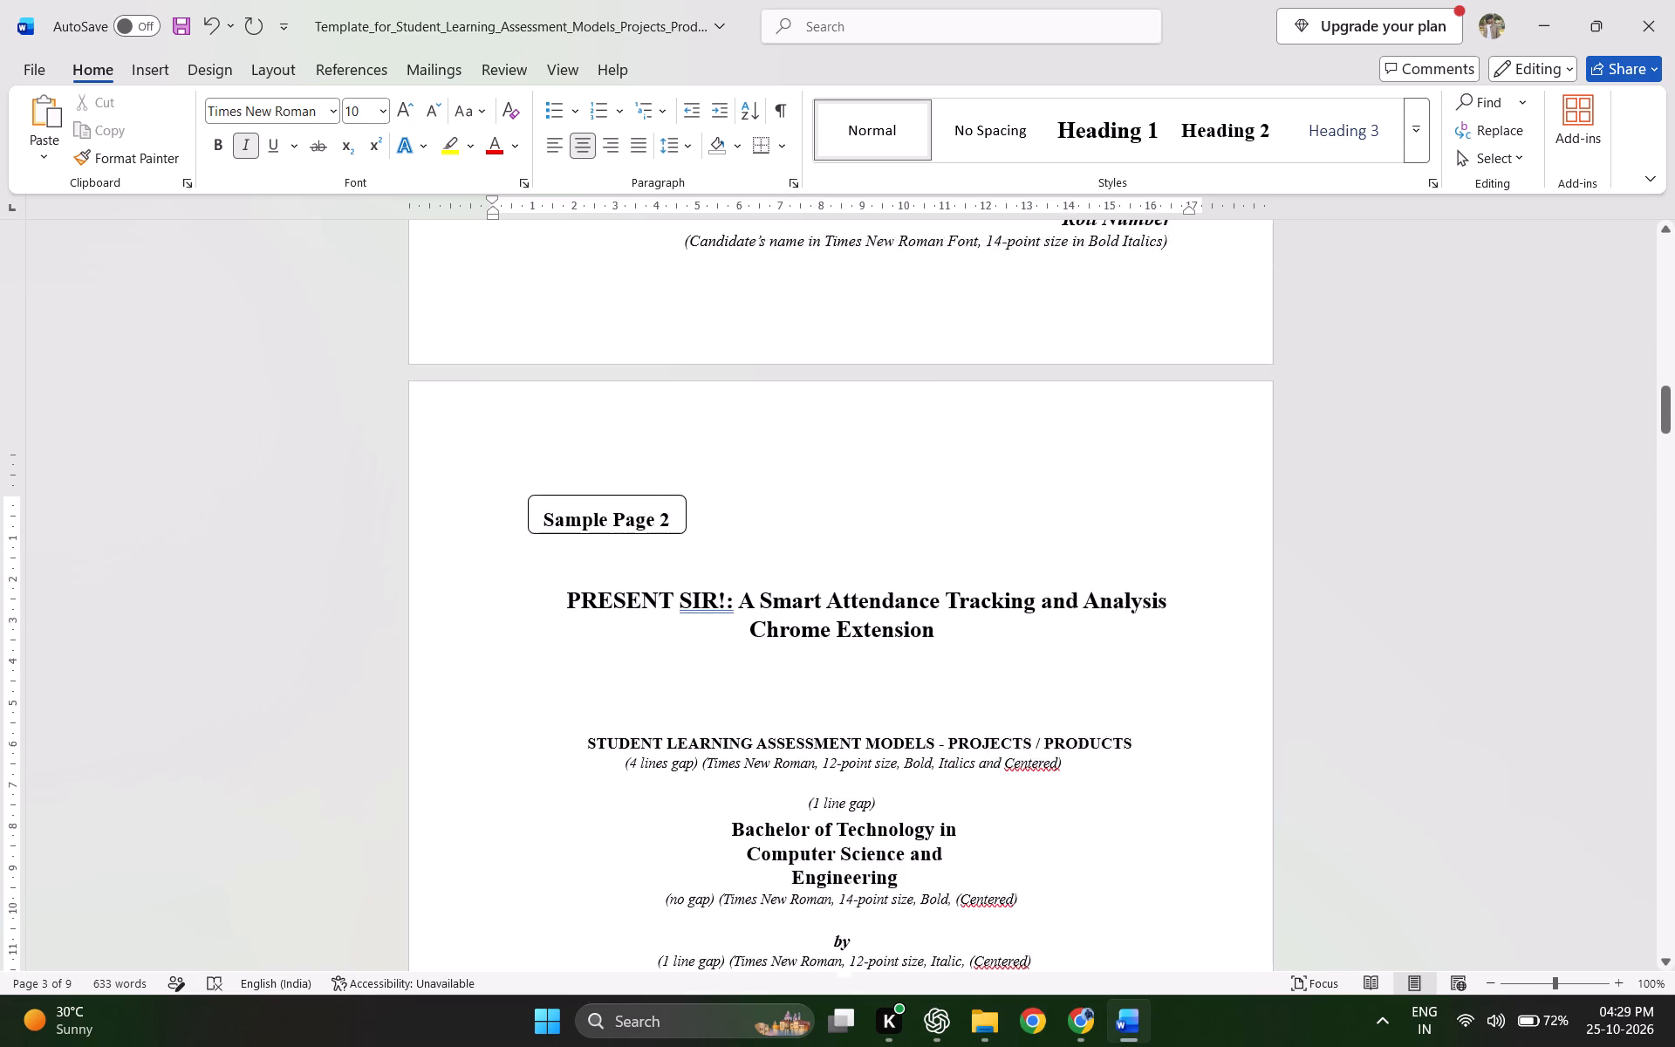
scroll(917, 553, up, 5)
scroll(917, 553, down, 5)
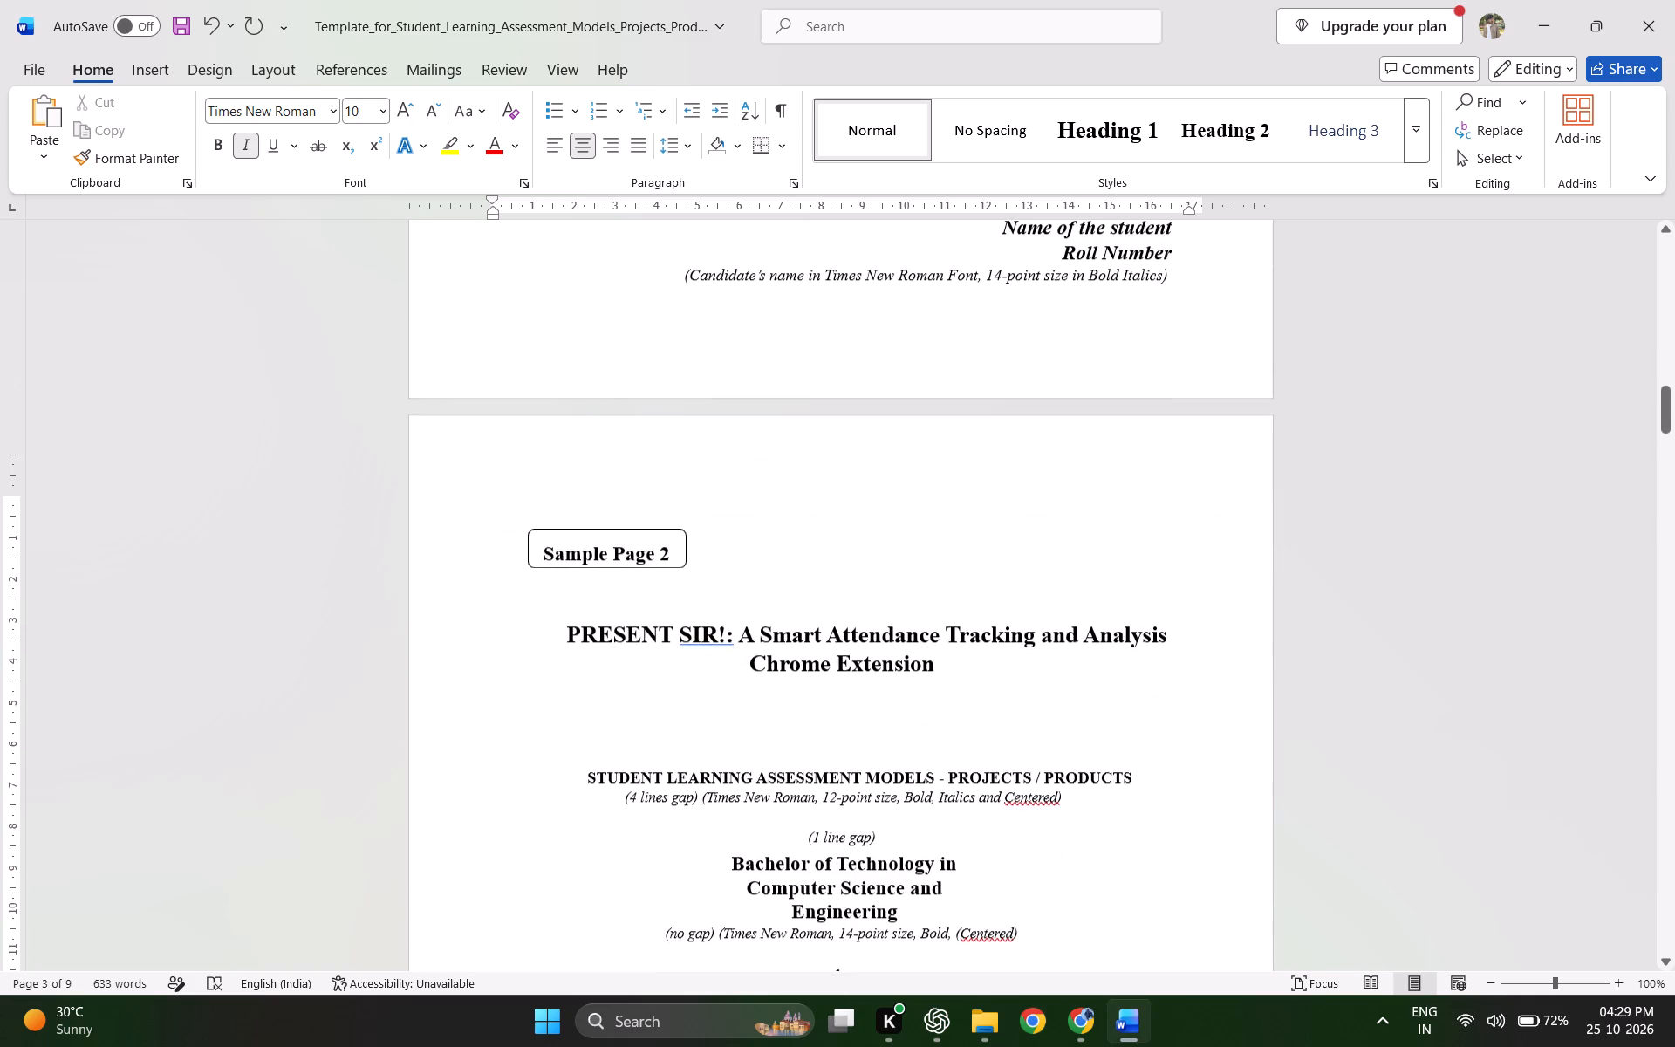
scroll(917, 555, down, 9)
scroll(917, 565, up, 5)
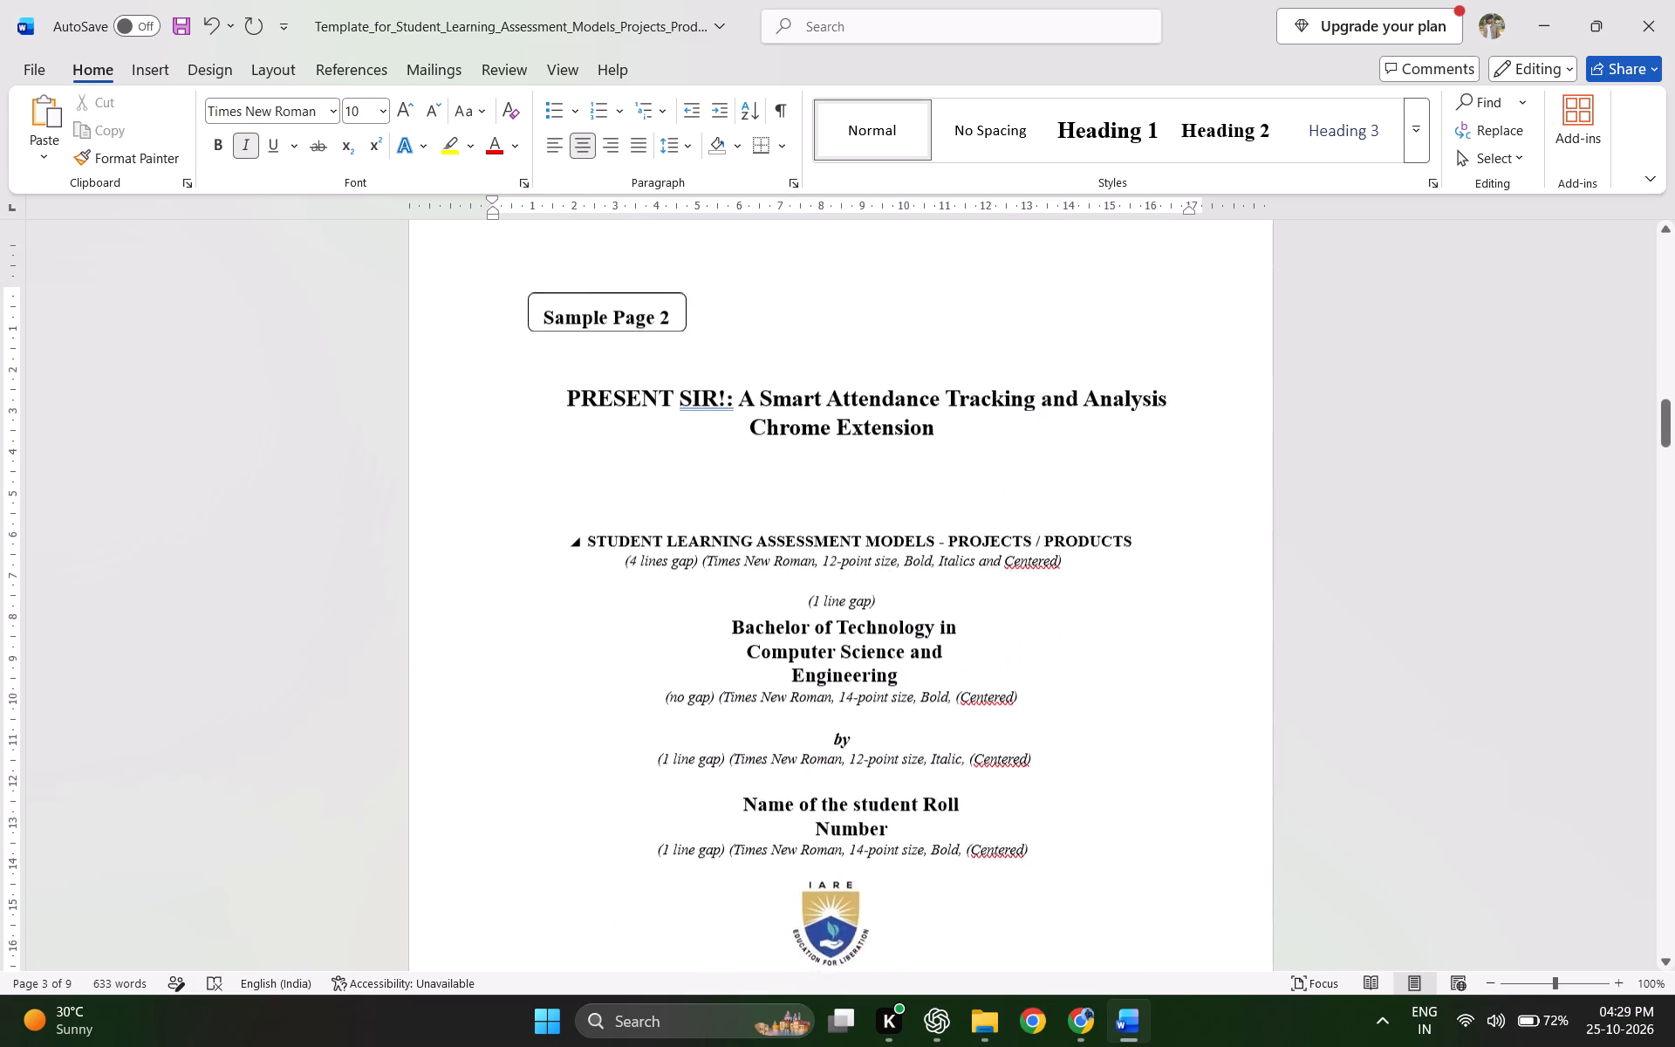
scroll(918, 565, up, 6)
scroll(918, 565, down, 7)
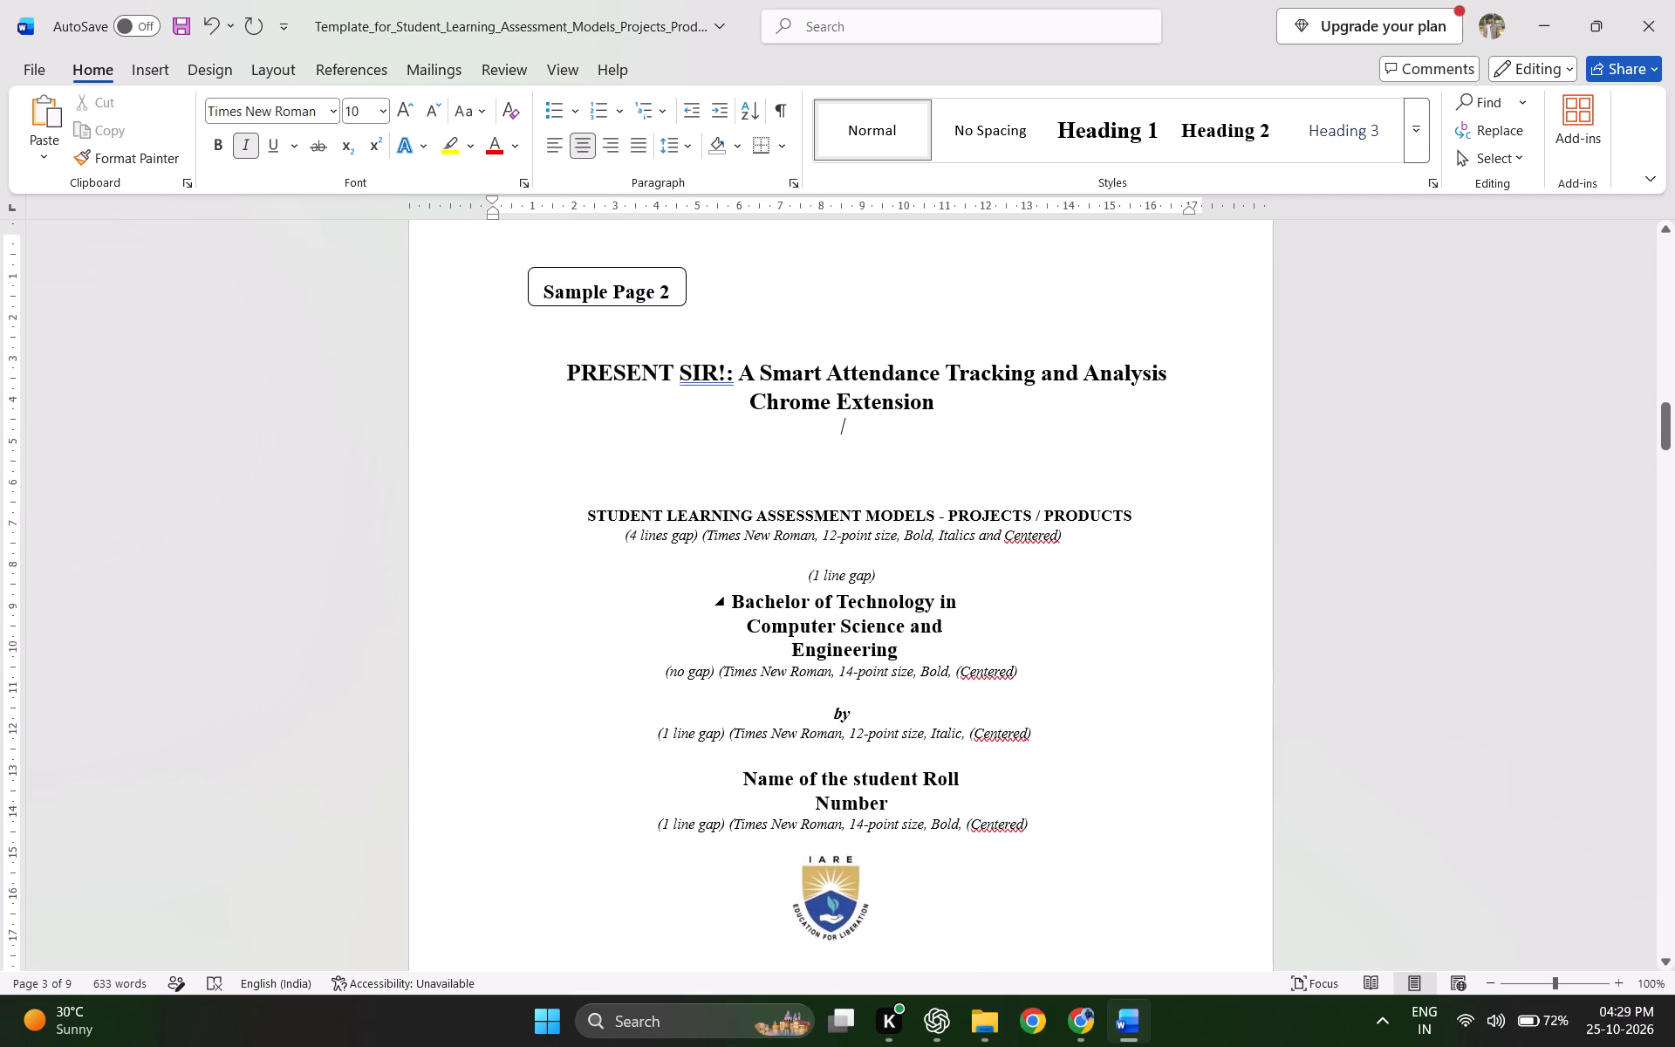
scroll(1034, 599, down, 16)
scroll(1034, 599, up, 5)
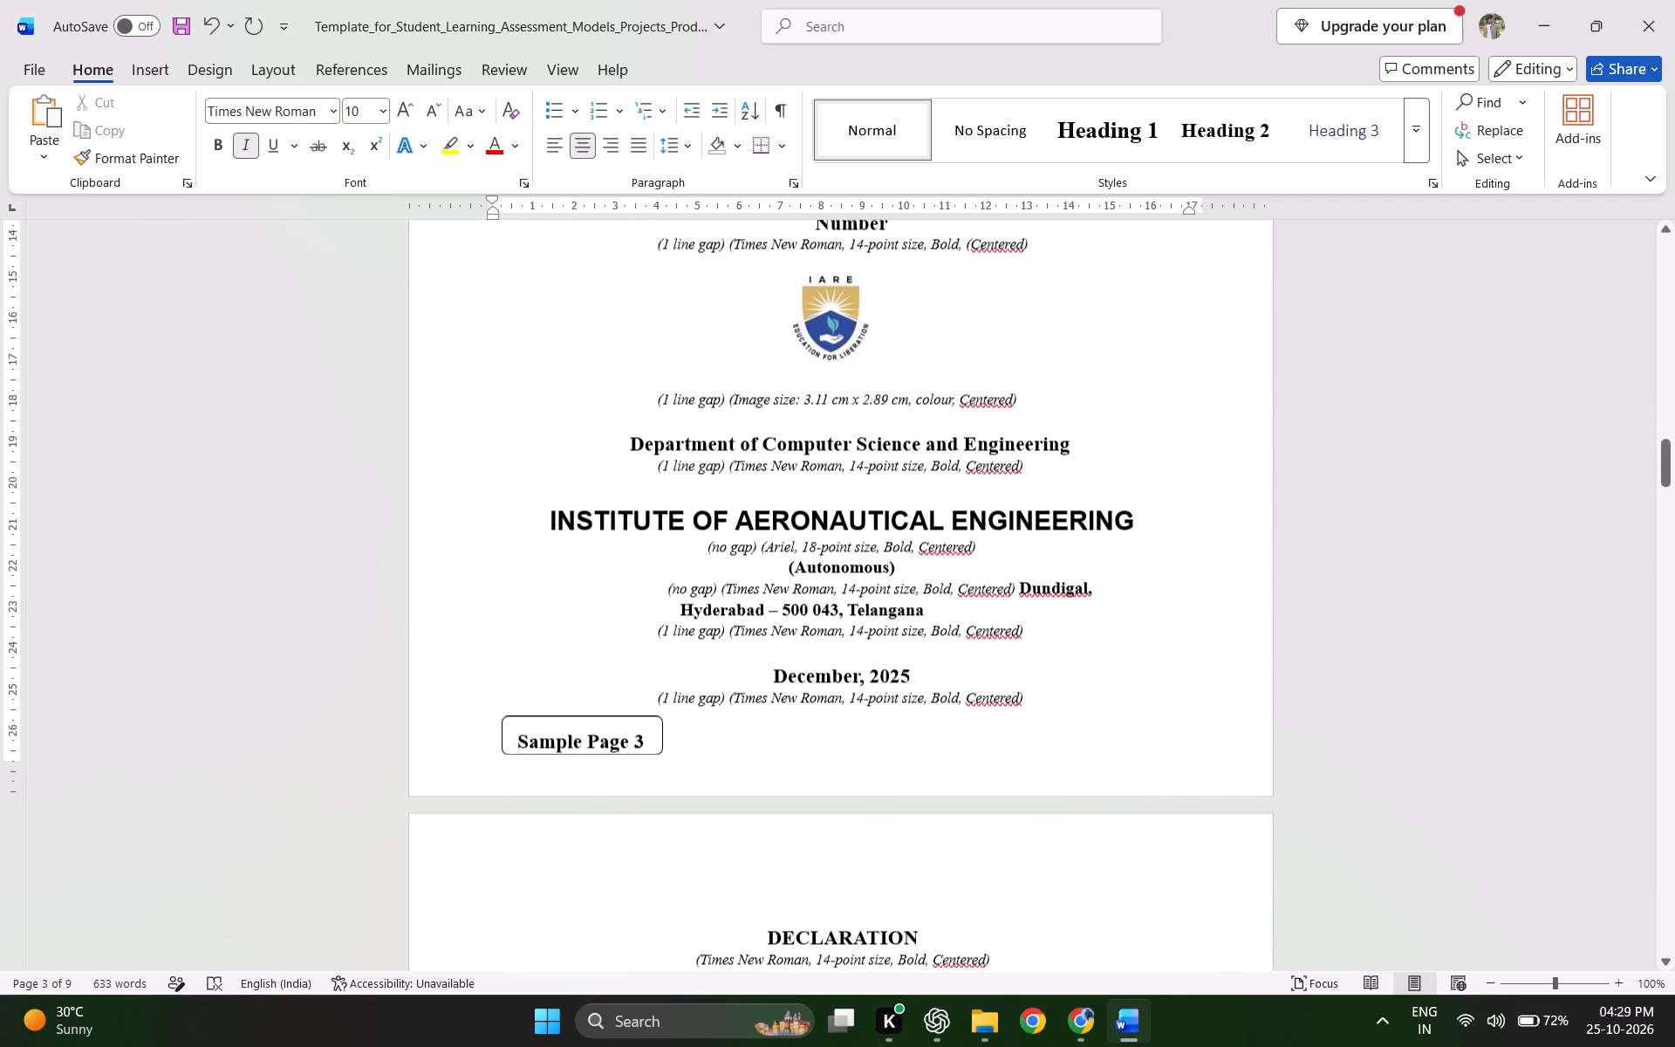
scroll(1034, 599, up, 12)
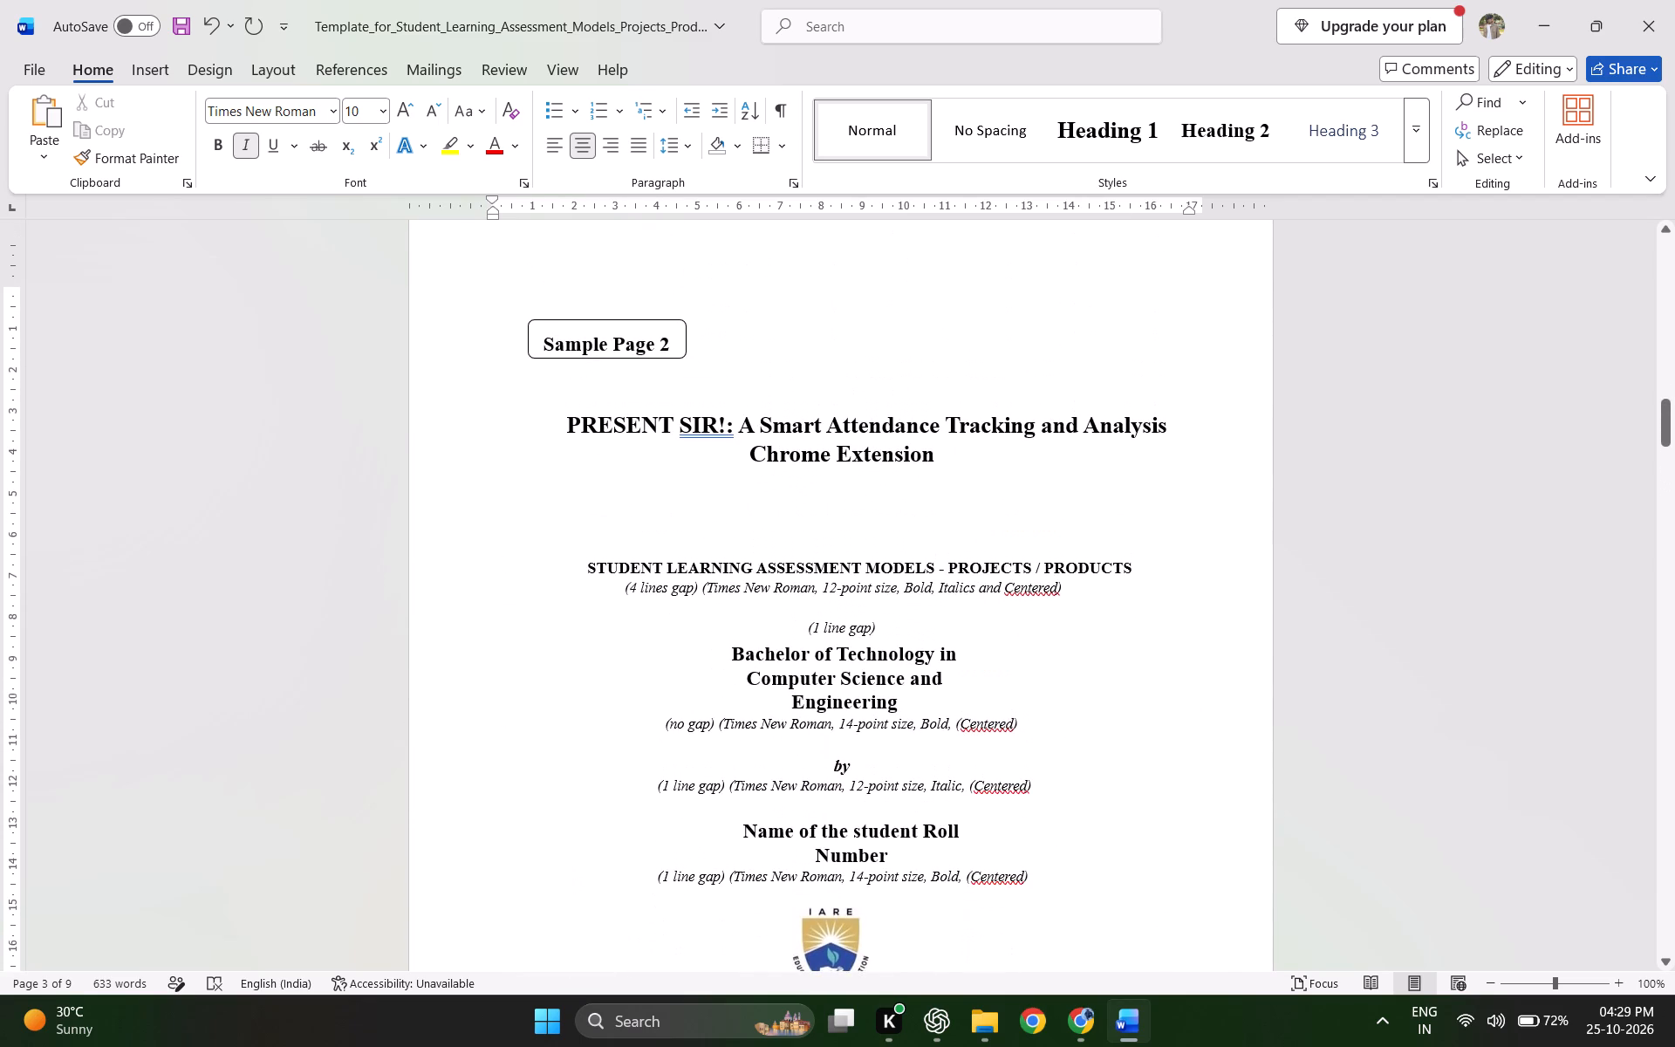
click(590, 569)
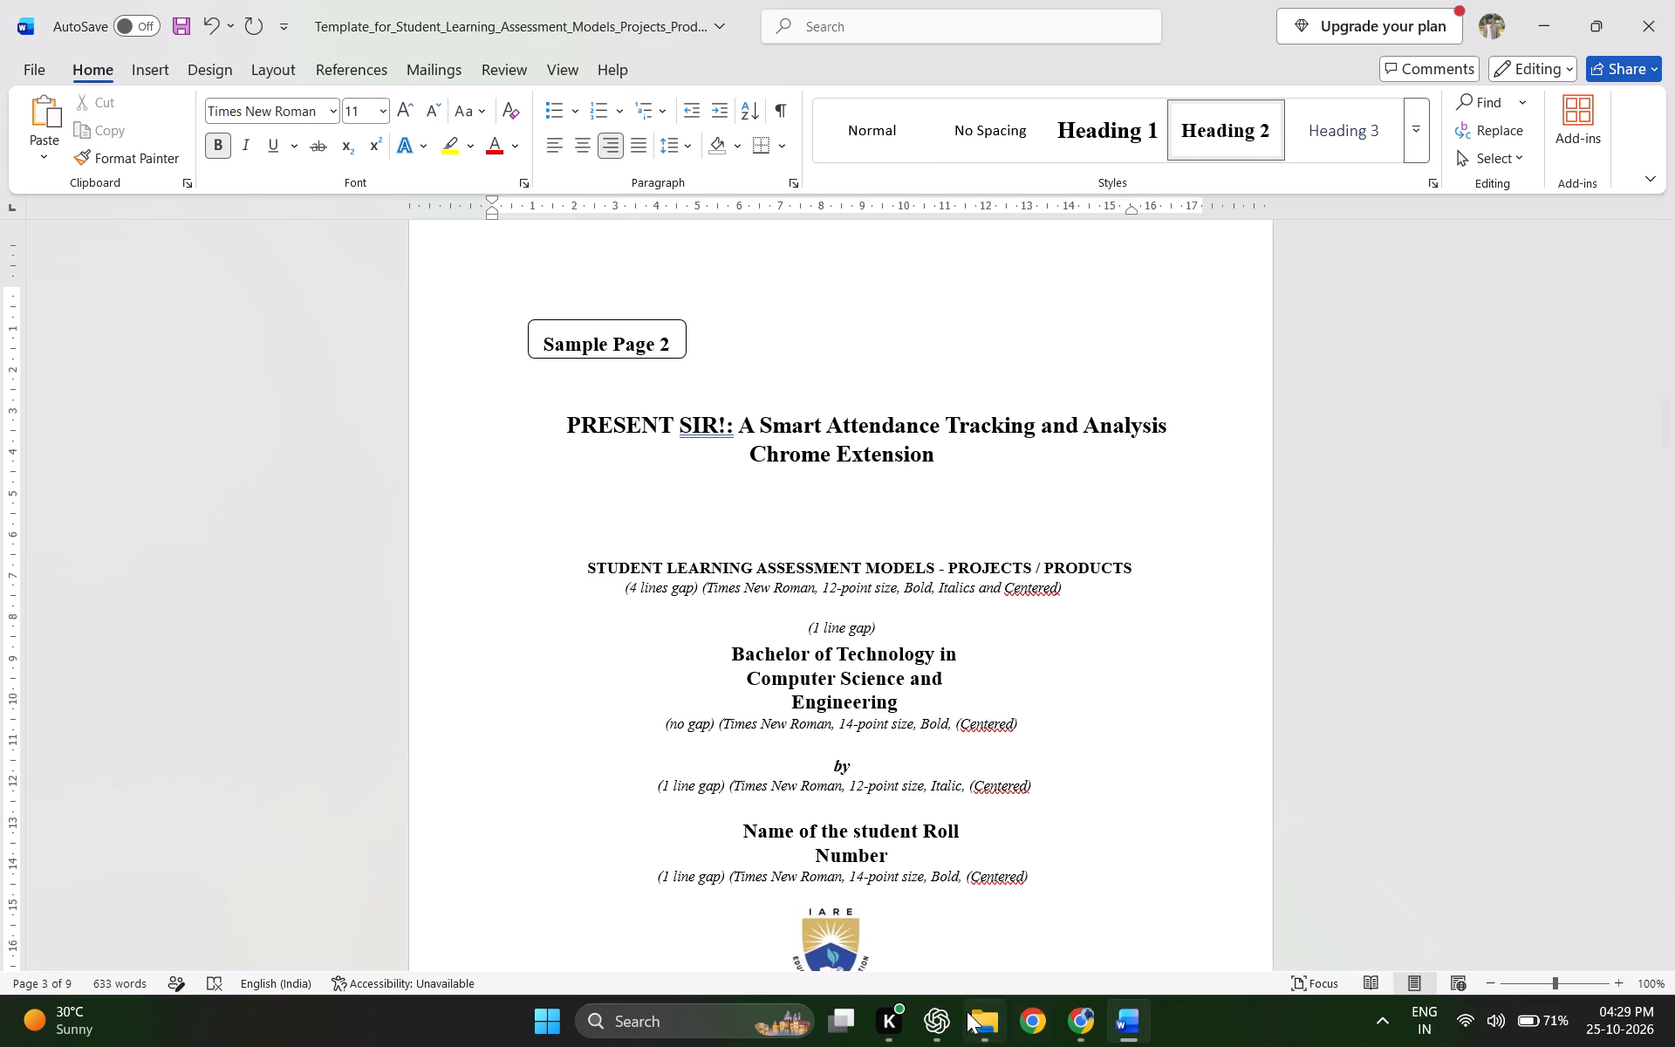
Open CampusNova_AI_SDD_1 from the Attachments\PROJECTS folder, look through its opening pages and close it.
click(1005, 1016)
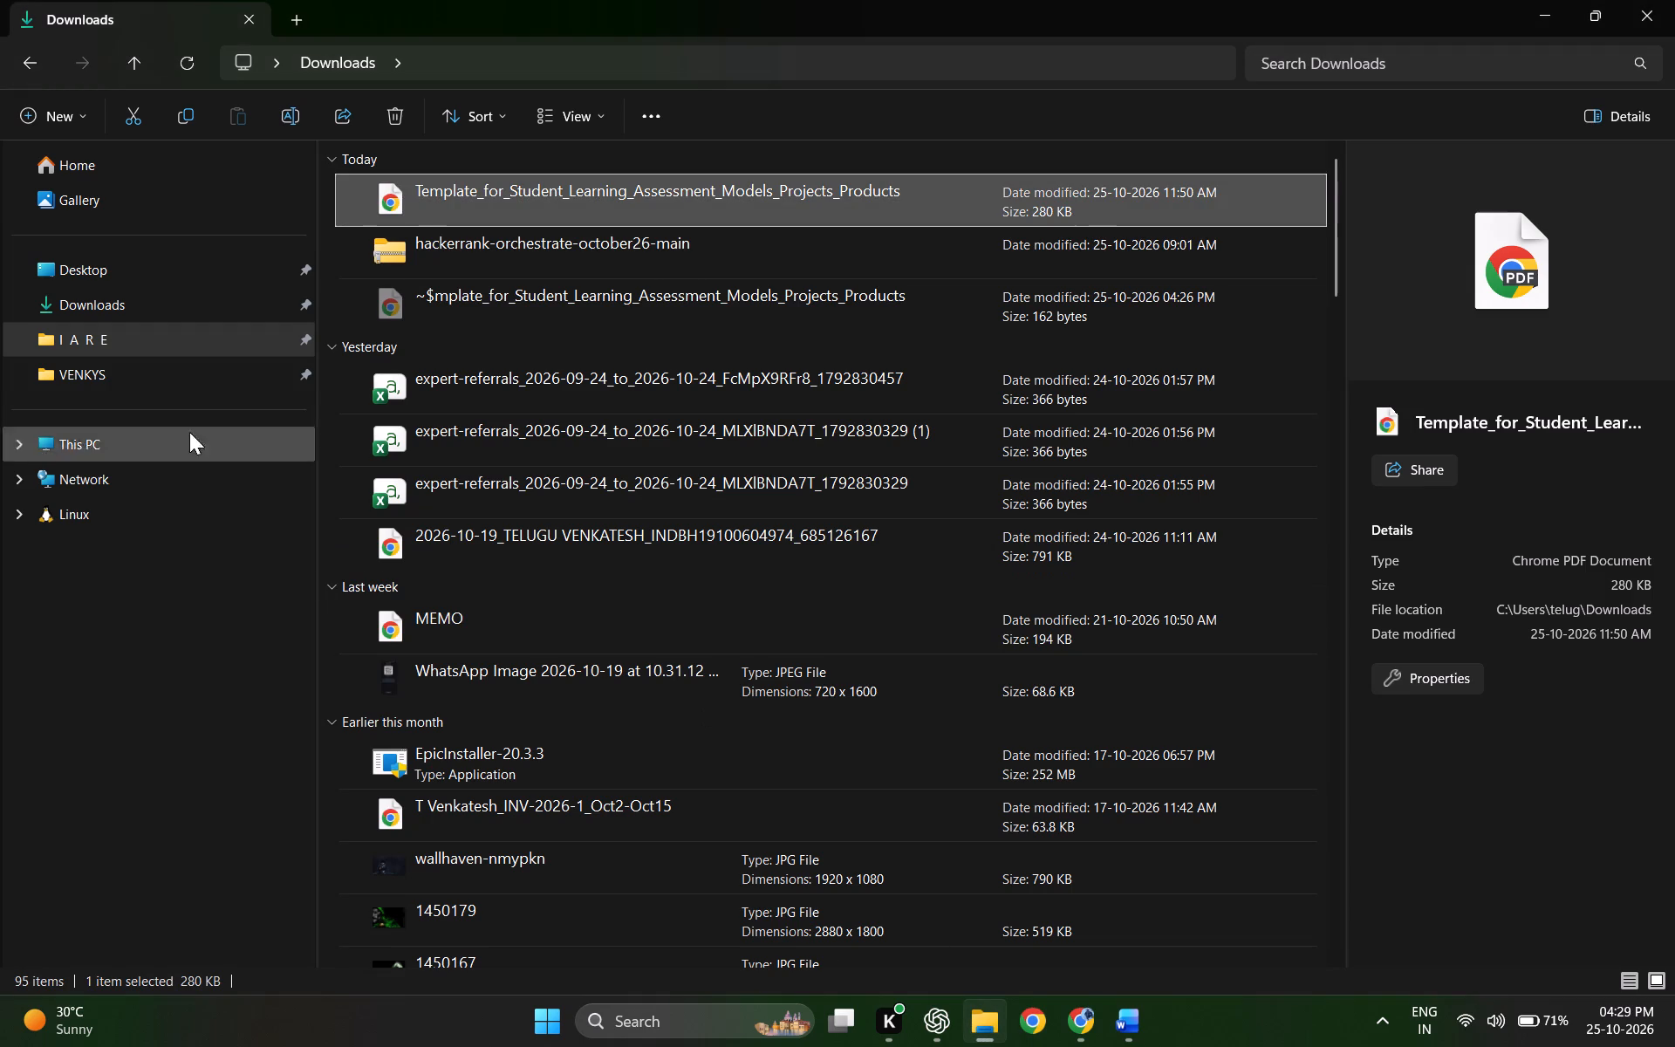
click(114, 435)
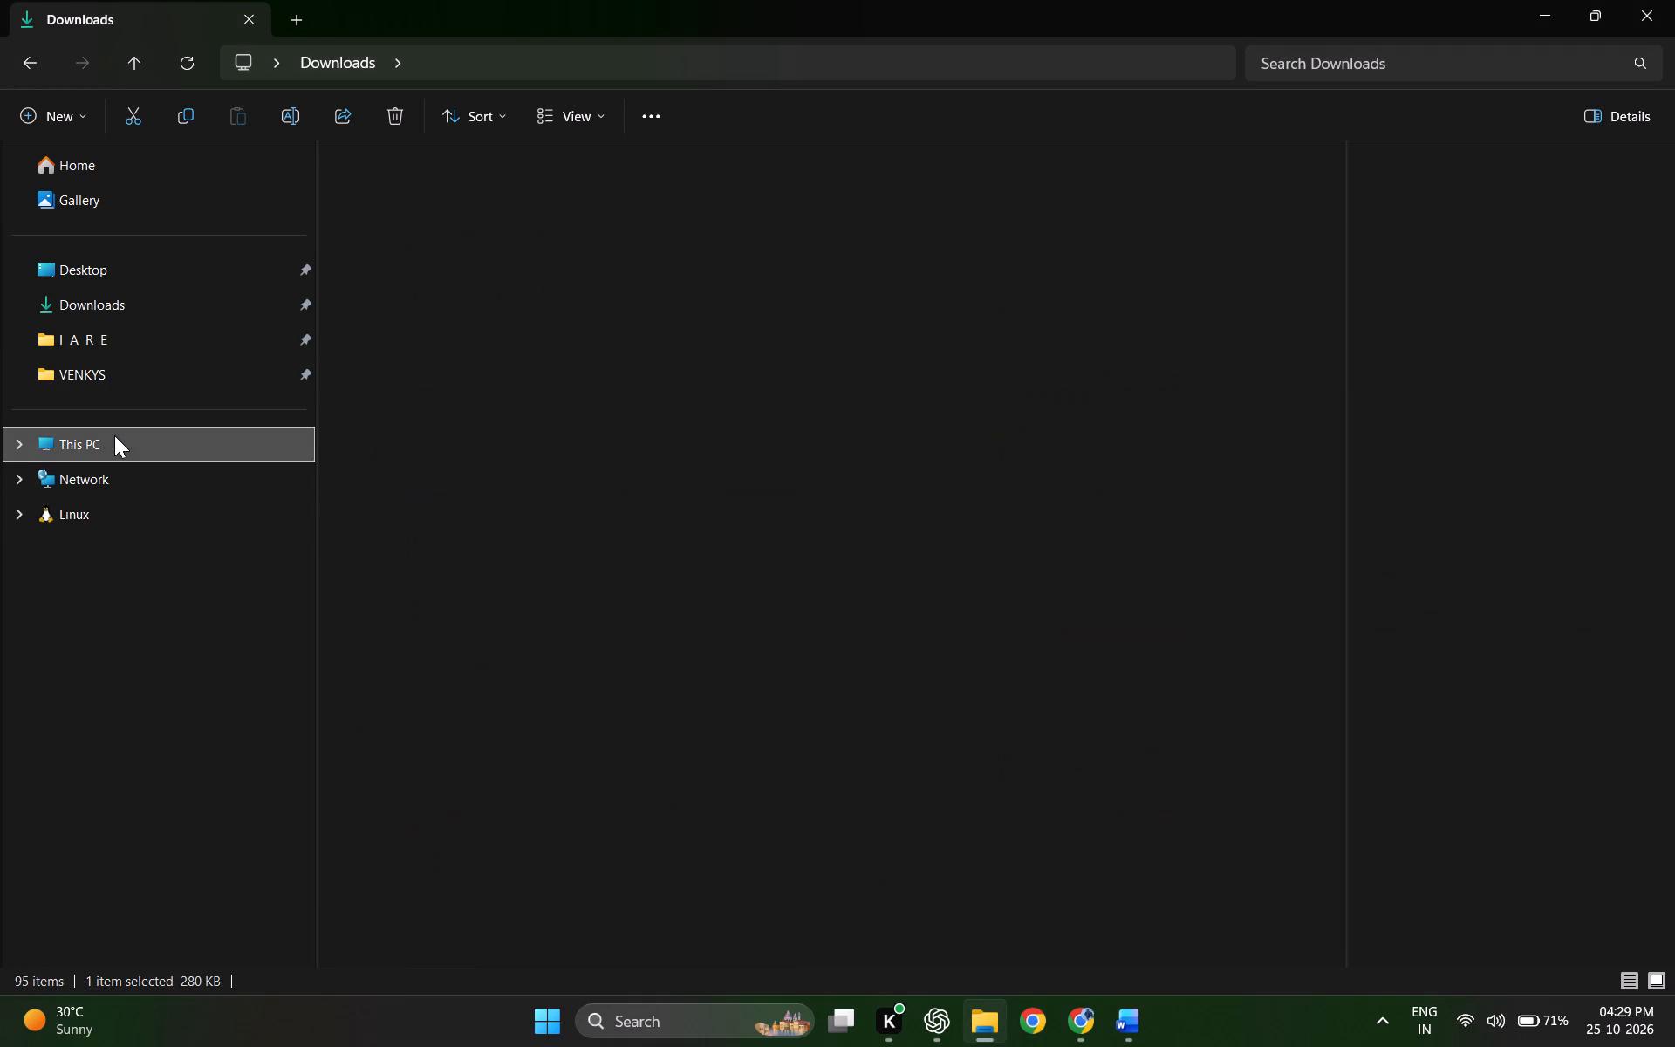
click(121, 352)
click(120, 368)
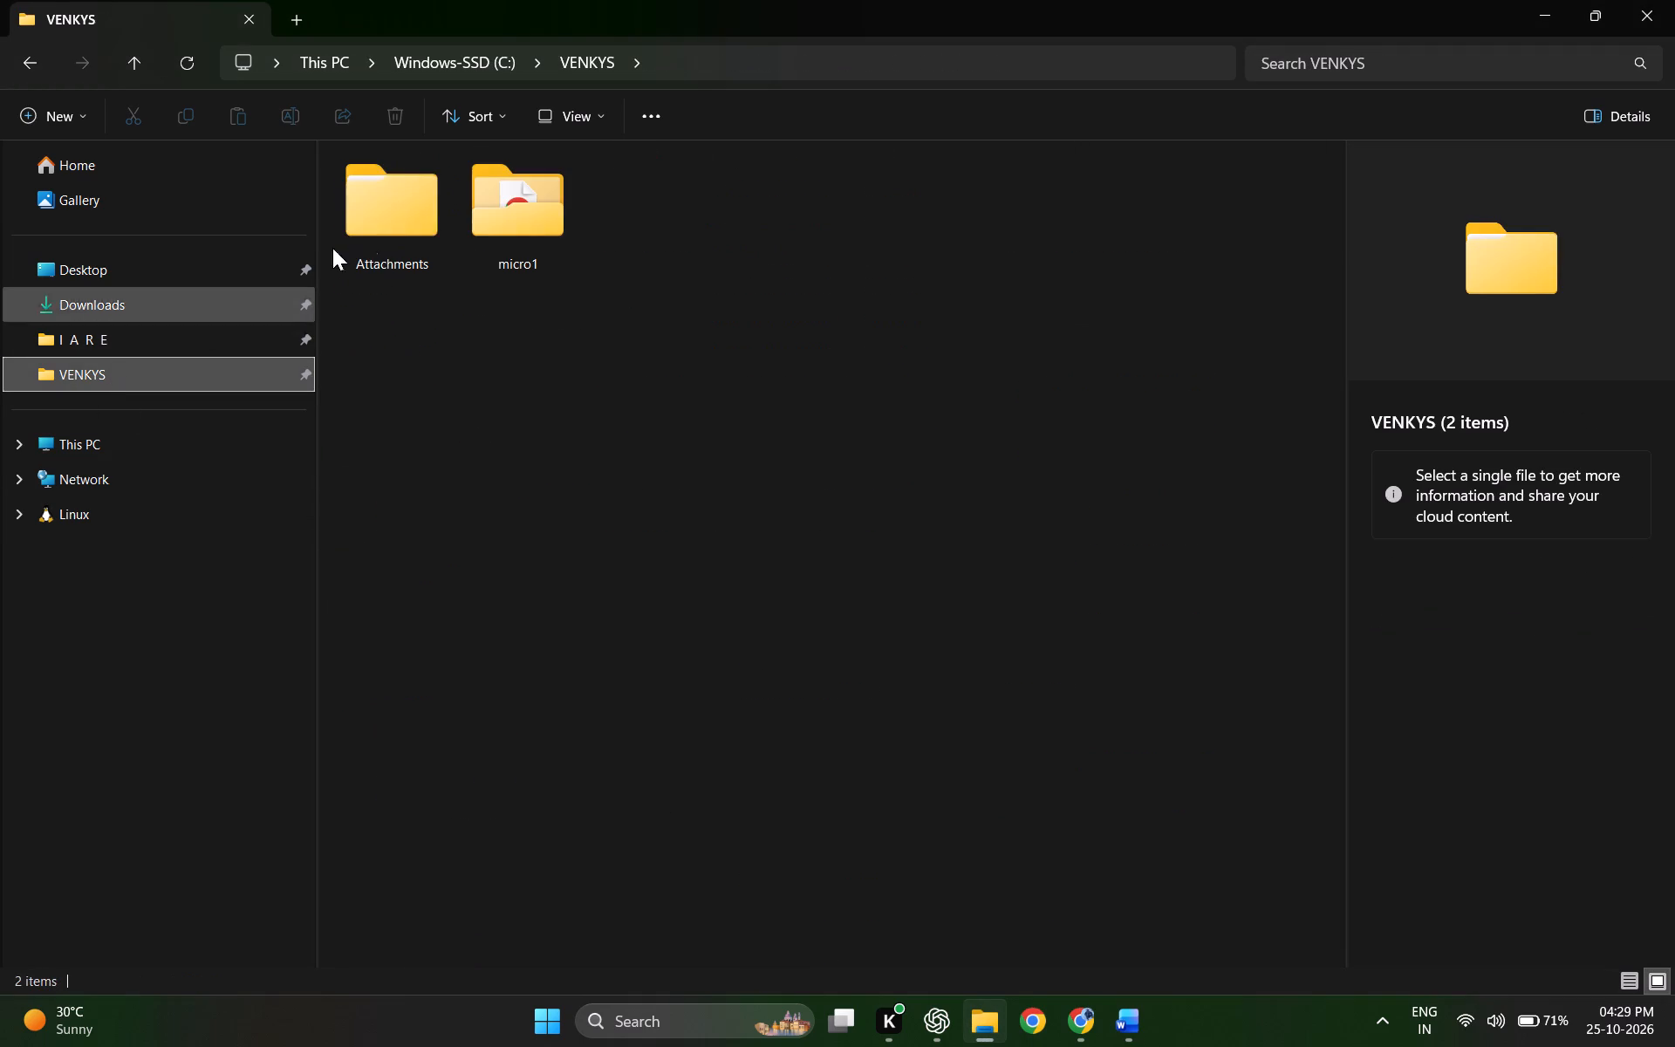
double_click(412, 236)
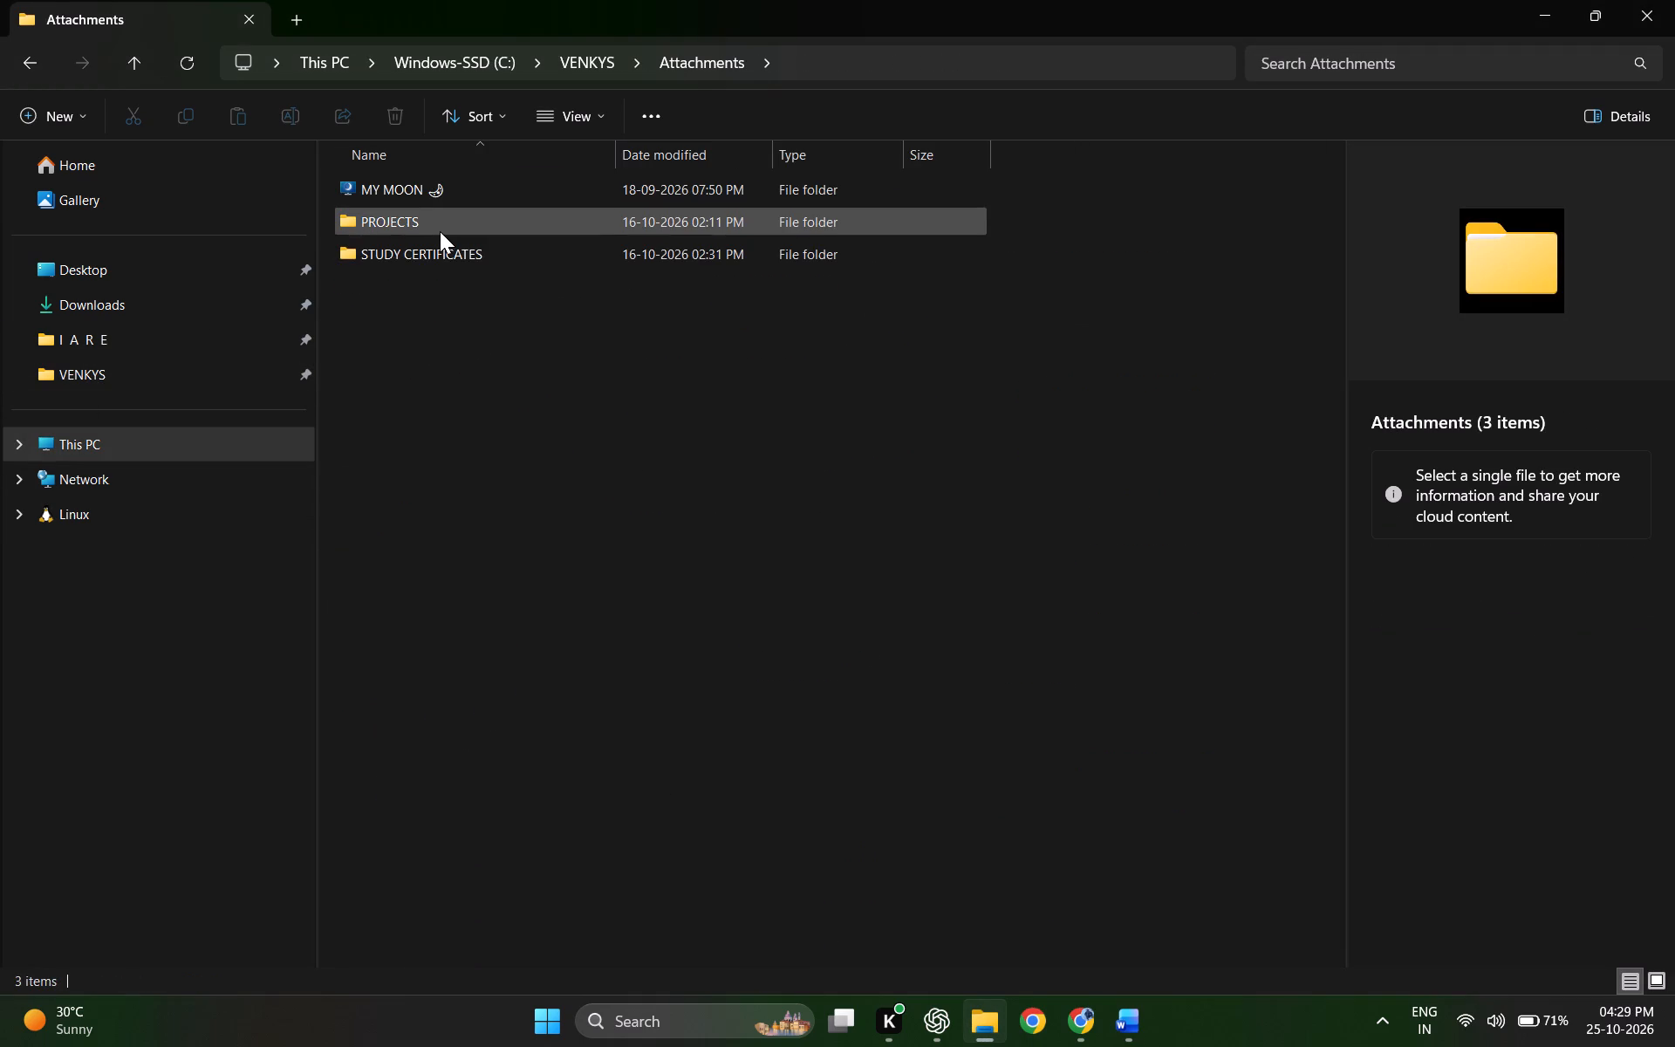
double_click(440, 231)
click(419, 206)
double_click(419, 198)
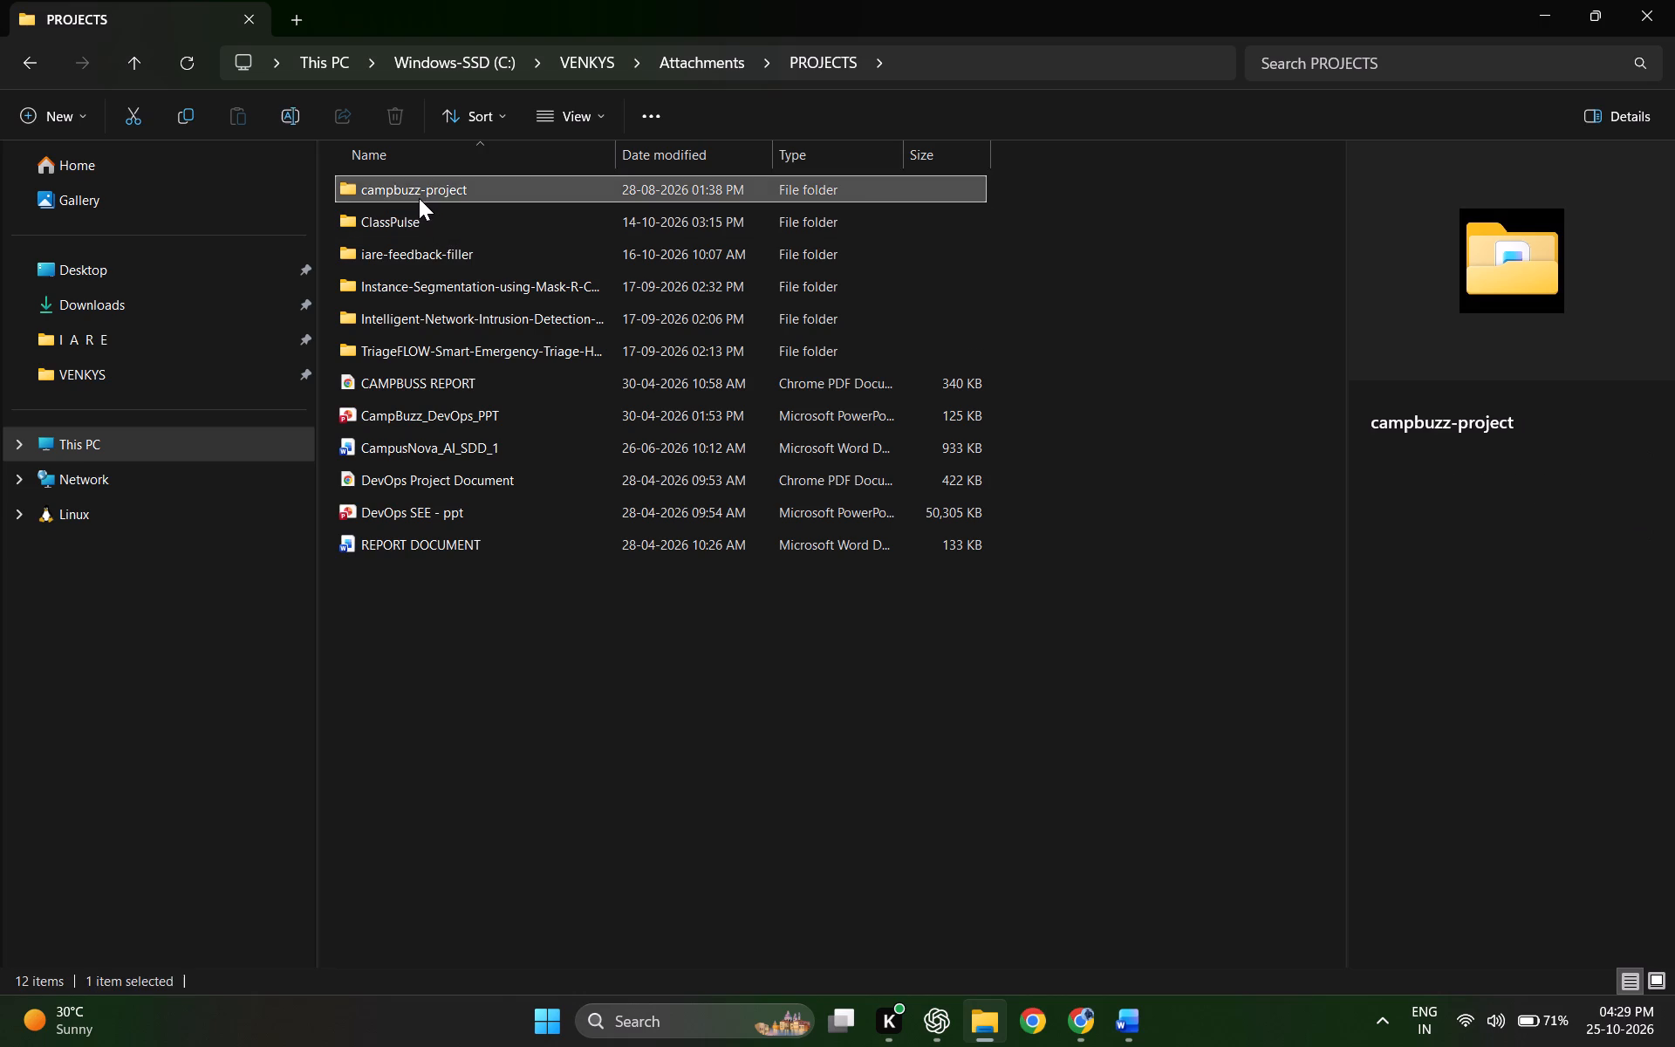
click(14, 62)
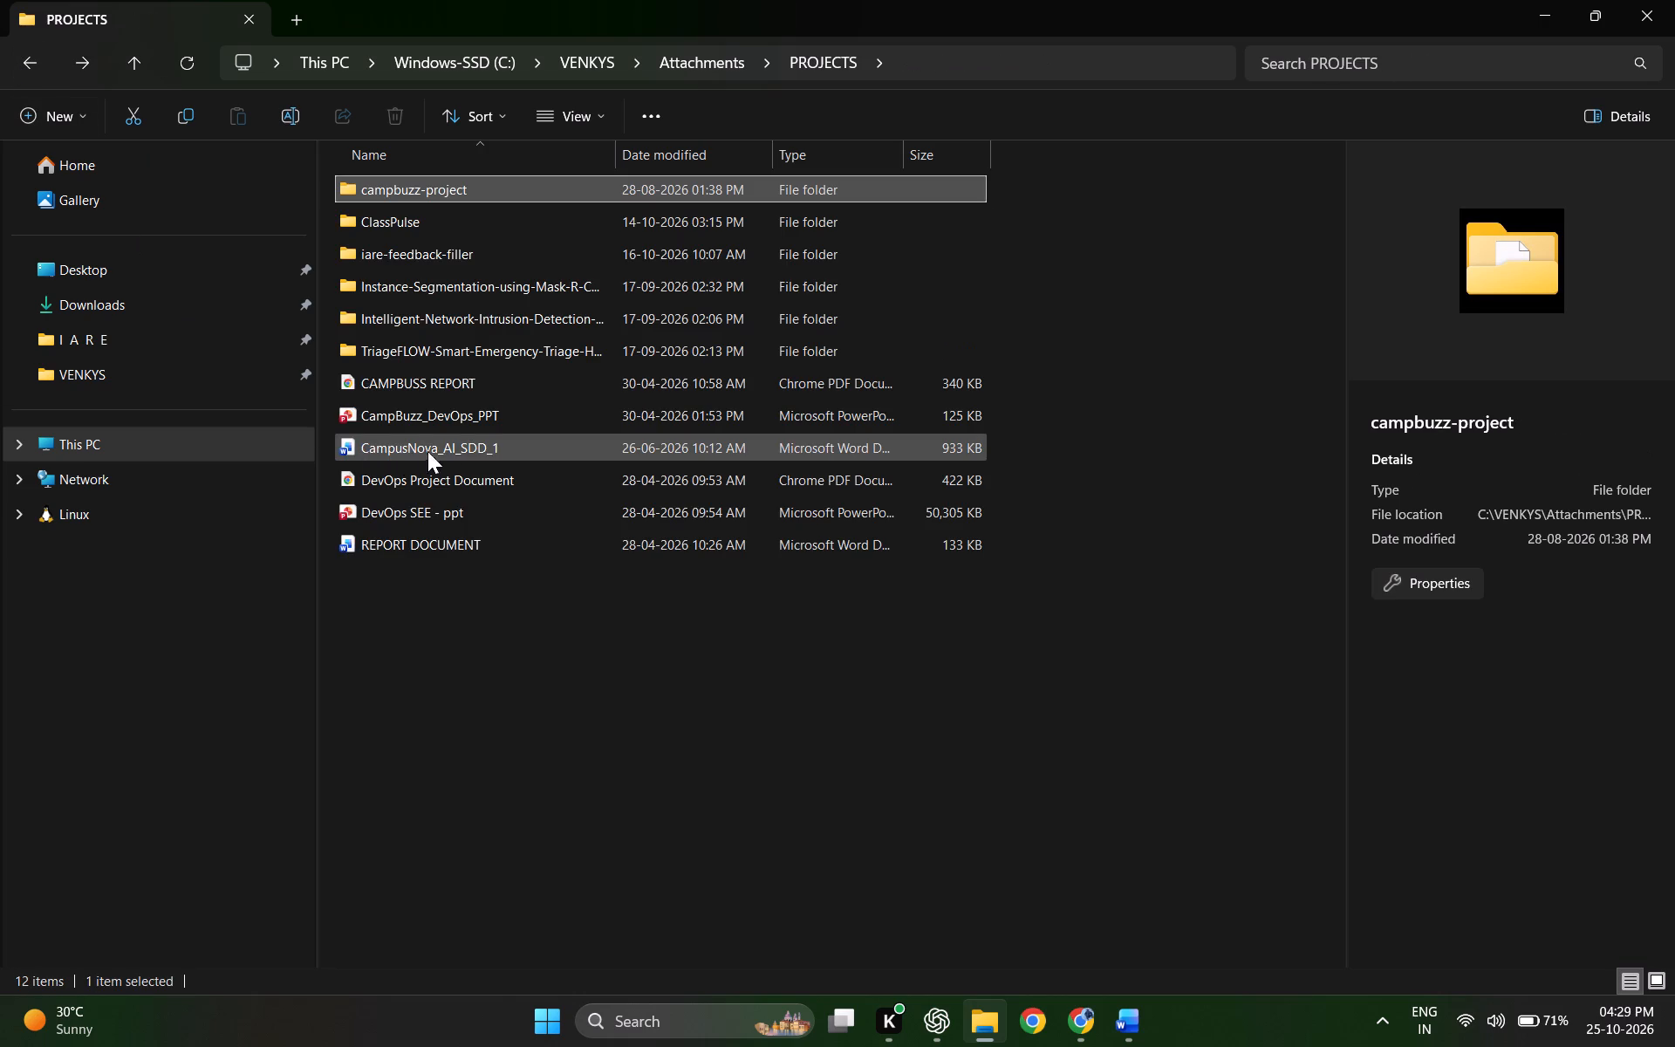
double_click(461, 448)
scroll(647, 540, down, 5)
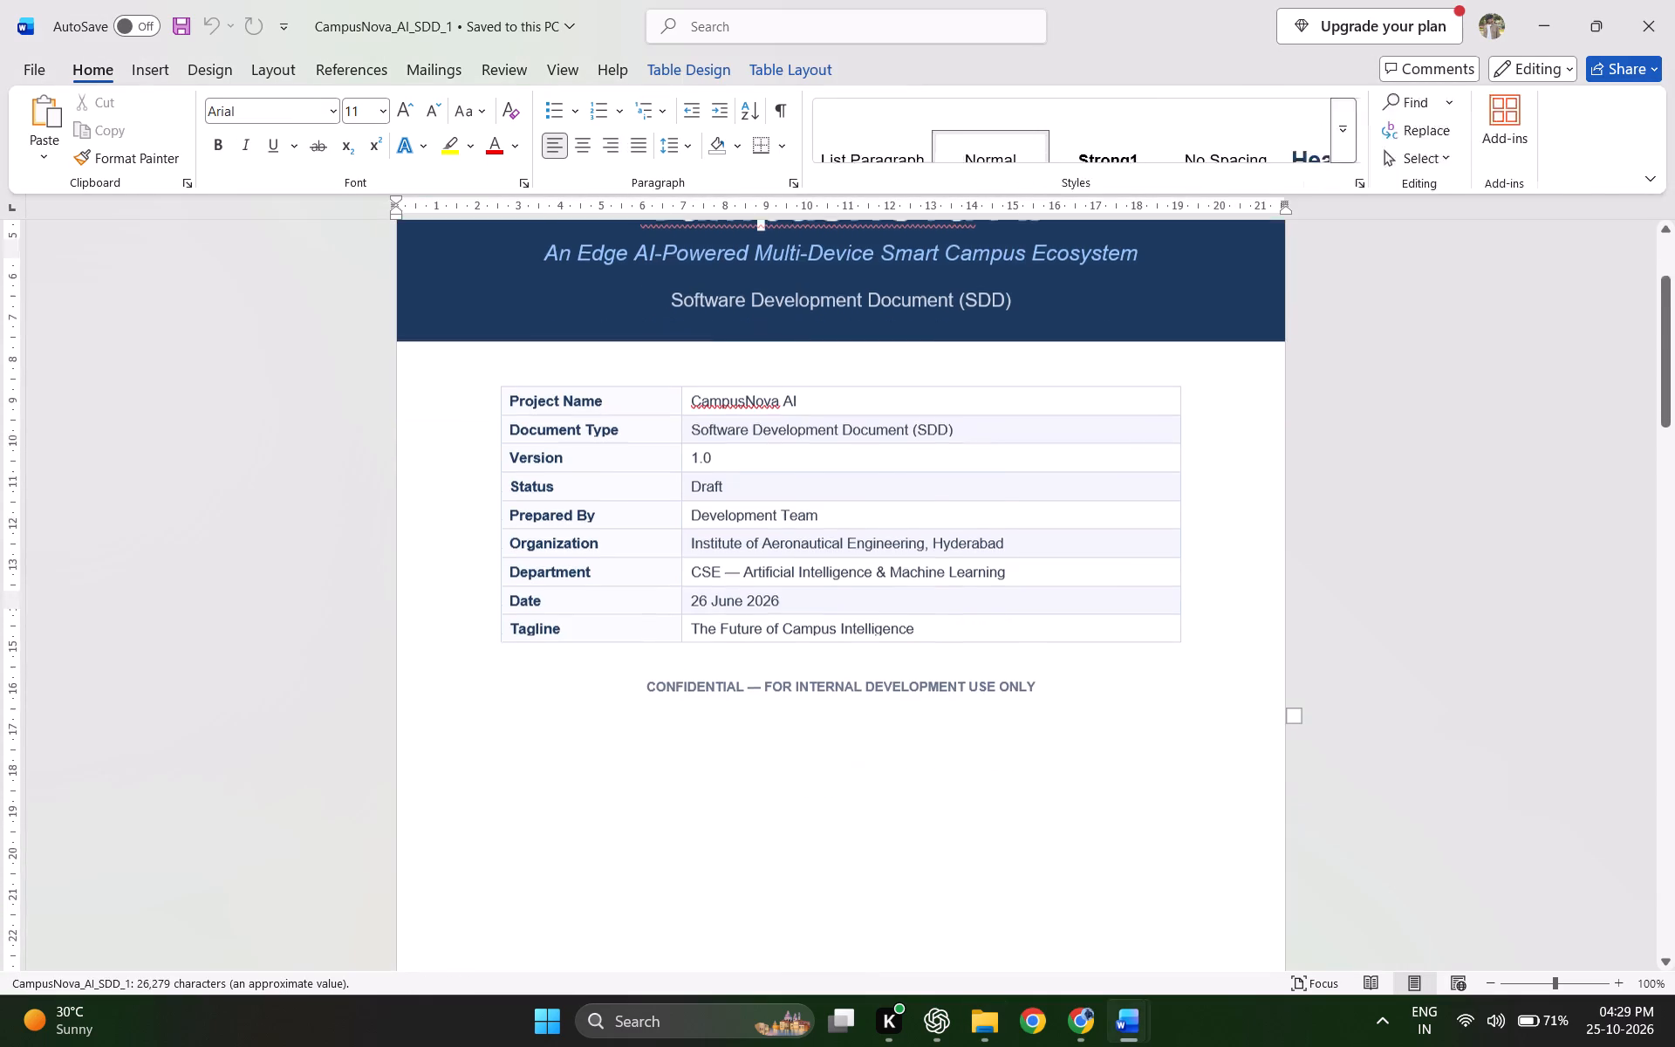
scroll(647, 543, down, 8)
click(1674, 0)
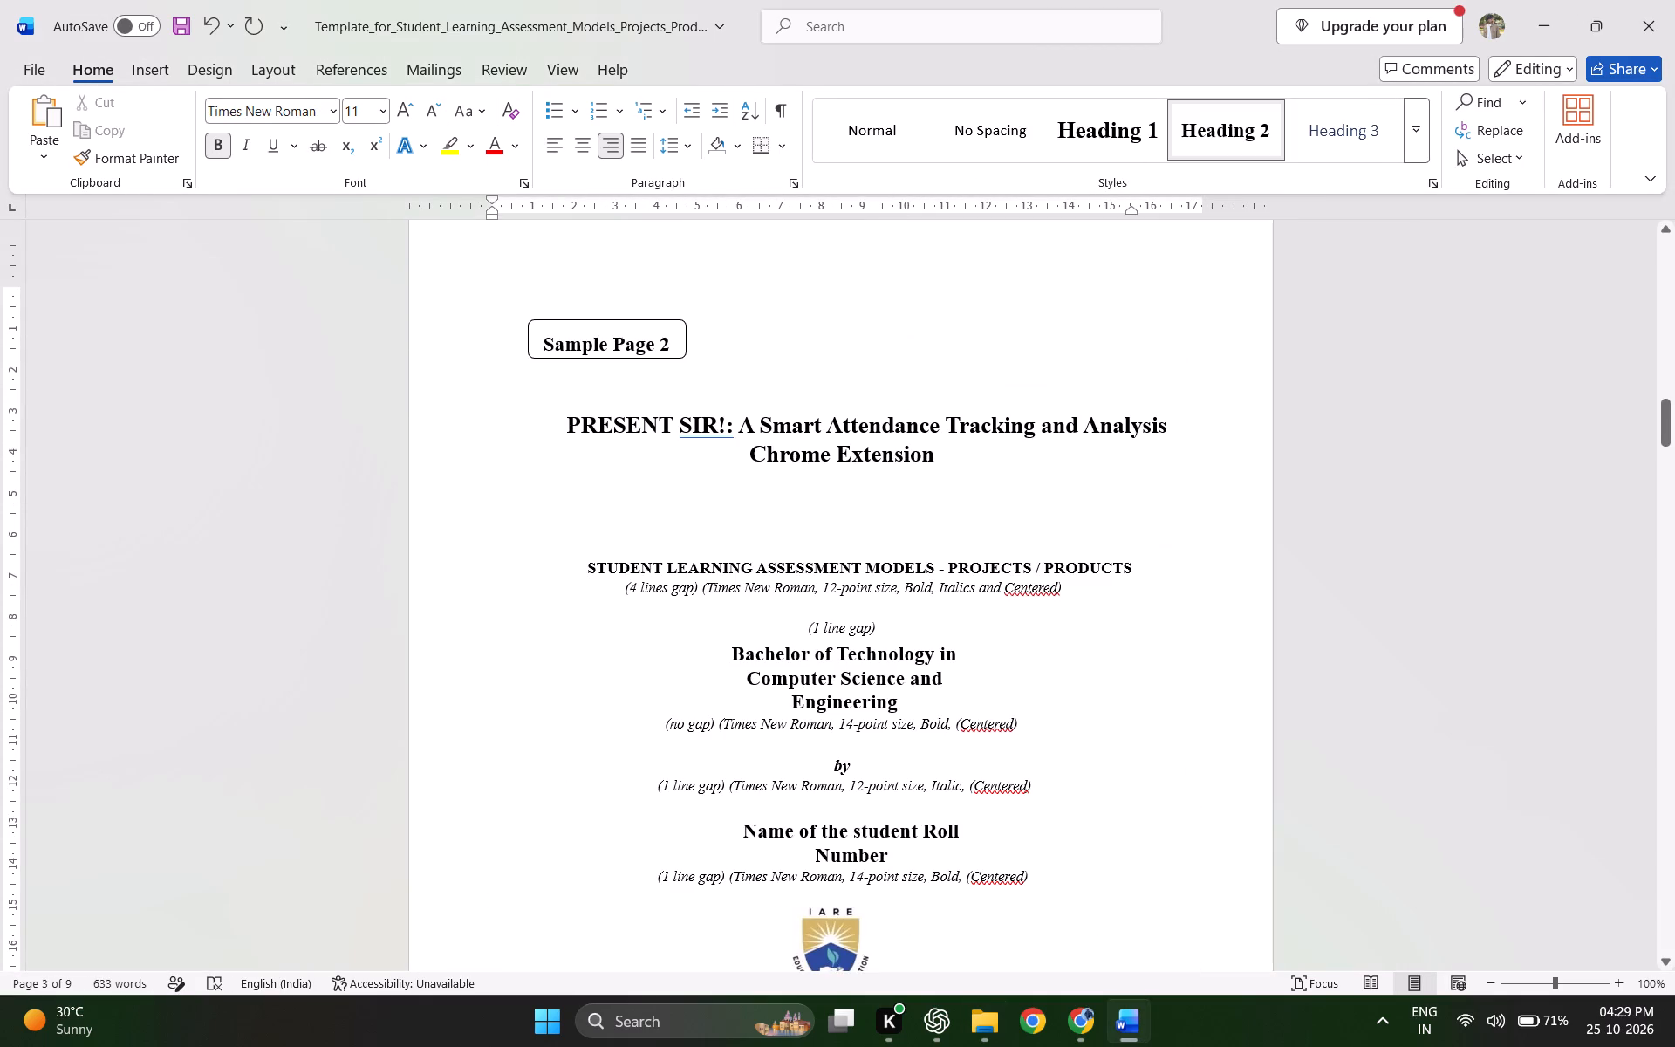
Open REPORT DOCUMENT from the PROJECTS folder, examine its title page, Declaration and certificate layout, and close it.
click(984, 1005)
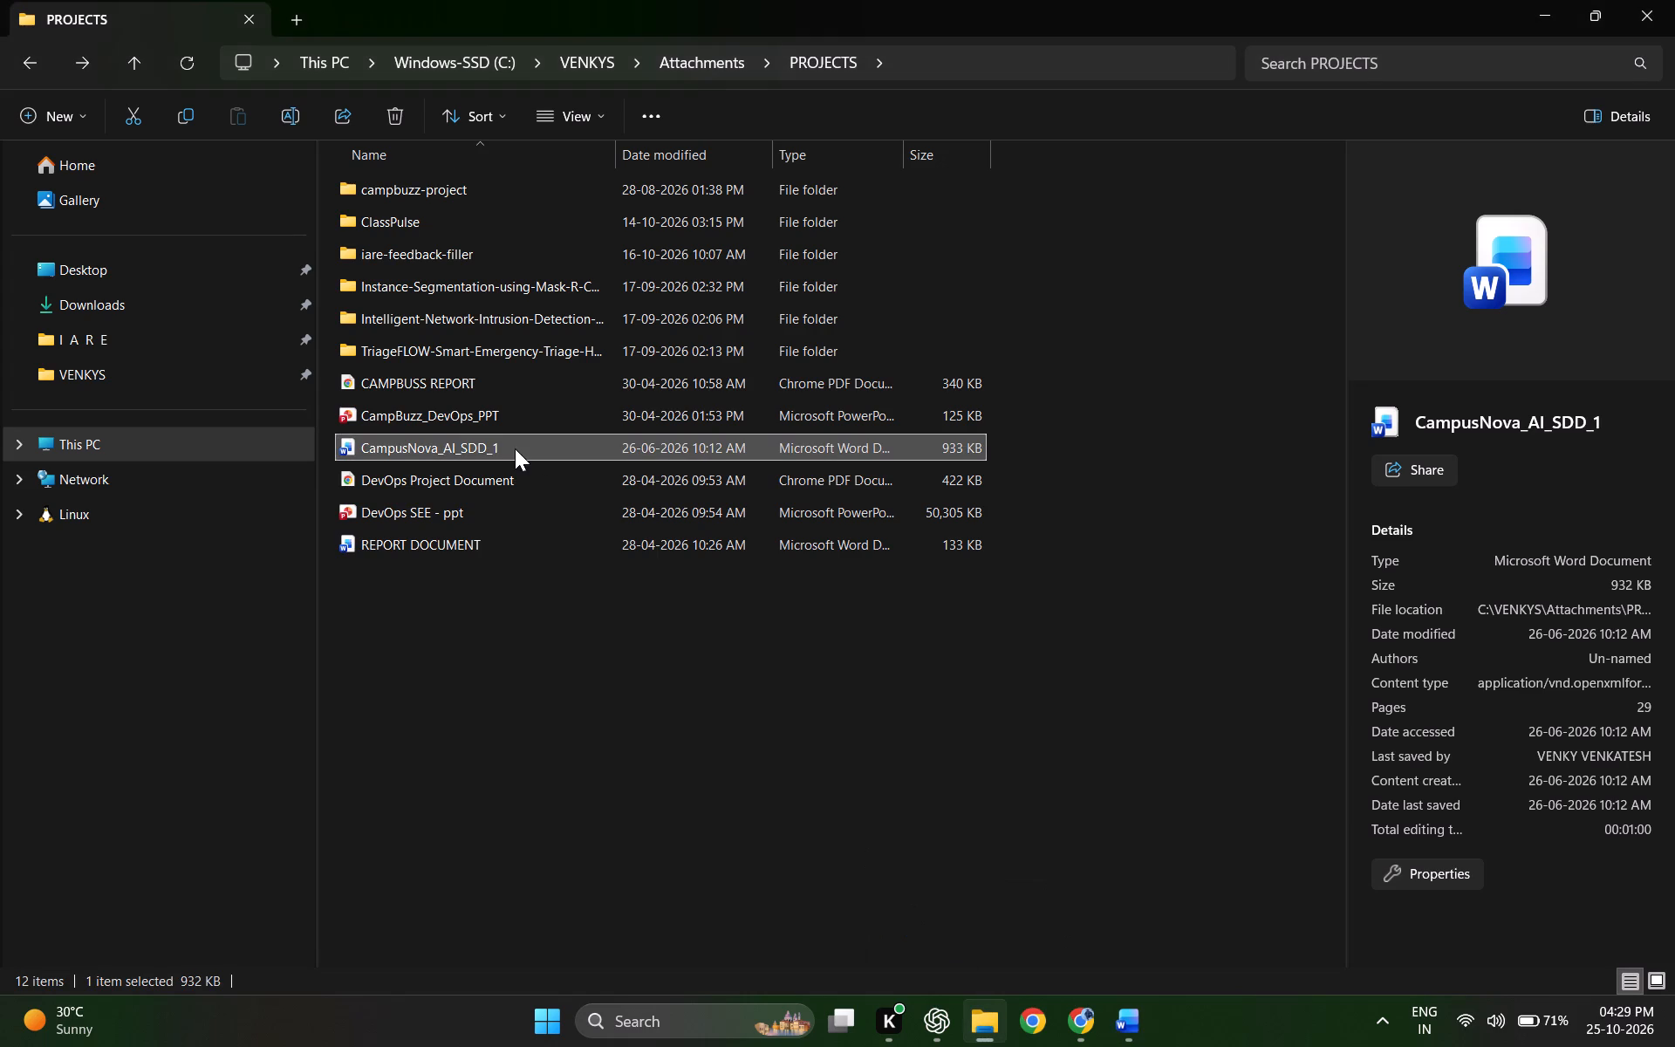
double_click(492, 541)
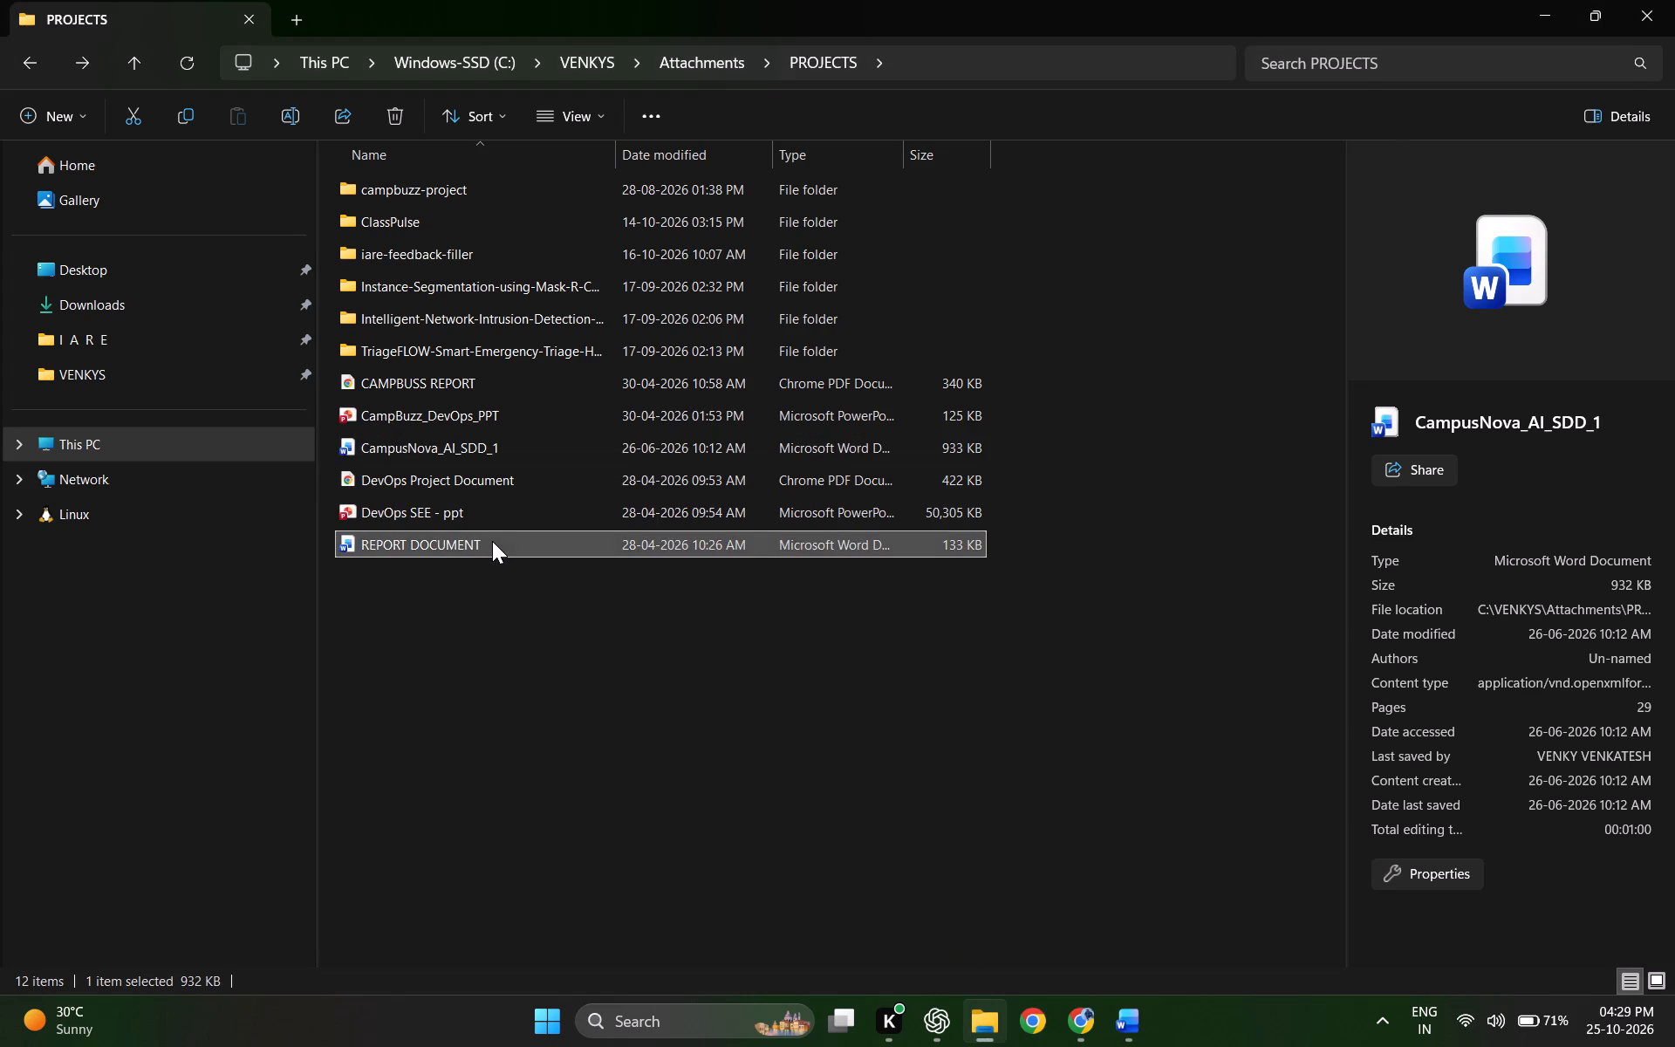
scroll(707, 594, down, 16)
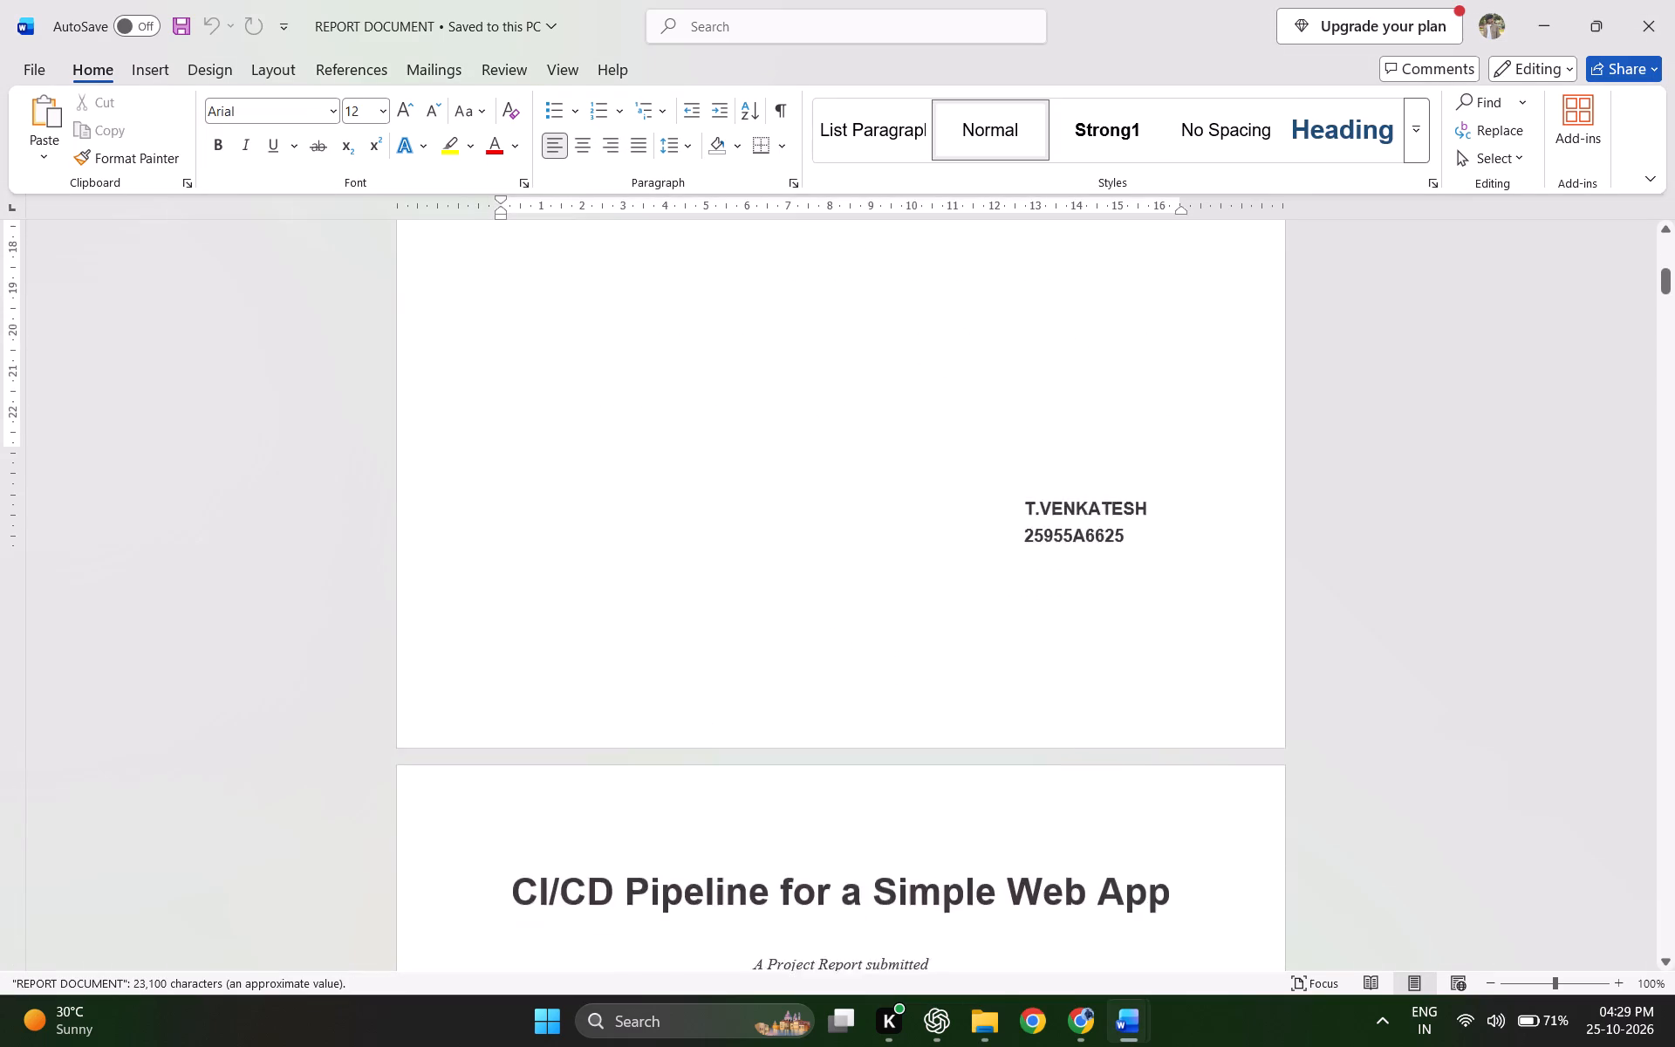
scroll(706, 589, down, 17)
scroll(706, 589, down, 14)
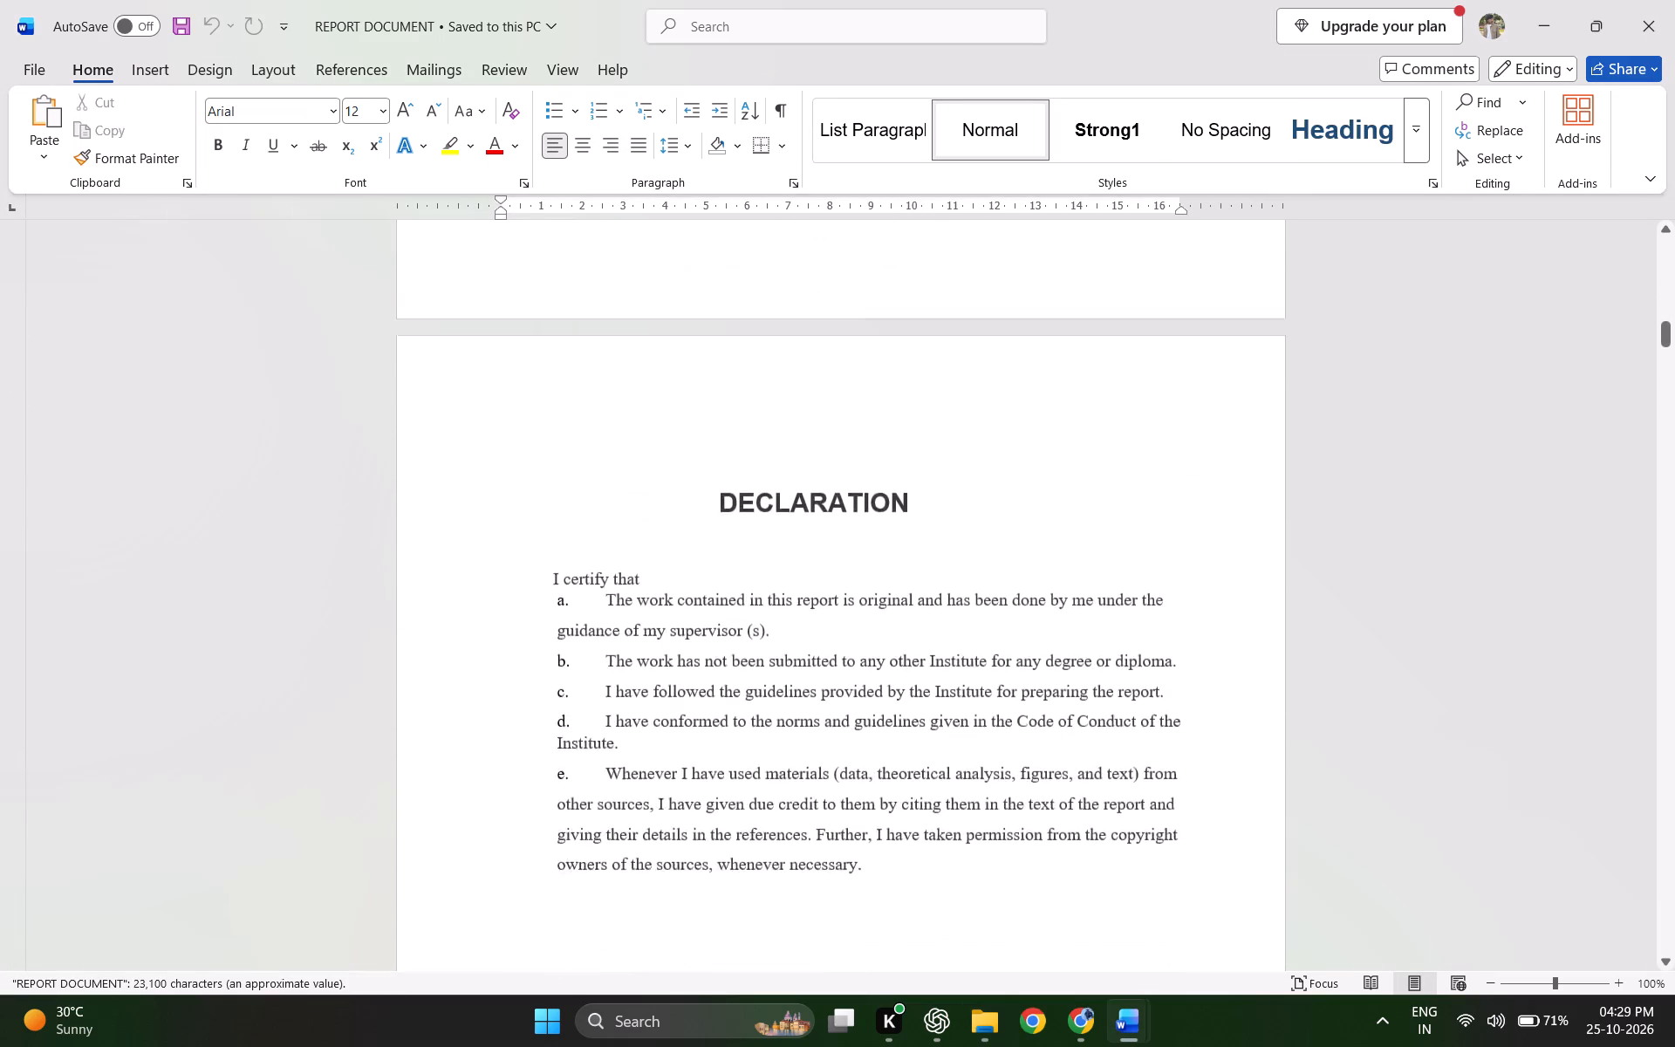
scroll(705, 590, down, 19)
scroll(705, 590, down, 8)
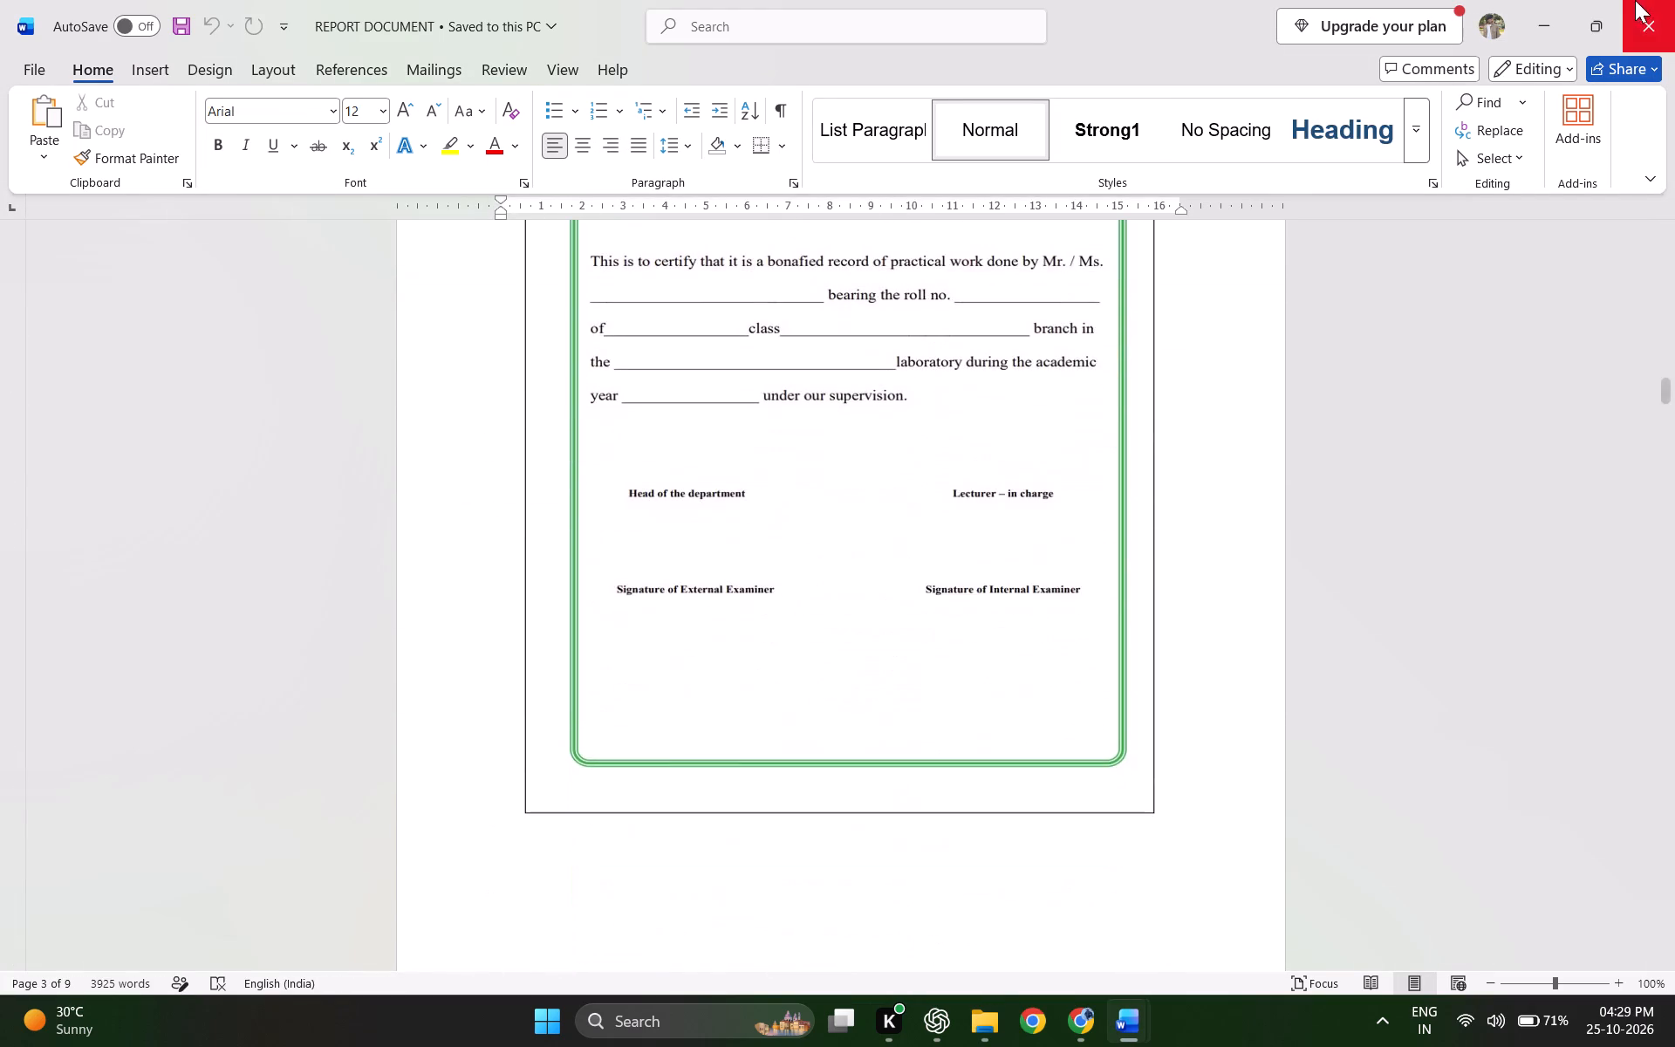
click(1638, 2)
Close the edited student learning assessment template document without saving its changes.
click(1645, 36)
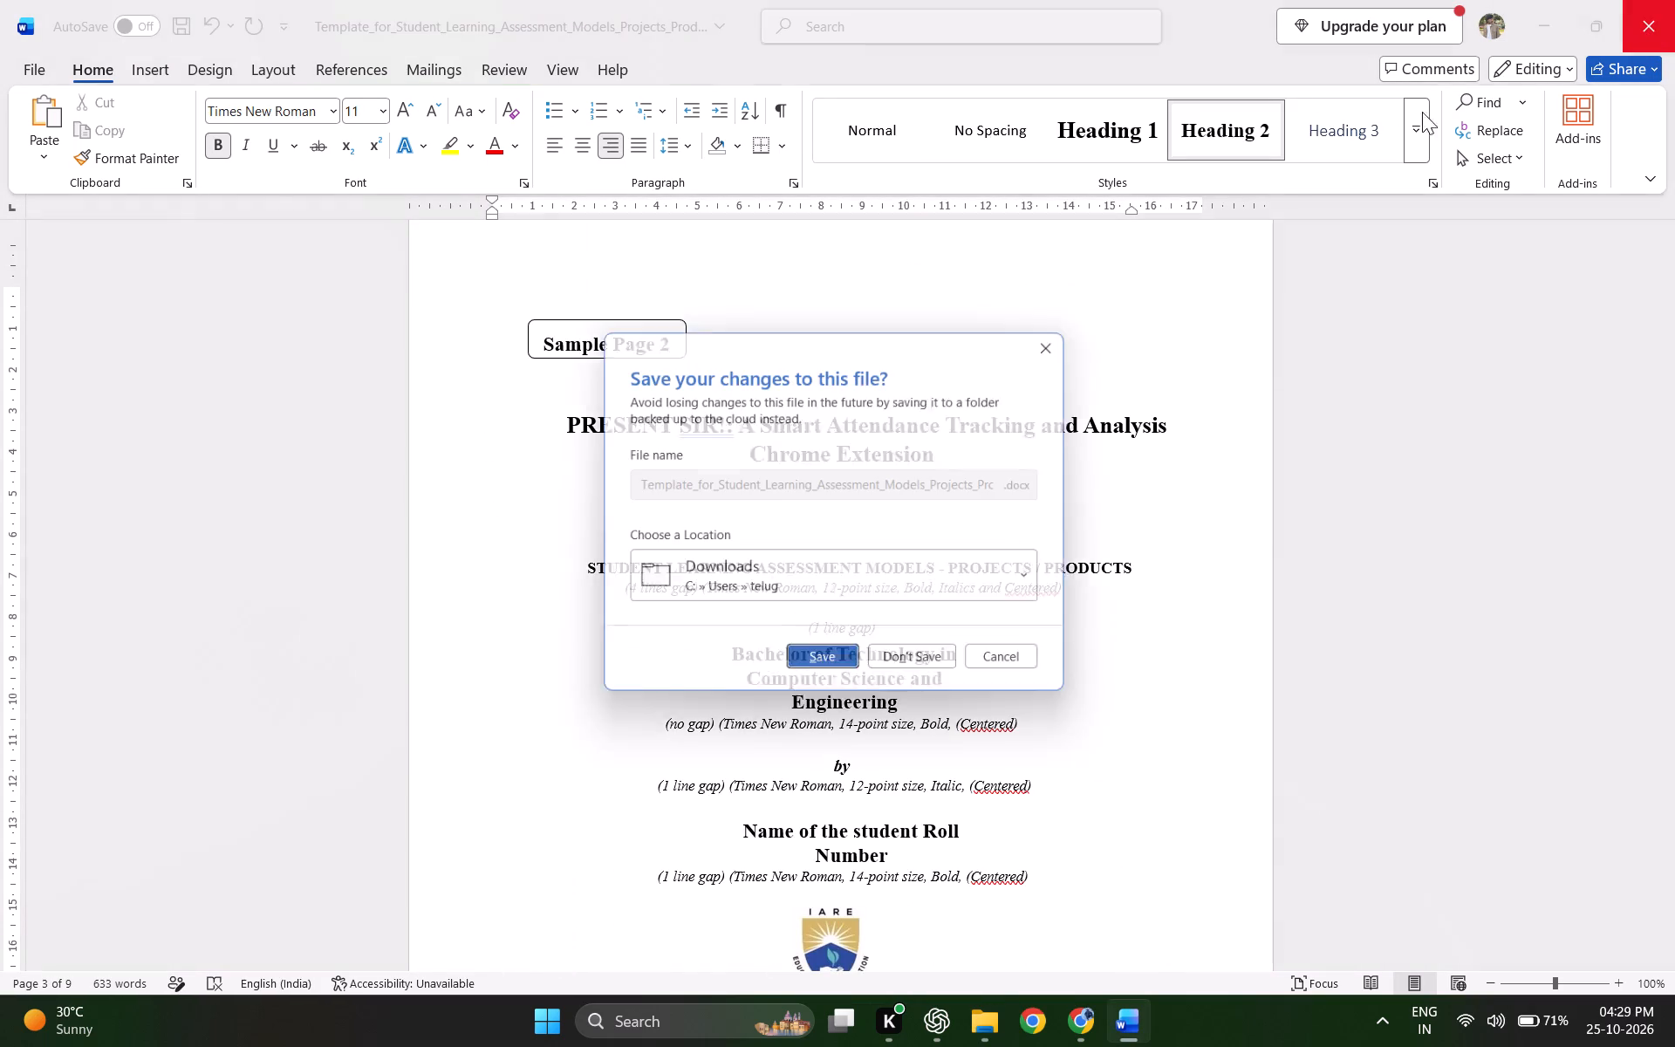
click(912, 677)
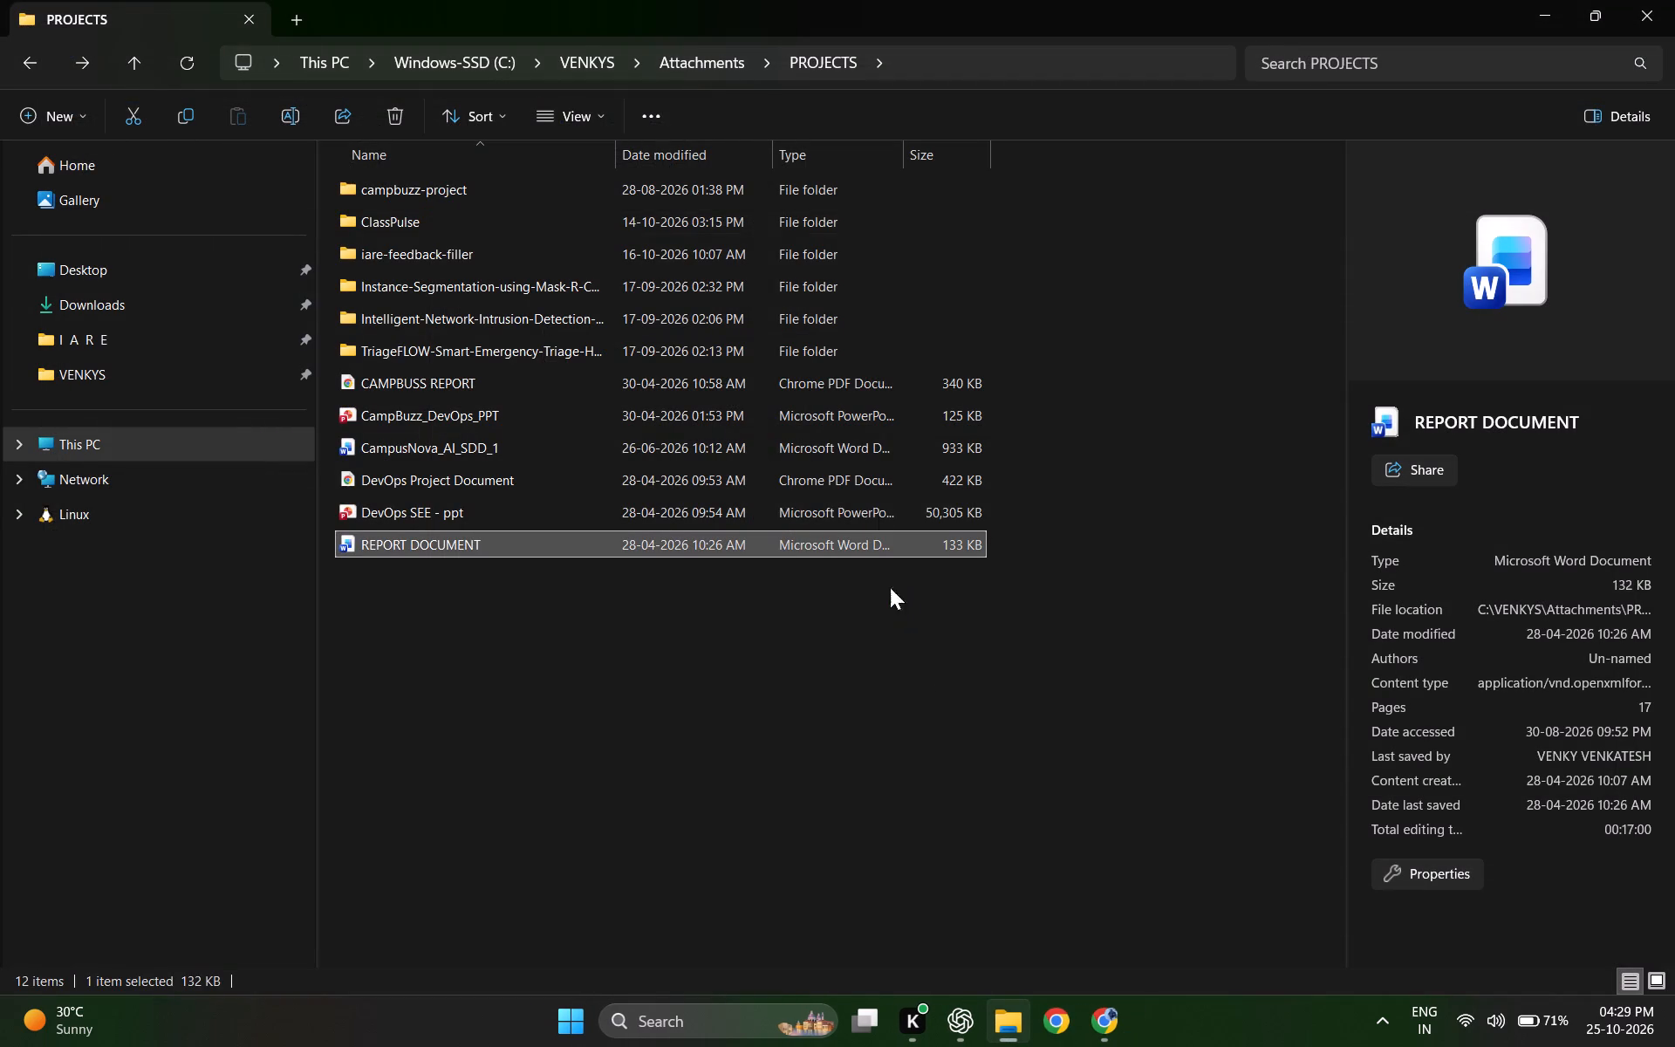
click(511, 455)
double_click(449, 393)
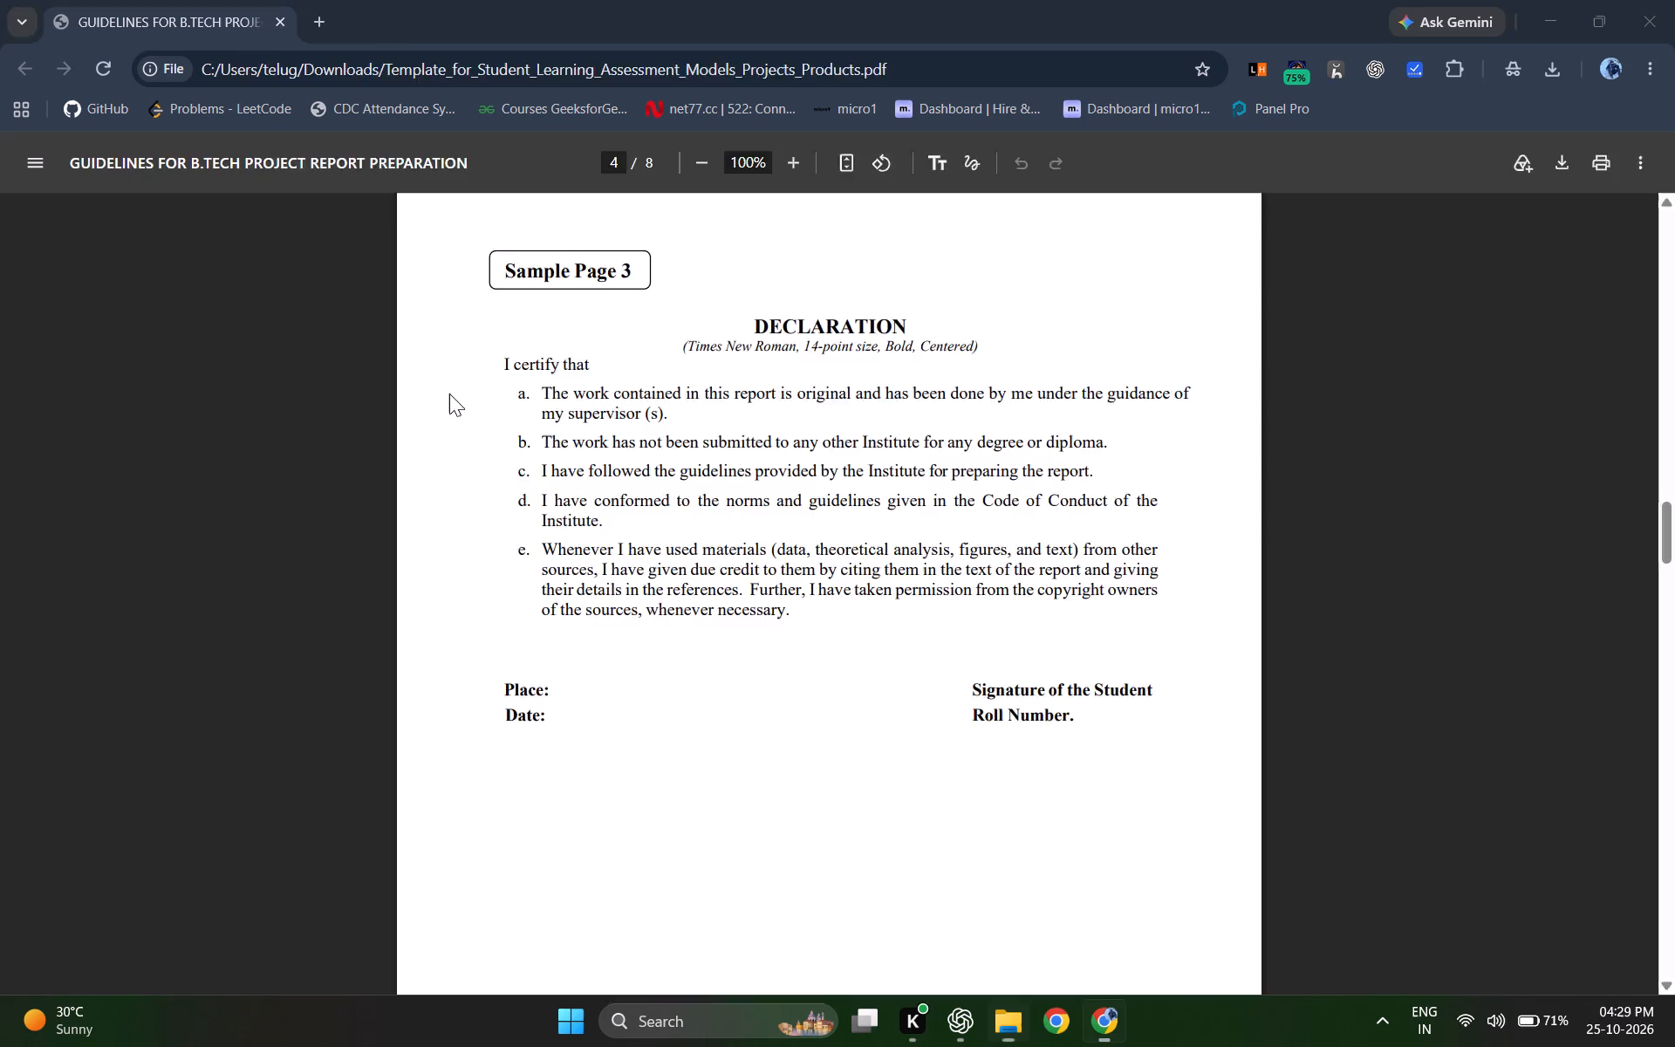
scroll(697, 544, down, 17)
scroll(694, 535, down, 7)
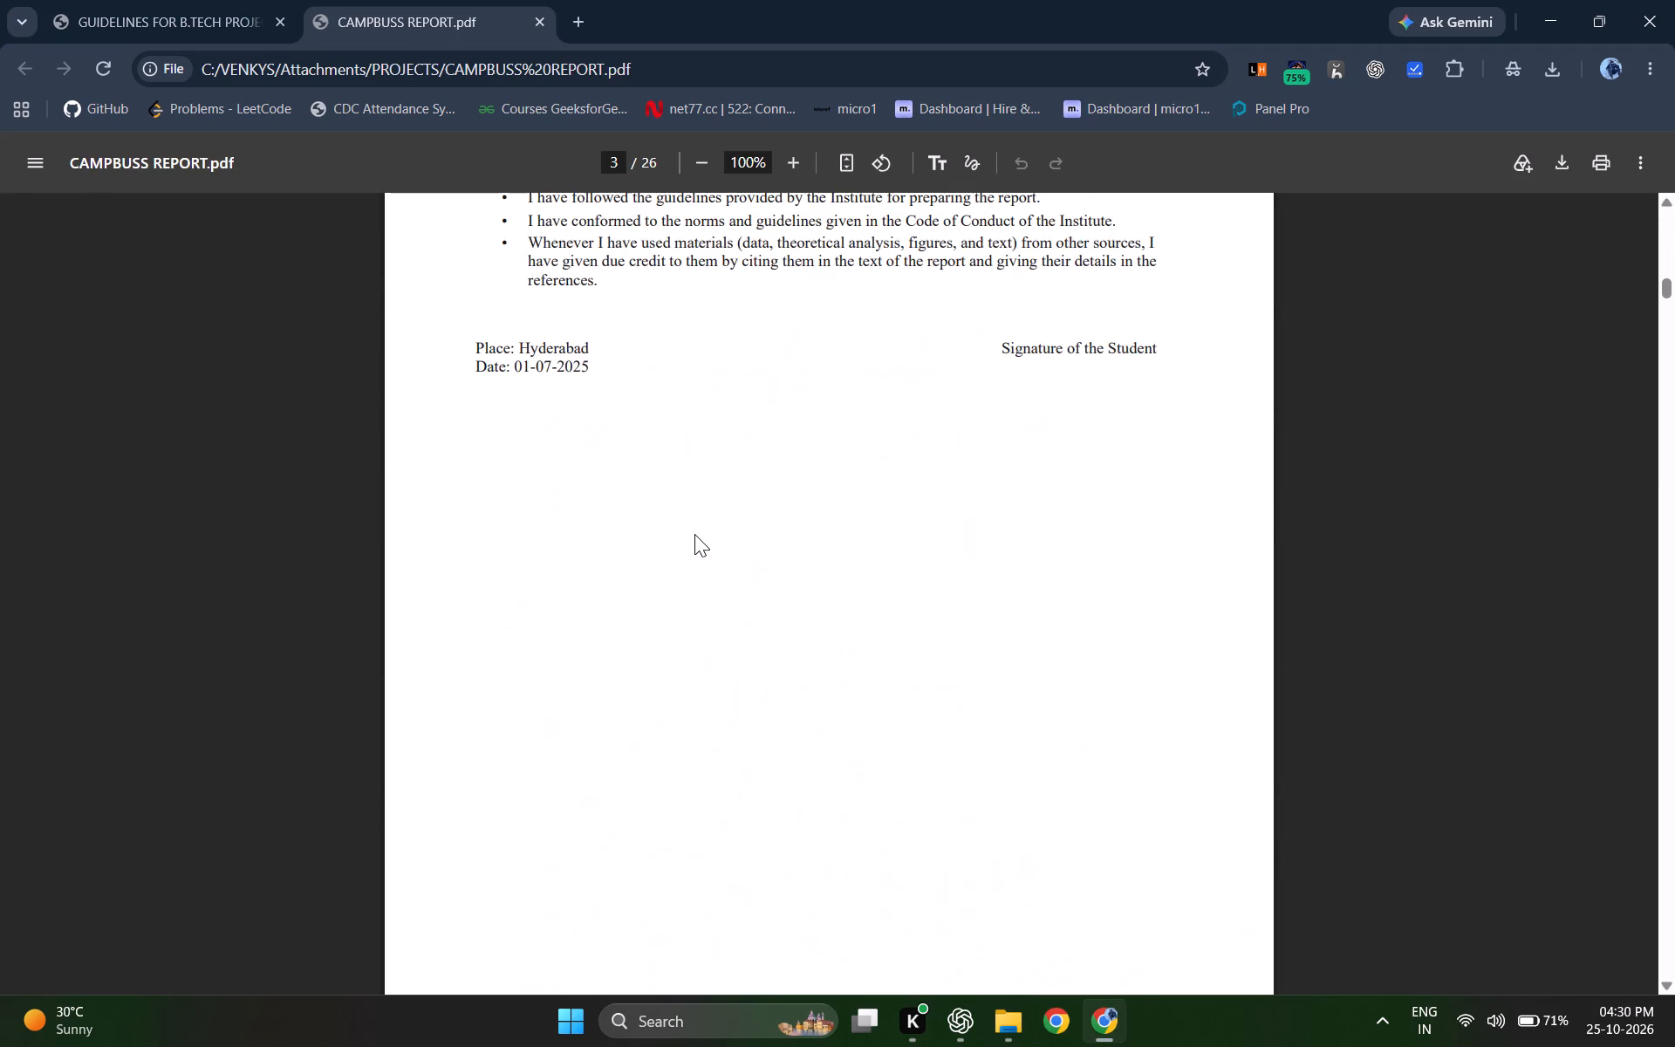
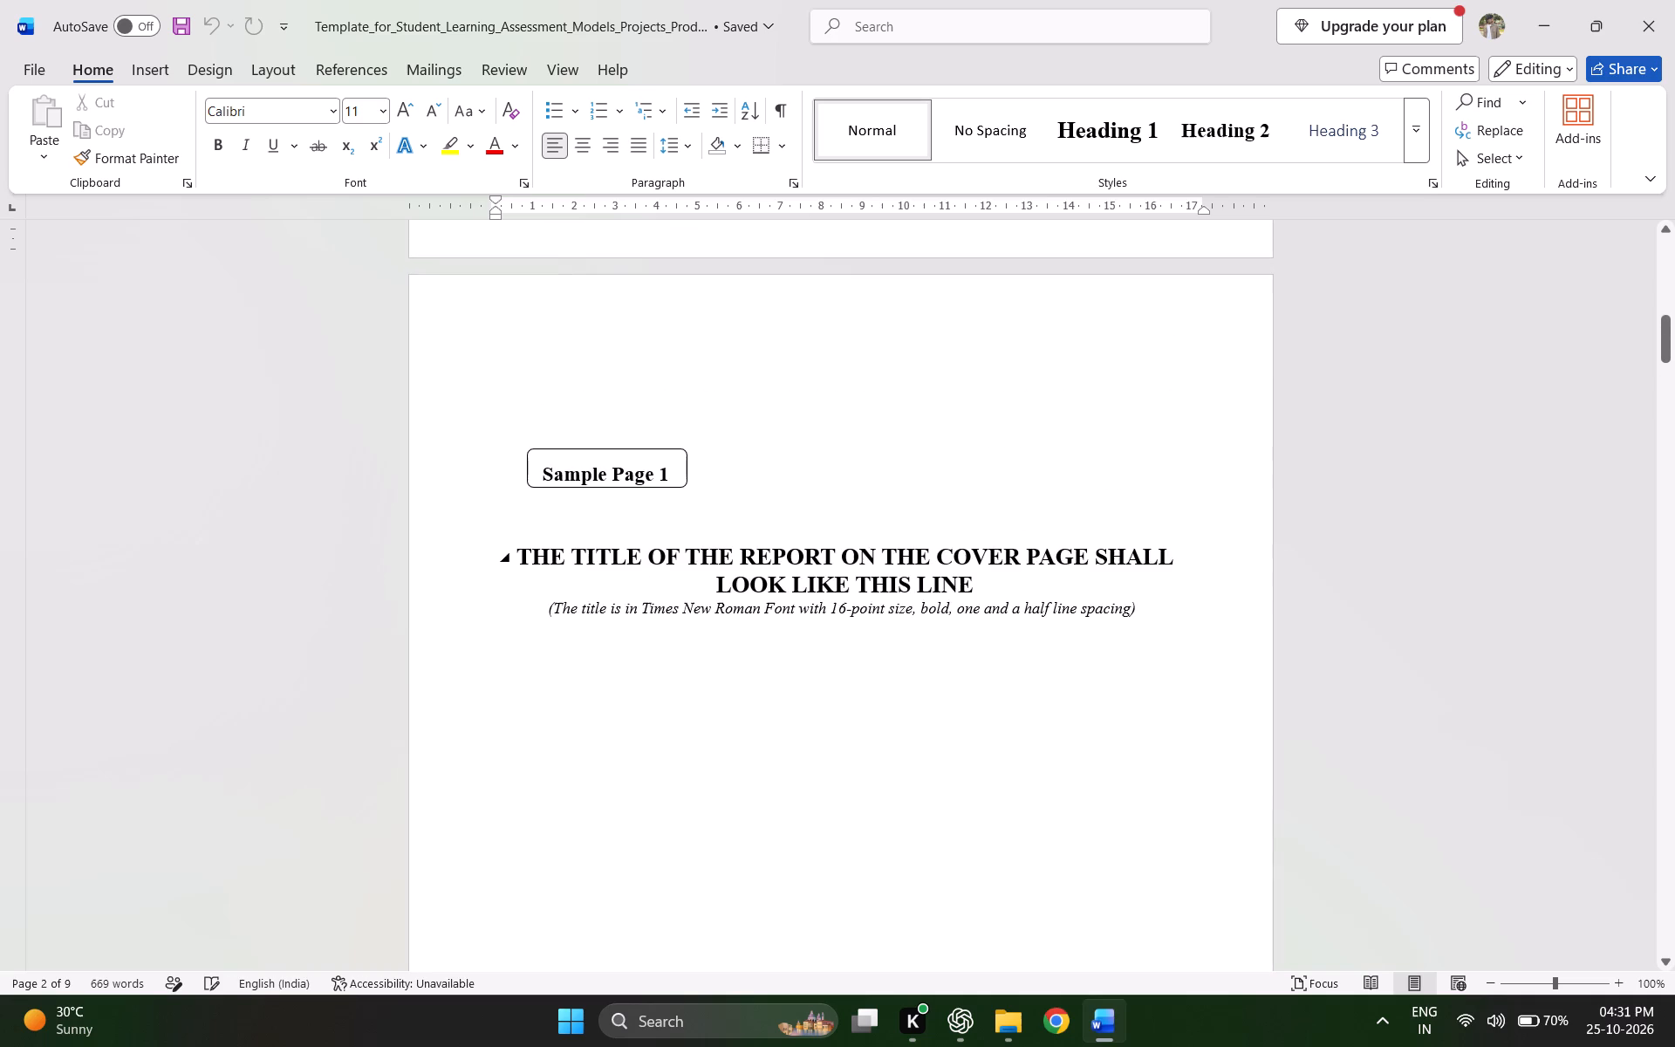
scroll(941, 506, up, 19)
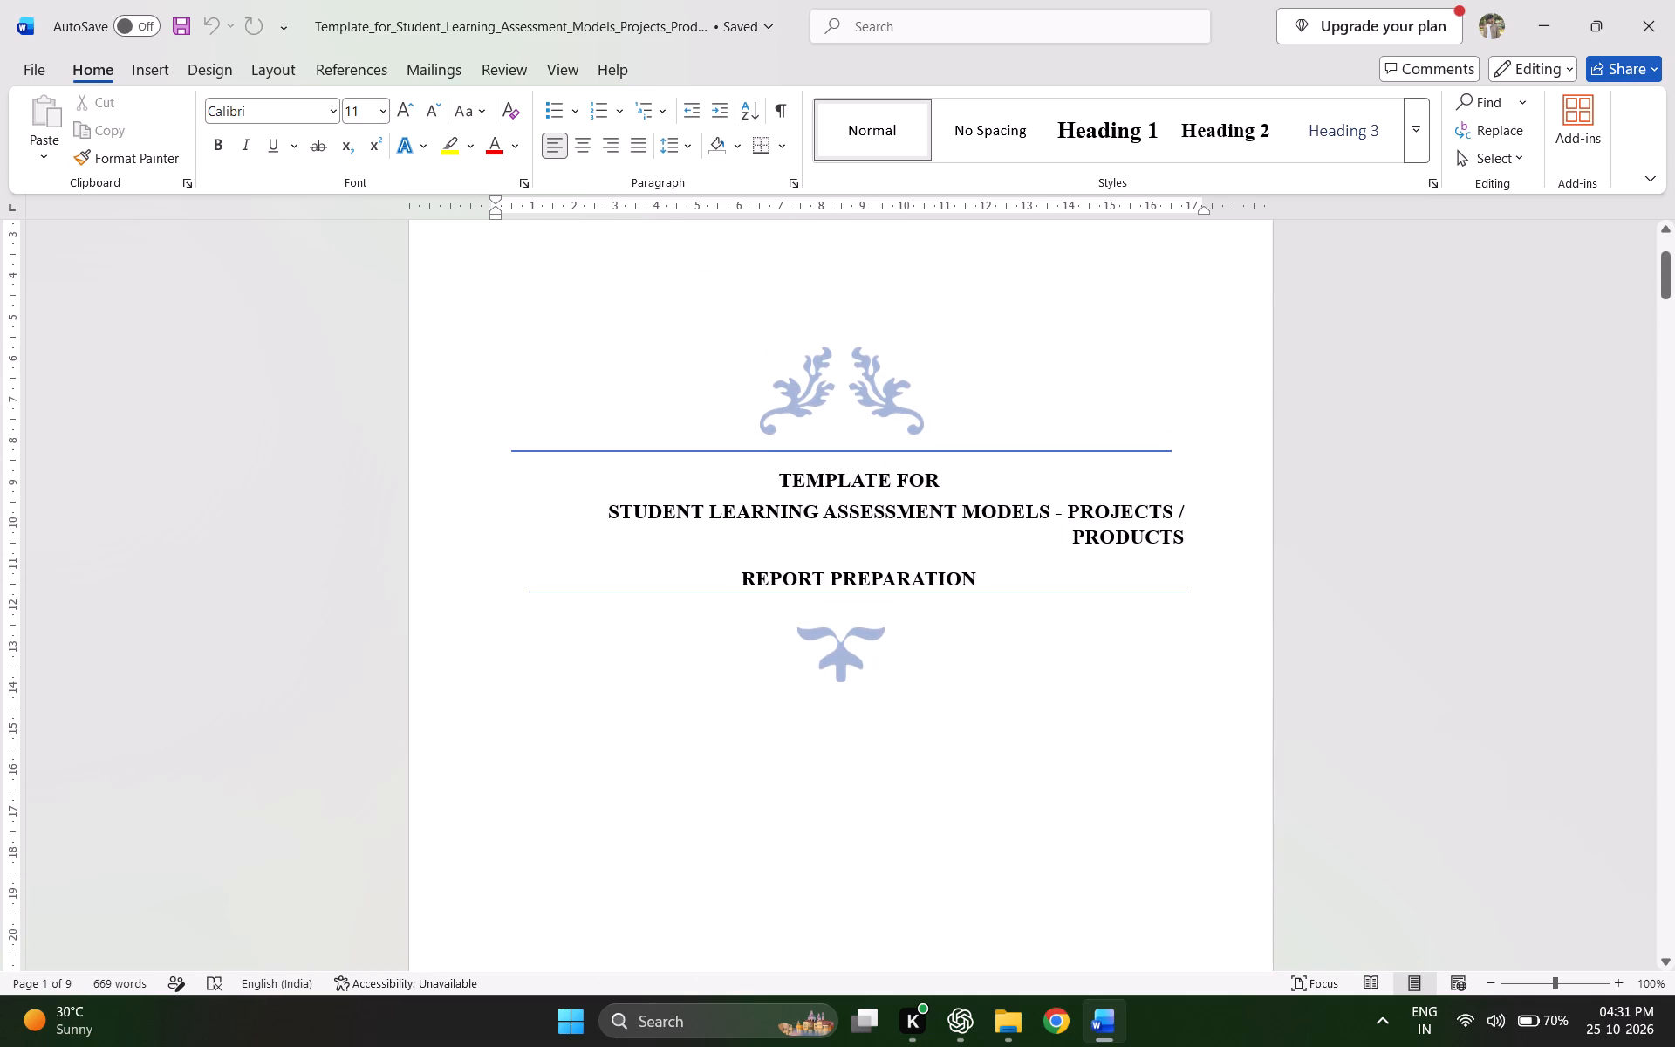
scroll(809, 517, down, 13)
scroll(805, 490, up, 10)
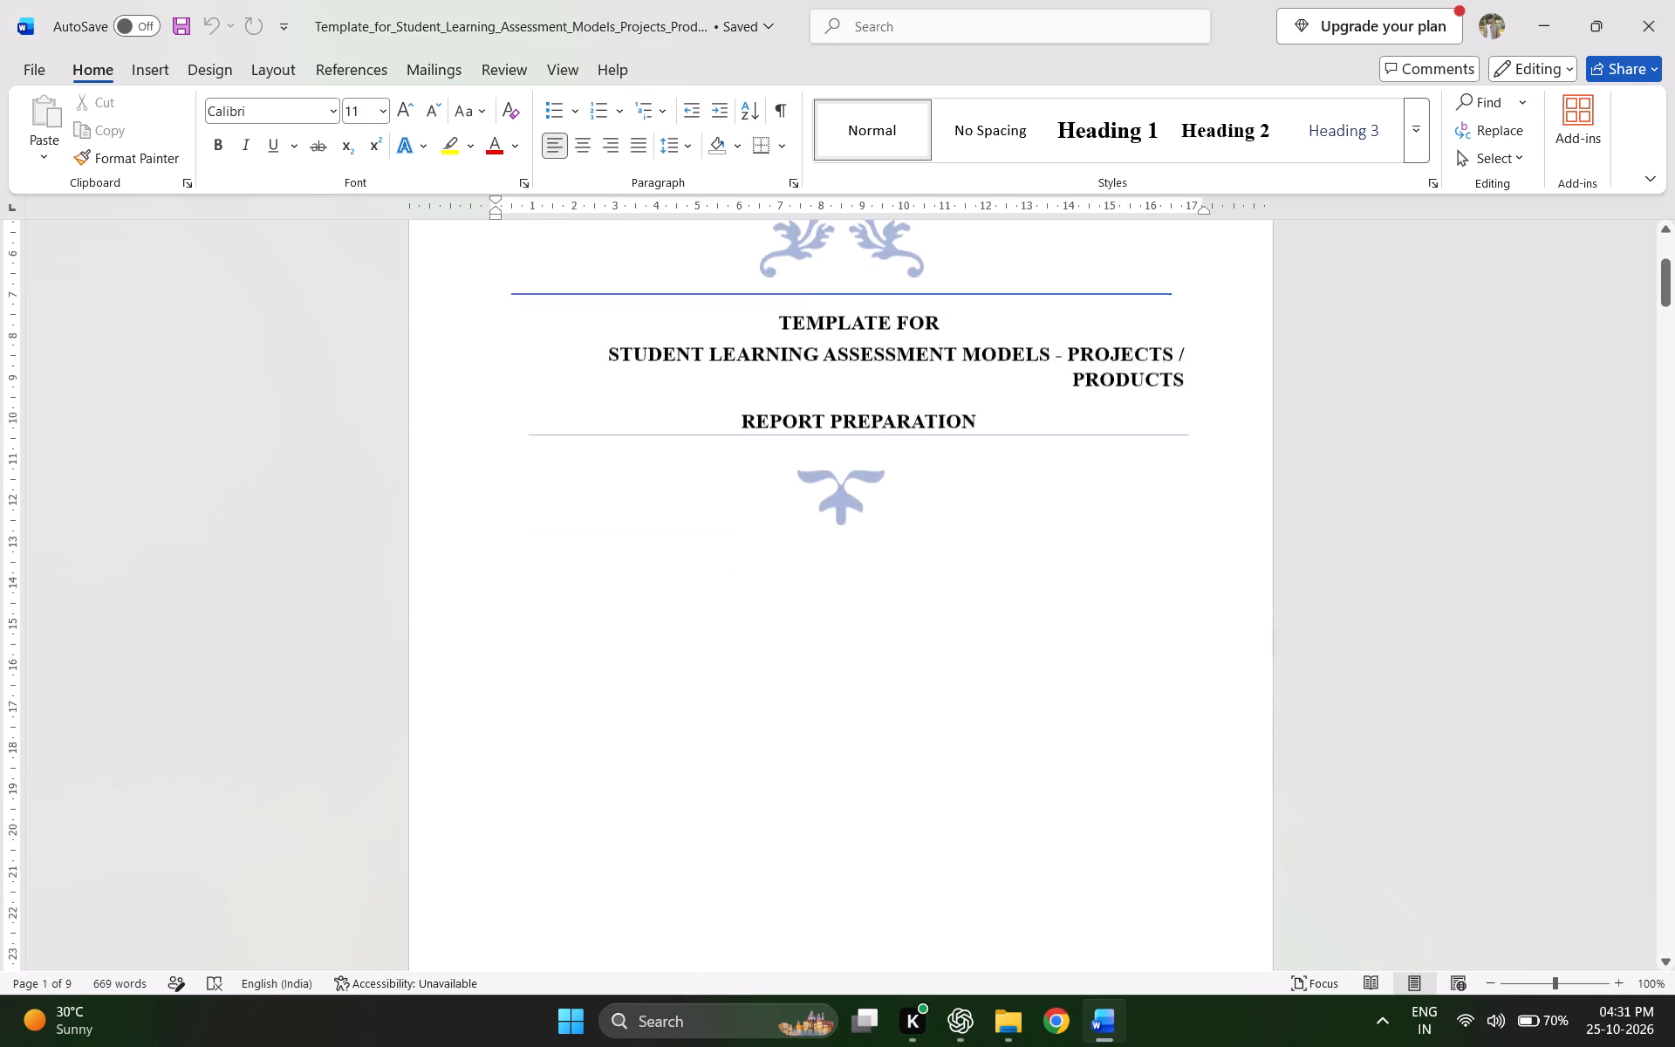
scroll(832, 510, up, 5)
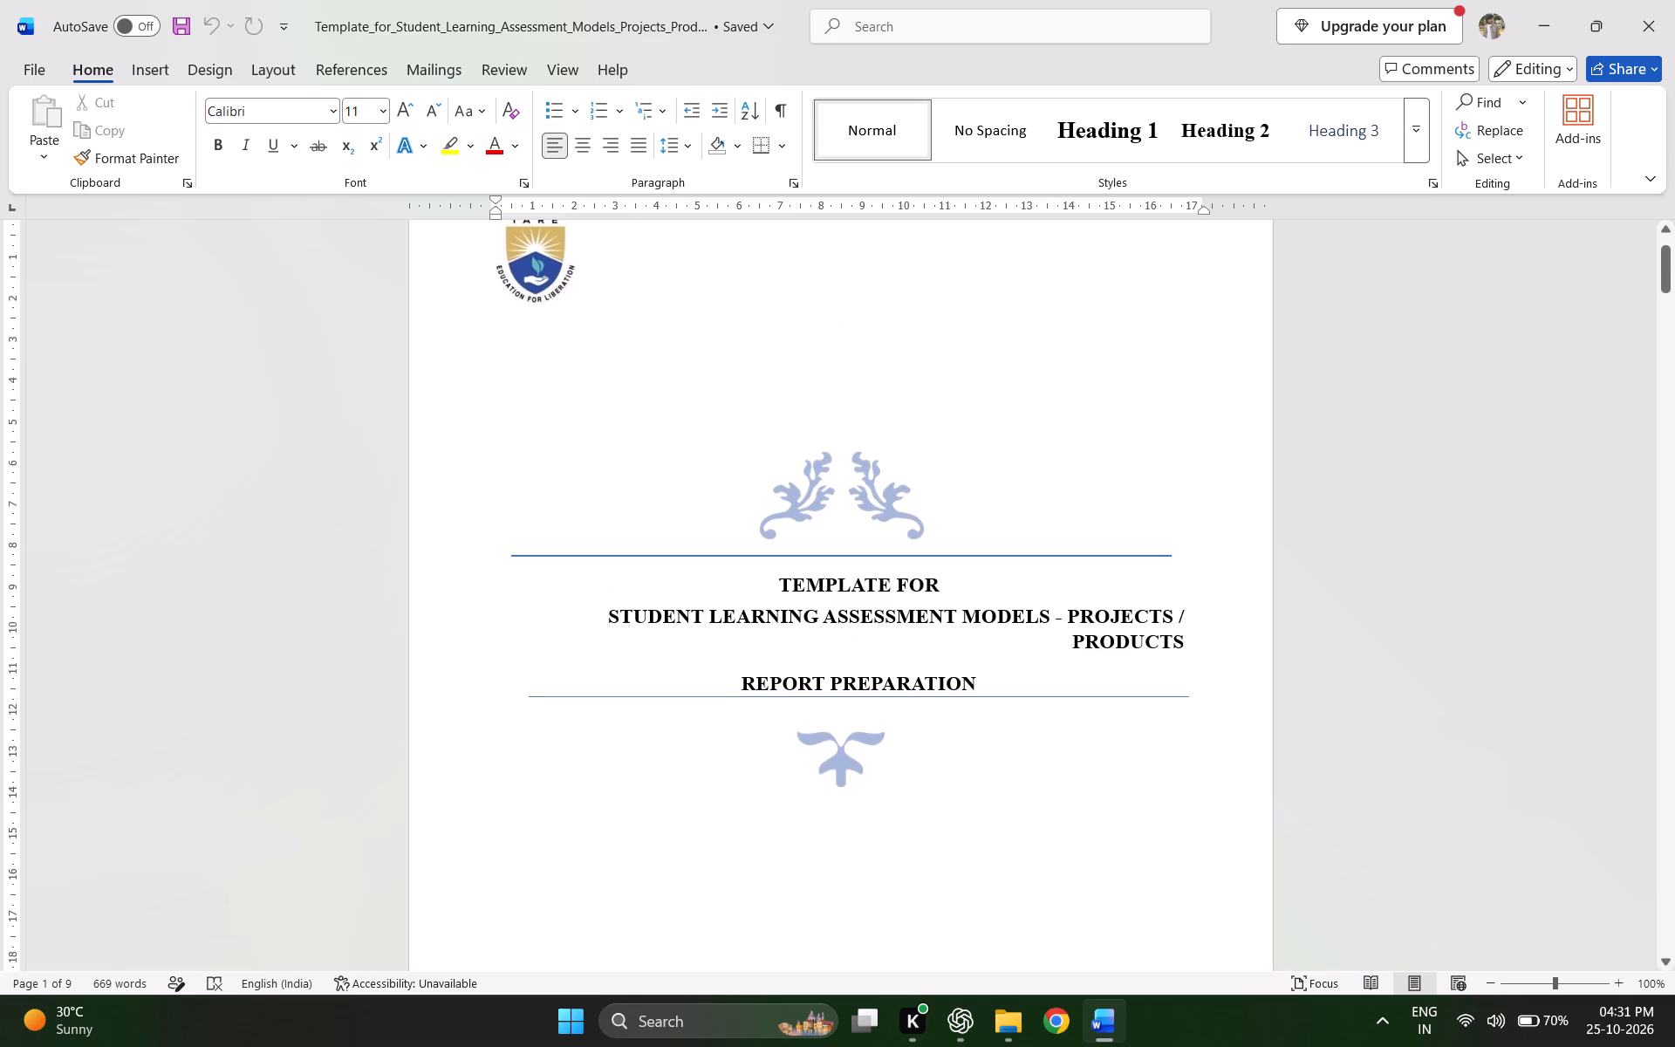
drag(774, 579, 1176, 650)
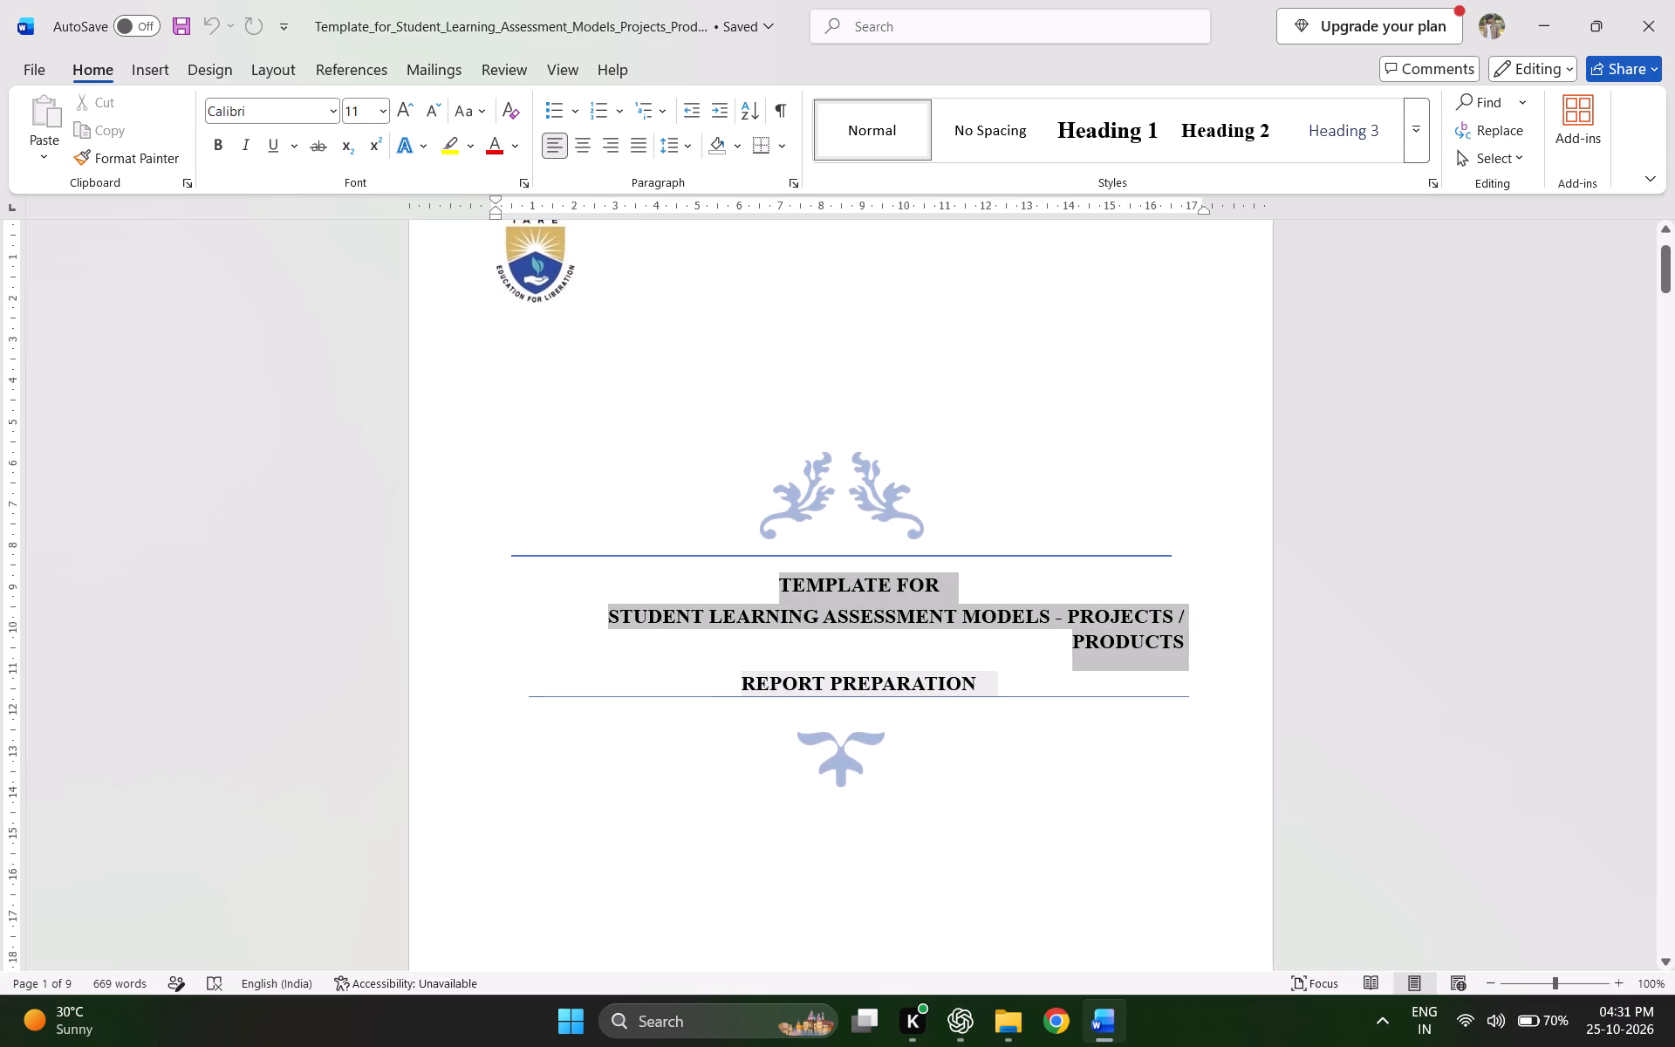
drag(1176, 650, 1177, 650)
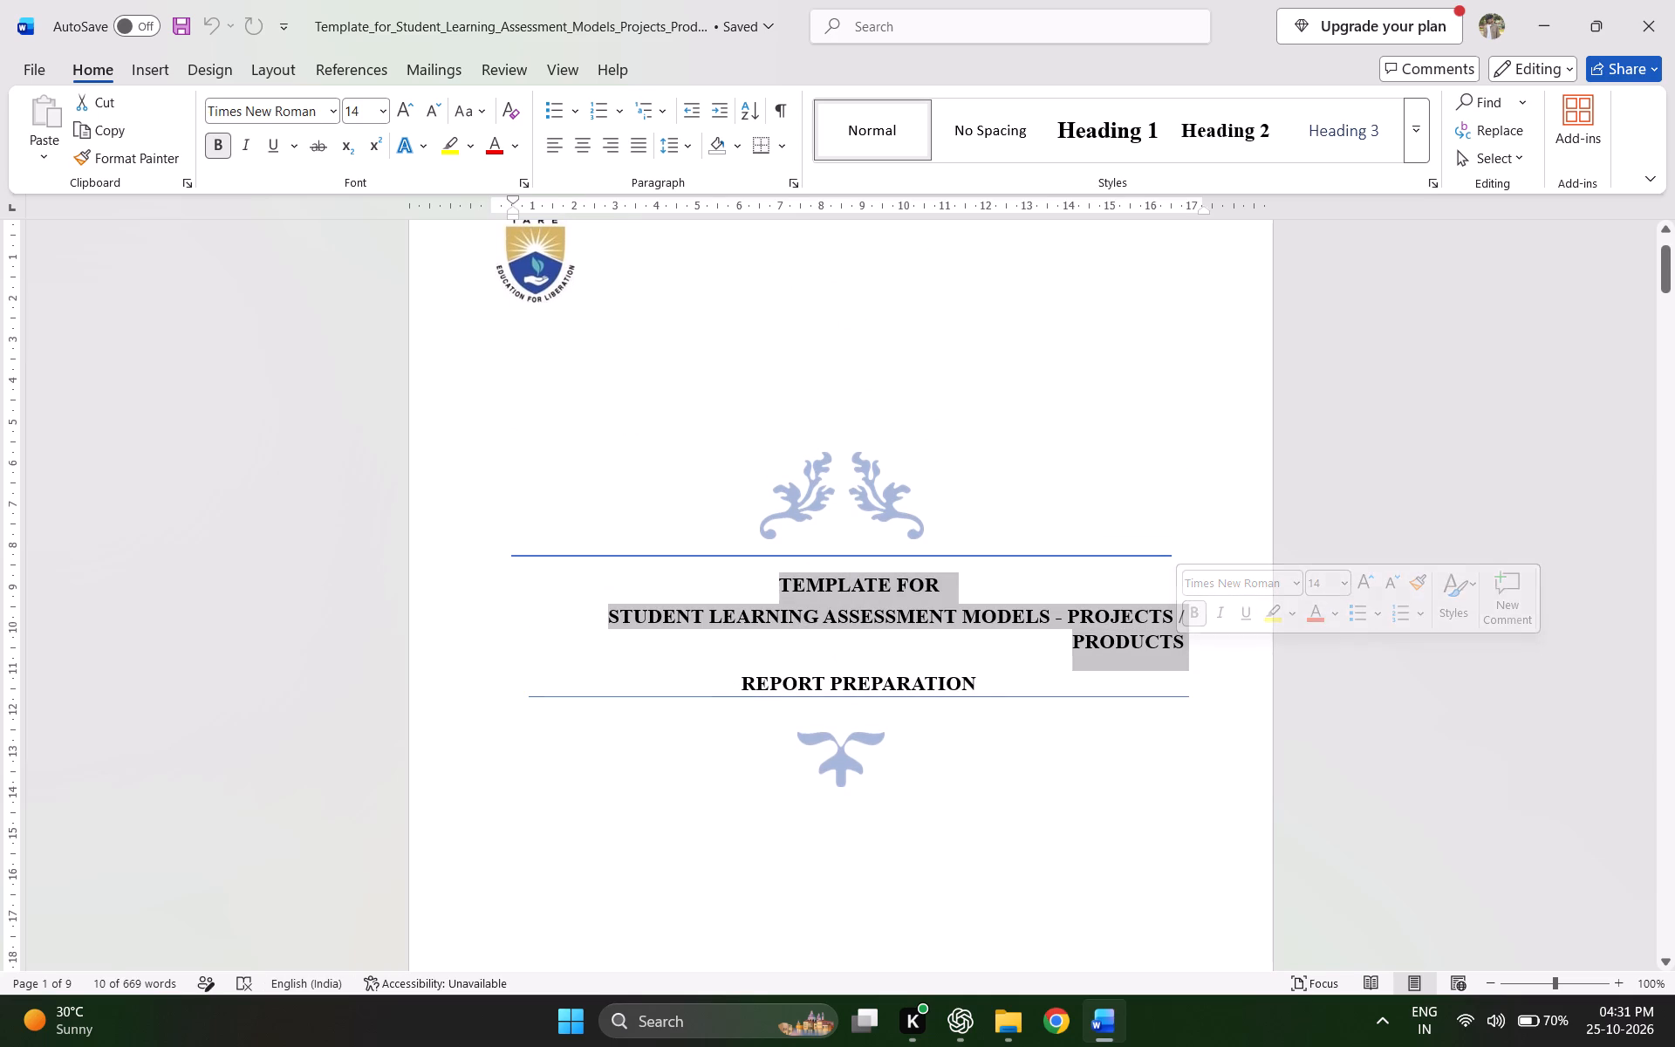
key(ctrl+x)
click(865, 605)
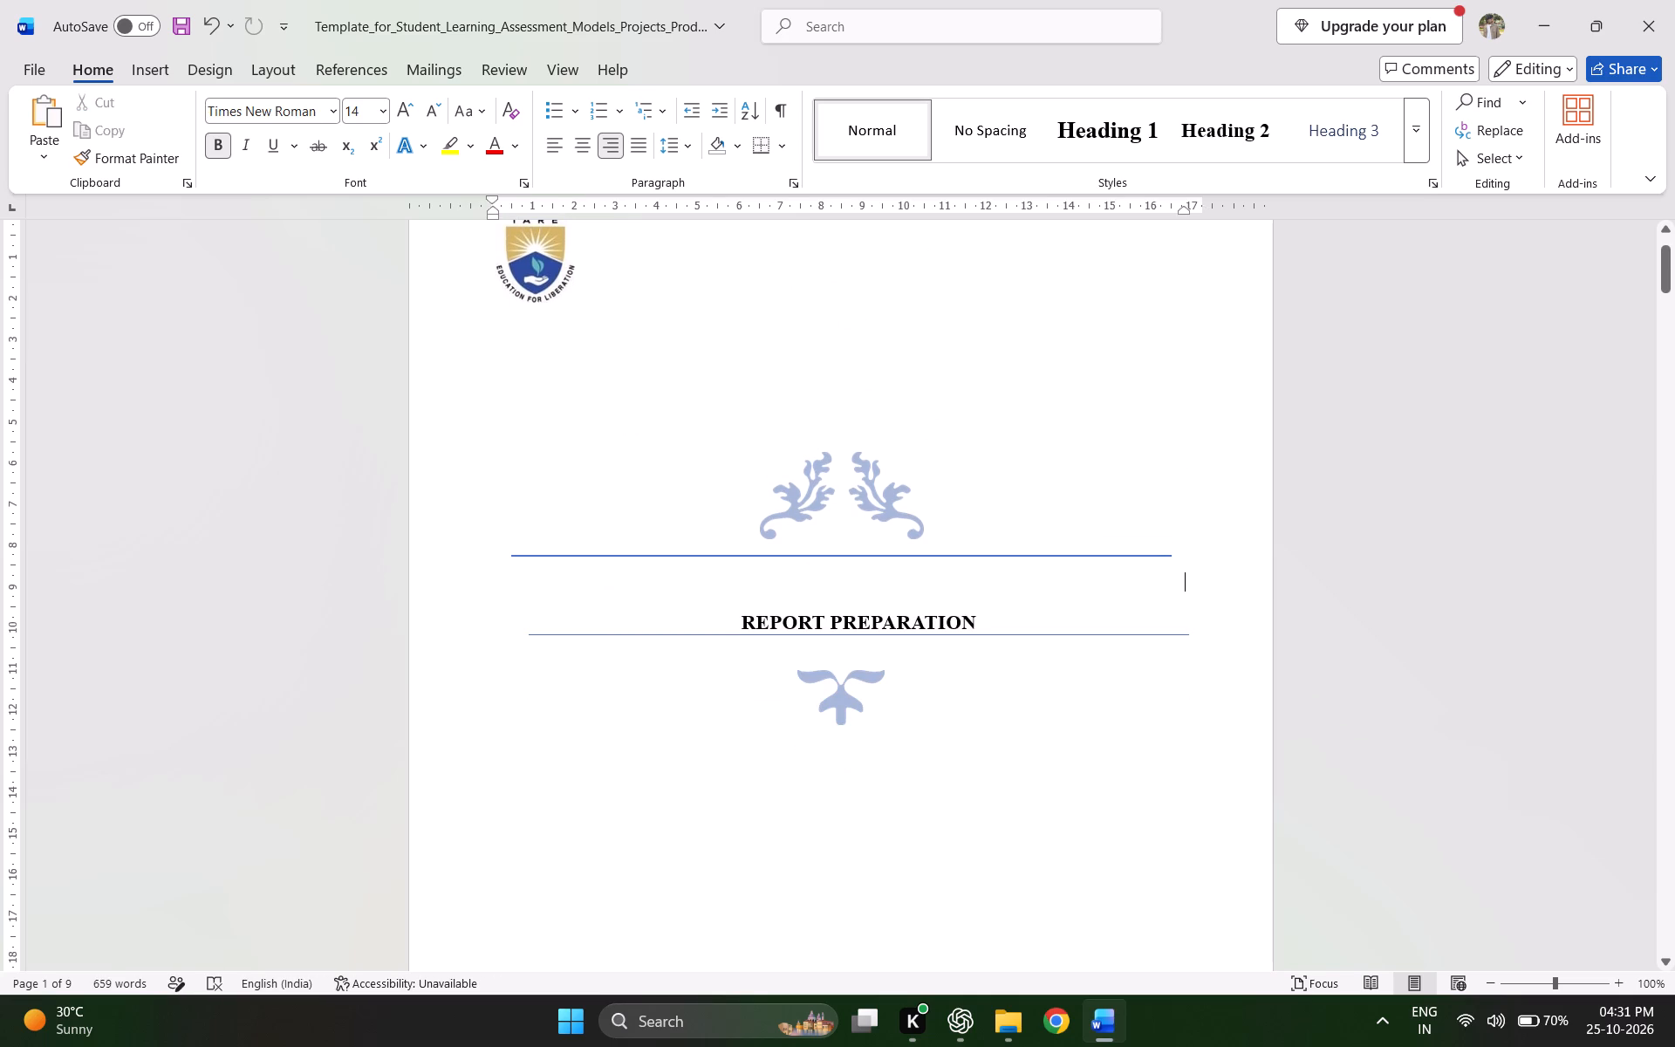
click(838, 587)
key(BackSpace)
key(BackSpace)
key(BackSpace)
key(BackSpace)
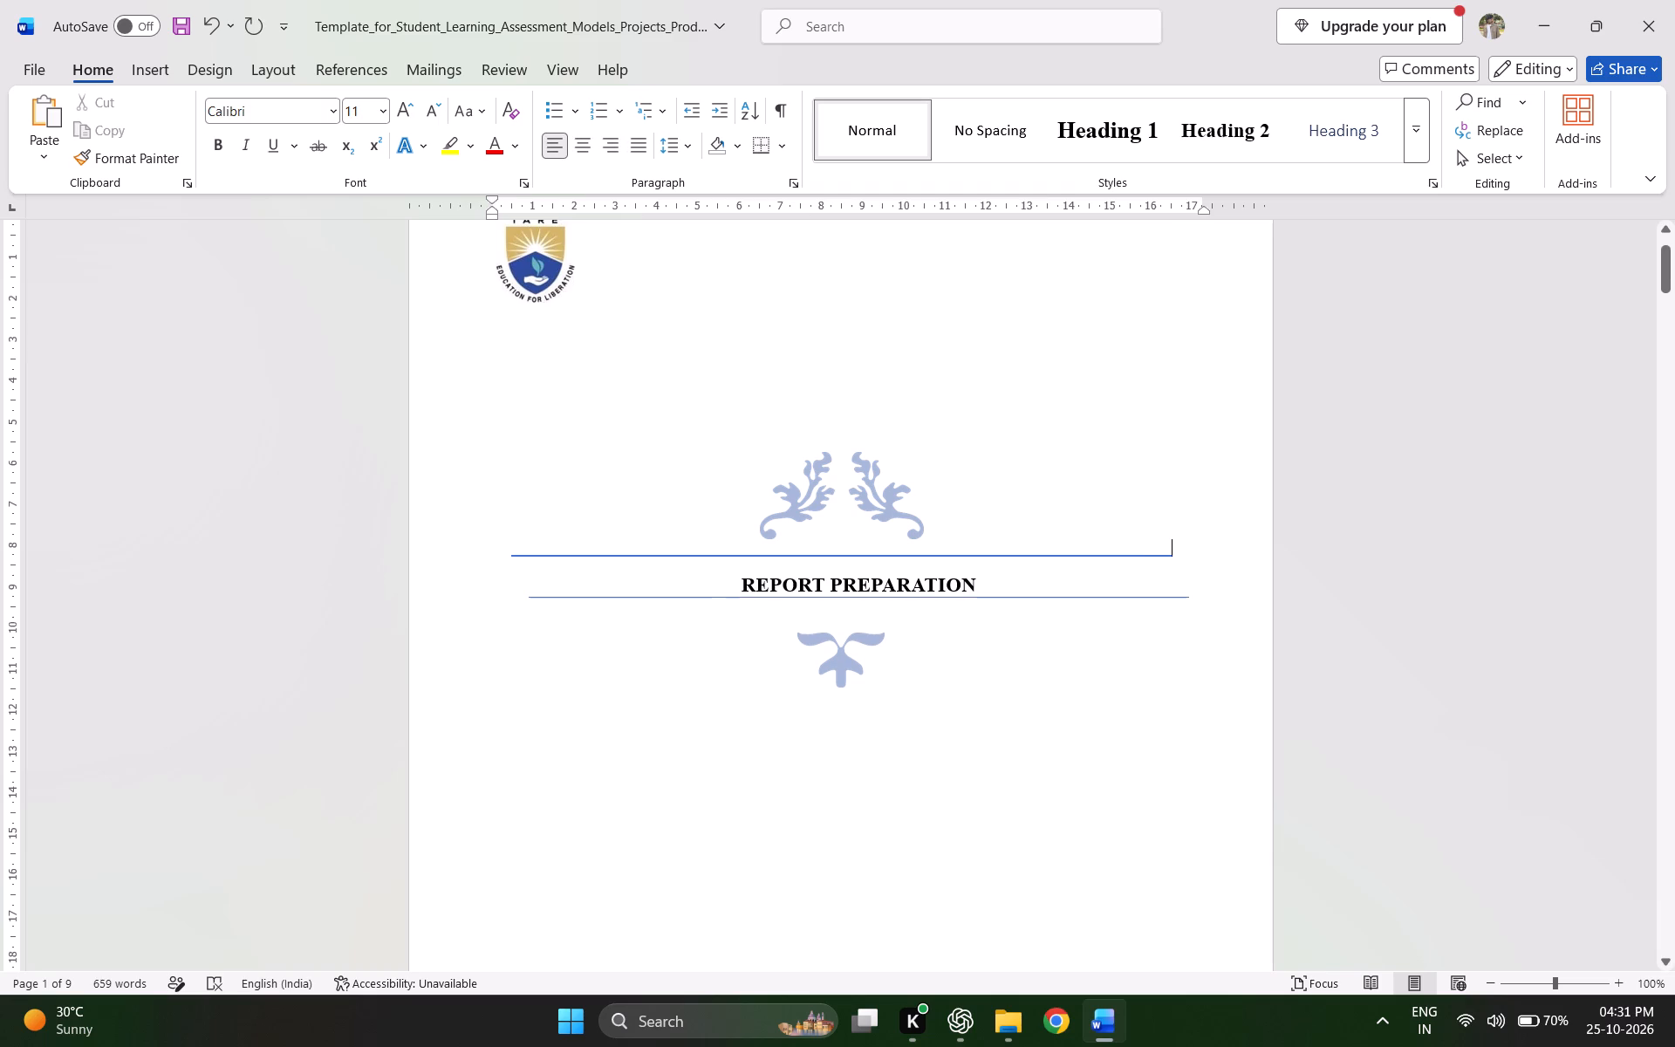
Change the "REPORT PREPARATION" heading on the first page to "PROJECT REPORT", with a blank line beneath it.
click(1009, 585)
key(Return)
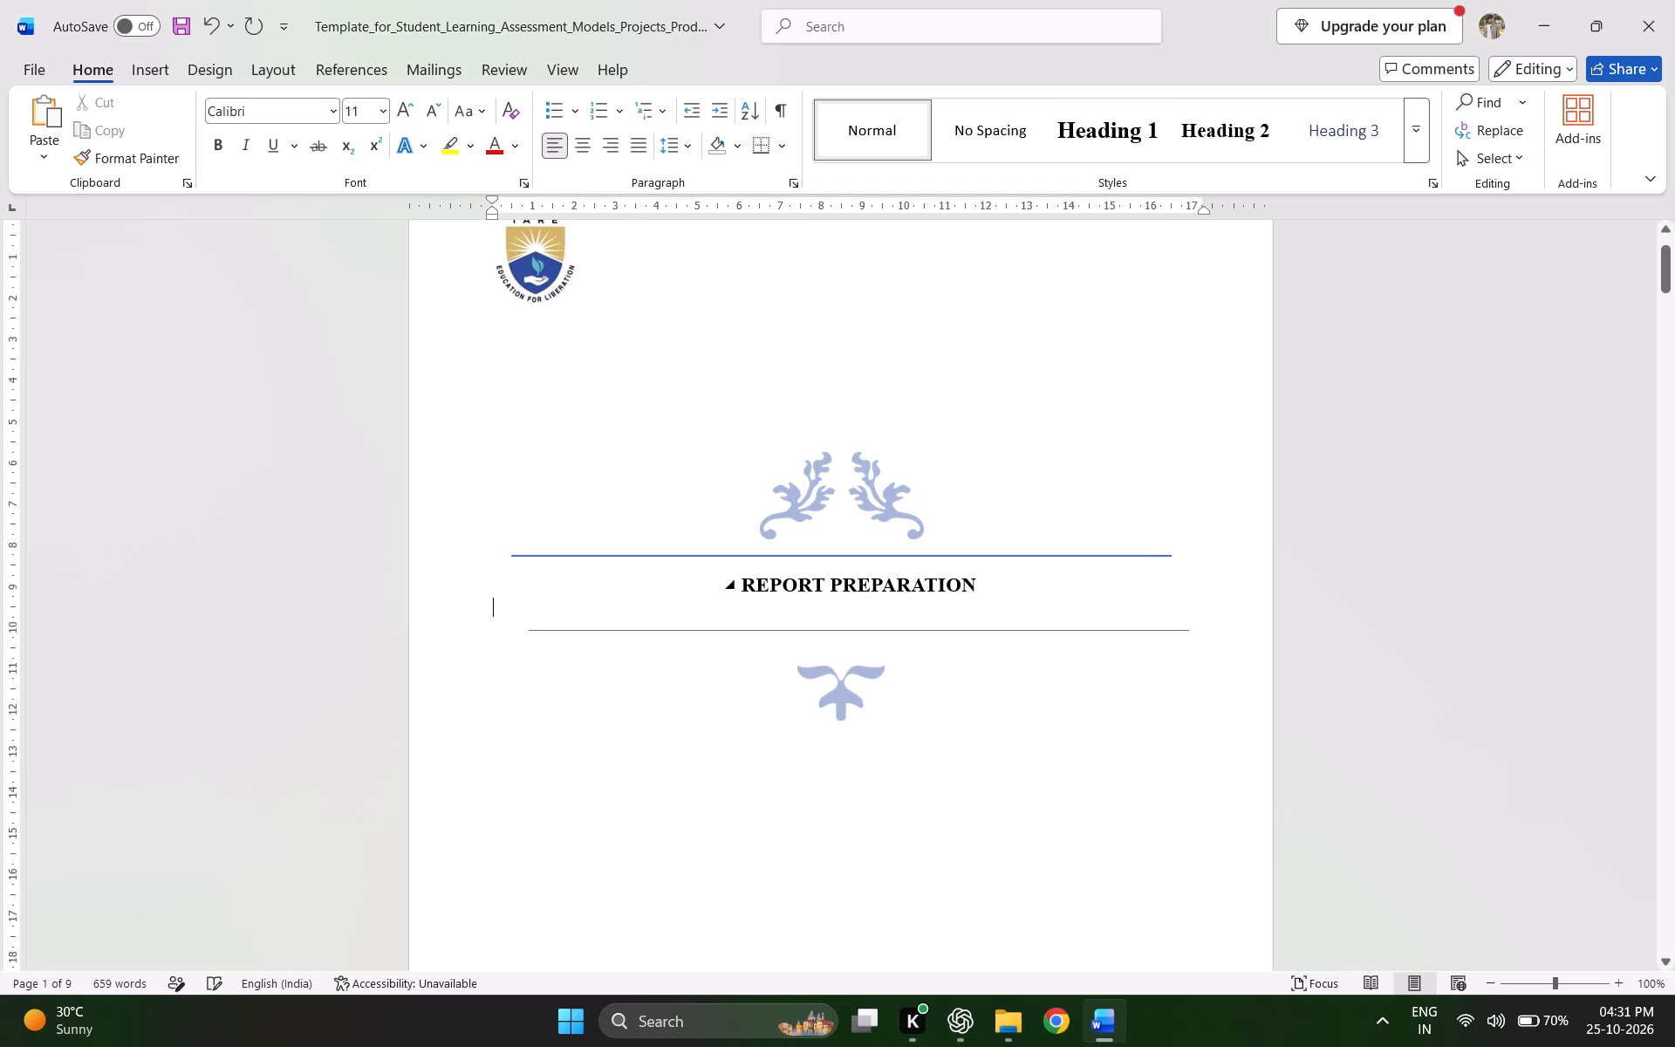
drag(742, 582, 939, 596)
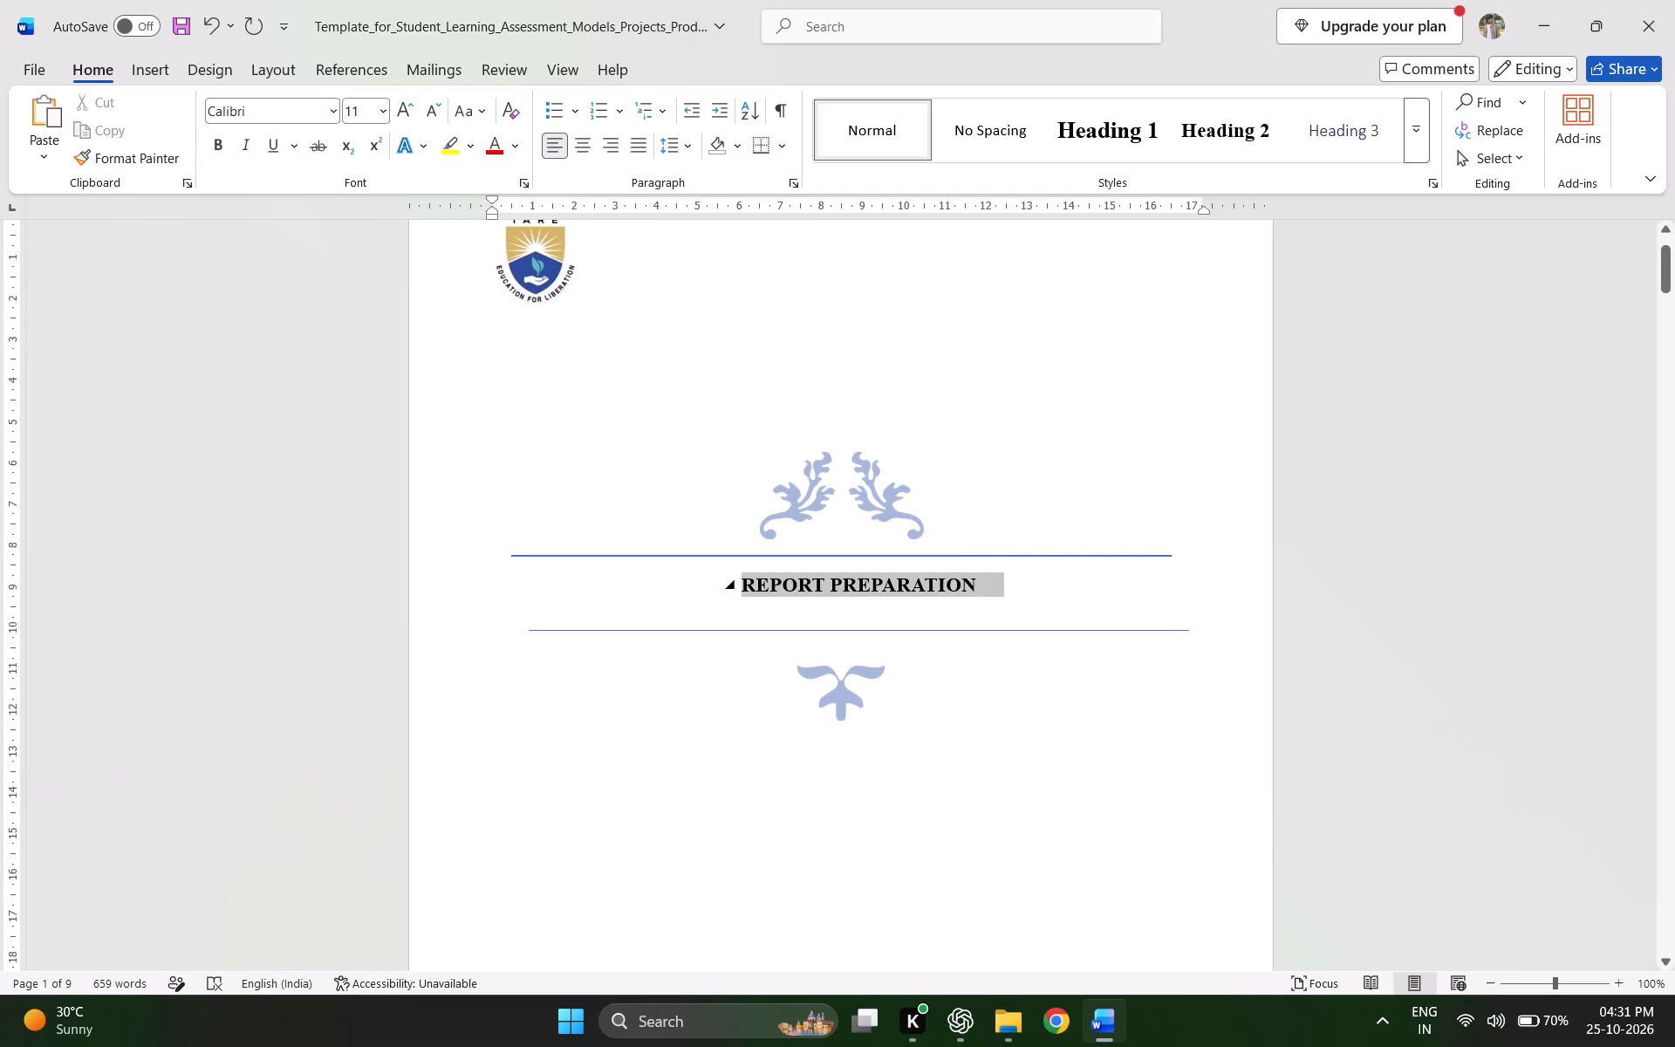
drag(939, 596, 942, 599)
click(986, 599)
click(742, 585)
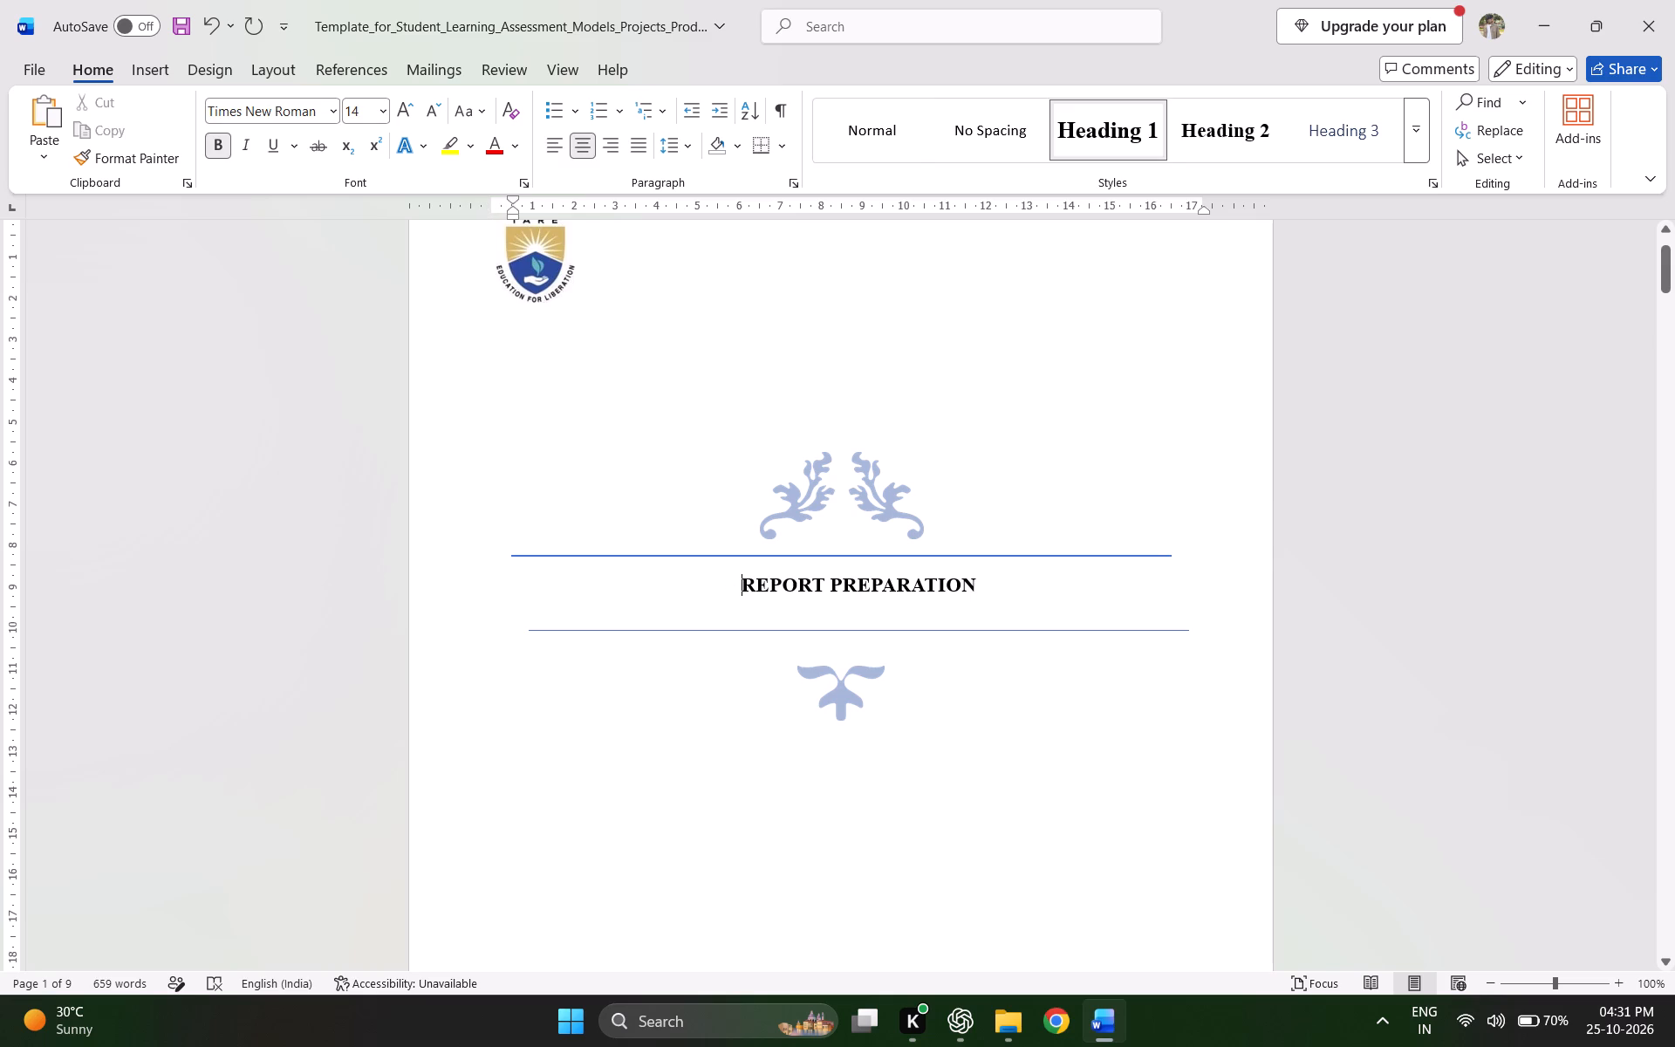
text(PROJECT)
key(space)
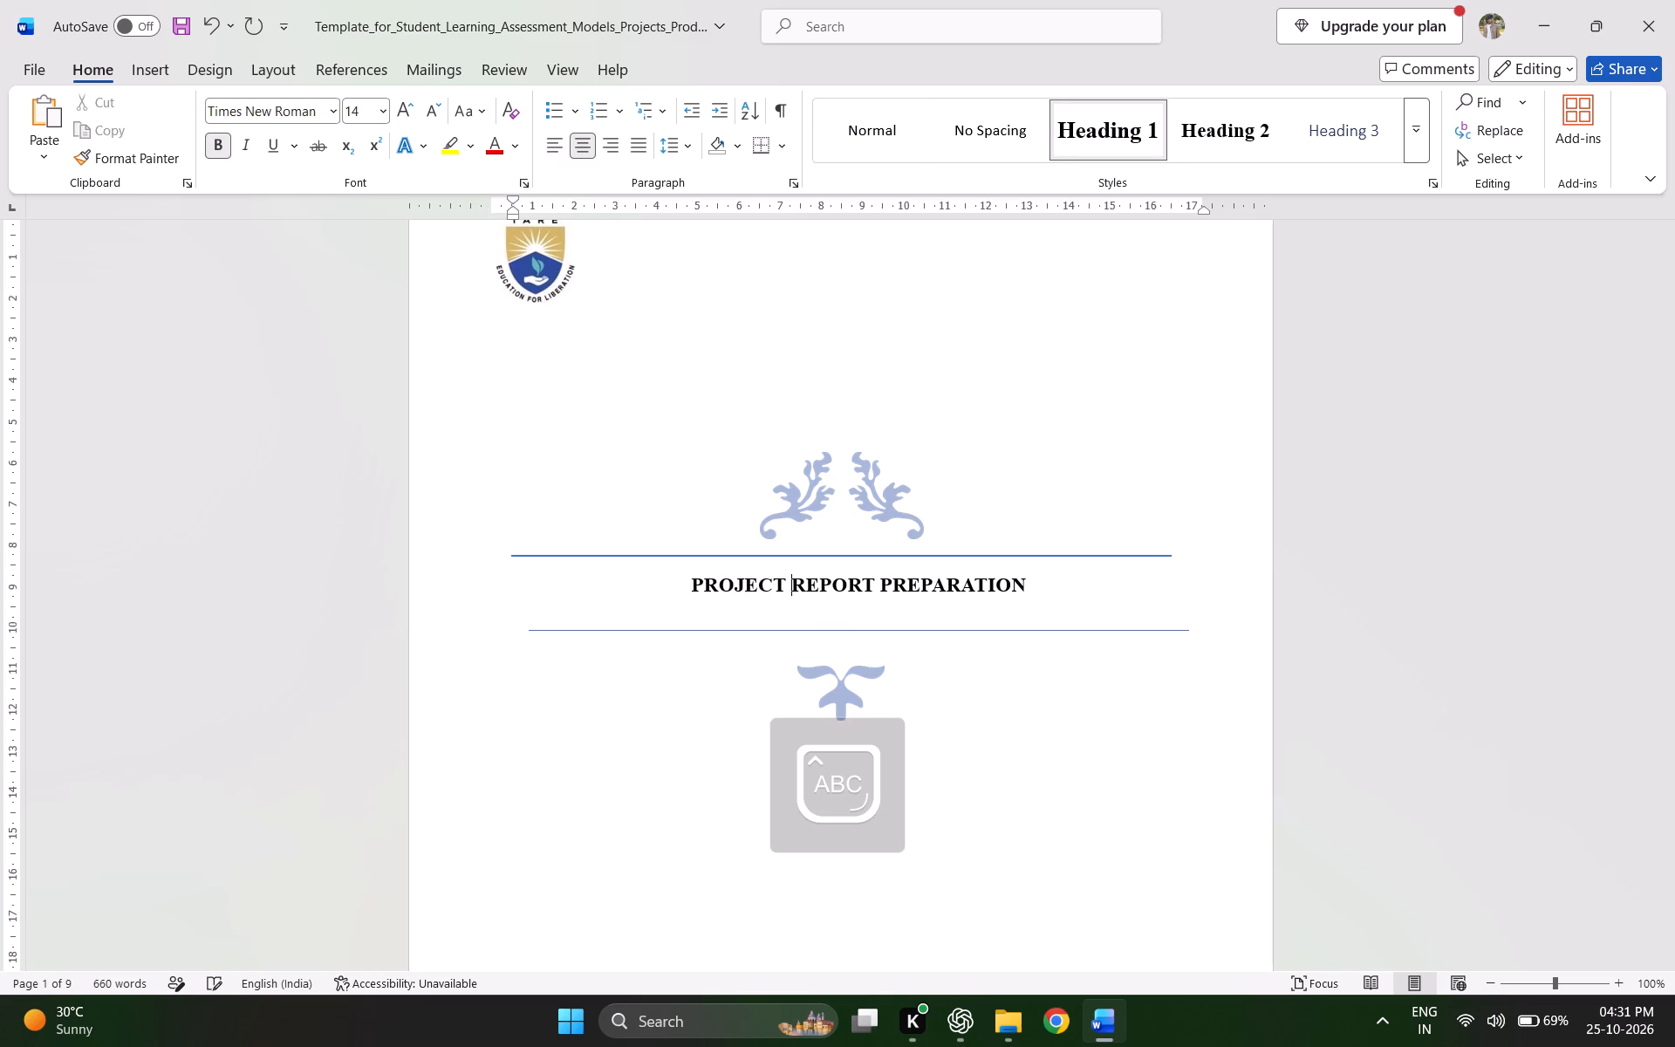
drag(883, 585, 1029, 605)
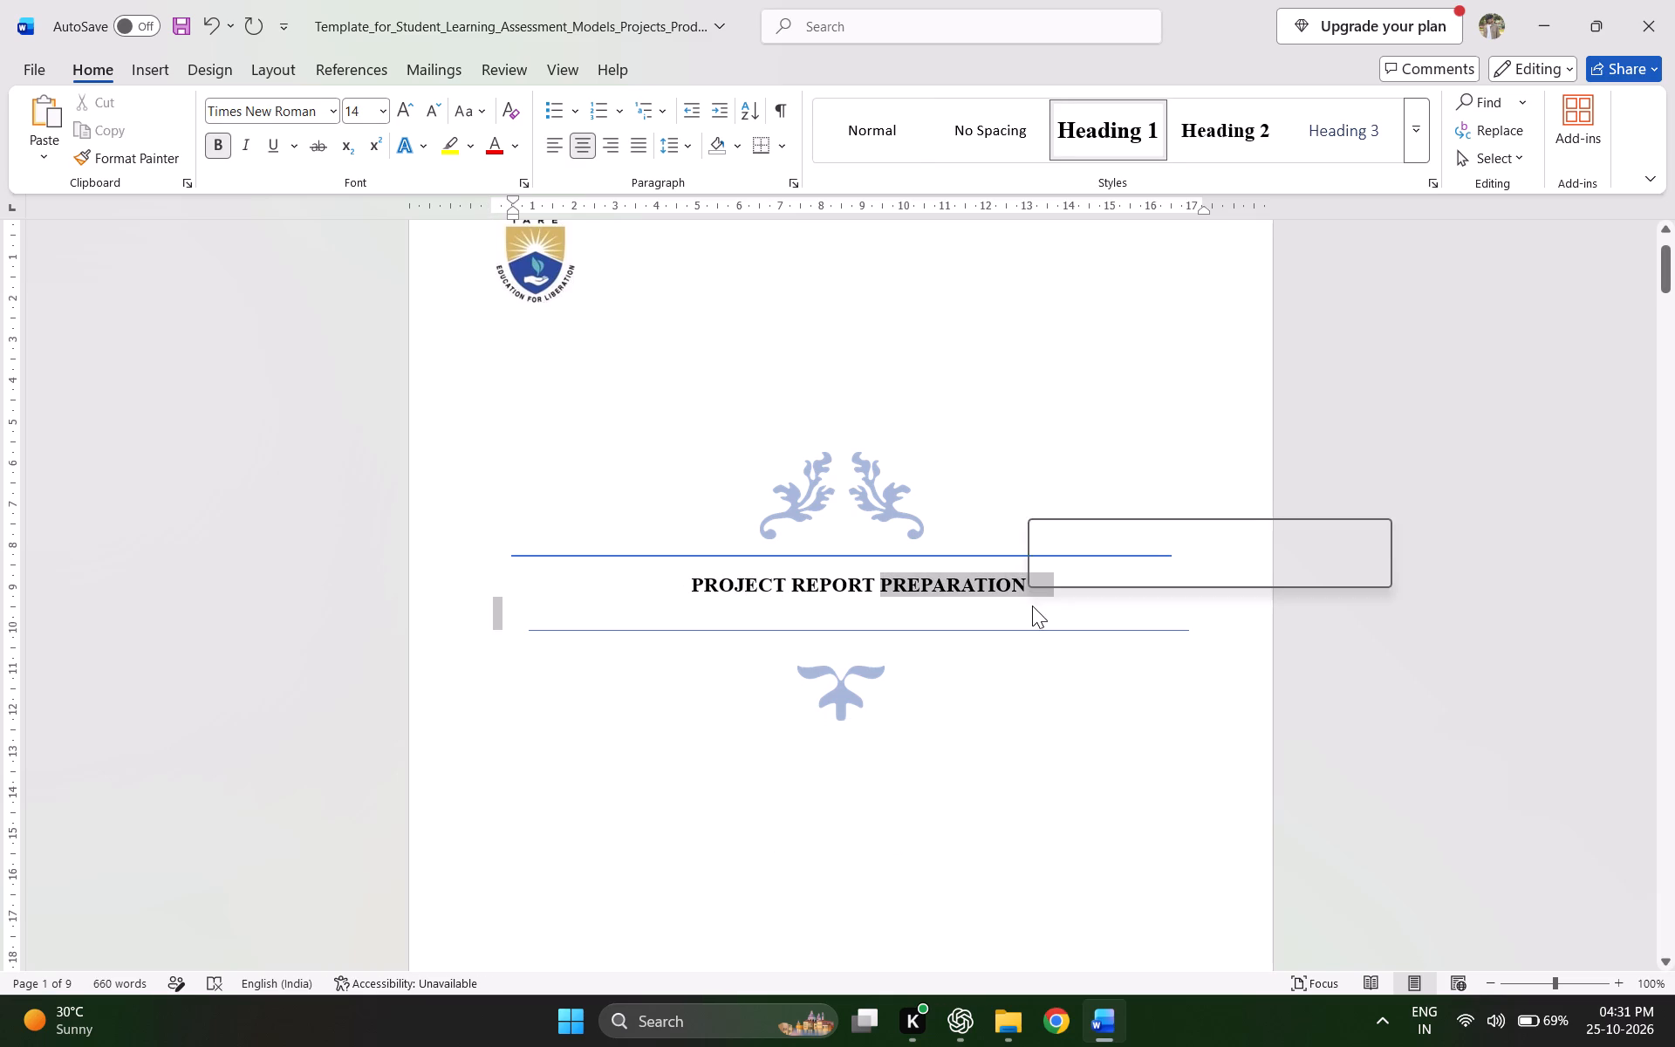
click(1021, 597)
drag(1027, 581, 879, 581)
key(ctrl+x)
click(893, 598)
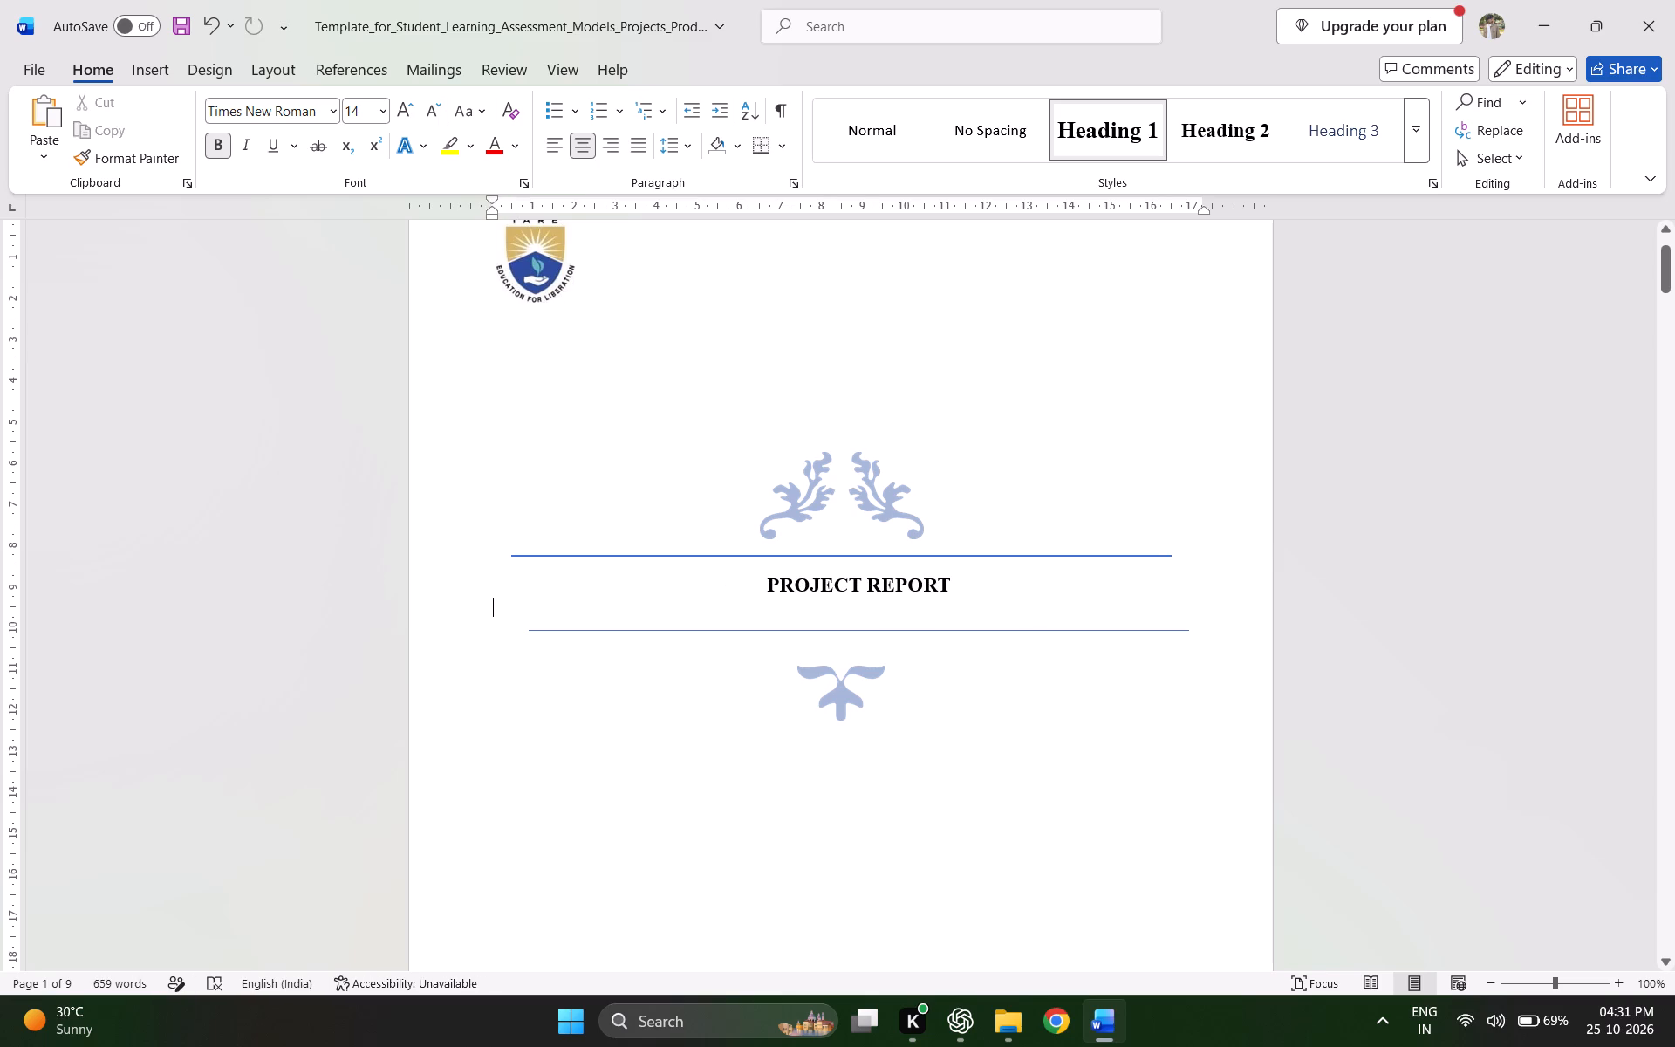
Remove the "Sample Page 1" label from the cover page.
scroll(926, 674, down, 16)
scroll(945, 679, down, 5)
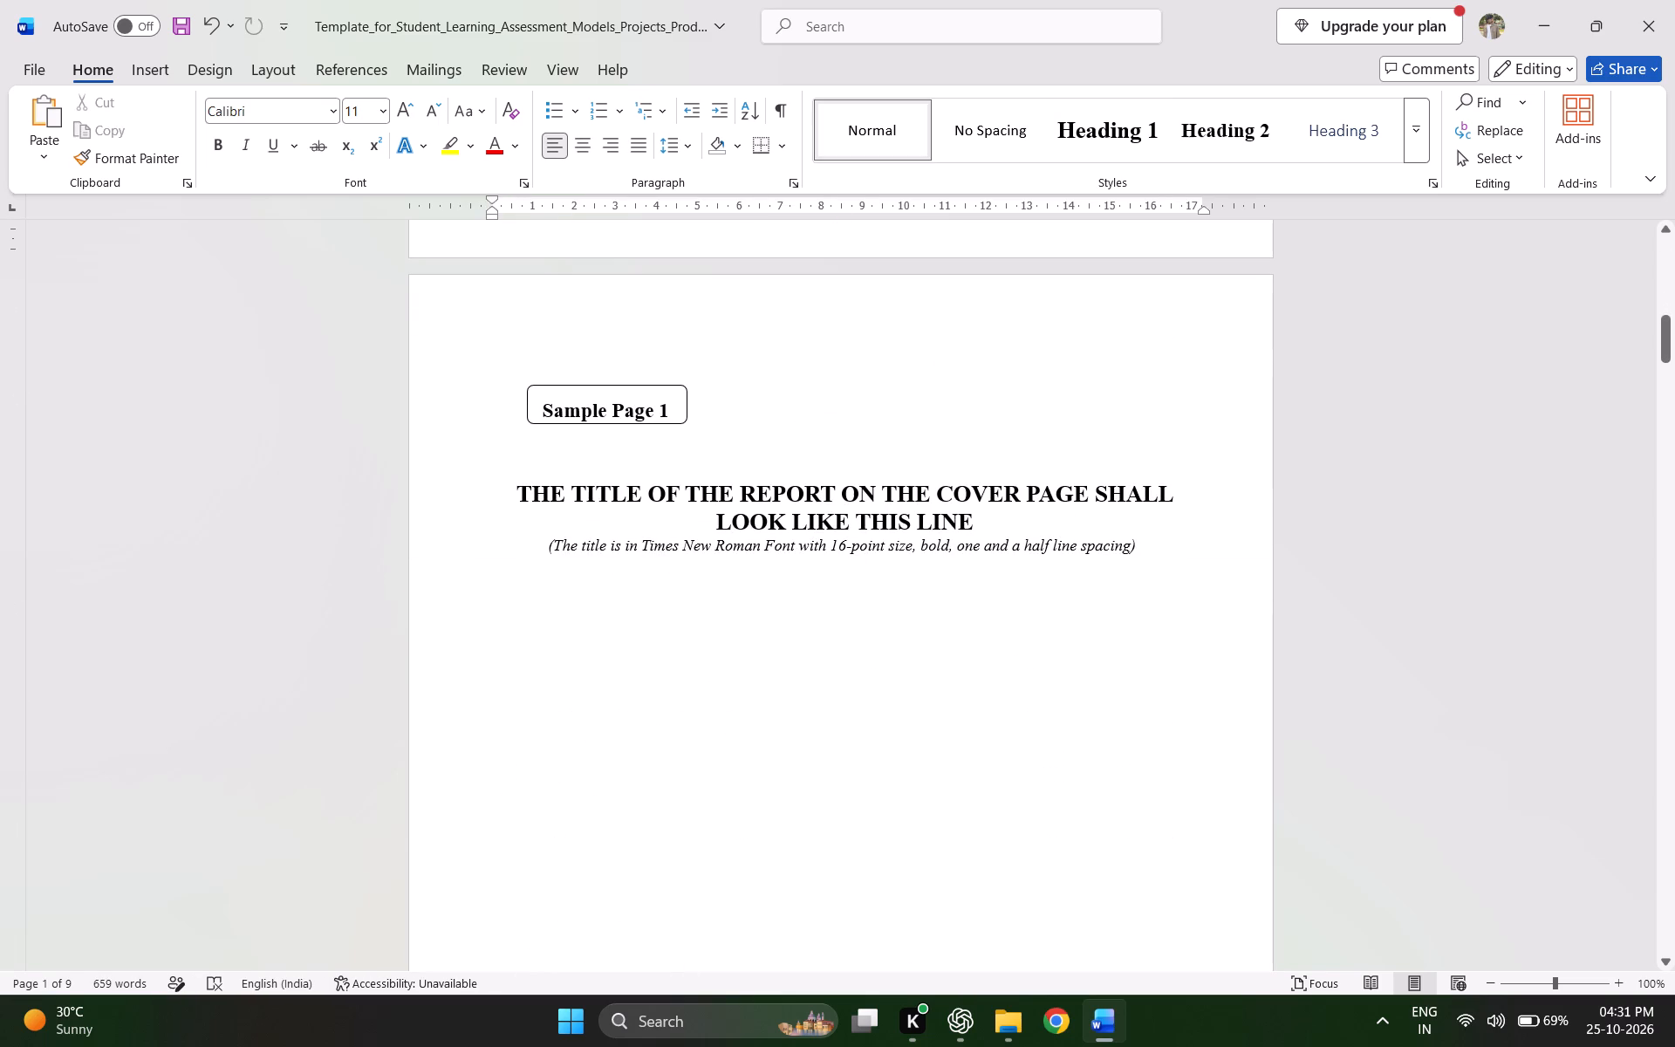
drag(706, 434, 544, 390)
key(ctrl+x)
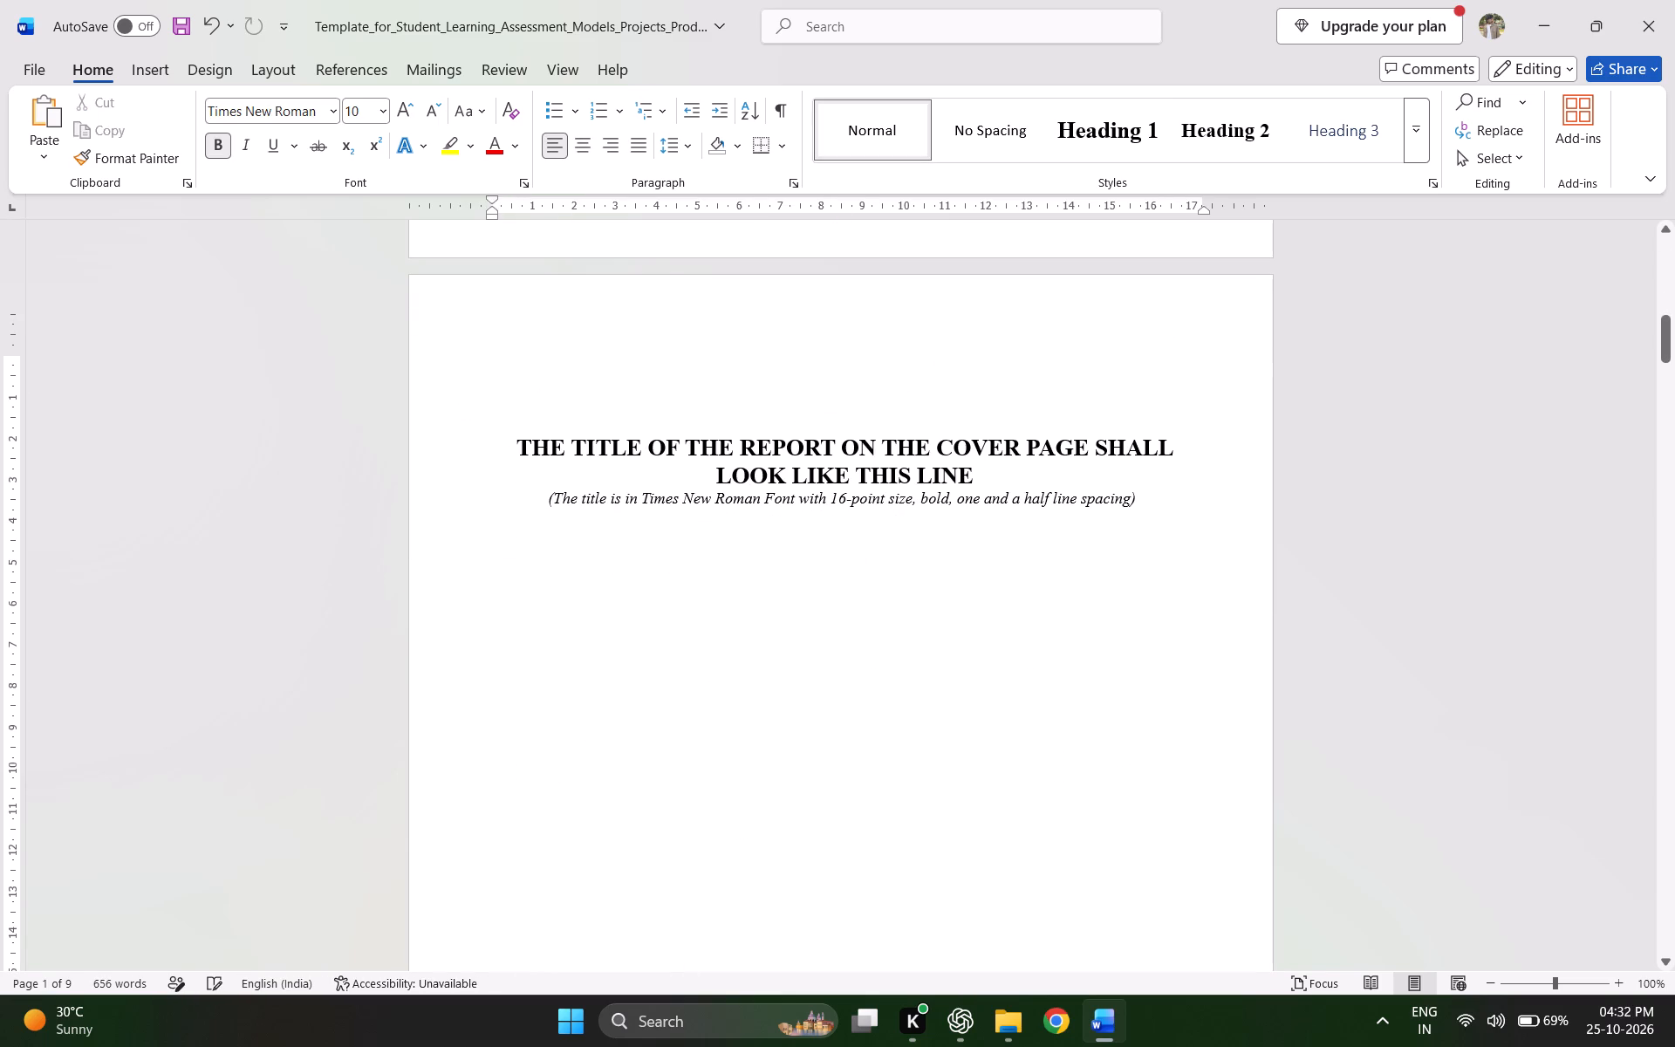
Replace the placeholder cover title with the copied "PRESENT SIR!: A Smart Attendance Tracking and Analysis Chrome Extension" from the clipboard history.
drag(516, 441, 954, 477)
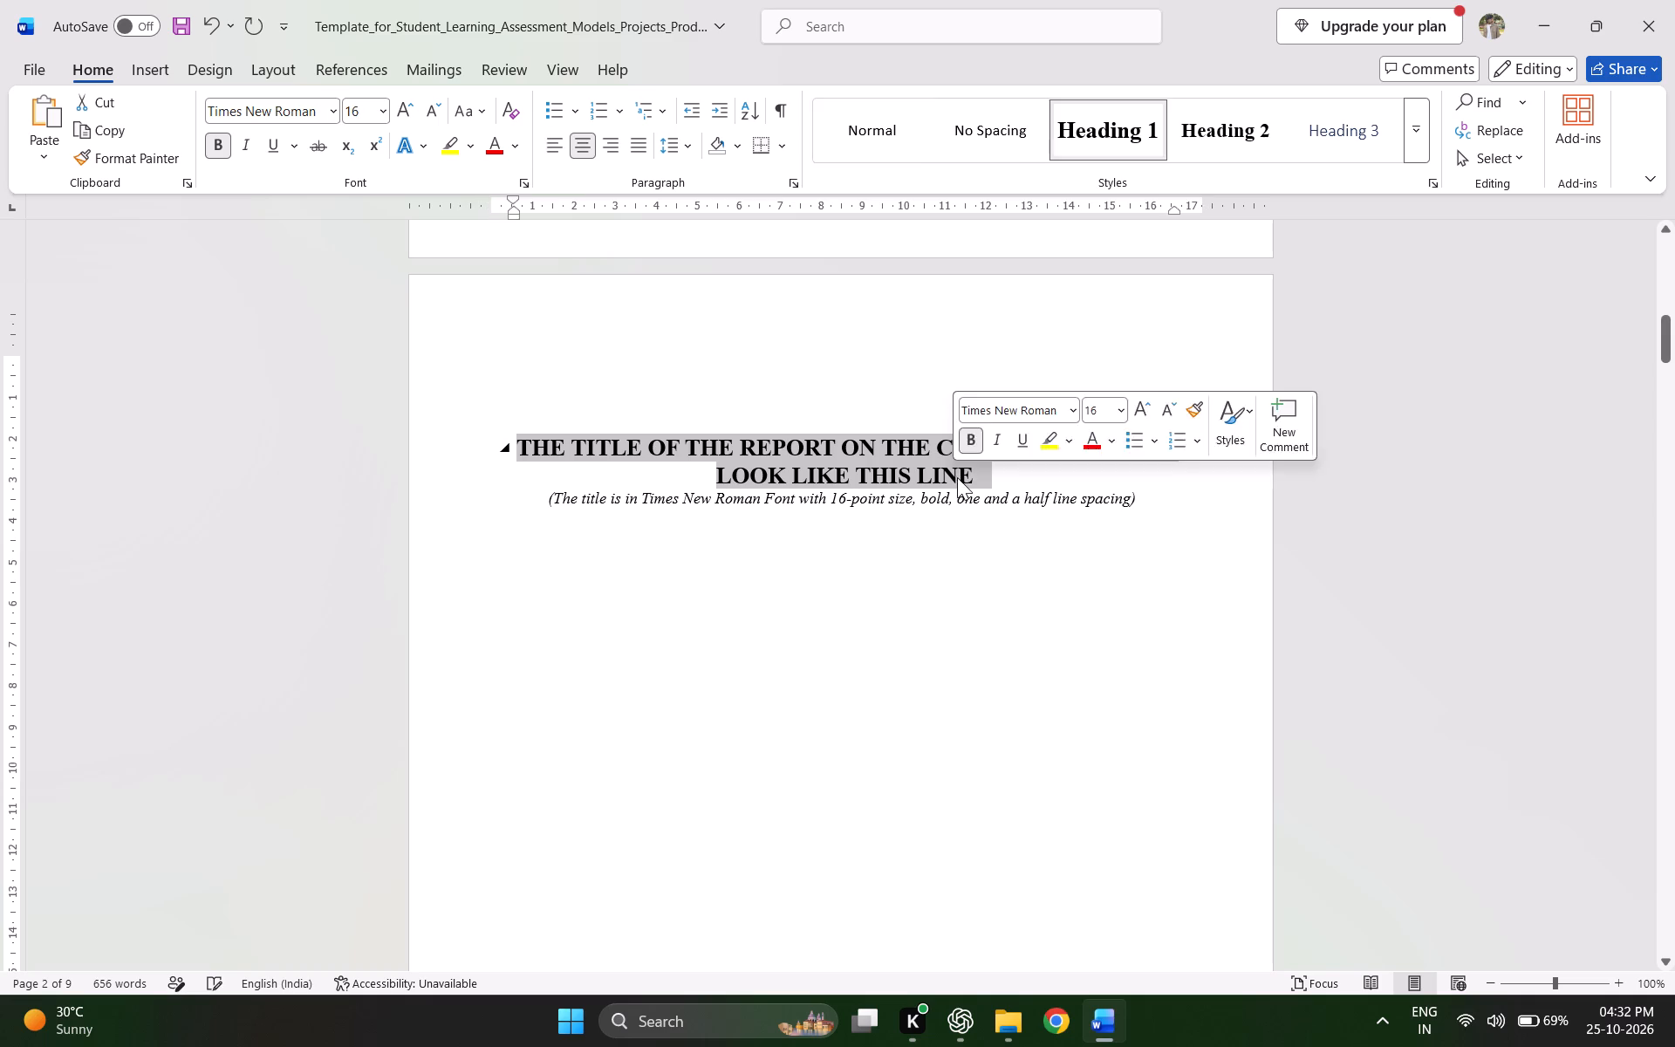
key(super+v)
scroll(650, 708, down, 5)
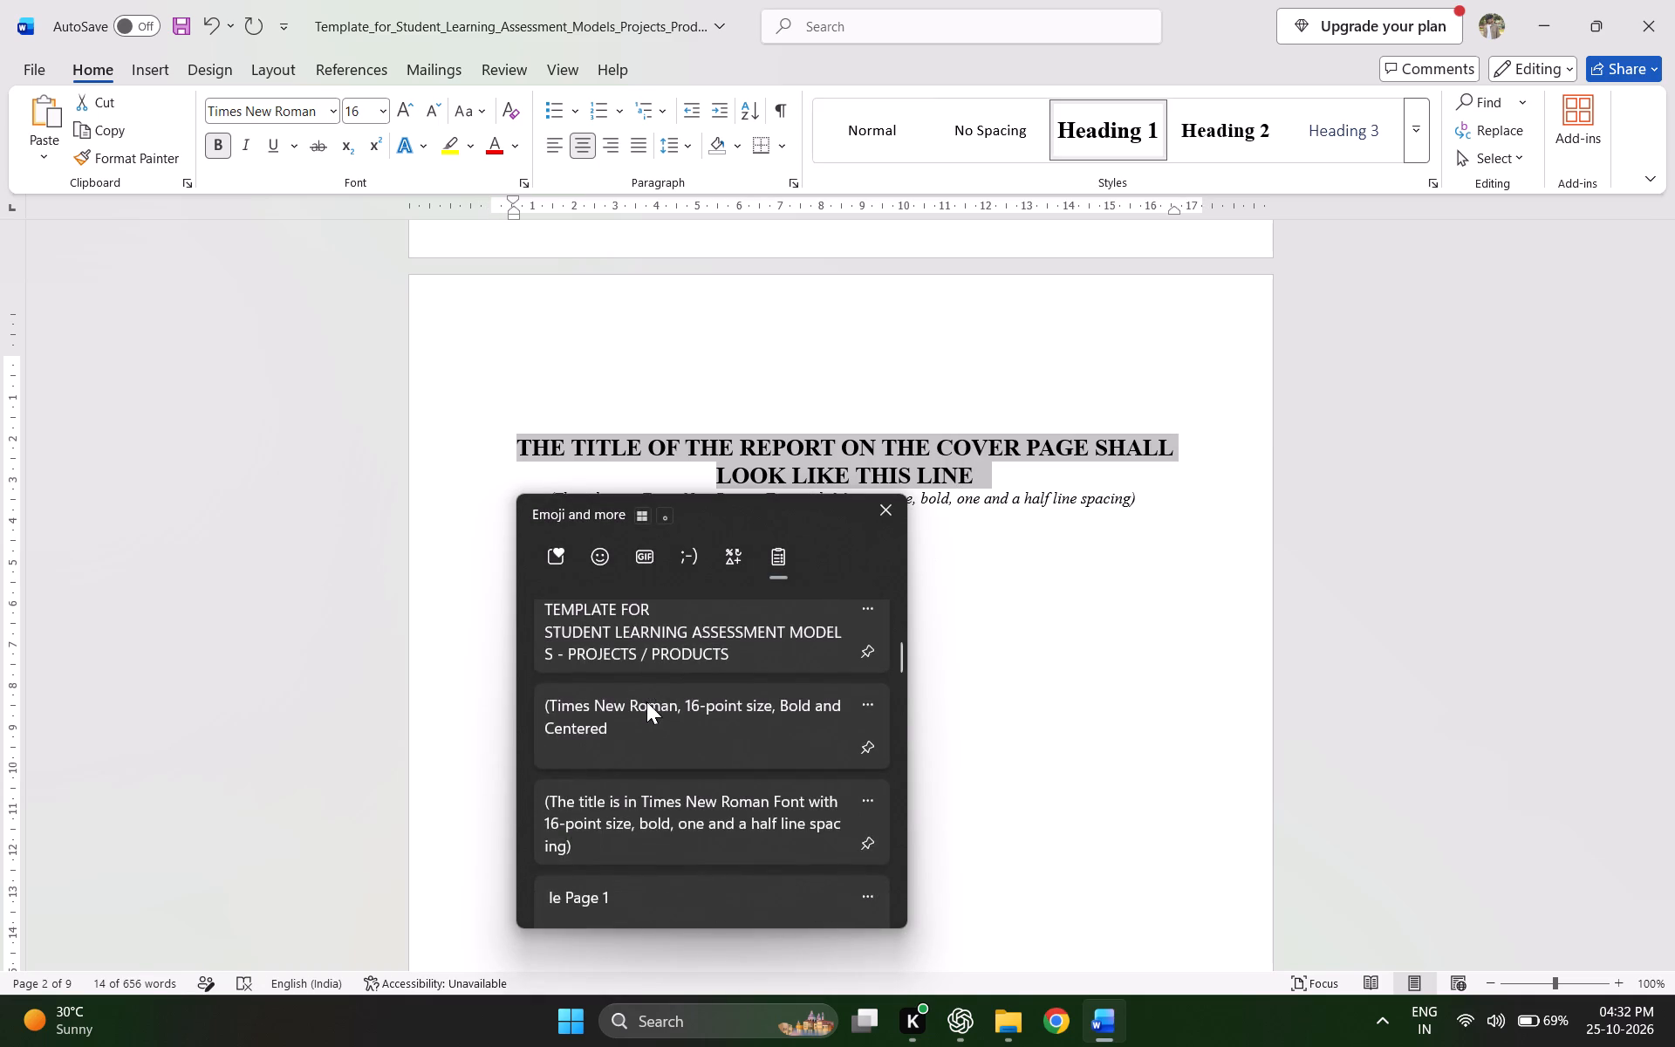
scroll(646, 701, down, 5)
click(664, 853)
key(ctrl+v)
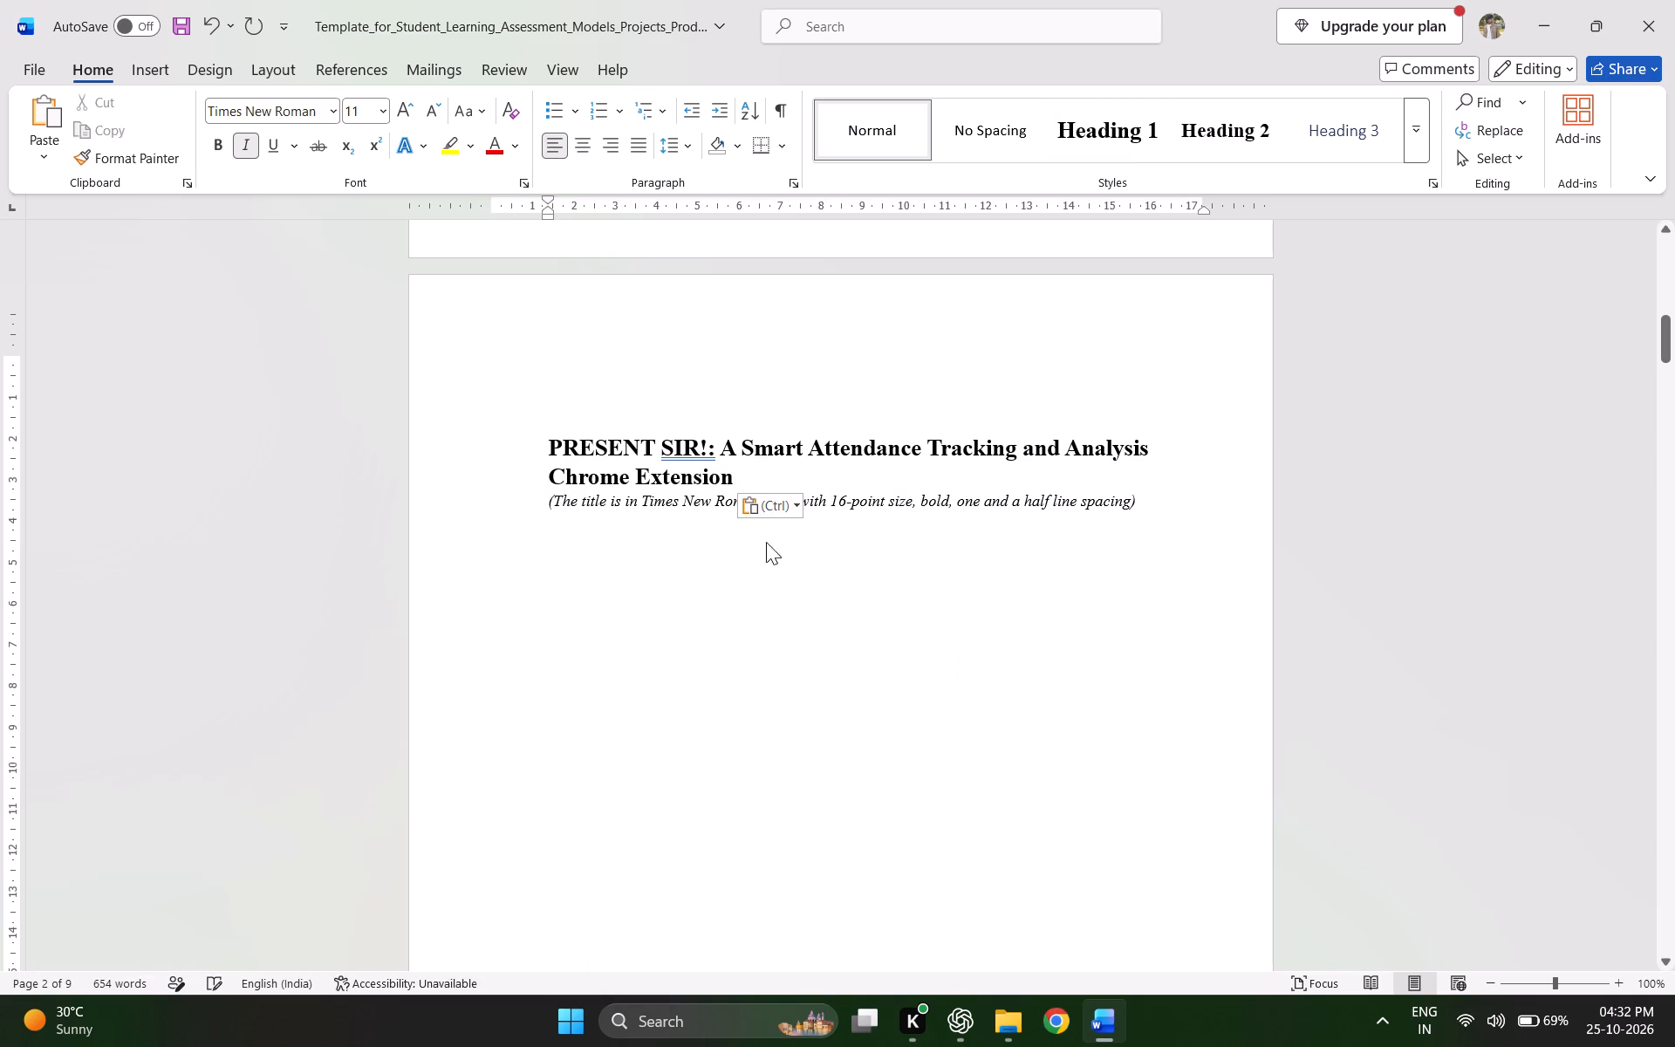
Remove the italic note about title font and spacing beneath the cover title.
drag(541, 502, 1125, 507)
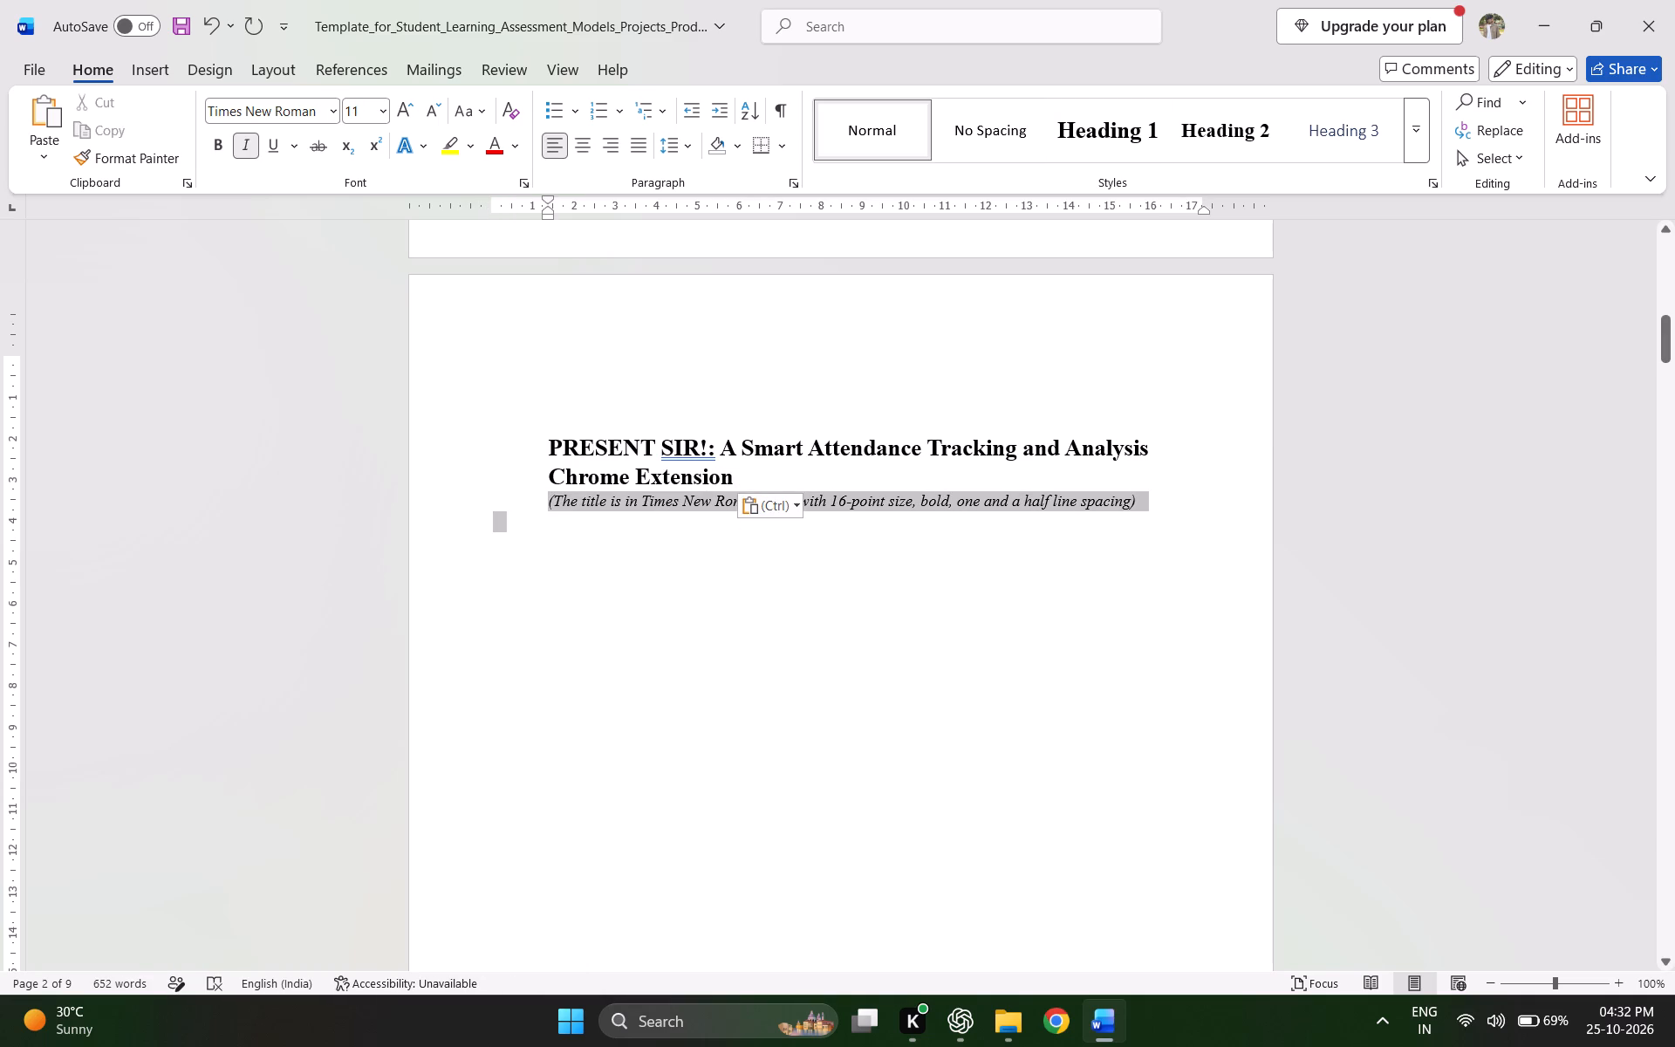
drag(1125, 507, 1145, 497)
key(ctrl+x)
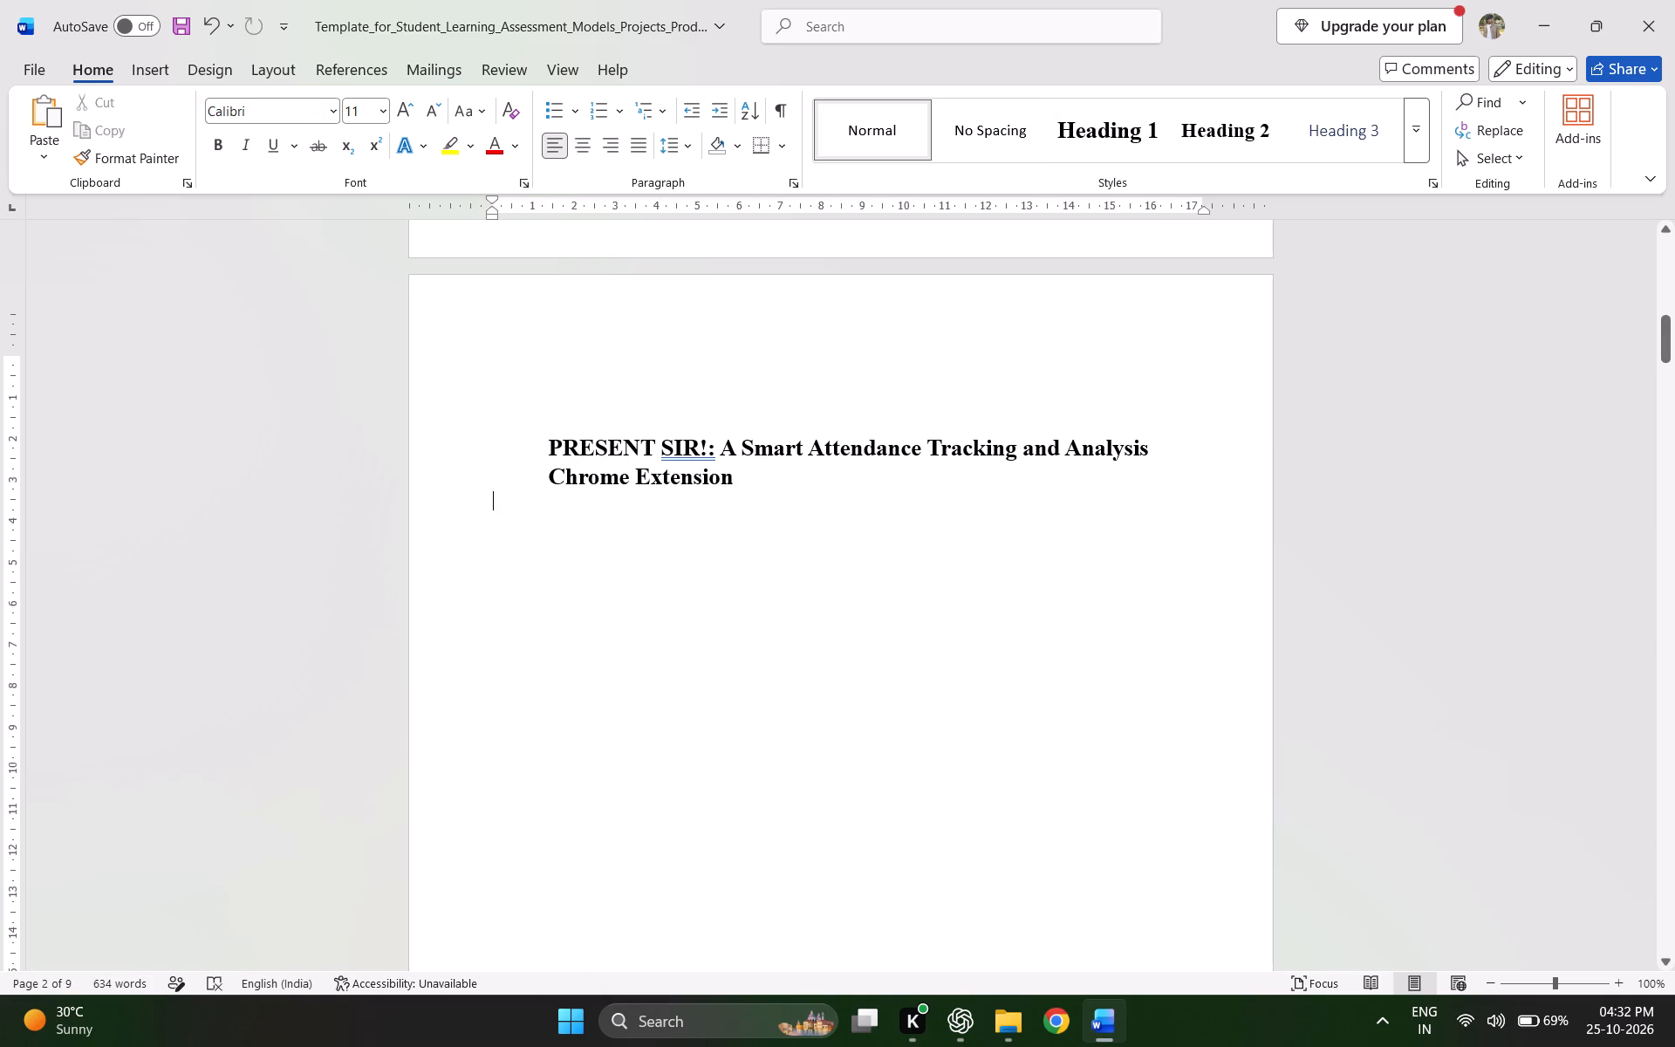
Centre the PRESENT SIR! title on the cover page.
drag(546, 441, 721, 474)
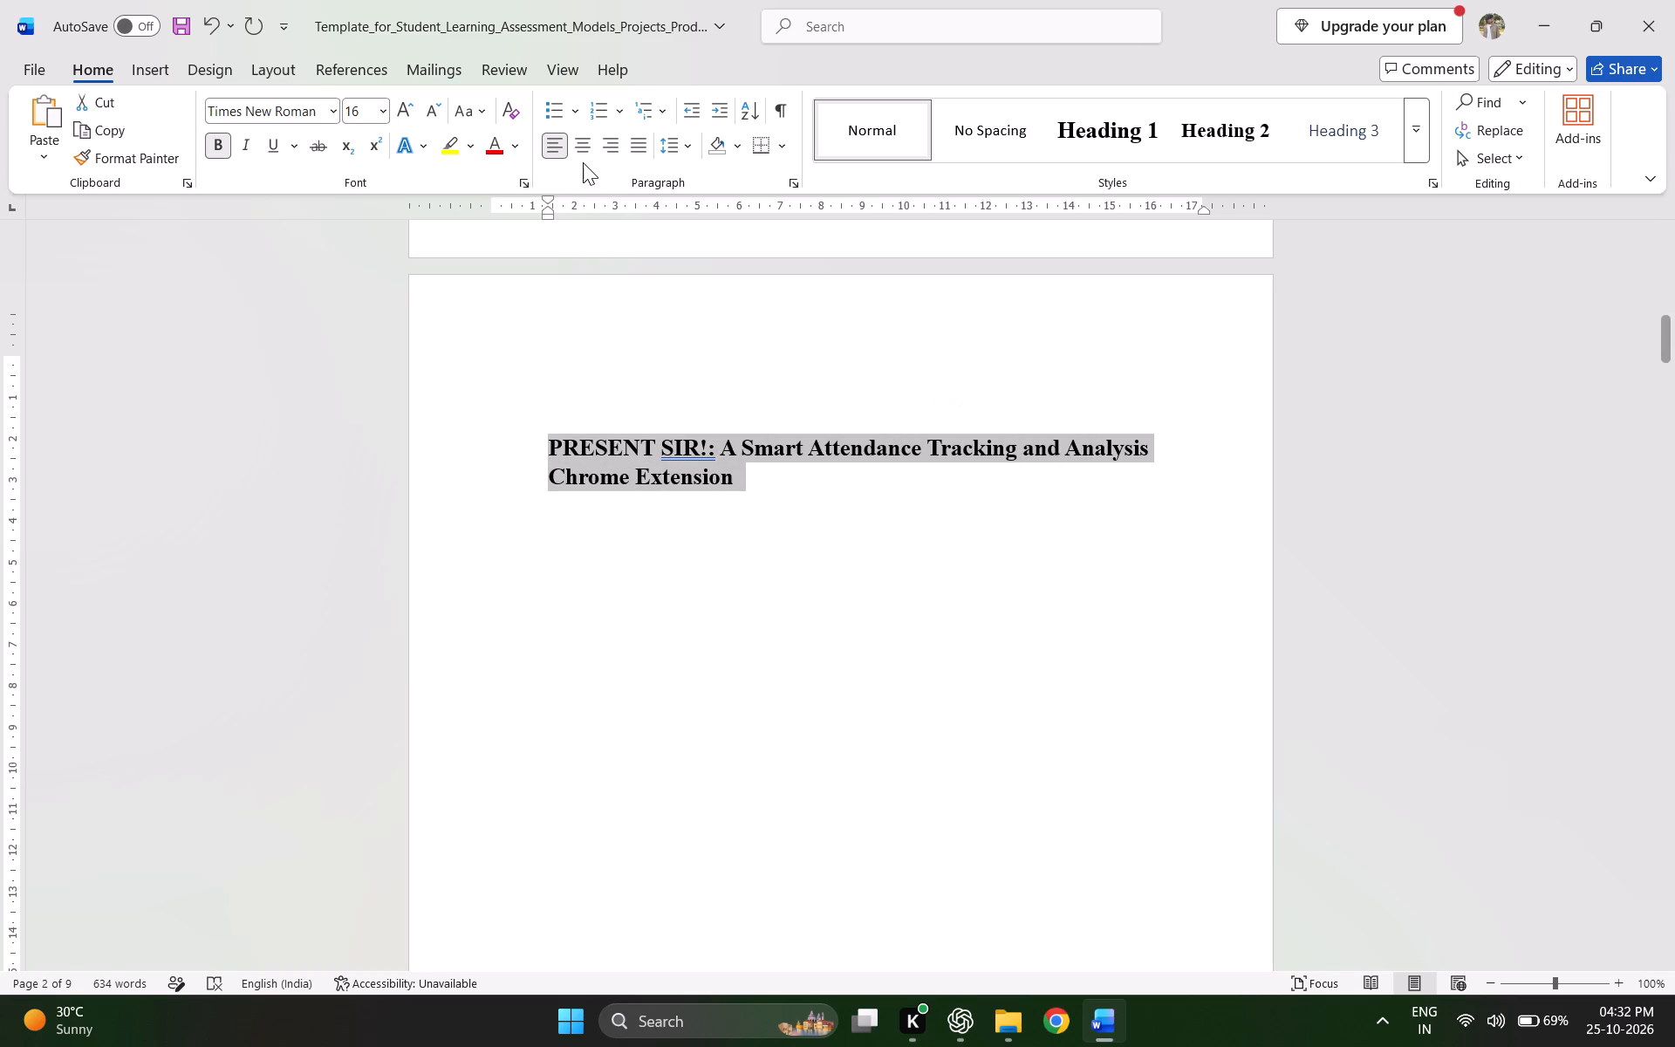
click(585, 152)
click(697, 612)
Remove the left indent from the PRESENT SIR! cover title and centre it between the page margins.
scroll(762, 605, down, 2)
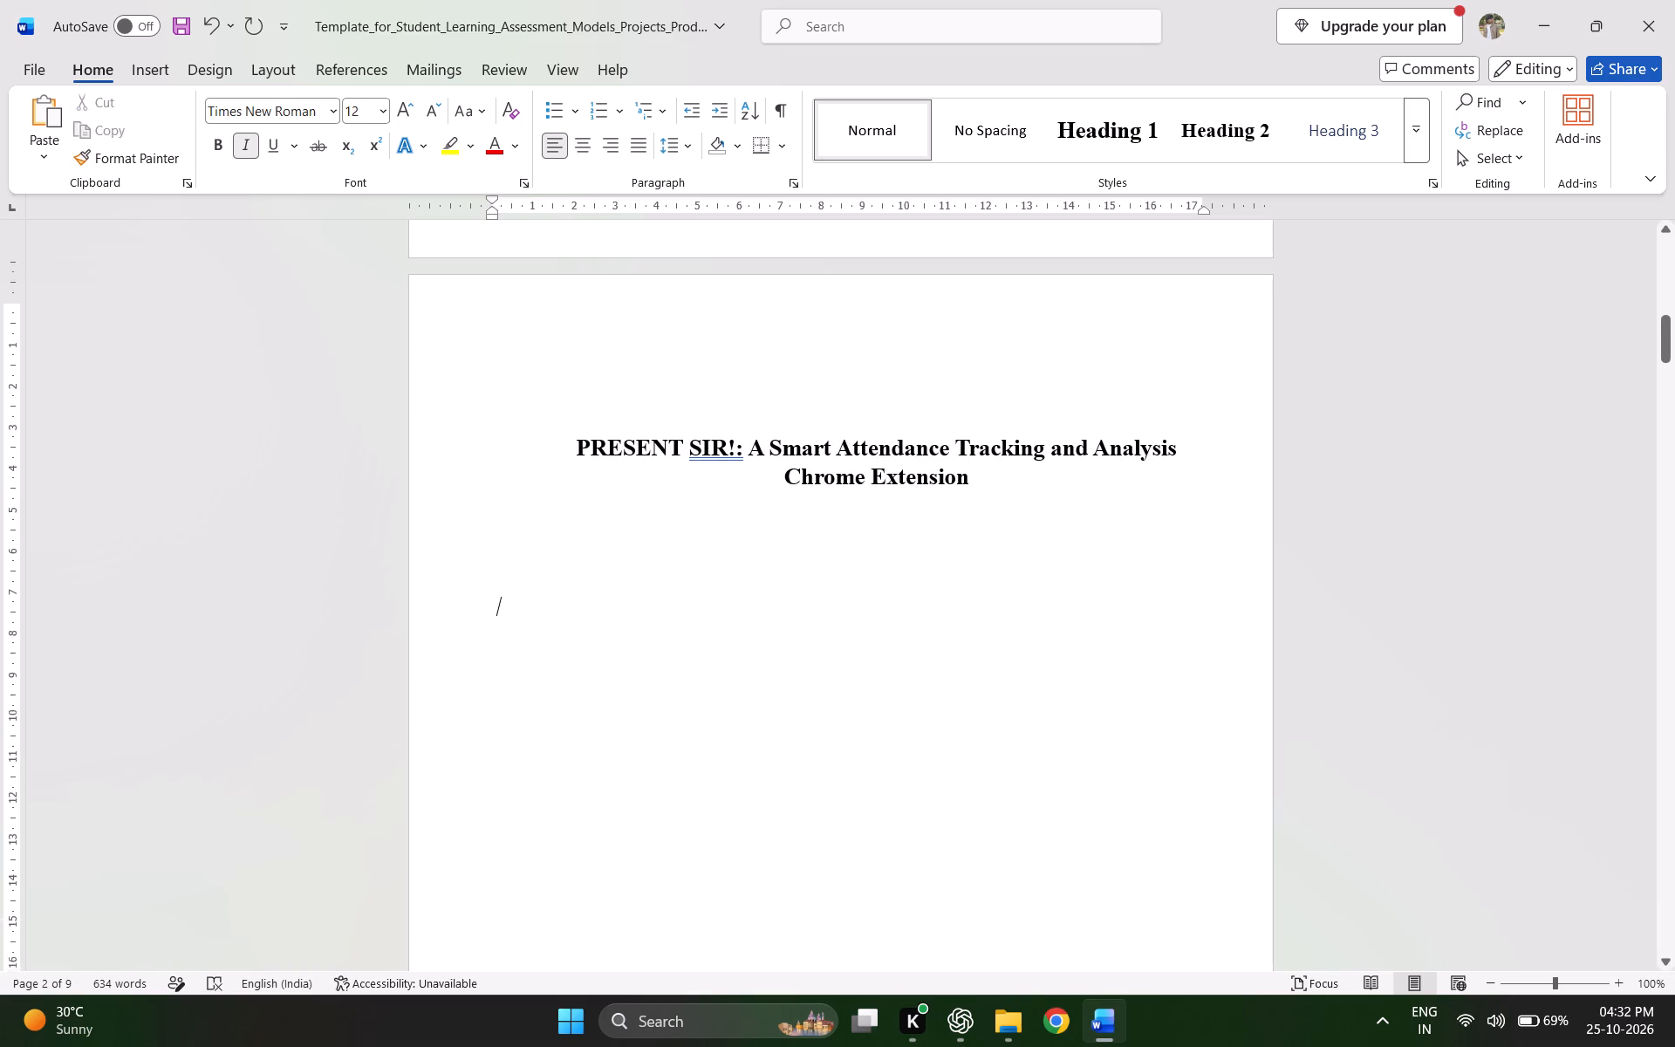
scroll(762, 605, down, 6)
scroll(762, 605, up, 6)
click(575, 337)
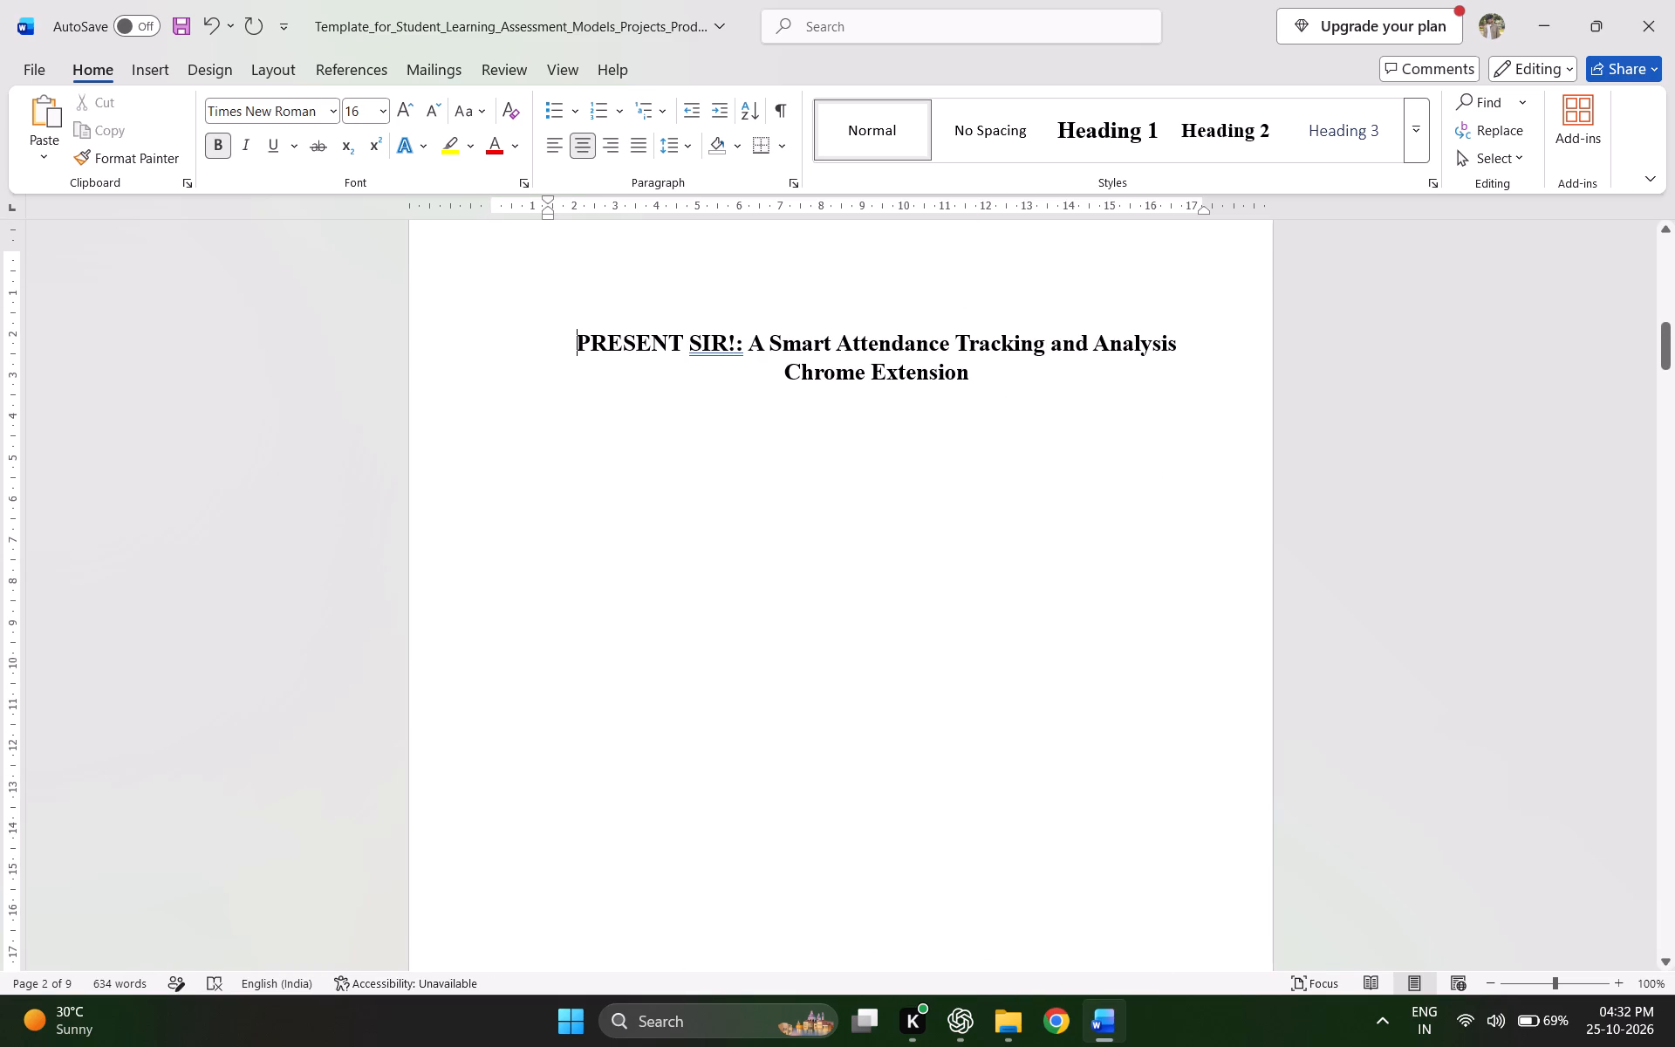
key(BackSpace)
drag(552, 334, 573, 352)
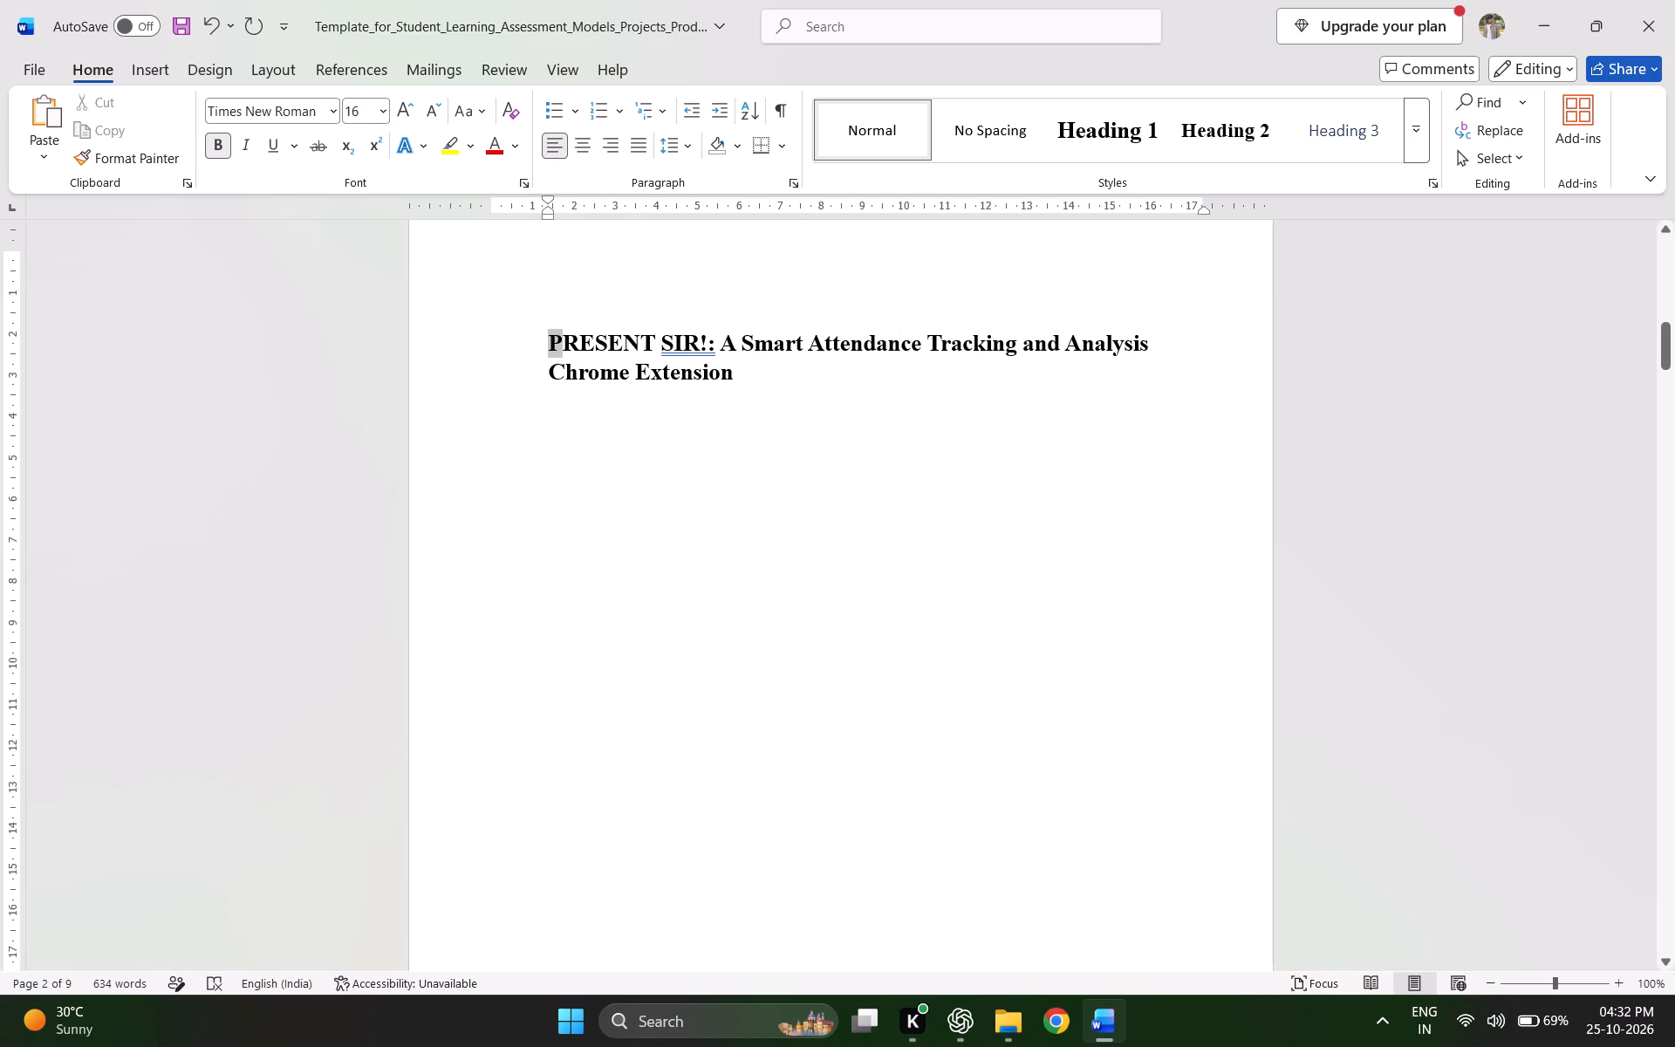
drag(573, 352, 705, 371)
click(578, 138)
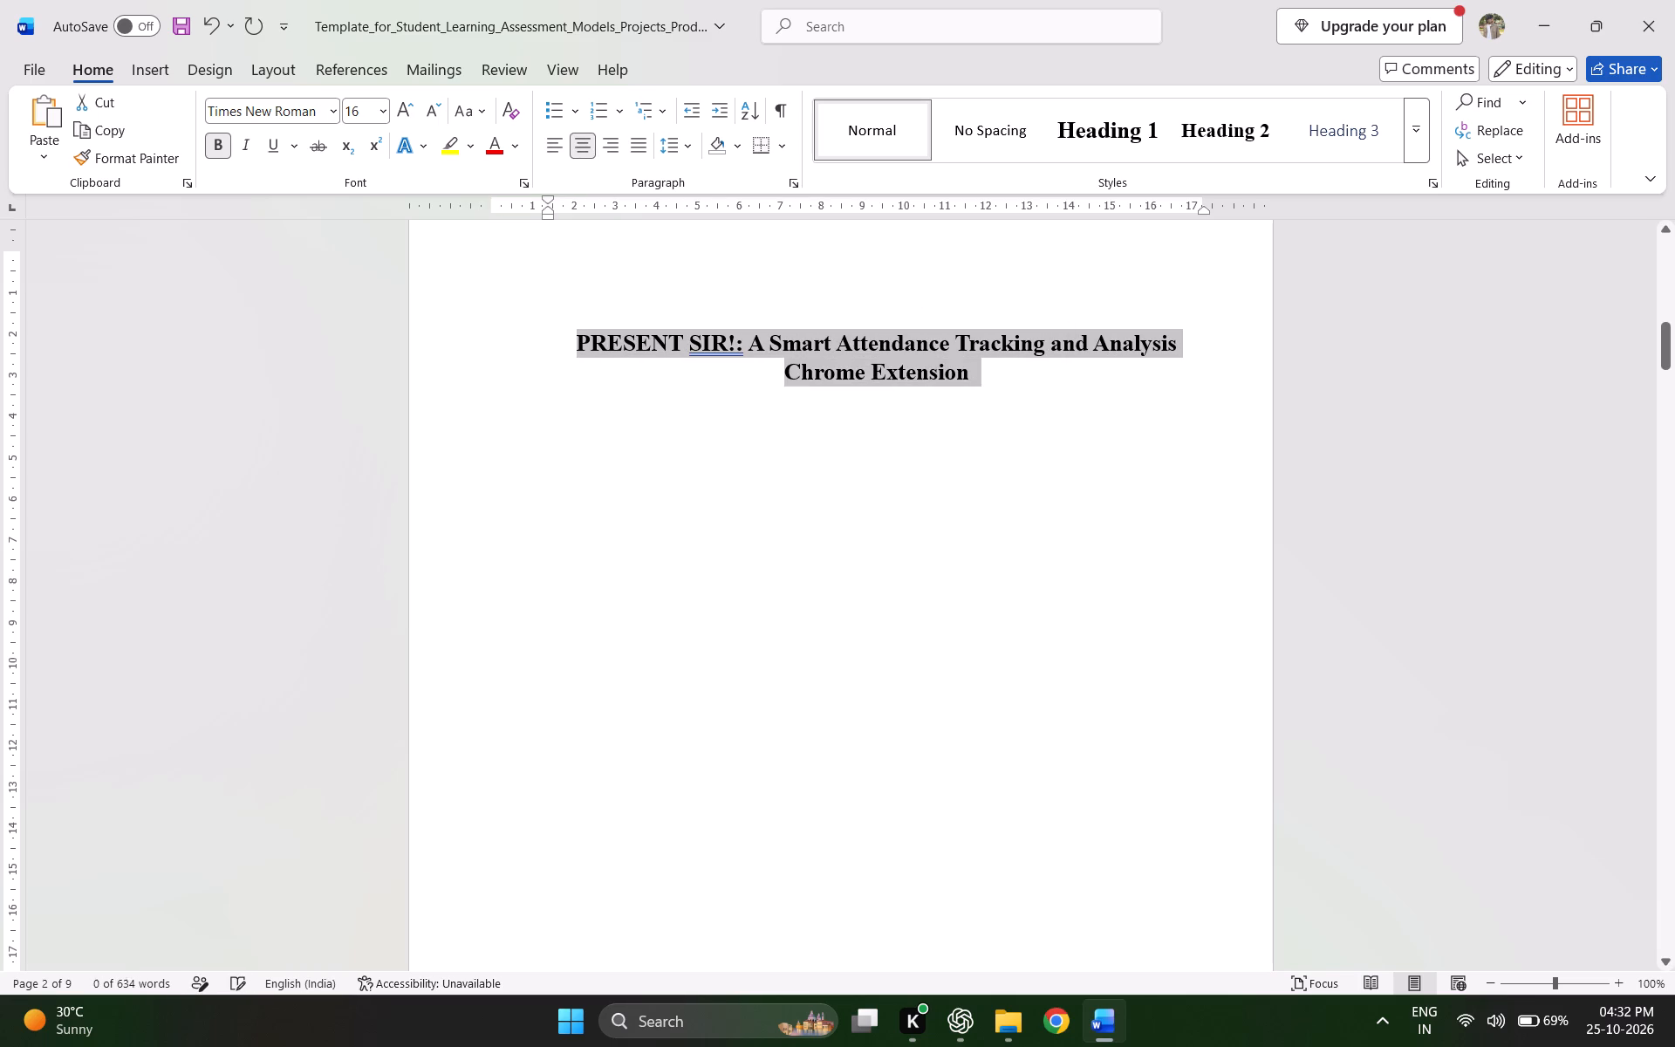
click(718, 578)
click(573, 336)
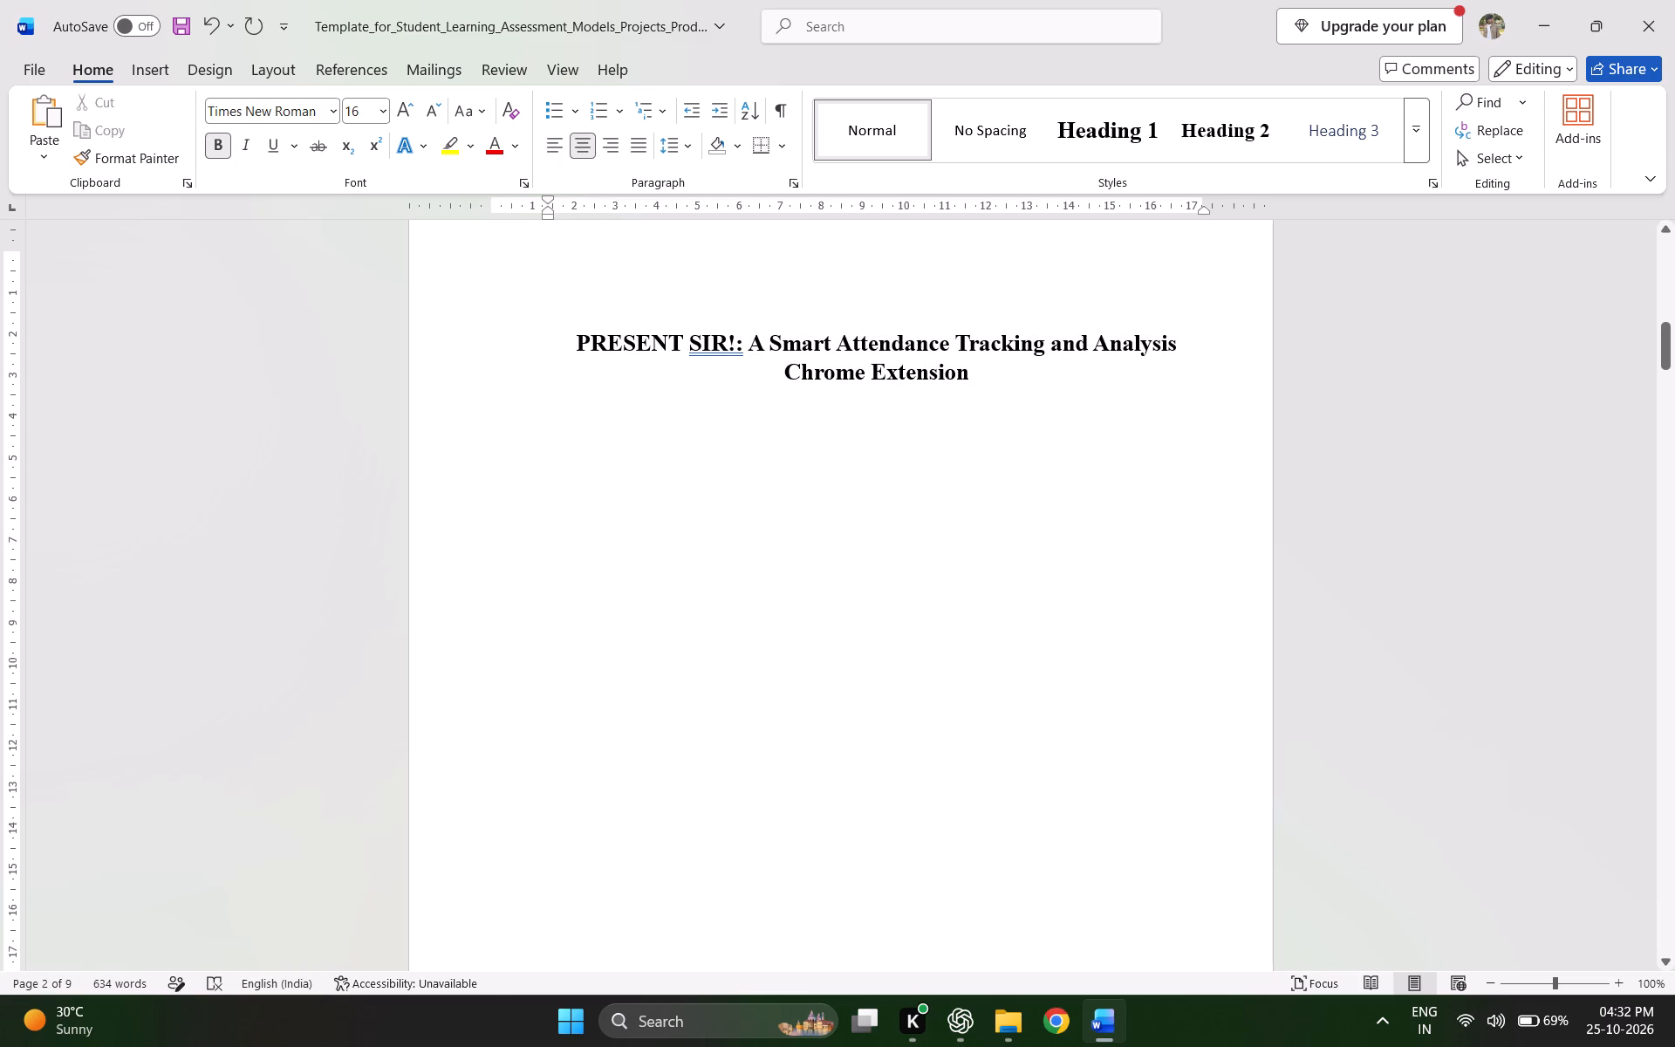
key(BackSpace)
key(BackSpace)
drag(478, 332, 550, 364)
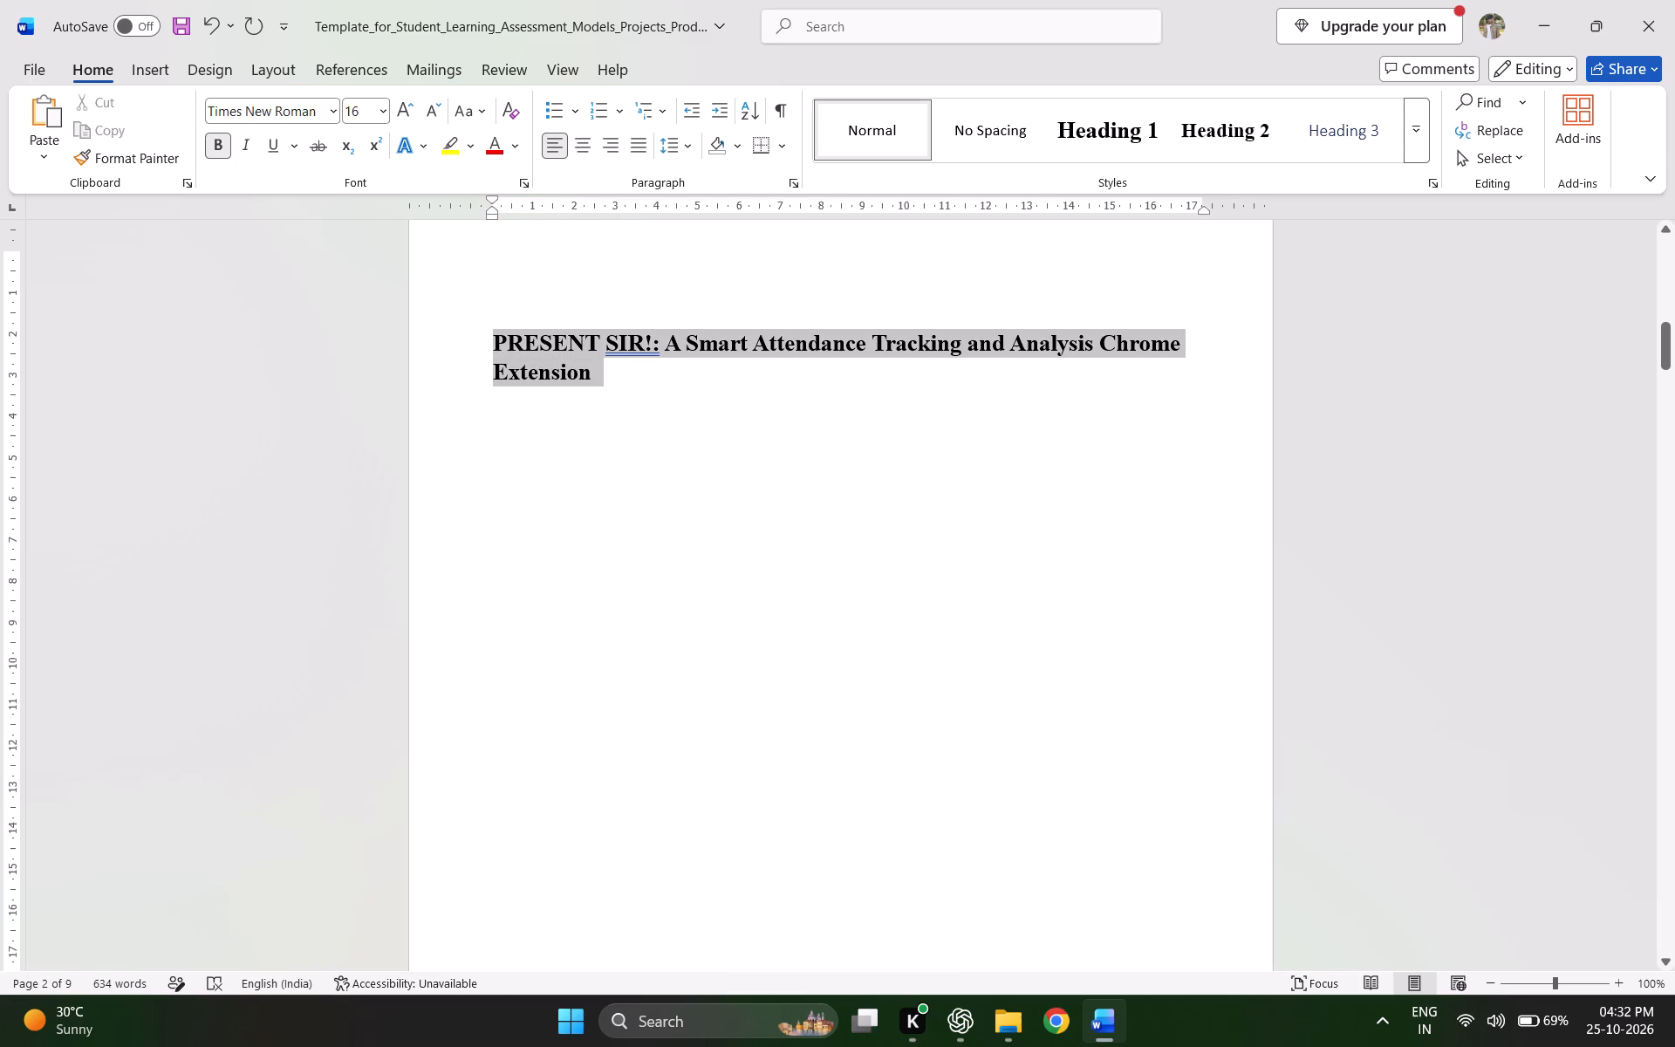
drag(550, 364, 579, 380)
click(576, 155)
click(714, 587)
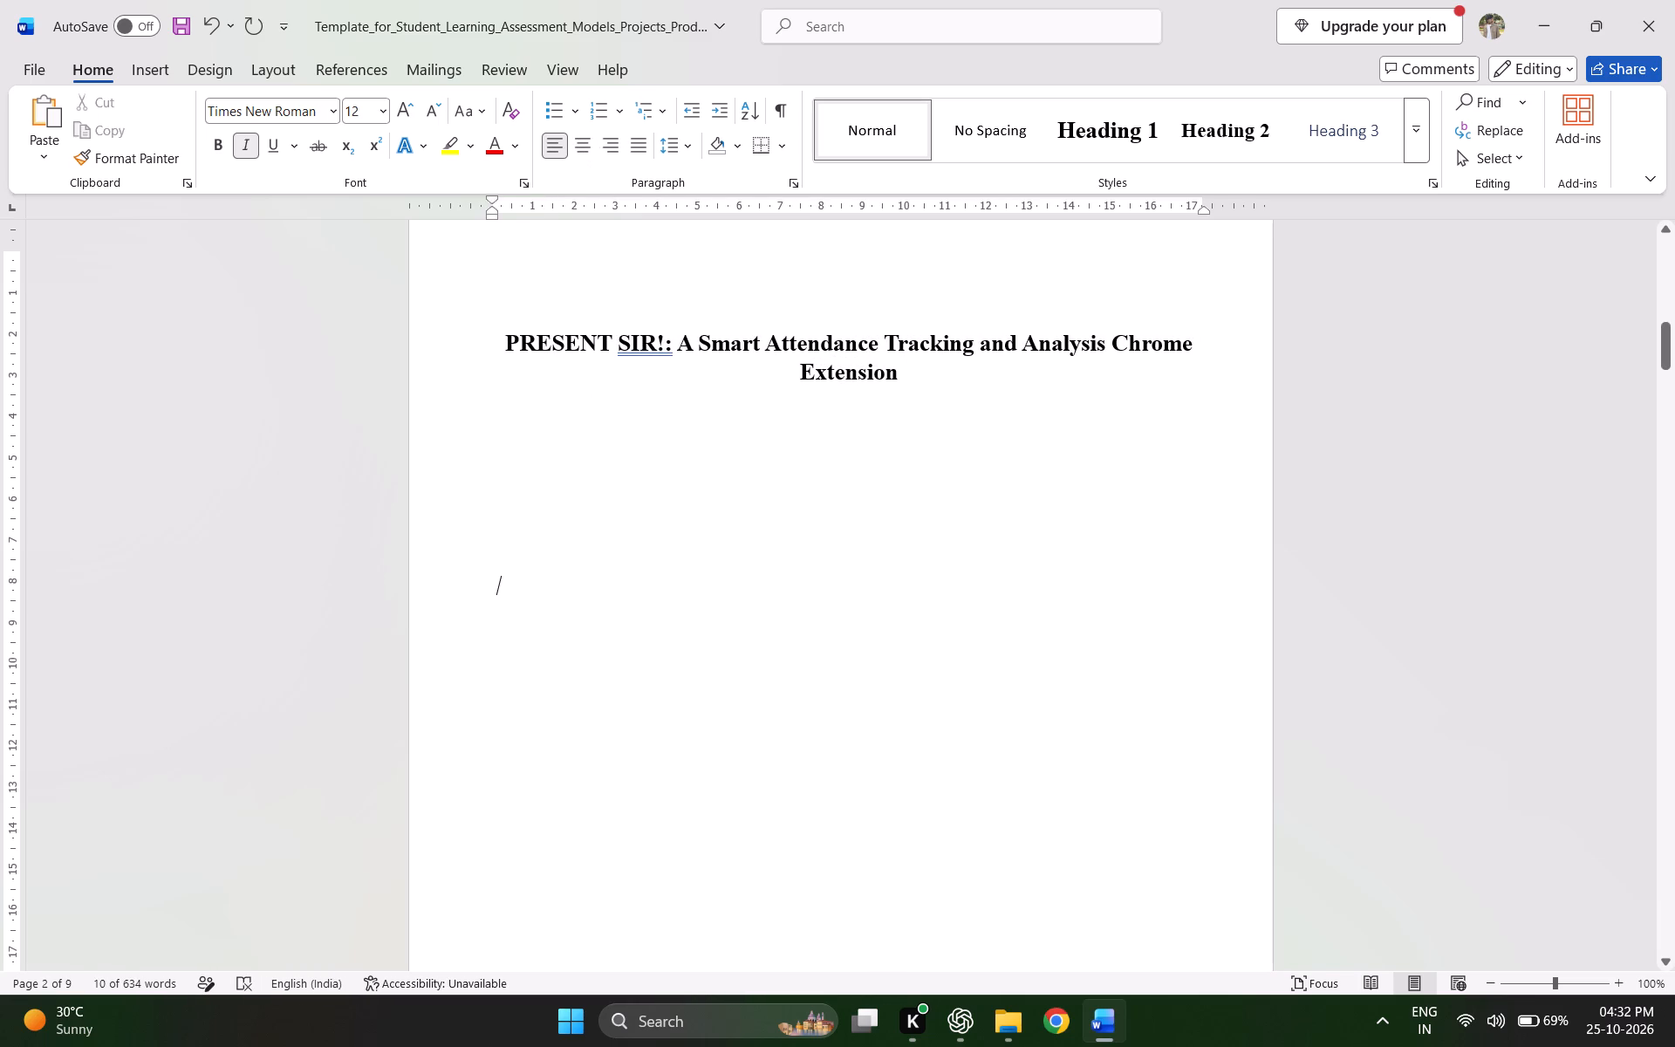
Replace the "Name of the student" placeholder on the cover page with the student's initial and name in capitals.
scroll(785, 550, down, 13)
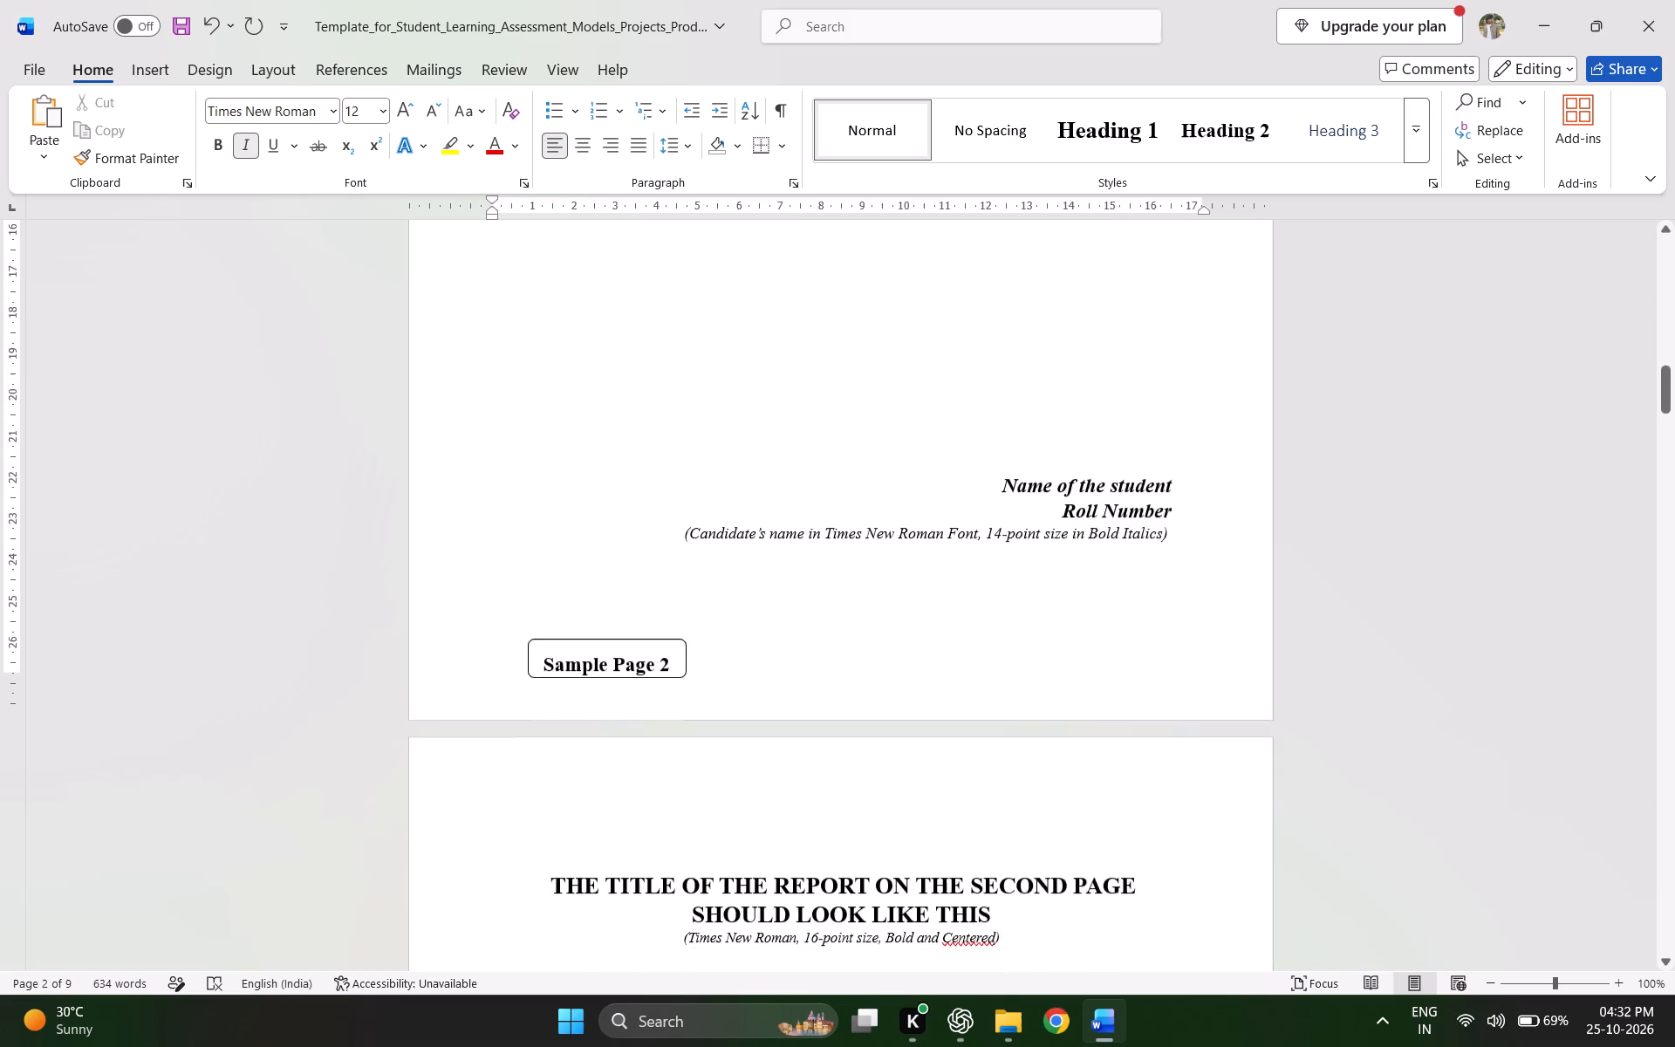
scroll(783, 550, down, 1)
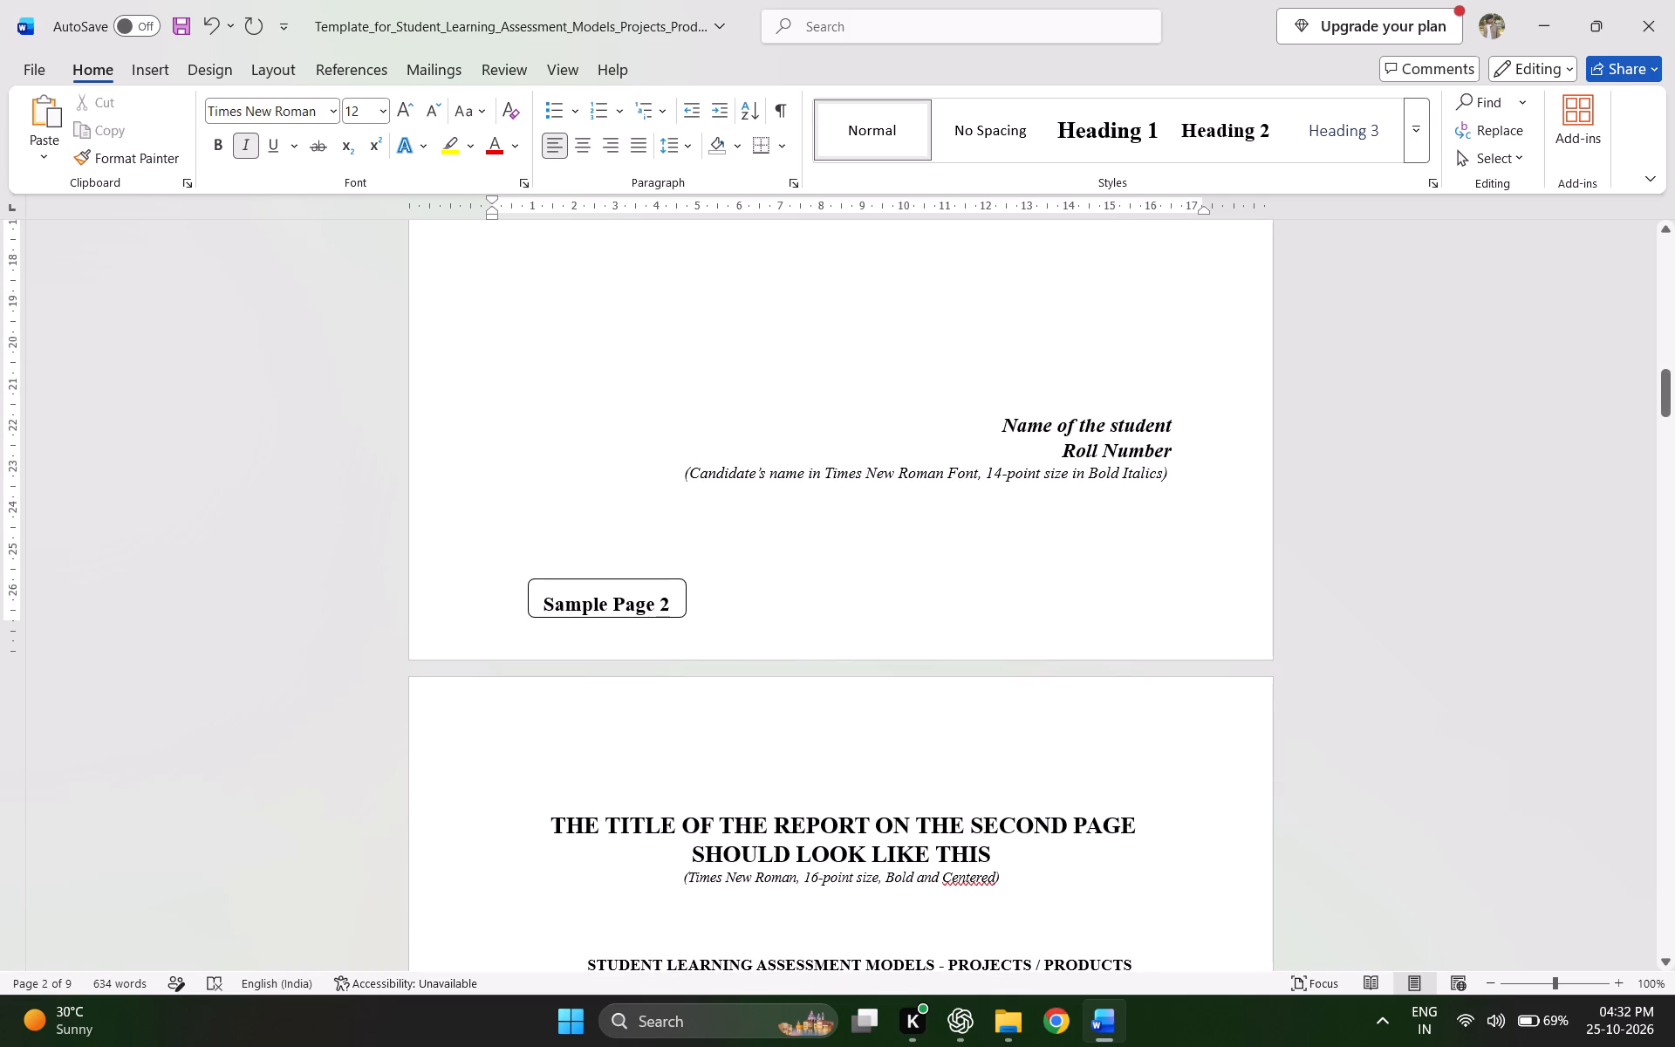
scroll(742, 535, up, 11)
scroll(742, 535, down, 7)
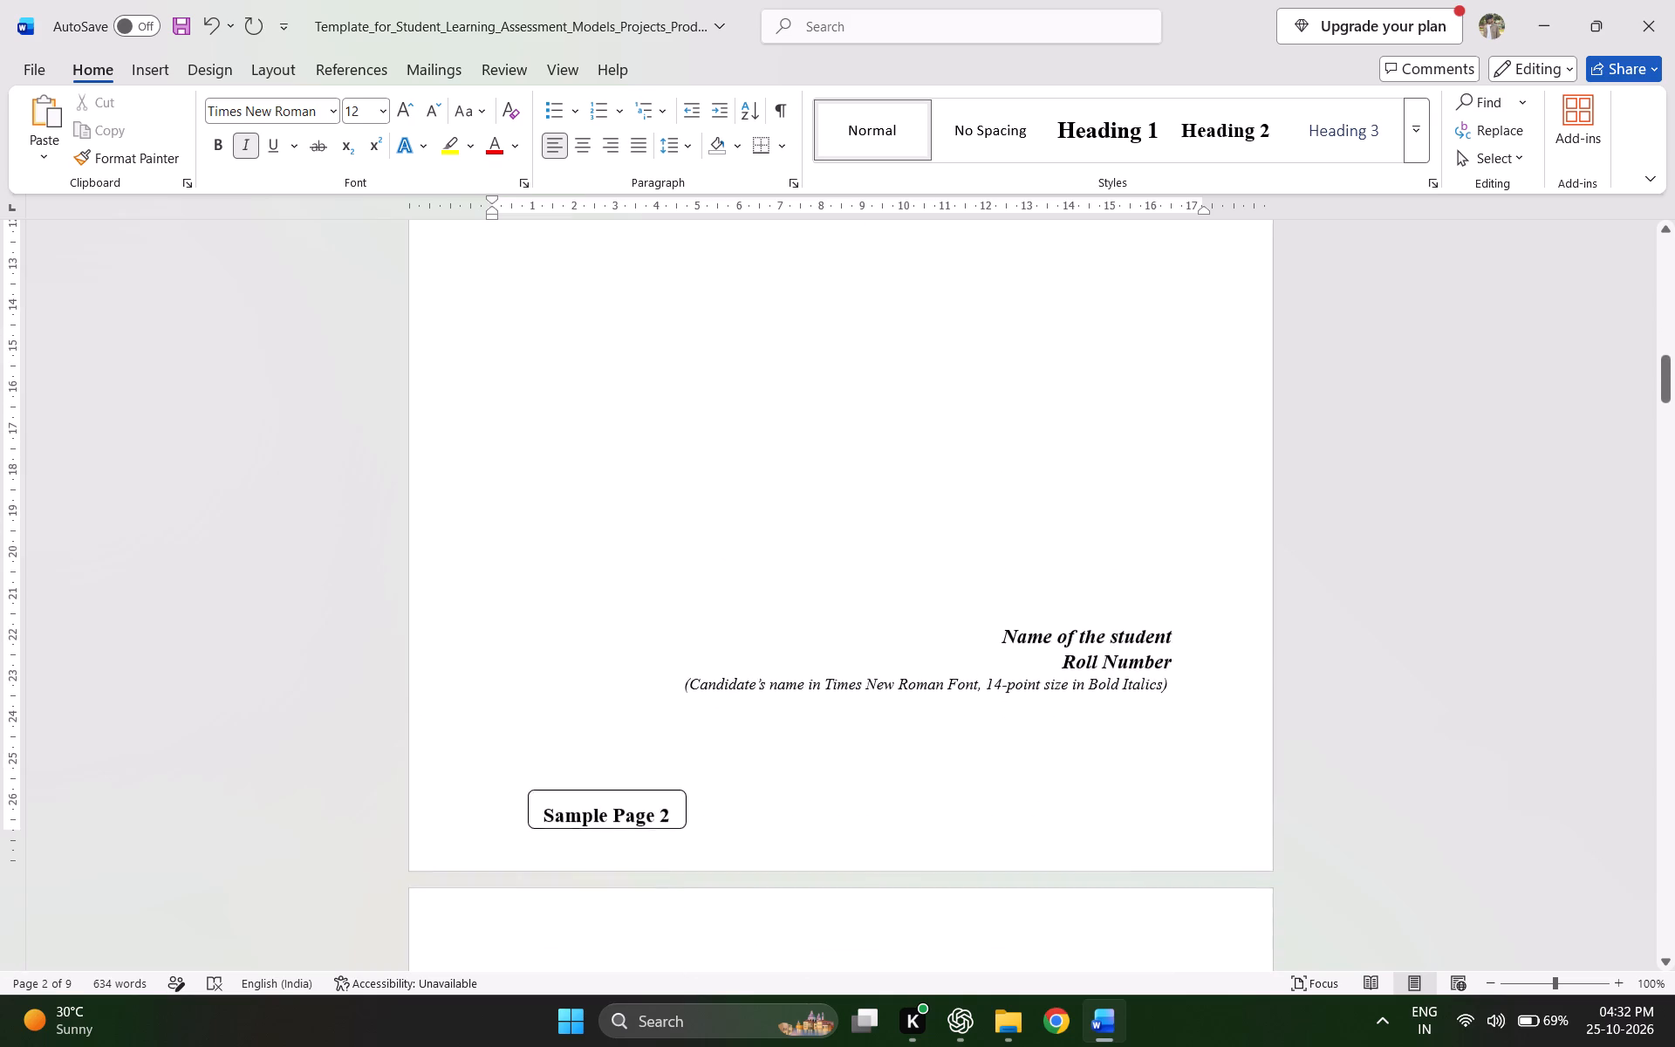
scroll(757, 531, down, 3)
double_click(1171, 477)
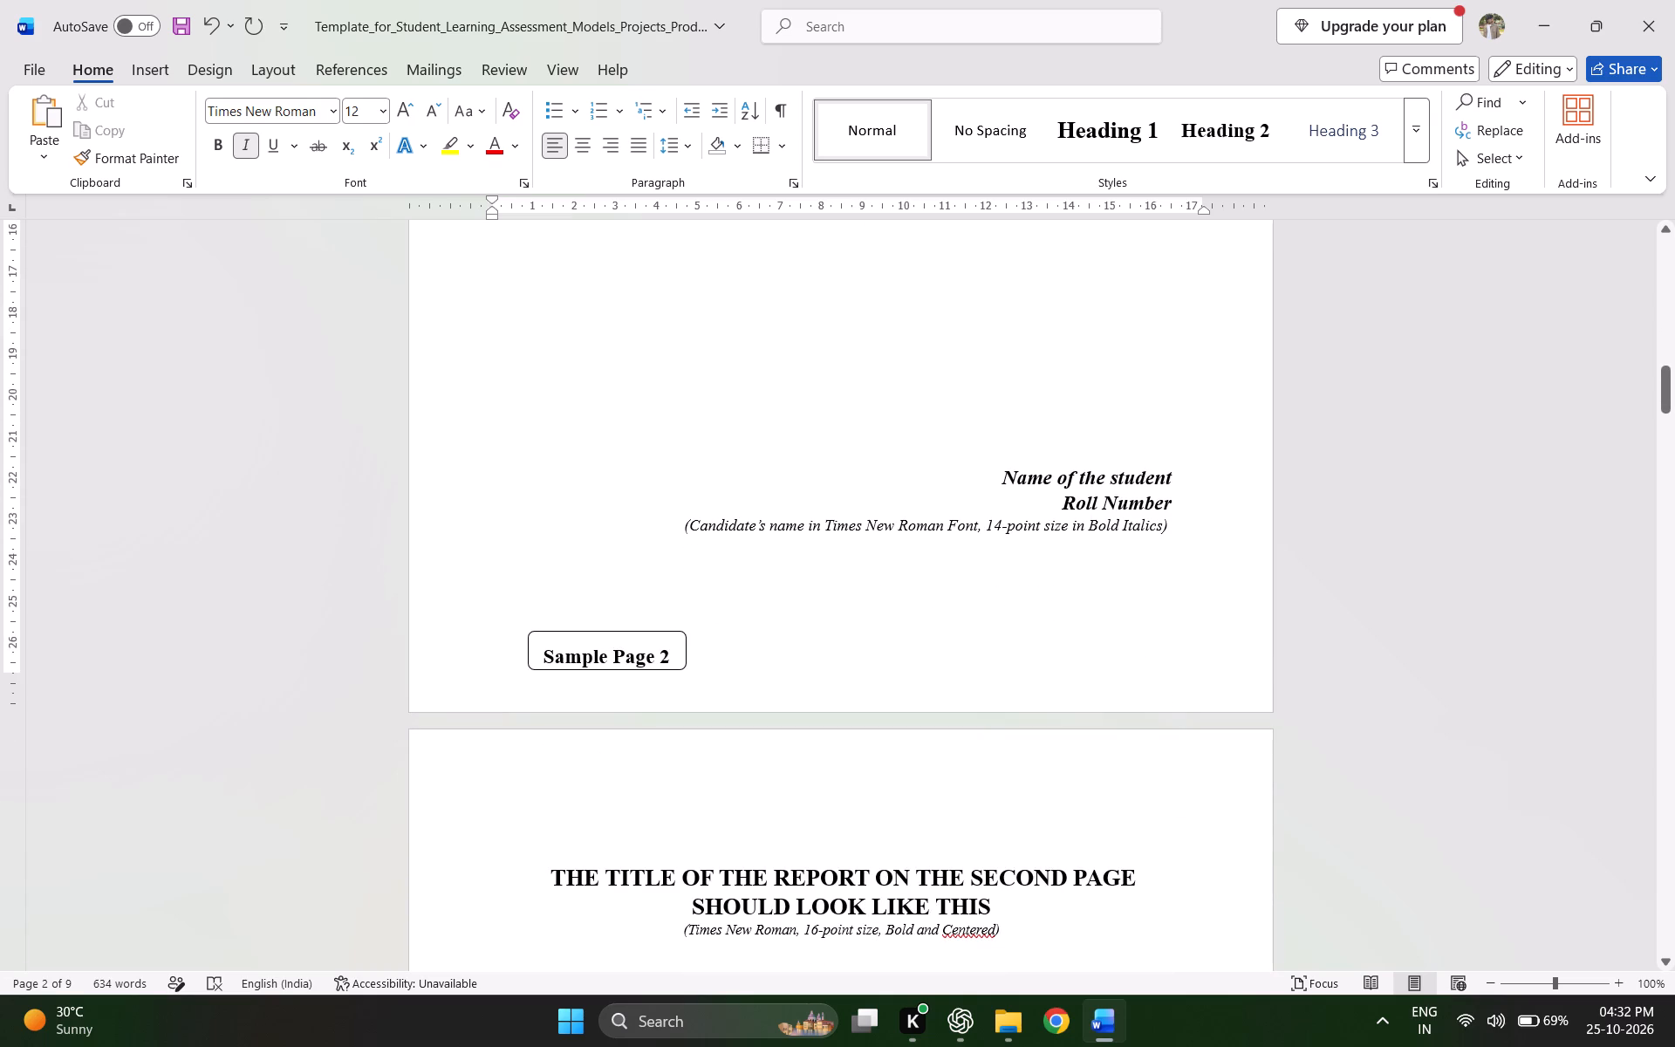
click(1169, 477)
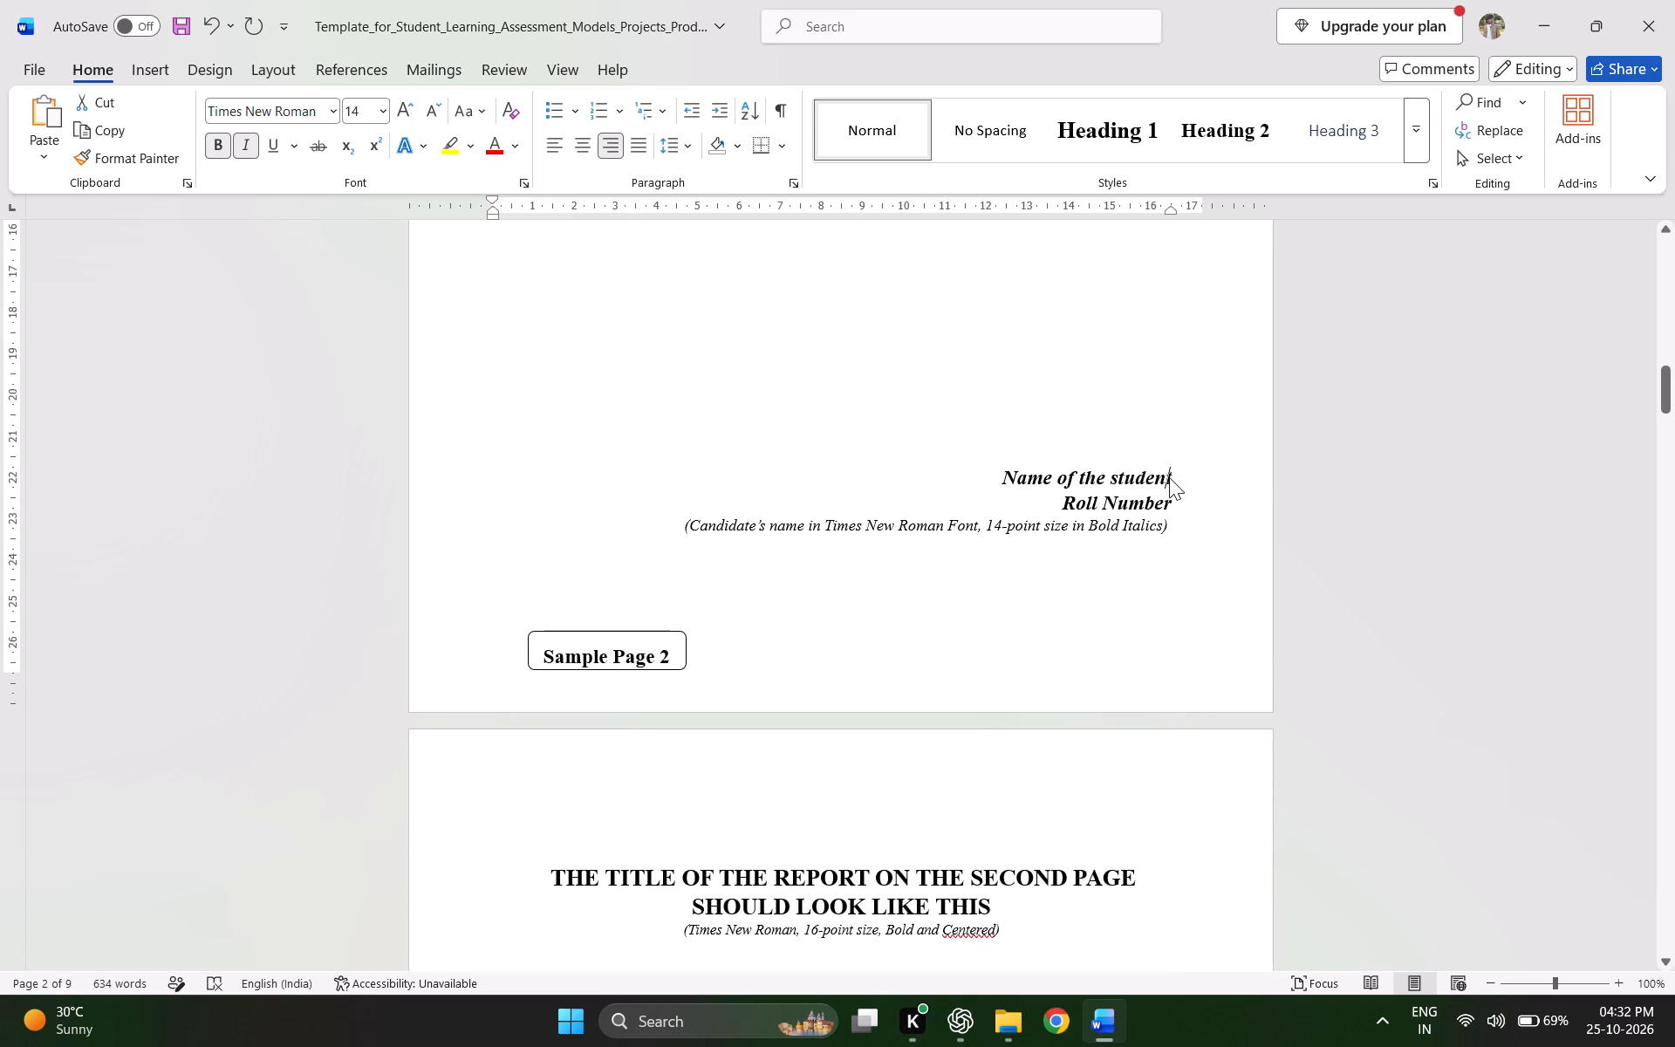
drag(1169, 477, 1159, 479)
click(1166, 481)
drag(1175, 481, 1061, 481)
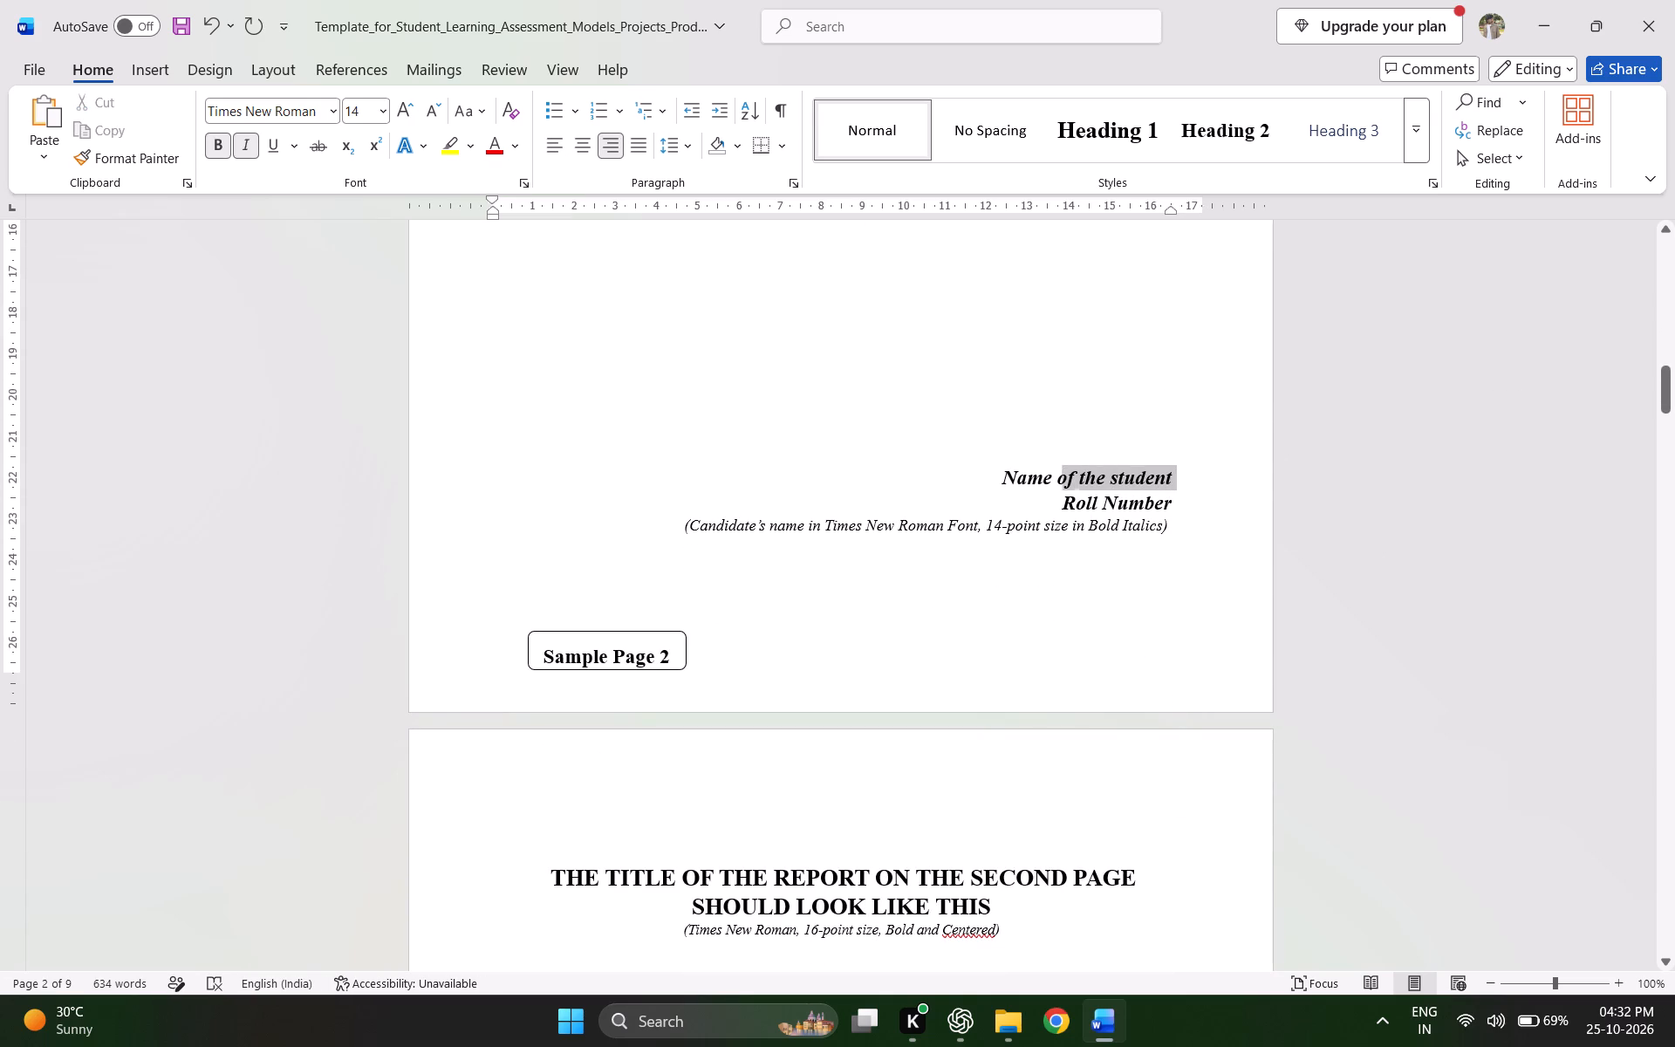
drag(1061, 481, 1029, 481)
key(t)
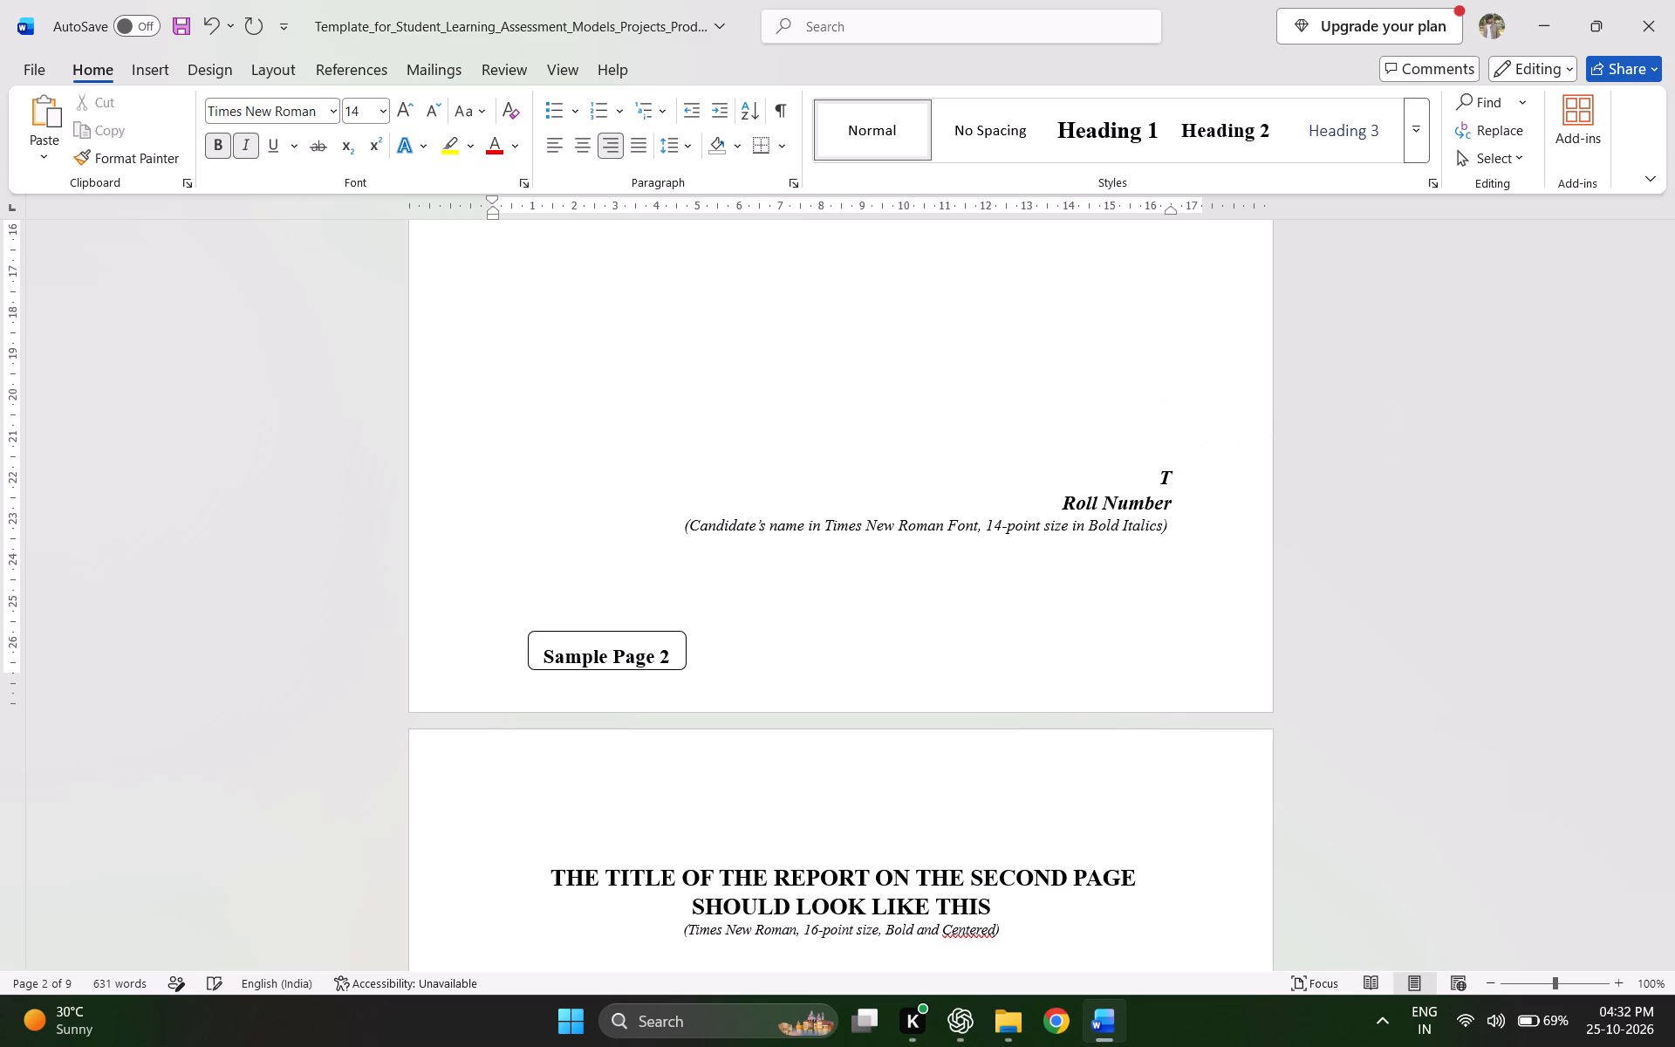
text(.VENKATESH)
Replace the full stop after the initial in the cover page's student name with a space.
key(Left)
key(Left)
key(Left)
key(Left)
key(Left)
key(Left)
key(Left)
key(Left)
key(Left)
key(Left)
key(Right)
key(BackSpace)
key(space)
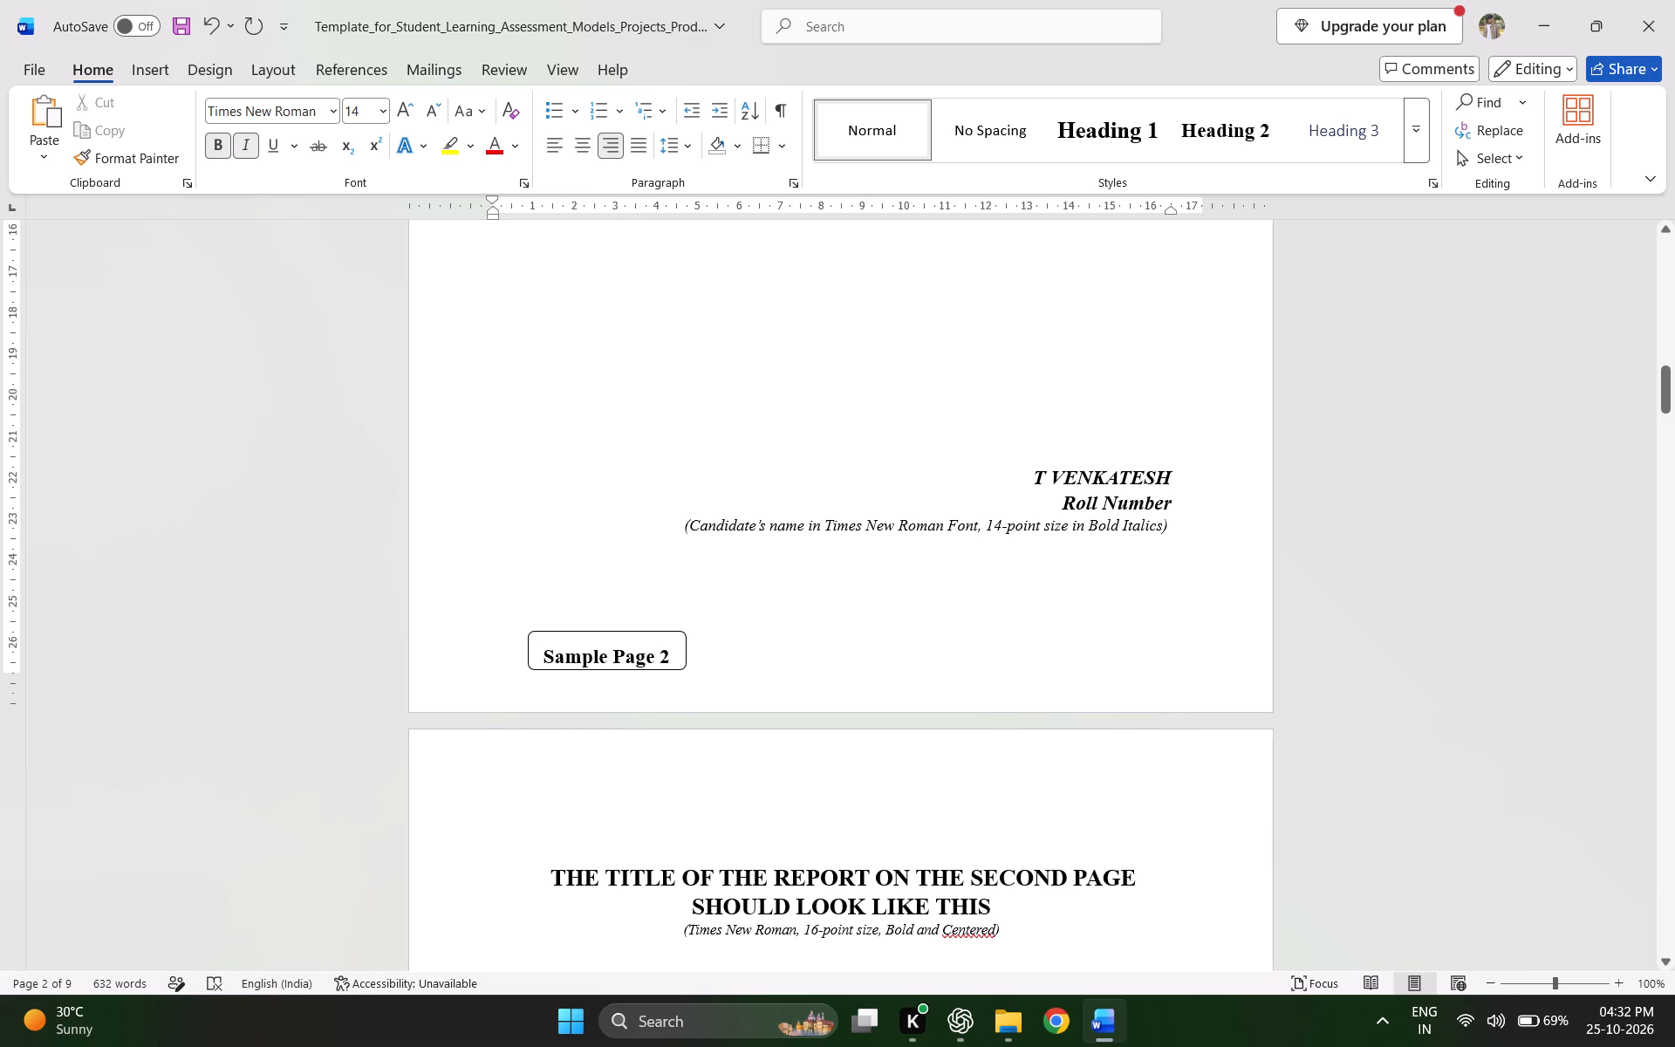
Replace the "Roll Number" placeholder beneath the student name on the cover page with the student's roll number.
click(1169, 505)
drag(1174, 505, 1076, 503)
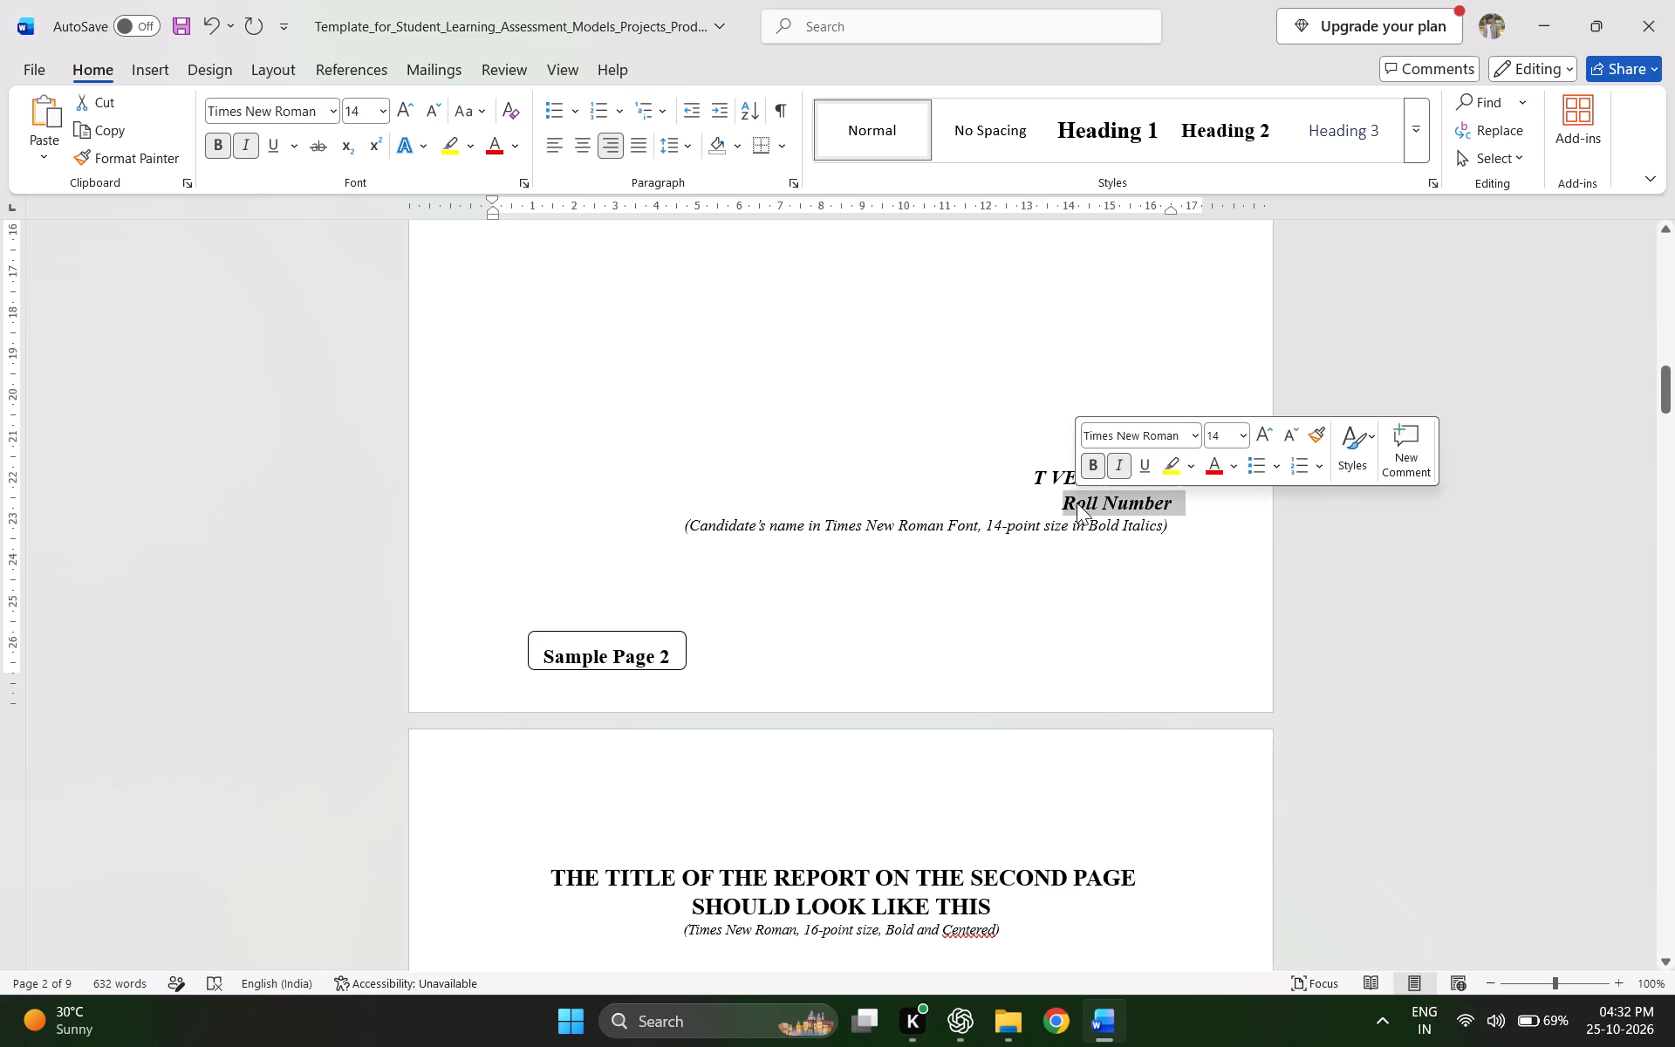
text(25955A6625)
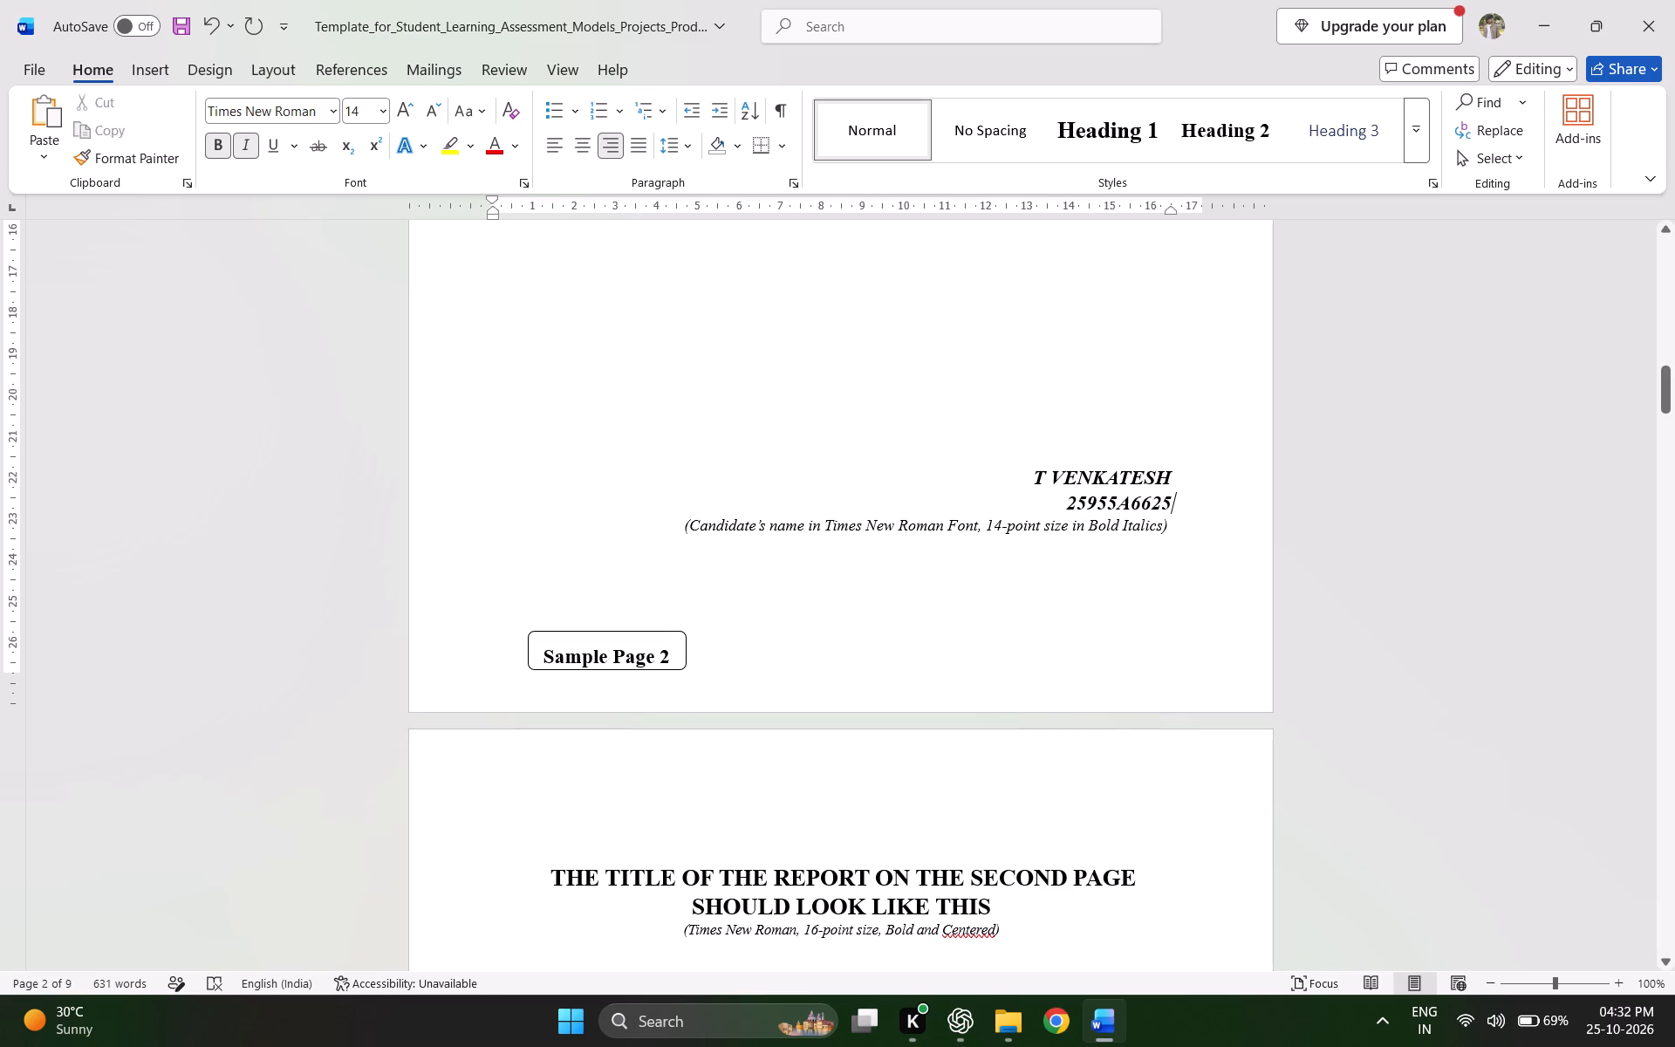
Remove the italic note about the candidate's name font and size beneath the roll number, including its opening bracket.
click(675, 533)
click(681, 530)
drag(687, 526, 1070, 517)
click(1180, 531)
drag(1180, 531, 936, 533)
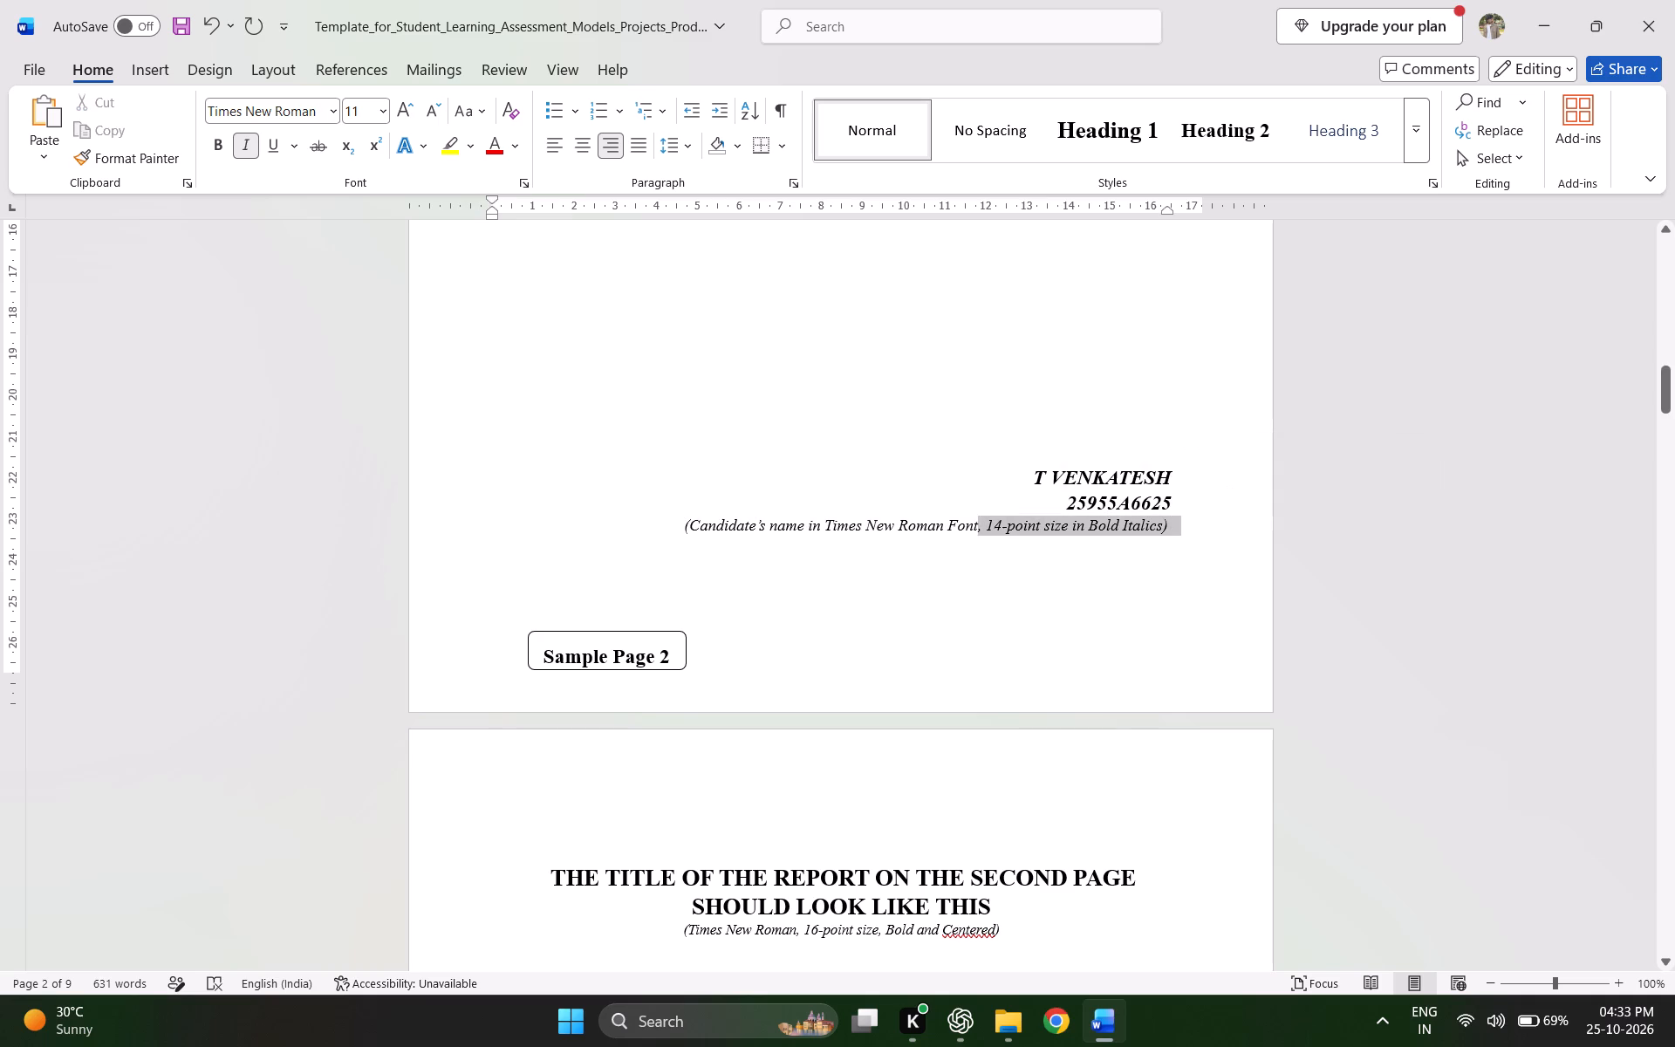
drag(936, 533, 697, 526)
key(ctrl+x)
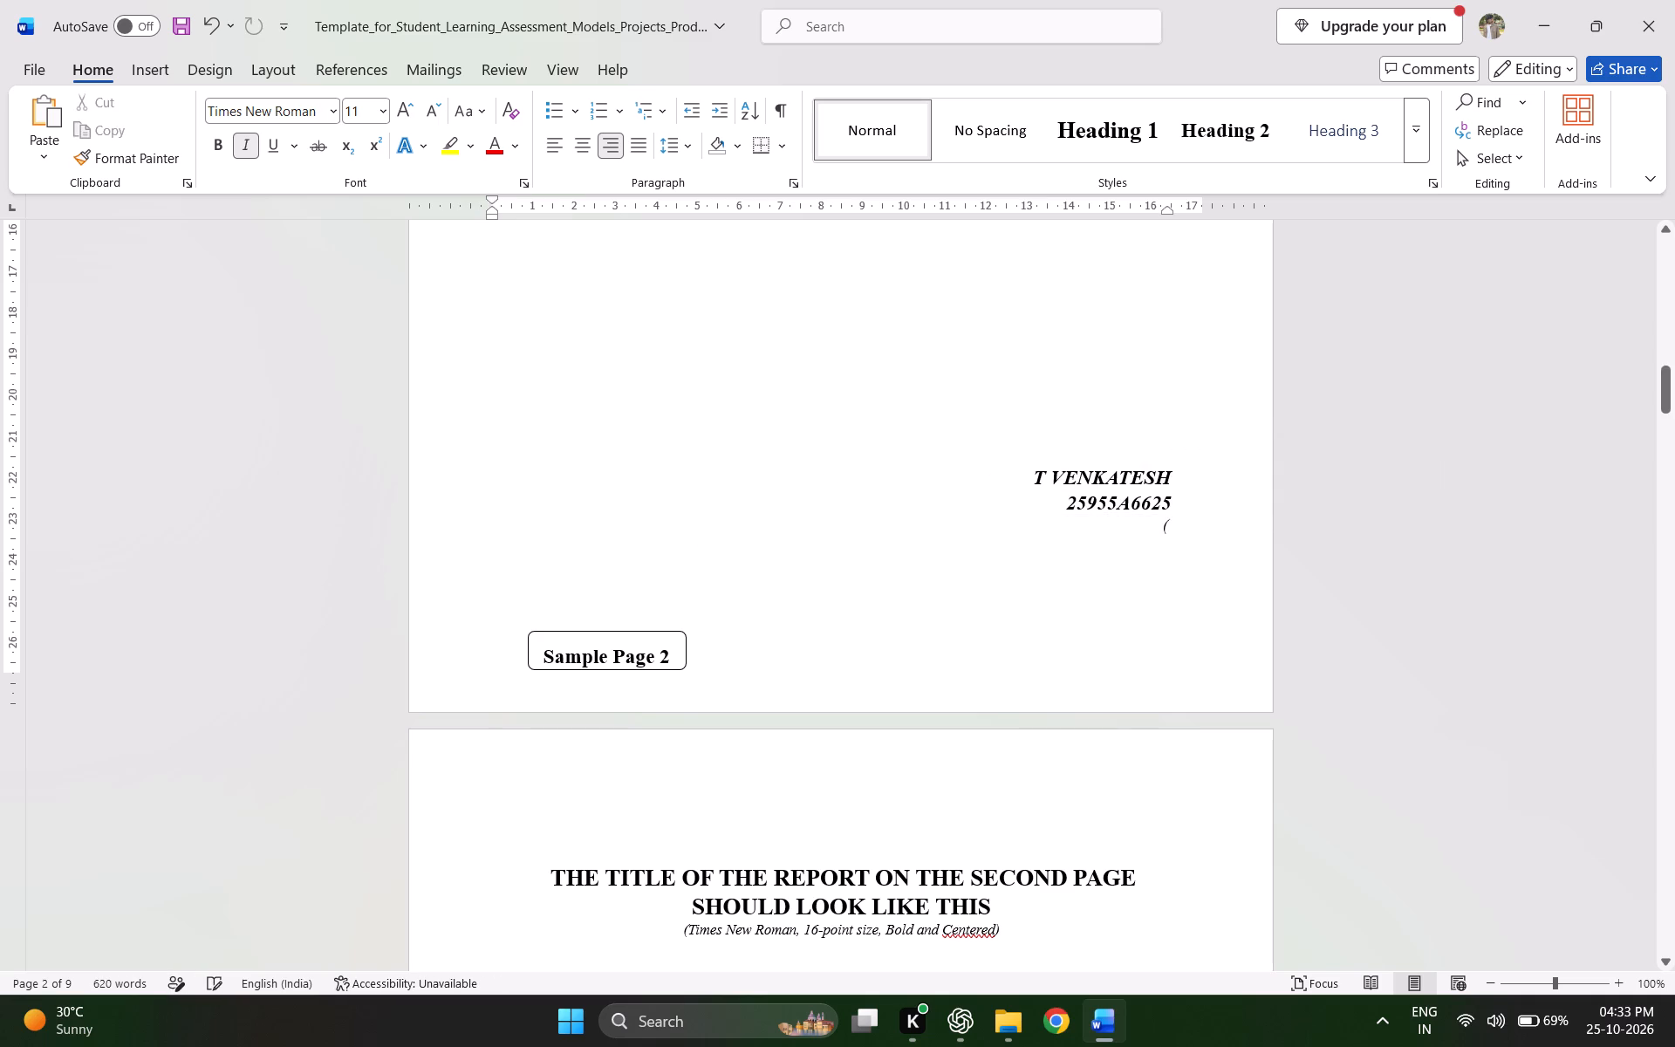
key(BackSpace)
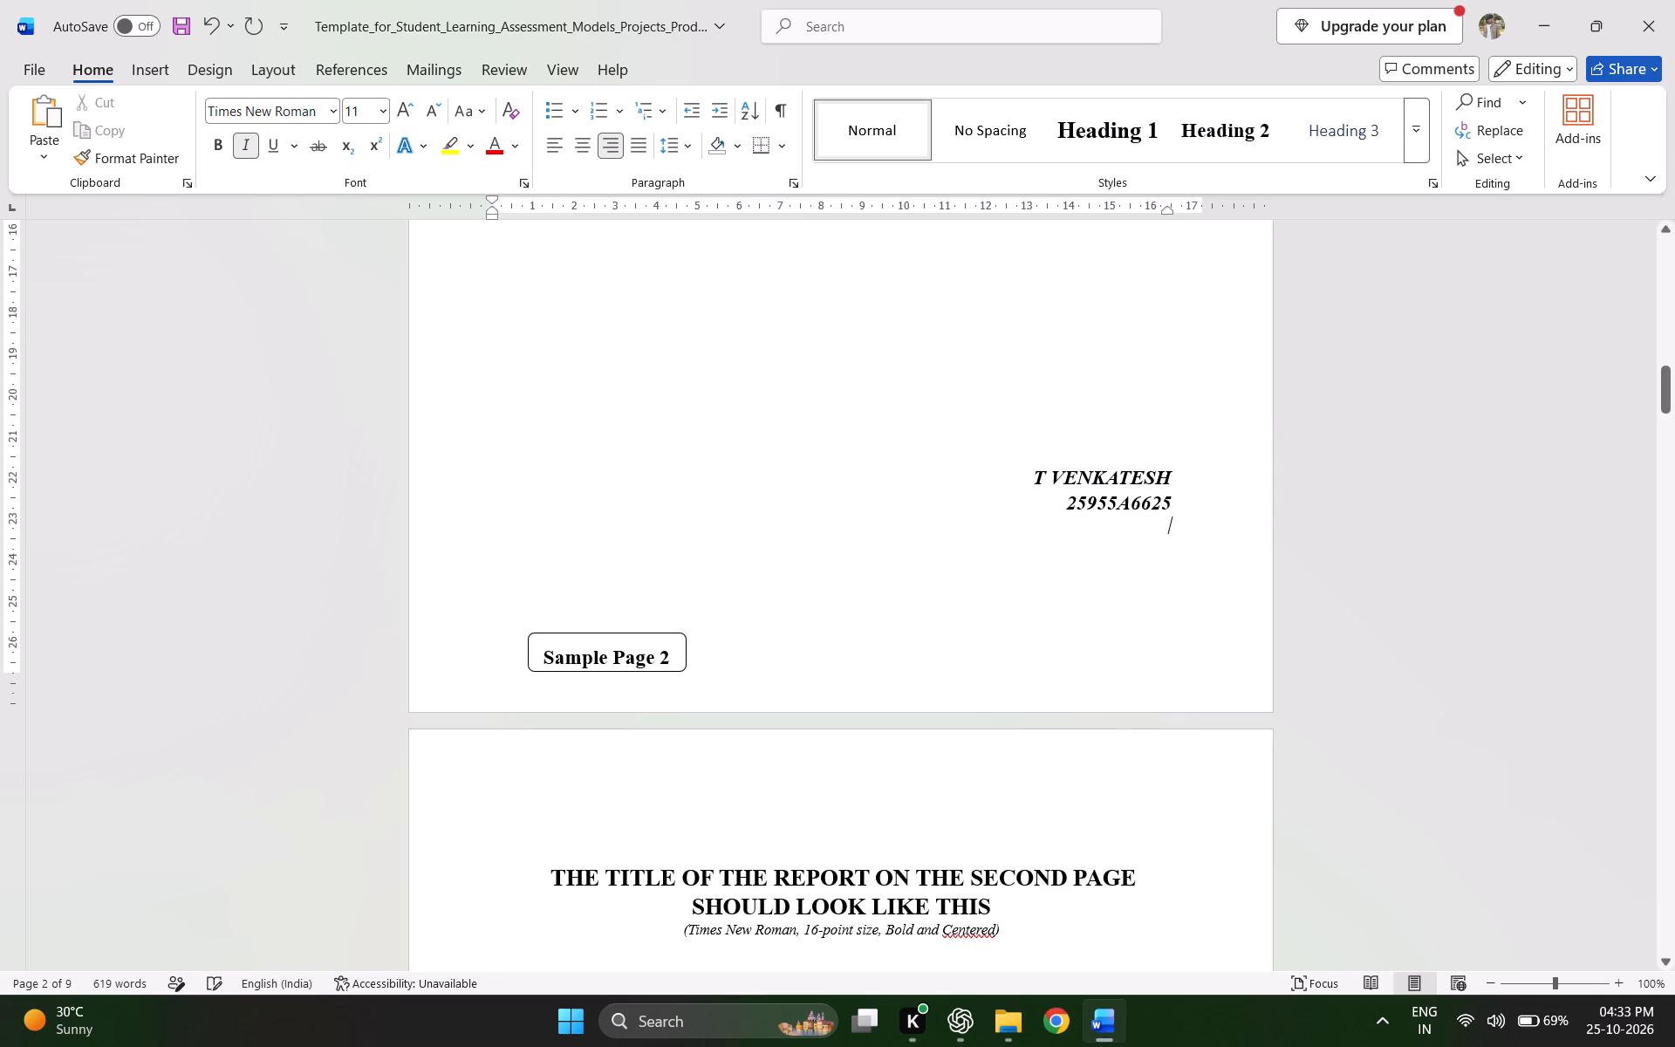
Add a blank line in the empty space beneath the roll number at the bottom of the cover page.
click(845, 558)
key(Return)
Remove the "Sample Page 2" label text above the second-page report title and insert a blank line there.
scroll(960, 685, down, 5)
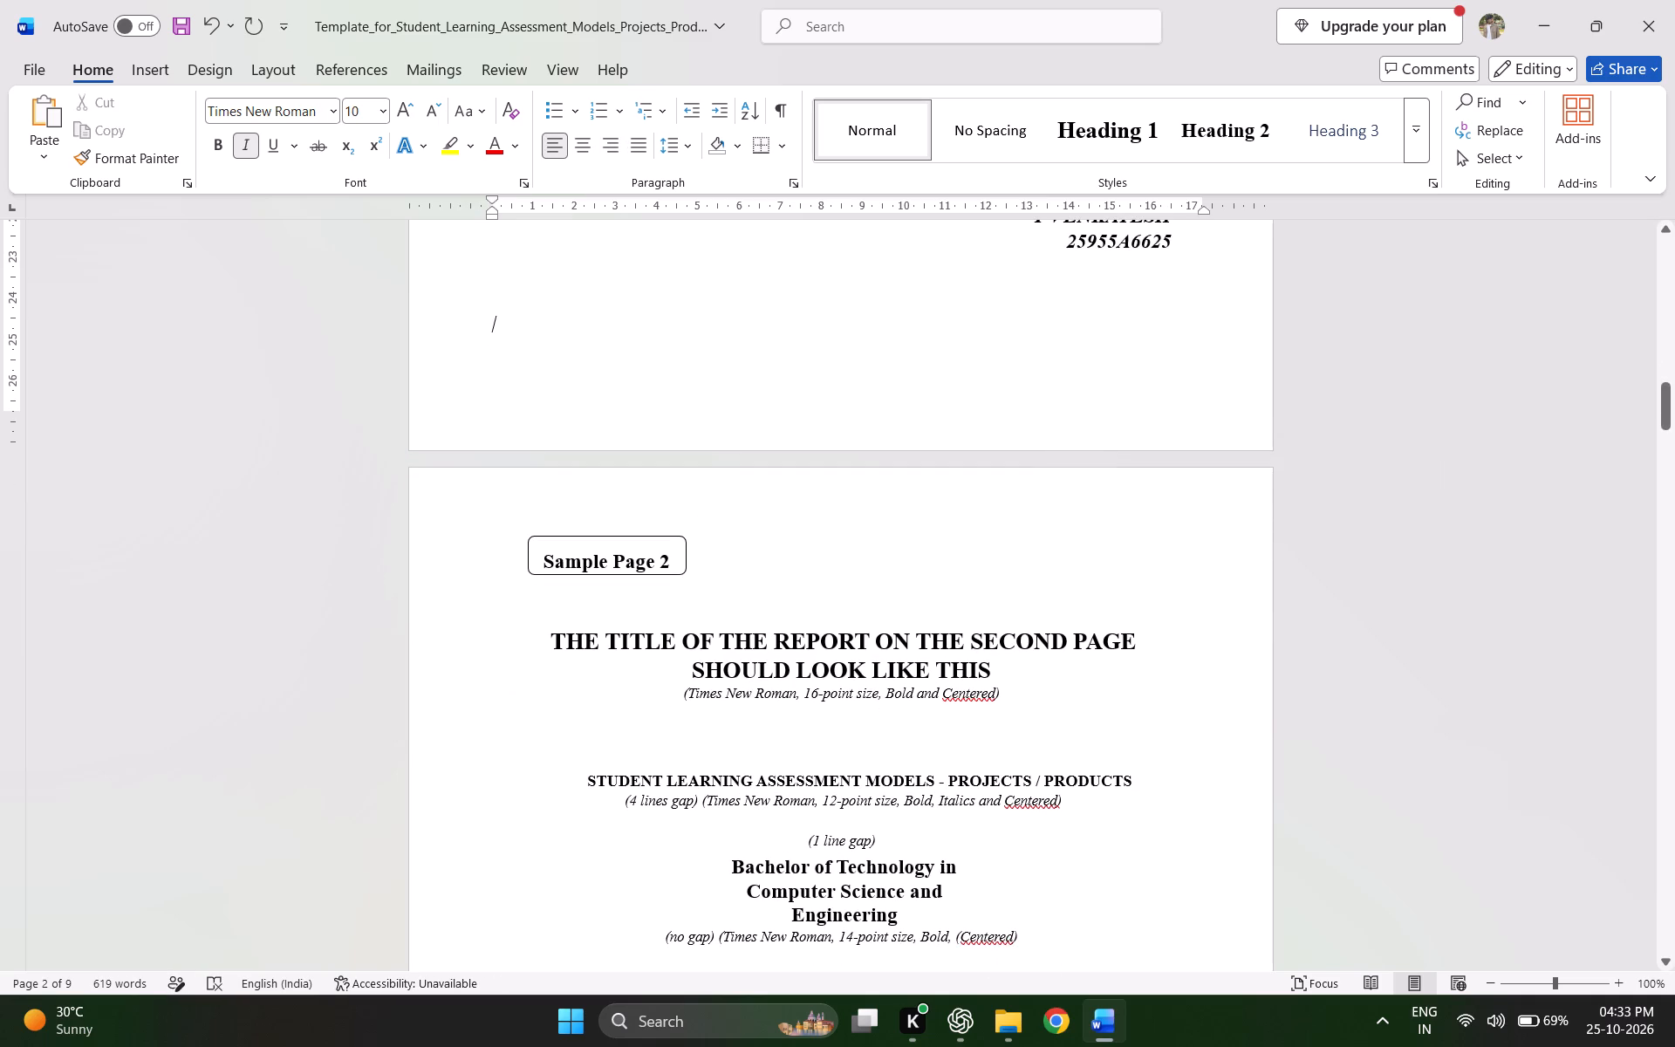
drag(715, 565, 547, 554)
key(ctrl+x)
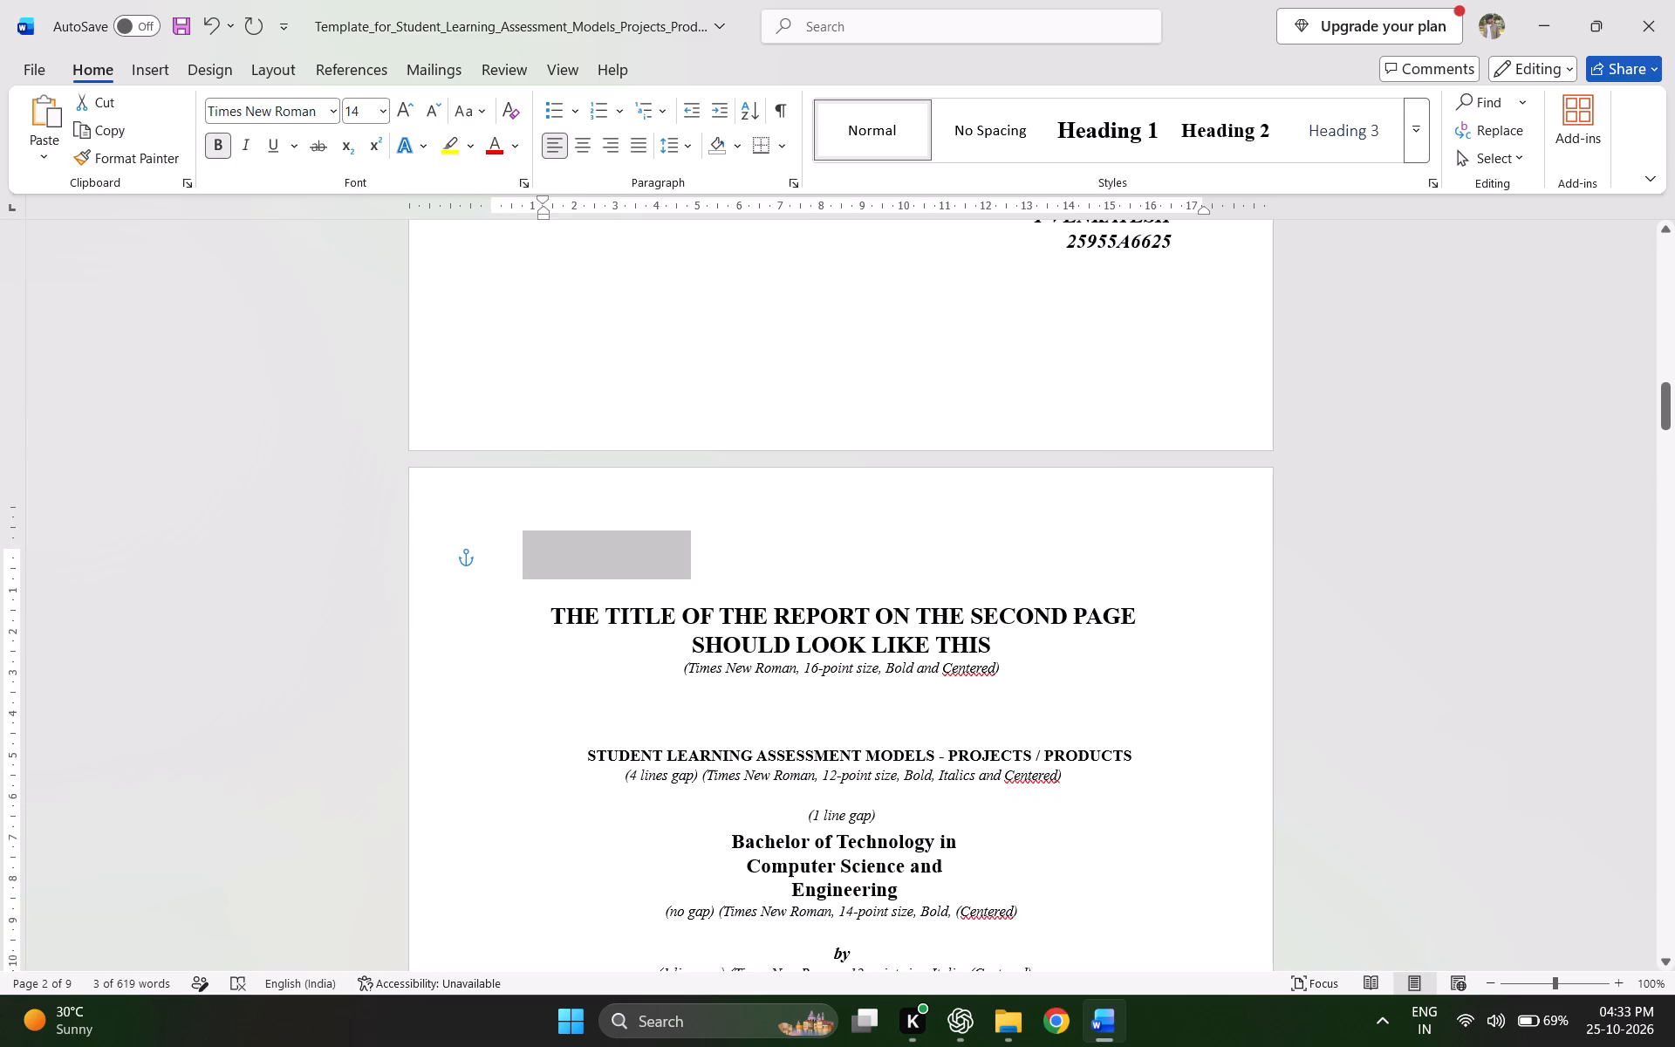
scroll(763, 541, down, 3)
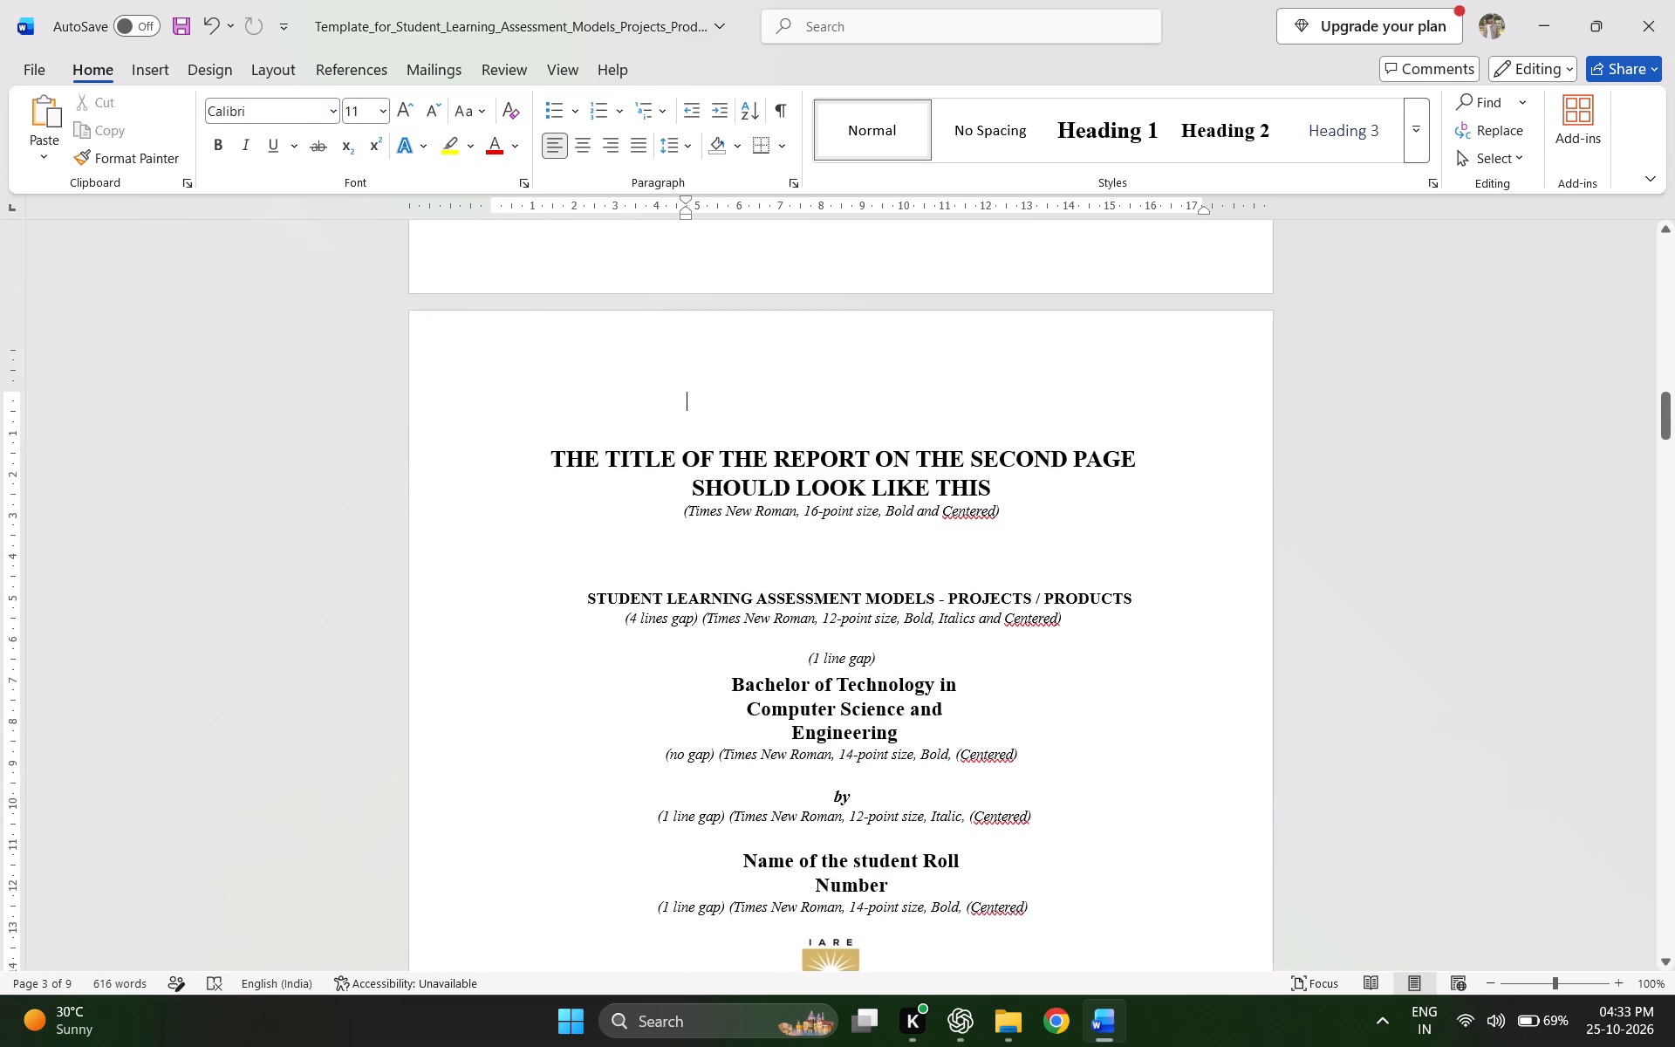
key(Return)
Pin the copied "PRESENT SIR!: A Smart Attendance Tracking and Analysis Chrome Extension" in the clipboard history and replace the second-page title placeholder with it.
scroll(945, 532, down, 2)
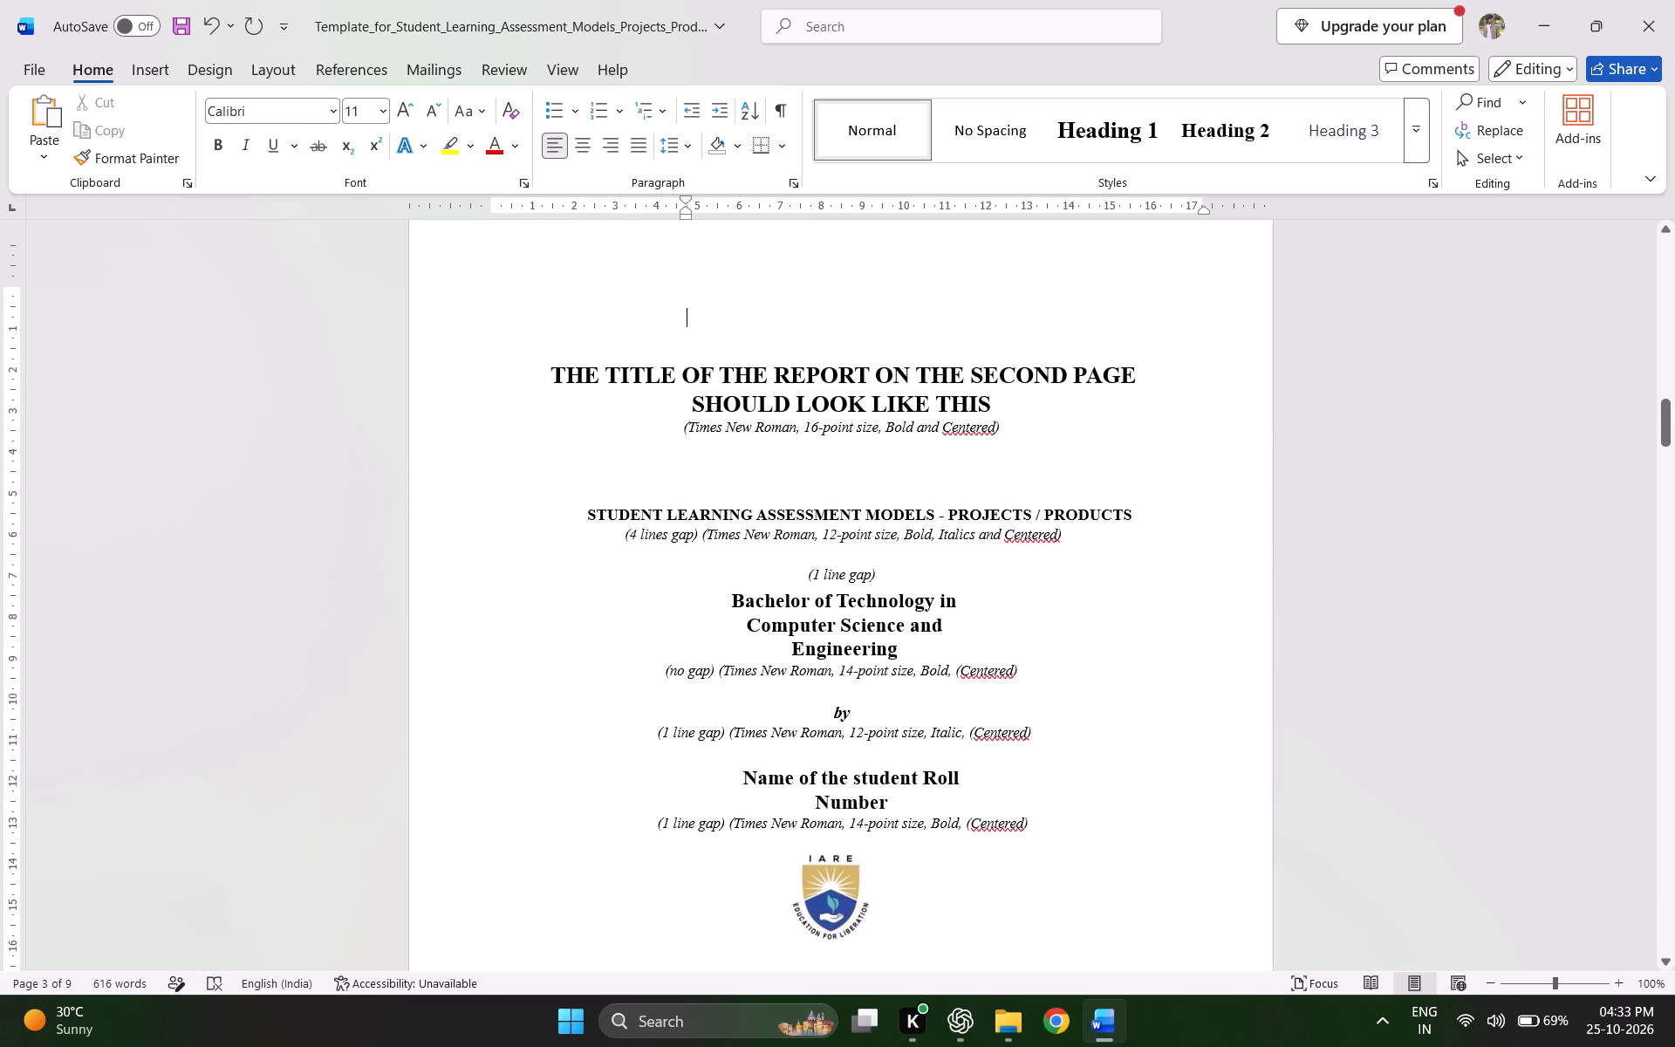
drag(548, 369, 898, 394)
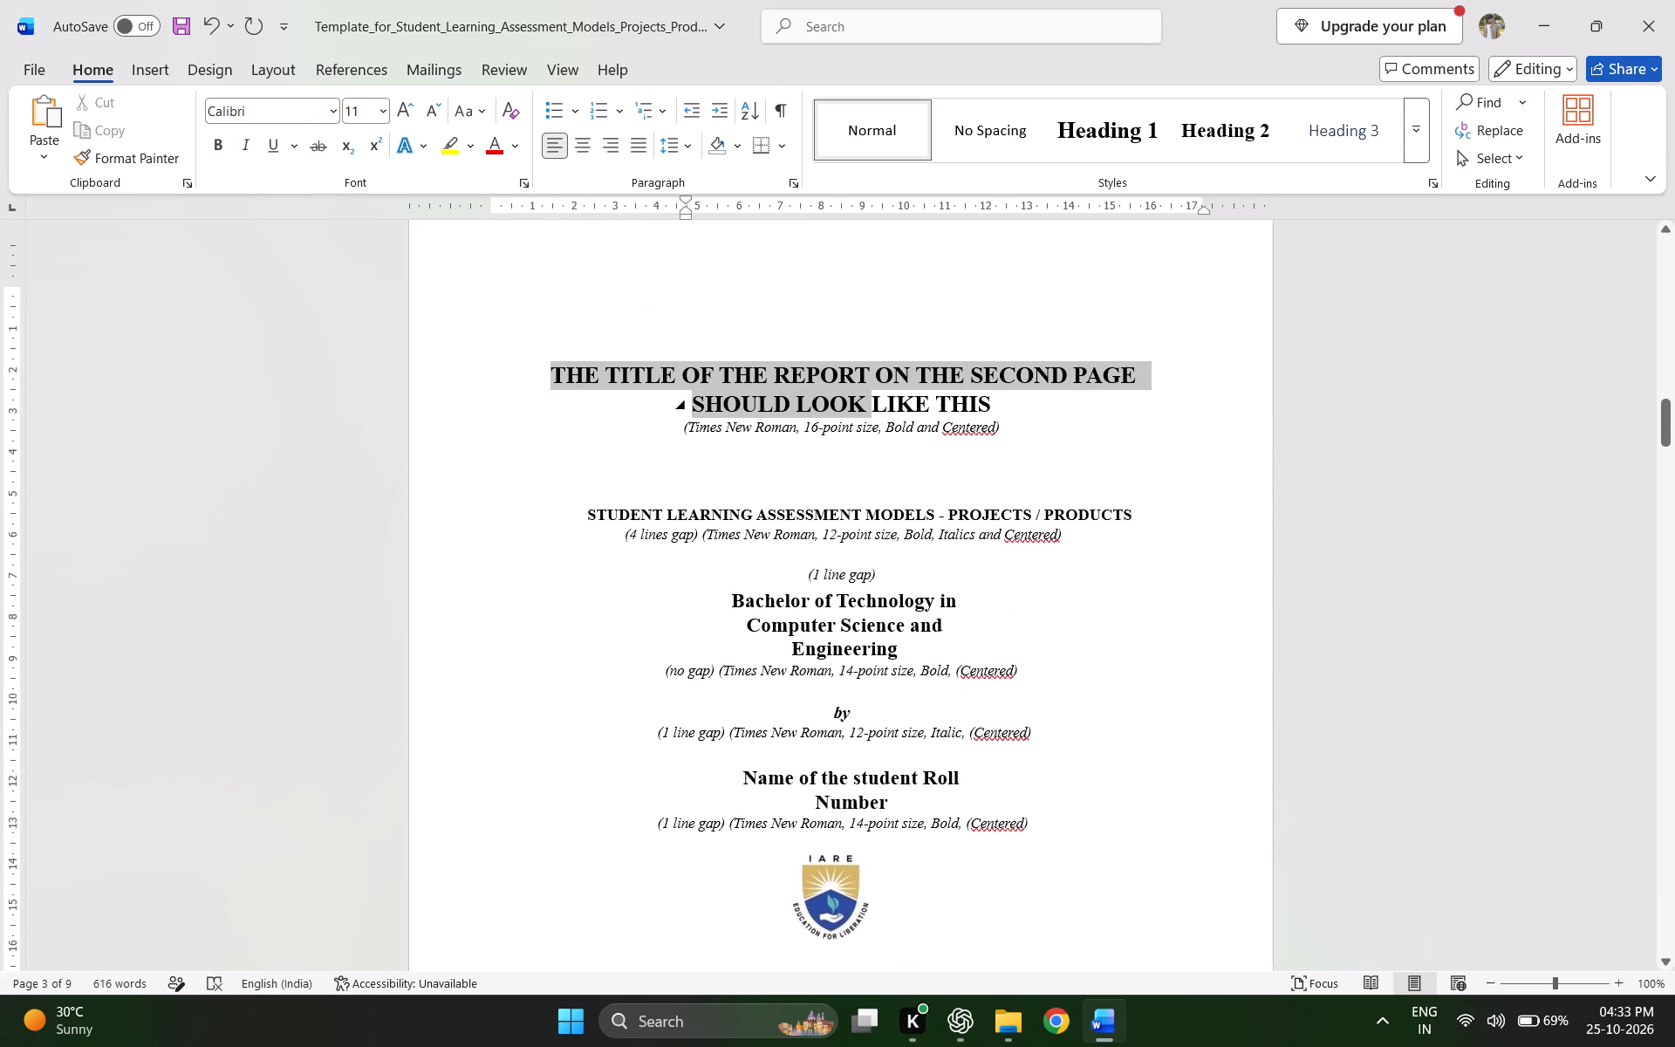
drag(898, 394, 974, 405)
key(super+v)
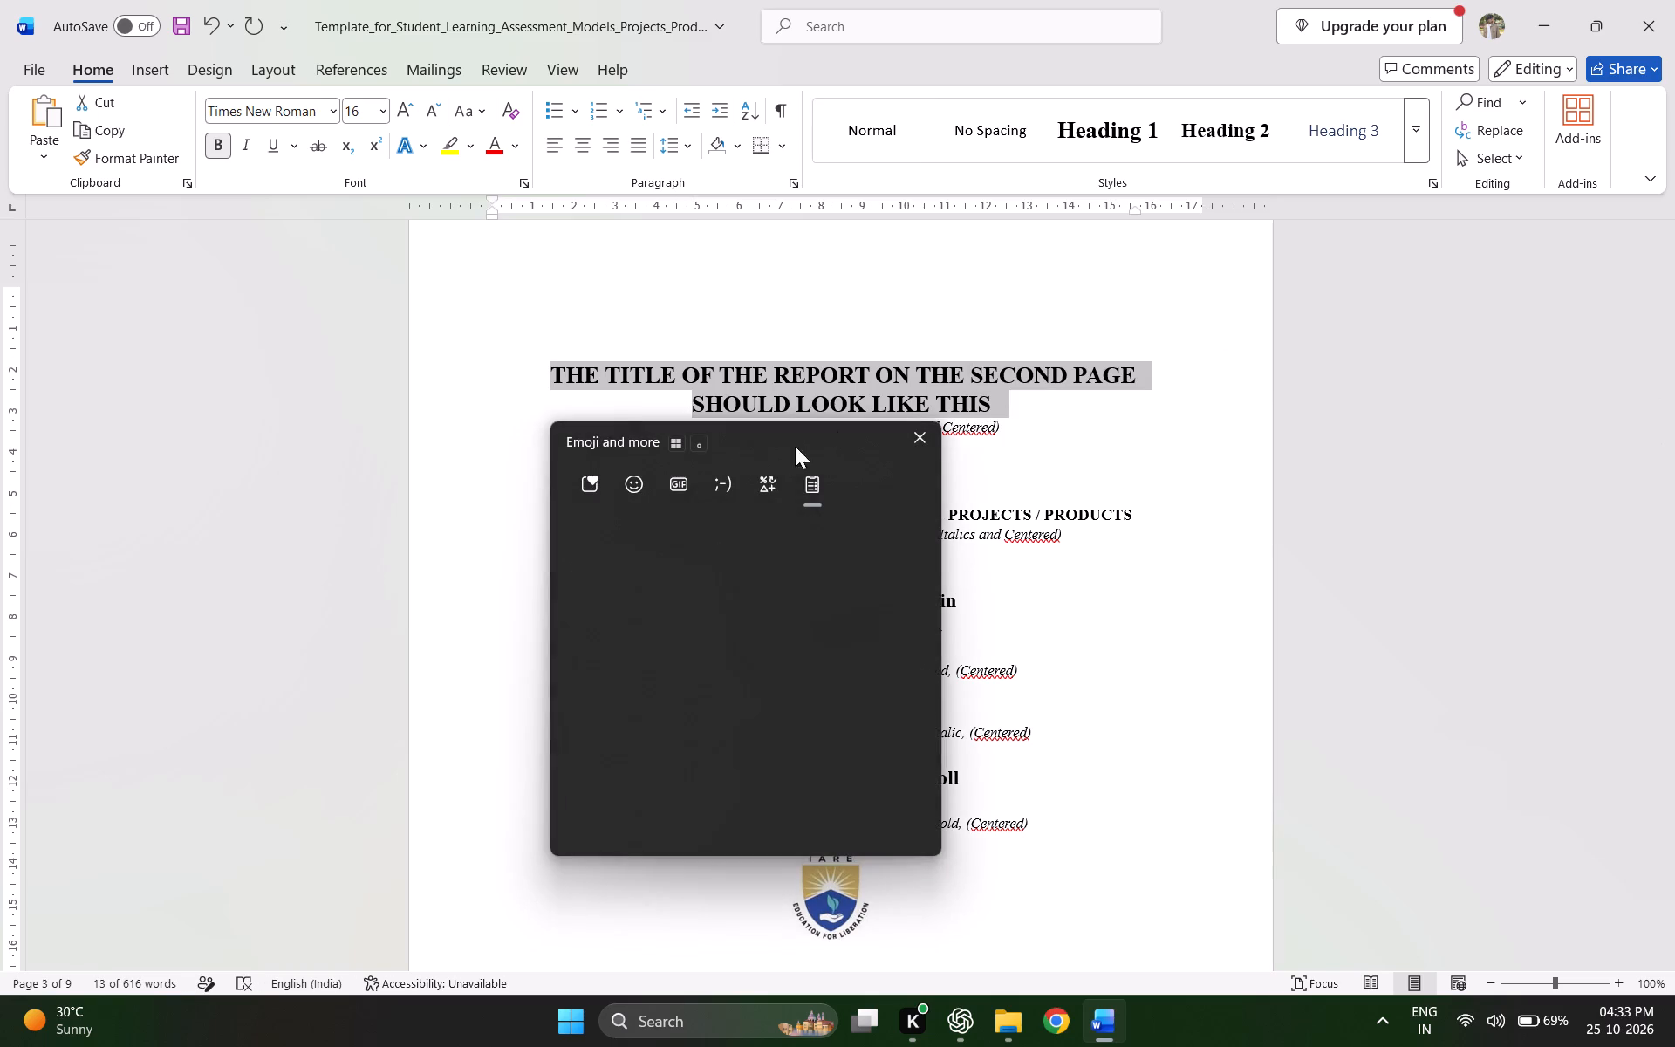
scroll(671, 689, down, 10)
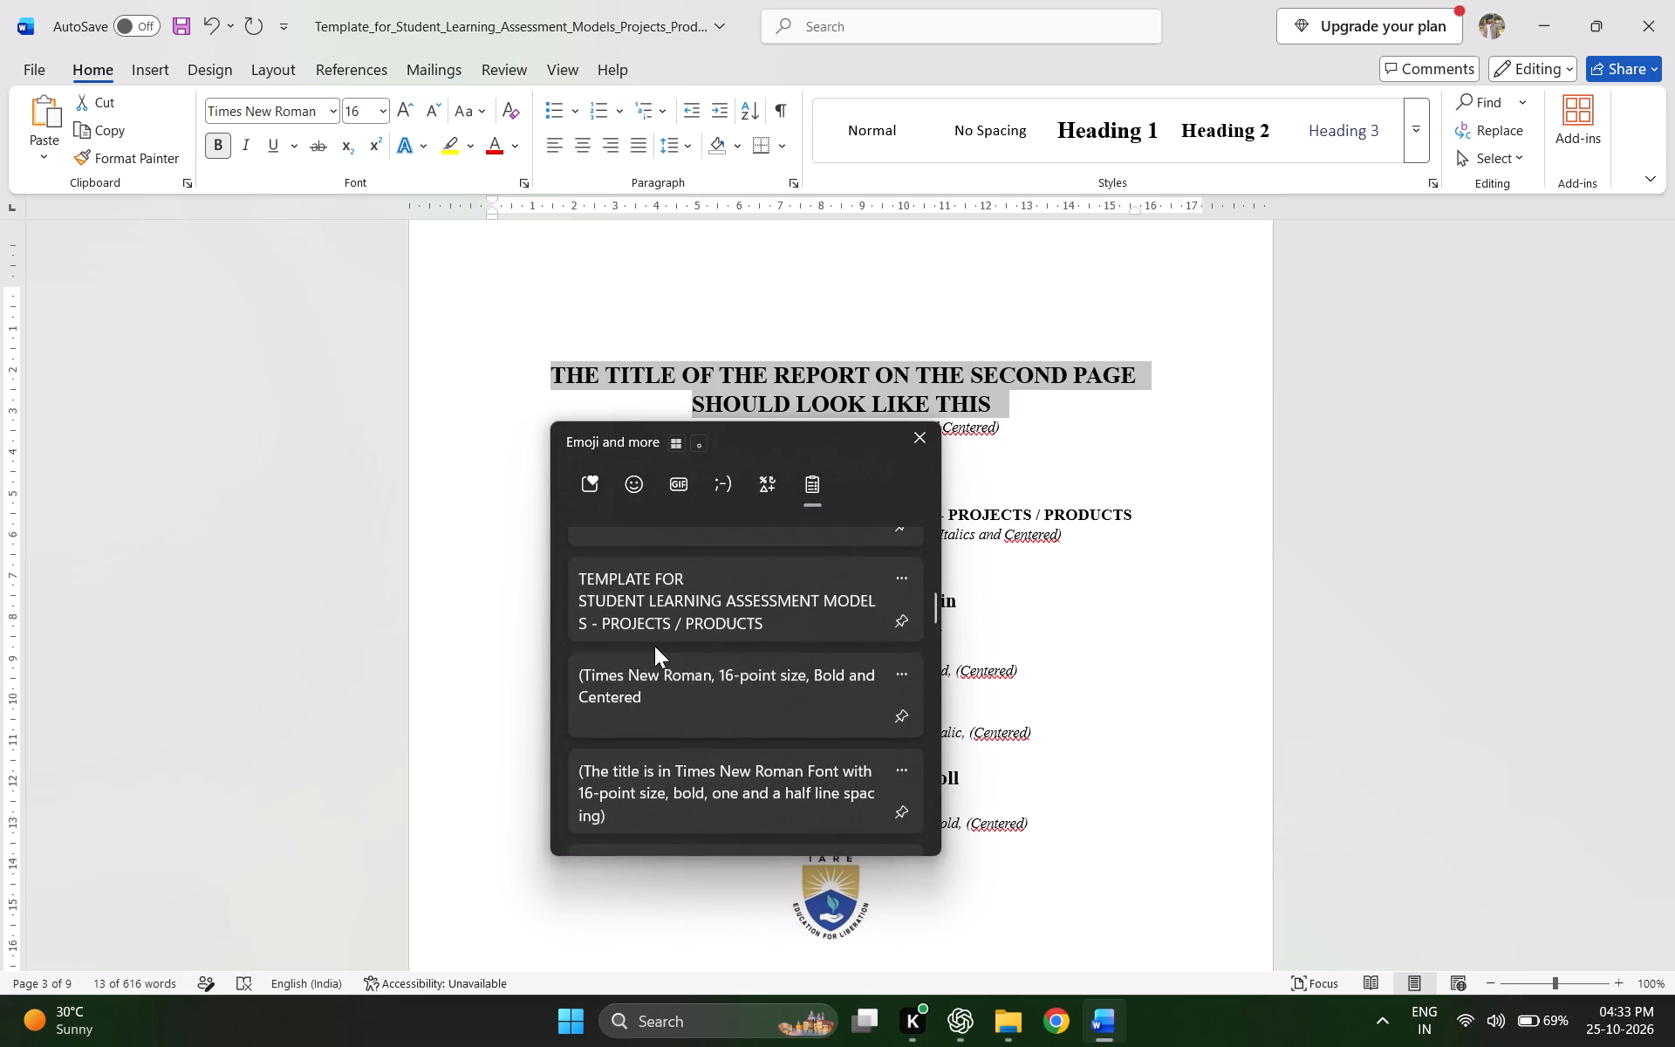
scroll(654, 646, up, 6)
scroll(842, 550, down, 5)
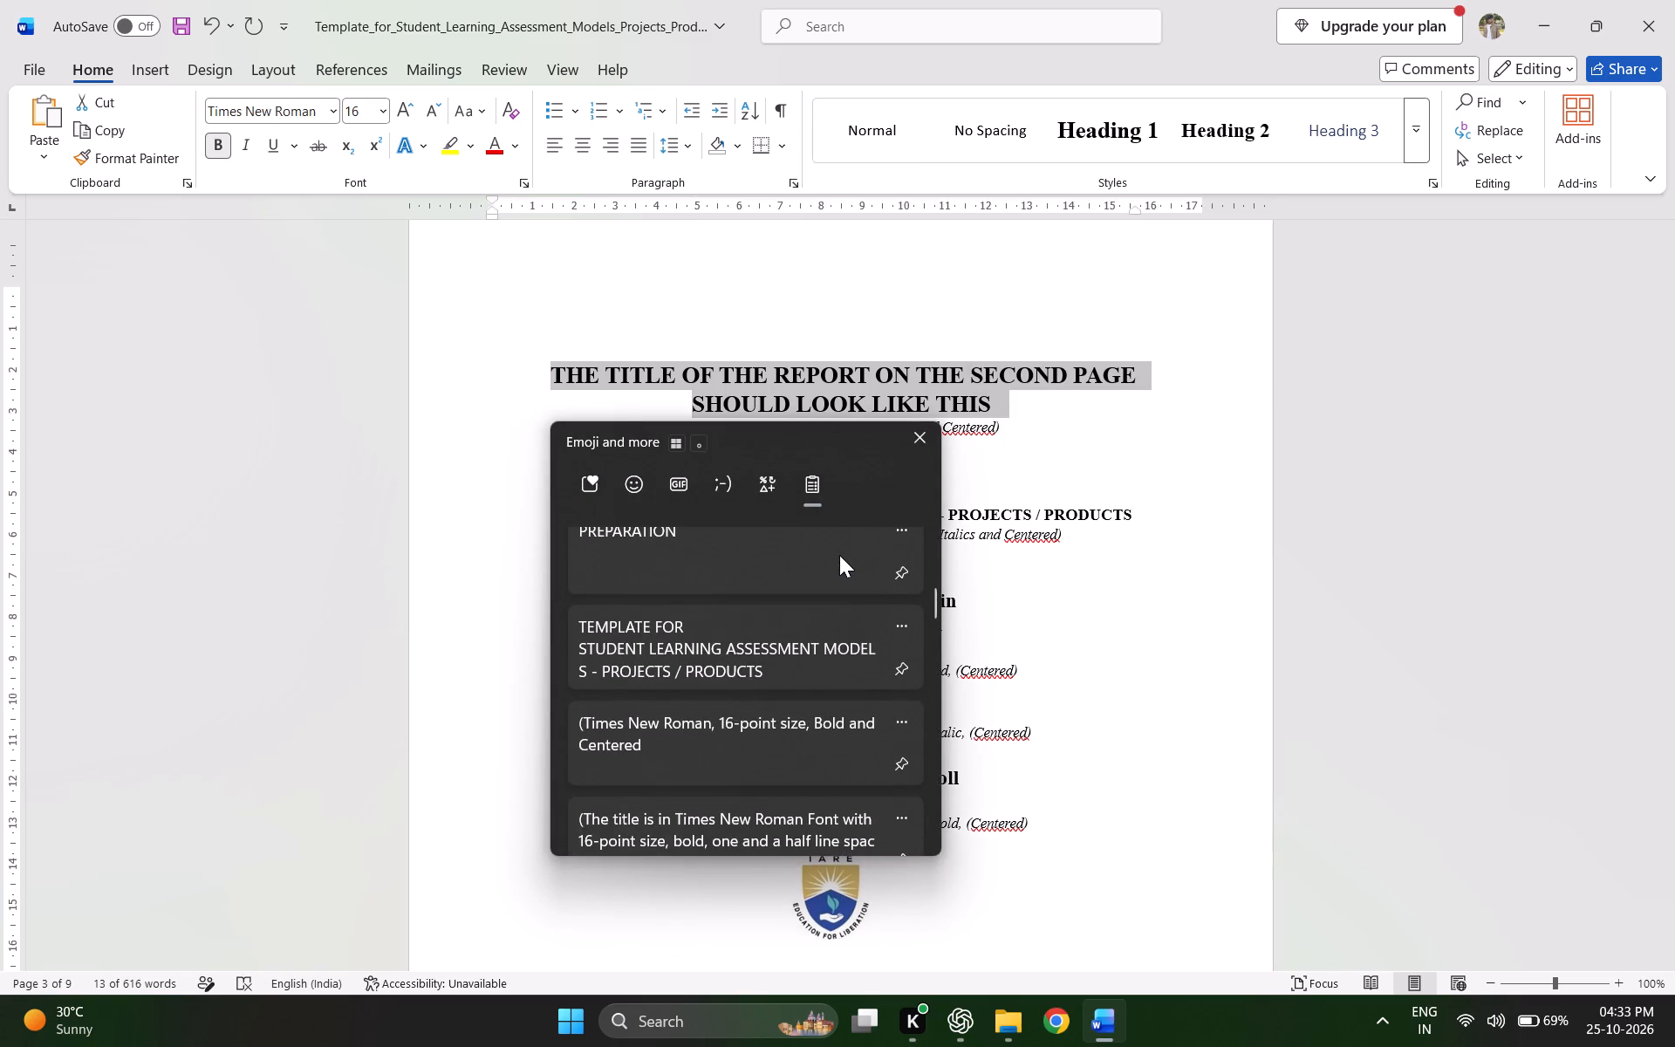
scroll(833, 599, up, 6)
scroll(831, 595, down, 10)
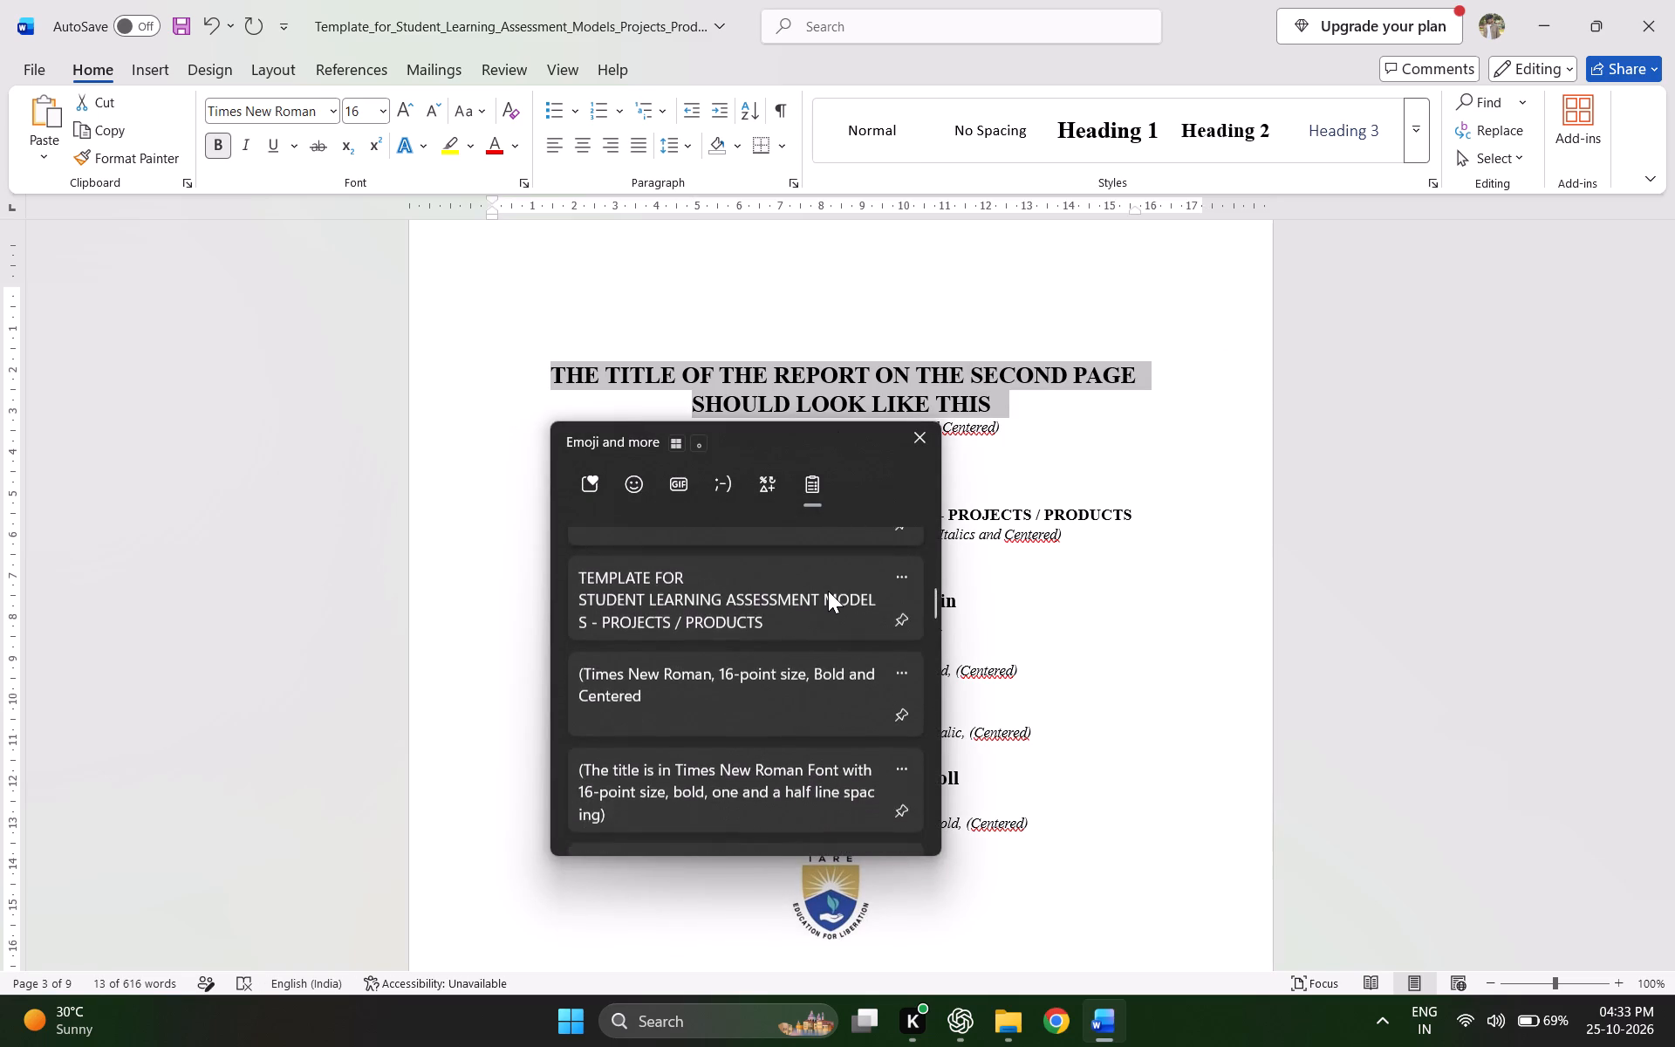
scroll(828, 591, down, 4)
click(899, 753)
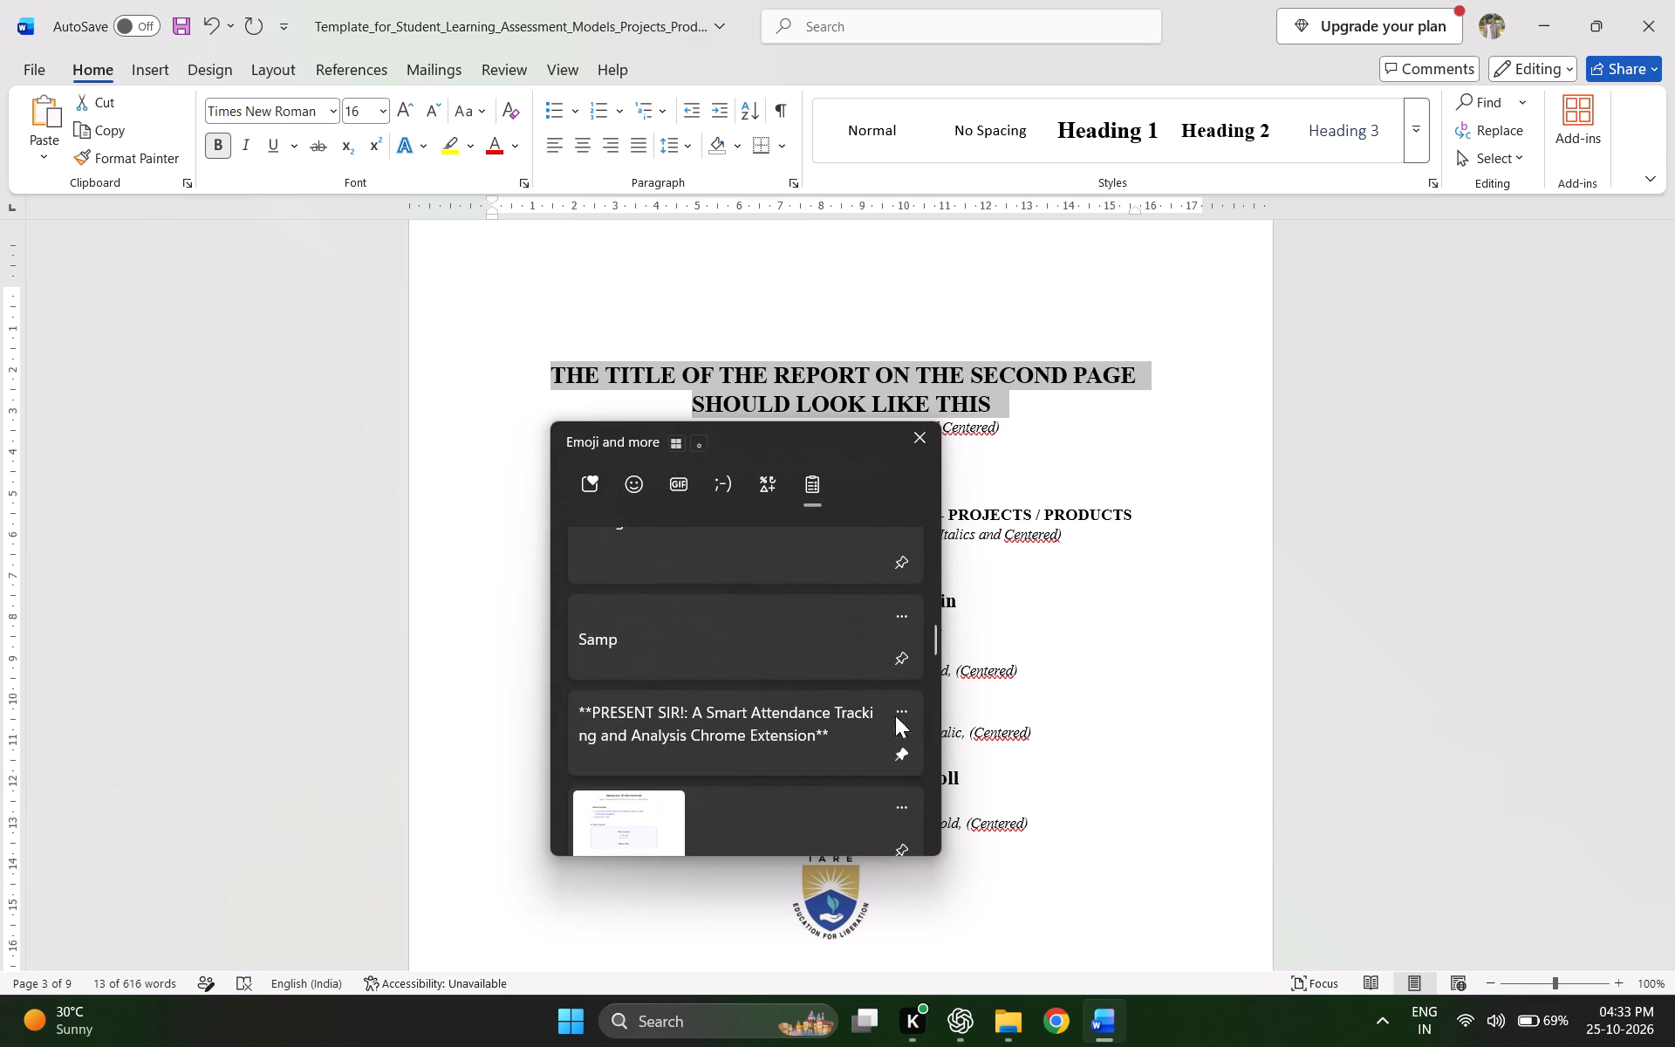
click(759, 705)
key(ctrl+v)
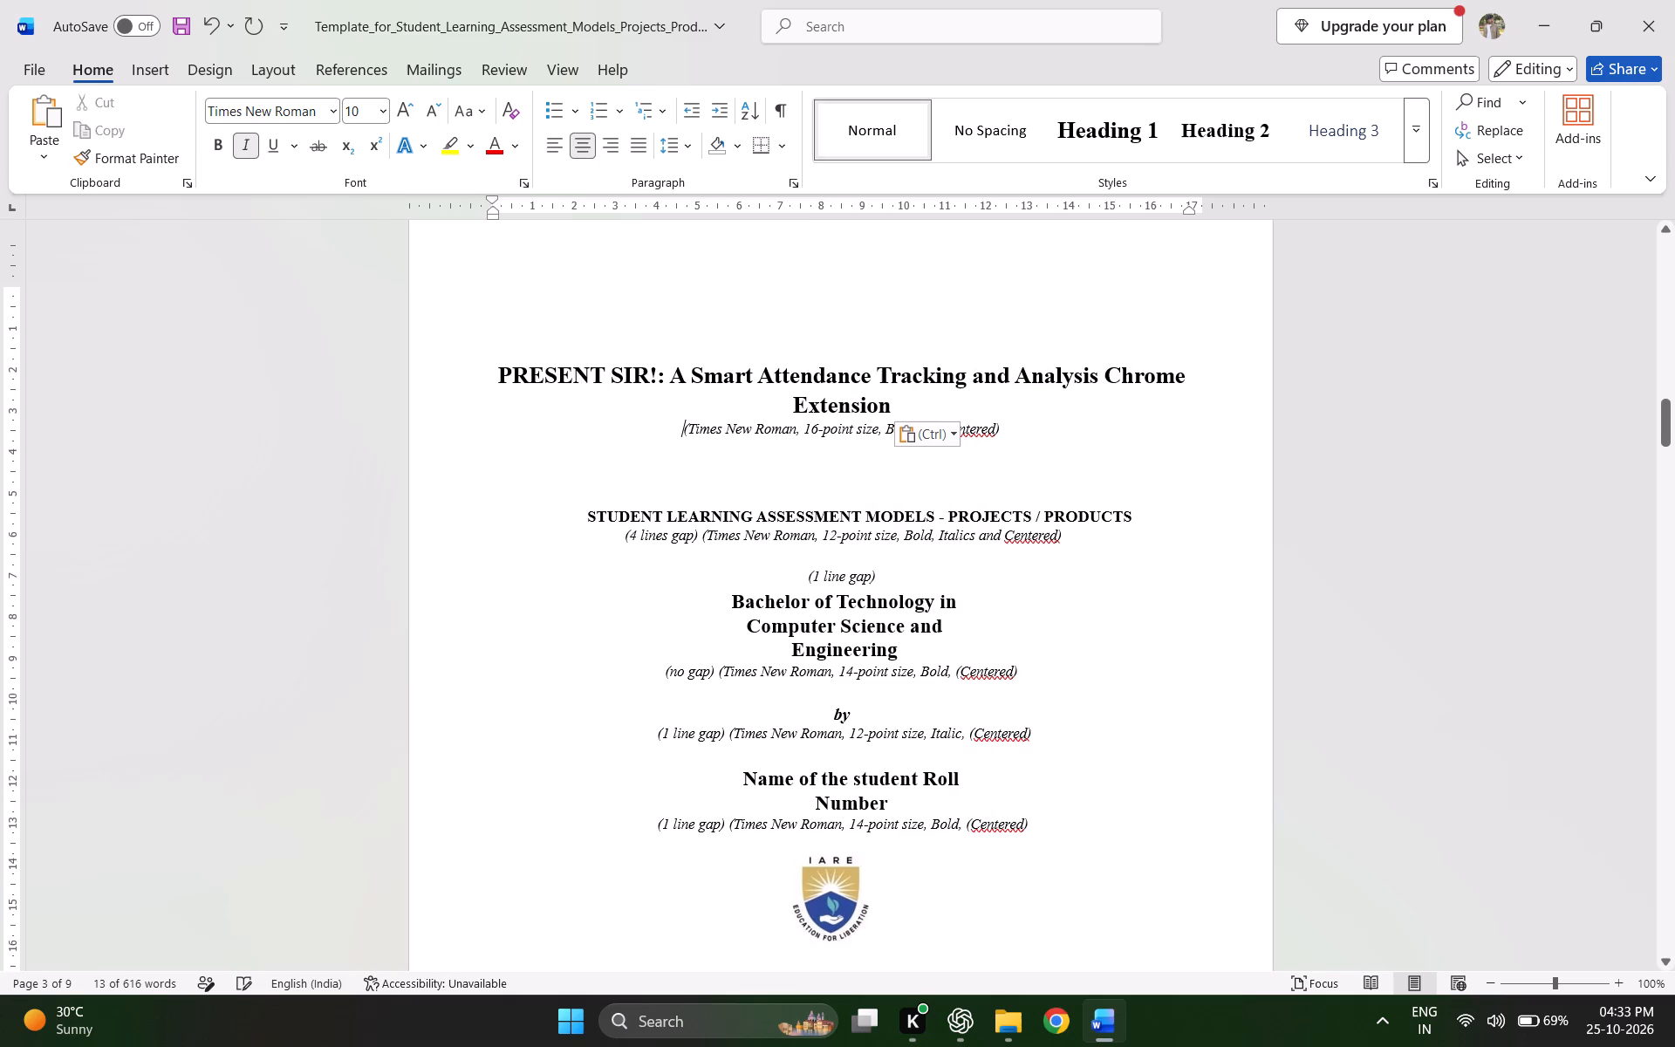
drag(494, 368, 804, 376)
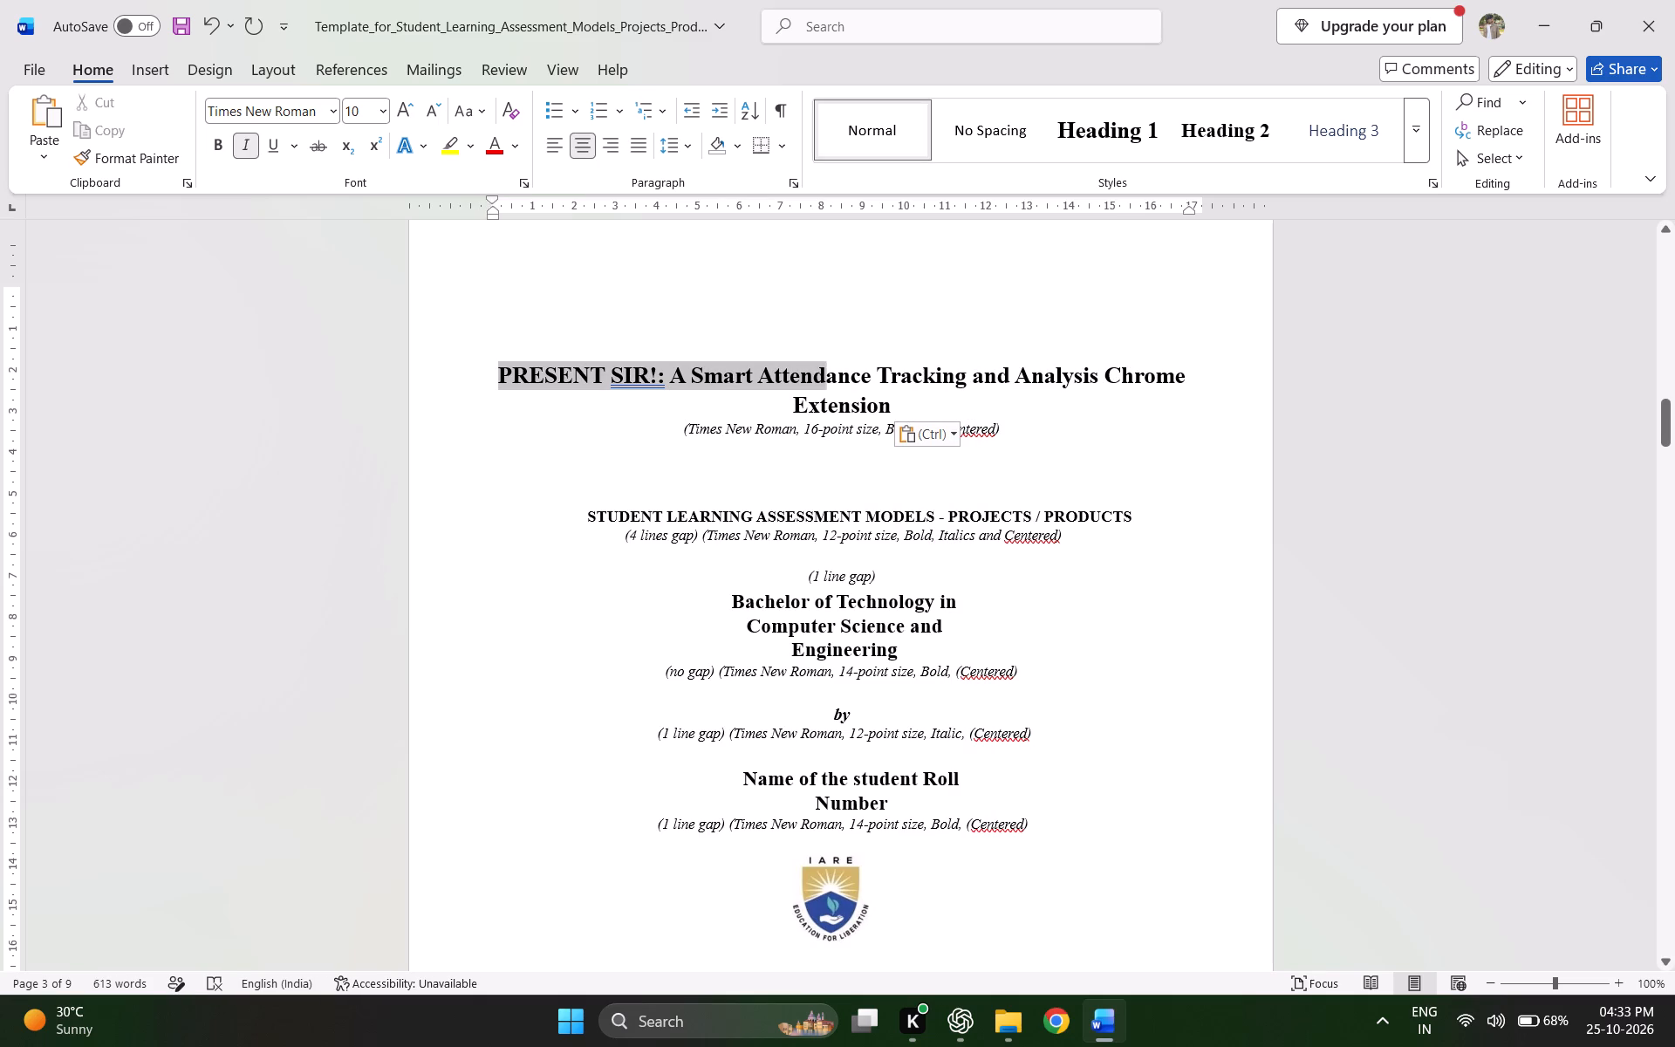
drag(804, 376, 879, 396)
click(812, 455)
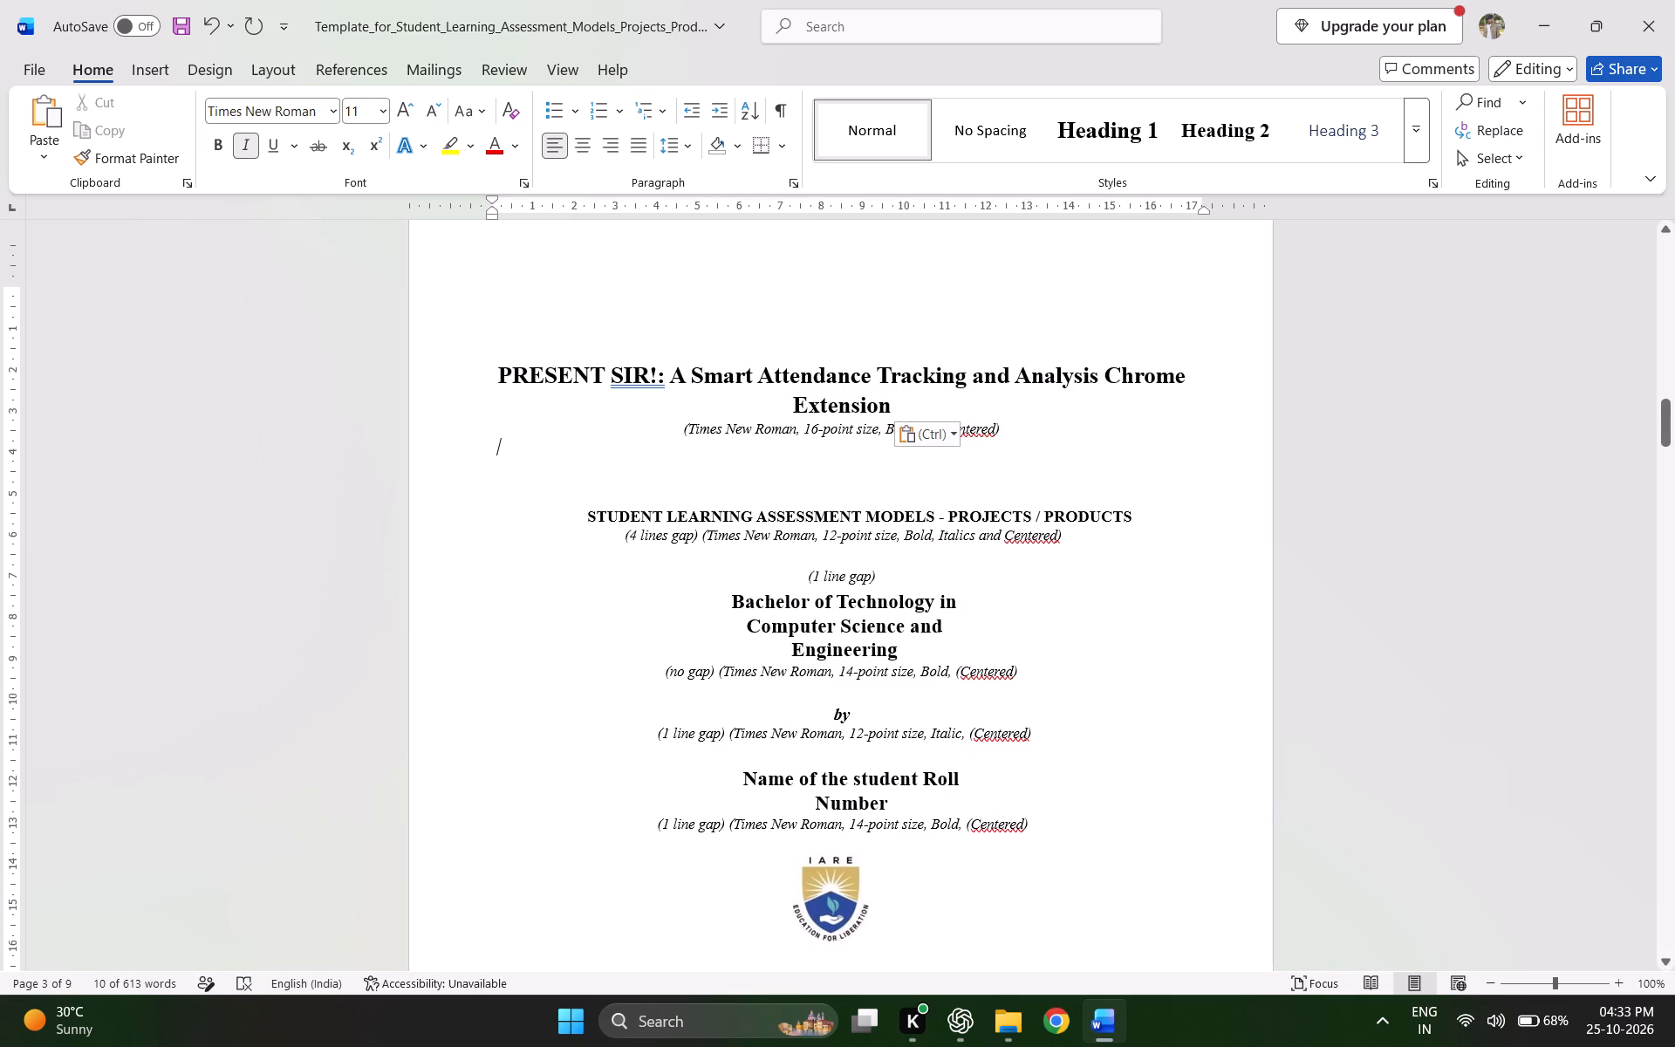
Remove the italic "Times New Roman, 16-point size" note beneath the second-page title and add a blank line below the title.
drag(686, 431, 994, 432)
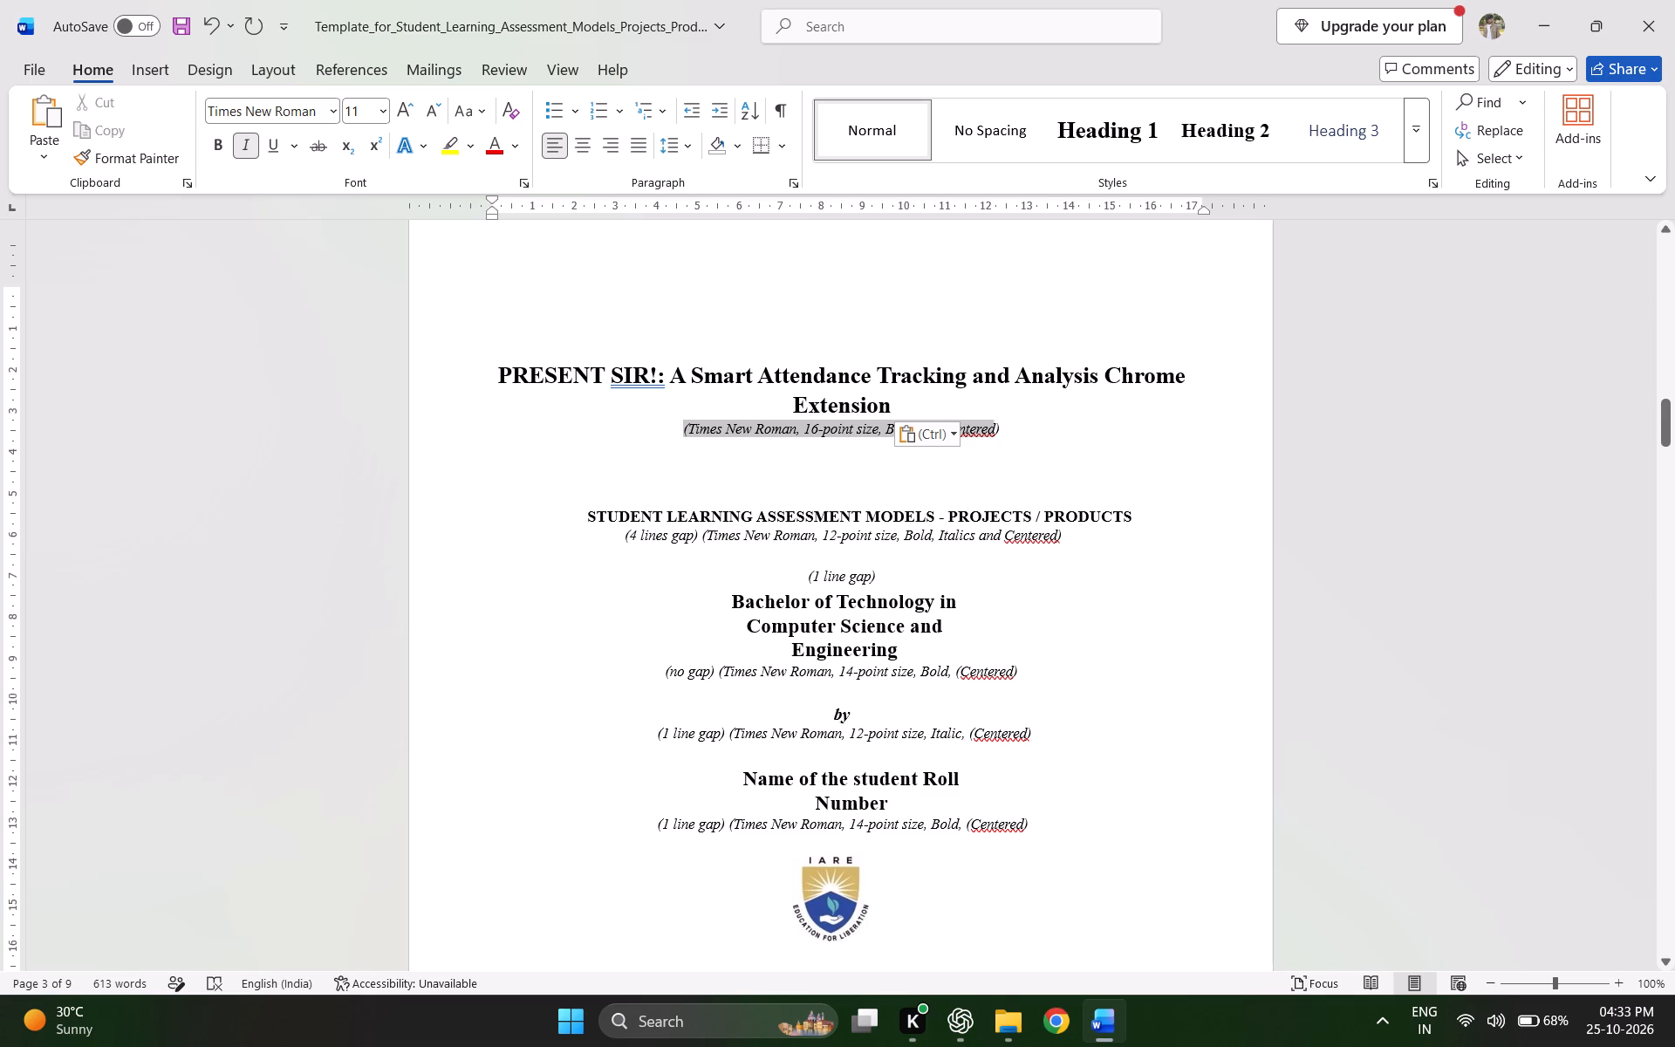
drag(994, 432, 1001, 433)
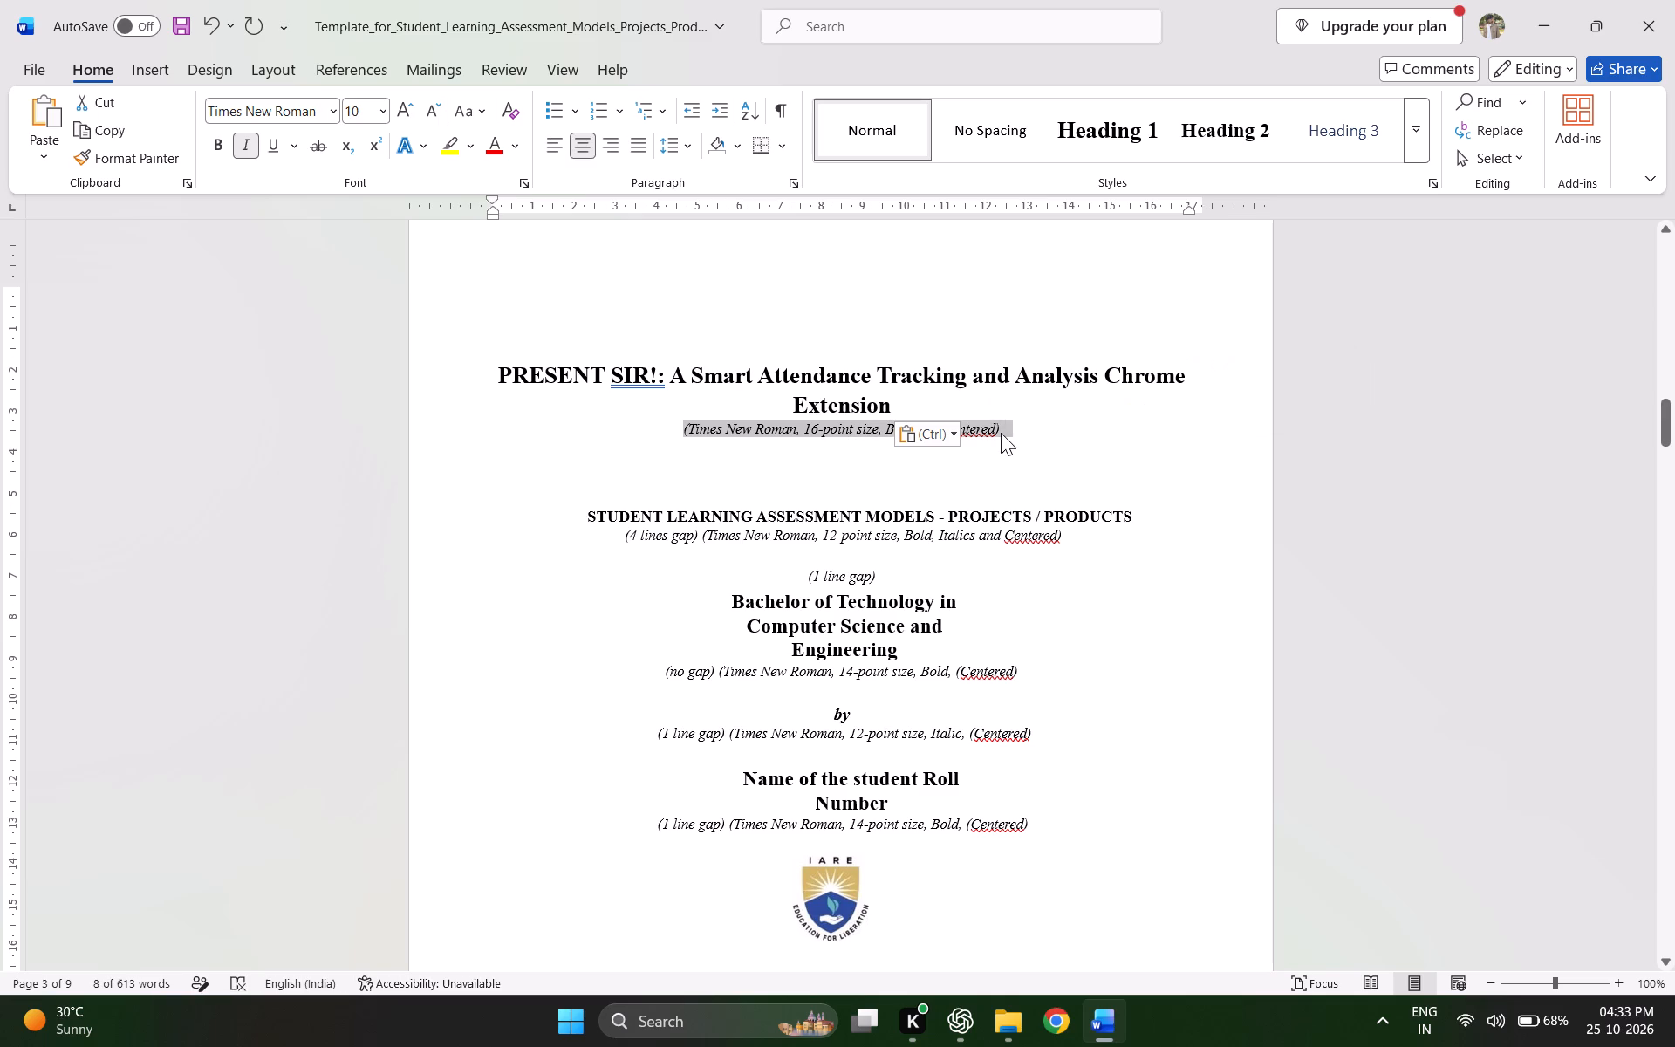
key(ctrl+x)
click(807, 461)
key(Return)
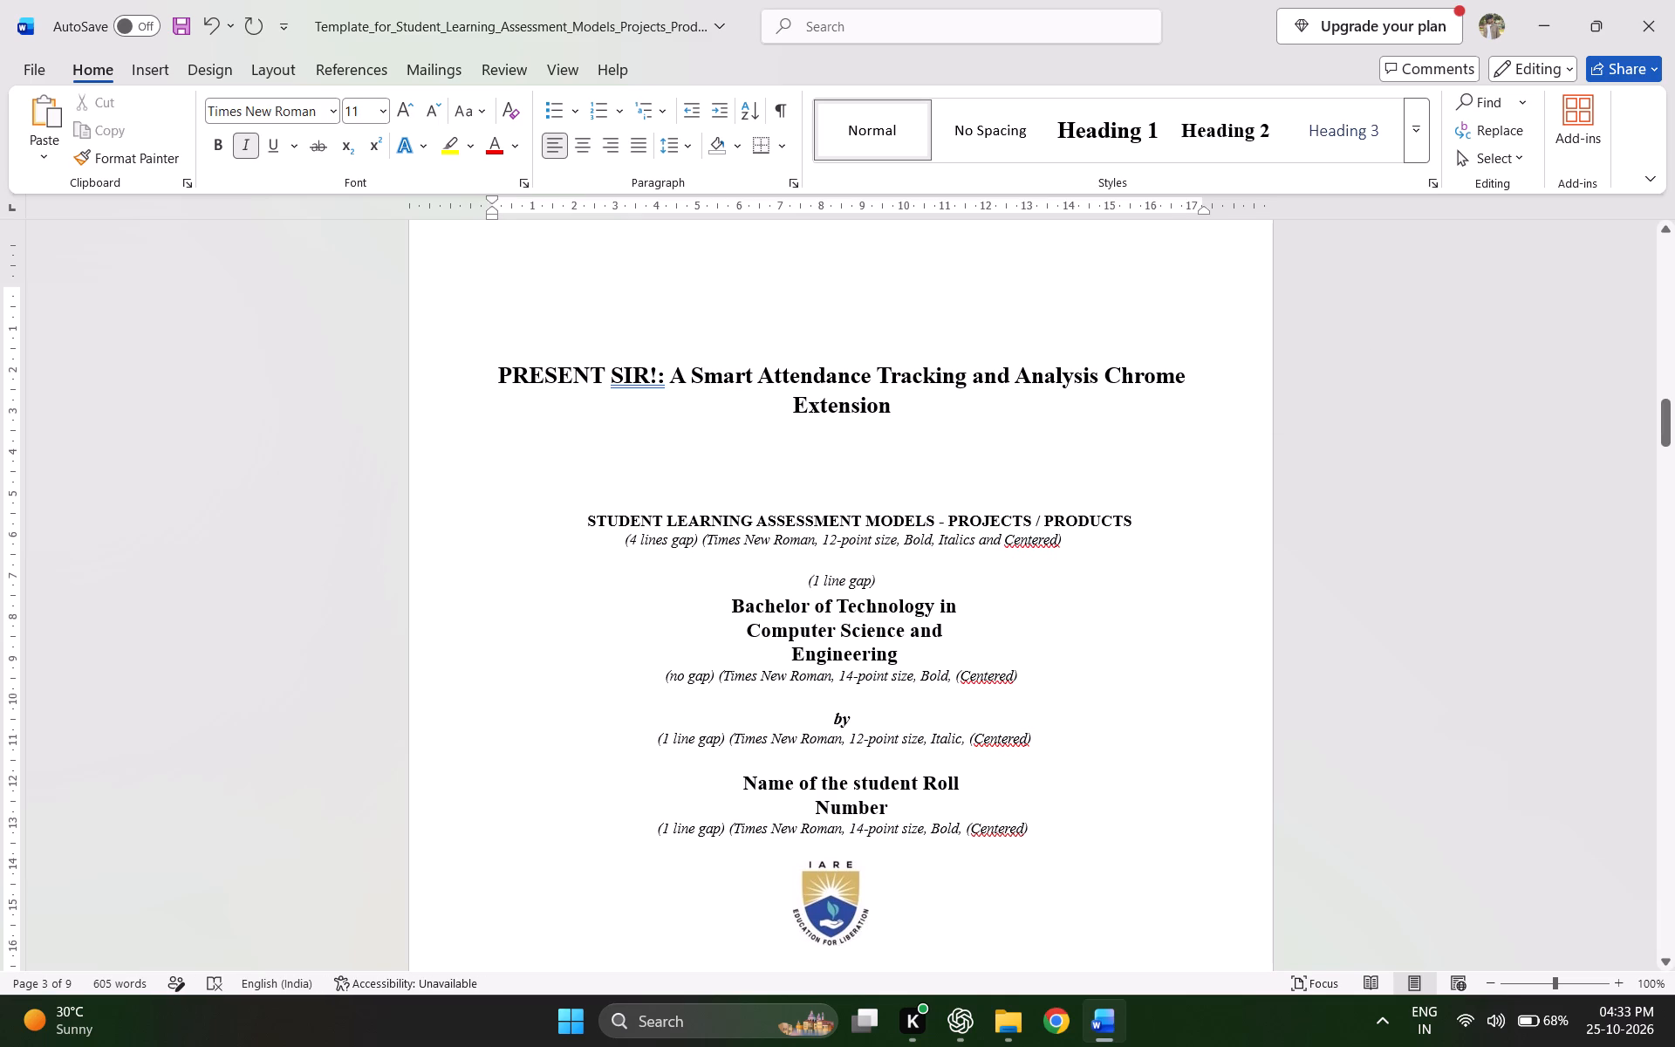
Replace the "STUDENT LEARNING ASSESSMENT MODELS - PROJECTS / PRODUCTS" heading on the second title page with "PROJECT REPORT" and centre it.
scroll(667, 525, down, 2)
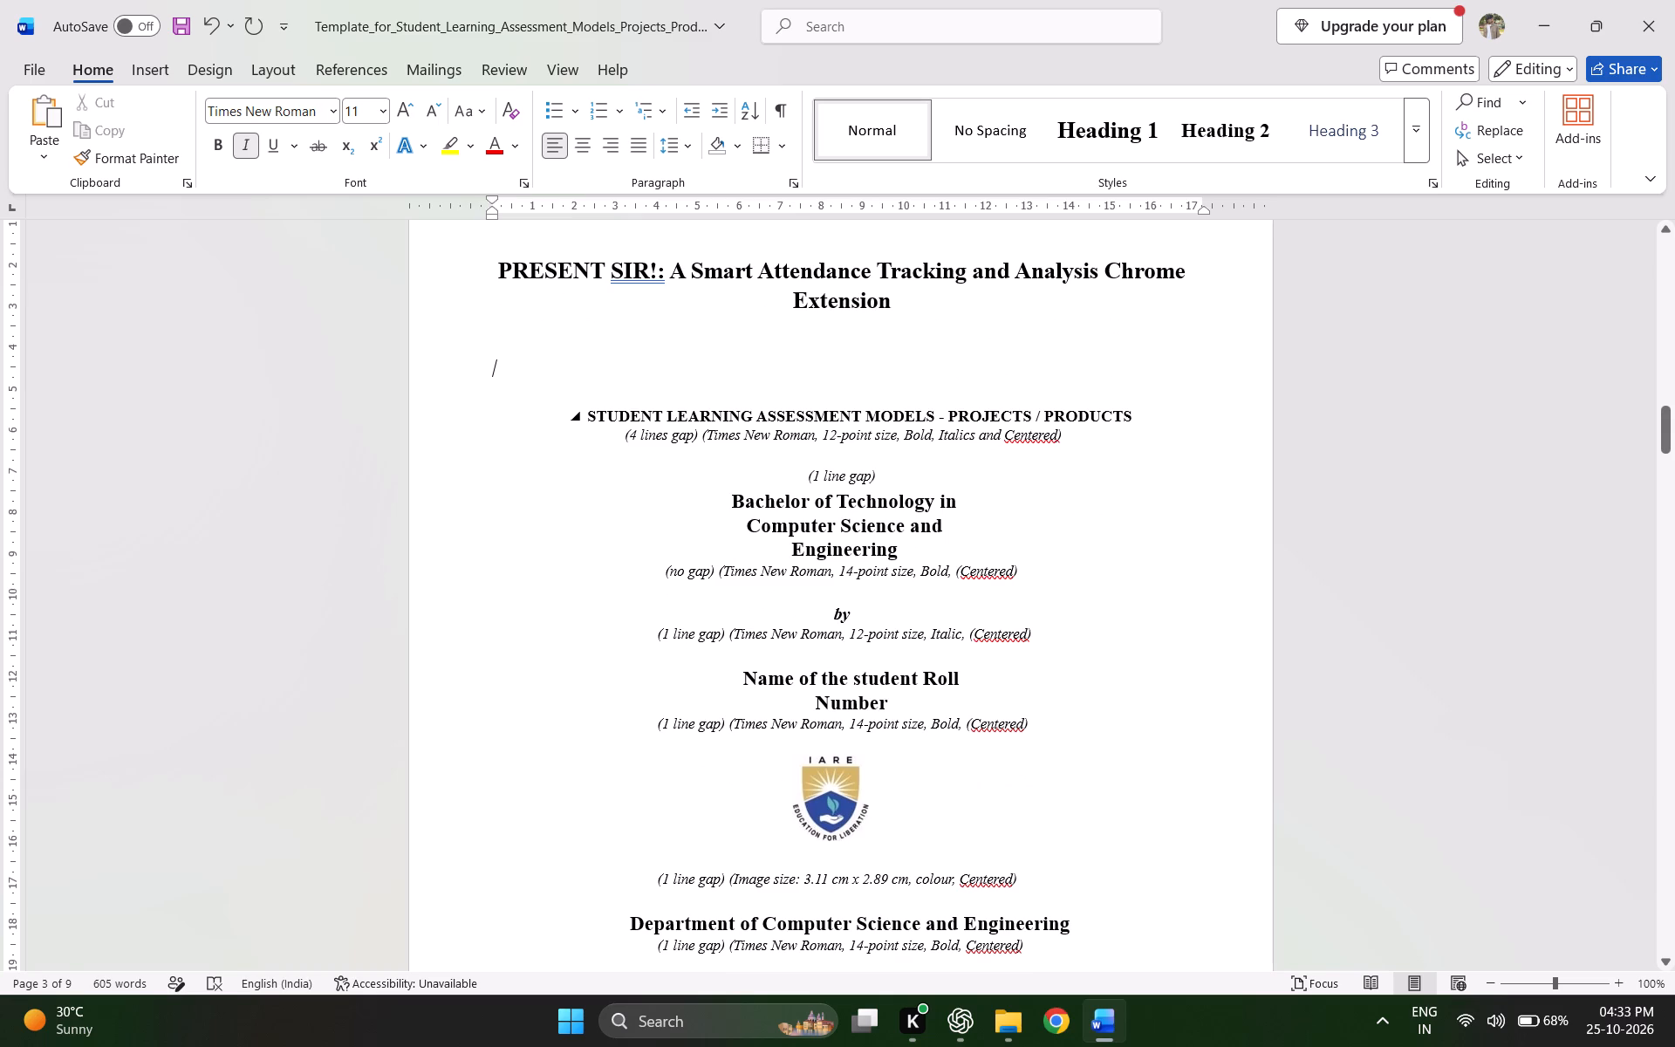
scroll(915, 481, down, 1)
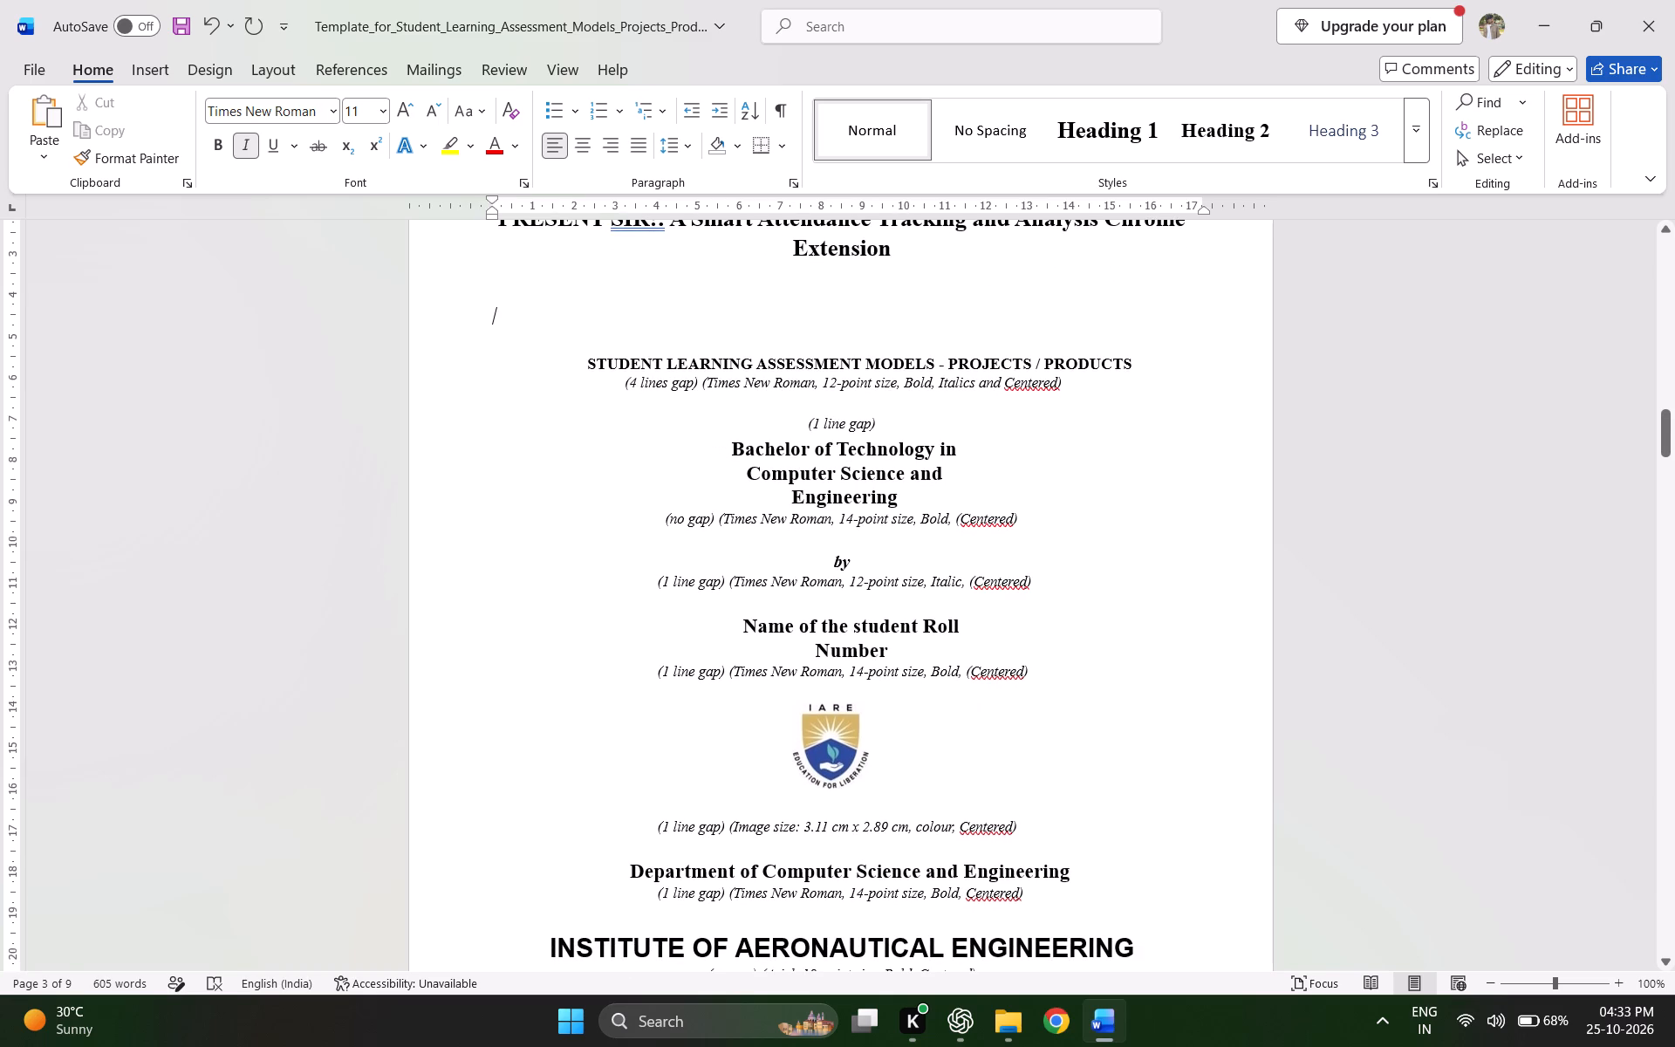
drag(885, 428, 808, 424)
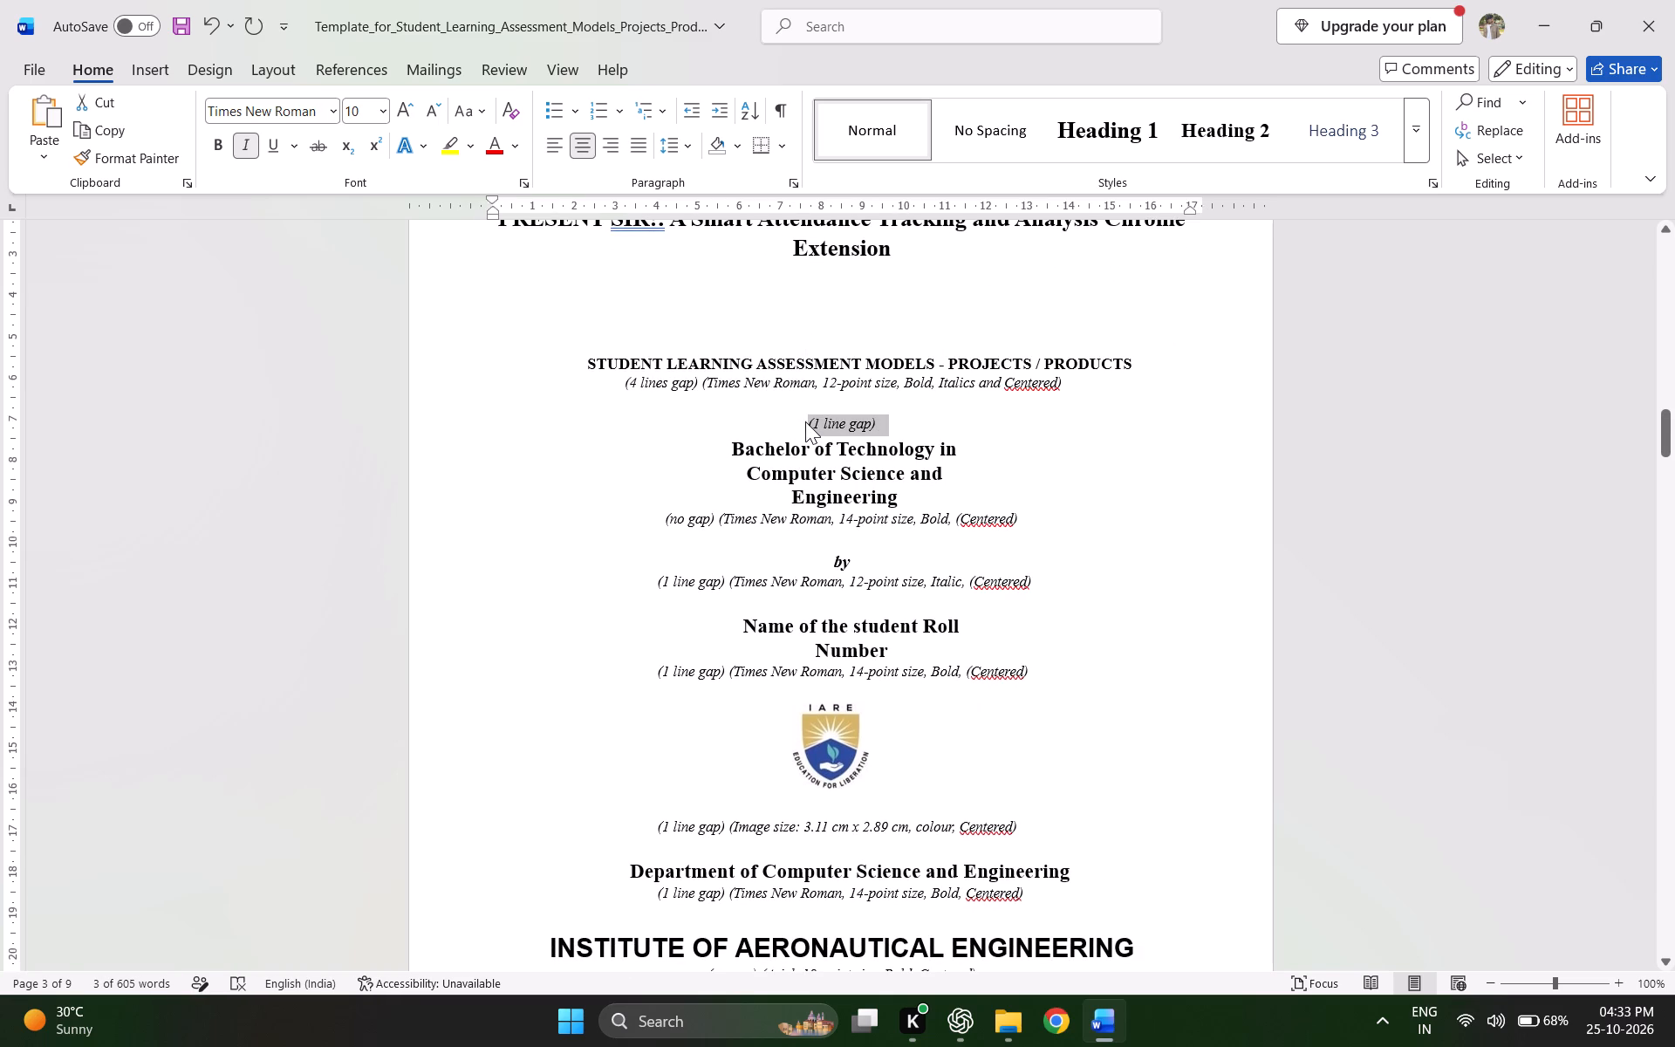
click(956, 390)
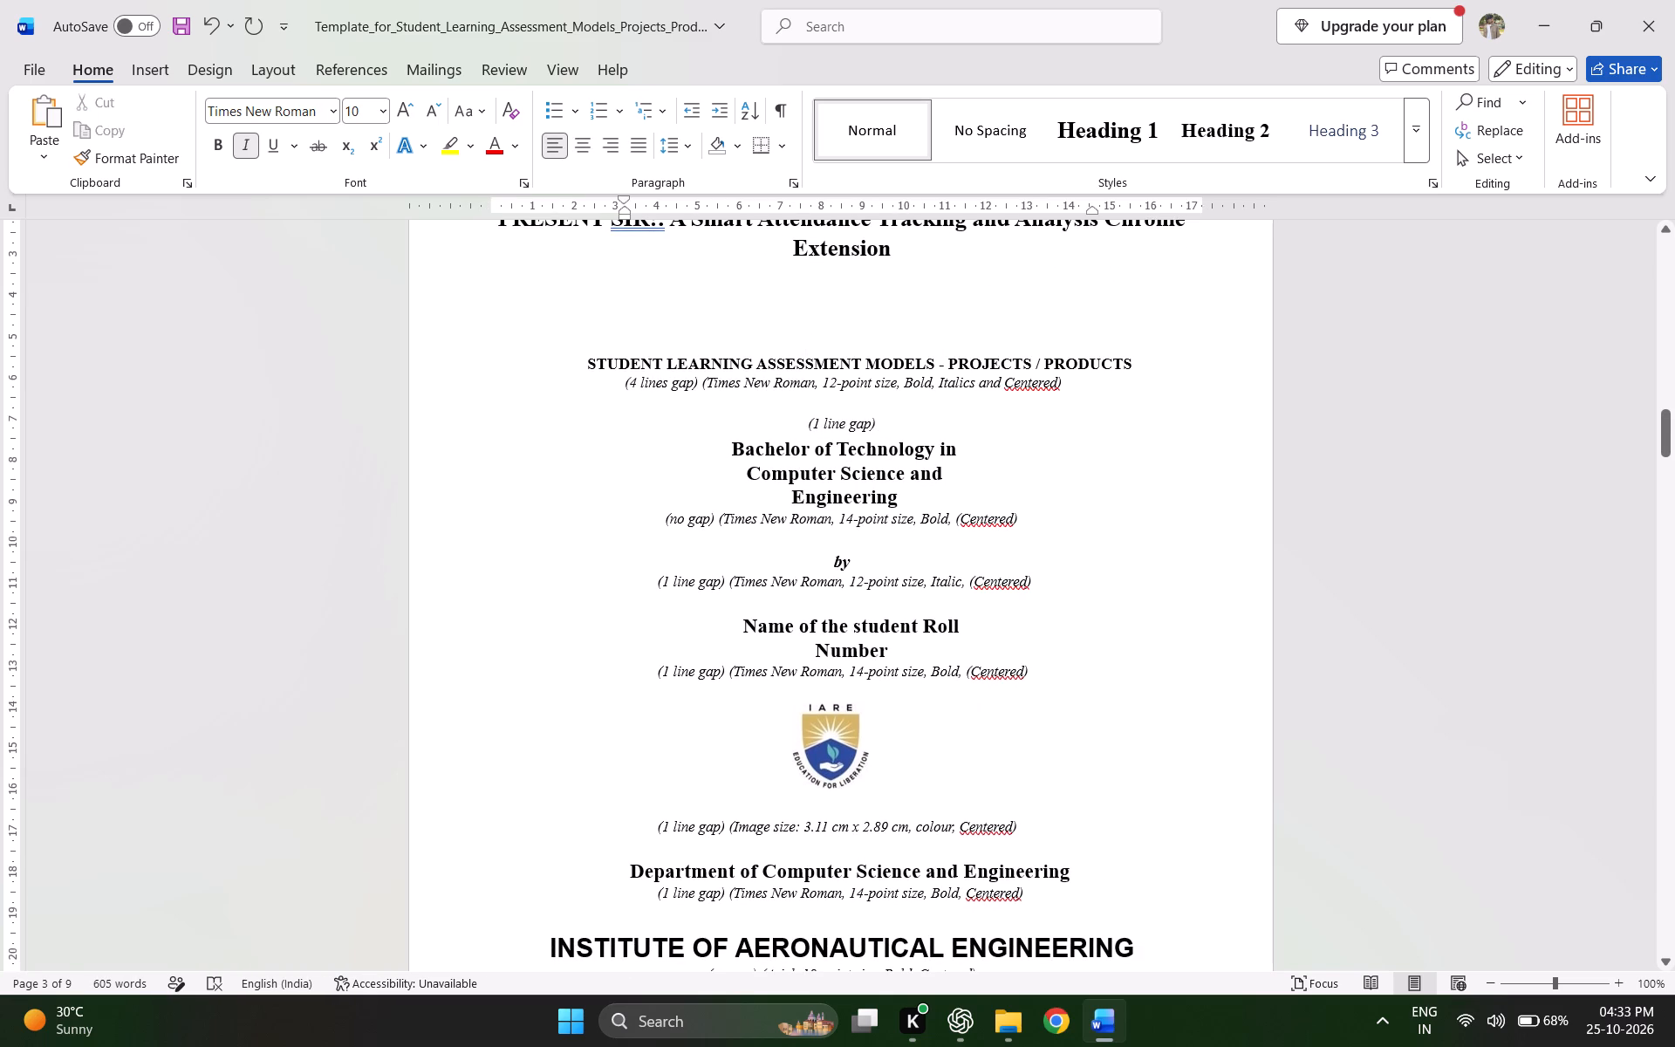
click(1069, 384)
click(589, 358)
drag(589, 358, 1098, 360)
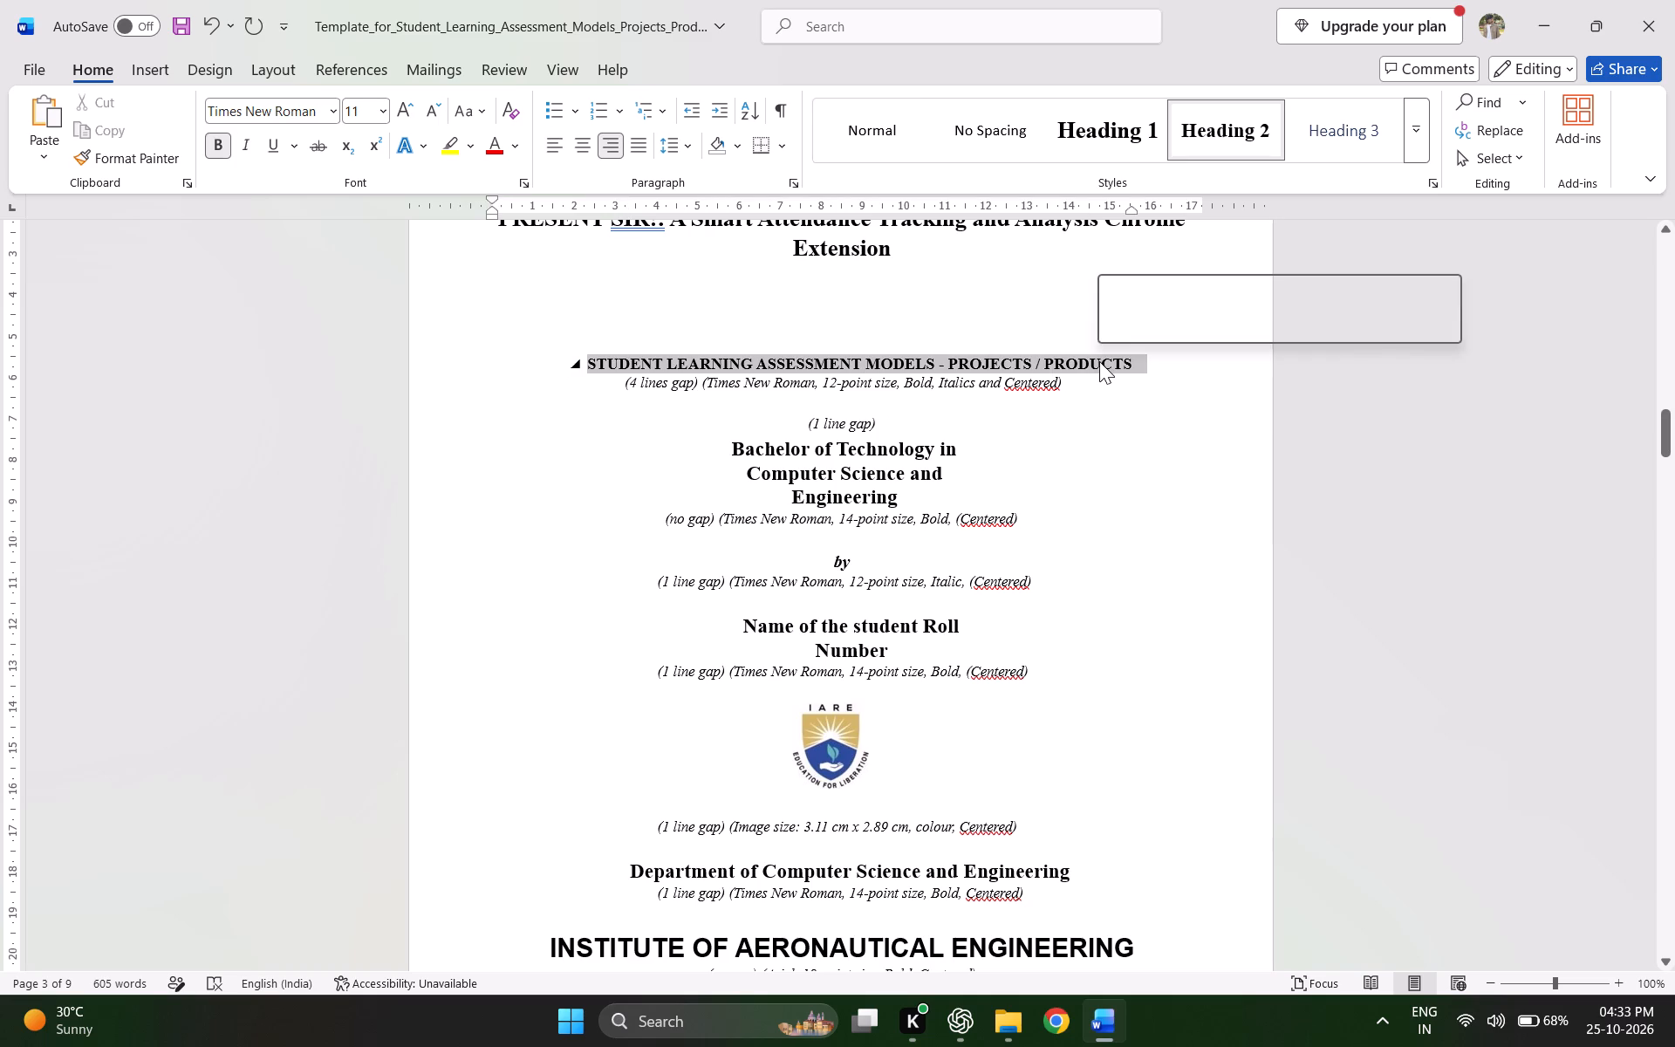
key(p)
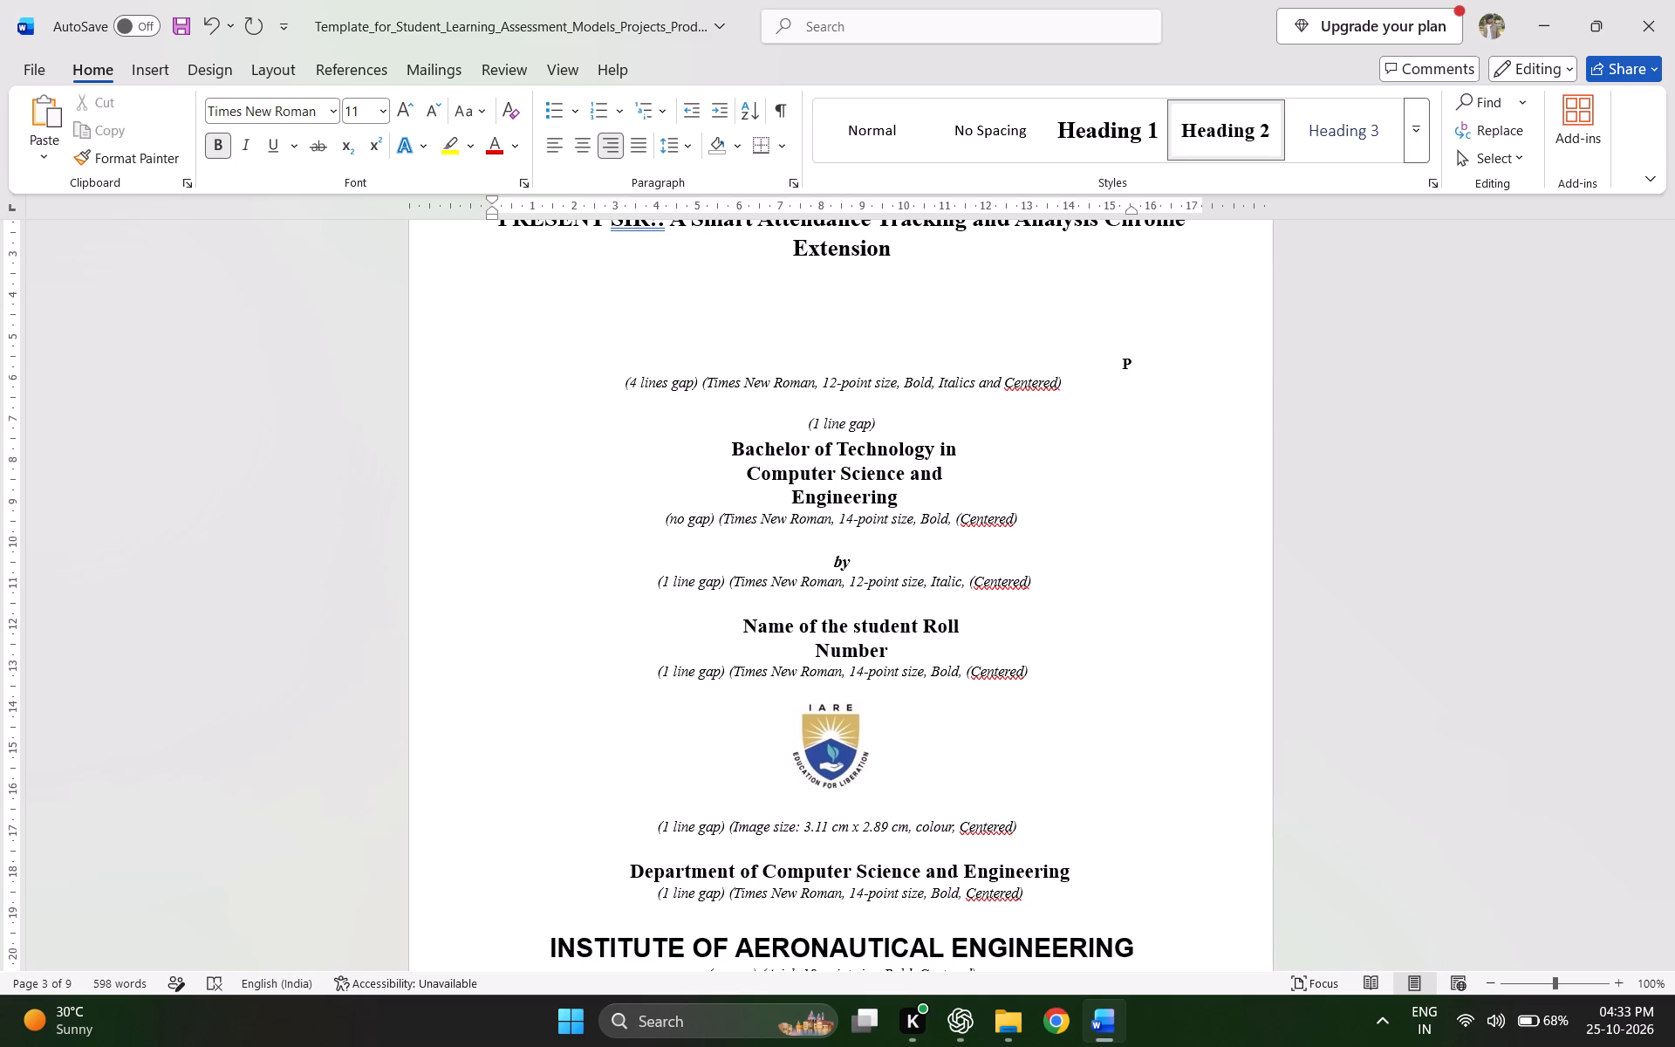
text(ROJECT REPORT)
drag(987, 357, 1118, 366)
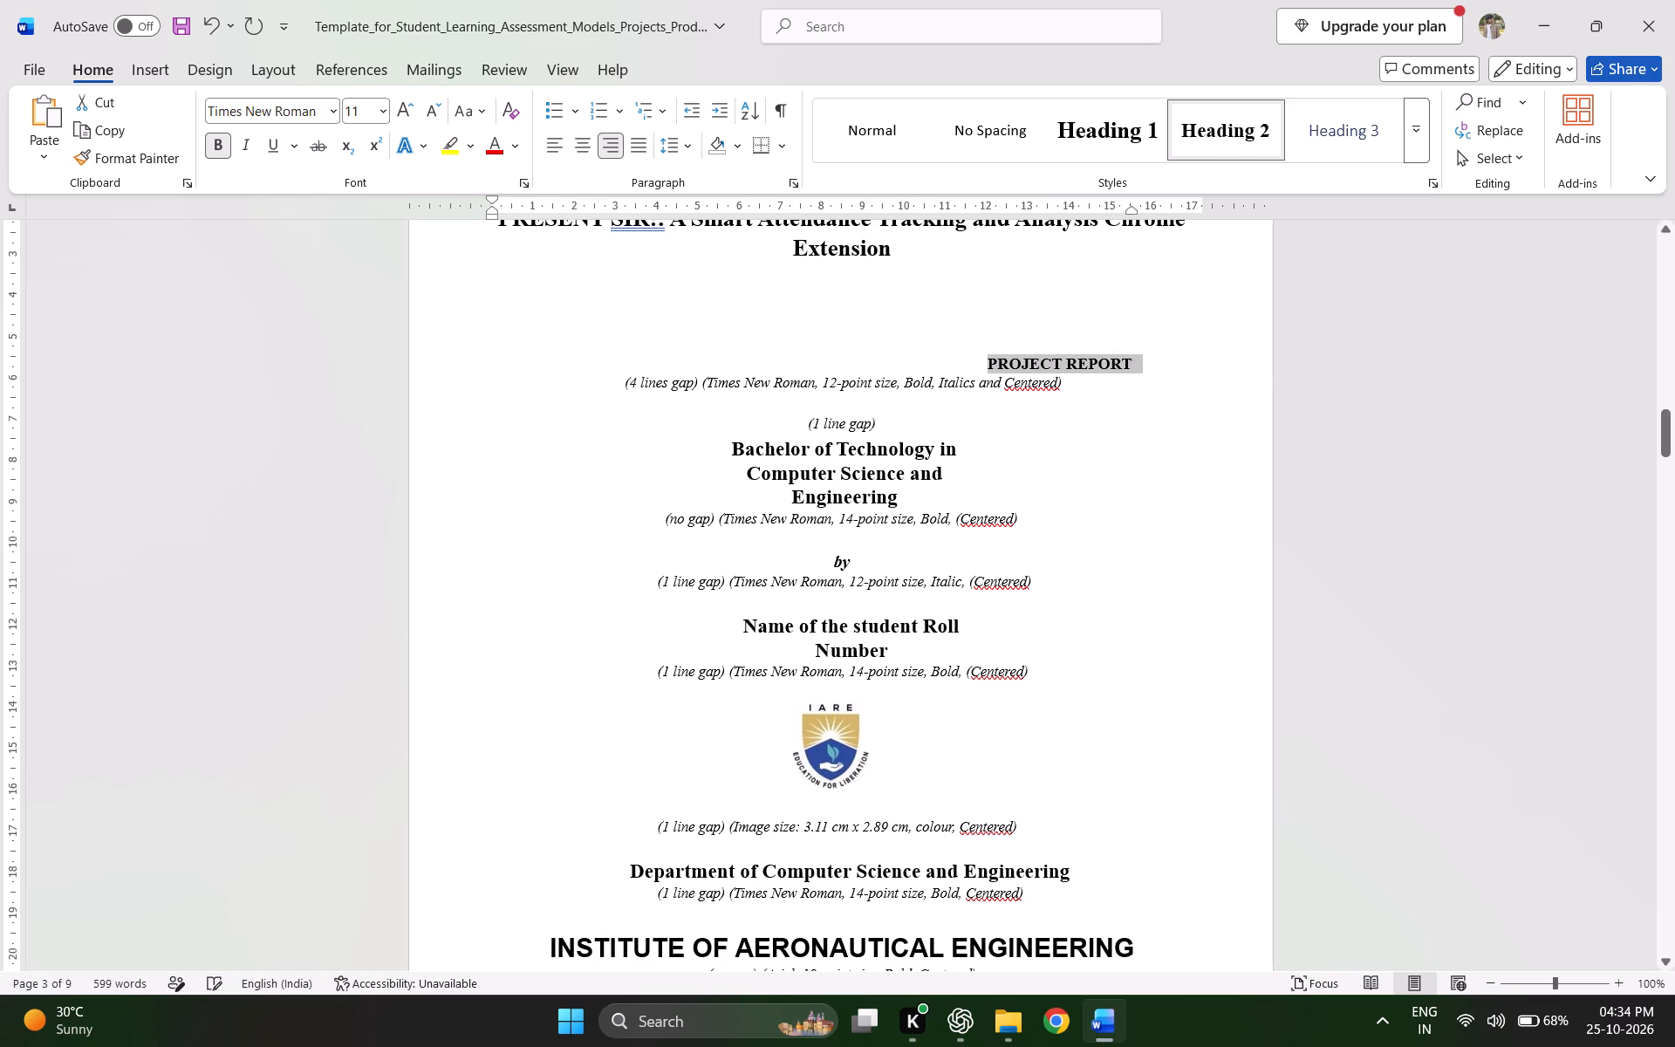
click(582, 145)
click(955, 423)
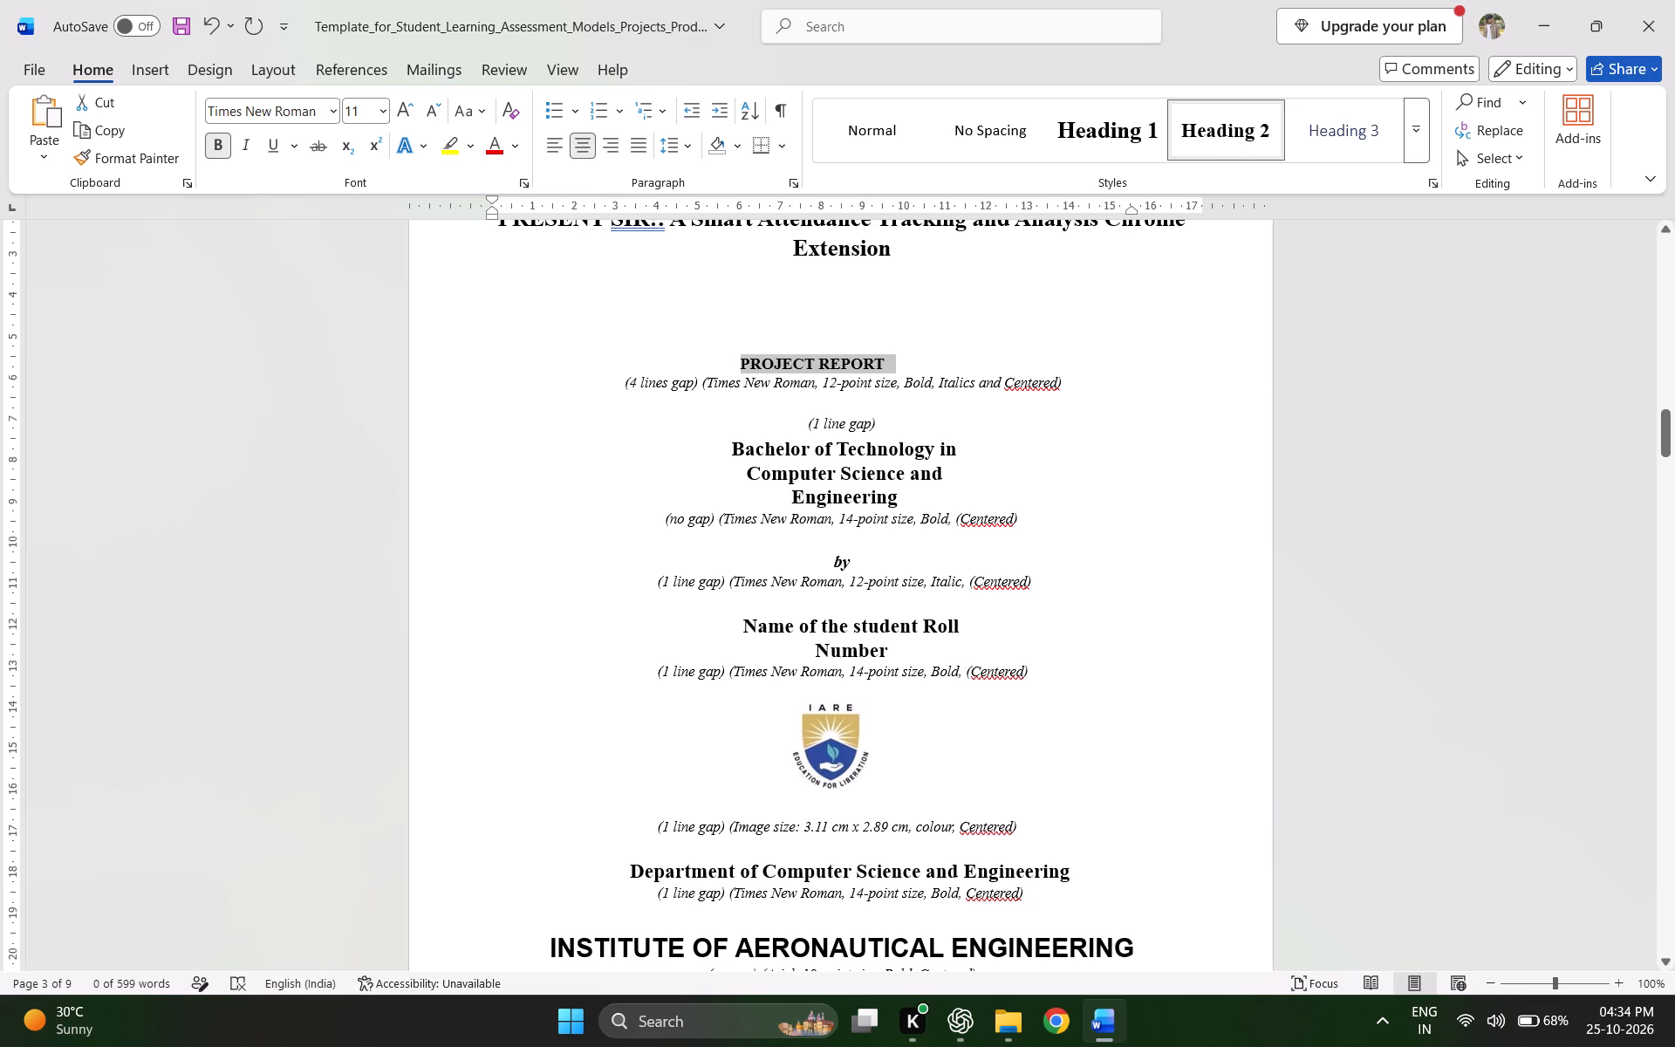
Remove the italic "(4 lines gap)" formatting note beneath the PROJECT REPORT heading and insert a blank line there.
drag(614, 381, 1076, 385)
key(ctrl+x)
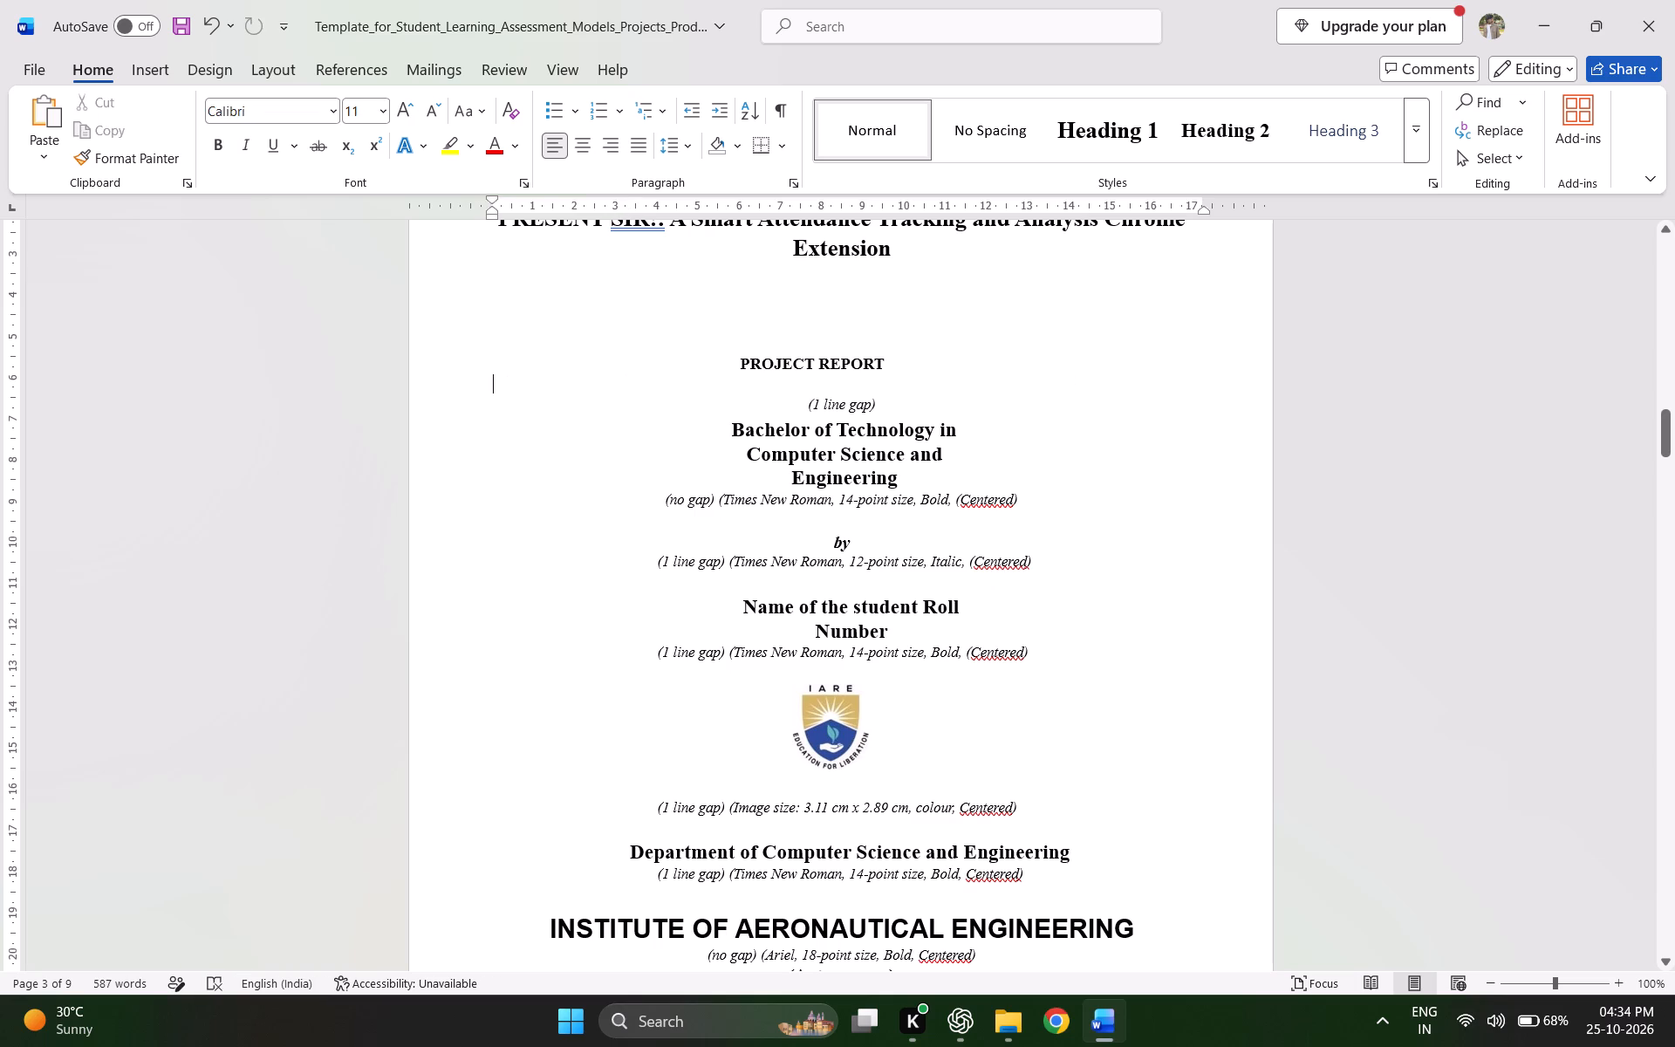
key(Return)
Remove the italic "(1 line gap)" note above the "Bachelor of Technology in Computer Science and Engineering" lines.
drag(895, 412, 796, 440)
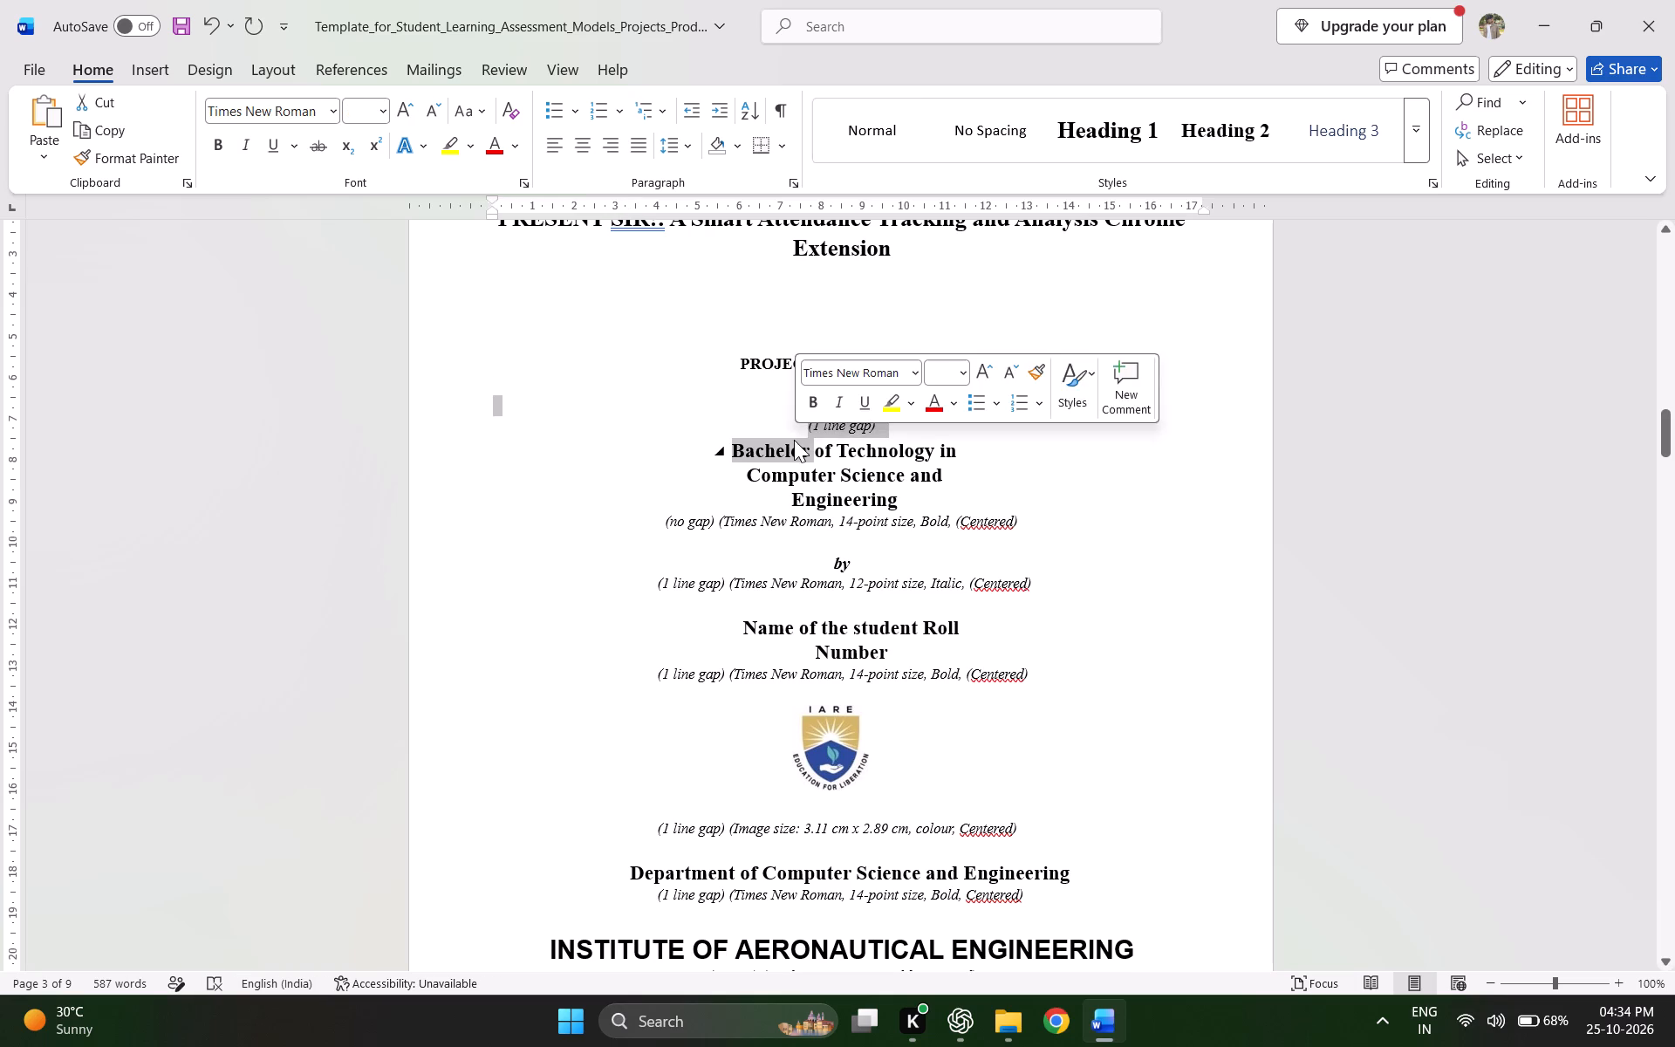
click(862, 431)
drag(804, 421, 837, 420)
drag(879, 420, 898, 420)
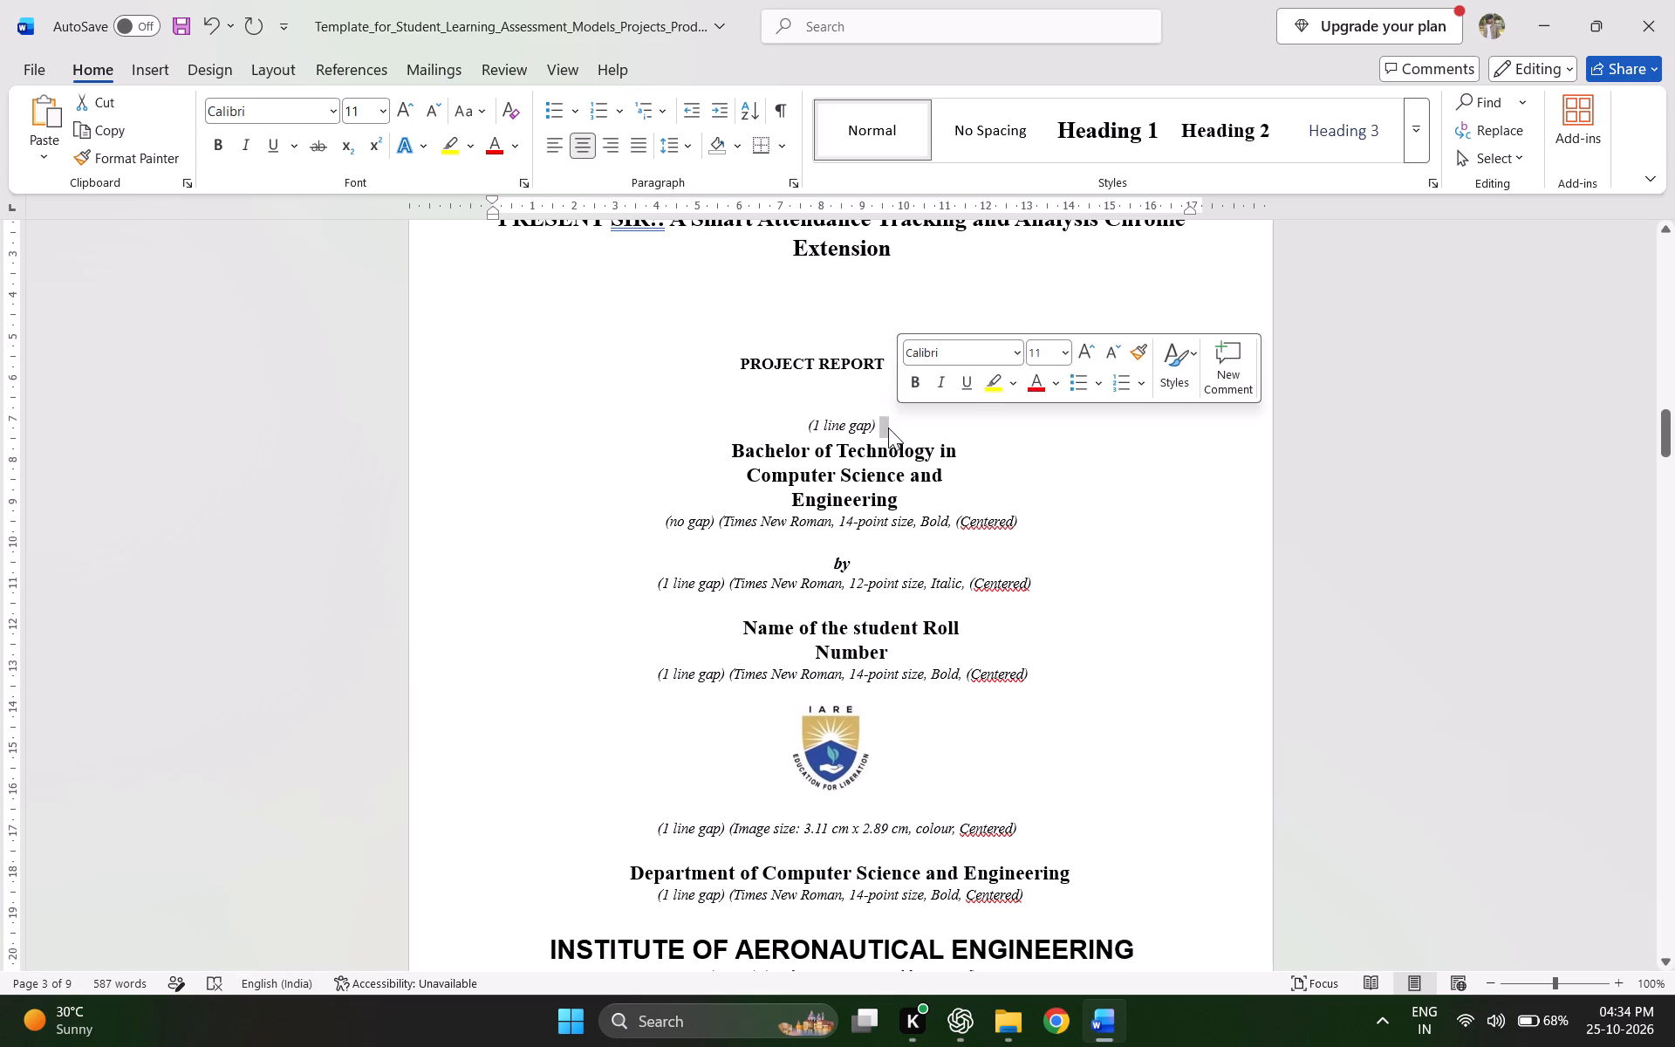
click(882, 425)
drag(868, 424, 816, 432)
double_click(812, 432)
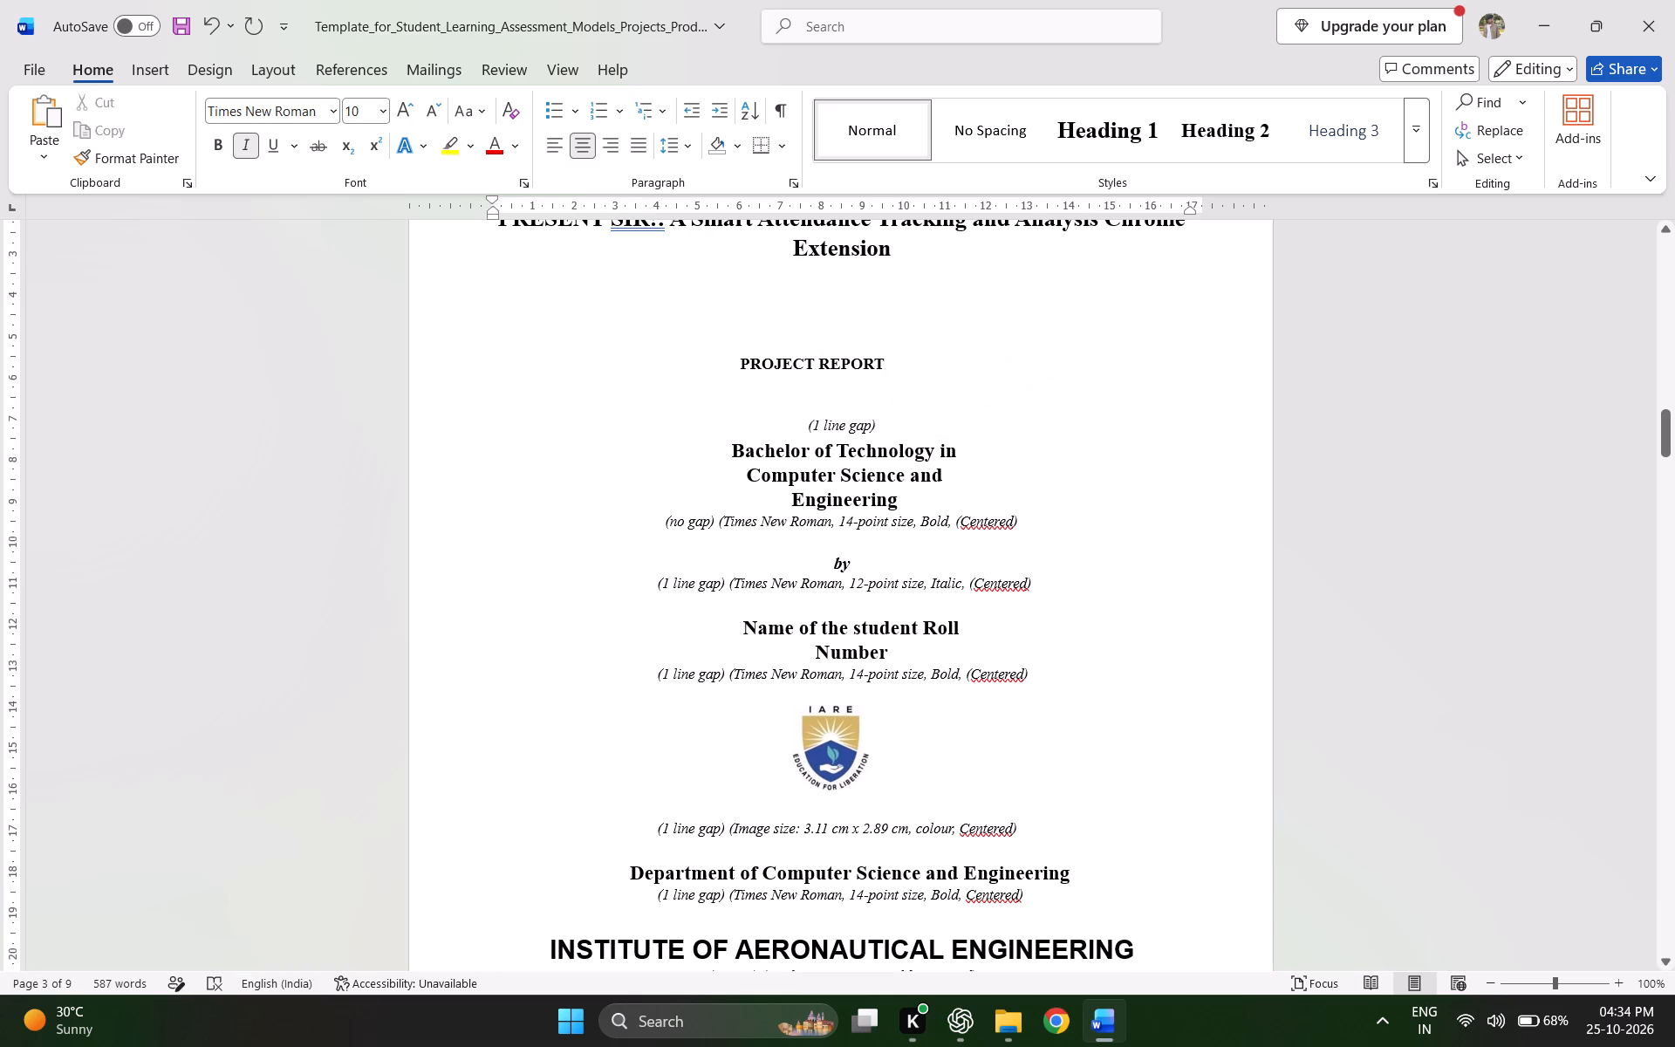
double_click(810, 430)
key(ctrl+x)
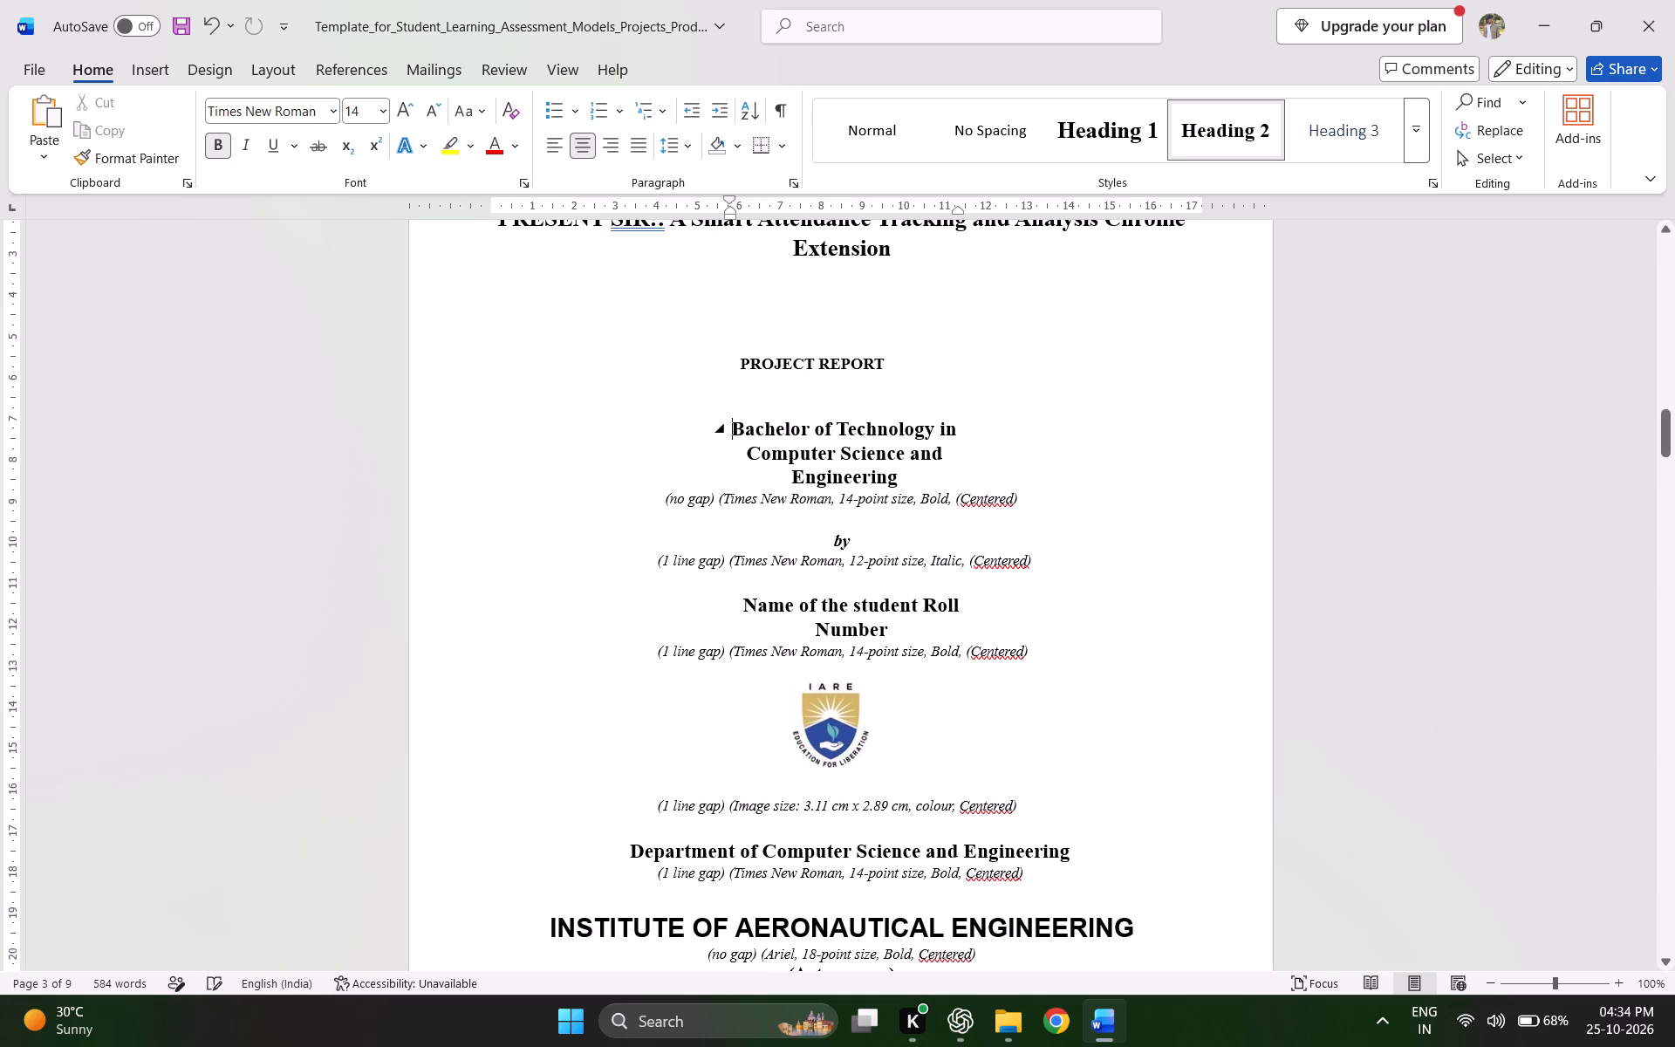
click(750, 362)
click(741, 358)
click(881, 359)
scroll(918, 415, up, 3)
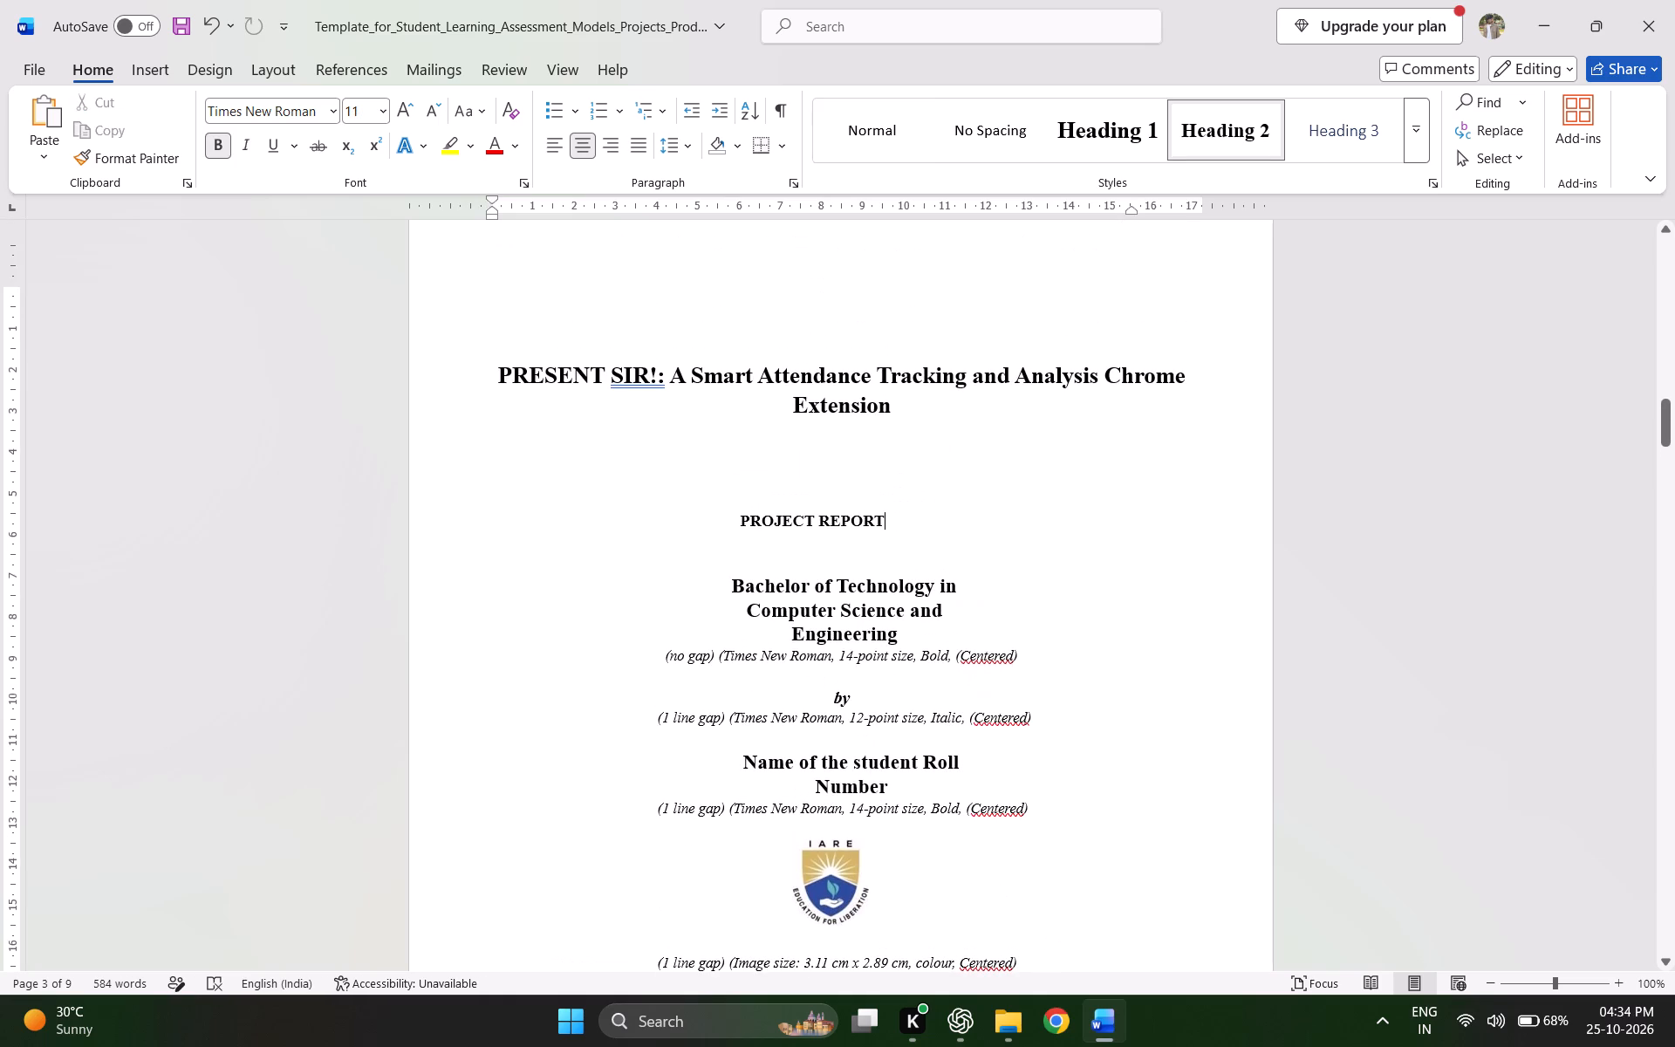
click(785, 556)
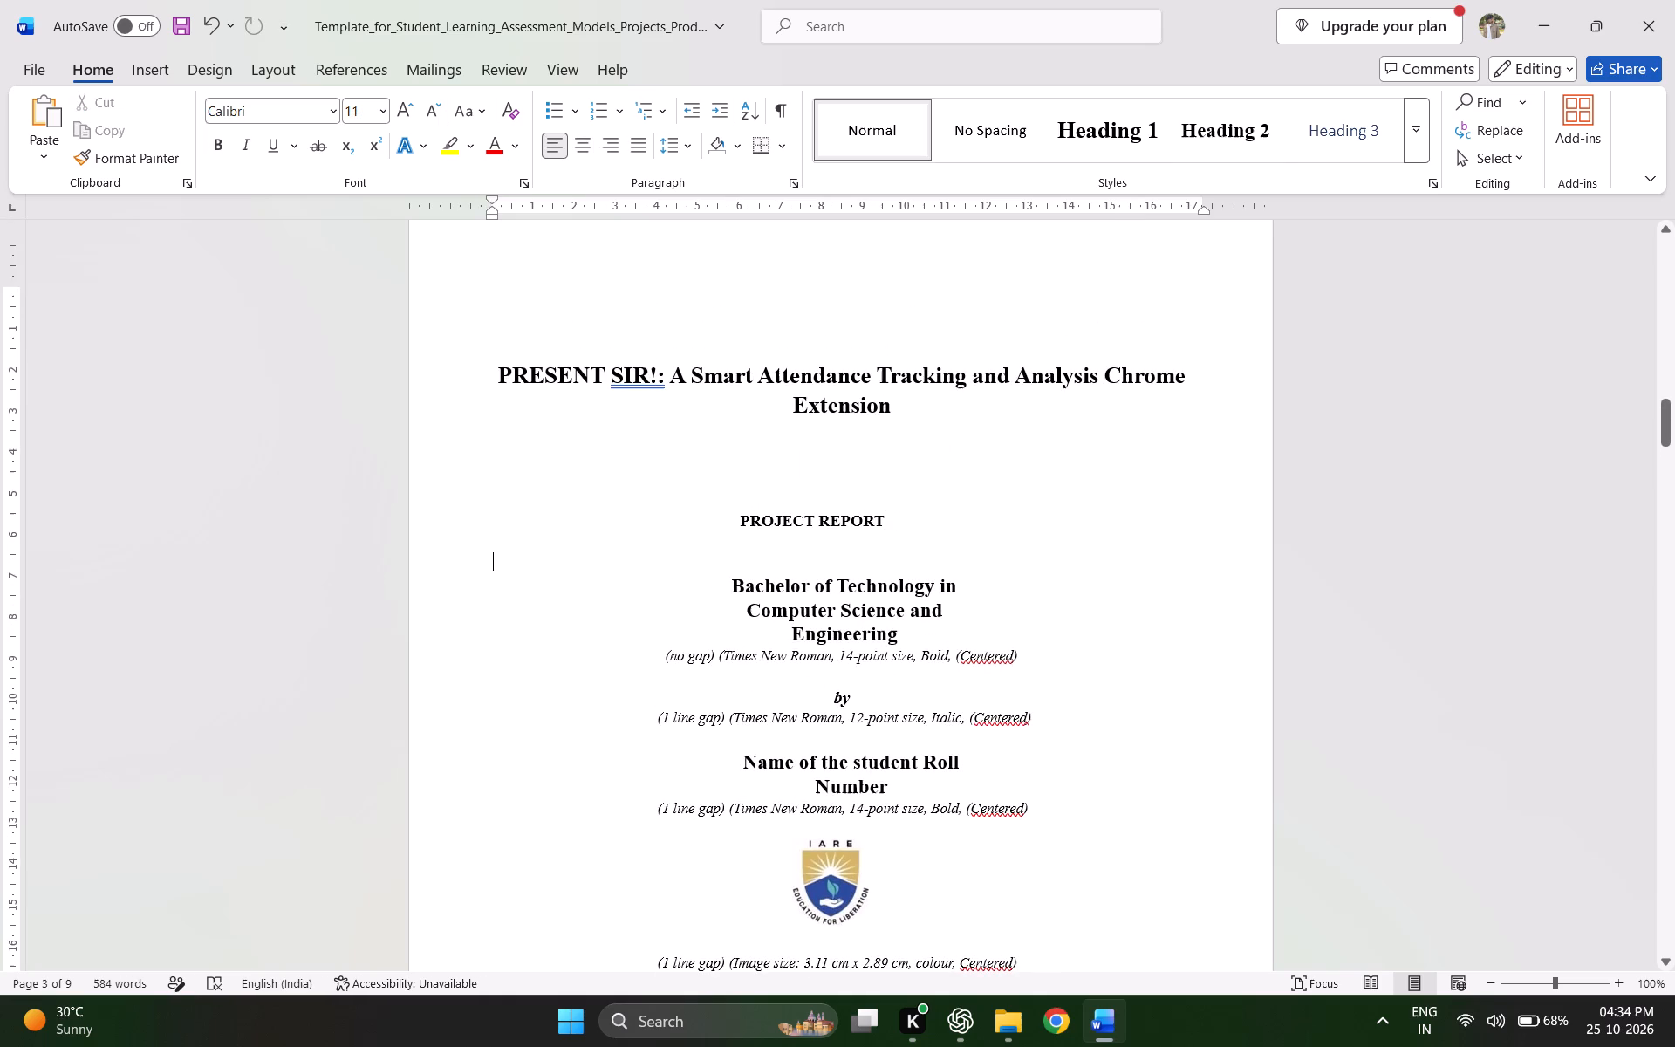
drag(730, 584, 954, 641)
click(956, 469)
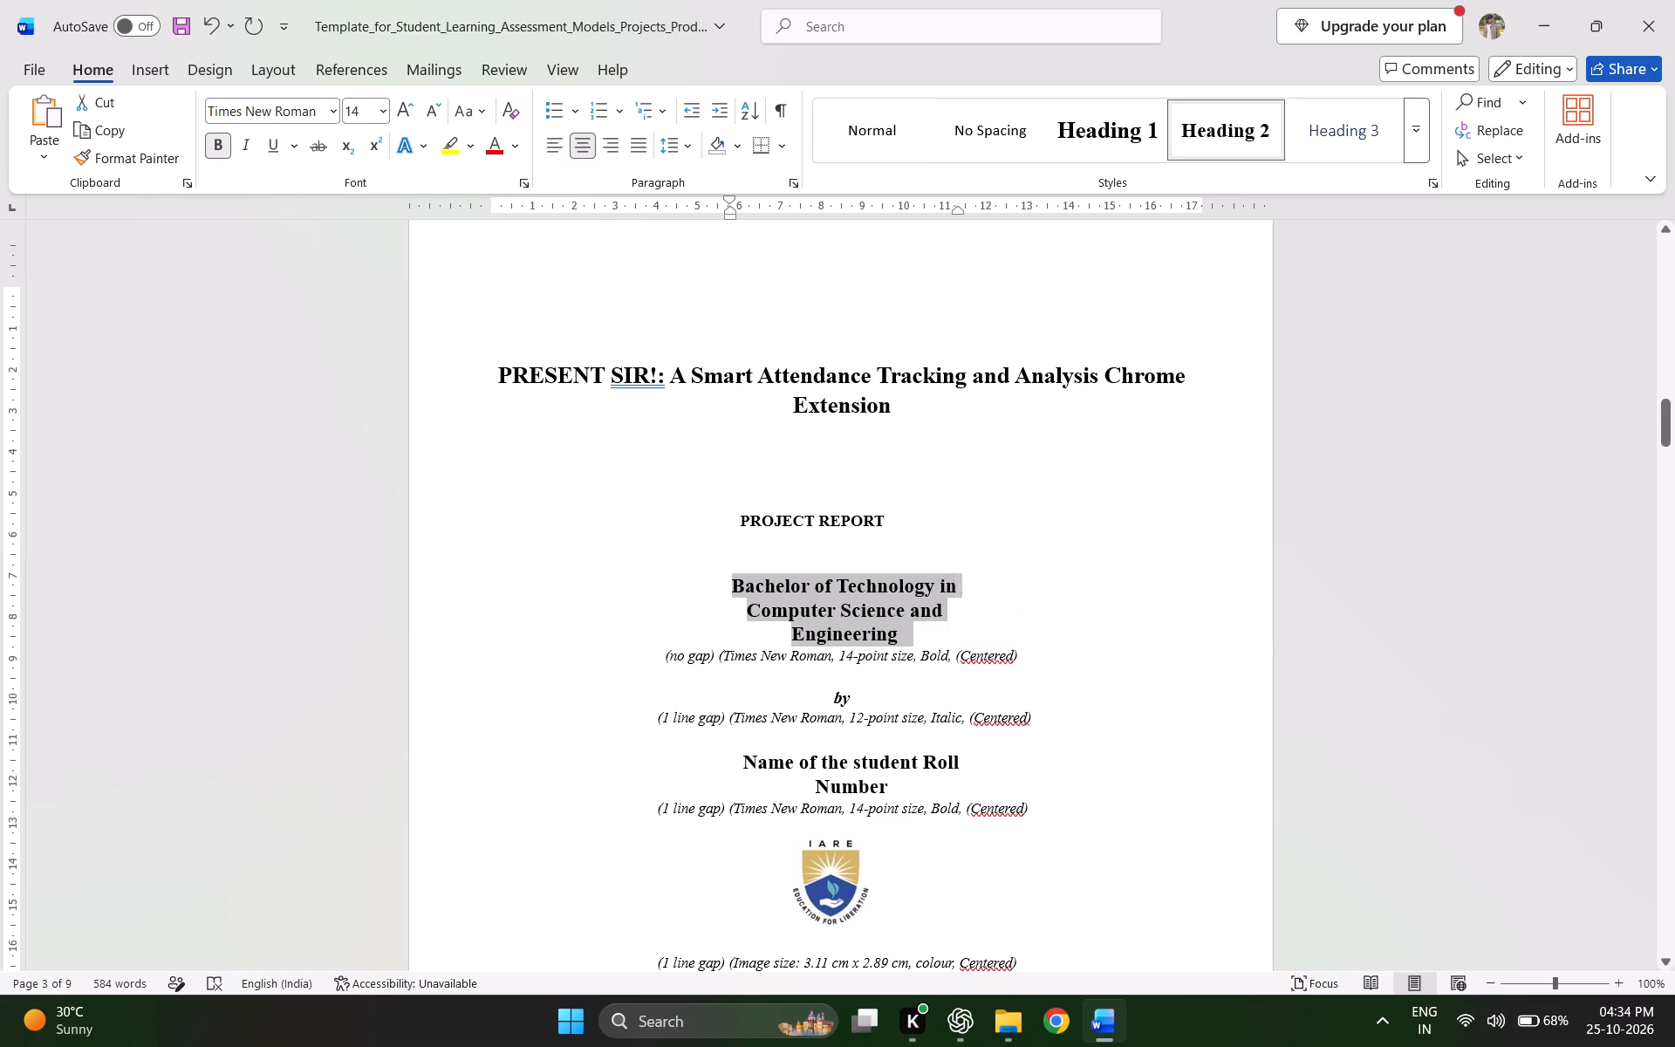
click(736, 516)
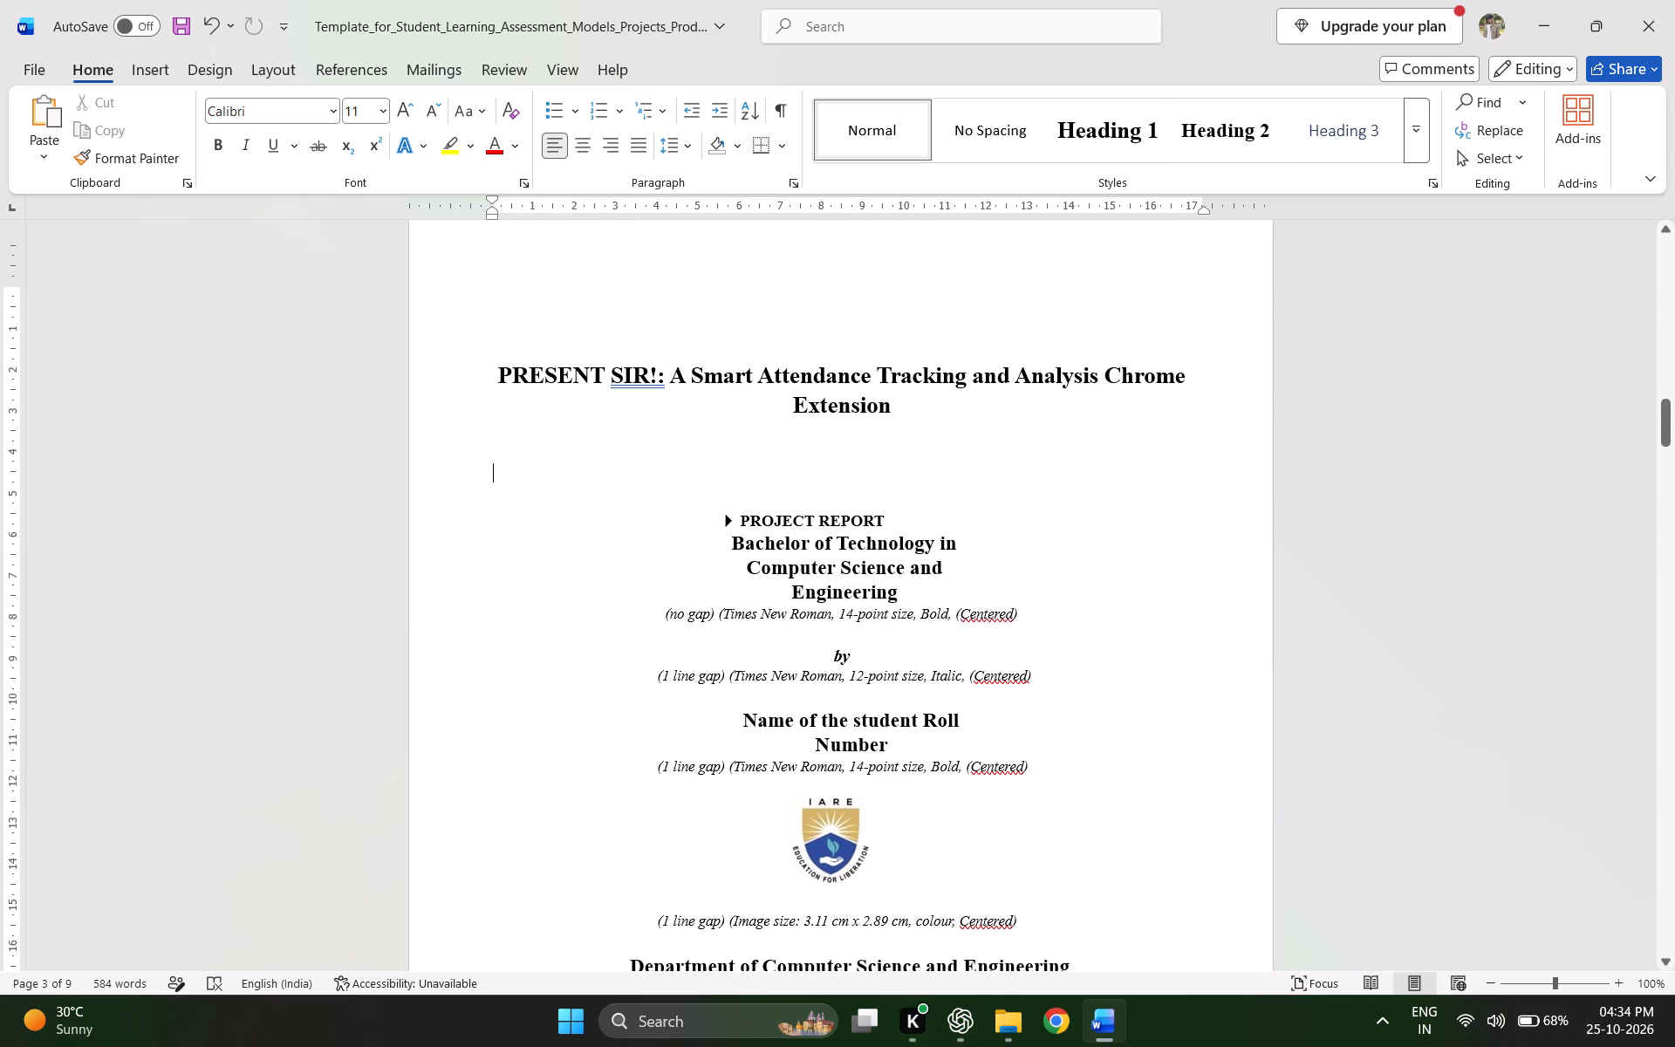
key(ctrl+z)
Remove the PROJECT REPORT heading from the second title page, along with surplus blank lines around its place.
click(835, 516)
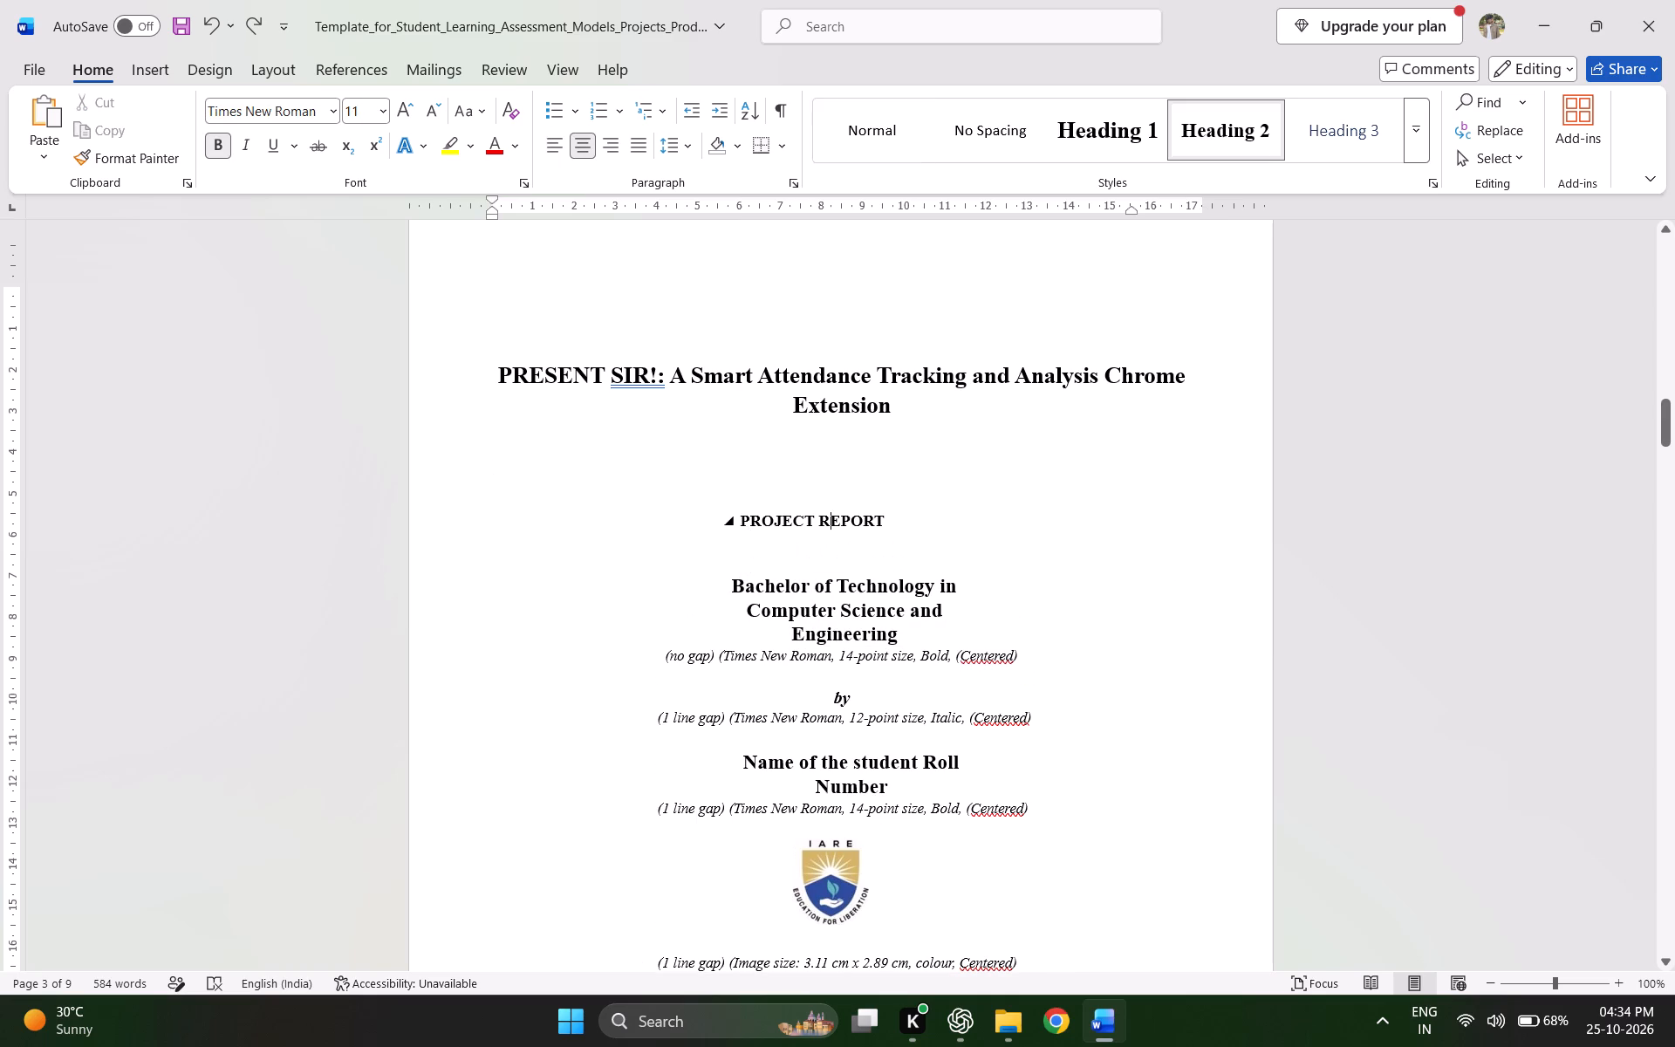
click(898, 519)
click(739, 517)
drag(894, 517, 746, 530)
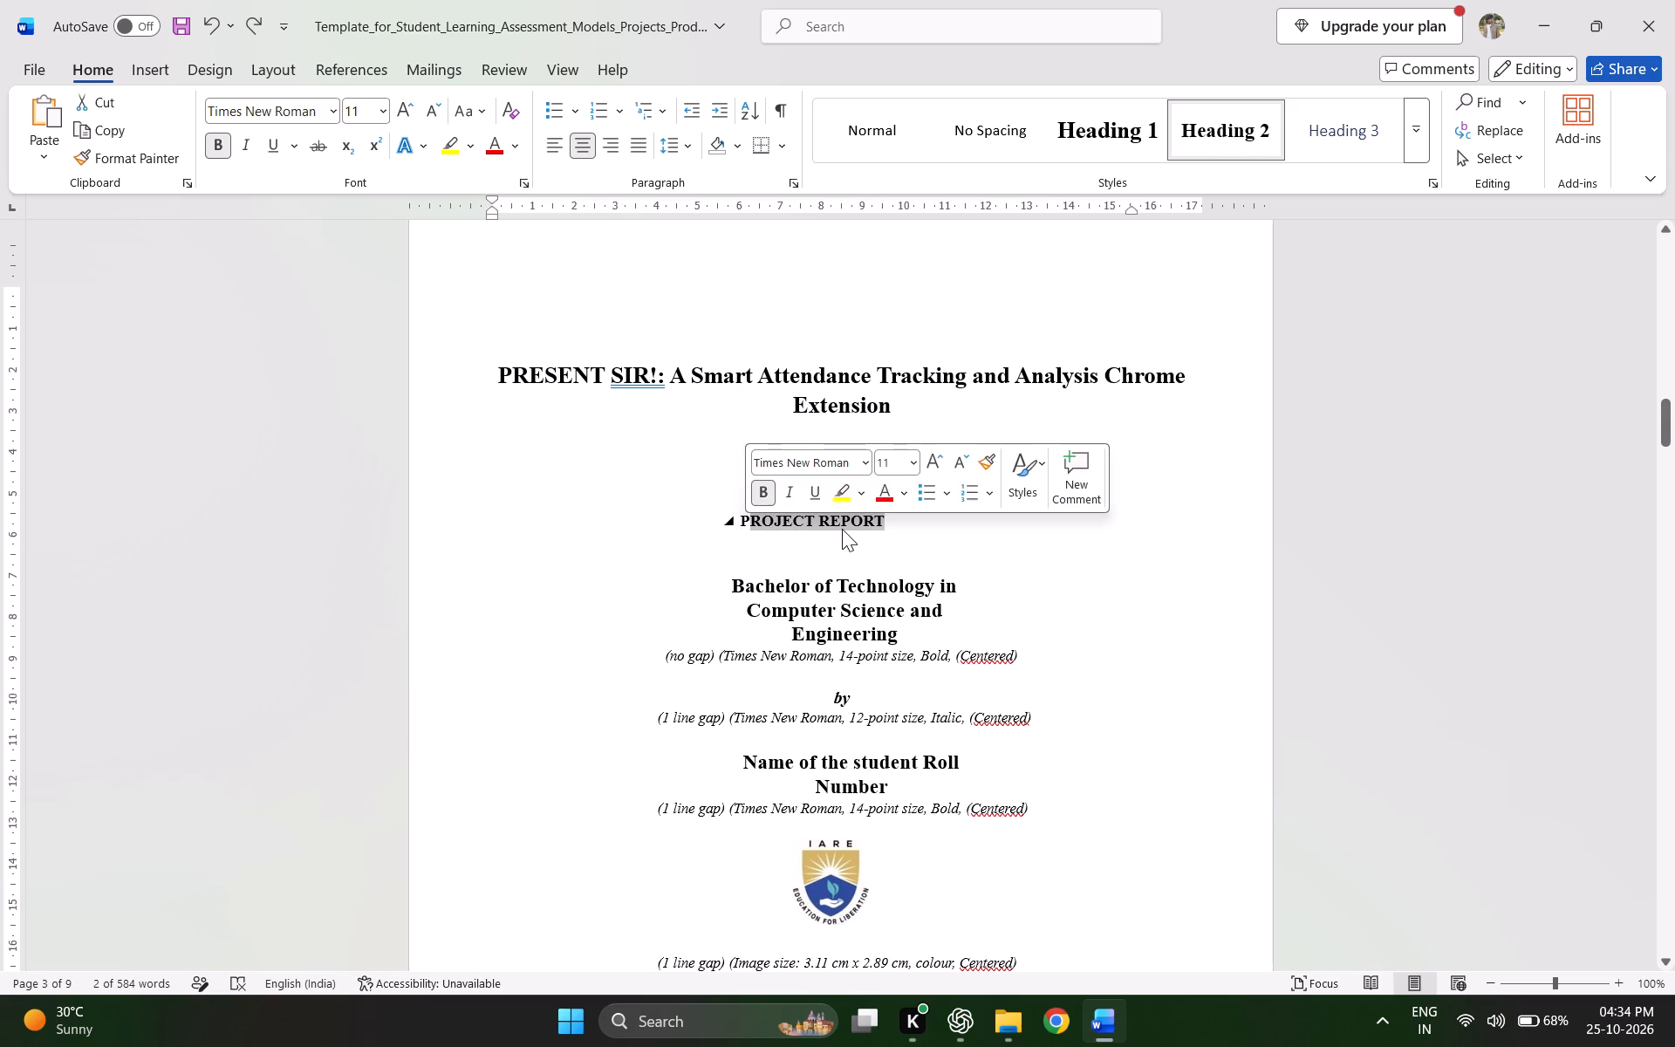
click(842, 529)
drag(893, 517, 743, 523)
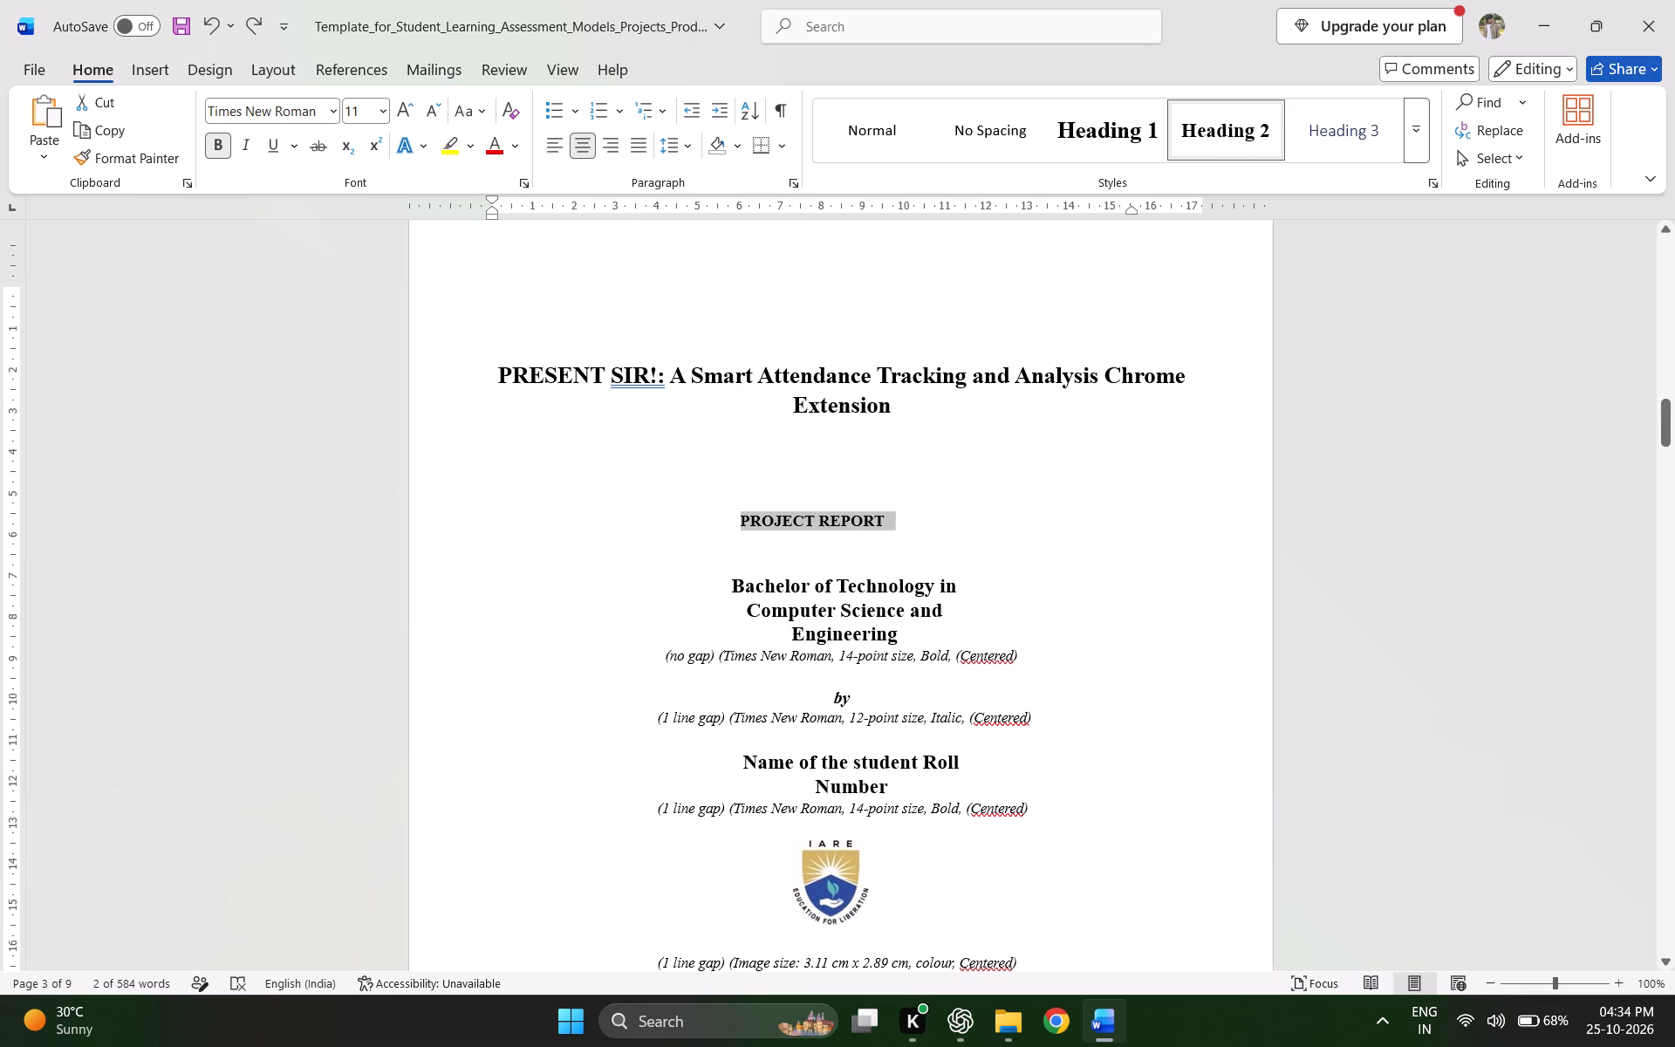
key(ctrl+x)
click(852, 520)
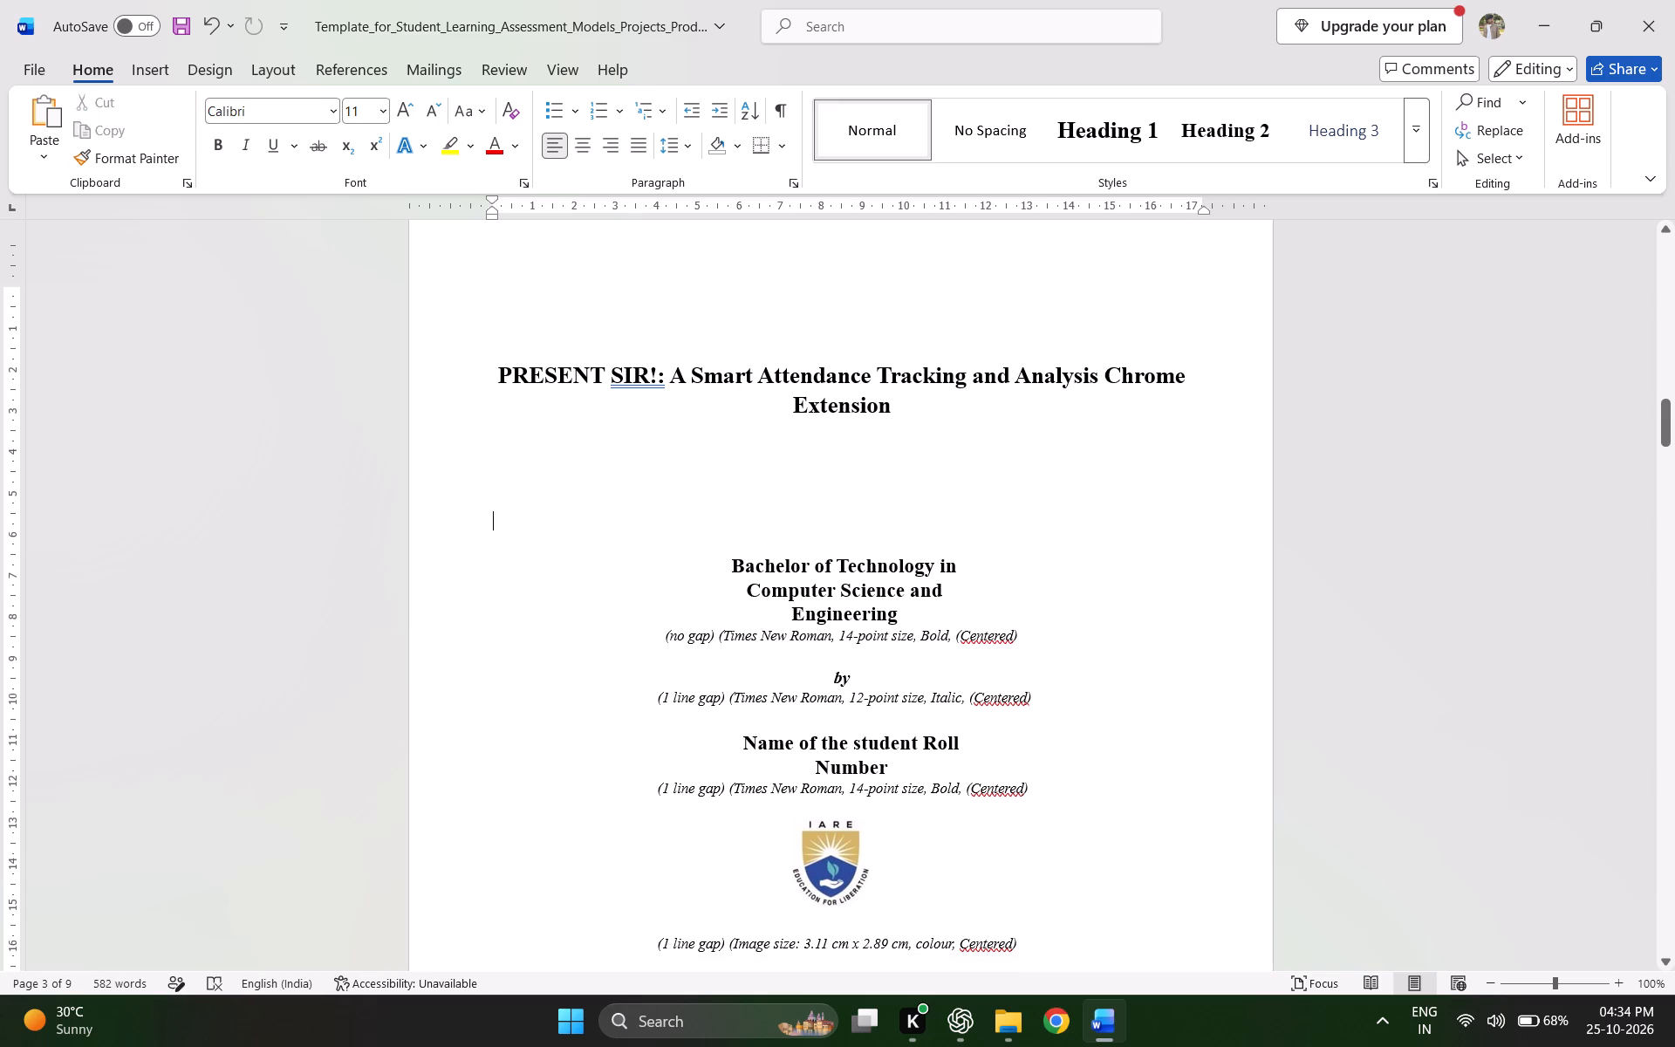
key(Delete)
key(BackSpace)
Remove the italic "(no gap)" 14-point formatting note beneath the Bachelor of Technology lines and add a blank line above "by".
scroll(840, 604, down, 2)
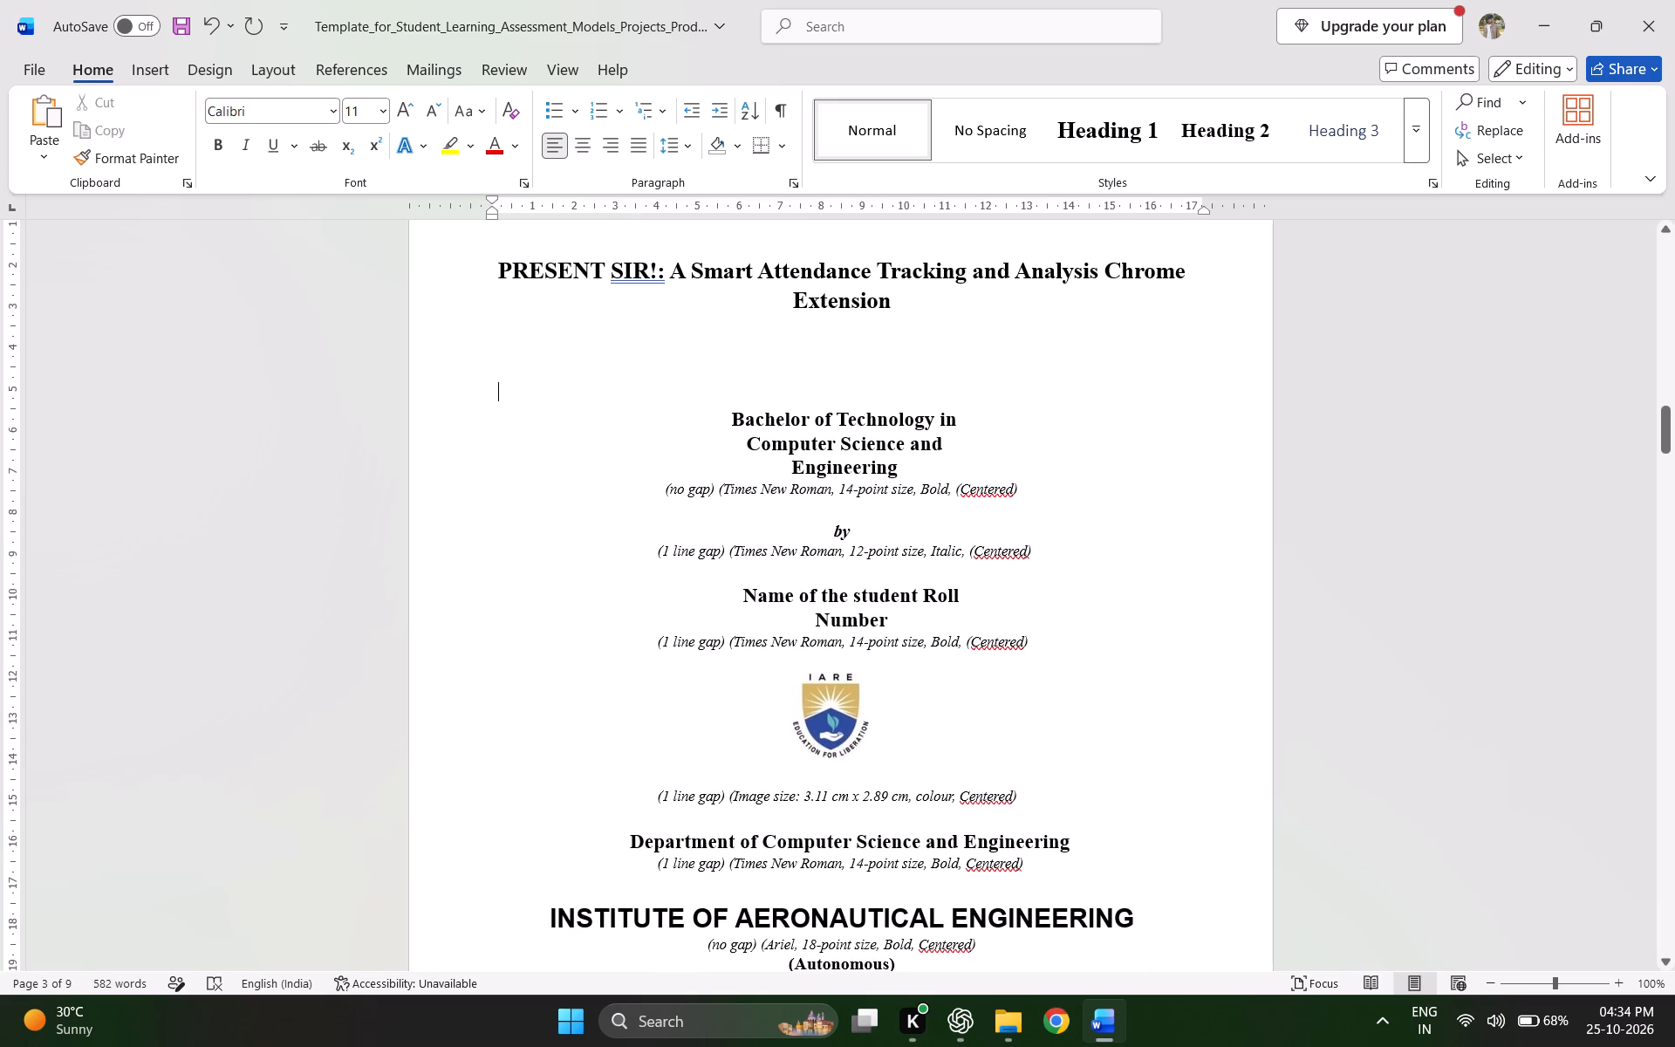
drag(665, 489, 984, 499)
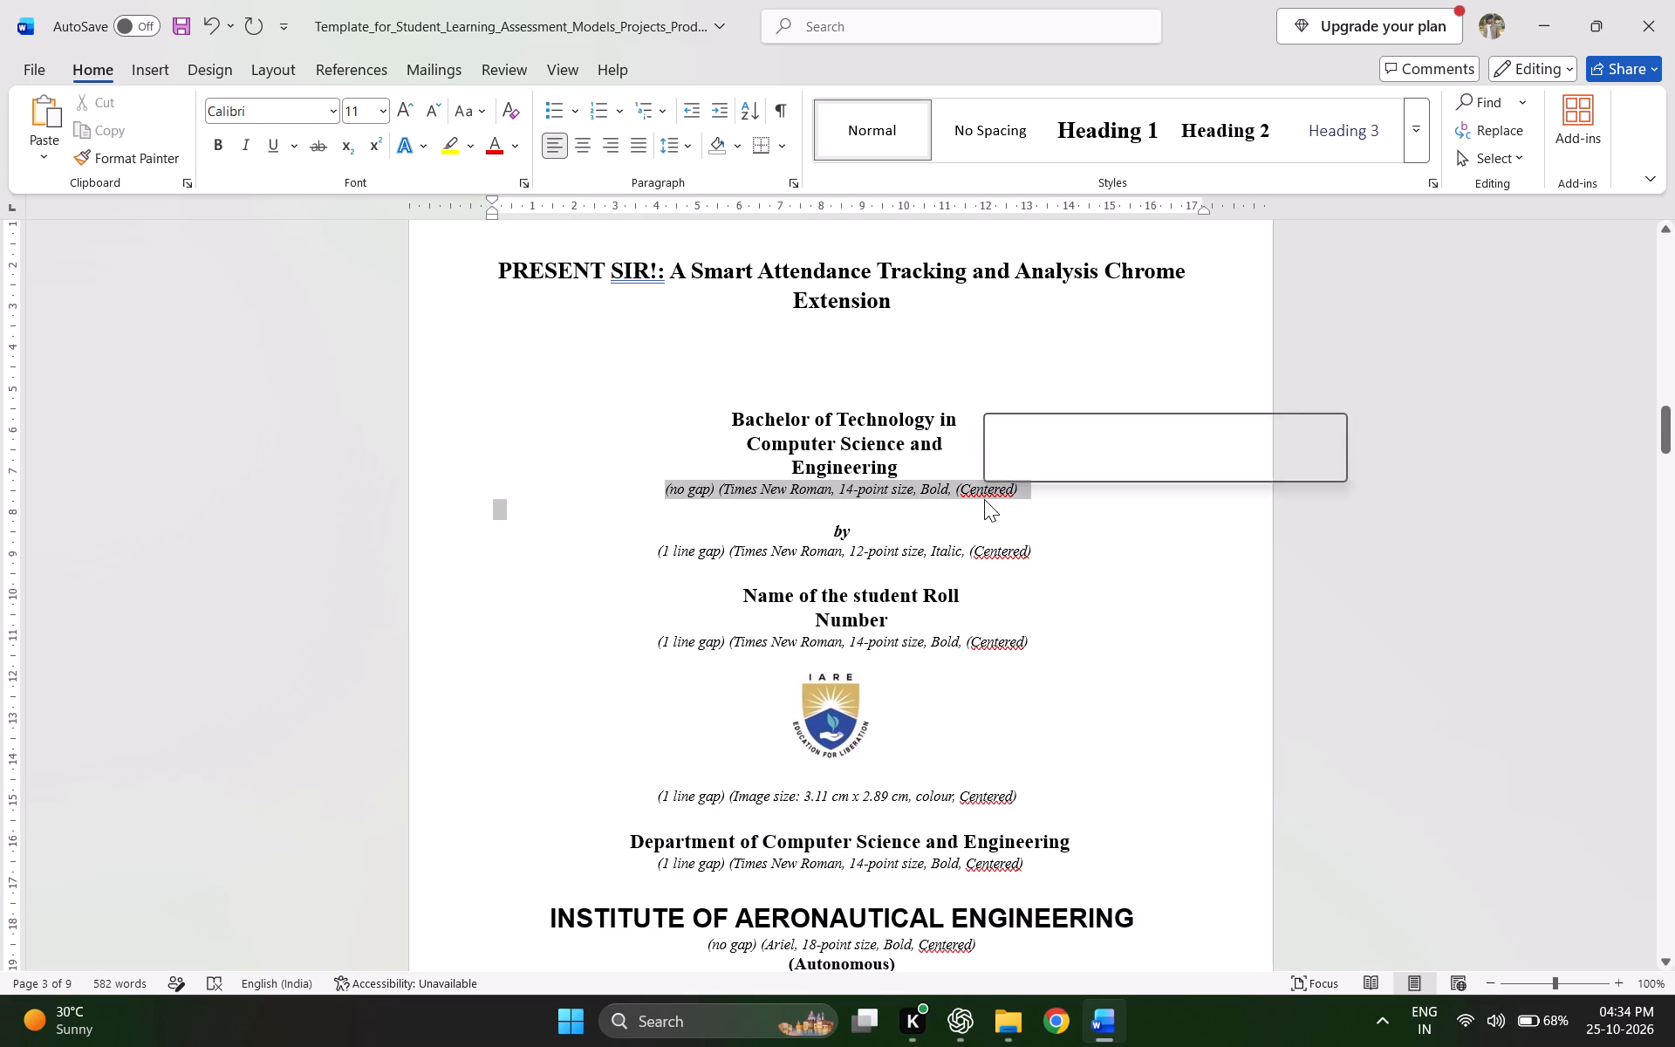
key(ctrl+x)
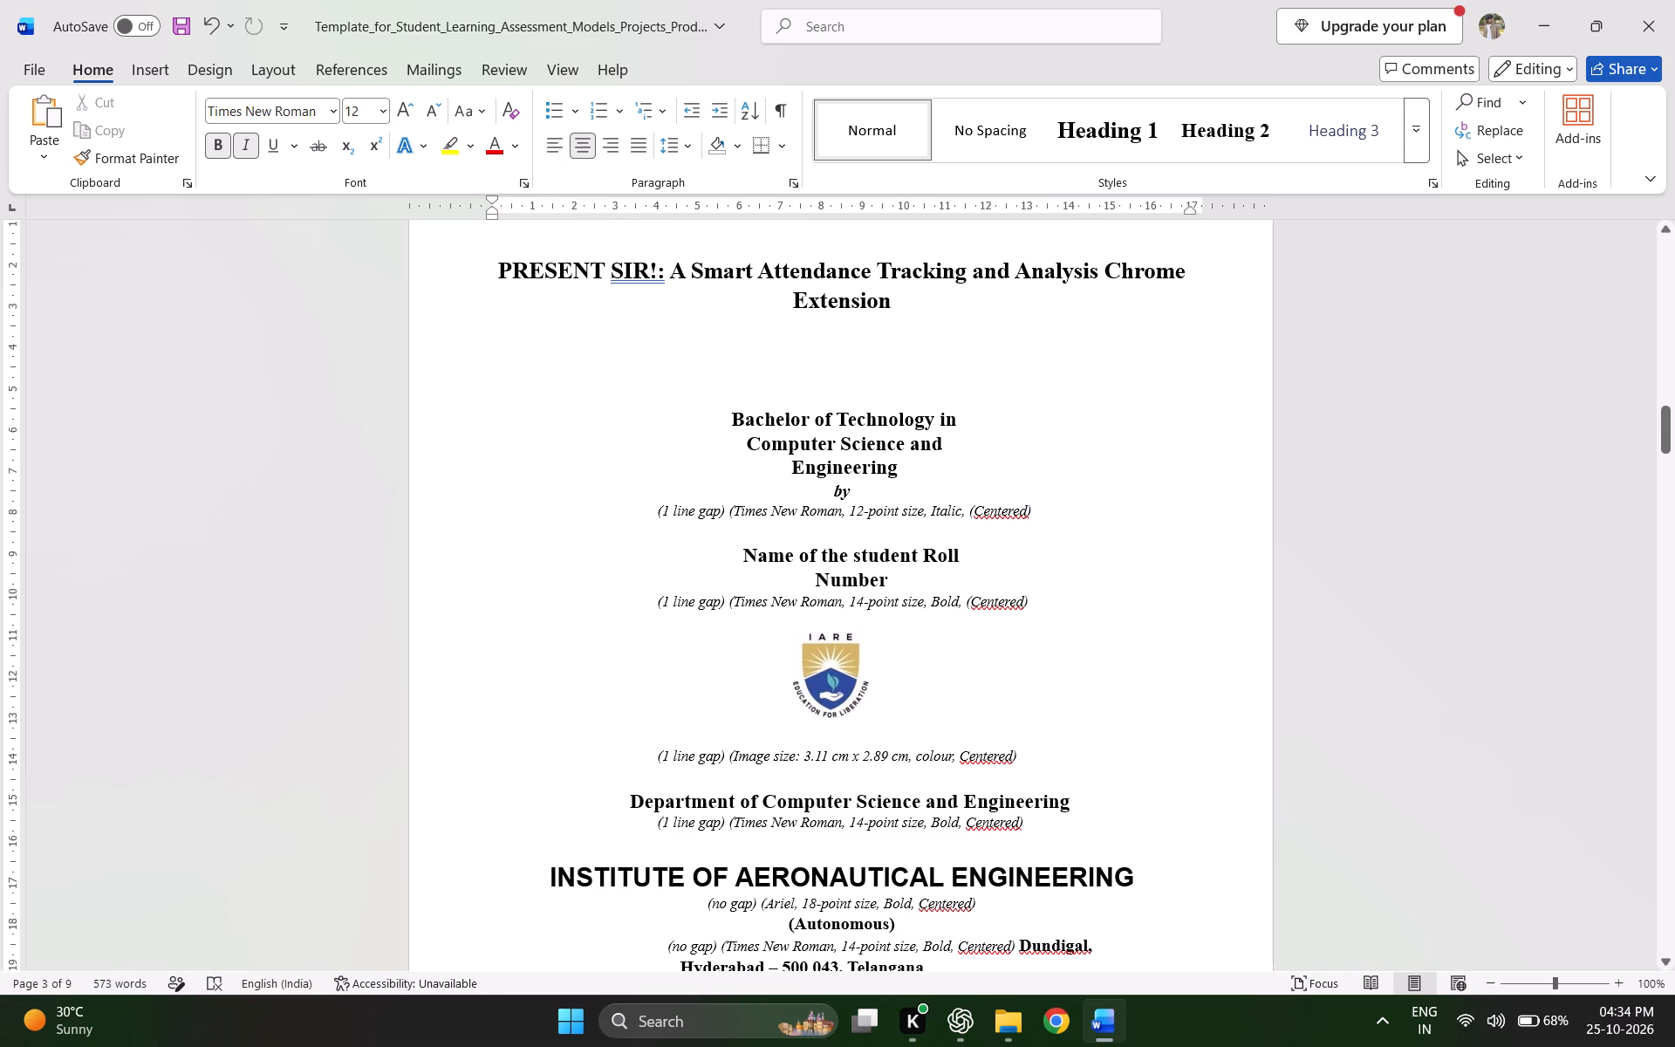
key(Return)
Remove the italic "(1 line gap)" 12-point formatting note beneath "by" and add a blank line there.
drag(654, 535, 1021, 540)
click(1023, 540)
click(1037, 538)
triple_click(992, 535)
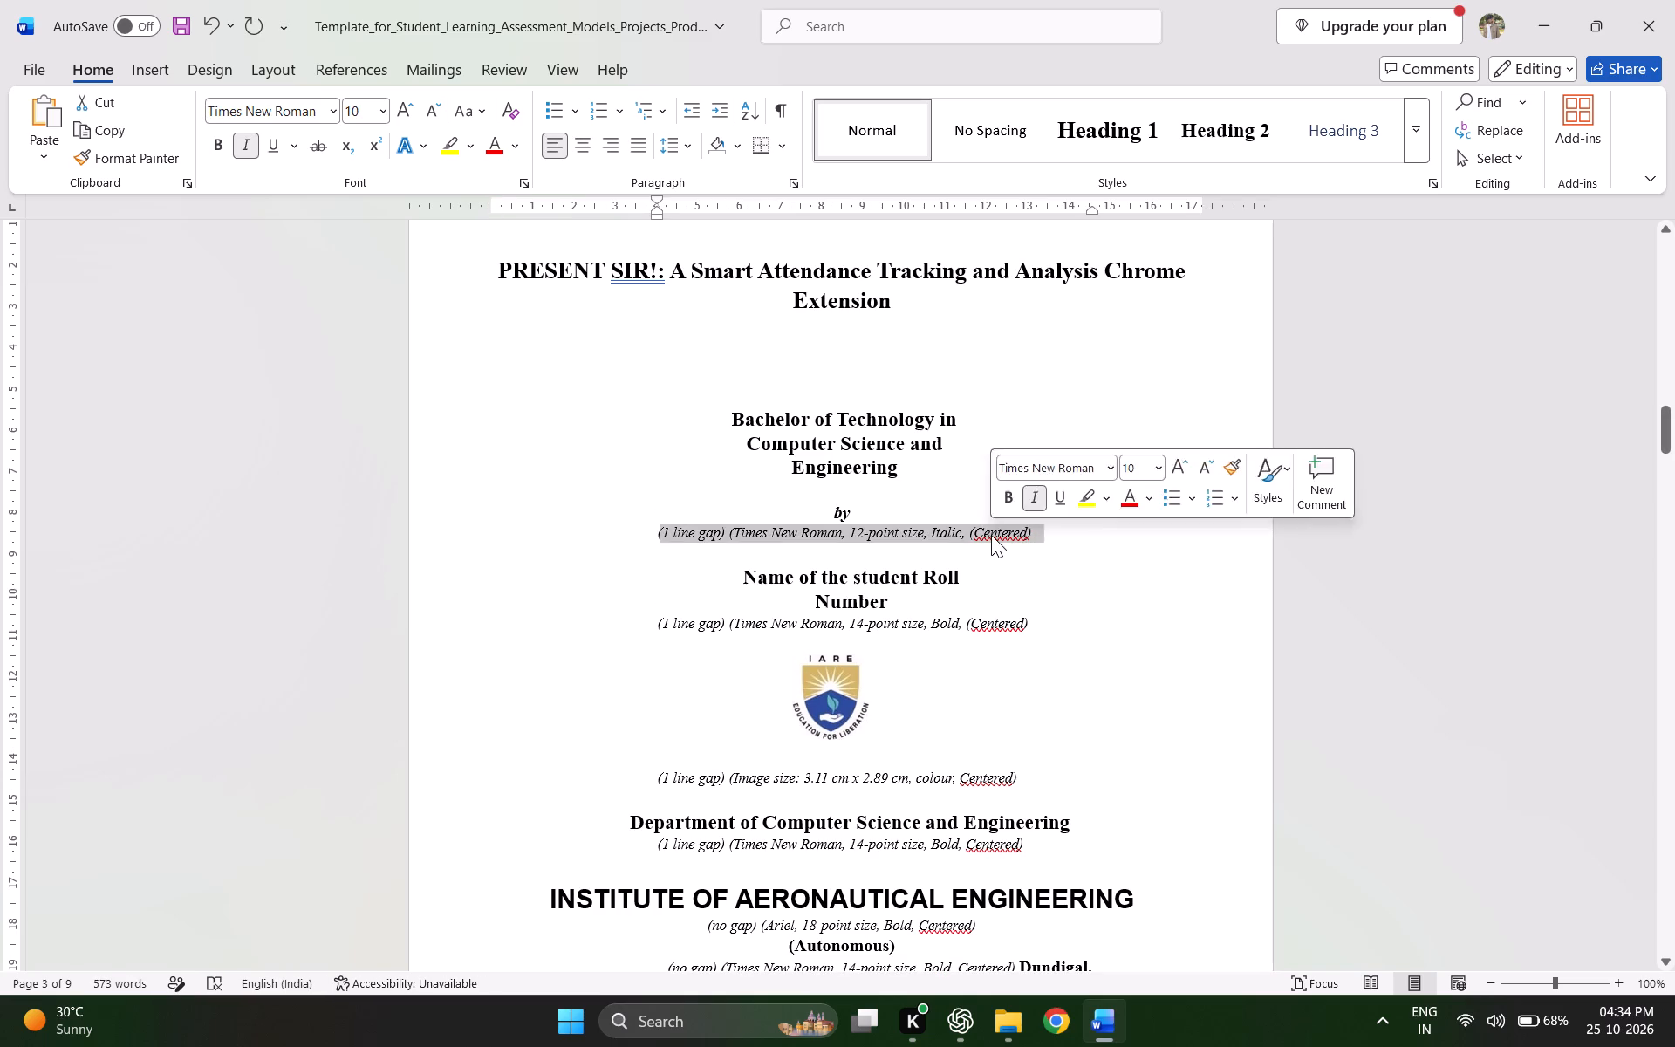
click(991, 535)
double_click(991, 535)
ctrl+double_click(991, 535)
double_click(991, 535)
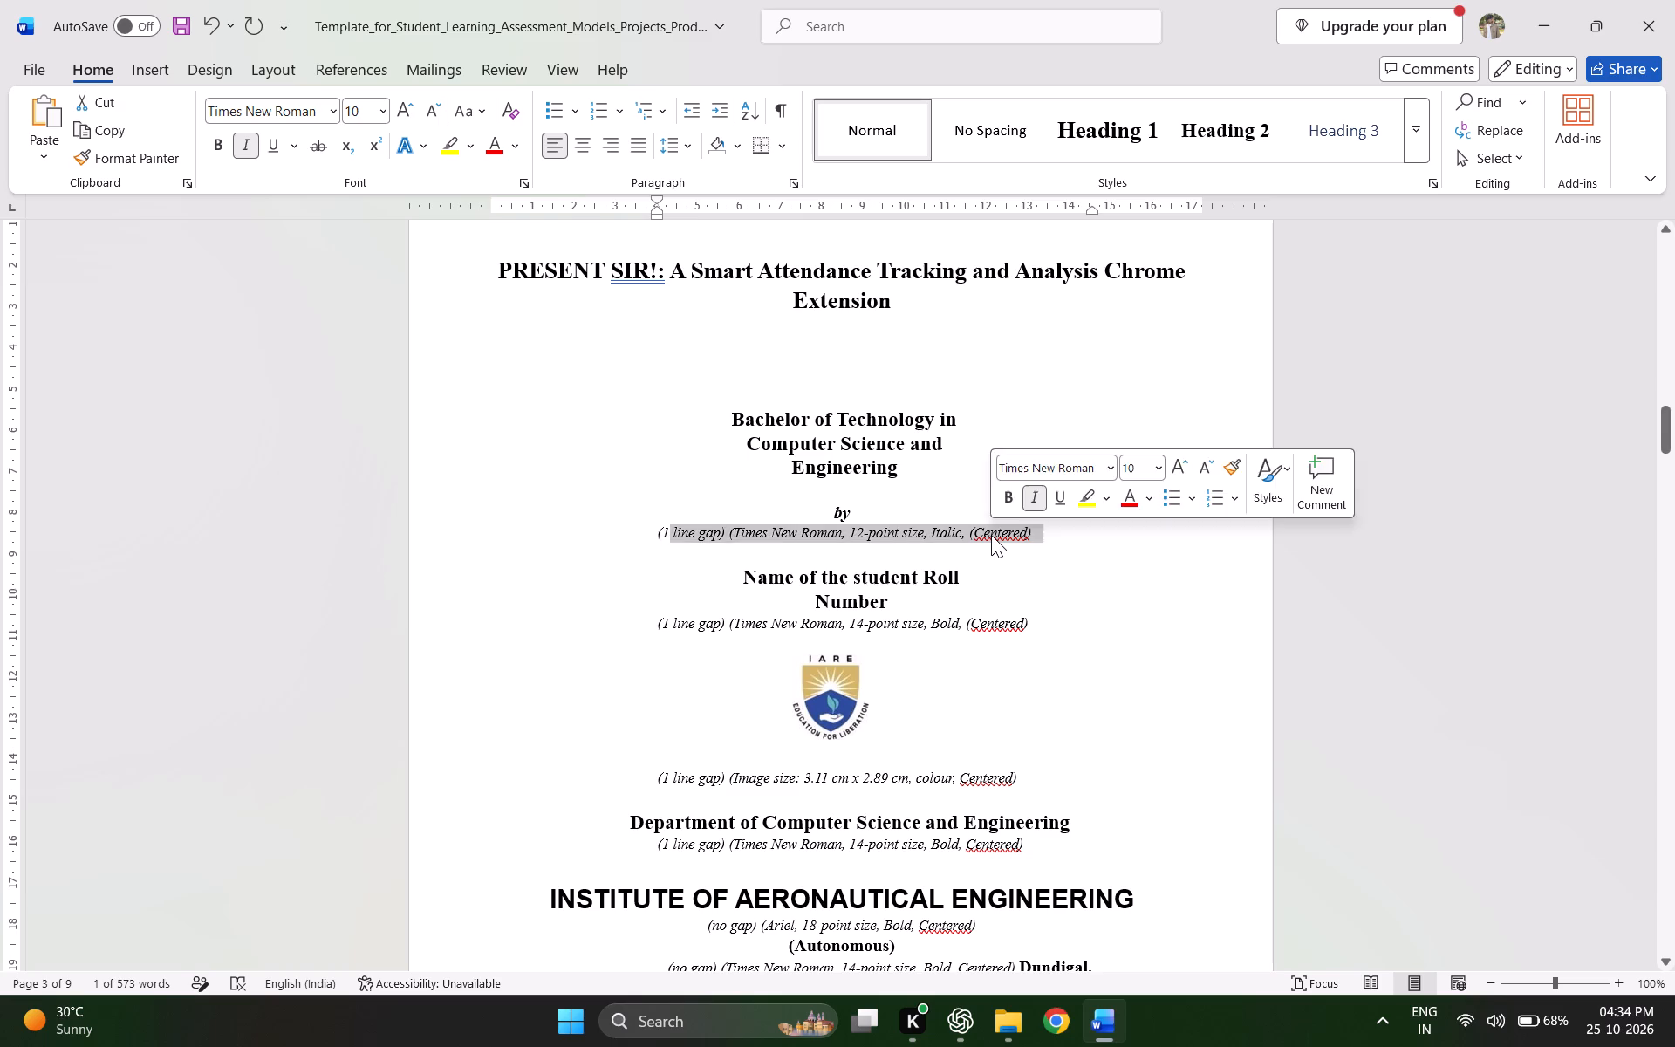
click(991, 535)
key(ctrl+x)
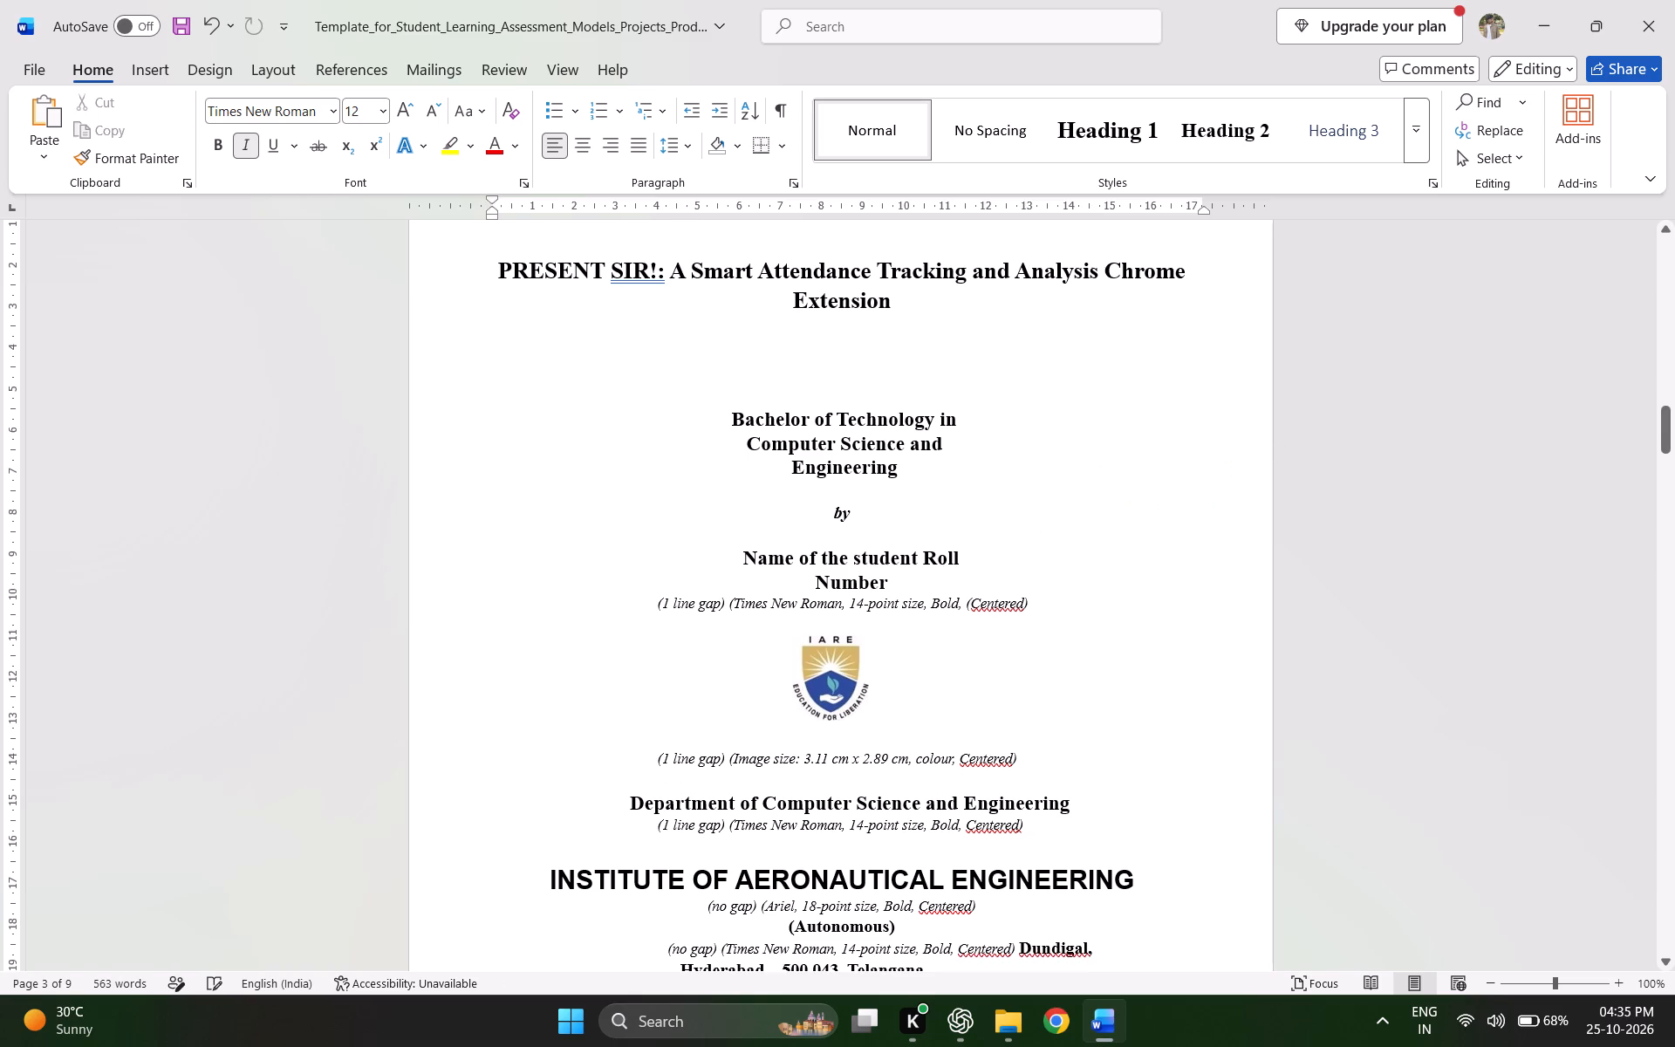
key(Return)
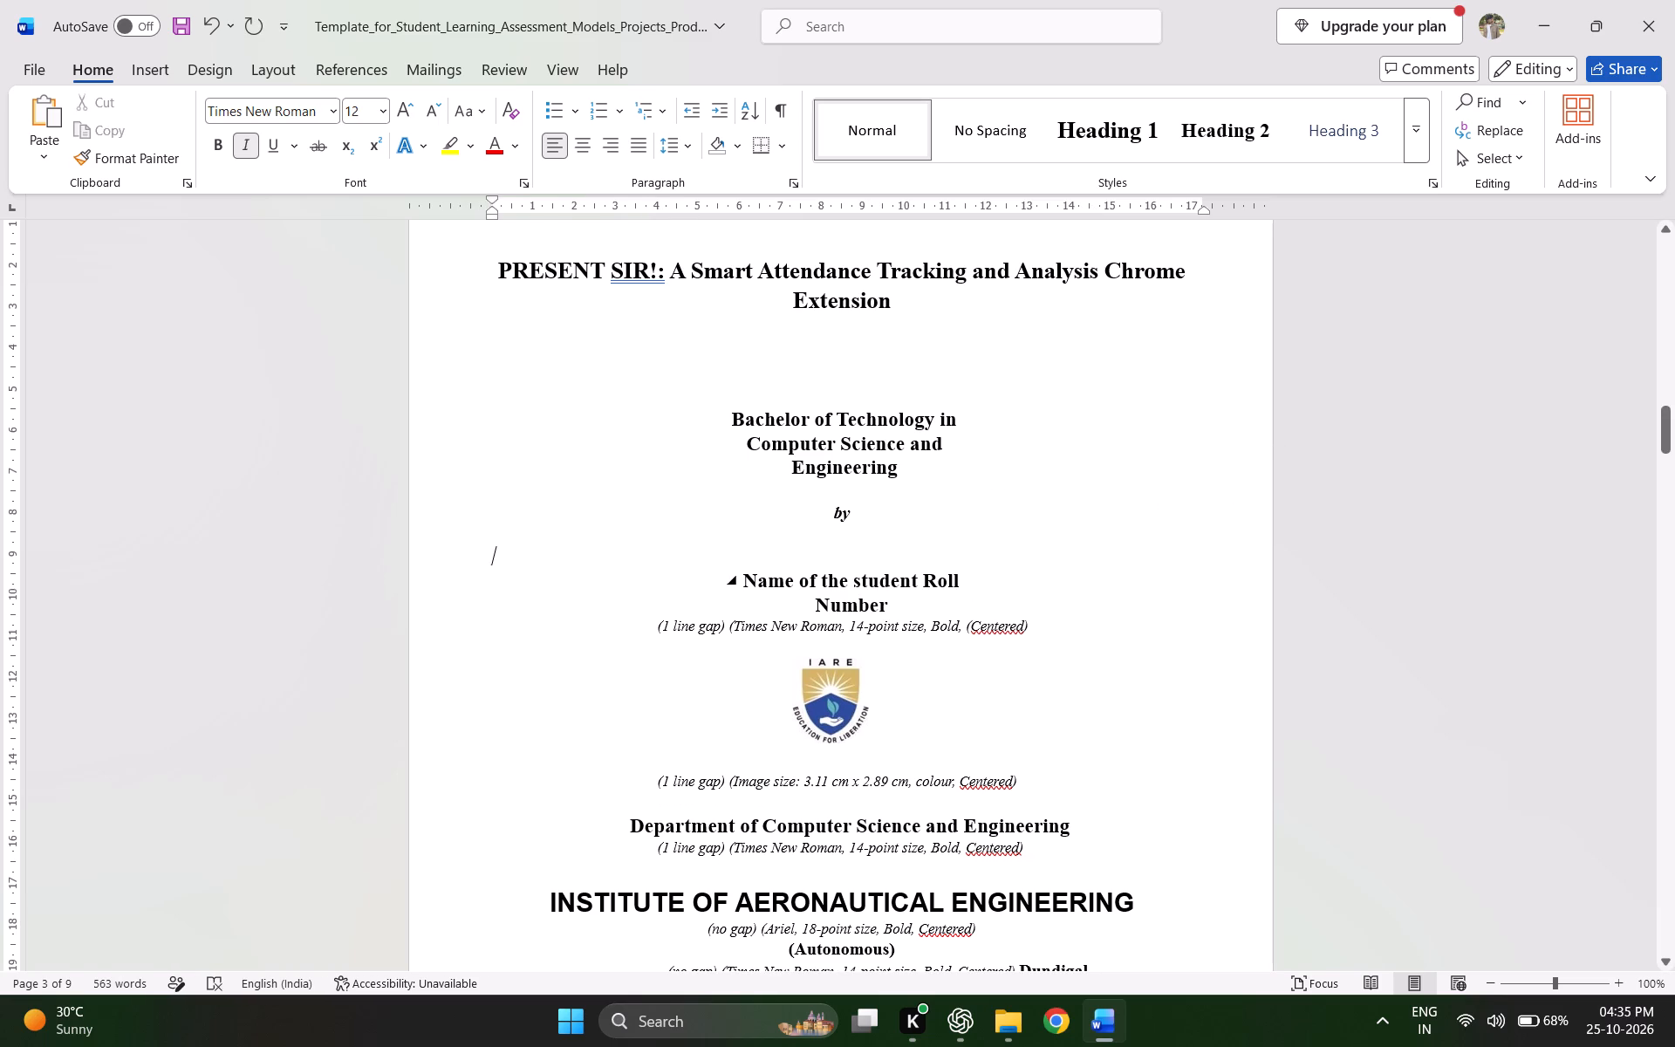
Replace the "Name of the student Roll Number" placeholder on the second title page with the student's name and roll number.
click(750, 590)
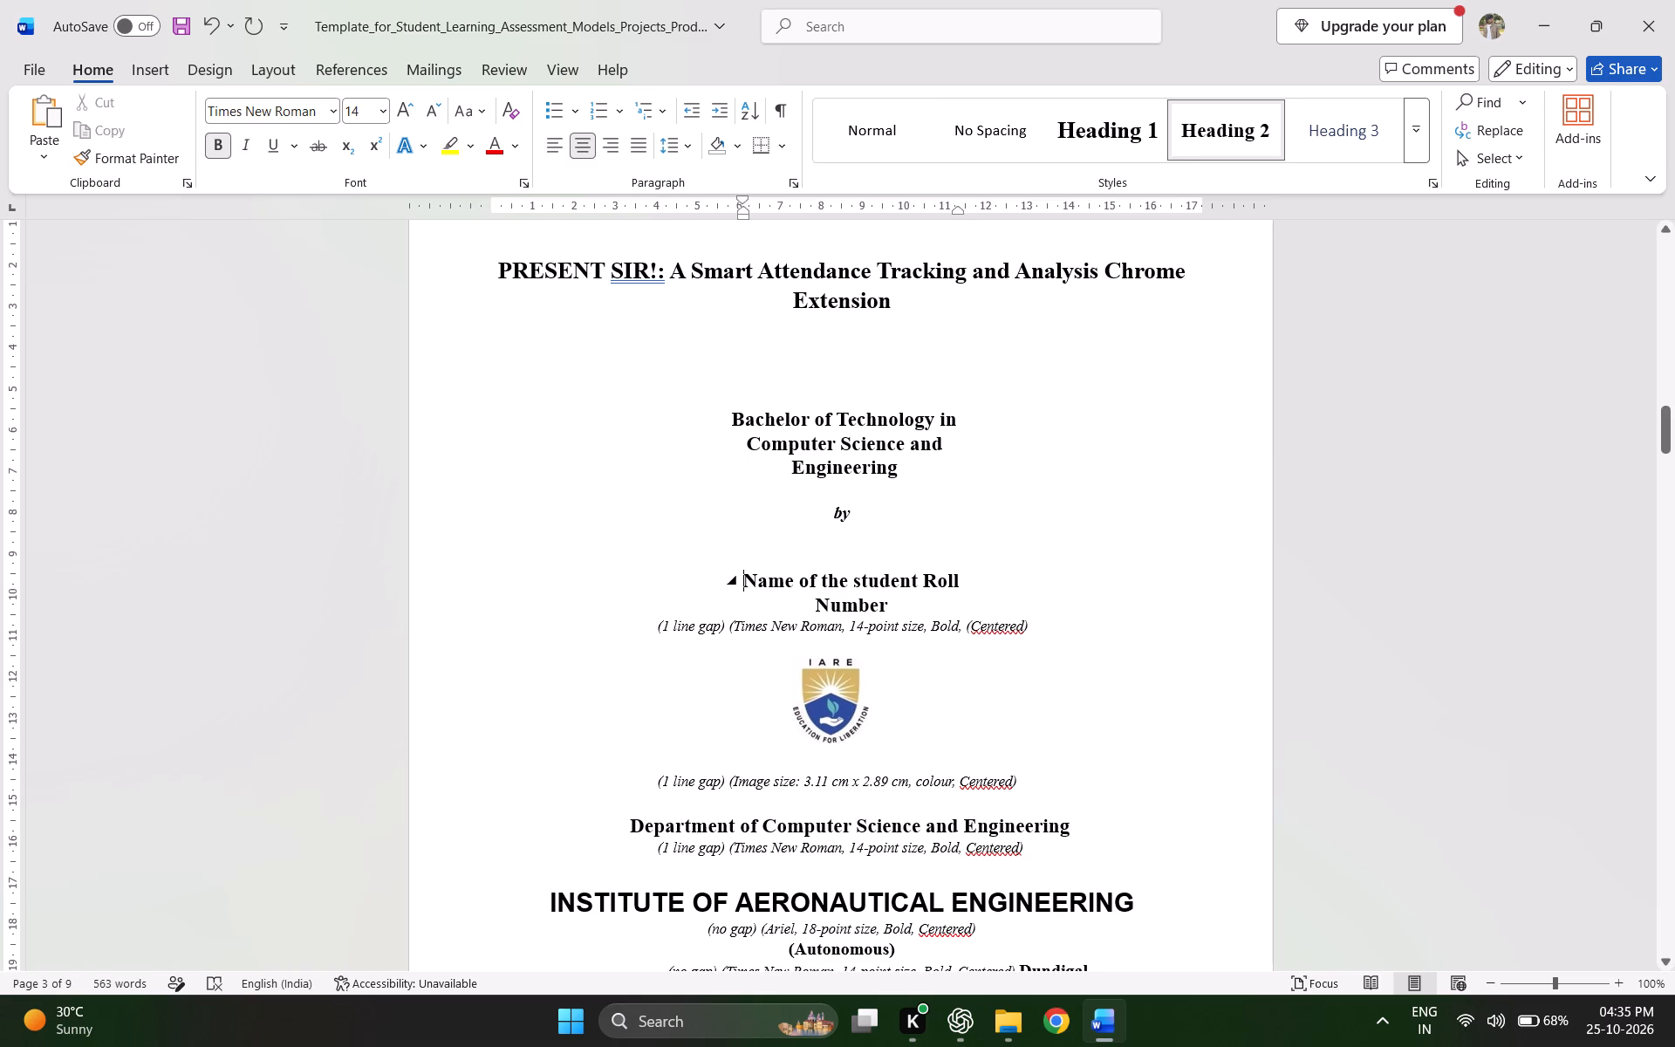
click(886, 606)
drag(886, 606, 756, 579)
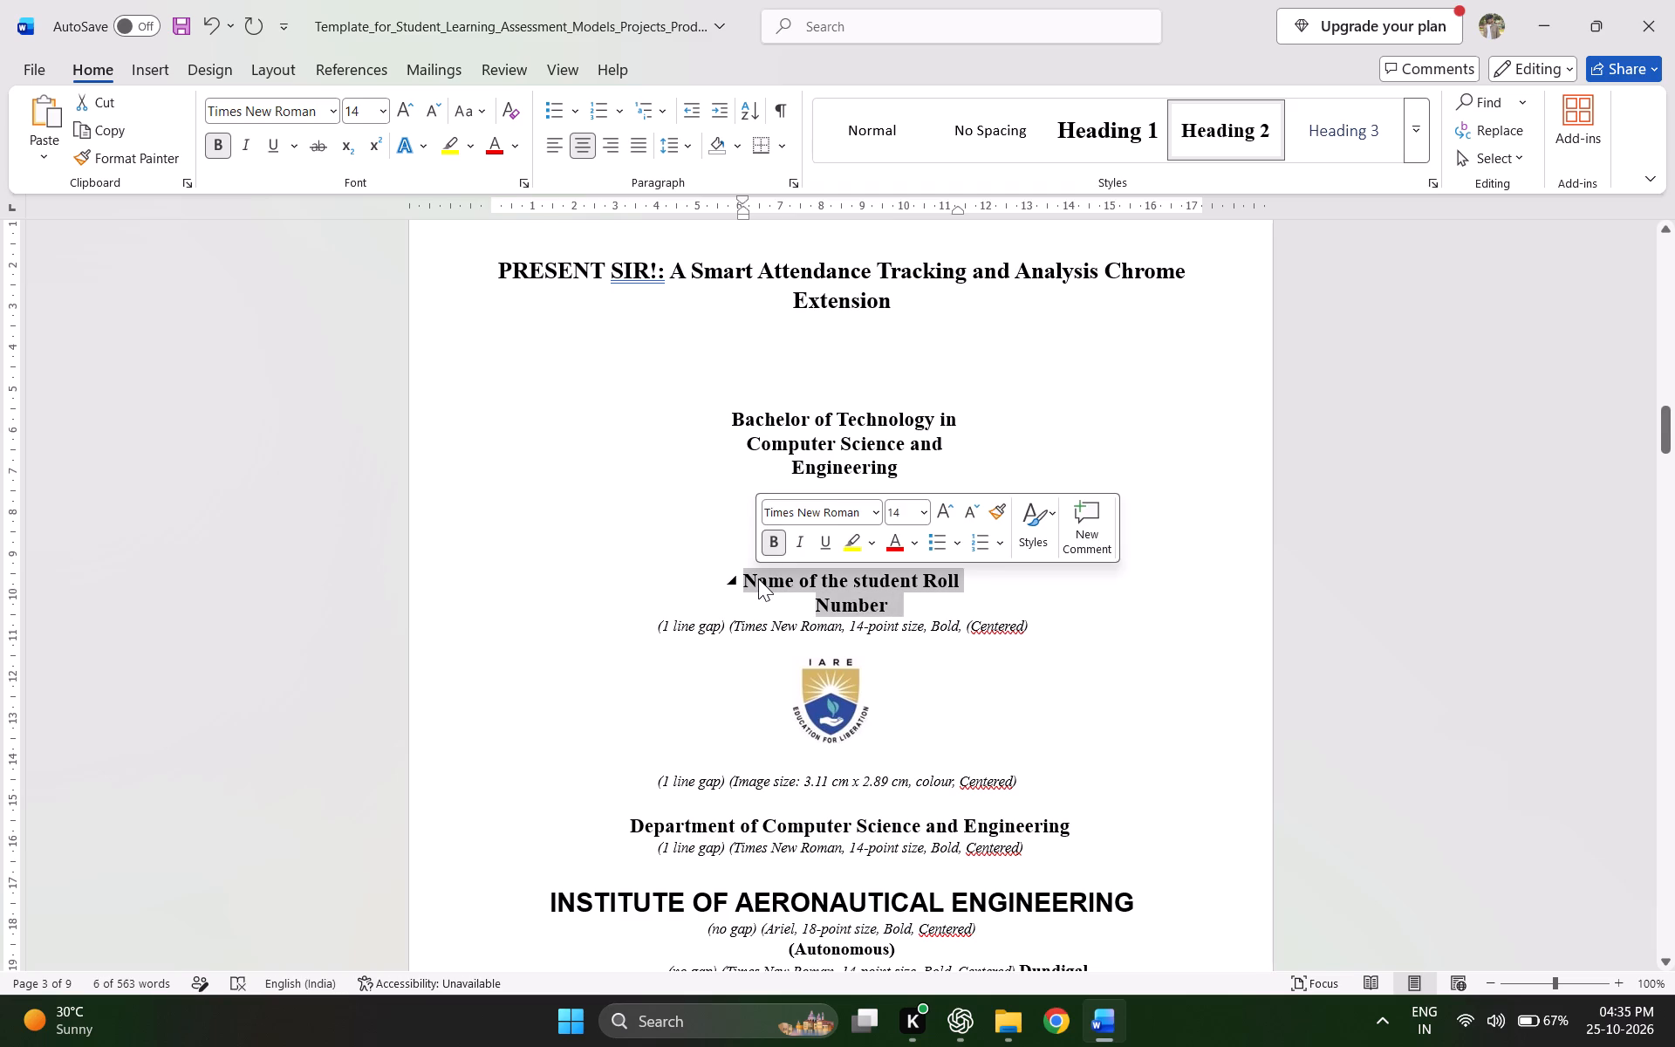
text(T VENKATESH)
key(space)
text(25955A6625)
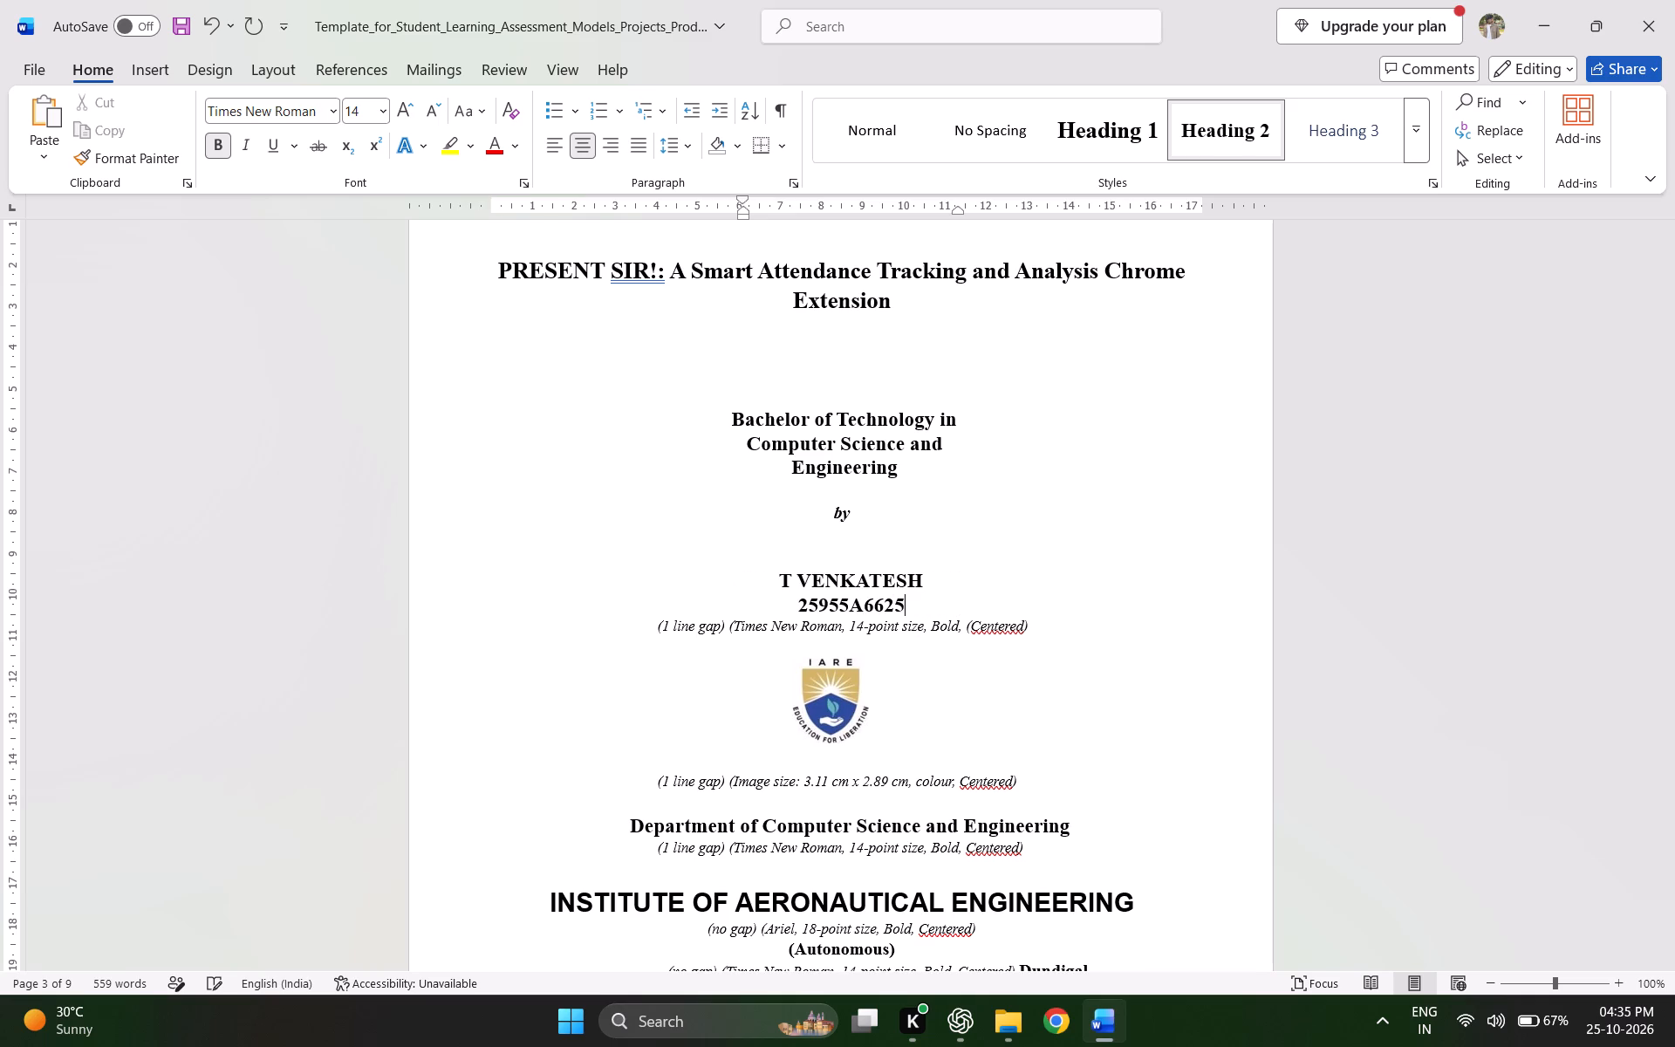
Remove the italic "(1 line gap)" 14-point formatting note beneath the student's roll number on the second title page and add a blank line there.
drag(652, 633, 761, 610)
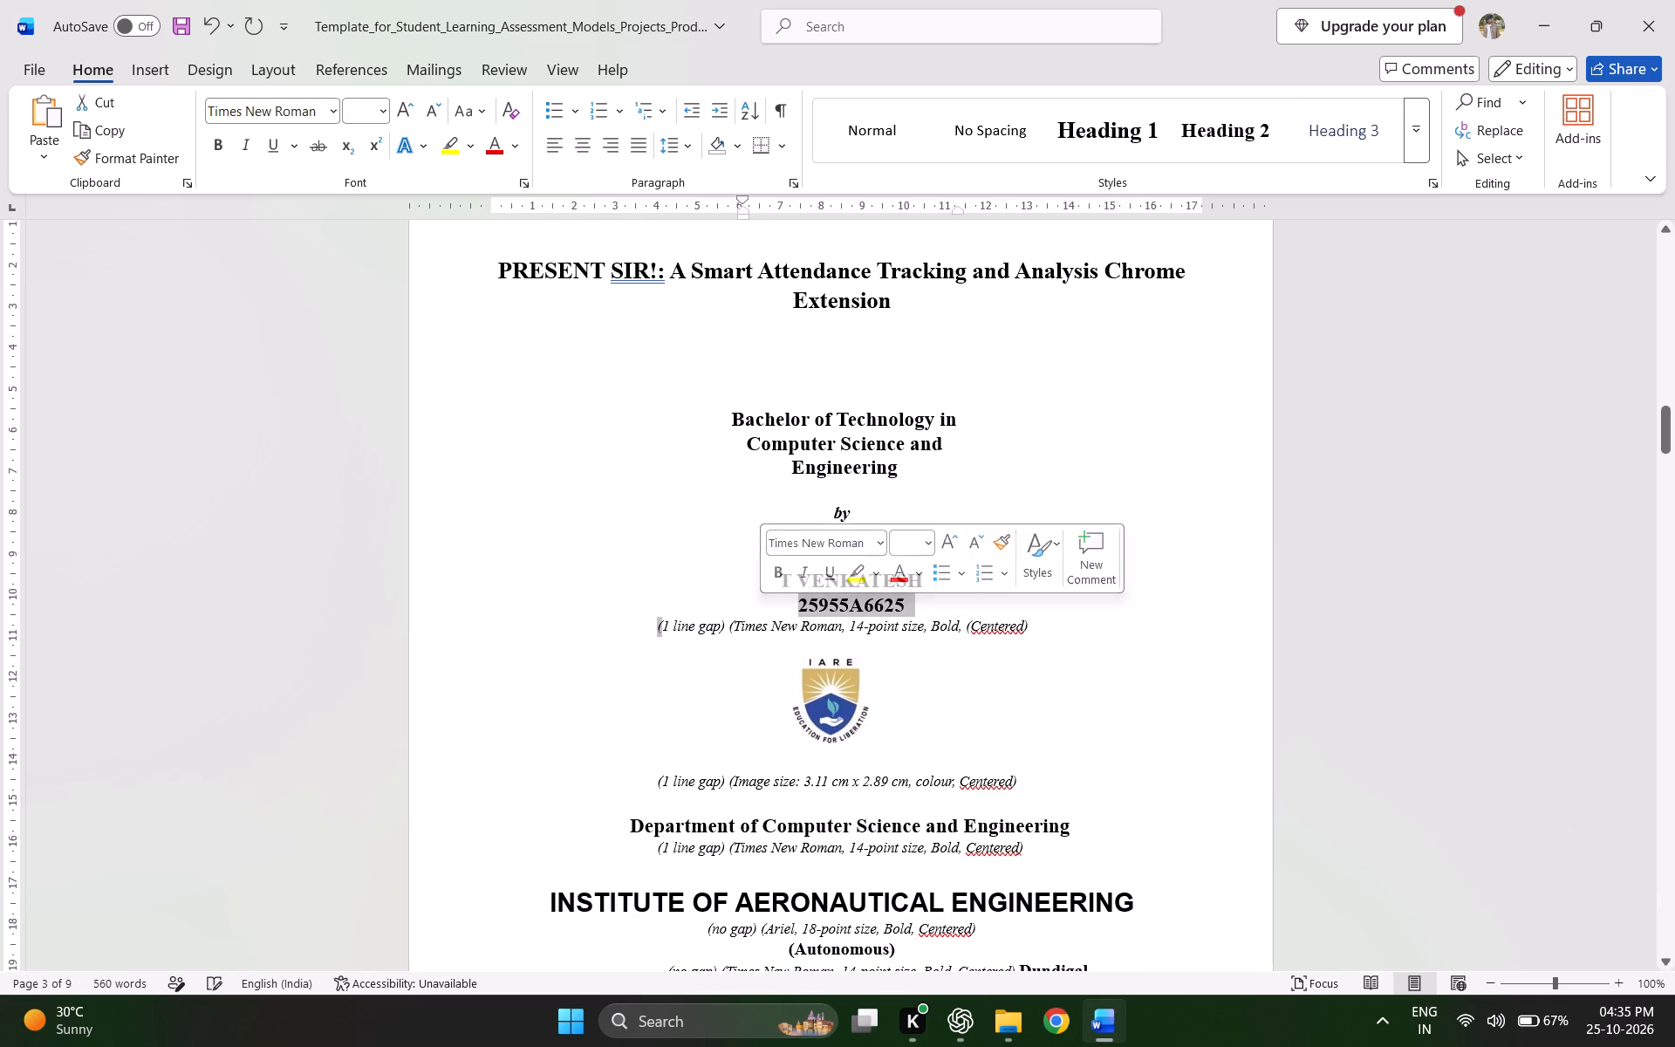
double_click(772, 632)
click(774, 633)
double_click(774, 633)
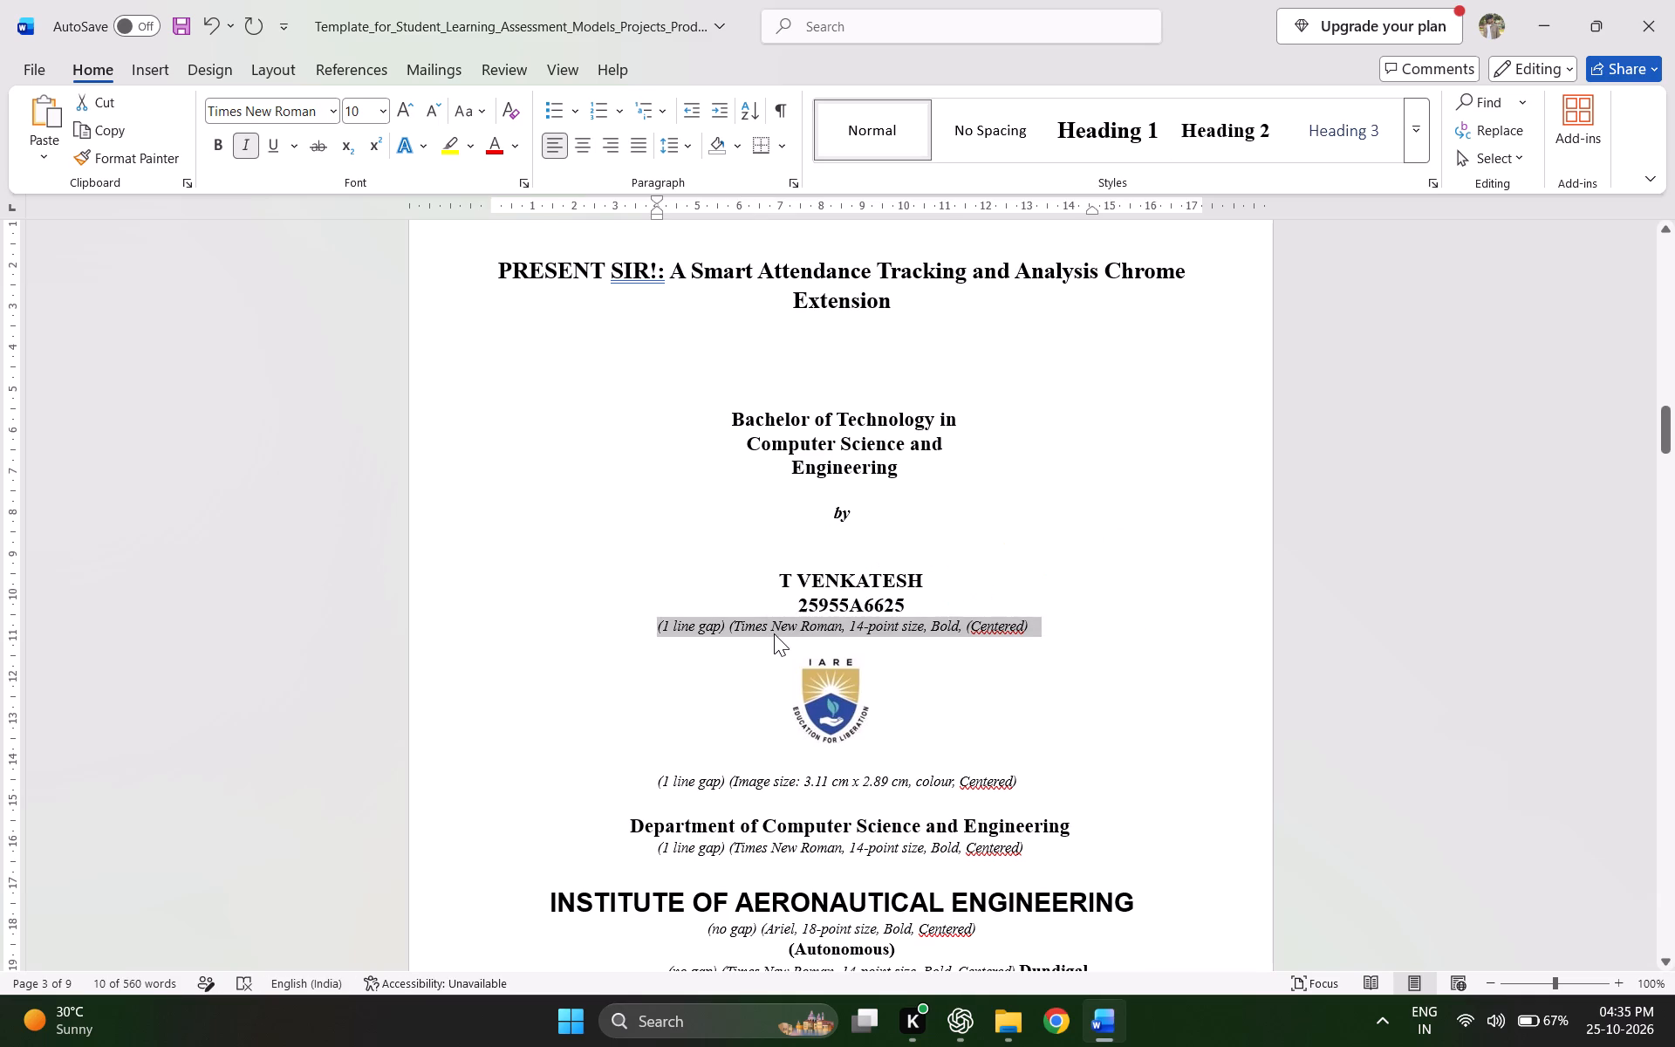
key(ctrl+x)
key(Return)
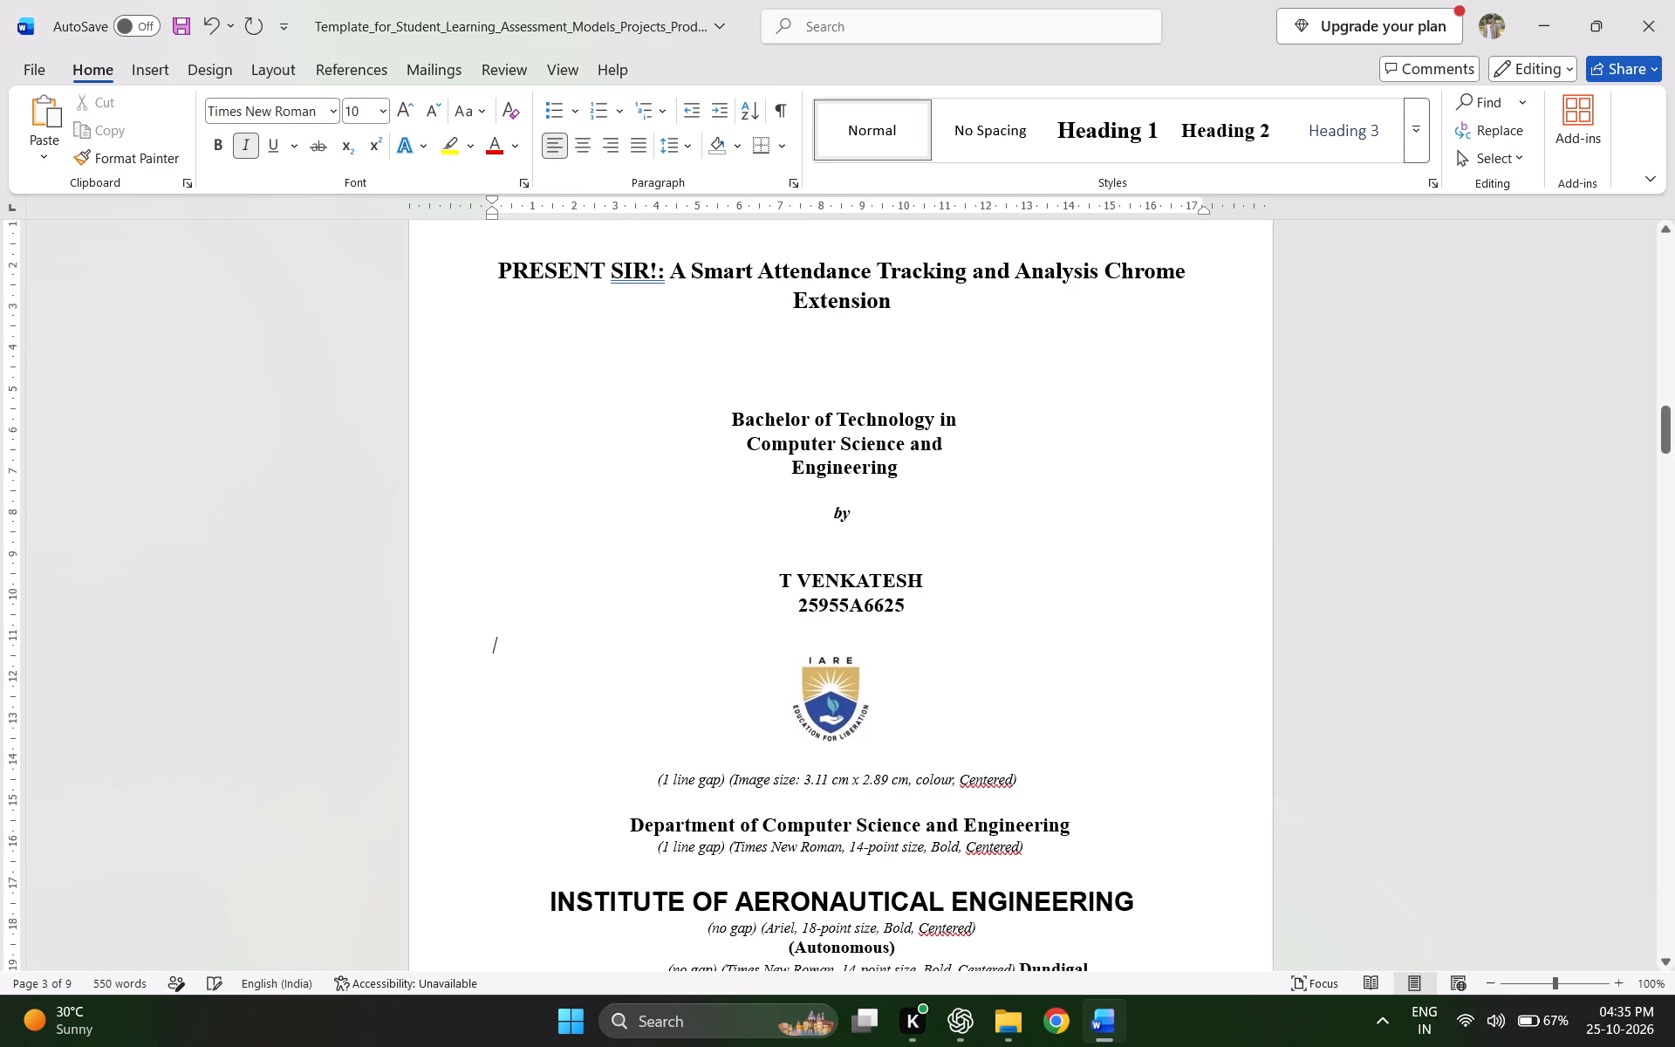
Remove the italic image-size note beneath the IARE logo on the second title page and add a blank line there.
scroll(860, 652, down, 4)
click(759, 589)
triple_click(760, 578)
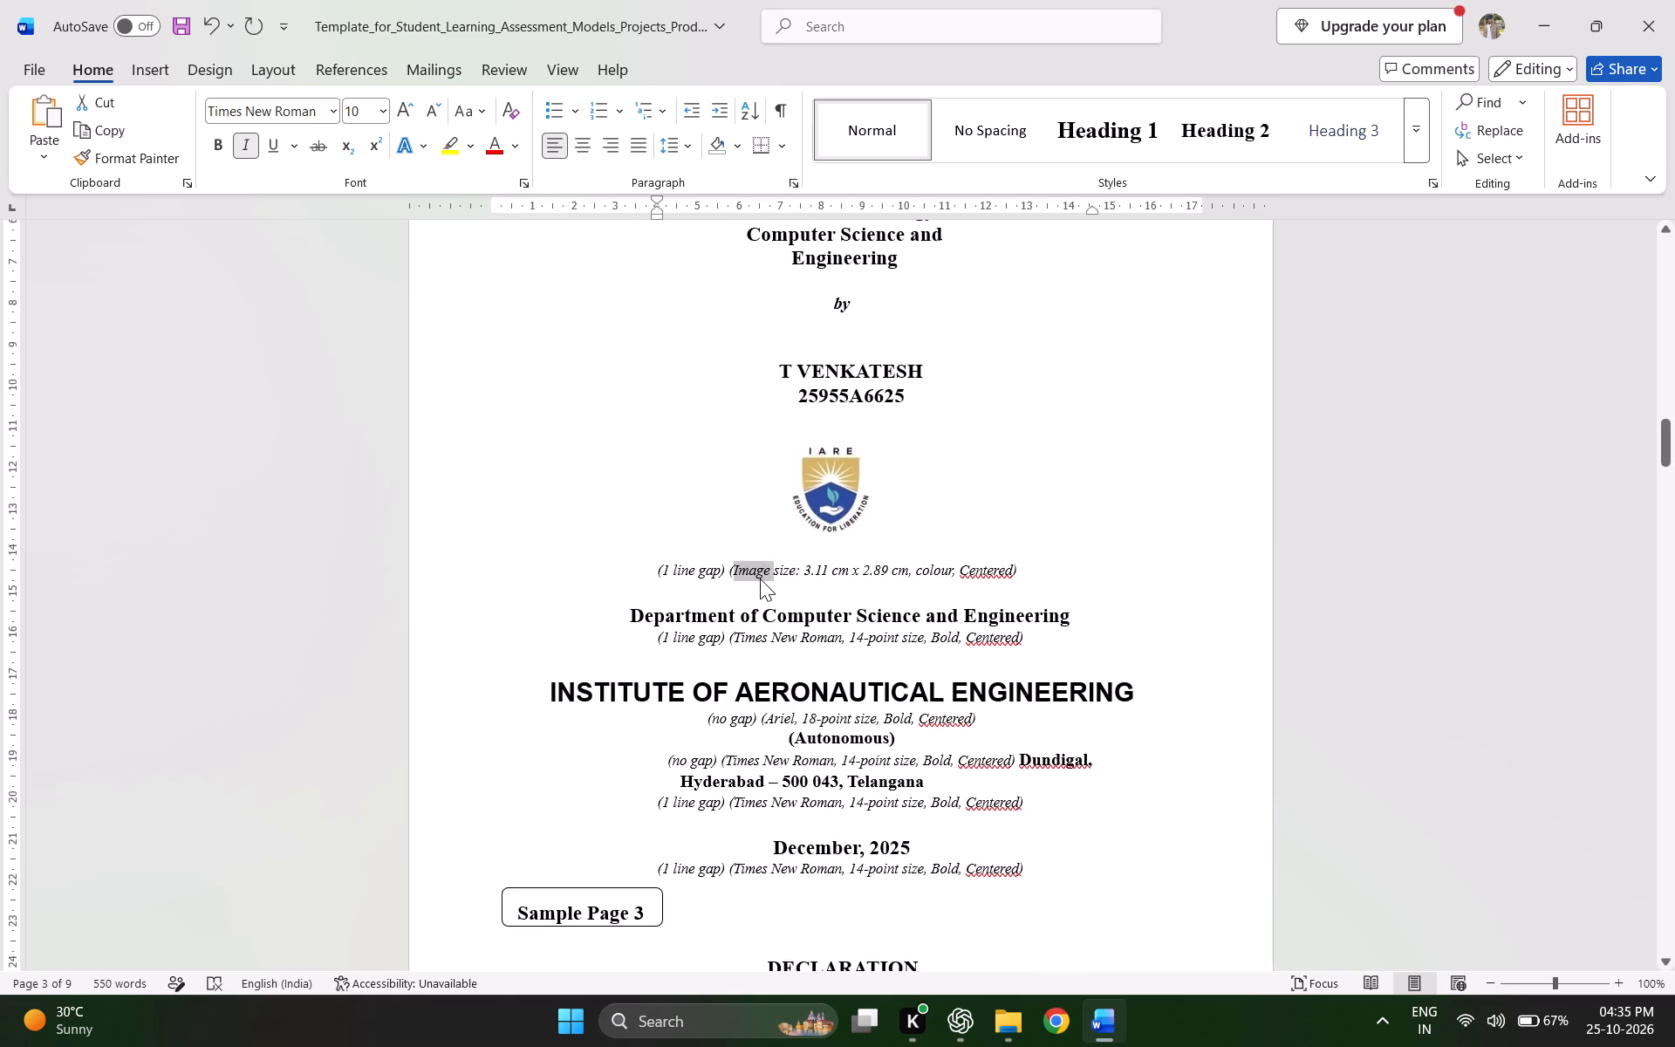
key(ctrl+x)
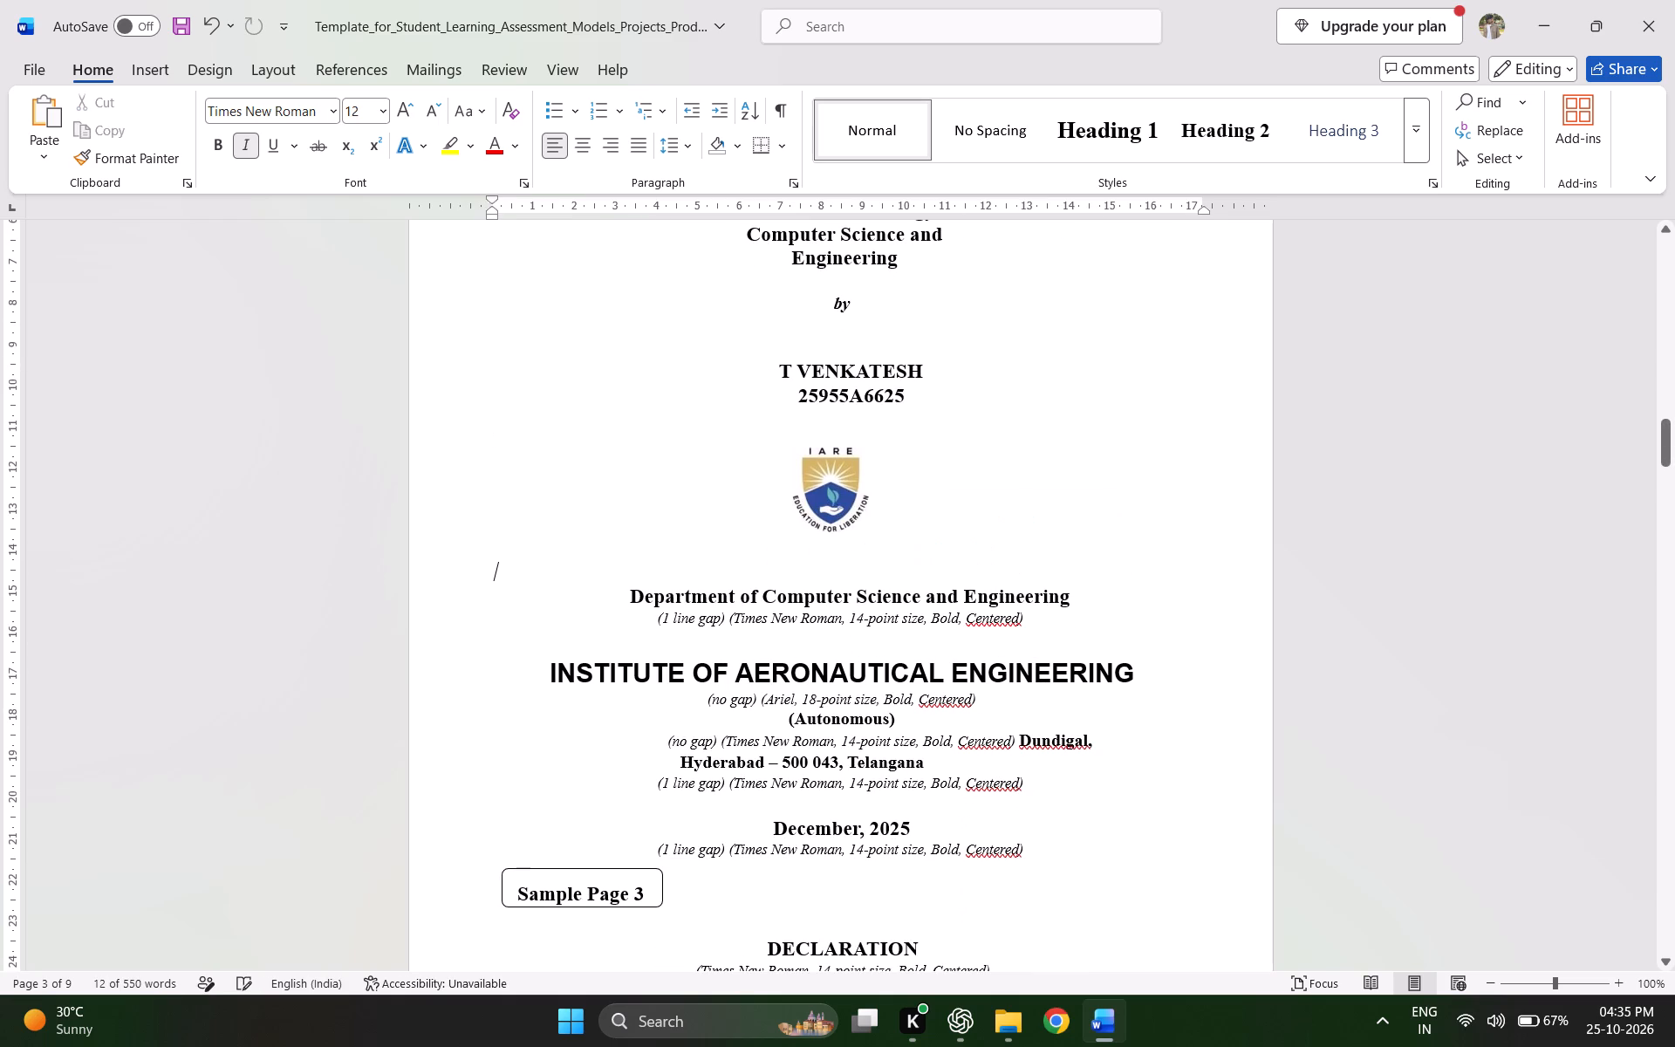
key(Return)
Remove the italic 14-point formatting note beneath "Department of Computer Science and Engineering" and add a blank line there.
click(744, 637)
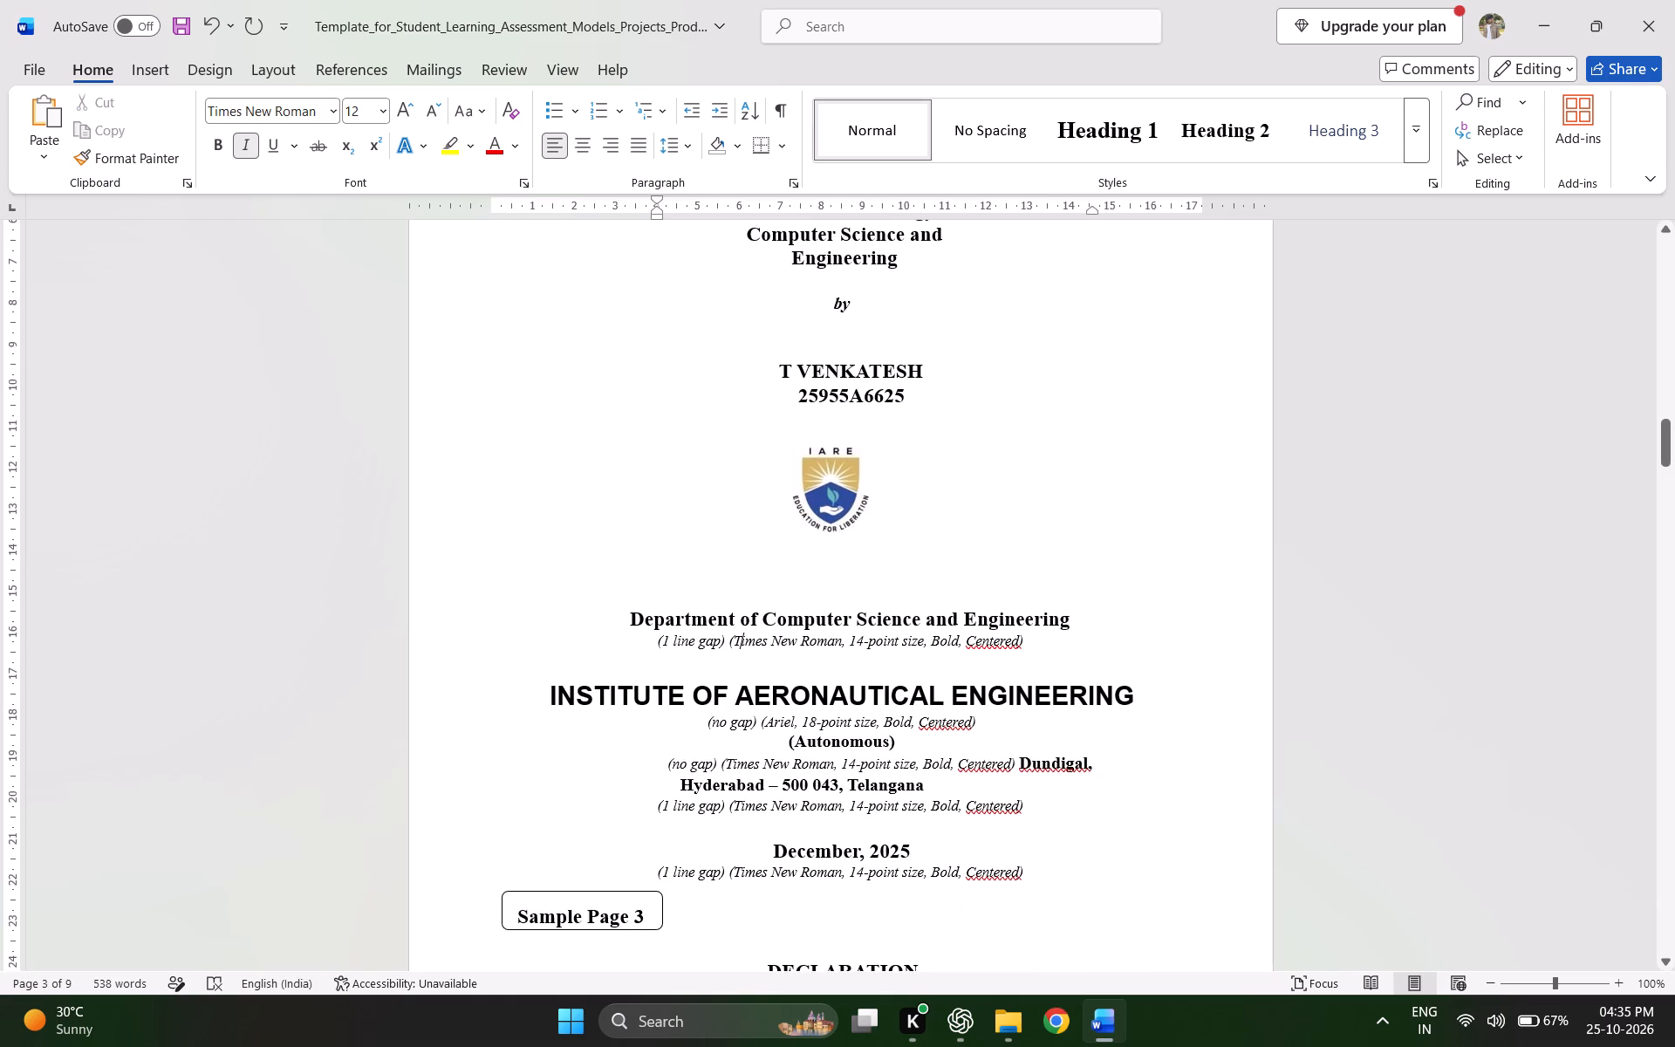
triple_click(739, 648)
key(ctrl+x)
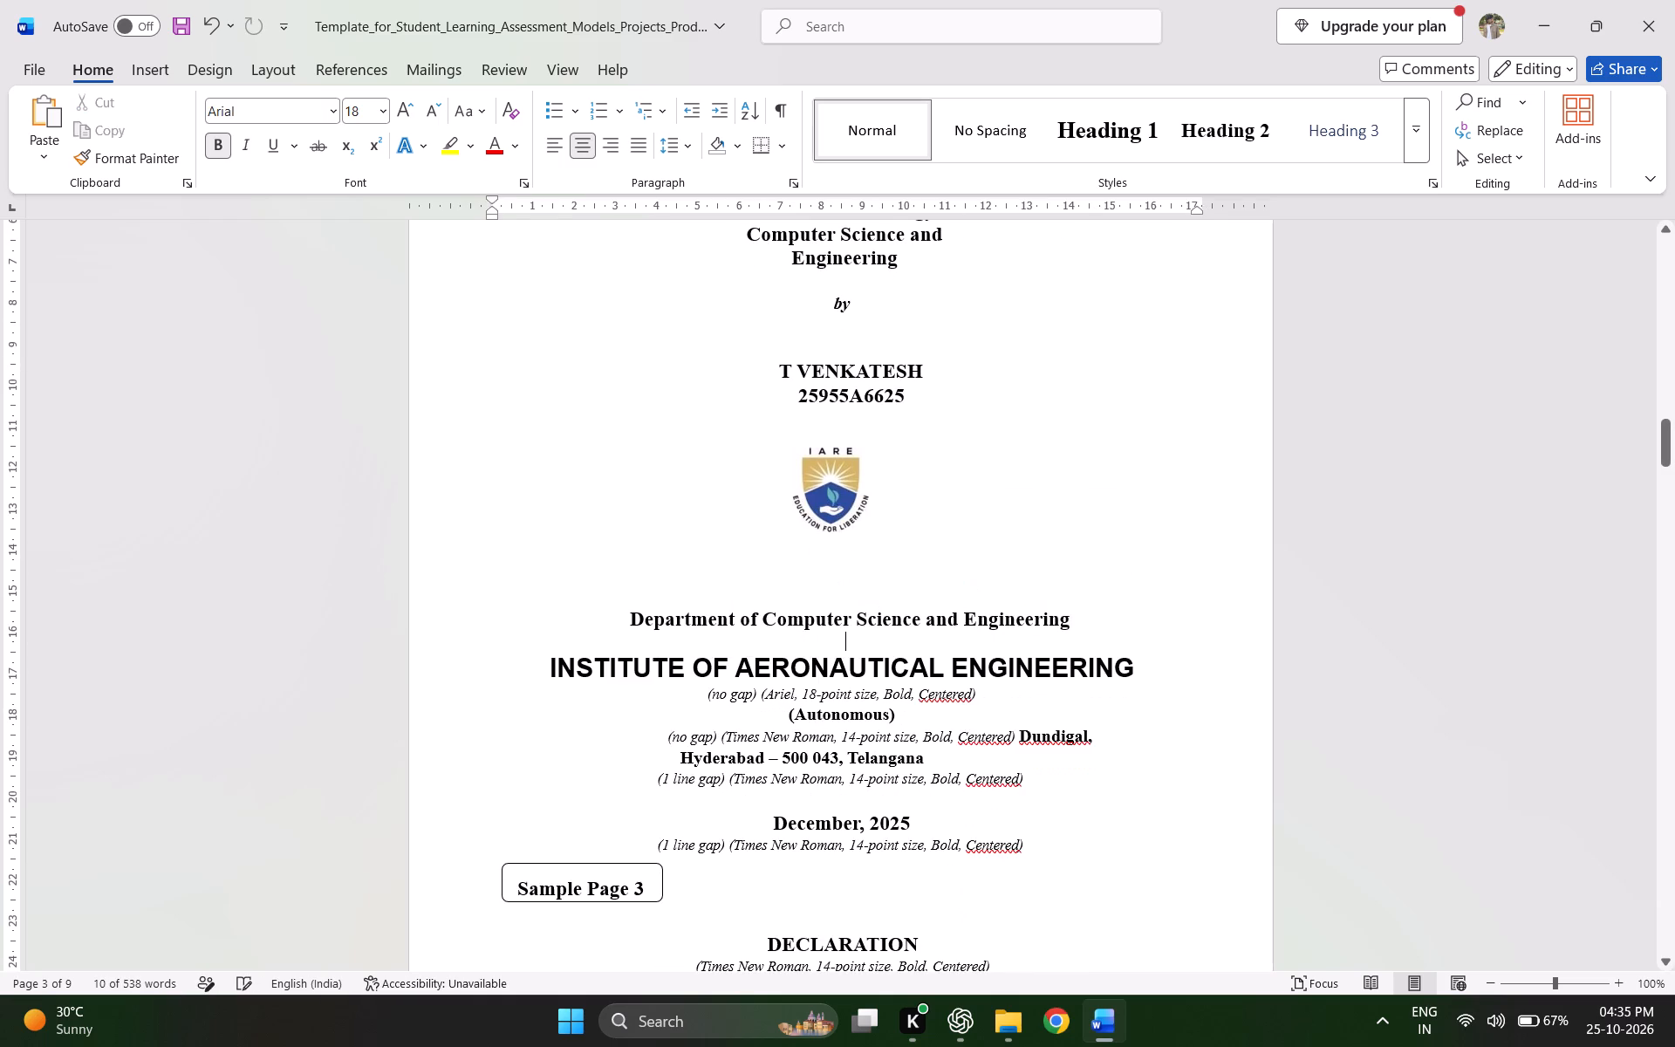
key(Return)
Remove the italic "(no gap)" 18-point formatting note beneath INSTITUTE OF AERONAUTICAL ENGINEERING and add a blank line above "(Autonomous)".
scroll(752, 688, down, 4)
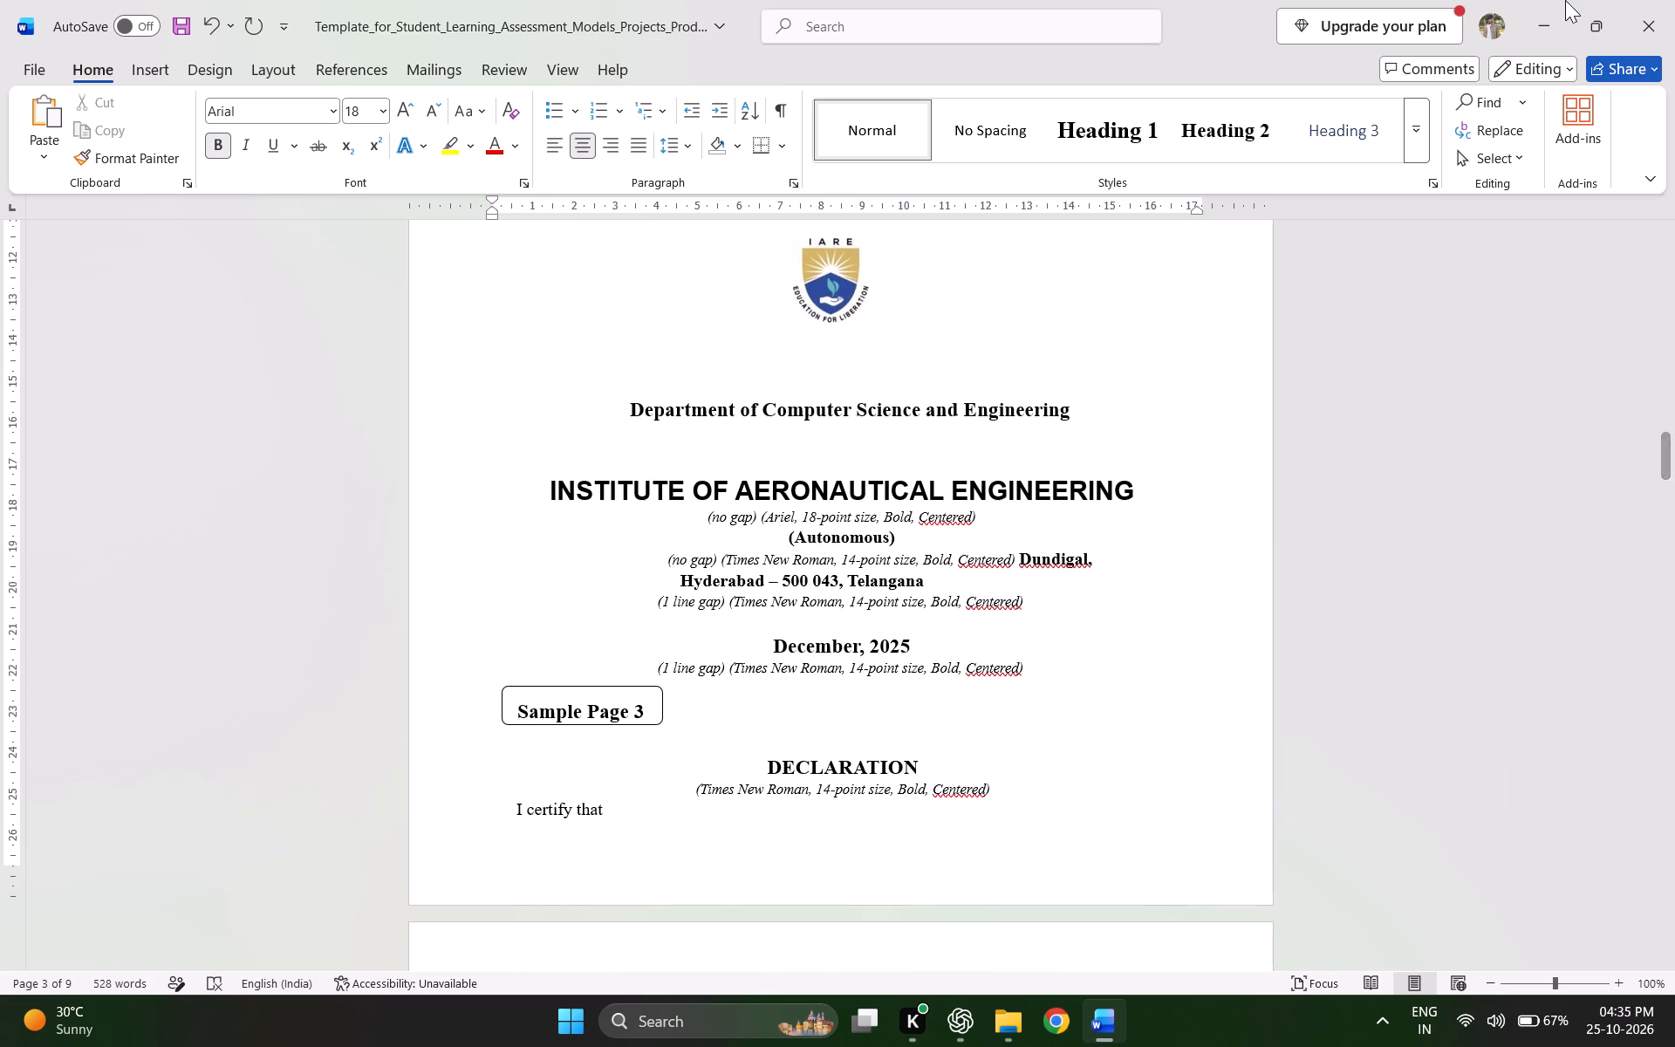
triple_click(937, 523)
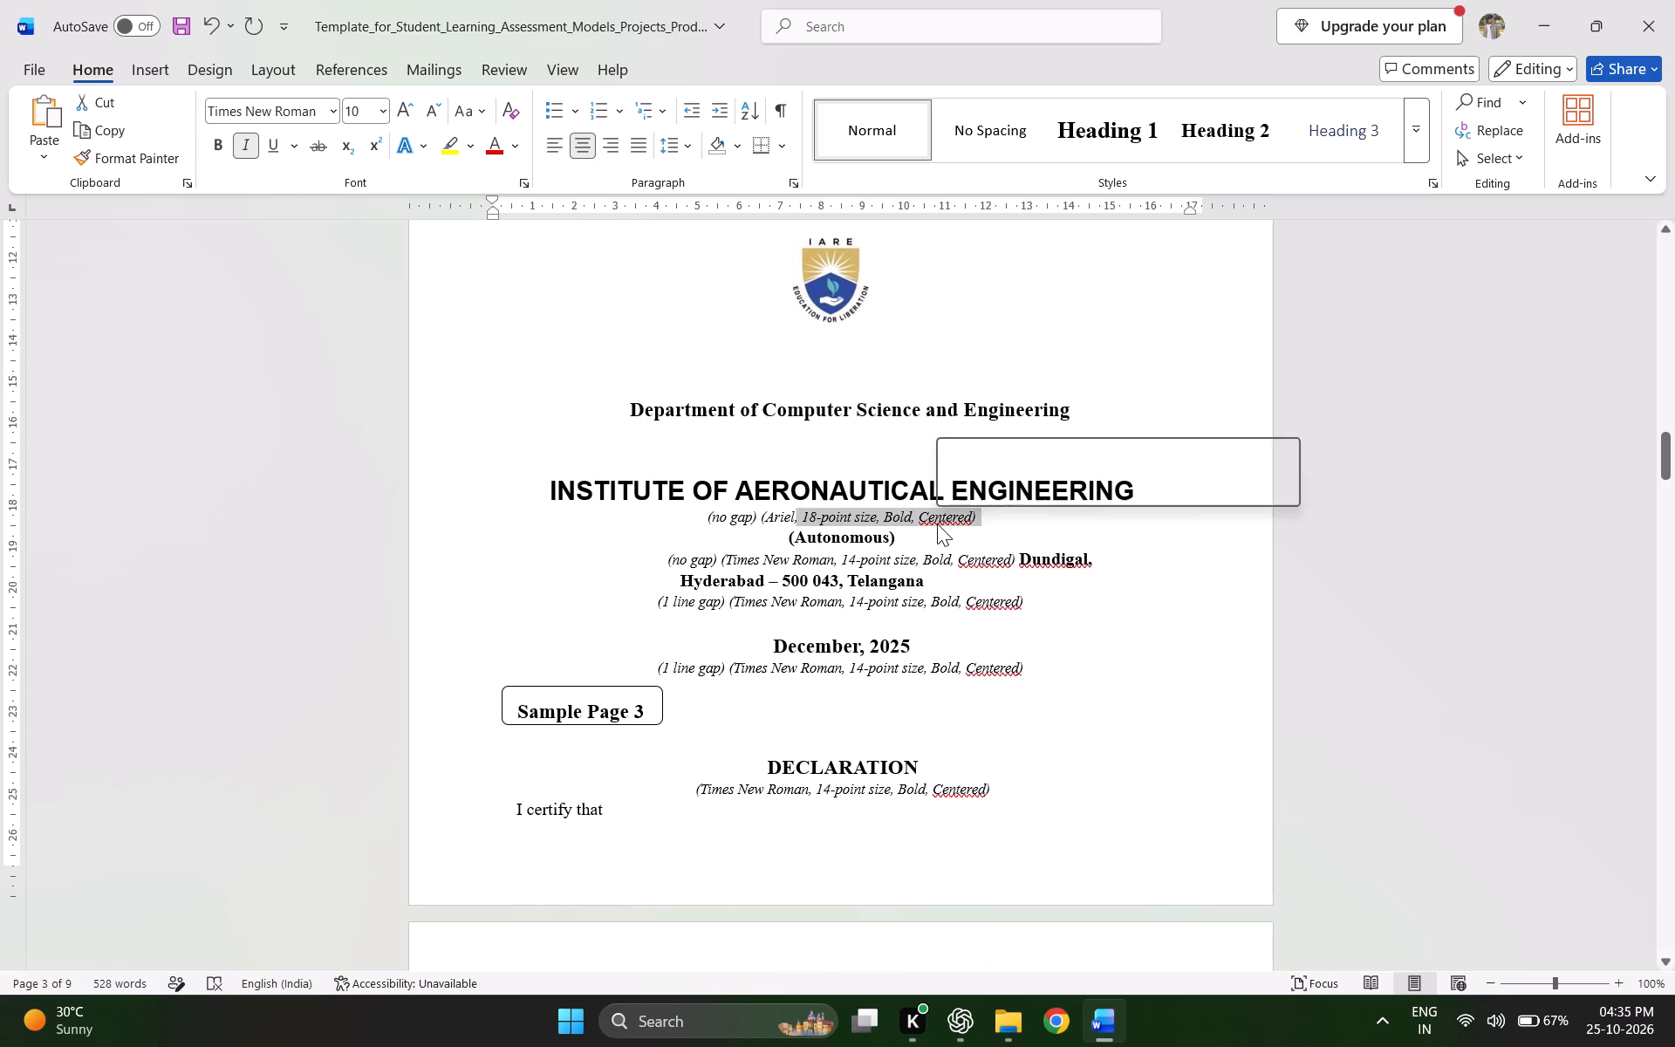
key(ctrl+x)
key(Return)
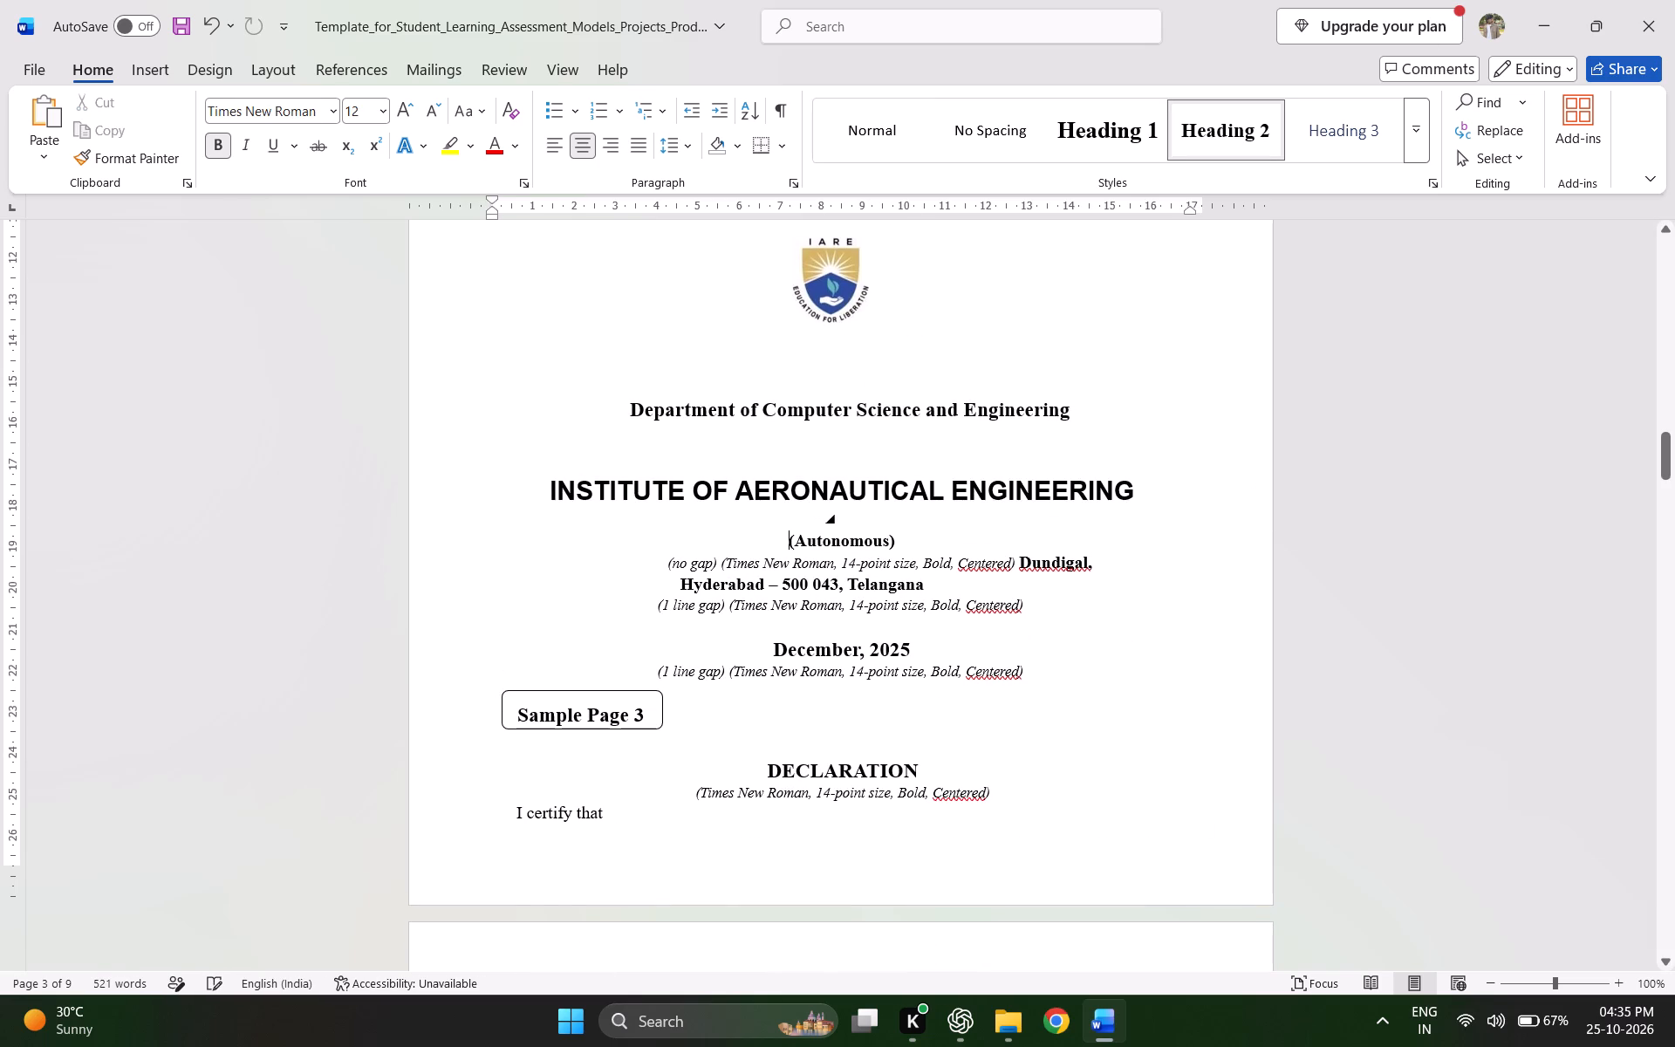
Remove the italic "(no gap)" 14-point formatting note preceding "Dundigal, Hyderabad" and add a blank line beneath "(Autonomous)".
double_click(919, 556)
click(919, 556)
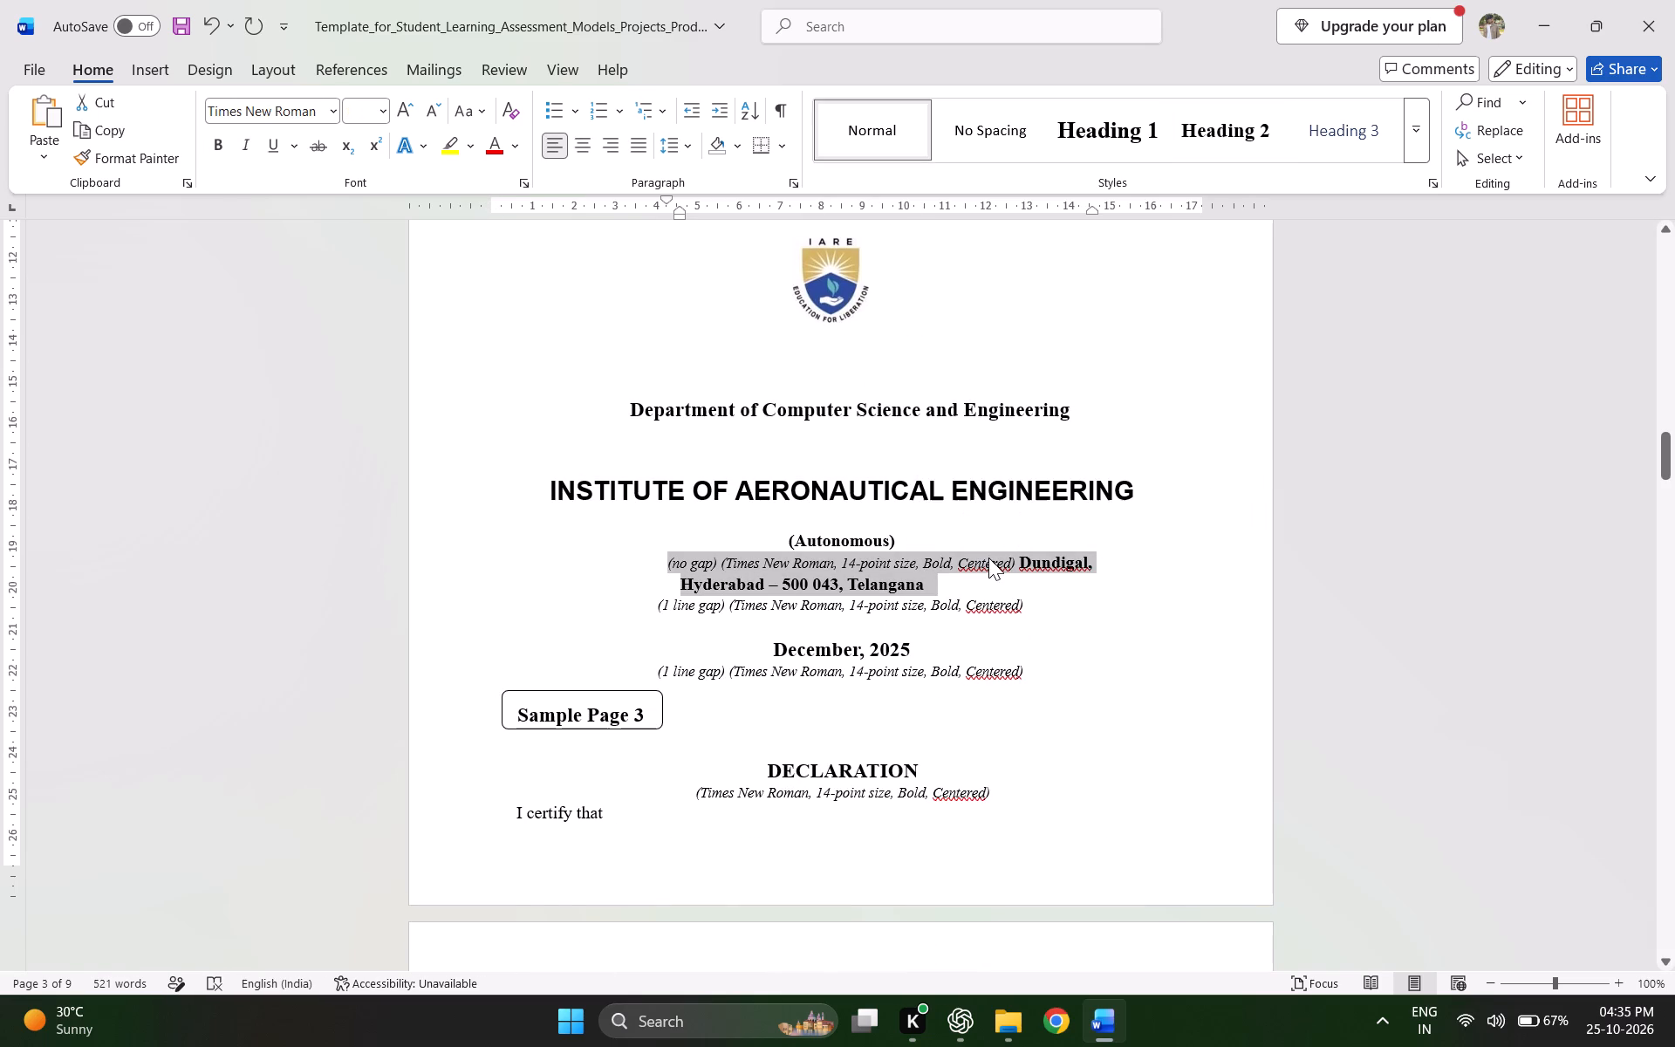
click(988, 558)
click(1020, 562)
drag(1010, 562, 985, 561)
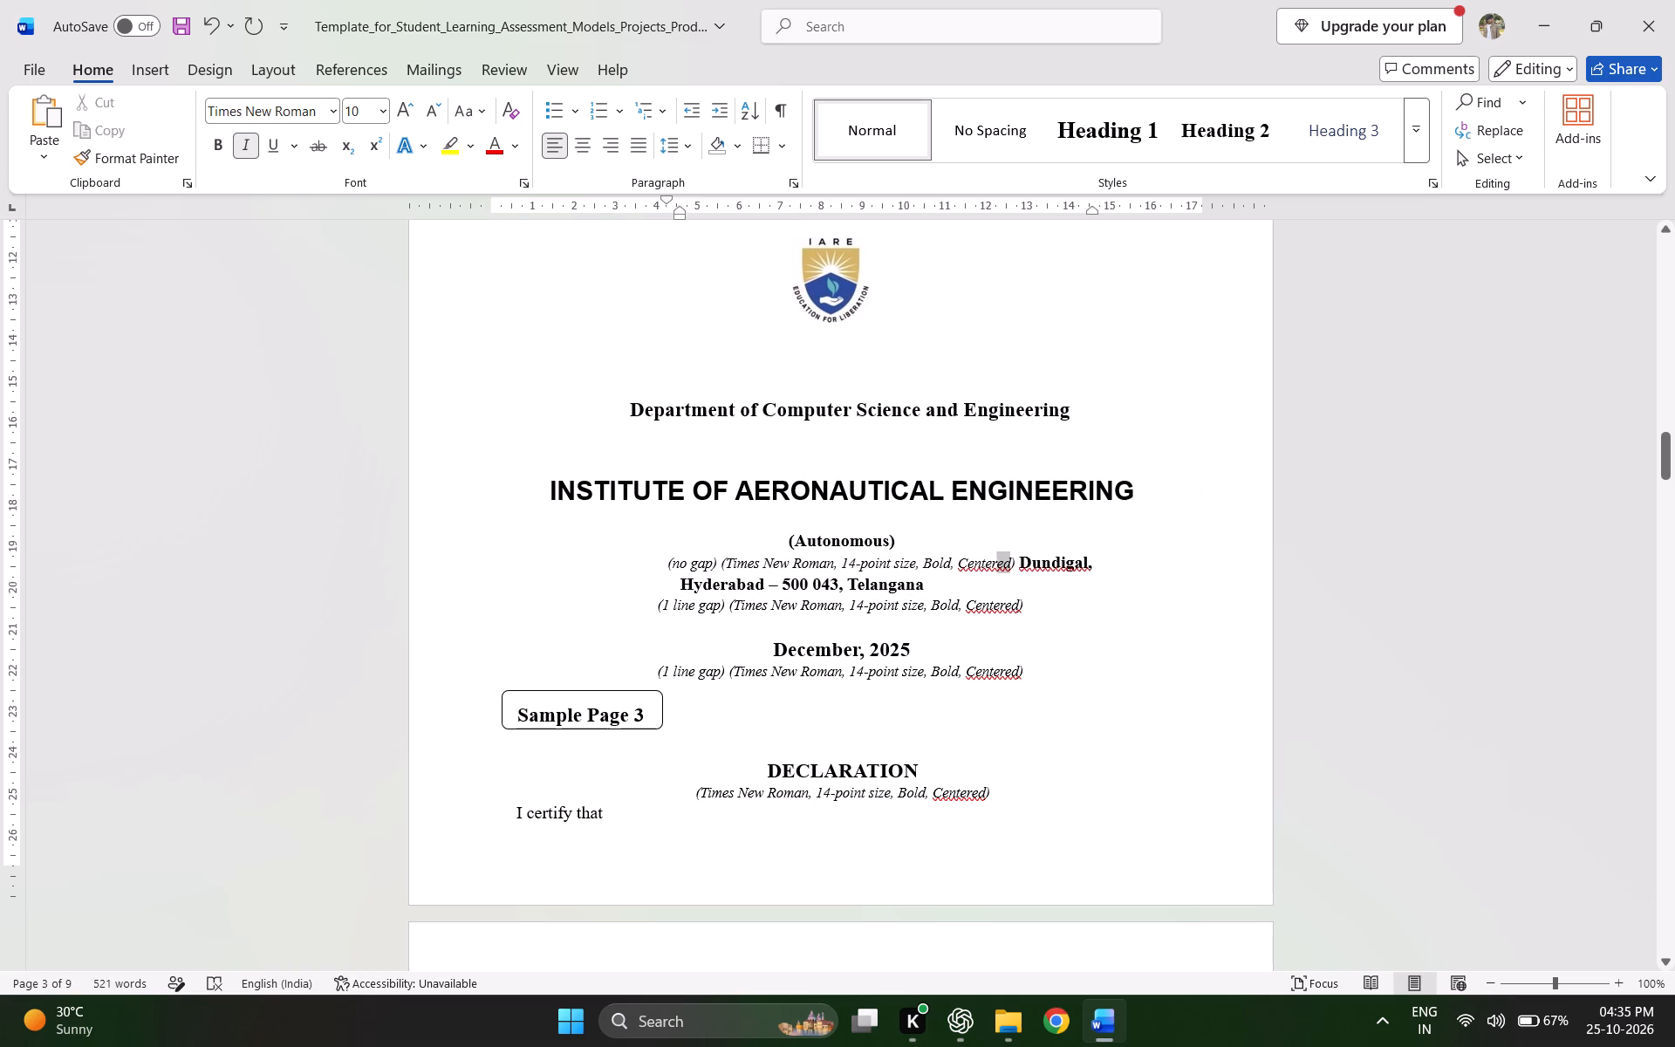
drag(985, 561, 698, 558)
click(699, 530)
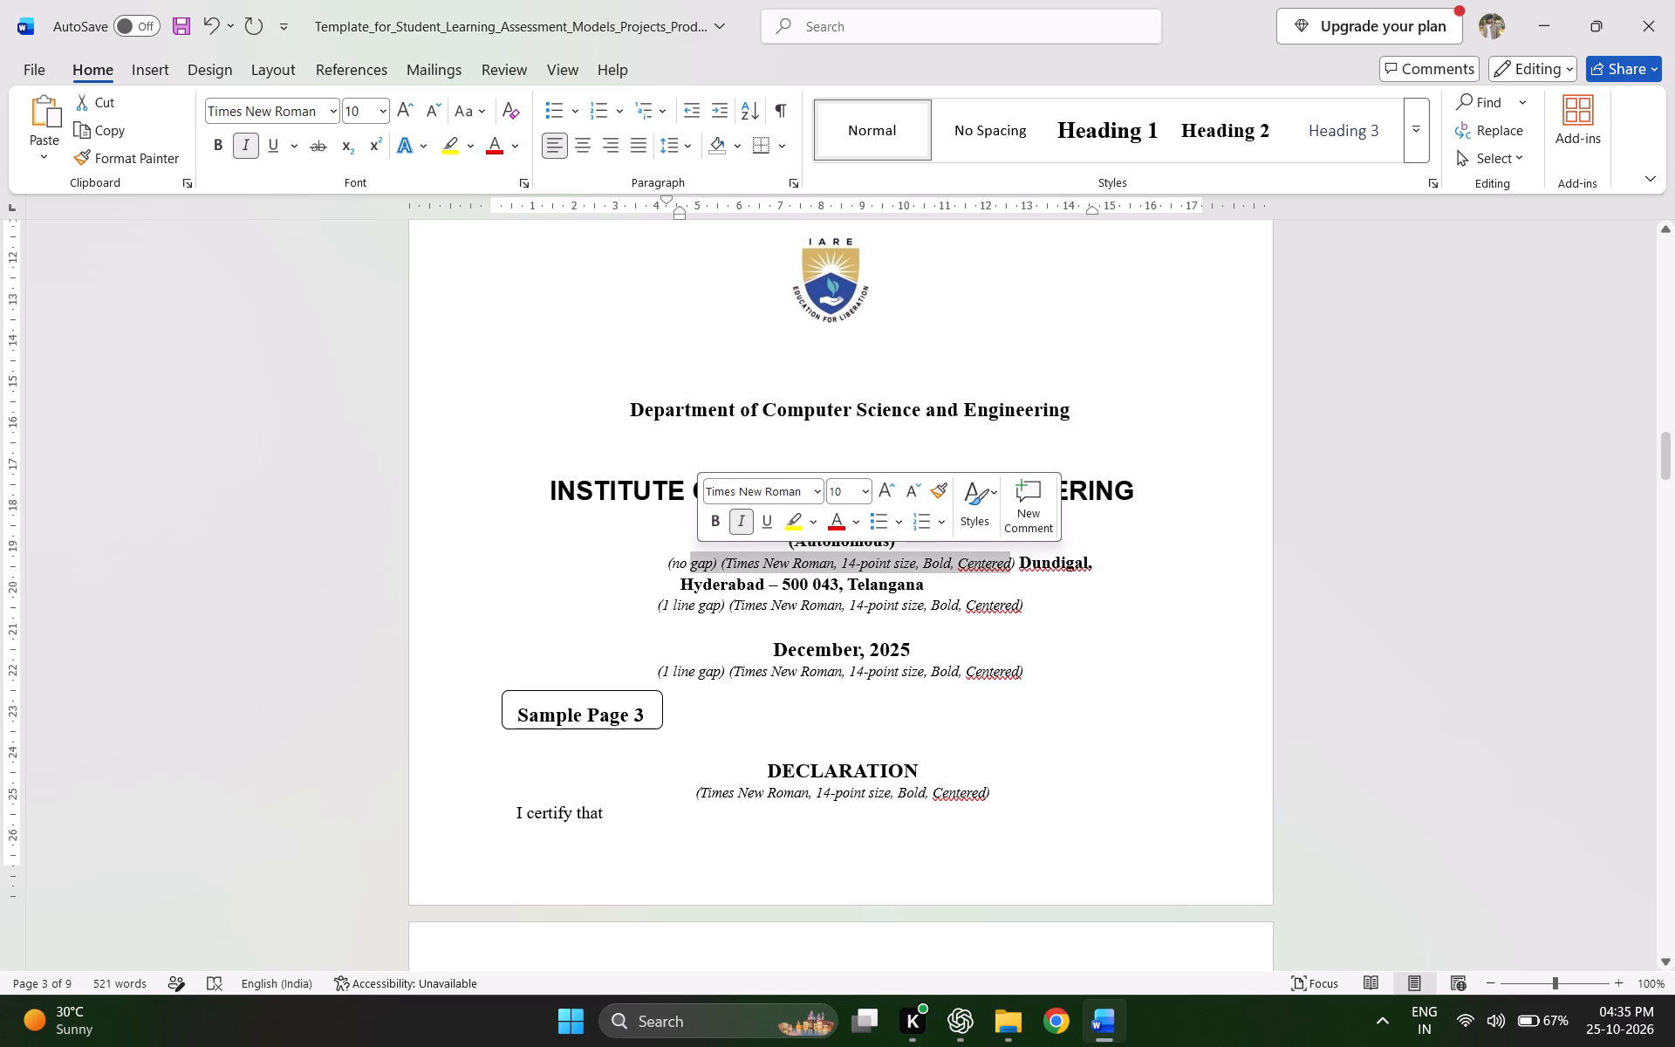
click(719, 587)
drag(654, 562, 1018, 571)
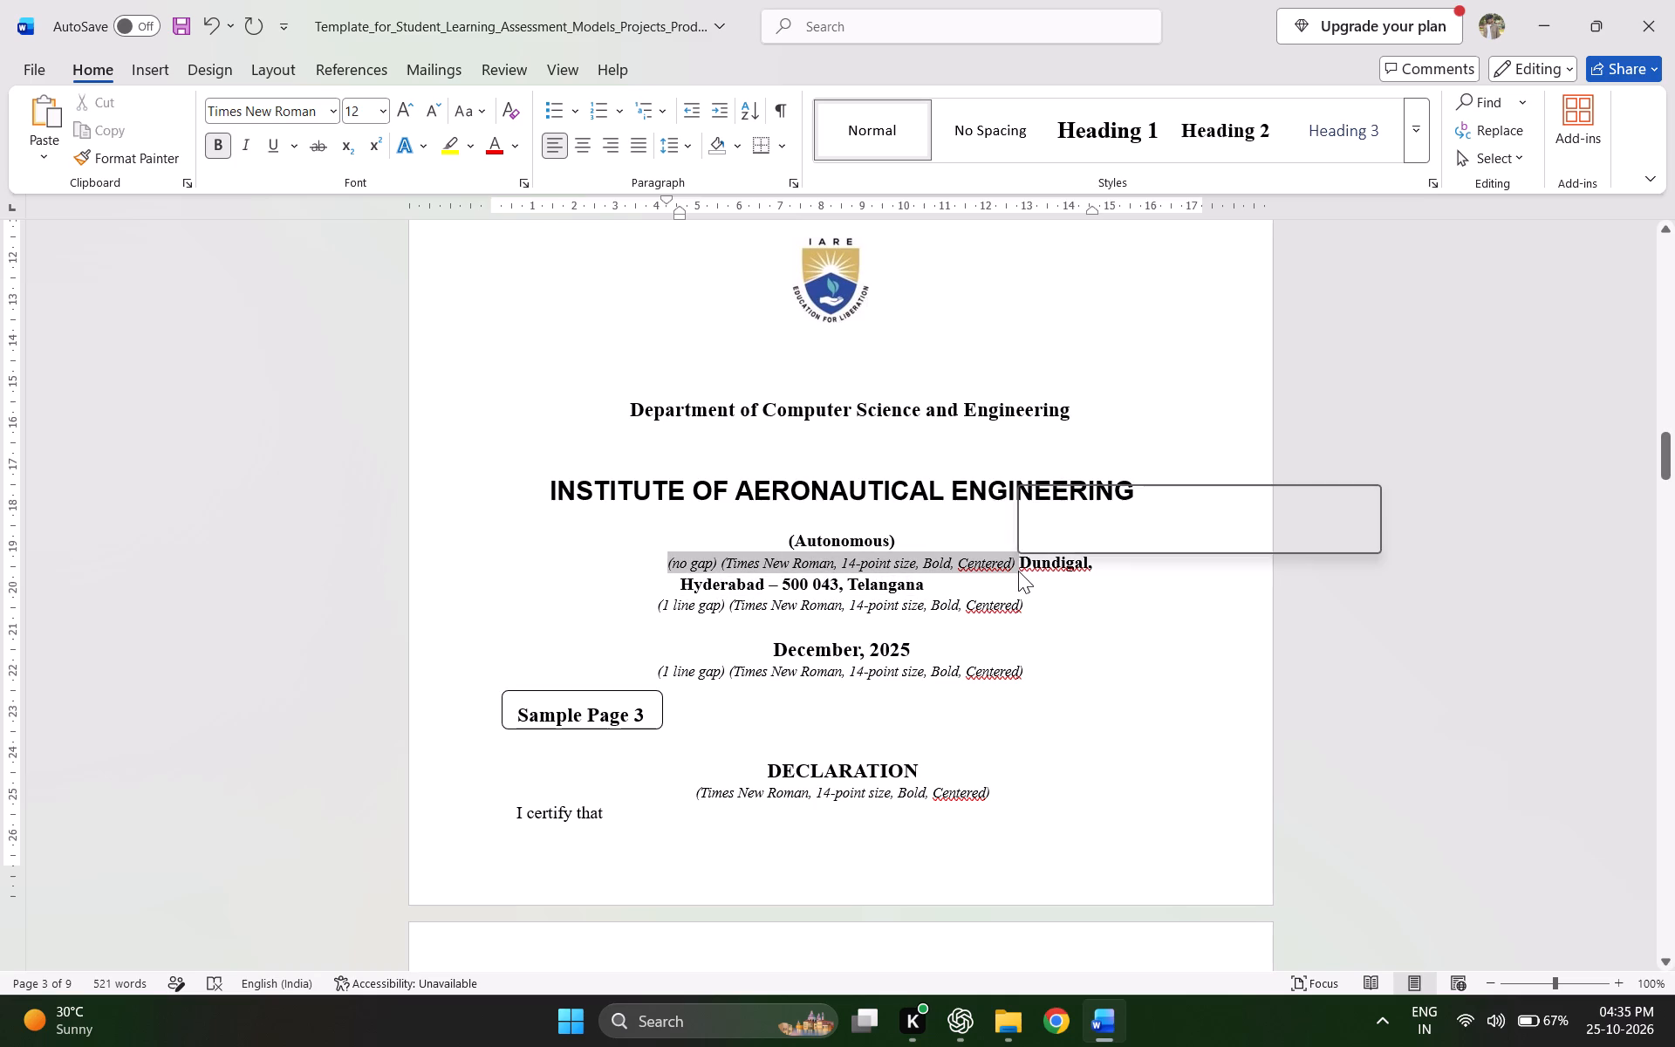
key(ctrl+x)
key(Return)
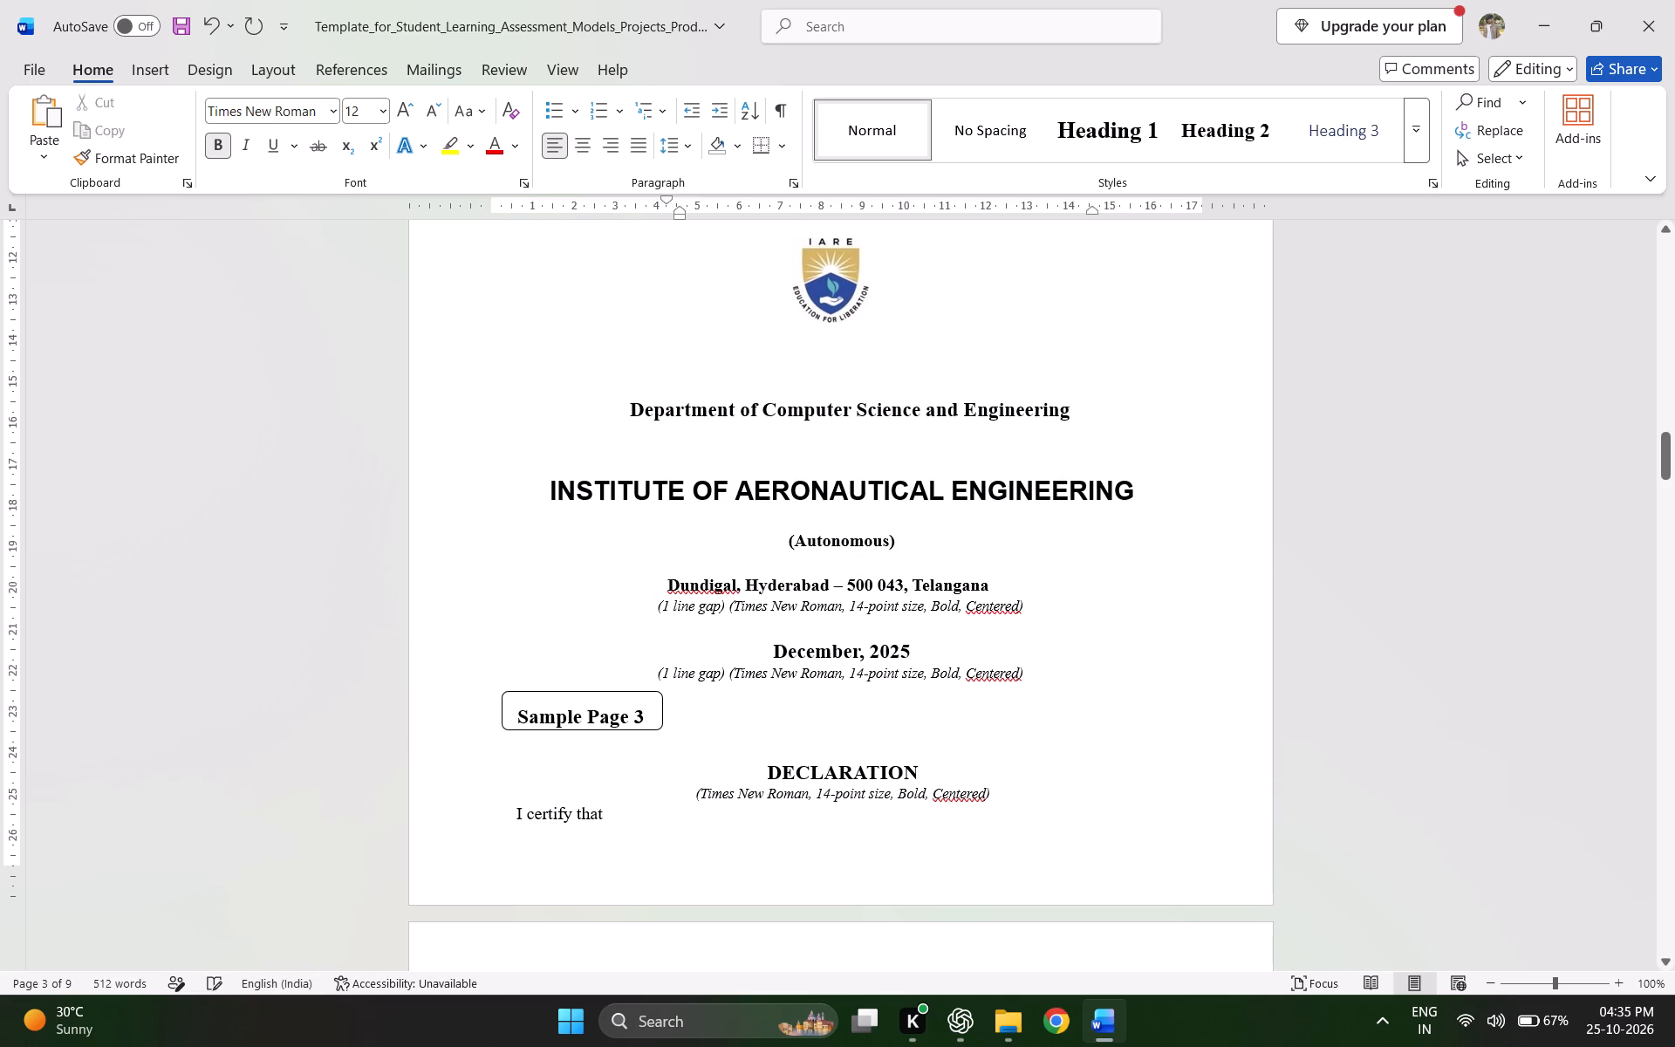
Remove the italic "(1 line gap)" 14-point formatting note beneath the "Dundigal, Hyderabad" line.
drag(640, 609, 1036, 626)
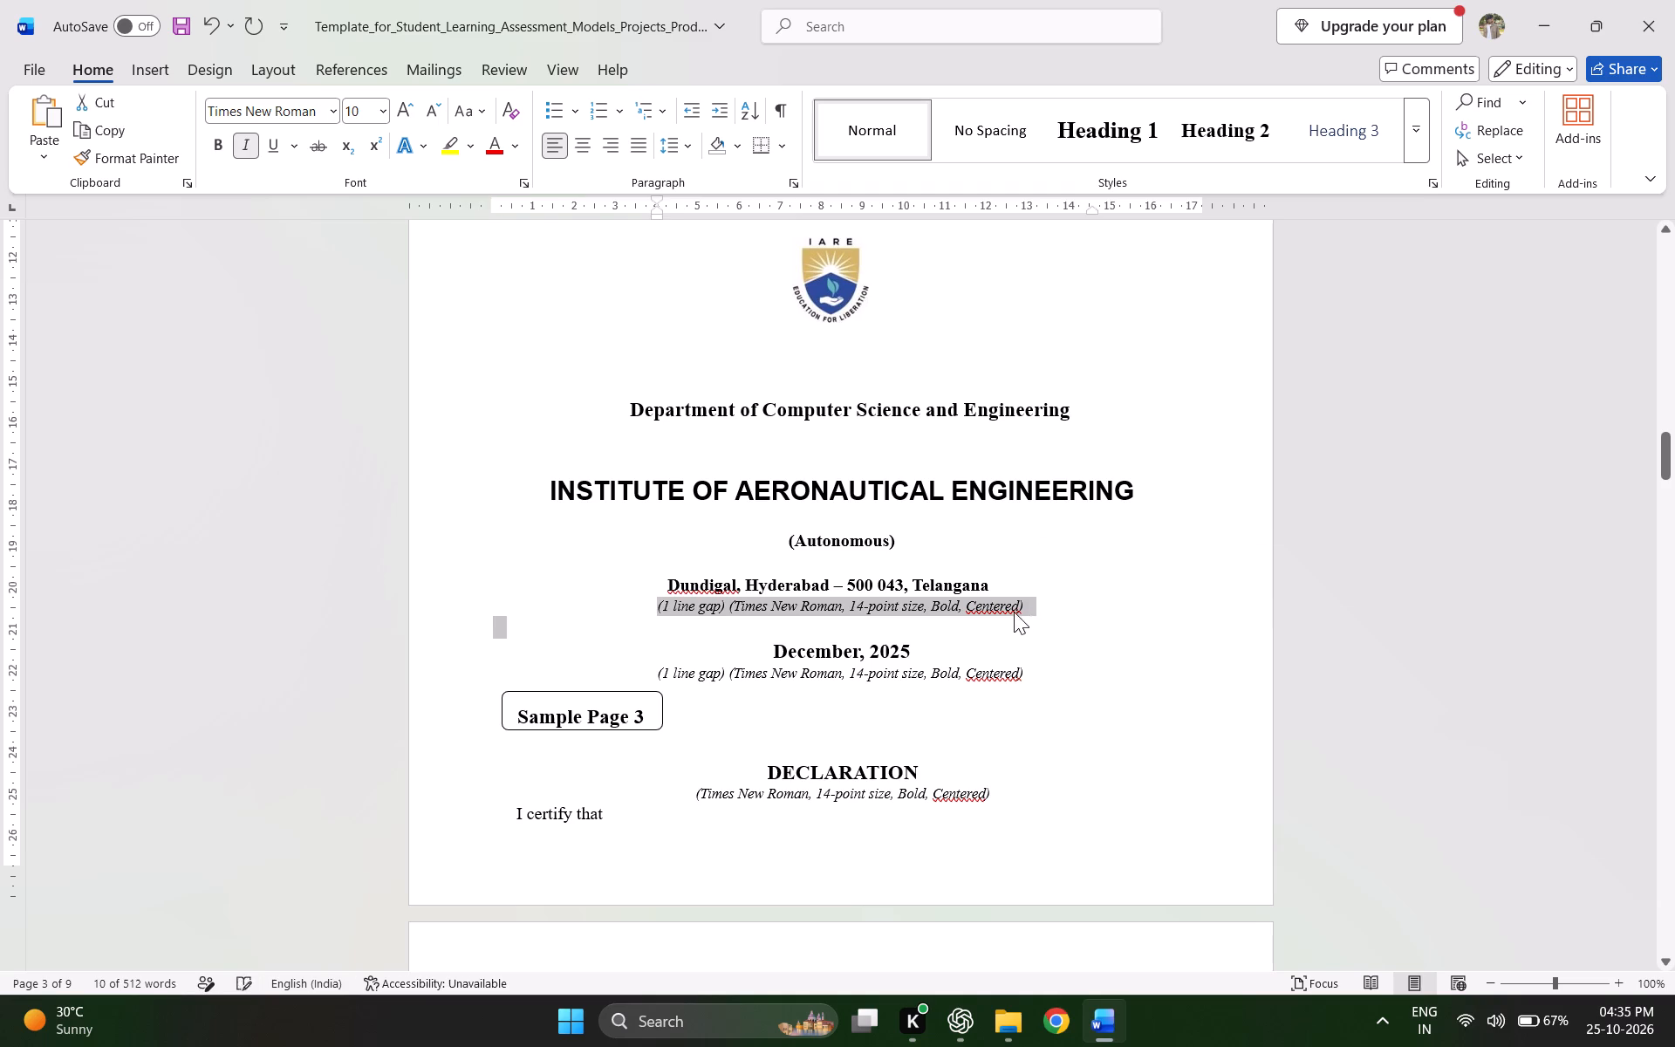
click(1014, 611)
triple_click(1001, 601)
key(ctrl+c)
key(ctrl+x)
Remove the italic formatting note beneath "December, 2025" and add a blank line above that date.
triple_click(877, 656)
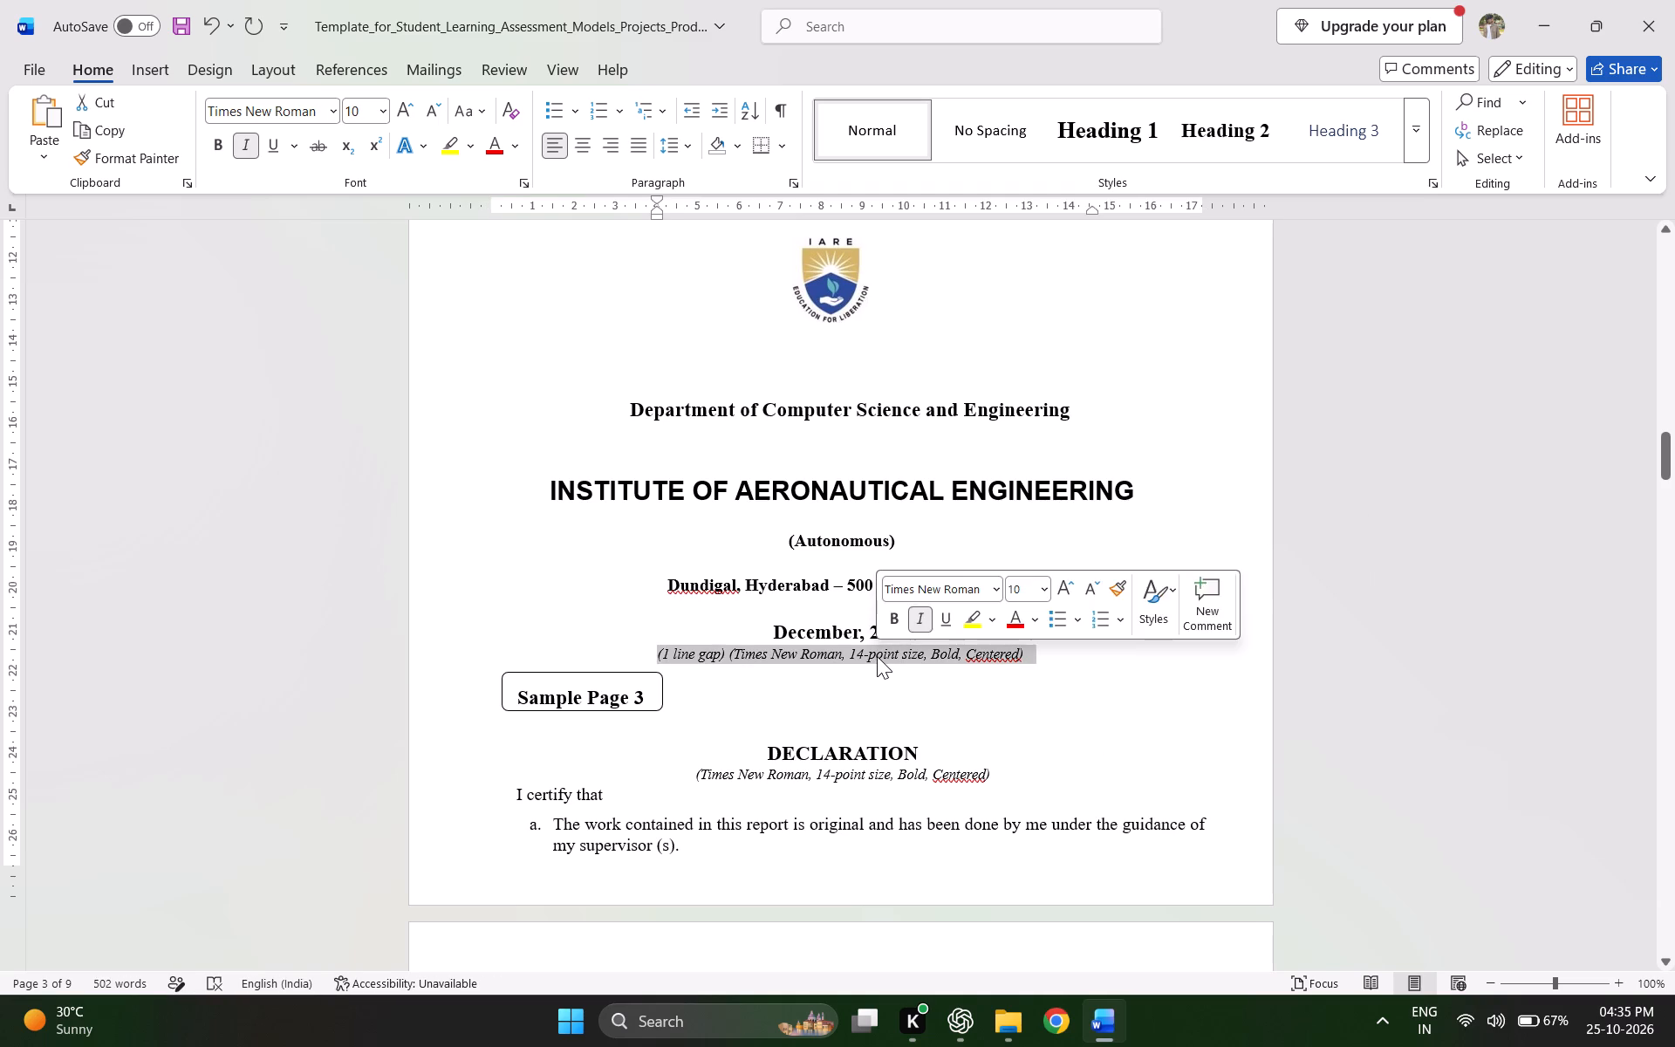
key(ctrl+x)
click(868, 617)
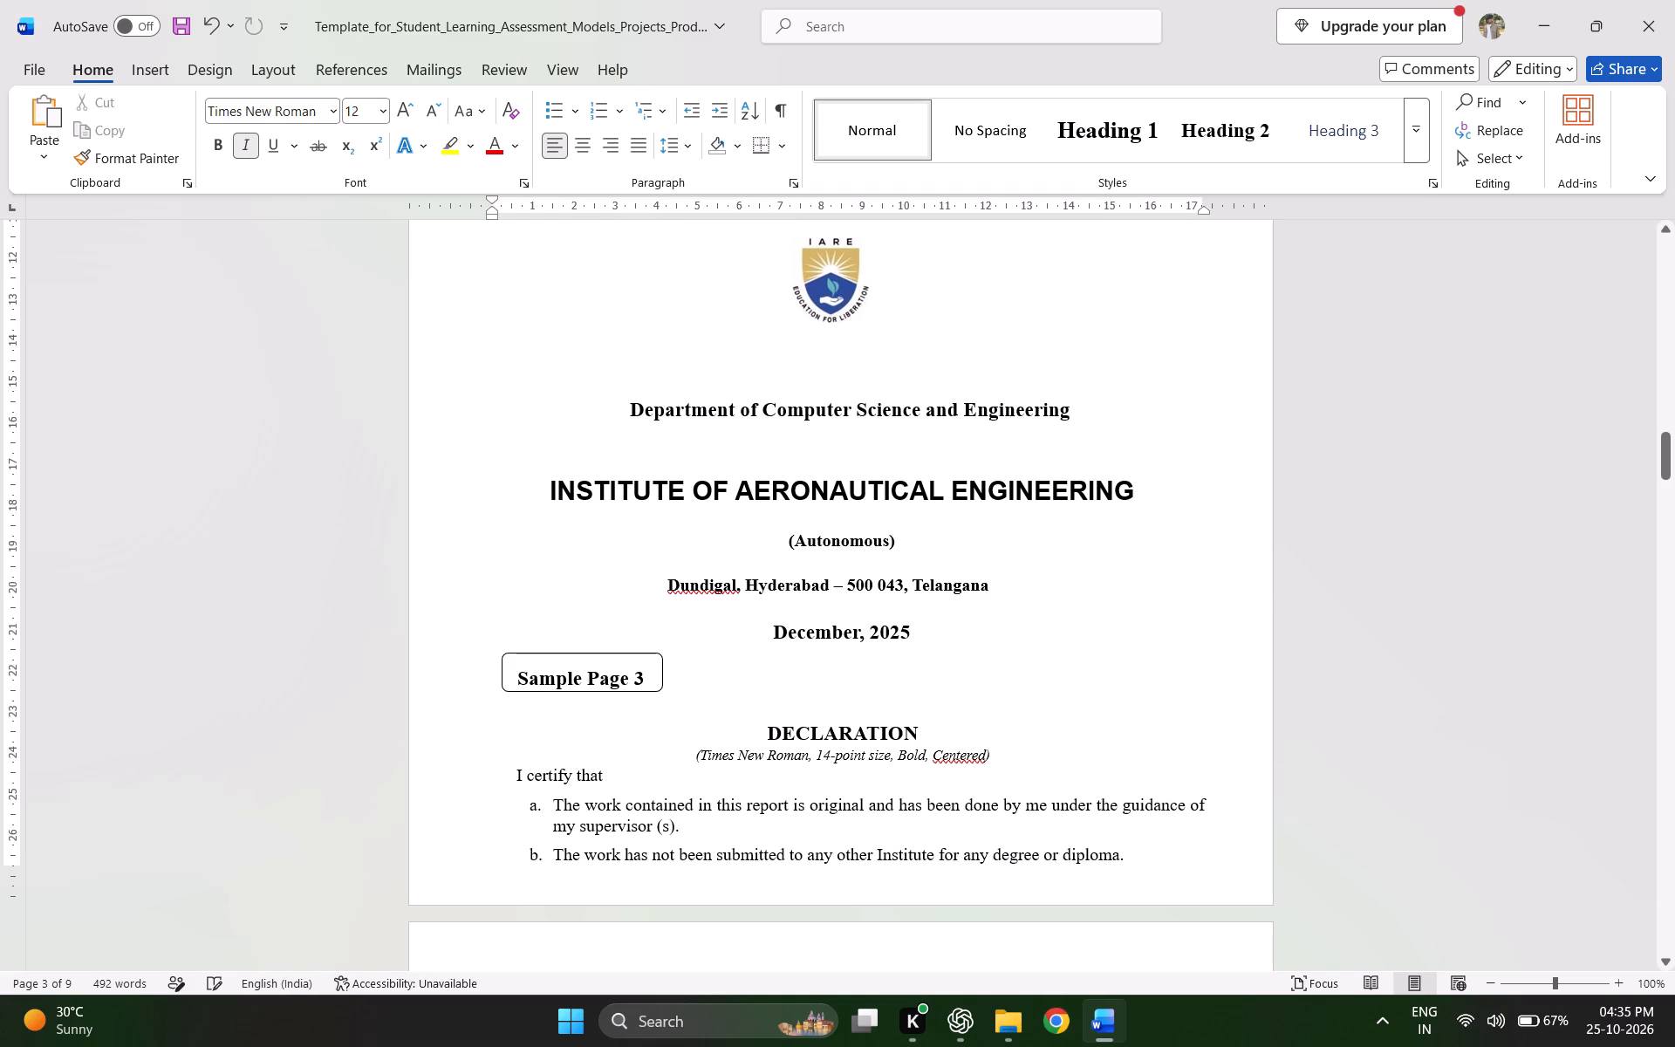
key(Return)
Add eight blank lines beneath "December, 2025" to push the Sample Page 3 label and DECLARATION section onto a new page.
click(873, 655)
click(879, 664)
click(879, 673)
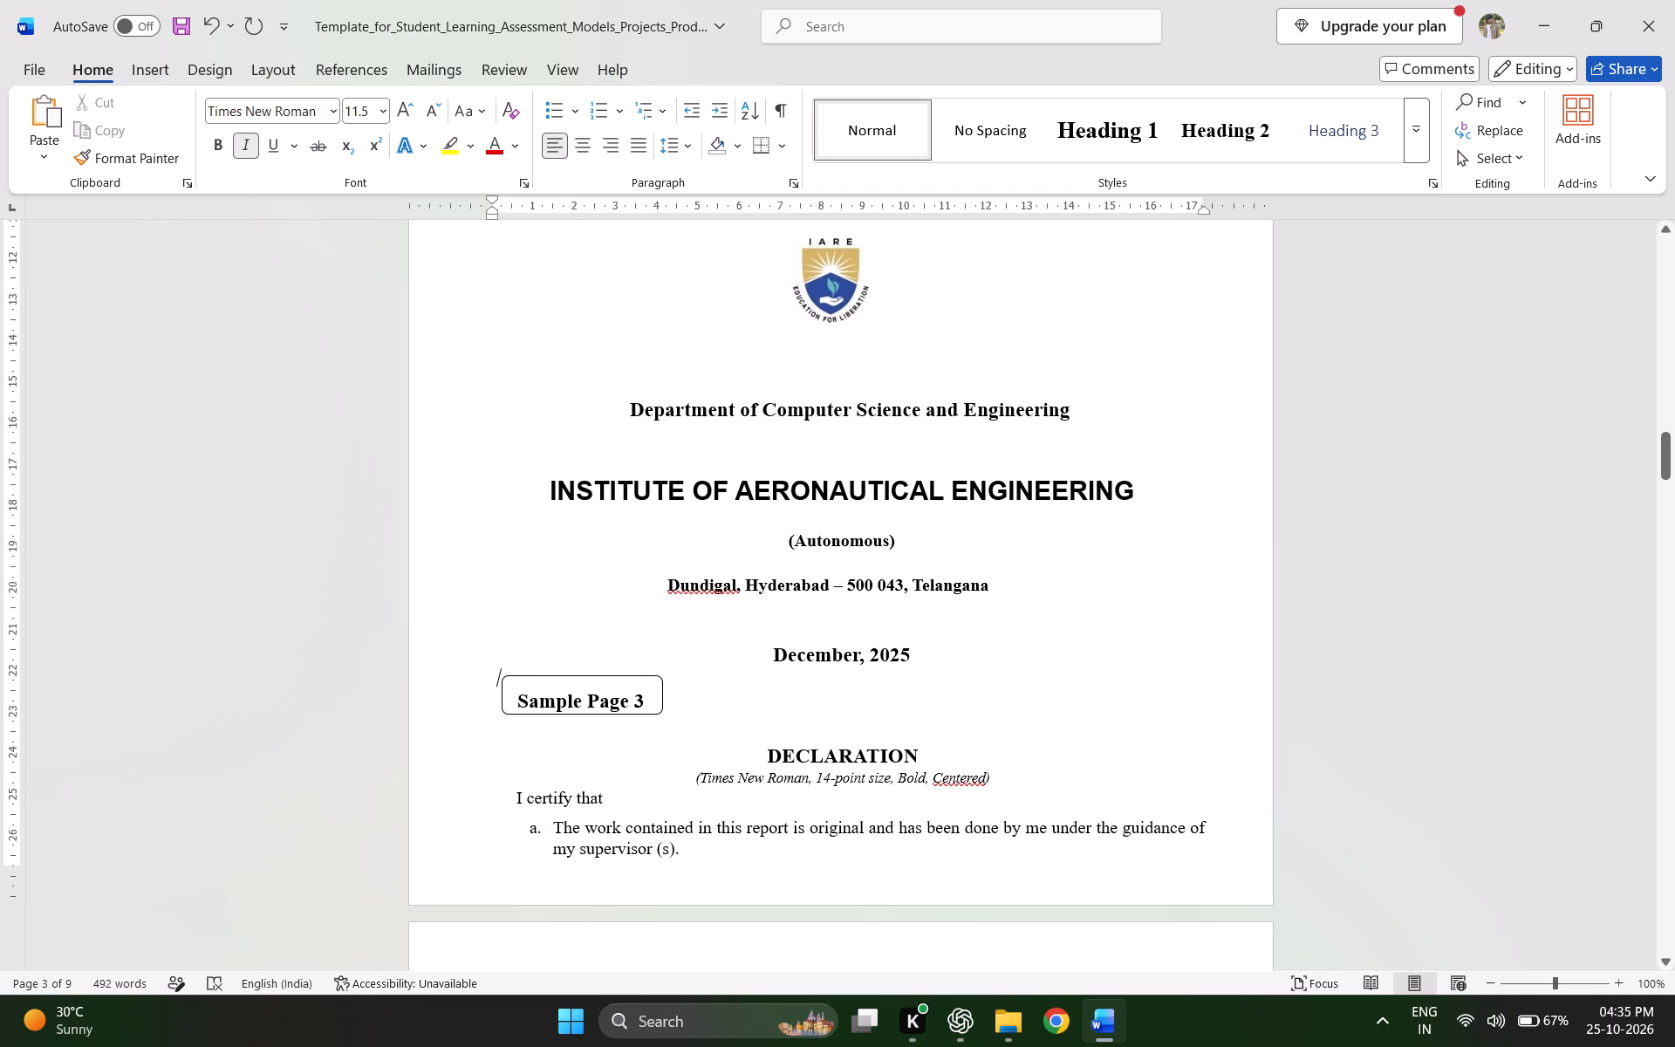
key(Return)
key(Return)
key(Return)
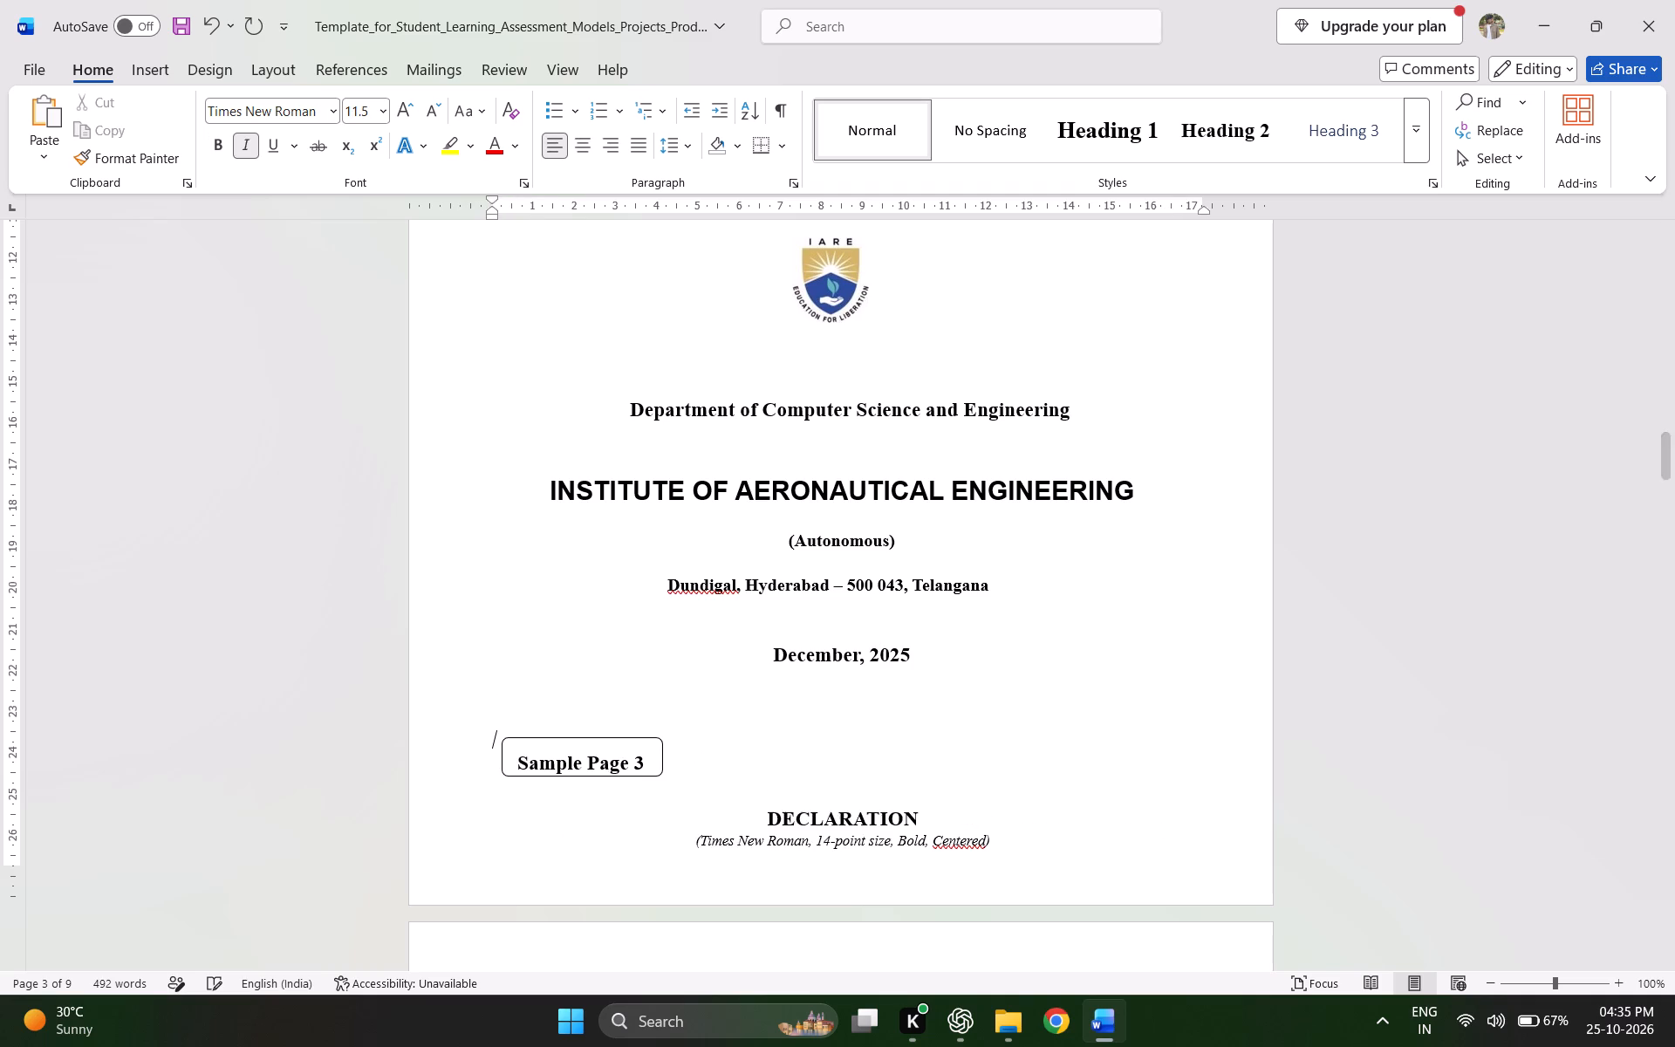
key(Return)
key(Return)
key(Return)
key(Return)
key(Return)
Remove the boxed "Sample Page 3" label above the DECLARATION heading.
scroll(854, 691, up, 3)
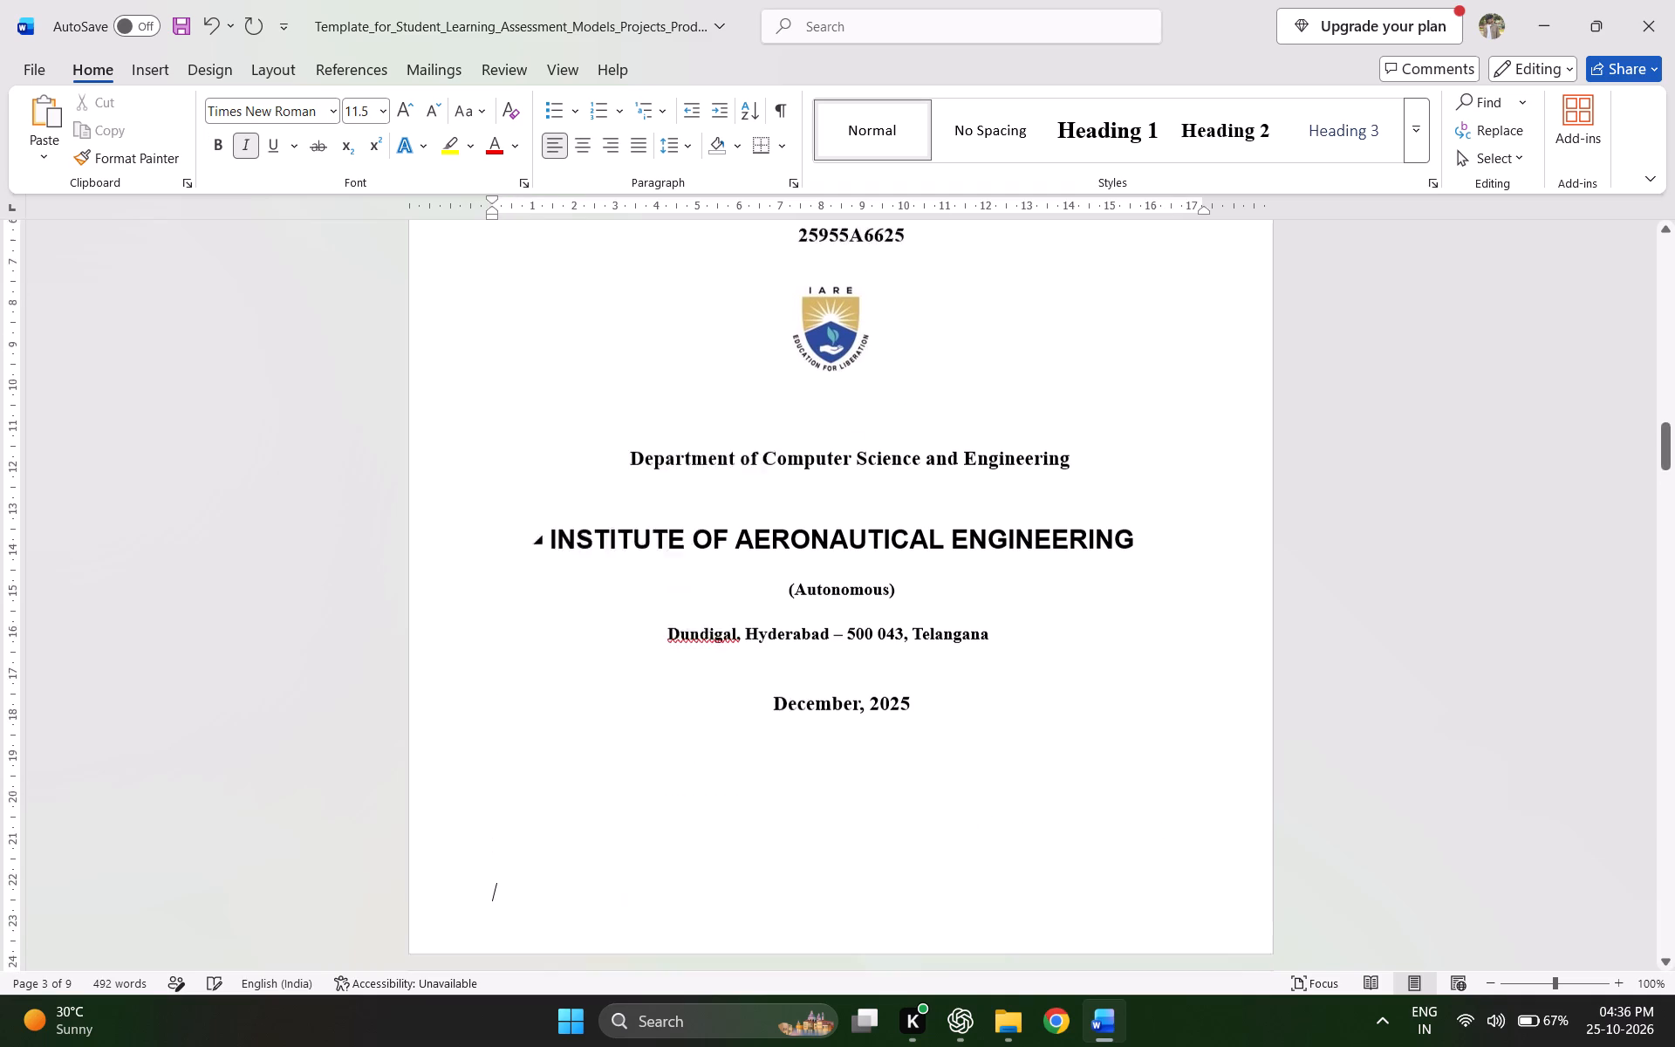
scroll(854, 691, up, 8)
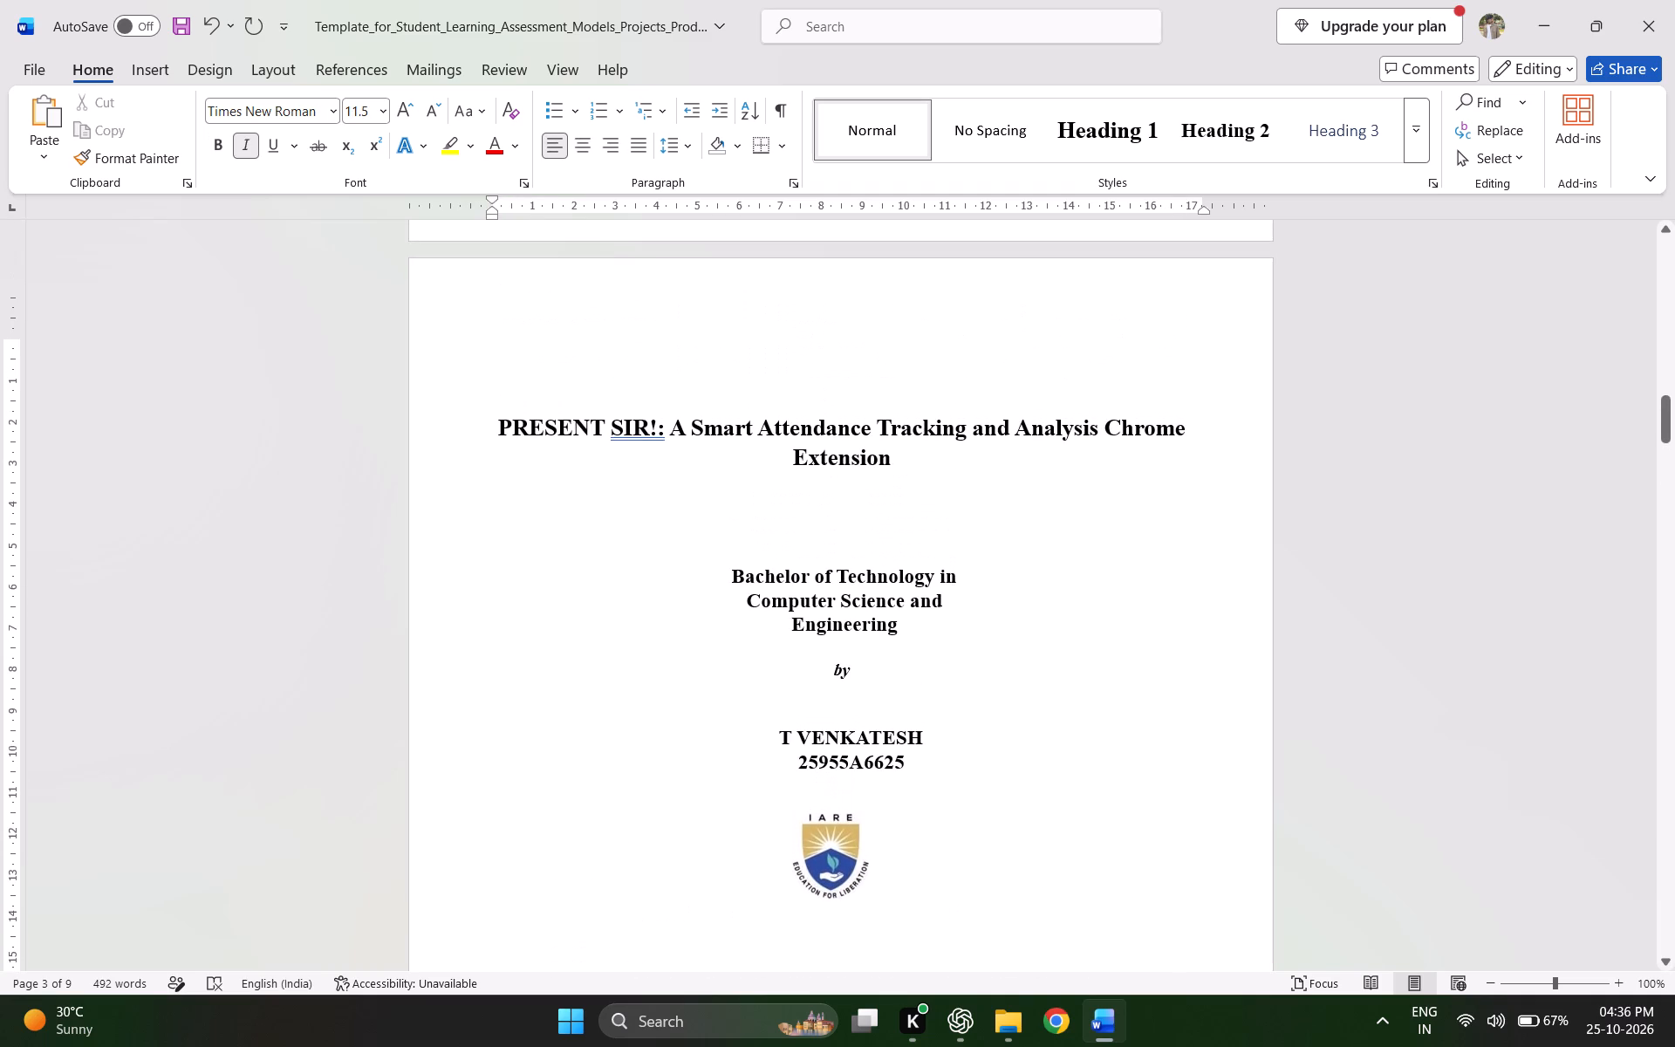
scroll(845, 651, down, 20)
scroll(845, 651, down, 1)
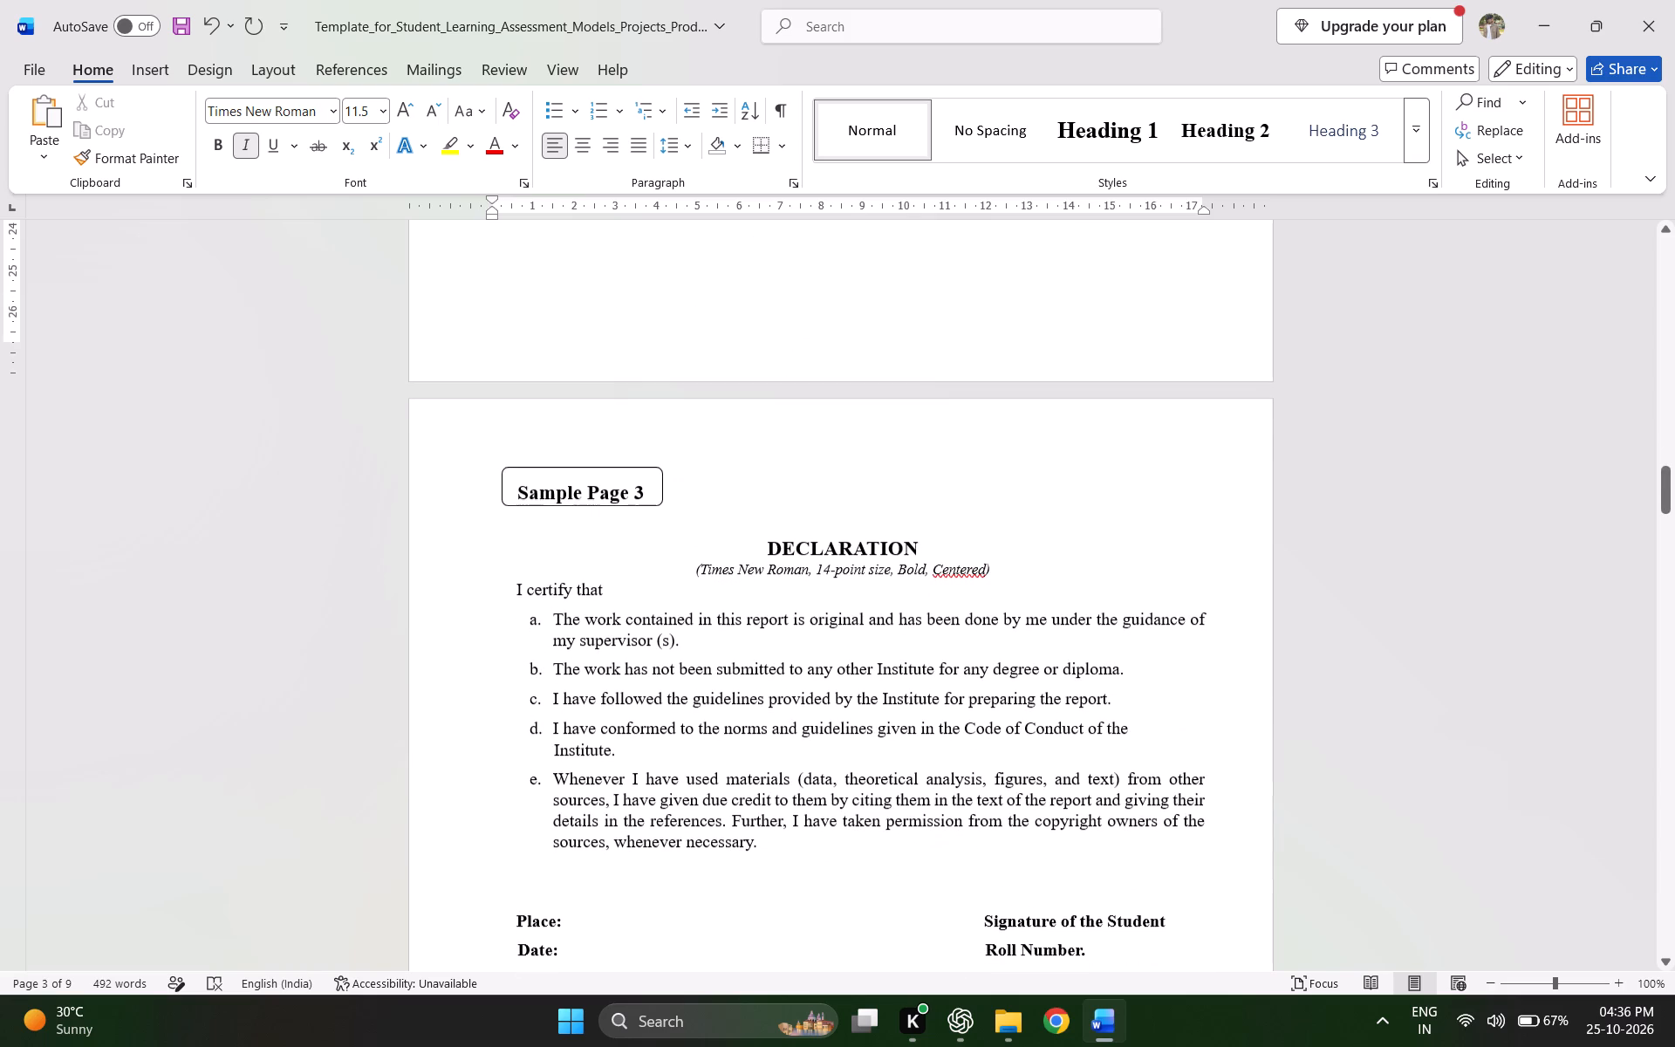
drag(715, 510, 501, 473)
key(ctrl+x)
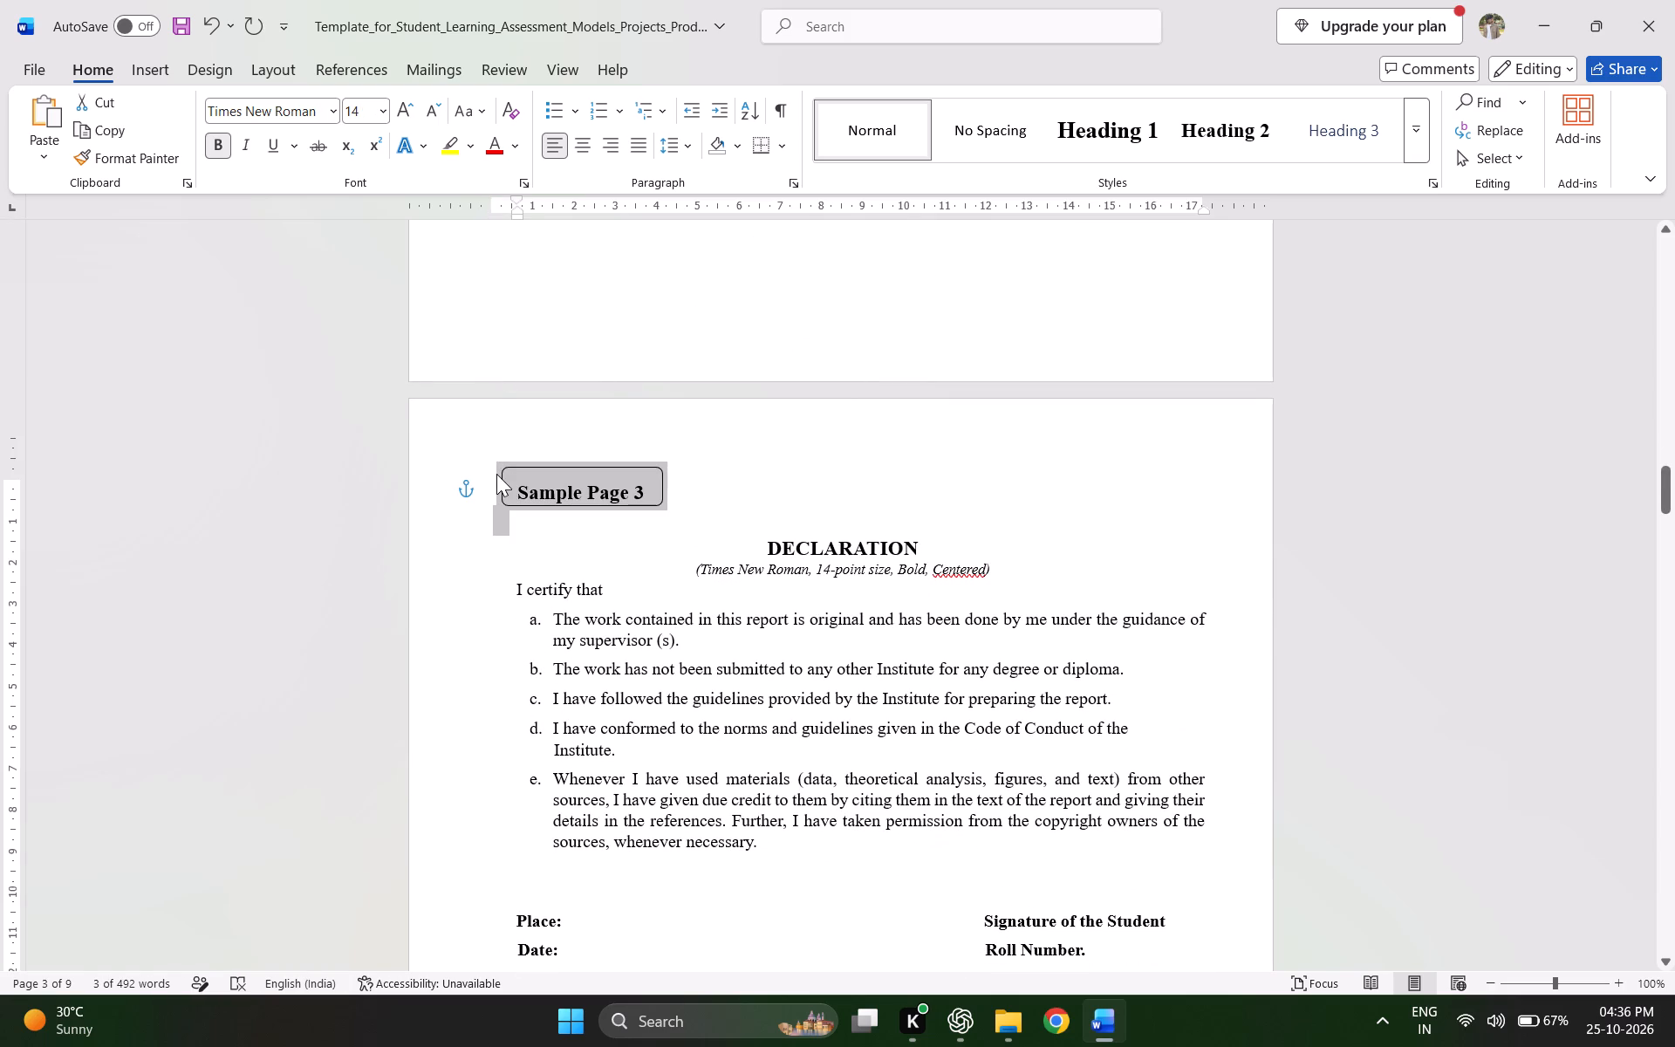
key(Return)
key(BackSpace)
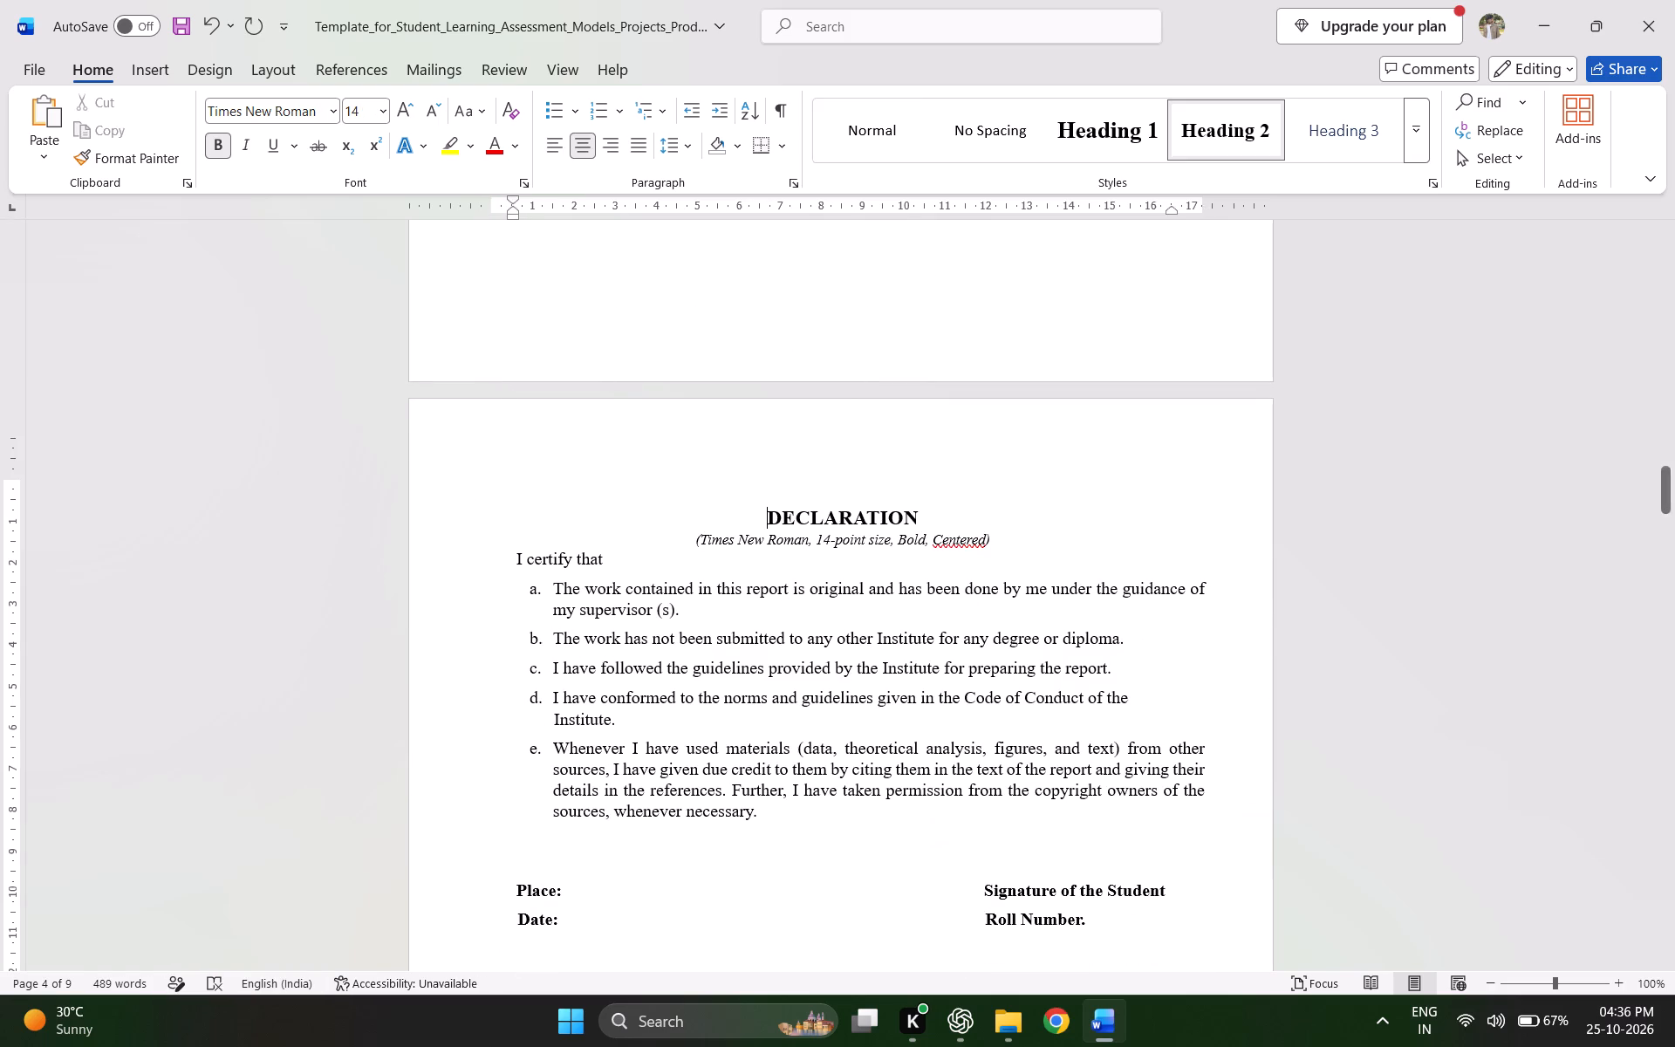
Remove the italic 14-point formatting note beneath the DECLARATION heading.
triple_click(836, 517)
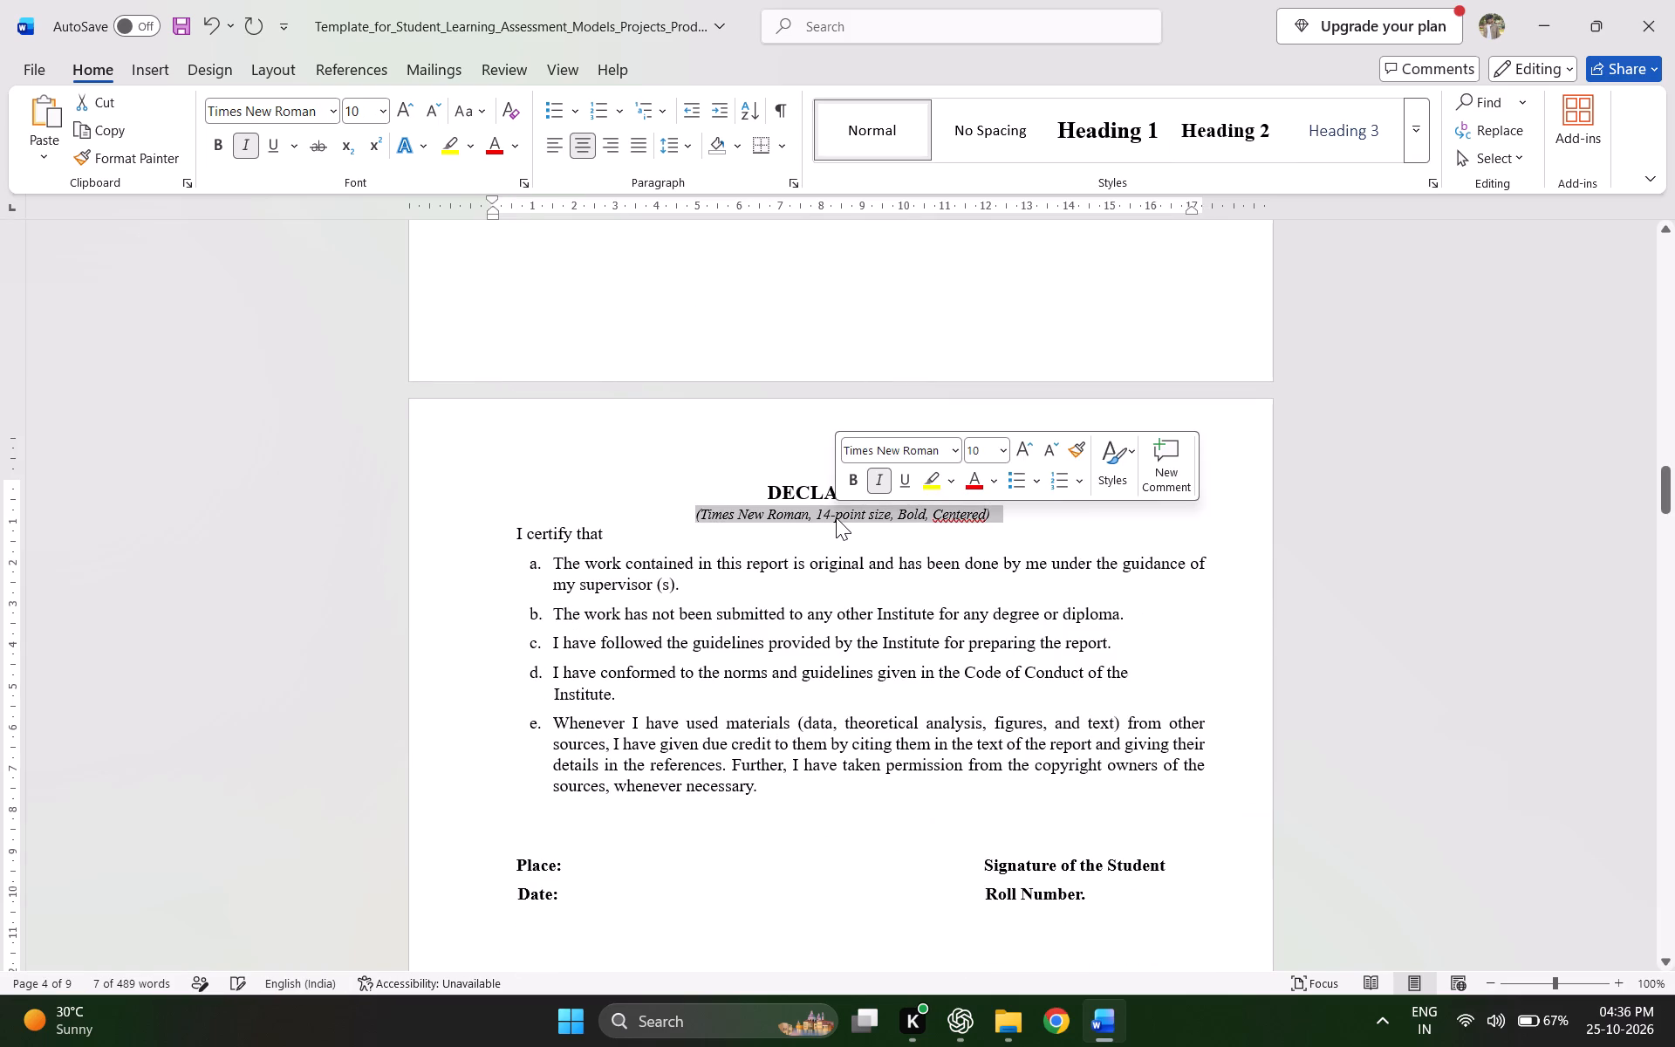
key(ctrl+x)
Enter the student's roll number after "Roll Number." in the declaration's signature block.
scroll(769, 614, down, 4)
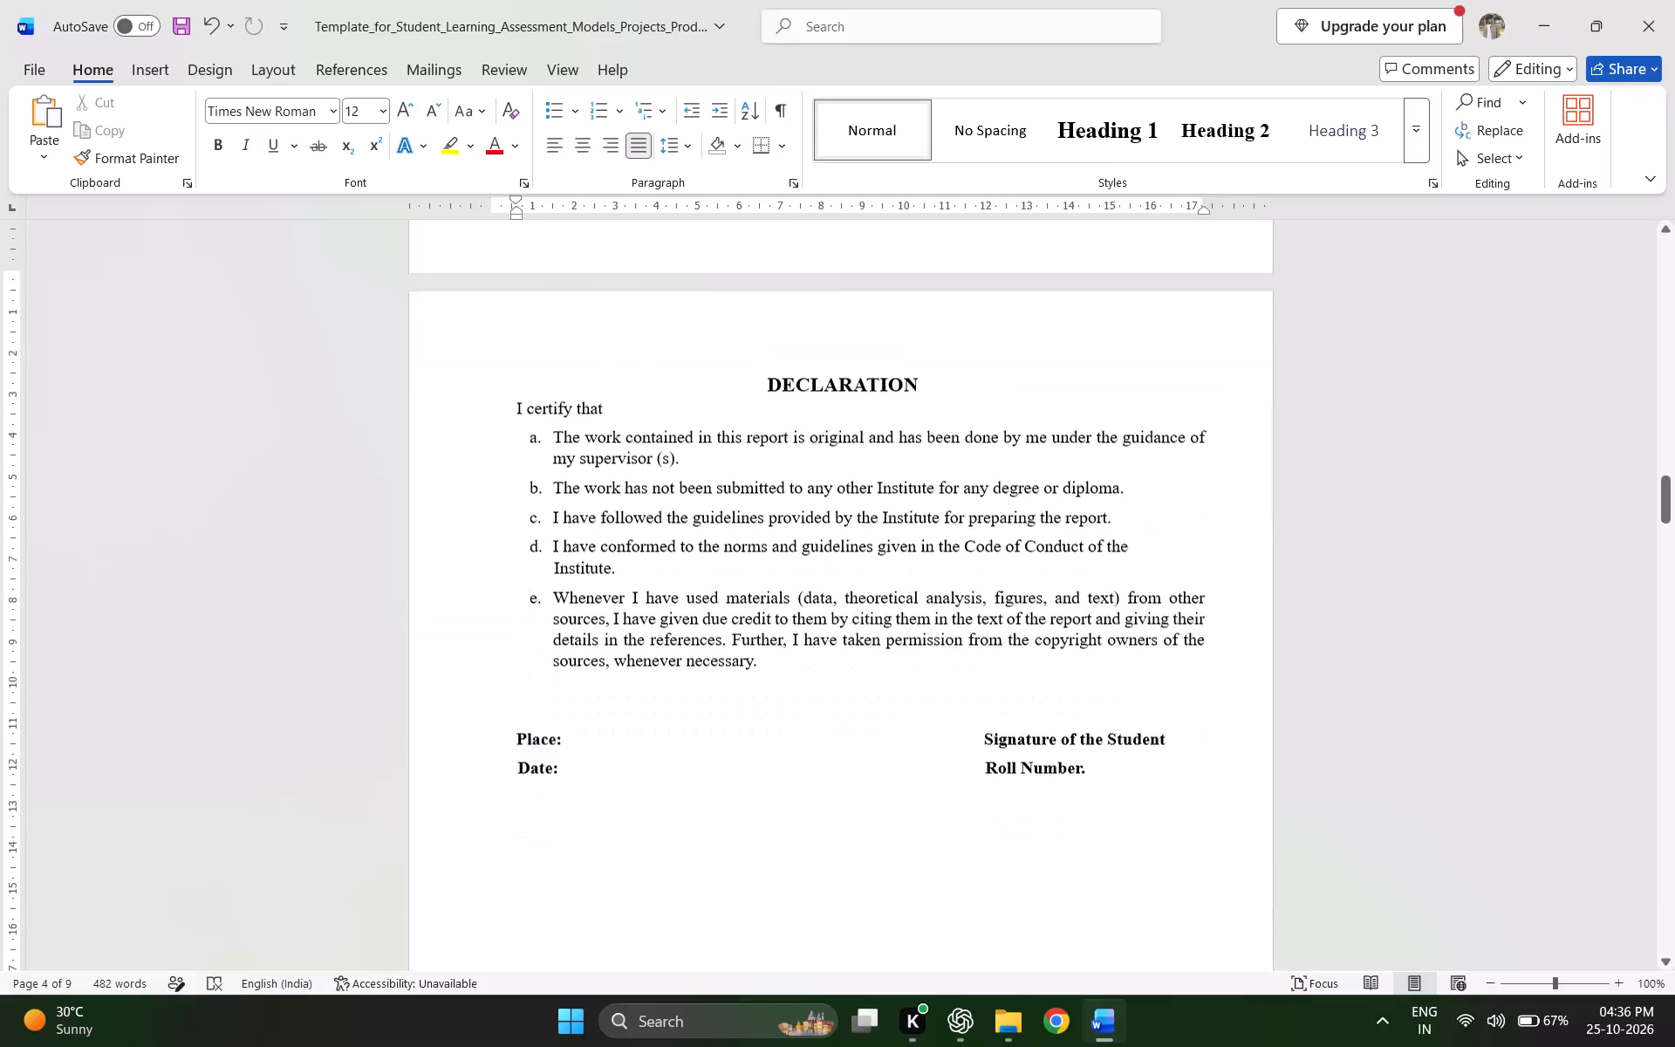
click(1097, 674)
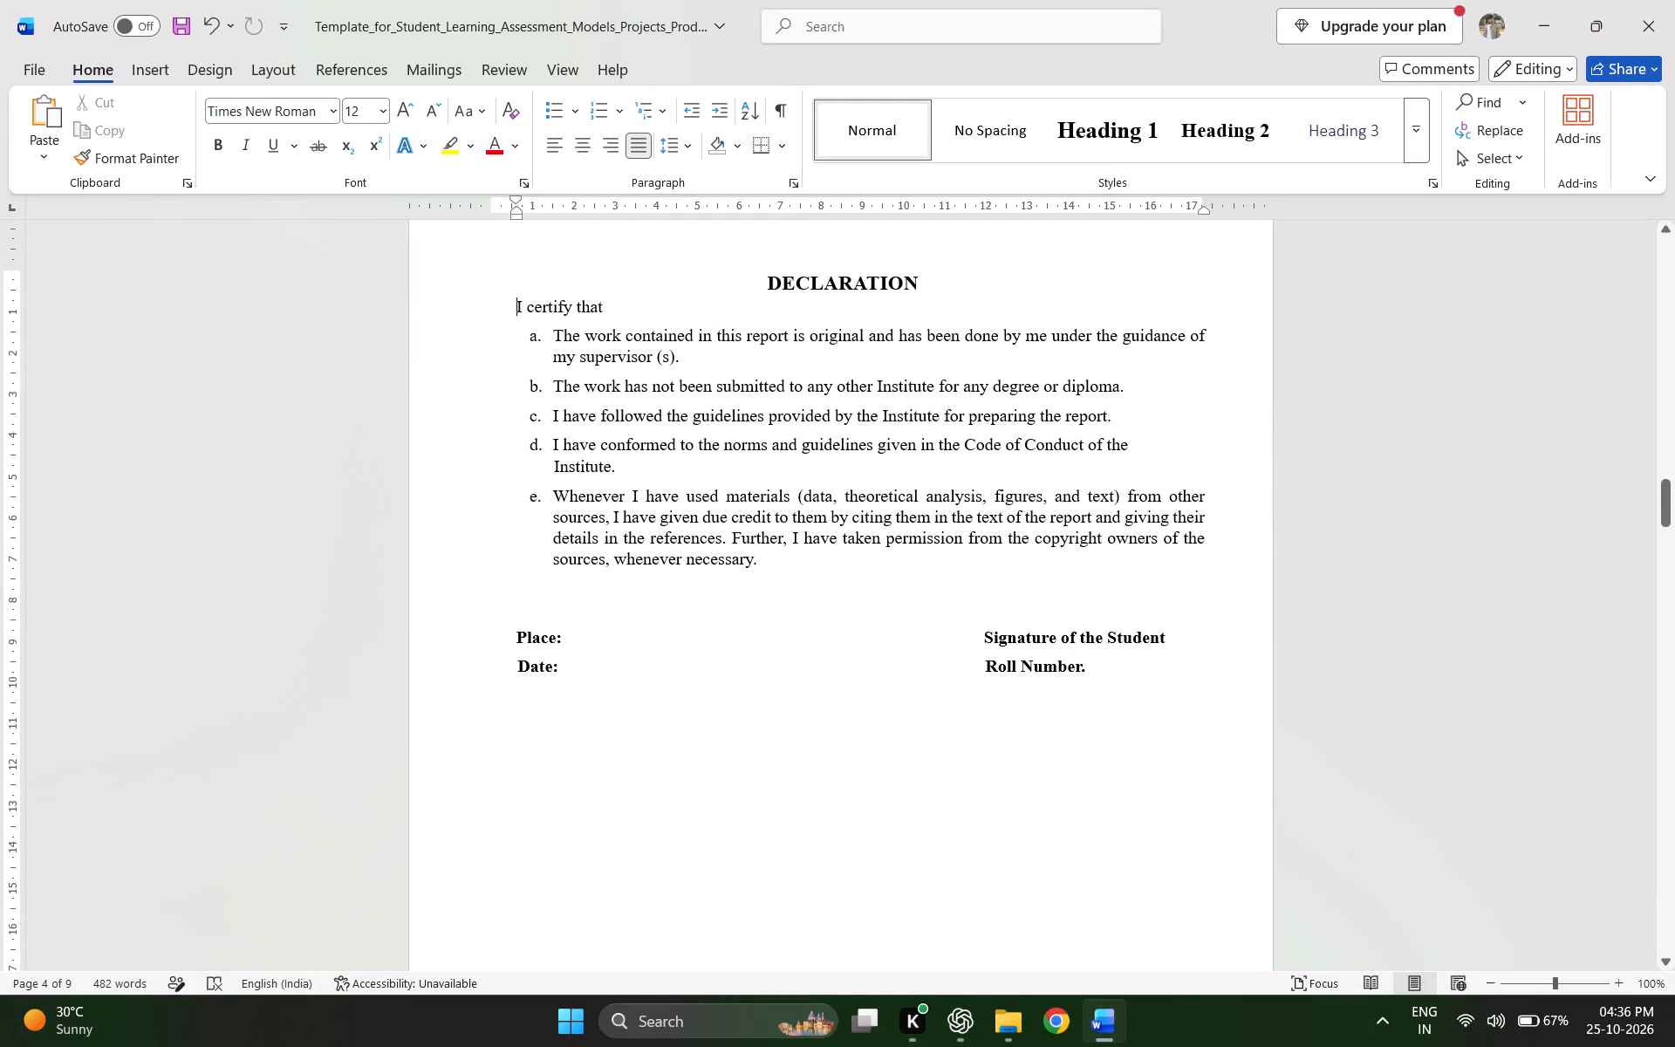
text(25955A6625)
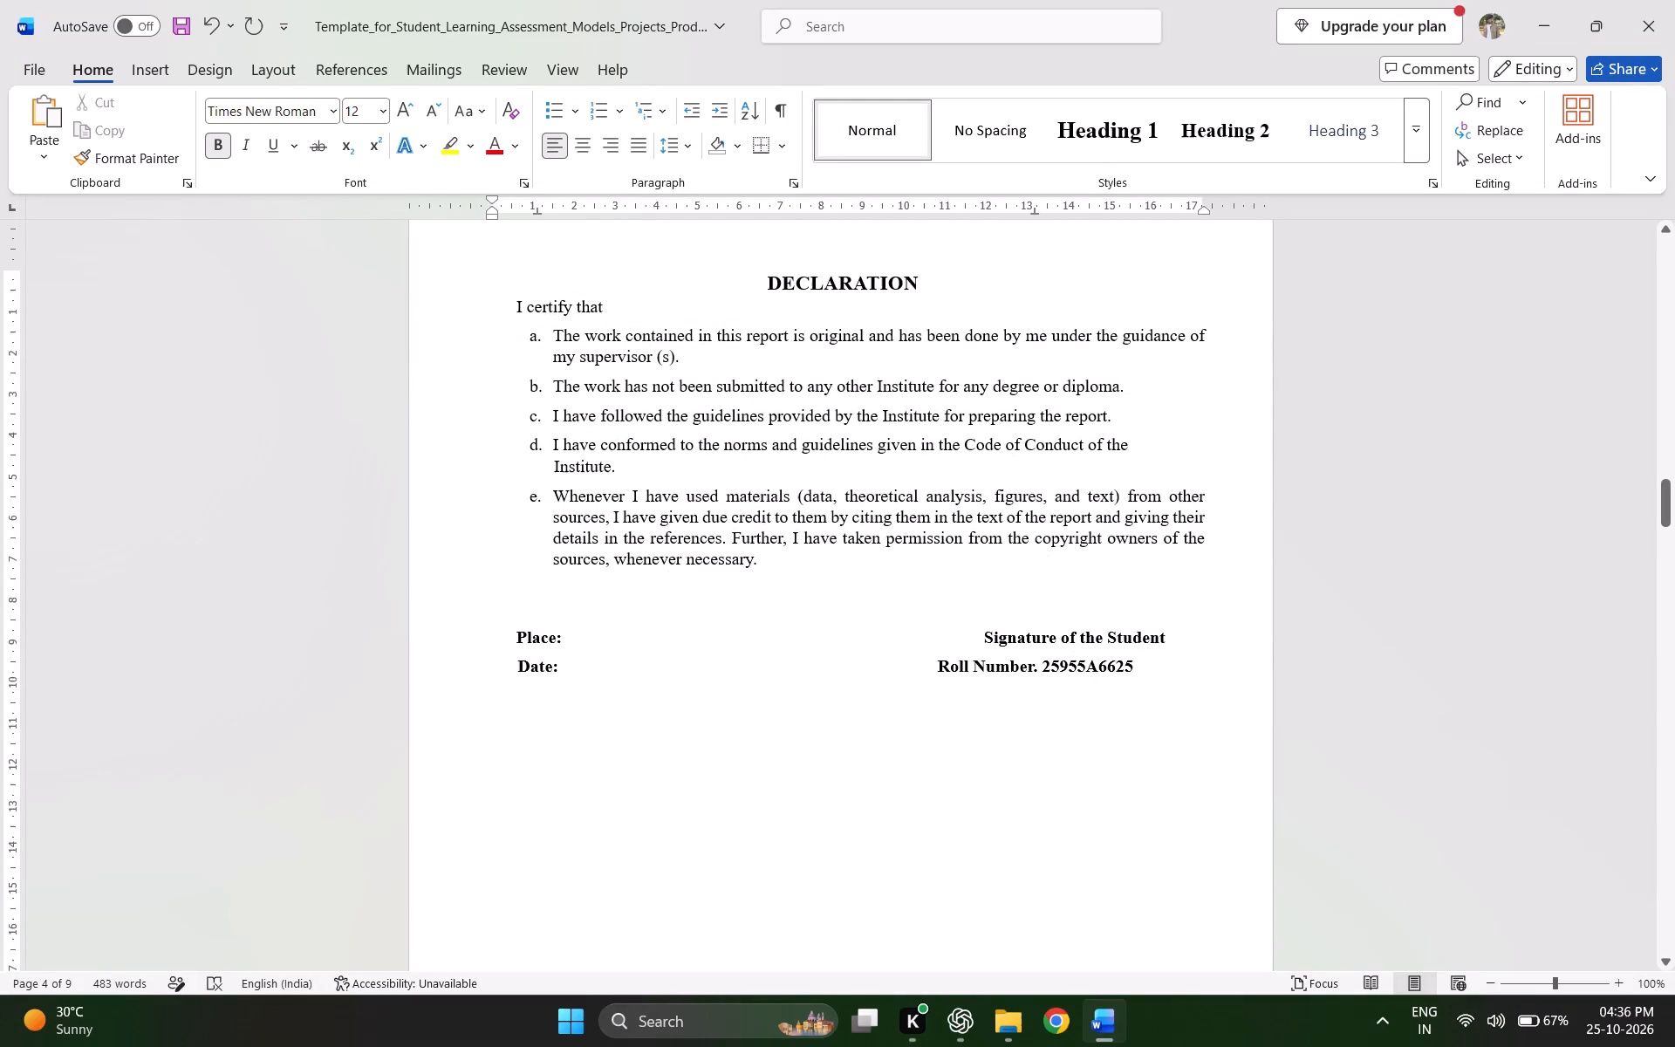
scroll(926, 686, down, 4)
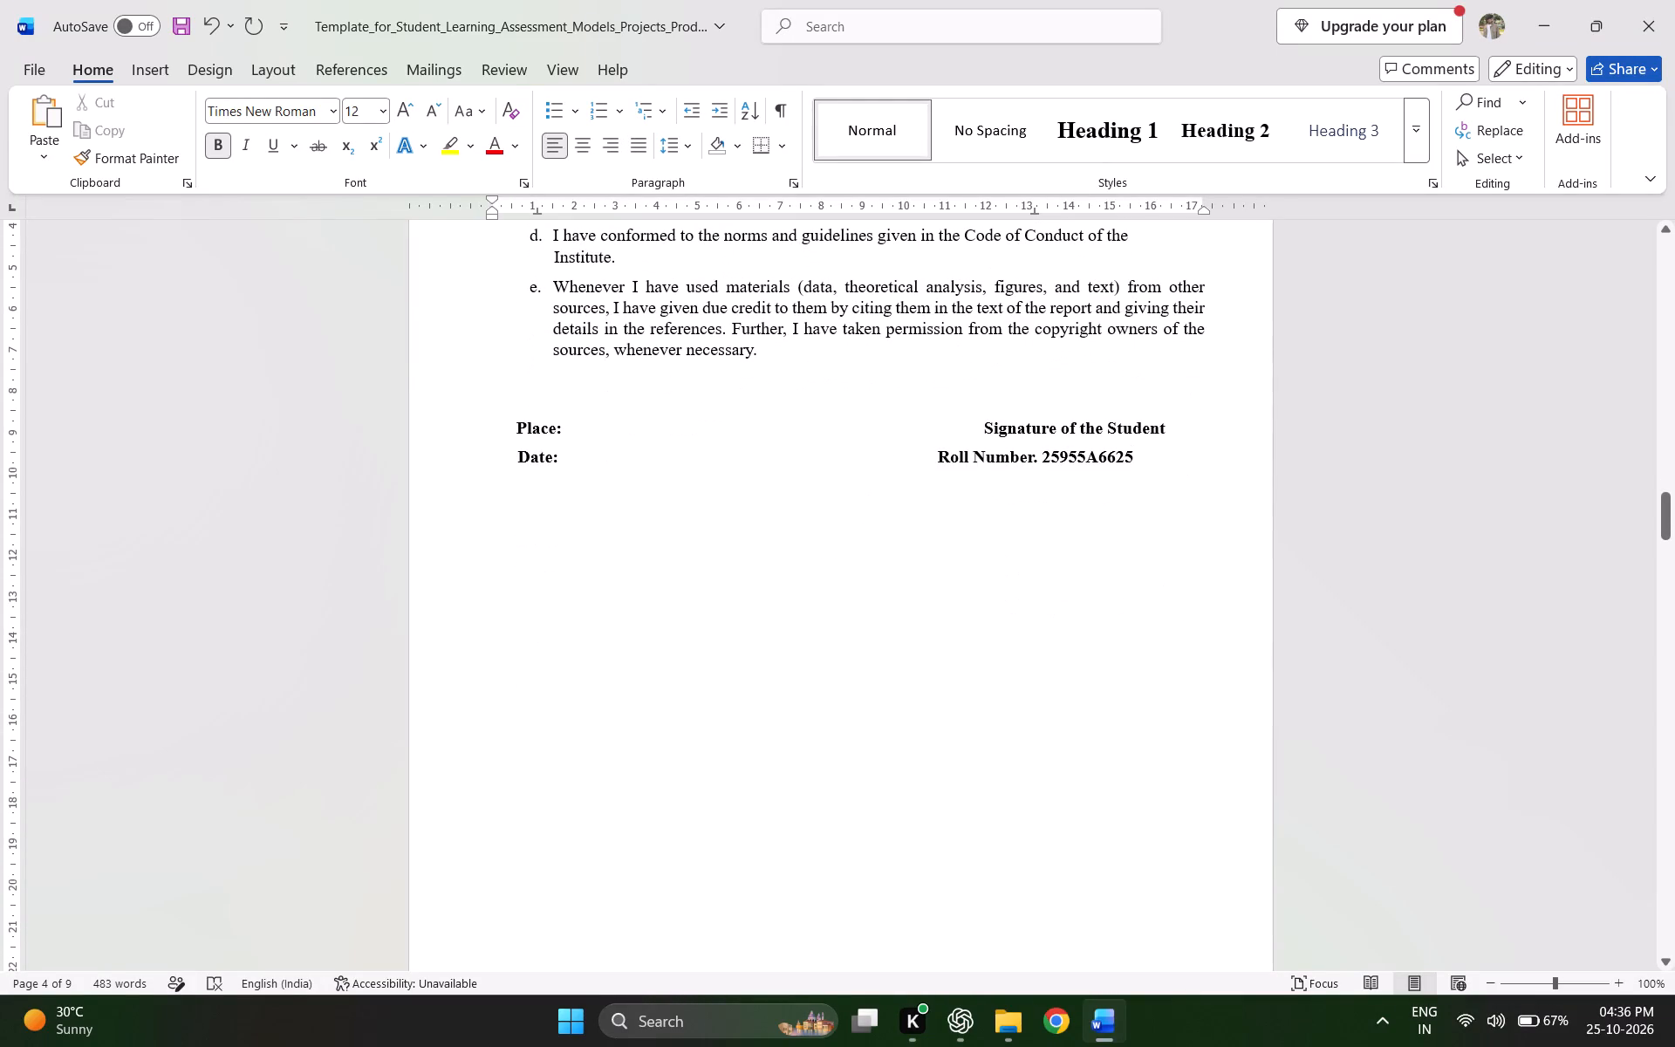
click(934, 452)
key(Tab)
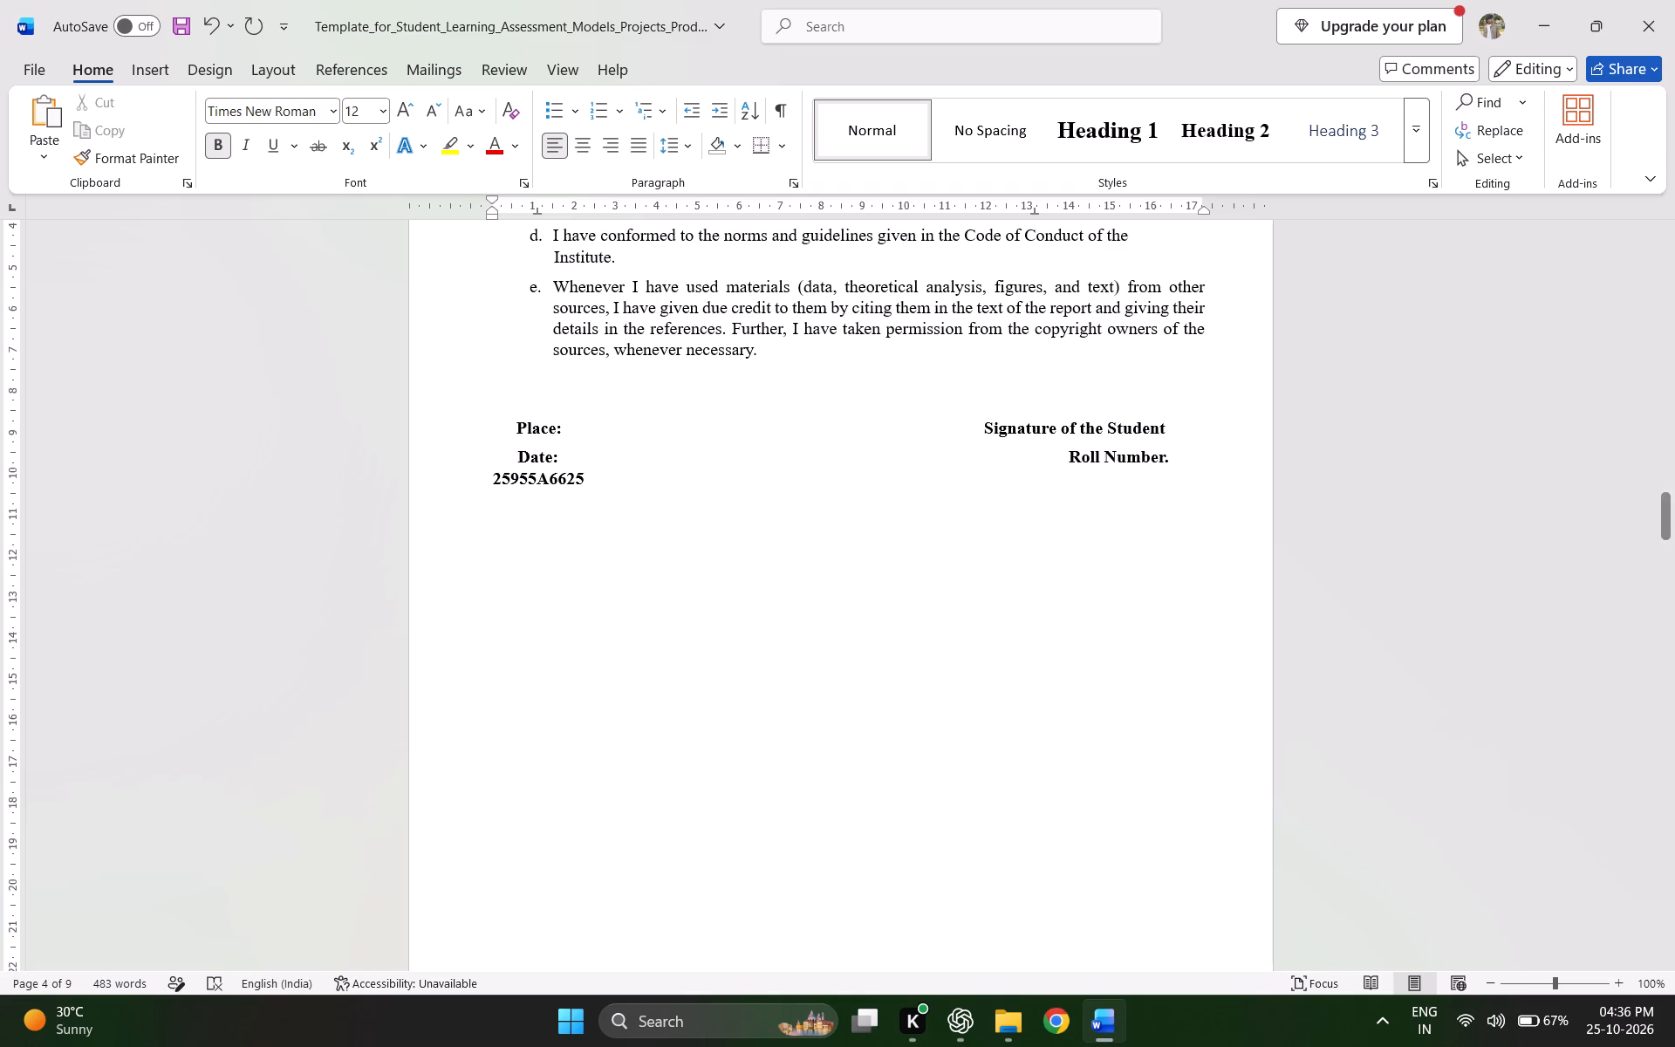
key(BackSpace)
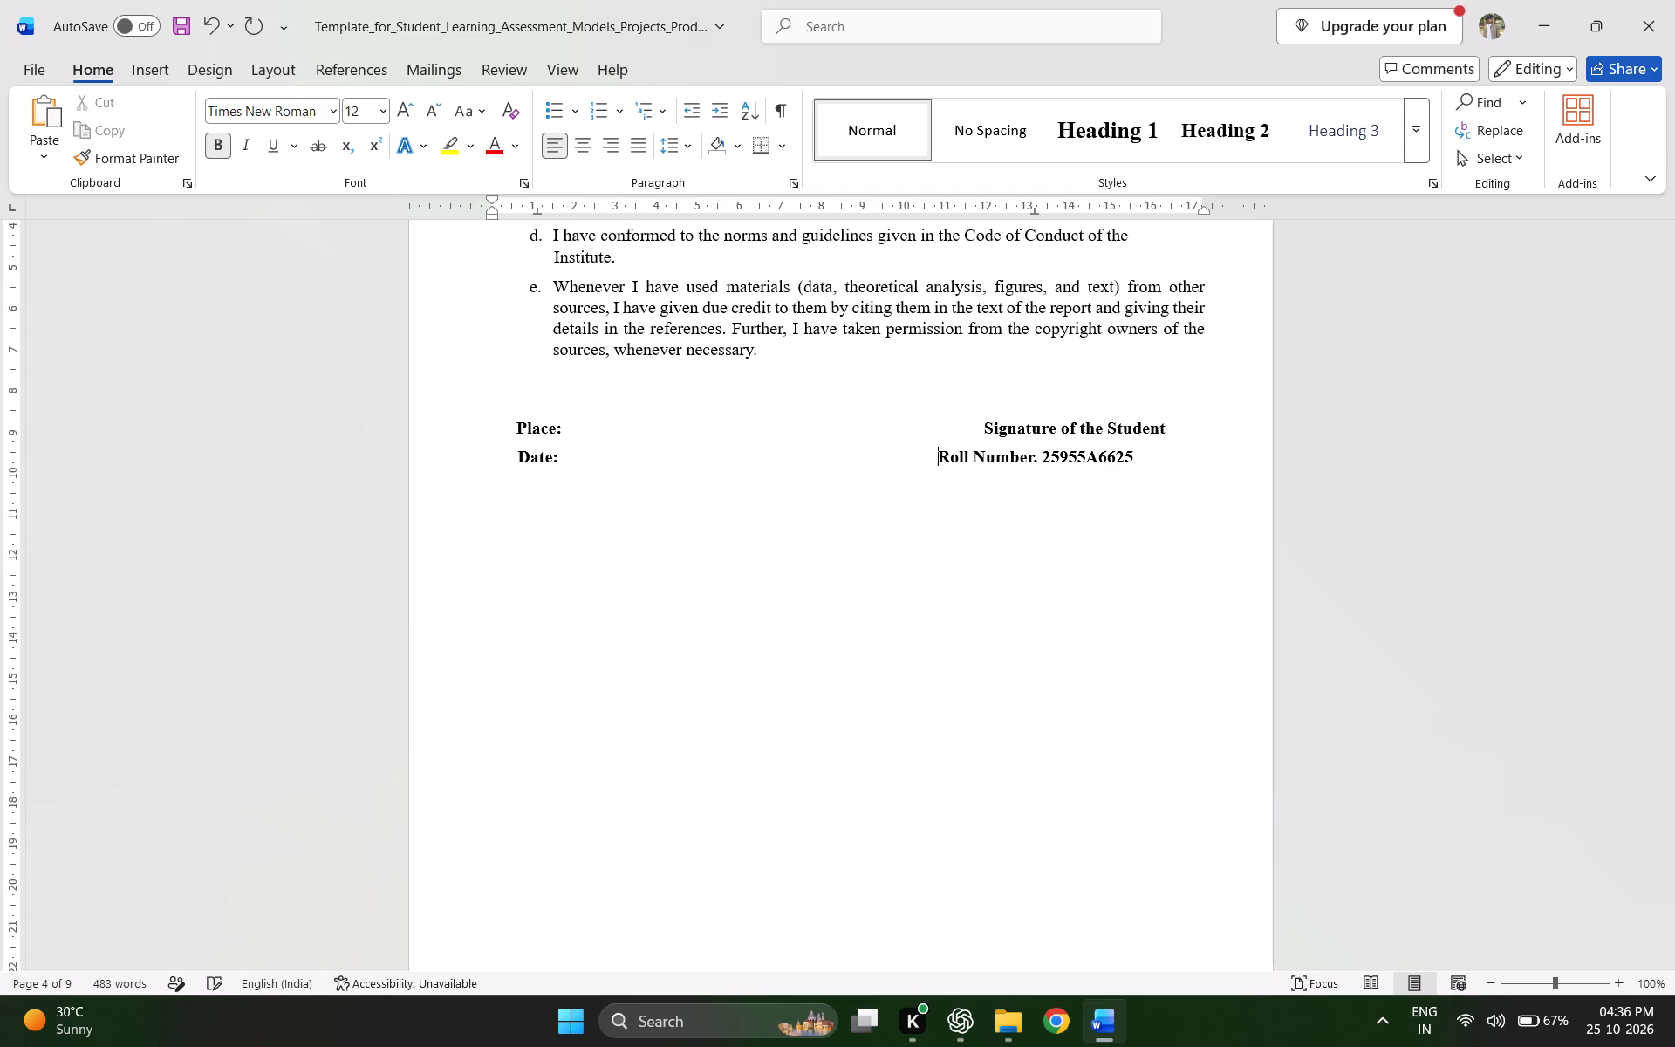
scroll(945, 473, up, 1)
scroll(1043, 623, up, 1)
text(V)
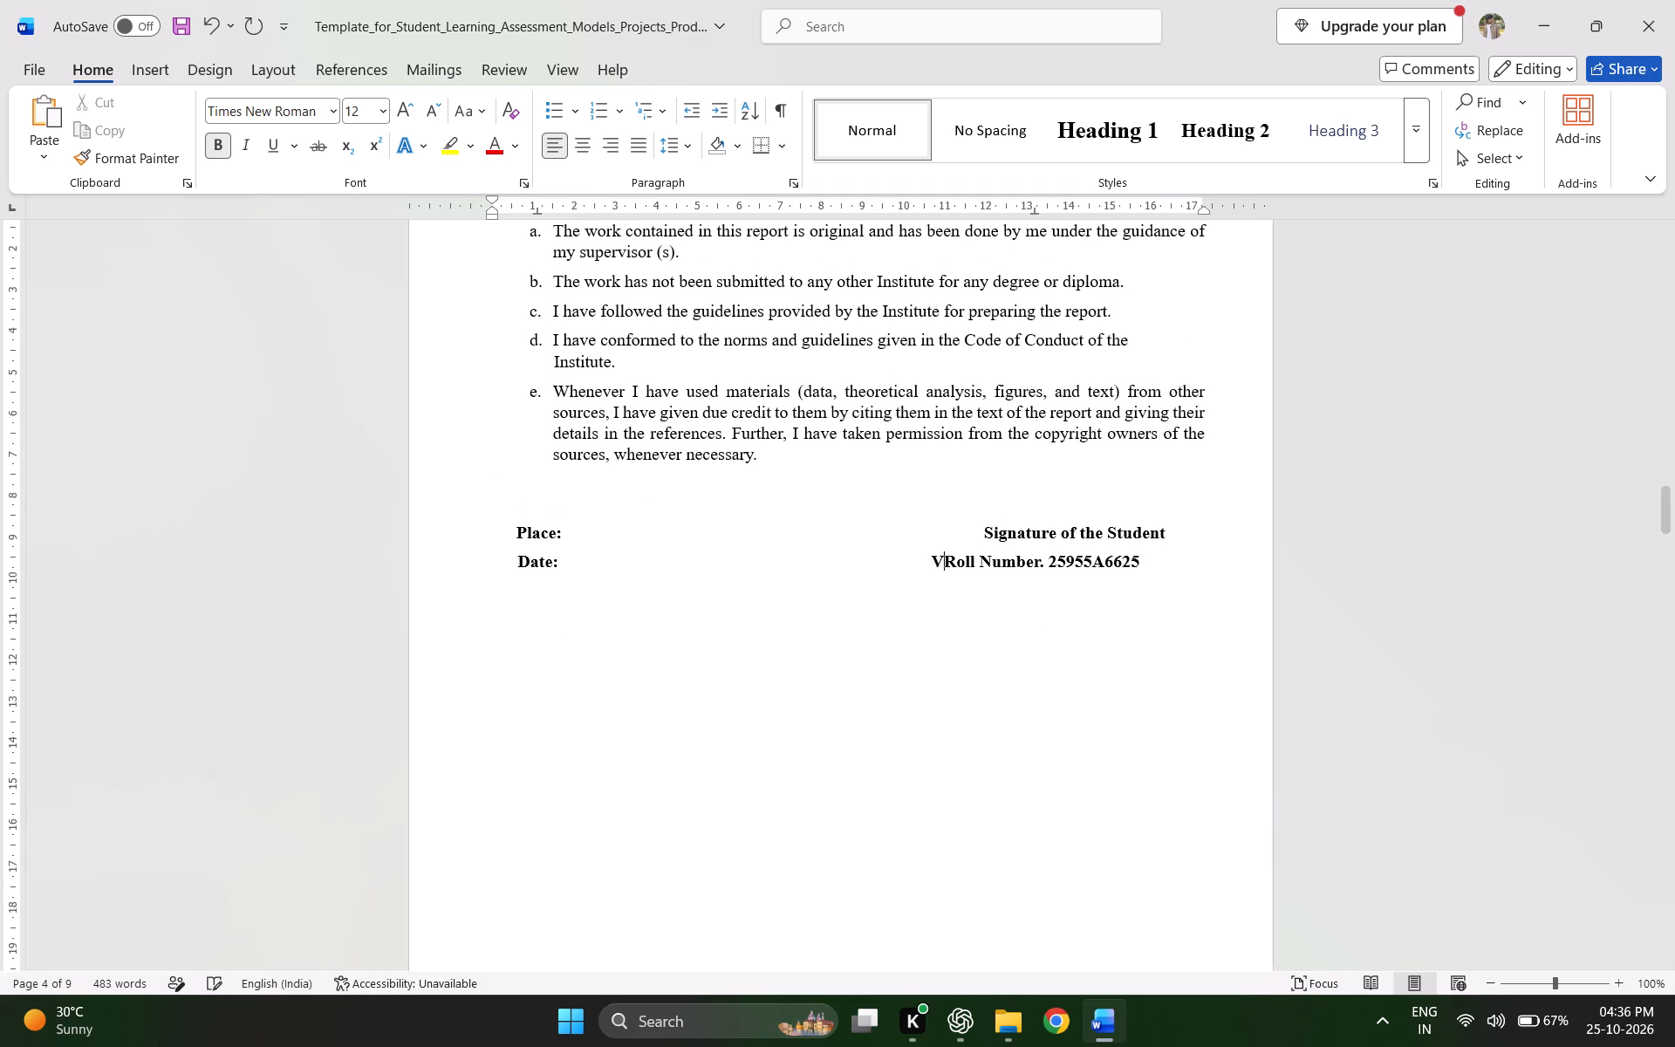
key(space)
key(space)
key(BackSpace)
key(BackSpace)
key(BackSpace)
Shift the declaration's Roll Number line with leading spaces so it starts directly under "Signature of the Student".
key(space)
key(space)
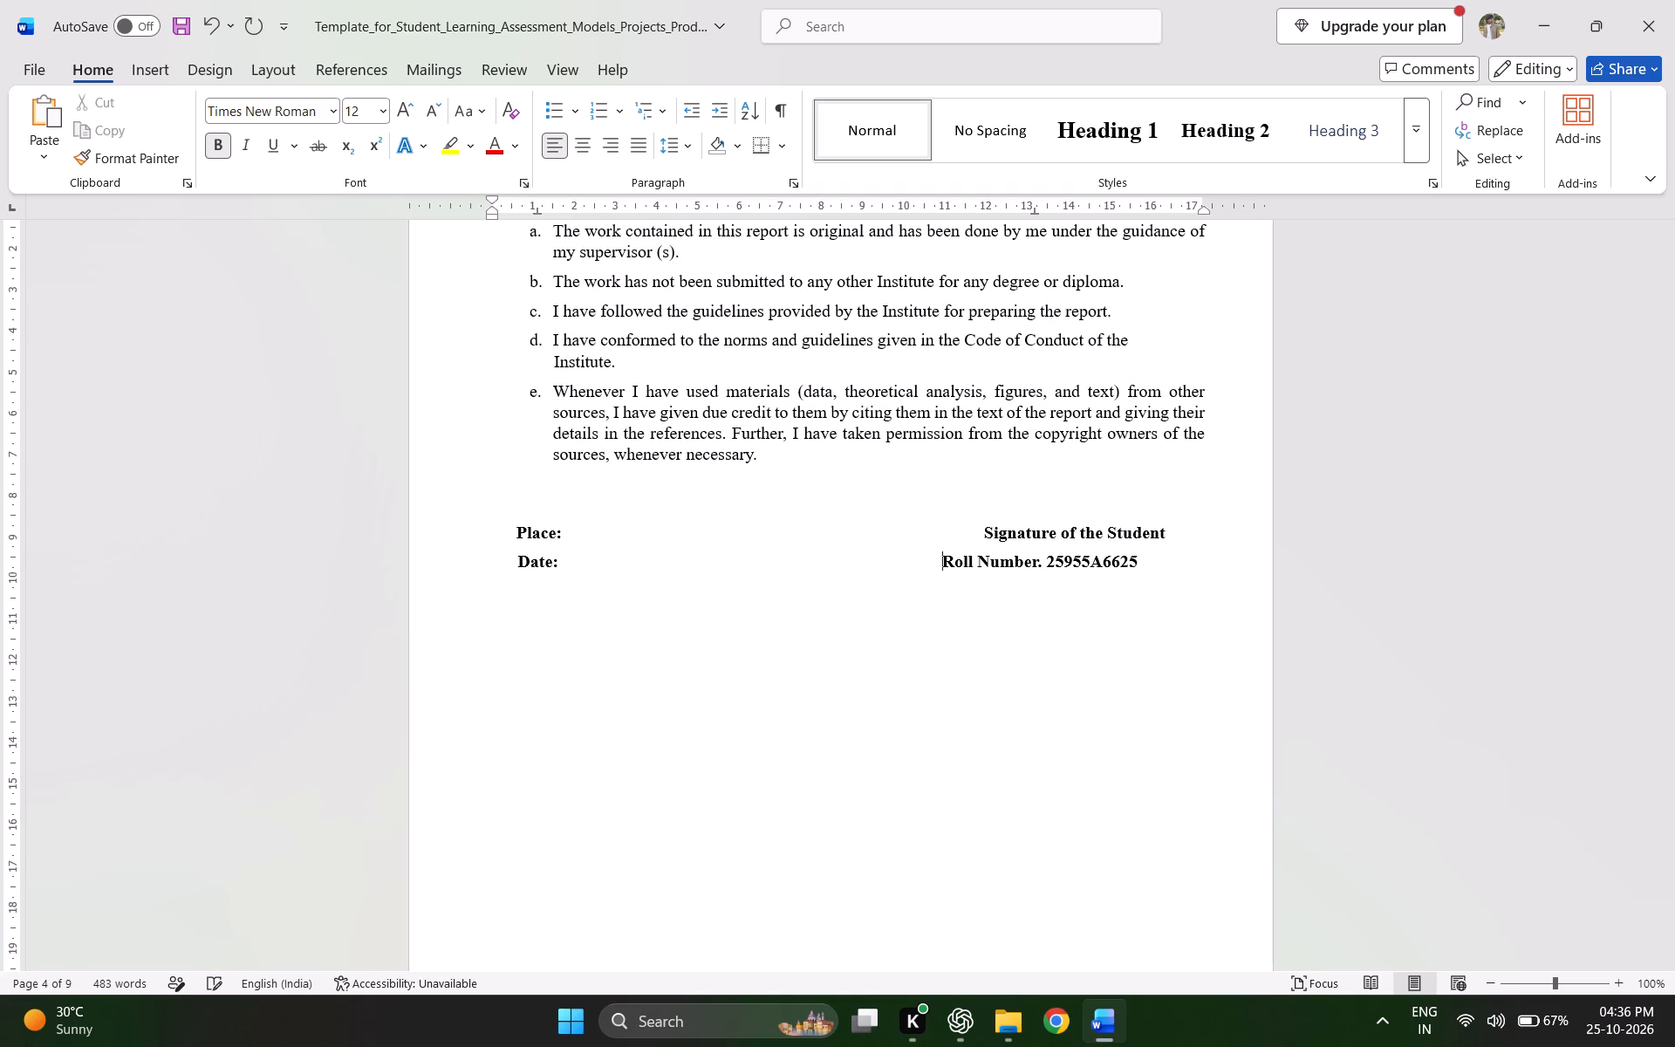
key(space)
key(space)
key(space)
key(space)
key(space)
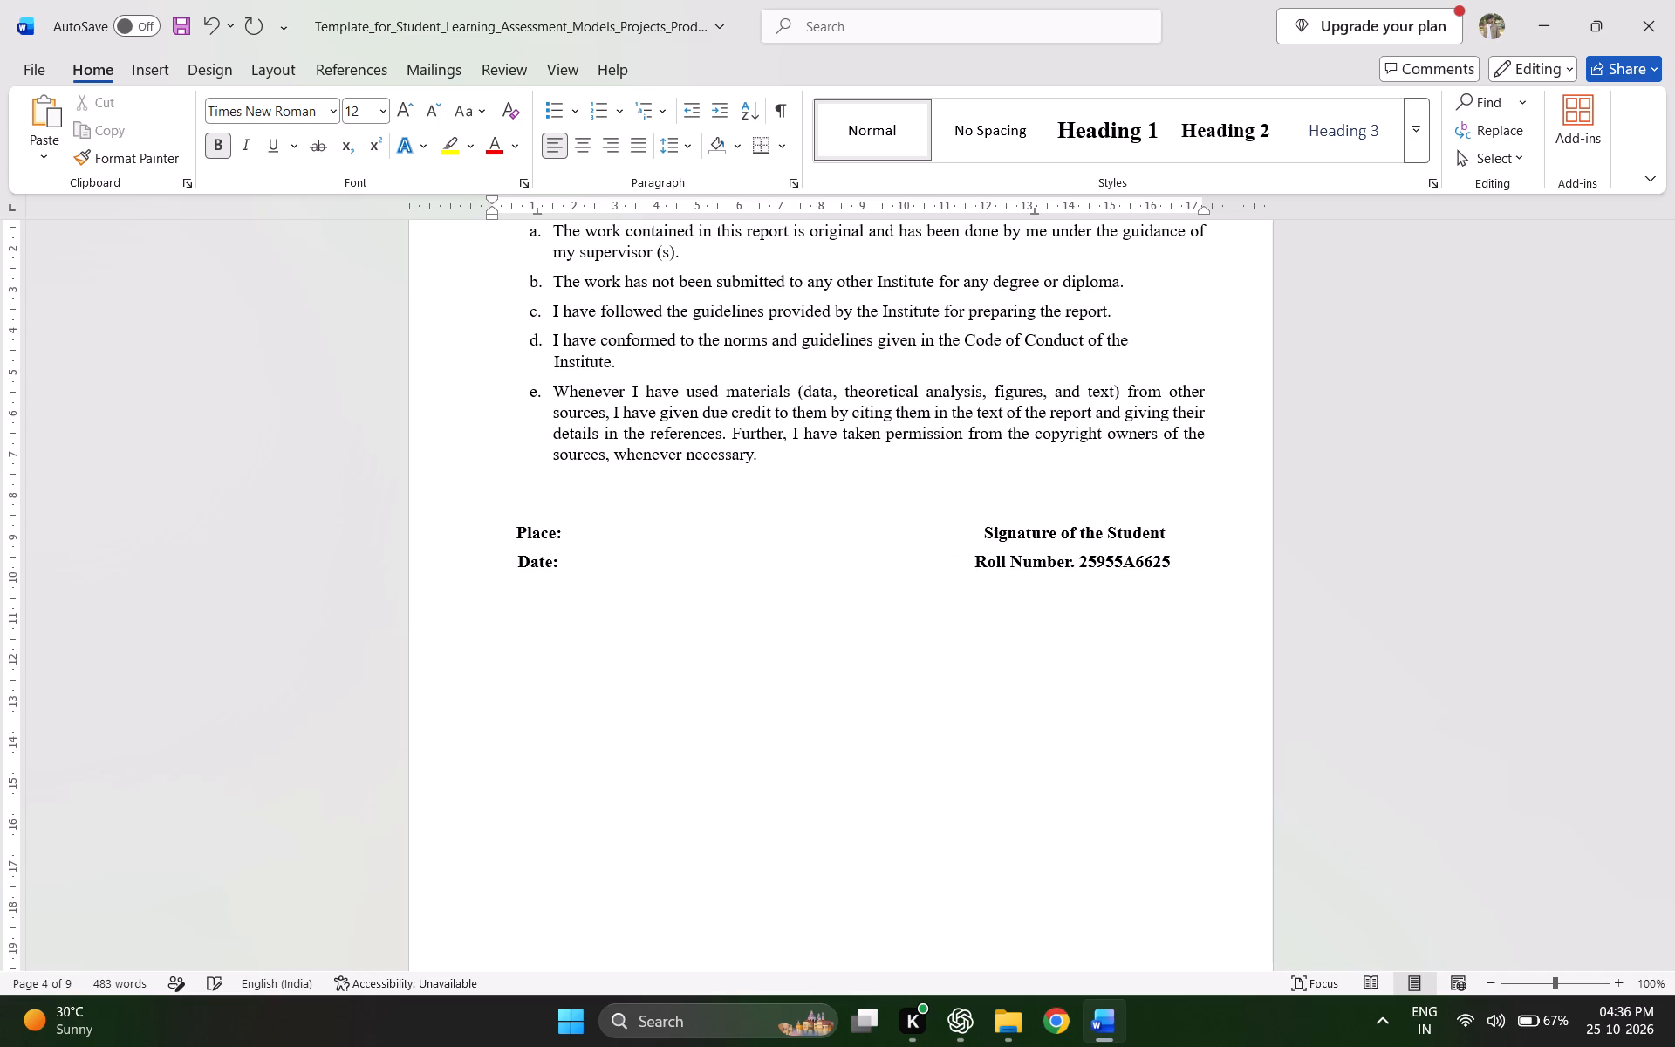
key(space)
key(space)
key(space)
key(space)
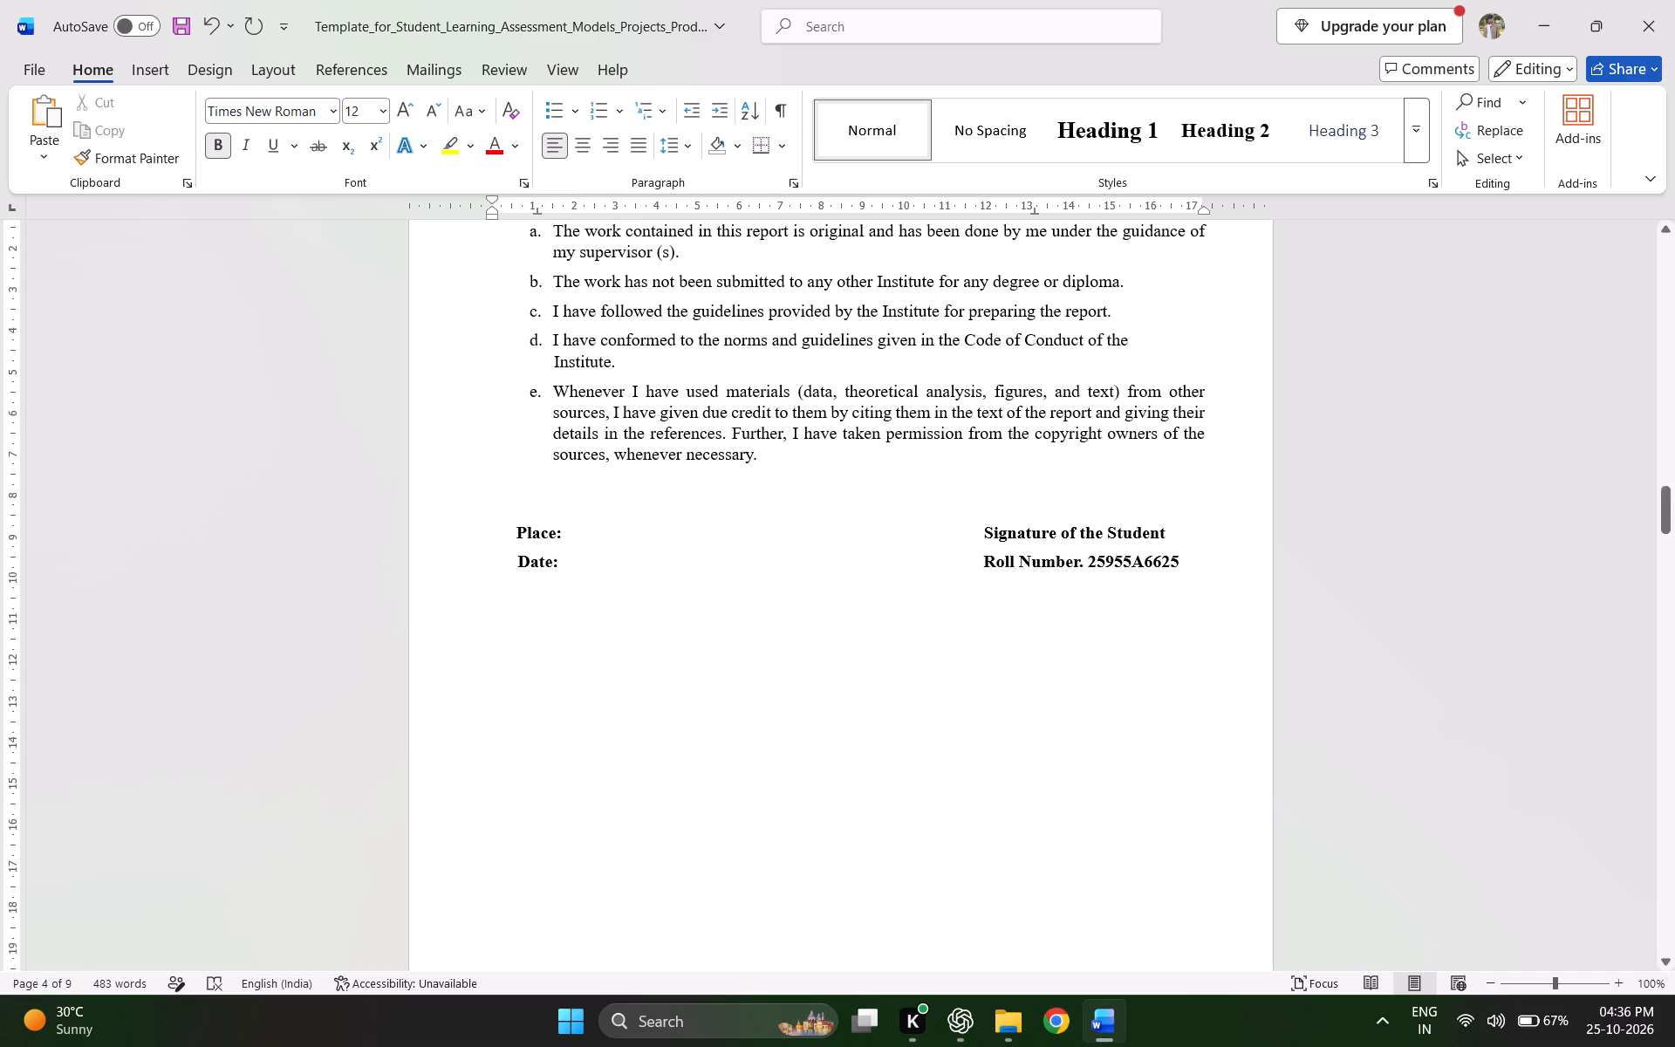
Cut the boxed "Sample Page 4" label and the "Page | 13" text above the APPROVAL SHEET heading.
scroll(984, 606, down, 16)
scroll(901, 597, down, 4)
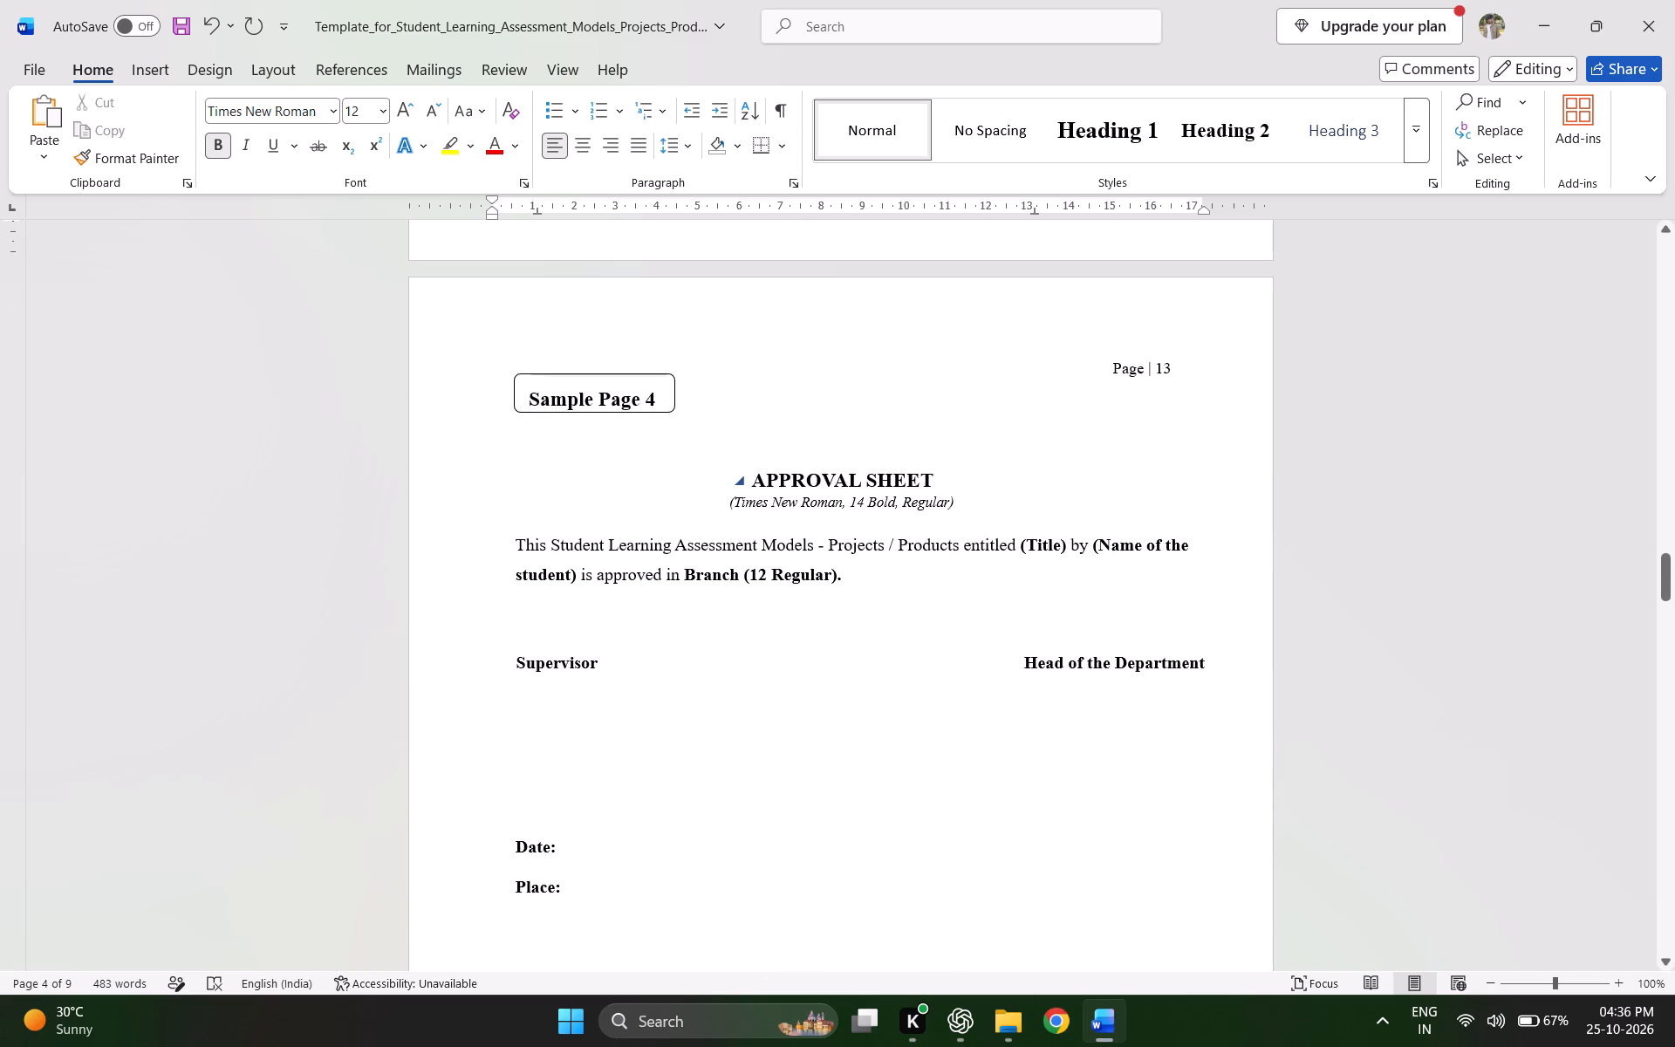
drag(714, 423, 516, 378)
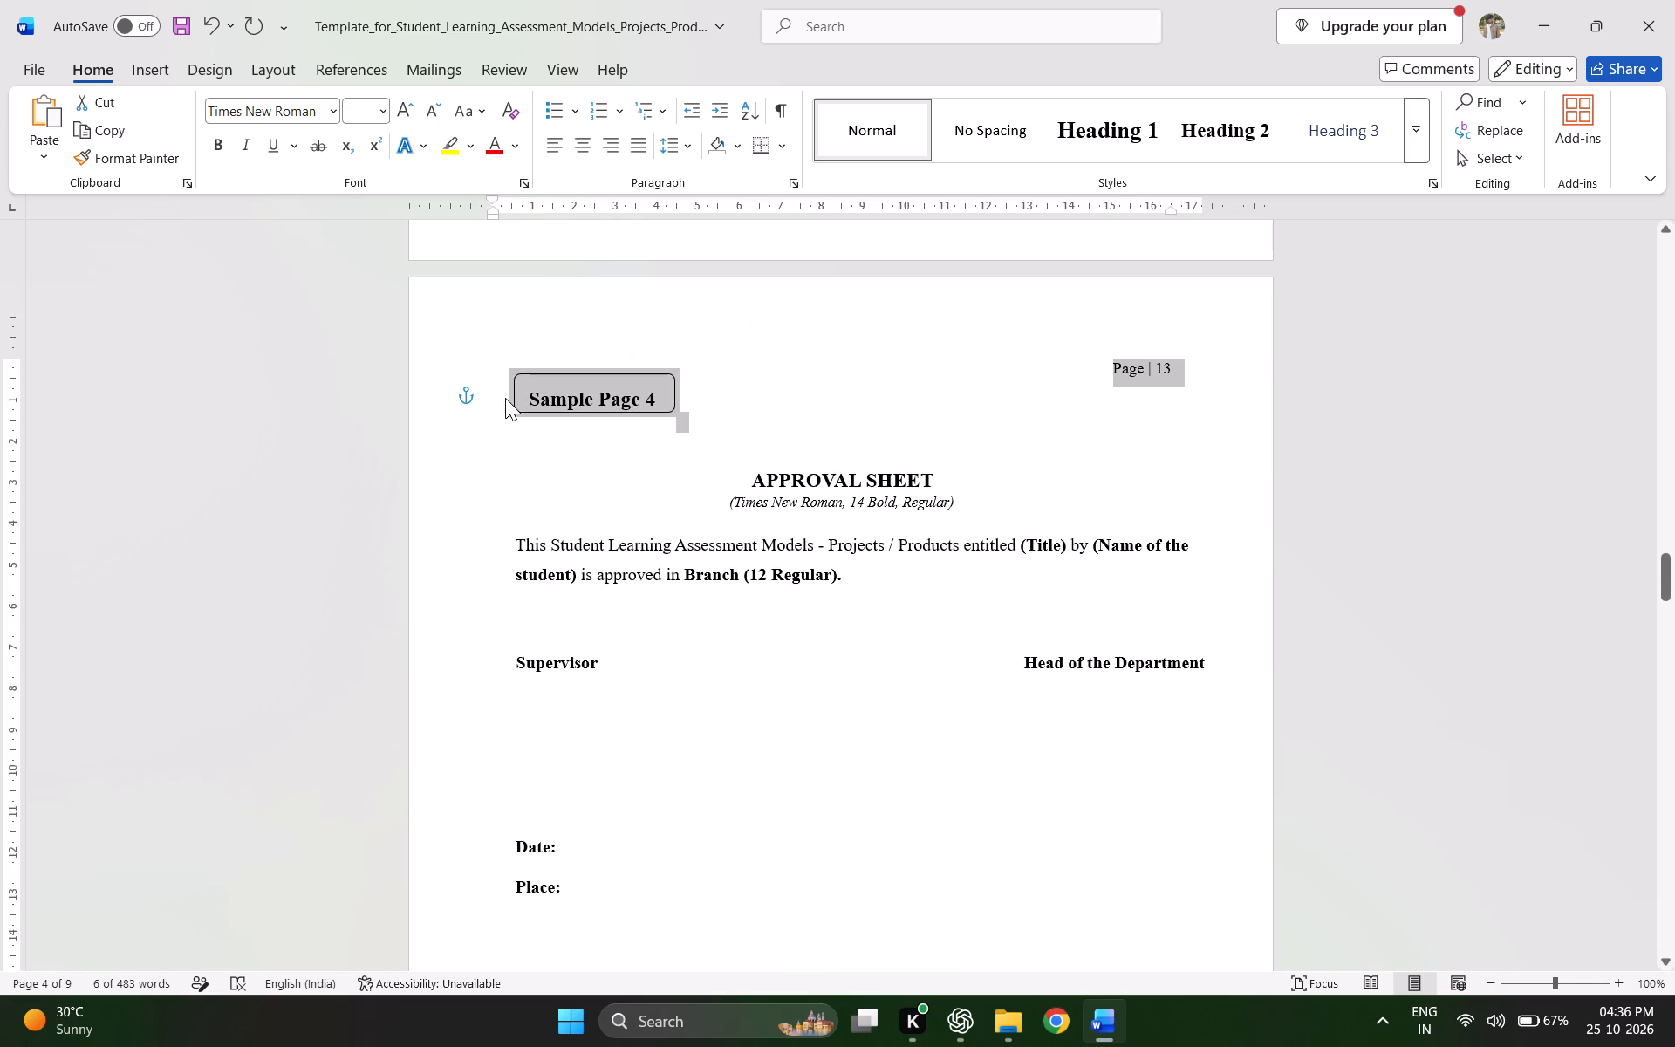
key(ctrl+x)
Remove the italic "(Times New Roman, 14 Bold, Regular)" formatting note beneath the APPROVAL SHEET heading.
triple_click(832, 425)
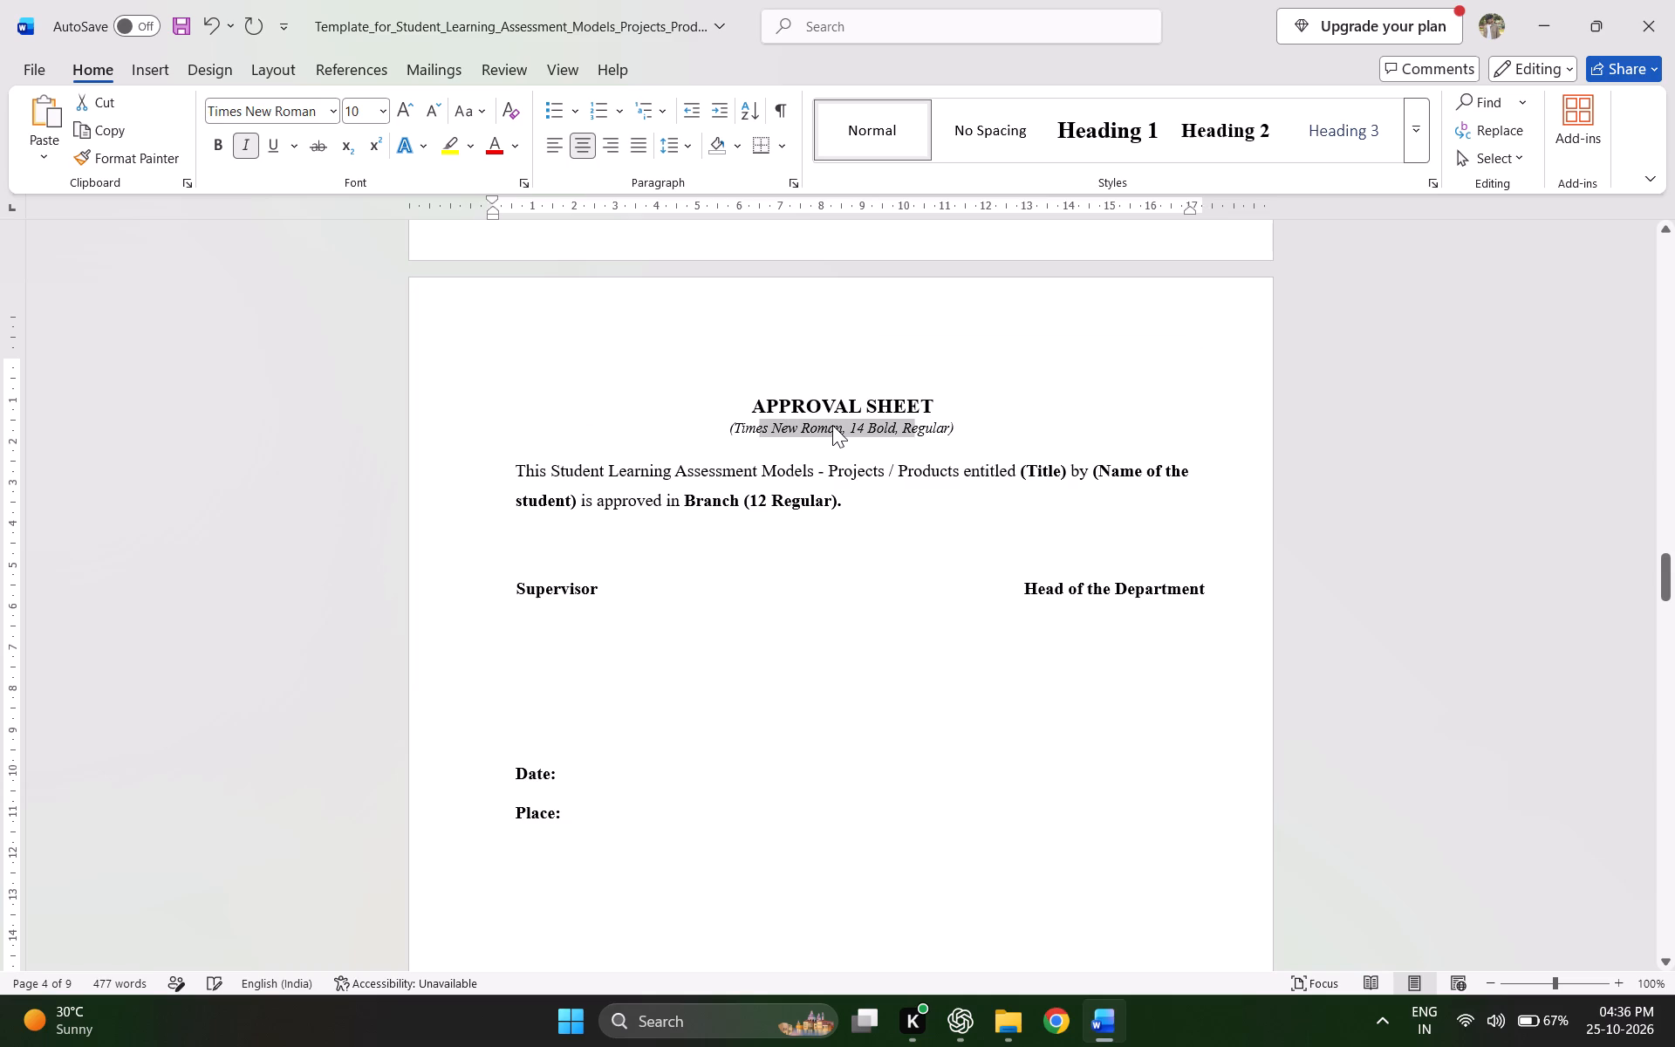
key(ctrl+x)
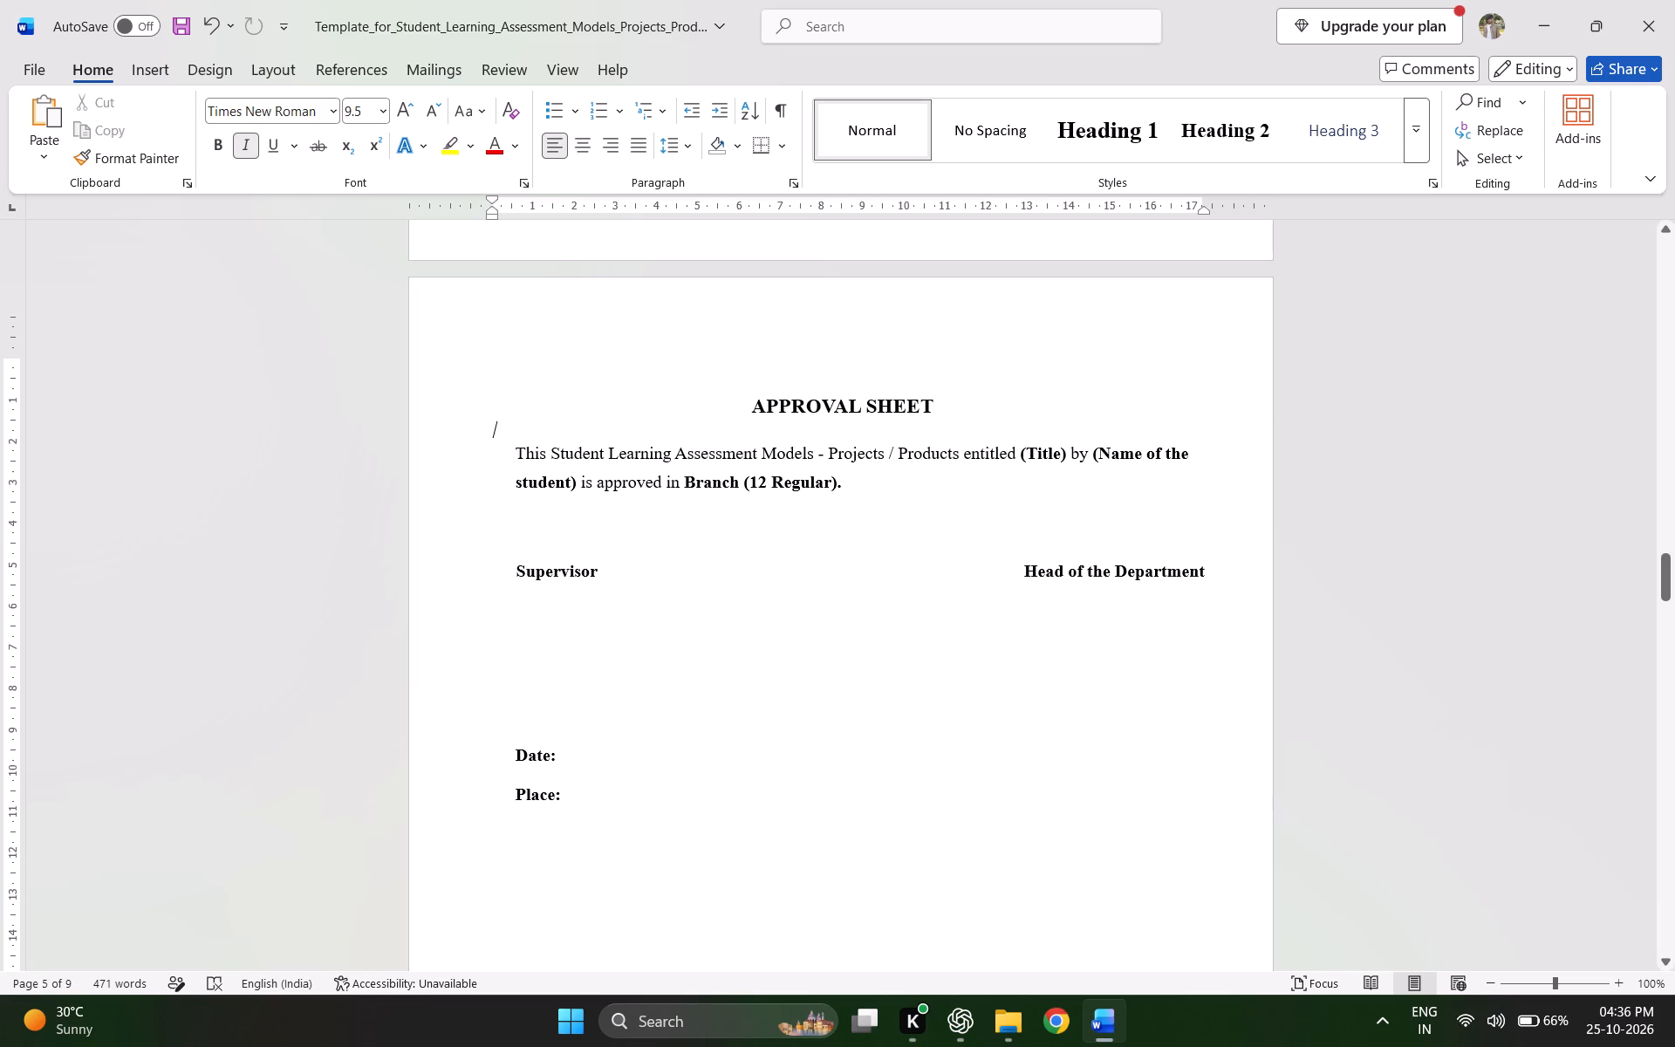
Replace "This Student Learning Assessment Models - Projects / Products" in the approval statement with "Java Full Stack Development Project".
click(1015, 453)
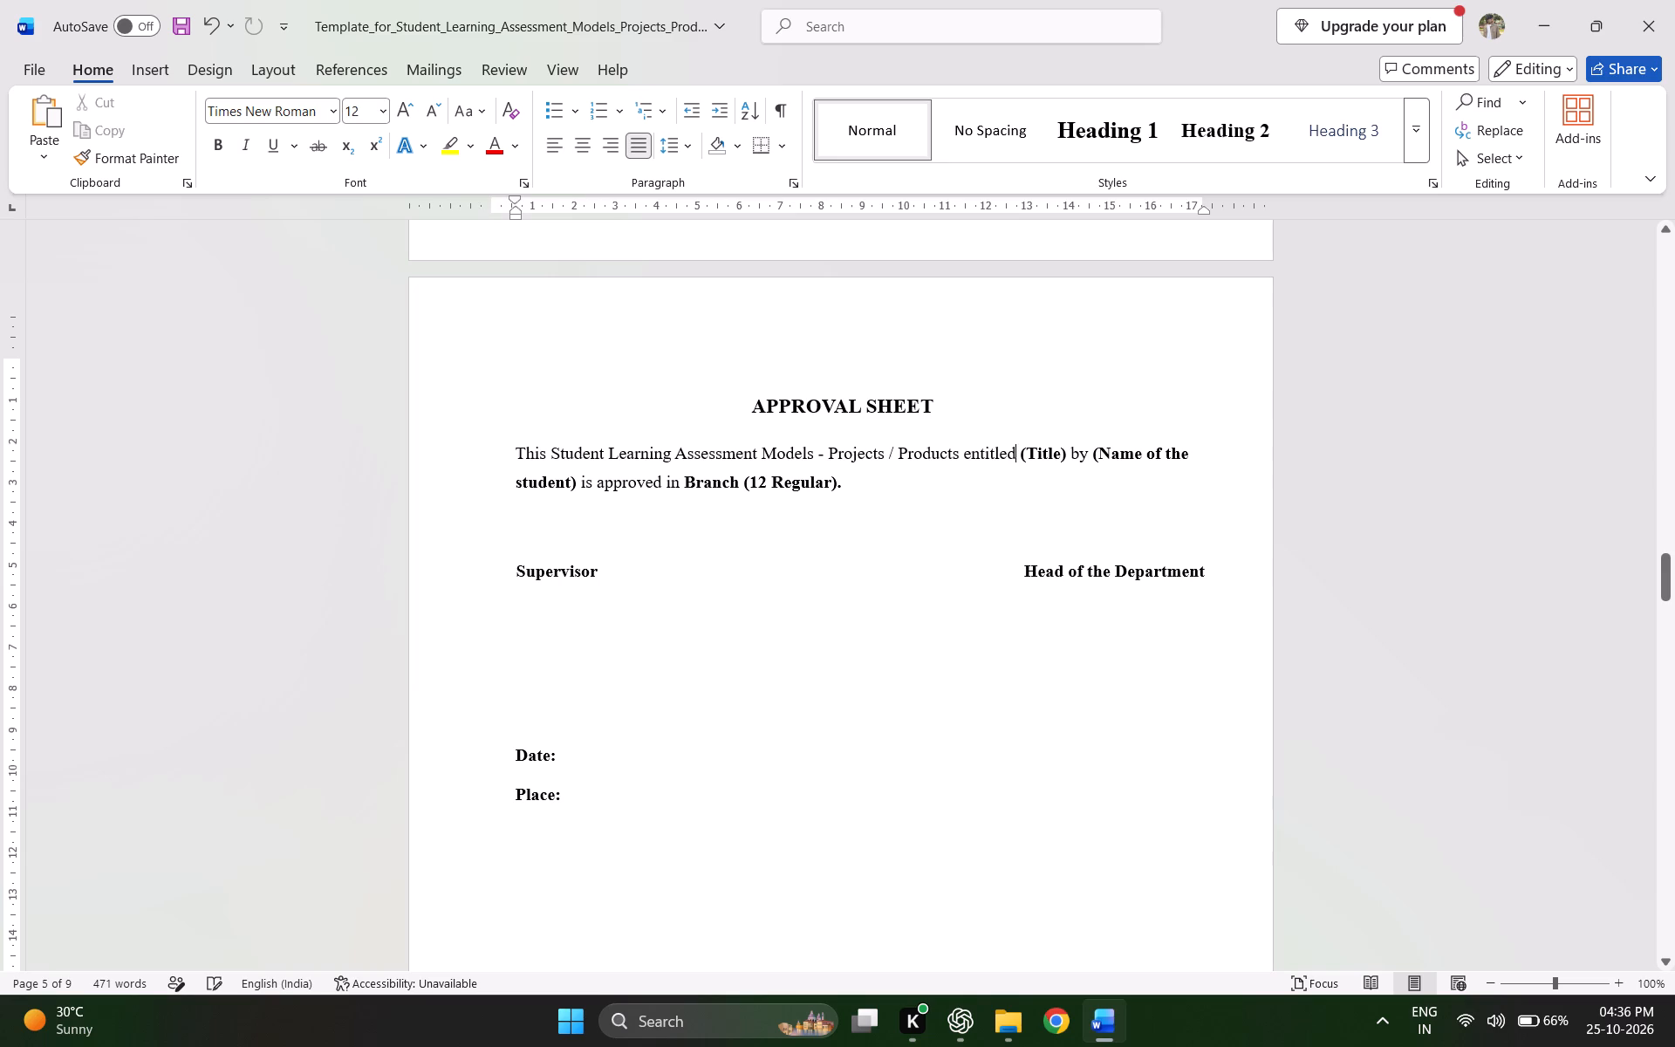
click(961, 458)
drag(961, 458, 522, 455)
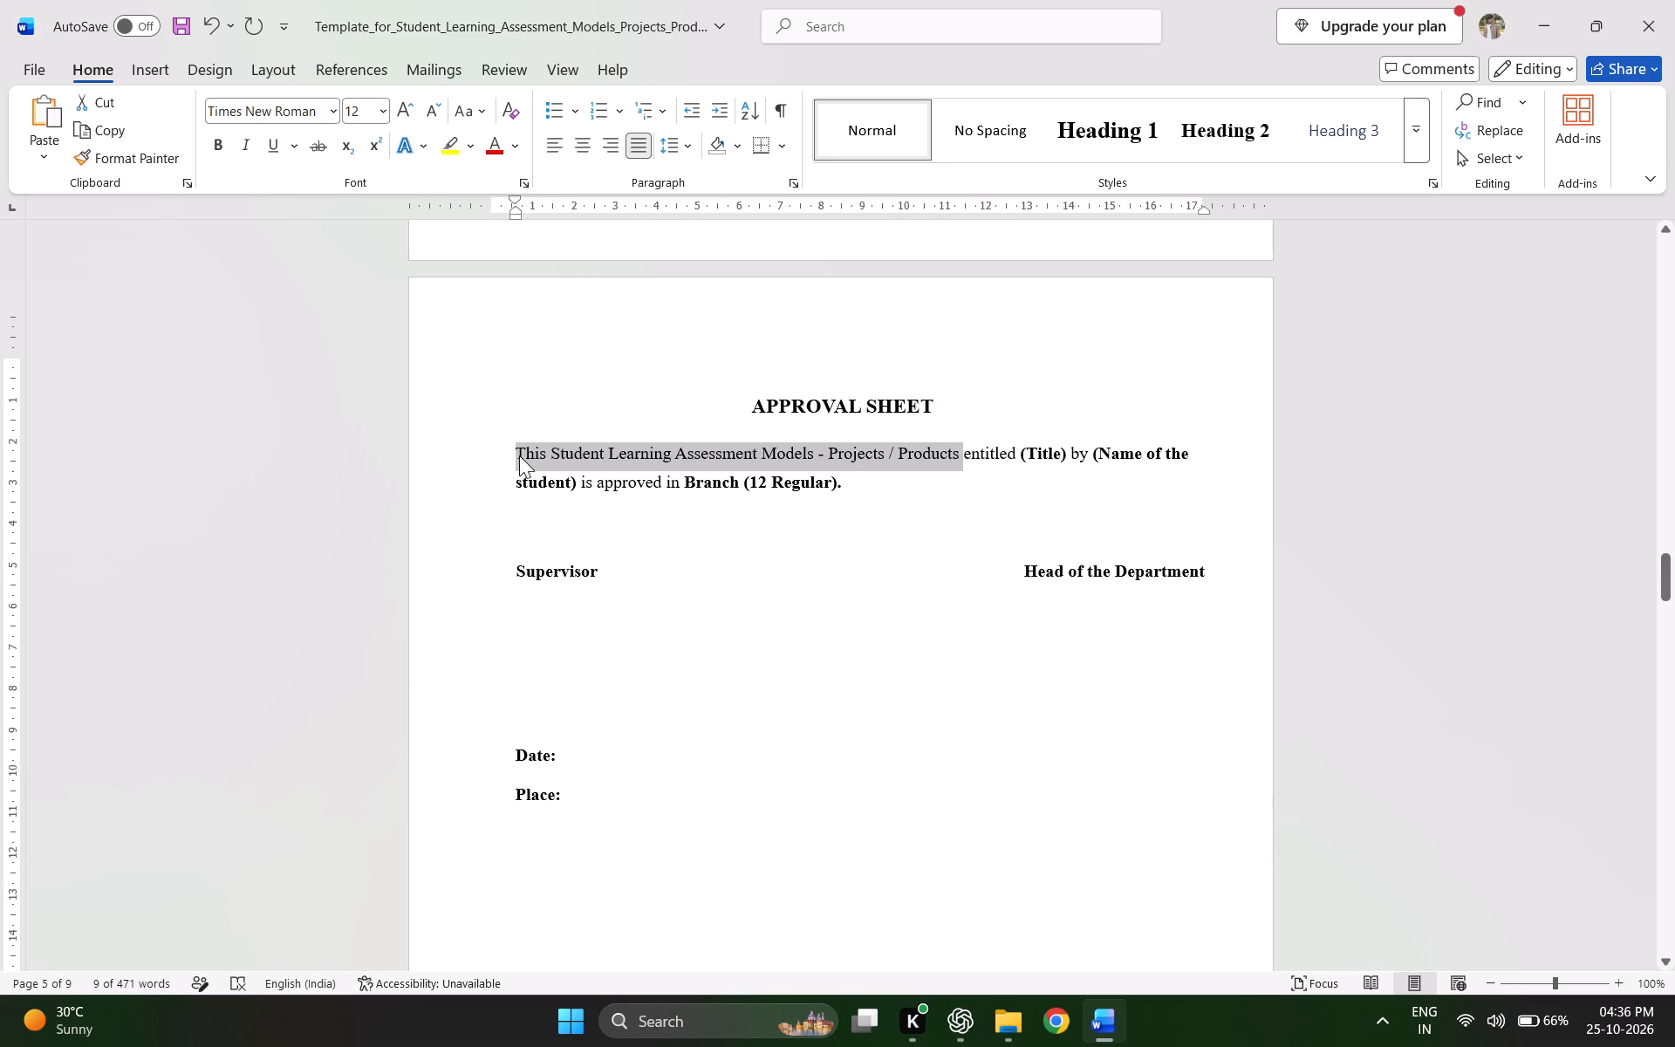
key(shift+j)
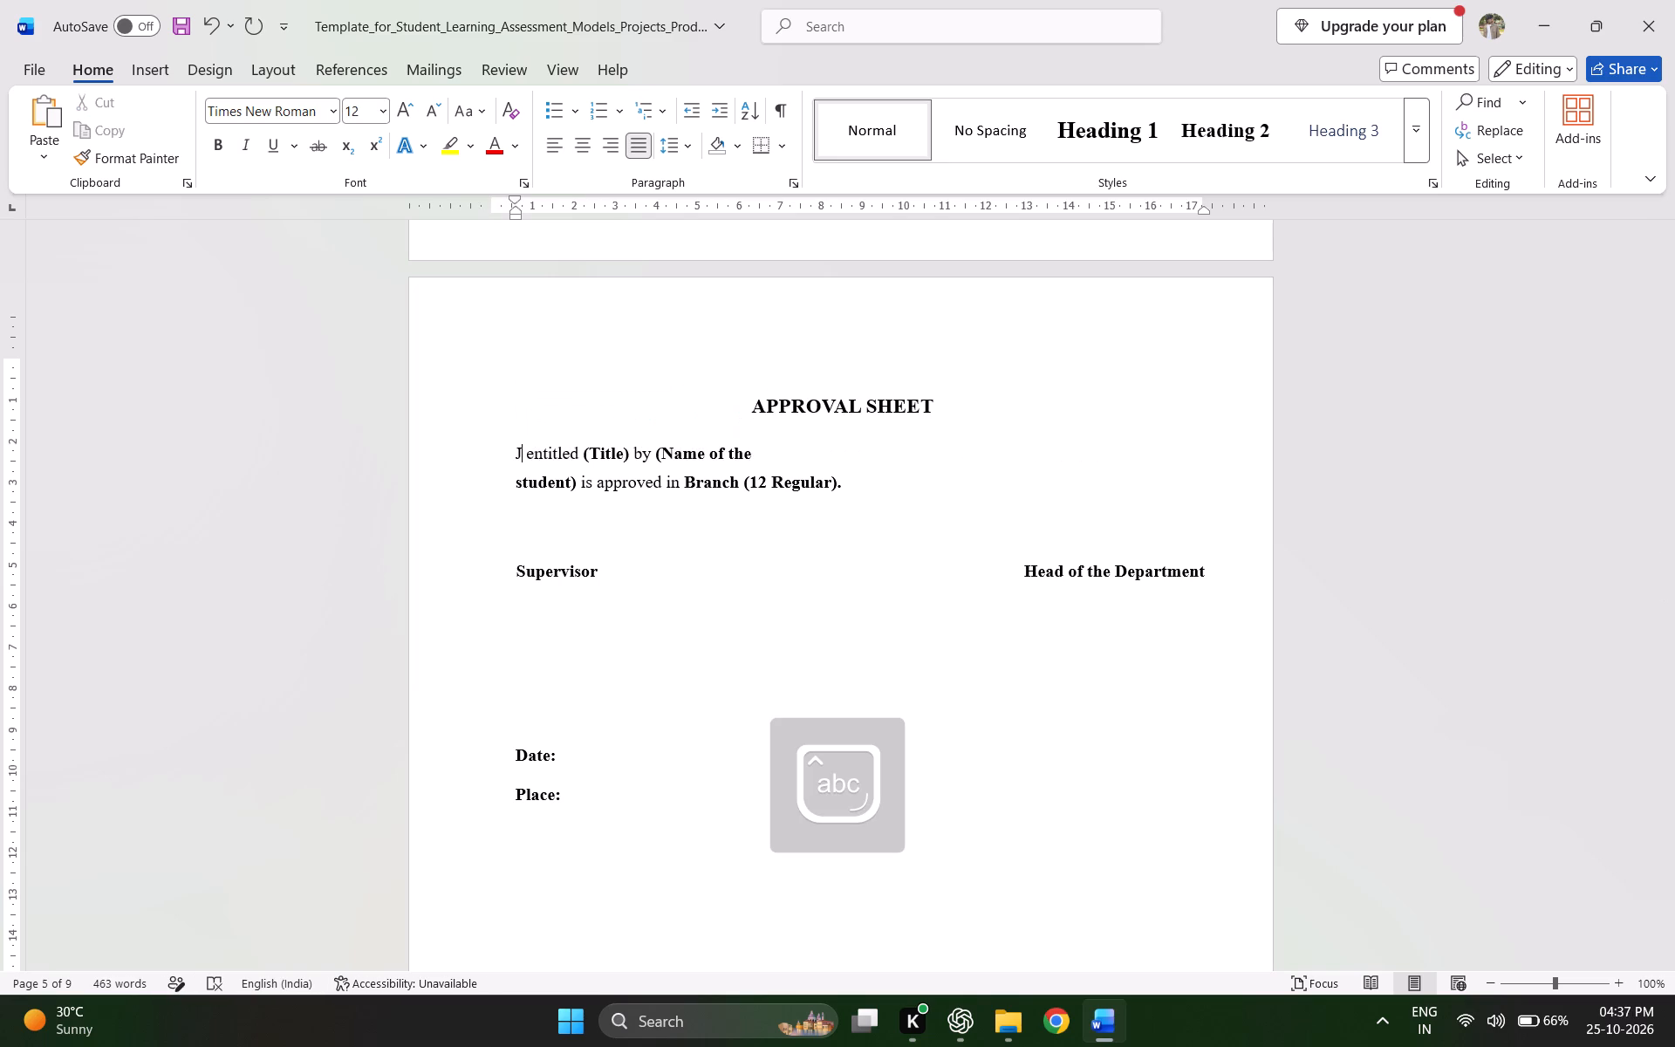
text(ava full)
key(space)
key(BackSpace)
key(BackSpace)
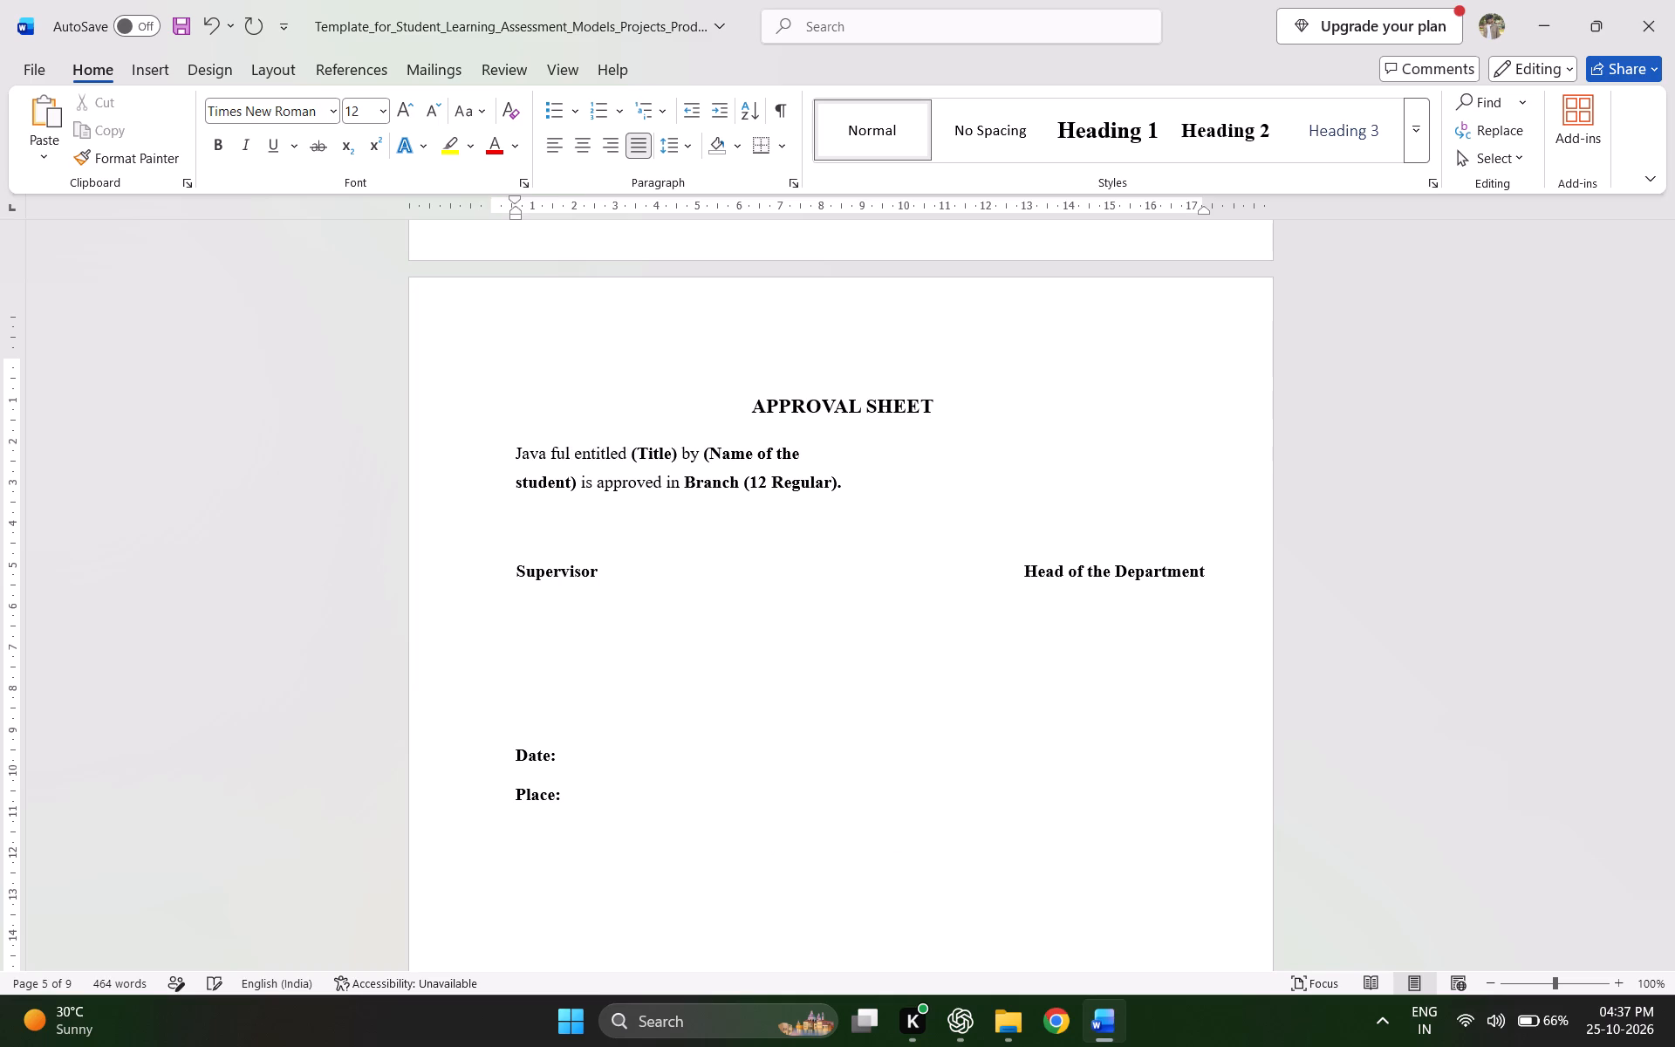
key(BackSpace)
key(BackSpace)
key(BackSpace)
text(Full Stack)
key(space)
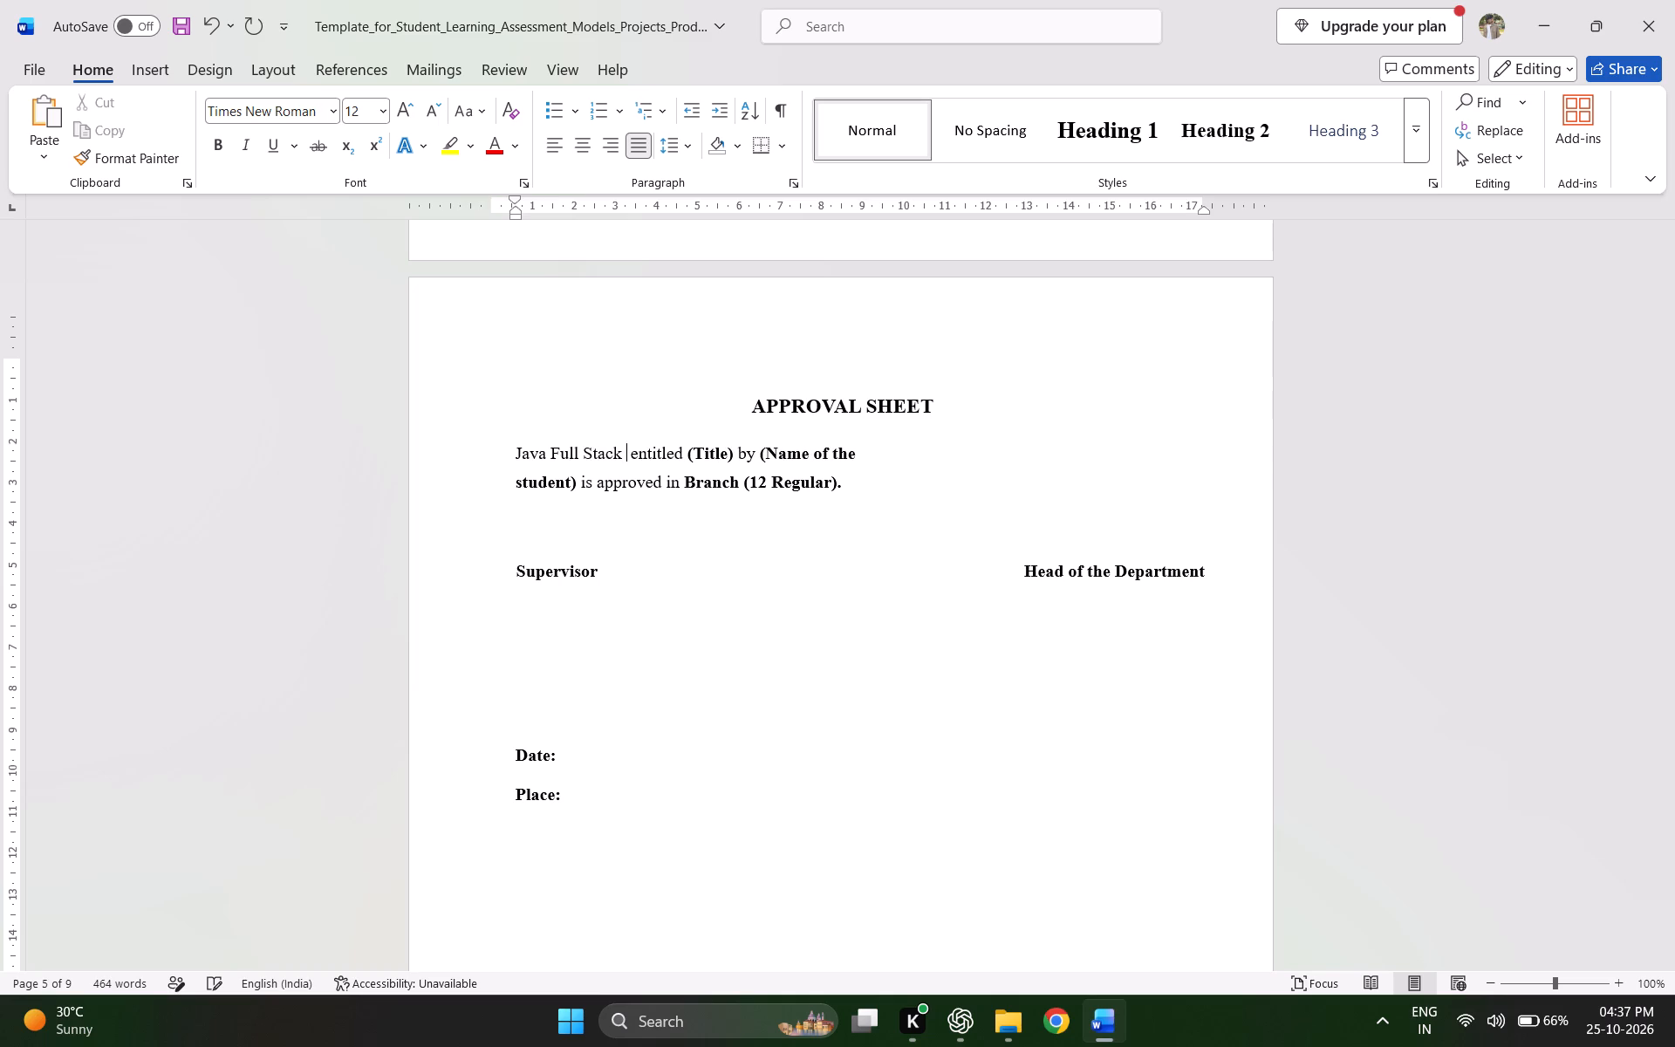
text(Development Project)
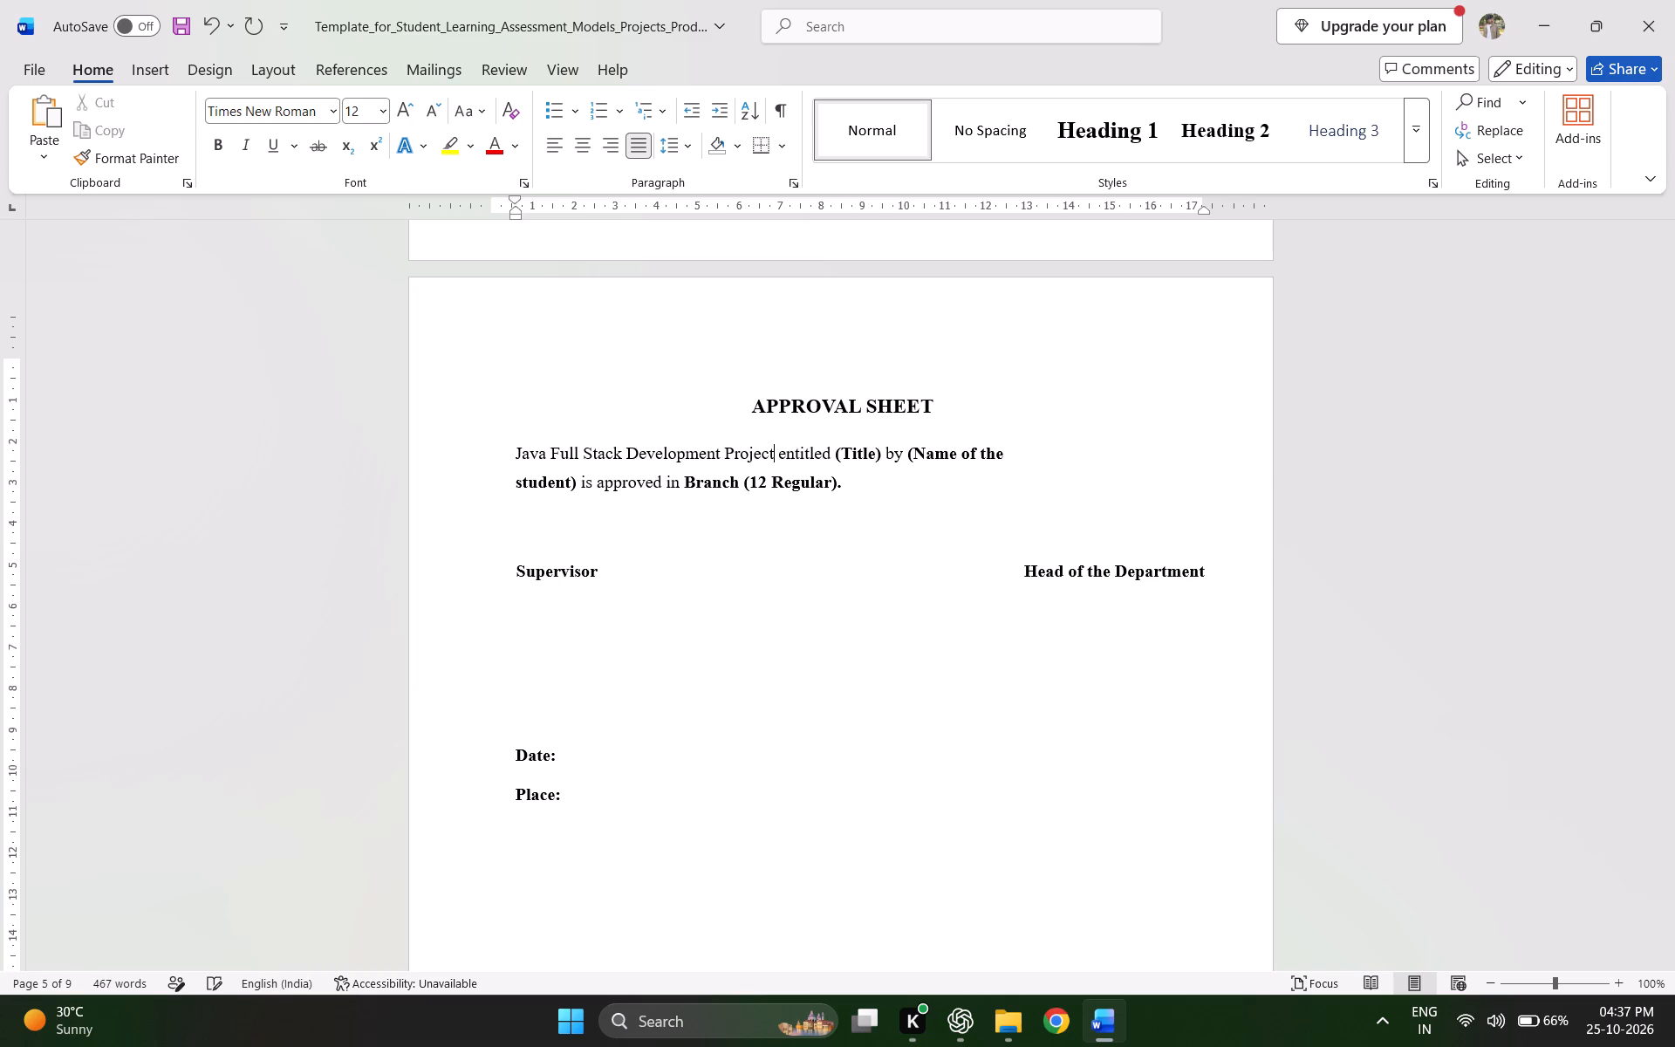
drag(516, 448, 769, 452)
click(872, 513)
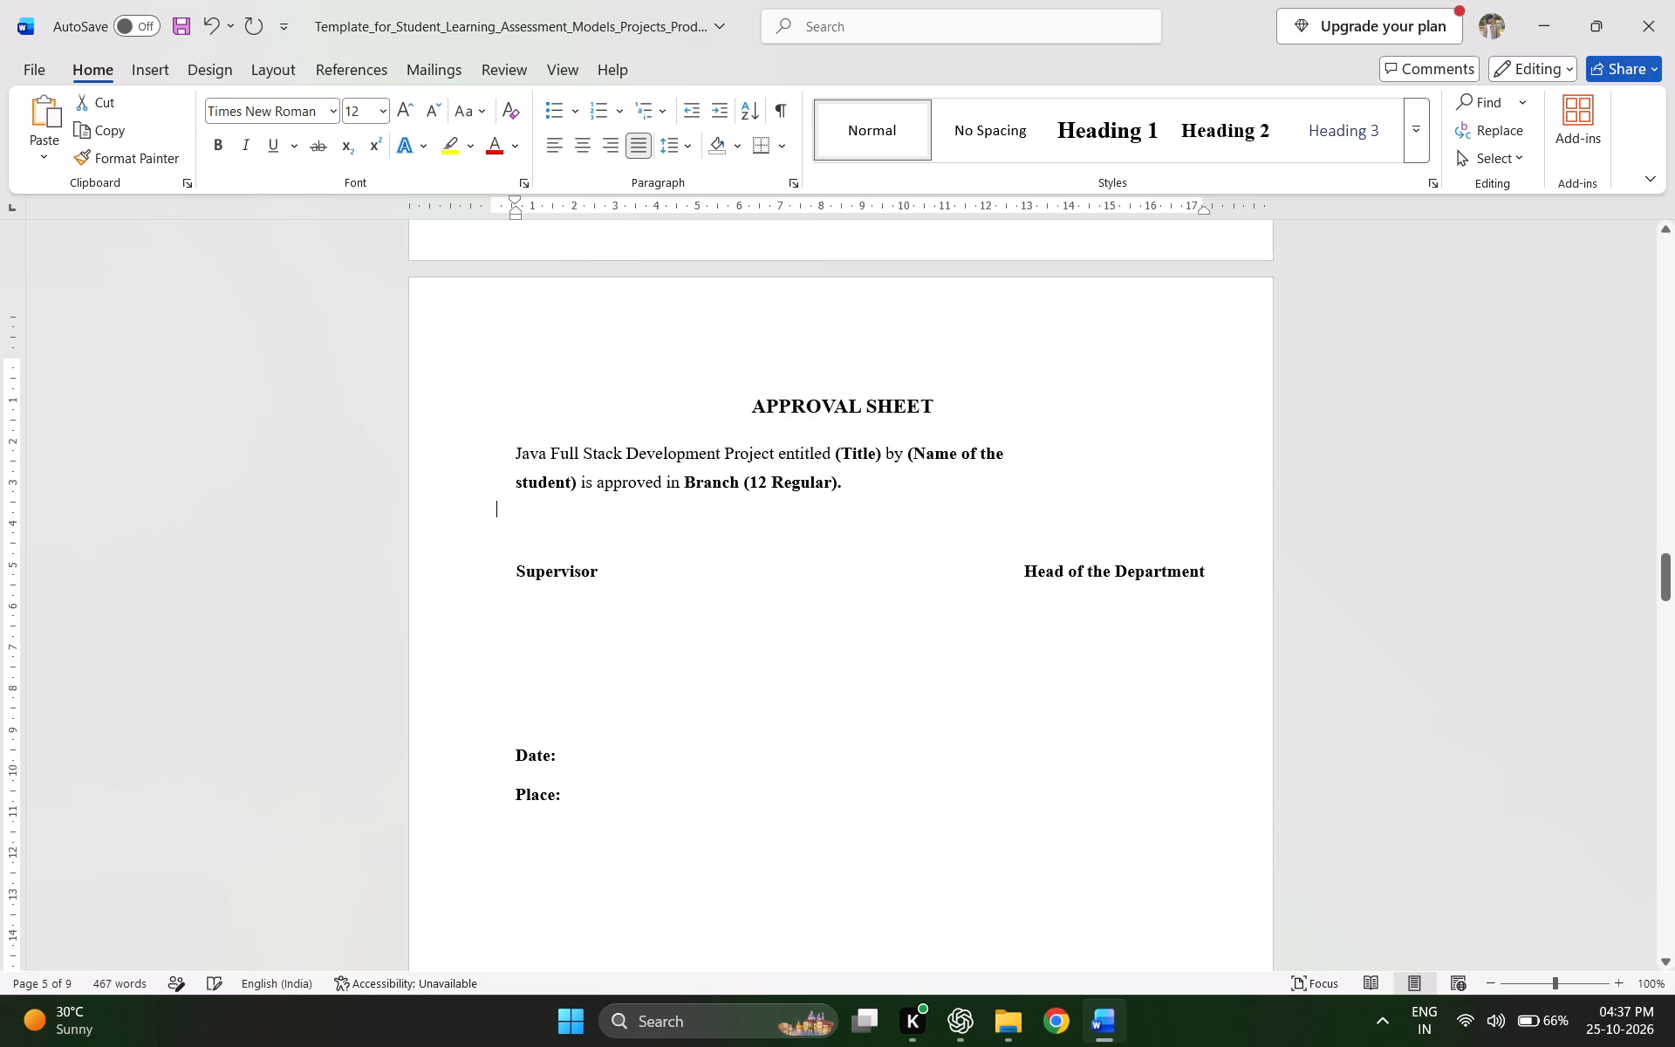
Clear the unpinned clipboard entries and replace "Title" in the approval statement with "PRESENT SIR!: A Smart Attendance Tracking and Analysis Chrome Extension".
click(873, 460)
key(BackSpace)
key(BackSpace)
key(BackSpace)
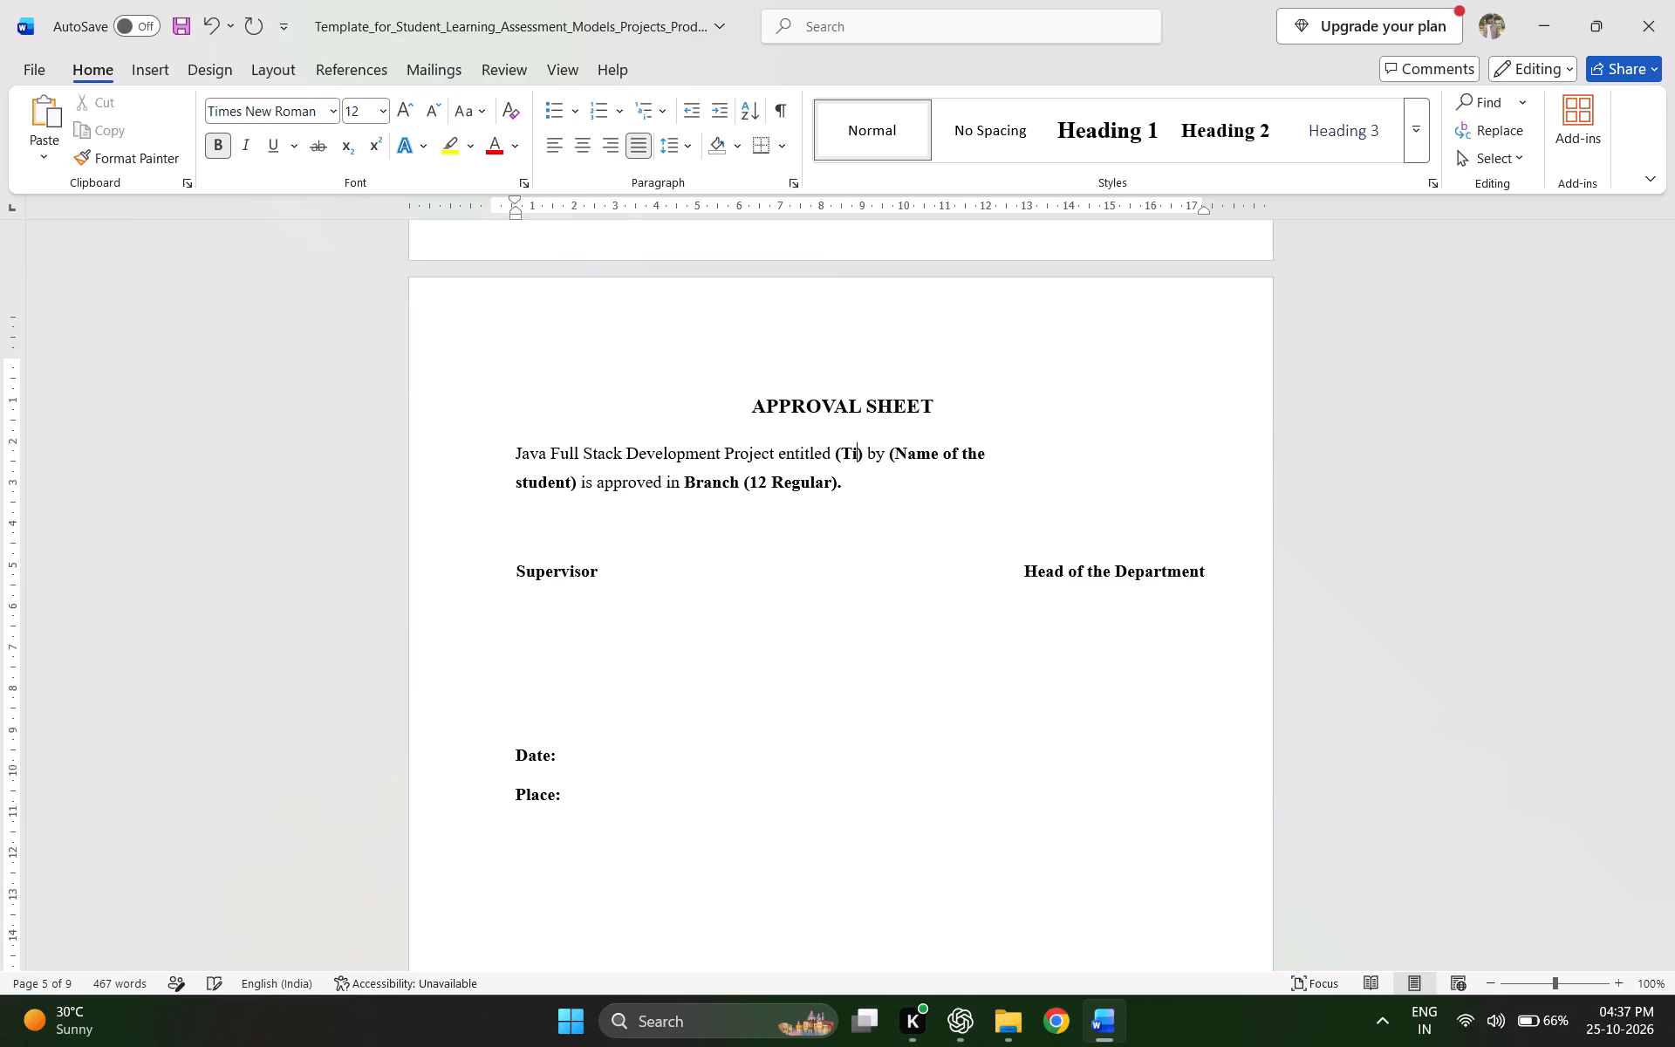
key(BackSpace)
key(BackSpace)
key(super+v)
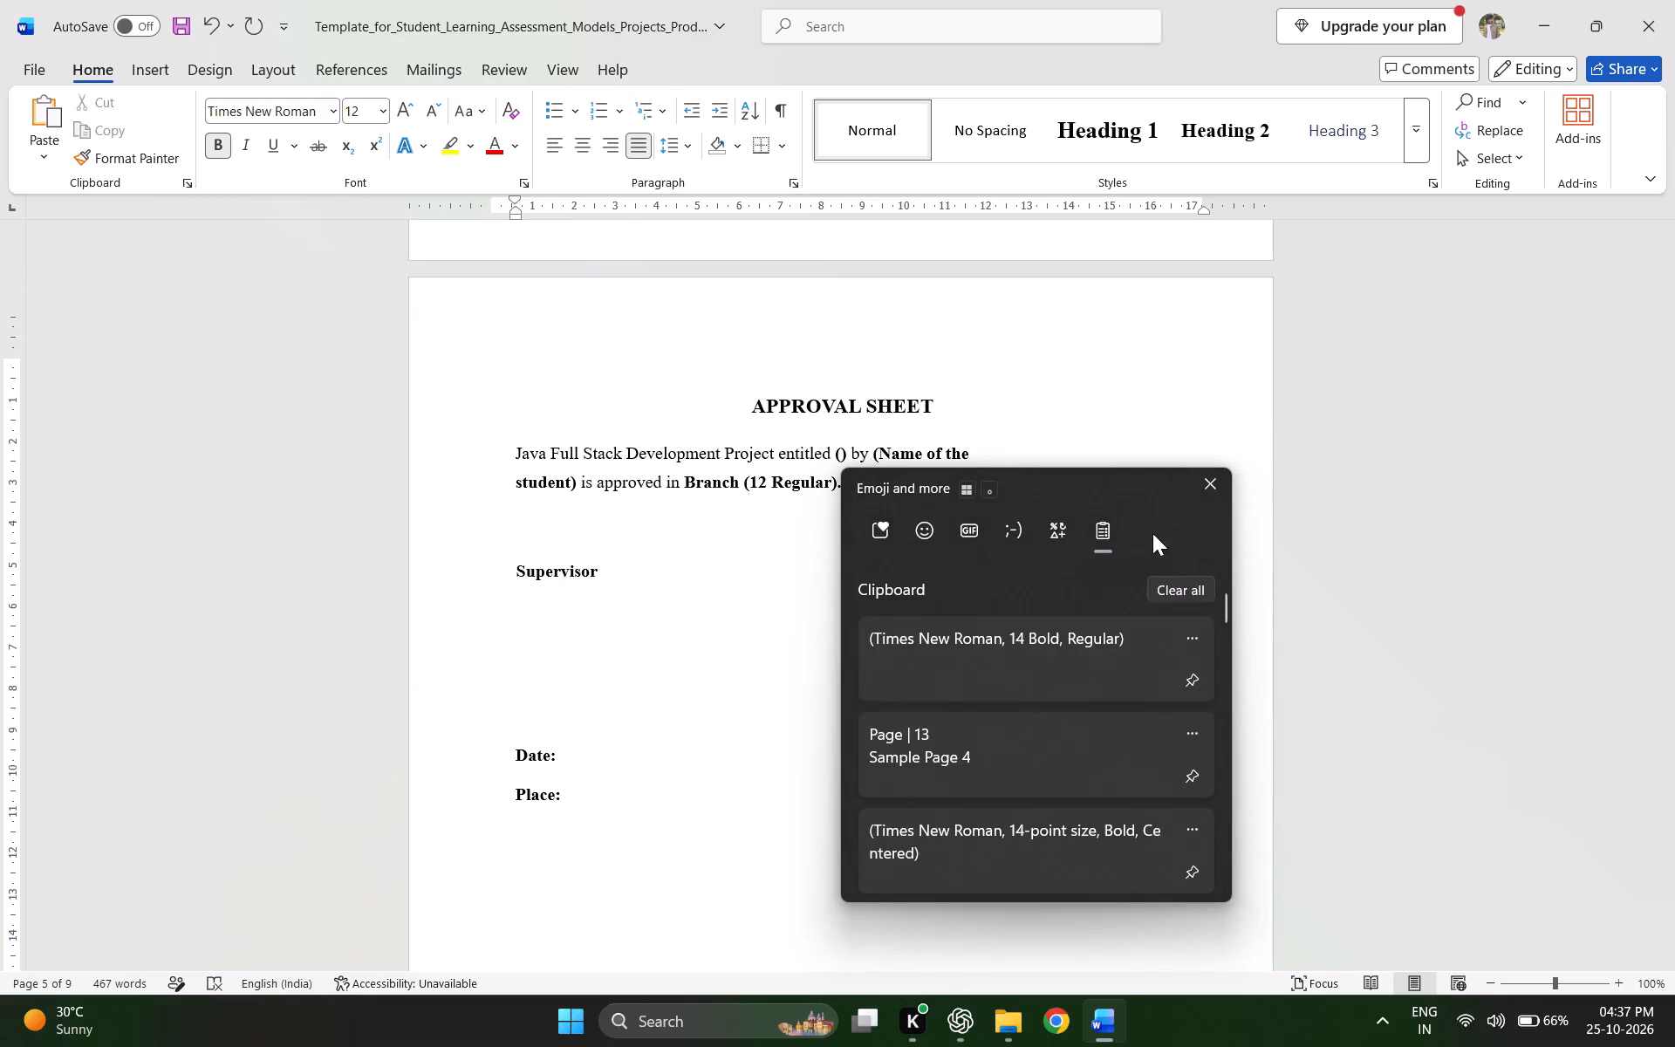
click(1166, 576)
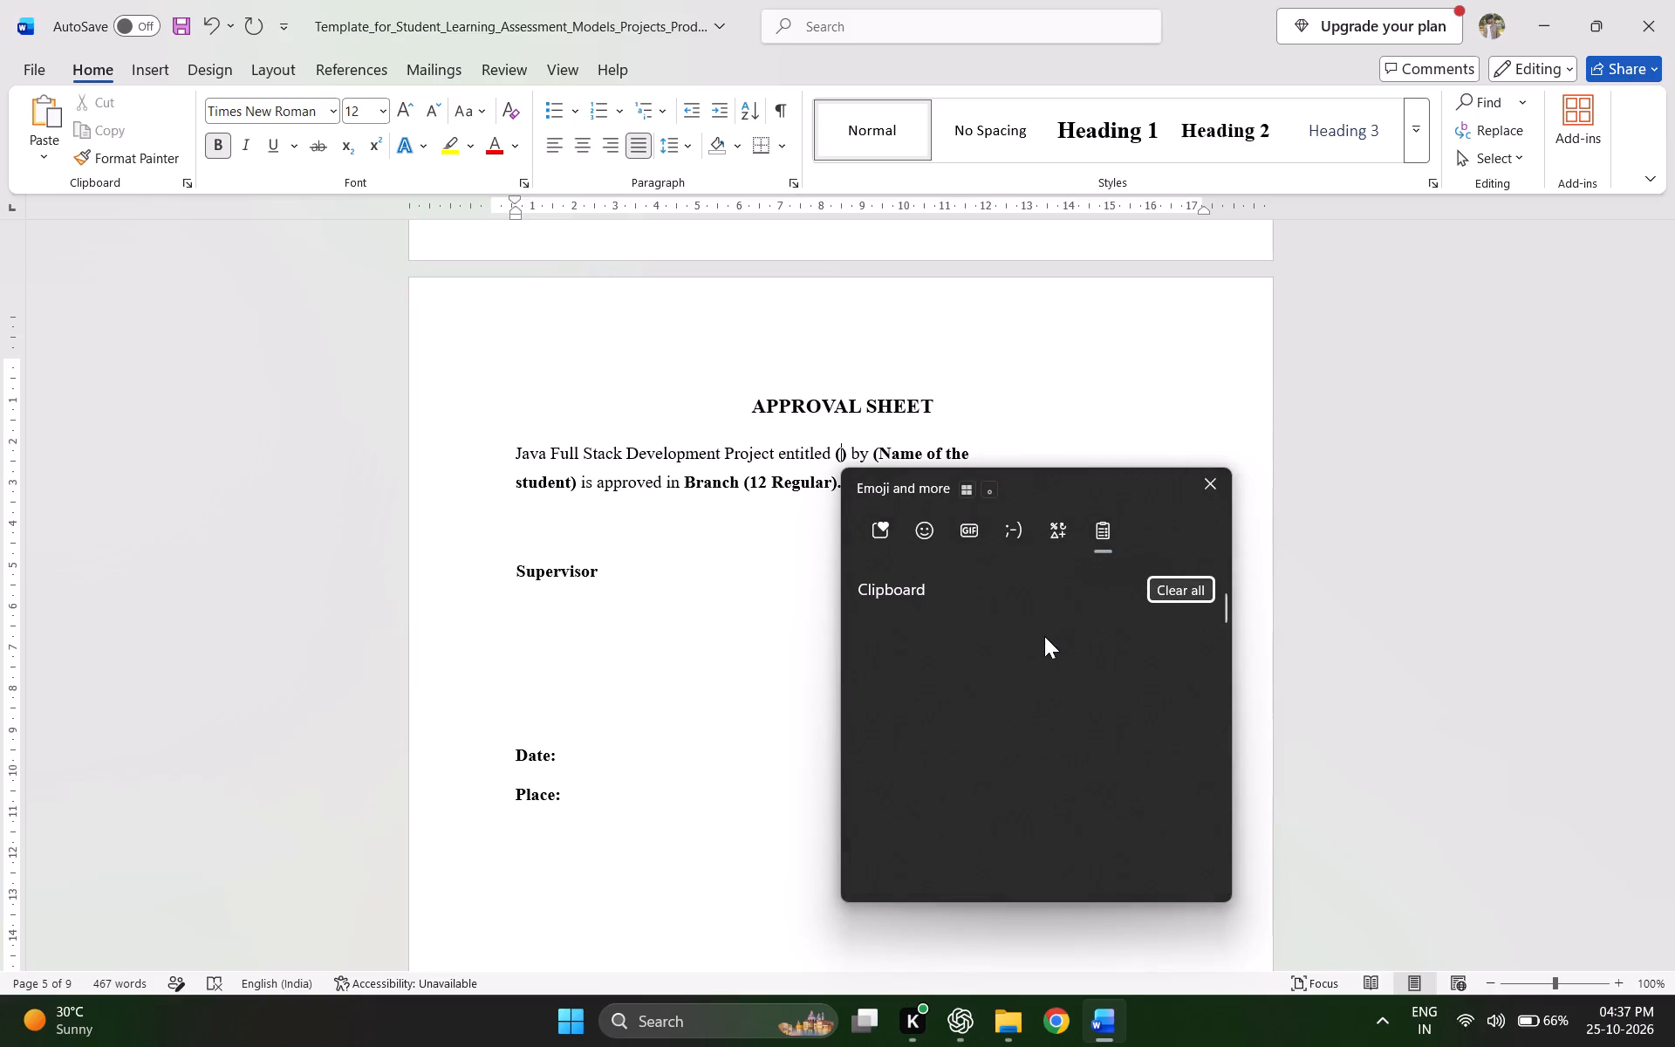
click(1024, 640)
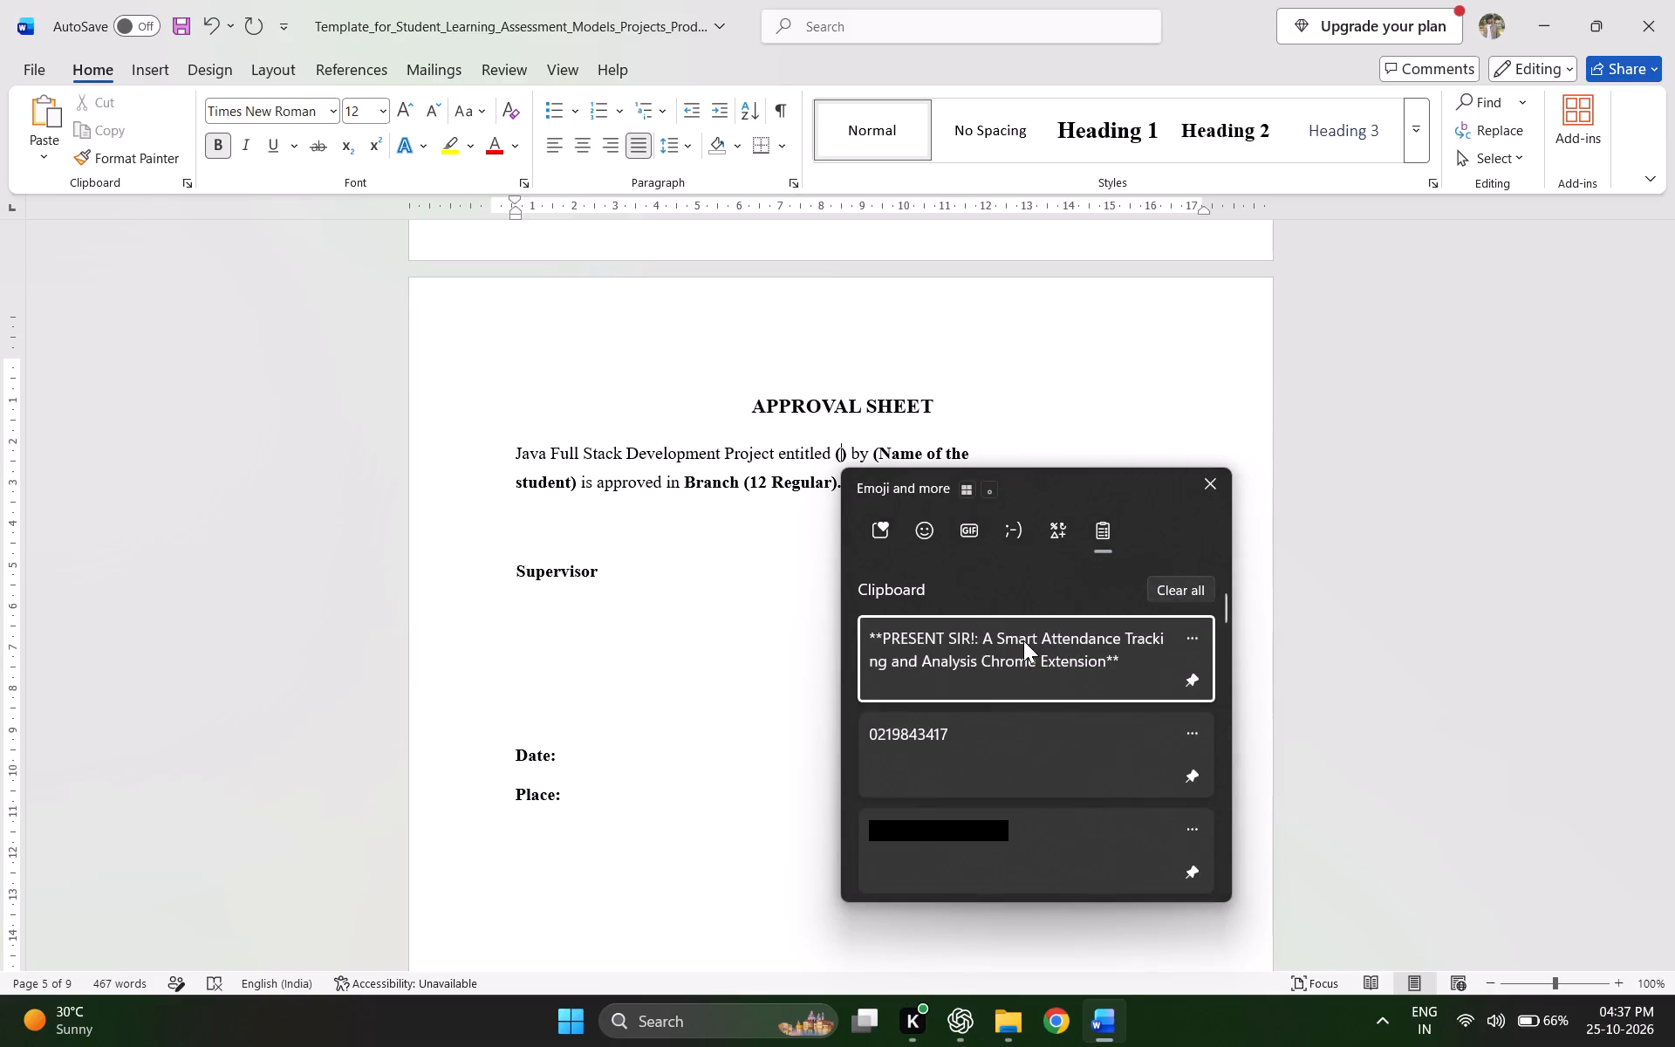
key(ctrl+v)
click(1023, 640)
key(ctrl+v)
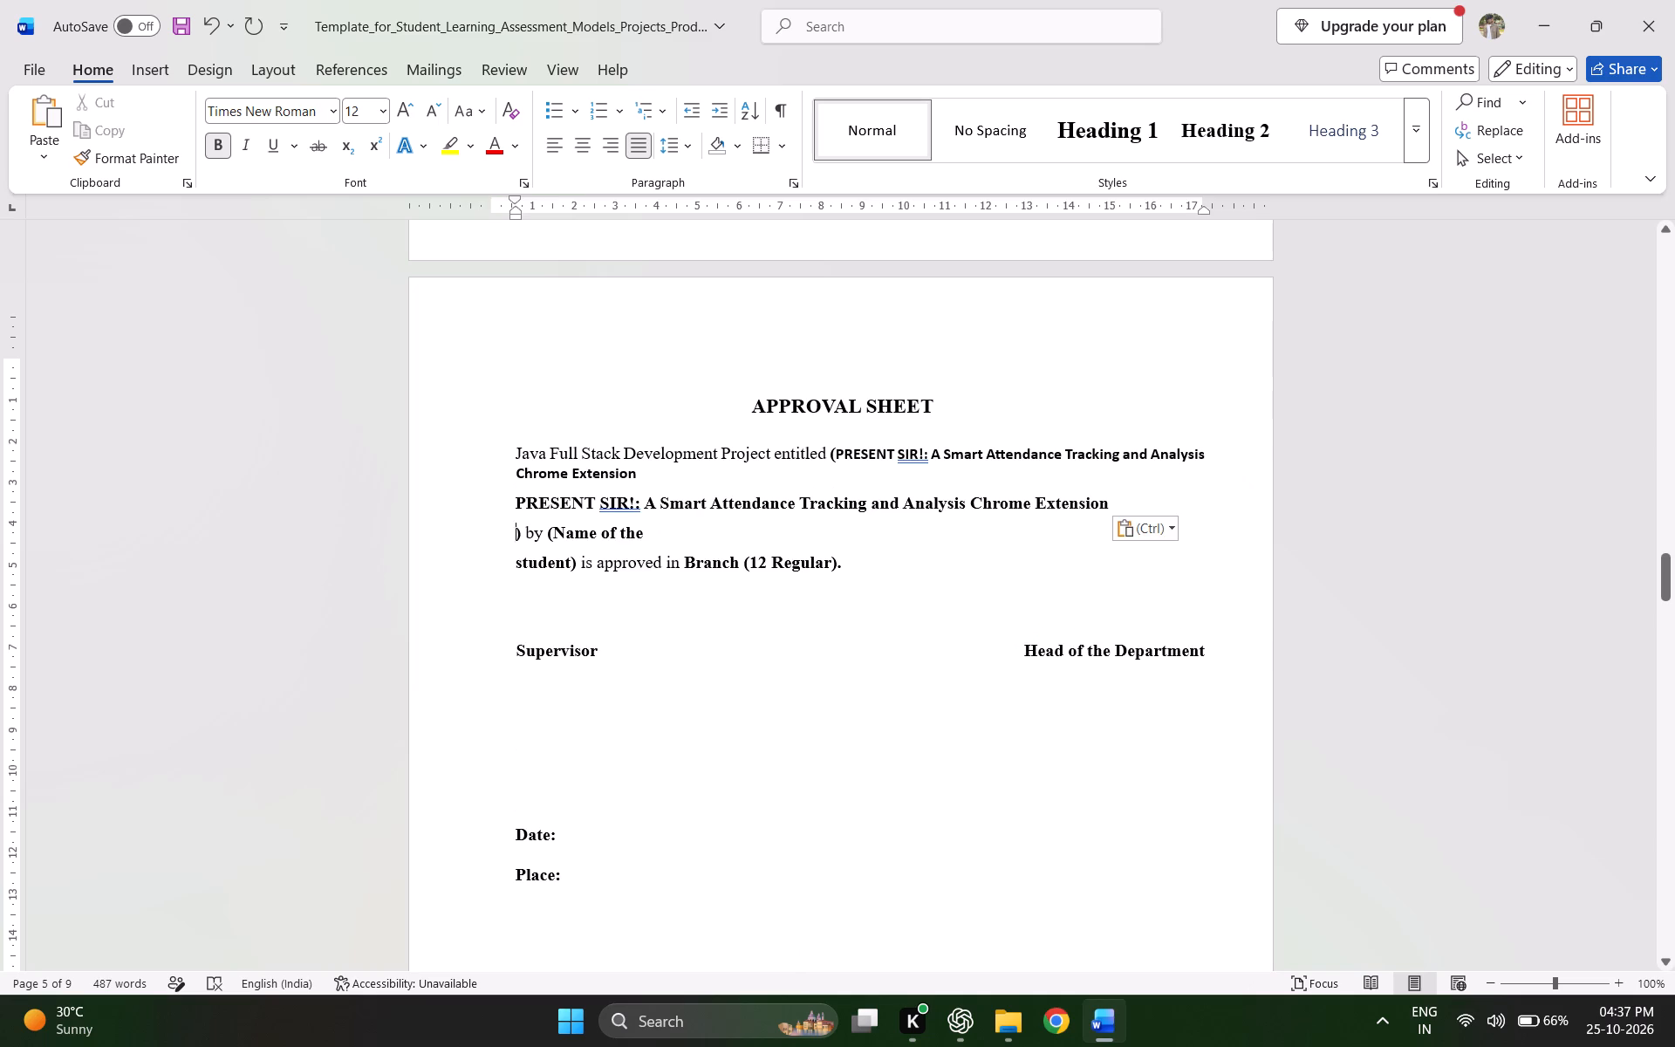
key(ctrl+z)
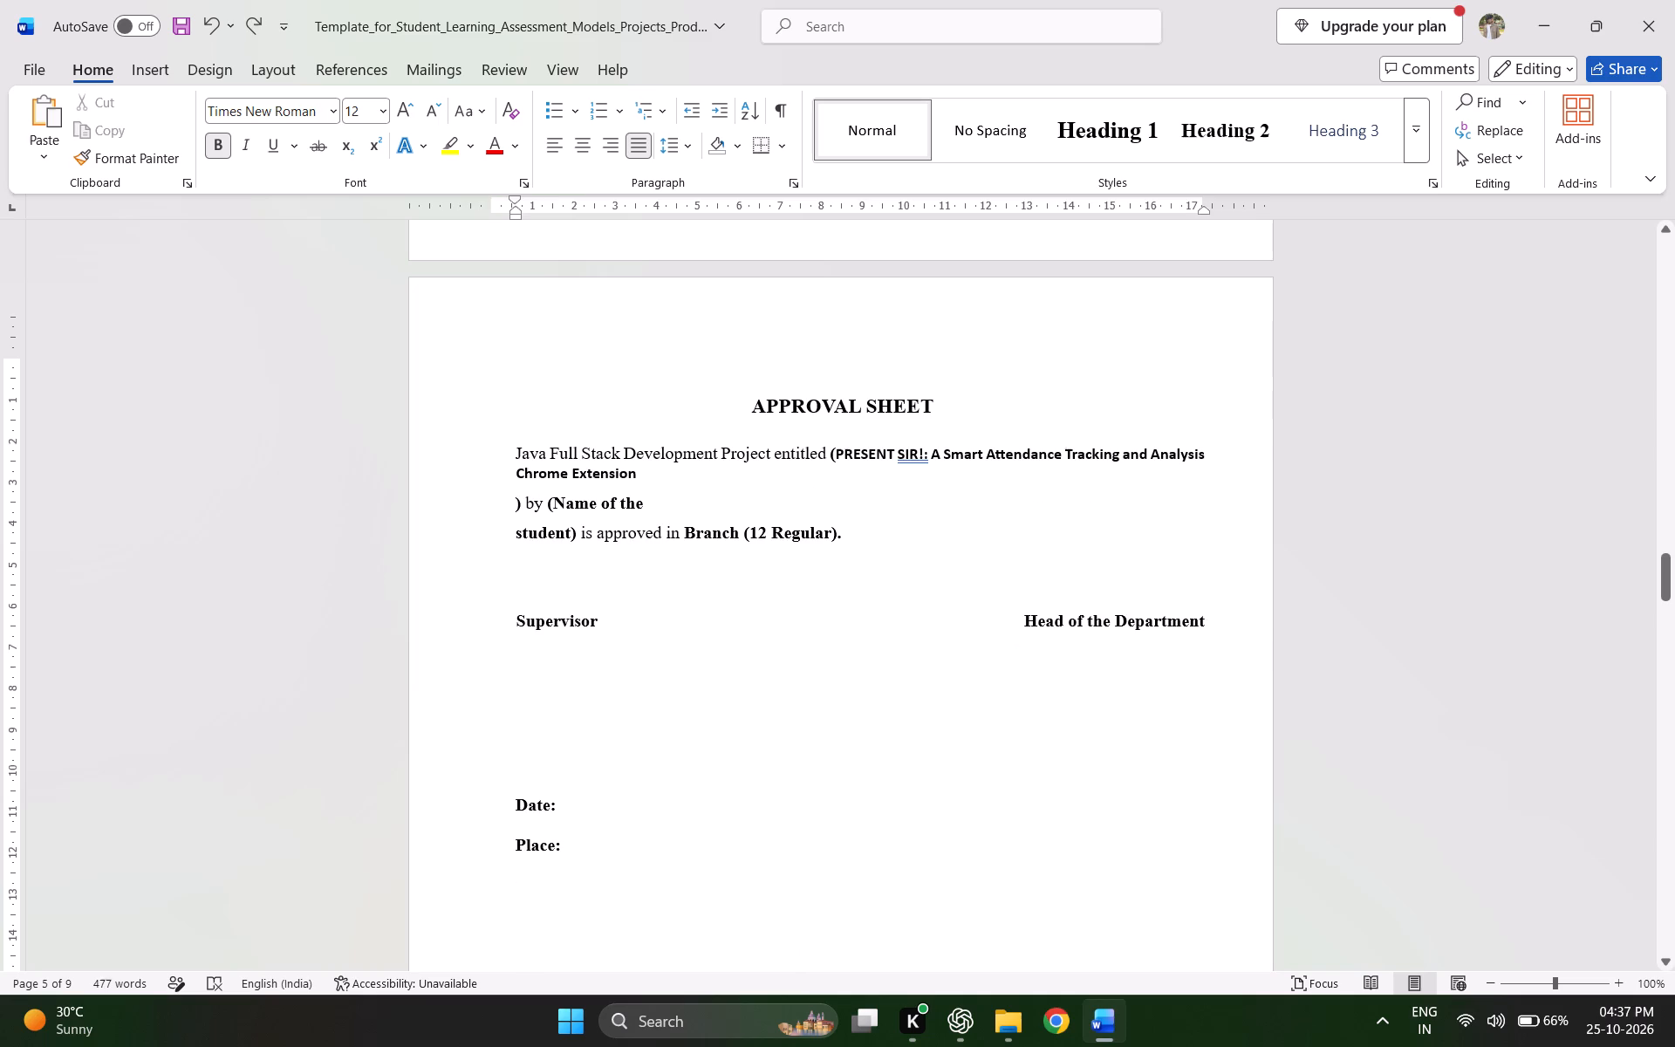
key(BackSpace)
key(BackSpace)
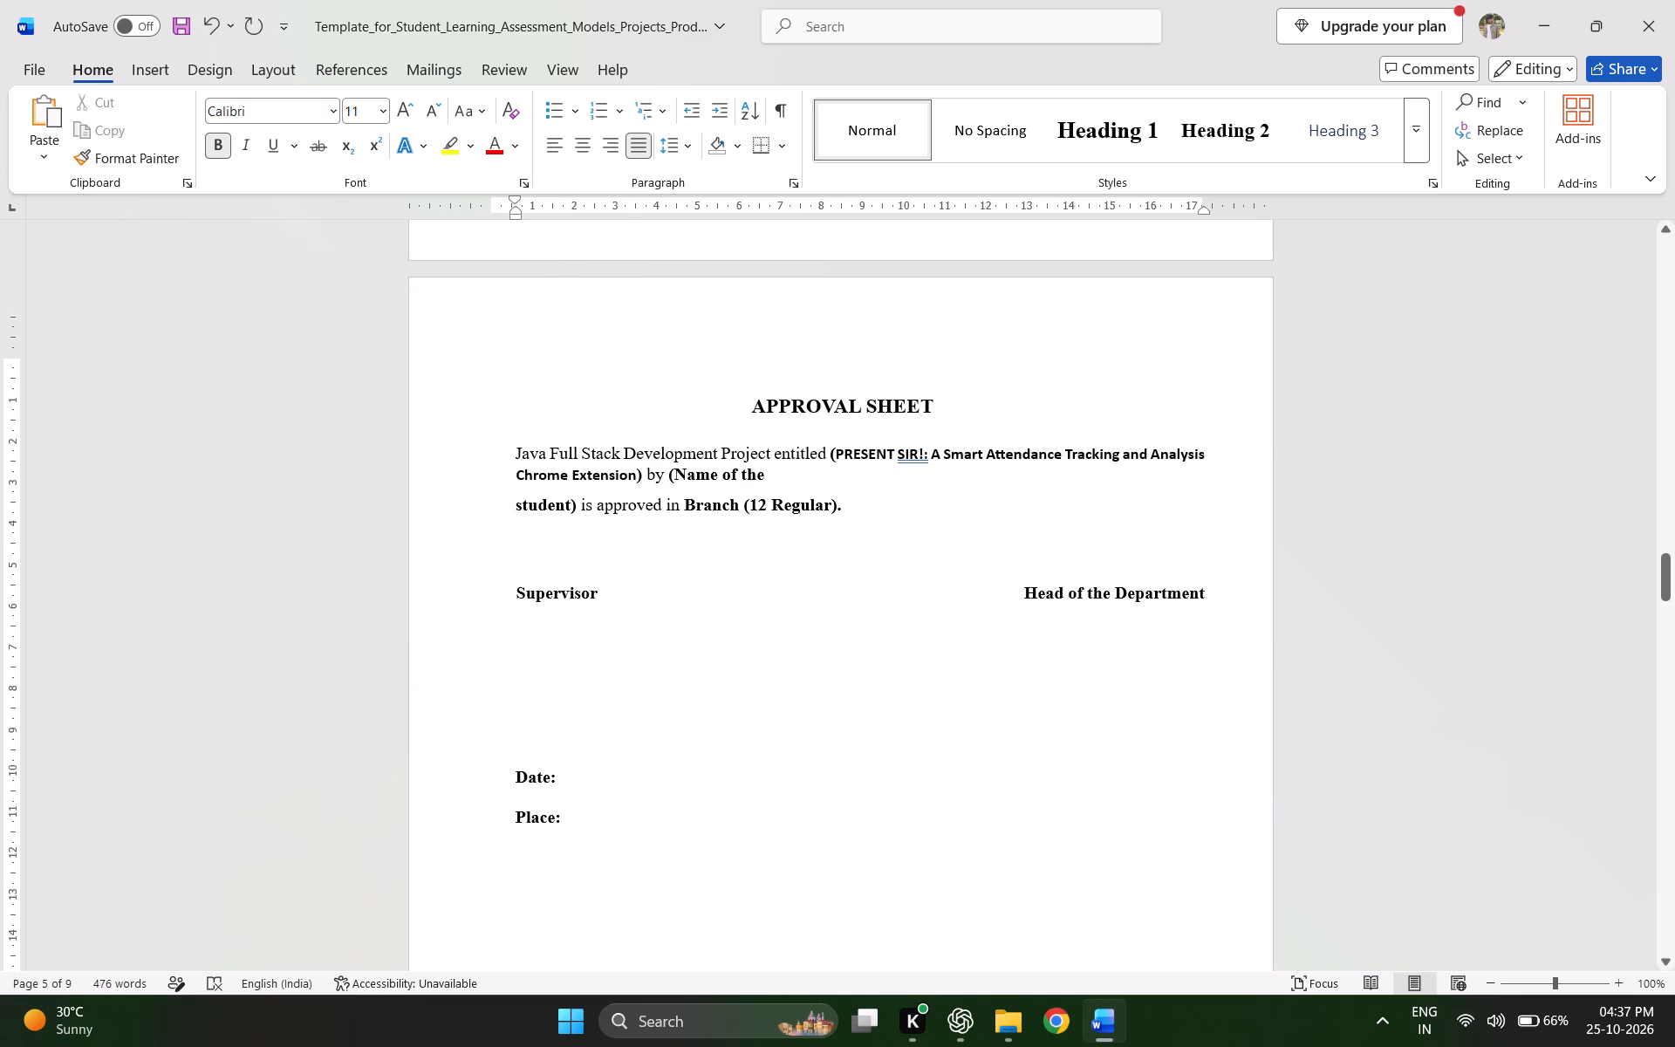
Replace the "Name of the student" placeholder in the approval statement with the student's name, keeping the parentheses.
click(571, 506)
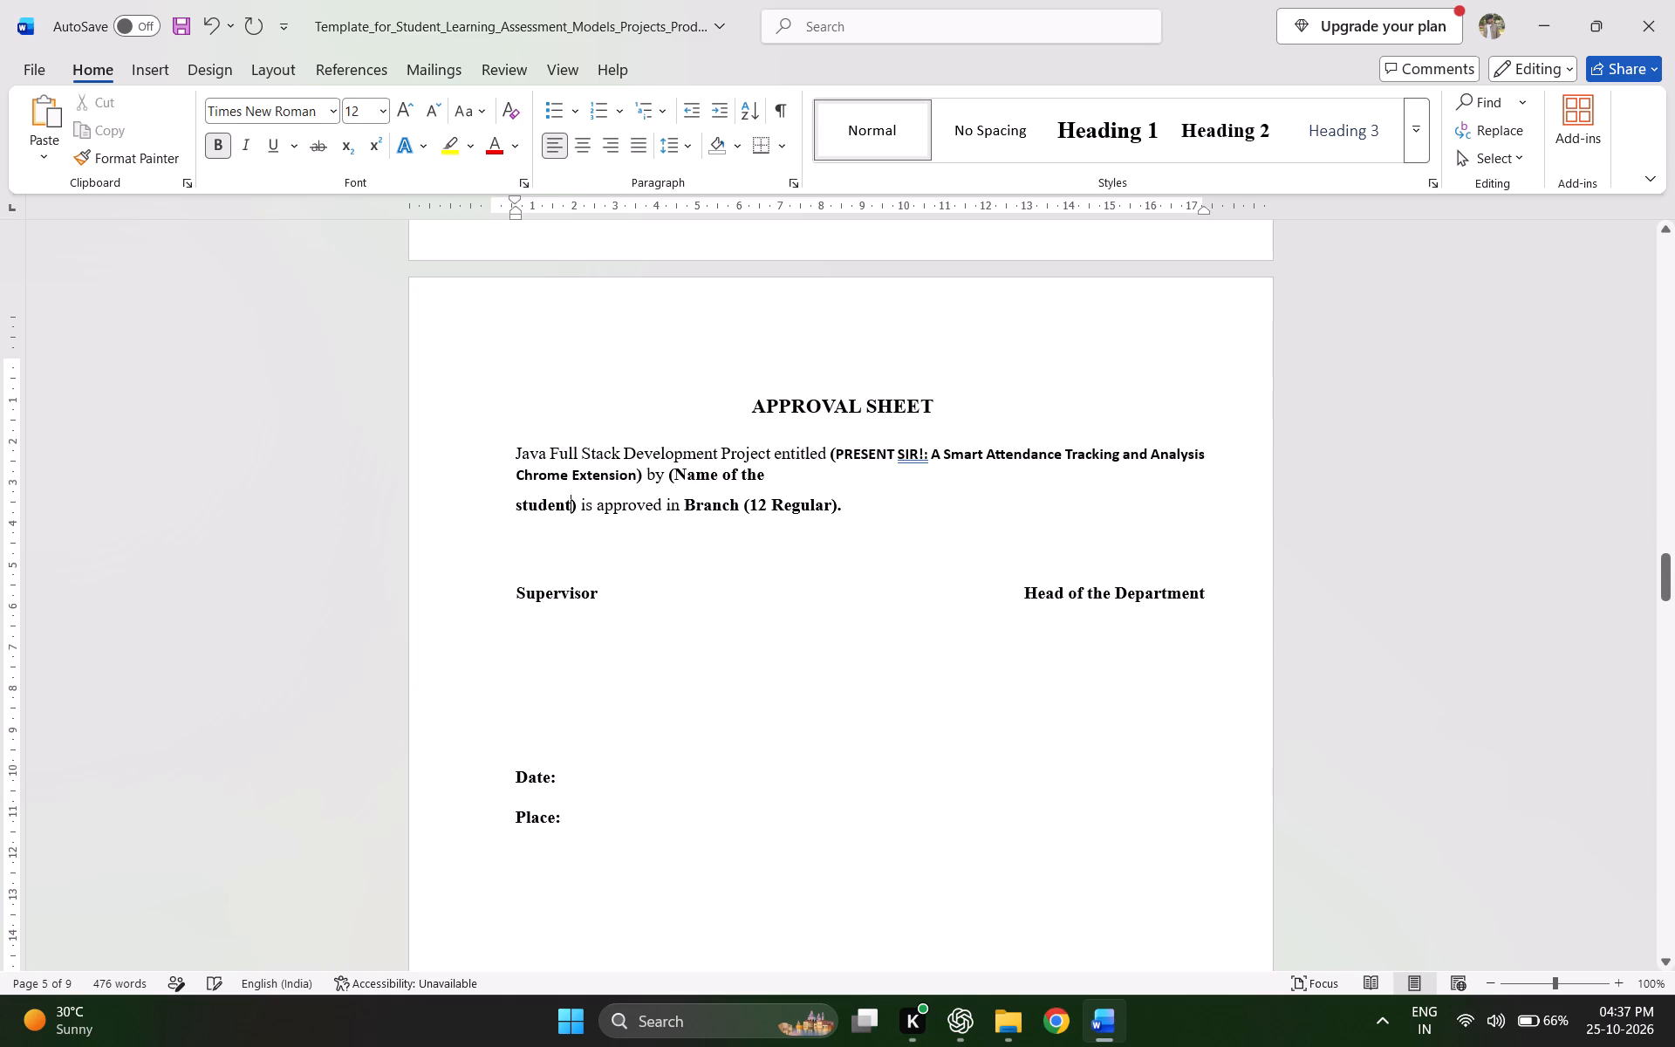
key(BackSpace)
key(BackSpace)
key(BackSpace)
key(BackSpace)
key(BackSpace)
key(BackSpace)
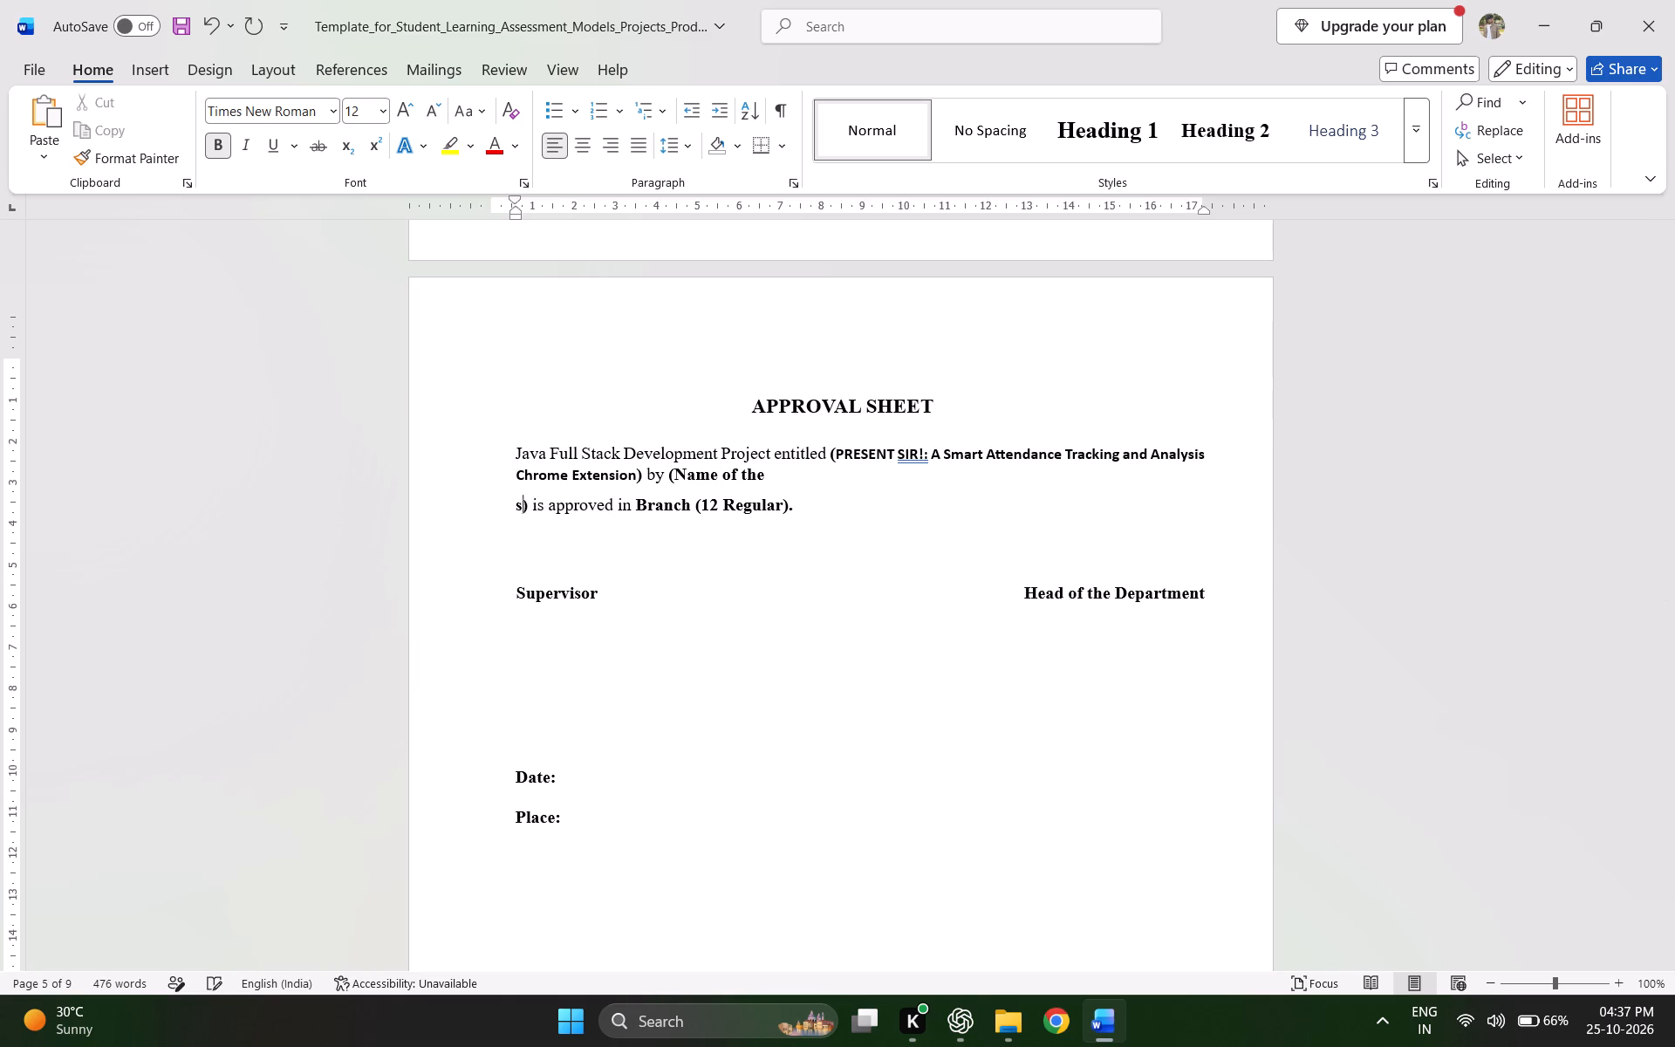
key(BackSpace)
key(BackSpace)
key(BackSpace)
key(BackSpace)
key(BackSpace)
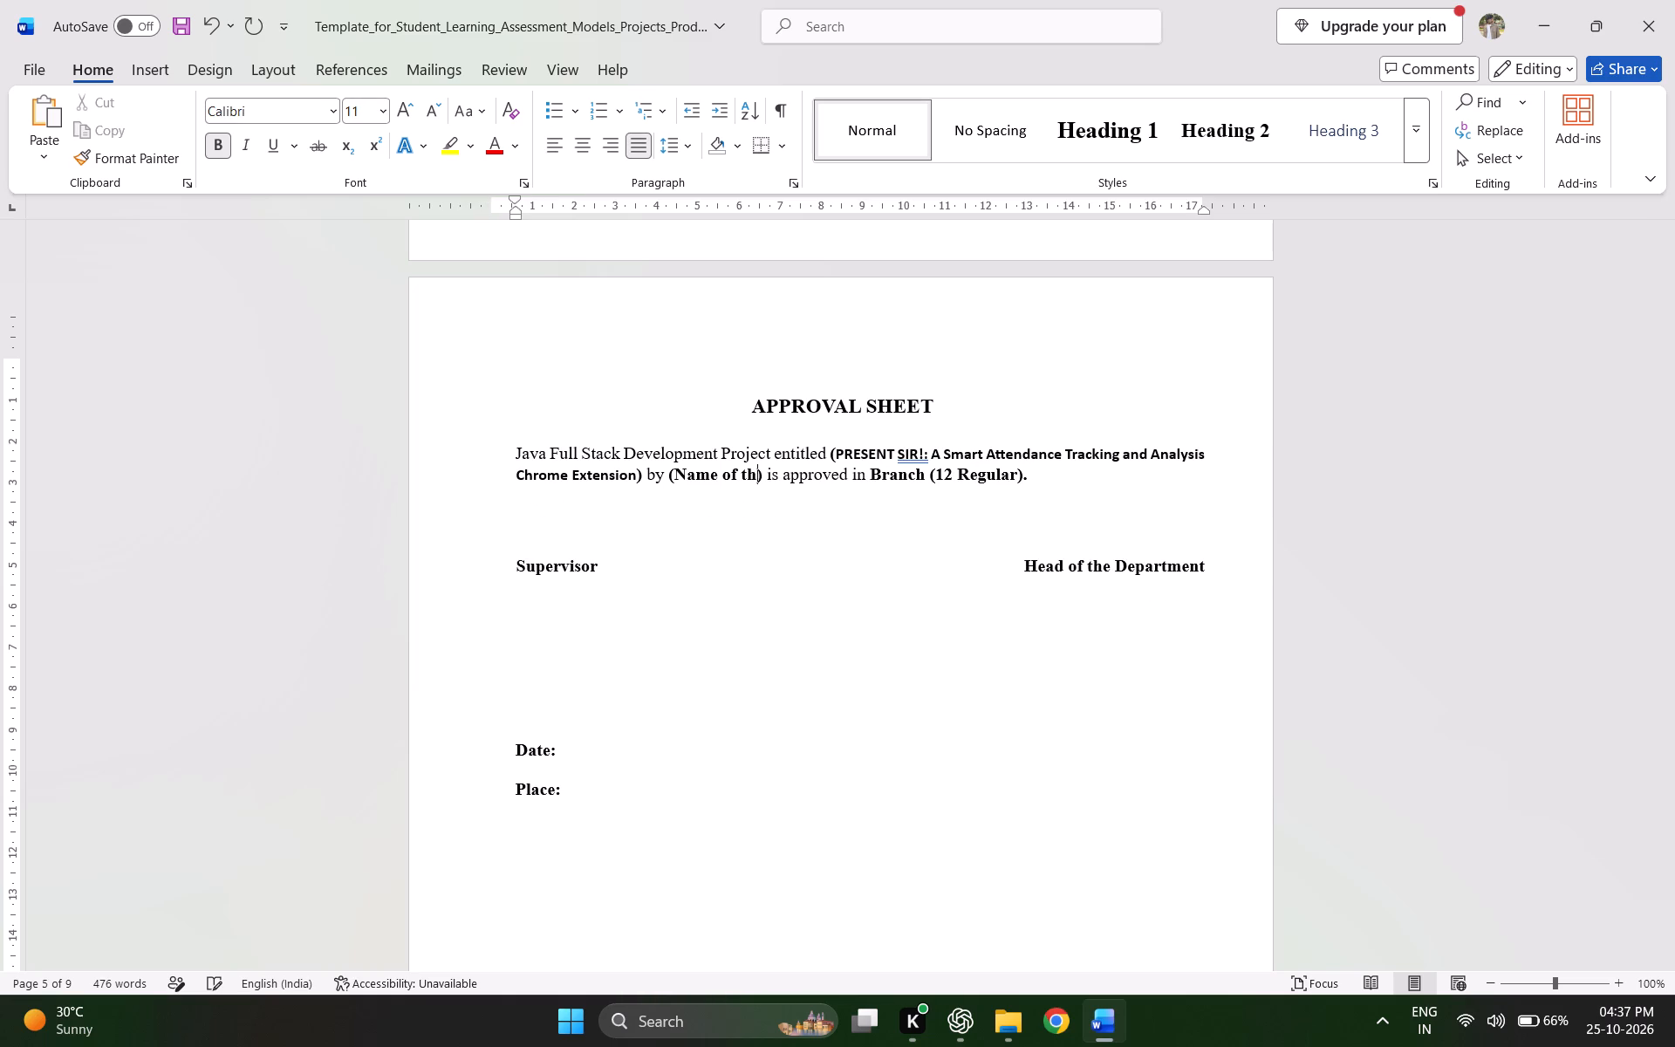
key(BackSpace)
key(BackSpace)
key(BackSpace)
key(BackSpace)
key(BackSpace)
key(BackSpace)
key(BackSpace)
key(BackSpace)
key(BackSpace)
key(BackSpace)
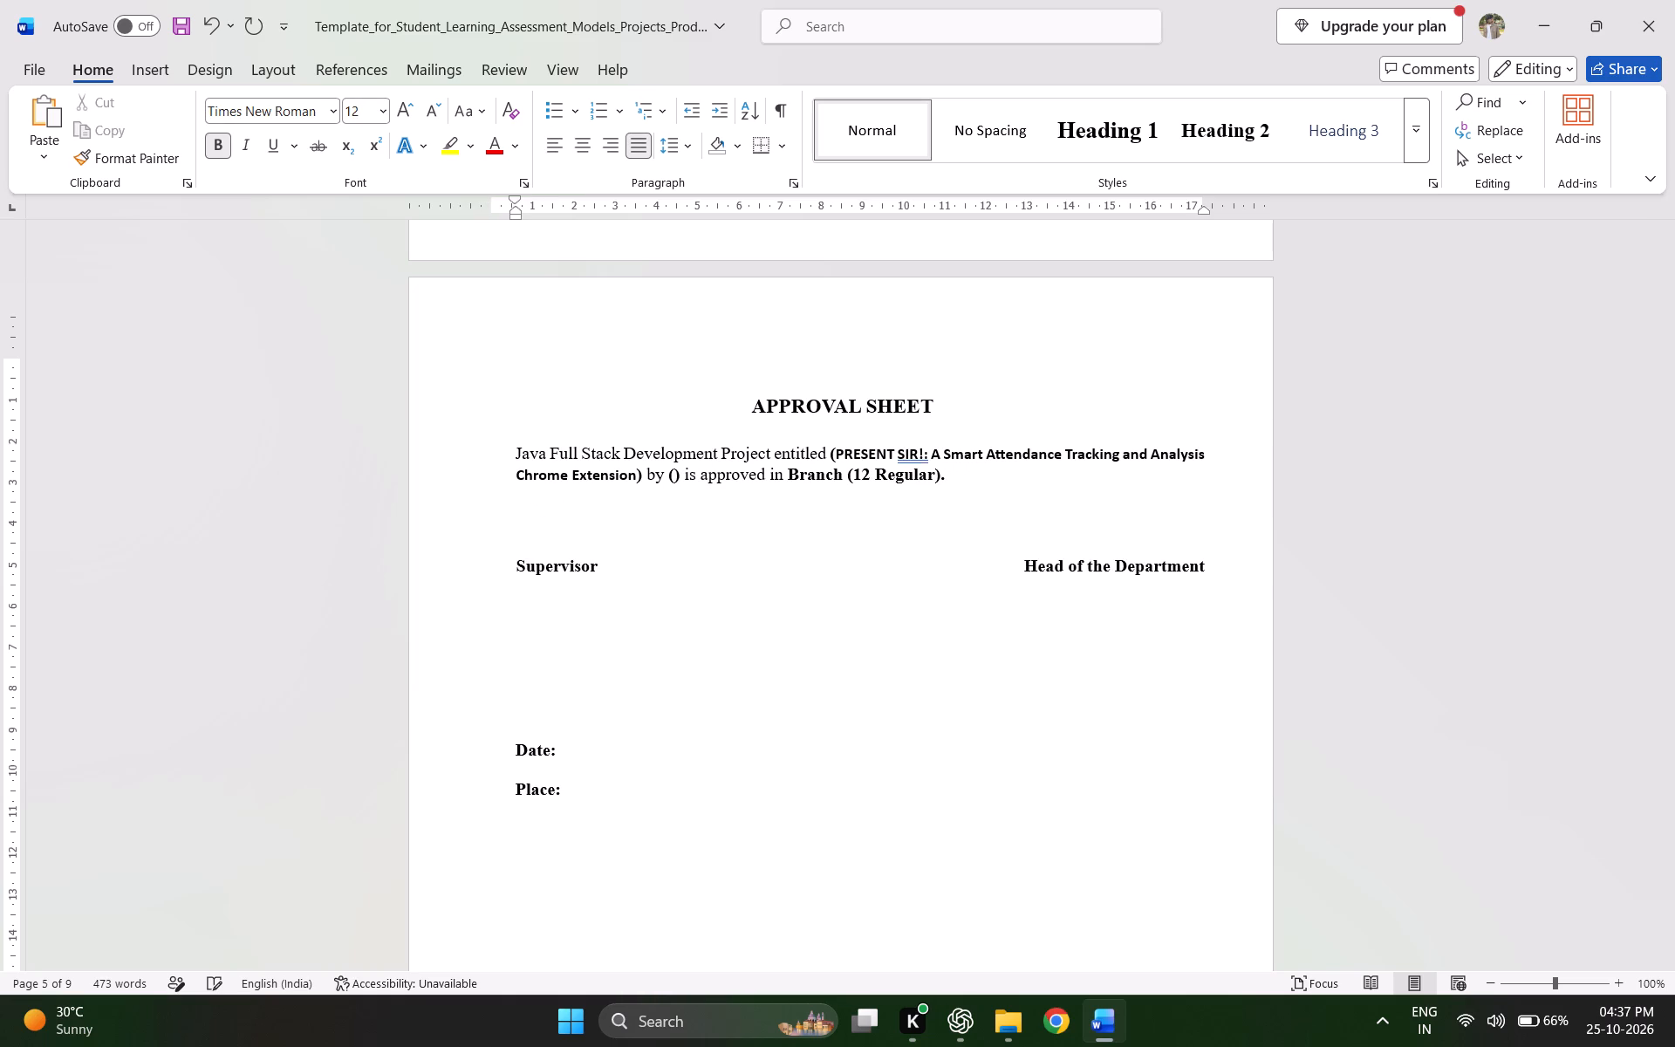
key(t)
key(BackSpace)
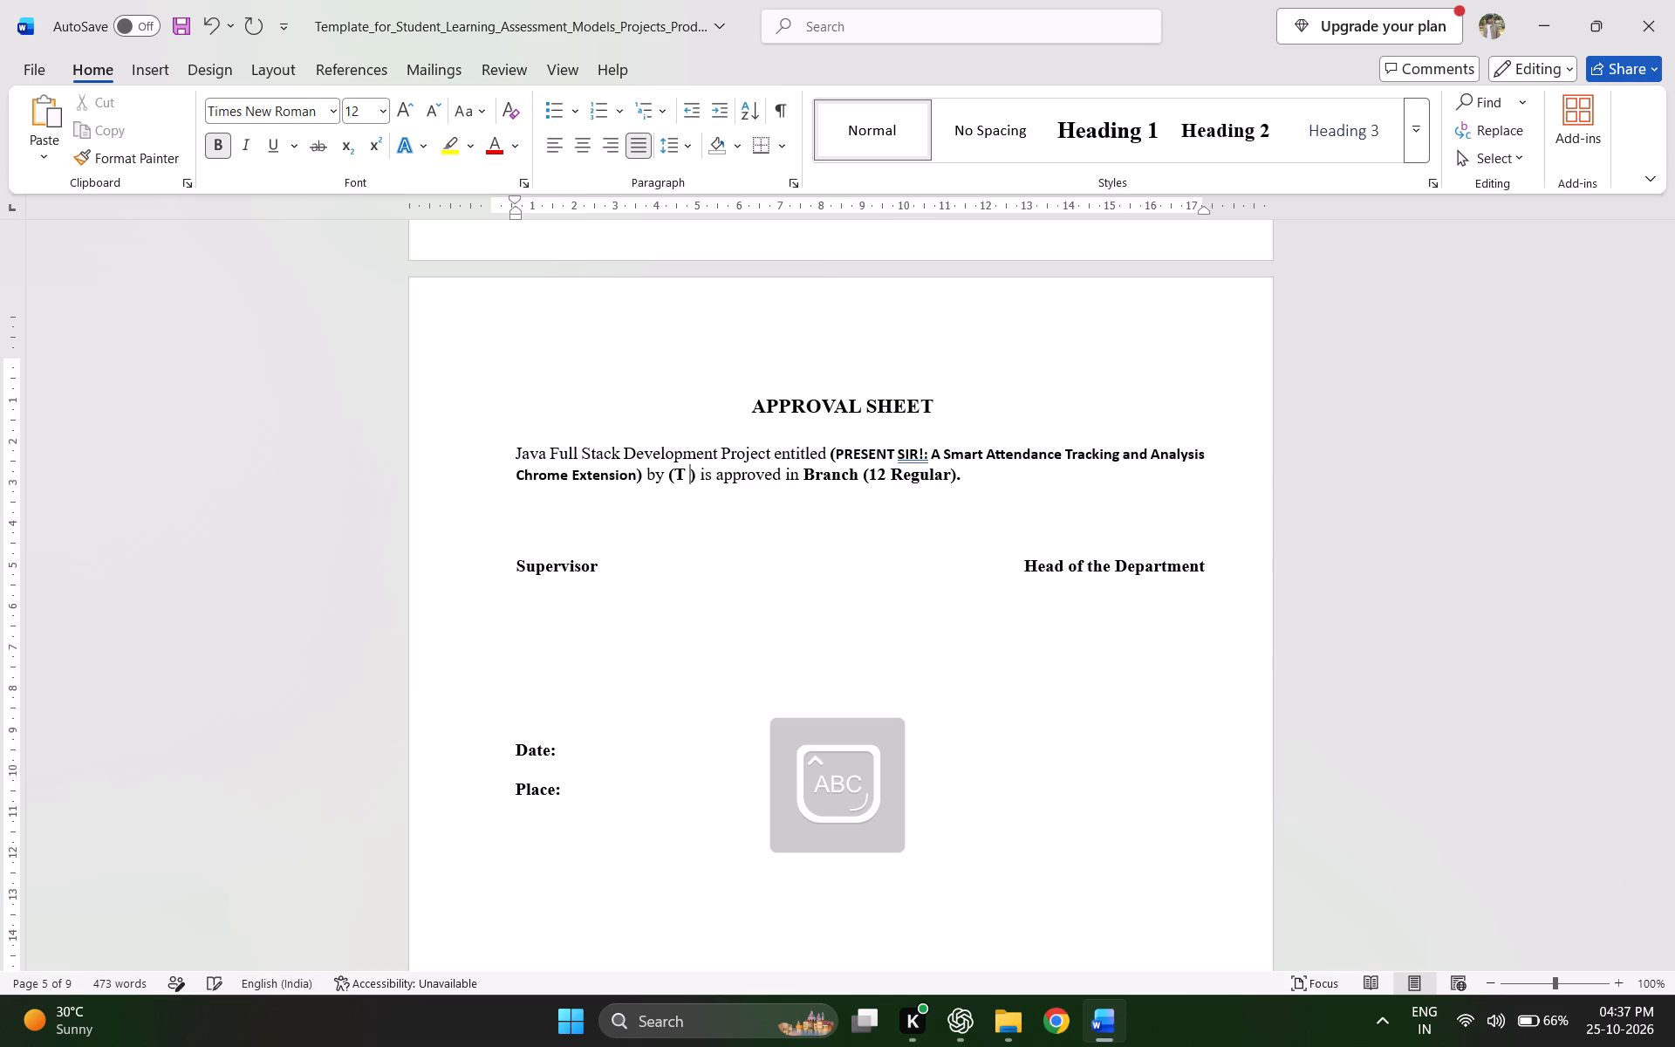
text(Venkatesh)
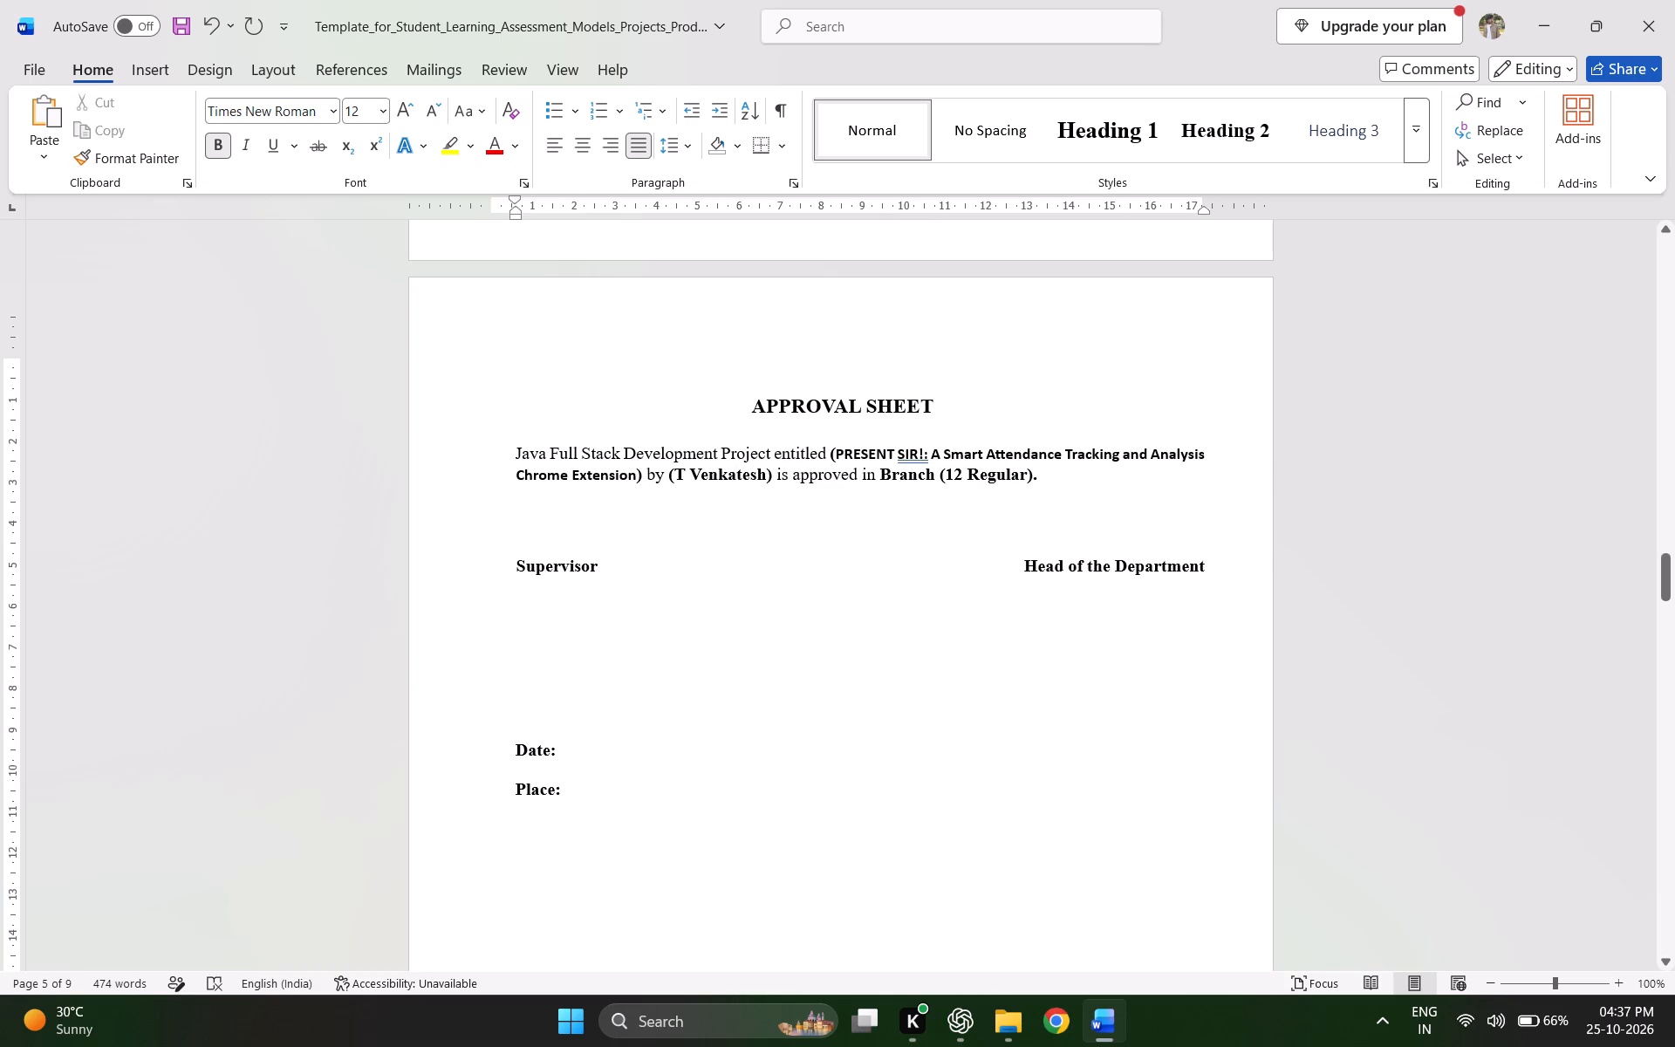
Replace "12 Regular" in the parentheses after "Branch" in the approval statement with "CSE(AIML)".
click(1025, 476)
key(BackSpace)
key(BackSpace)
key(BackSpace)
key(BackSpace)
key(BackSpace)
key(BackSpace)
key(BackSpace)
key(BackSpace)
key(BackSpace)
key(BackSpace)
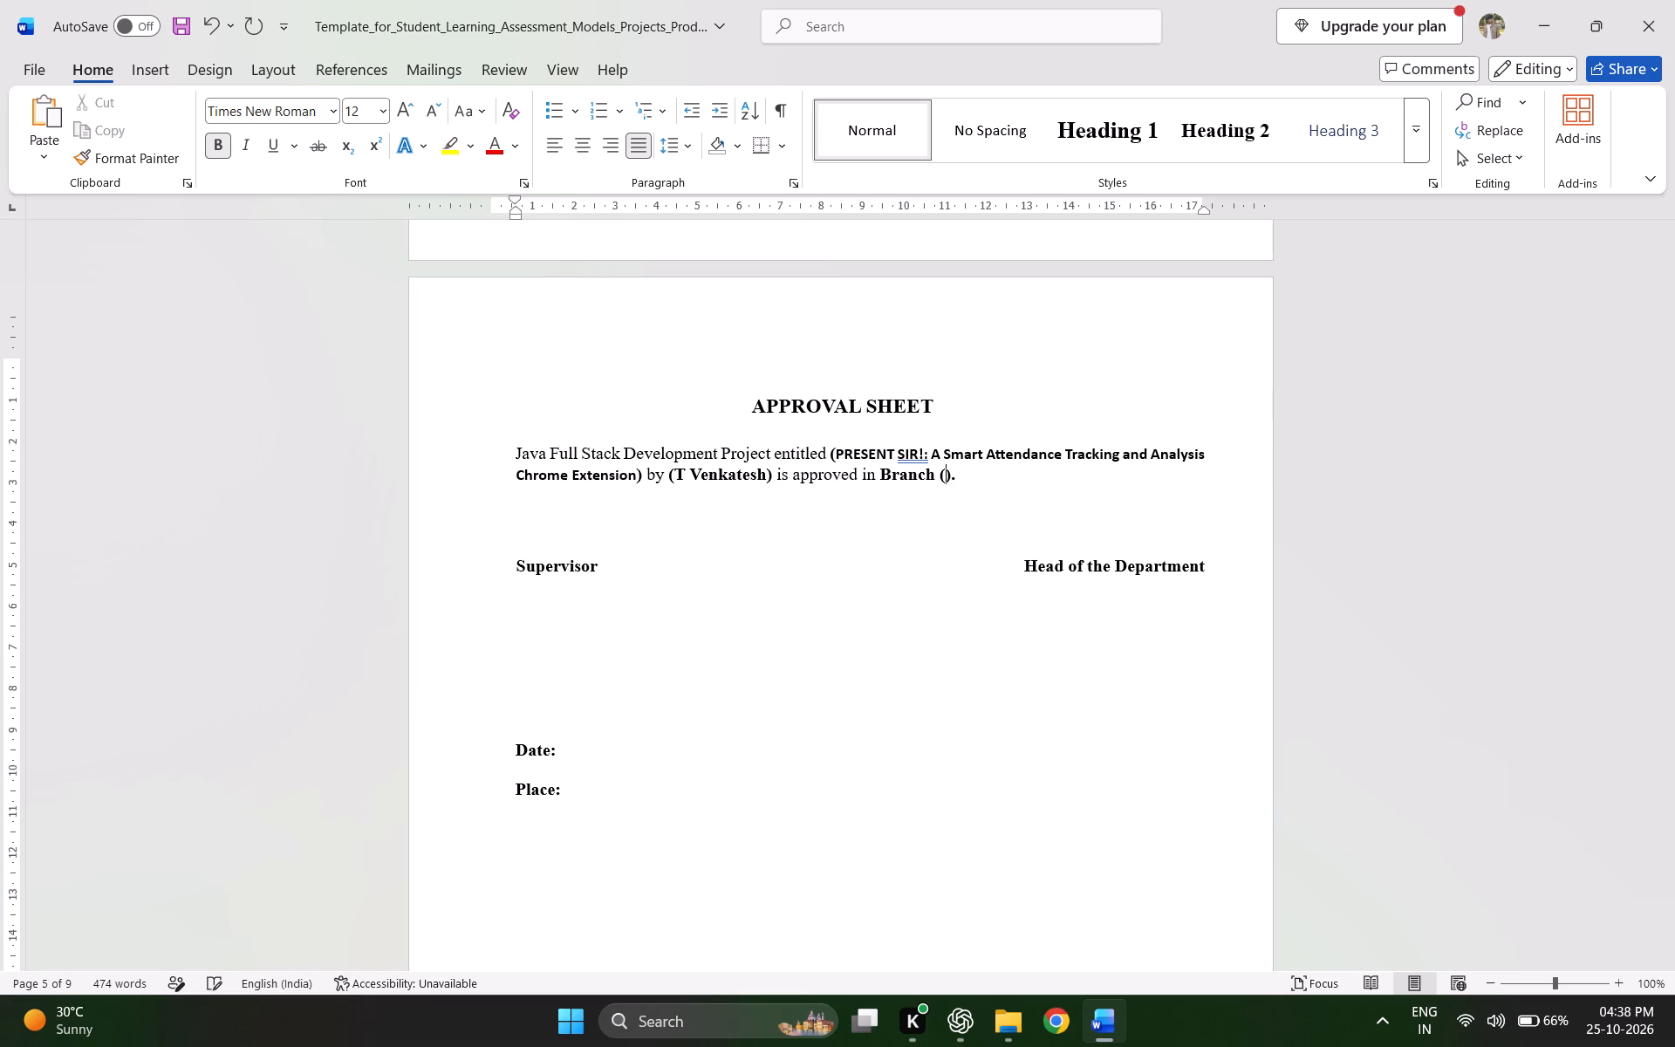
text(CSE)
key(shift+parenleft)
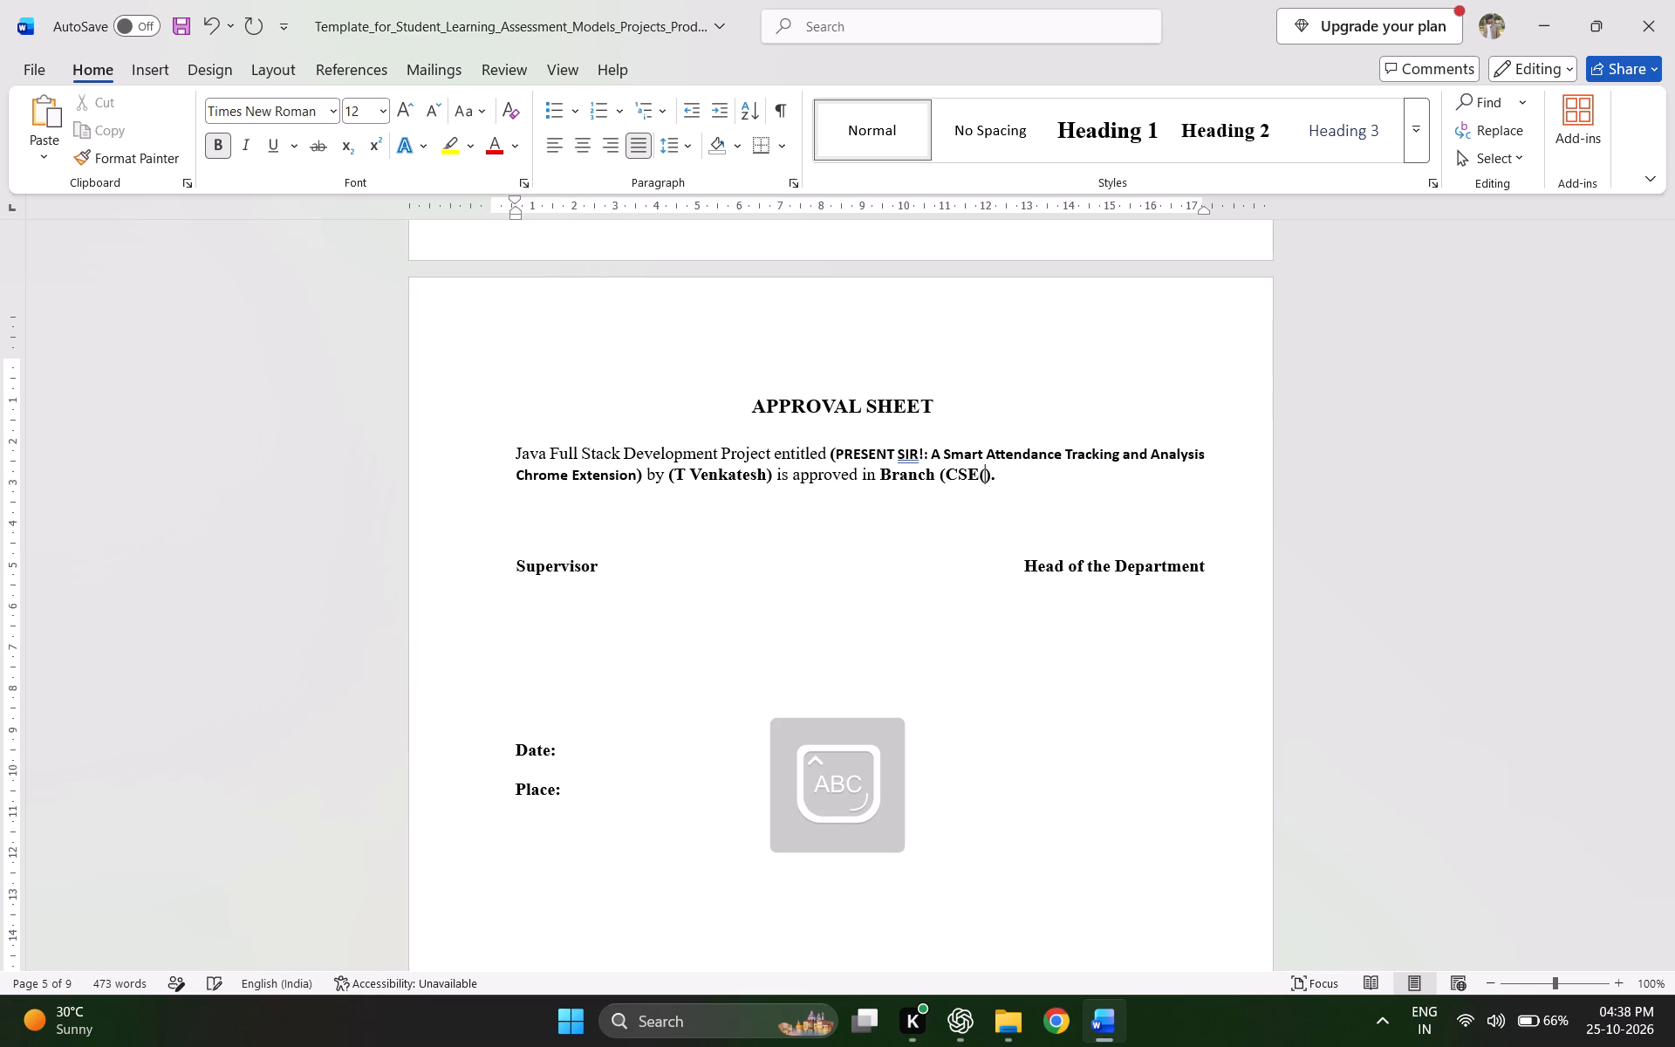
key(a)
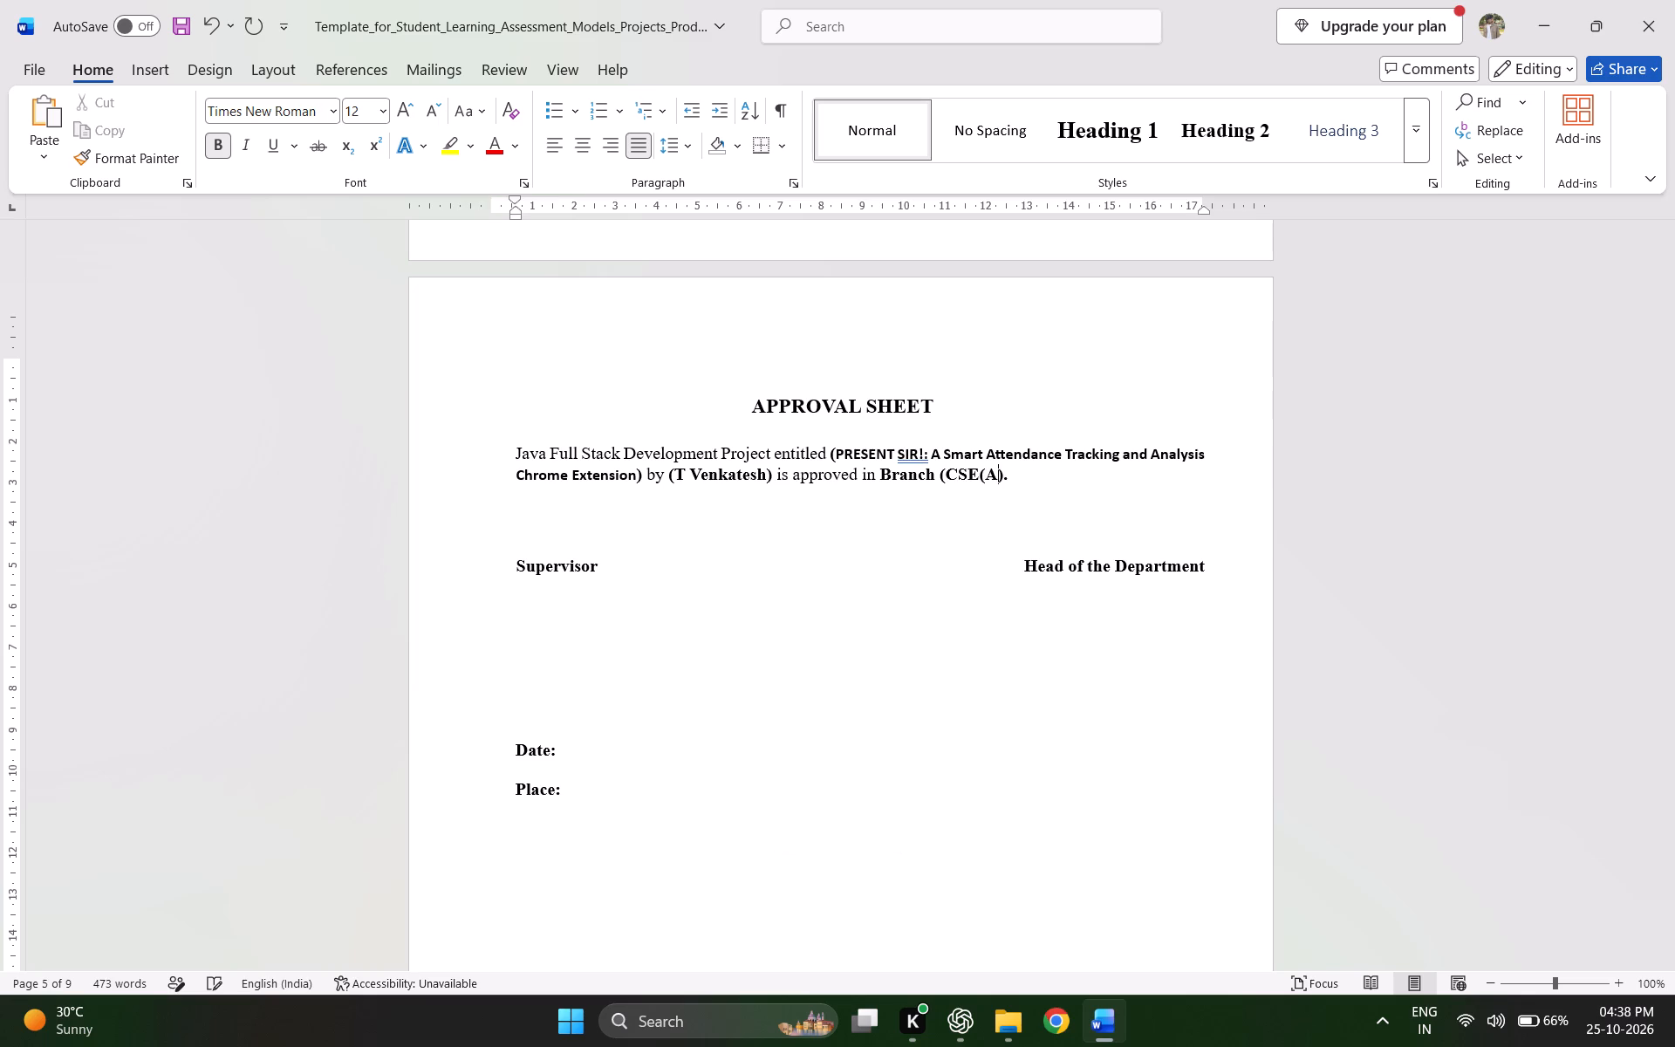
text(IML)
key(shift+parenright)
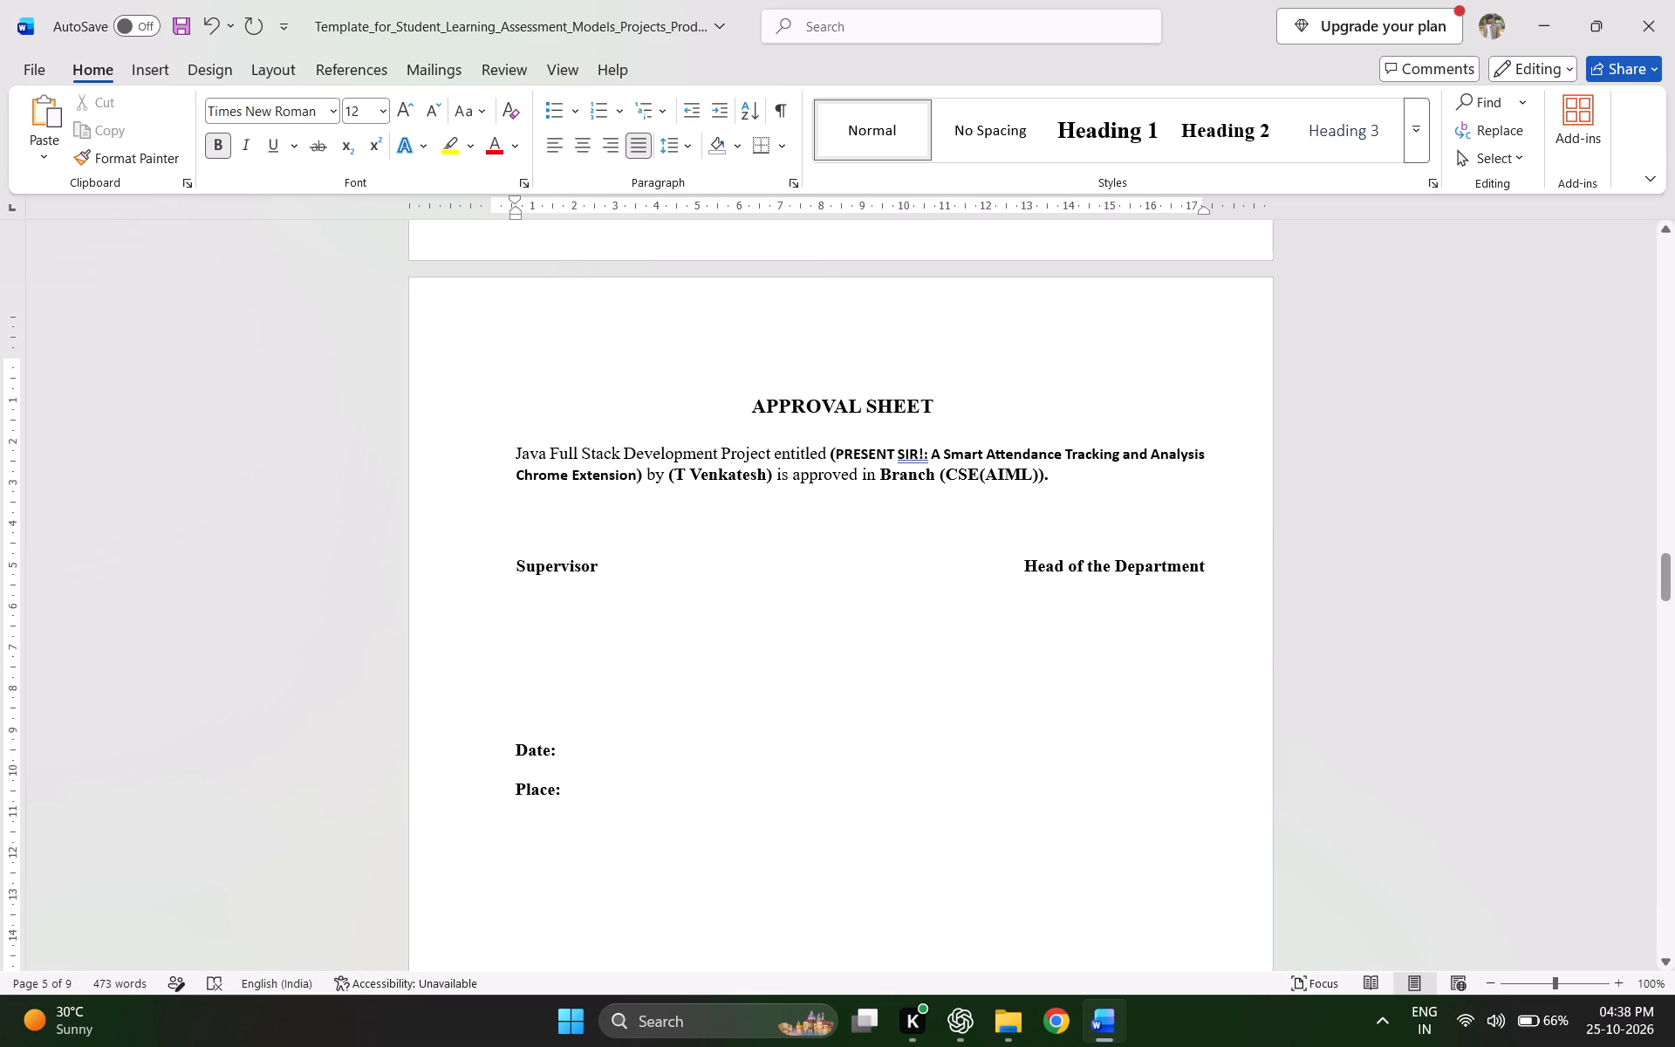
click(932, 530)
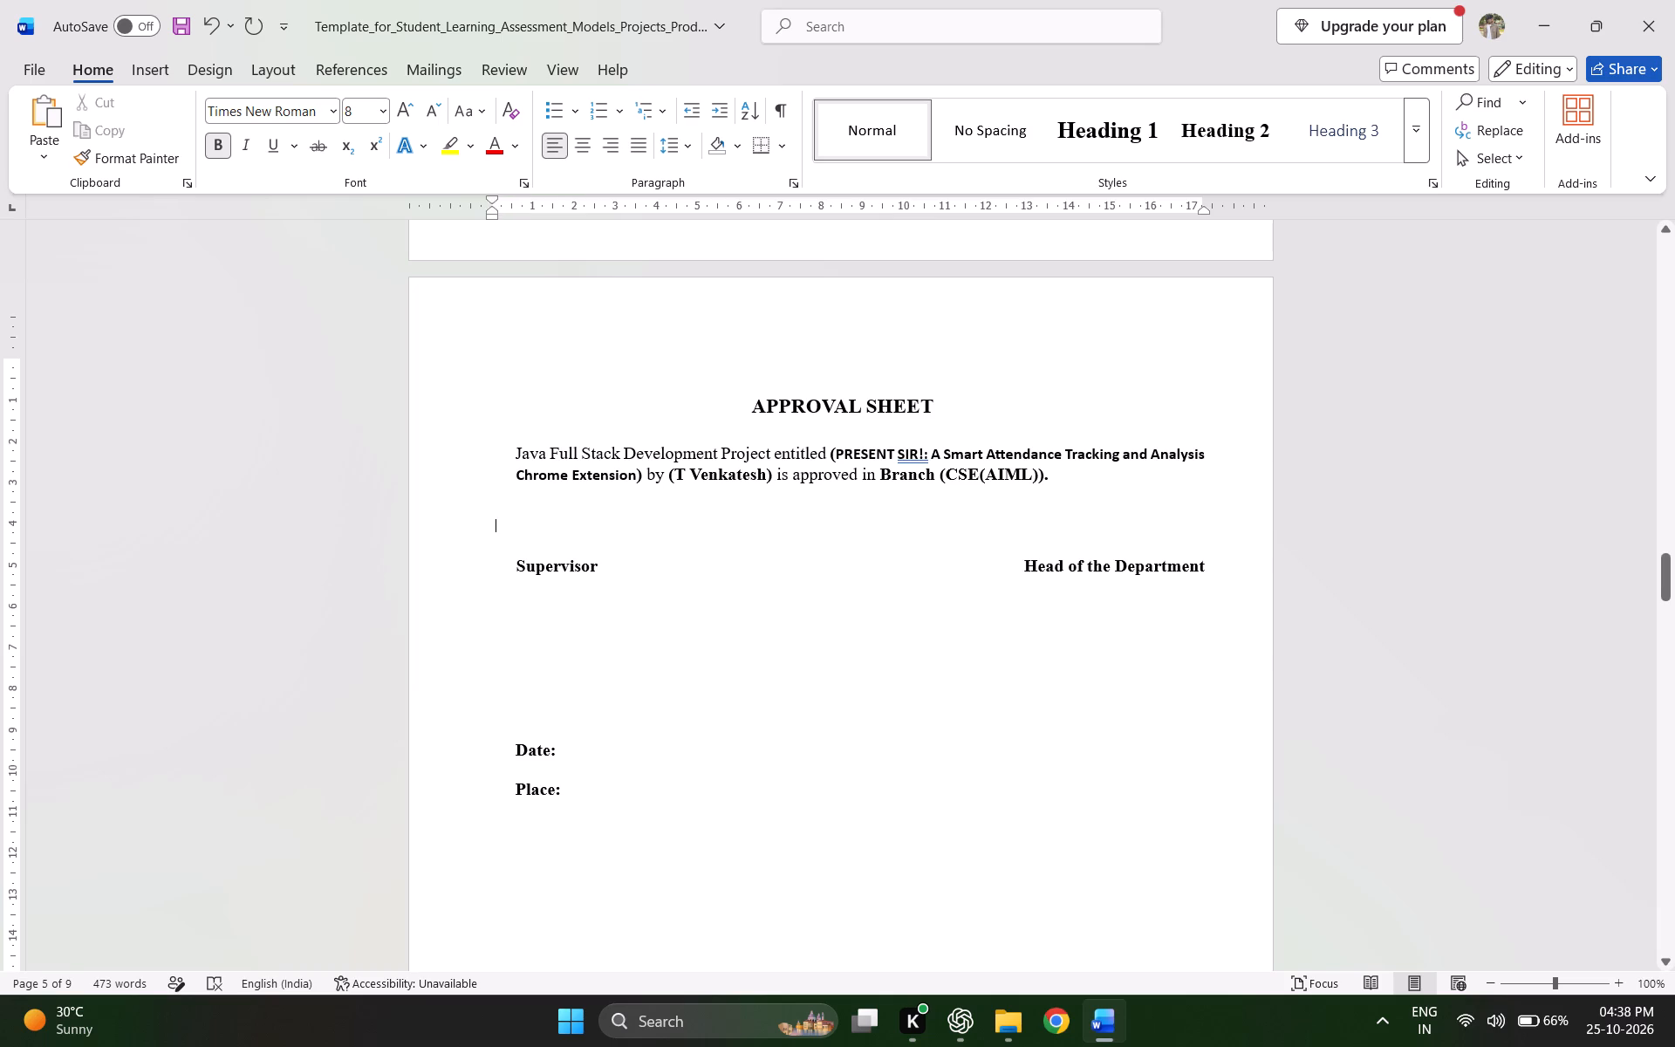
Enter HYDERABAD after the "Place:" label on the approval sheet.
scroll(1029, 523, down, 2)
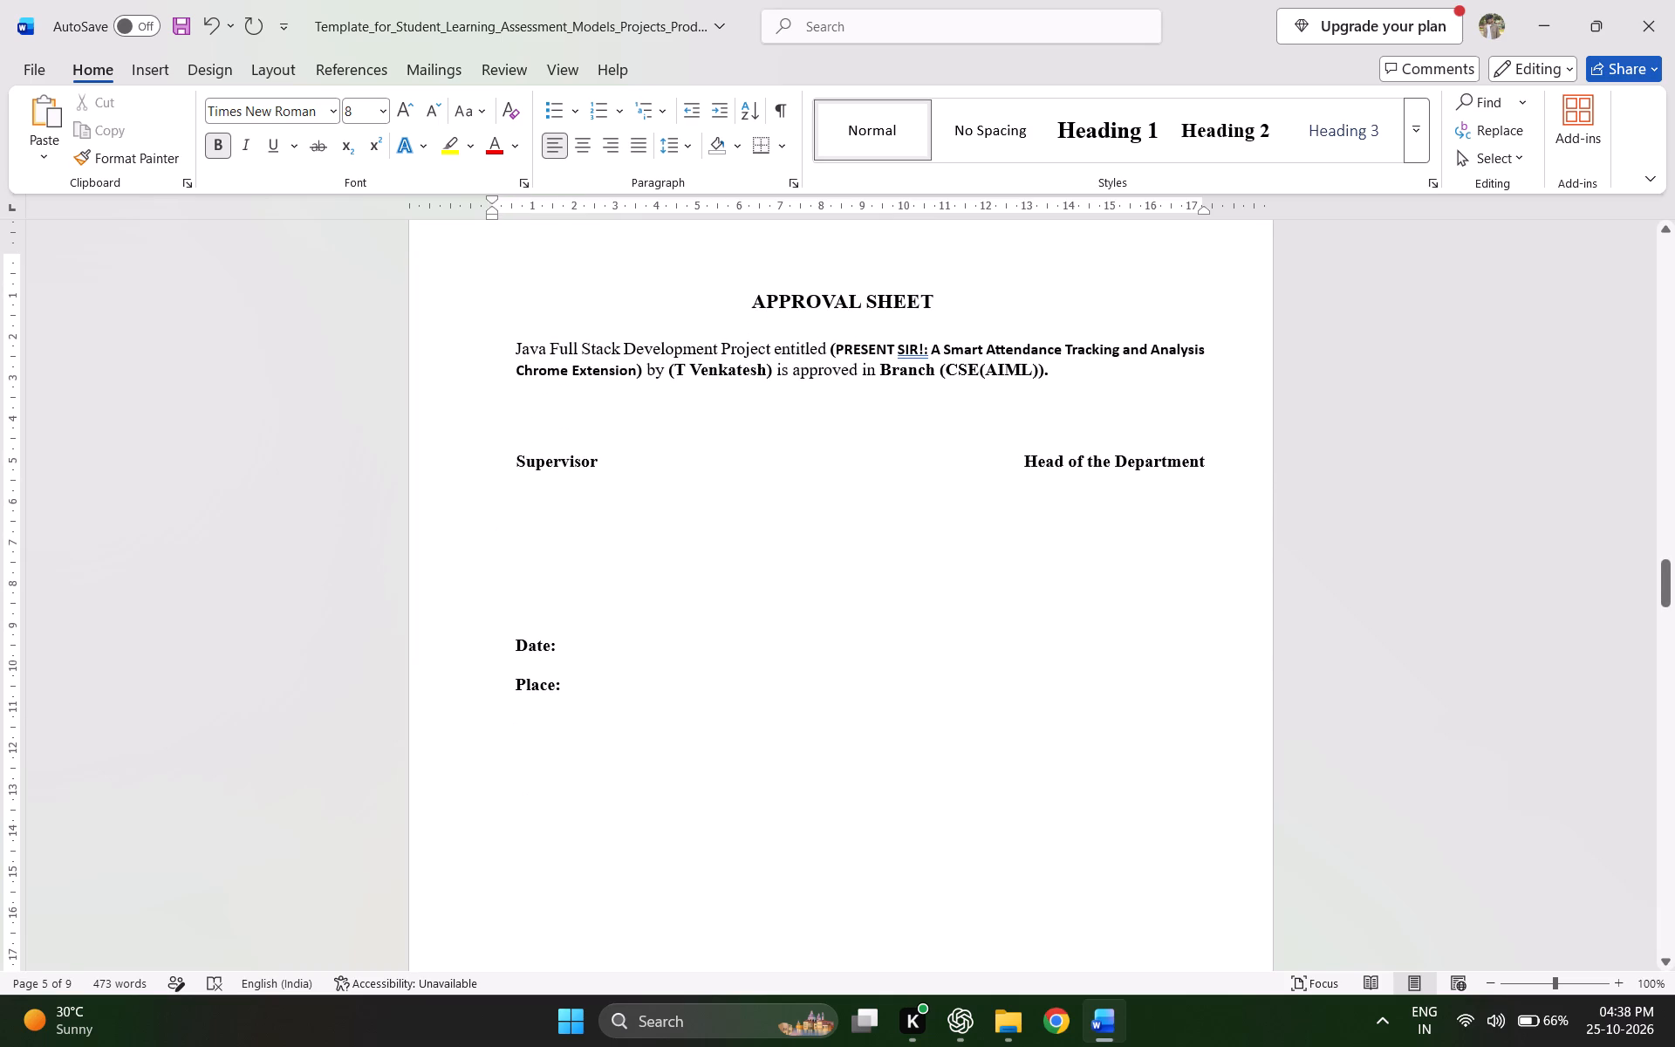
scroll(959, 571, down, 18)
scroll(957, 570, up, 8)
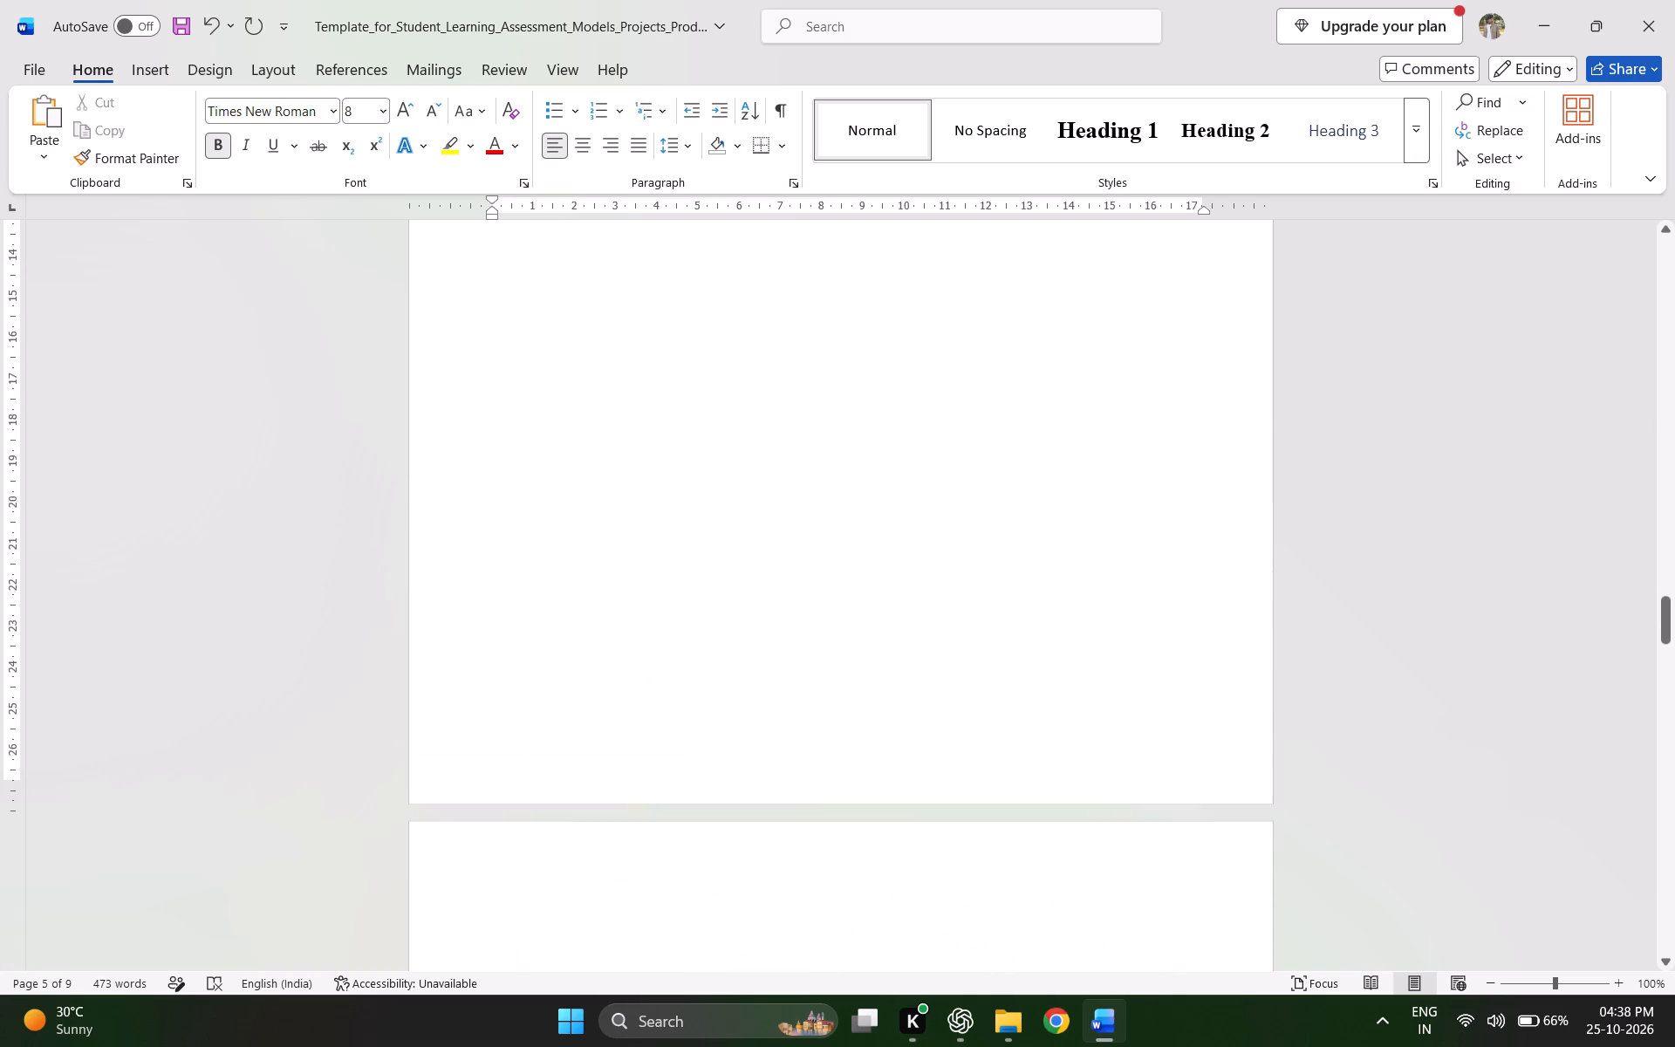
scroll(957, 570, up, 4)
click(607, 366)
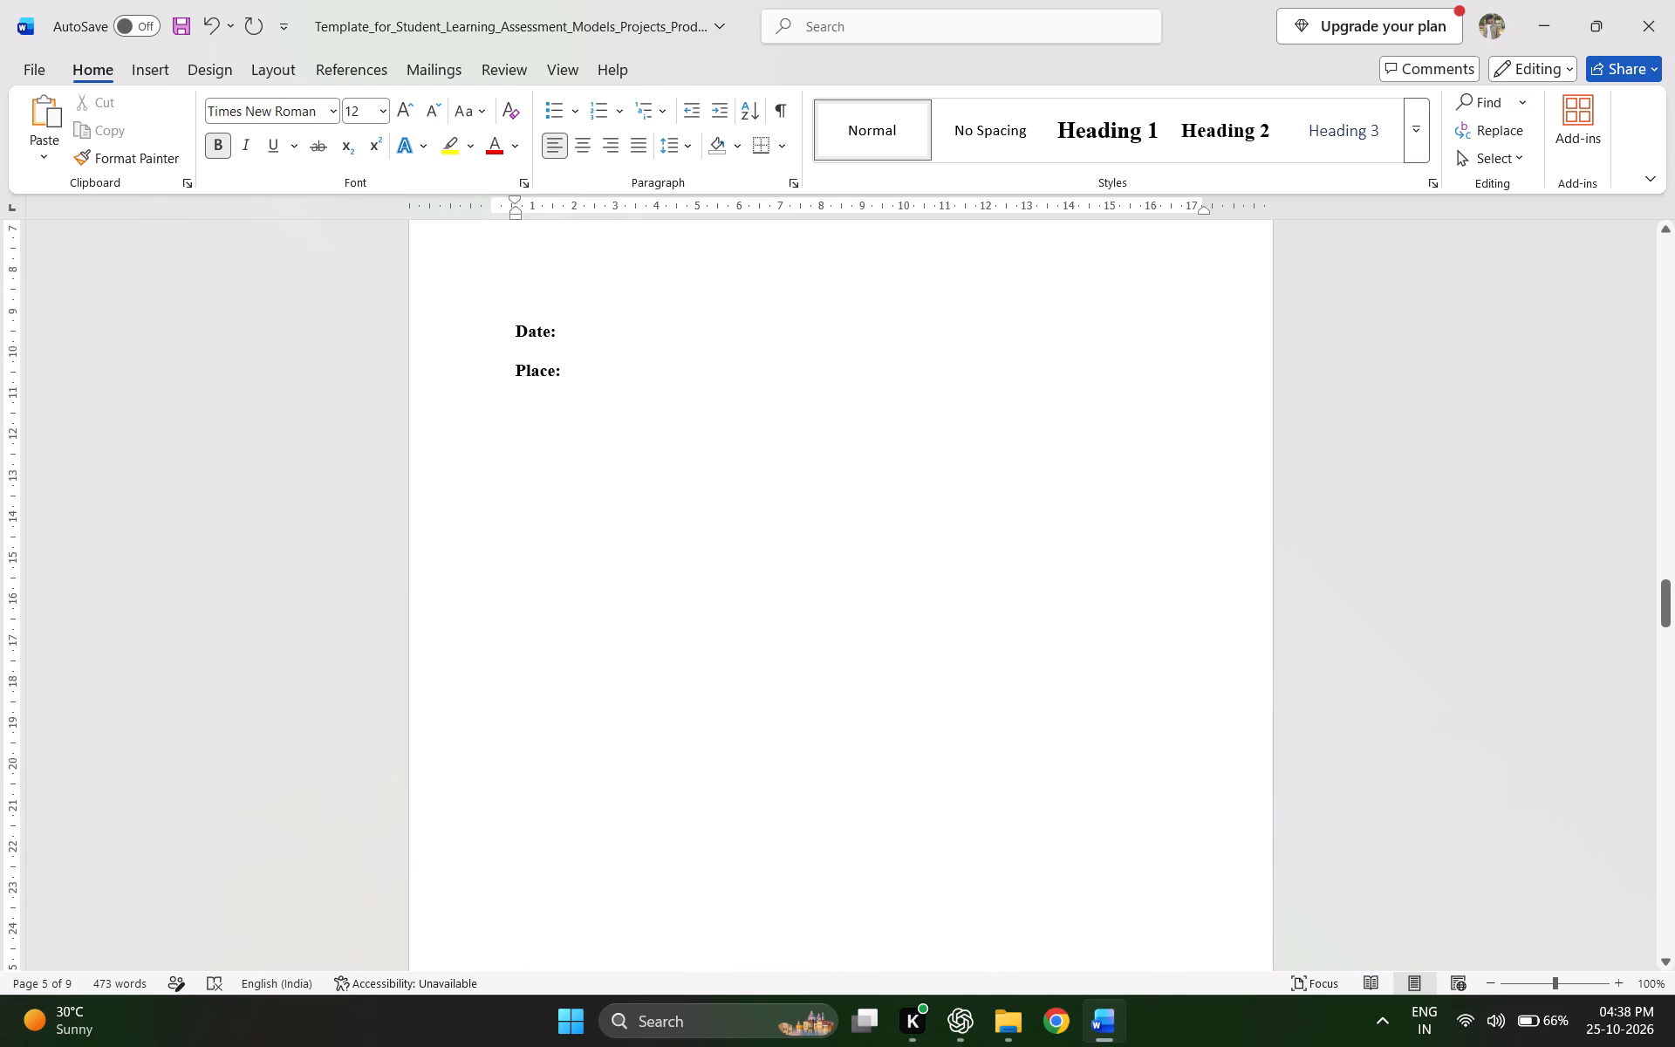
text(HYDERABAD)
Remove the boxed "Sample Page 5" label above the ABSTRACT heading.
scroll(727, 469, down, 6)
scroll(817, 508, down, 7)
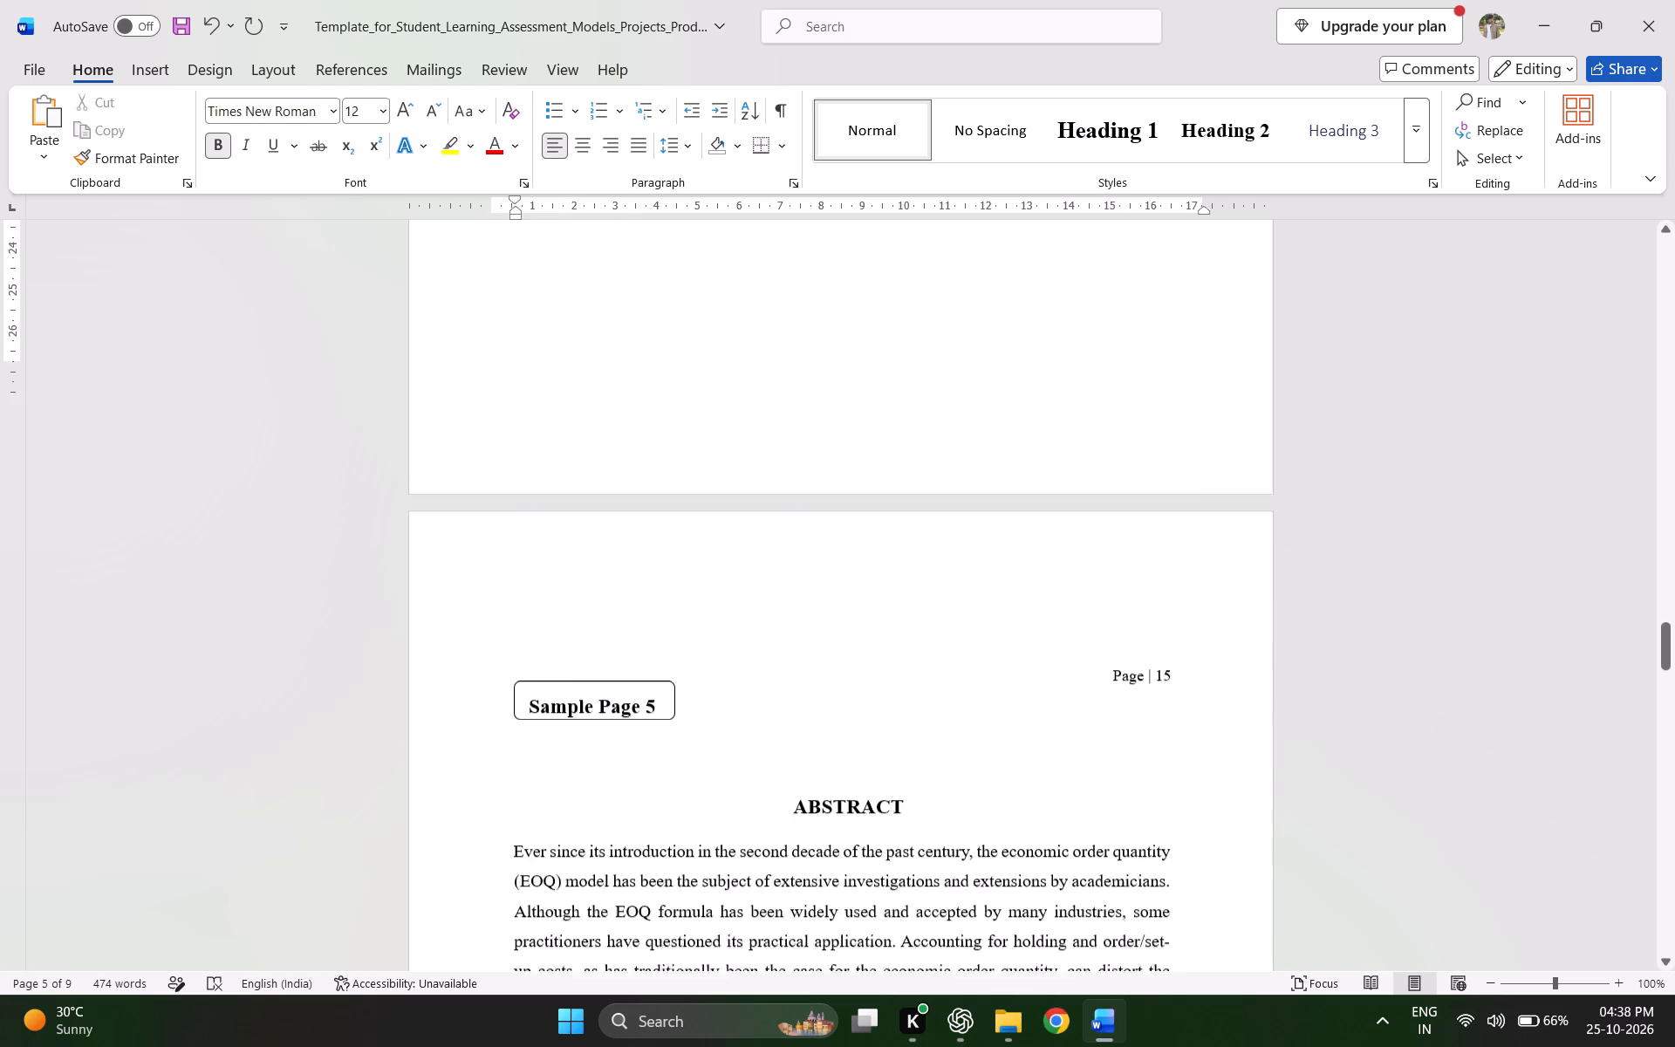
scroll(842, 517, down, 3)
drag(754, 469, 535, 443)
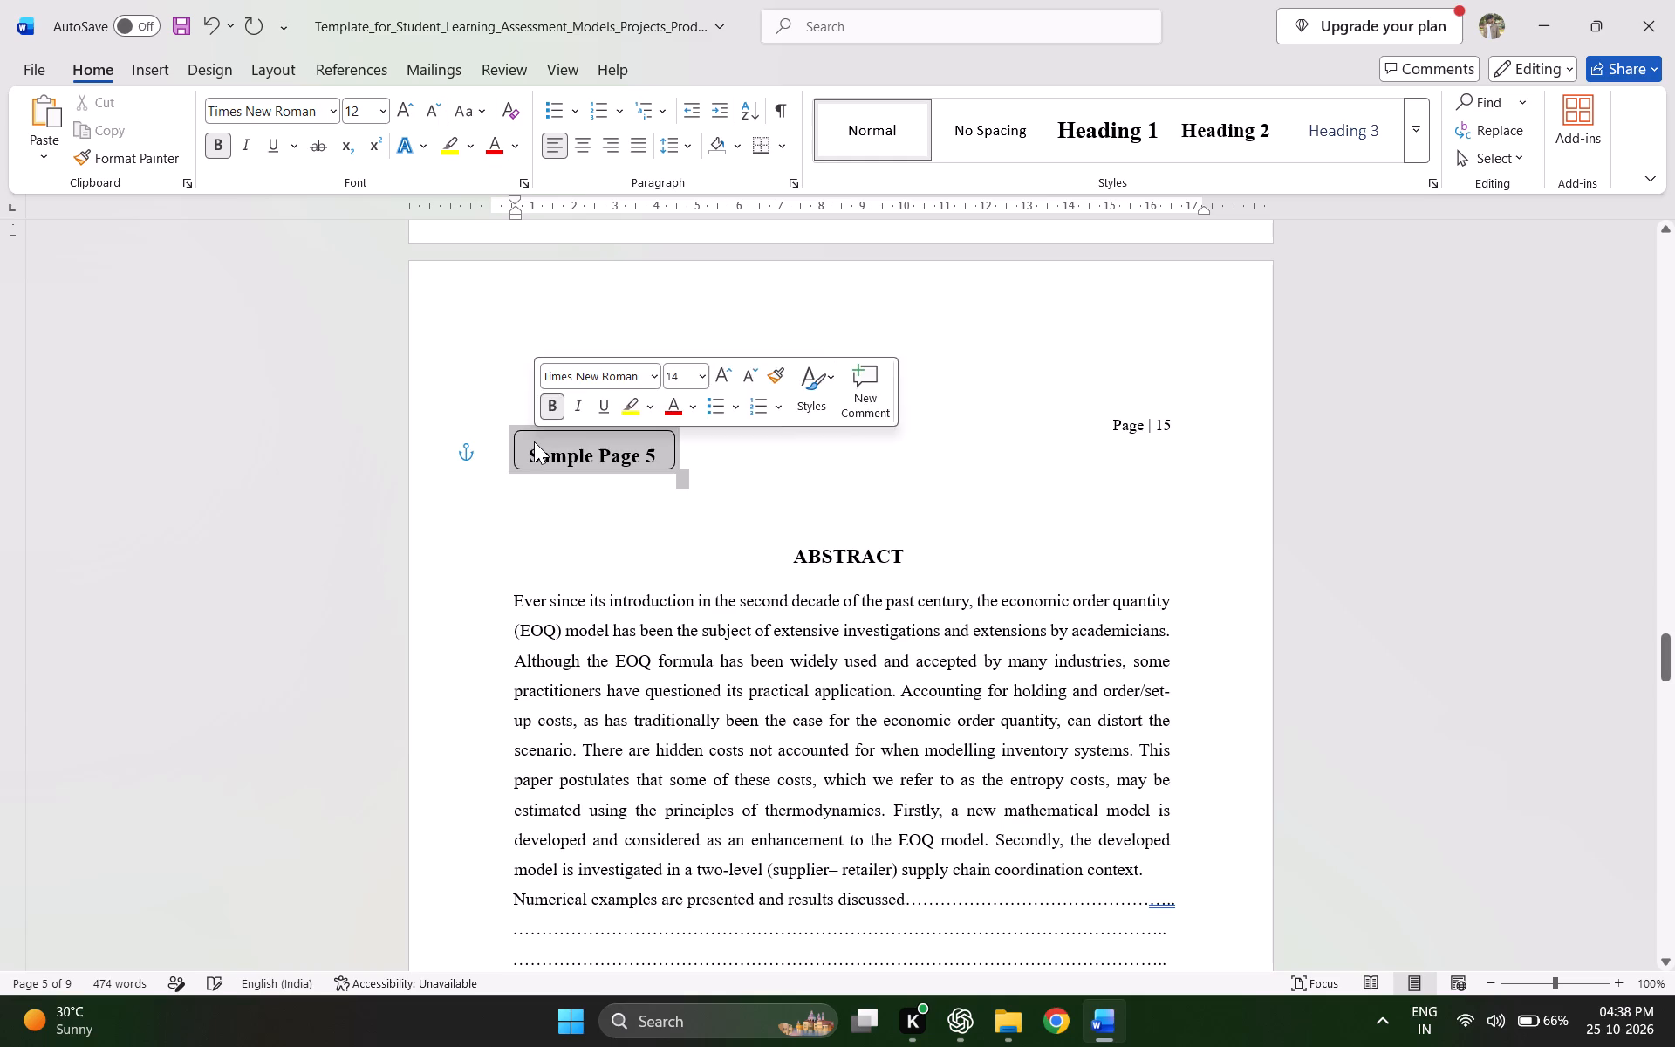
key(ctrl+x)
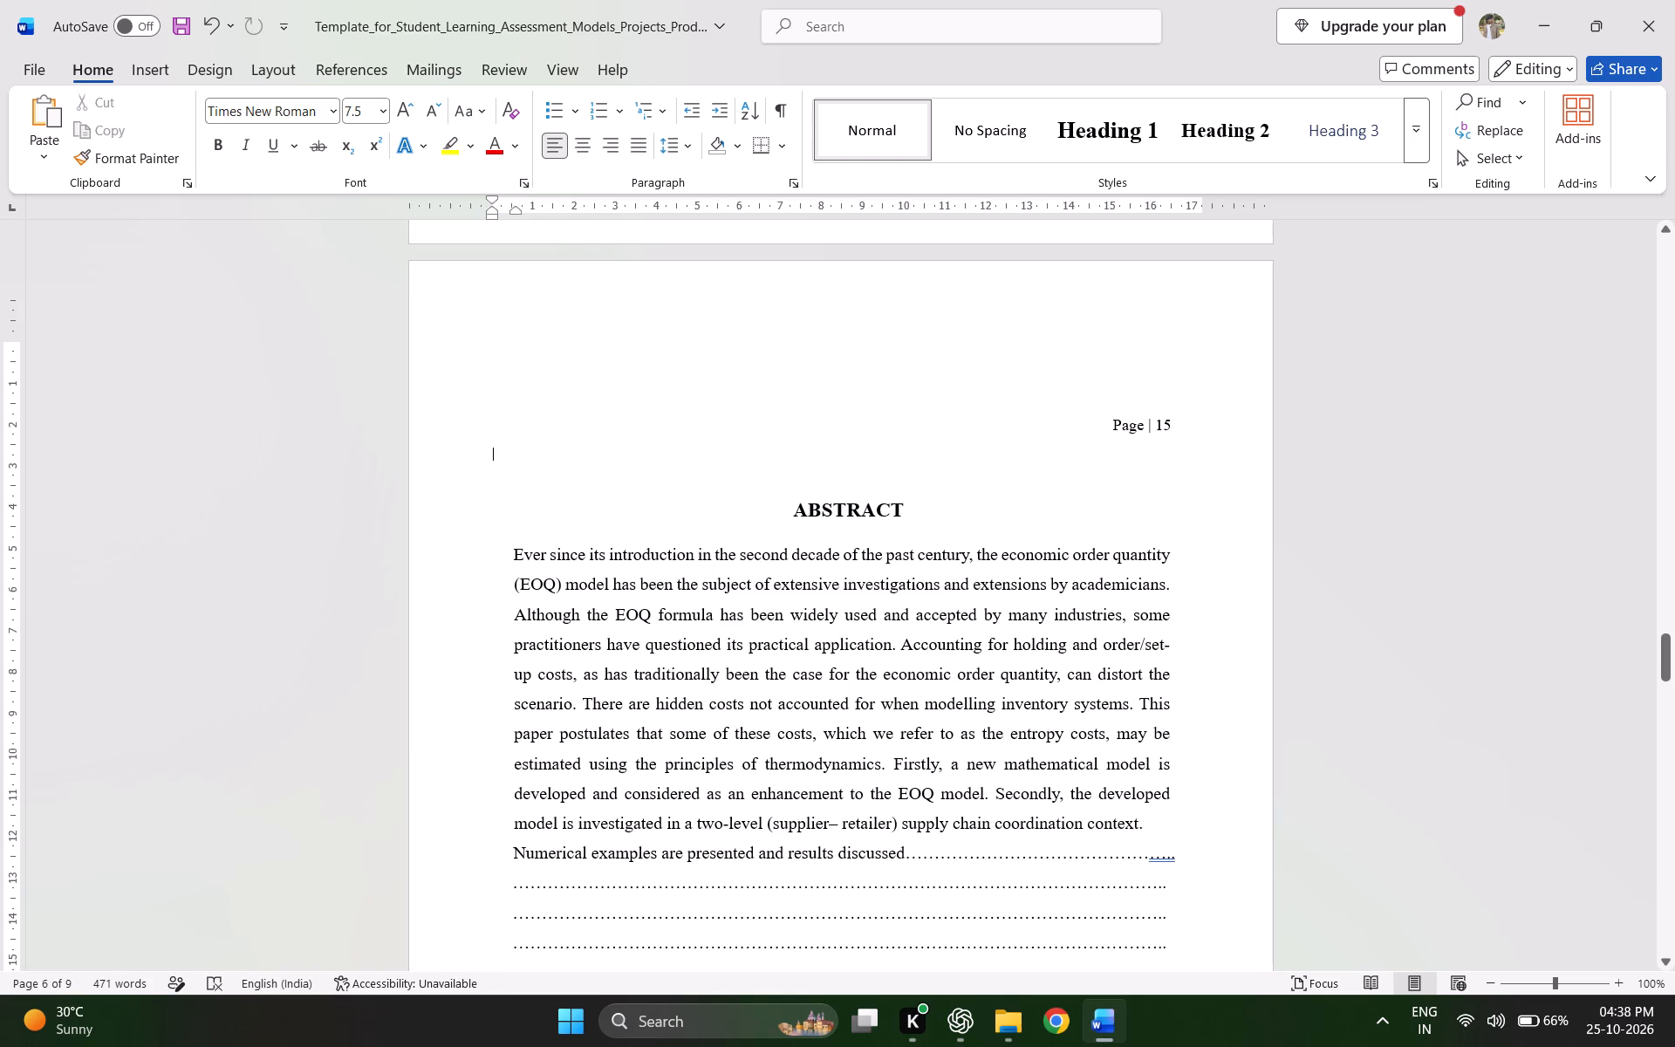
Remove the "Page | 15" label and the surplus blank lines above the ABSTRACT heading.
drag(1194, 425, 1097, 428)
key(ctrl+x)
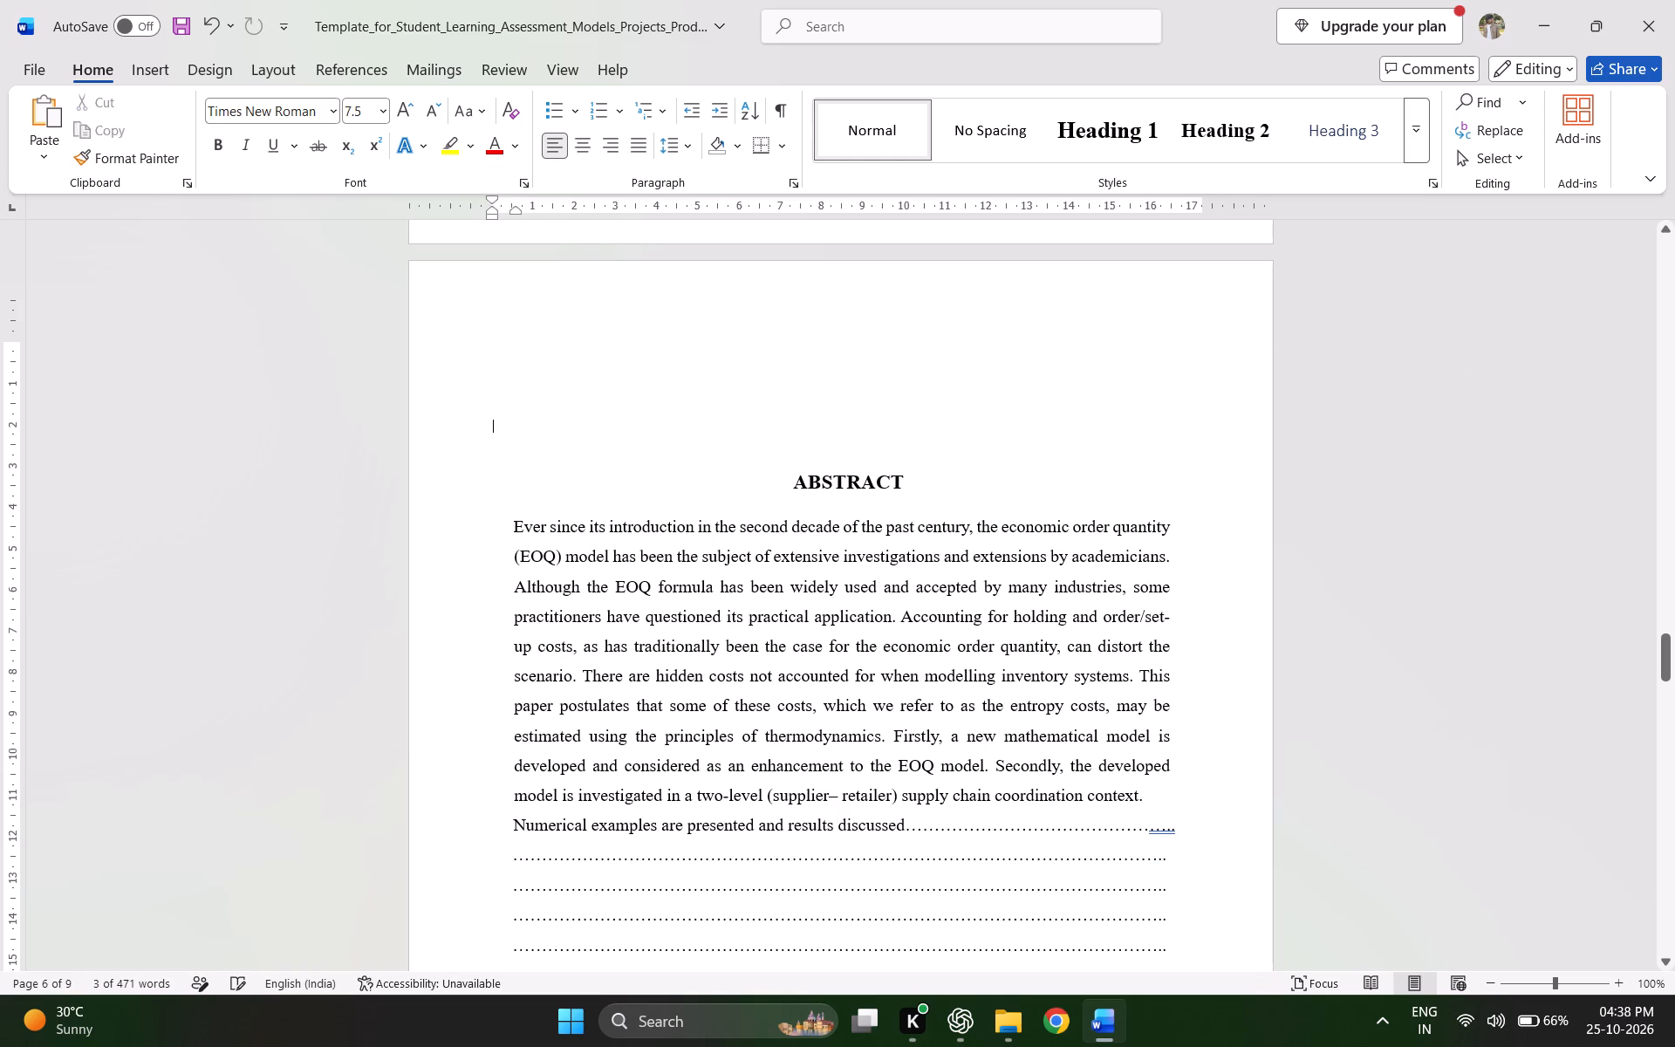
key(BackSpace)
key(BackSpace)
key(BackSpace)
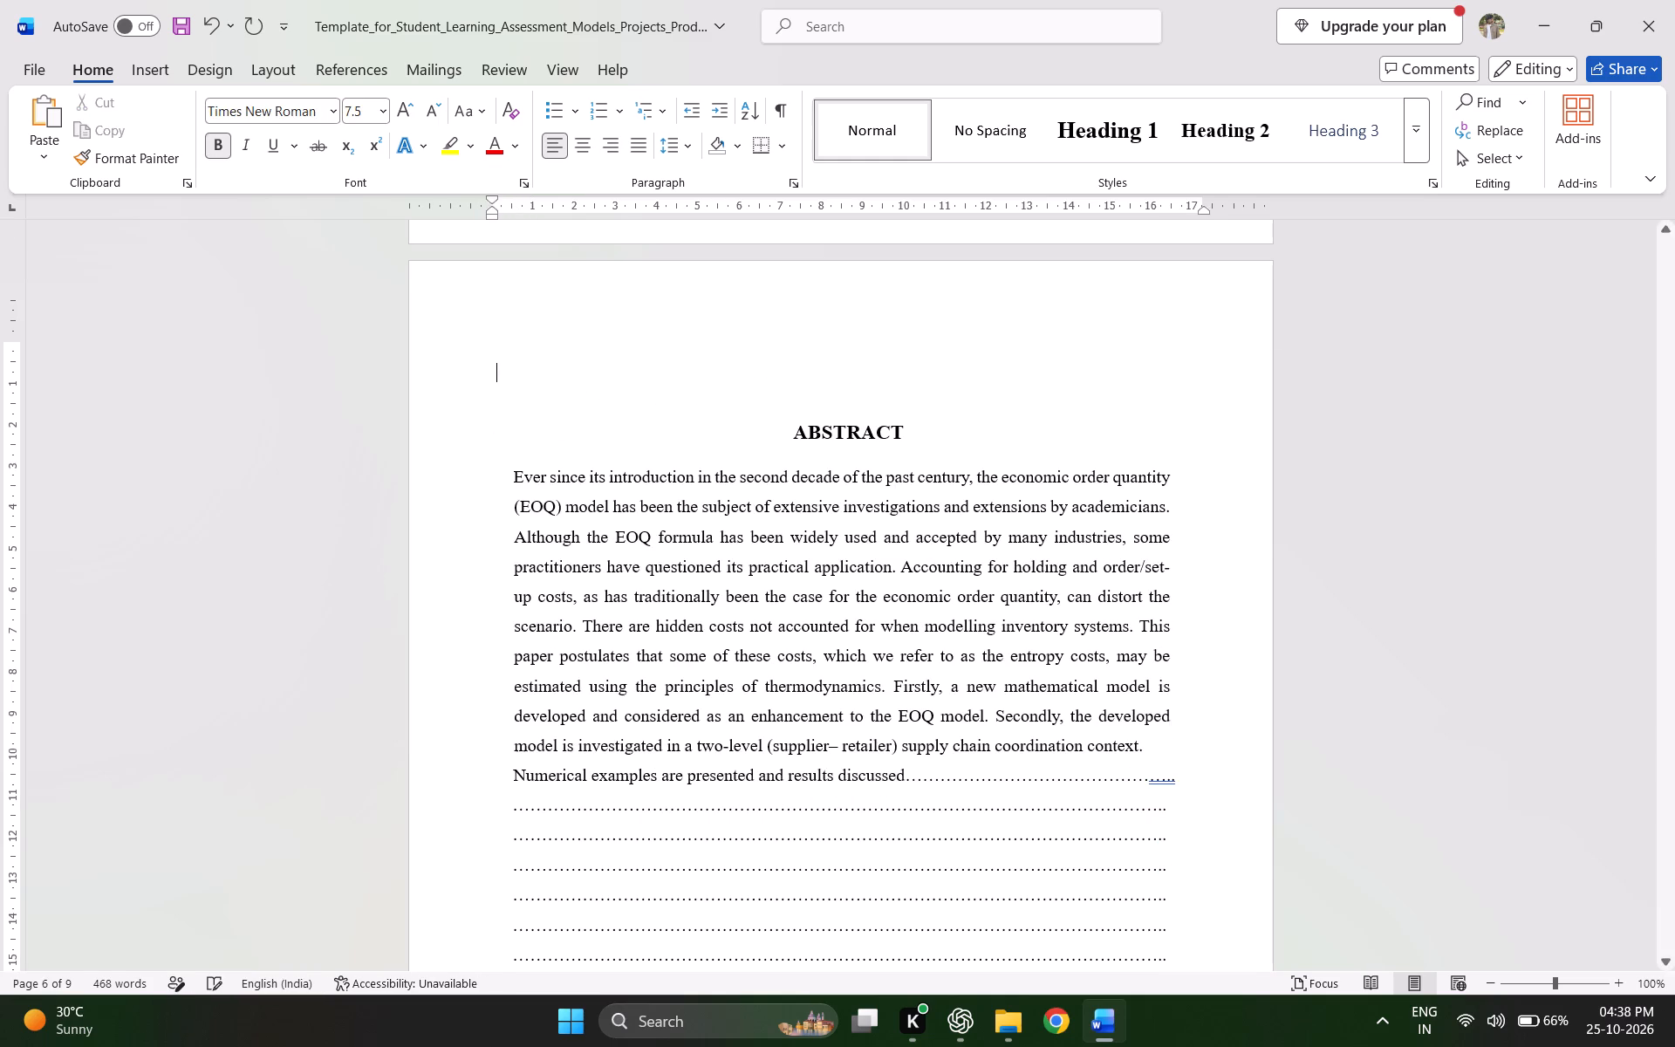
key(BackSpace)
key(BackSpace)
key(BackSpace)
Review the template's sample abstract text, its Keywords paragraph and the start of the Contents page.
scroll(931, 505, down, 7)
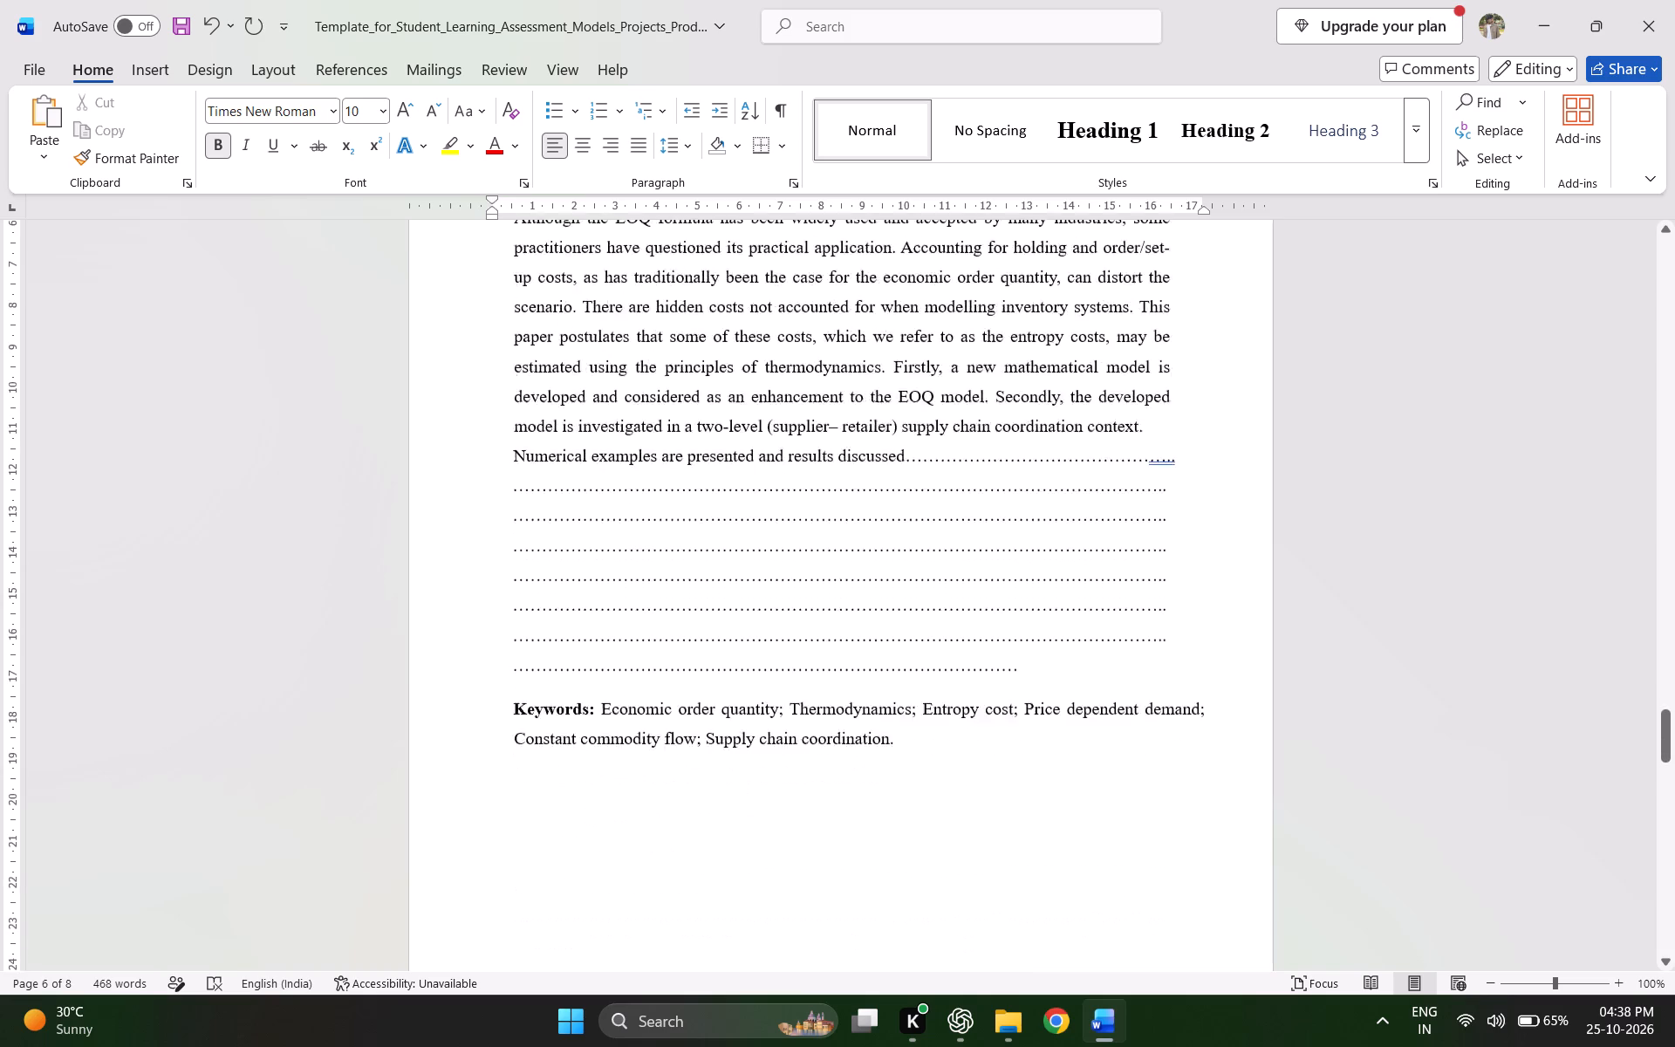
scroll(933, 523, down, 11)
scroll(981, 590, down, 3)
scroll(982, 597, up, 11)
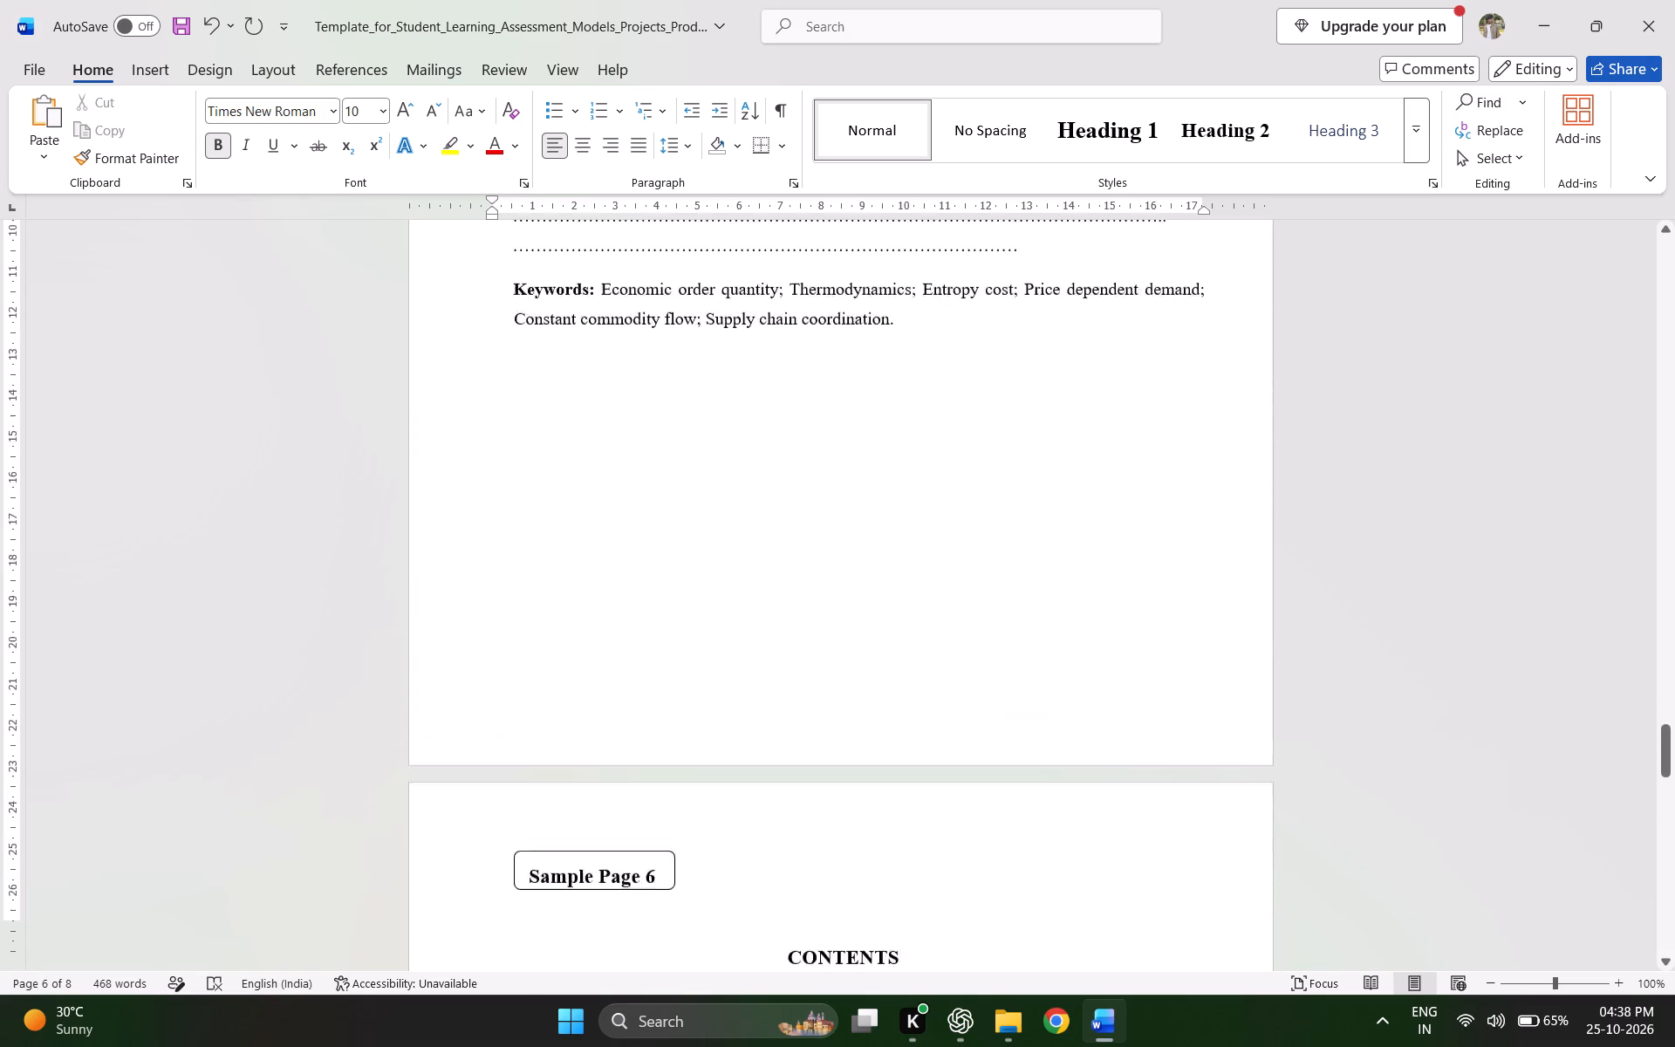
scroll(984, 600, up, 9)
scroll(984, 600, down, 2)
scroll(1030, 731, down, 4)
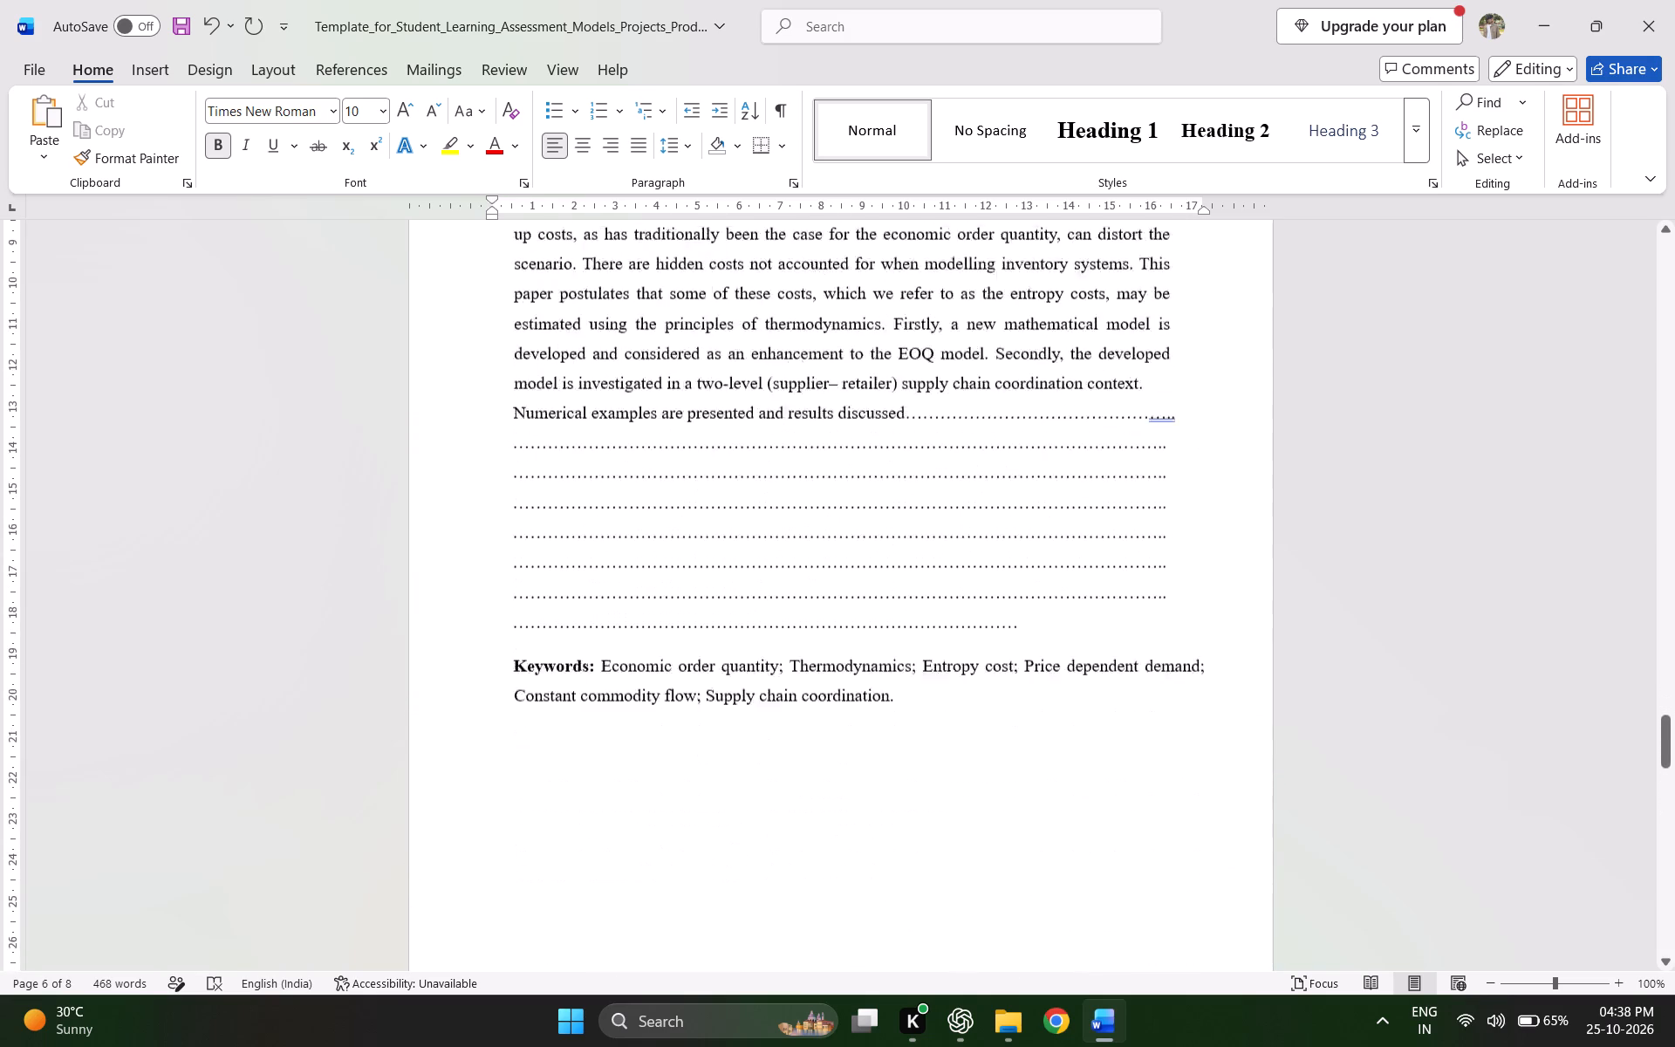
scroll(1029, 735, down, 15)
scroll(1017, 729, up, 7)
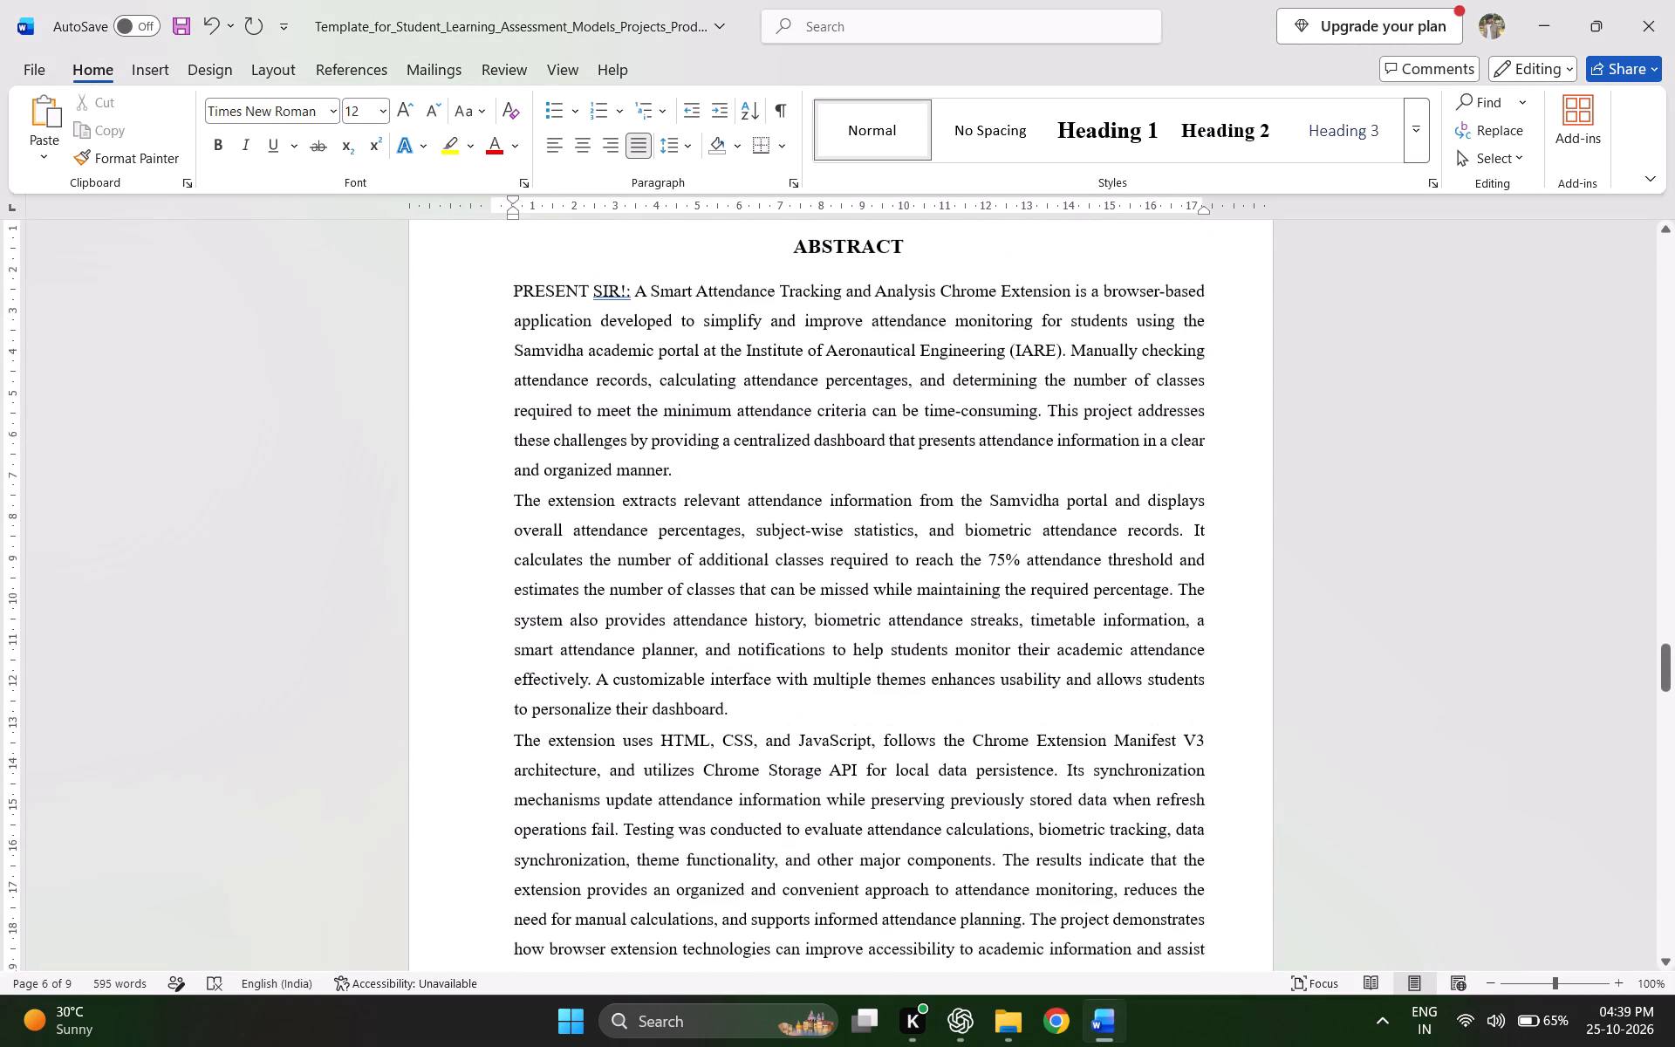
drag(508, 305, 913, 790)
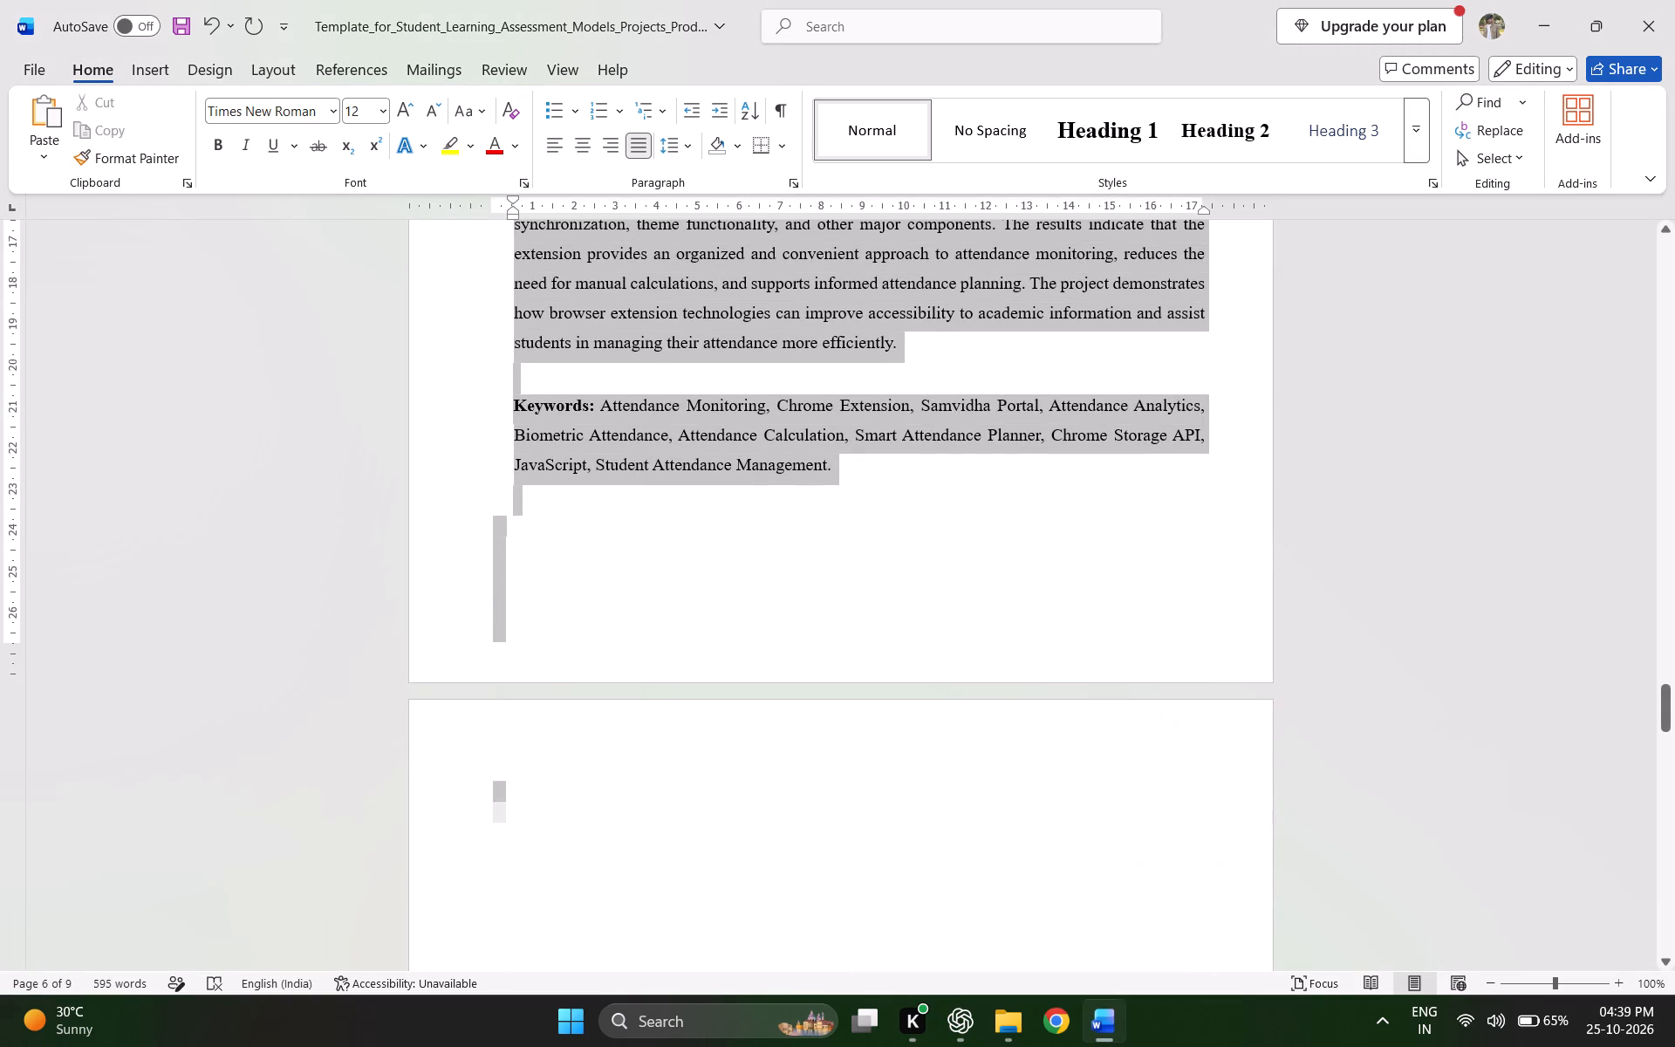
drag(913, 790, 912, 339)
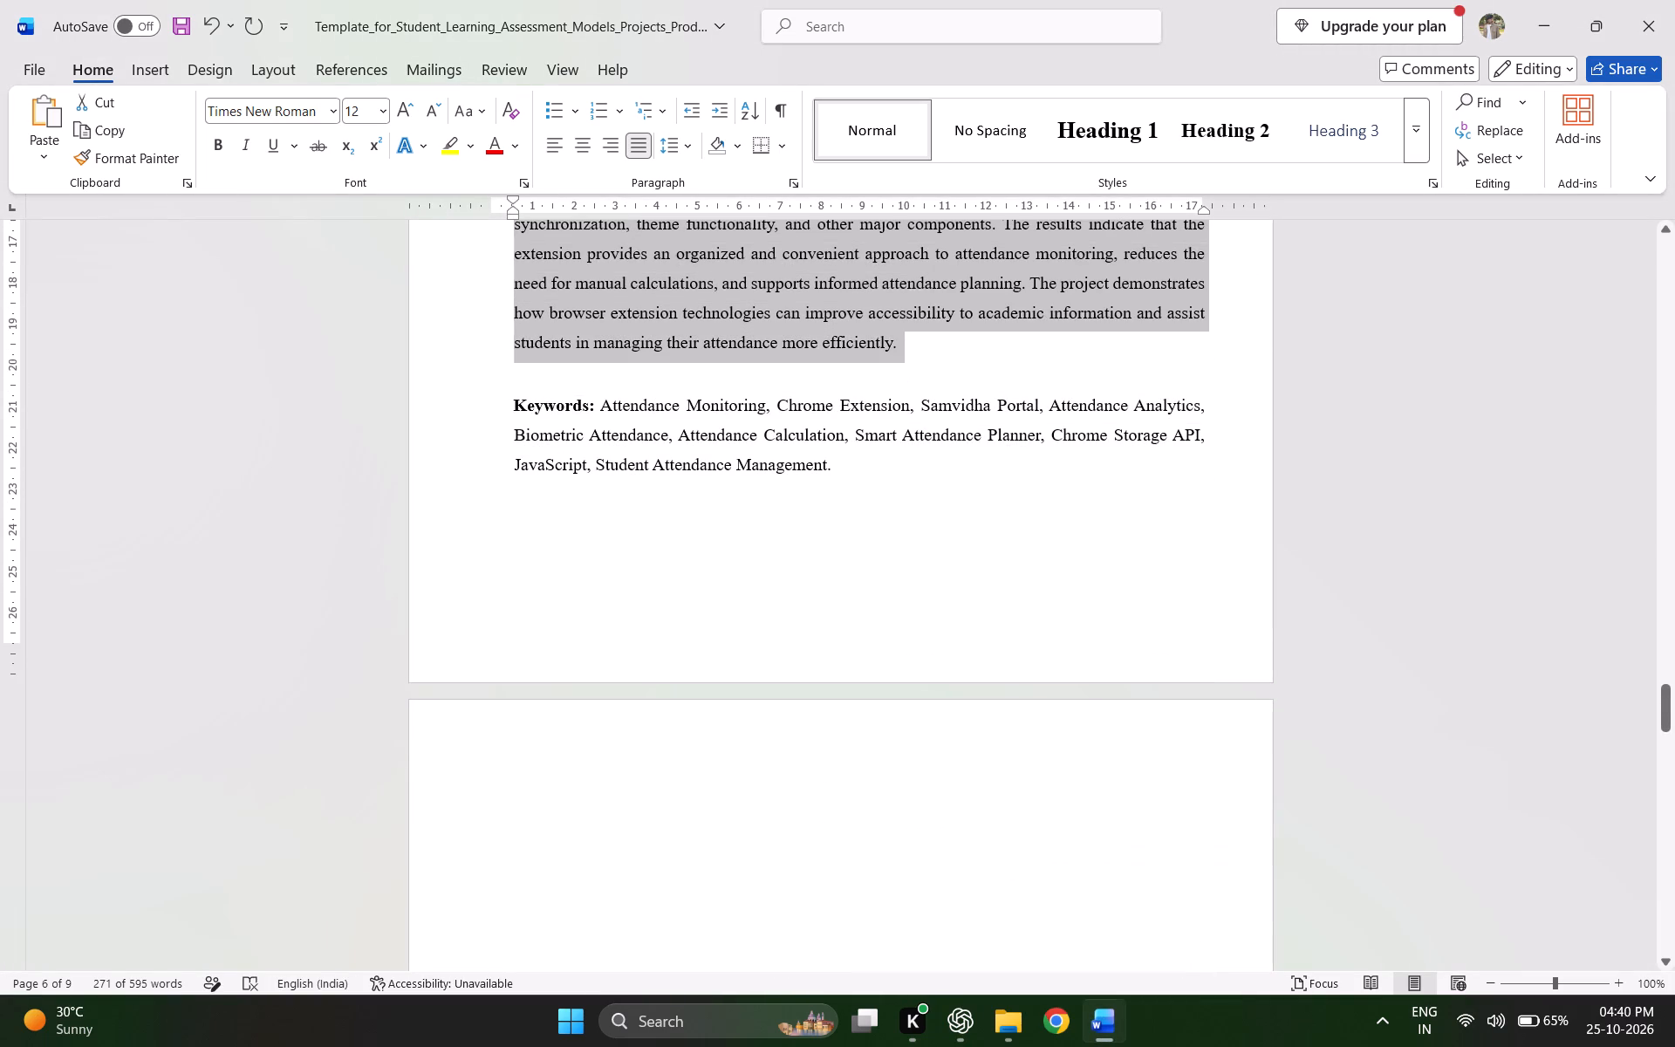
key(ctrl+v)
scroll(910, 619, up, 5)
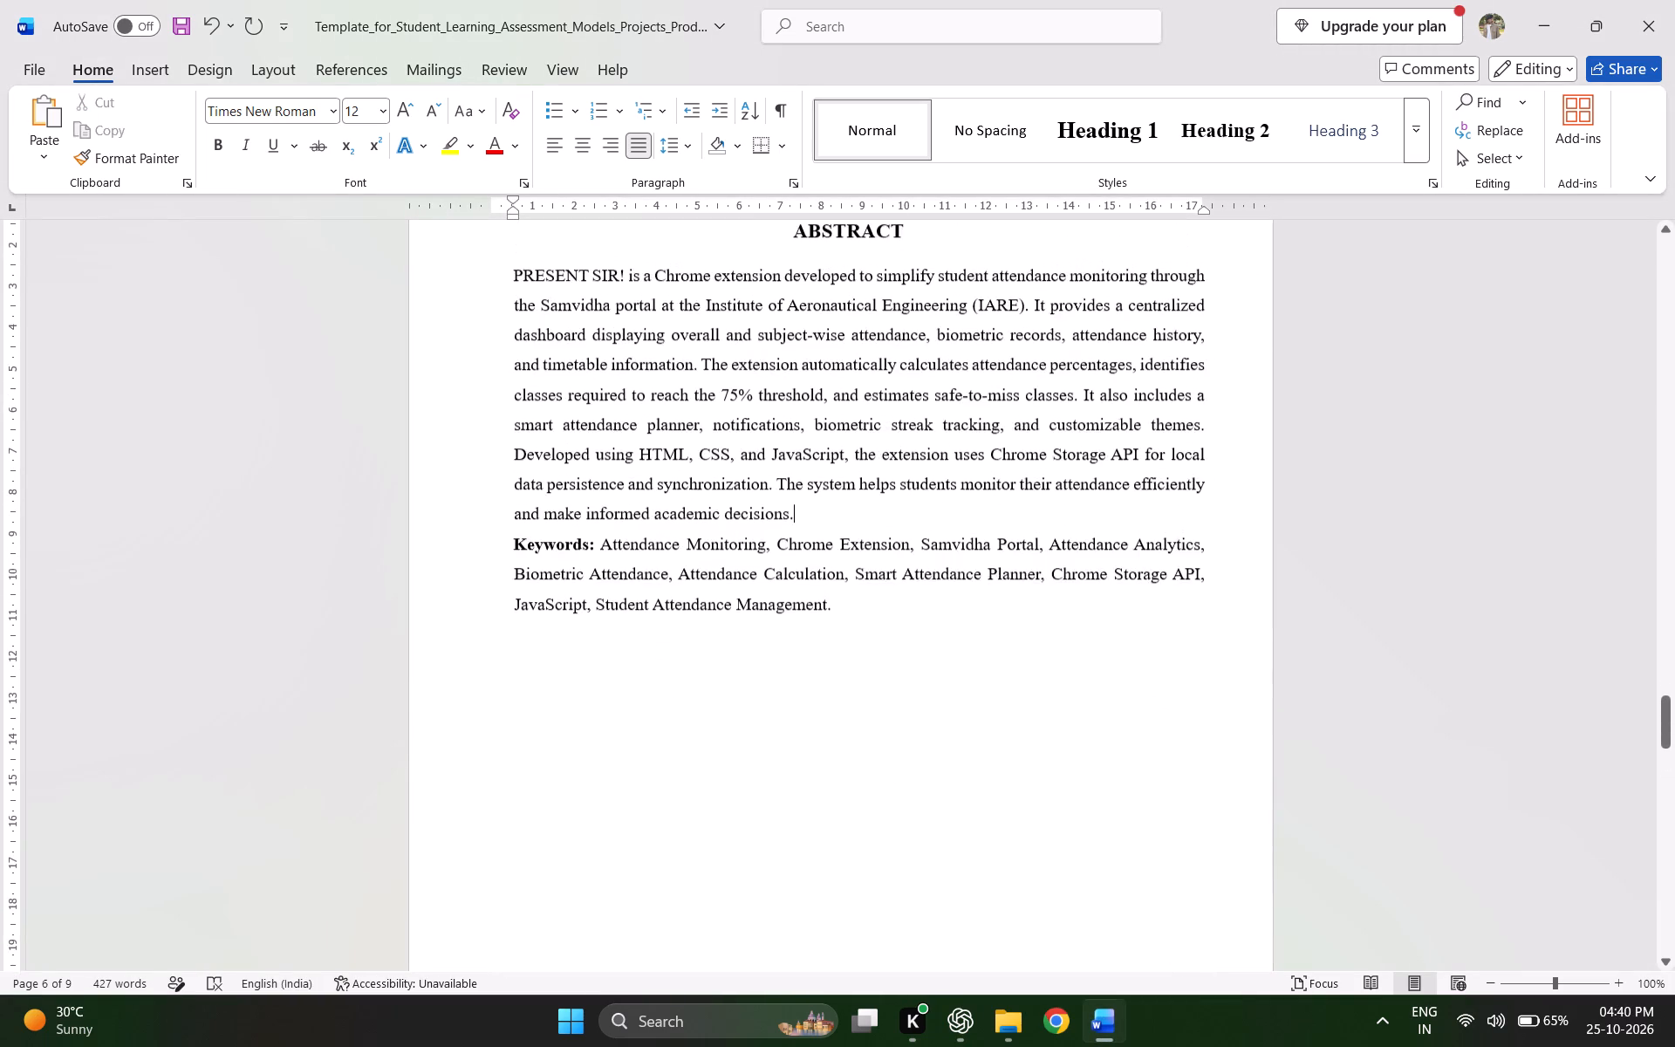
scroll(910, 619, up, 4)
scroll(910, 621, down, 8)
Insert ten blank lines below the abstract's keywords to push the CONTENTS section onto a new page.
click(901, 664)
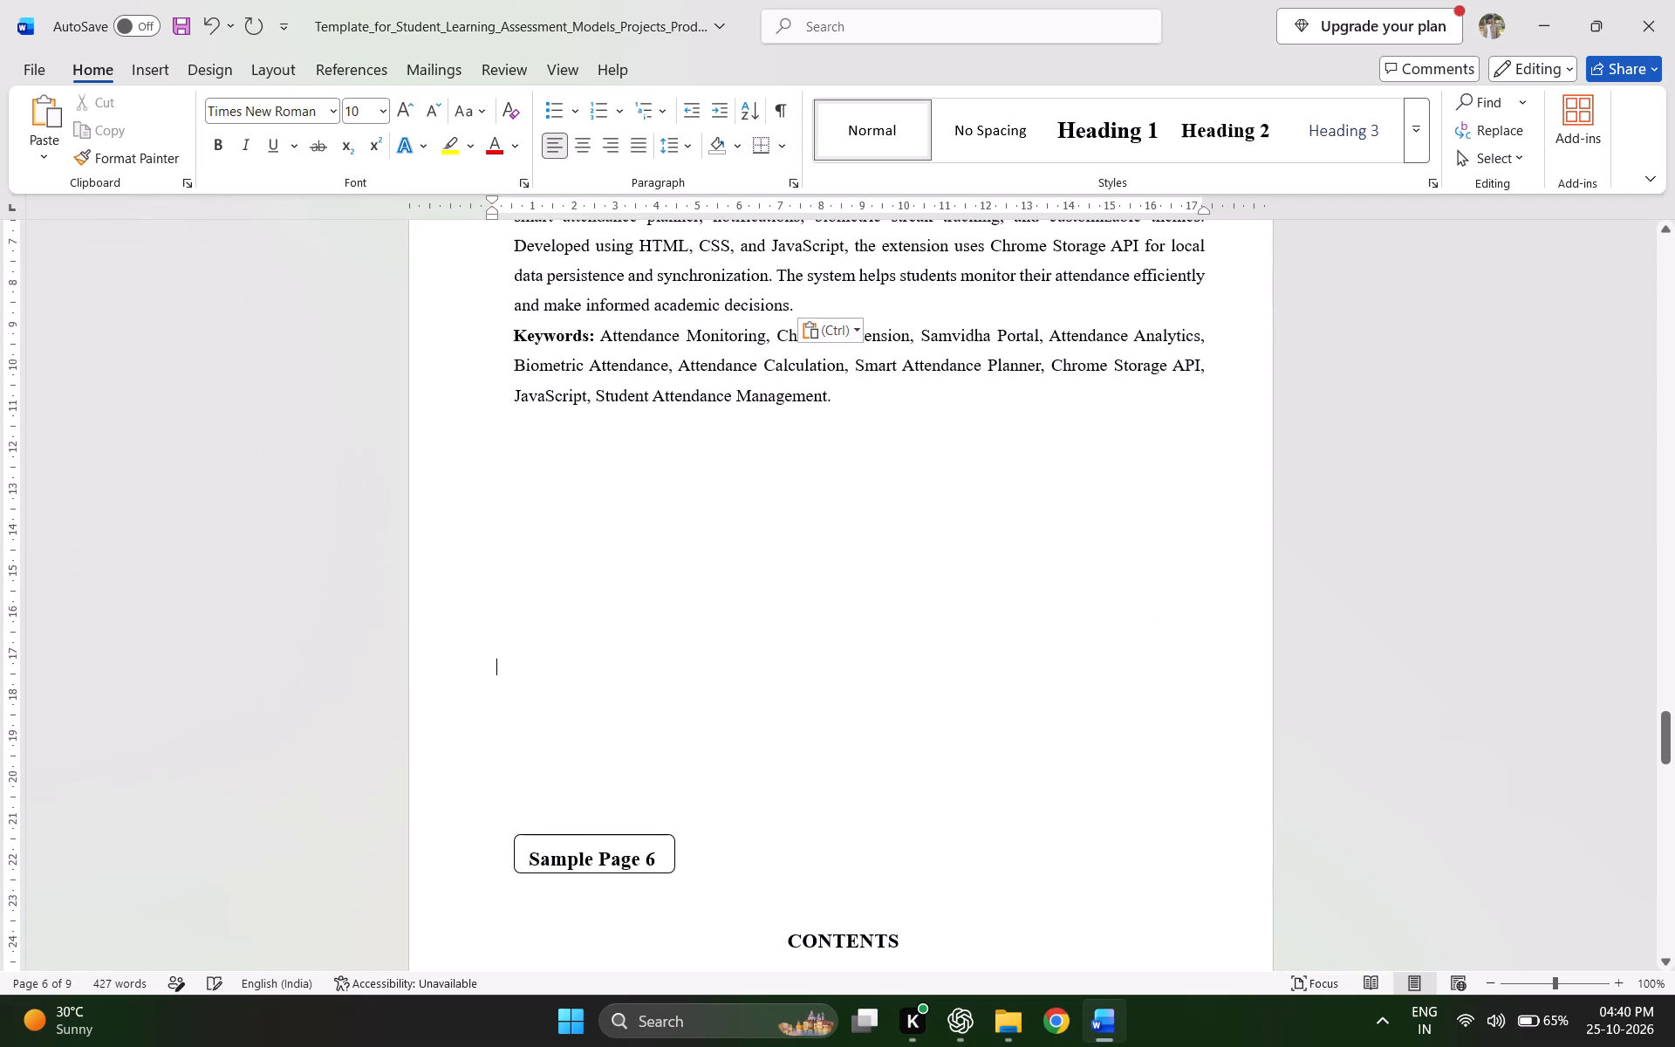
key(Return)
key(Return)
key(Return)
key(Return)
key(Return)
key(Return)
key(Return)
scroll(906, 667, down, 7)
key(Return)
key(Return)
key(Return)
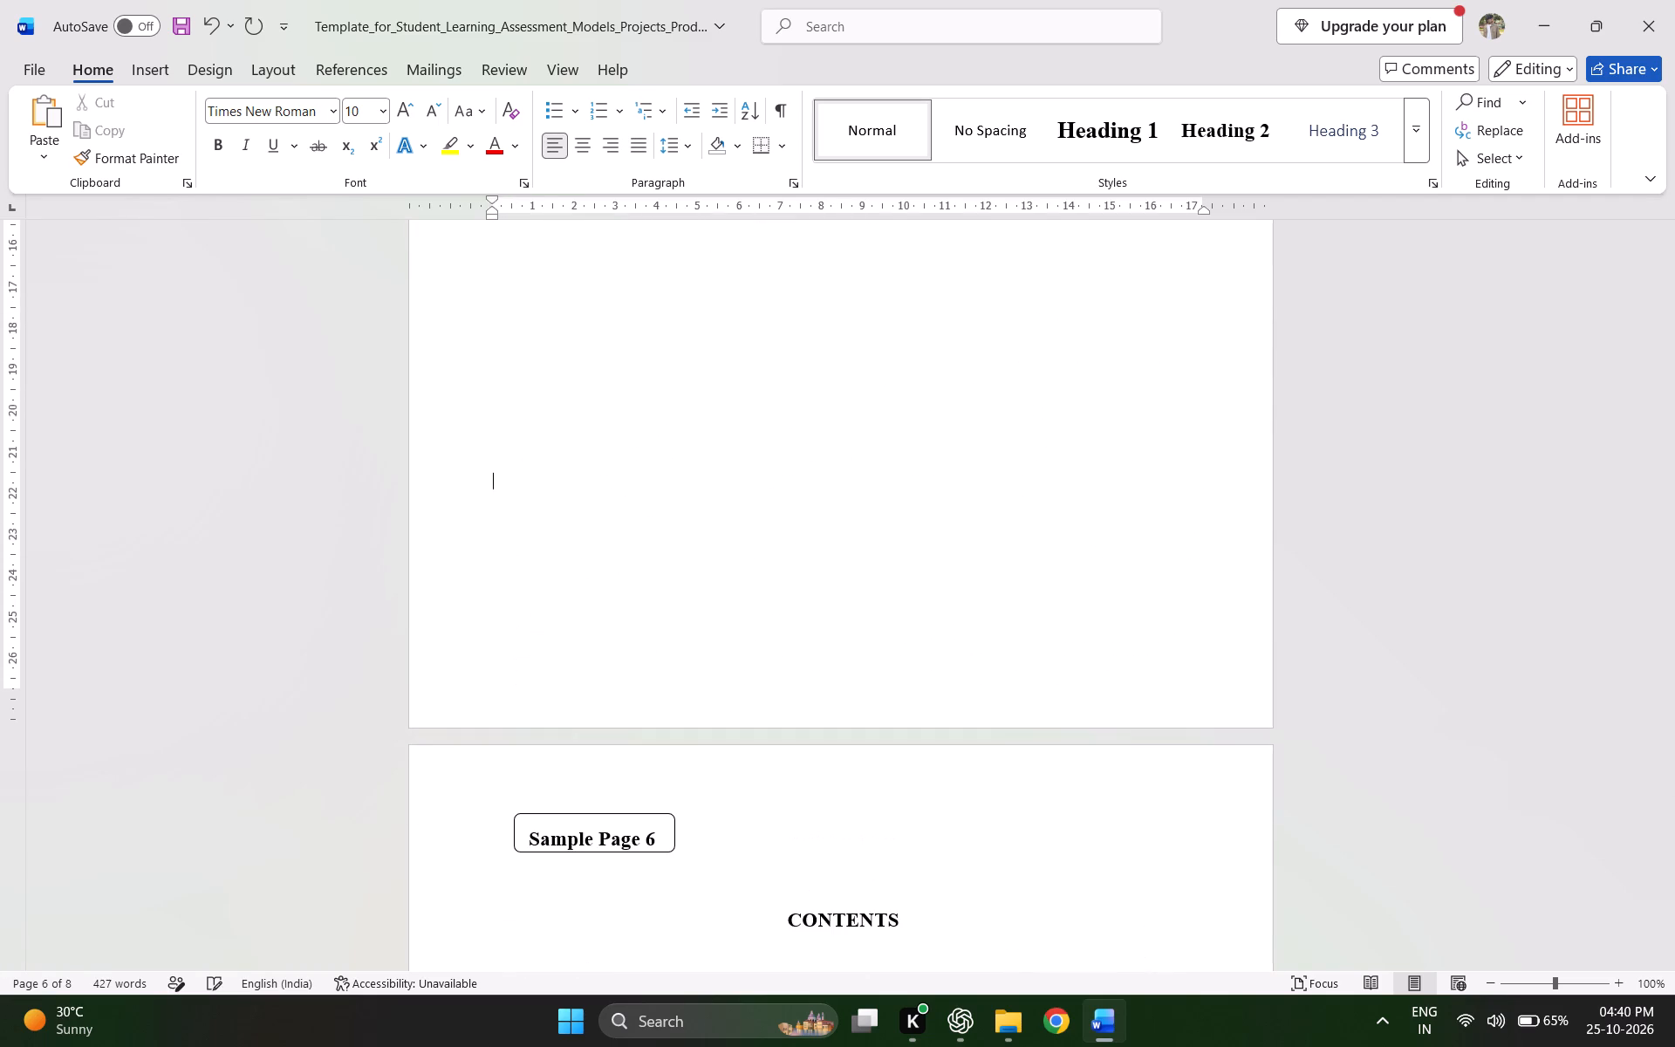
scroll(905, 681, down, 4)
Cut the "Sample Page 6" label from above the CONTENTS heading.
drag(715, 661, 441, 633)
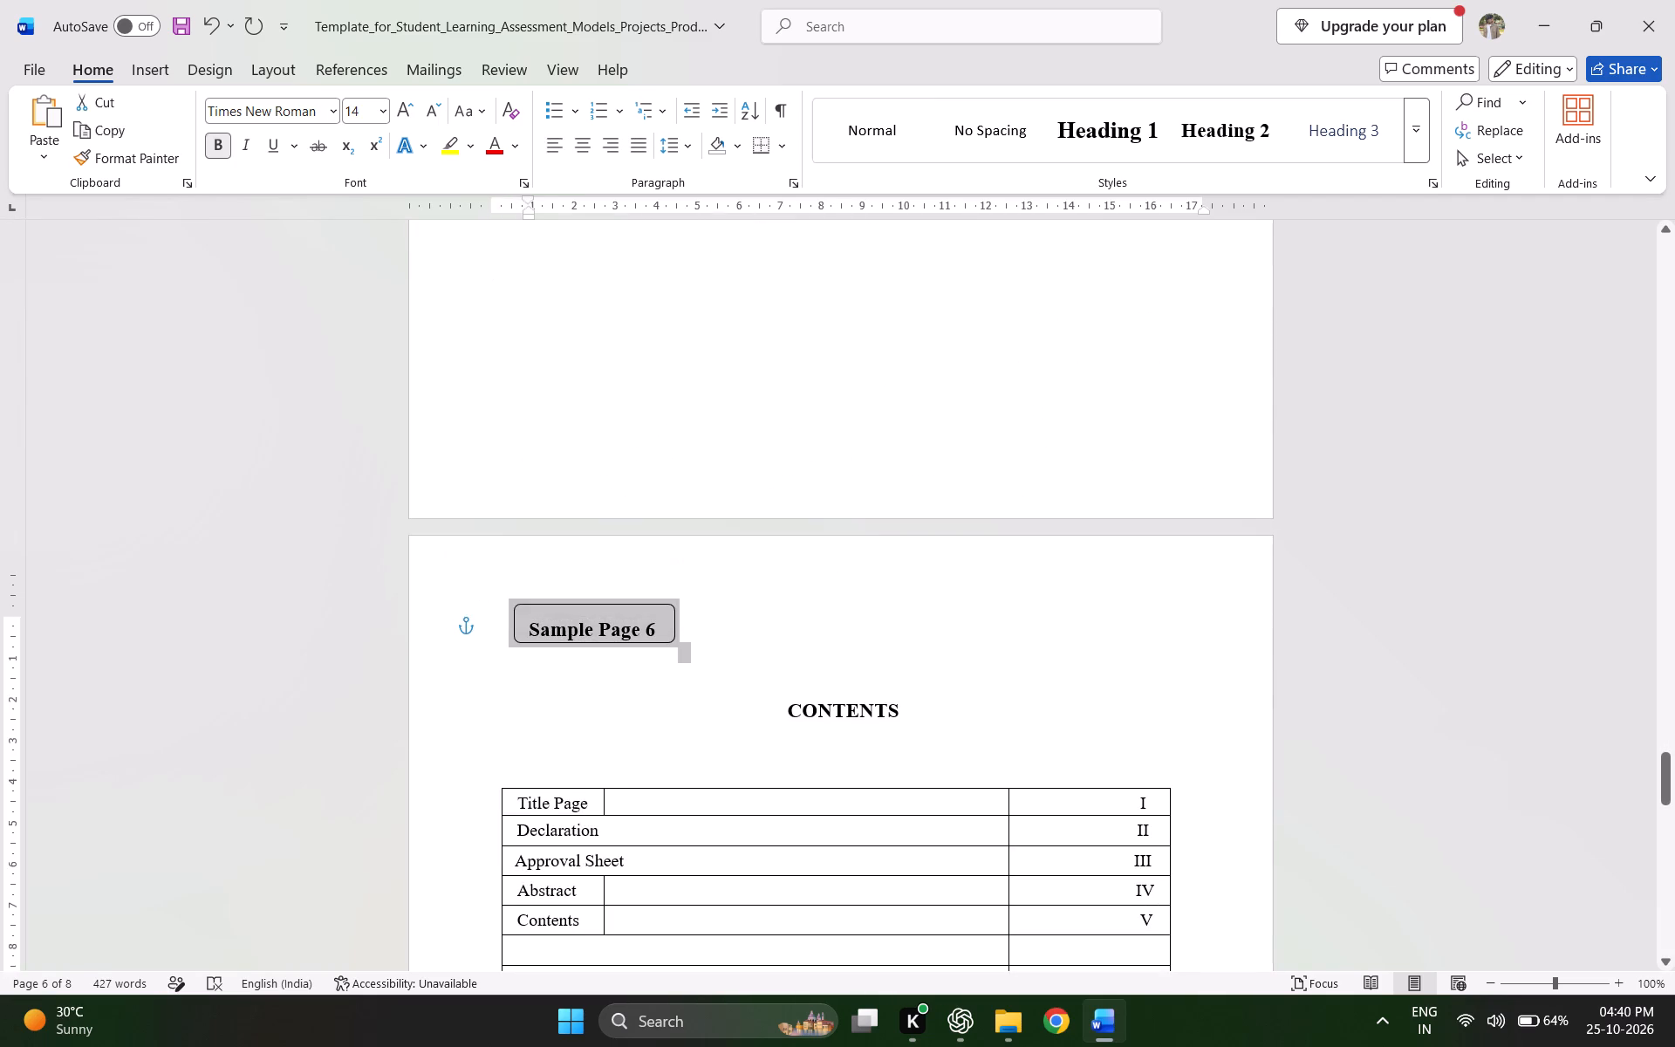
key(ctrl+x)
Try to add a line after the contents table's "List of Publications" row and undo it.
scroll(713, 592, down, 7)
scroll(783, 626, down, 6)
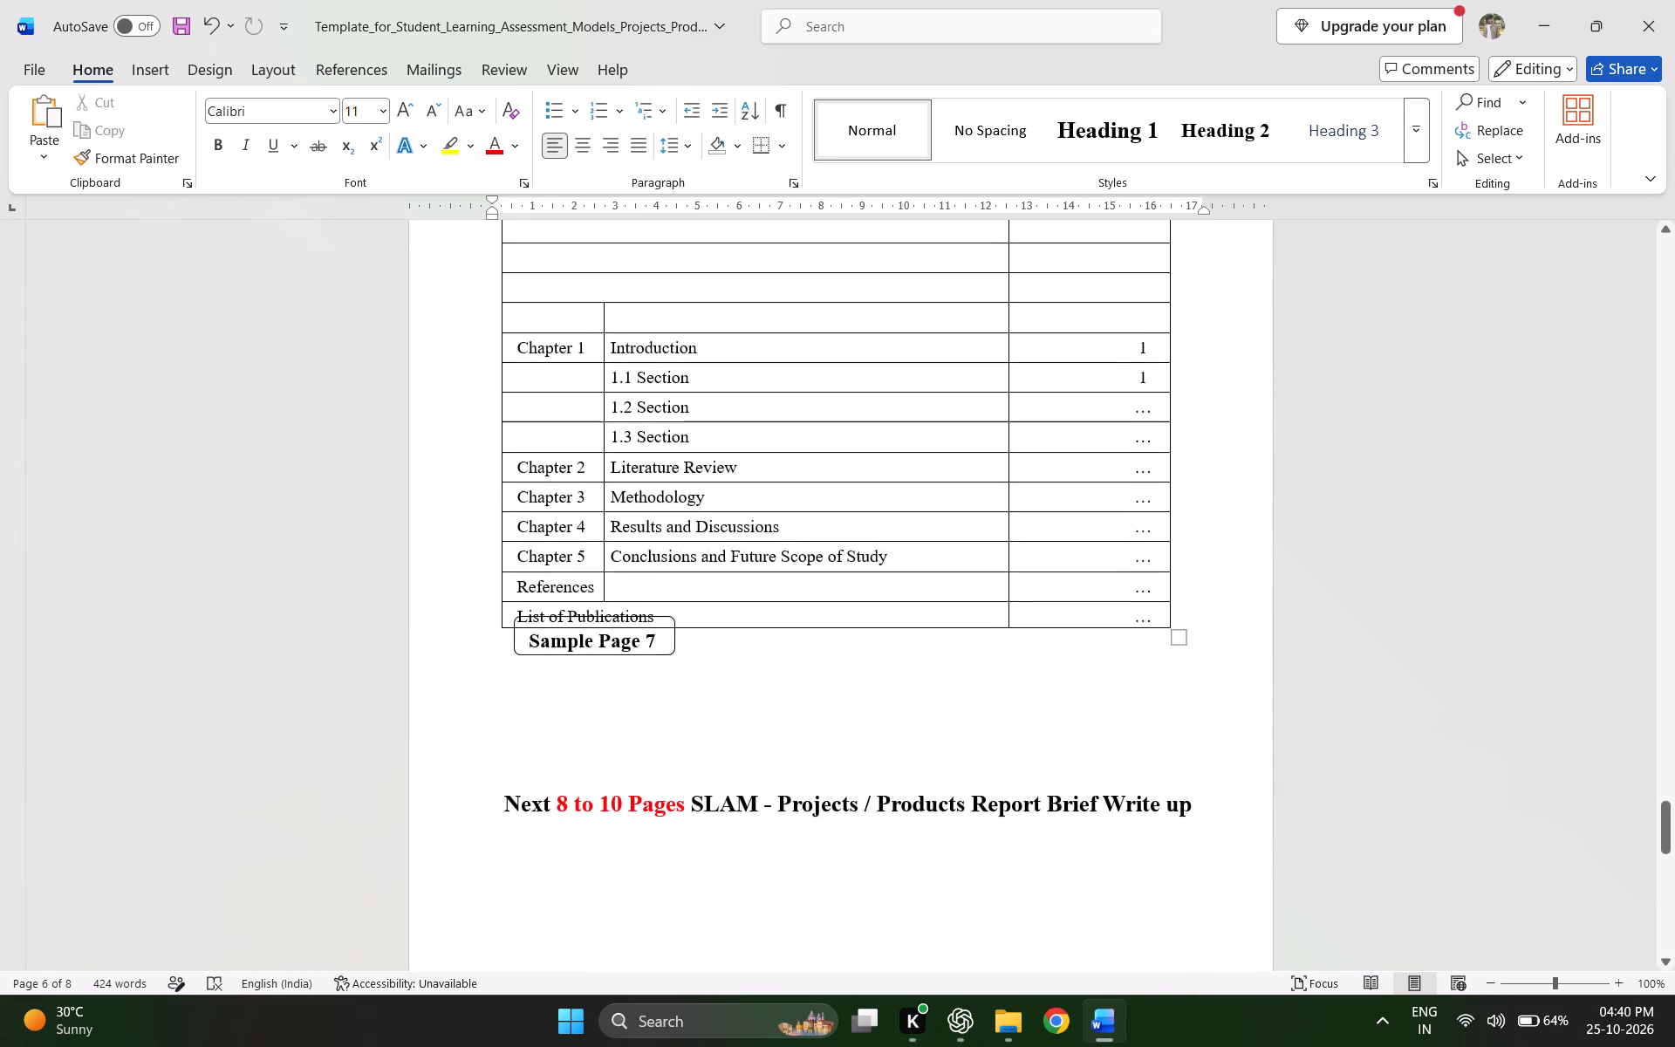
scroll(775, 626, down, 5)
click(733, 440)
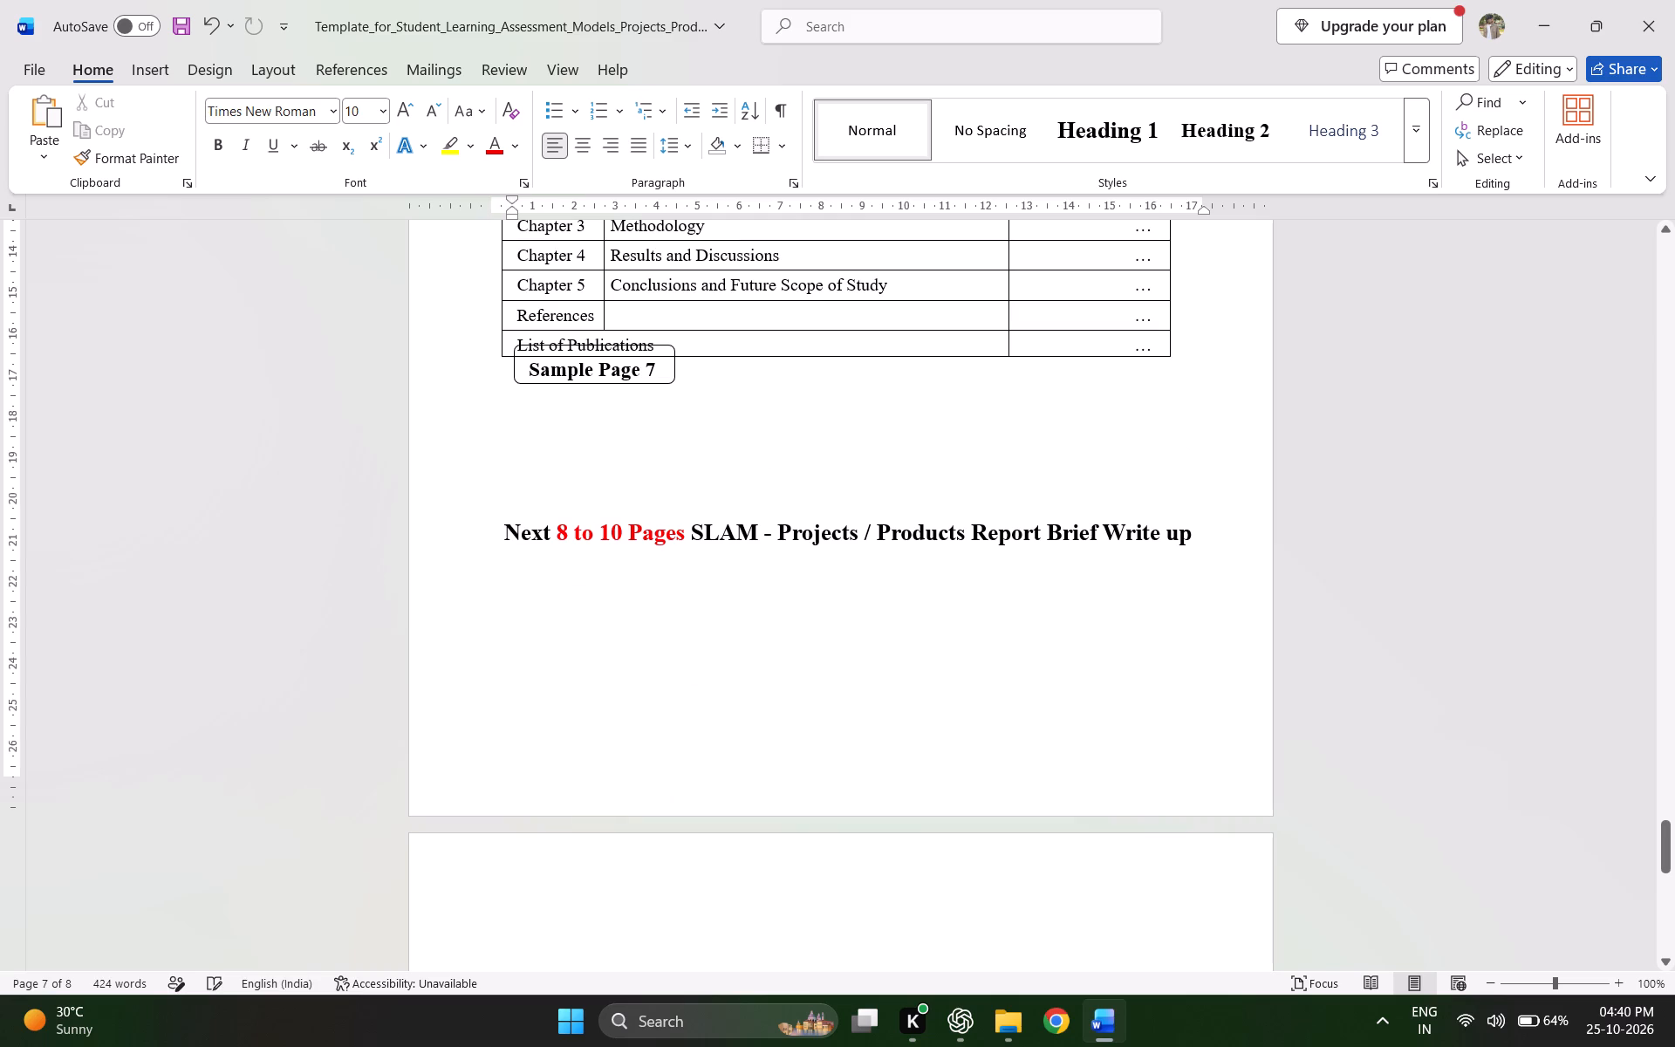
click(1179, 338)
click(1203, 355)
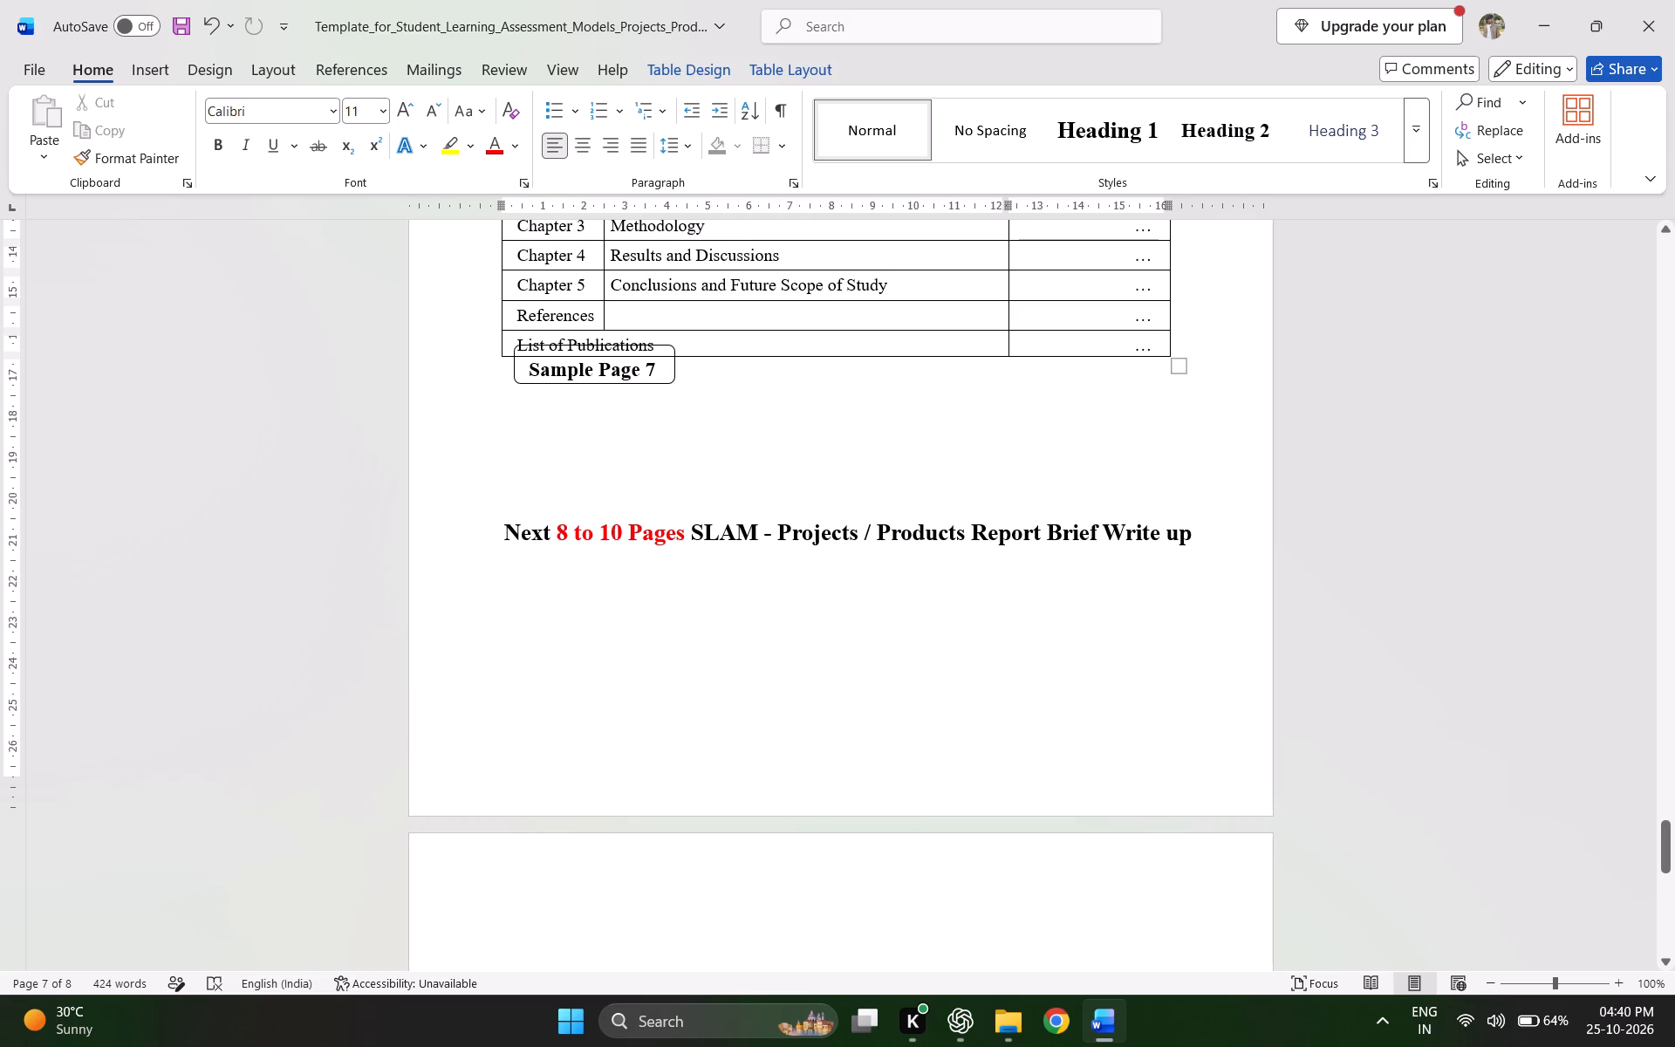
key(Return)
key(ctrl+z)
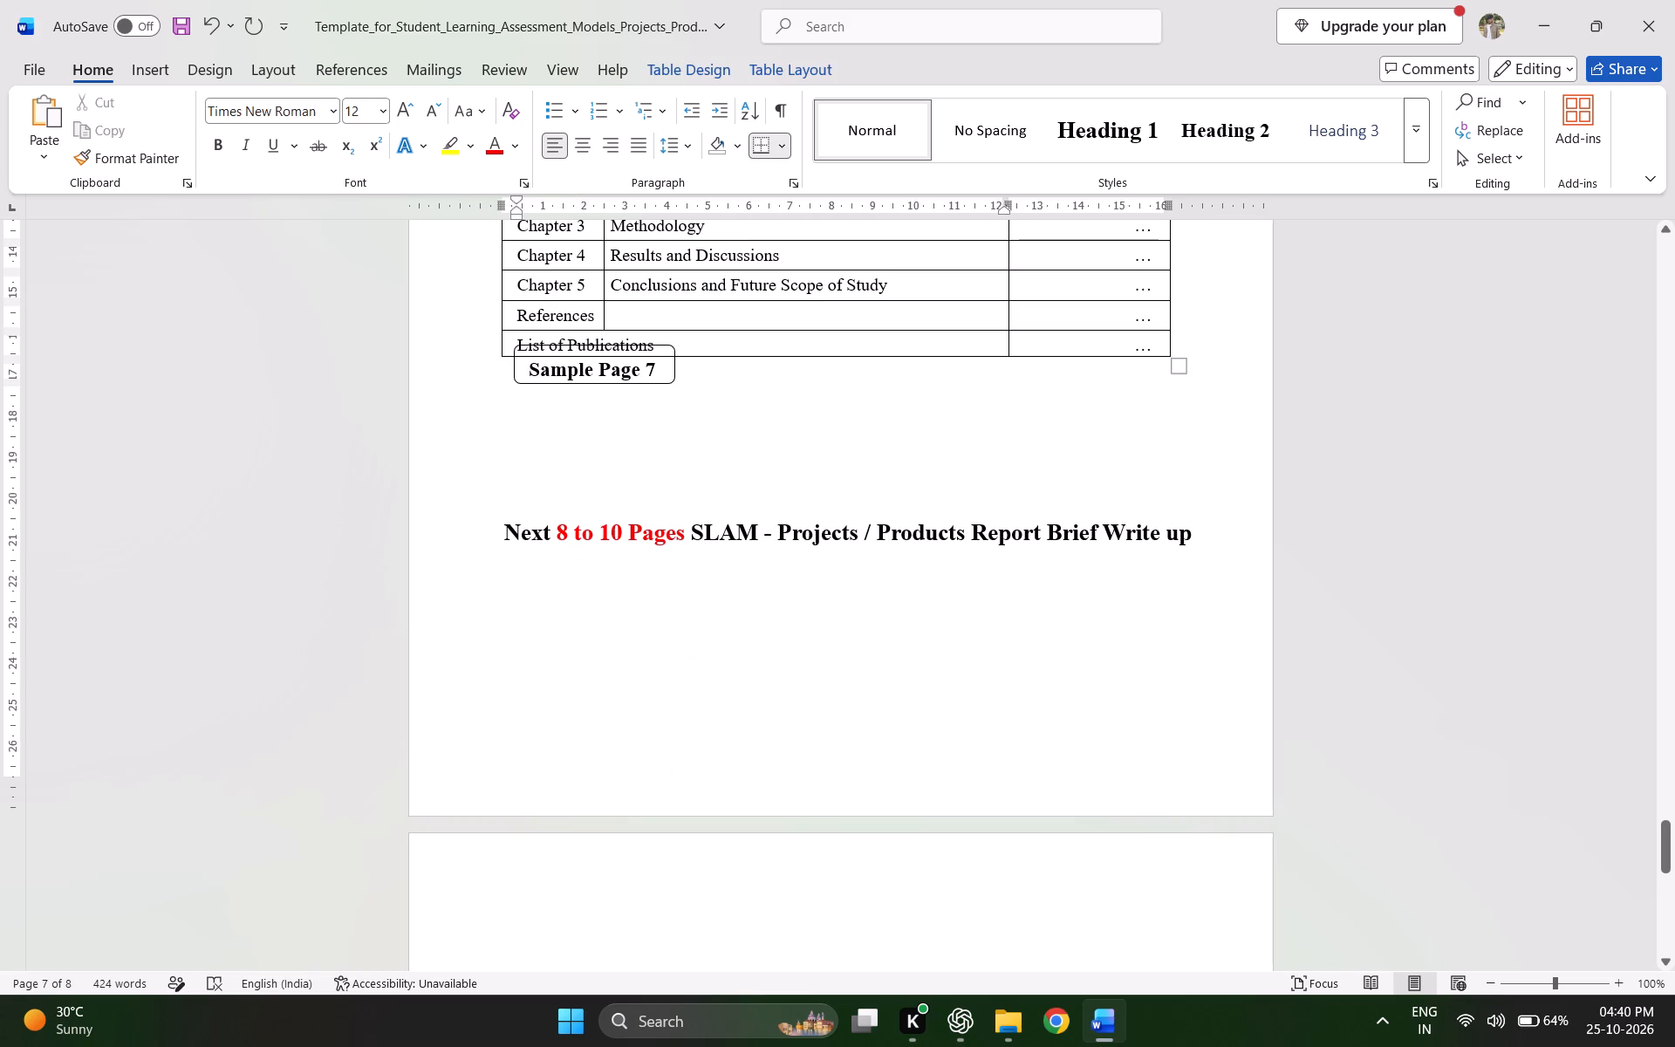
Add a line after the "Sample Page 7" label and cut the label from below the contents table.
click(1207, 369)
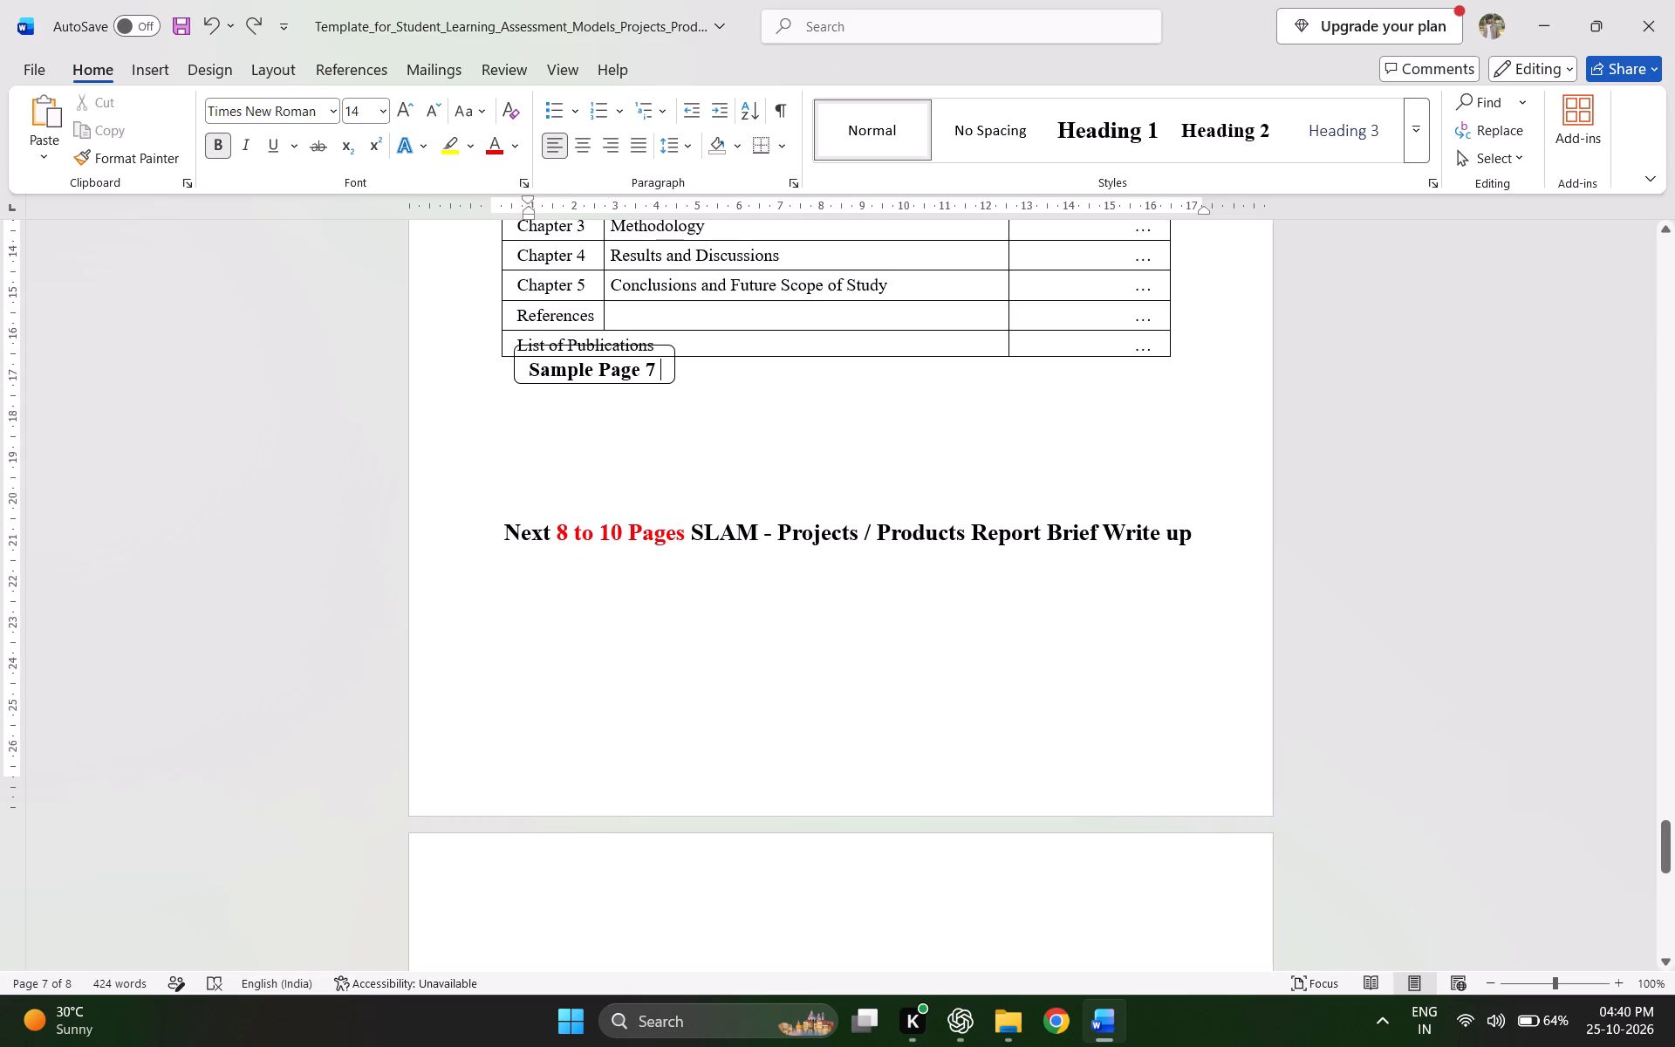
key(Return)
drag(676, 403, 685, 390)
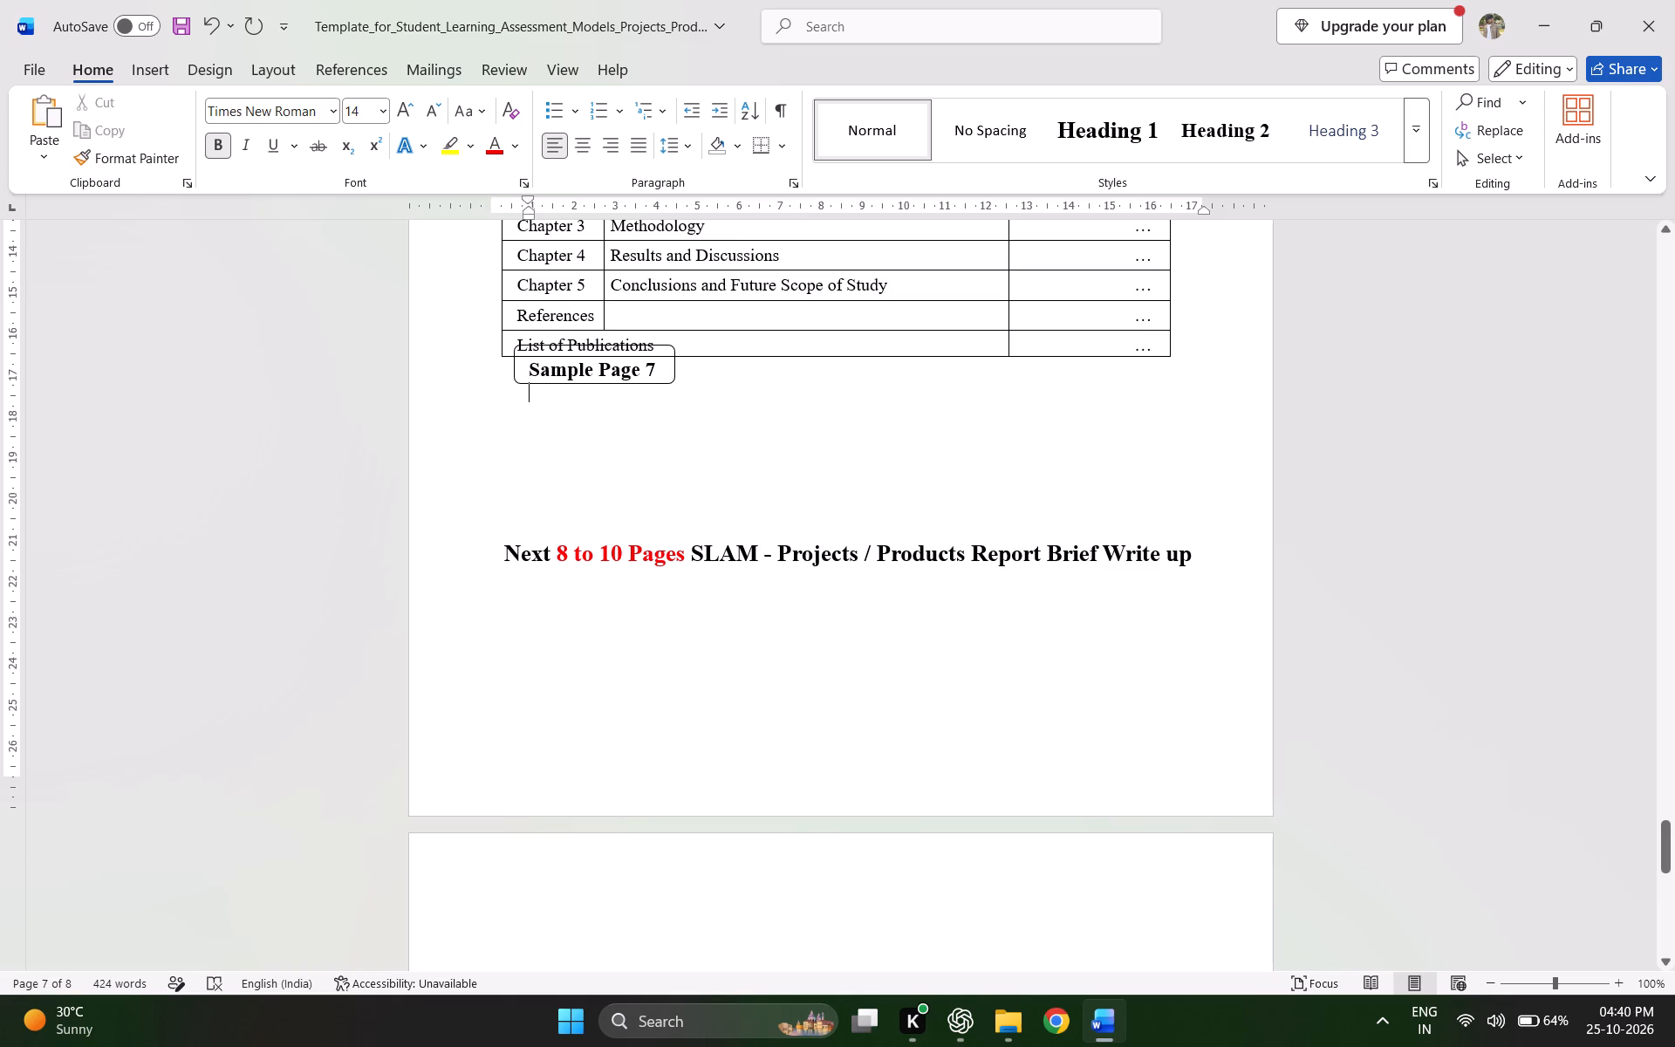
drag(685, 390, 556, 368)
key(ctrl+x)
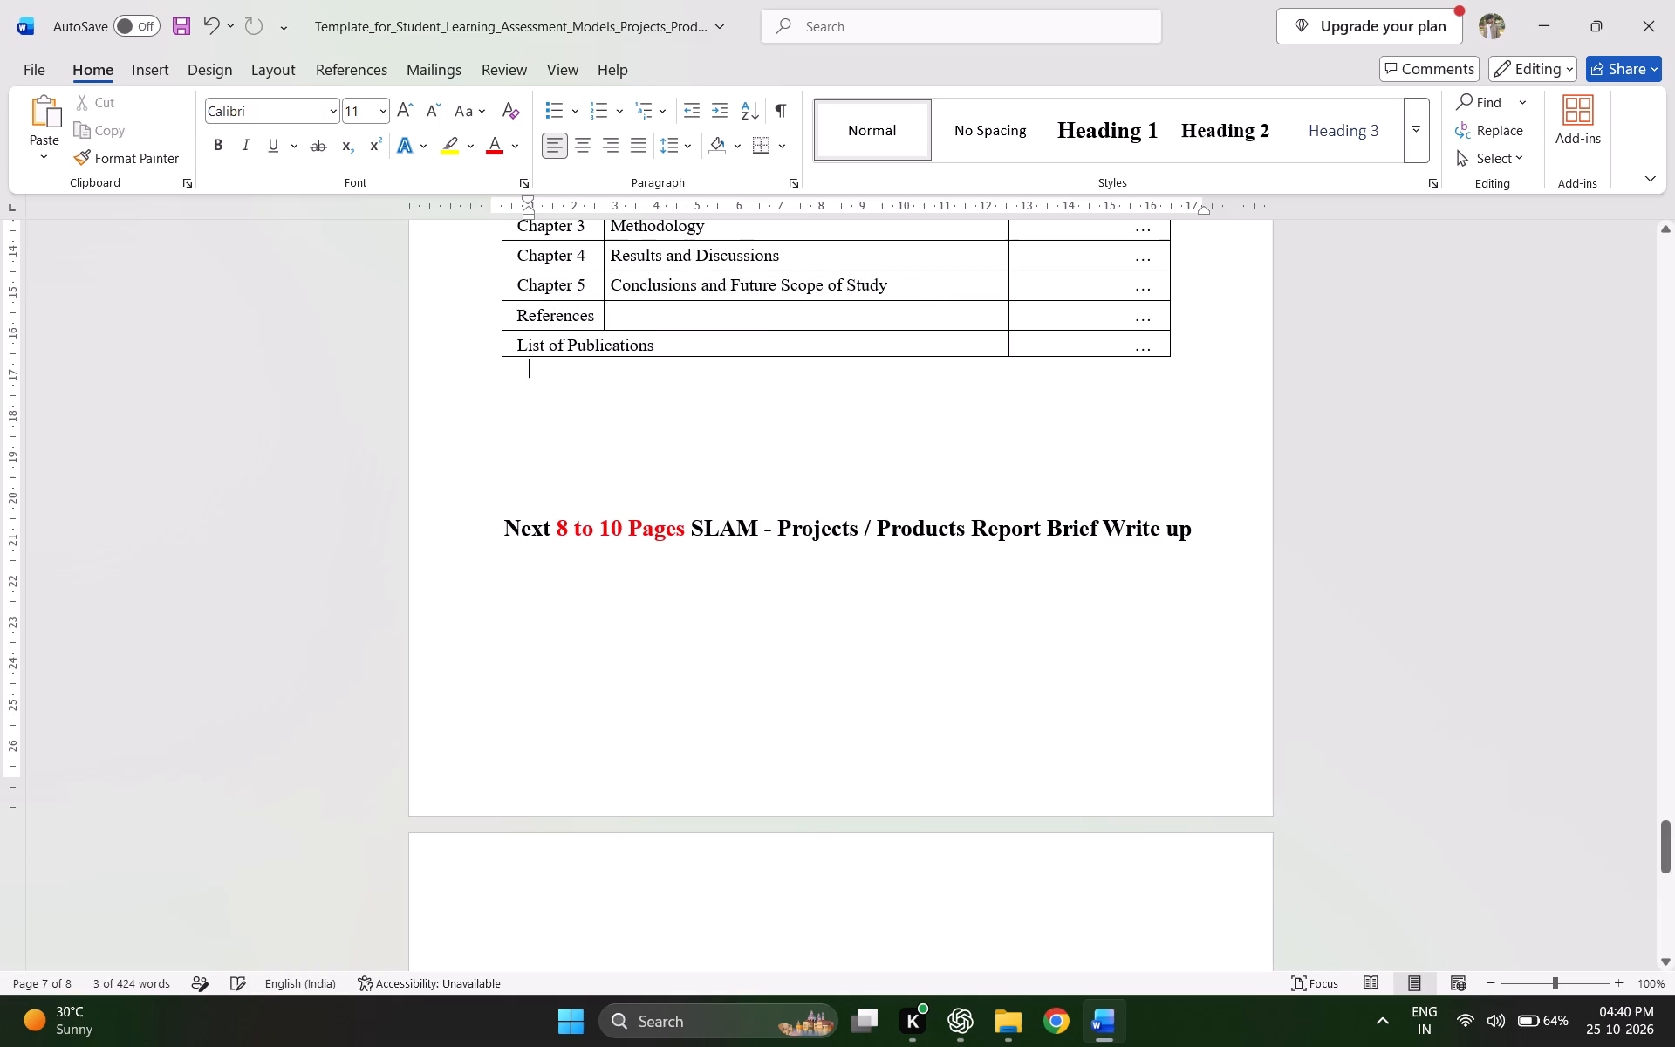
Insert thirteen blank lines below the contents table to move the "Next 8 to 10 Pages" heading onto the following page.
key(Return)
key(Return)
key(Return)
key(Return)
key(Return)
key(Return)
key(Return)
key(Return)
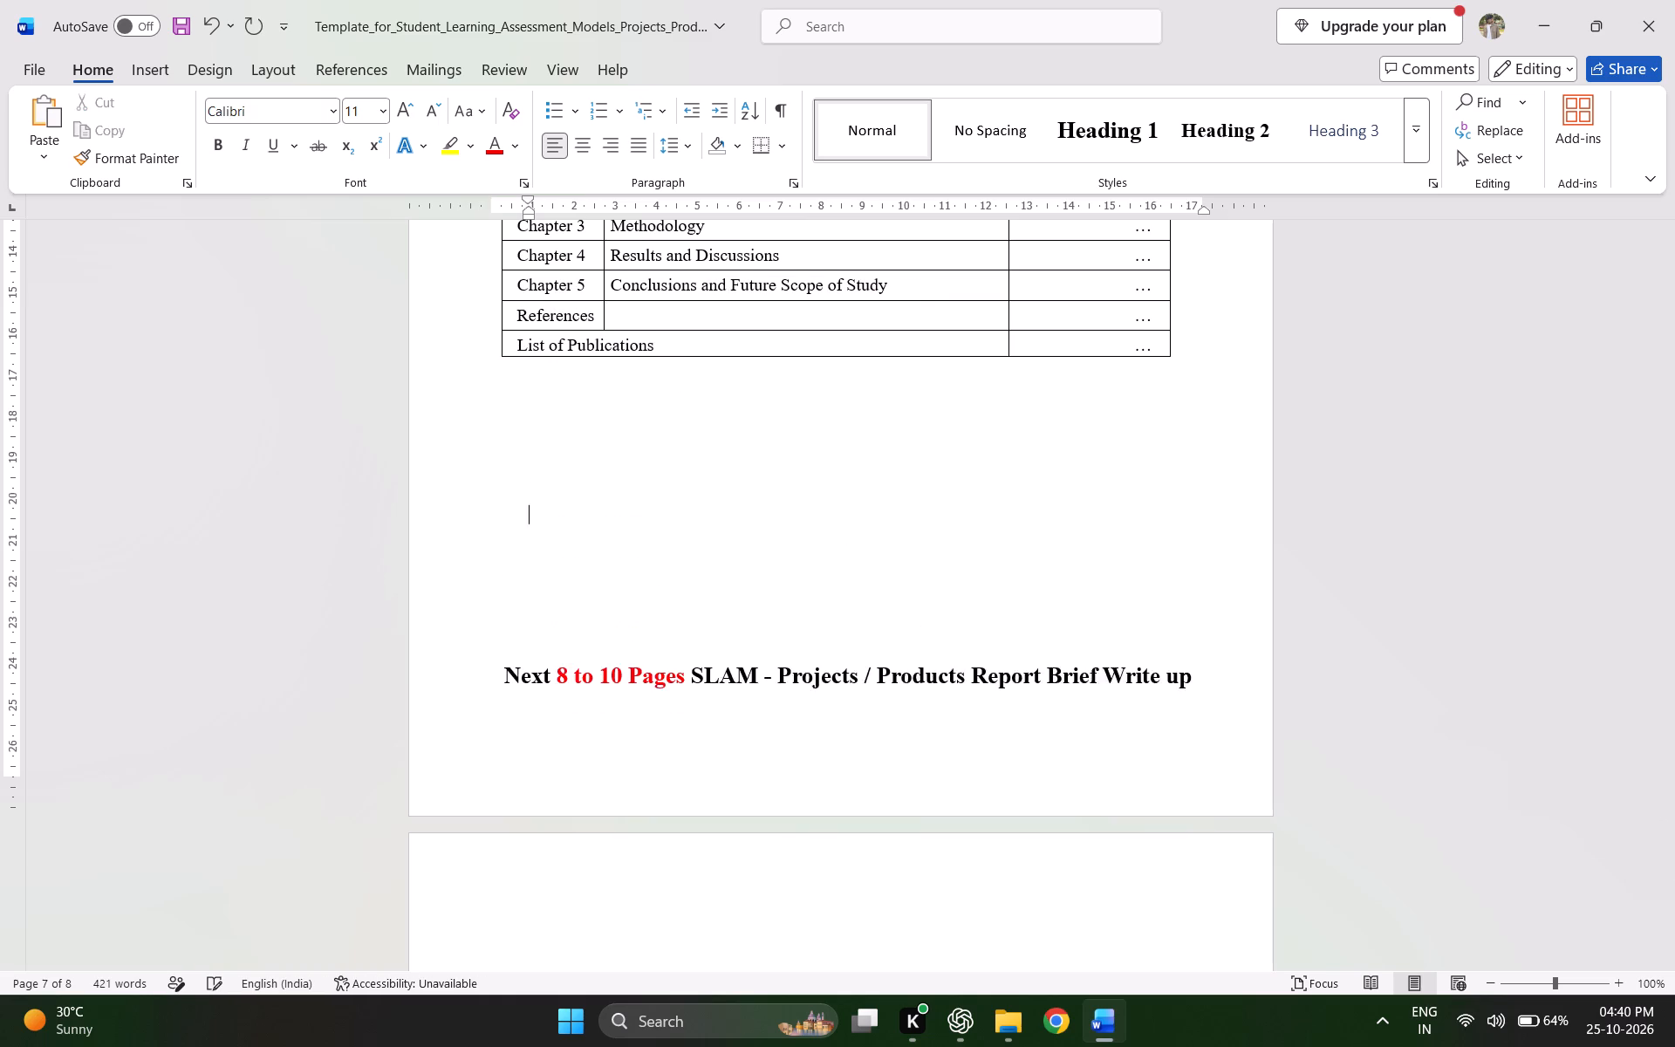
key(Return)
key(Return)
key(Return)
key(Return)
key(Return)
Add the line "JAVA FULL STACK DEVELOPMENT PROJECT" between the report title and "Bachelor of Technology" on page 3.
scroll(910, 533, up, 8)
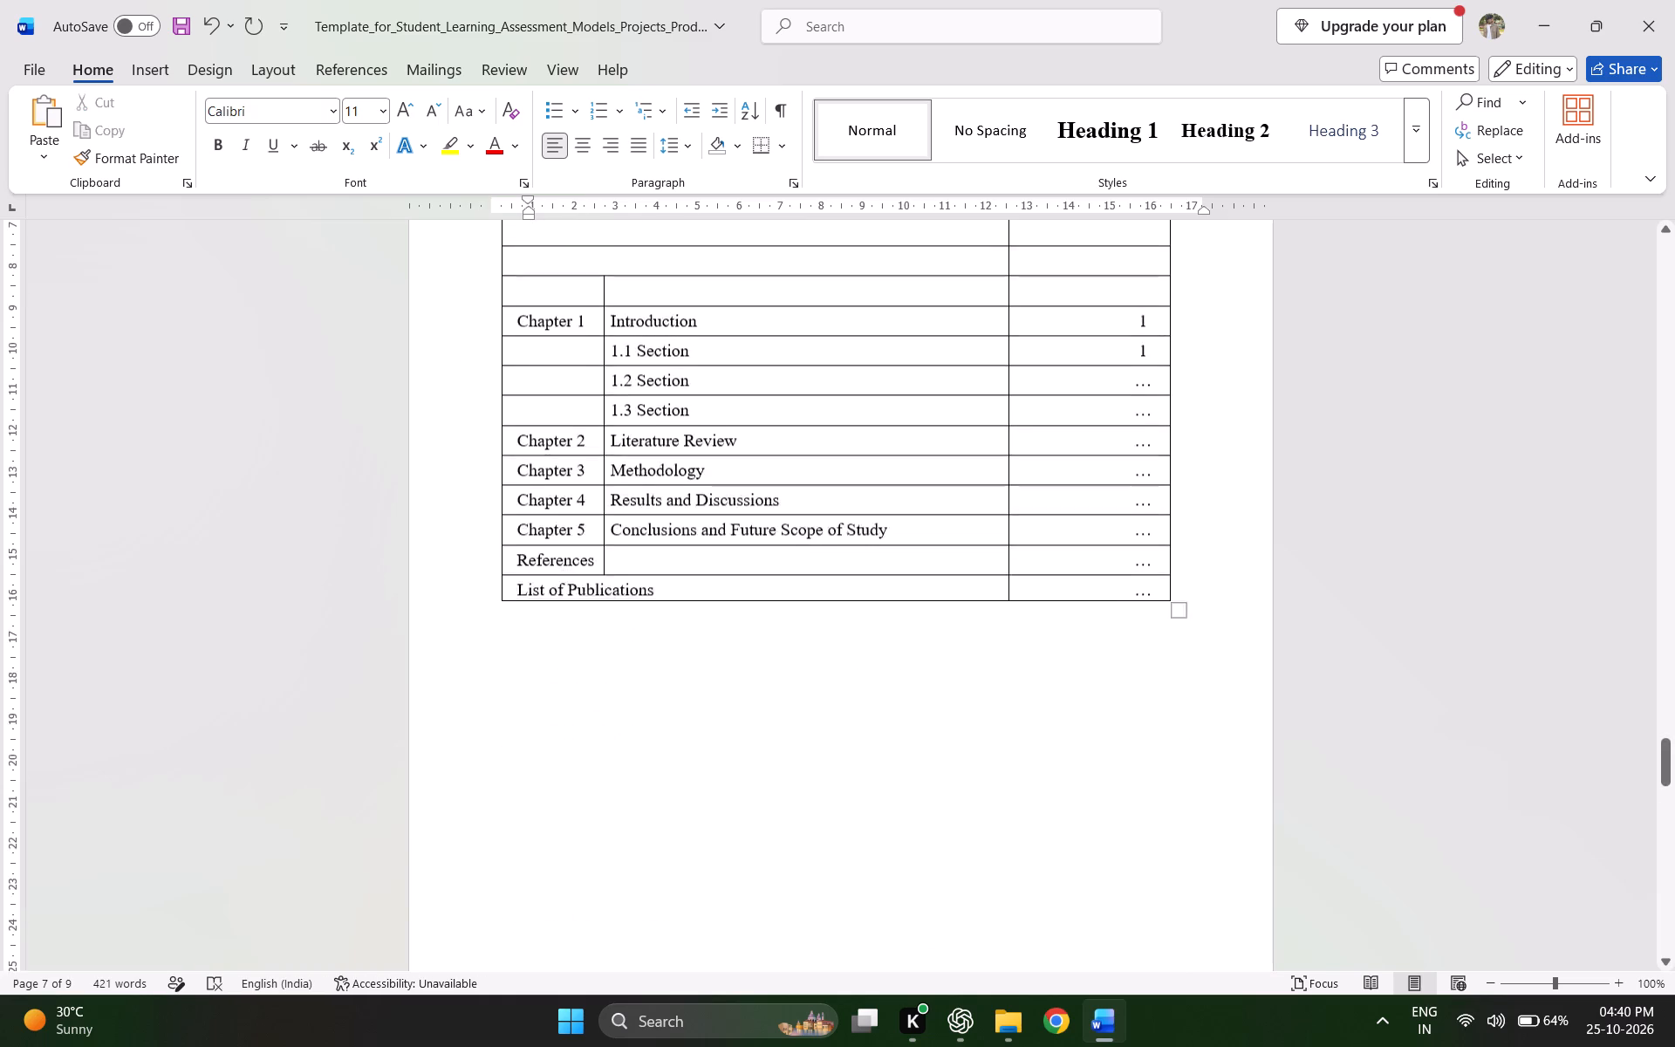
scroll(901, 567, up, 20)
scroll(901, 567, up, 10)
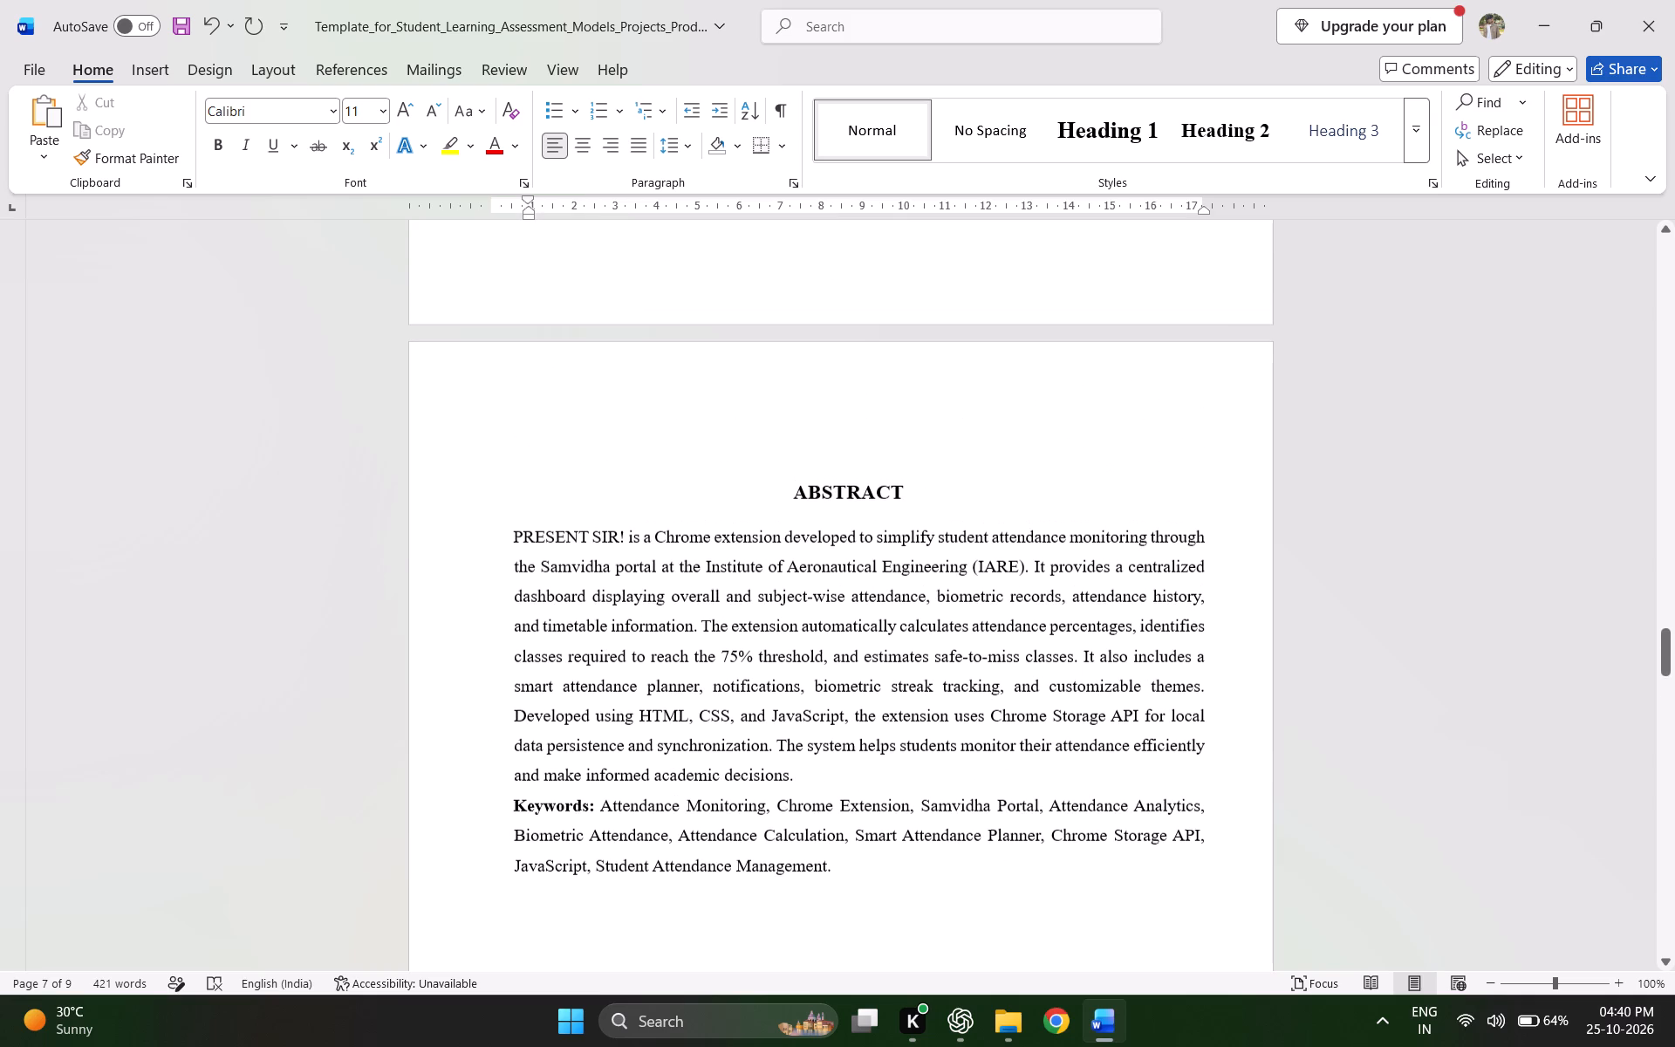
drag(1664, 654, 1654, 227)
scroll(865, 663, down, 4)
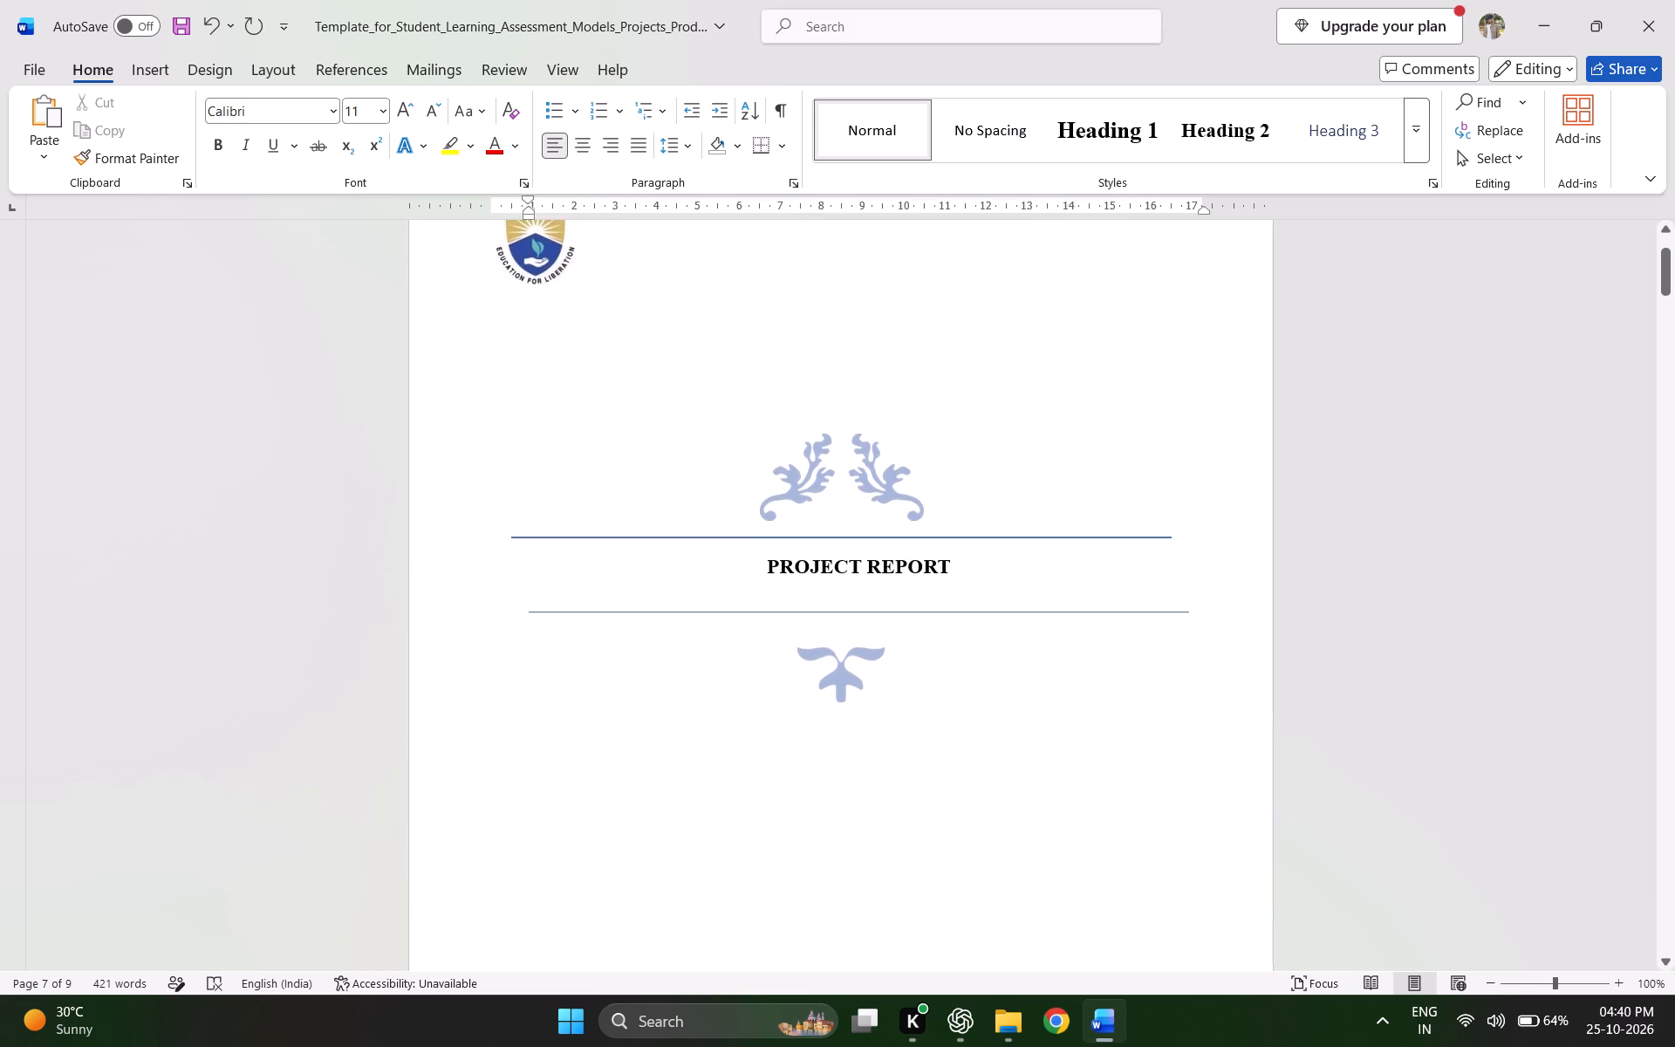
scroll(831, 668, down, 19)
scroll(837, 669, down, 8)
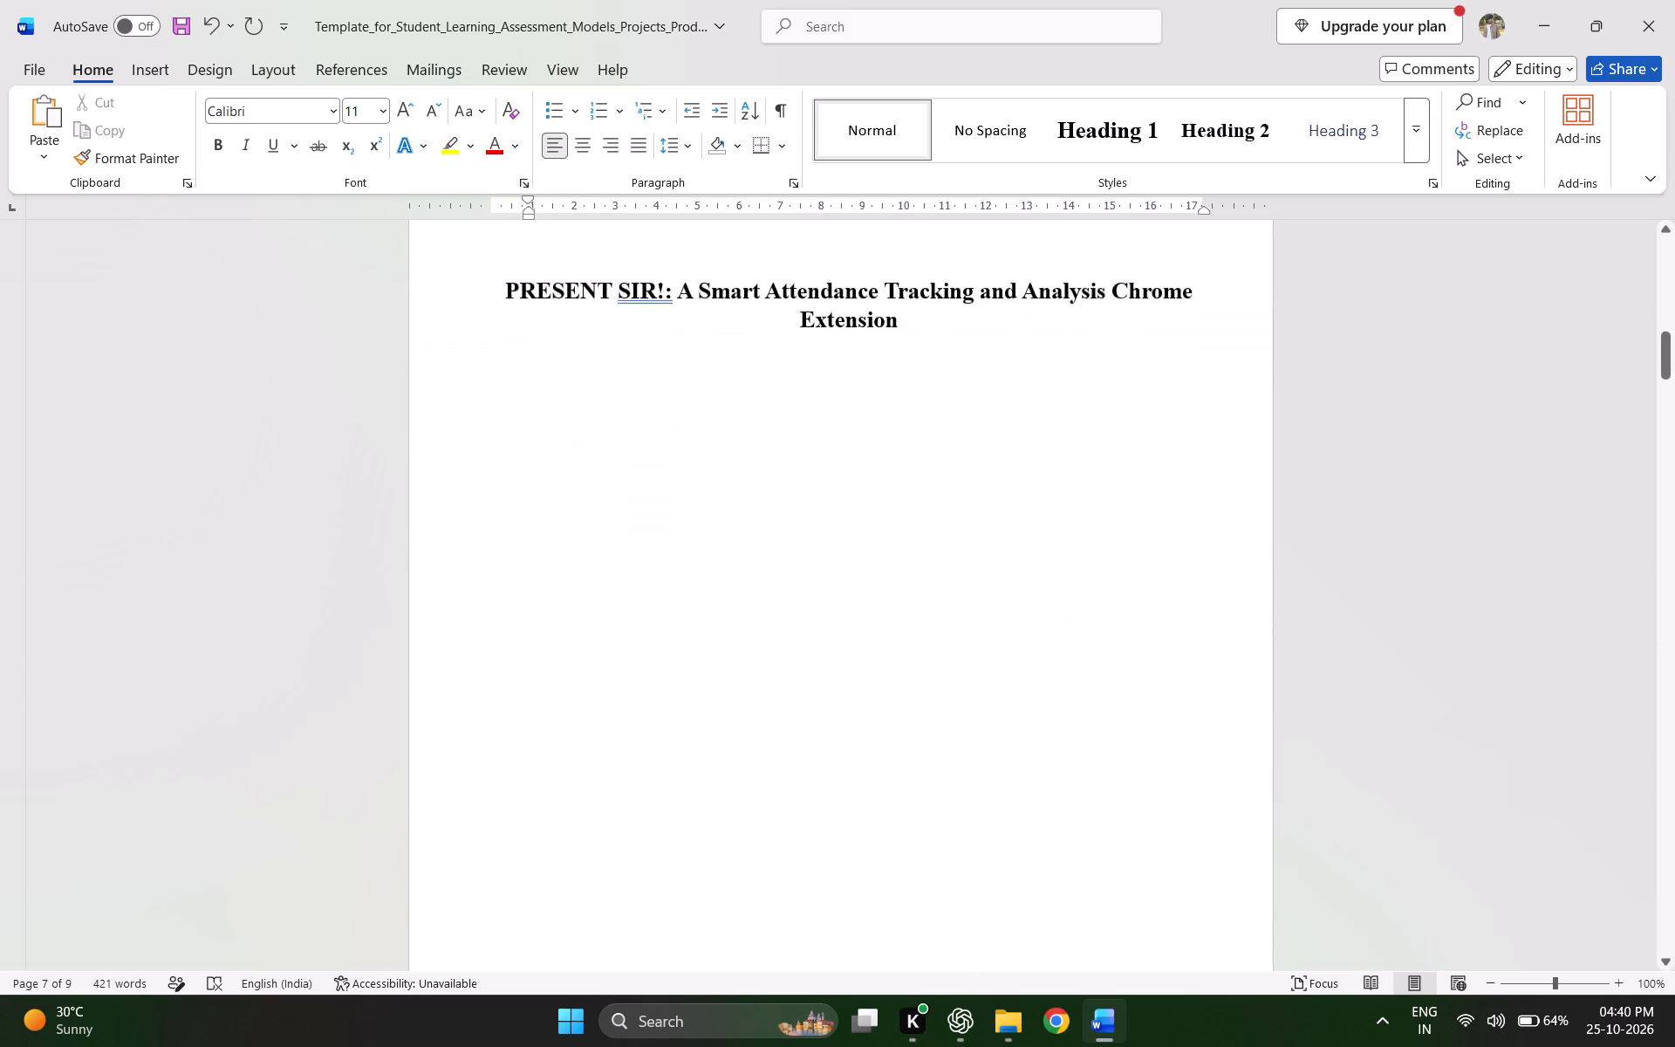
scroll(837, 670, down, 13)
click(814, 688)
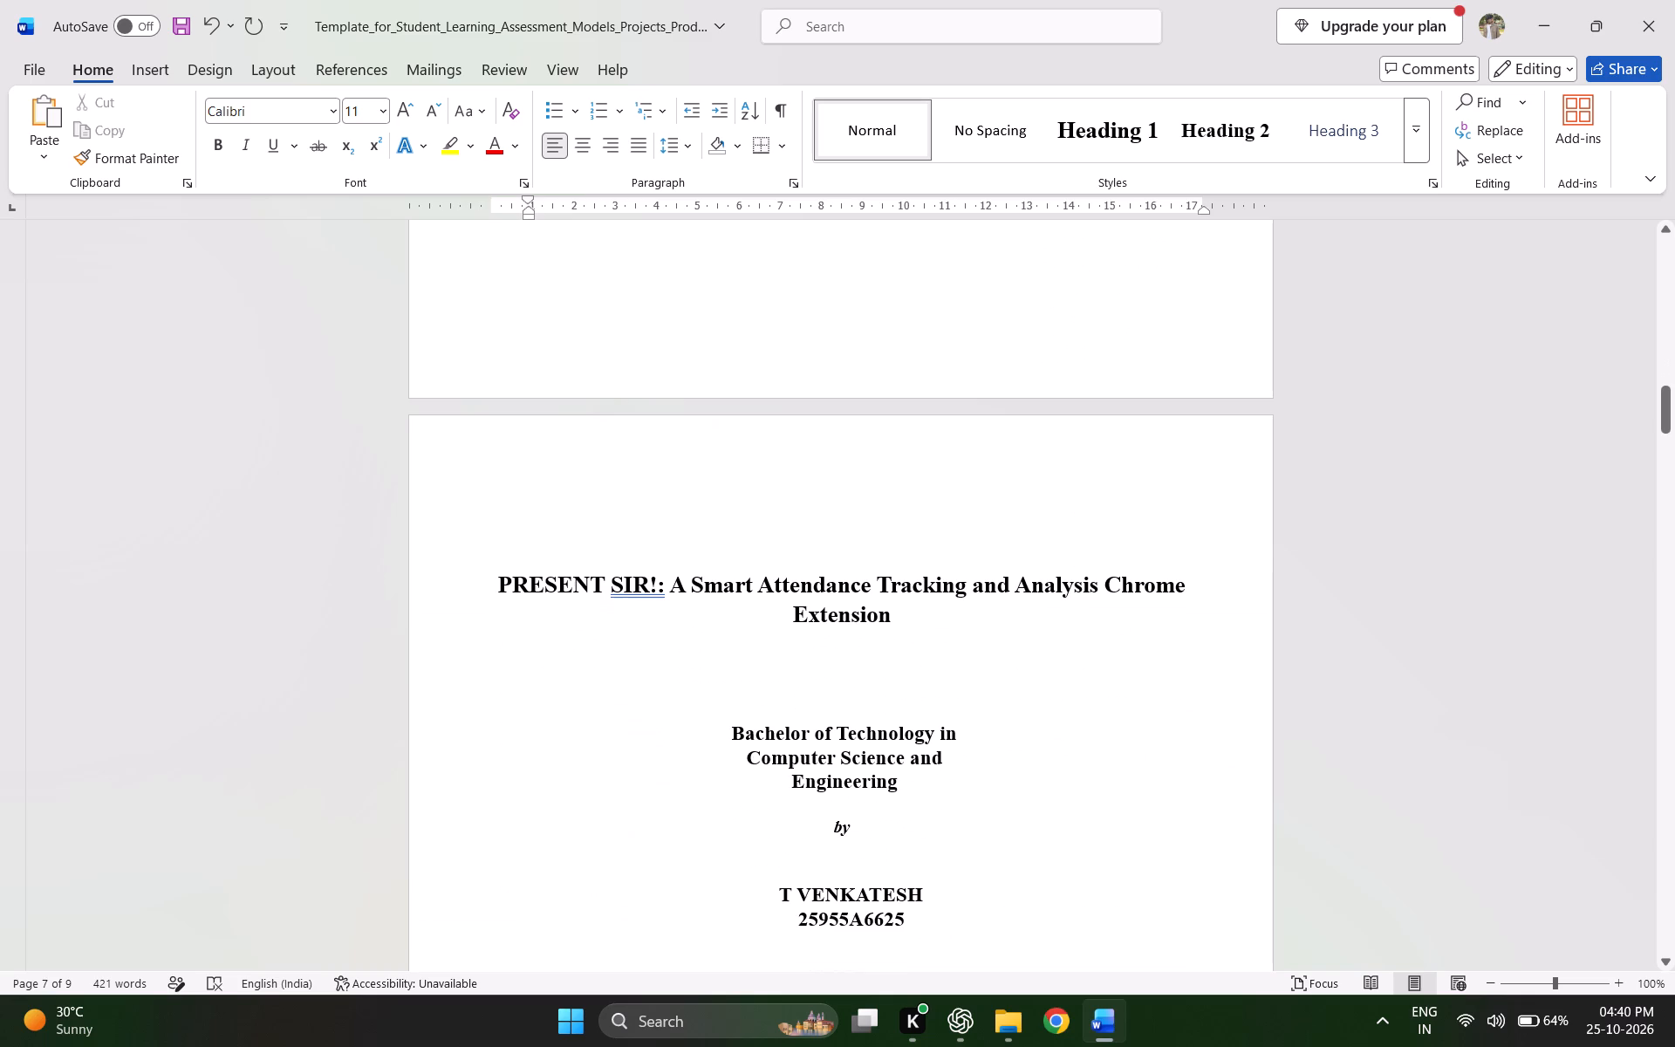
click(854, 662)
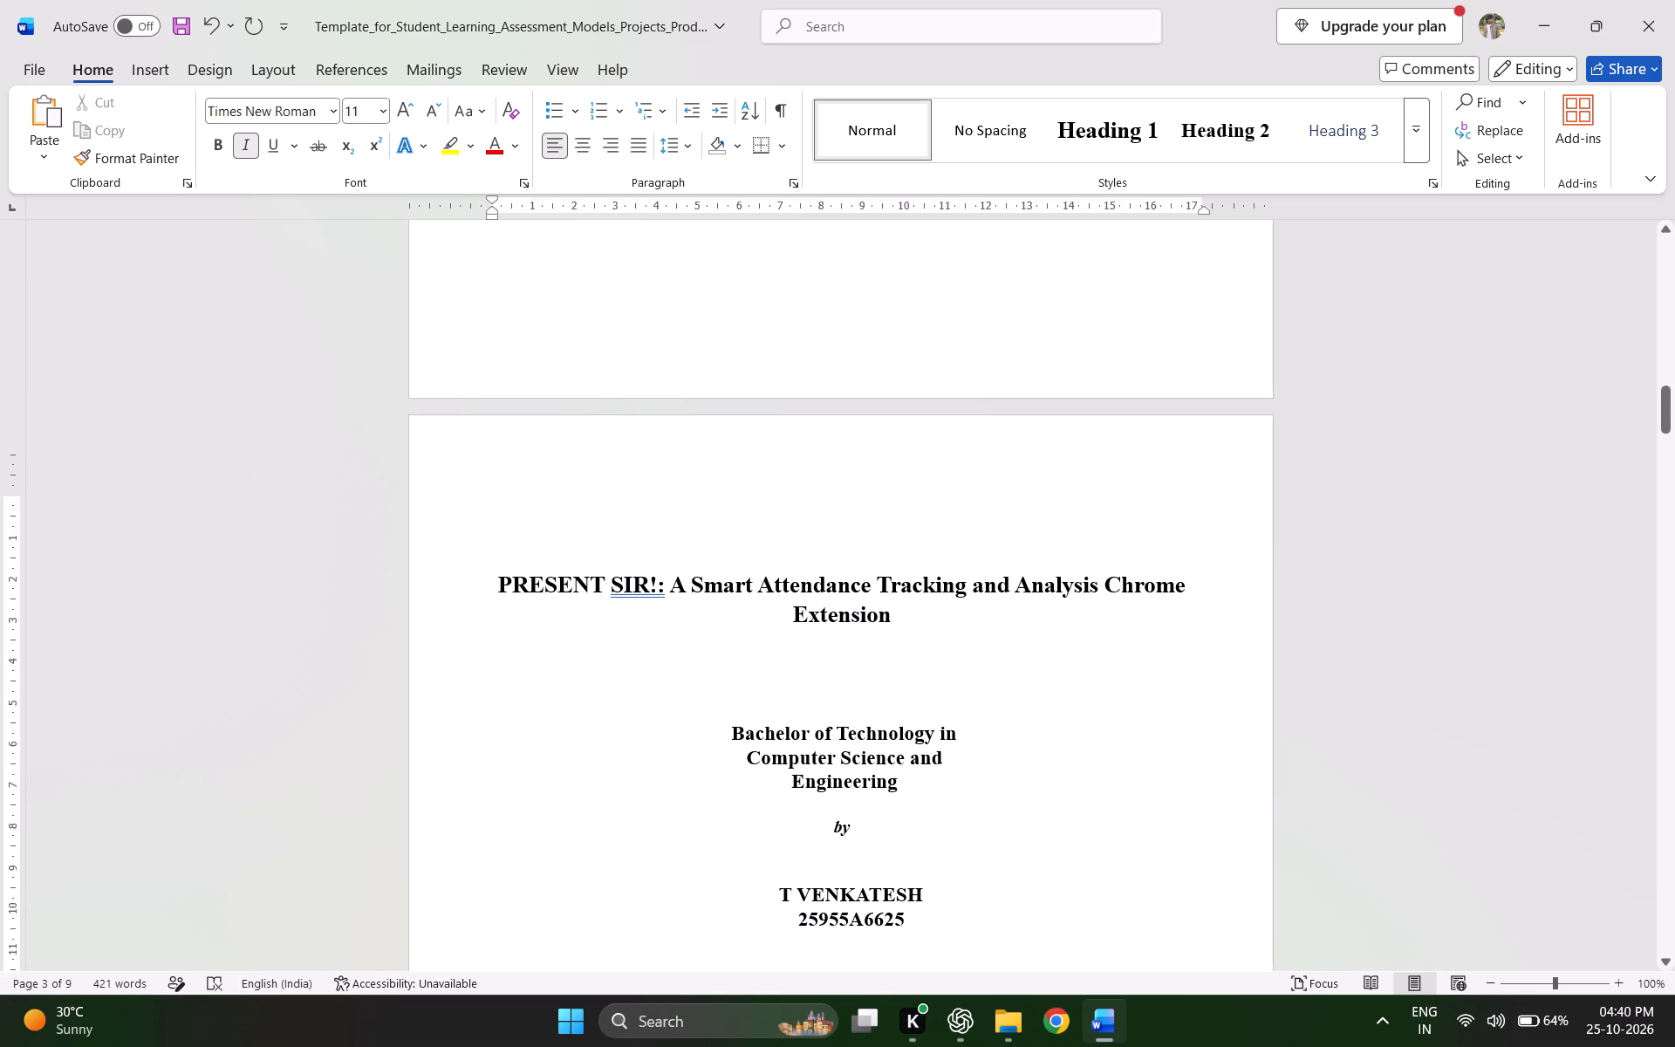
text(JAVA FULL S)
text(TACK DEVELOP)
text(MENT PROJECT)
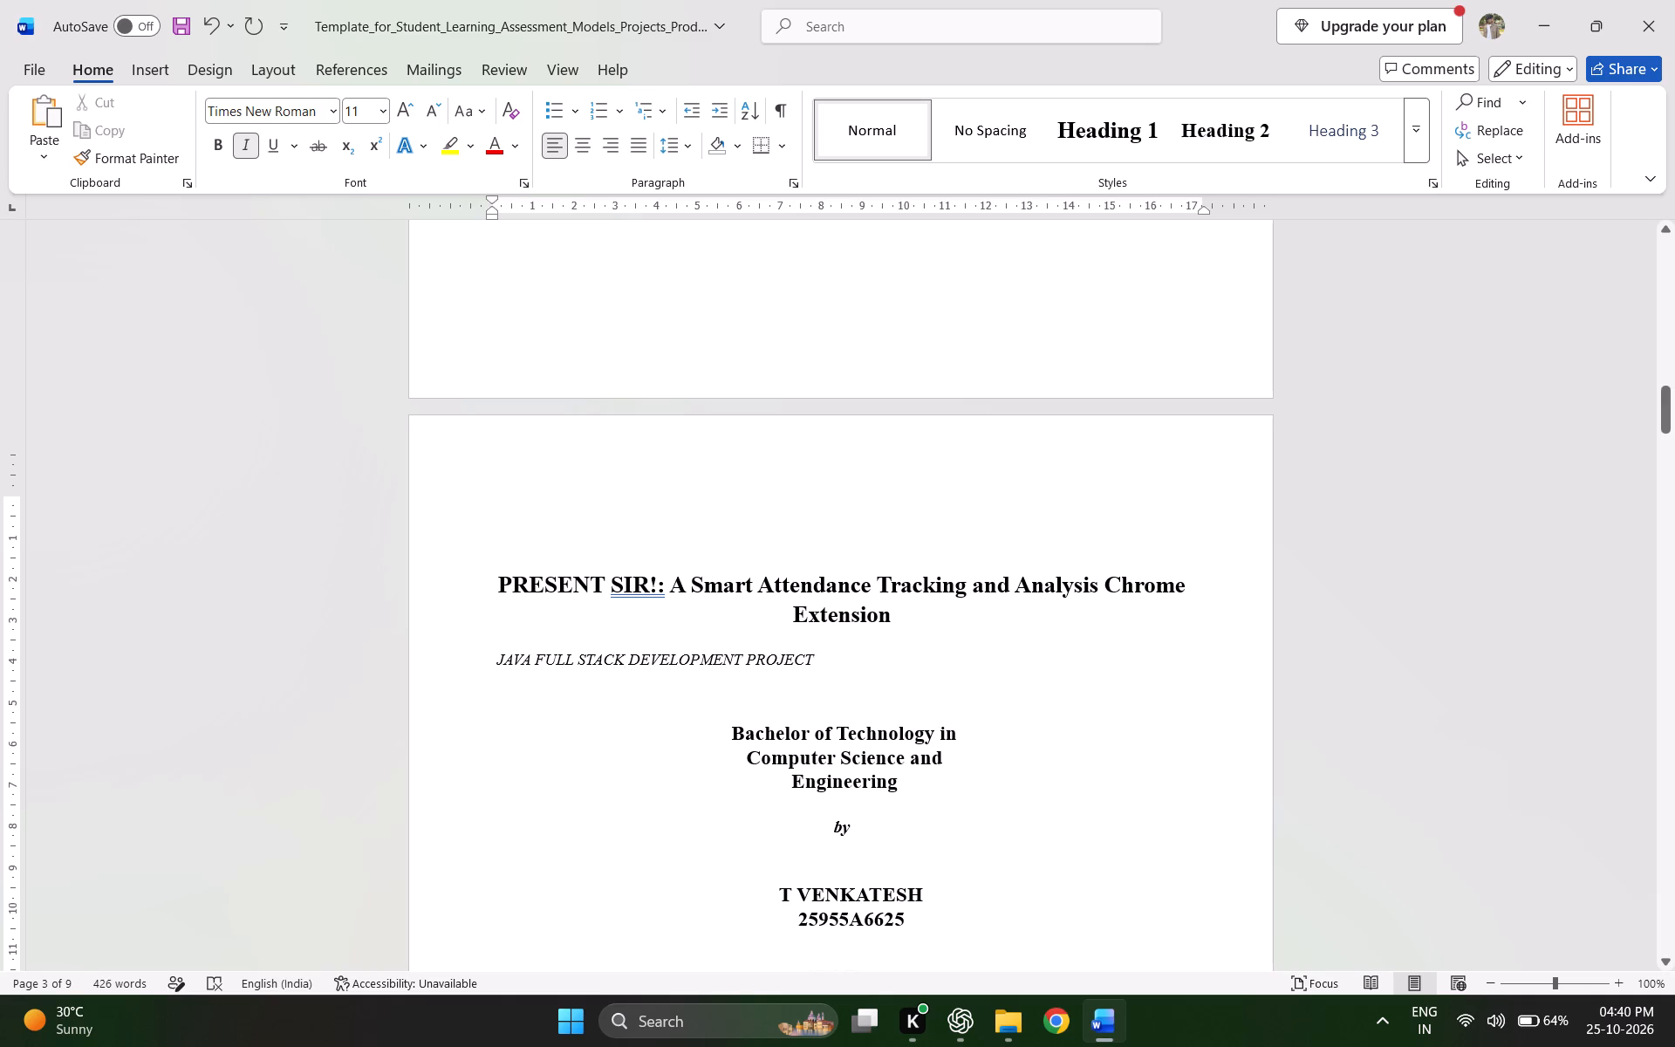
Open the template PDF from the Downloads folder in Chrome and examine the title-page formatting on Sample Page 2.
click(997, 1029)
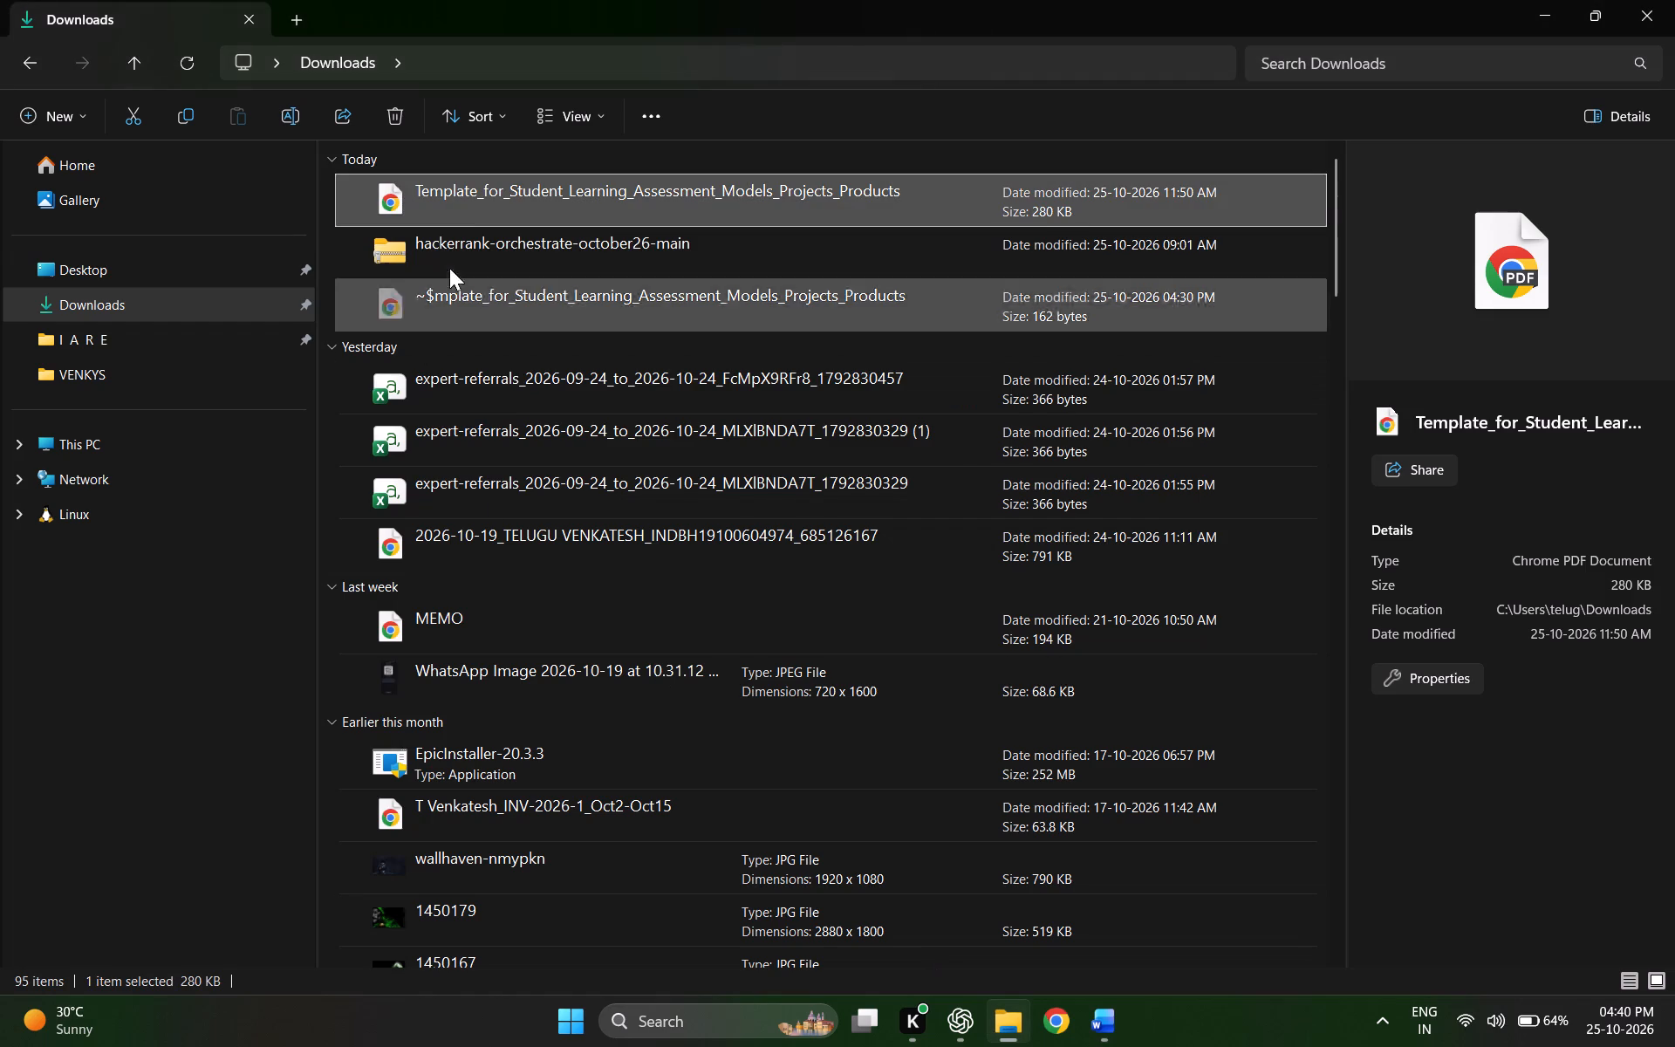
double_click(509, 214)
scroll(621, 620, down, 7)
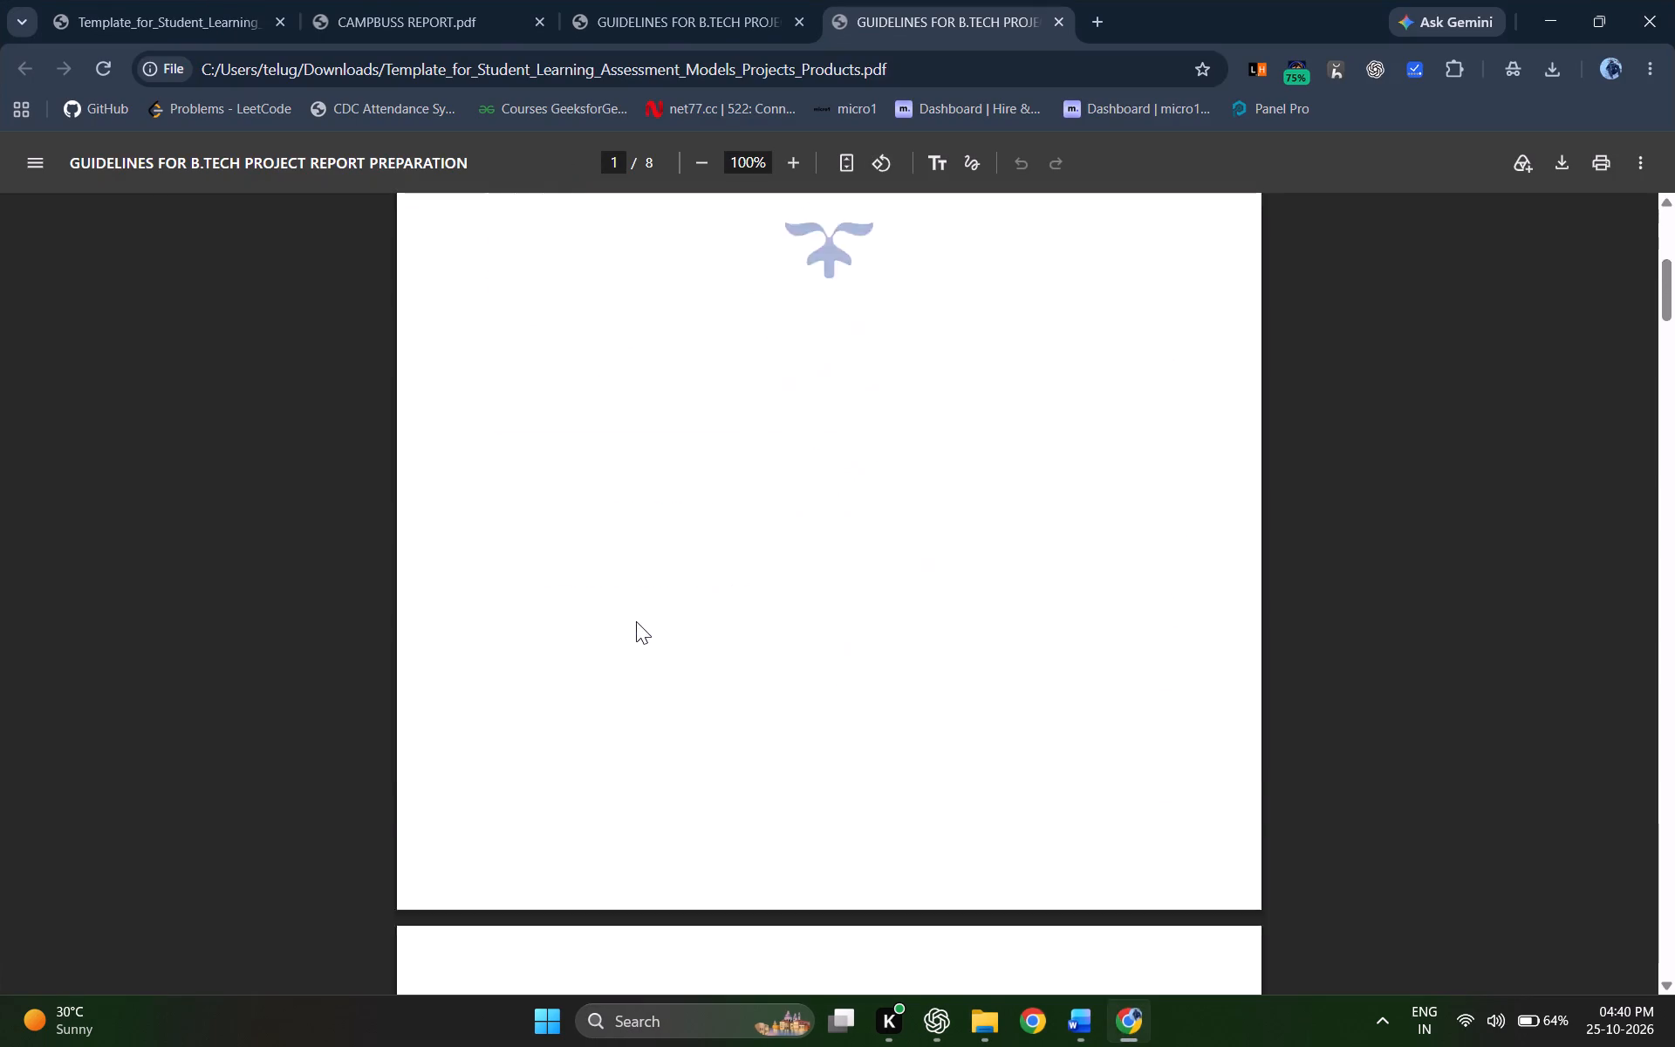
scroll(636, 621, down, 19)
scroll(645, 622, up, 5)
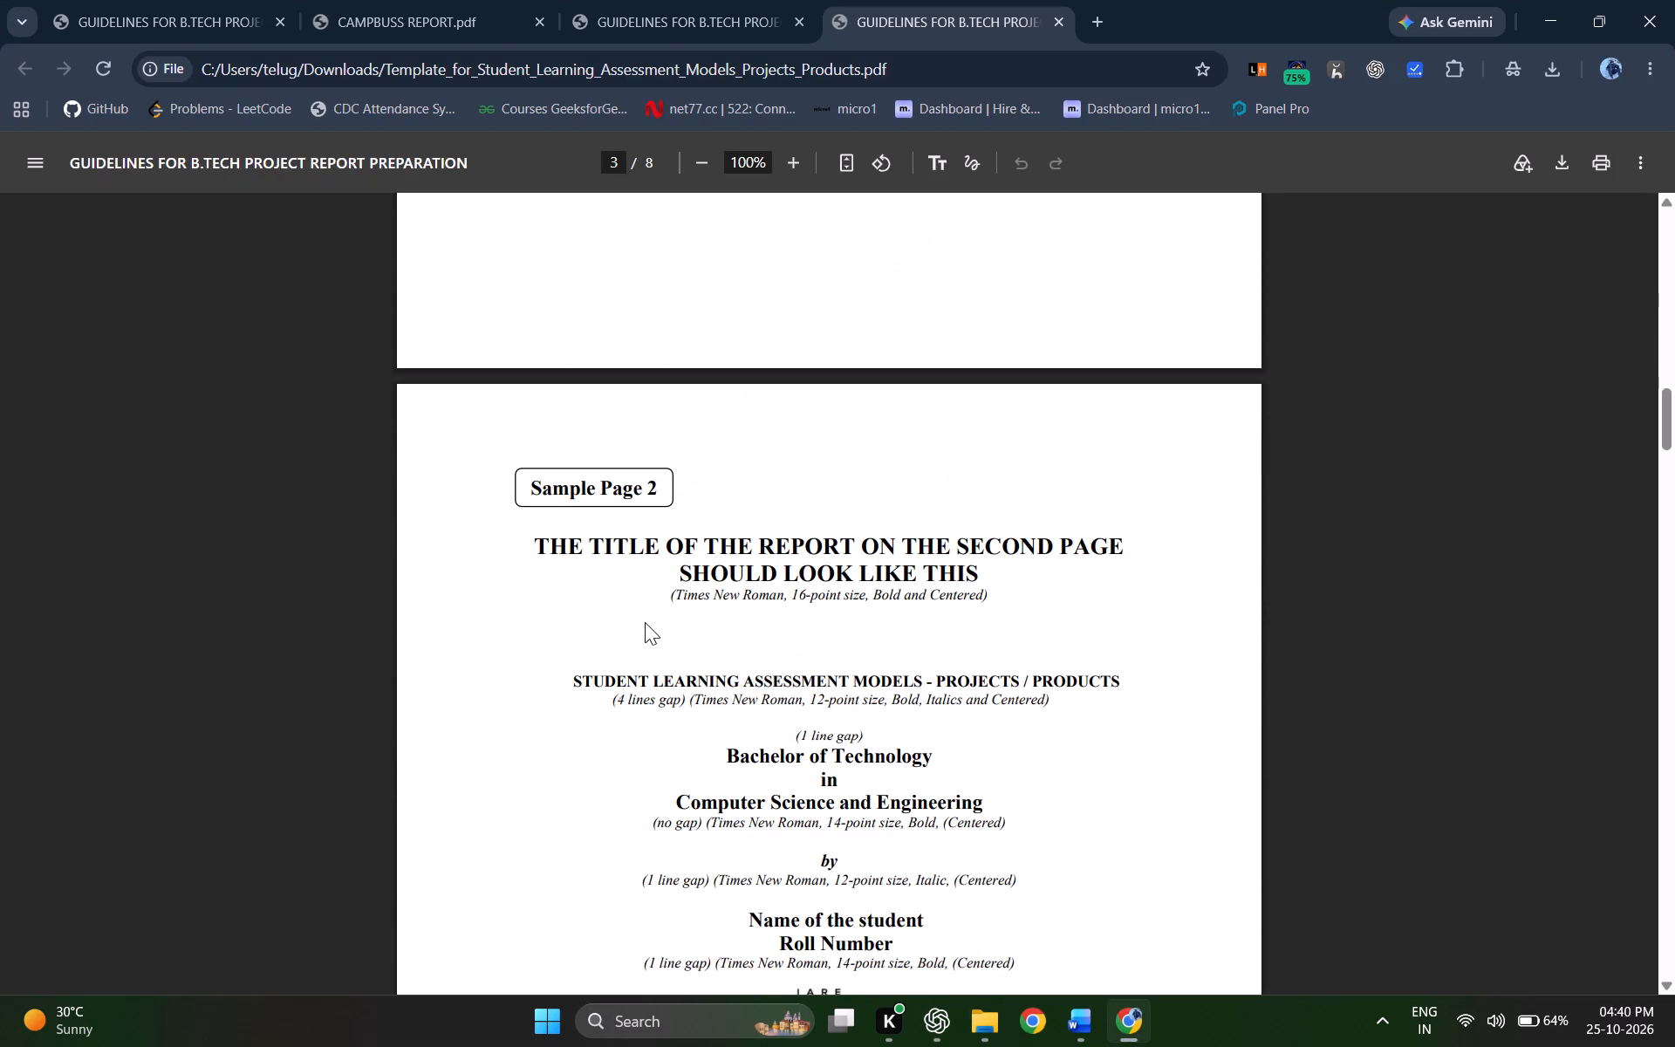
scroll(645, 622, down, 1)
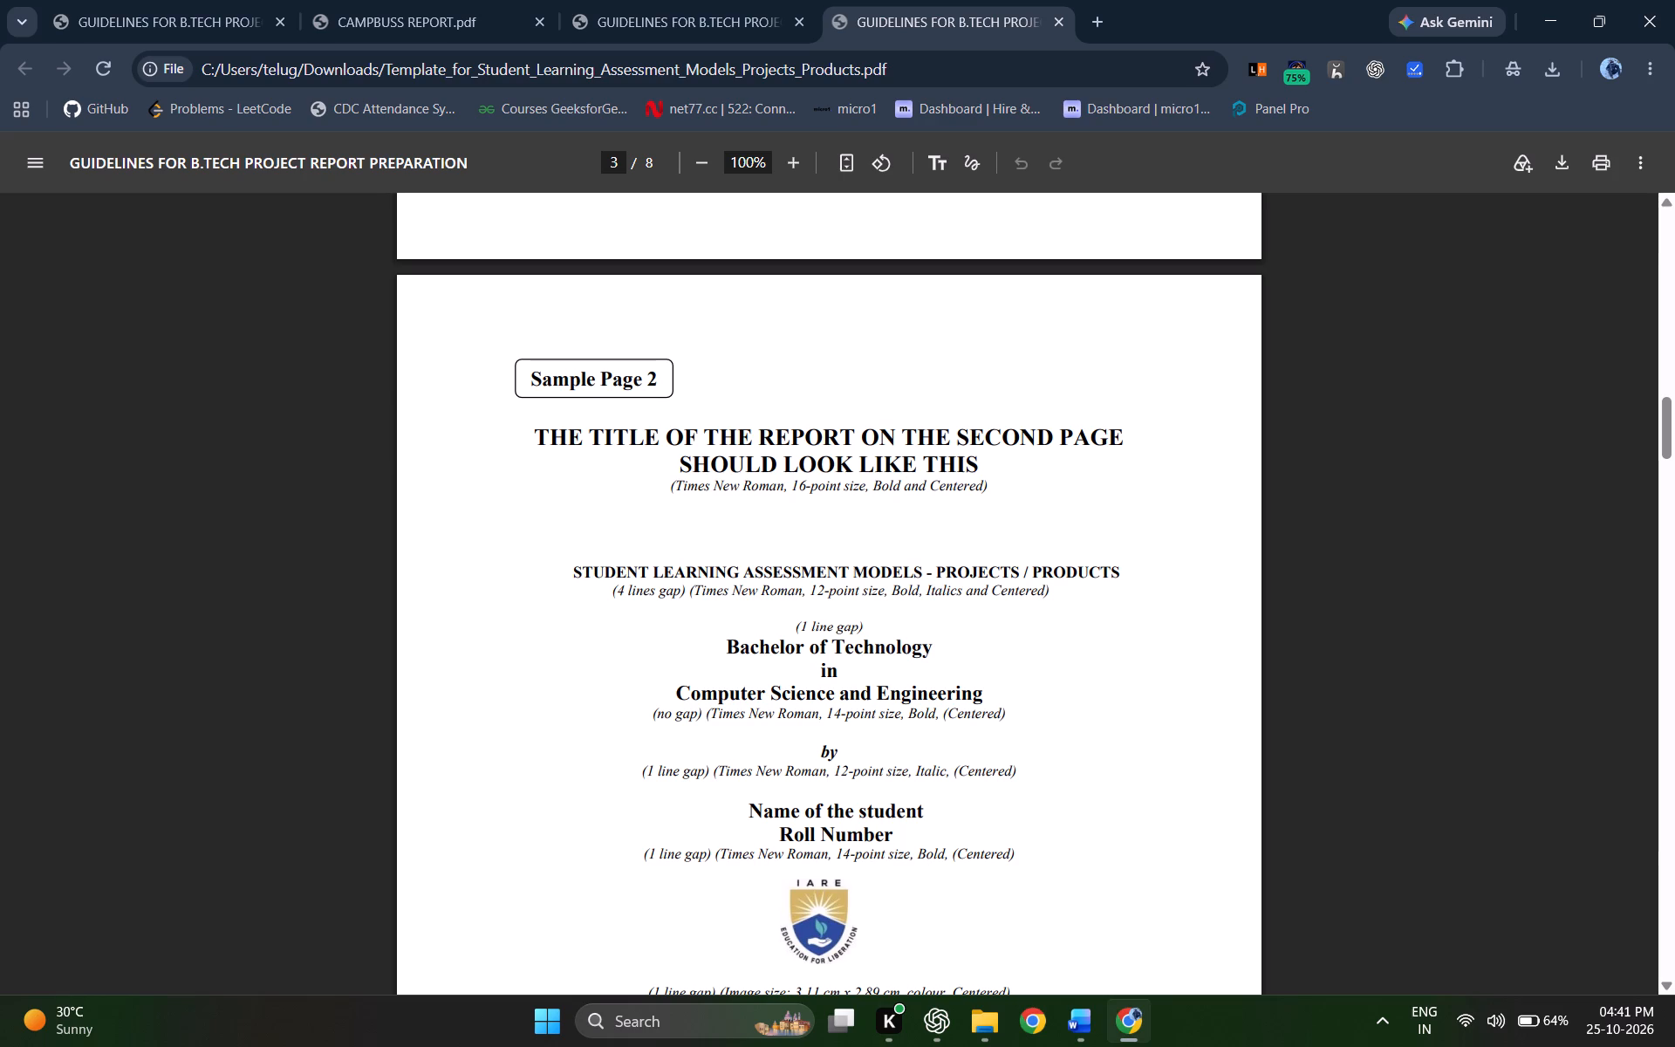
Back in Word, insert three blank lines between the report title and "JAVA FULL STACK DEVELOPMENT PROJECT" on page 3.
click(1086, 1021)
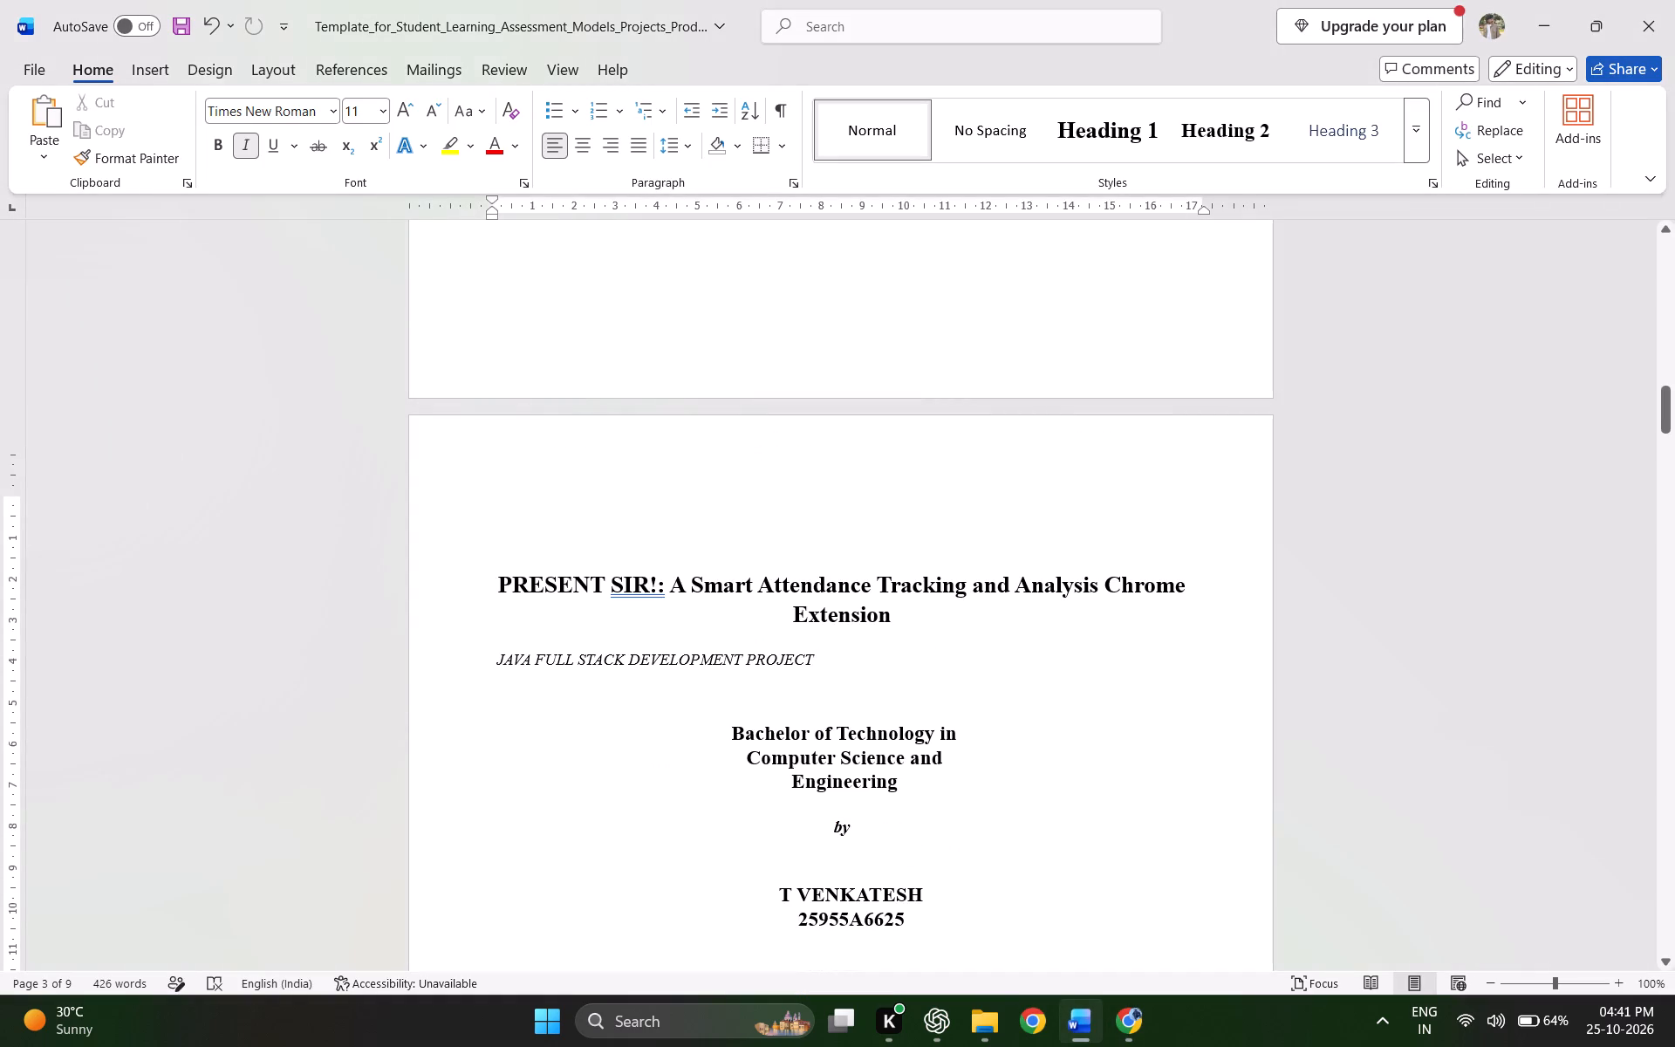
click(980, 627)
click(966, 644)
key(Return)
key(Return)
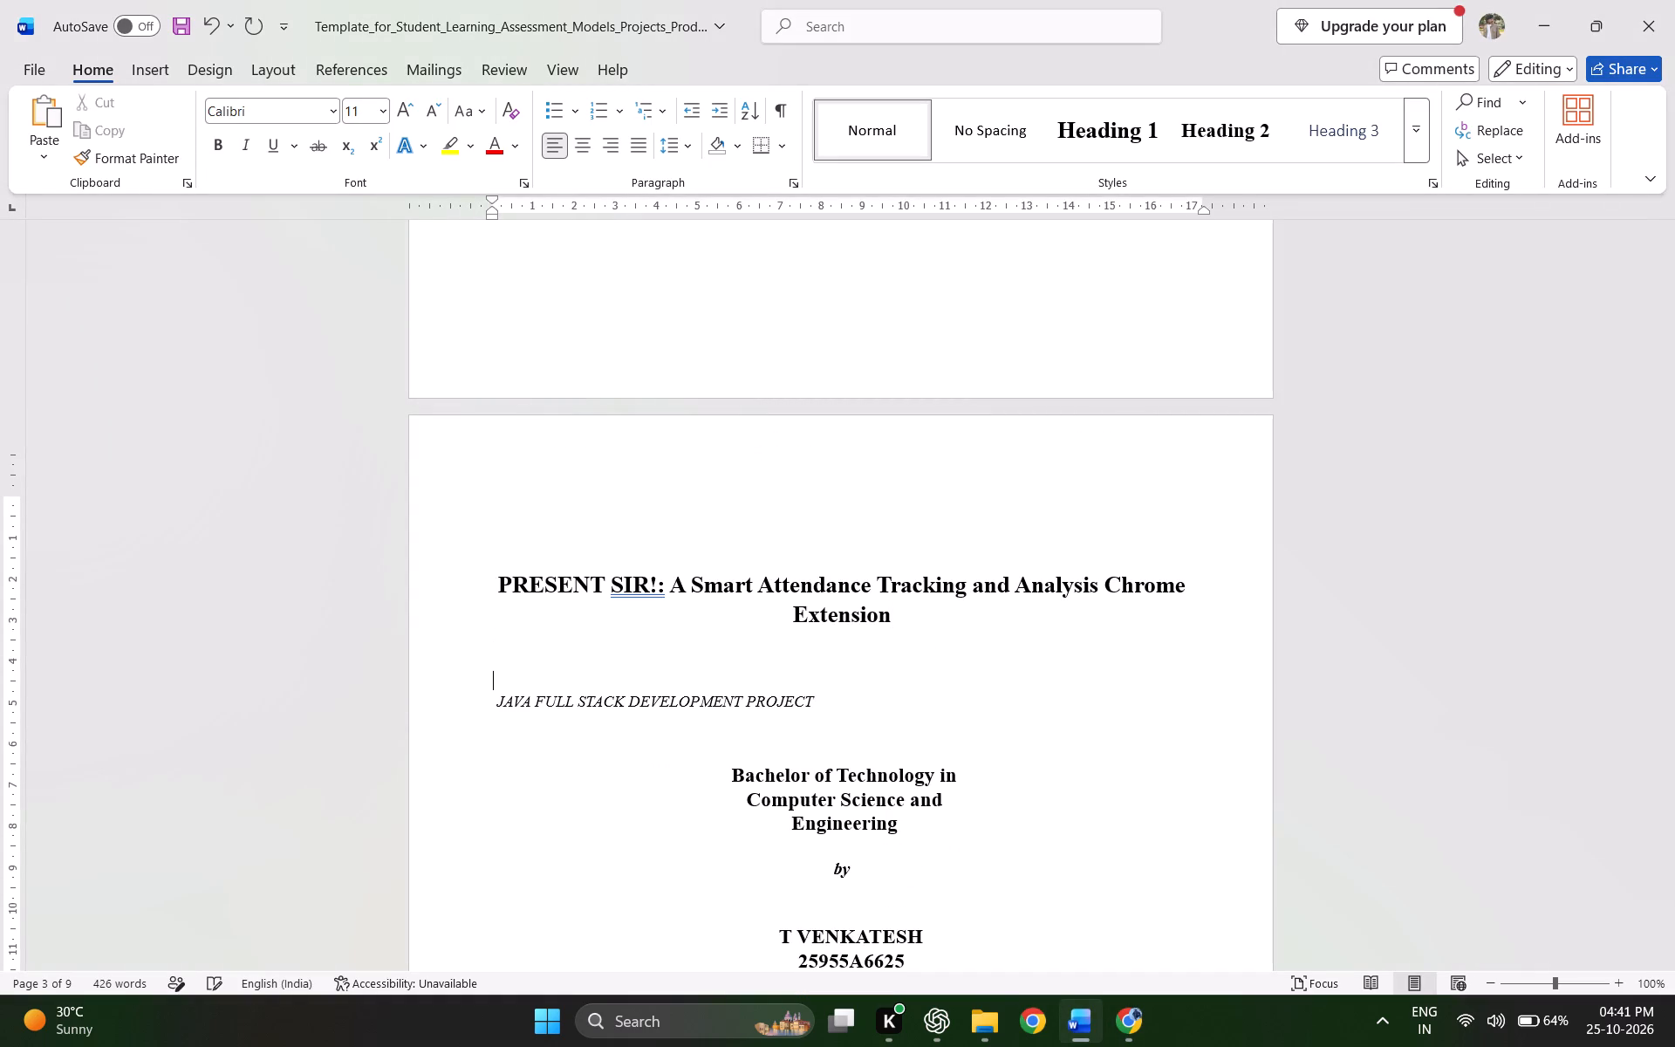
key(Return)
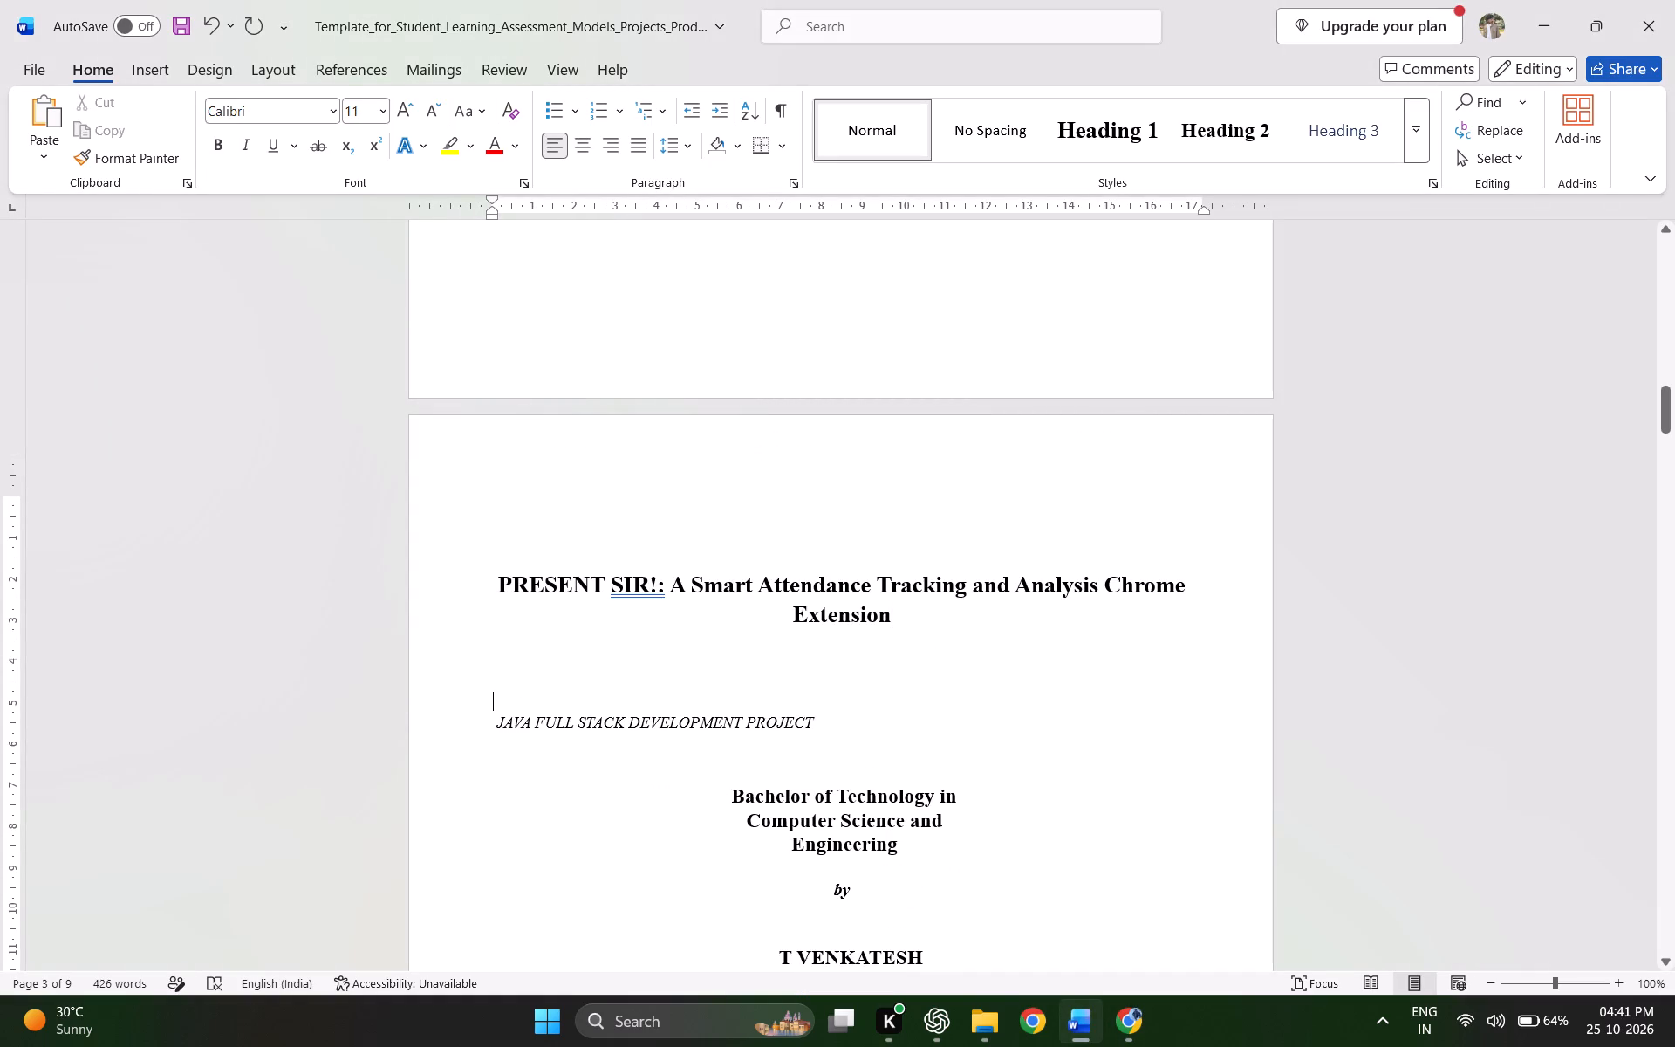
Format the "JAVA FULL STACK DEVELOPMENT PROJECT" line as 12-point, bold and centered, checking against Sample Page 2 of the template PDF in Chrome.
click(1131, 1044)
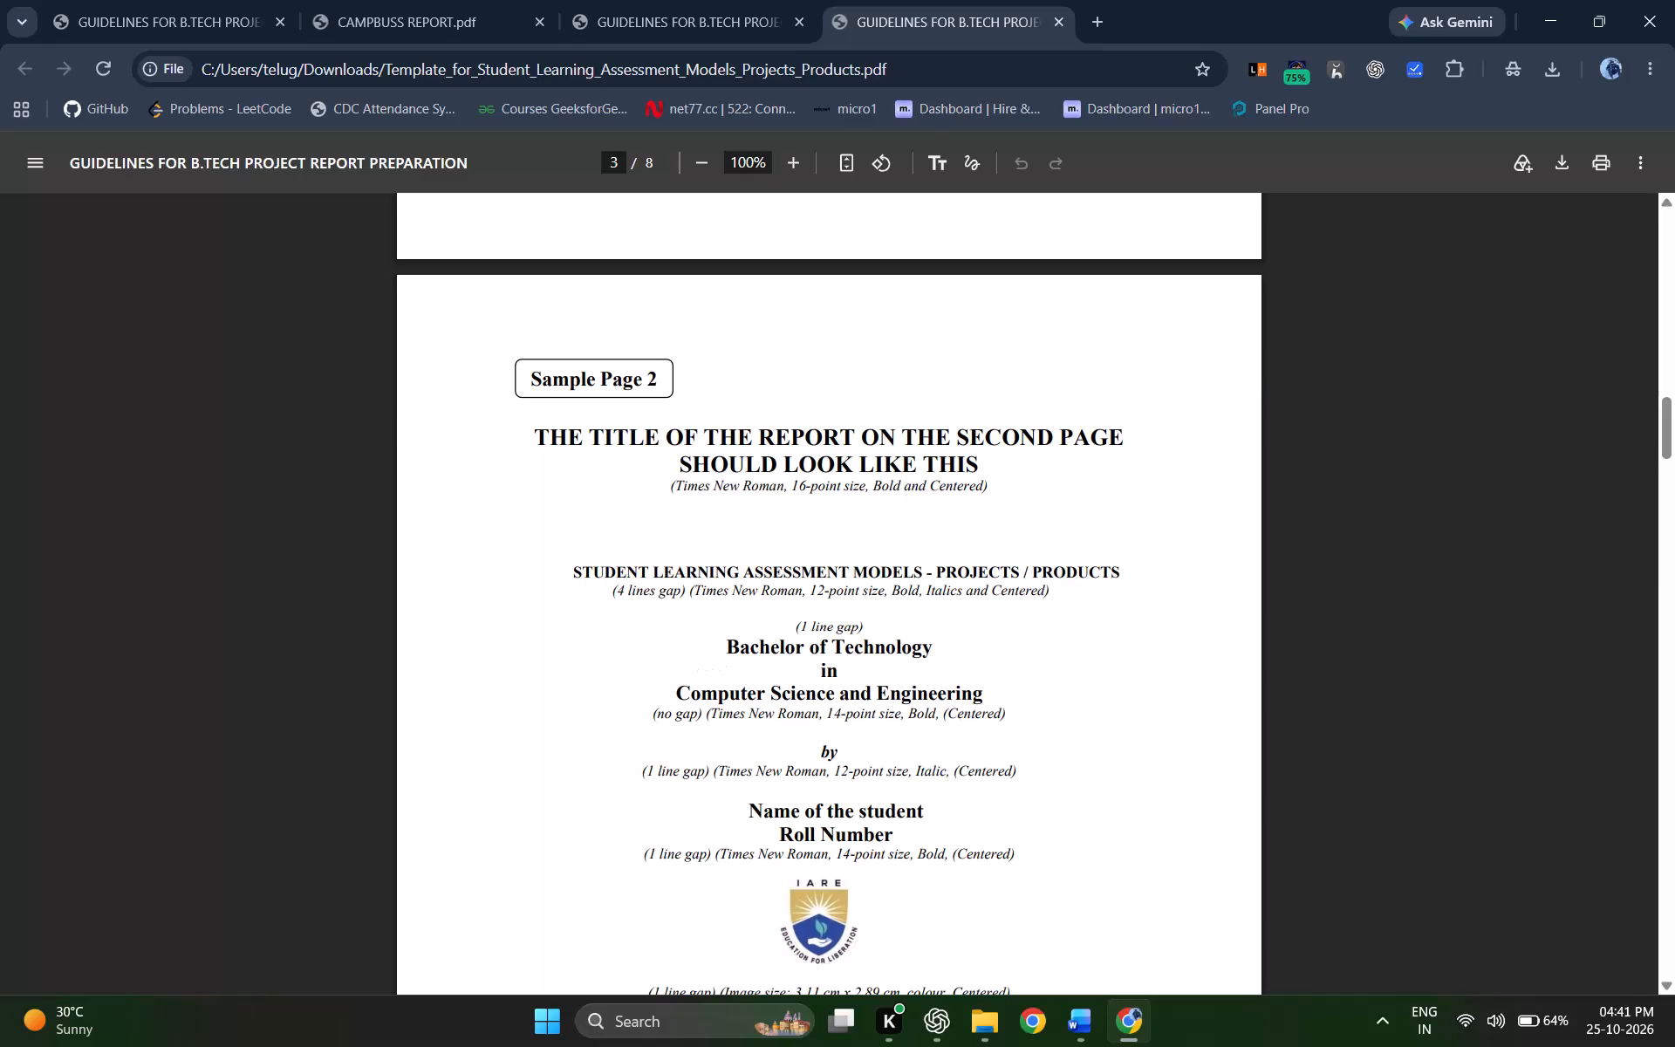
click(1074, 1030)
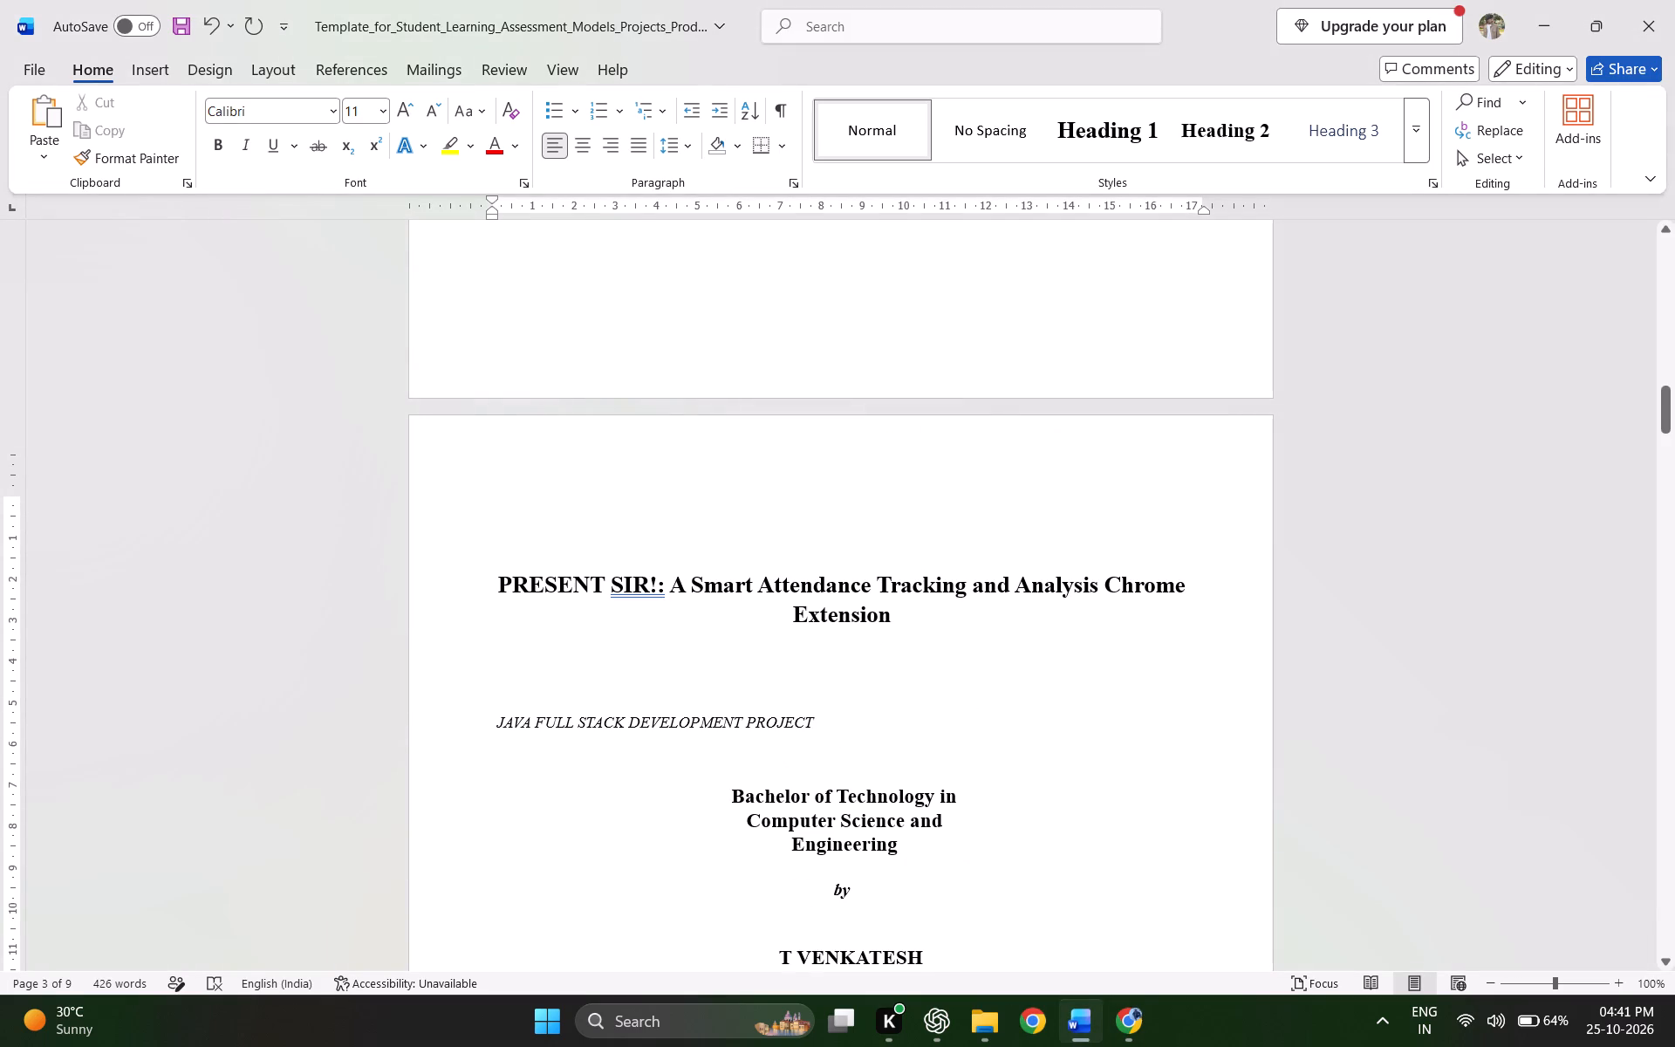
drag(496, 722, 812, 727)
click(865, 660)
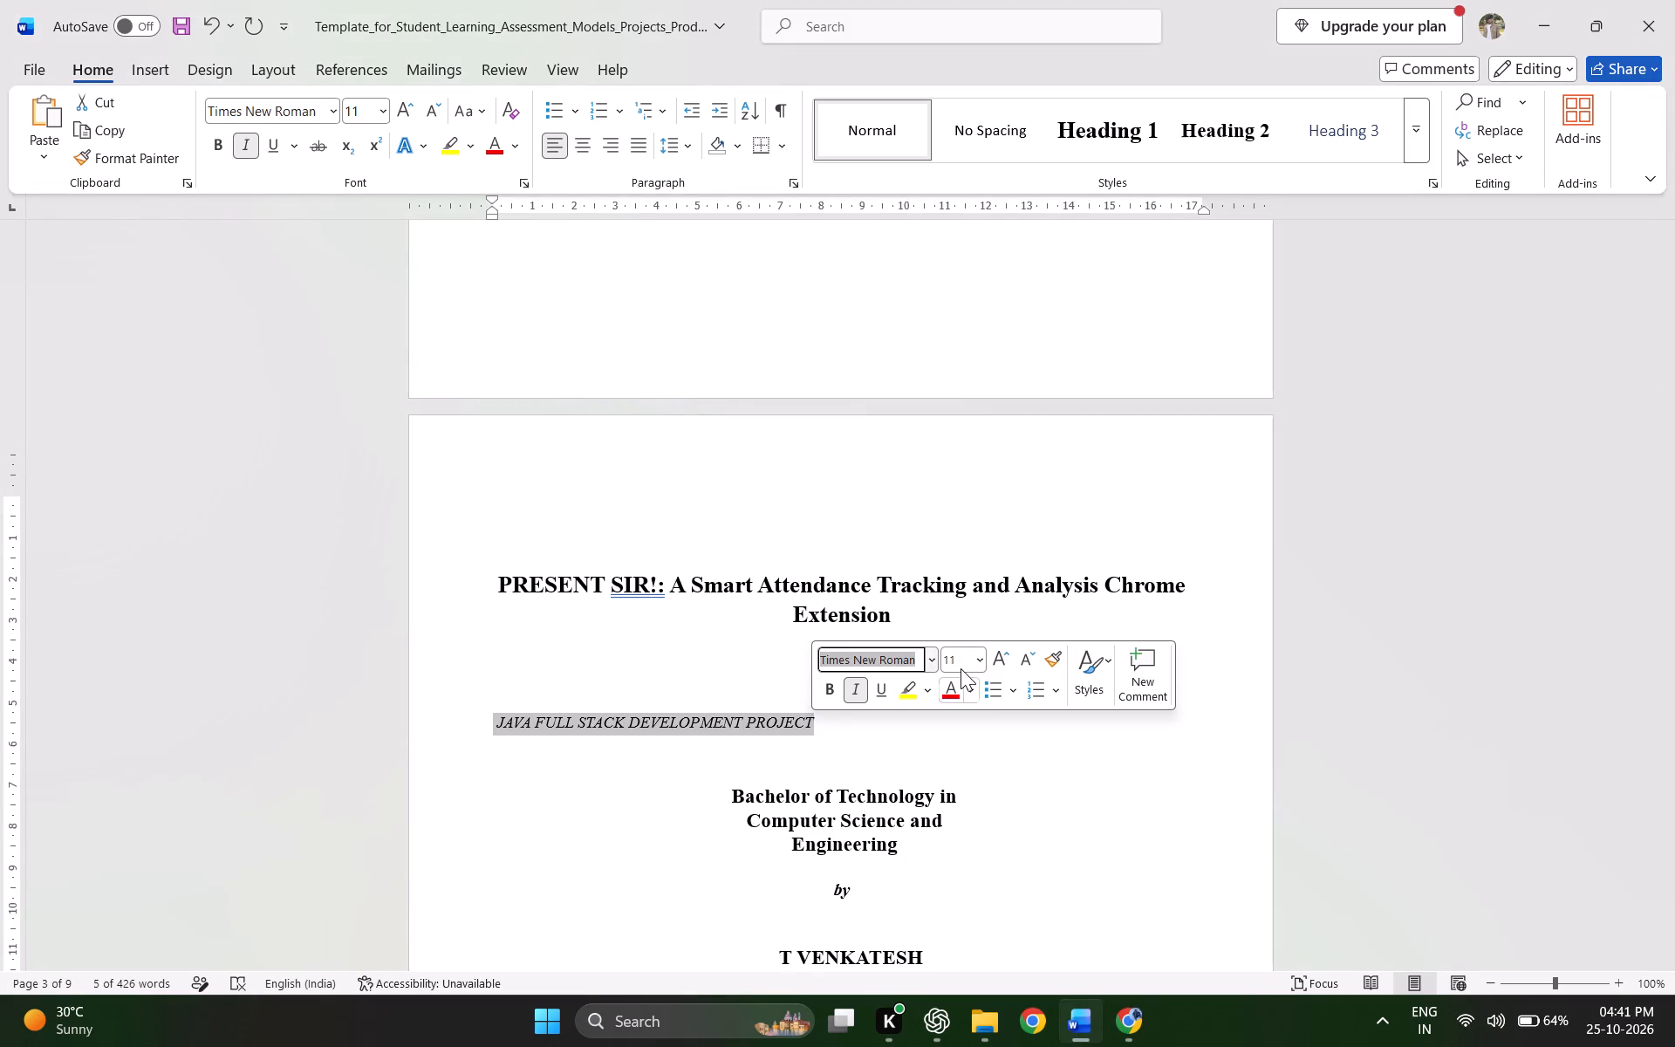
click(1006, 654)
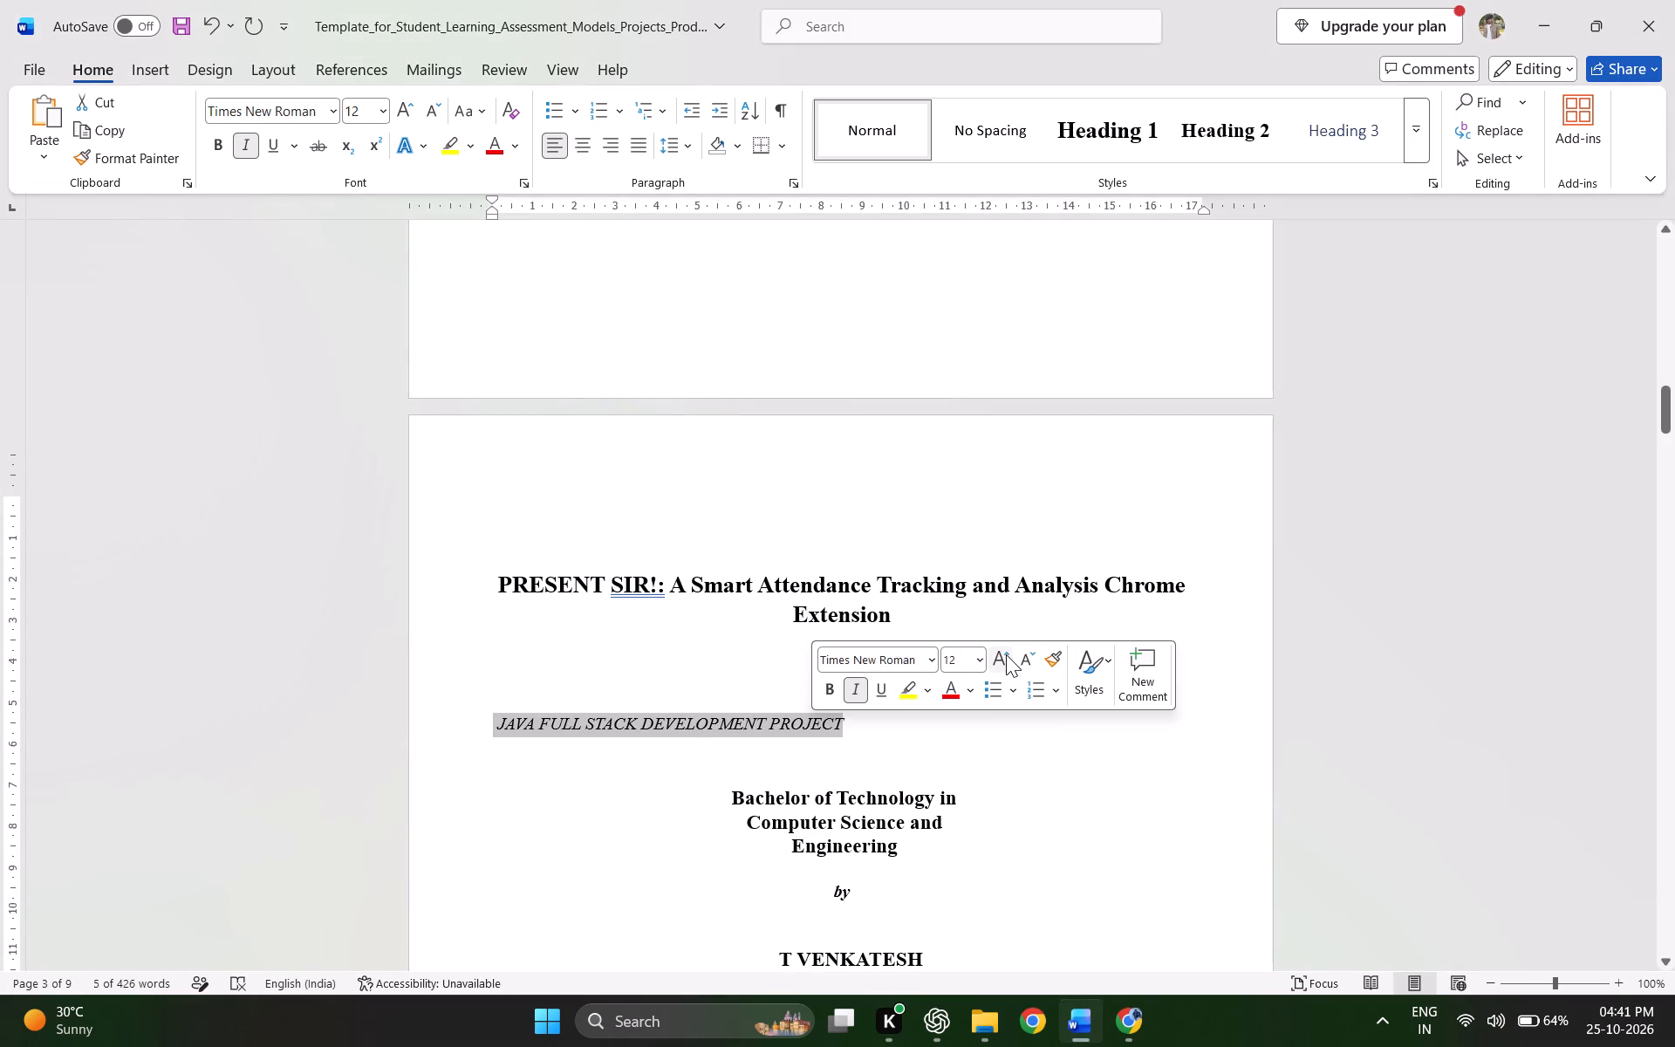
click(823, 695)
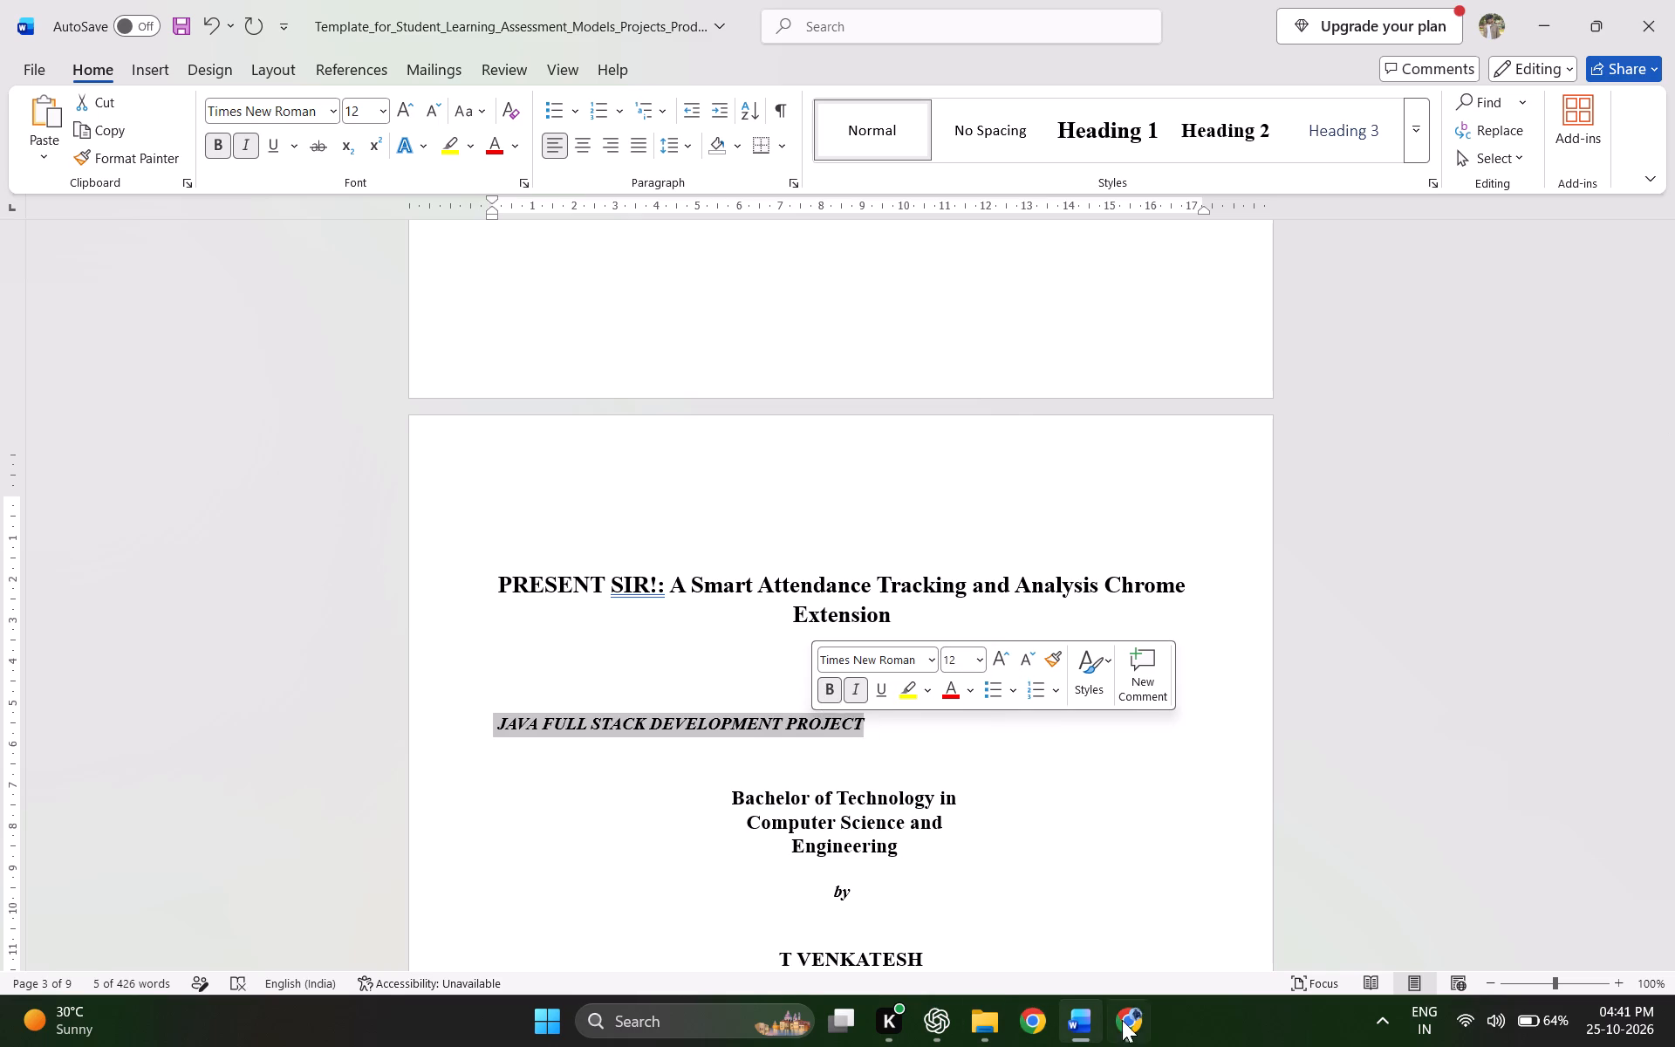
click(1134, 1020)
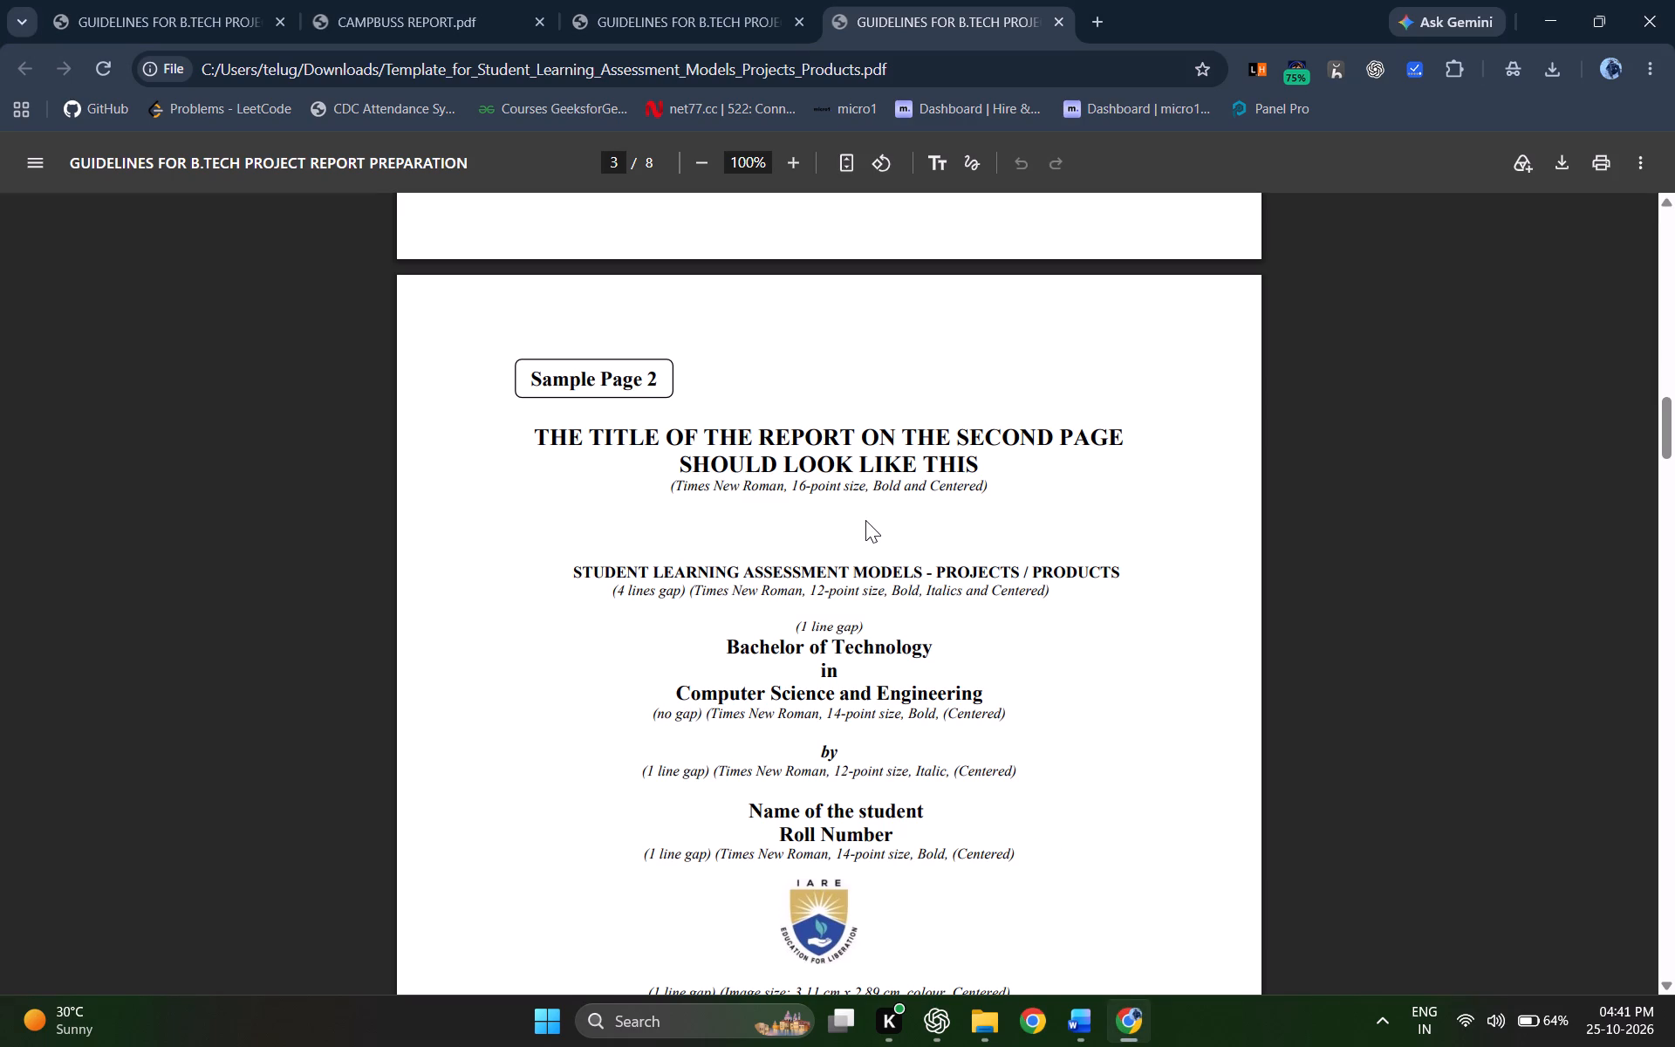
click(1088, 1008)
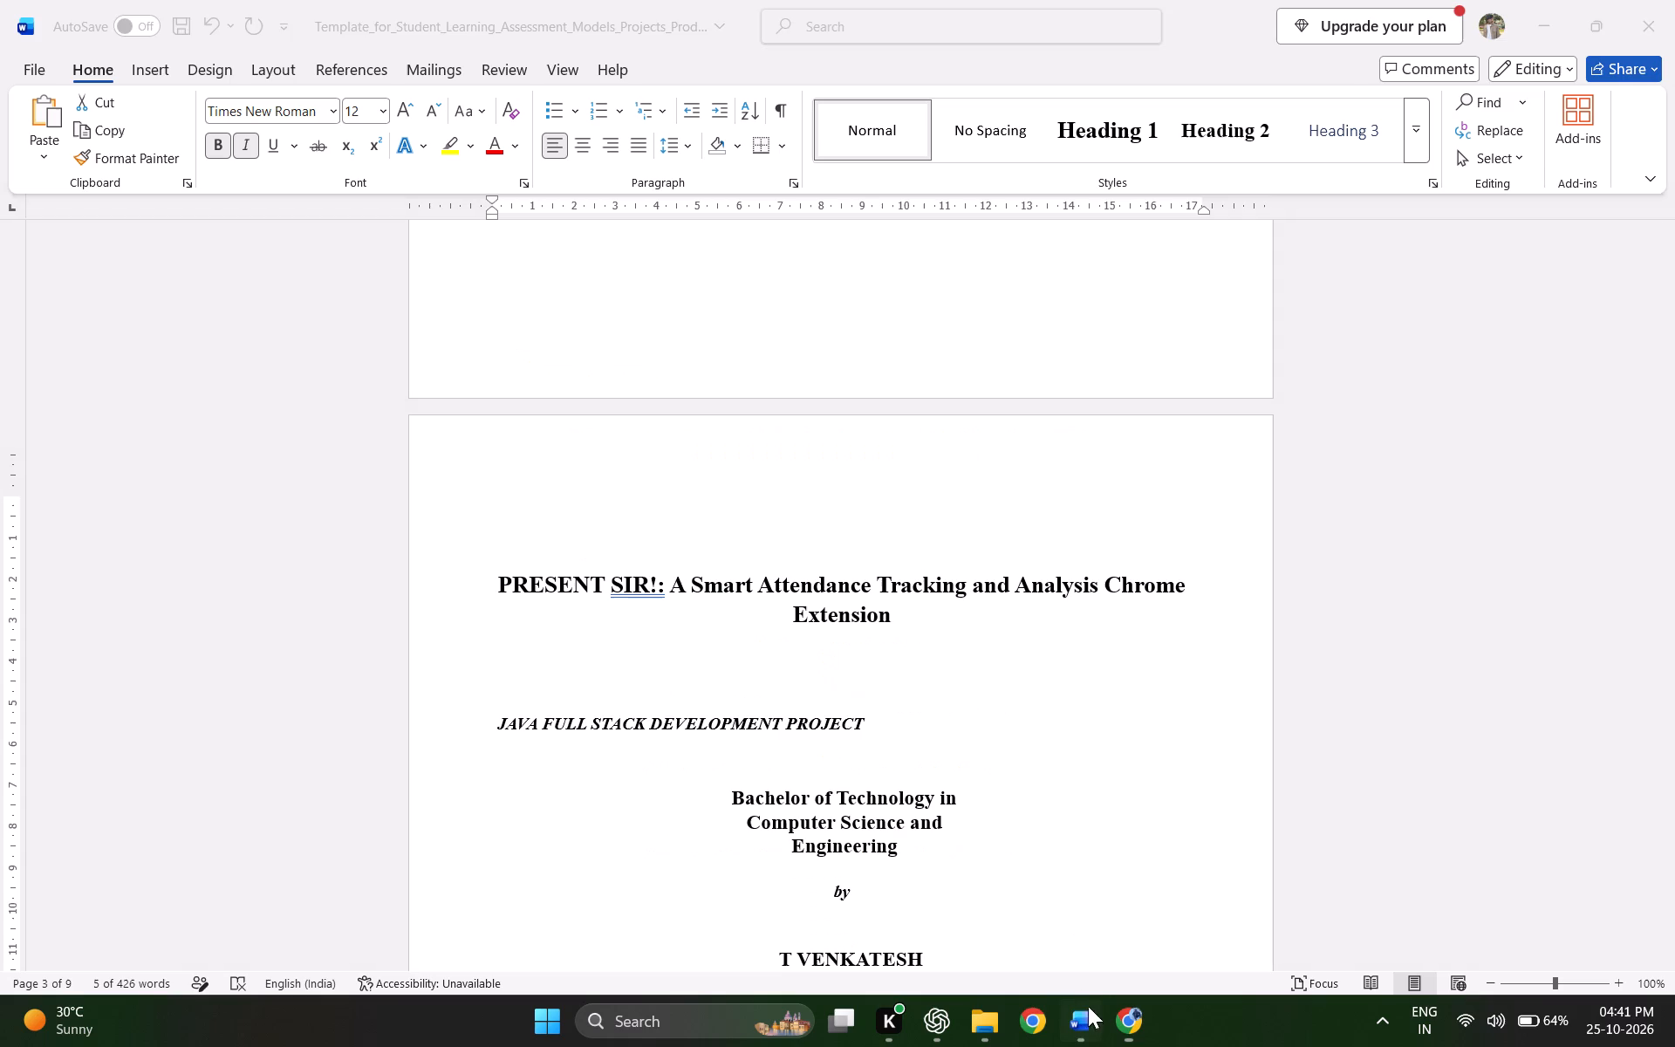
click(585, 149)
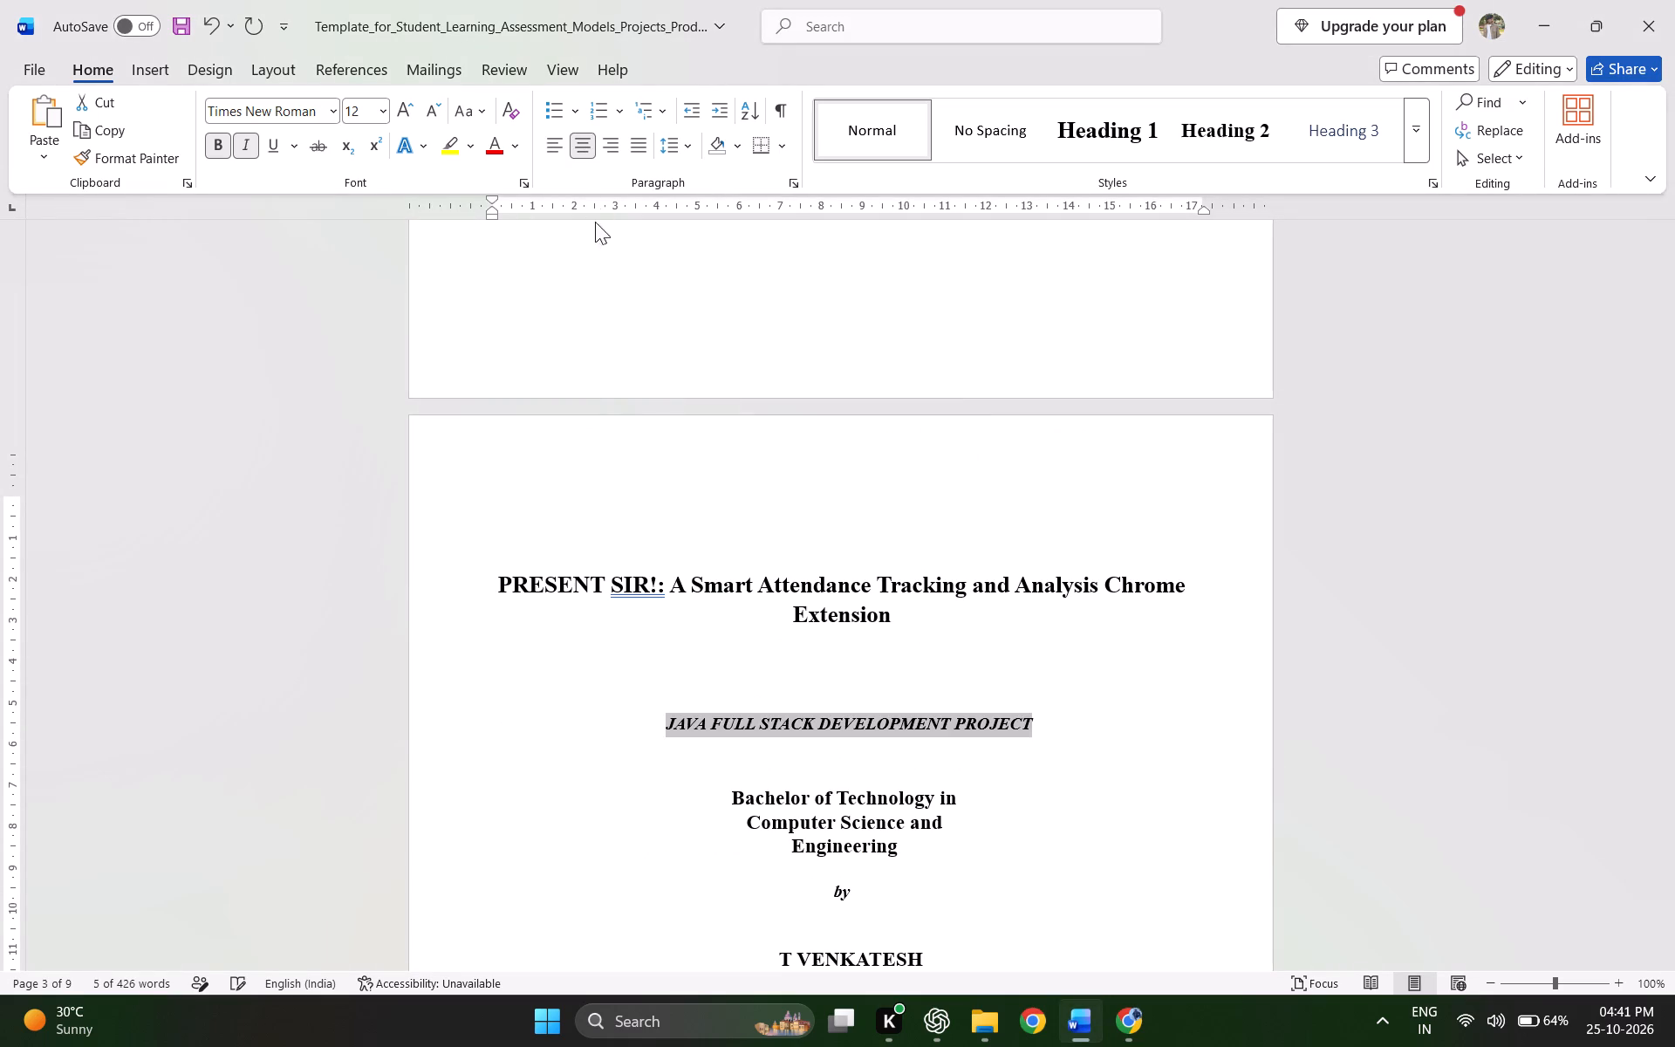
click(672, 635)
Remove the italics from the "JAVA FULL STACK DEVELOPMENT PROJECT" line, keeping it at 12 points.
scroll(638, 633, down, 4)
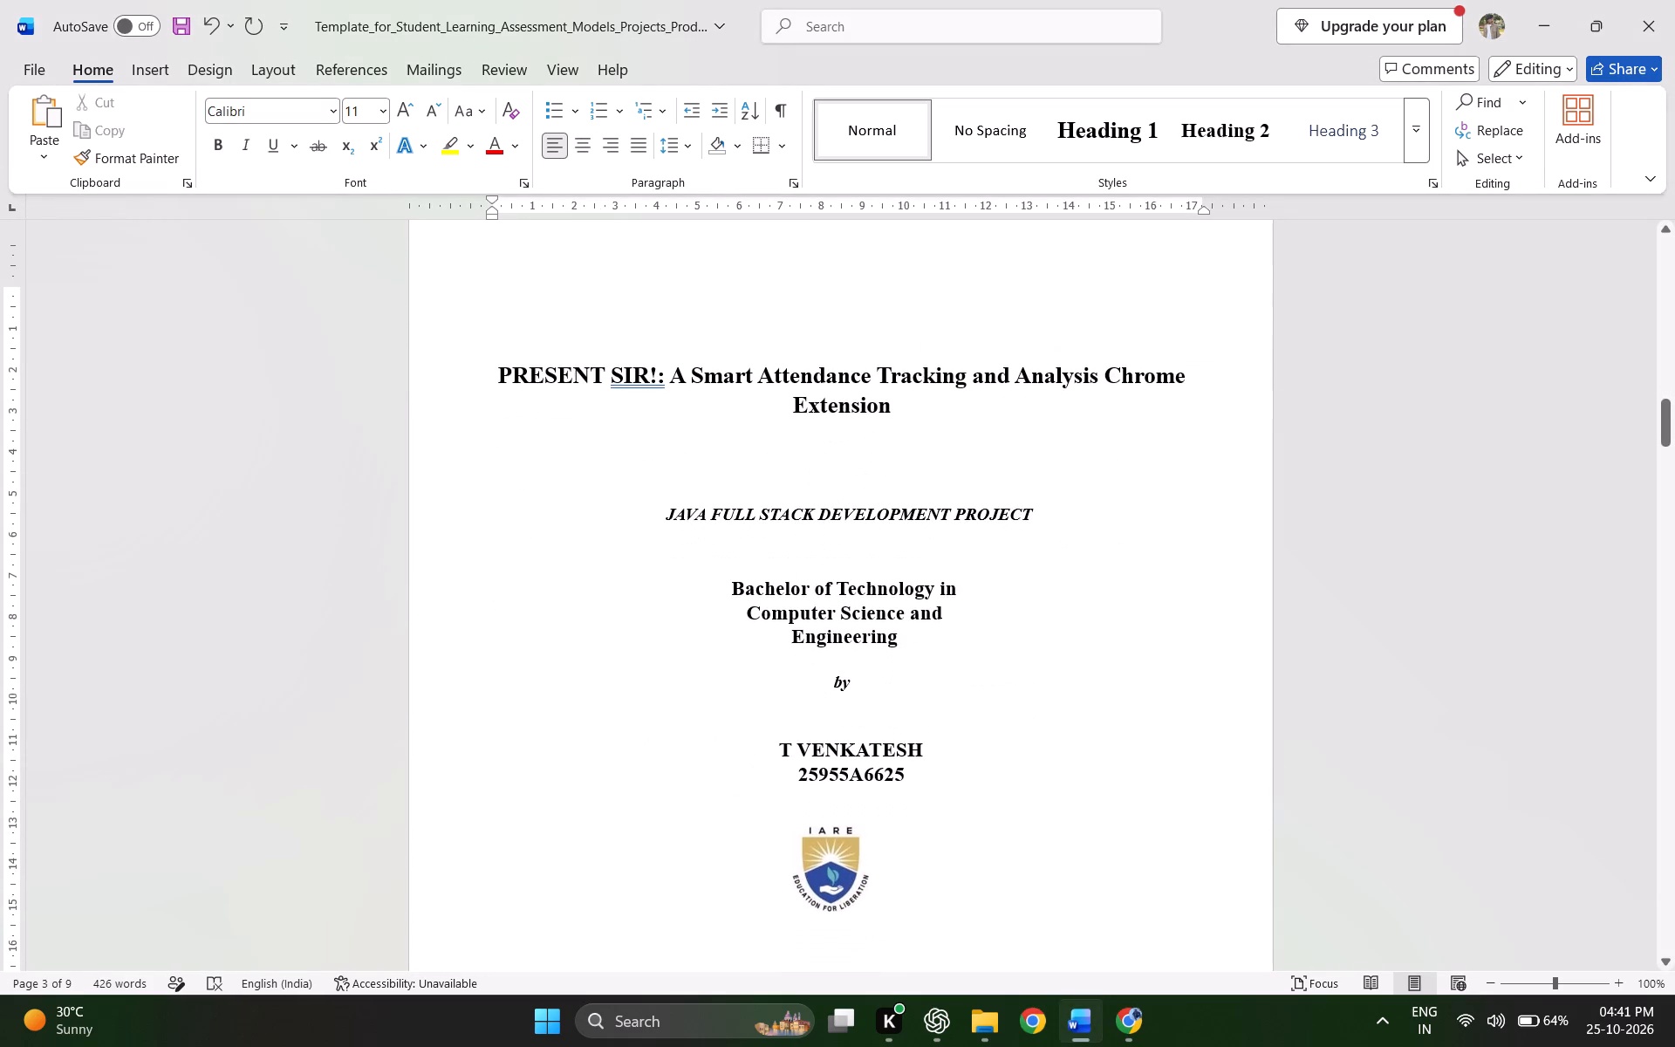
scroll(617, 614, down, 3)
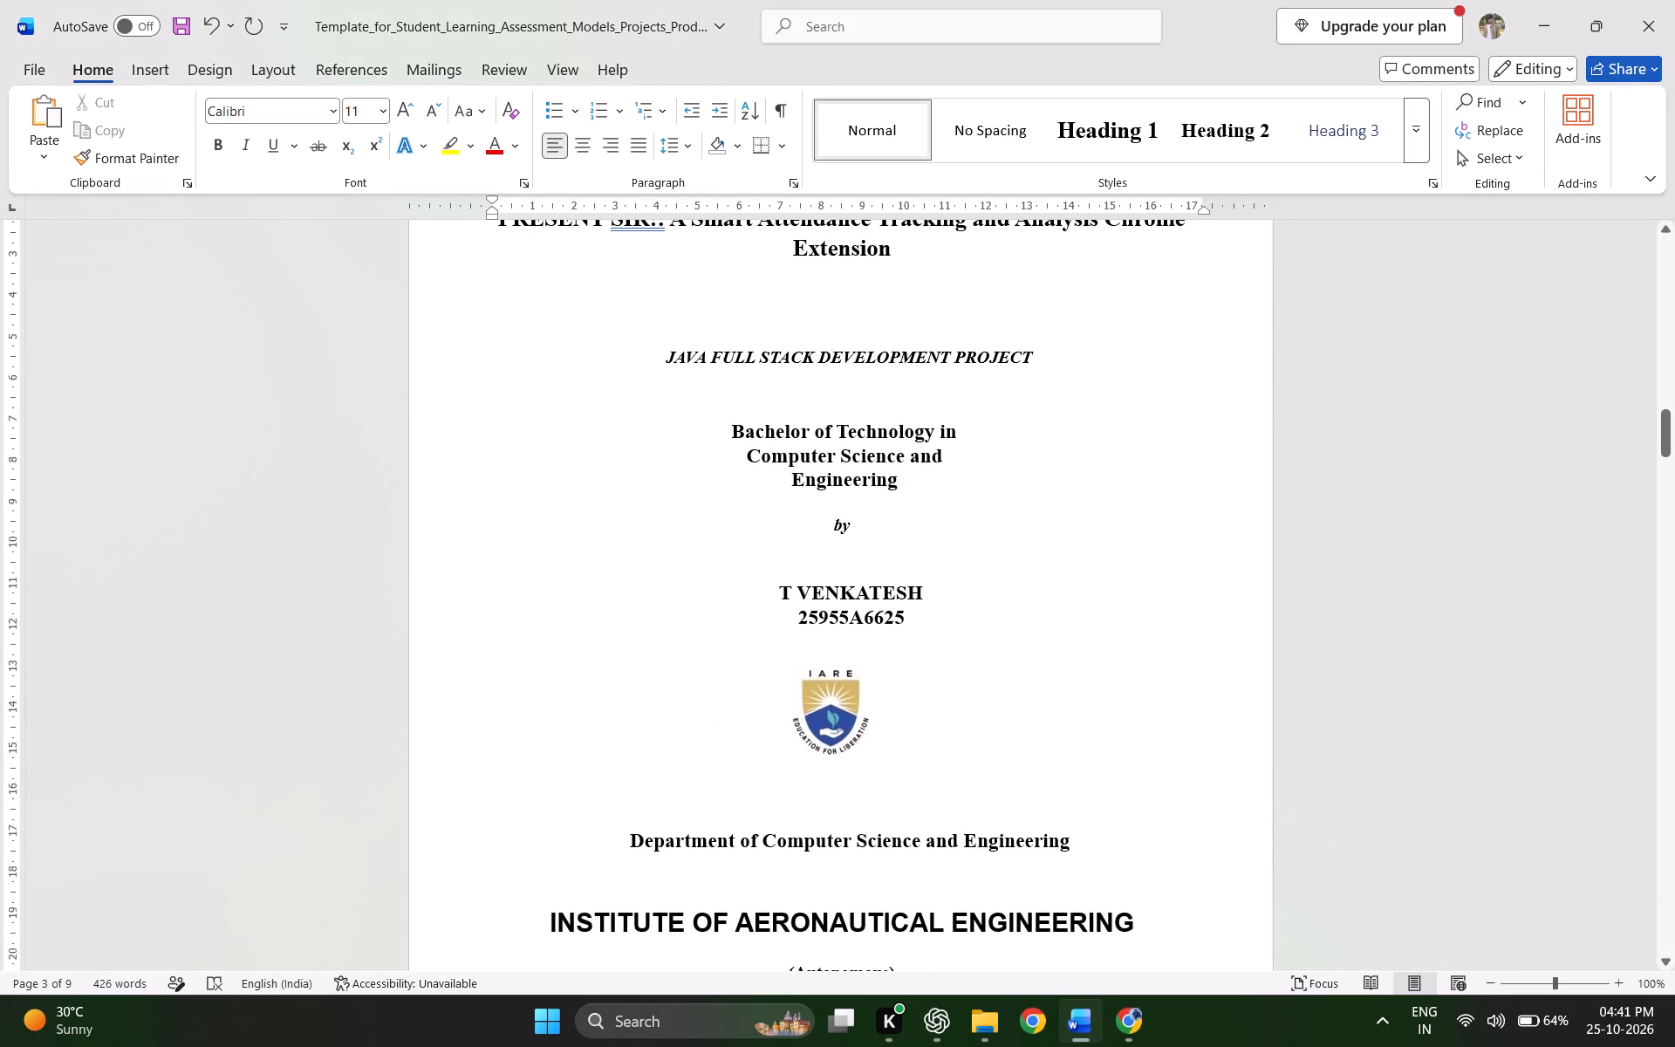
drag(667, 359, 1003, 351)
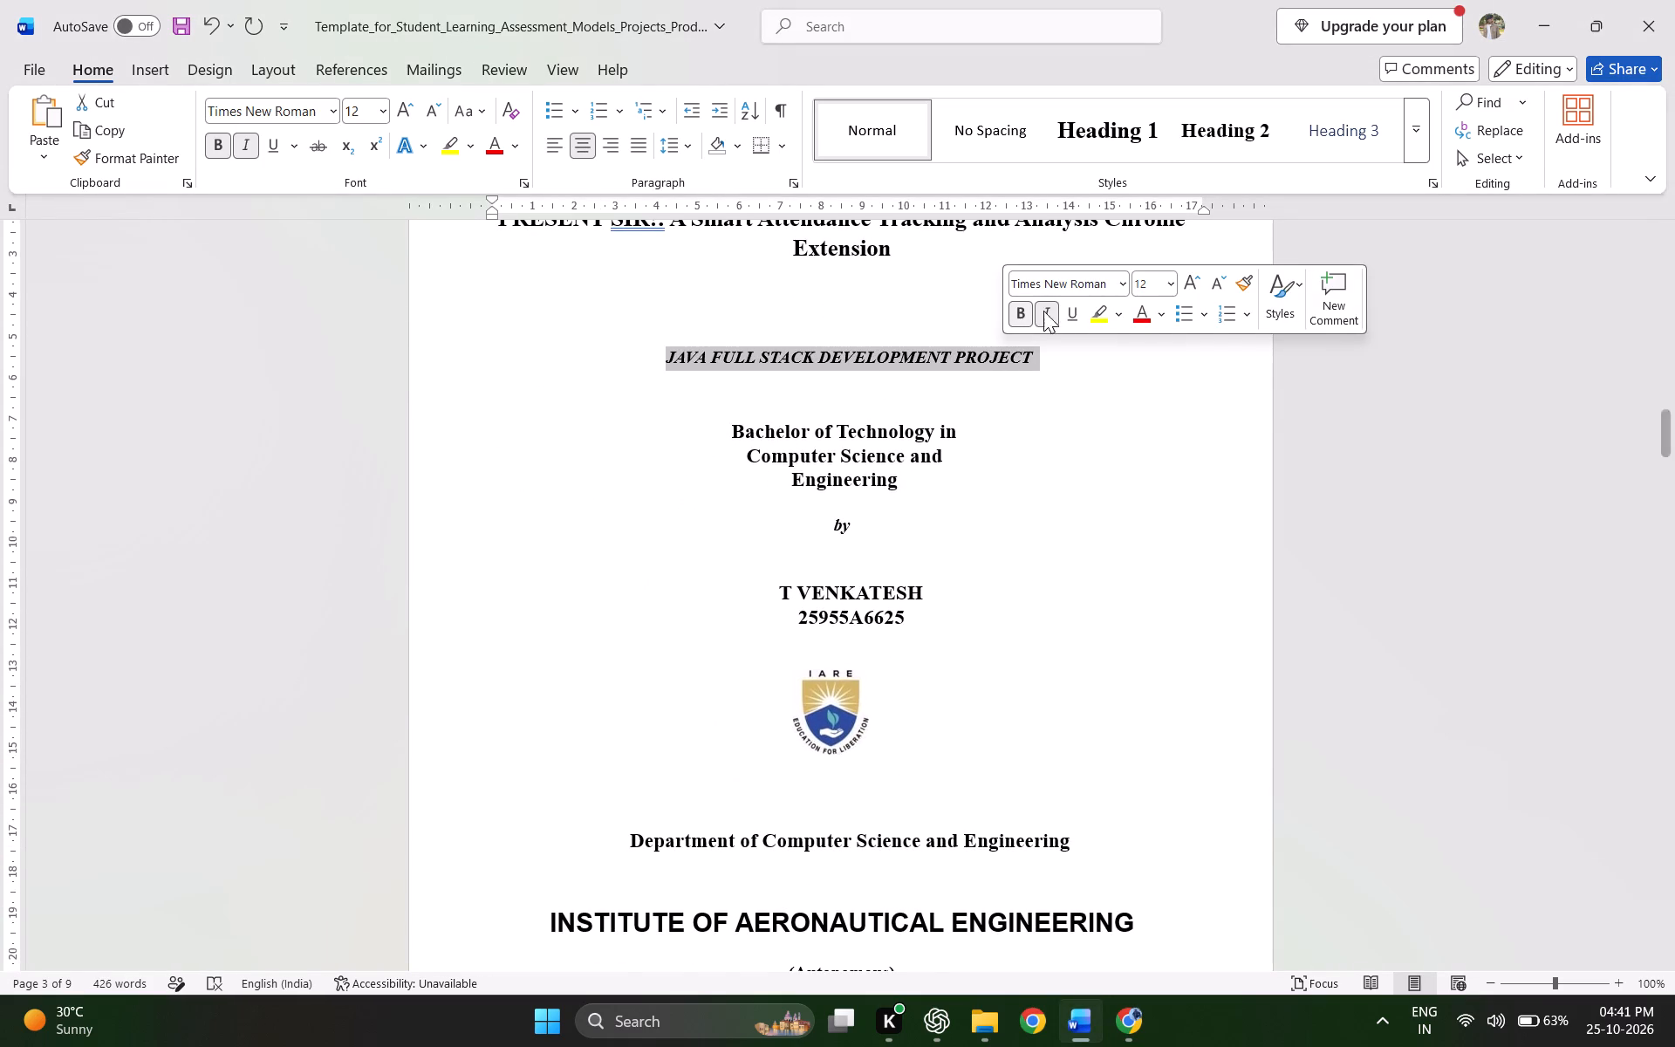
click(1194, 280)
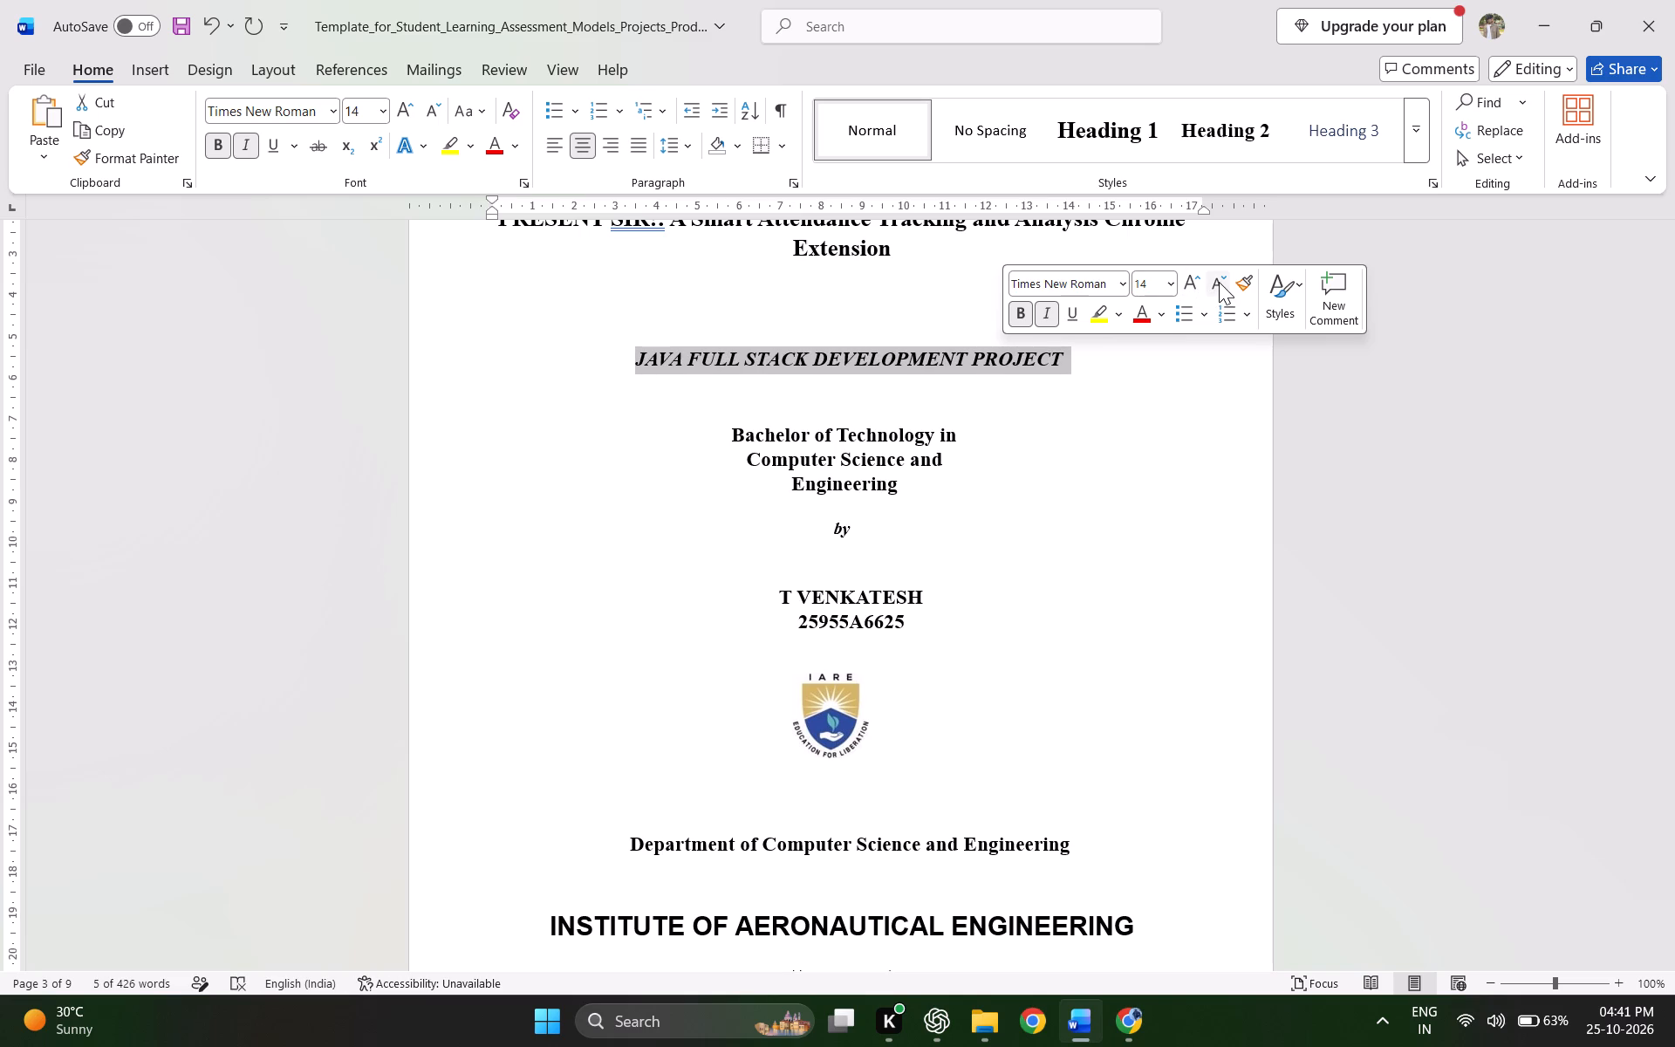
click(1219, 282)
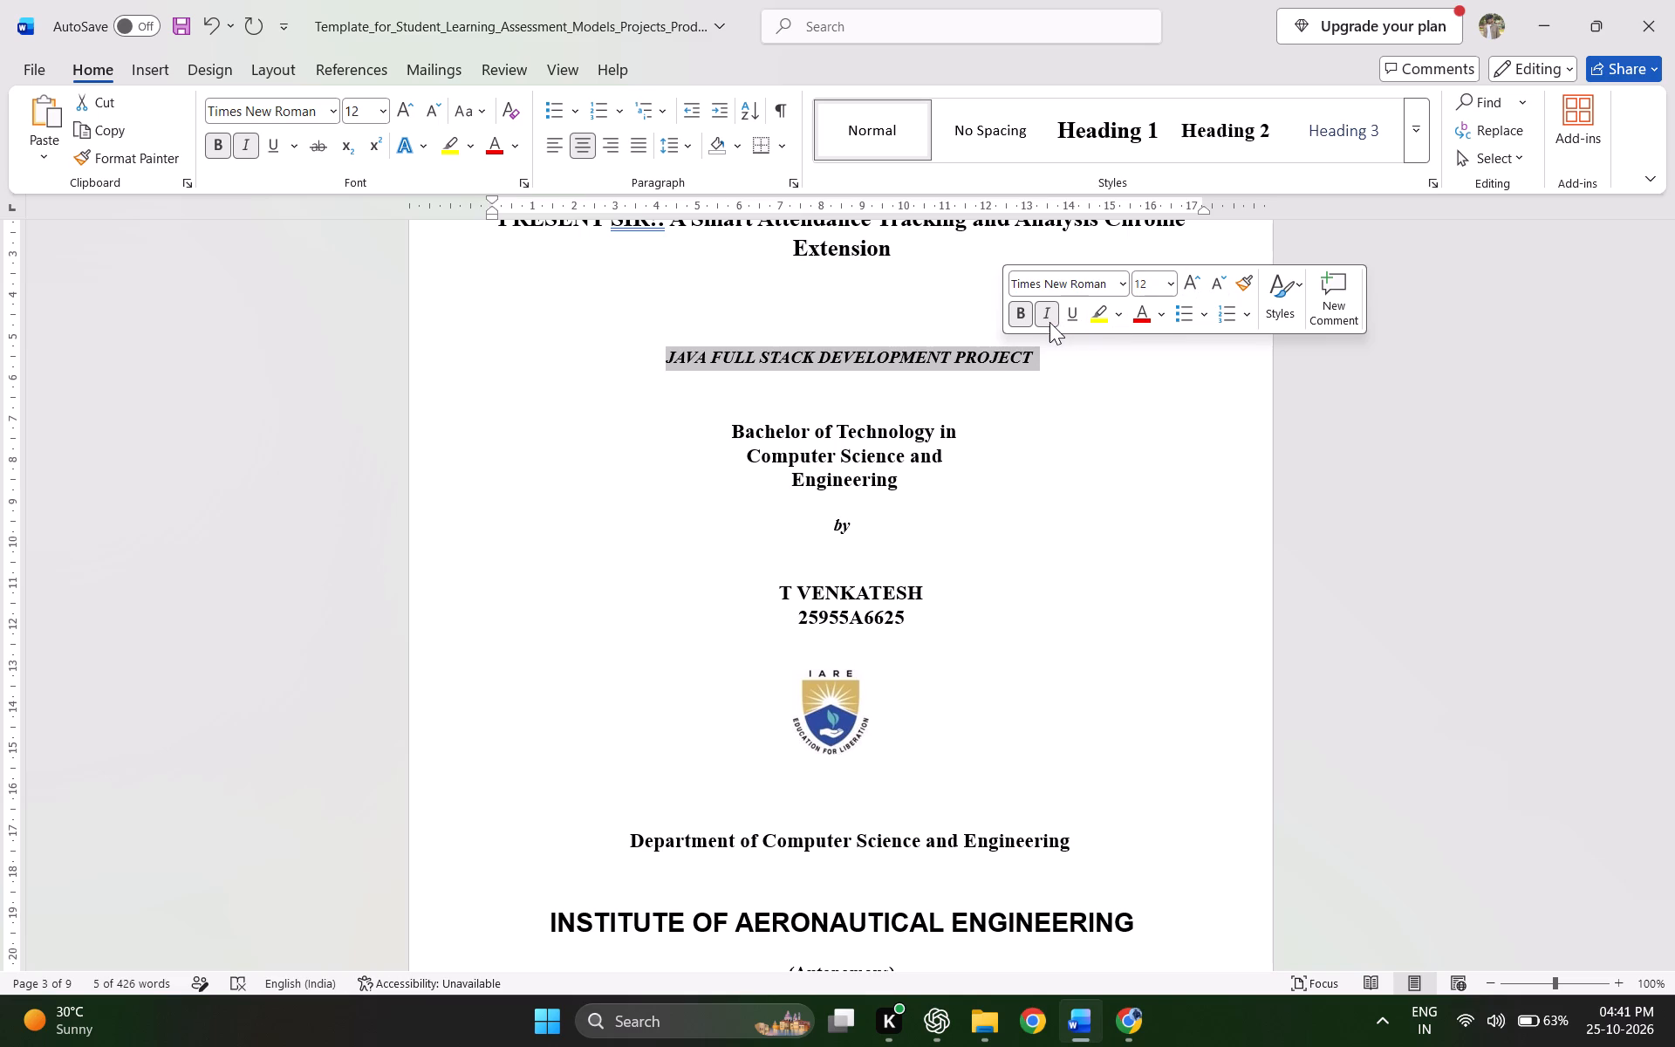
click(1049, 322)
click(946, 407)
Review the layout of the inner title page, the declaration and the approval sheet.
scroll(612, 547, up, 5)
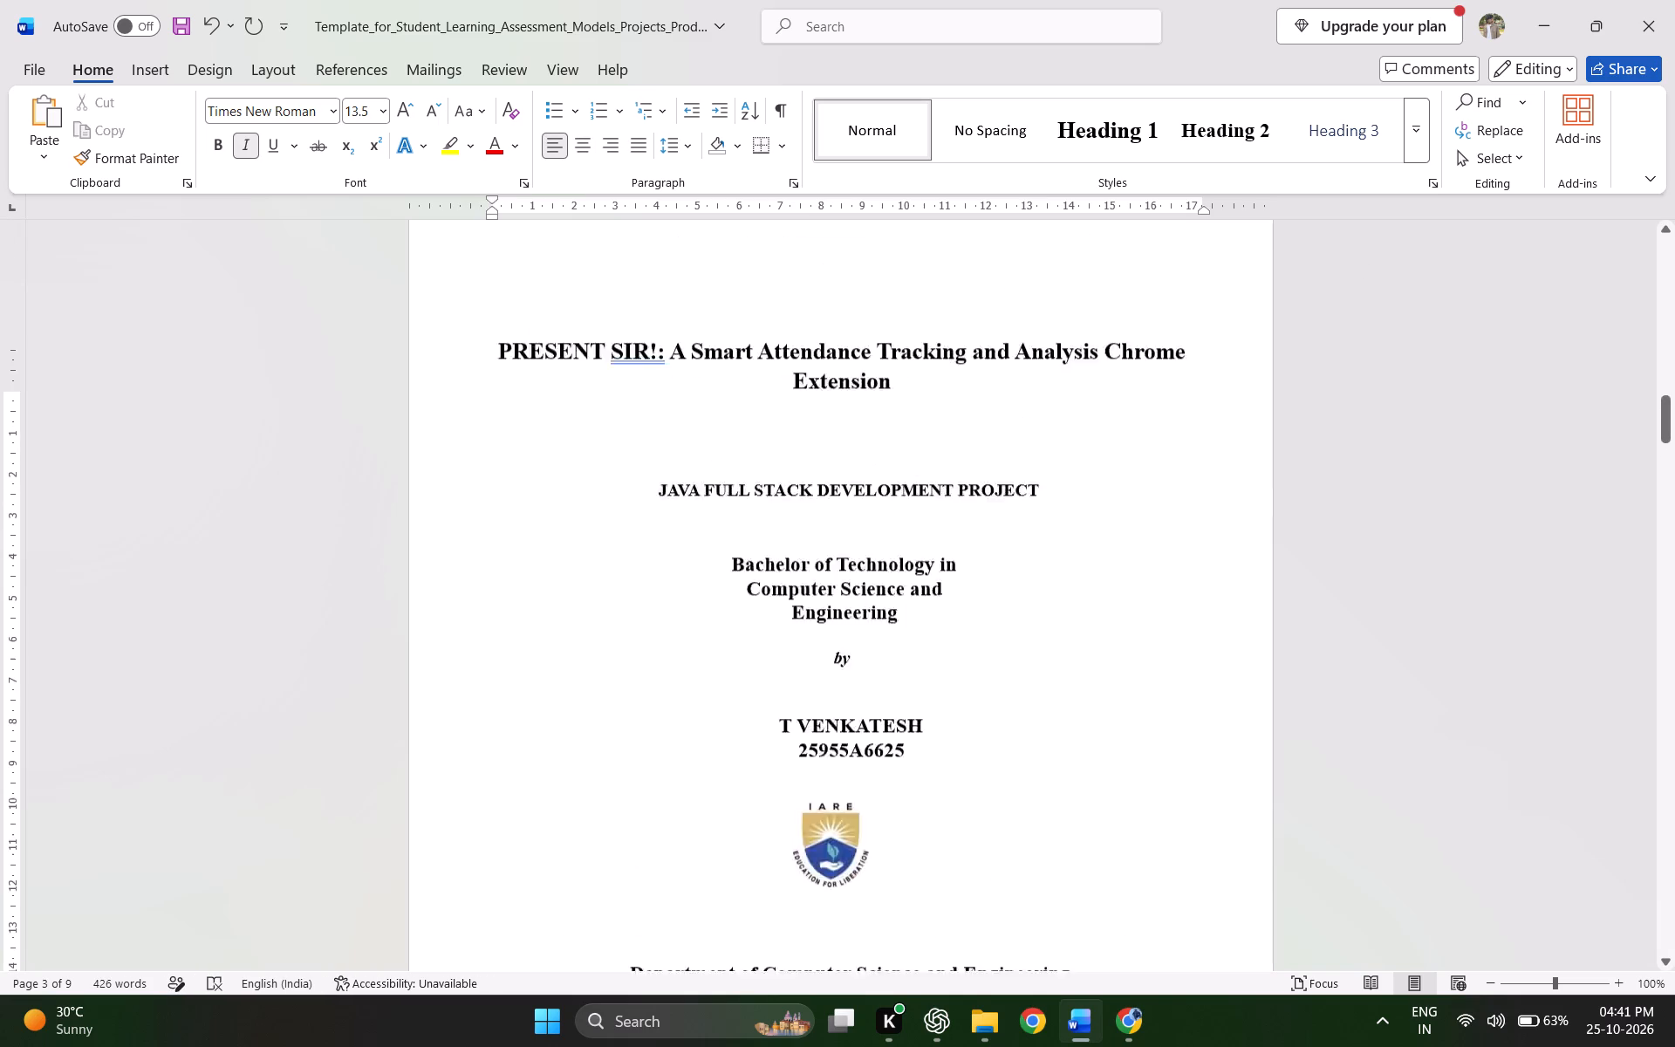
scroll(590, 550, down, 6)
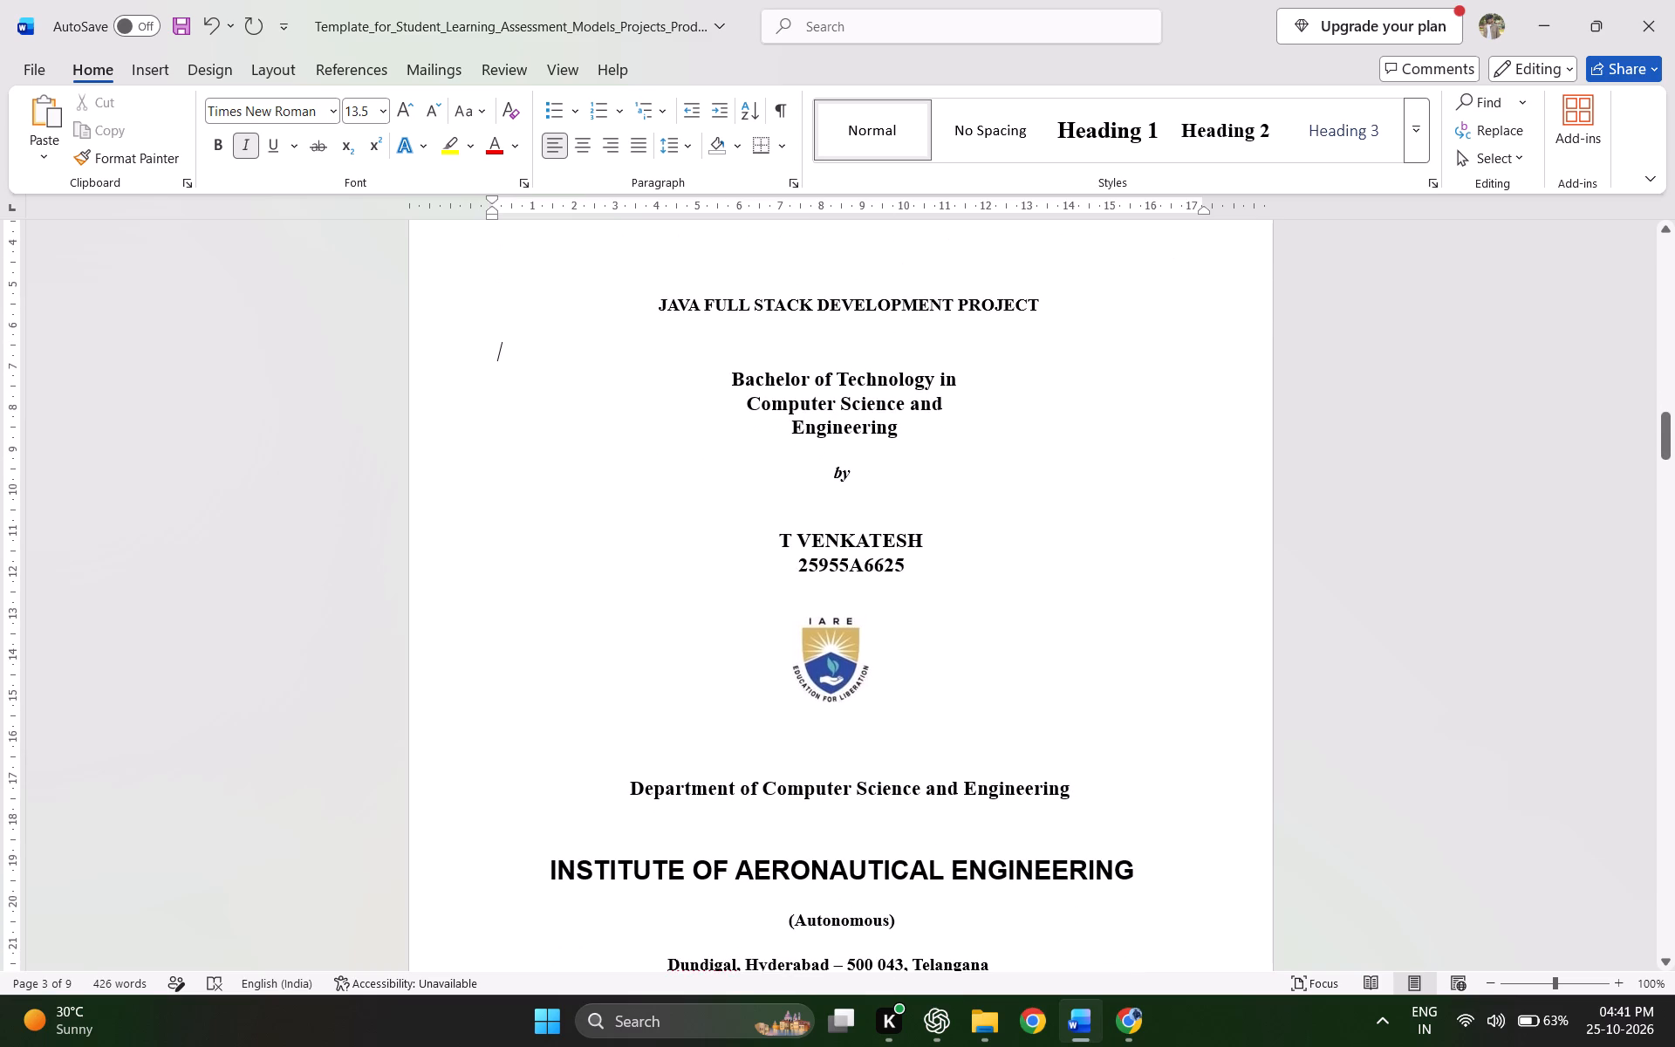
scroll(576, 541, down, 6)
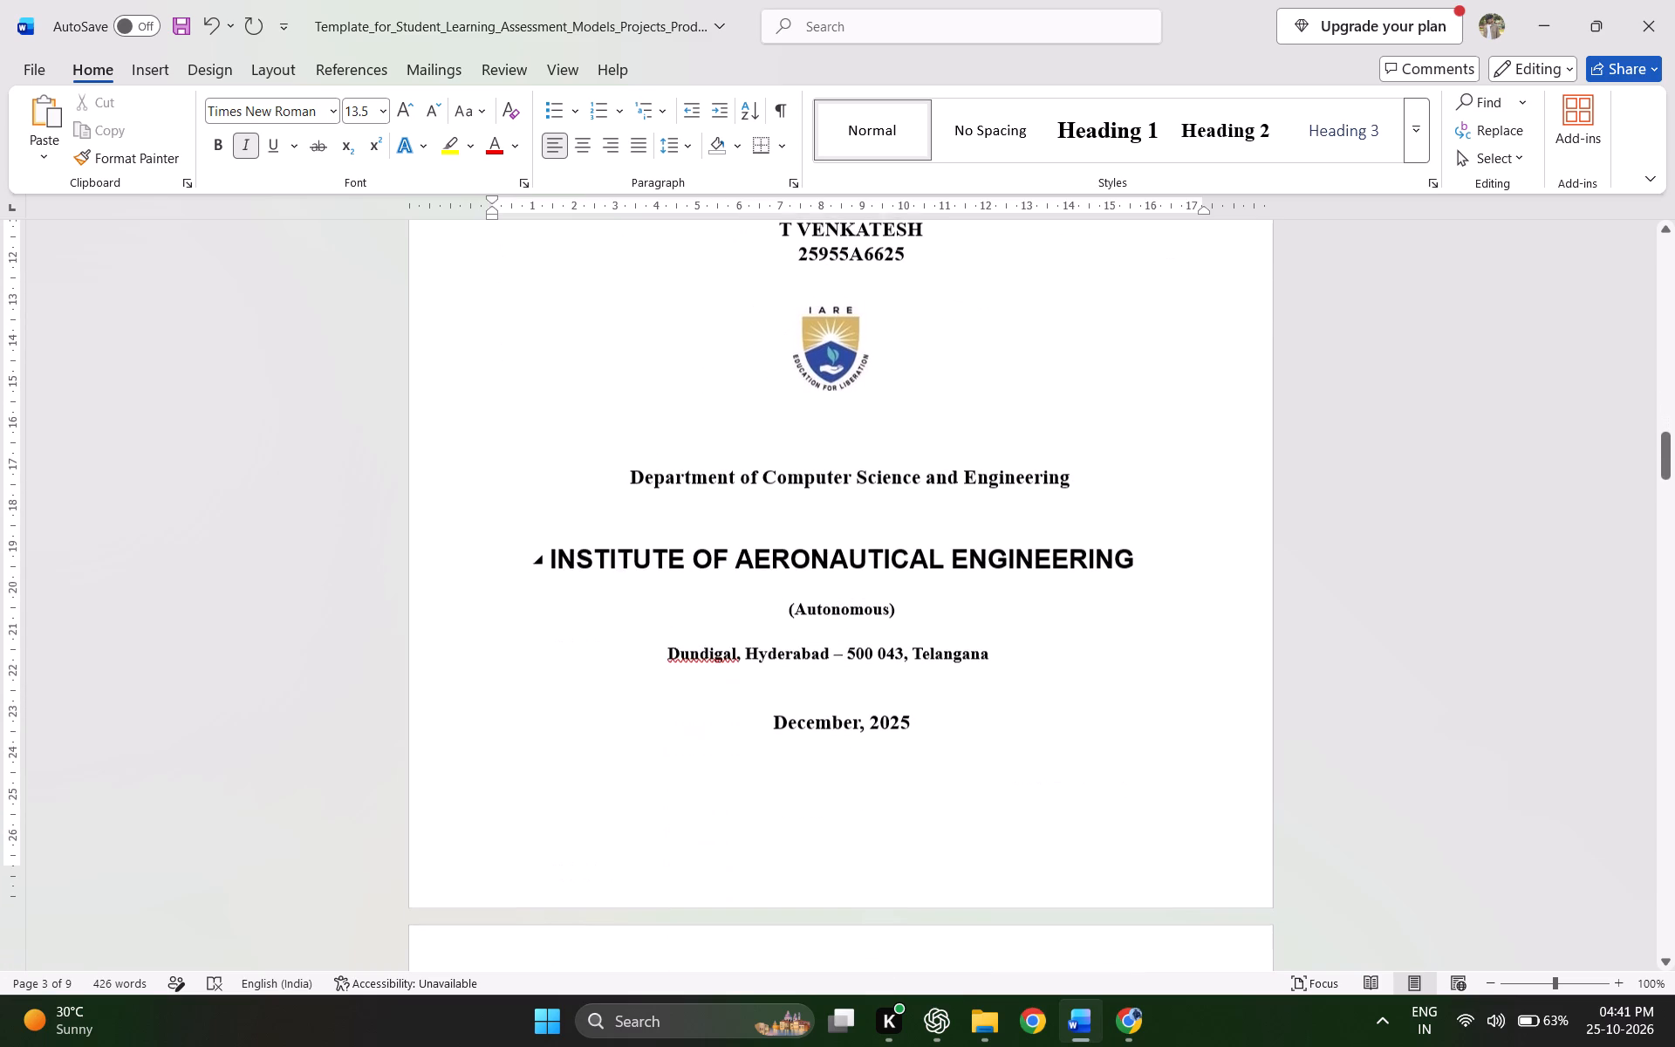
scroll(574, 541, down, 17)
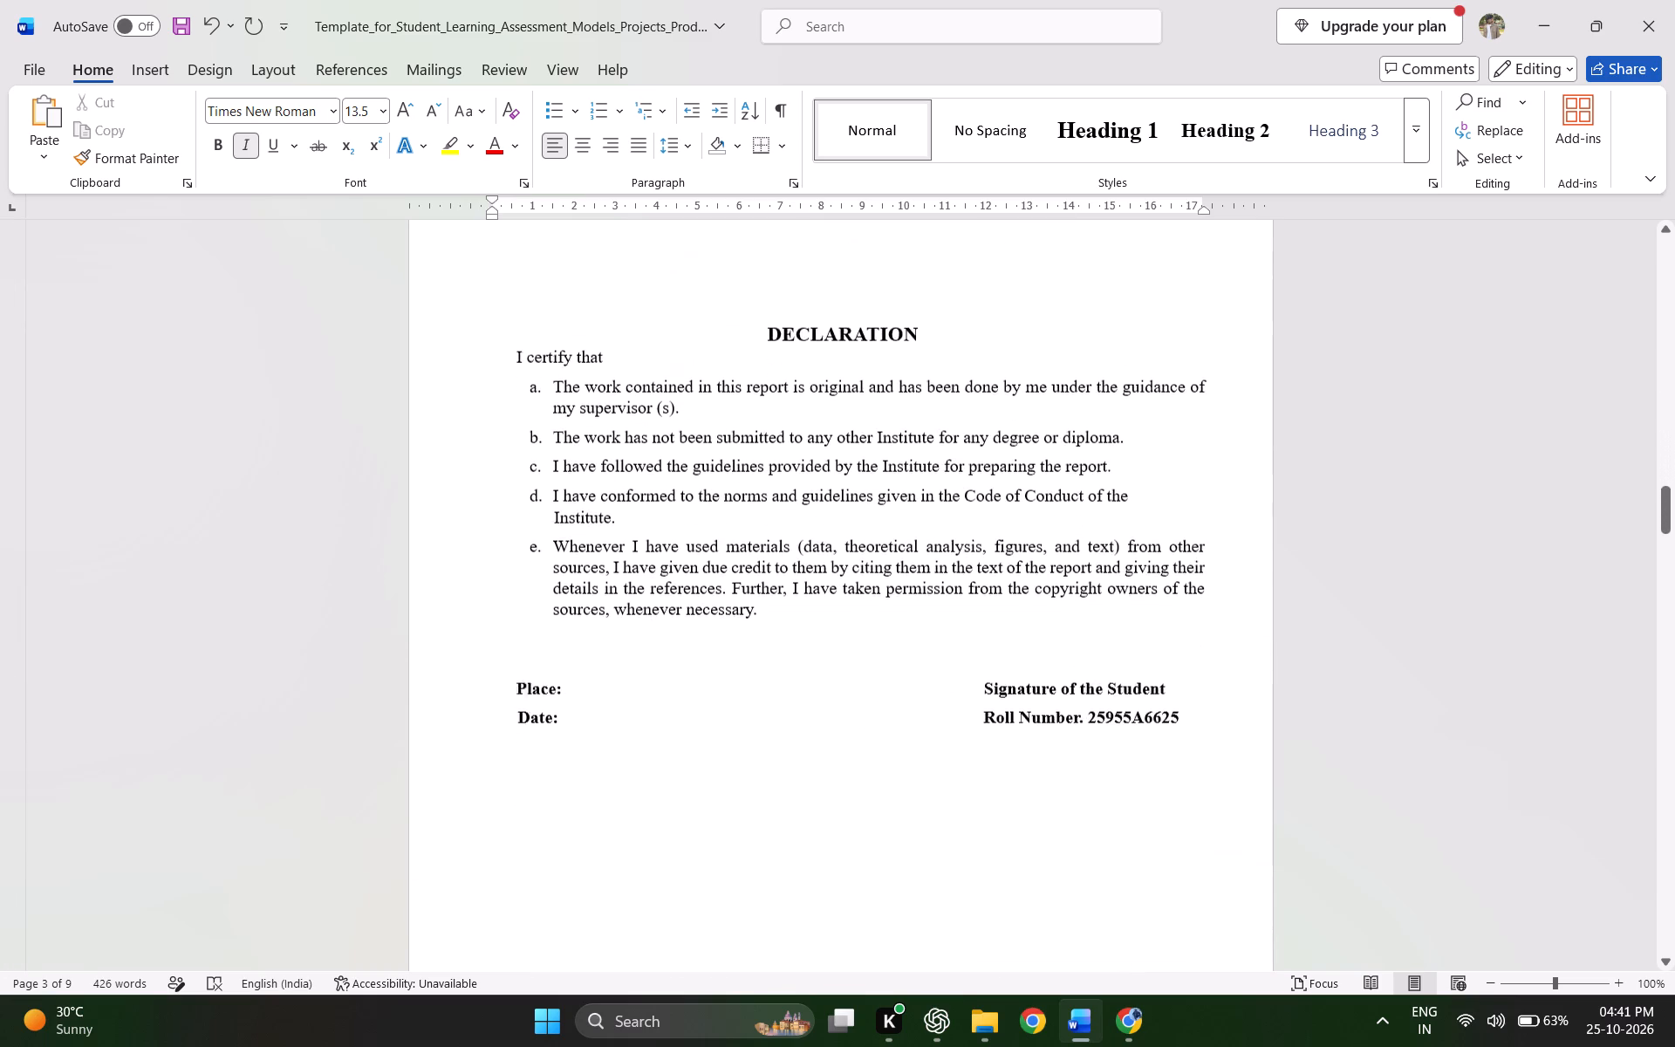
scroll(574, 541, down, 16)
scroll(574, 541, down, 5)
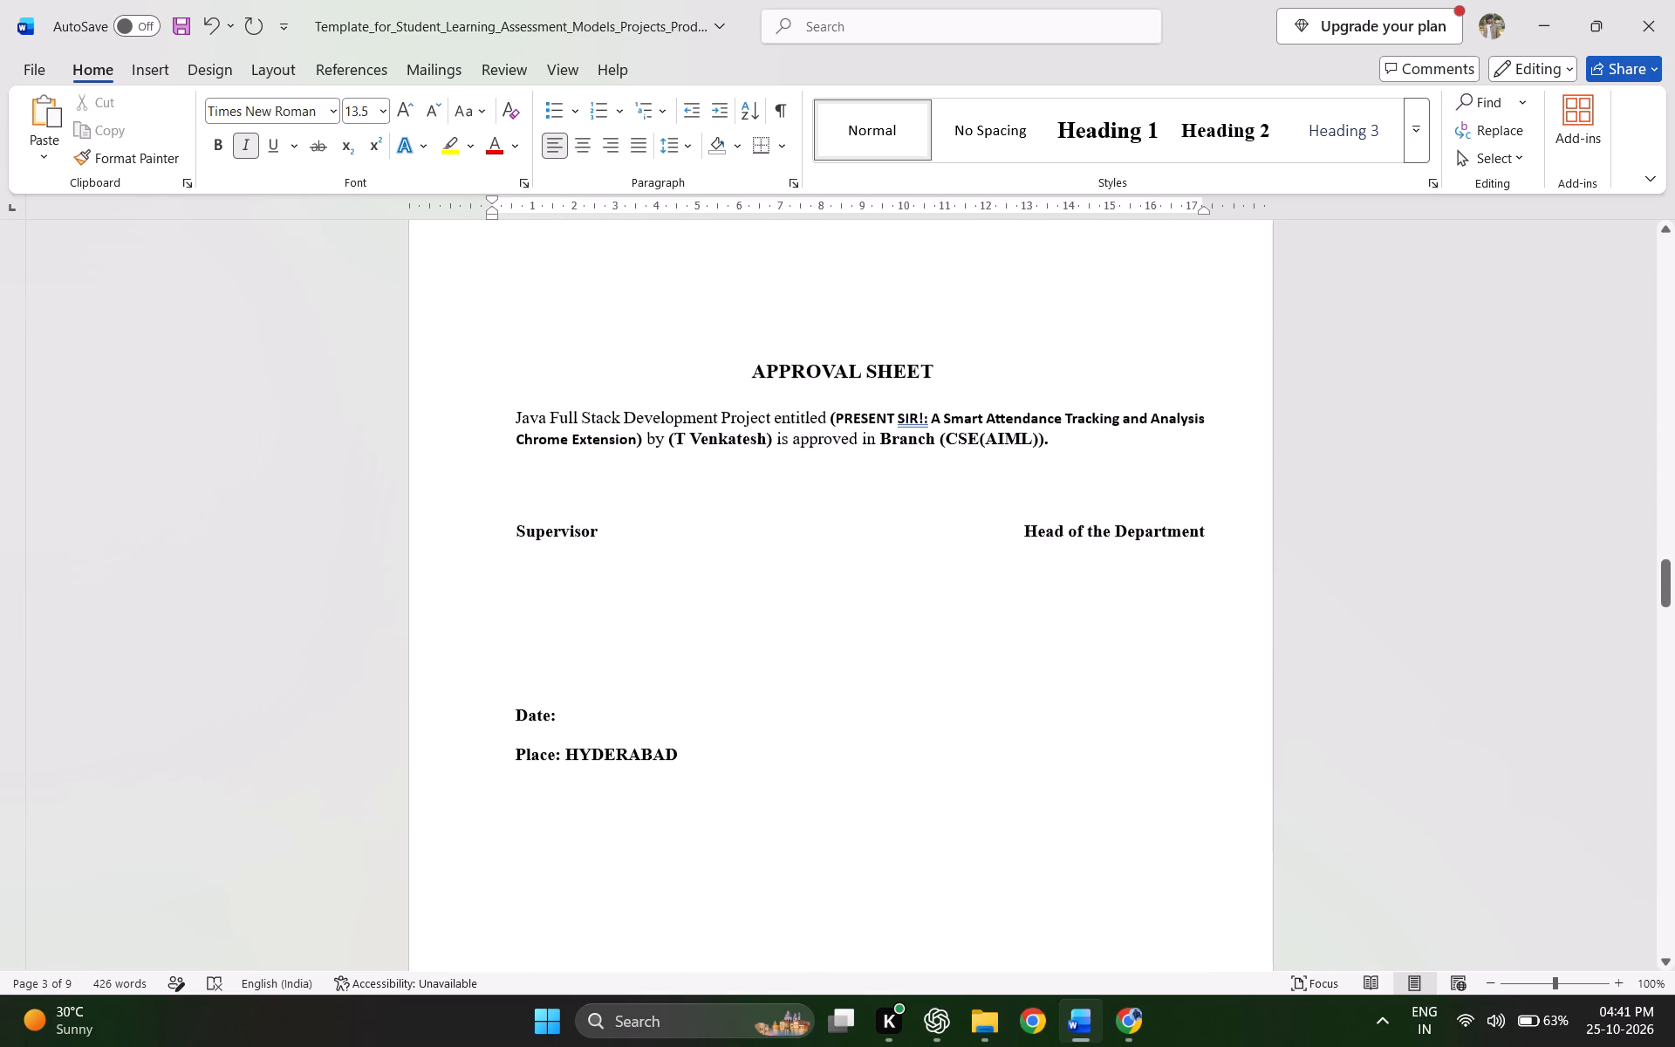
scroll(574, 541, down, 8)
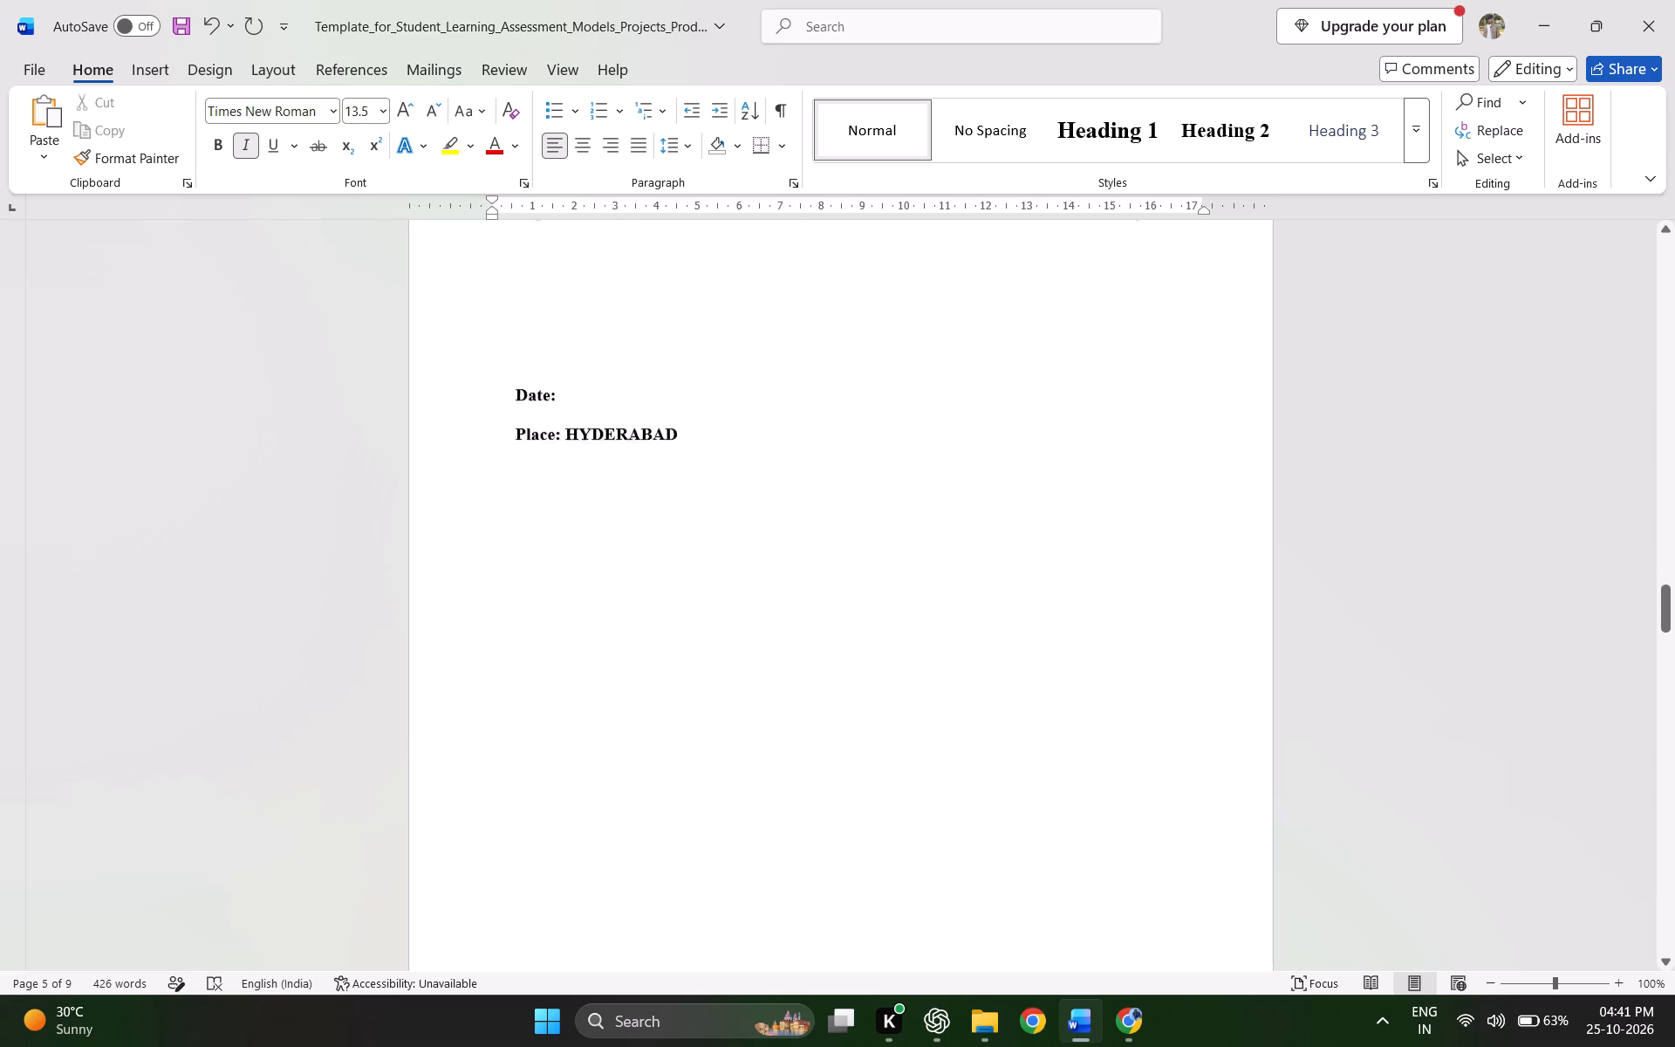
Add a blank line between the abstract paragraph and the "Keywords:" paragraph.
scroll(571, 540, down, 17)
scroll(571, 540, down, 7)
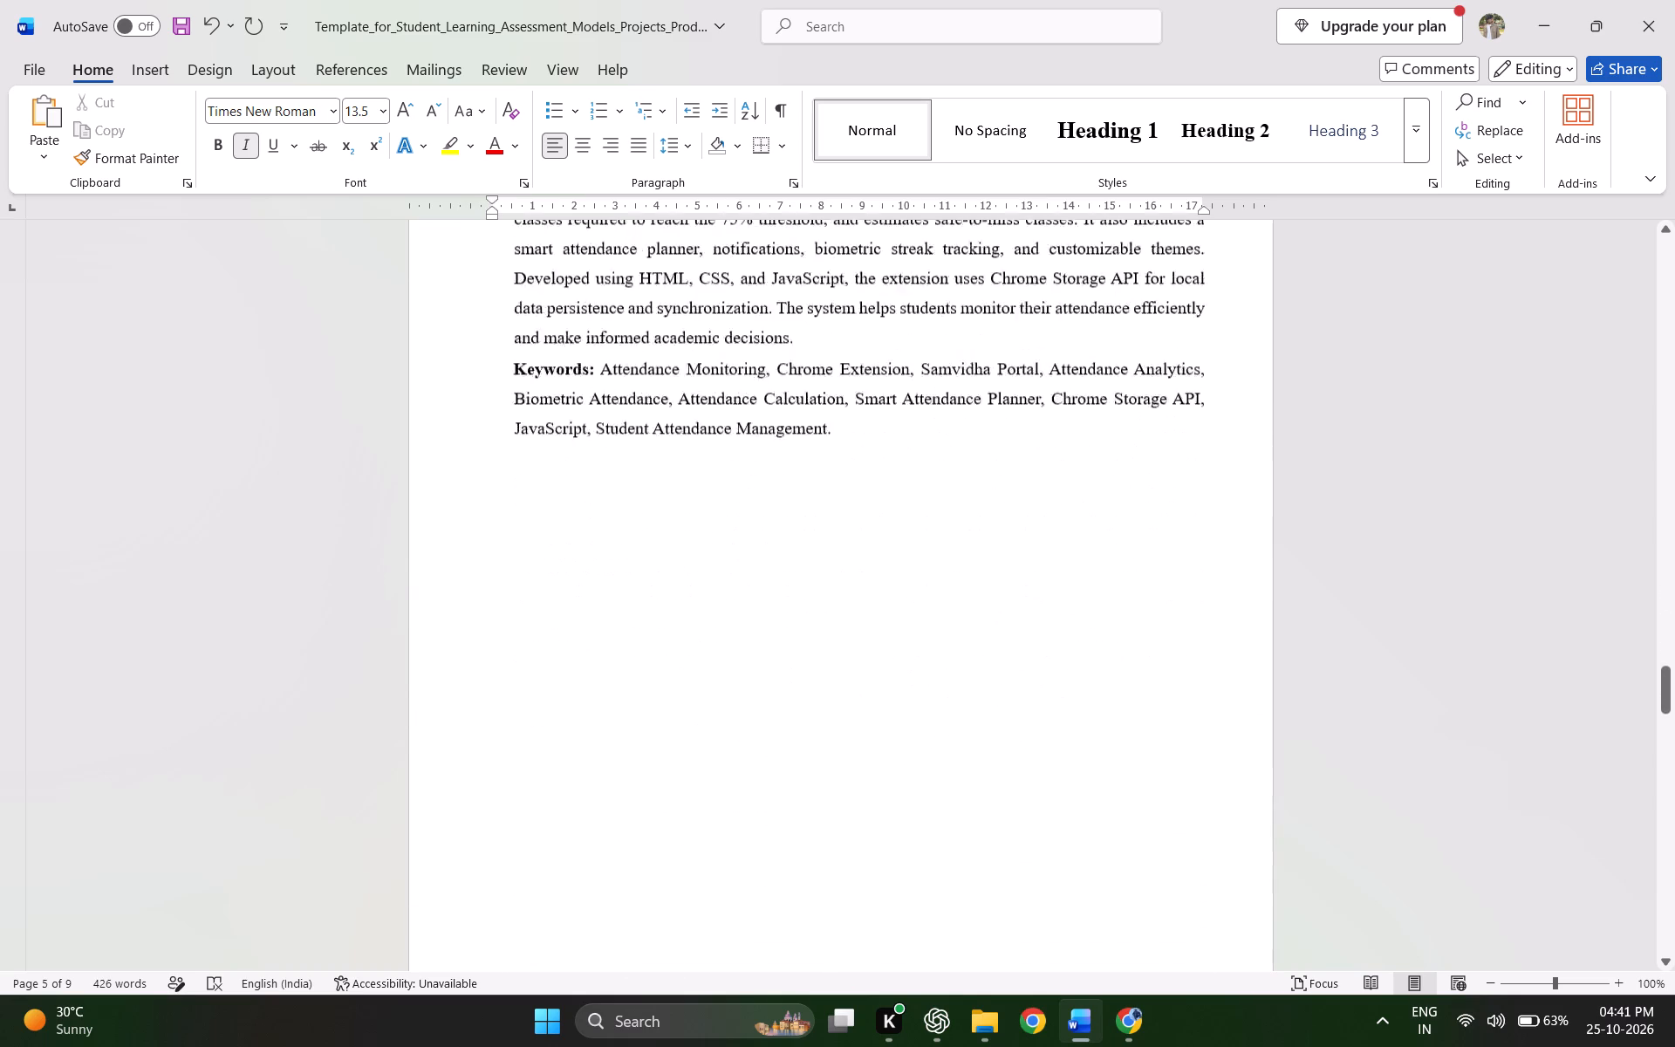
scroll(571, 540, up, 5)
click(818, 489)
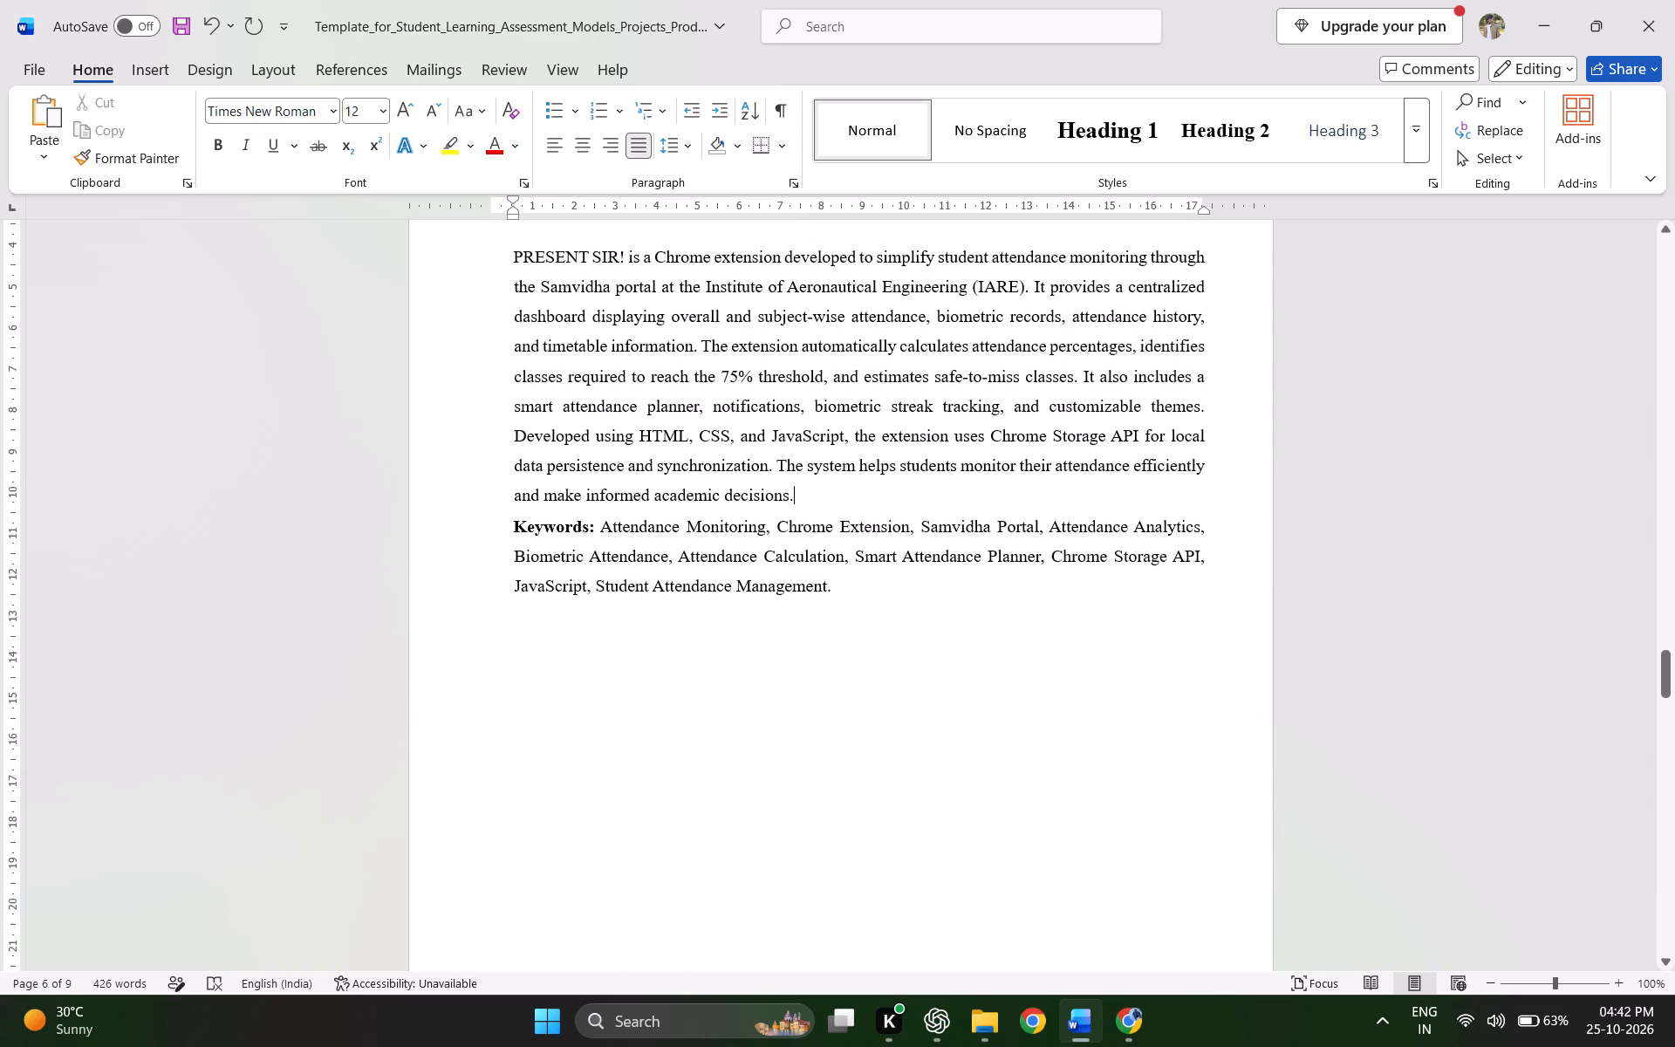
key(Return)
Examine the contents table and the "Next 8 to 10 Pages" heading page that follows it.
scroll(723, 539, down, 20)
scroll(723, 539, down, 9)
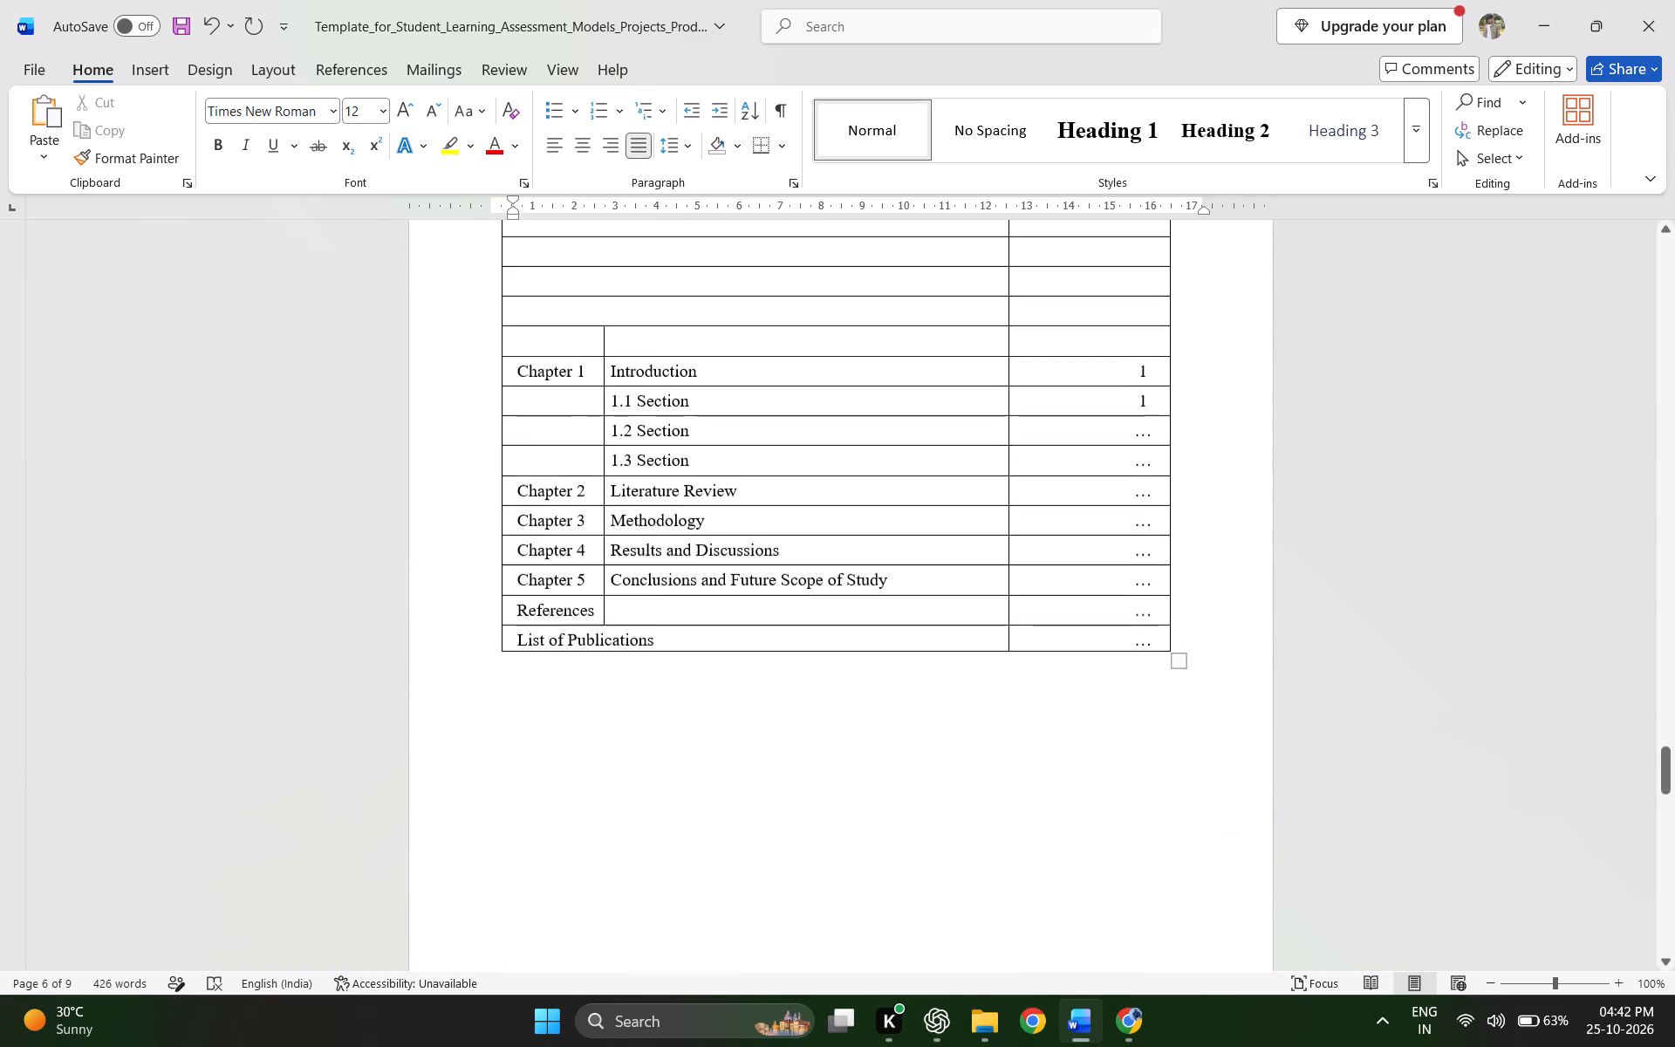
scroll(671, 539, down, 20)
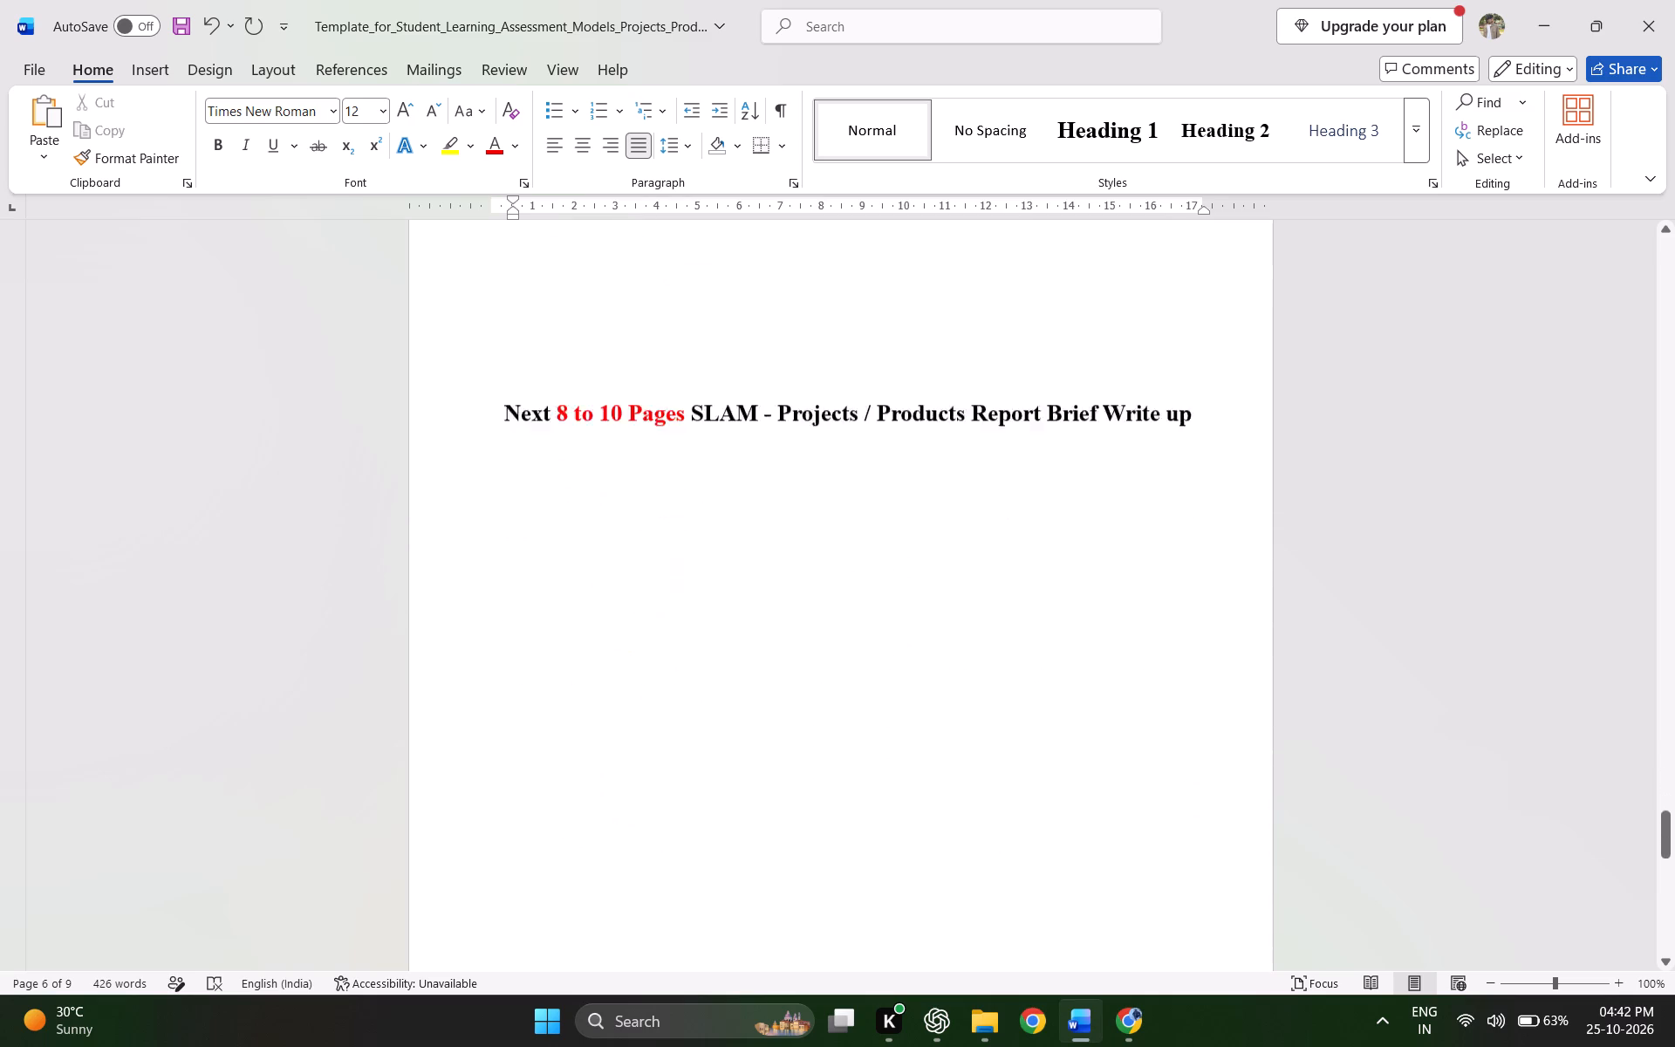
scroll(671, 539, down, 1)
scroll(671, 539, up, 16)
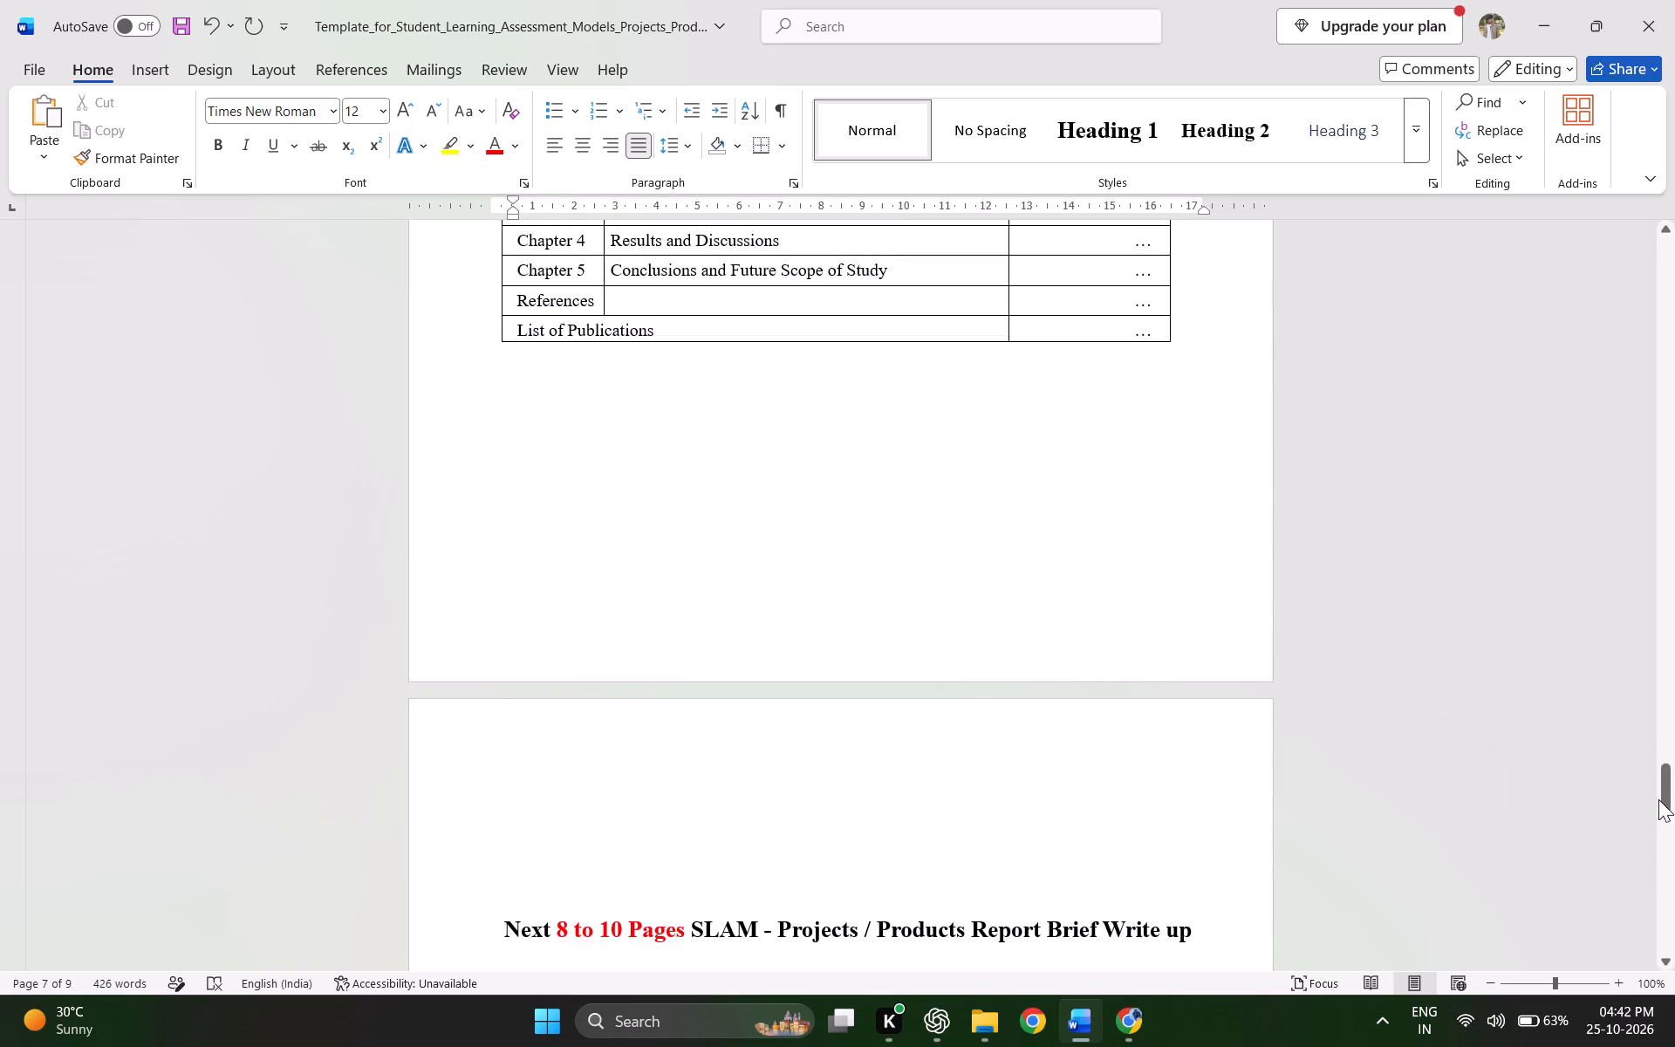
Go back to the start of the report and examine the "PROJECT REPORT" cover and the title page.
drag(1658, 799, 1646, 238)
scroll(977, 651, down, 5)
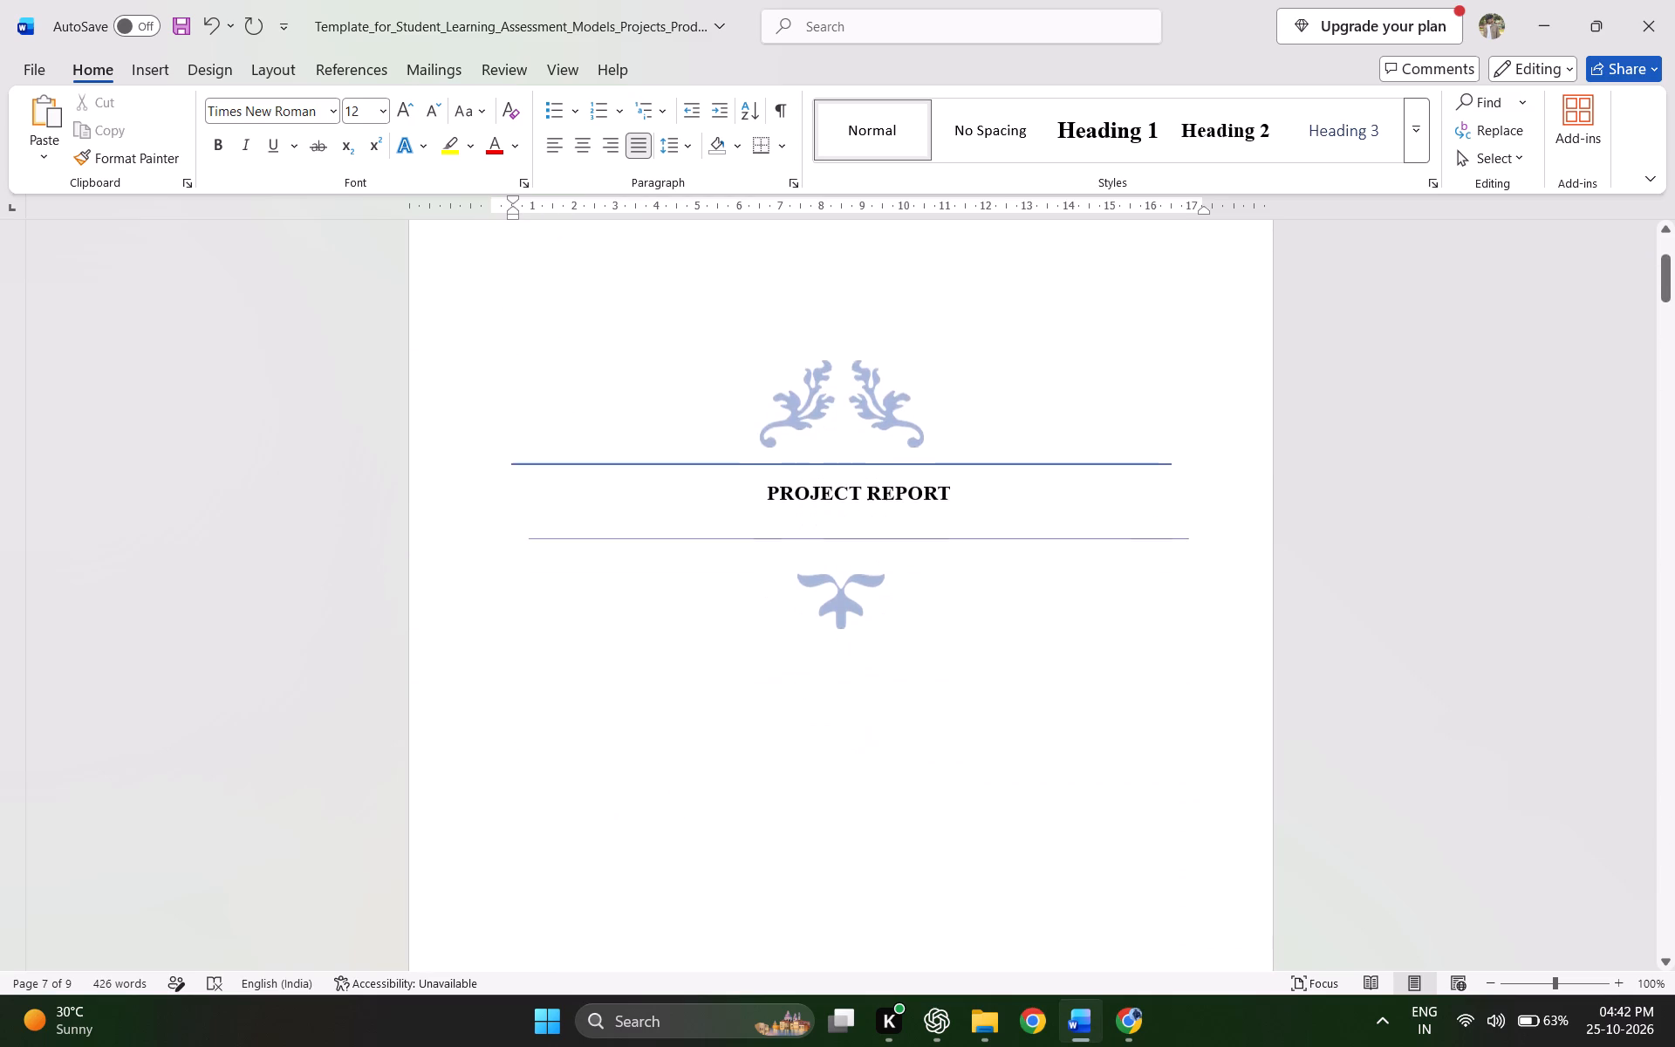
scroll(930, 652, up, 1)
scroll(928, 652, down, 8)
scroll(928, 656, down, 14)
scroll(928, 656, up, 2)
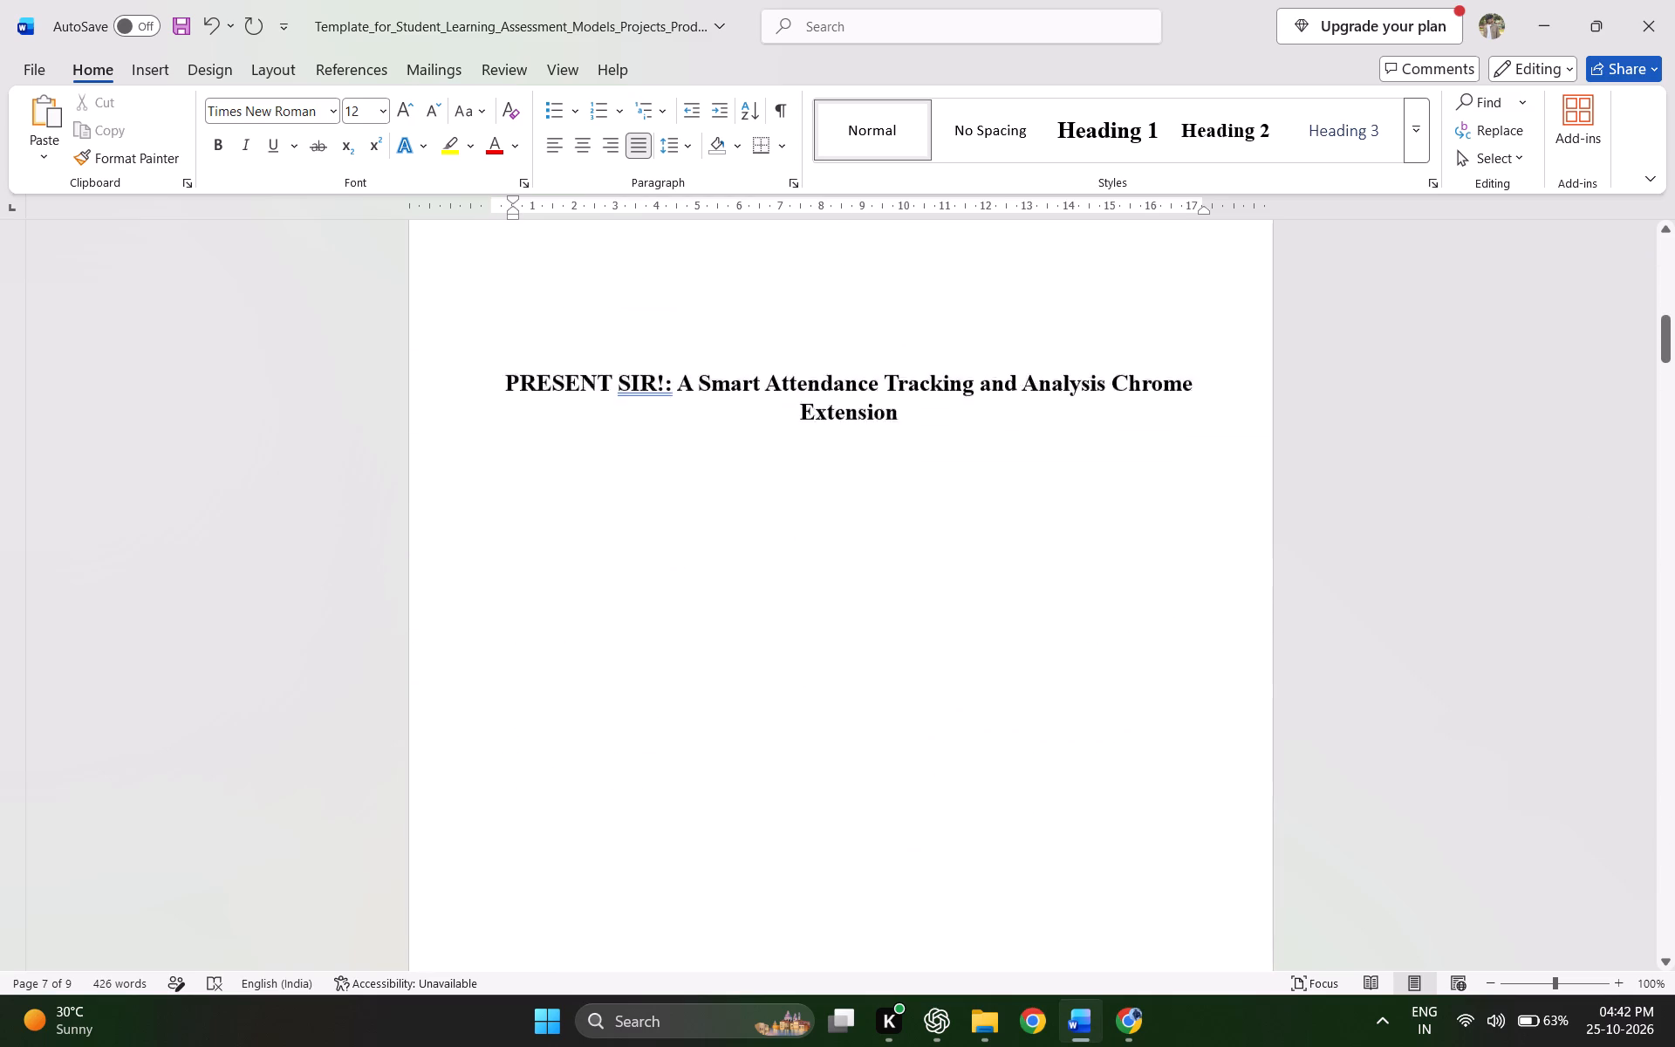
scroll(928, 656, up, 4)
scroll(928, 656, down, 18)
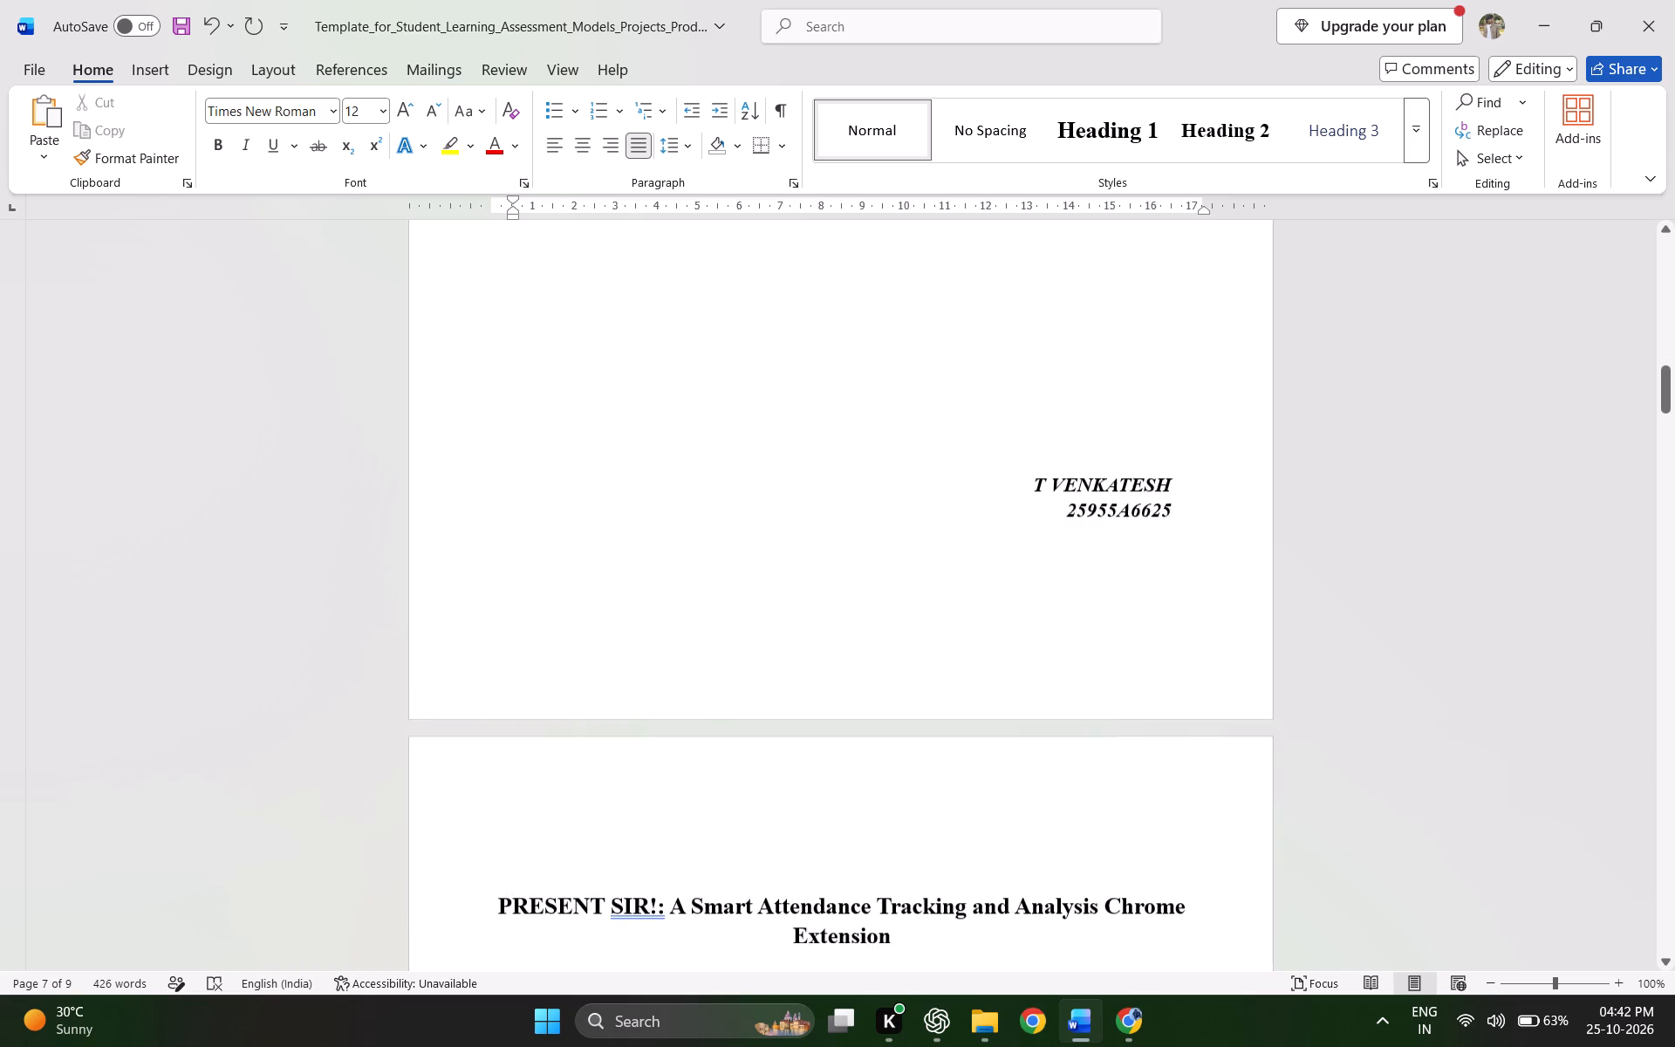
scroll(928, 657, up, 14)
scroll(949, 673, up, 16)
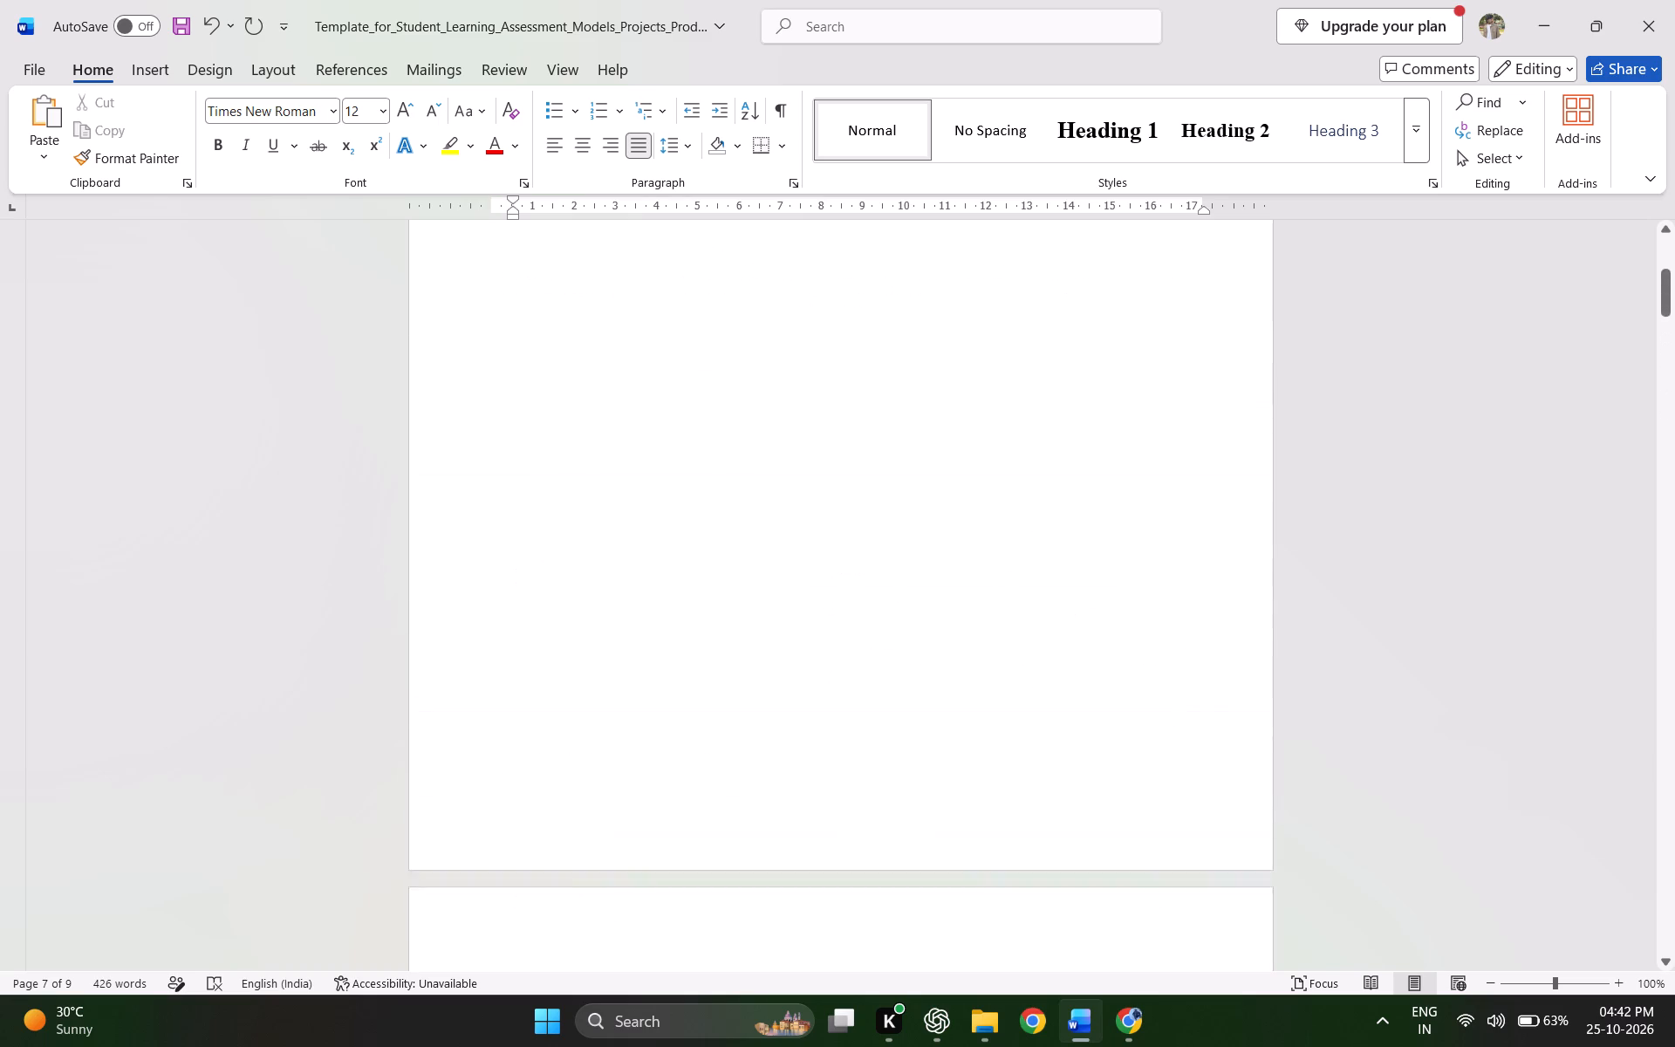
scroll(949, 673, up, 15)
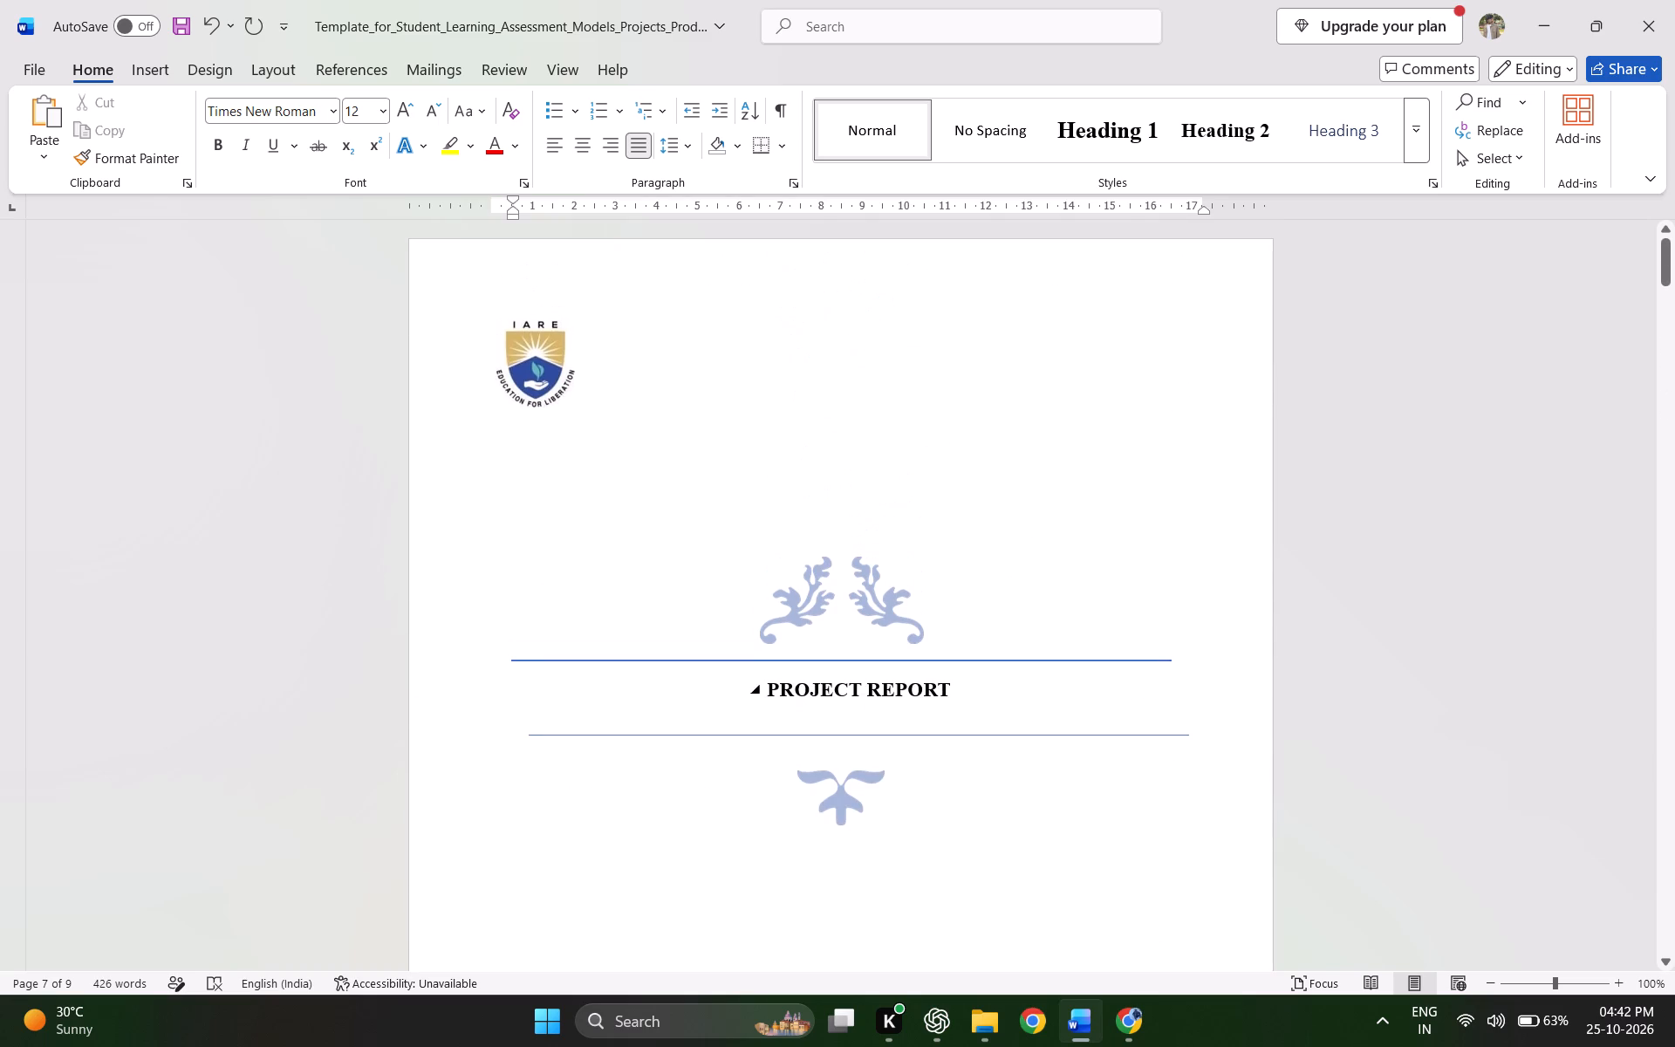
scroll(782, 706, down, 3)
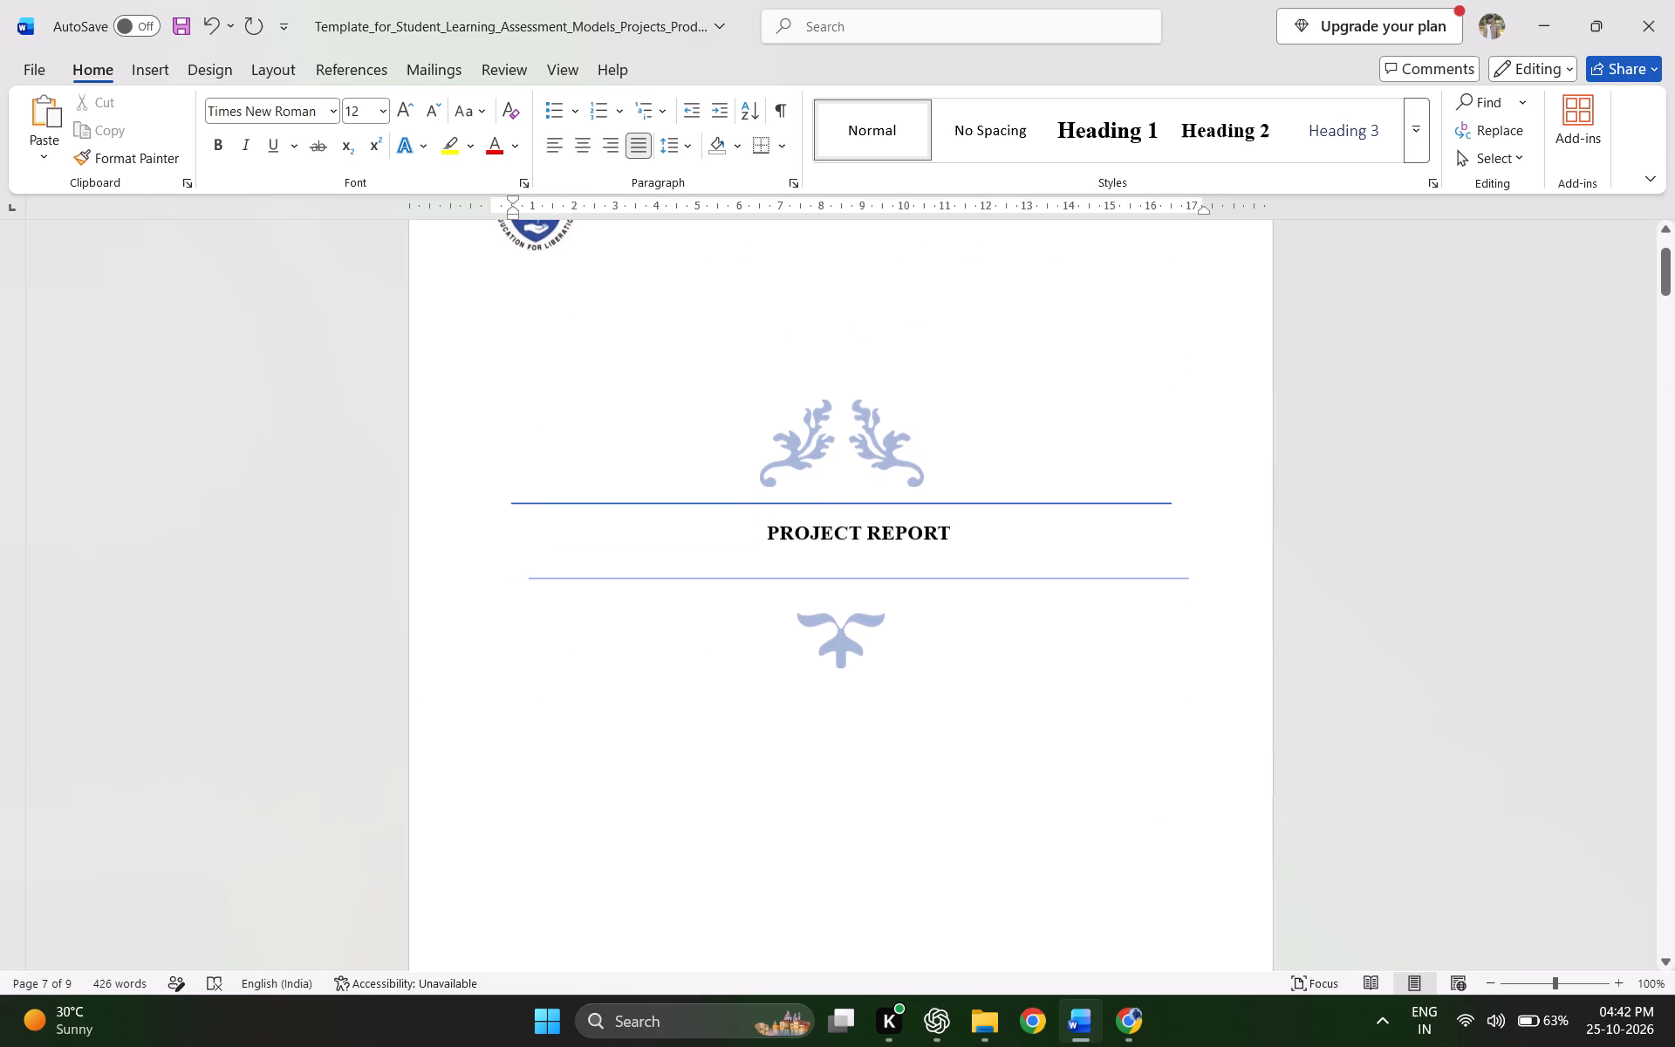
scroll(783, 712, down, 6)
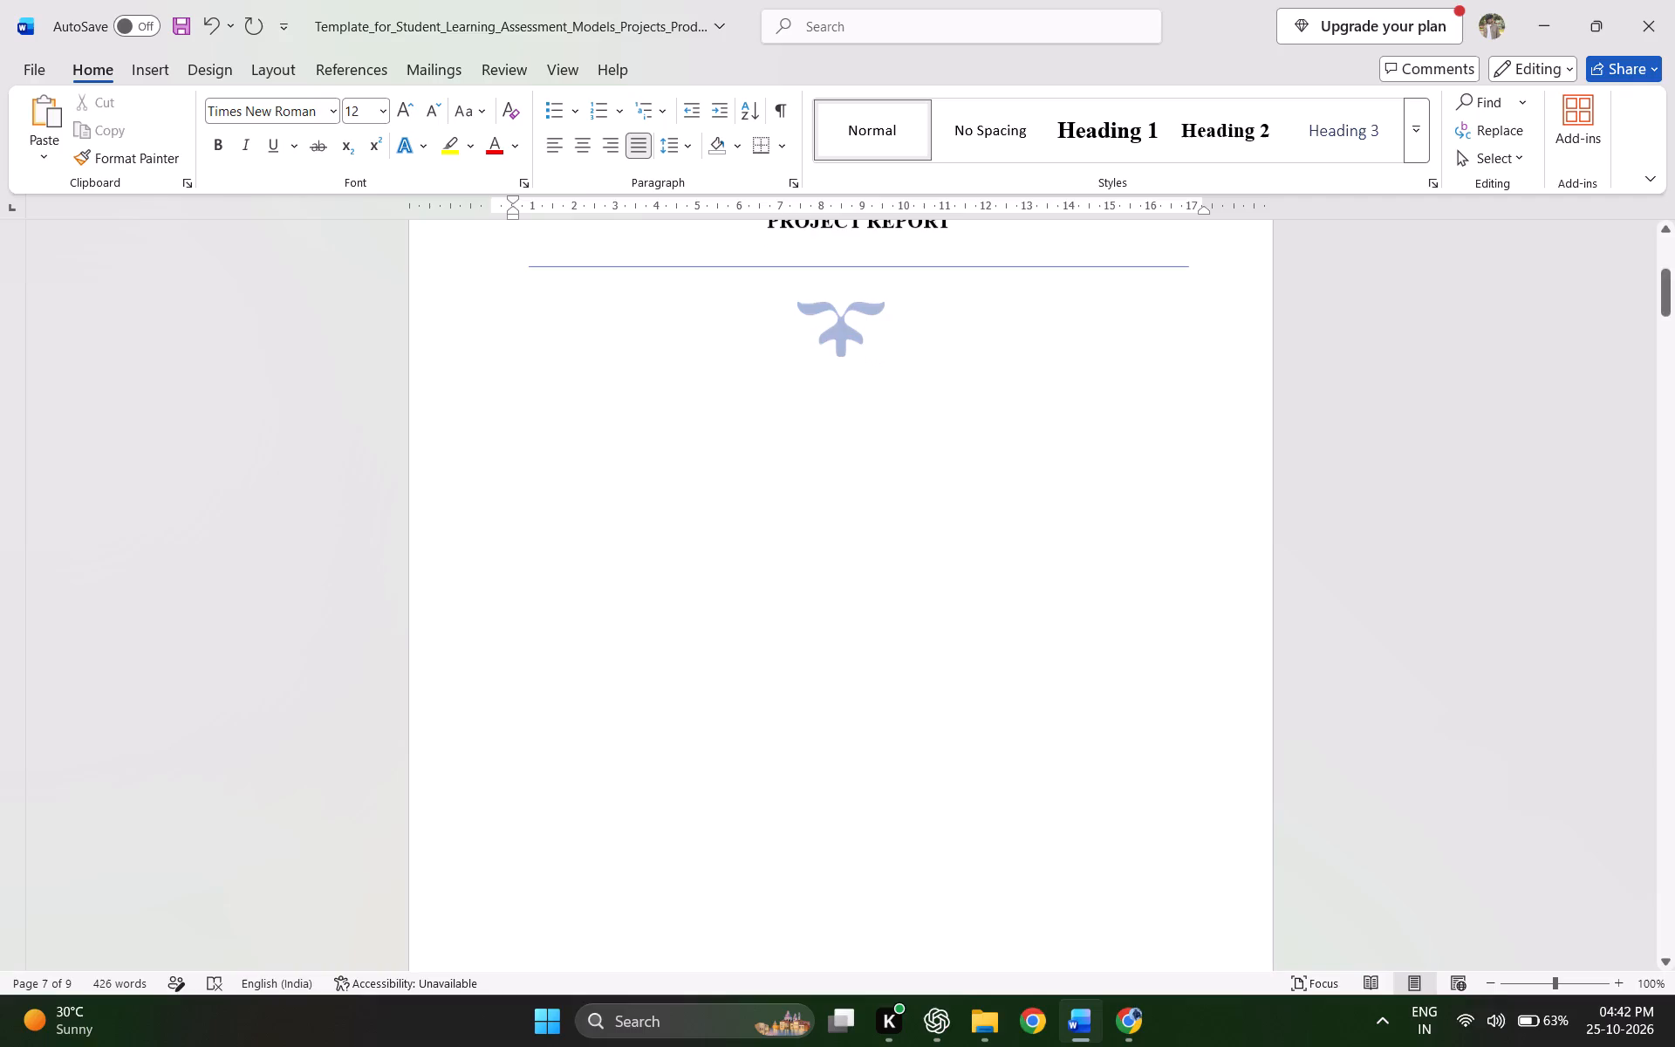
Save a PDF copy of the report in the Downloads folder under the name PRESENT SIR REPORT.
click(40, 69)
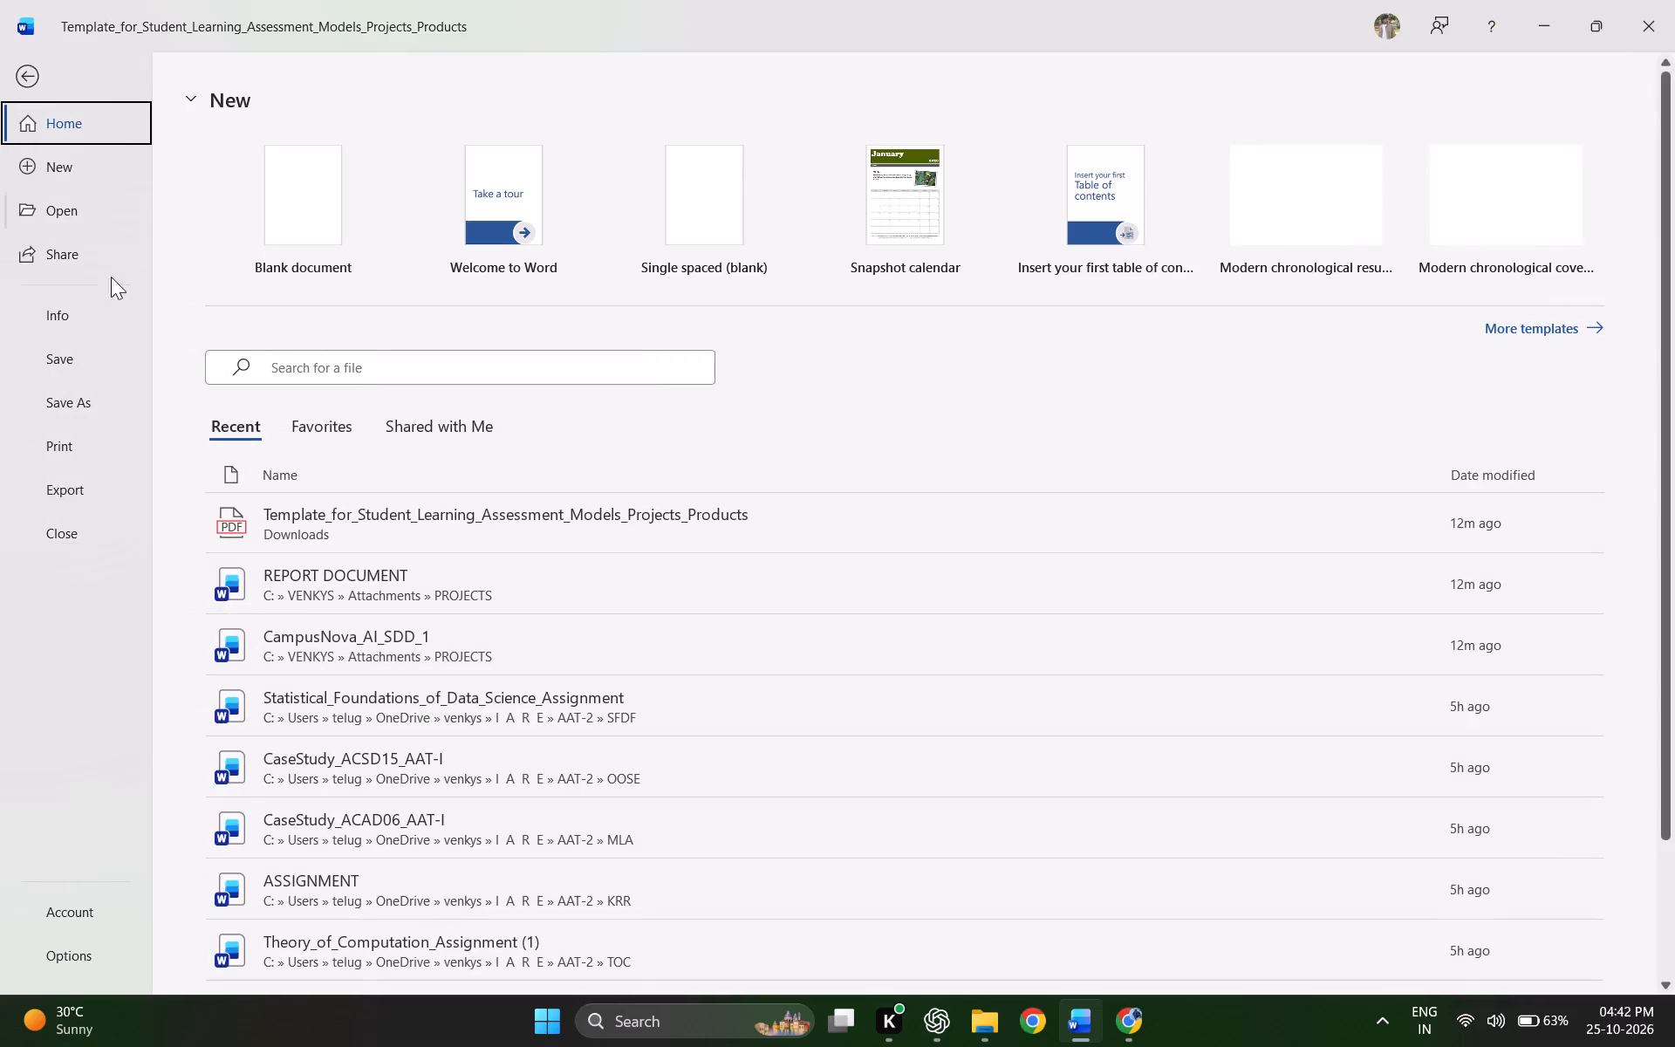
click(58, 407)
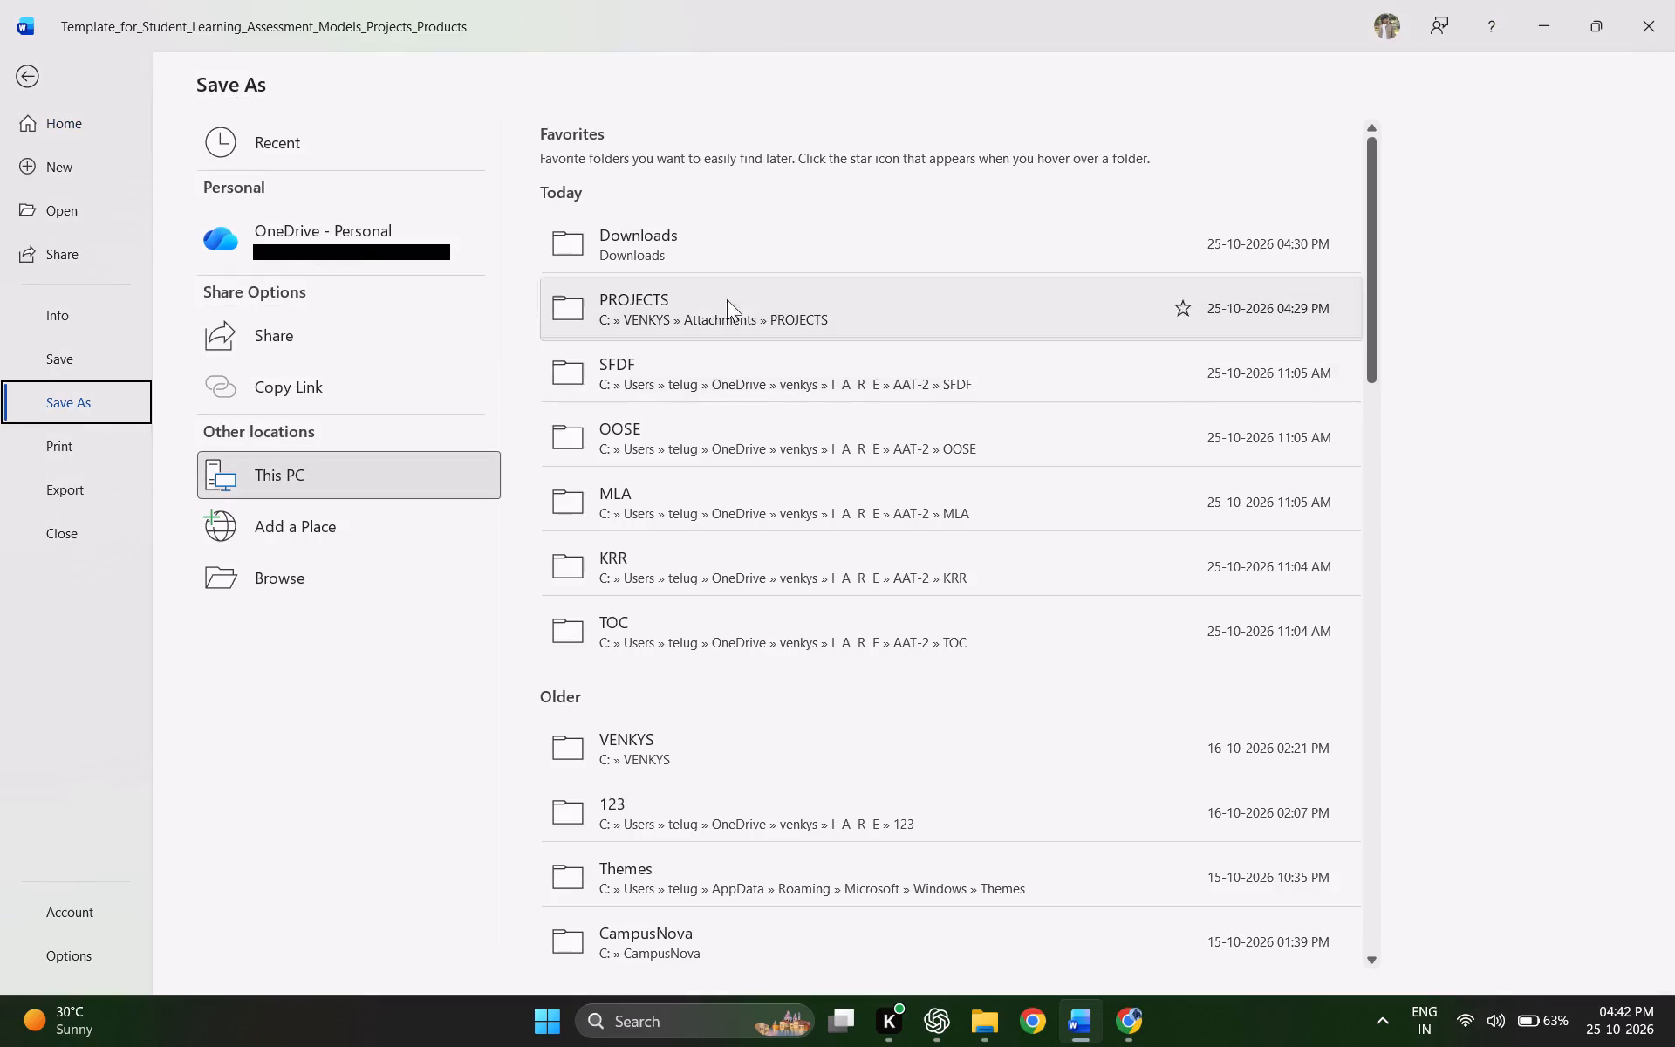
click(760, 259)
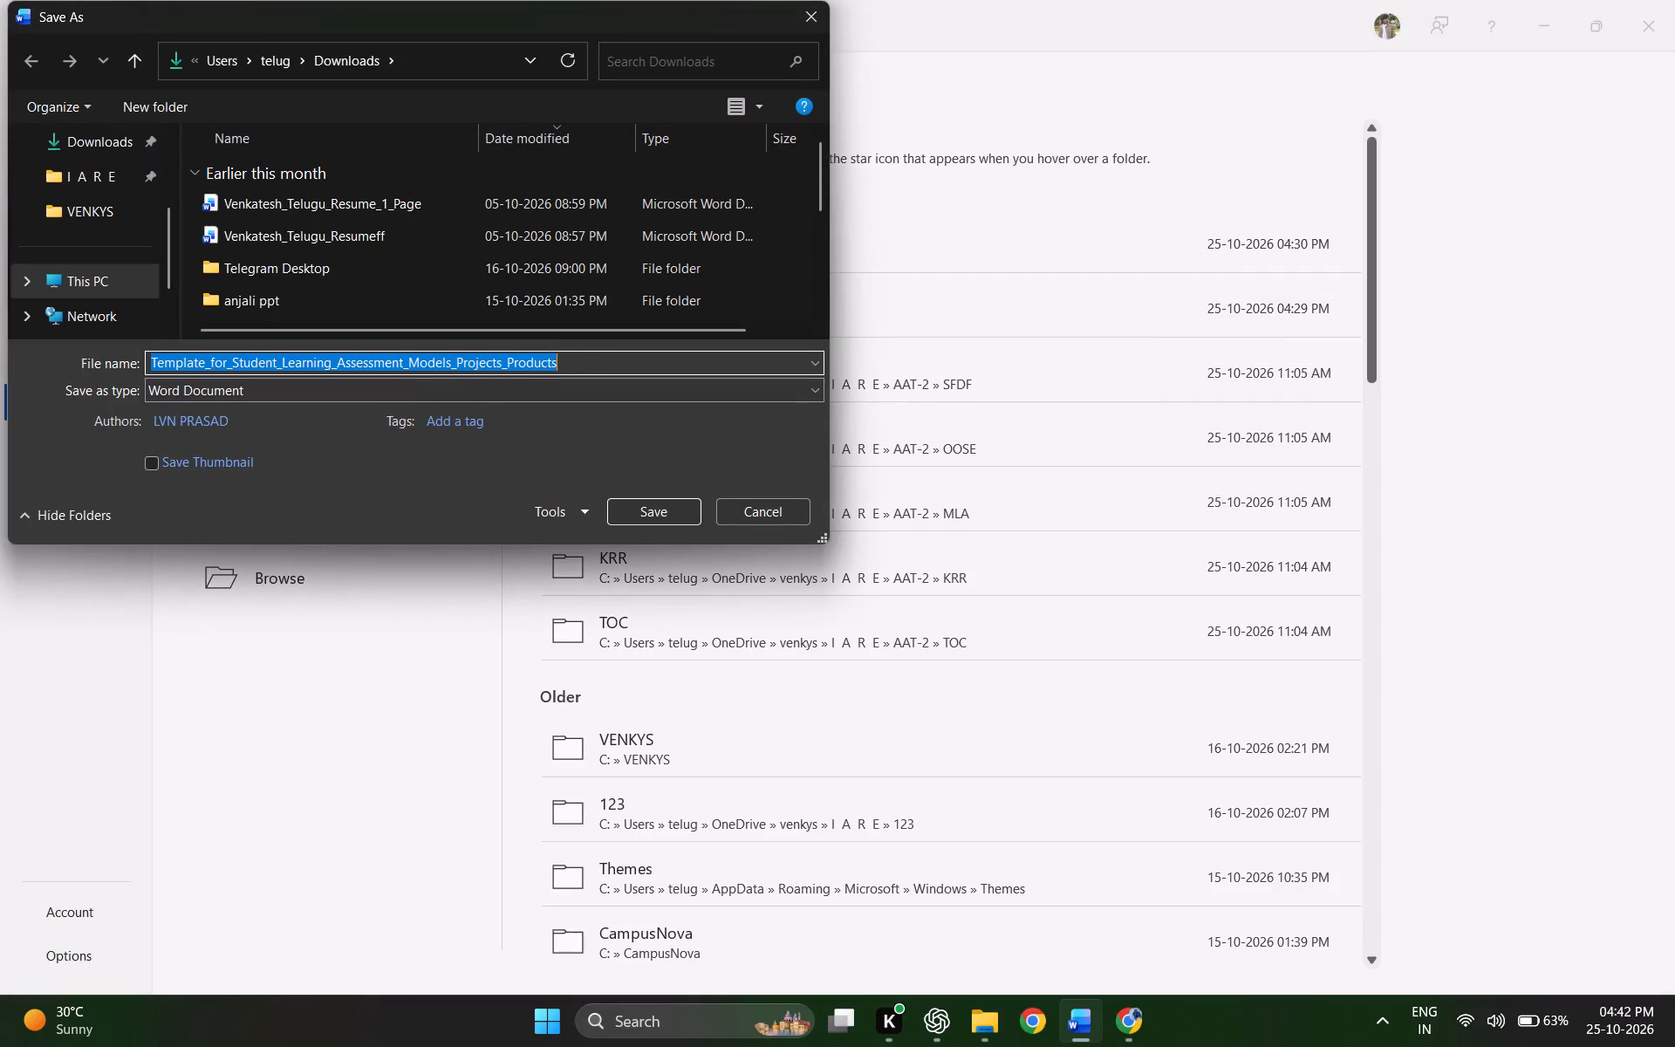
key(BackSpace)
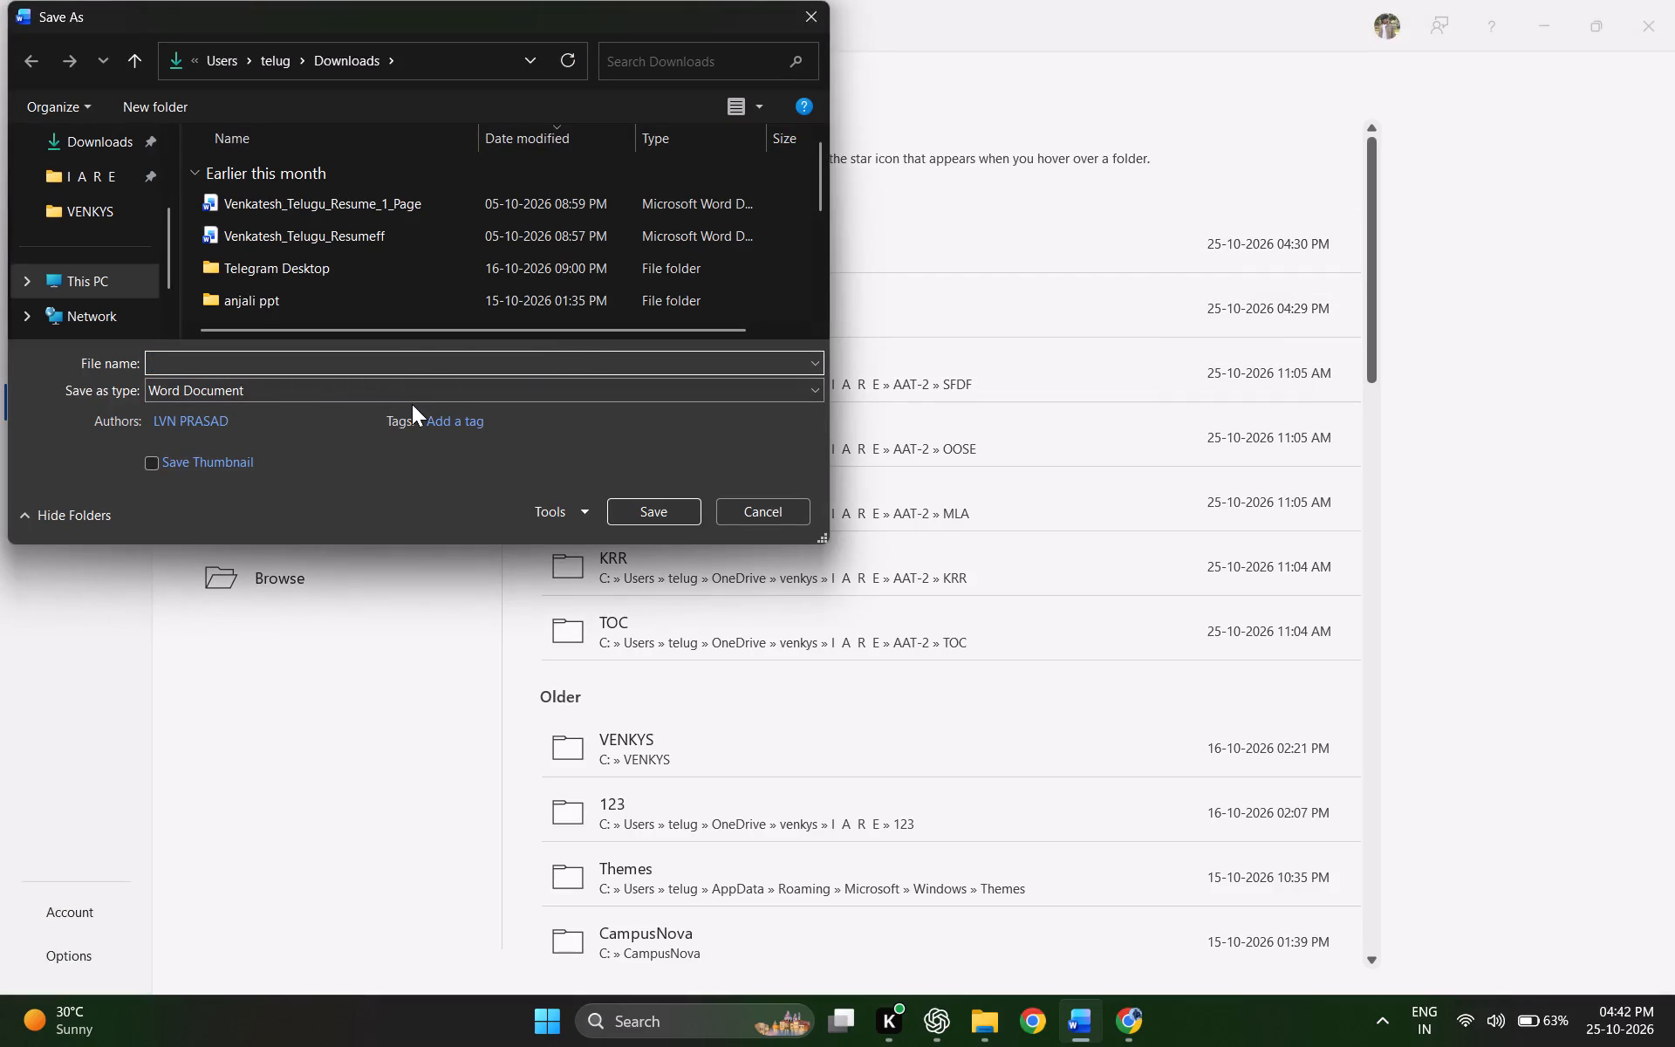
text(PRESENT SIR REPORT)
click(361, 396)
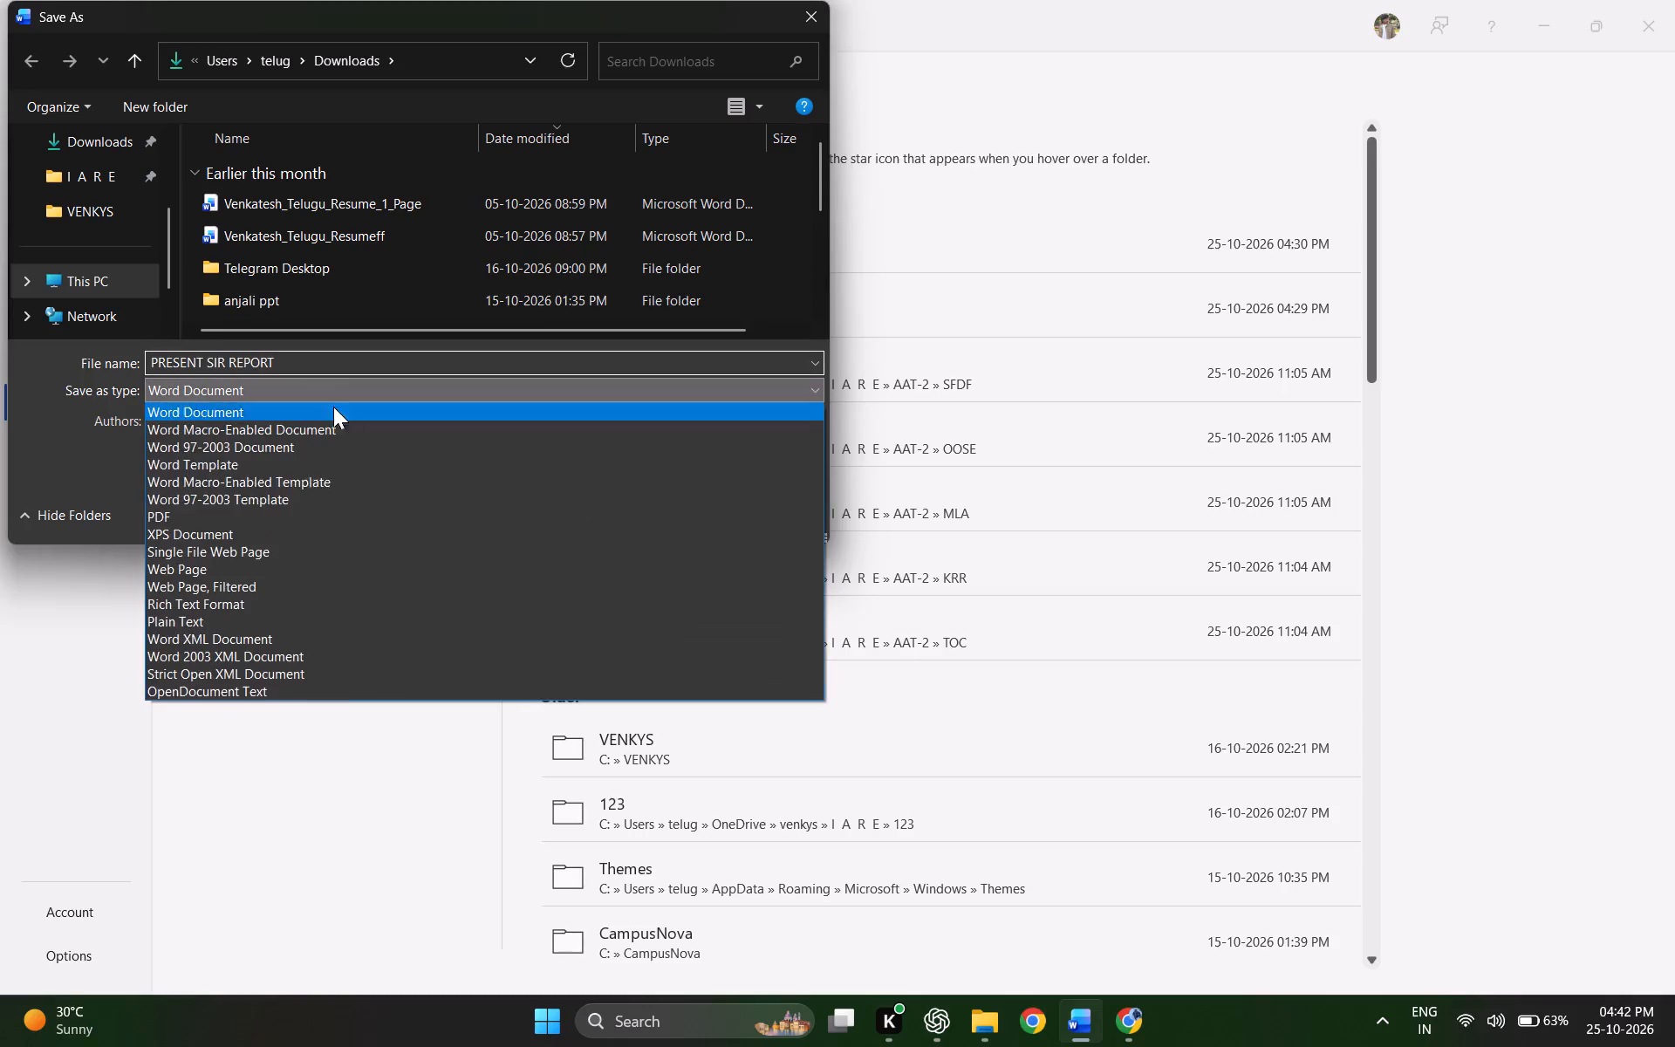
click(227, 524)
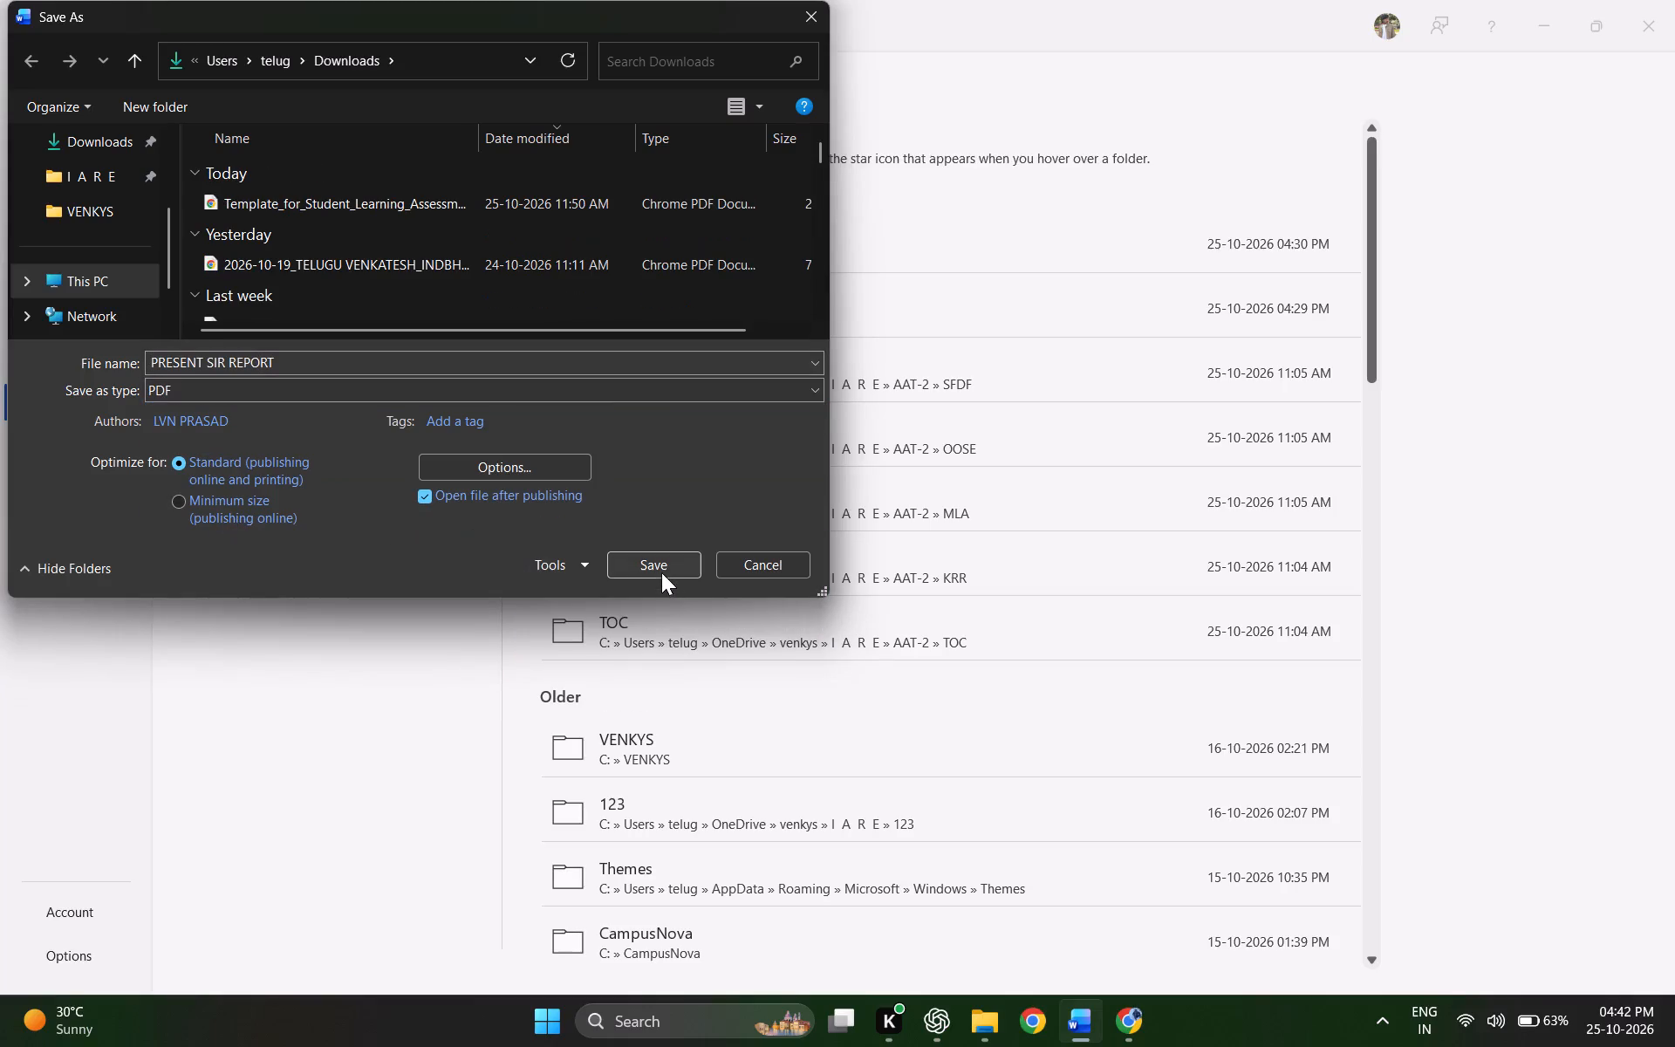
click(661, 572)
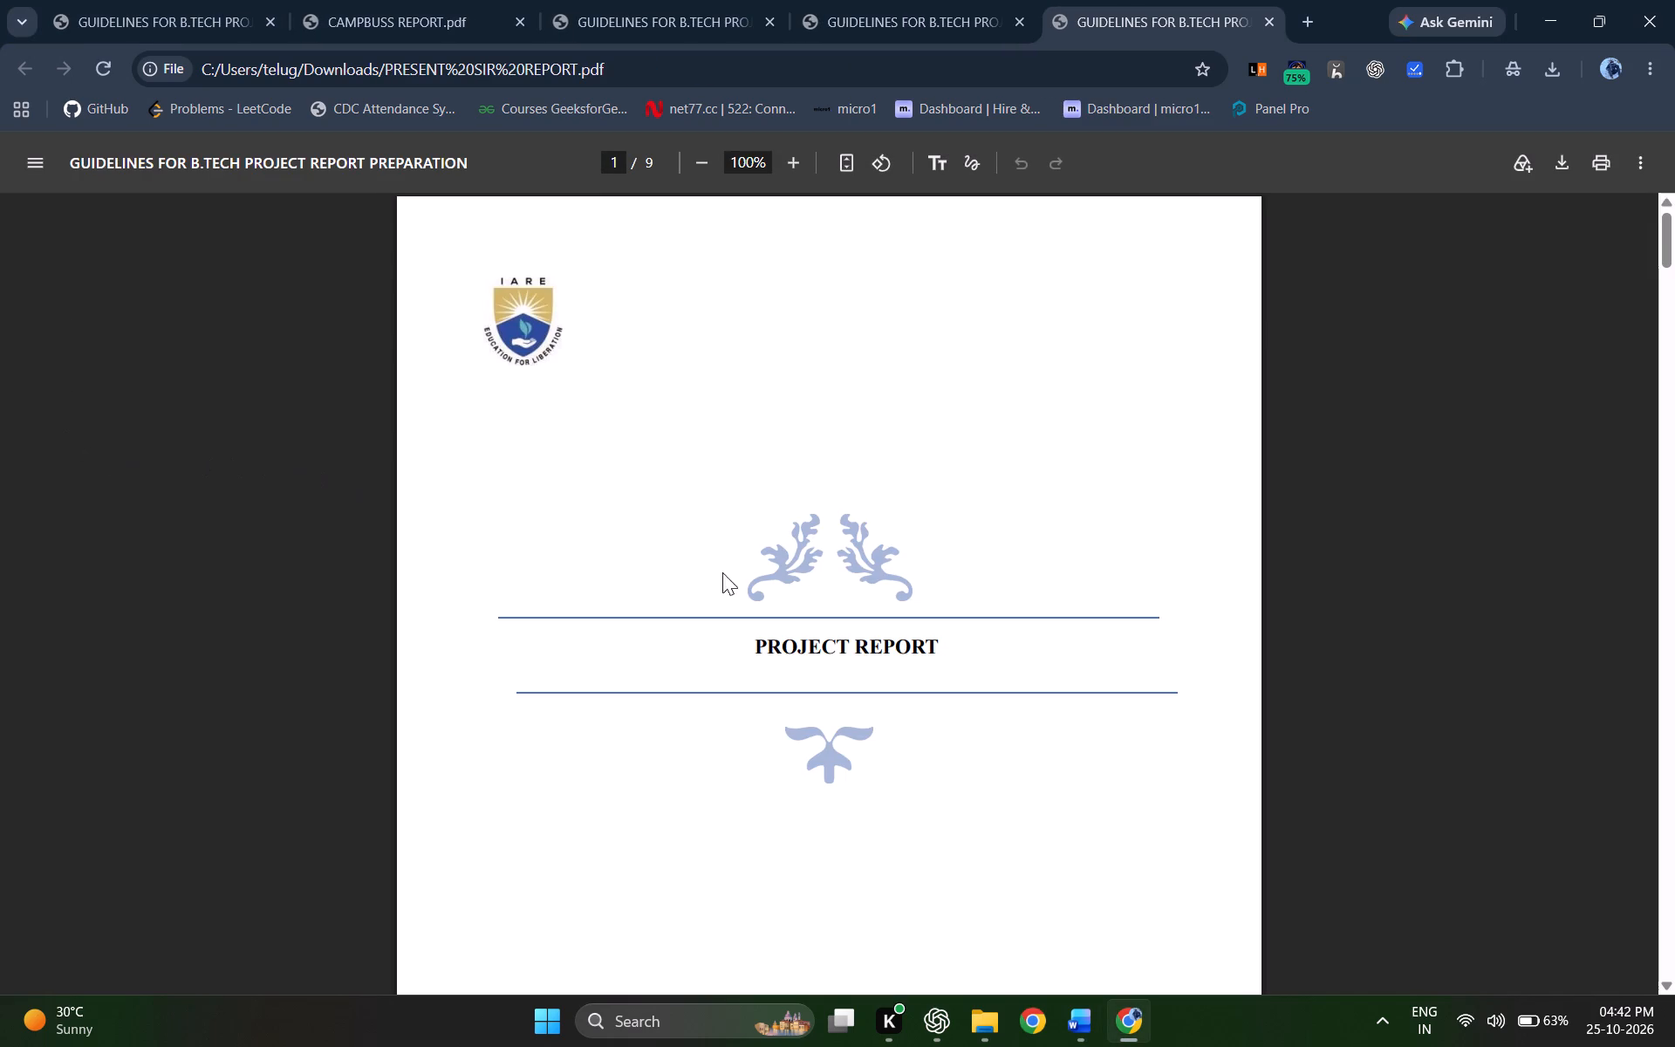
scroll(837, 583, down, 15)
click(1095, 1033)
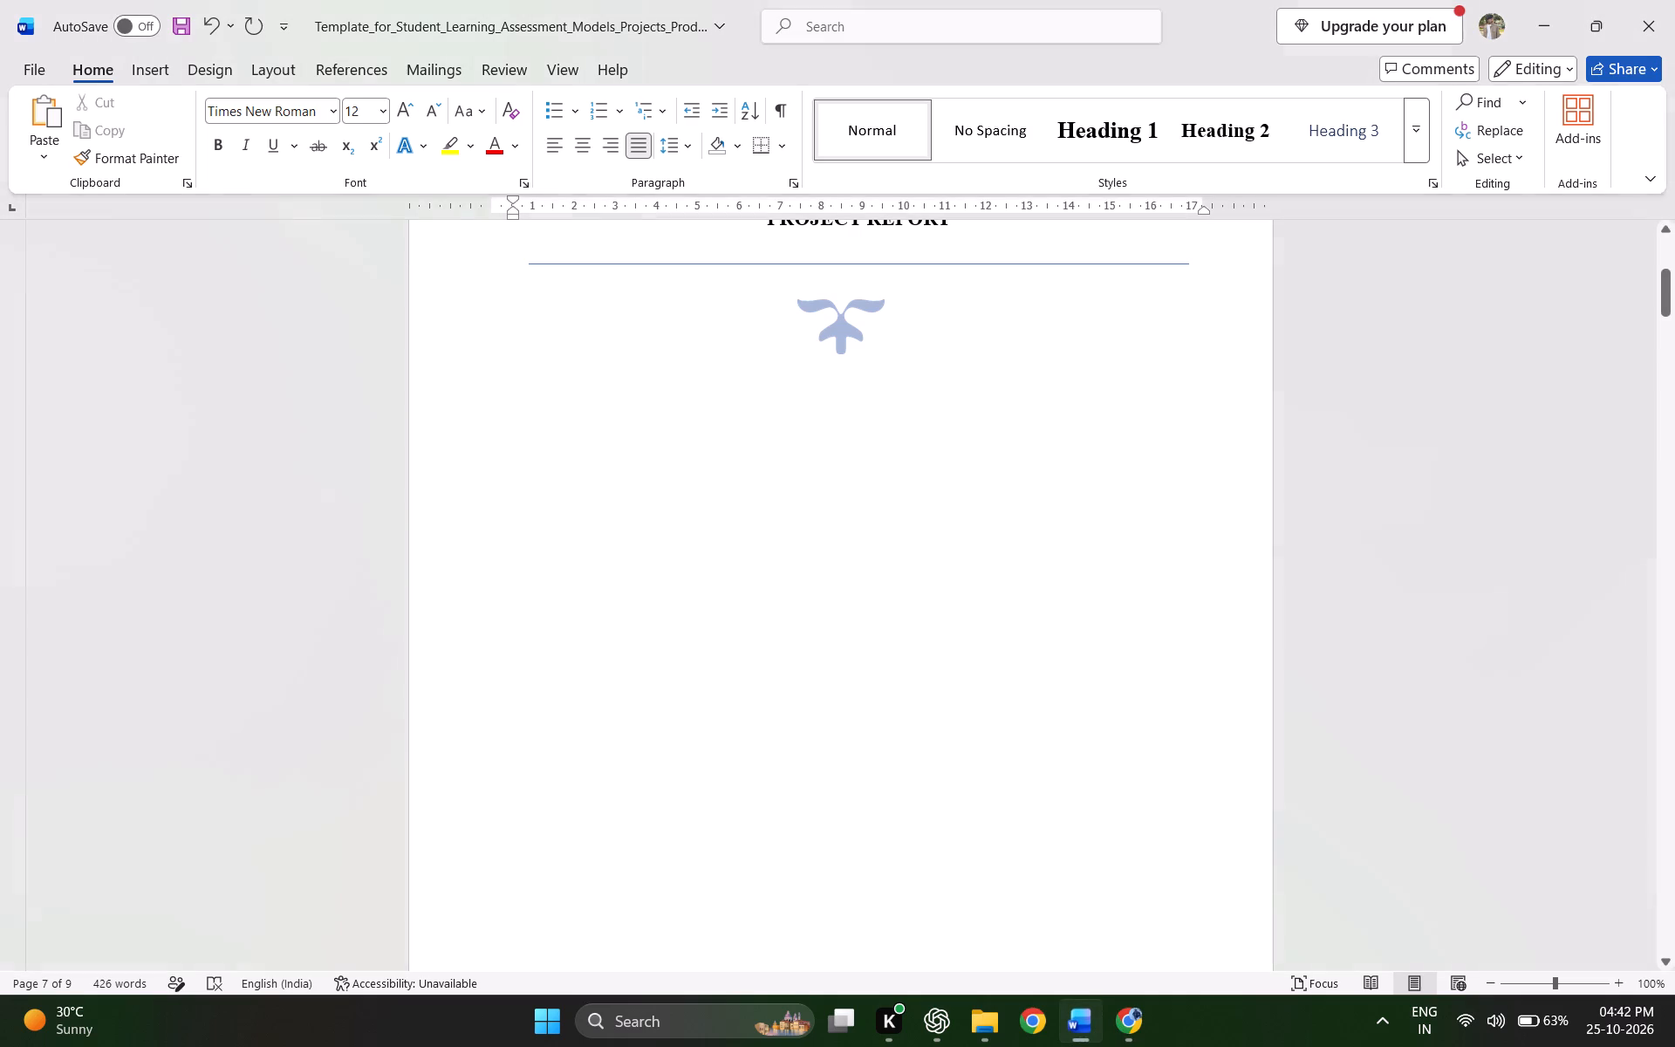
key(ctrl+s)
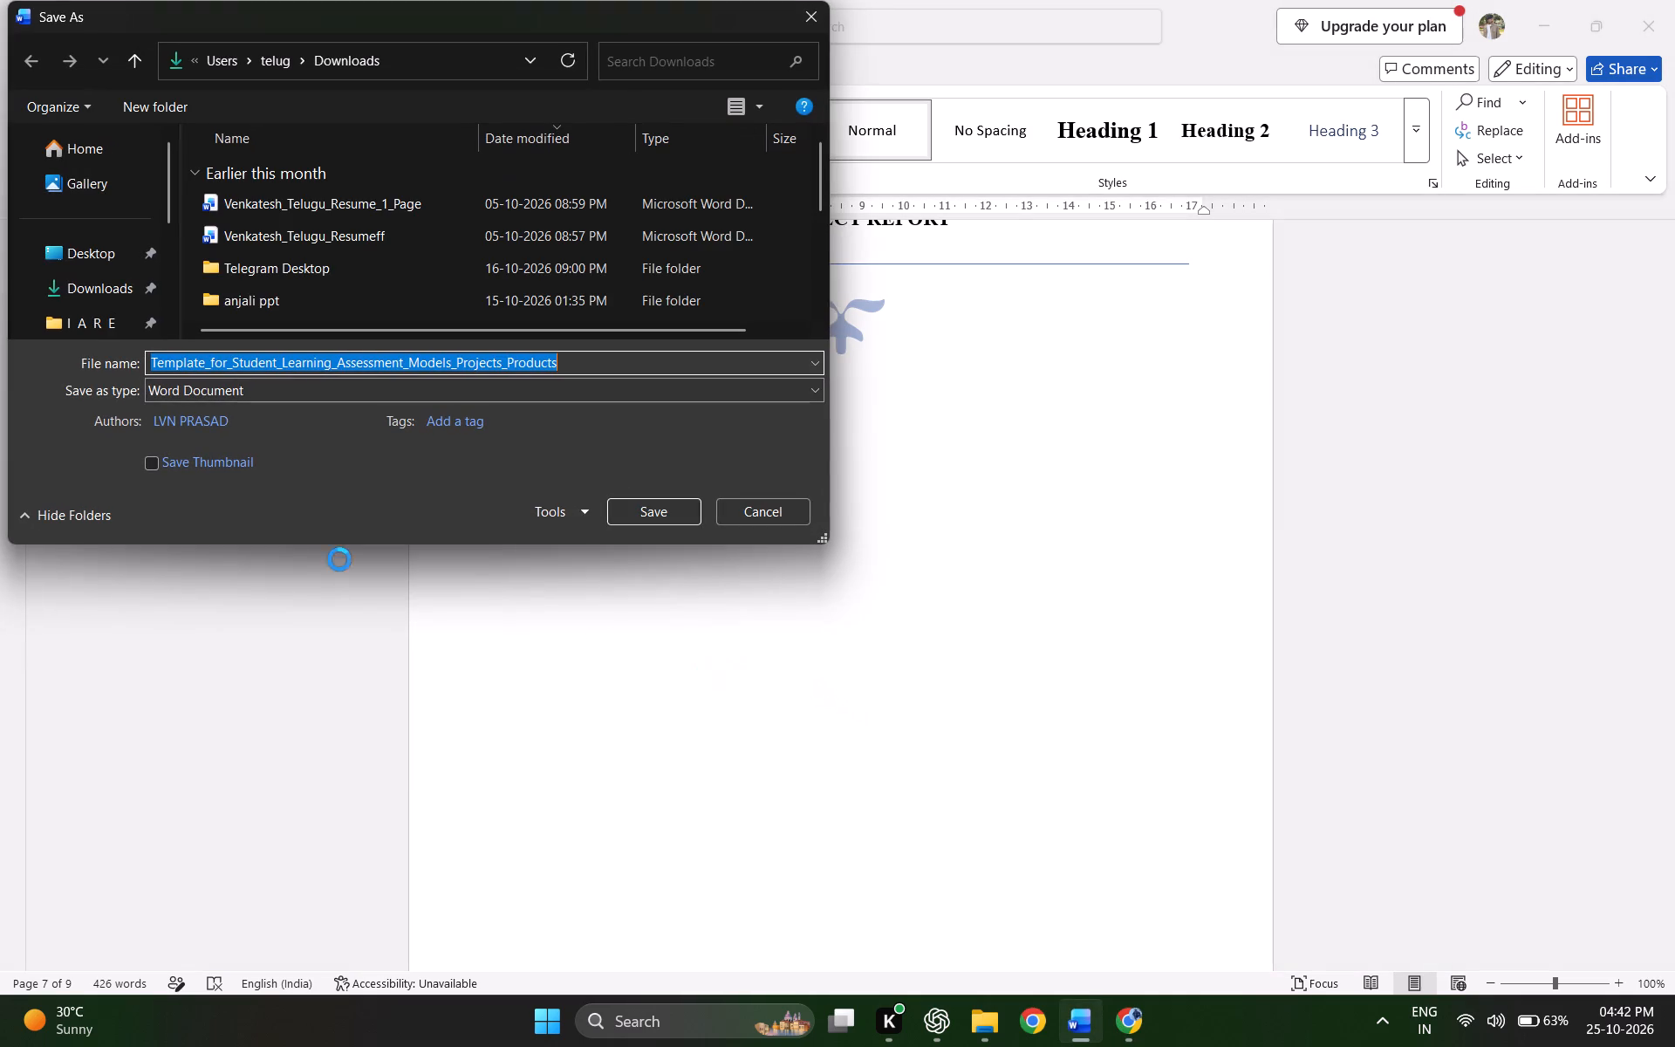
click(580, 355)
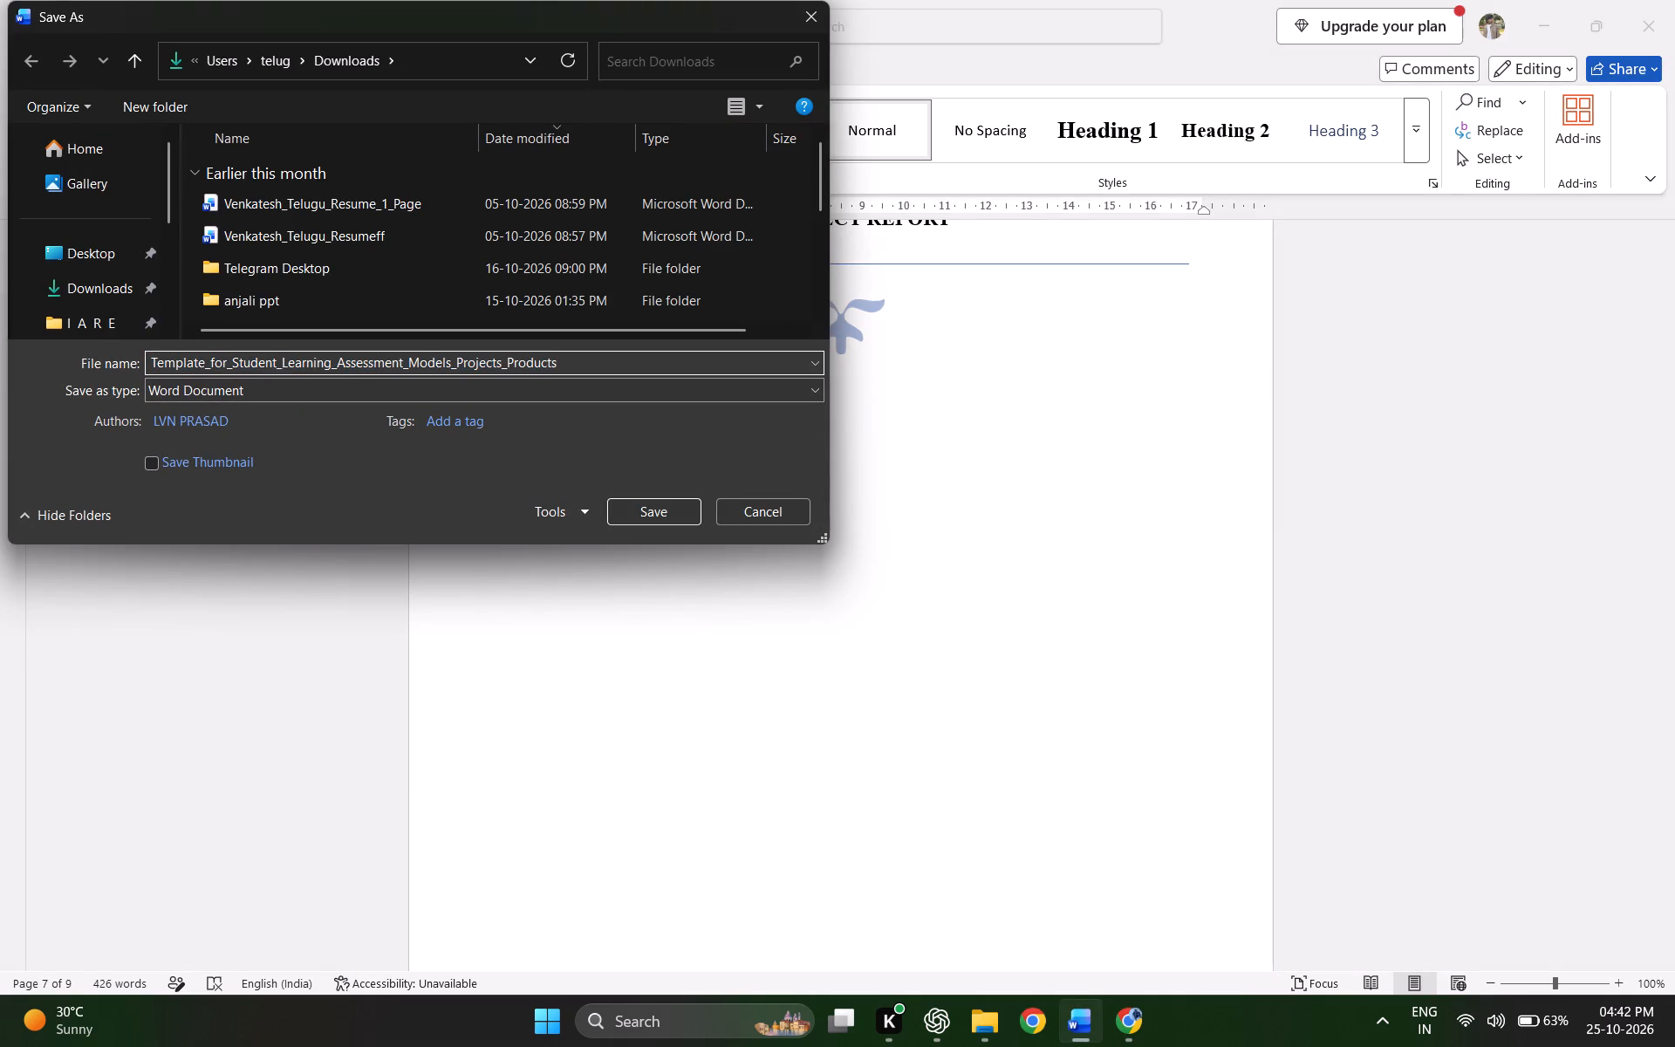
key(BackSpace)
key(BackSpace)
key(BackSpace)
key(BackSpace)
key(BackSpace)
key(BackSpace)
key(BackSpace)
key(BackSpace)
key(BackSpace)
key(BackSpace)
key(BackSpace)
key(BackSpace)
key(BackSpace)
key(BackSpace)
key(BackSpace)
key(BackSpace)
key(BackSpace)
key(BackSpace)
key(BackSpace)
key(BackSpace)
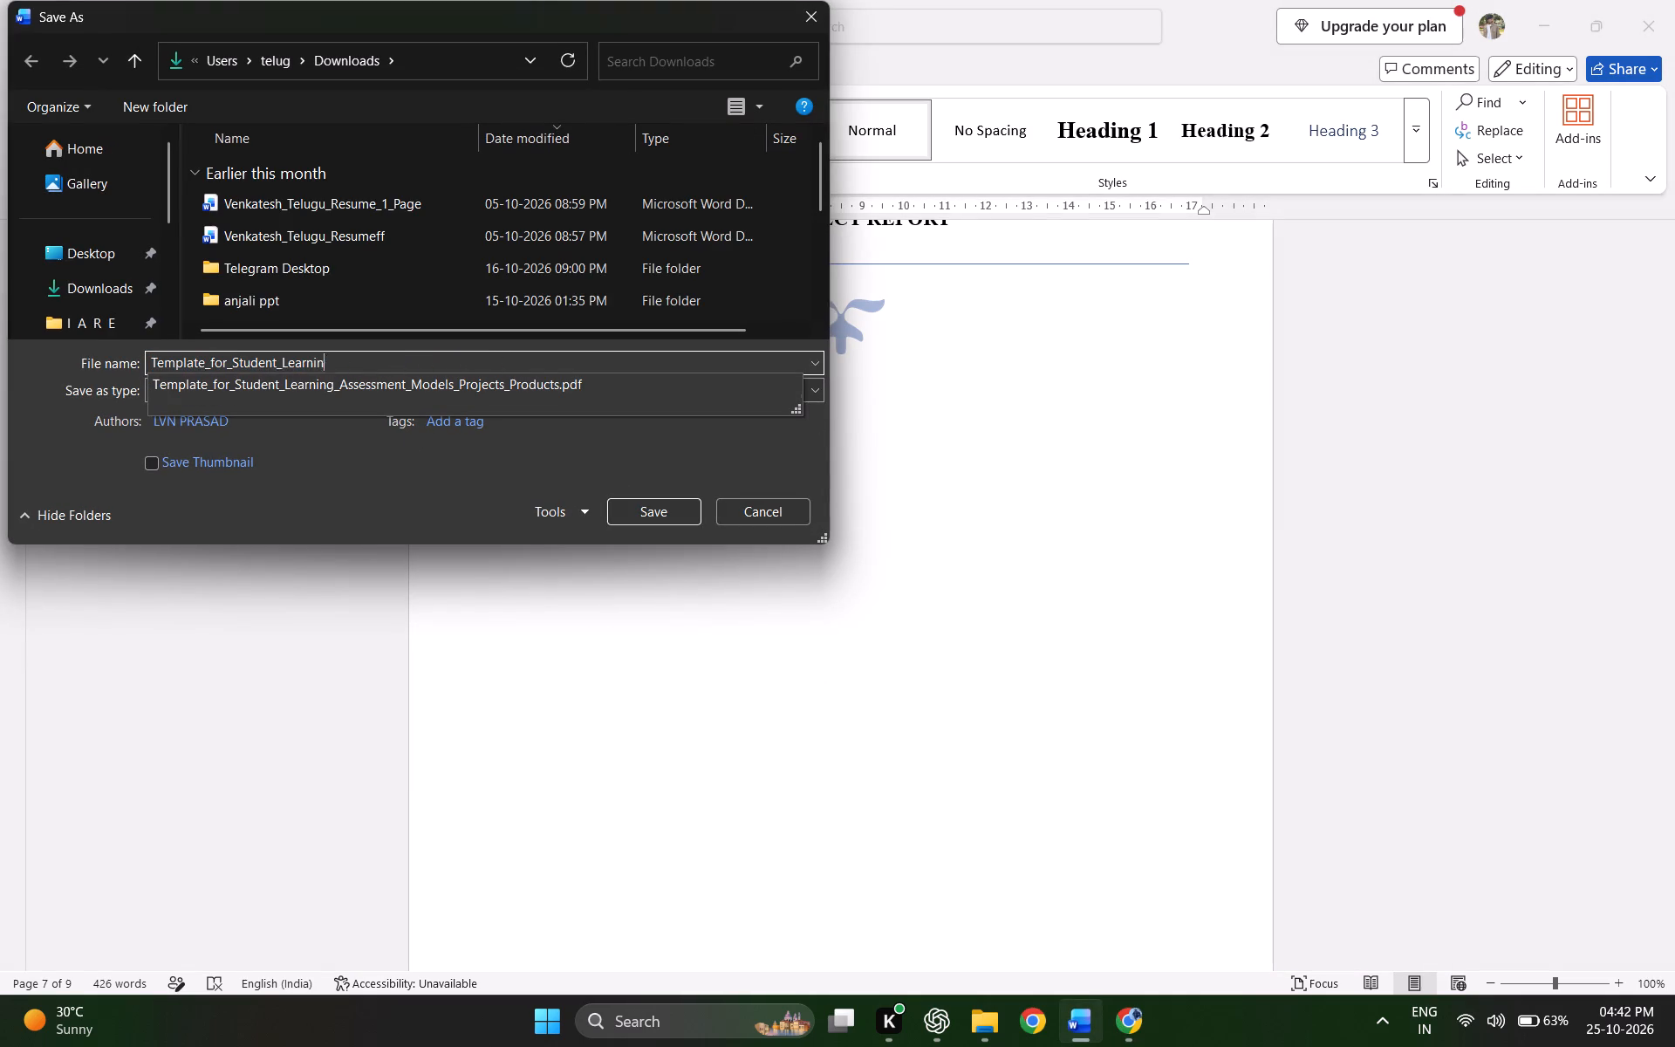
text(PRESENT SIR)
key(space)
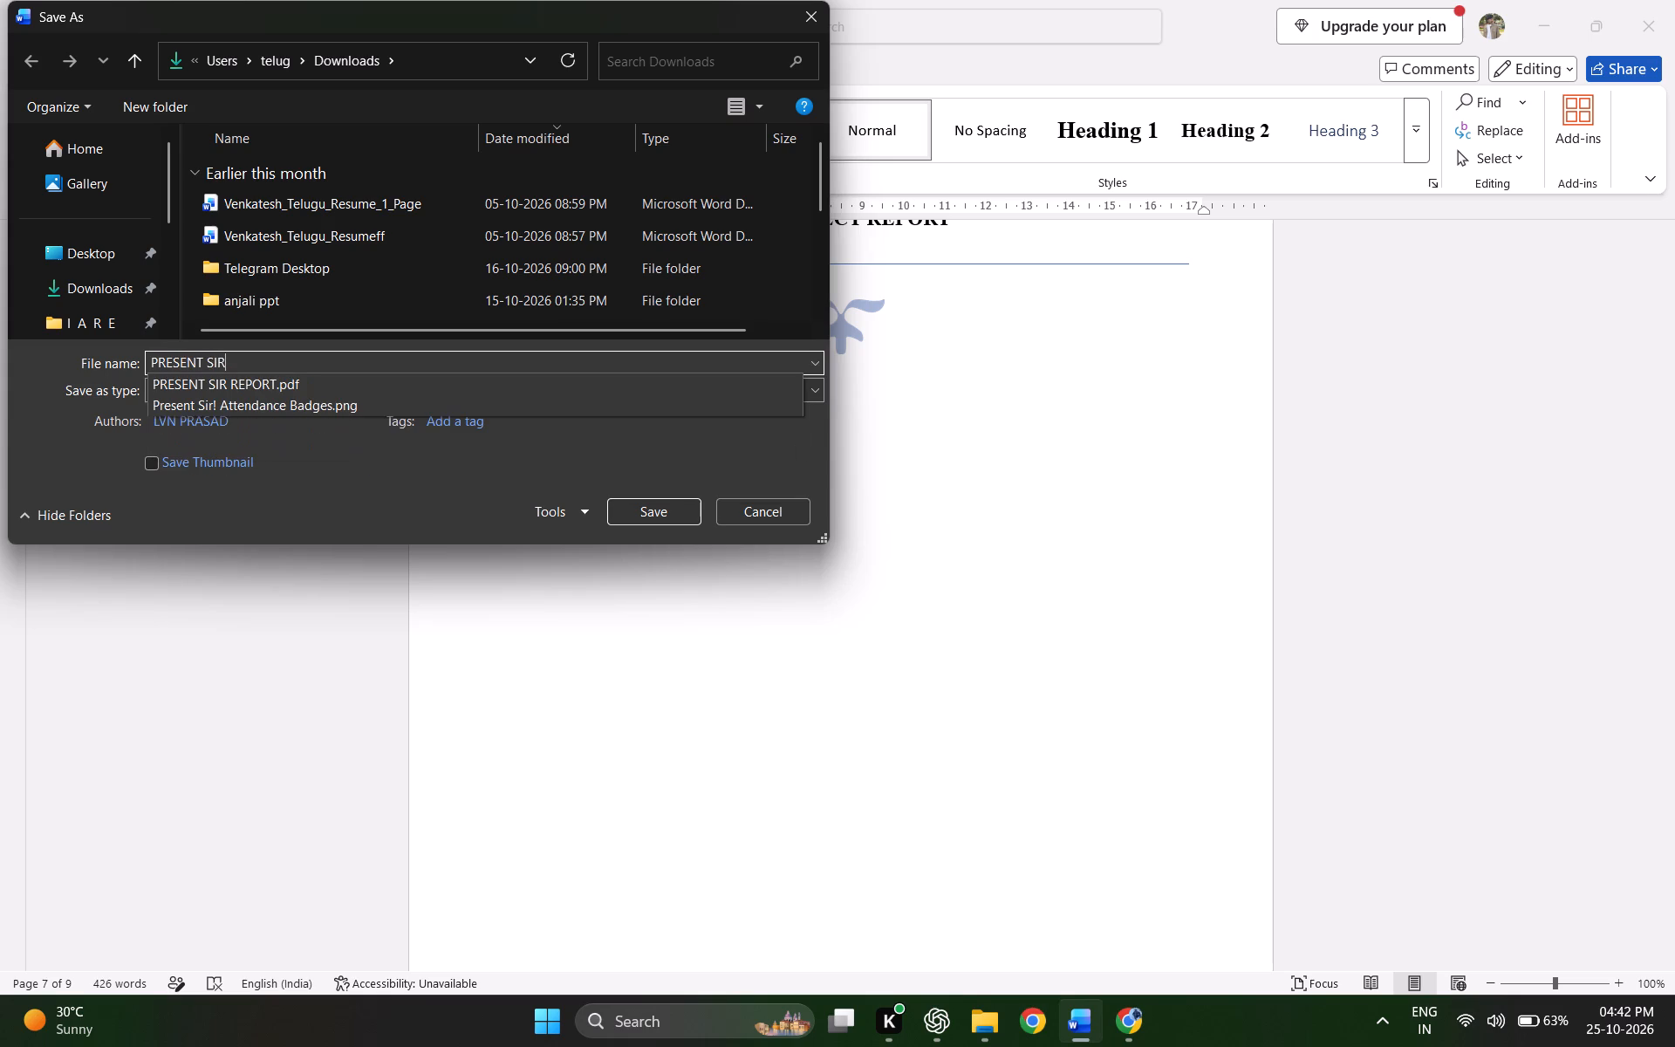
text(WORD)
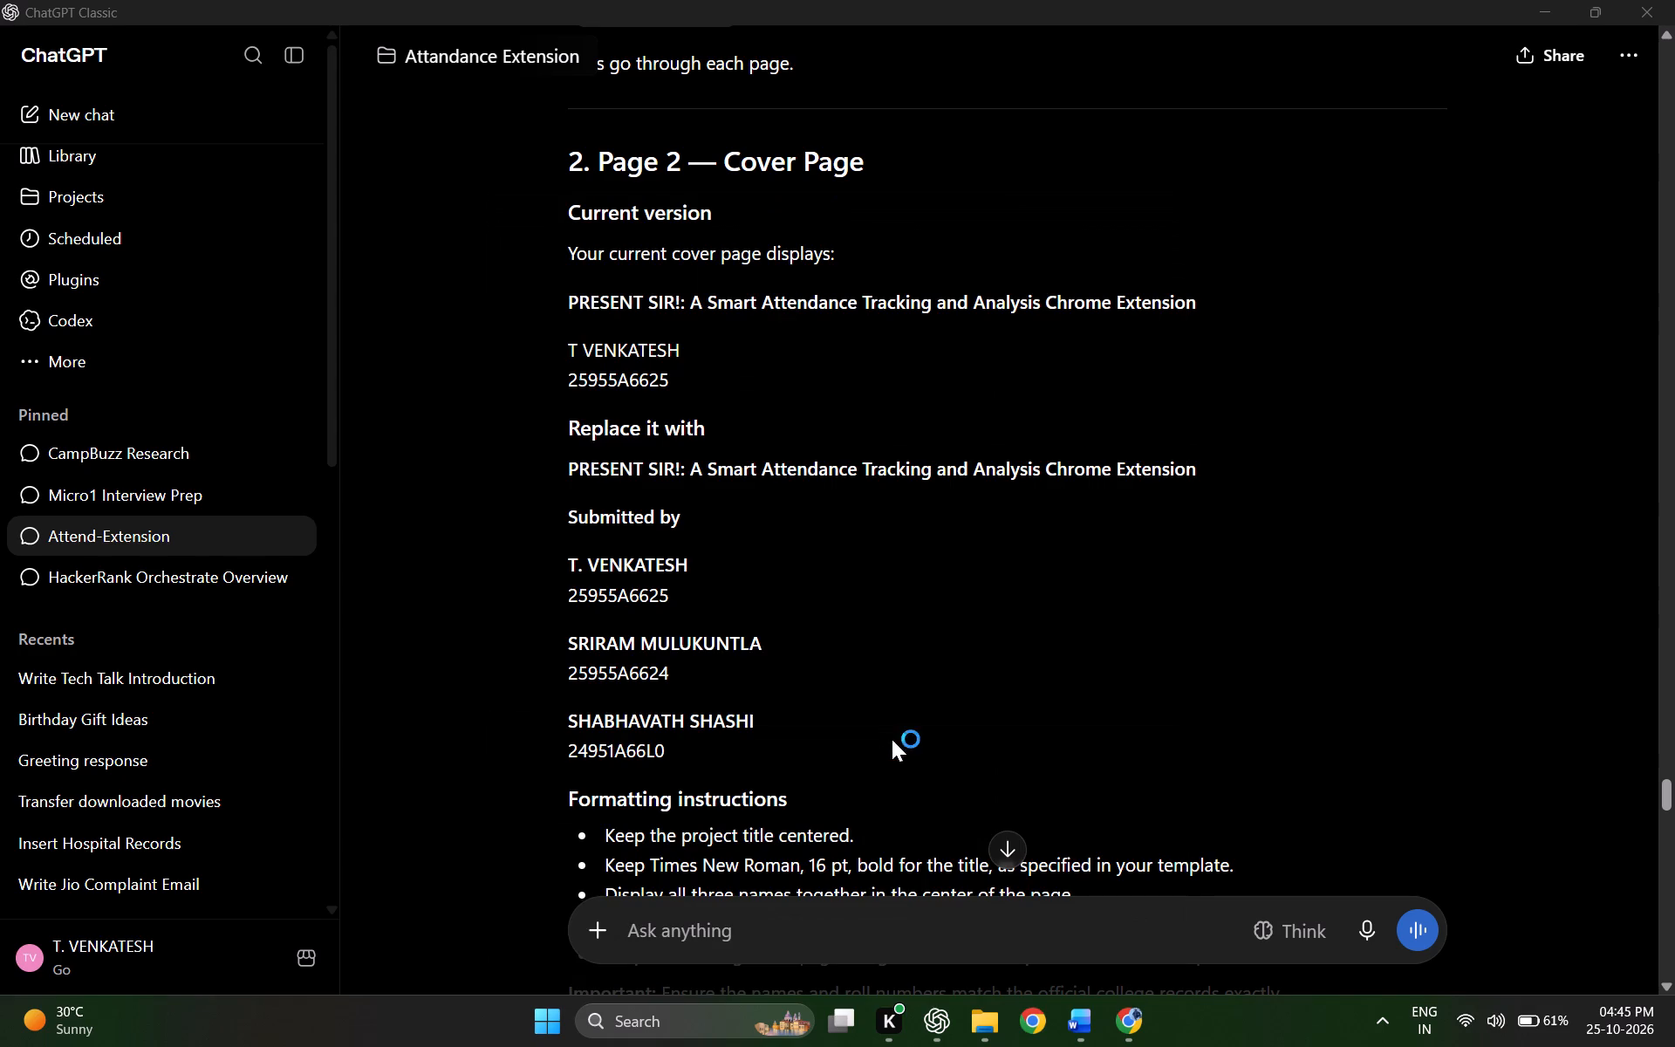
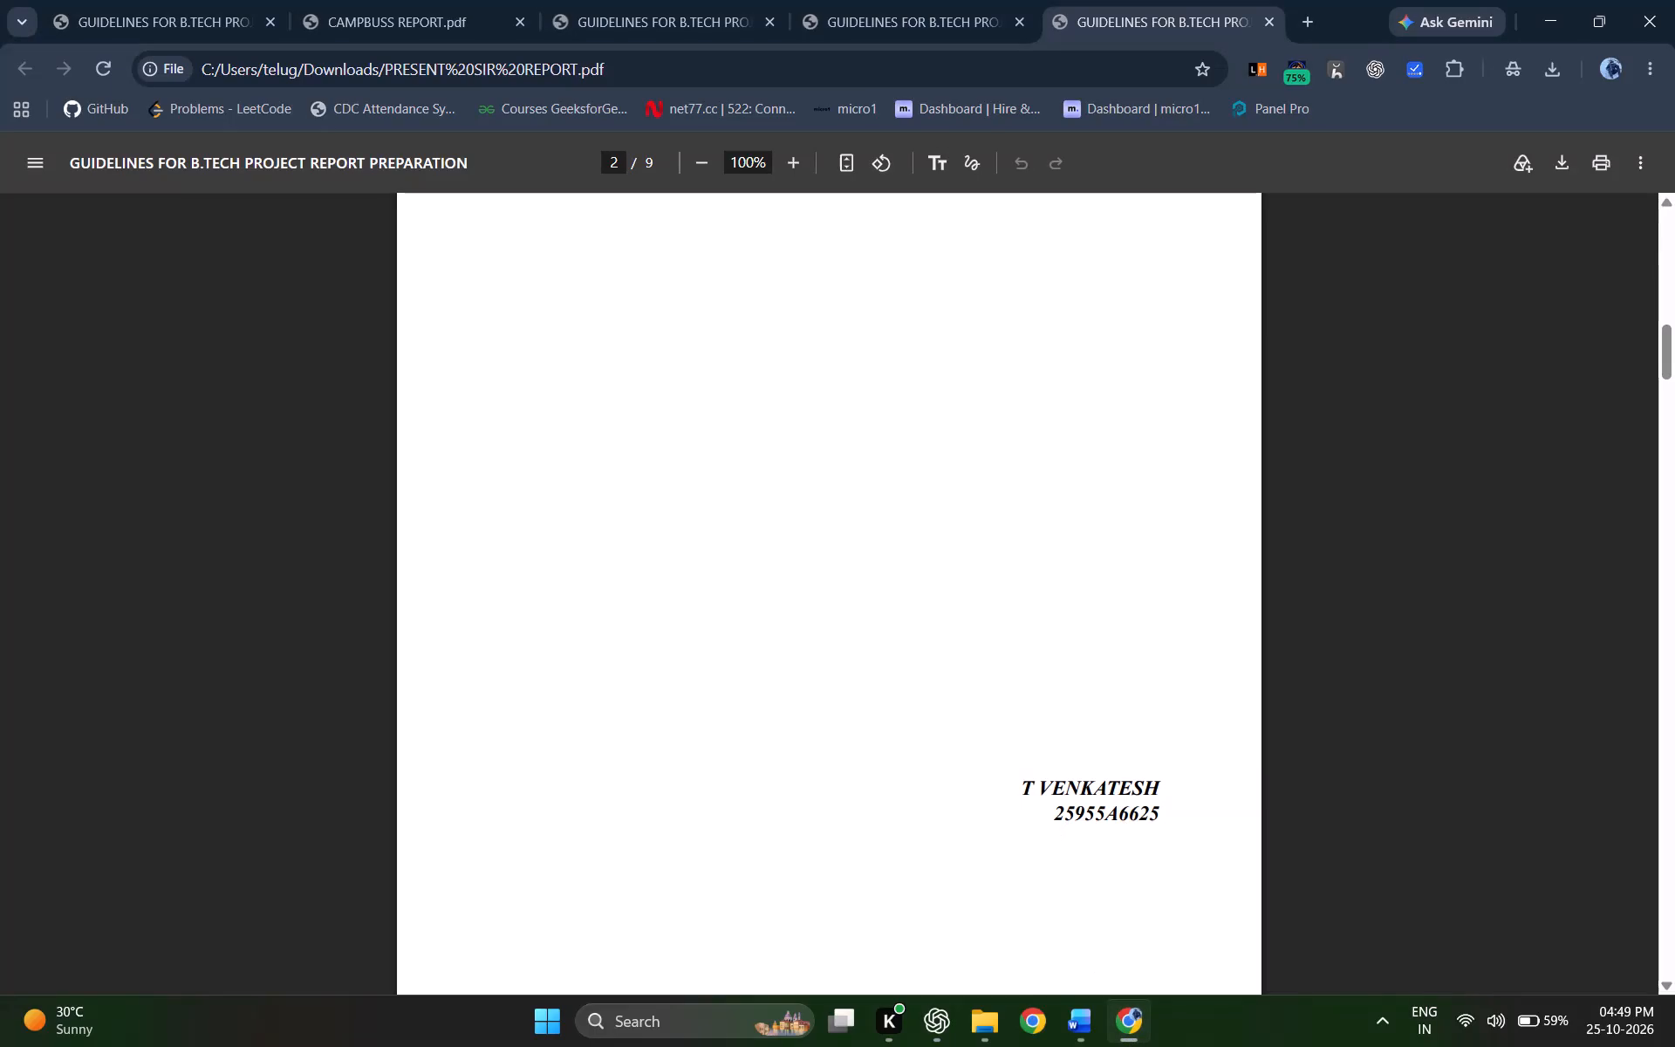
Examine page 2 of PRESENT SIR REPORT.pdf, checking the report title and the student's name and roll number block.
scroll(1062, 804, down, 3)
scroll(1058, 800, up, 8)
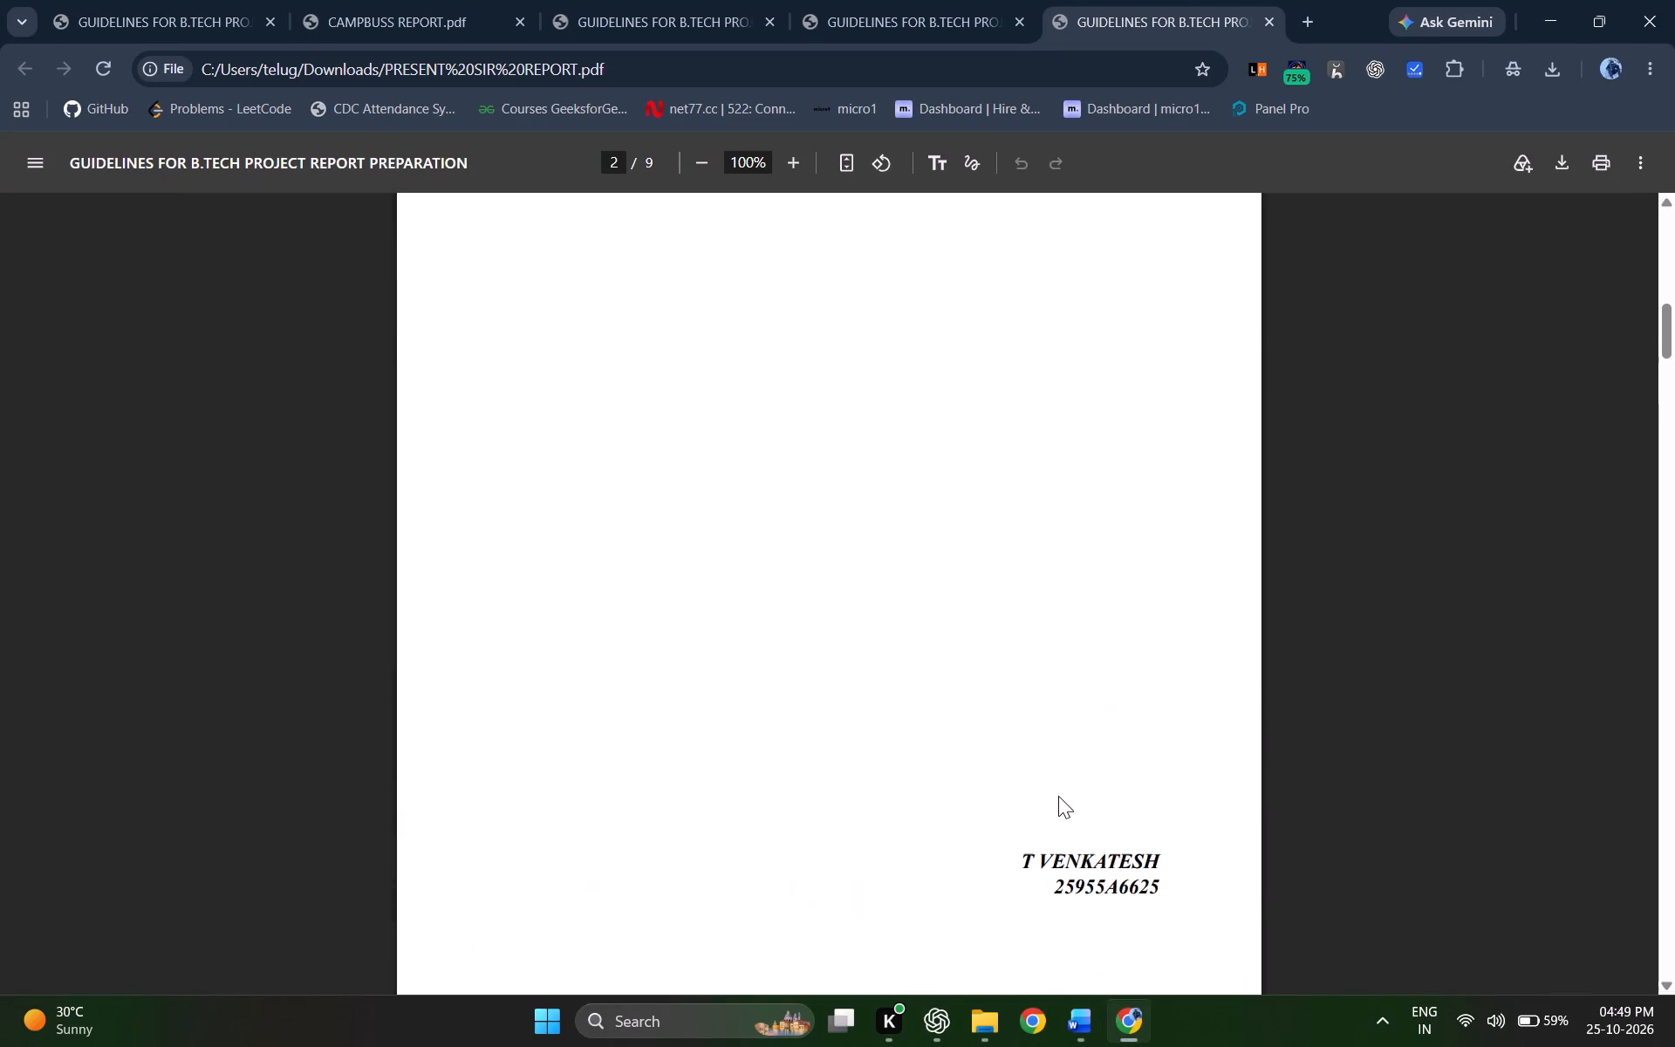
scroll(1058, 796, down, 8)
scroll(1057, 796, up, 8)
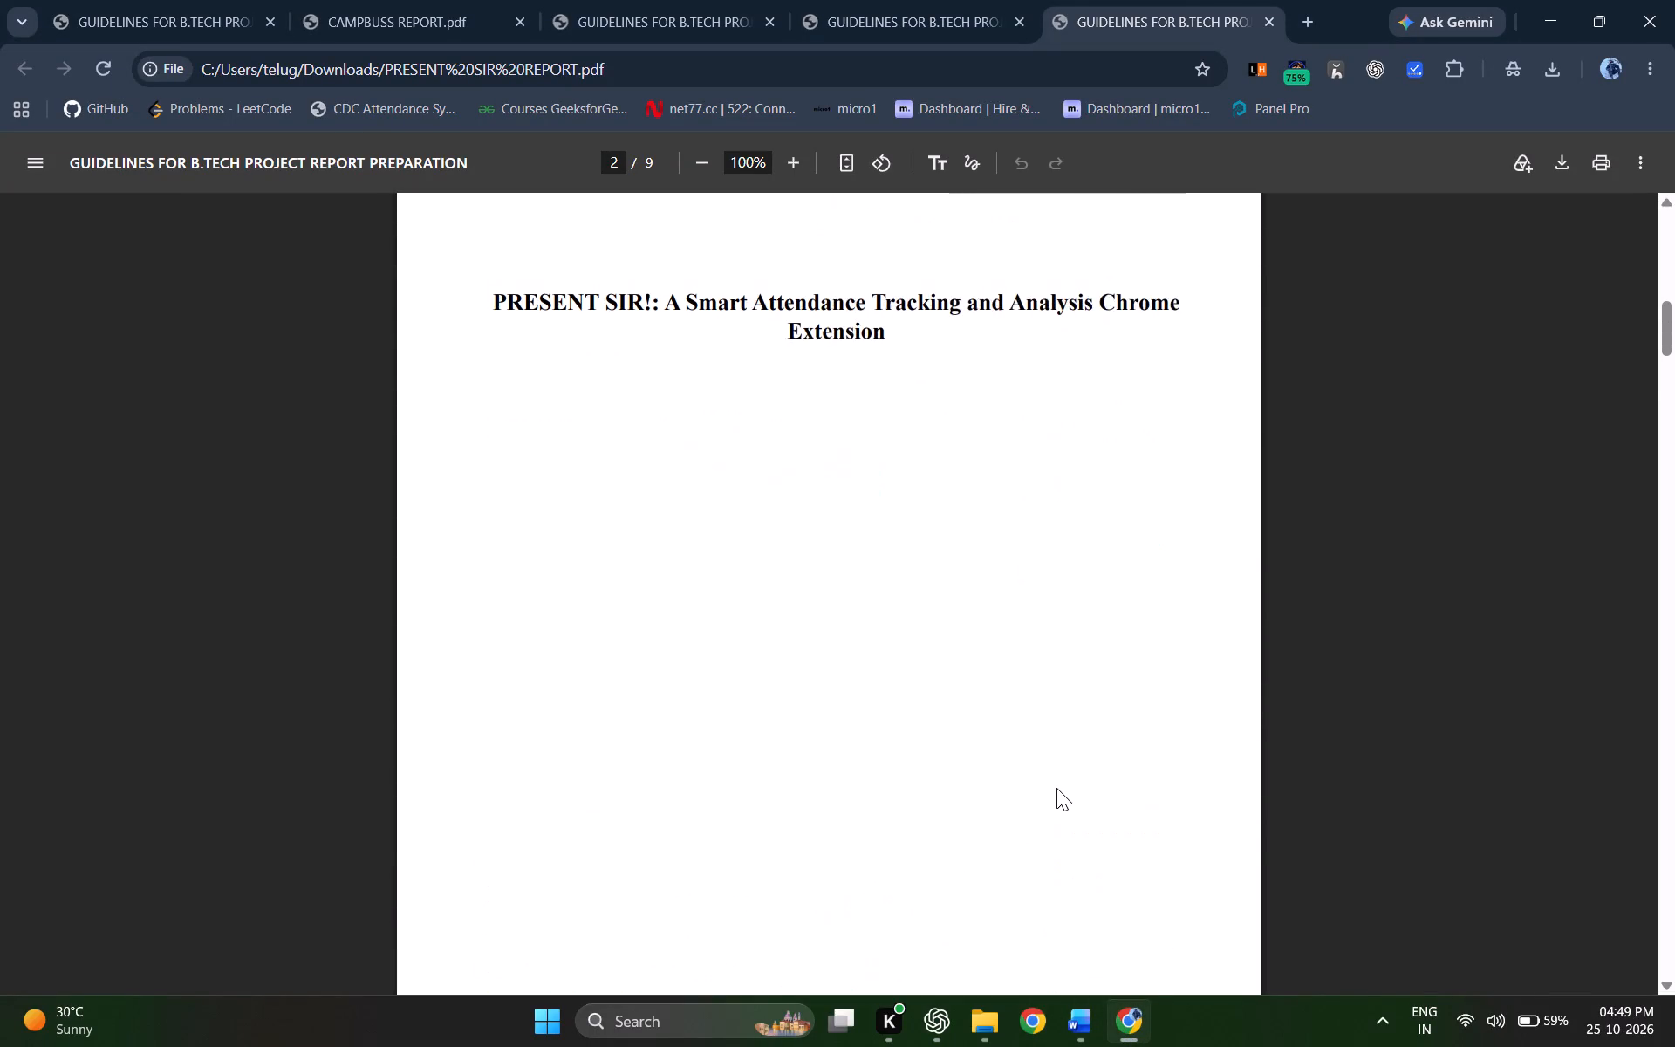
scroll(1056, 788, up, 13)
scroll(1056, 788, down, 19)
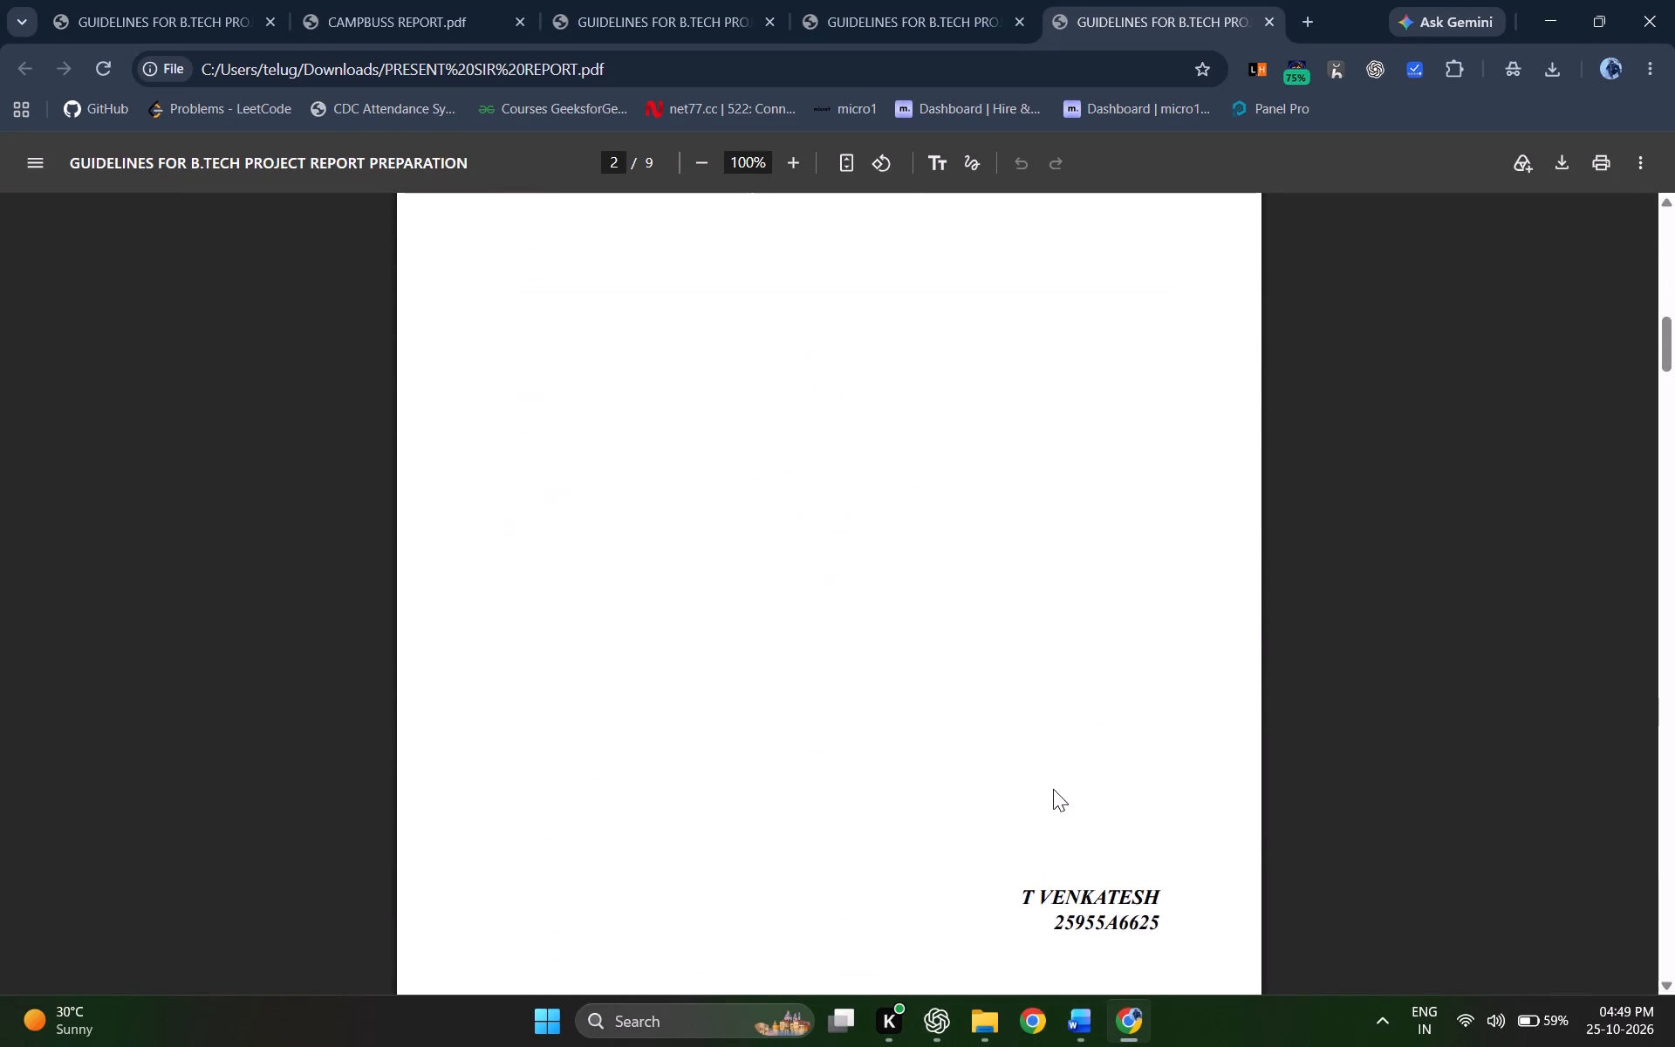
scroll(1053, 789, down, 2)
scroll(1092, 740, up, 6)
click(1165, 816)
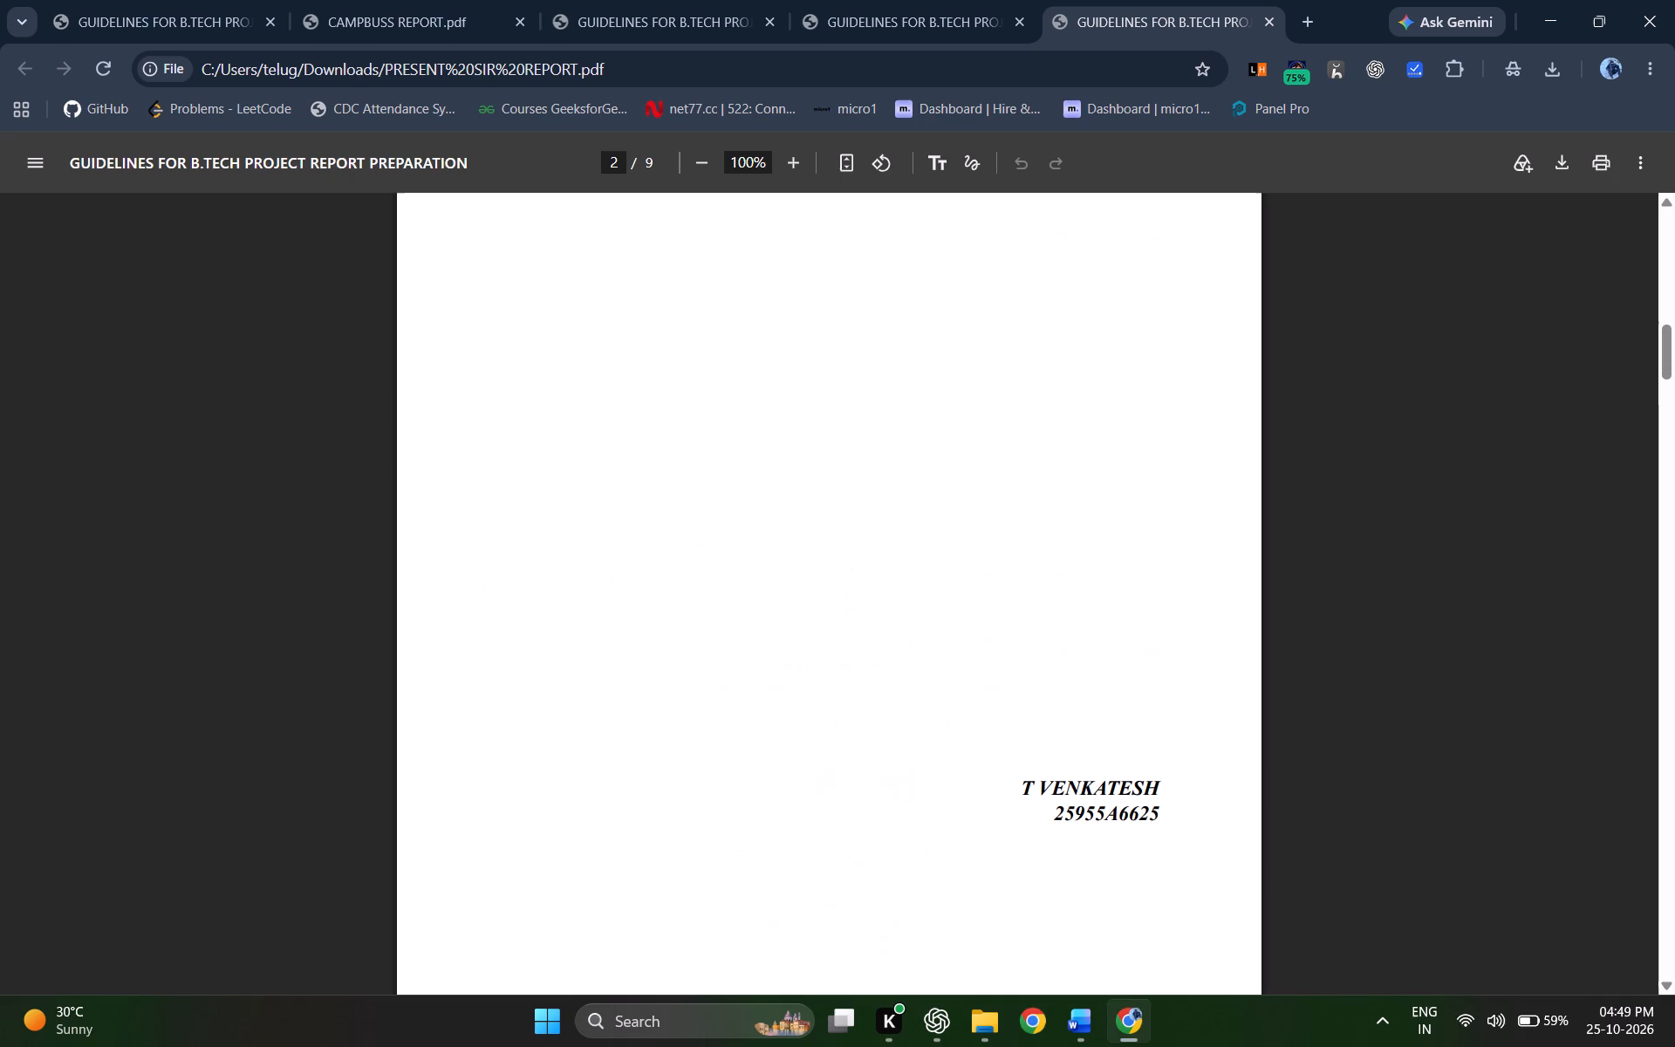
drag(1072, 811, 1063, 811)
click(1056, 811)
Switch to the PRESENT SIR WORD document in Word and add a spaced hyphen after the student's name on page 2.
click(1088, 1002)
scroll(1007, 606, up, 13)
scroll(1013, 609, down, 12)
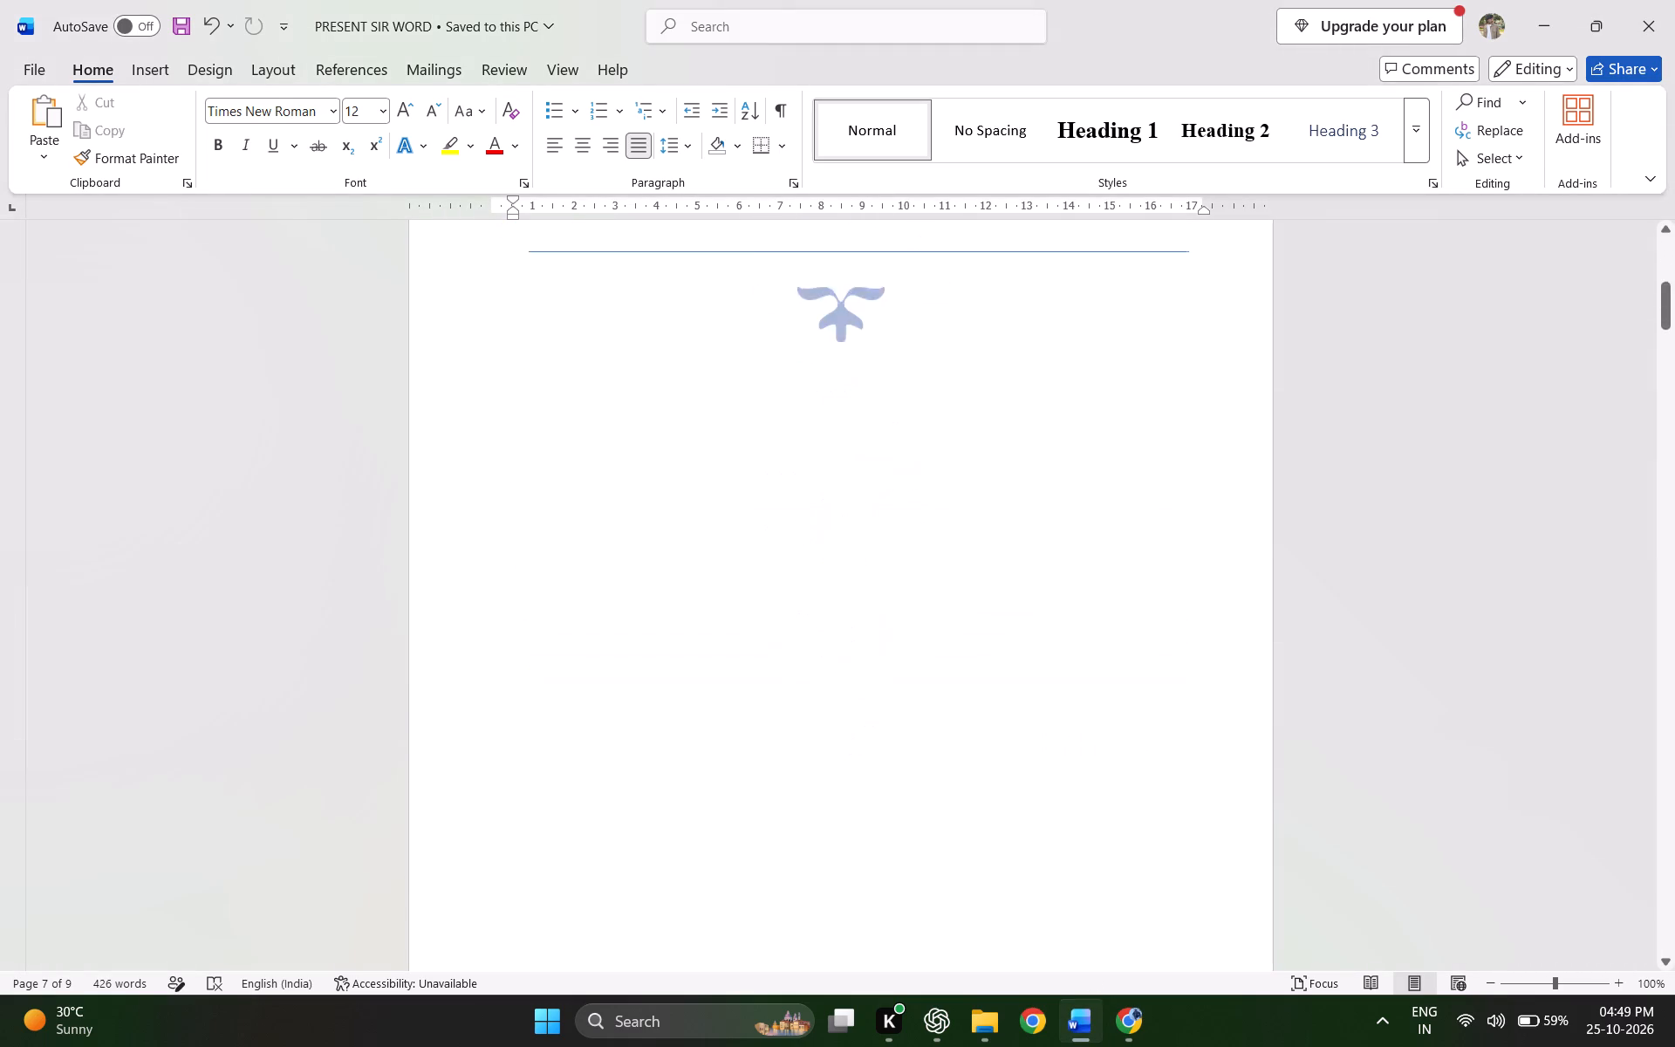
scroll(1020, 606, down, 15)
scroll(1020, 606, down, 9)
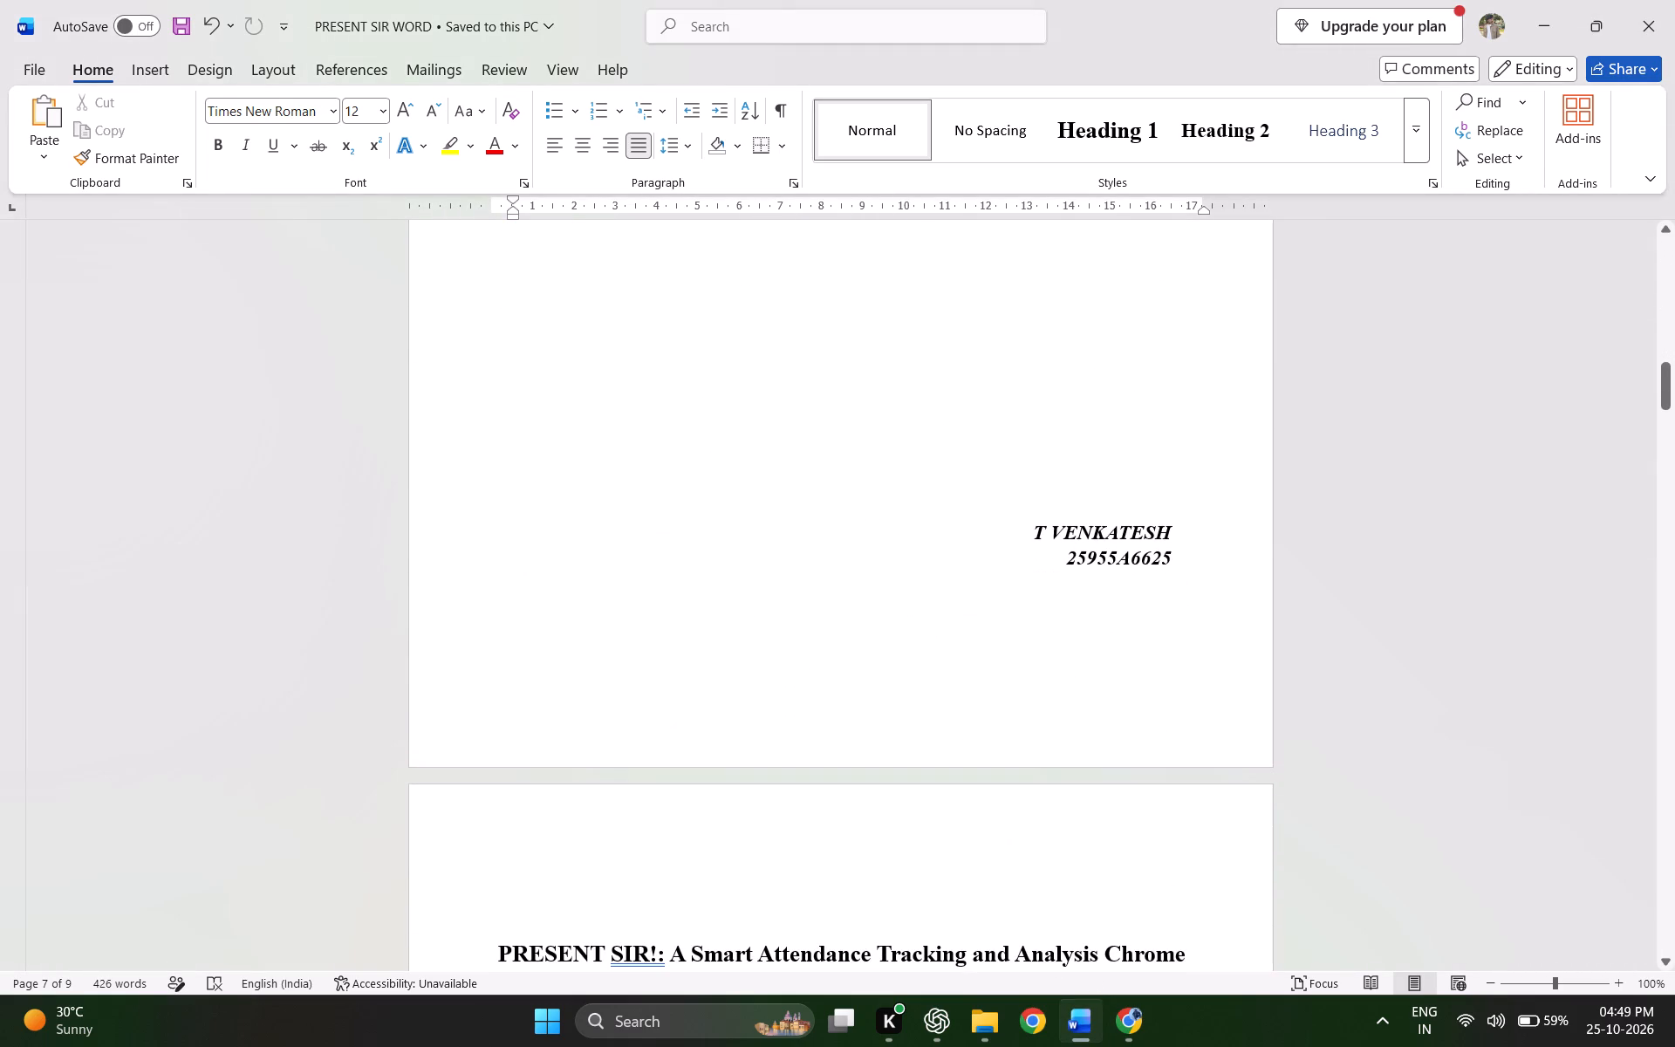
click(1068, 555)
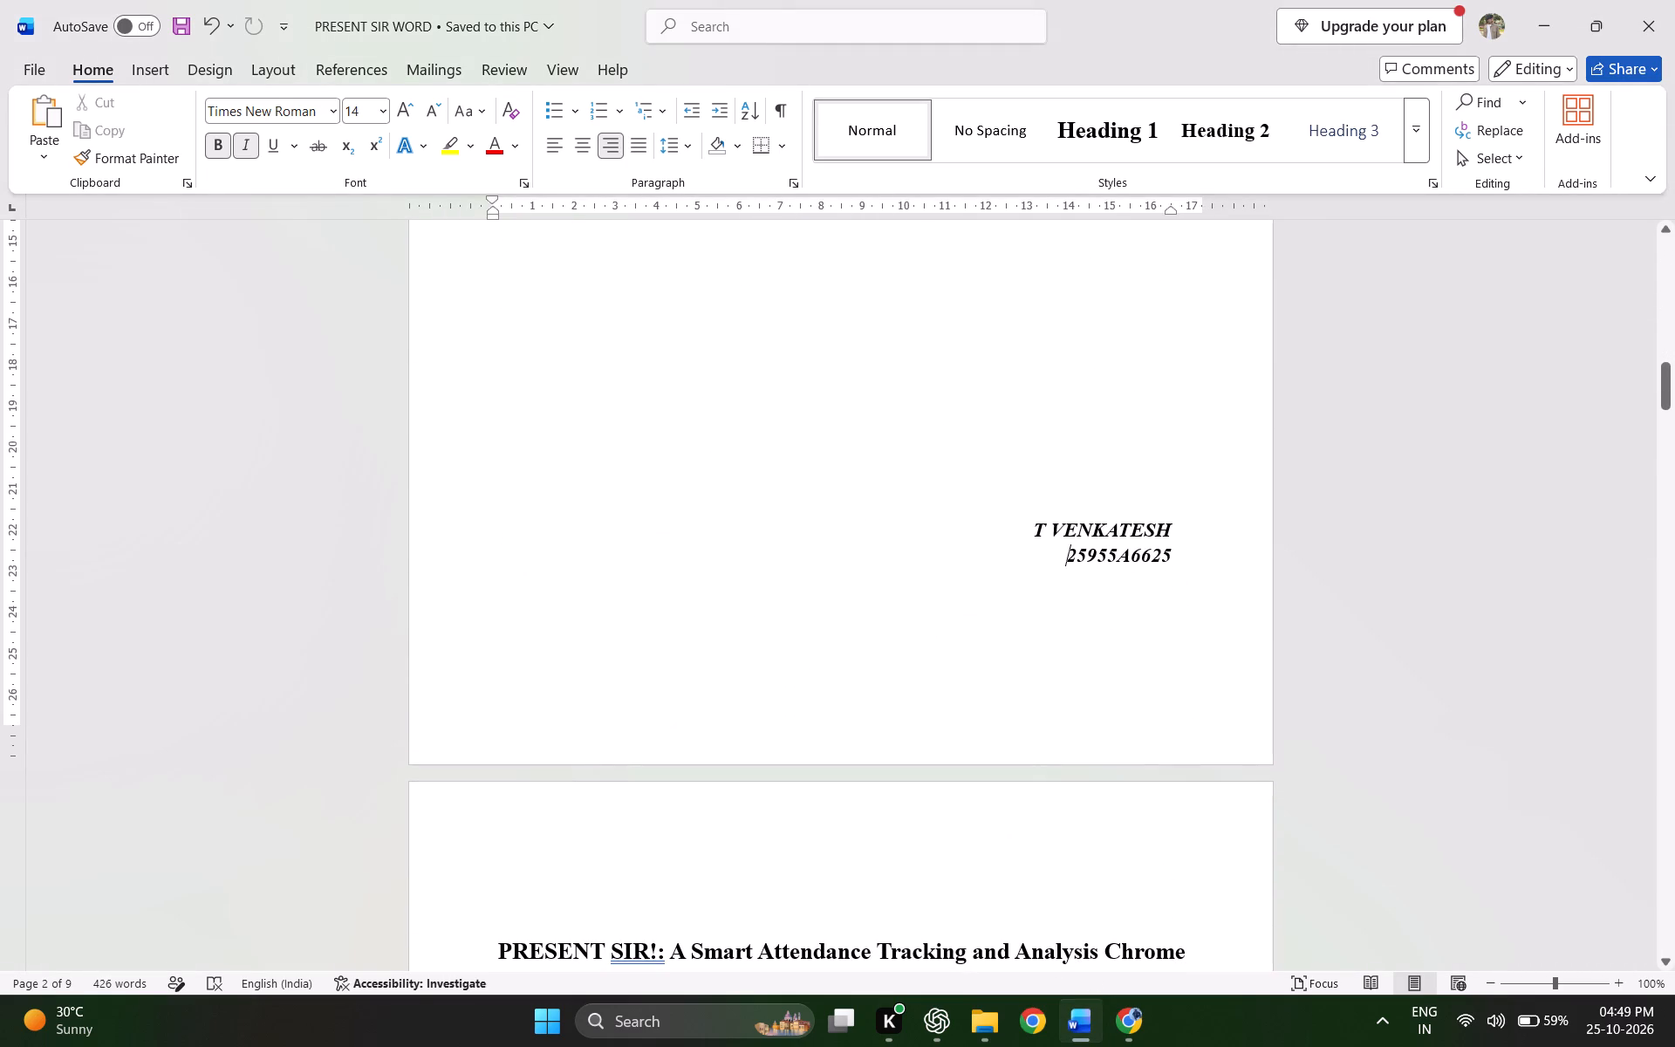
click(1084, 584)
click(1168, 537)
drag(1067, 555, 1172, 560)
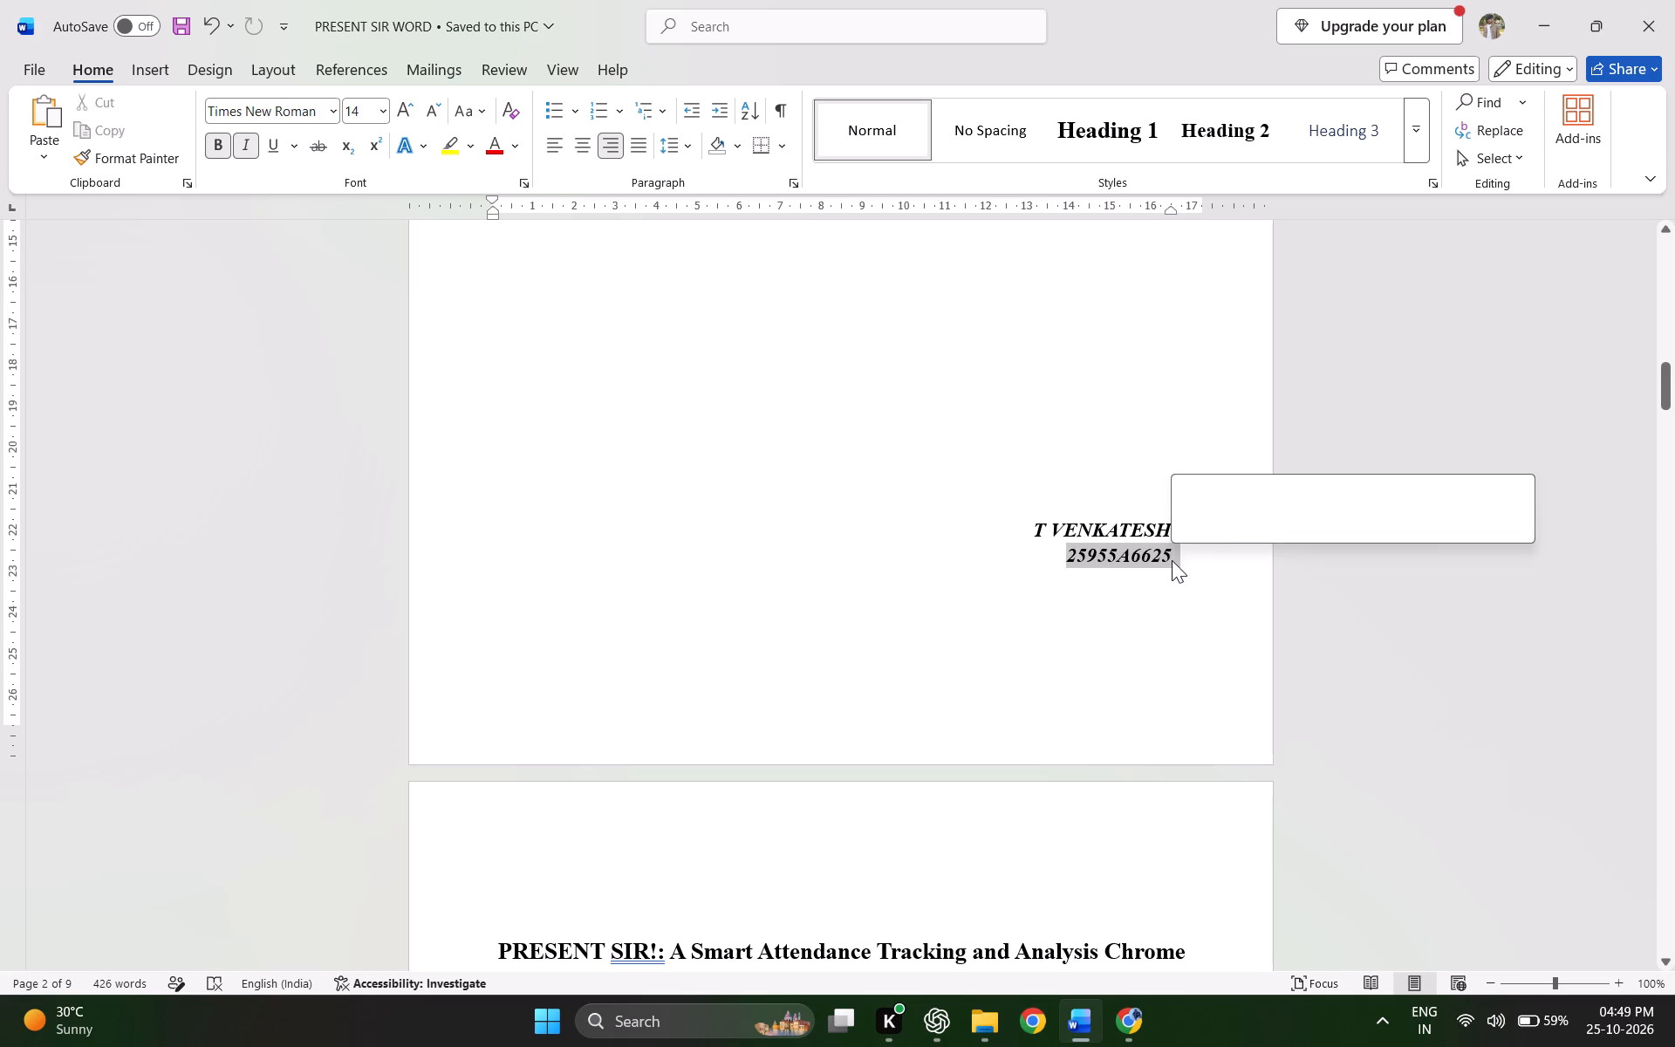
click(1105, 576)
click(1101, 561)
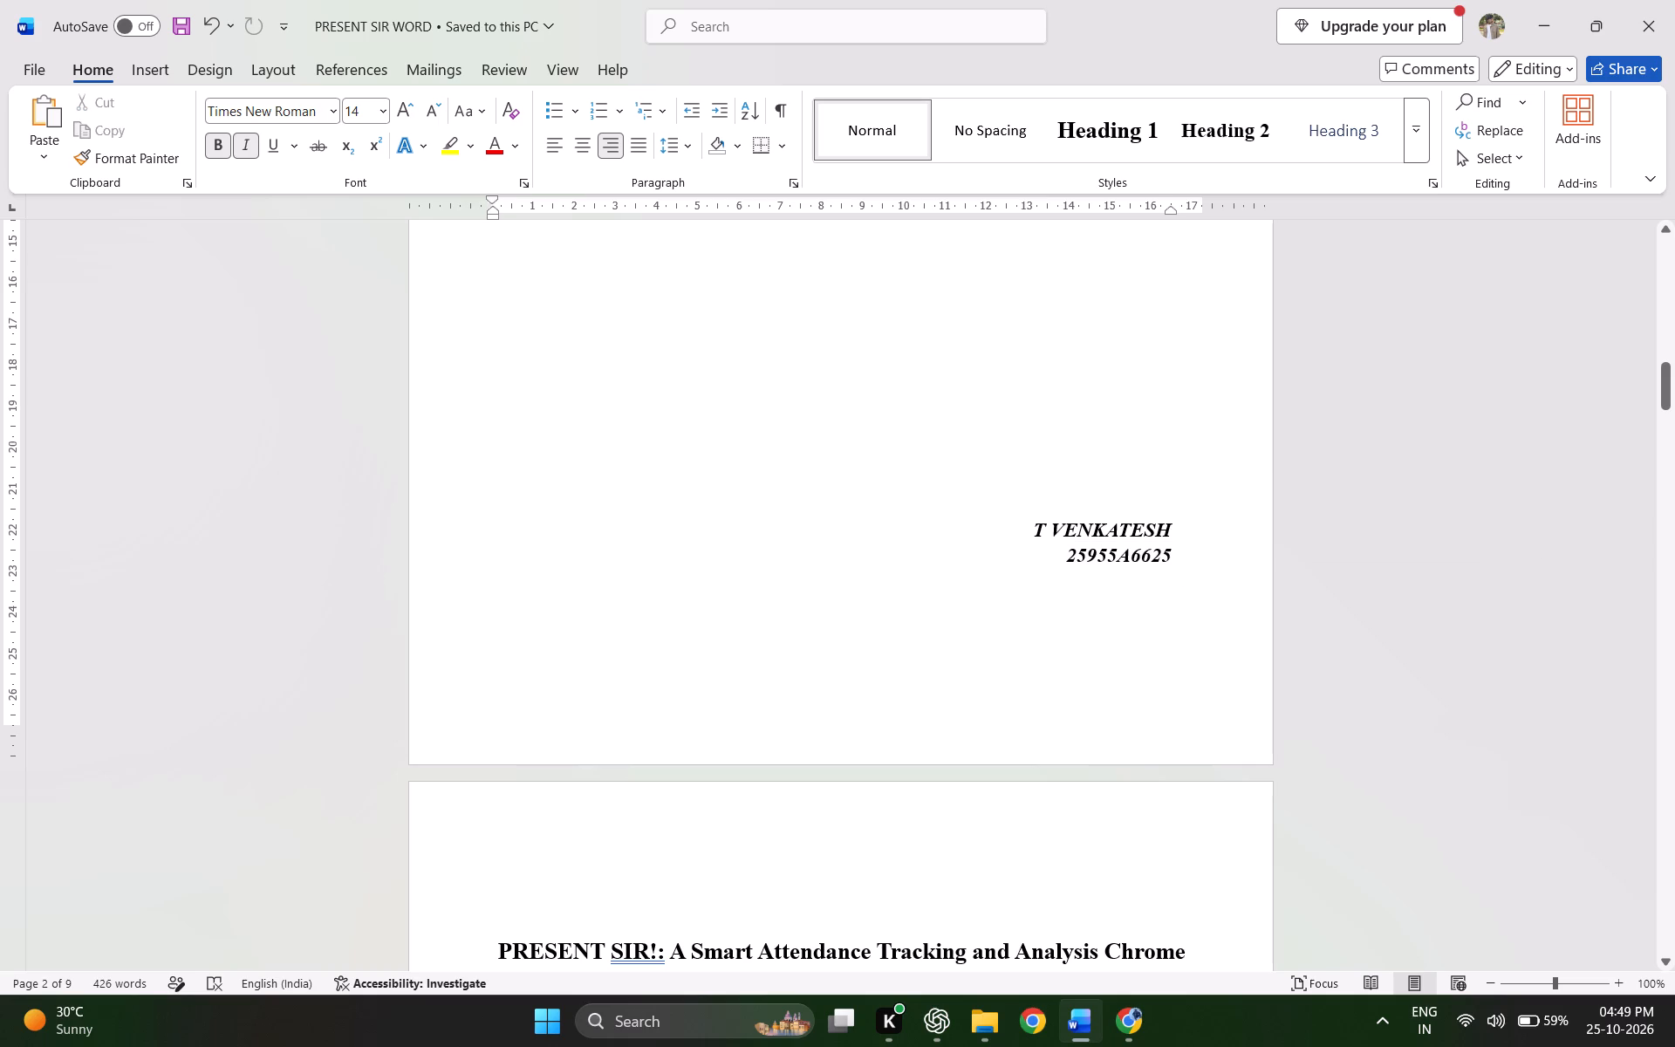
click(1172, 537)
text(-)
key(space)
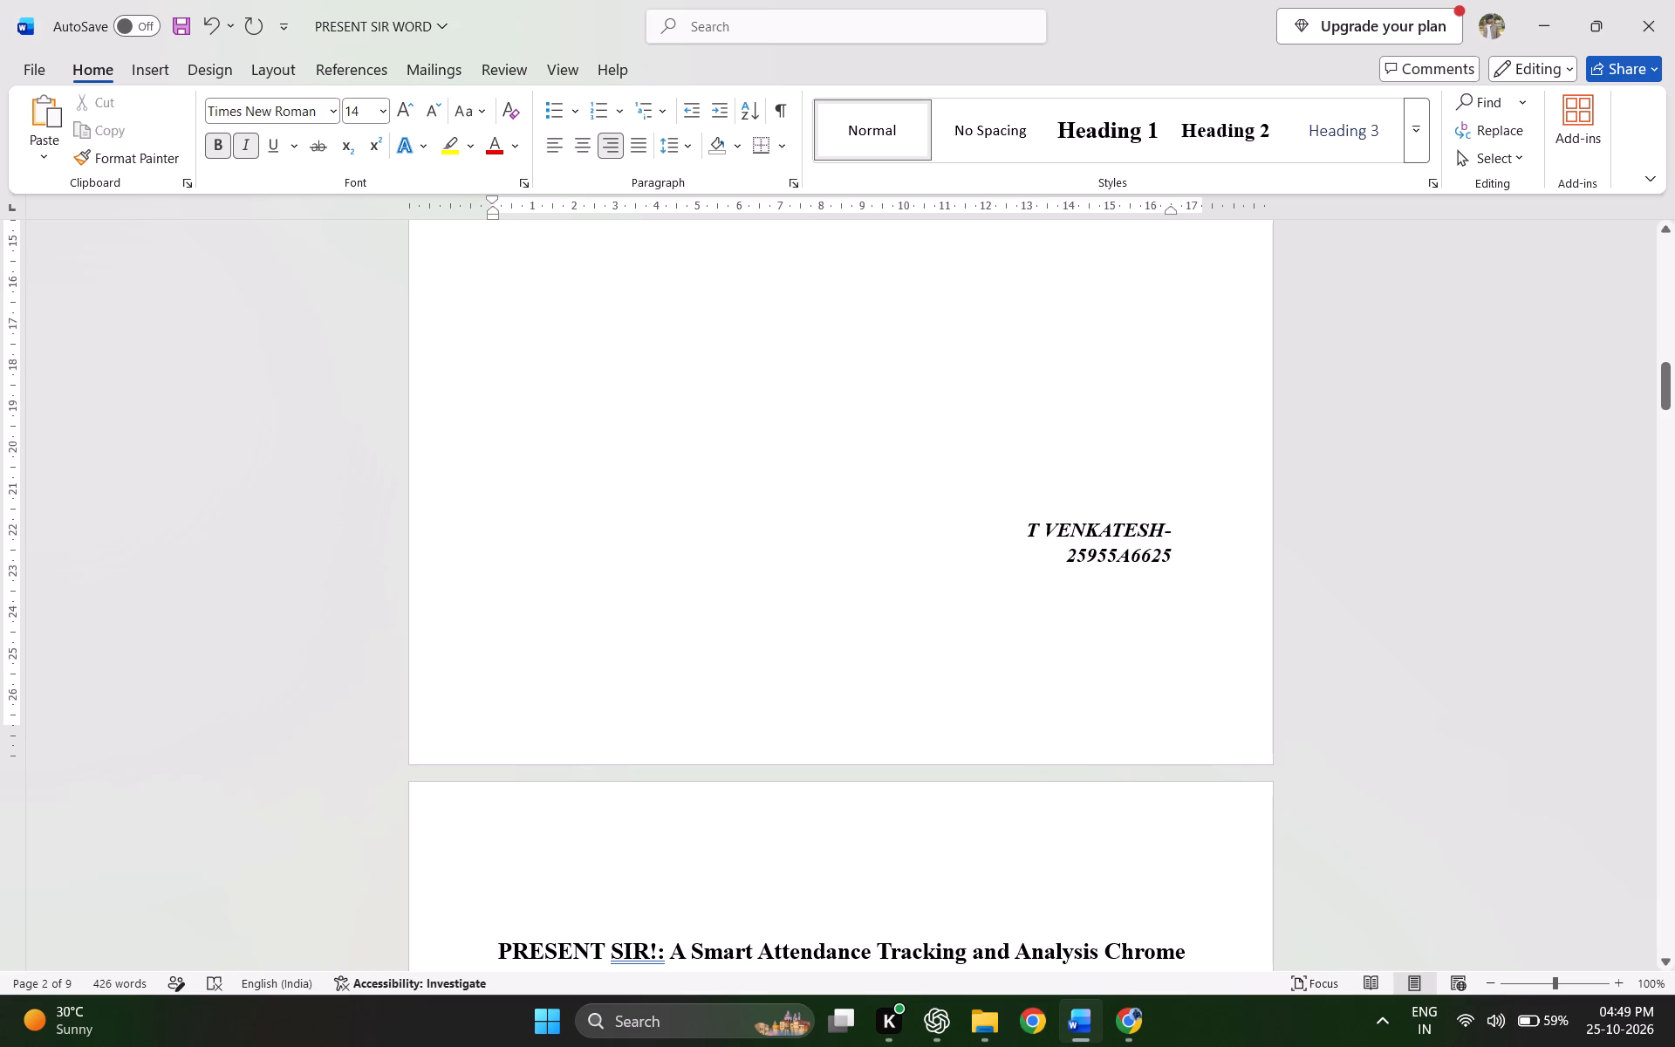
click(1163, 536)
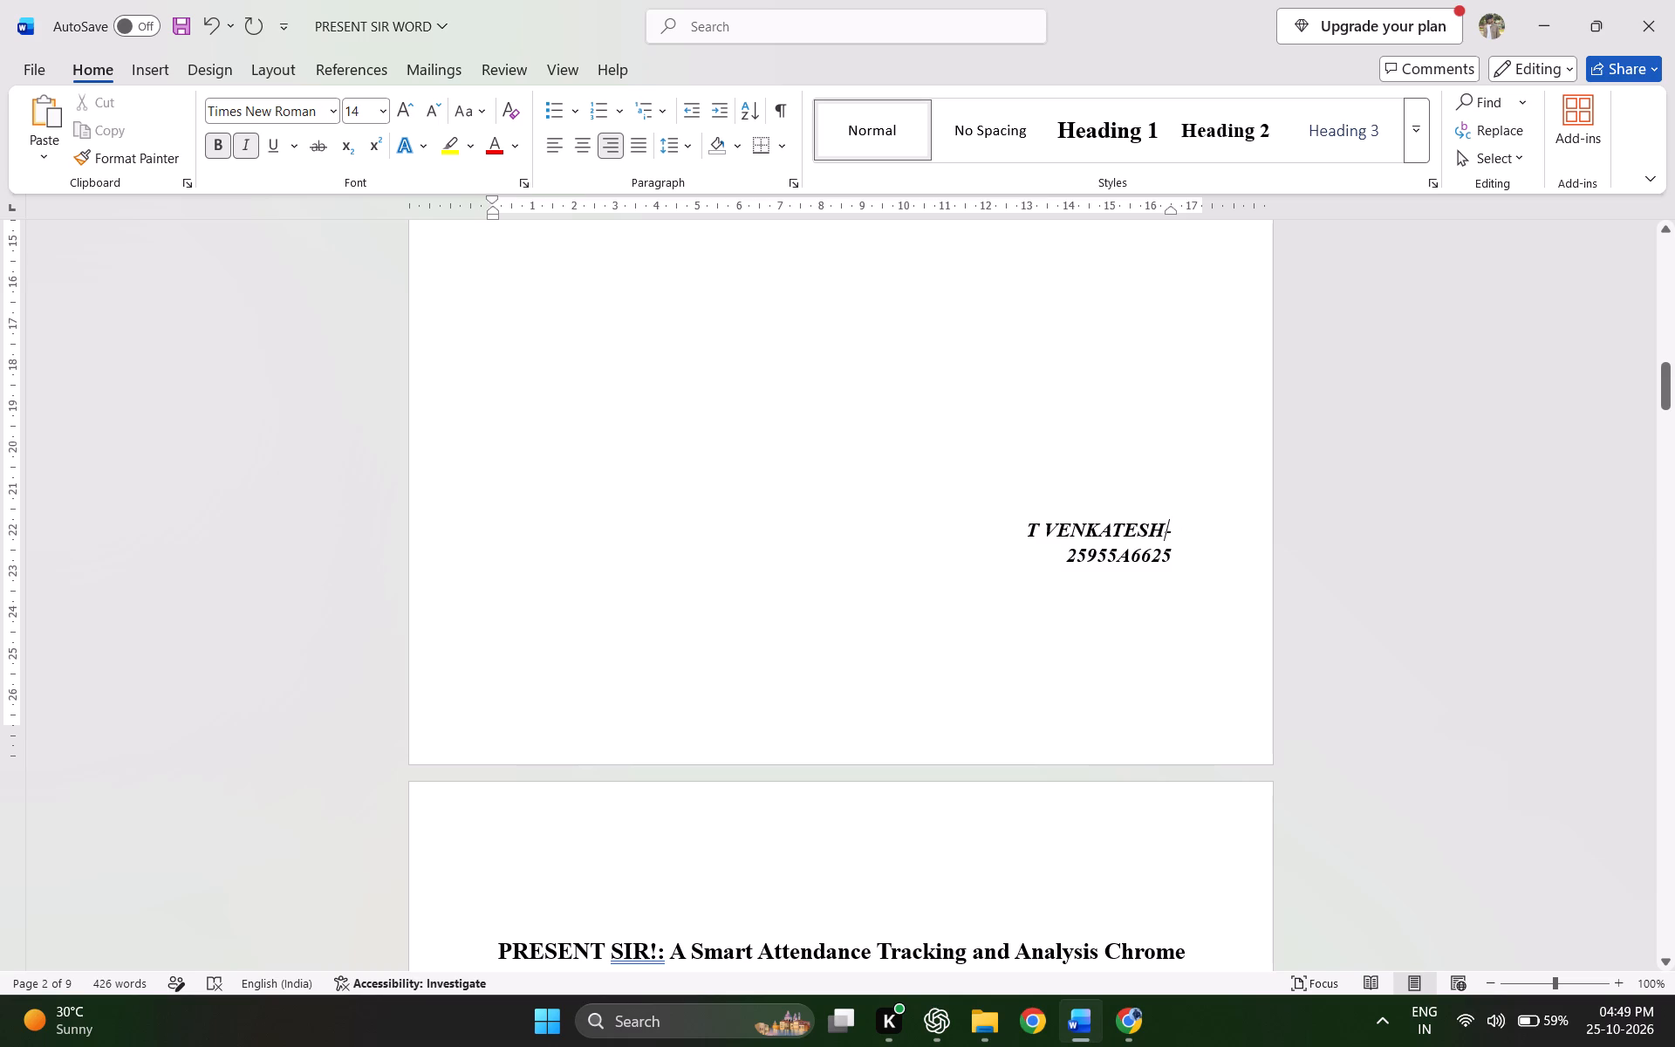
key(space)
Move the roll number up onto the student's name line, directly after the hyphen.
click(1162, 559)
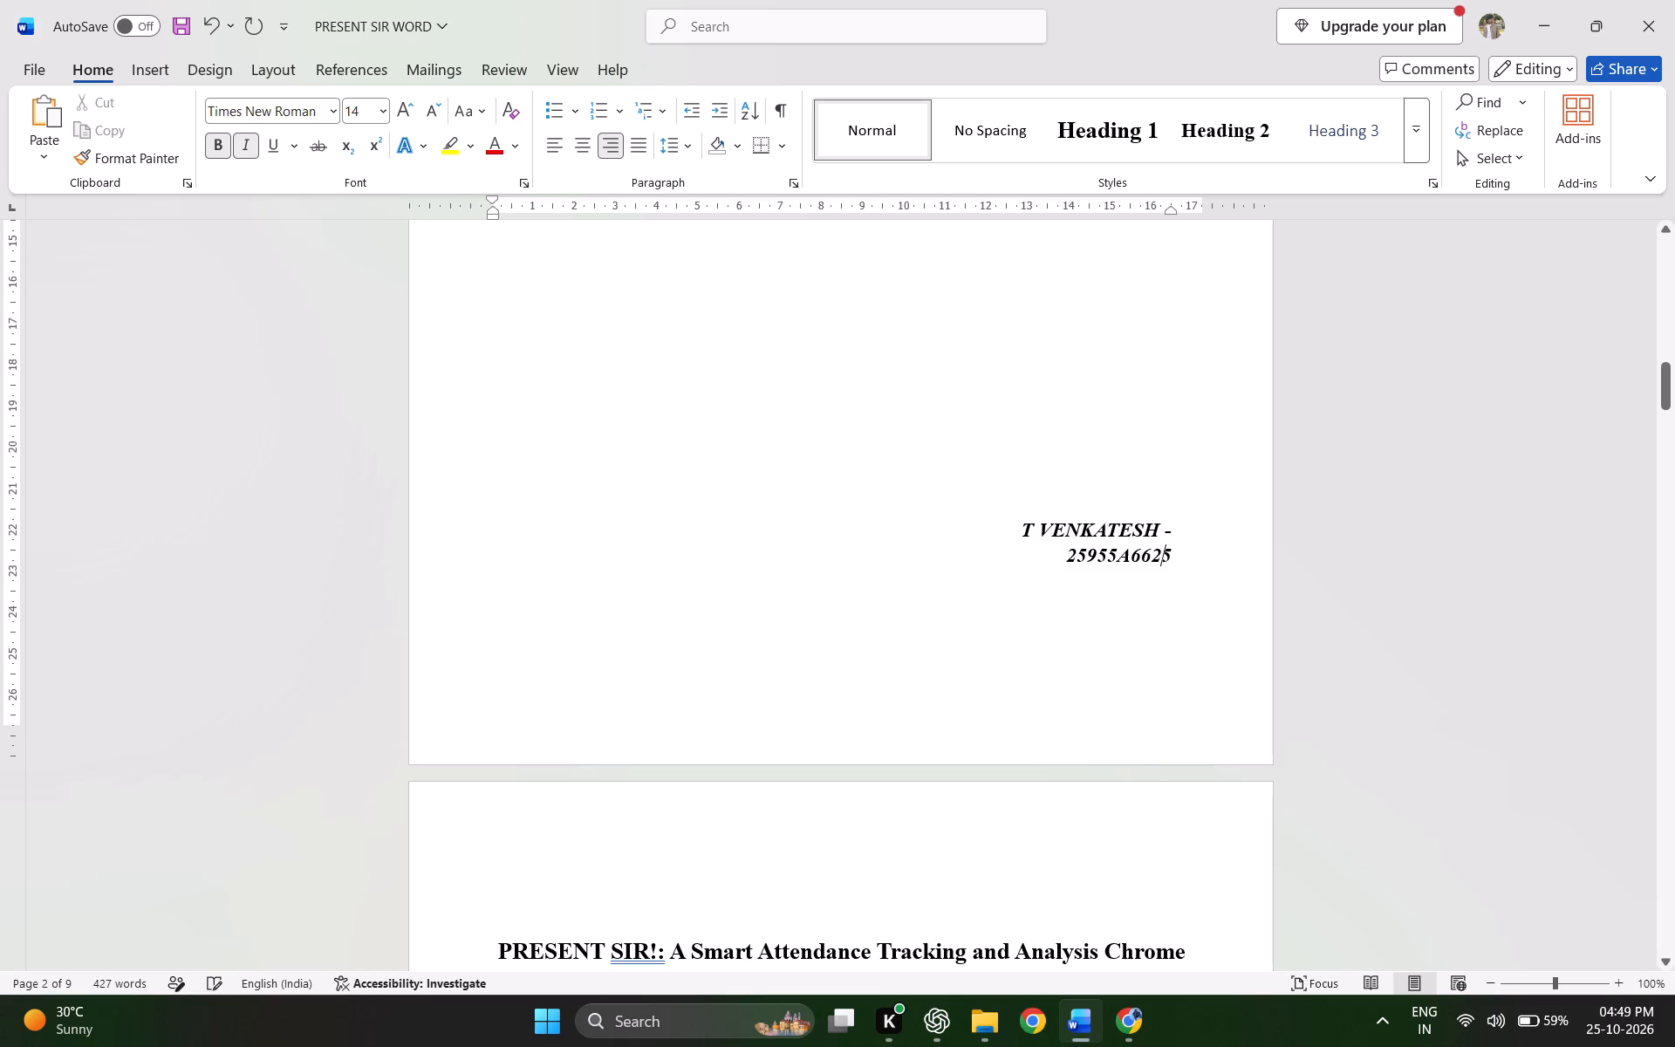
click(1170, 561)
drag(1172, 561, 1077, 569)
click(1070, 561)
drag(1067, 558, 1170, 558)
key(ctrl+x)
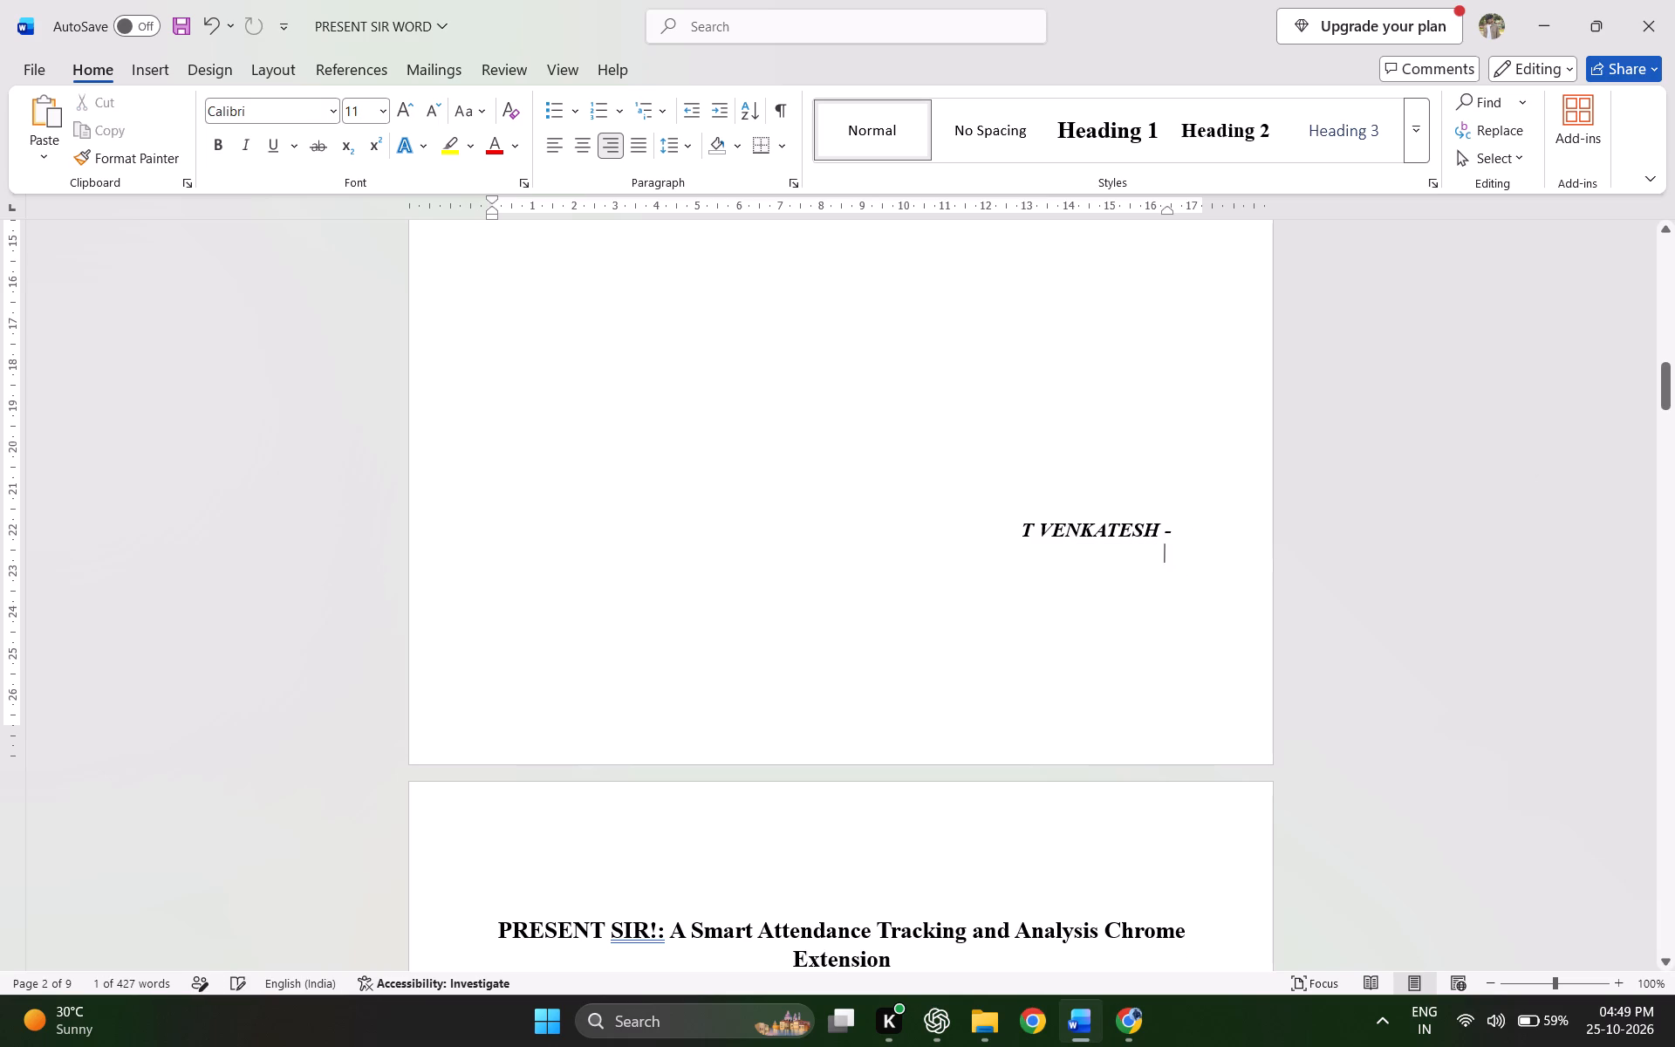
click(1183, 534)
key(ctrl+v)
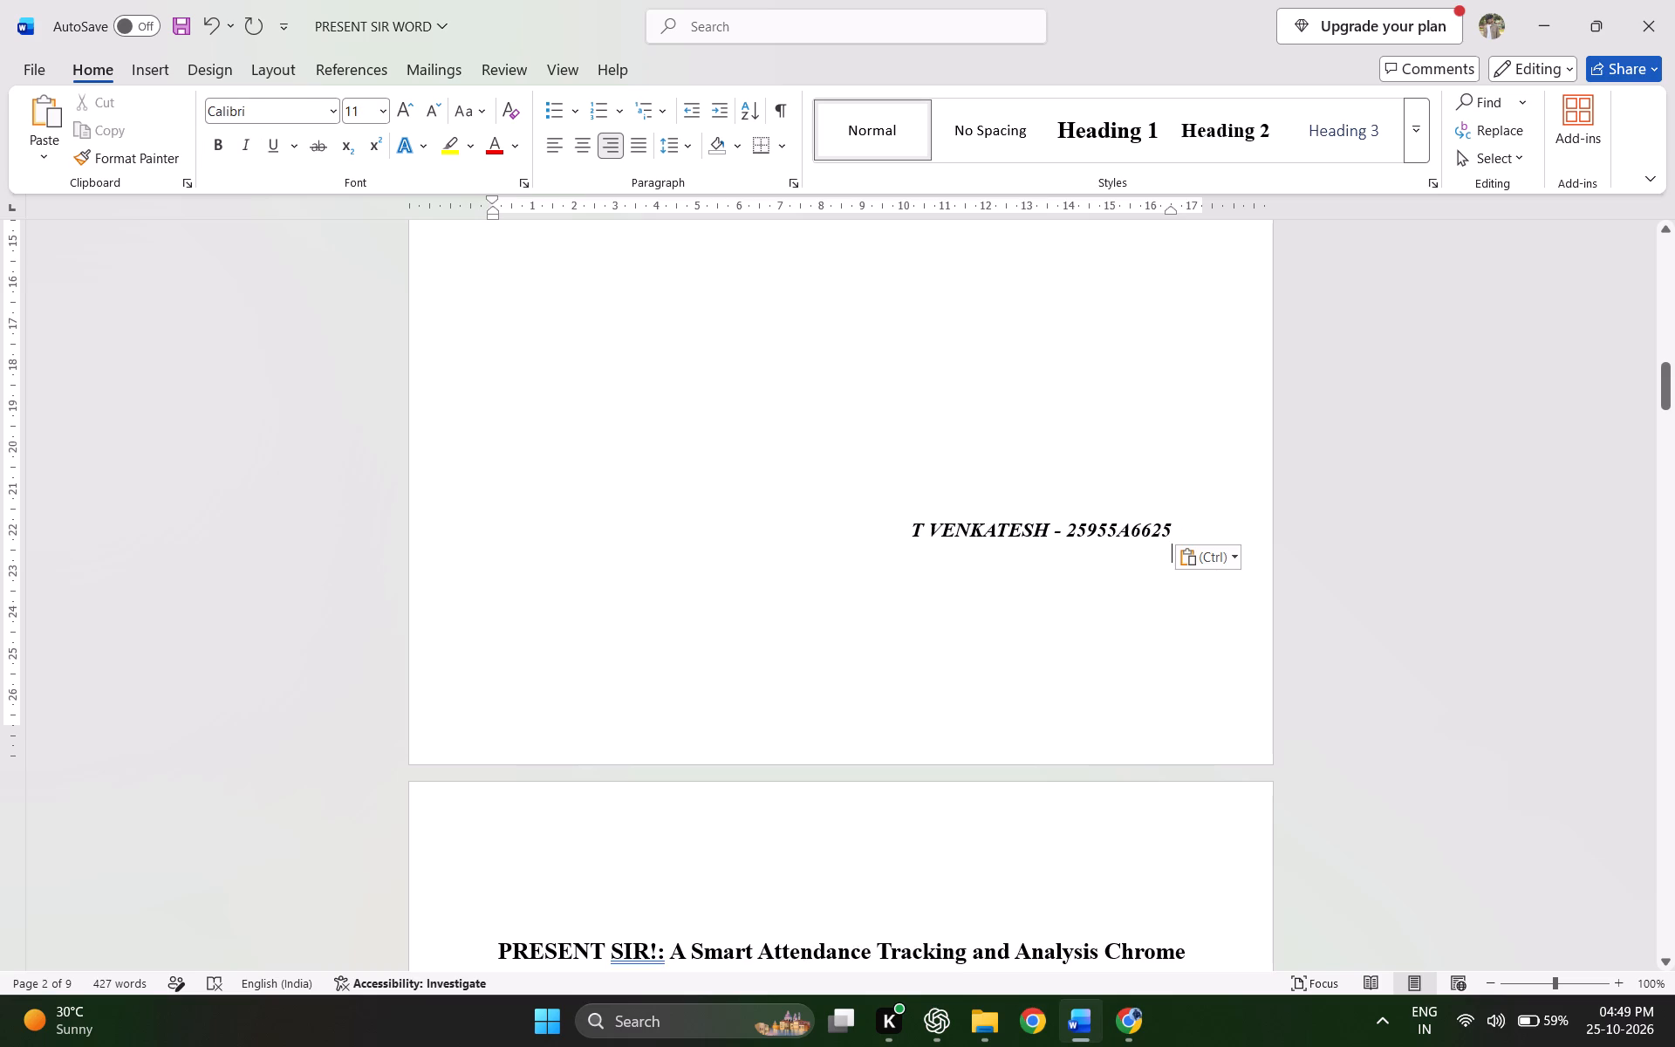
Start a new line below the student's combined name and roll number on page 2.
click(1172, 524)
key(Return)
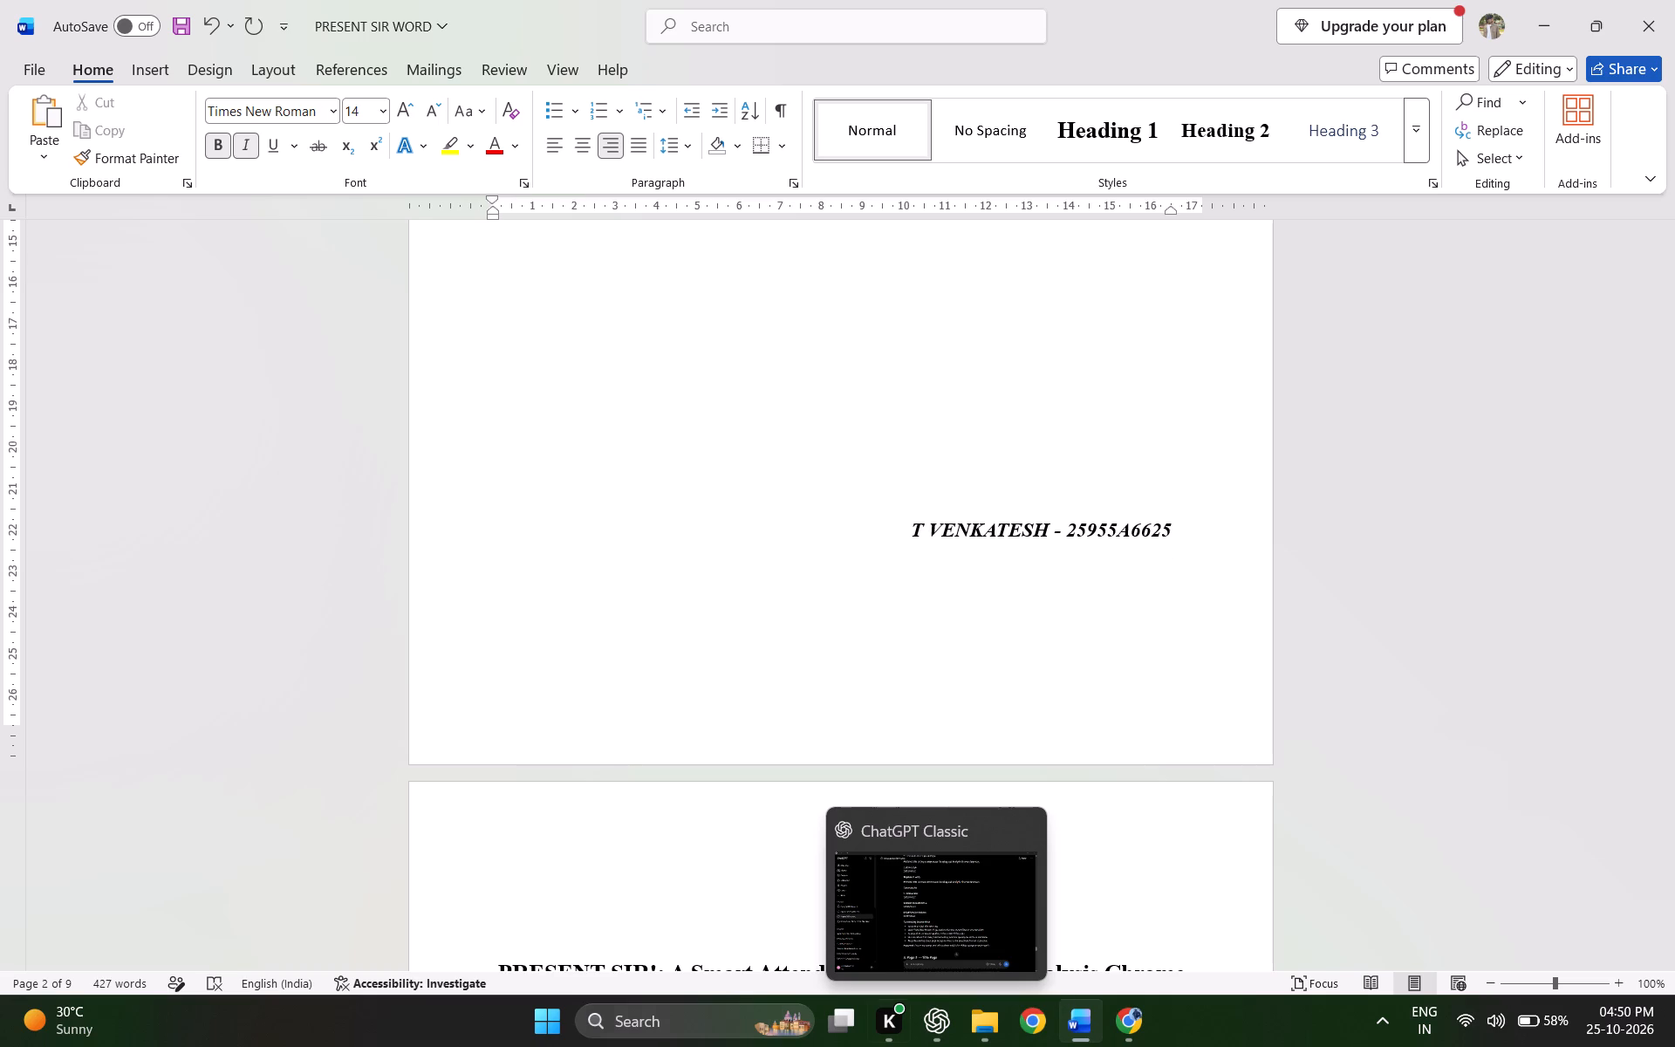
Bring up the Windows Start launcher with its pinned apps and recent files.
click(546, 1041)
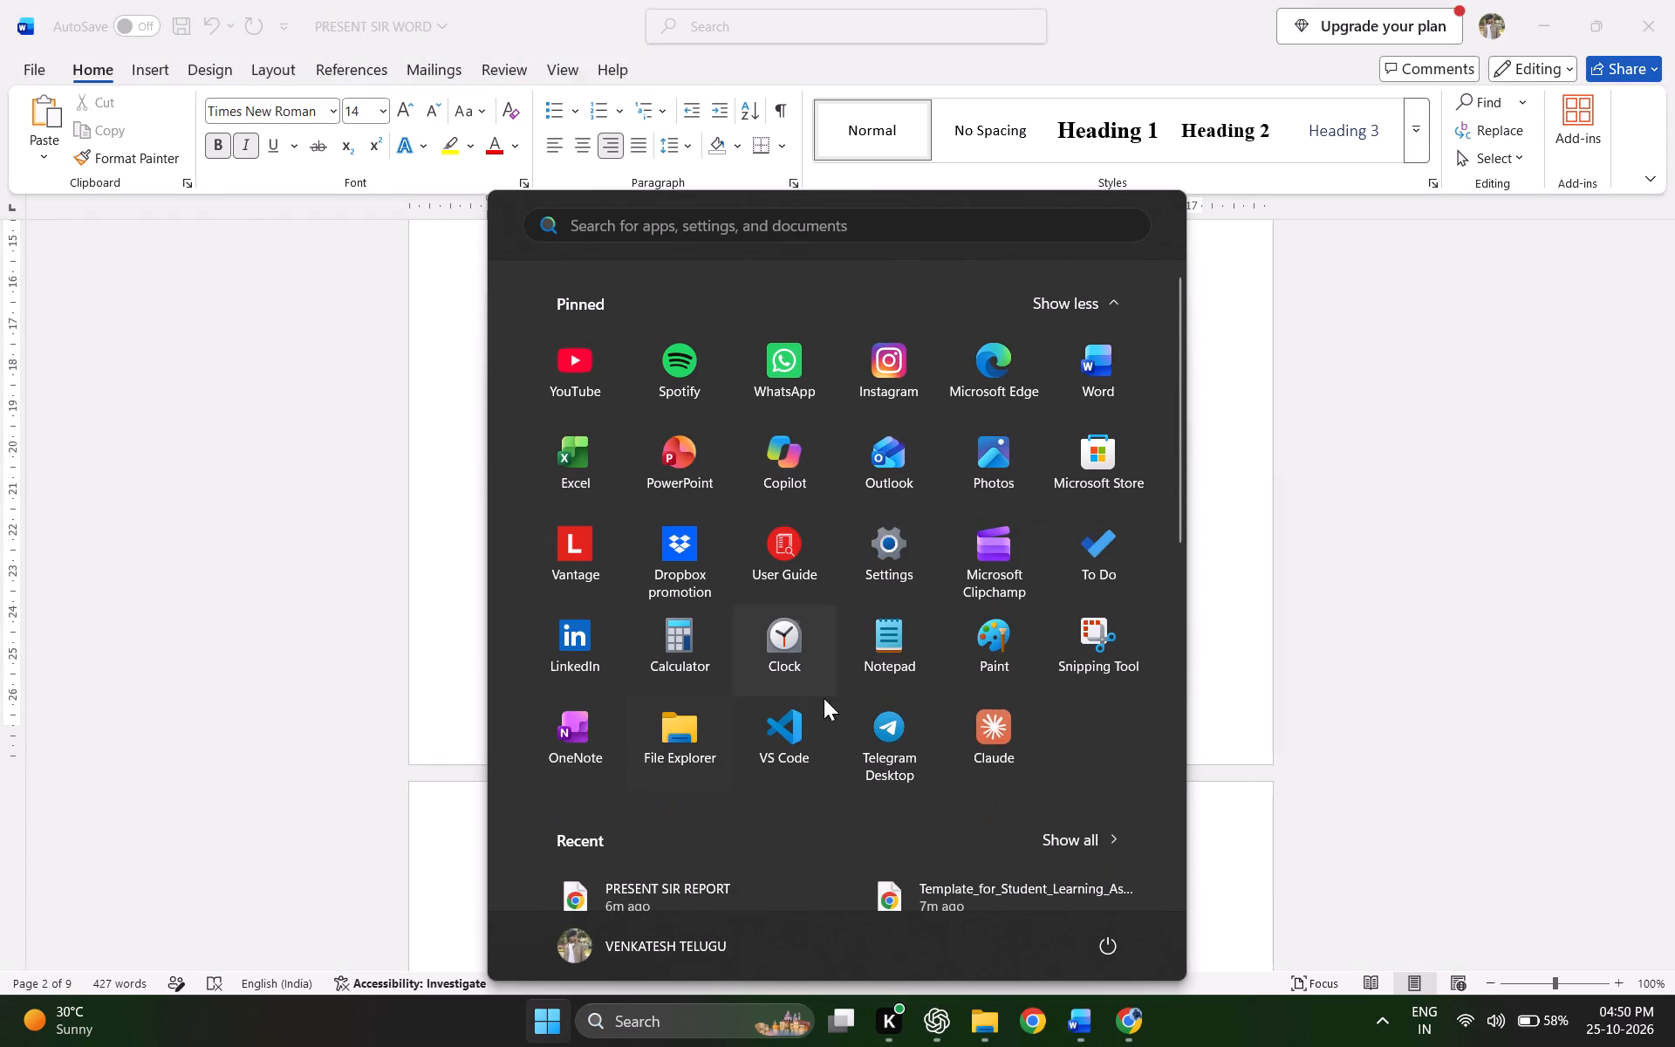
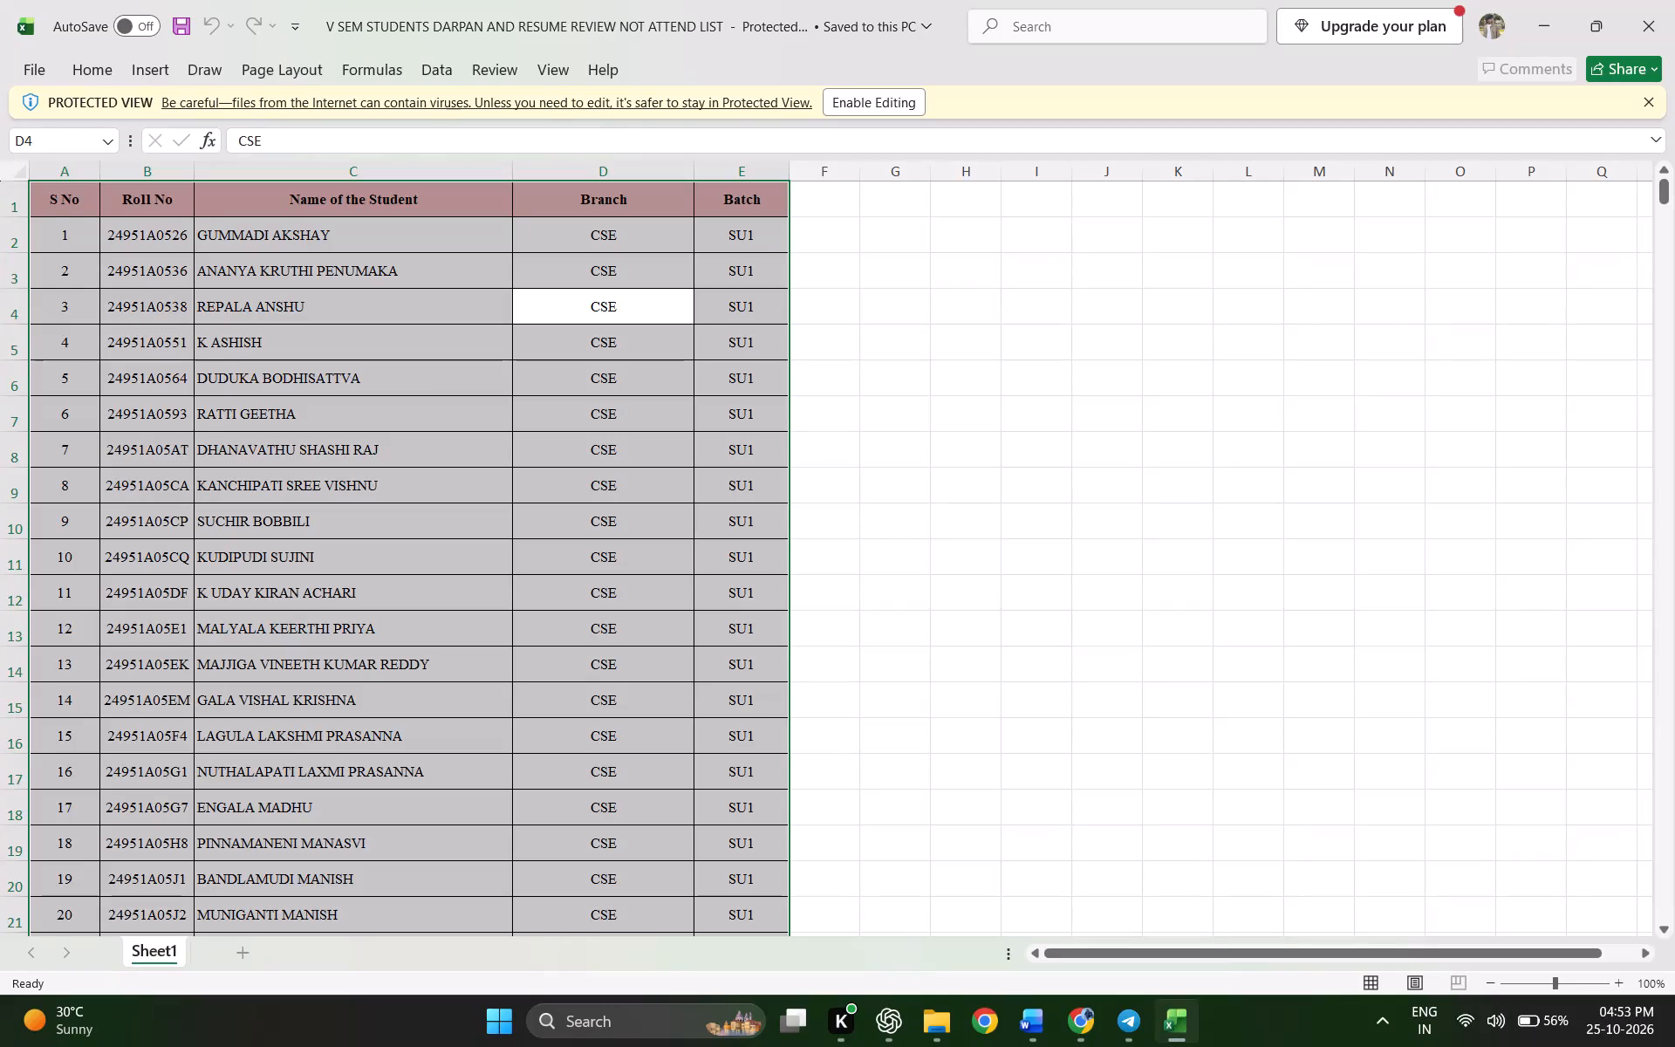
Search the V SEM STUDENTS DARPAN AND RESUME REVIEW NOT ATTEND LIST workbook for "shashi".
scroll(651, 448, down, 5)
scroll(637, 448, up, 11)
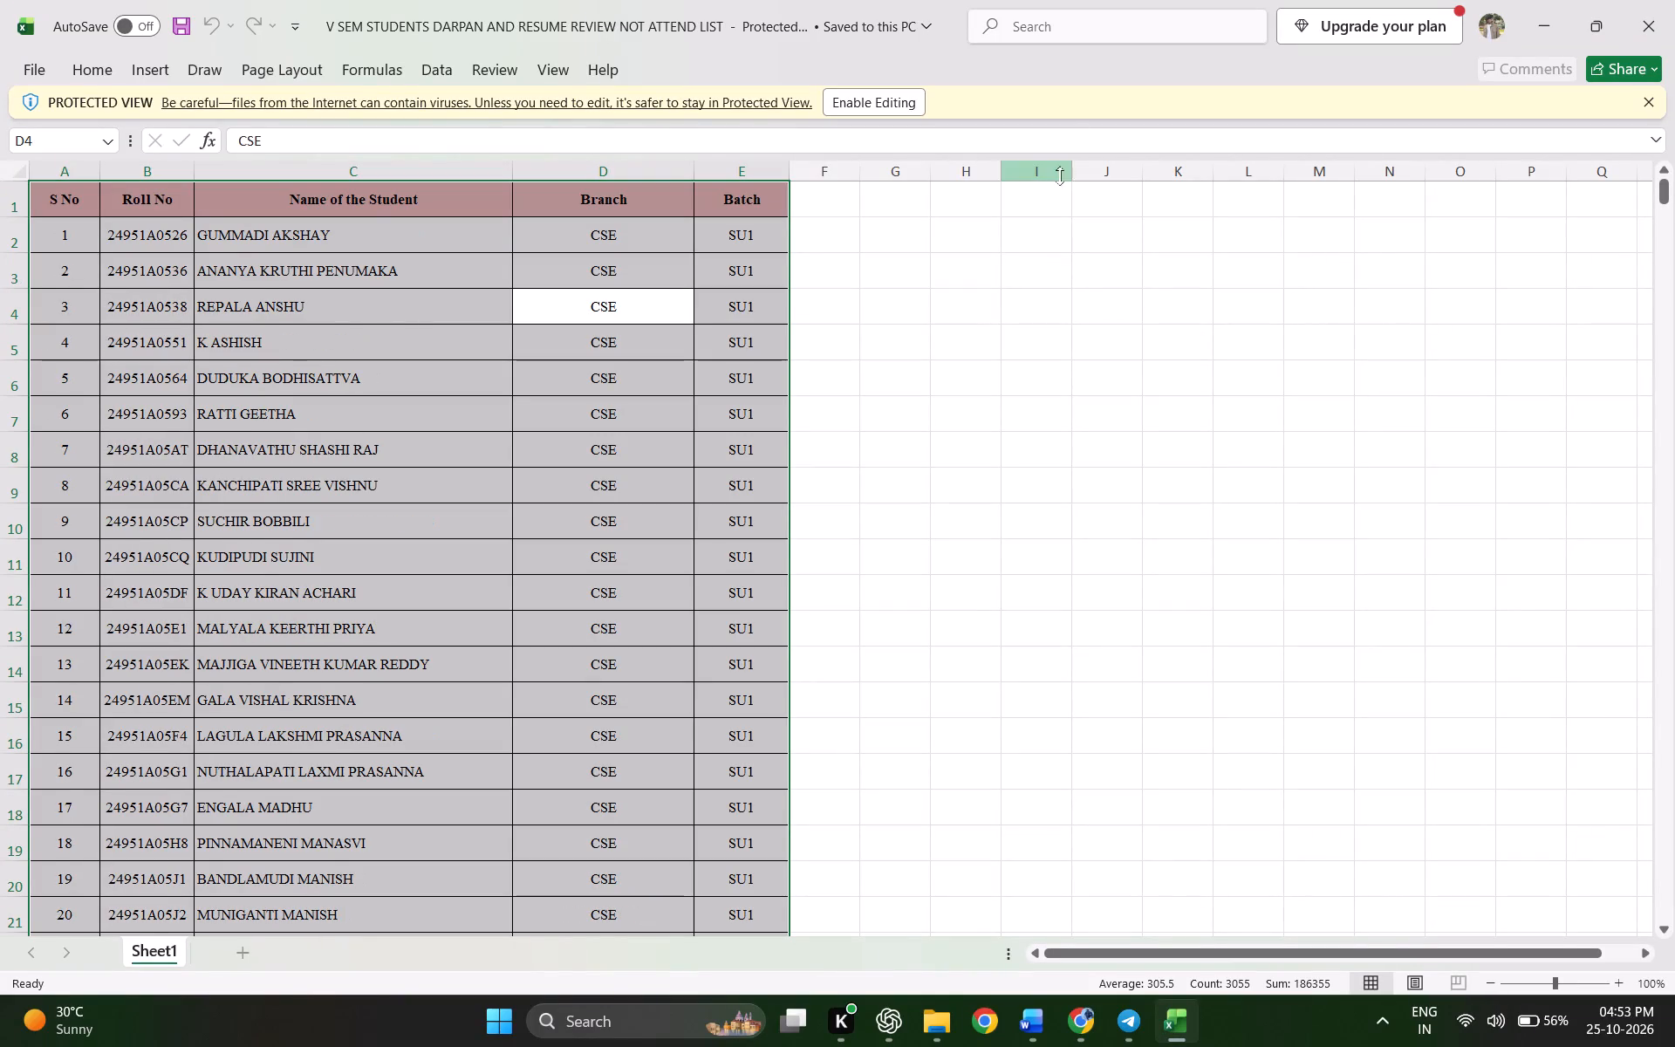
click(1022, 4)
click(1027, 19)
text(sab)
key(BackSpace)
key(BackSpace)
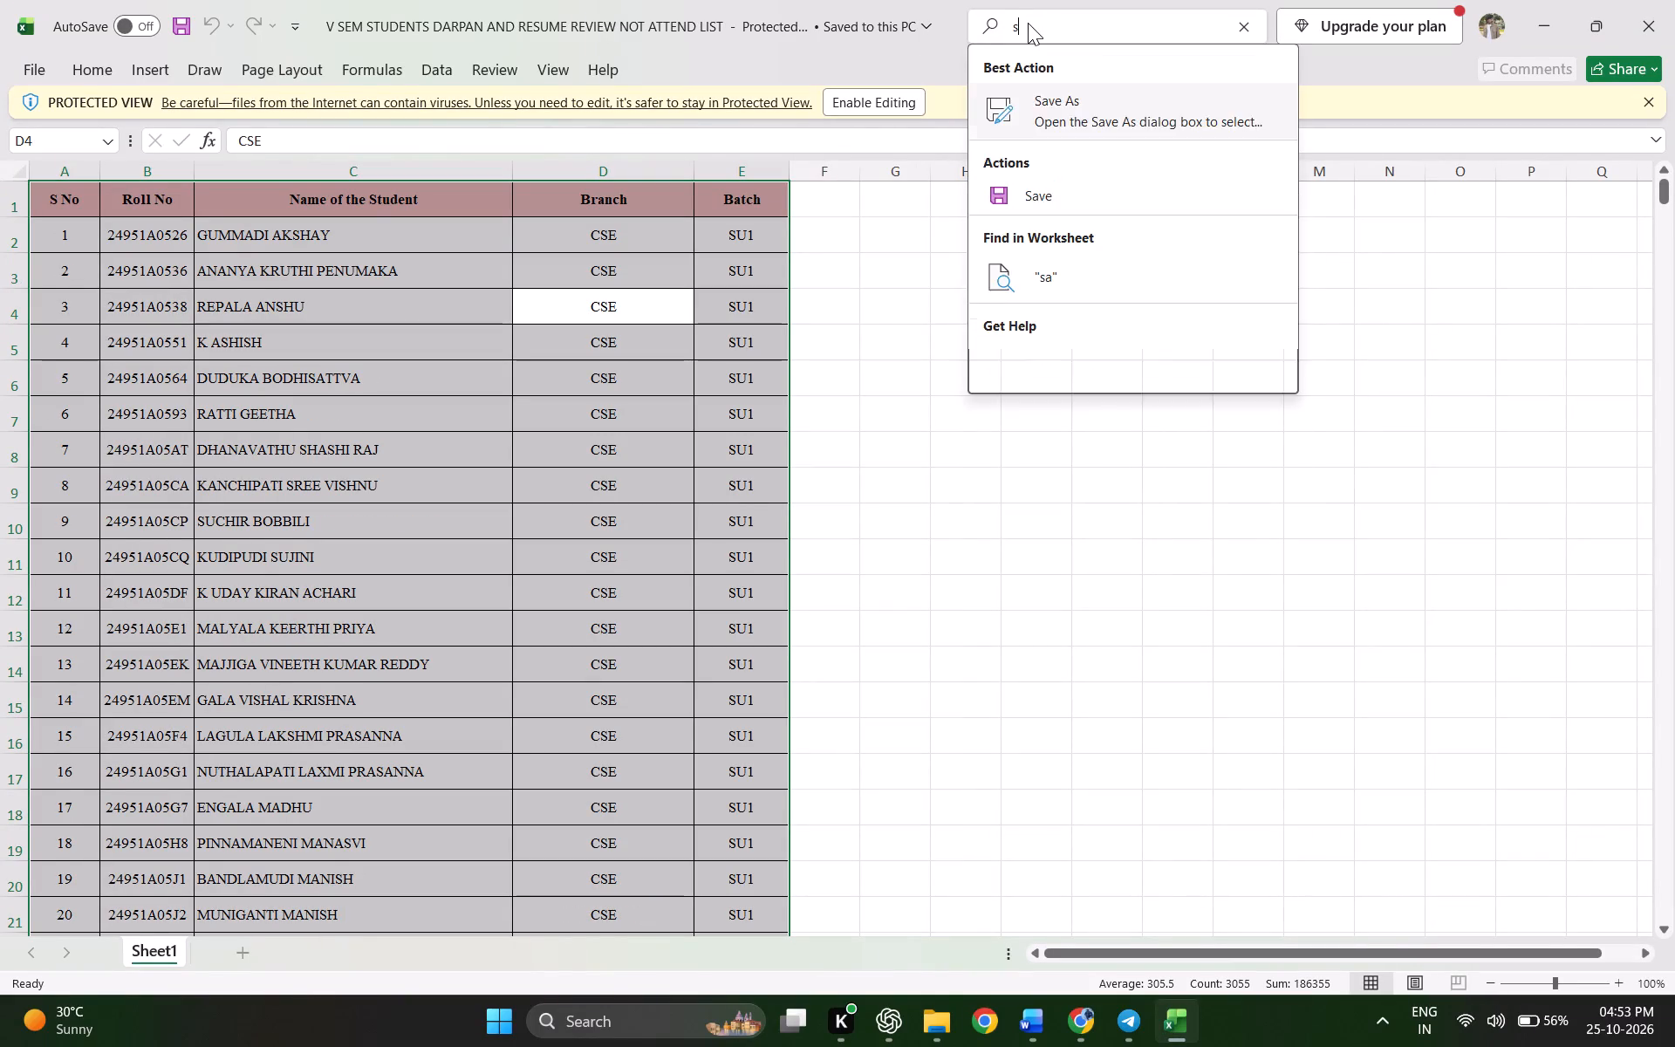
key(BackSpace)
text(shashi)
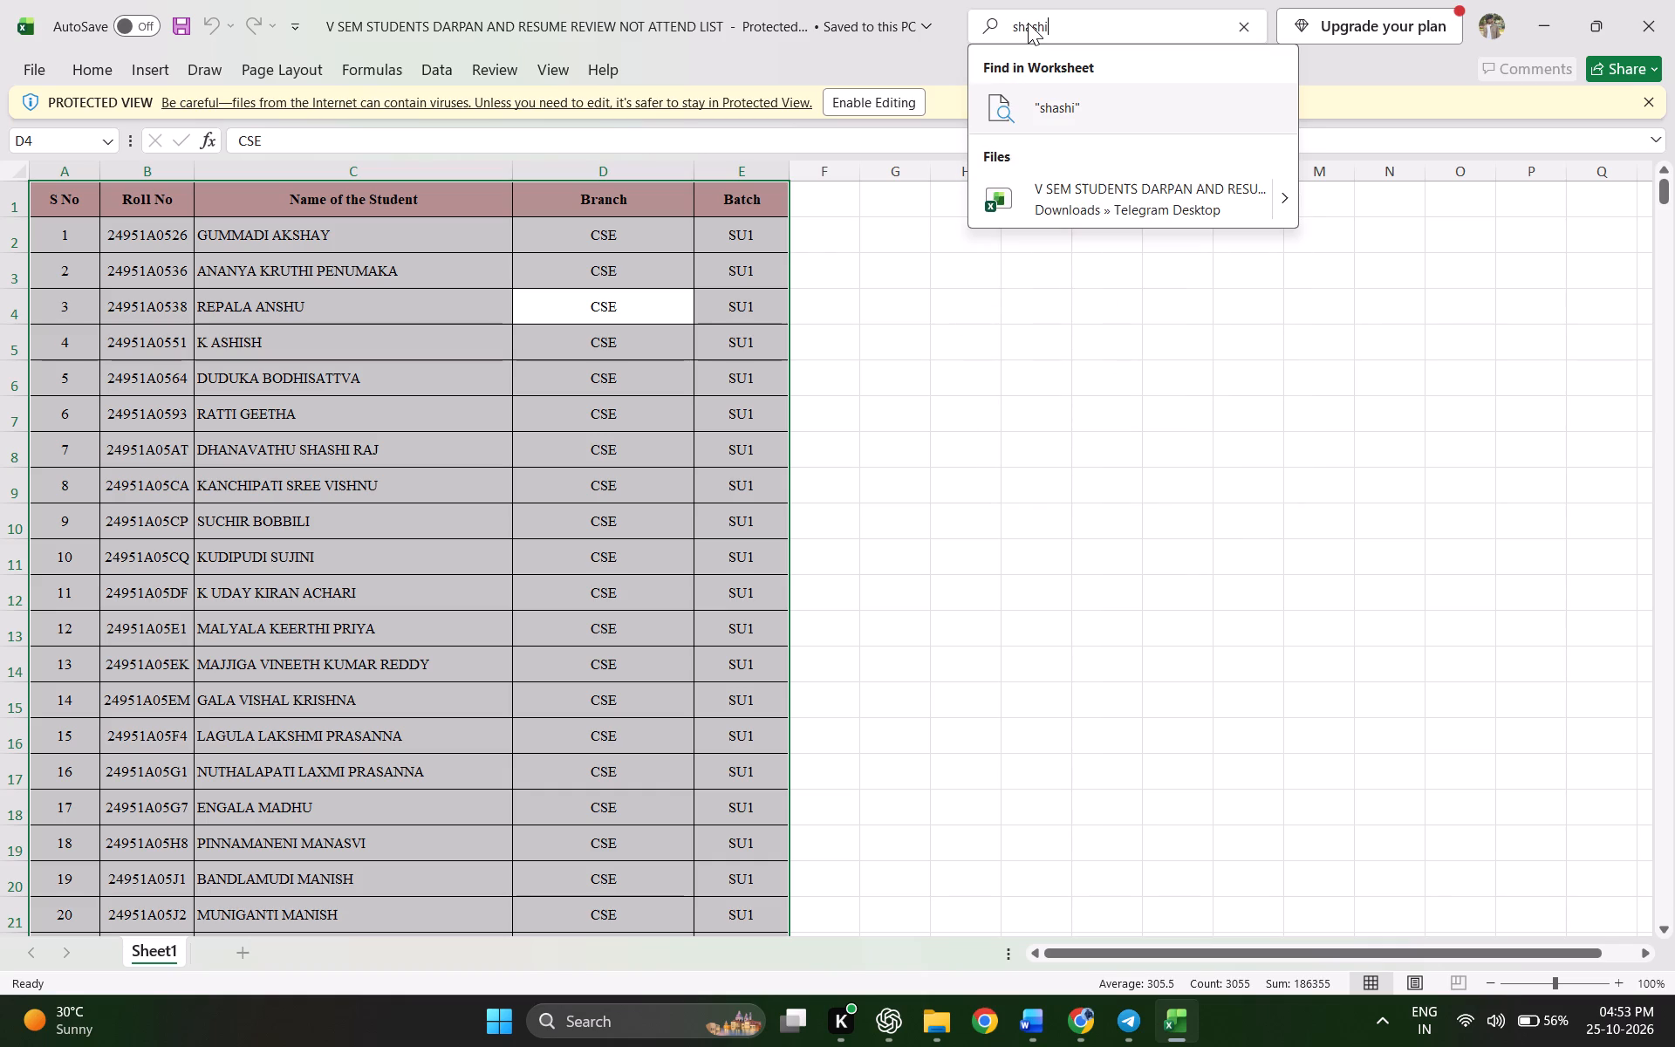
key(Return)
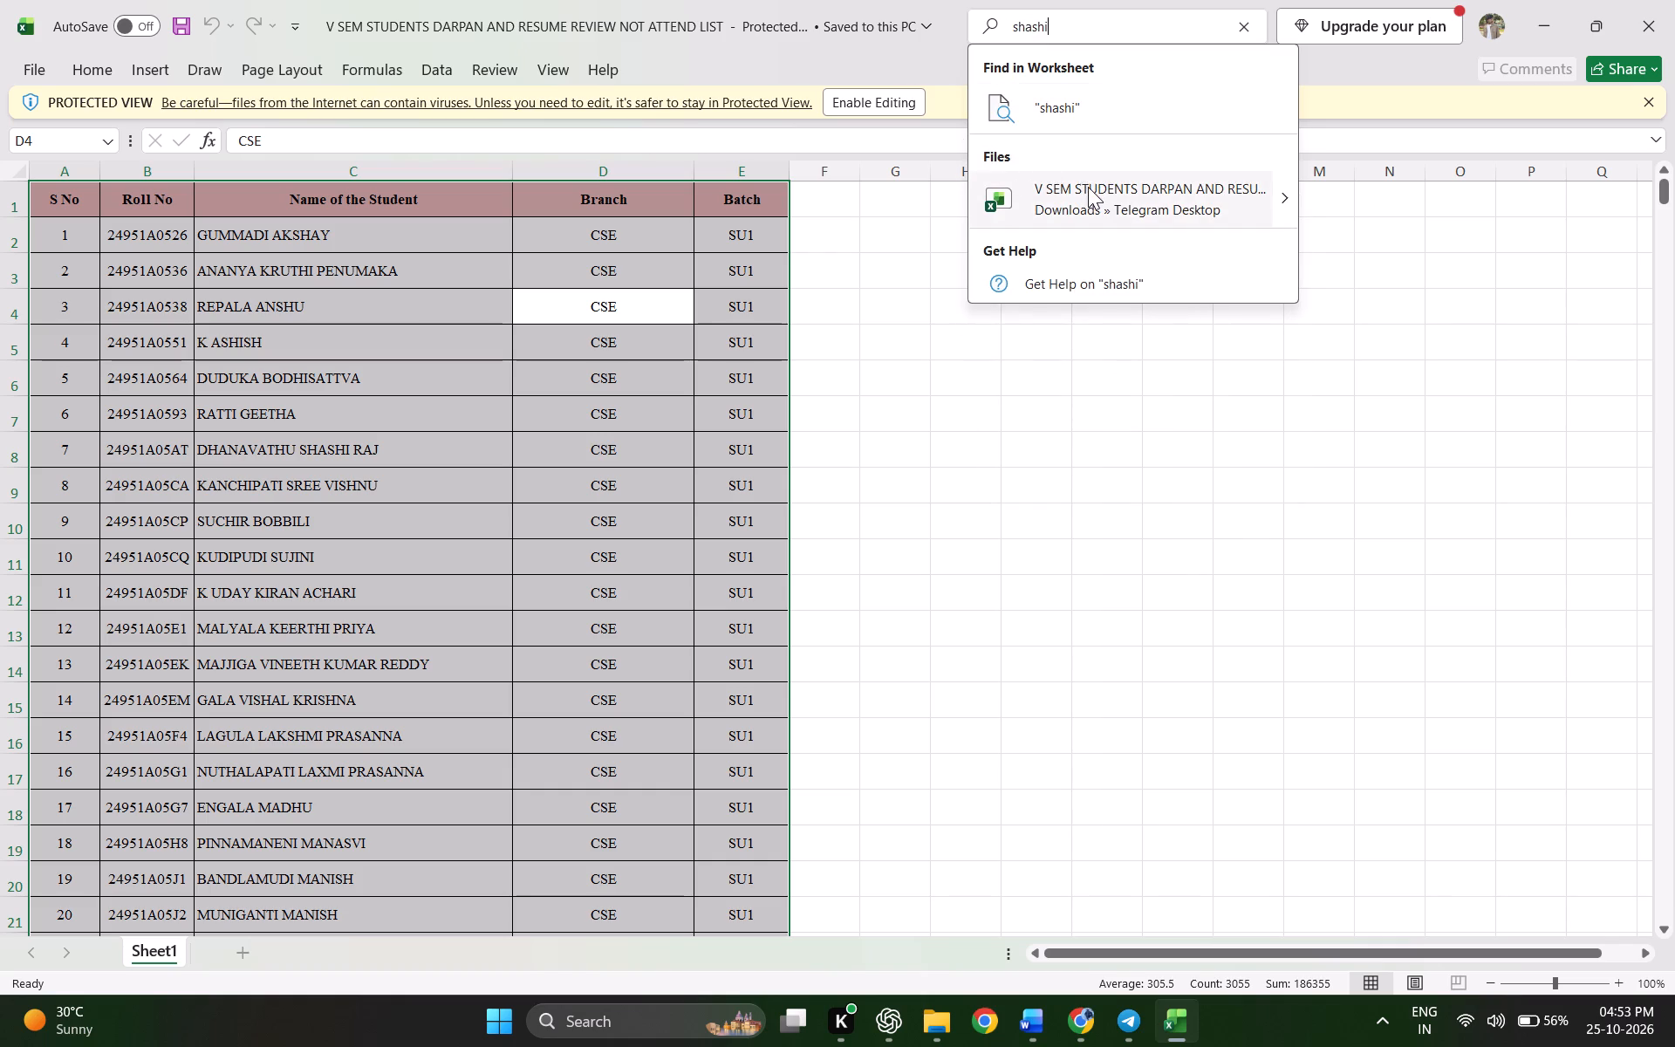
click(1088, 187)
scroll(544, 358, down, 7)
scroll(538, 355, up, 7)
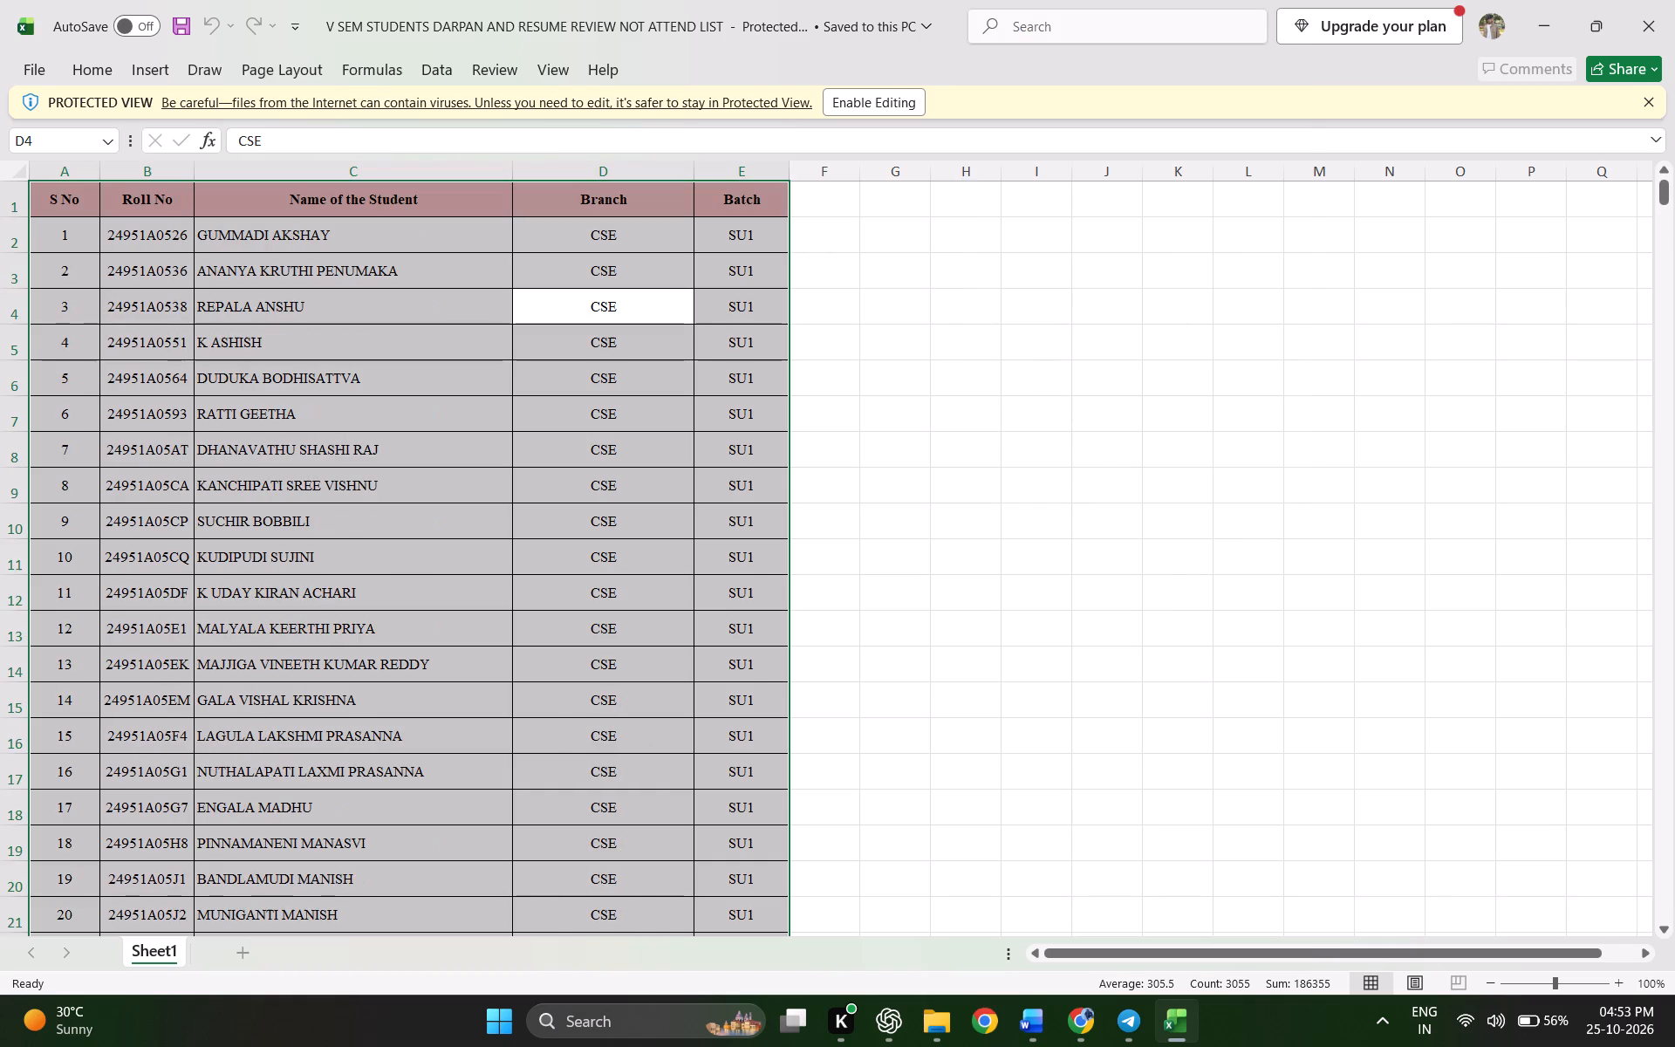
Enable editing for the protected student list workbook.
scroll(537, 341, up, 5)
click(904, 113)
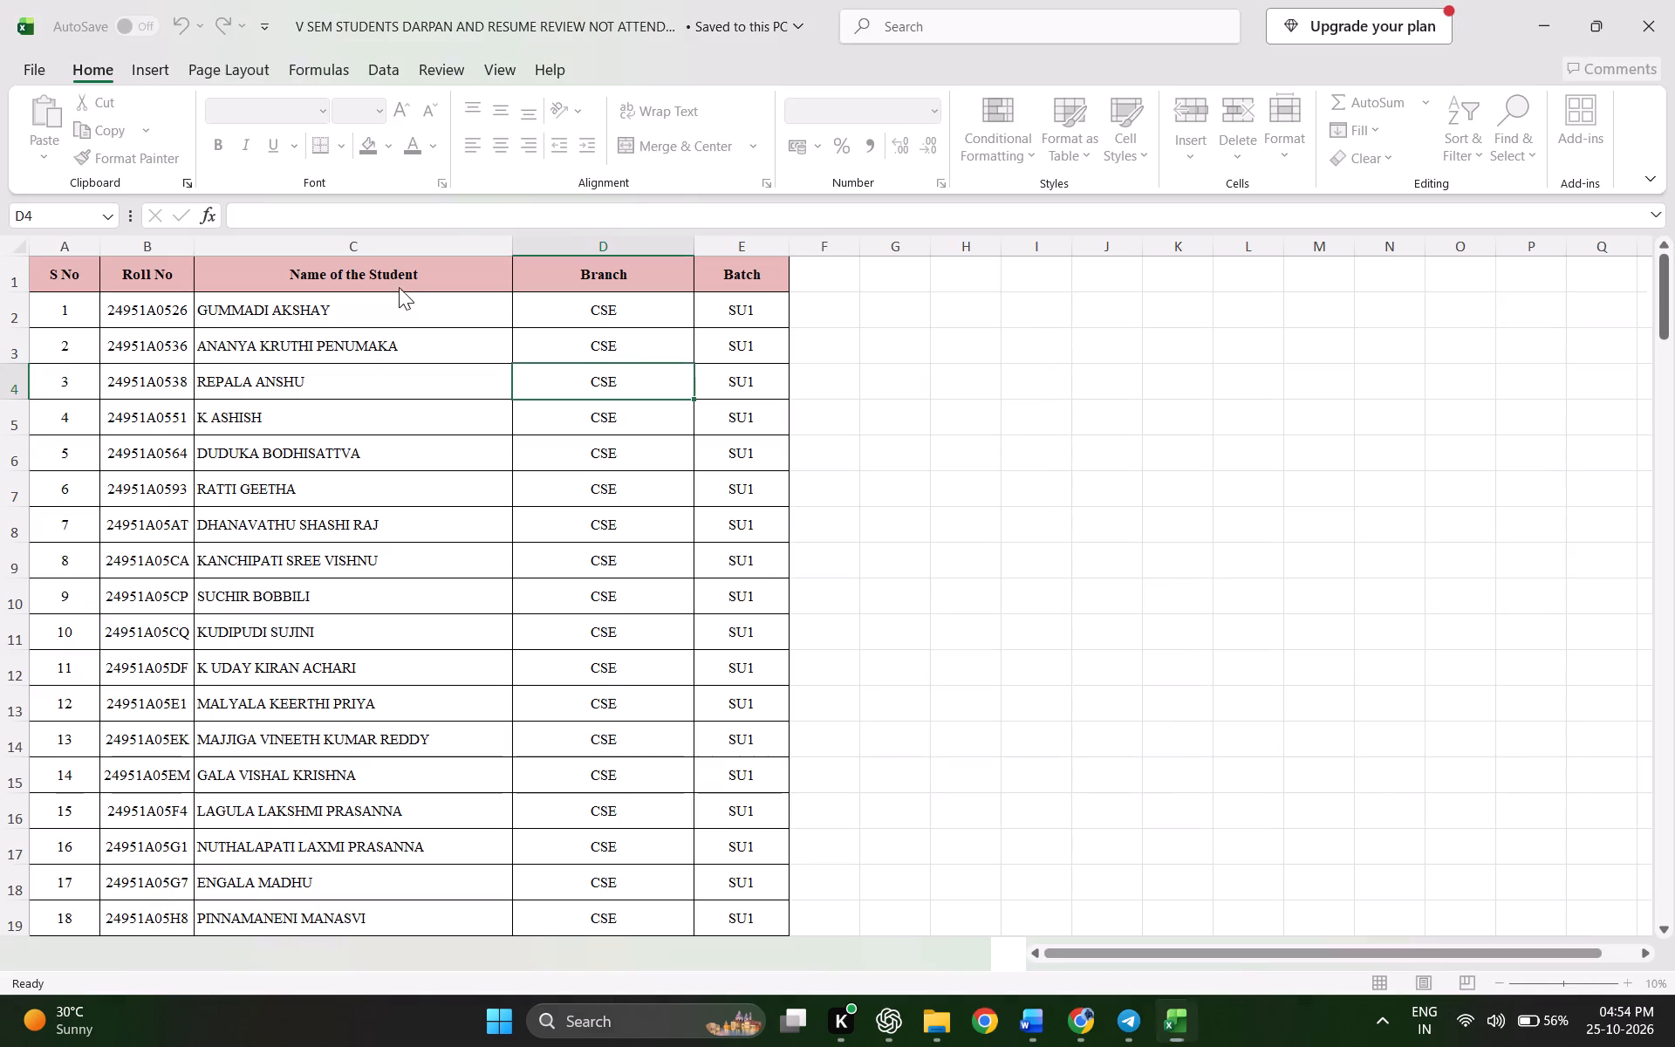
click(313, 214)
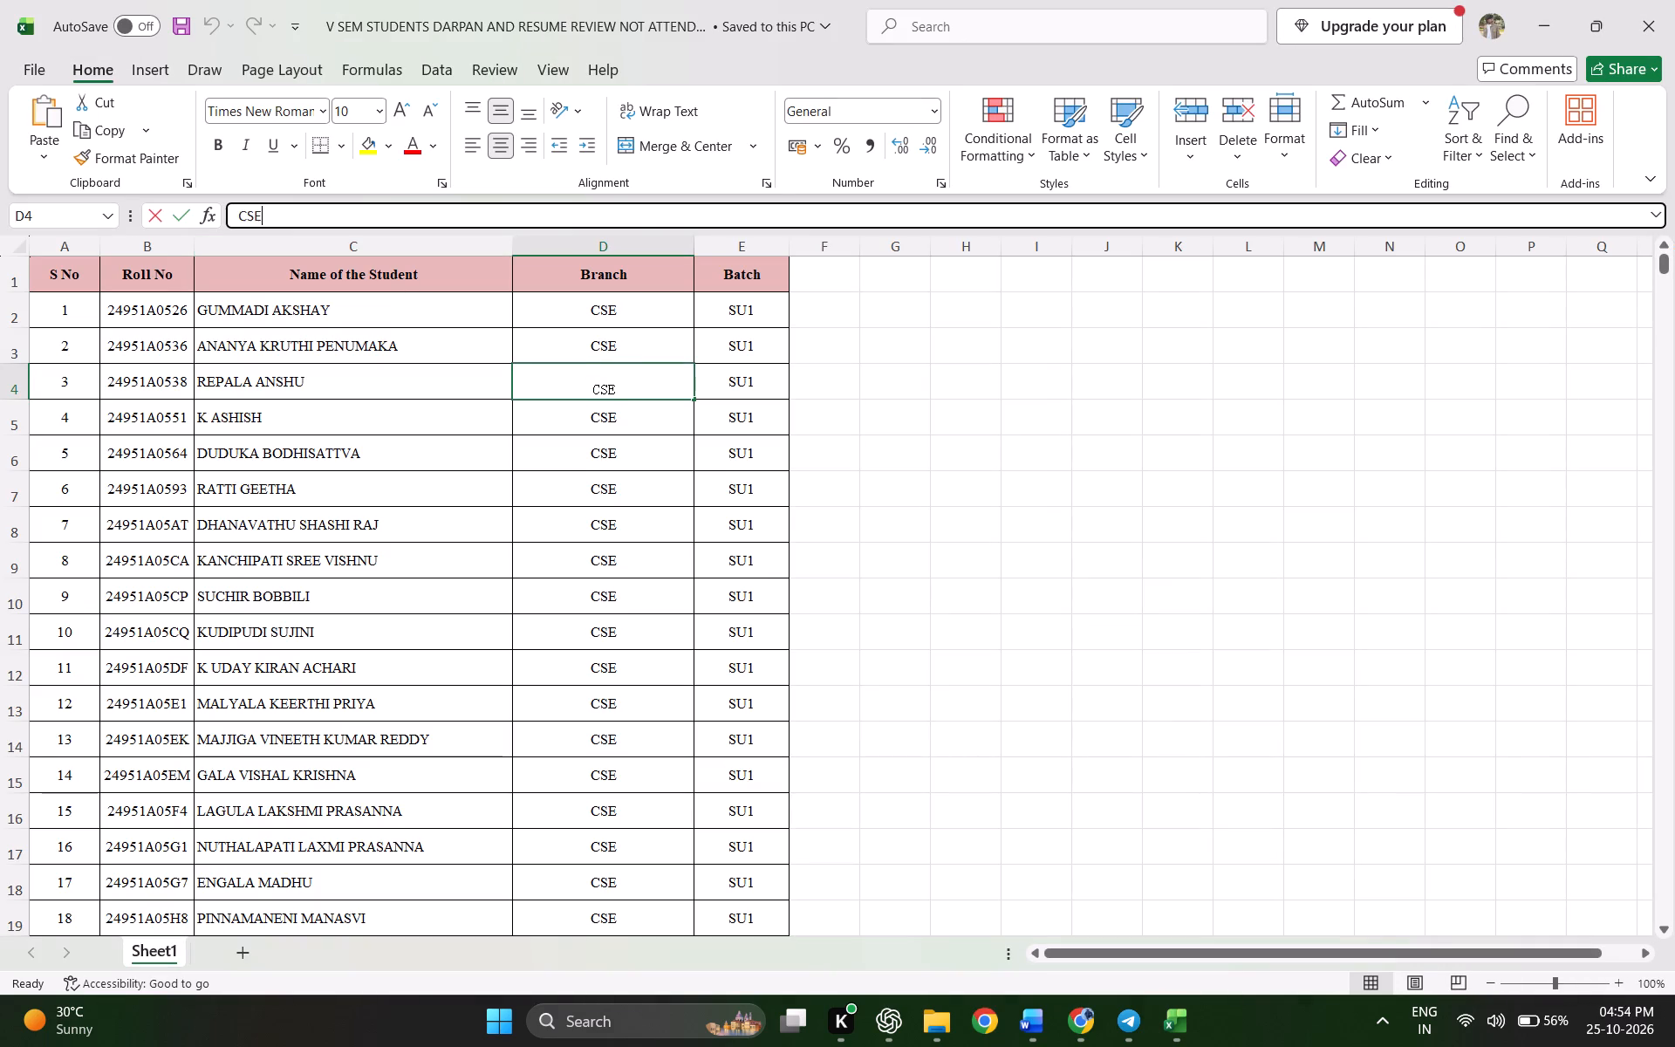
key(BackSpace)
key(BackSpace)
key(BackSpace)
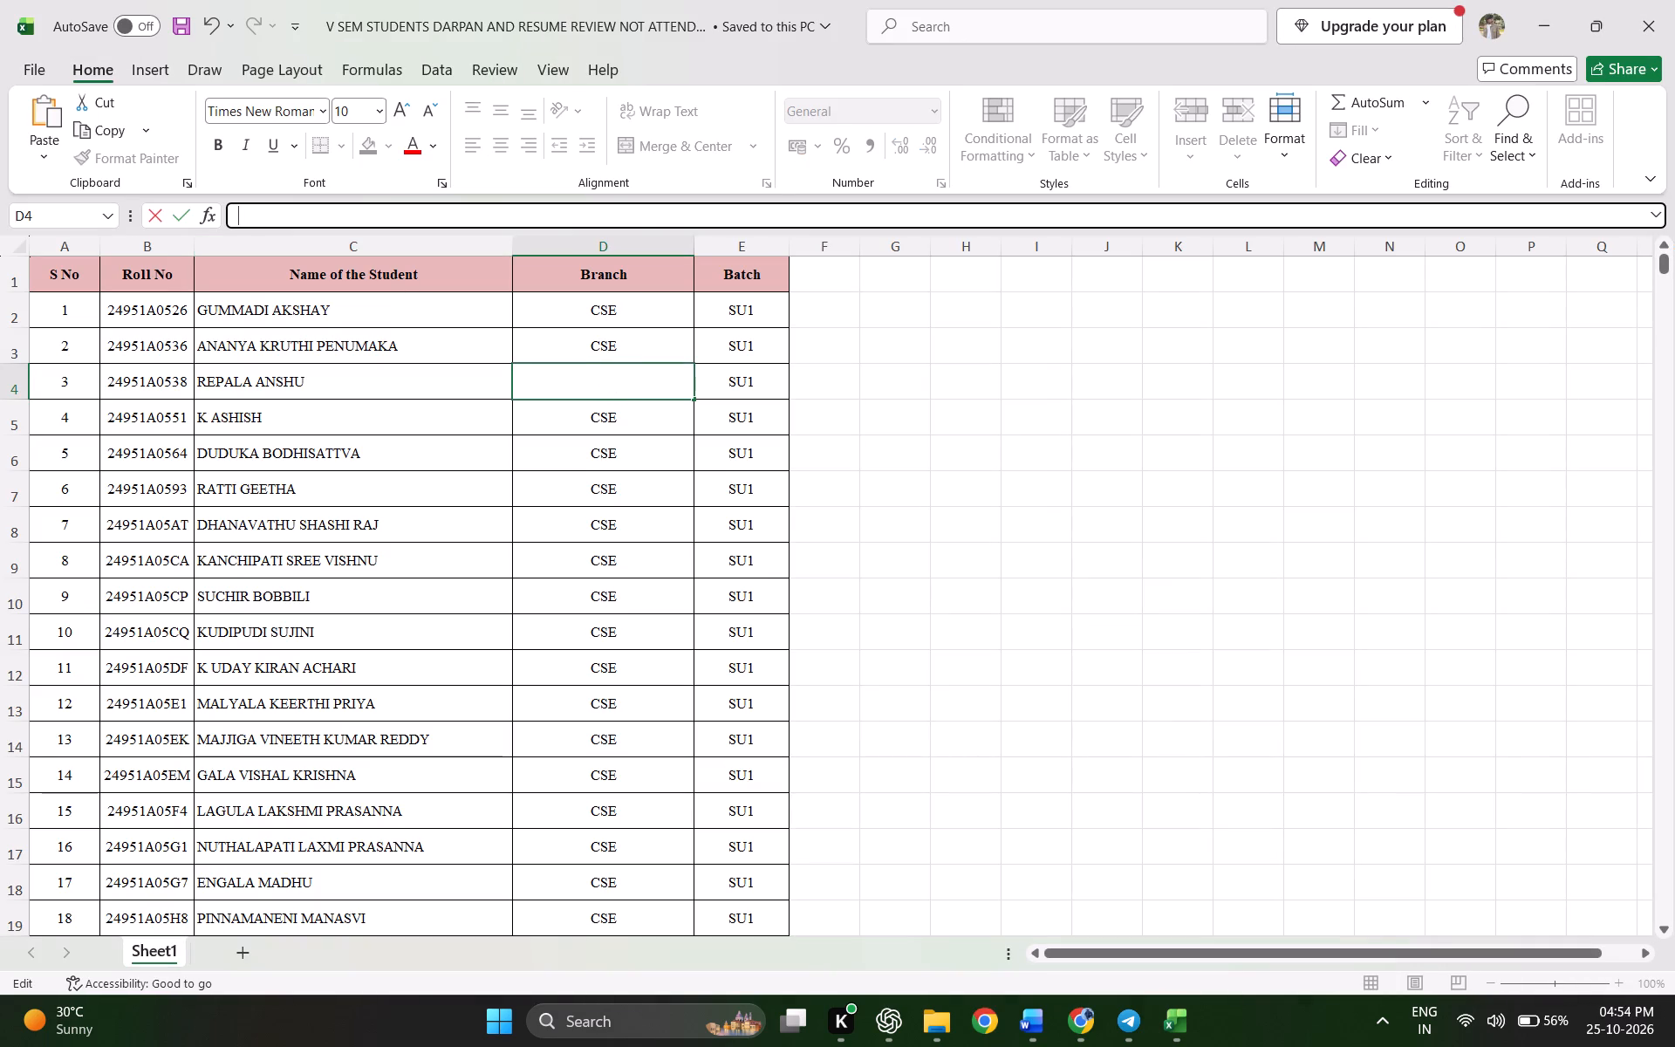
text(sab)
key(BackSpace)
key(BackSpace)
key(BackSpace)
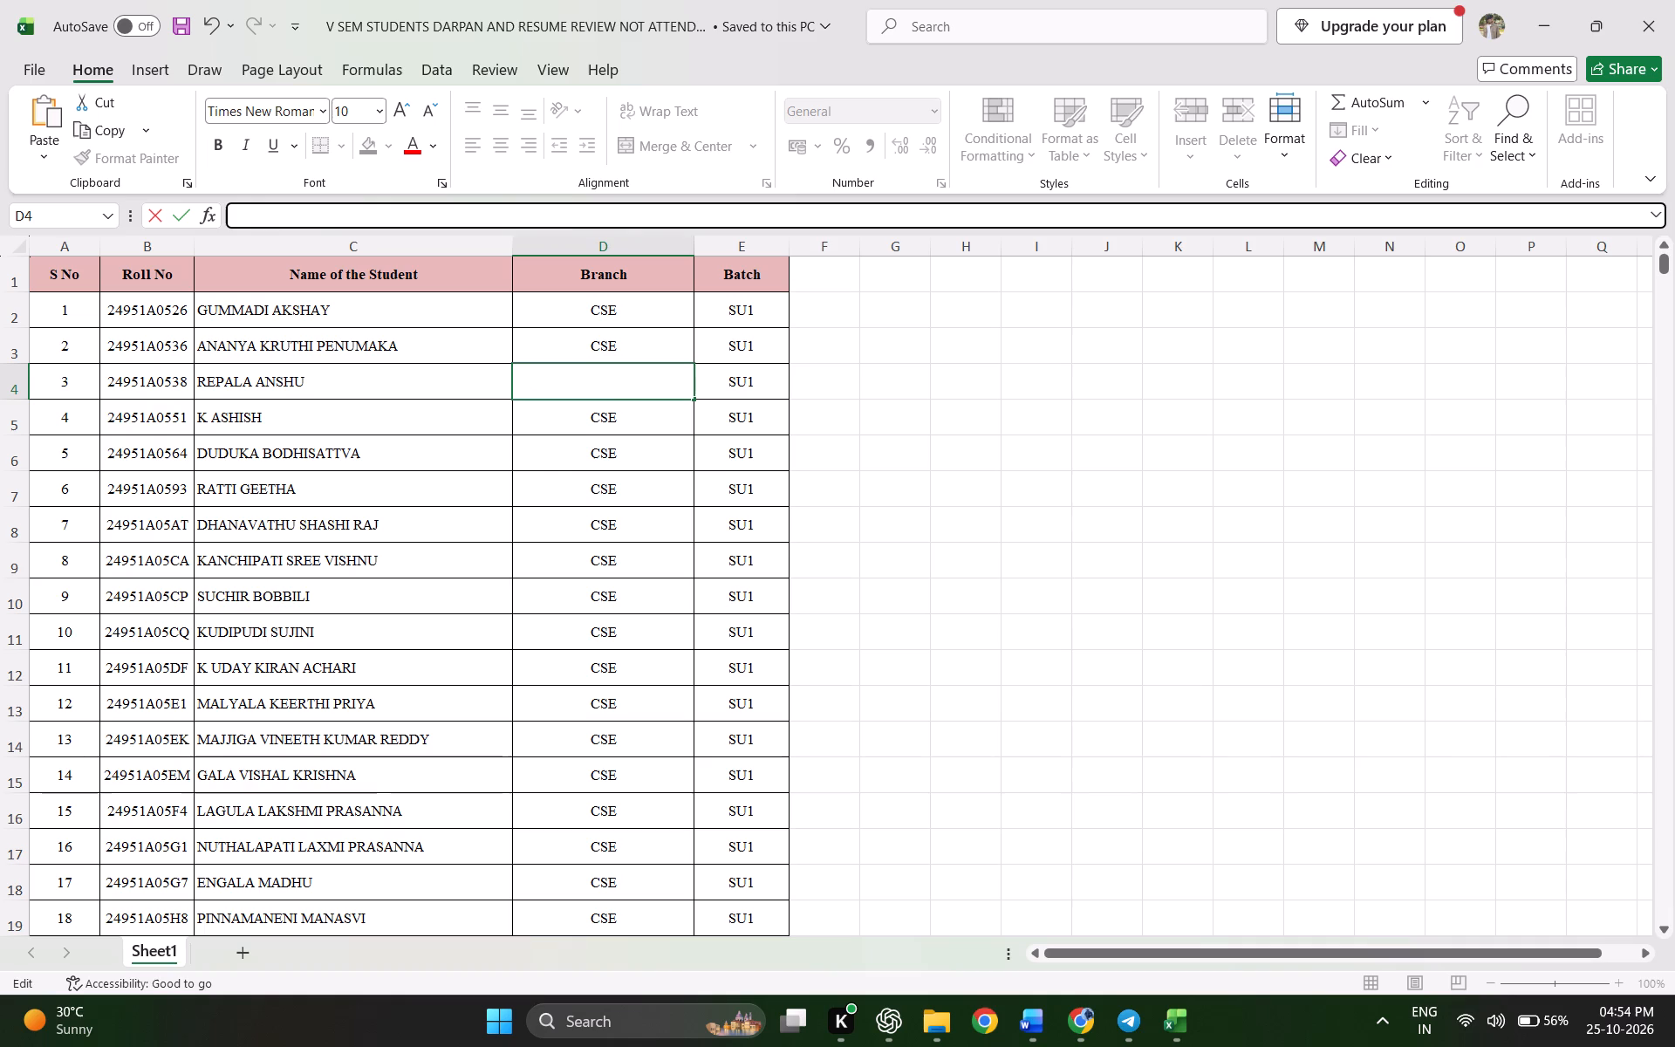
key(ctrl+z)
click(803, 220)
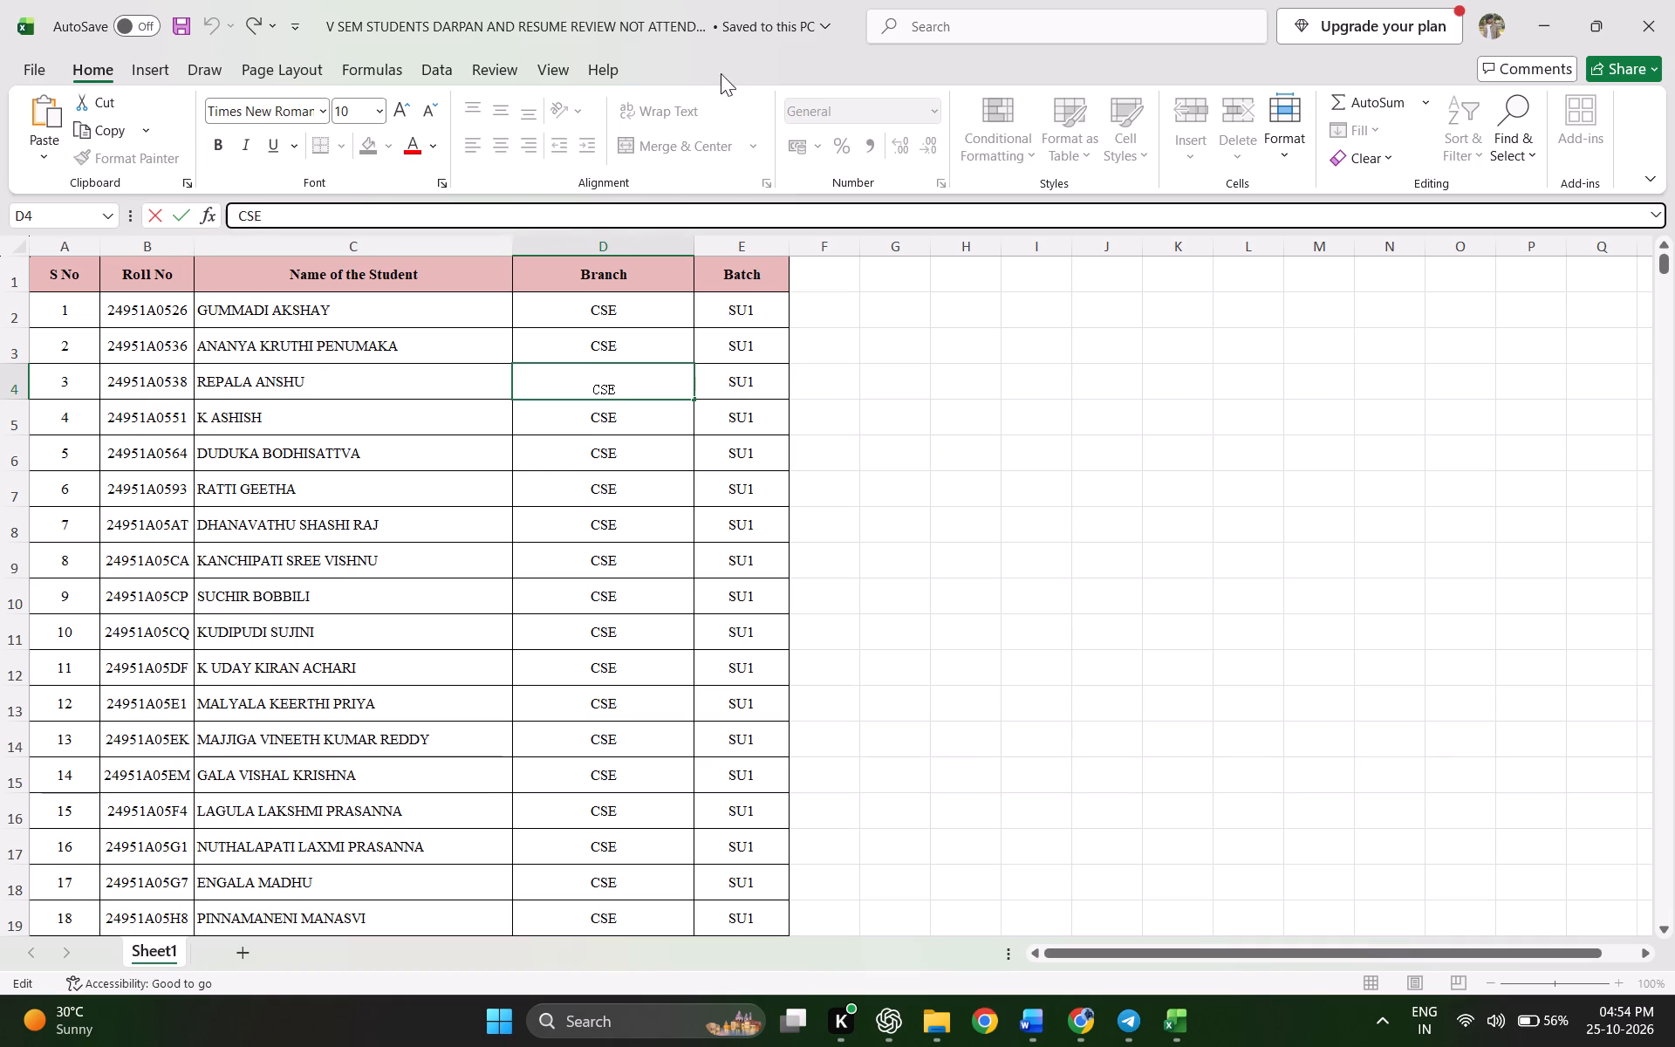
Look through the student names, roll numbers and branches listed in Sheet1.
double_click(722, 62)
double_click(1108, 302)
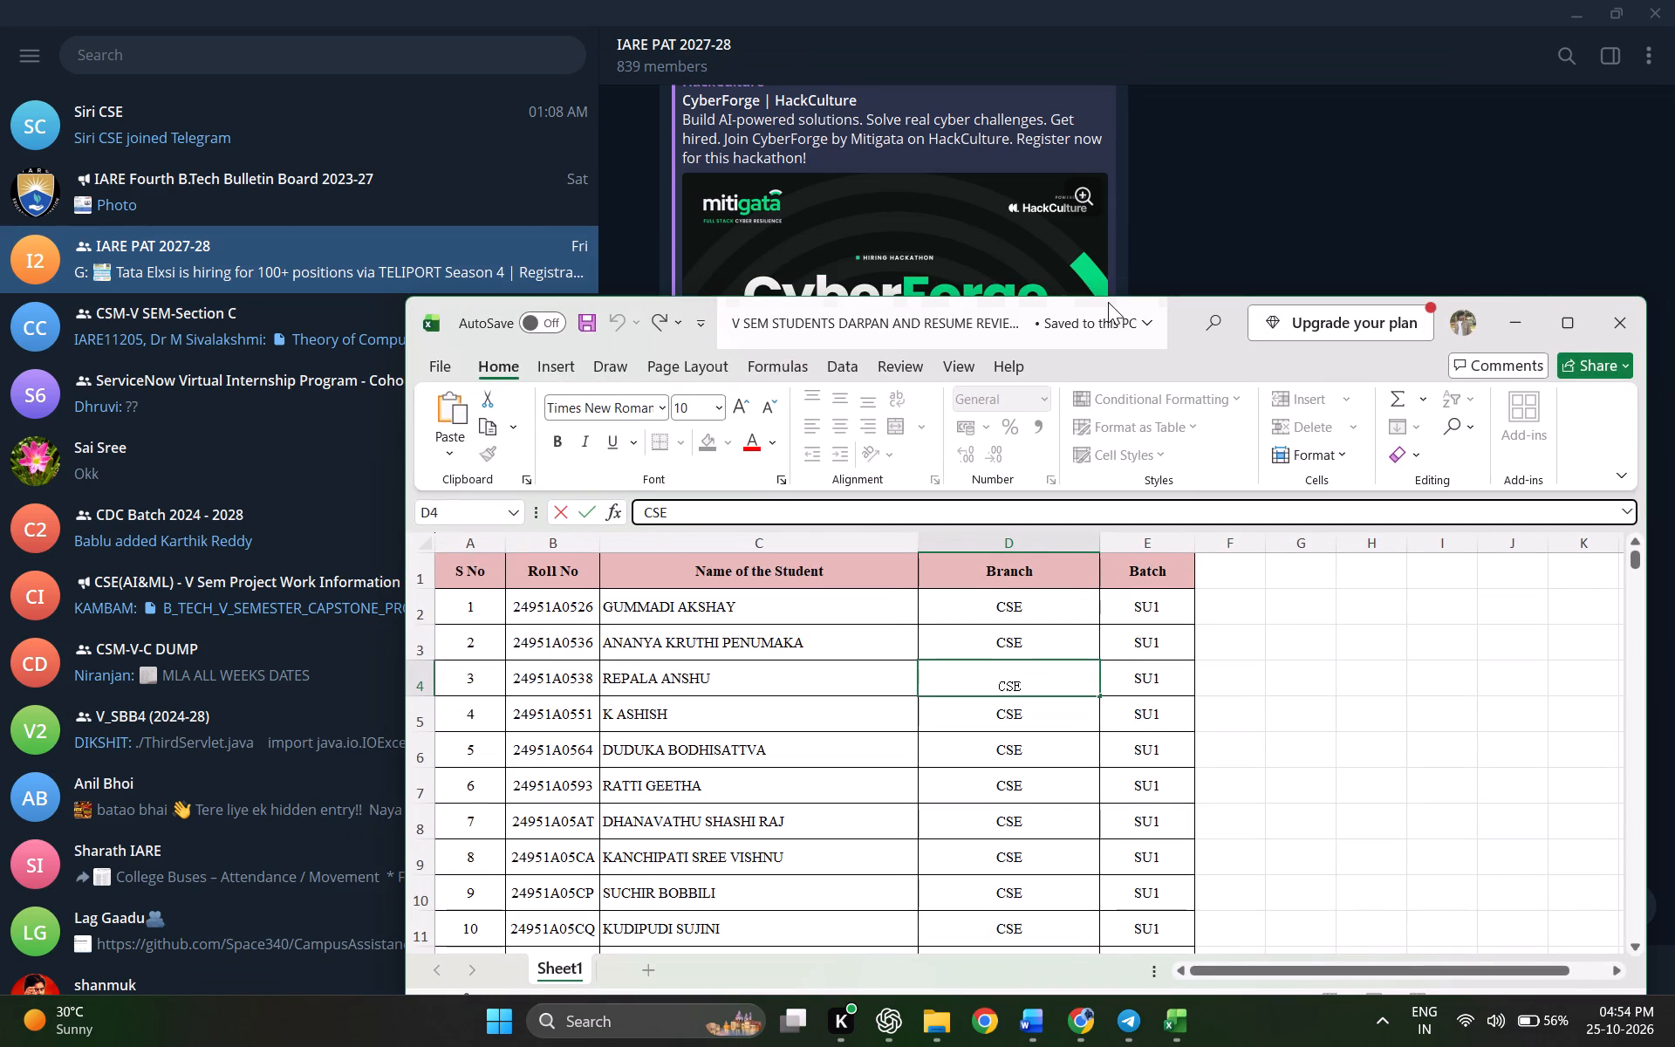
scroll(352, 464, down, 9)
scroll(352, 454, up, 5)
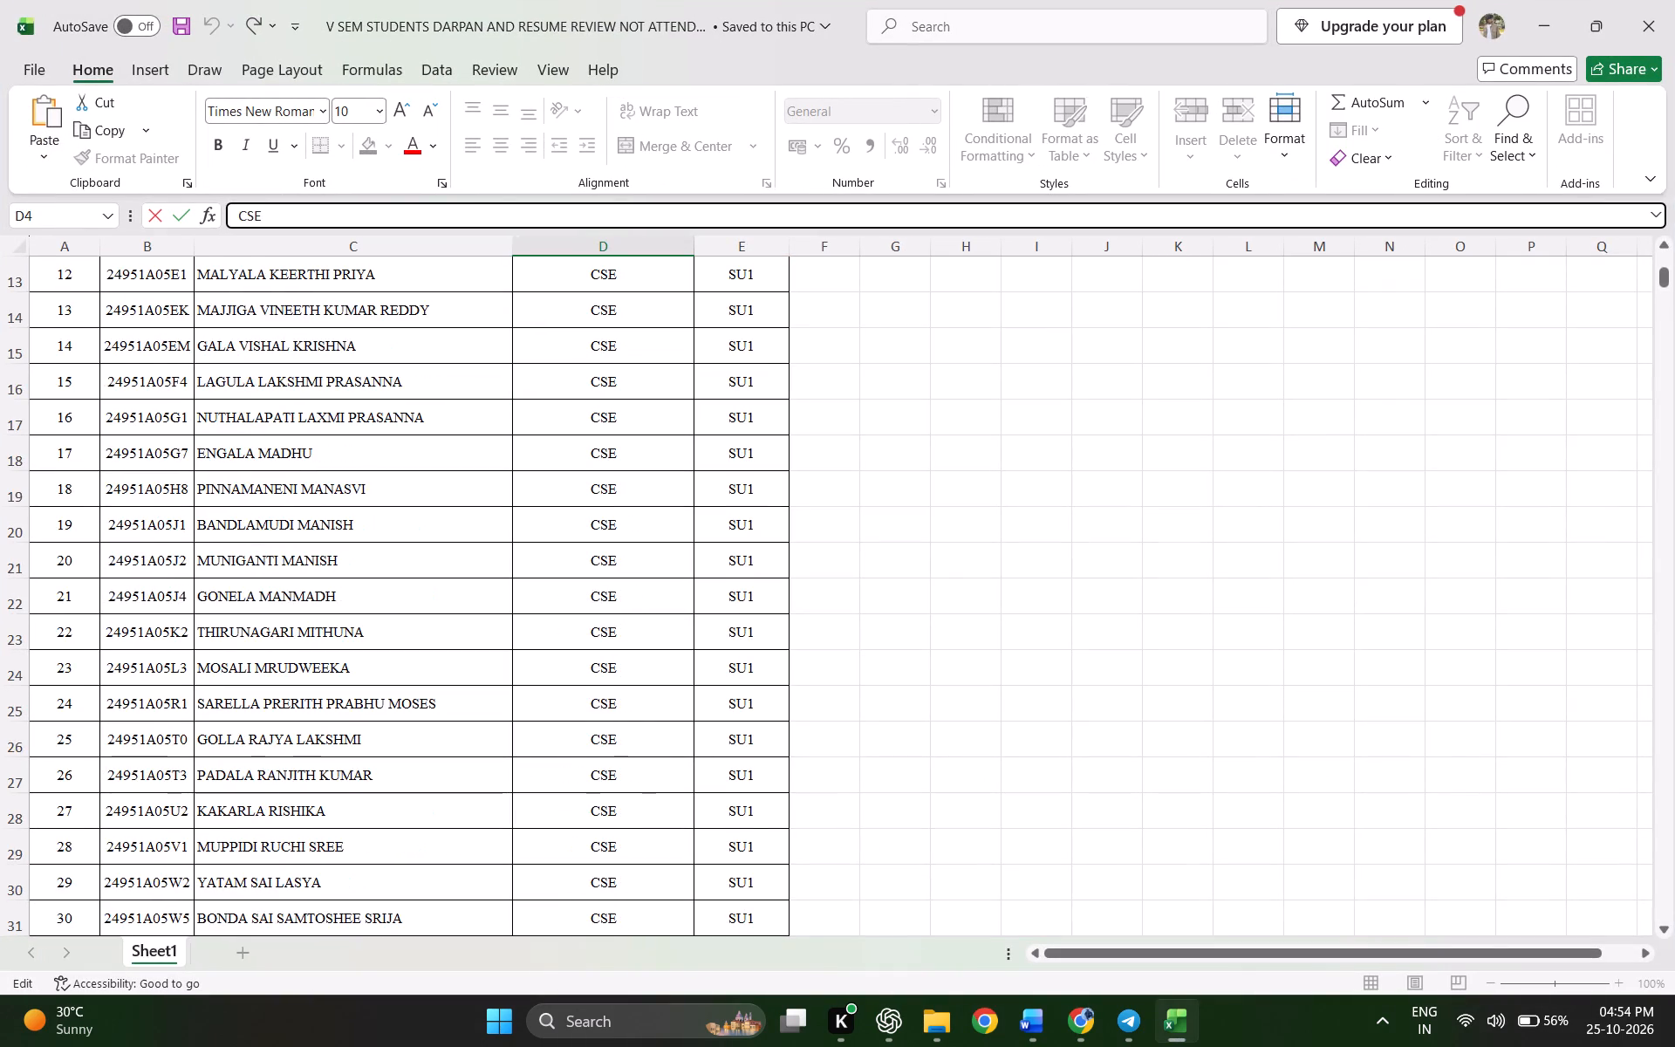
scroll(352, 453, up, 6)
scroll(352, 453, down, 8)
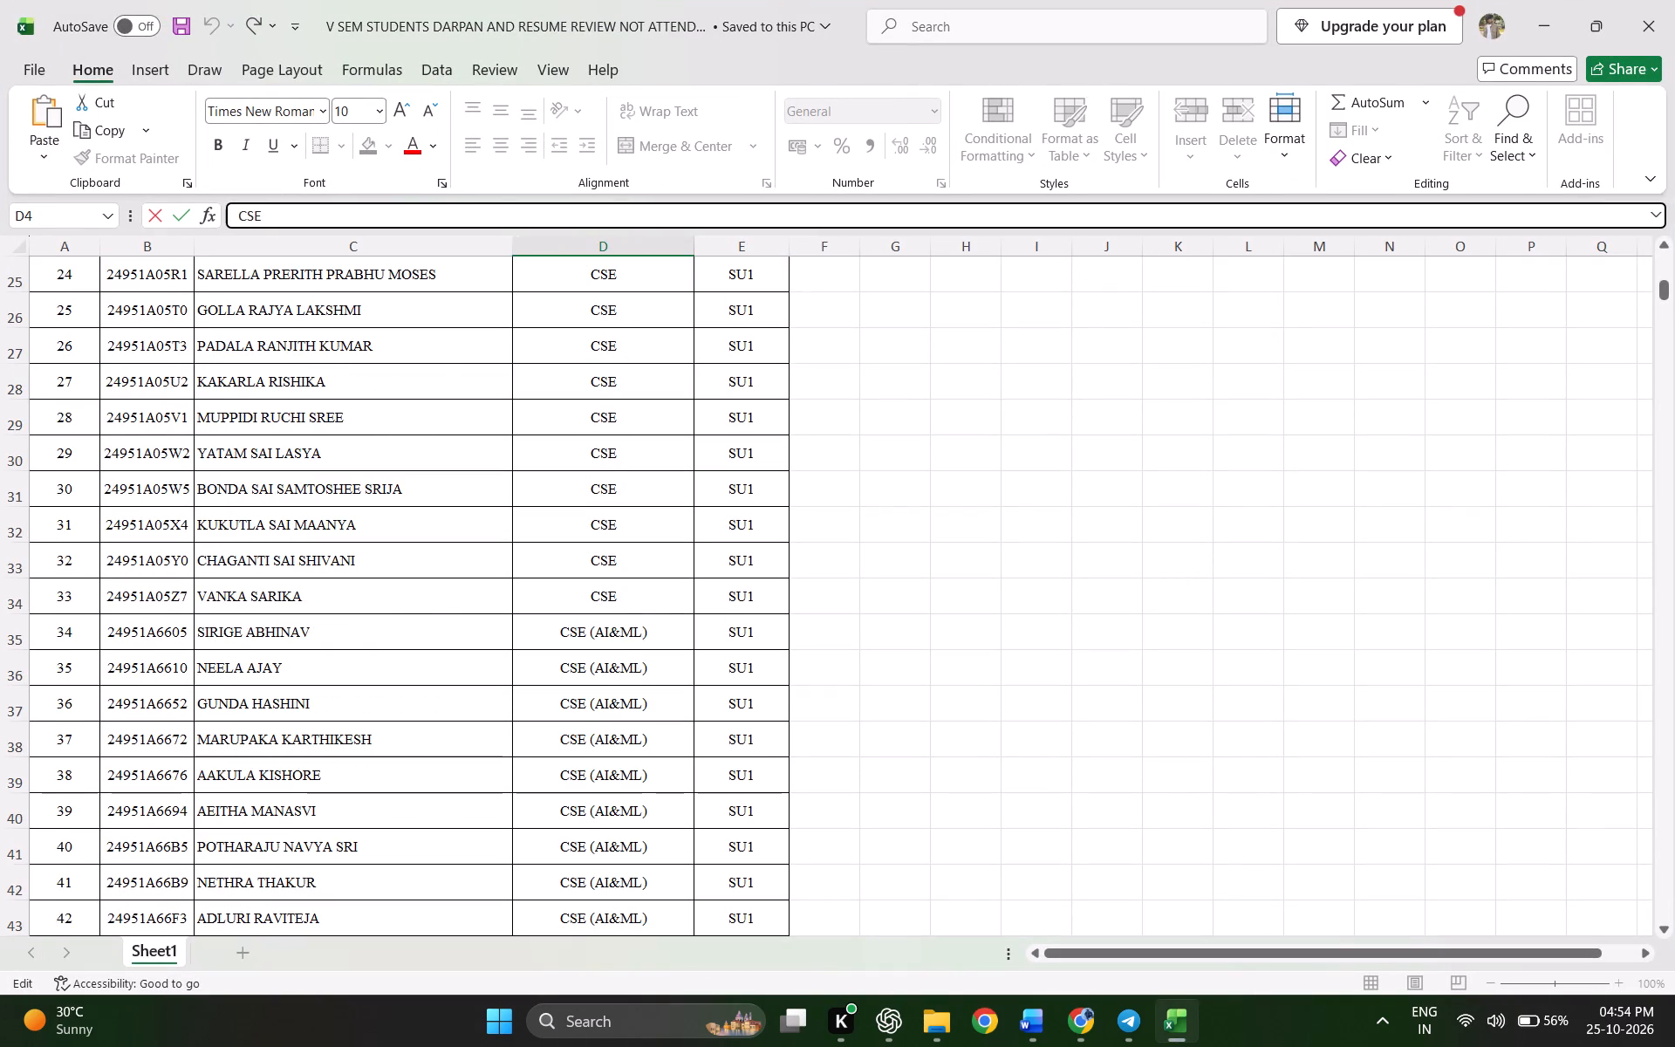
scroll(305, 449, up, 11)
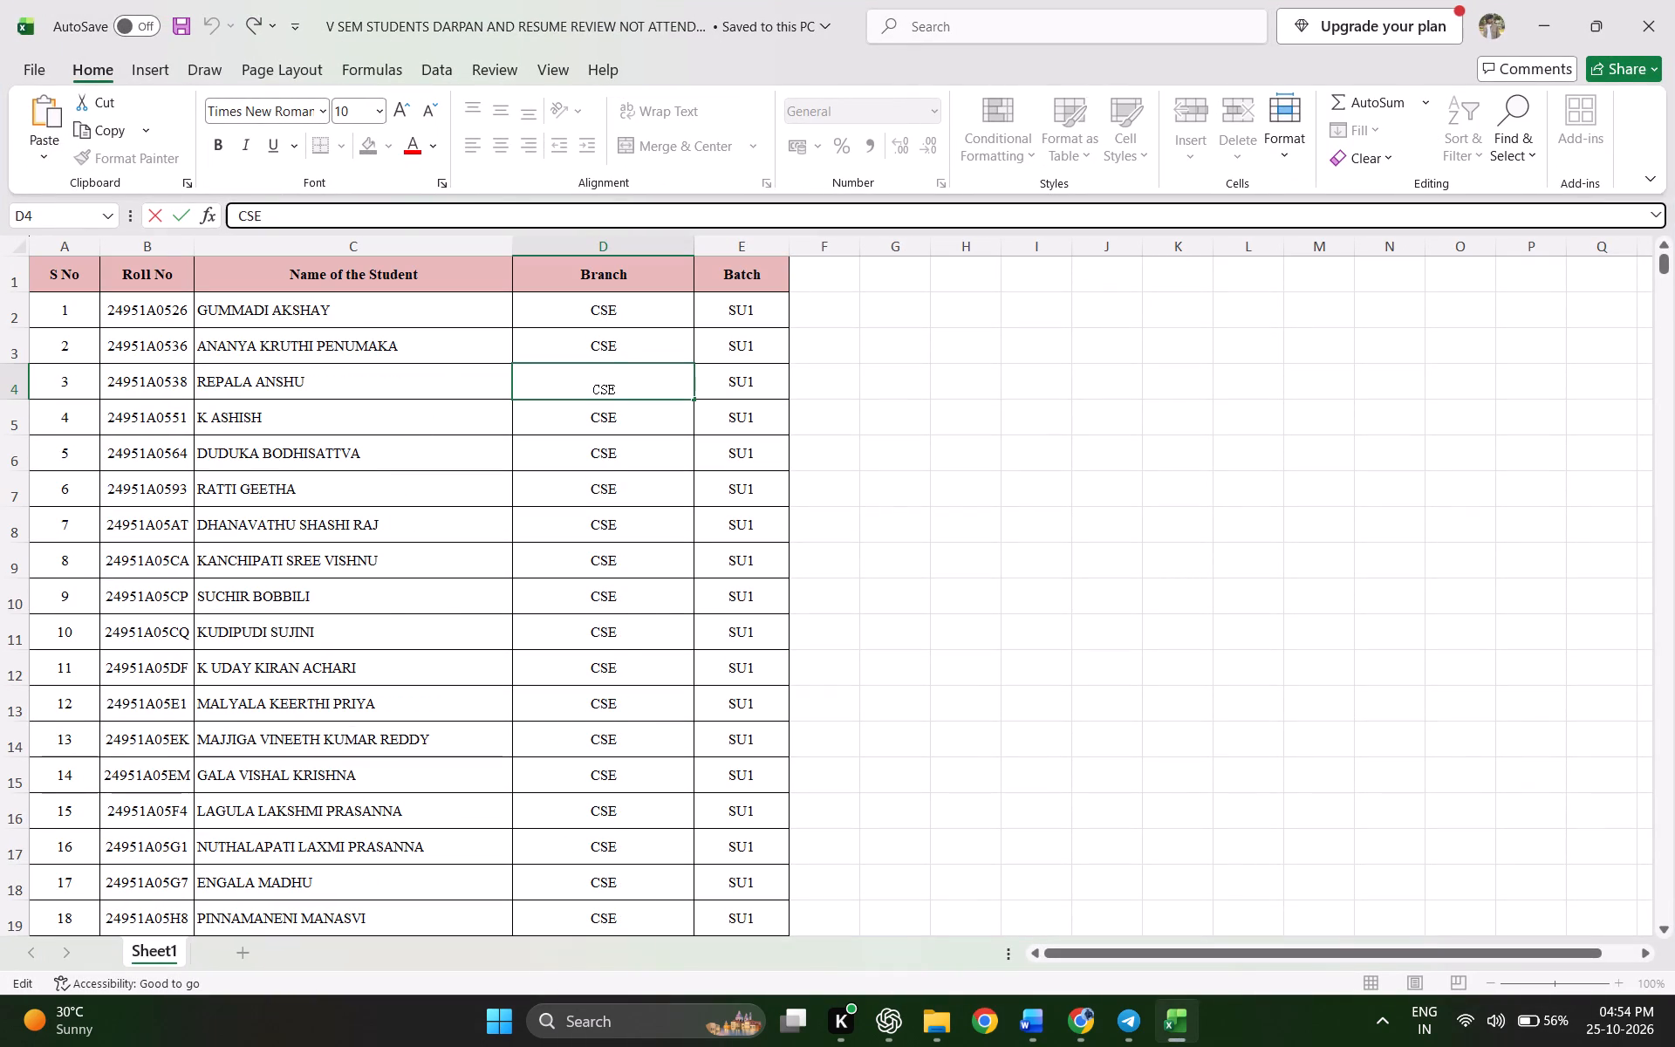
Open Find and Replace for searching the student list.
key(ctrl+f)
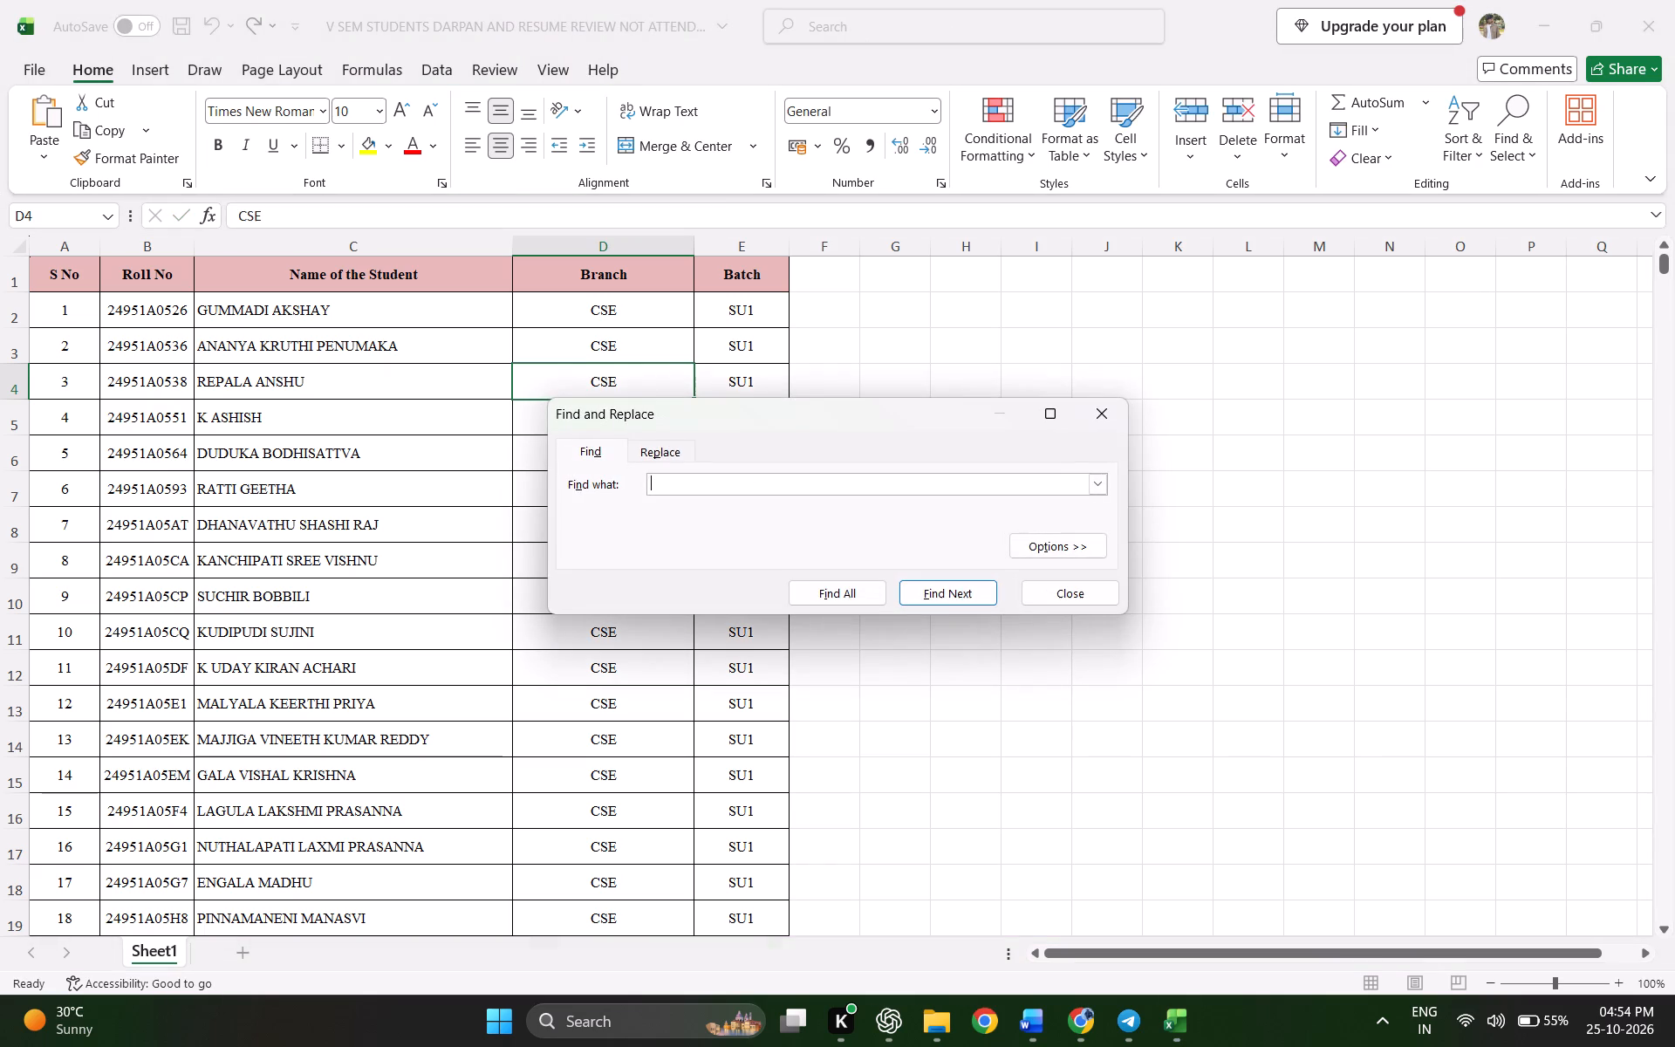
Search the student list workbook for "sabhavath" to locate the student's row.
click(702, 472)
click(701, 472)
text(saba)
key(BackSpace)
text(havath)
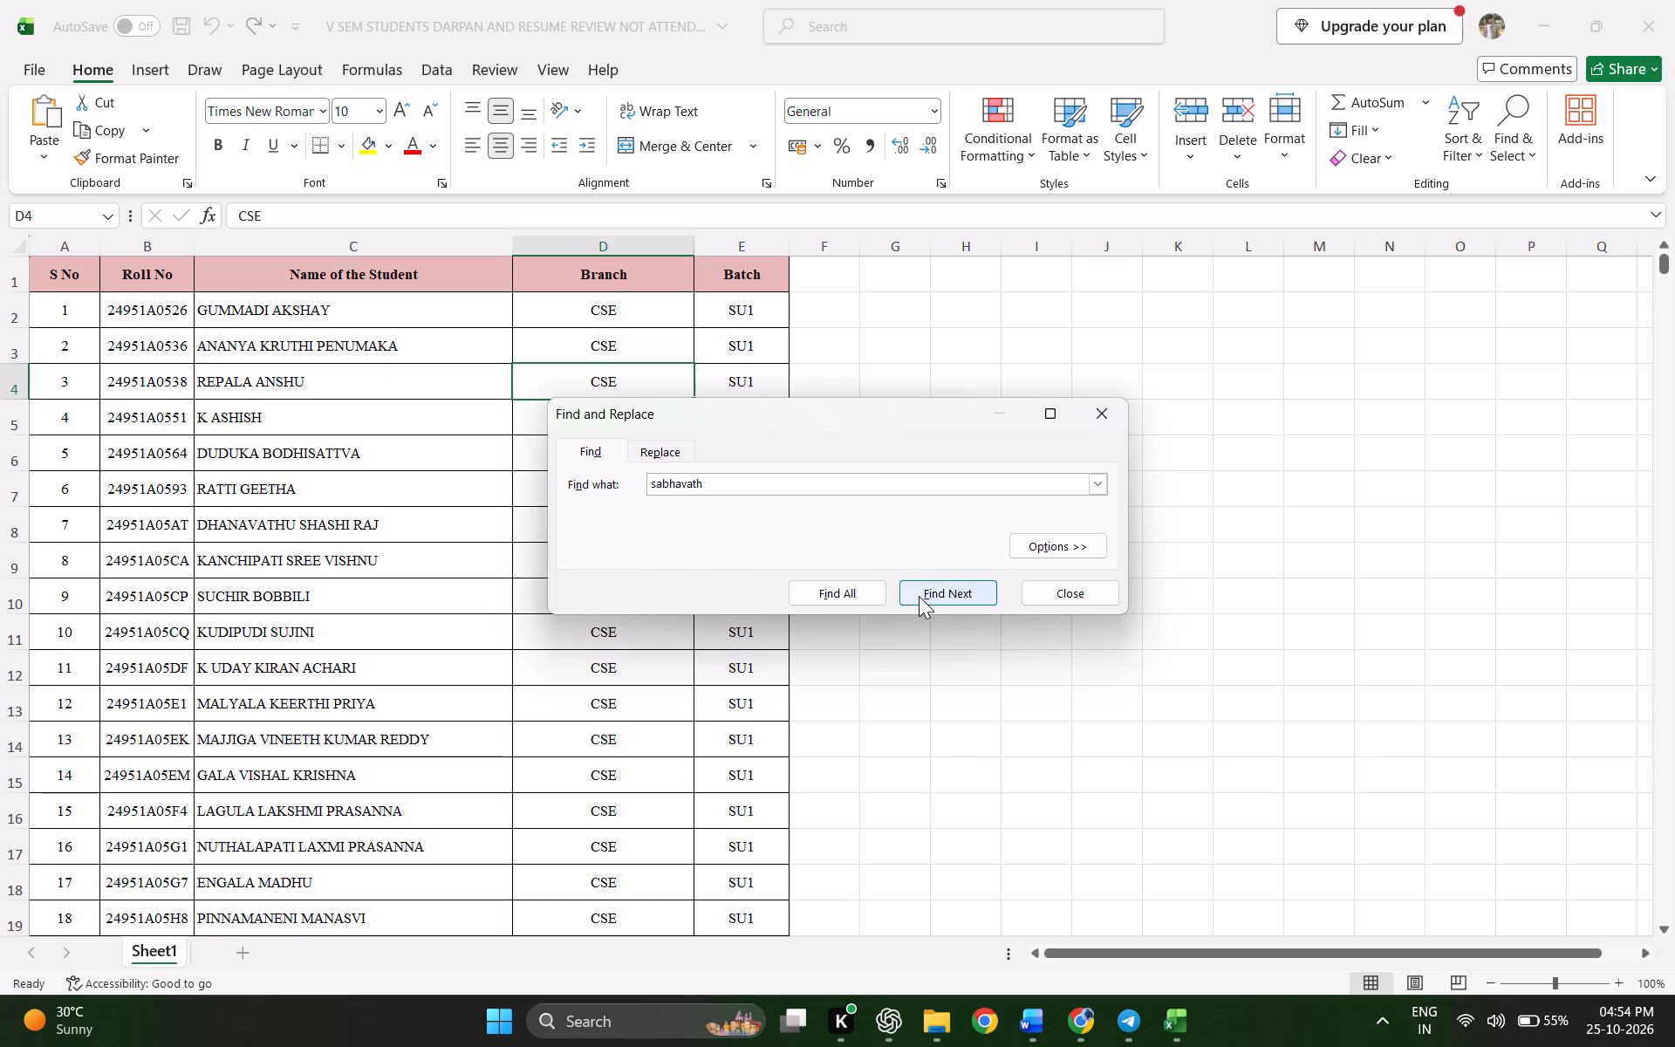
click(938, 600)
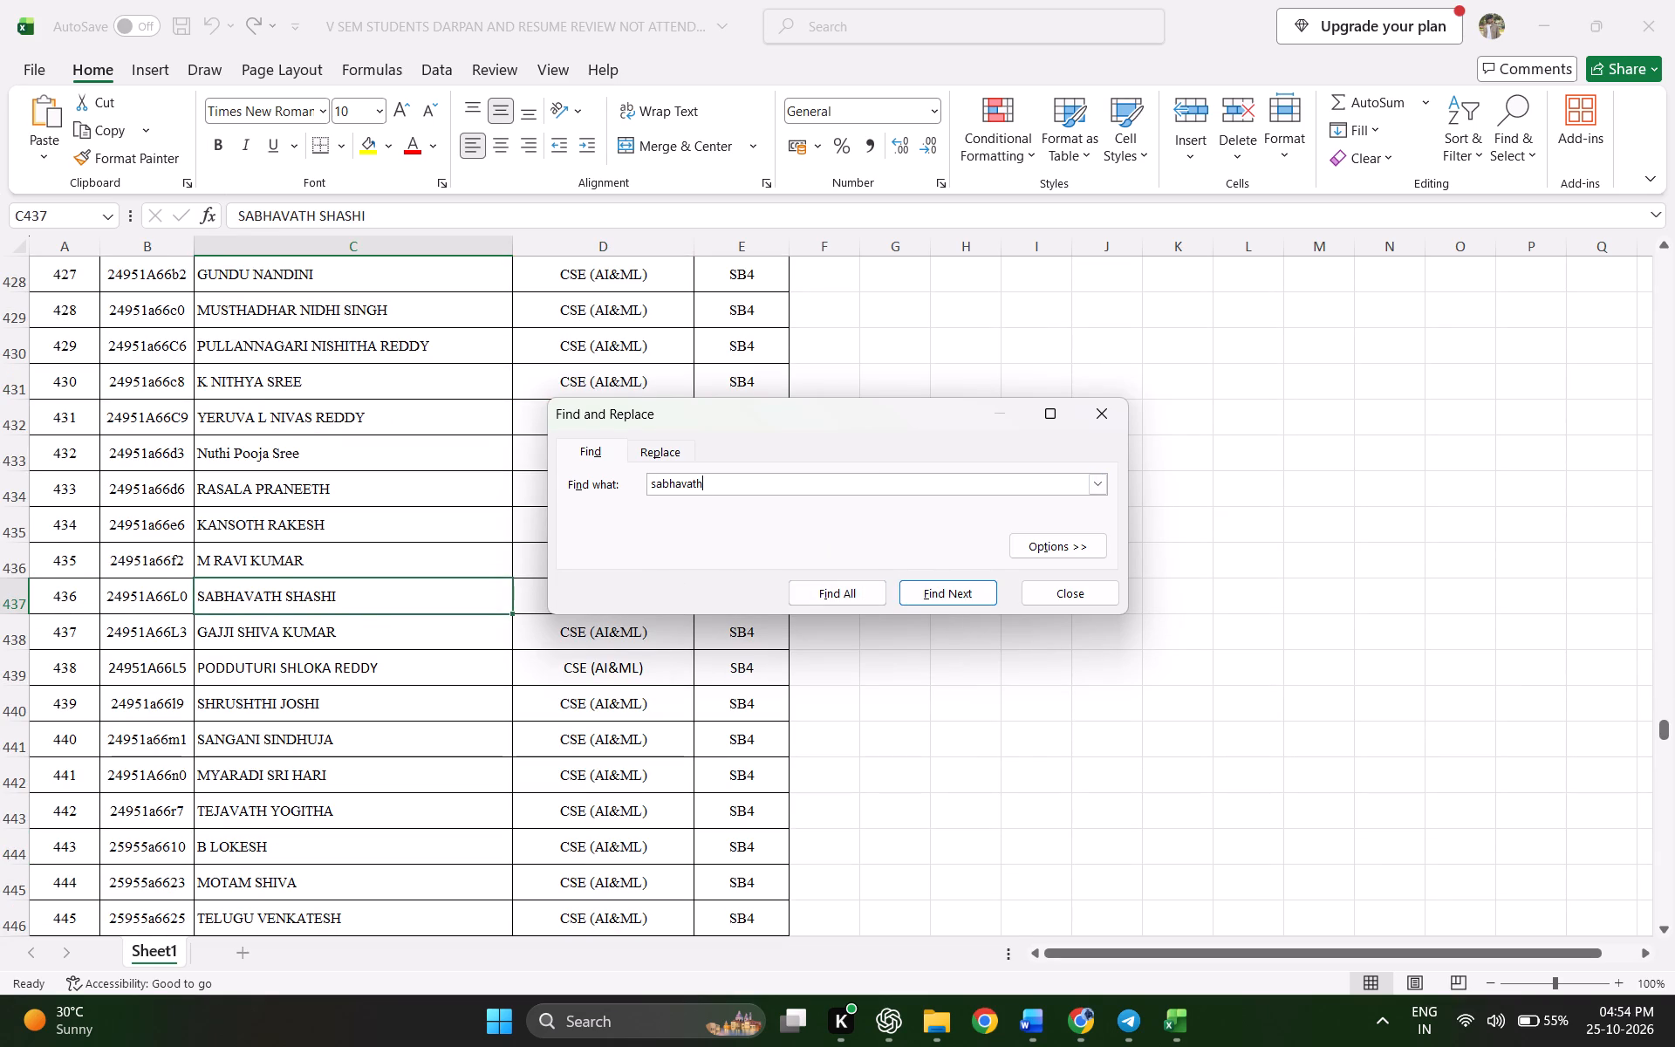
scroll(366, 584, down, 7)
scroll(365, 584, up, 10)
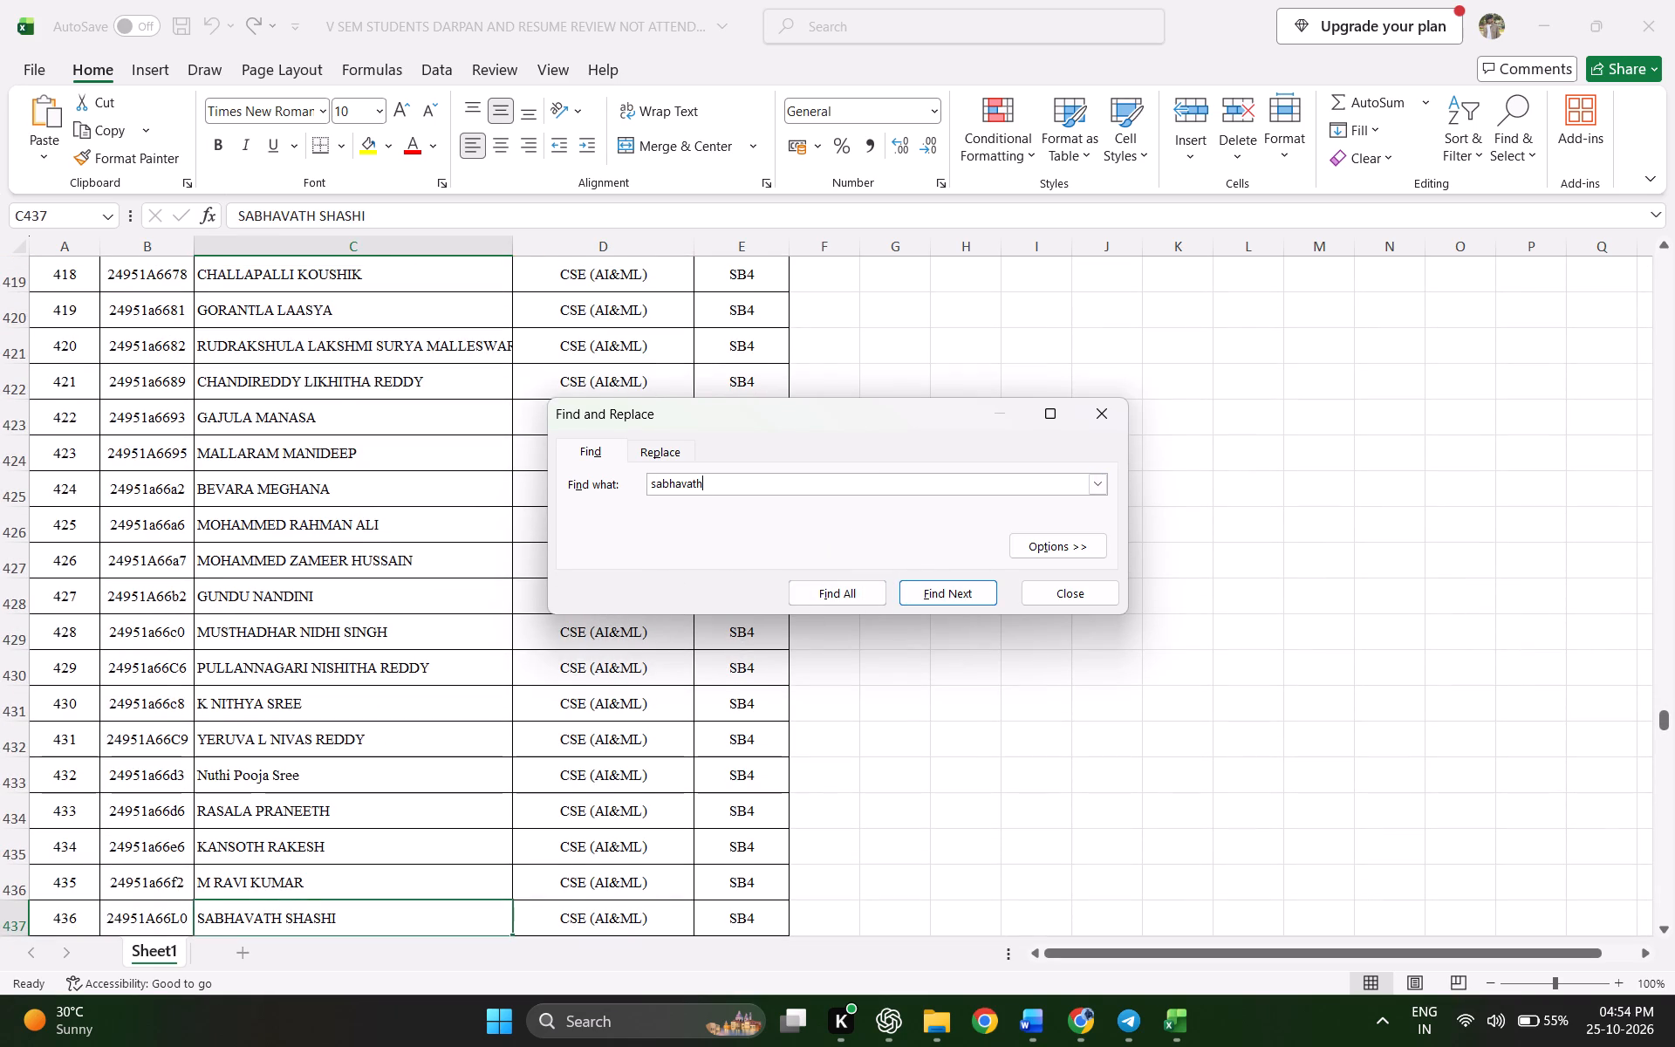
scroll(291, 589, down, 4)
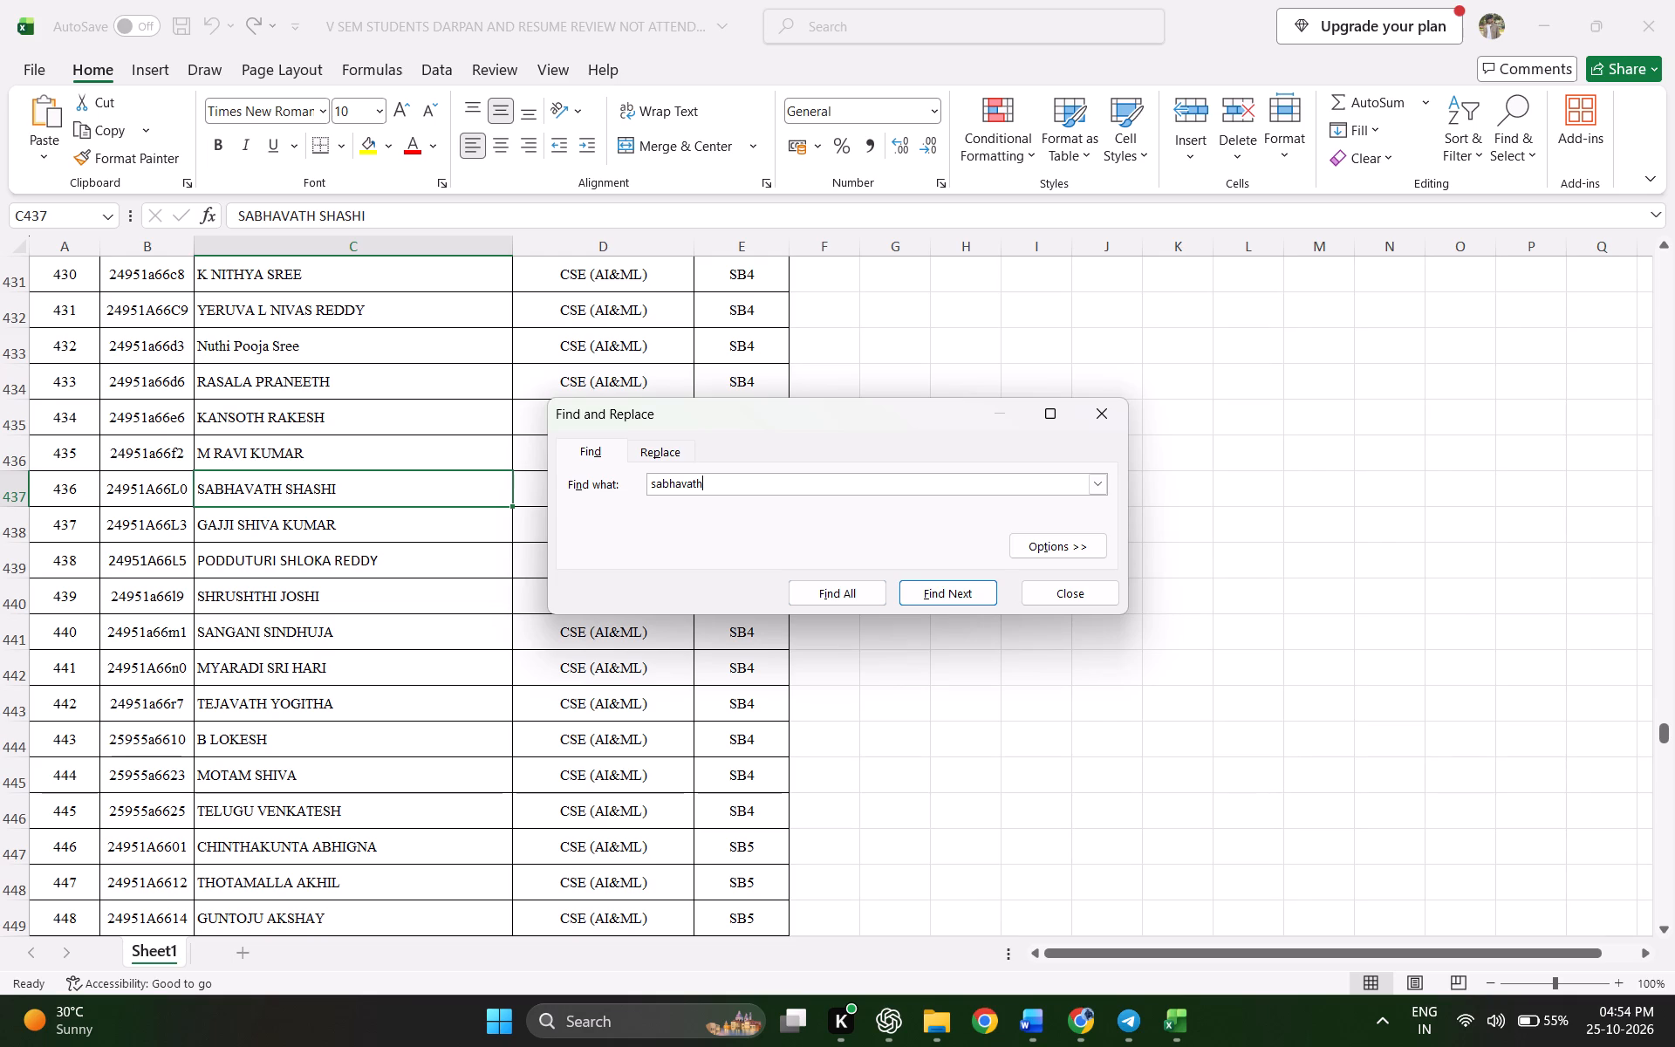
click(332, 487)
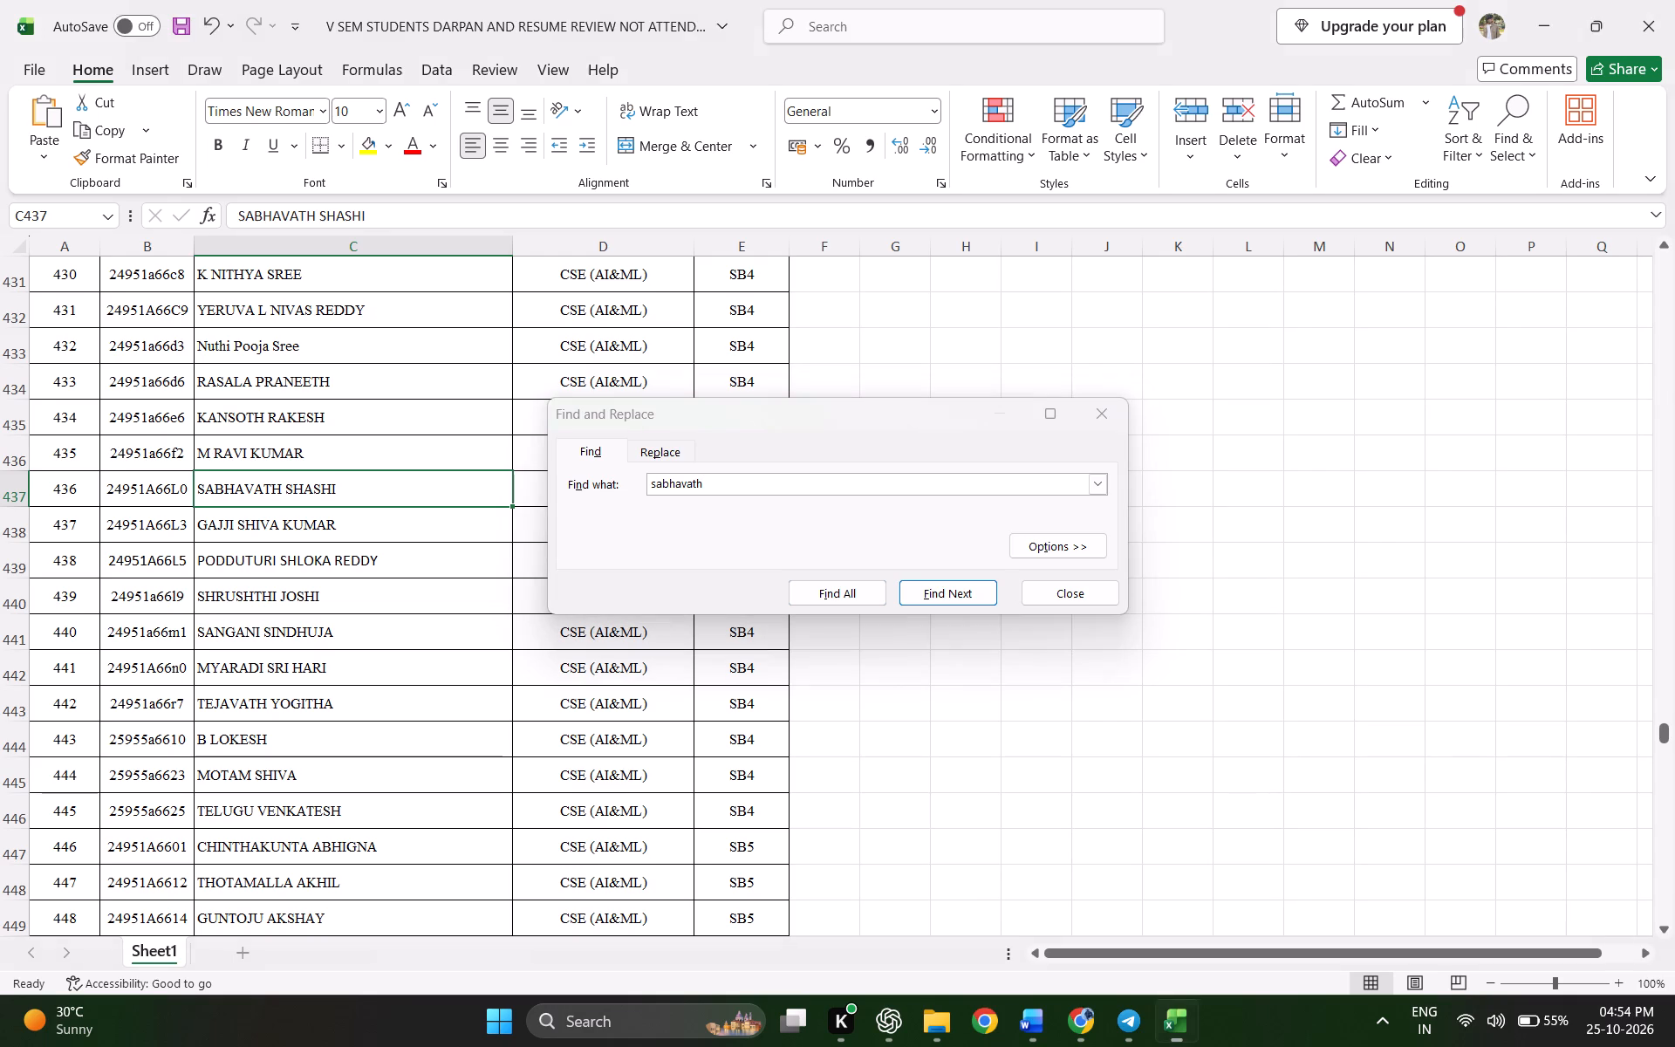
click(1034, 582)
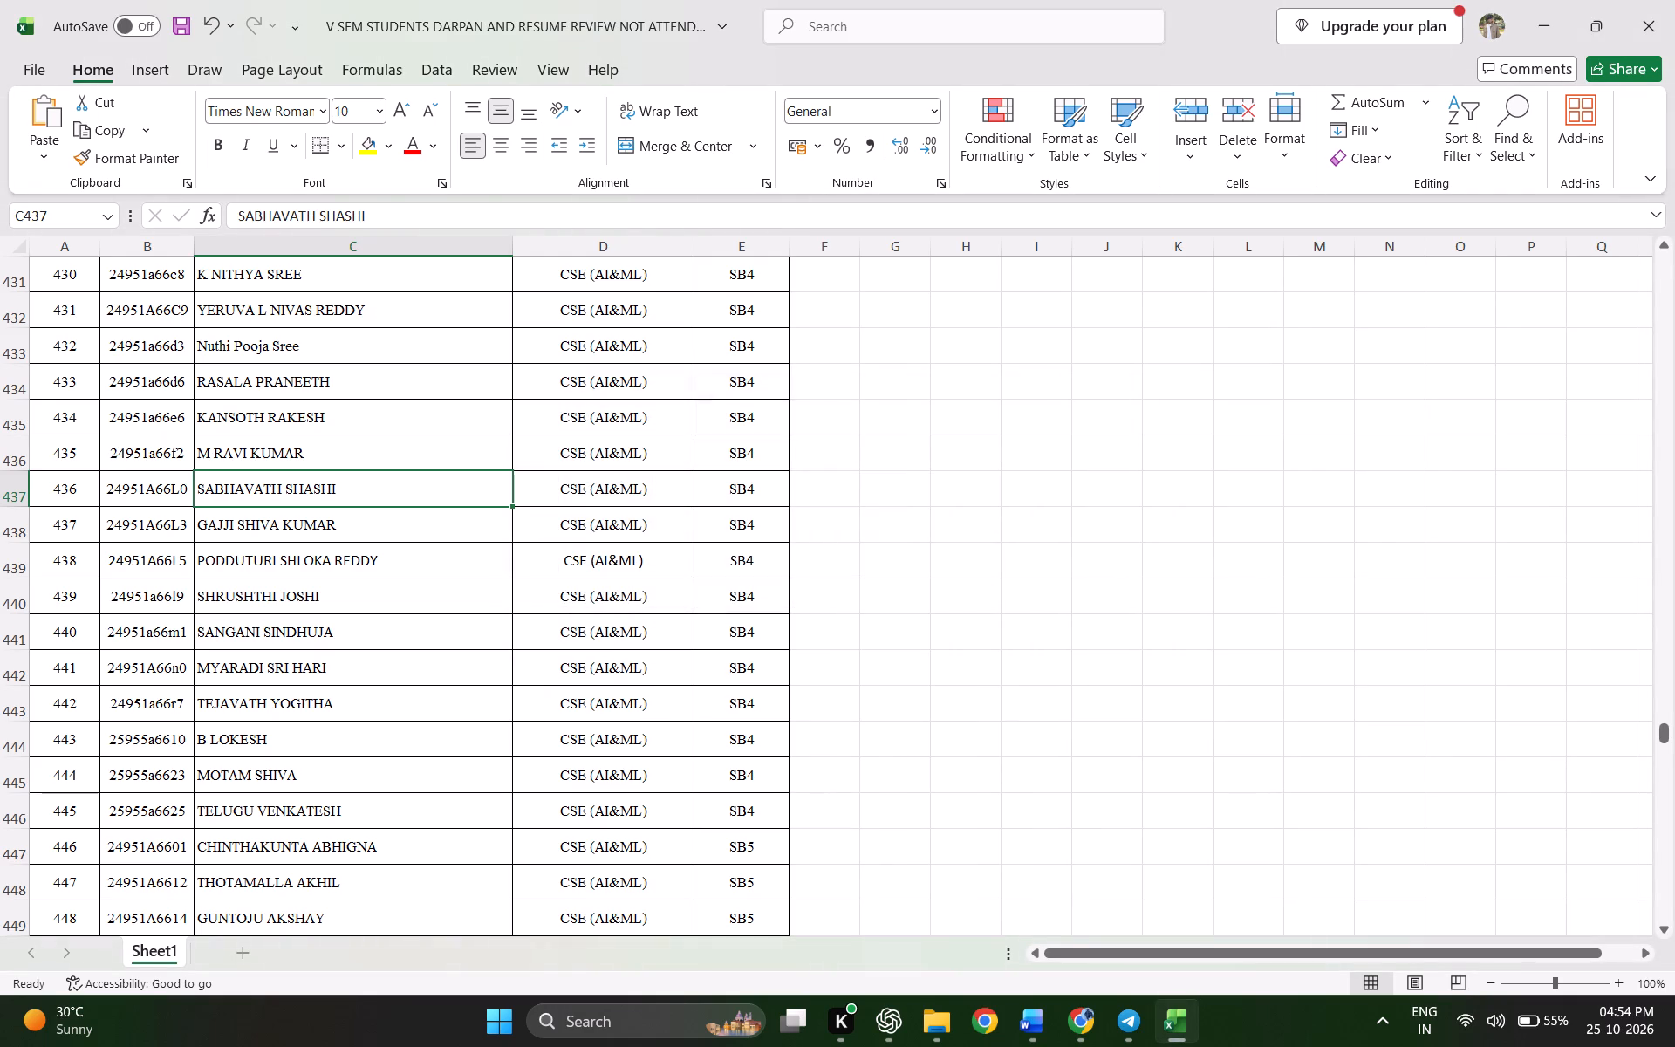
Copy the found student's name and roll number from row 437, one after the other.
drag(339, 494, 245, 489)
triple_click(243, 488)
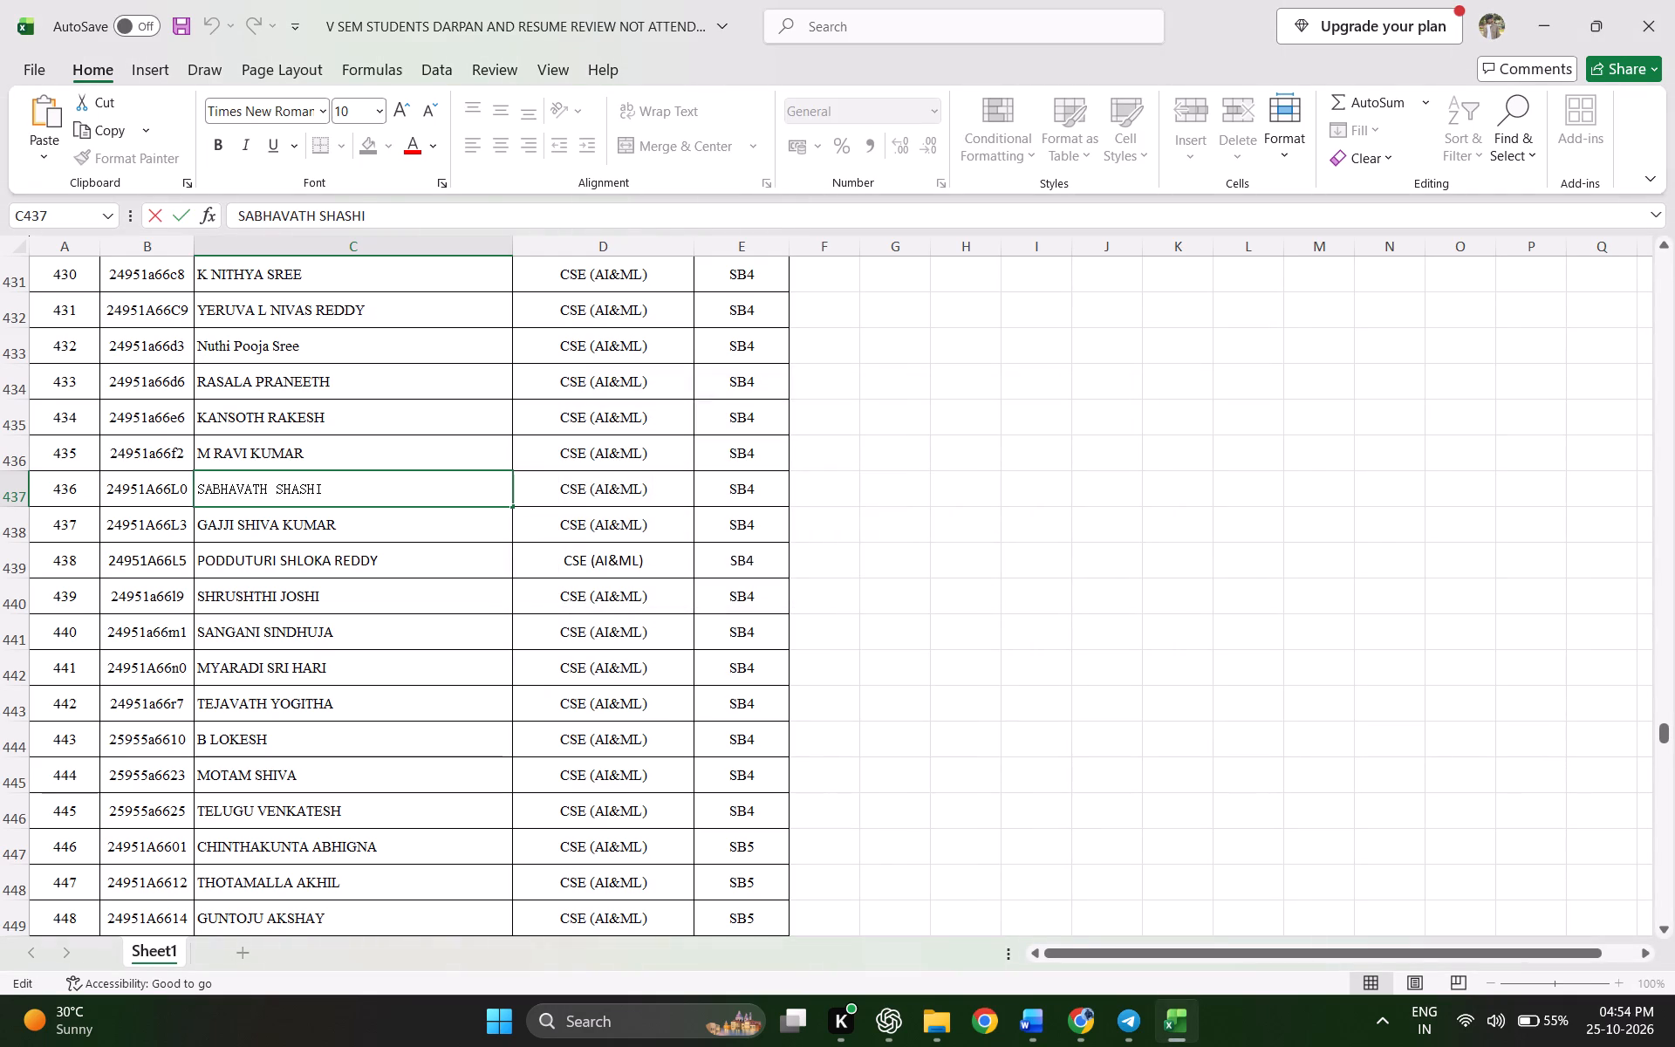
double_click(243, 488)
key(ctrl+c)
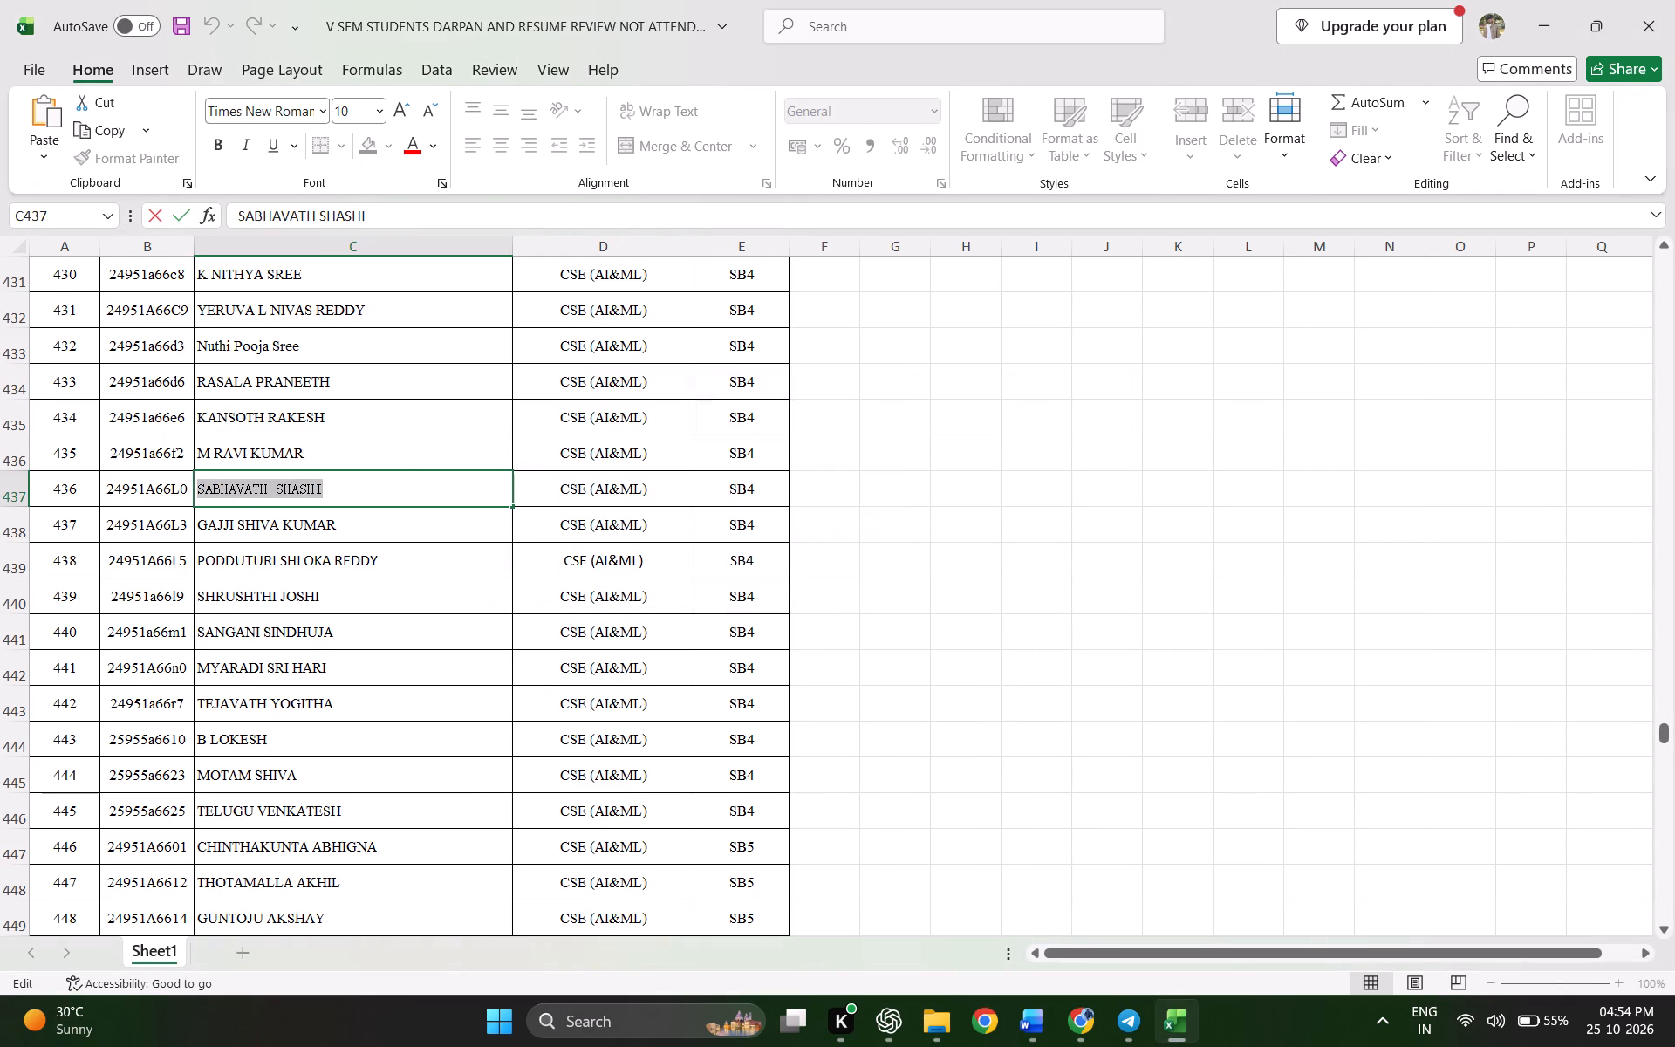
triple_click(154, 494)
click(154, 494)
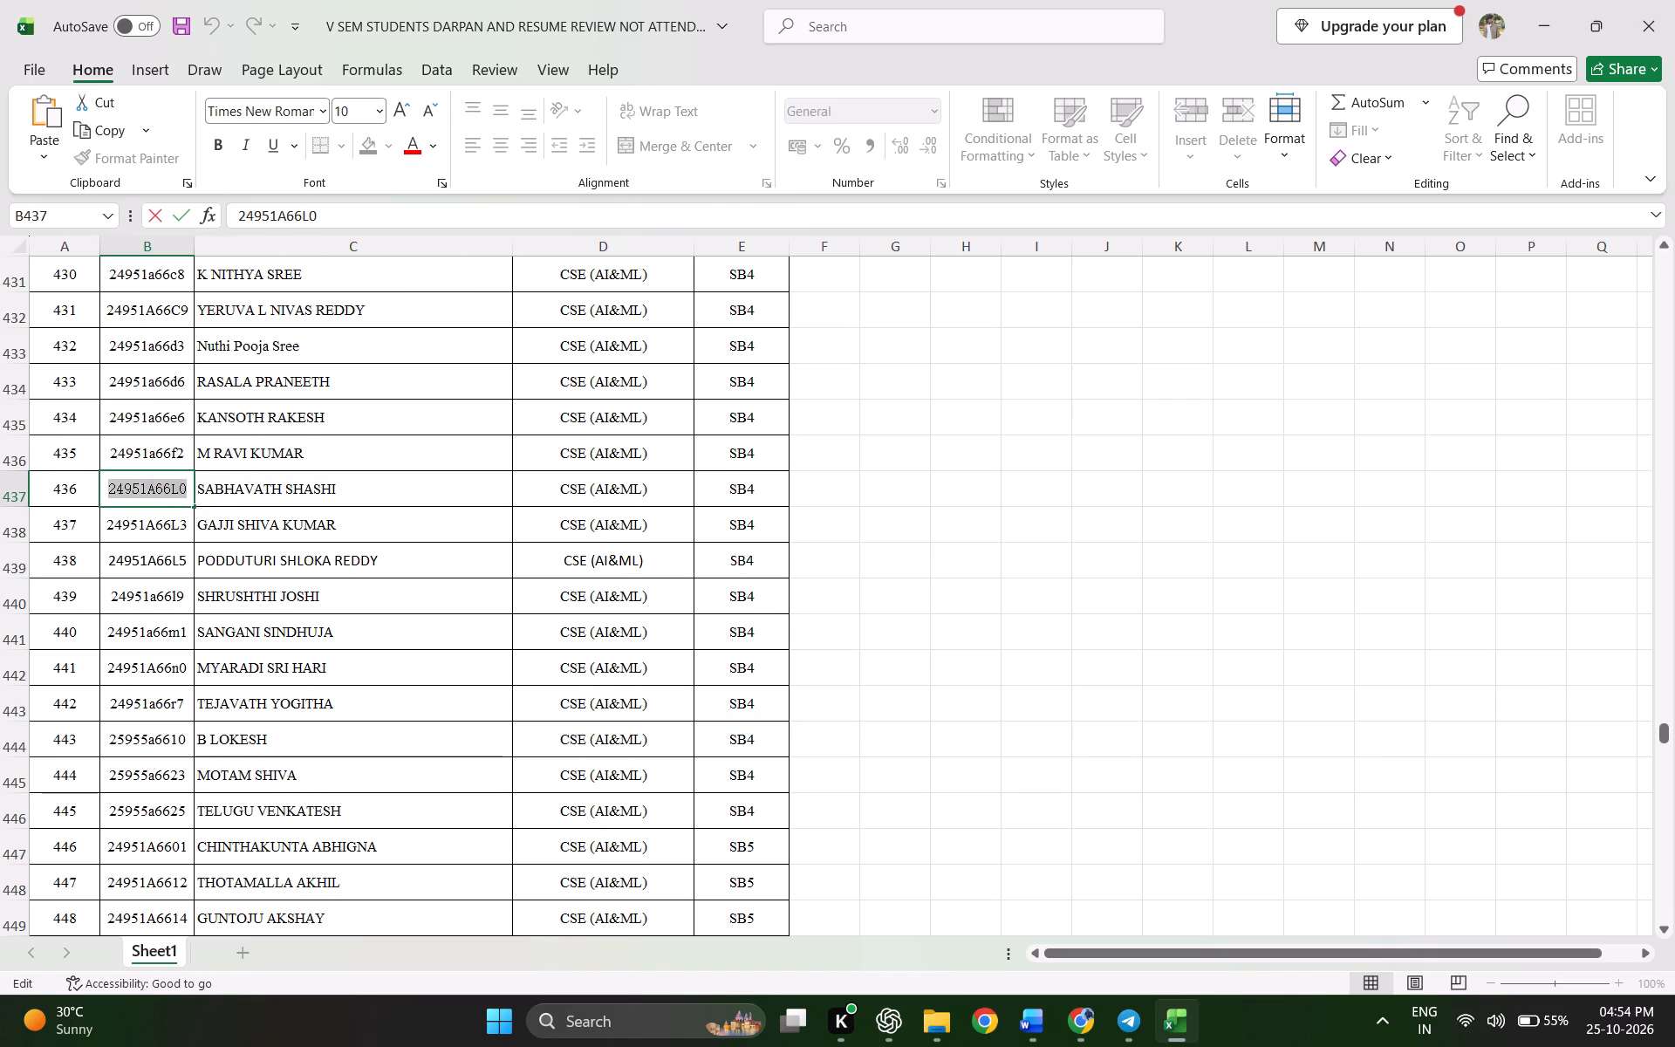
key(ctrl+c)
Close the student list workbook.
click(1674, 0)
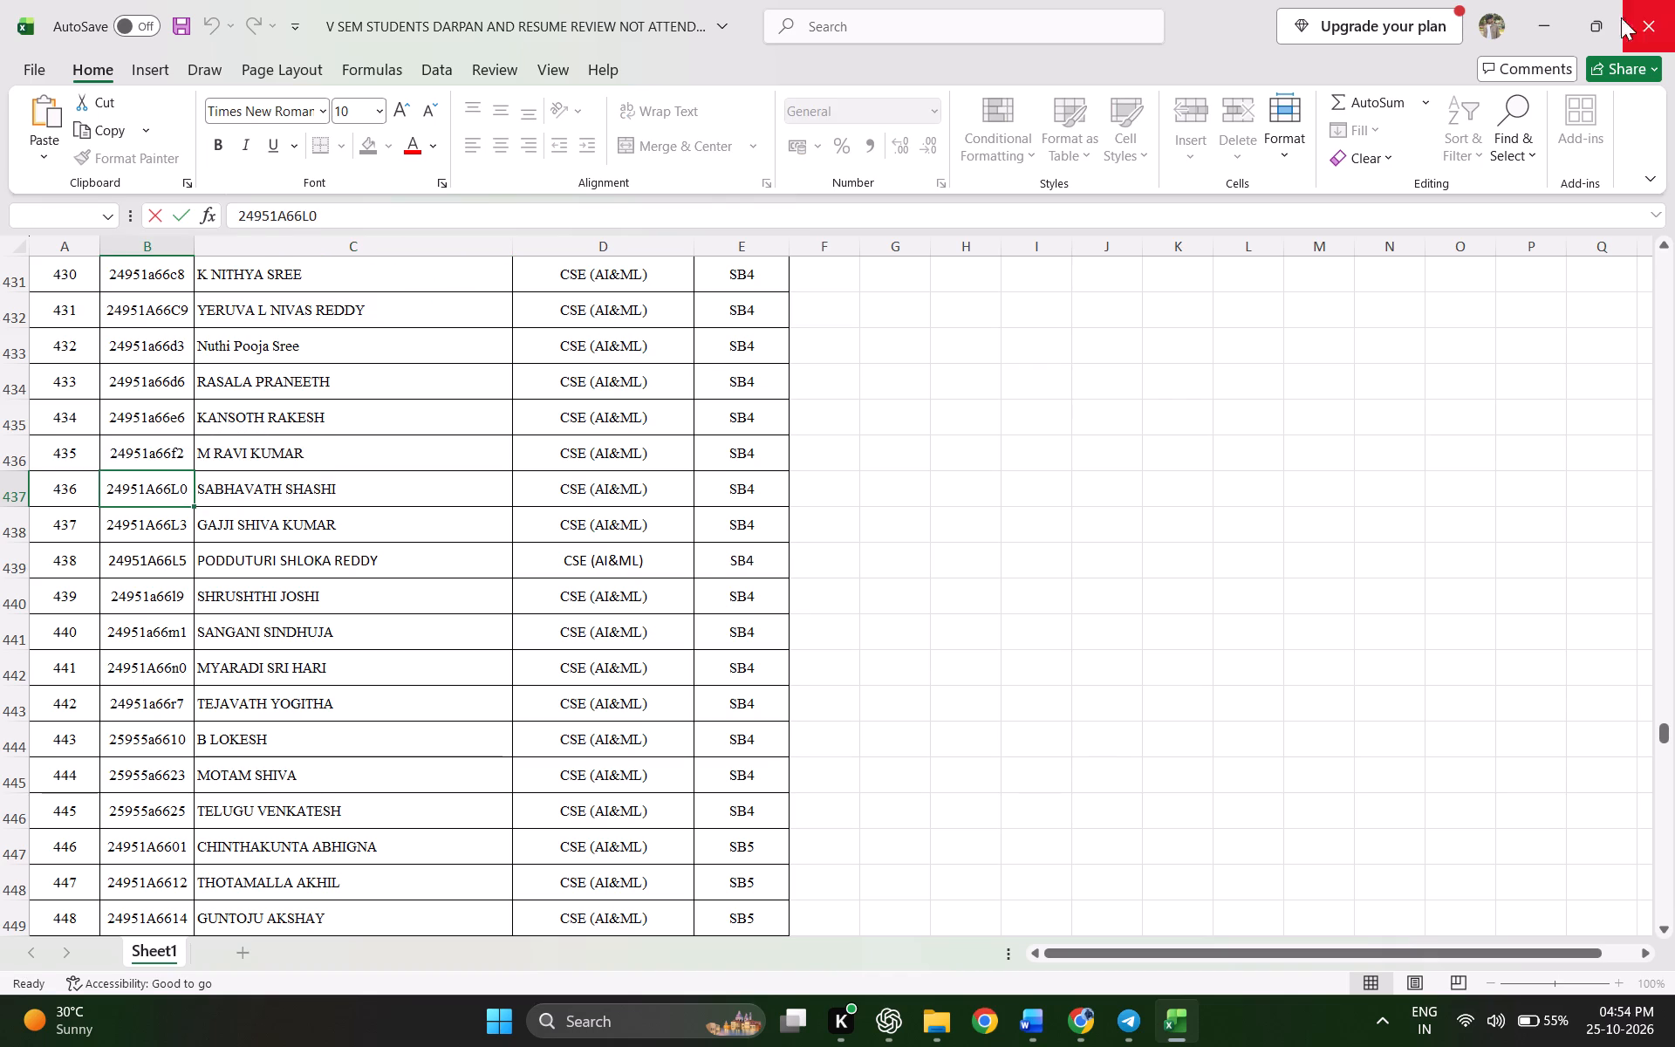
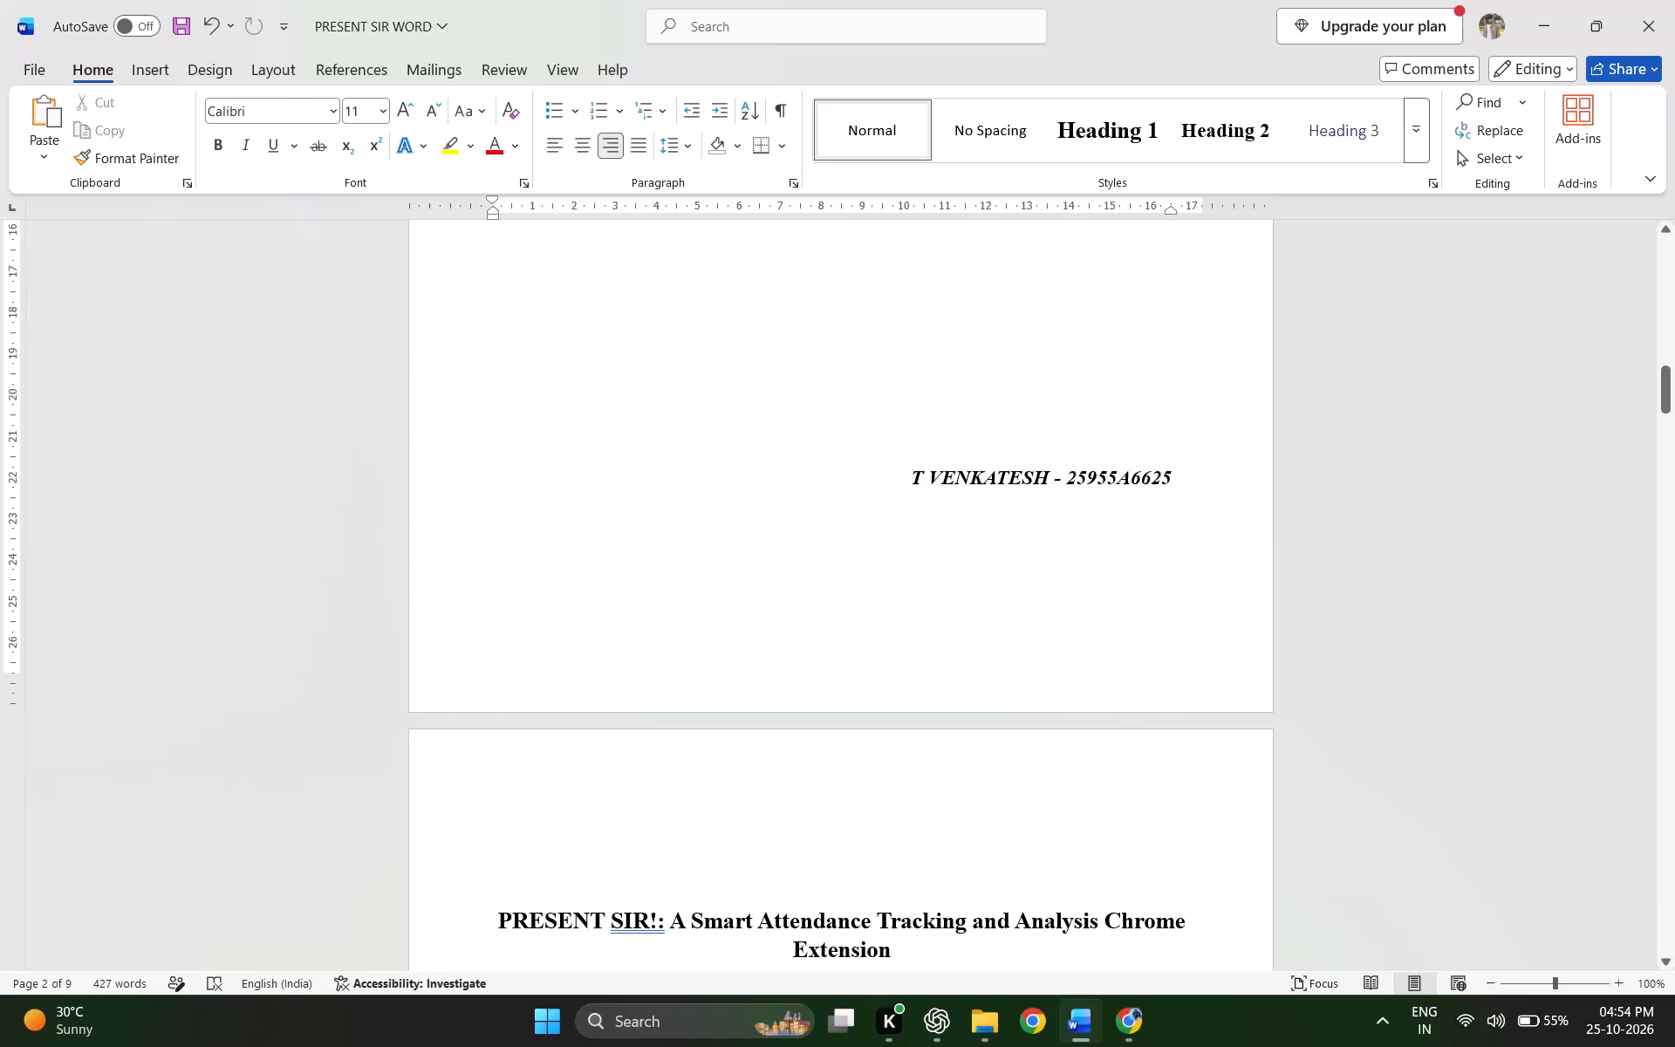
Insert the copied second member's name and roll number below the first member's line, separated by a spaced hyphen.
key(ctrl+v)
key(ctrl+z)
key(super+v)
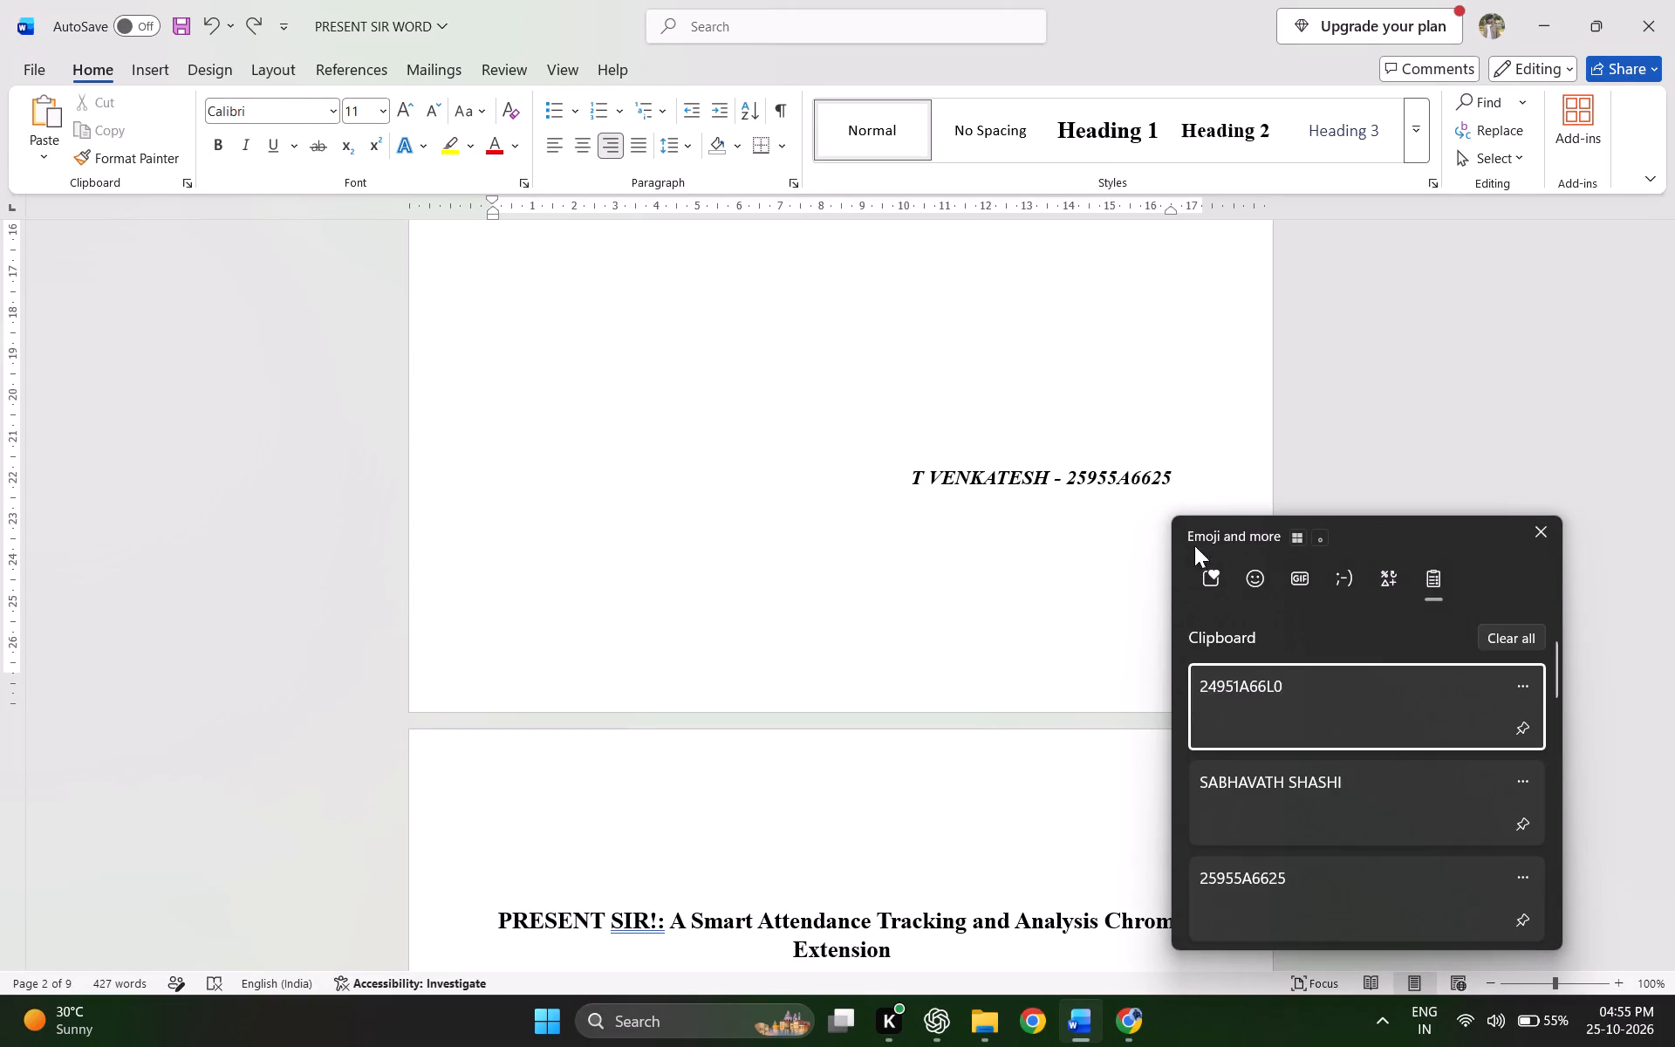
click(1296, 788)
key(ctrl+v)
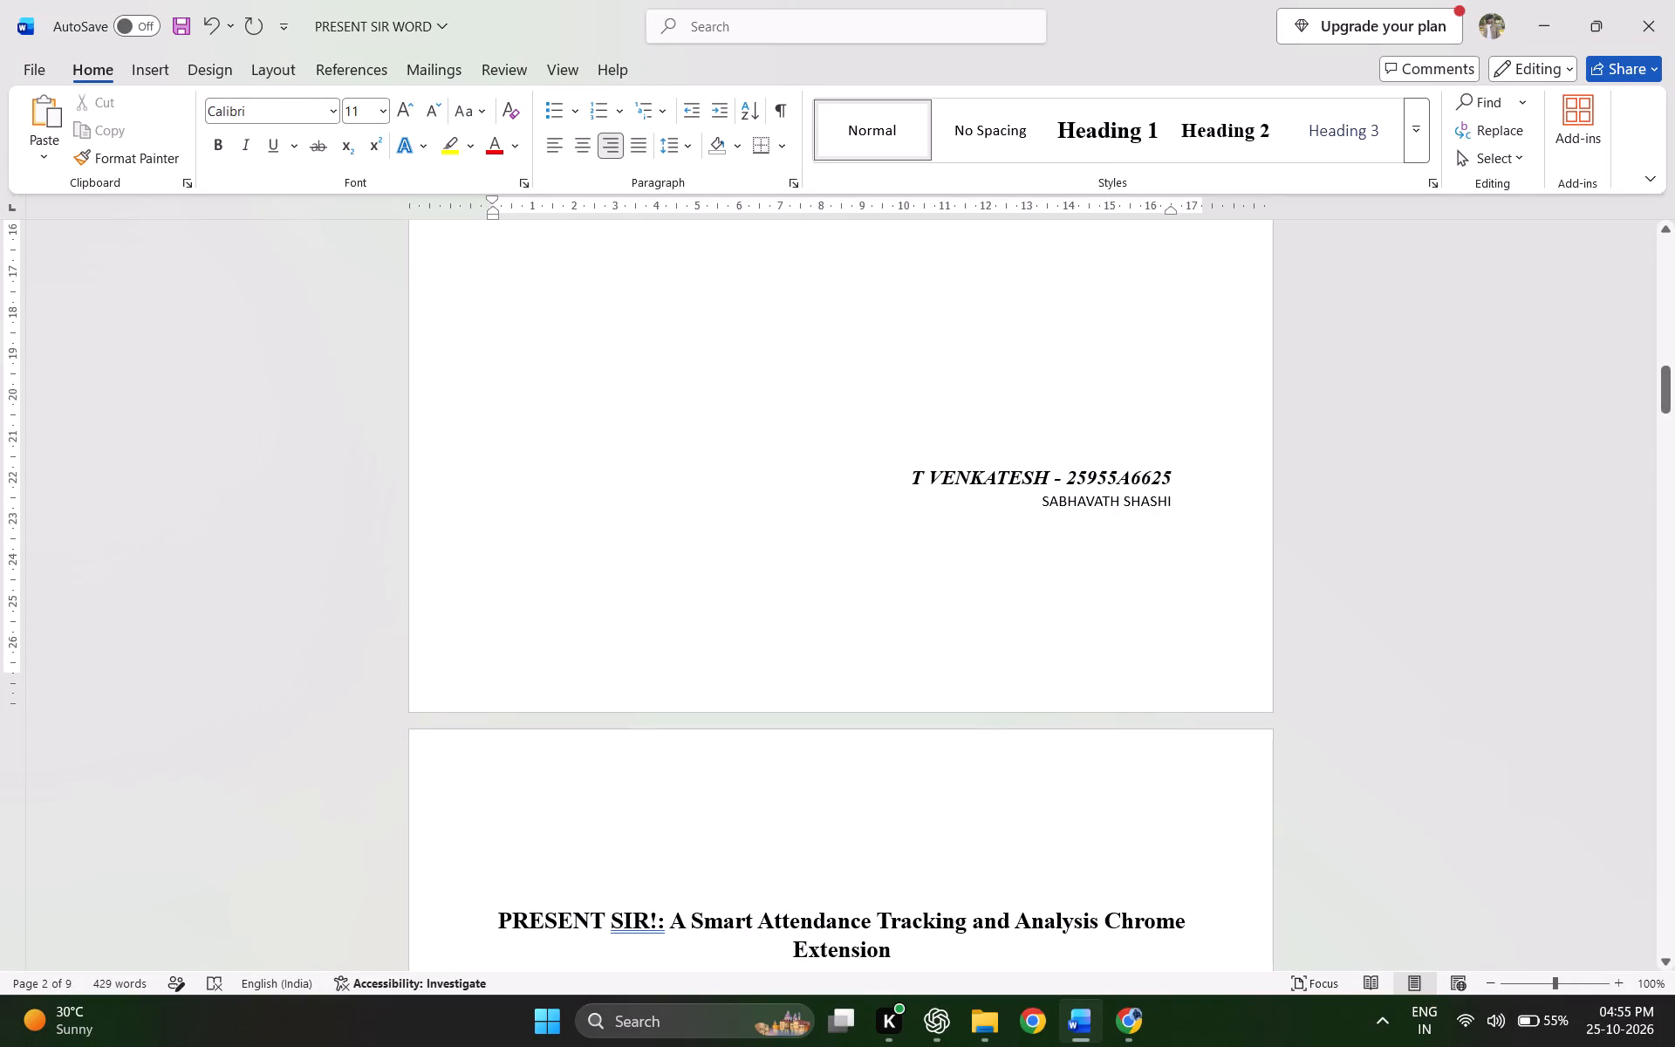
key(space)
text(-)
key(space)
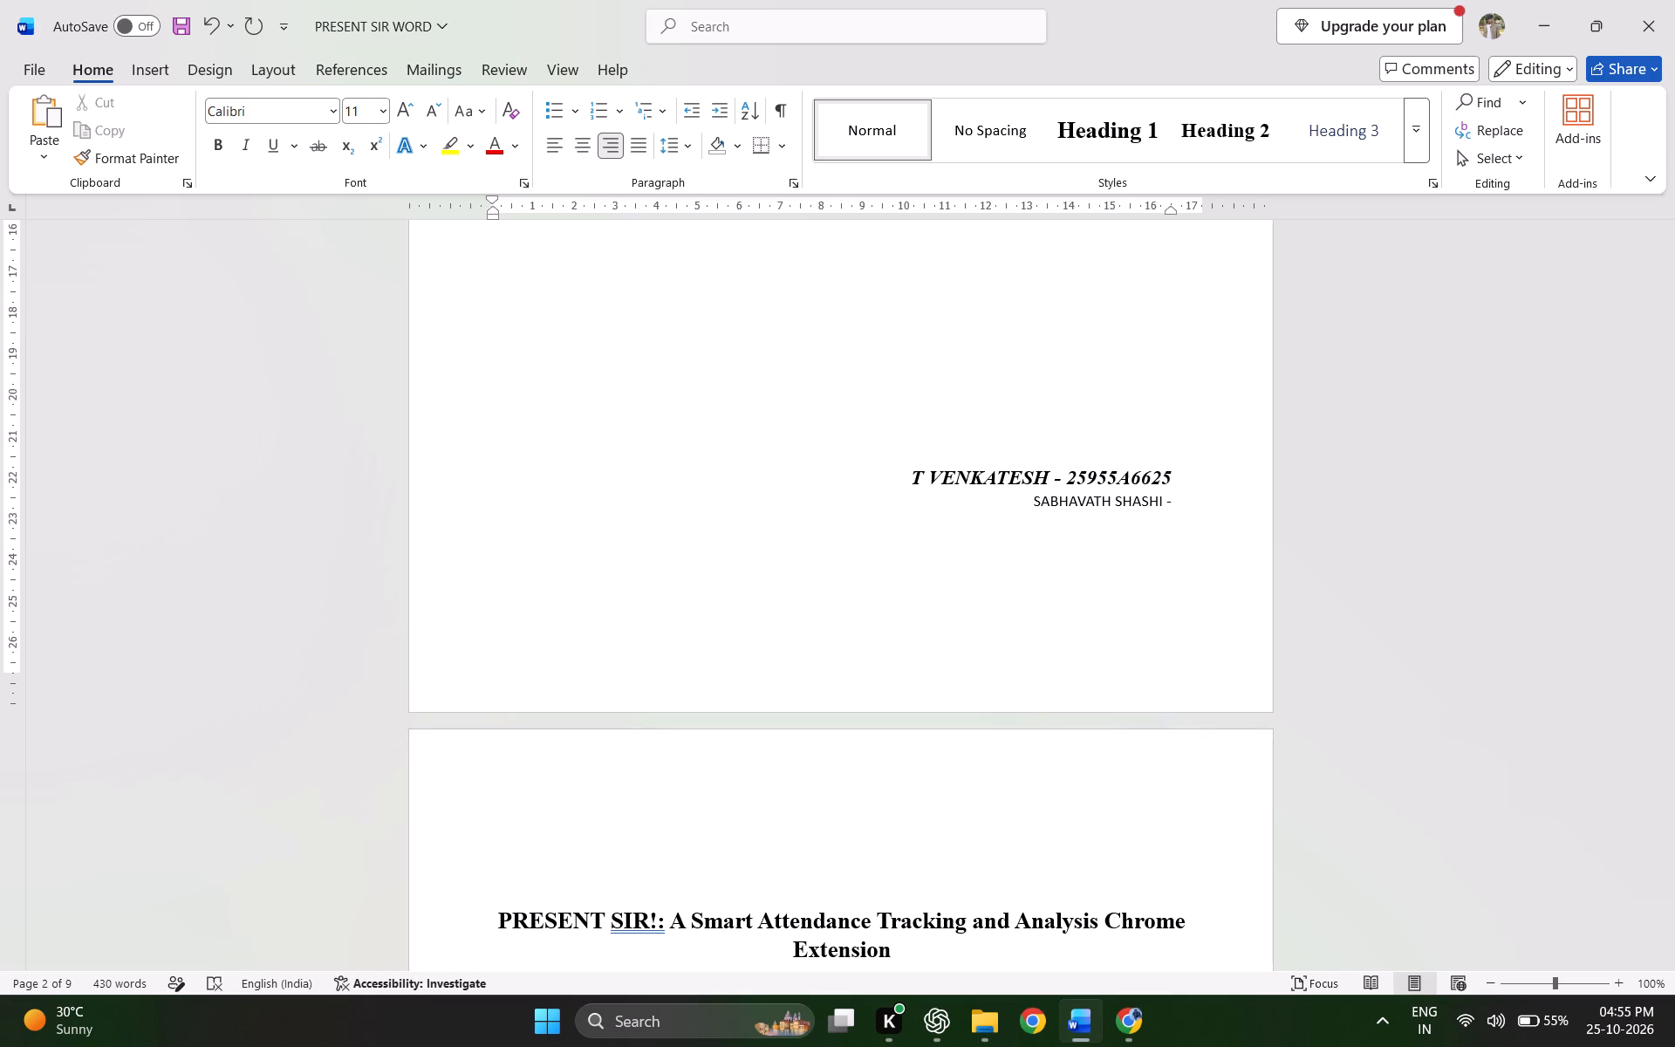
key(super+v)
click(1257, 680)
key(ctrl+v)
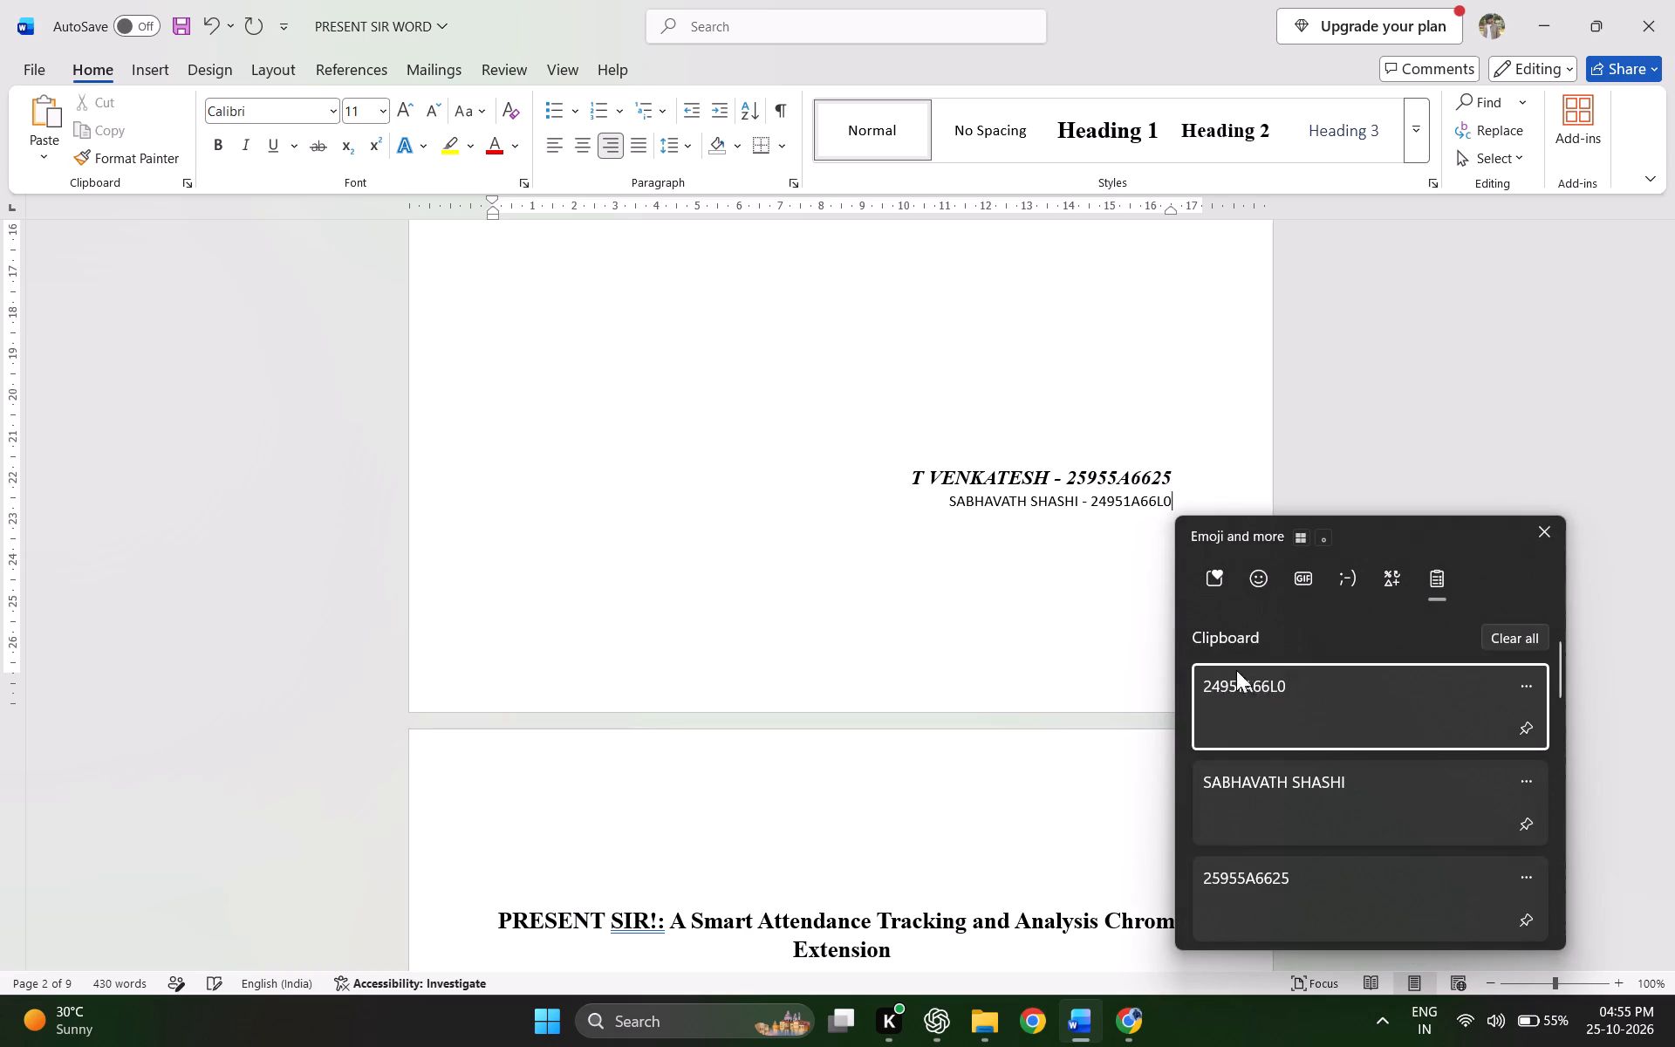
Format the second member's name, including the hyphen, in Times New Roman at 14 points.
double_click(987, 480)
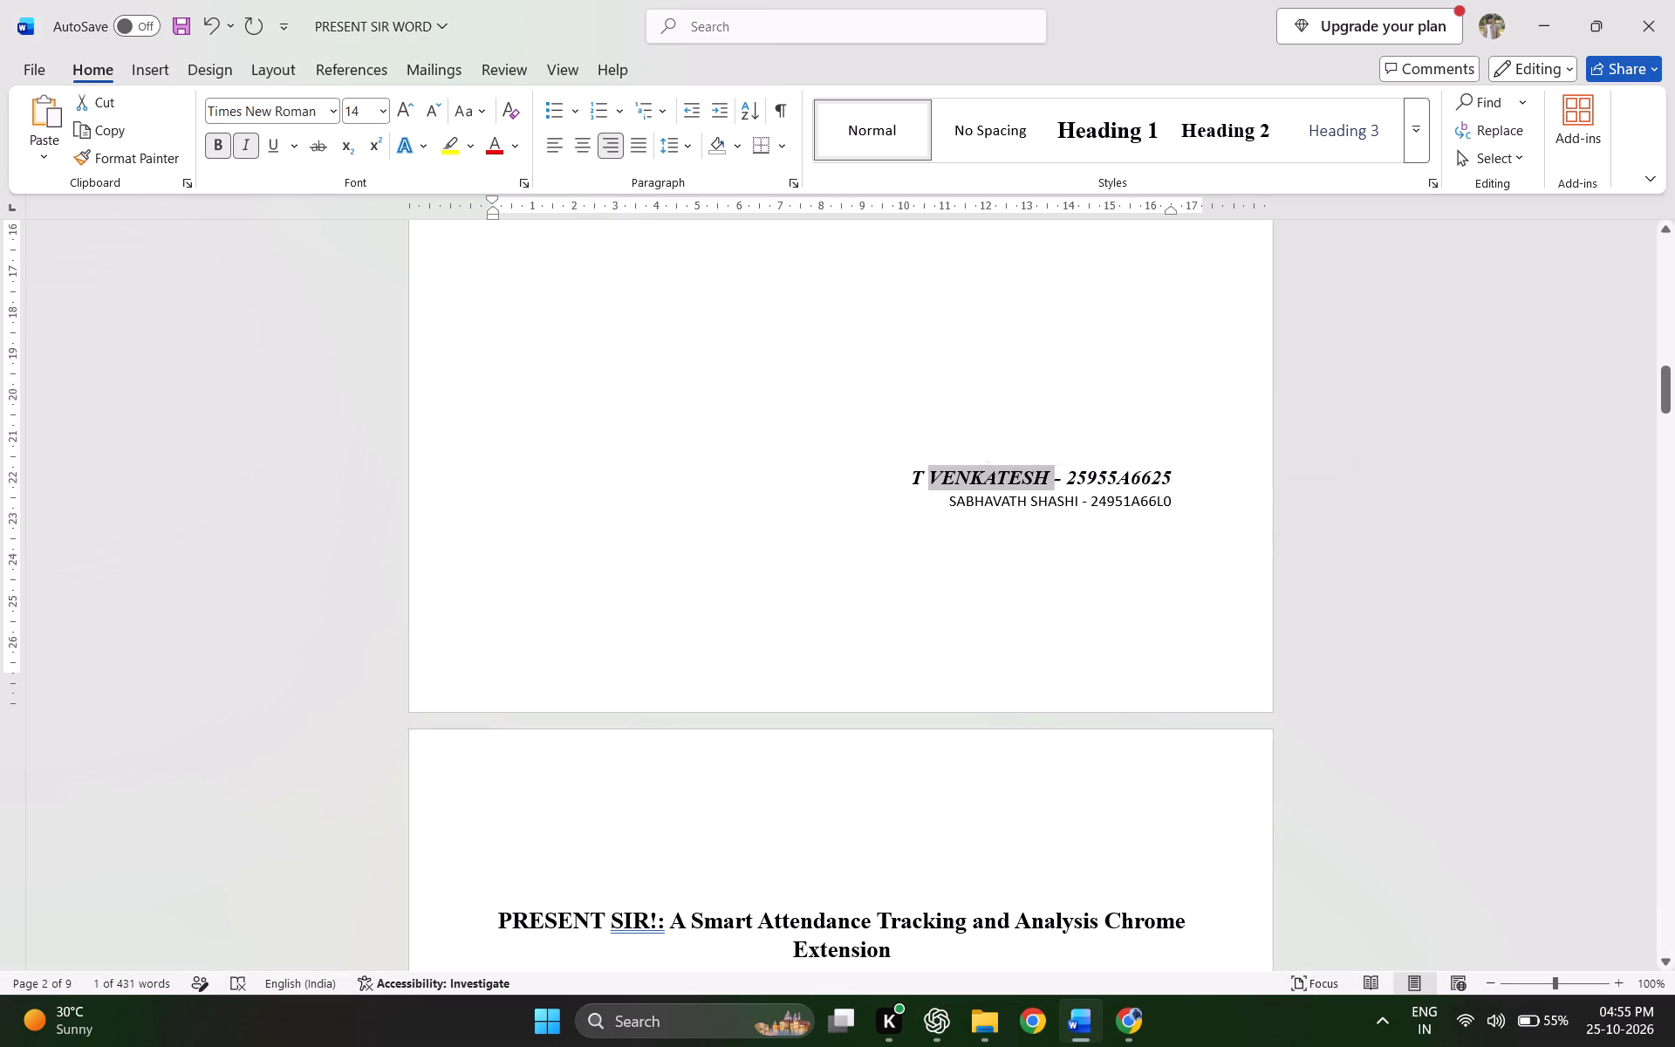
click(995, 527)
double_click(964, 504)
click(955, 504)
drag(936, 501, 1083, 506)
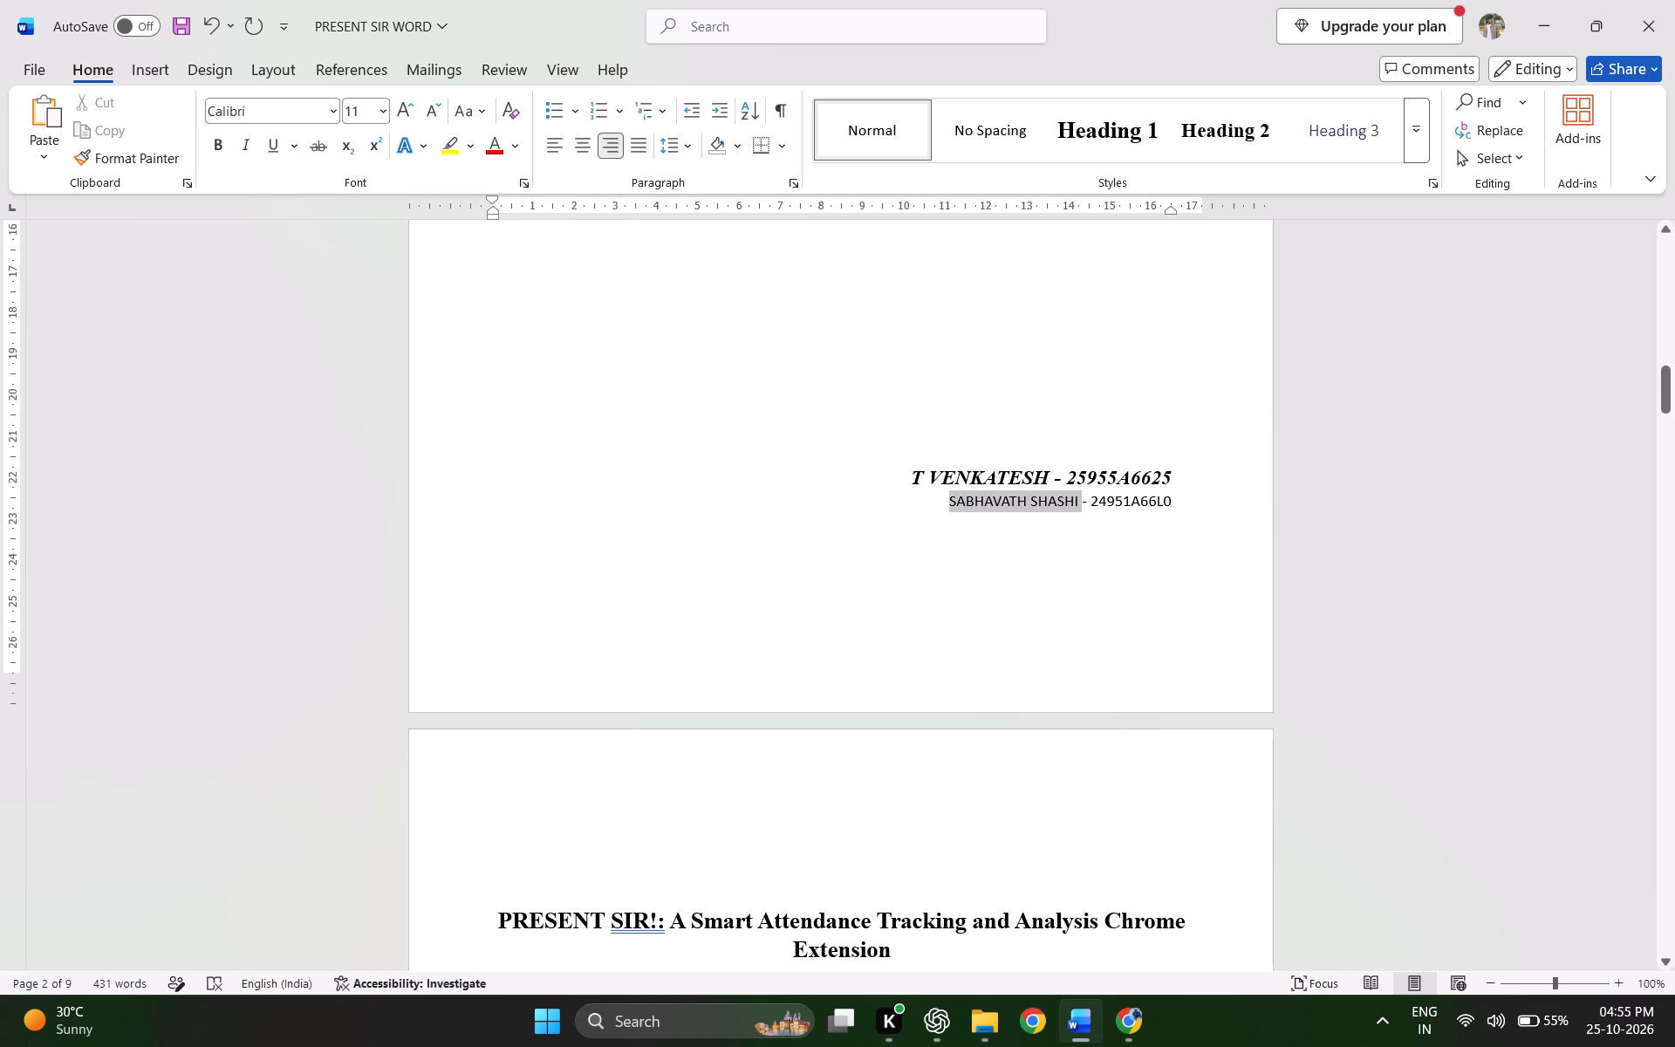
drag(1083, 506, 1085, 509)
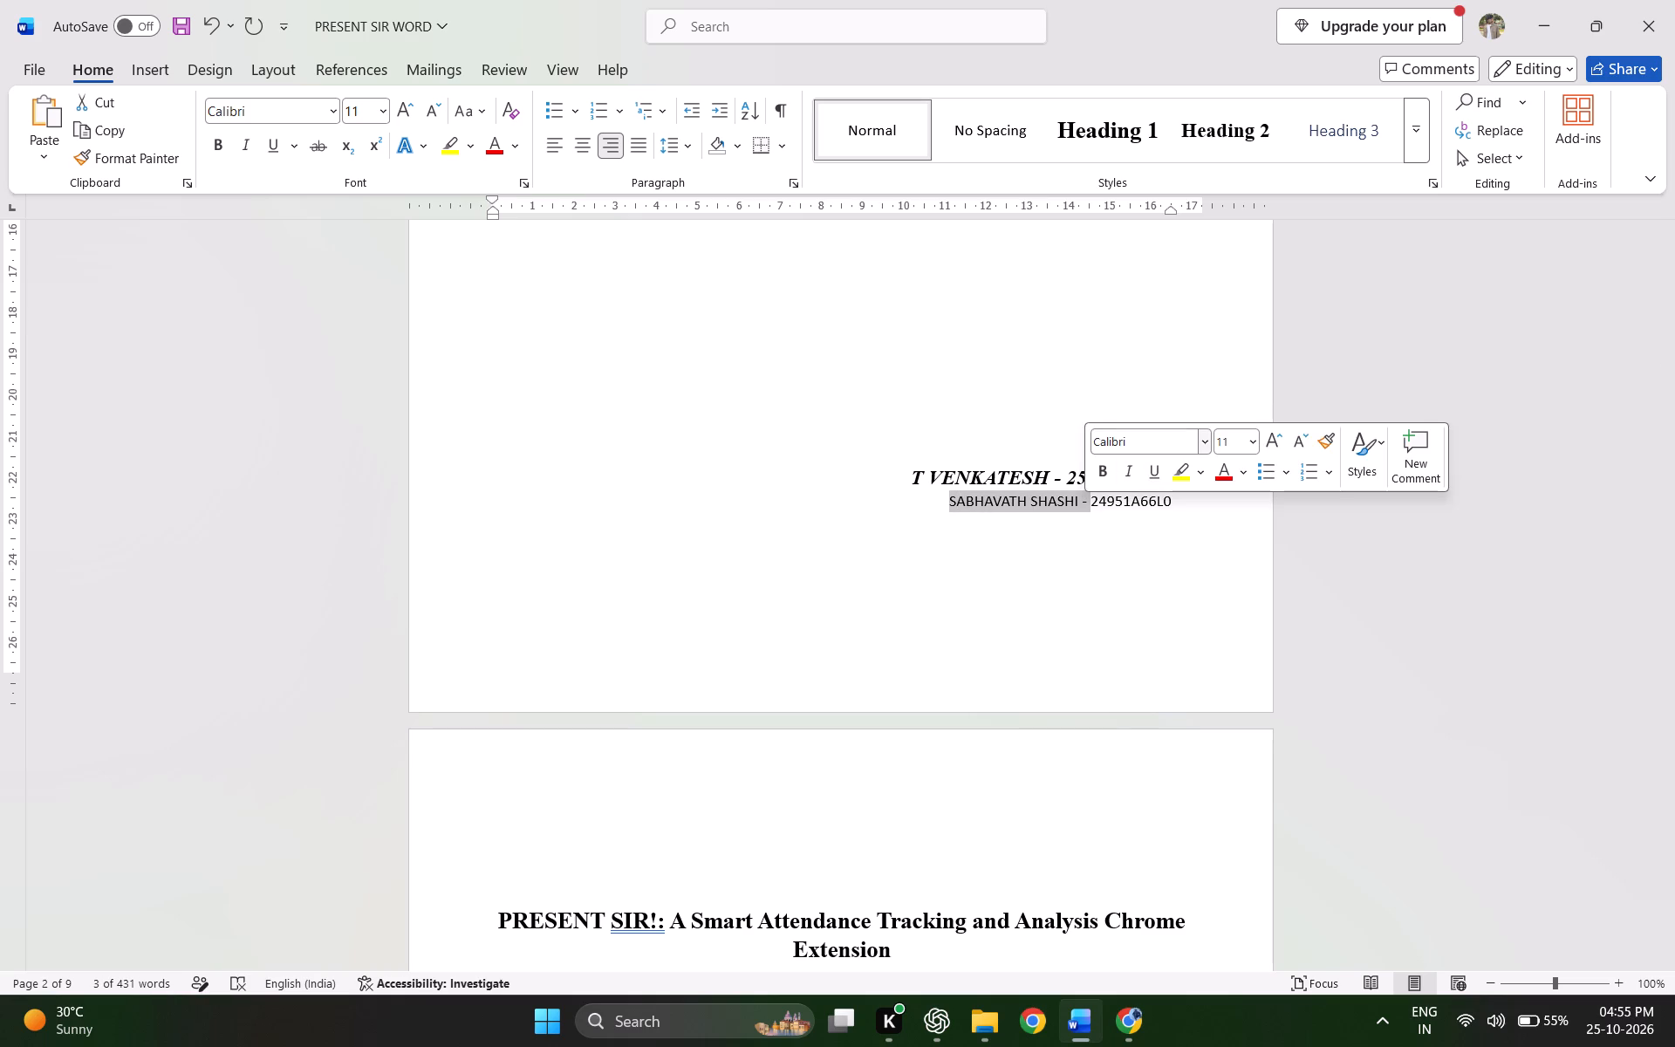
click(1200, 448)
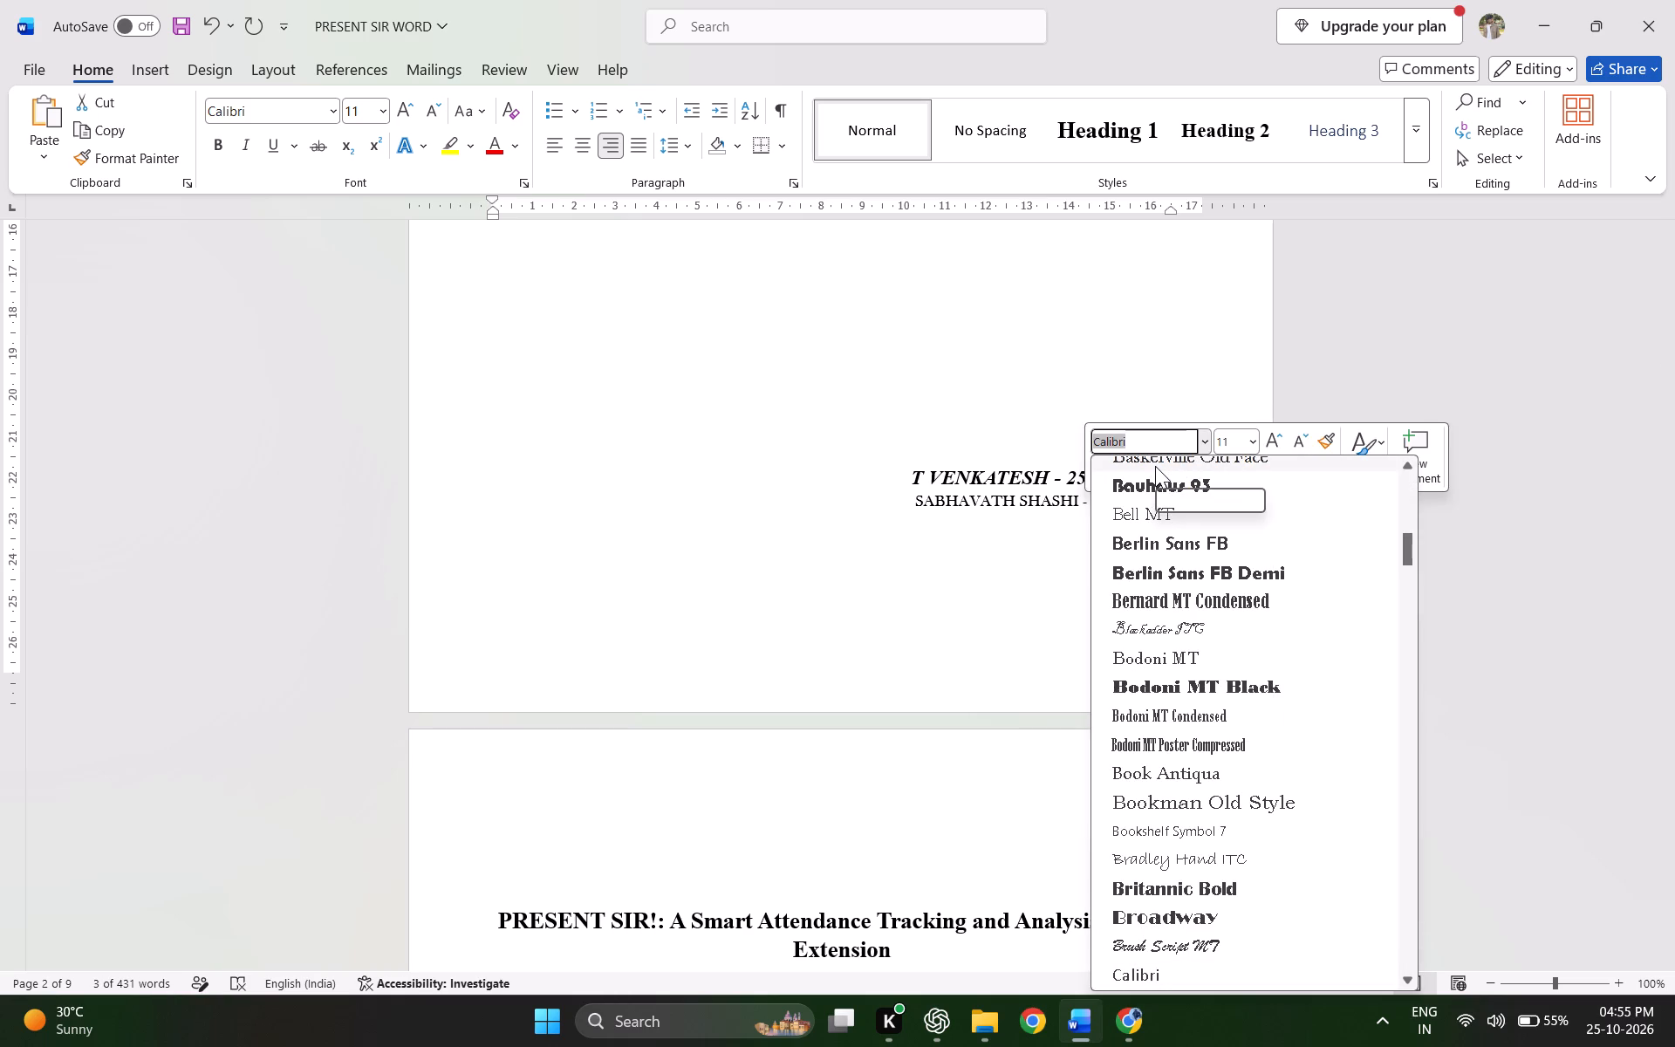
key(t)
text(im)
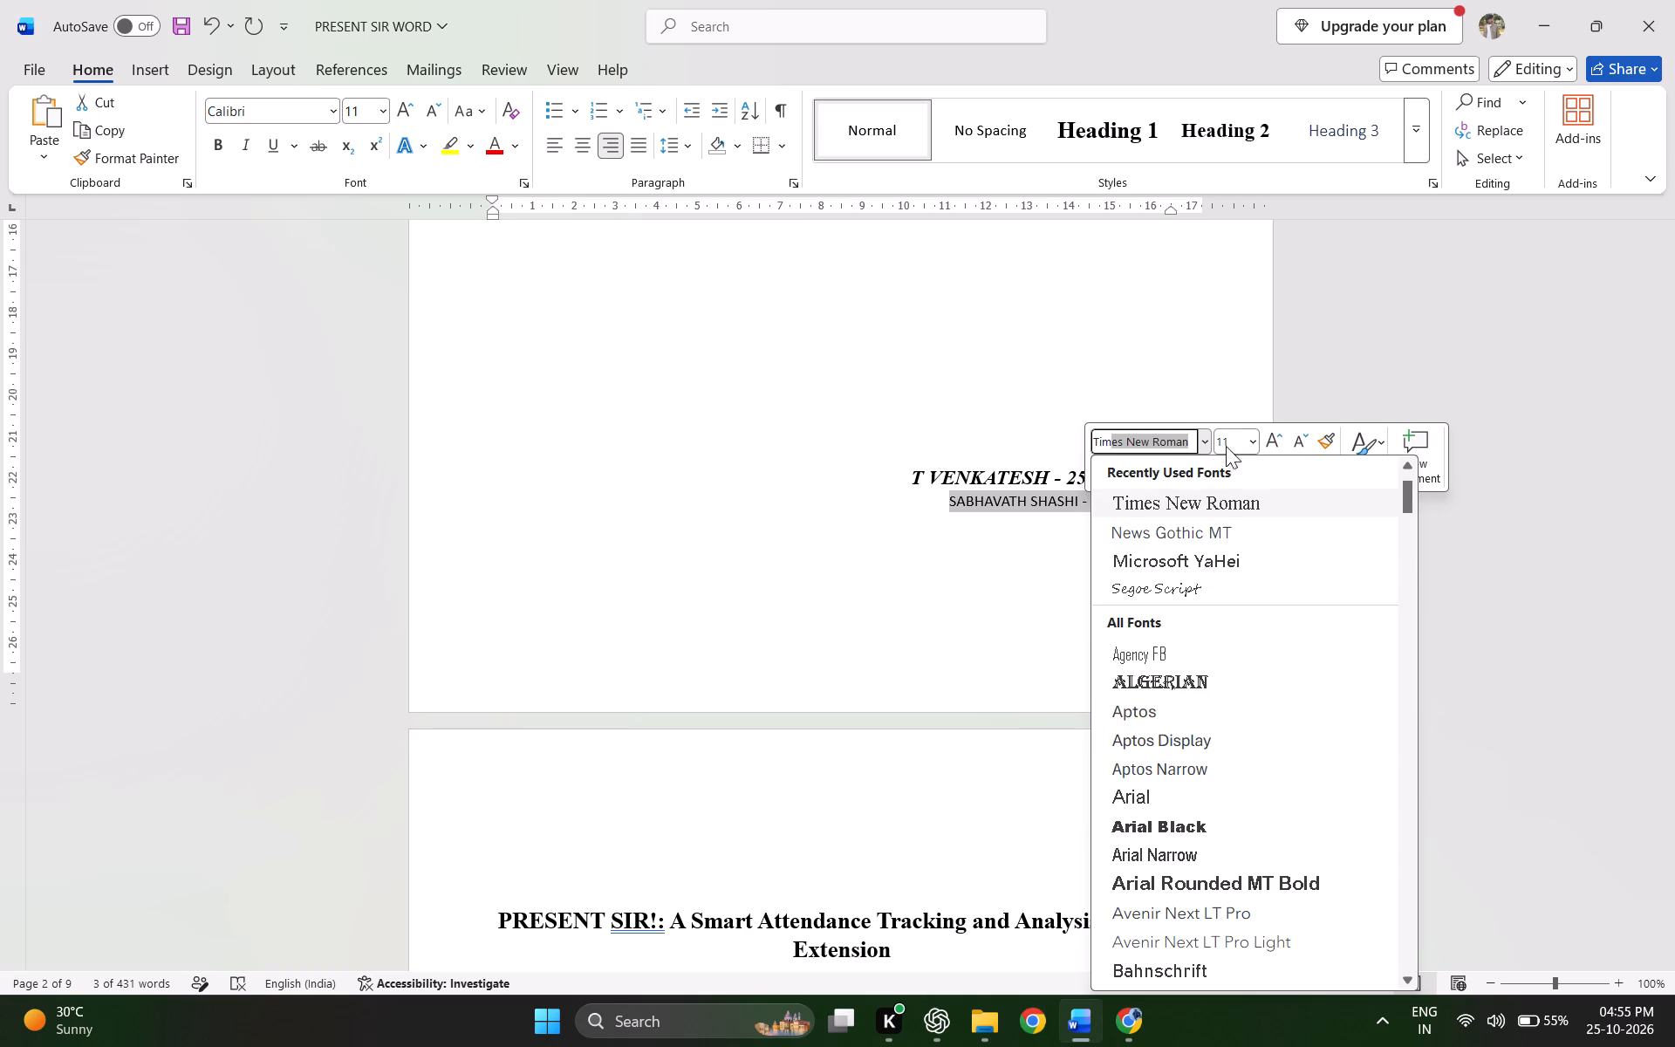
click(1275, 430)
click(1280, 435)
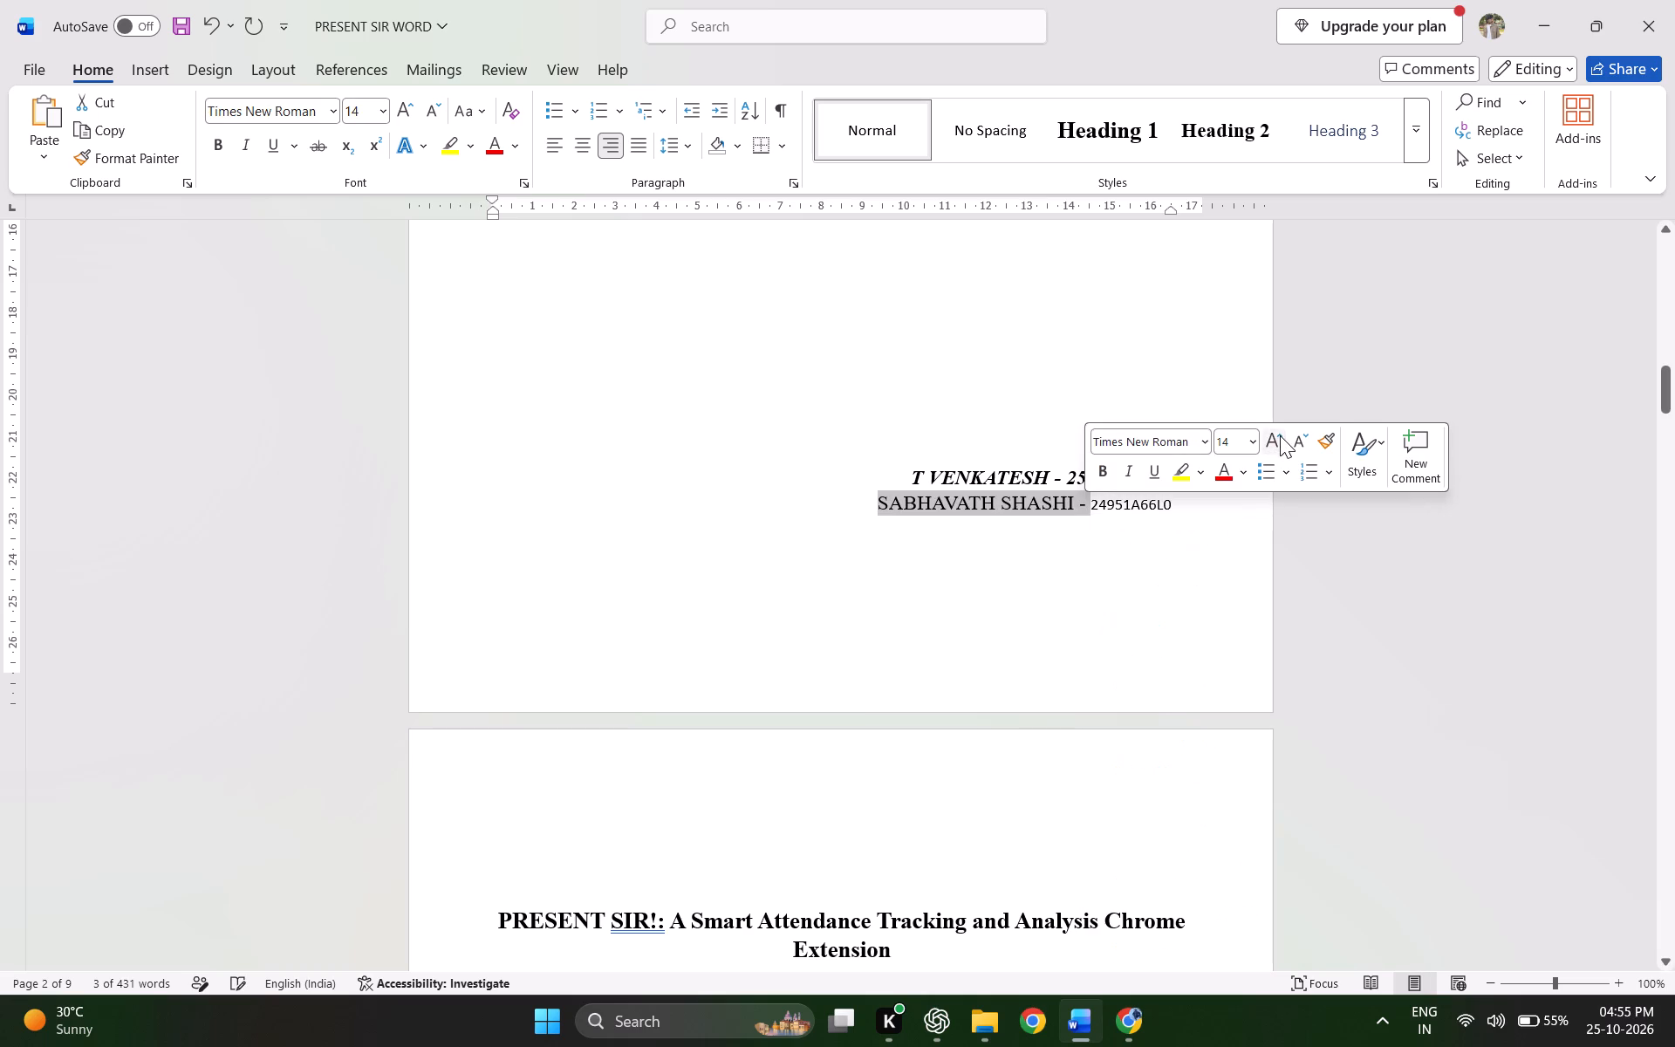
click(1280, 435)
click(1289, 444)
Format the second member's roll number as bold italic Times New Roman at 14 points, like the first member's.
click(1161, 510)
double_click(1133, 485)
click(1130, 481)
drag(1130, 481, 1079, 489)
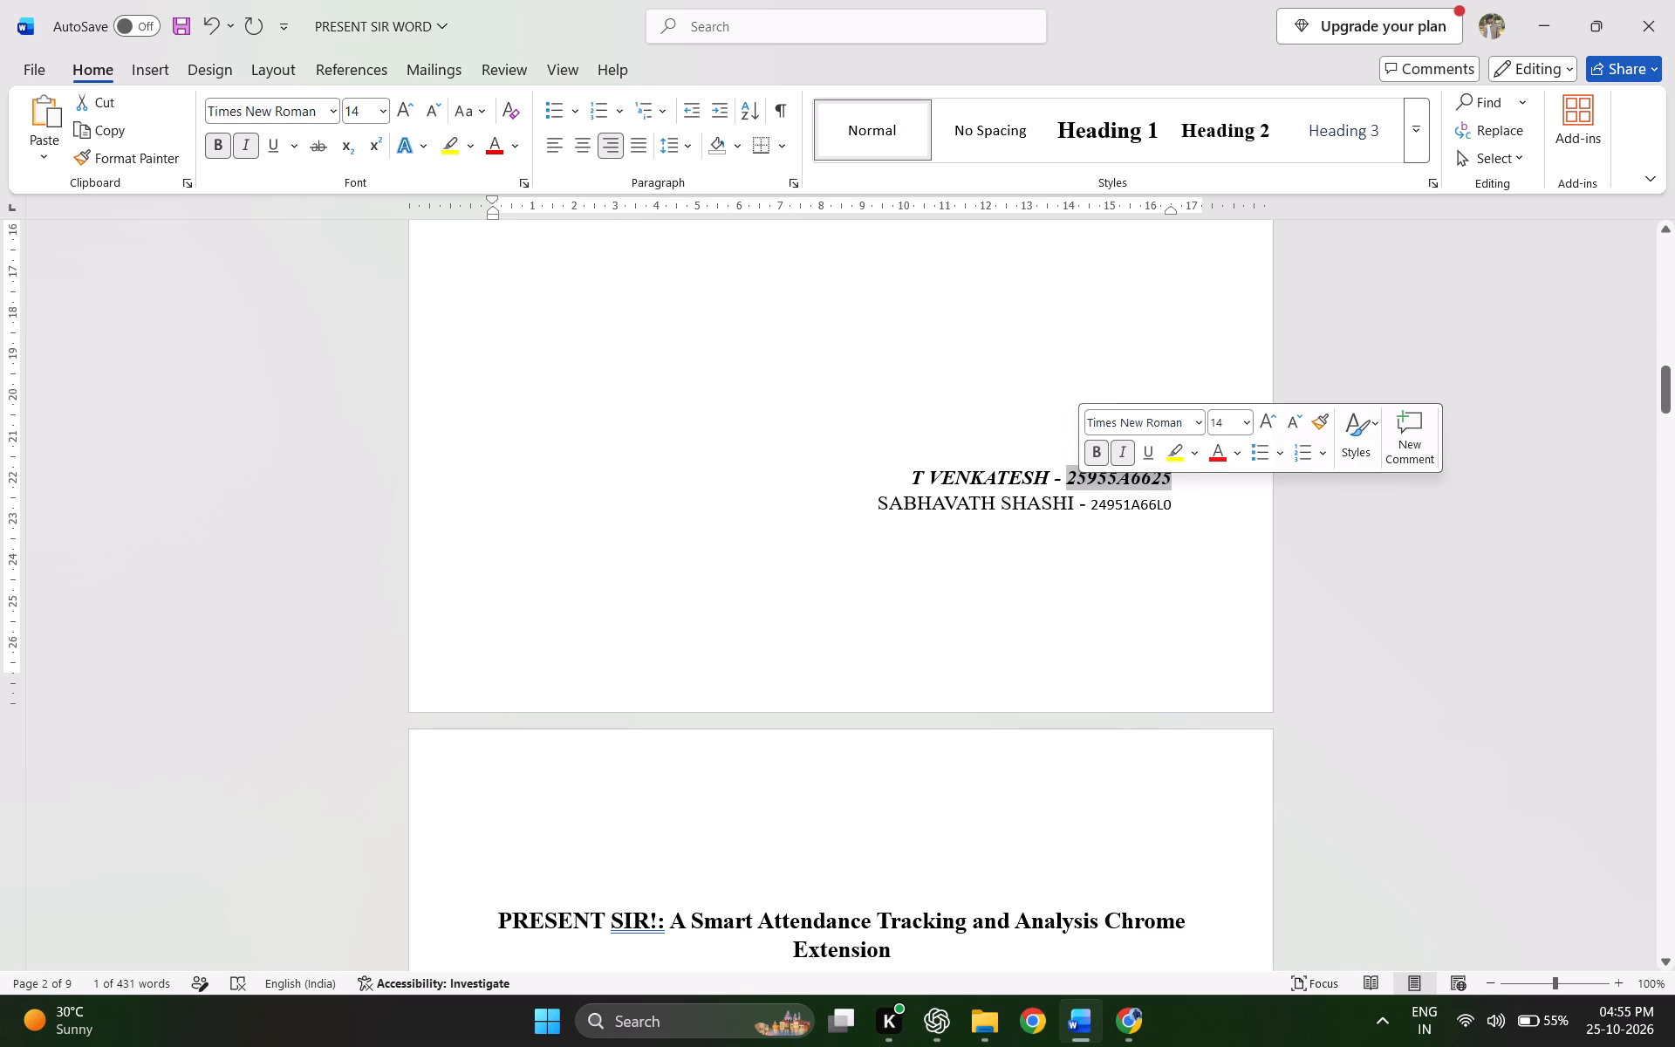
click(1138, 499)
drag(1090, 506, 1167, 503)
click(1183, 461)
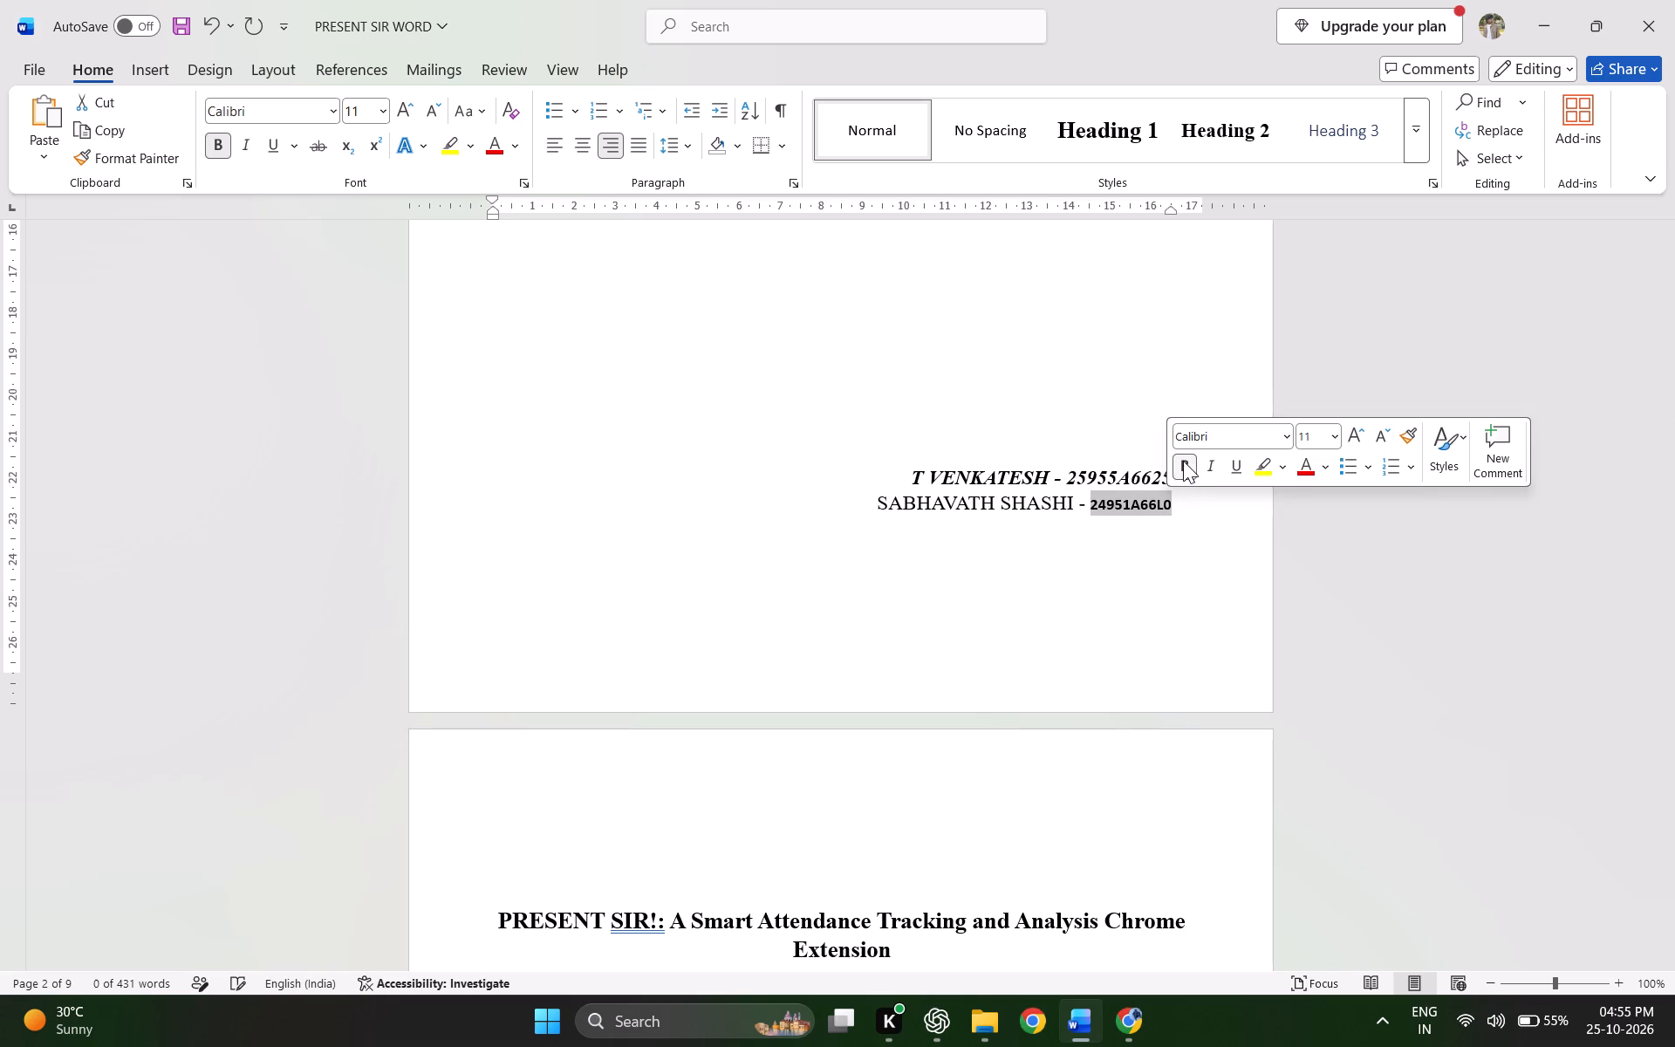
click(1292, 437)
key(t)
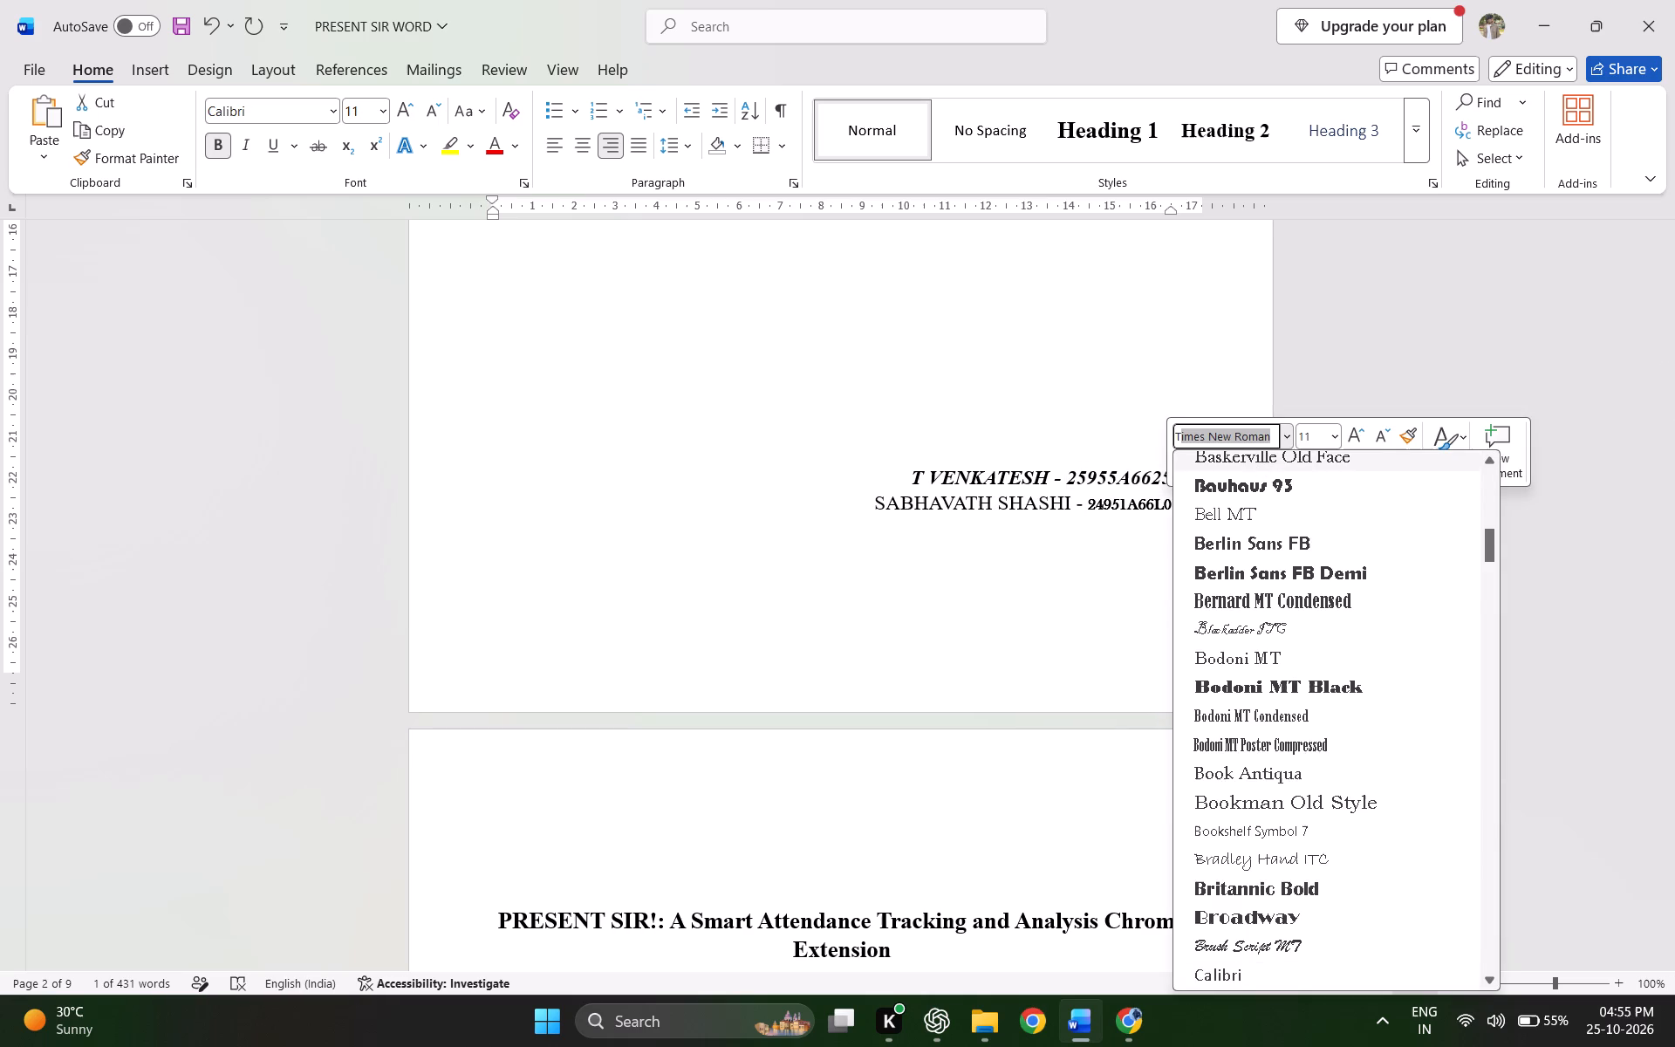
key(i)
click(1249, 499)
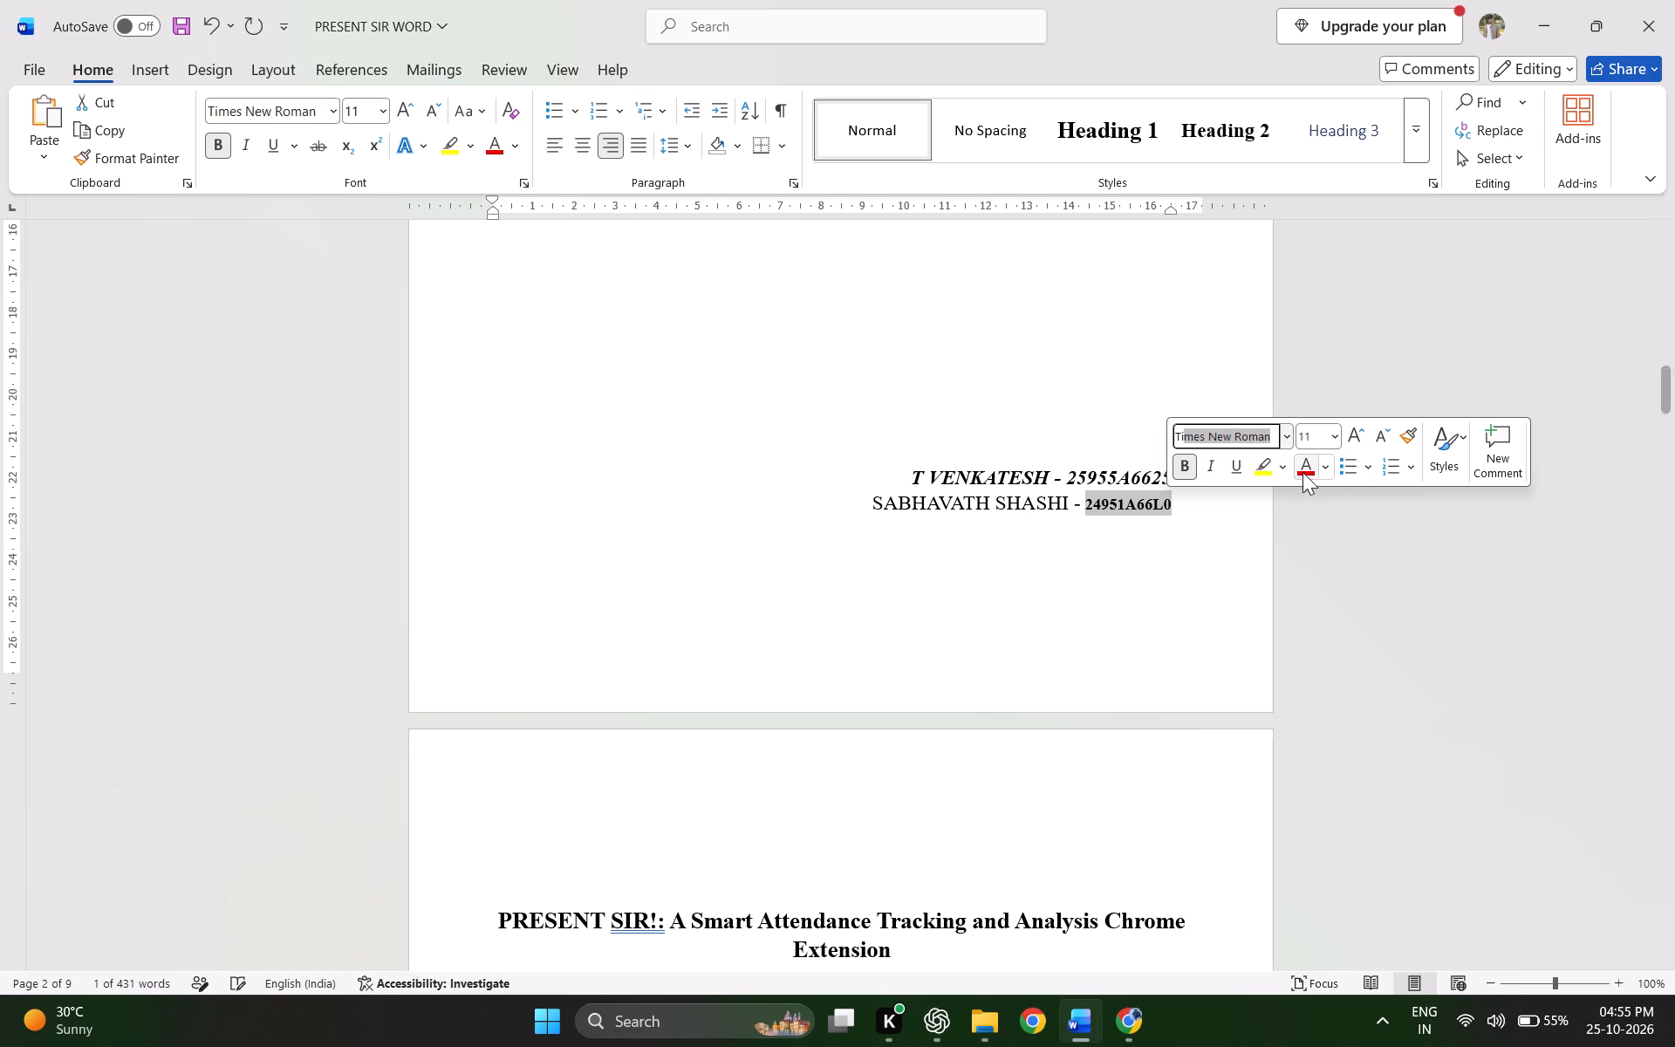
click(1359, 432)
click(1359, 432)
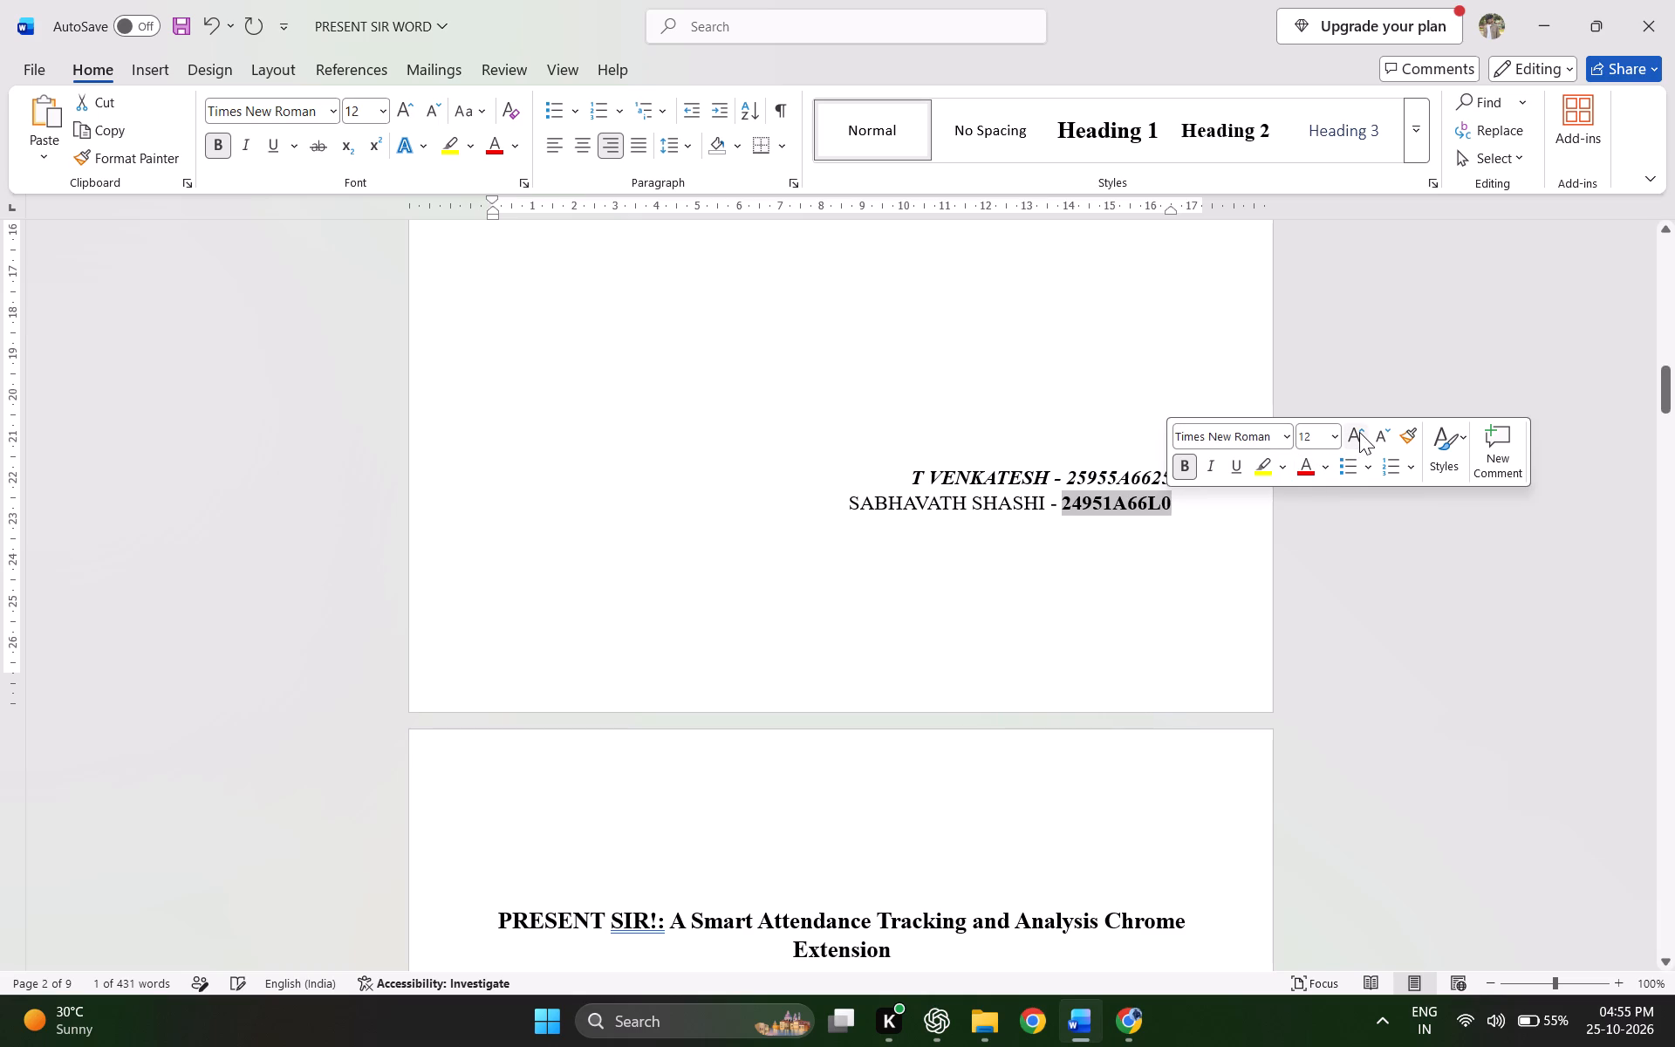
click(1209, 475)
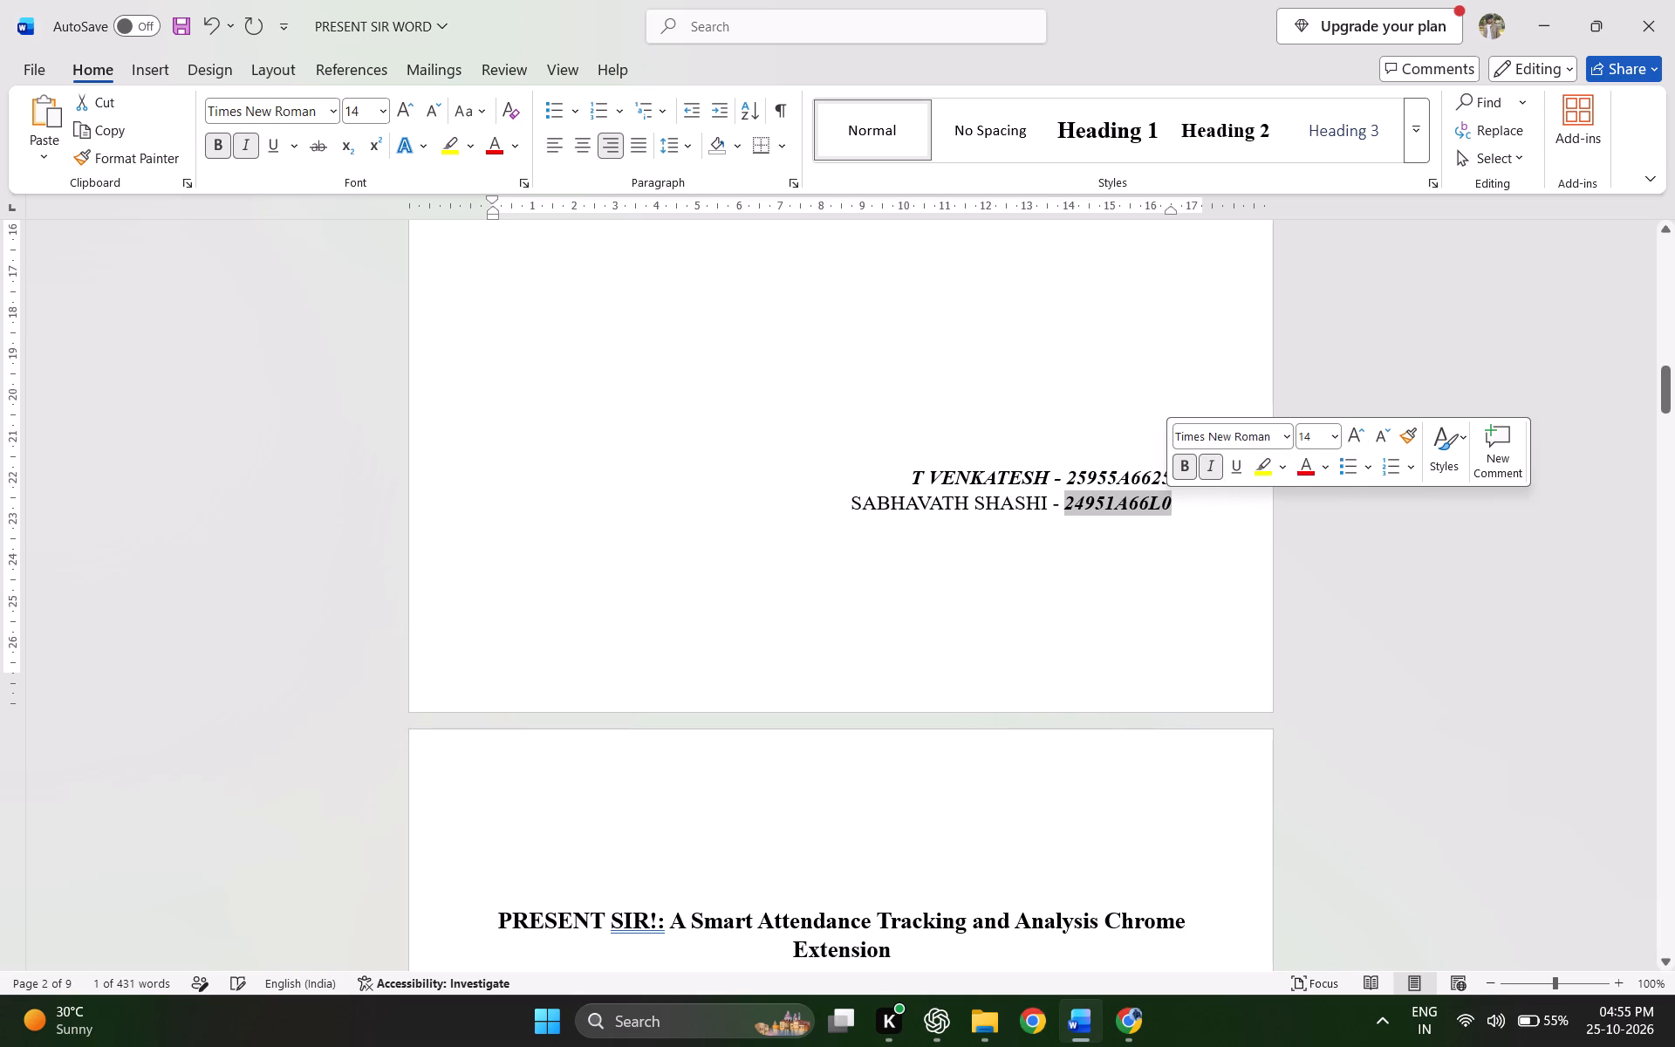
Make the second member's name bold.
click(963, 522)
drag(851, 503, 1037, 506)
click(1053, 478)
click(1034, 571)
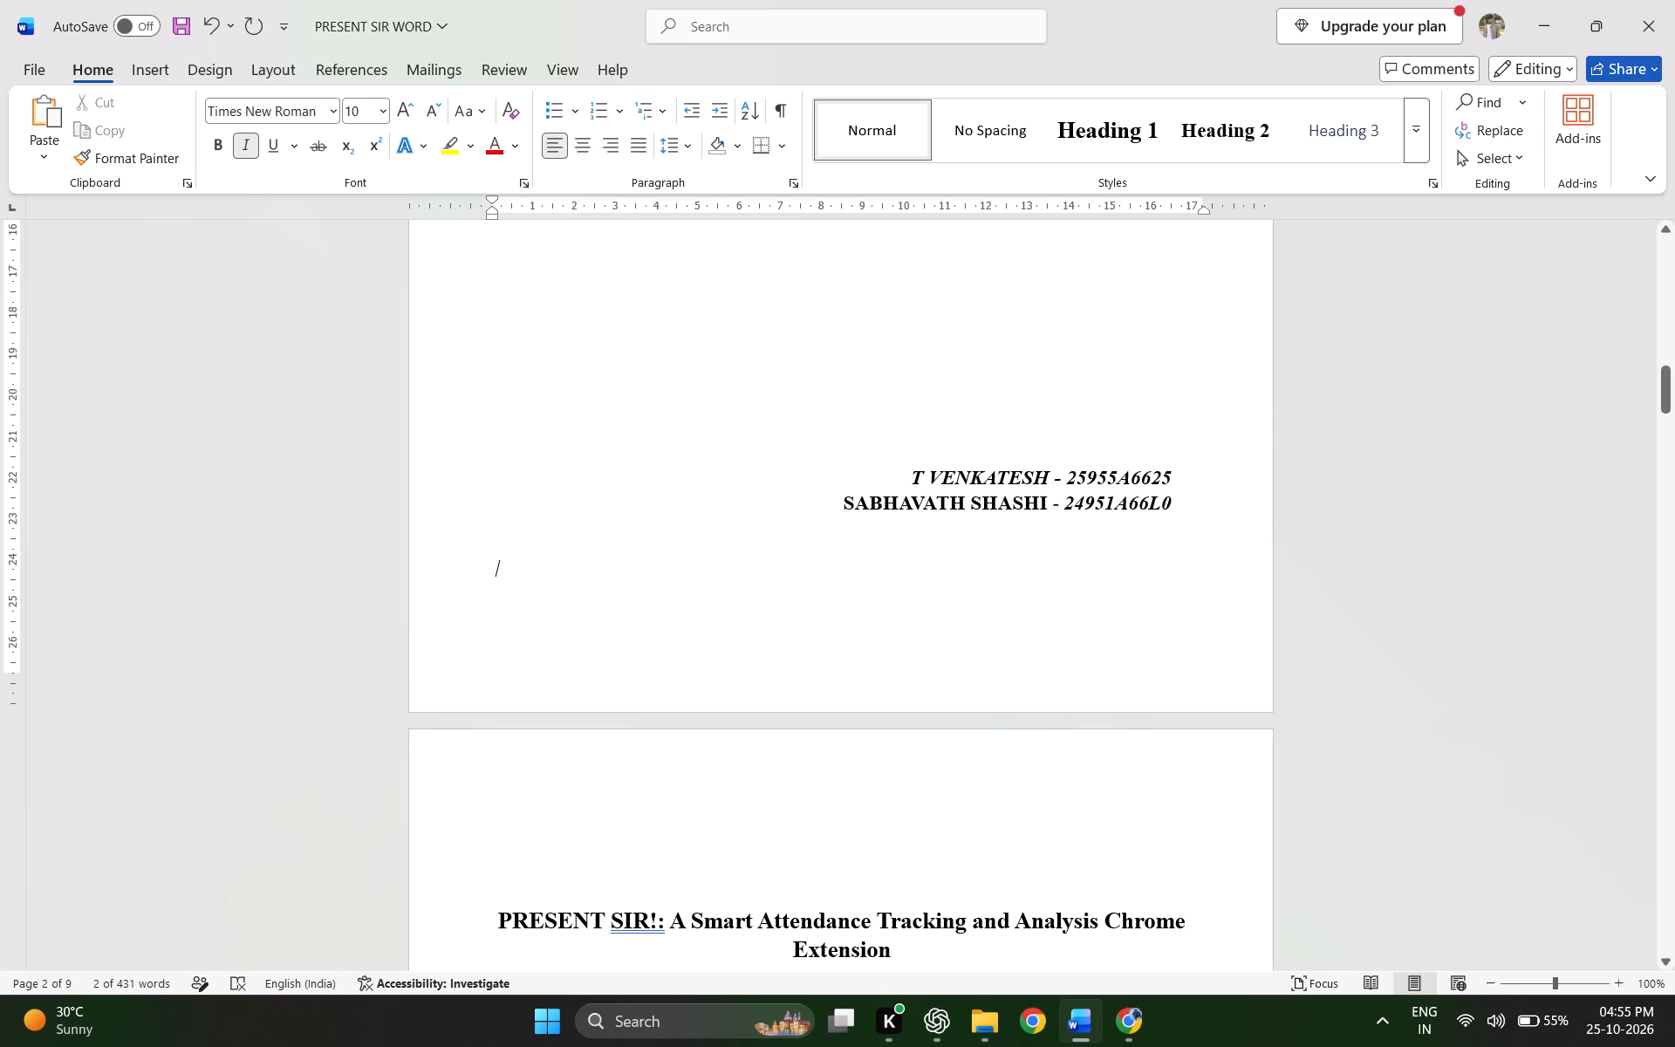
Add the third group member's full name in capitals on a new line below the second member.
click(1172, 498)
key(Return)
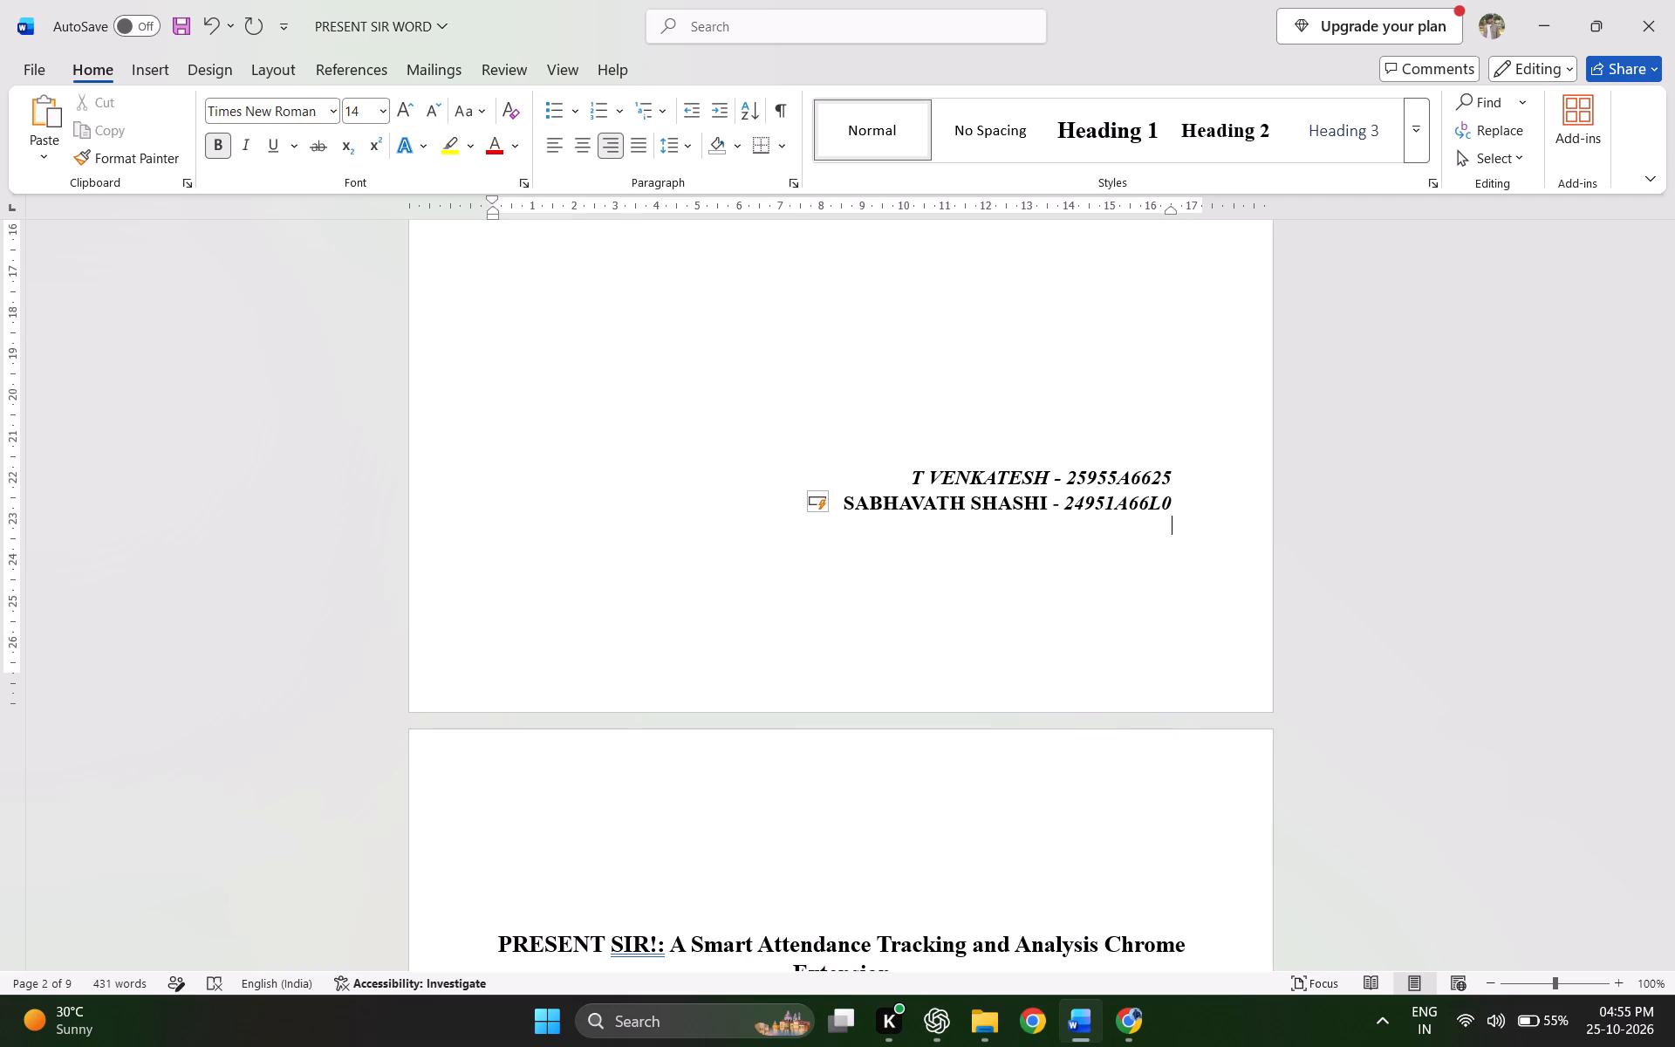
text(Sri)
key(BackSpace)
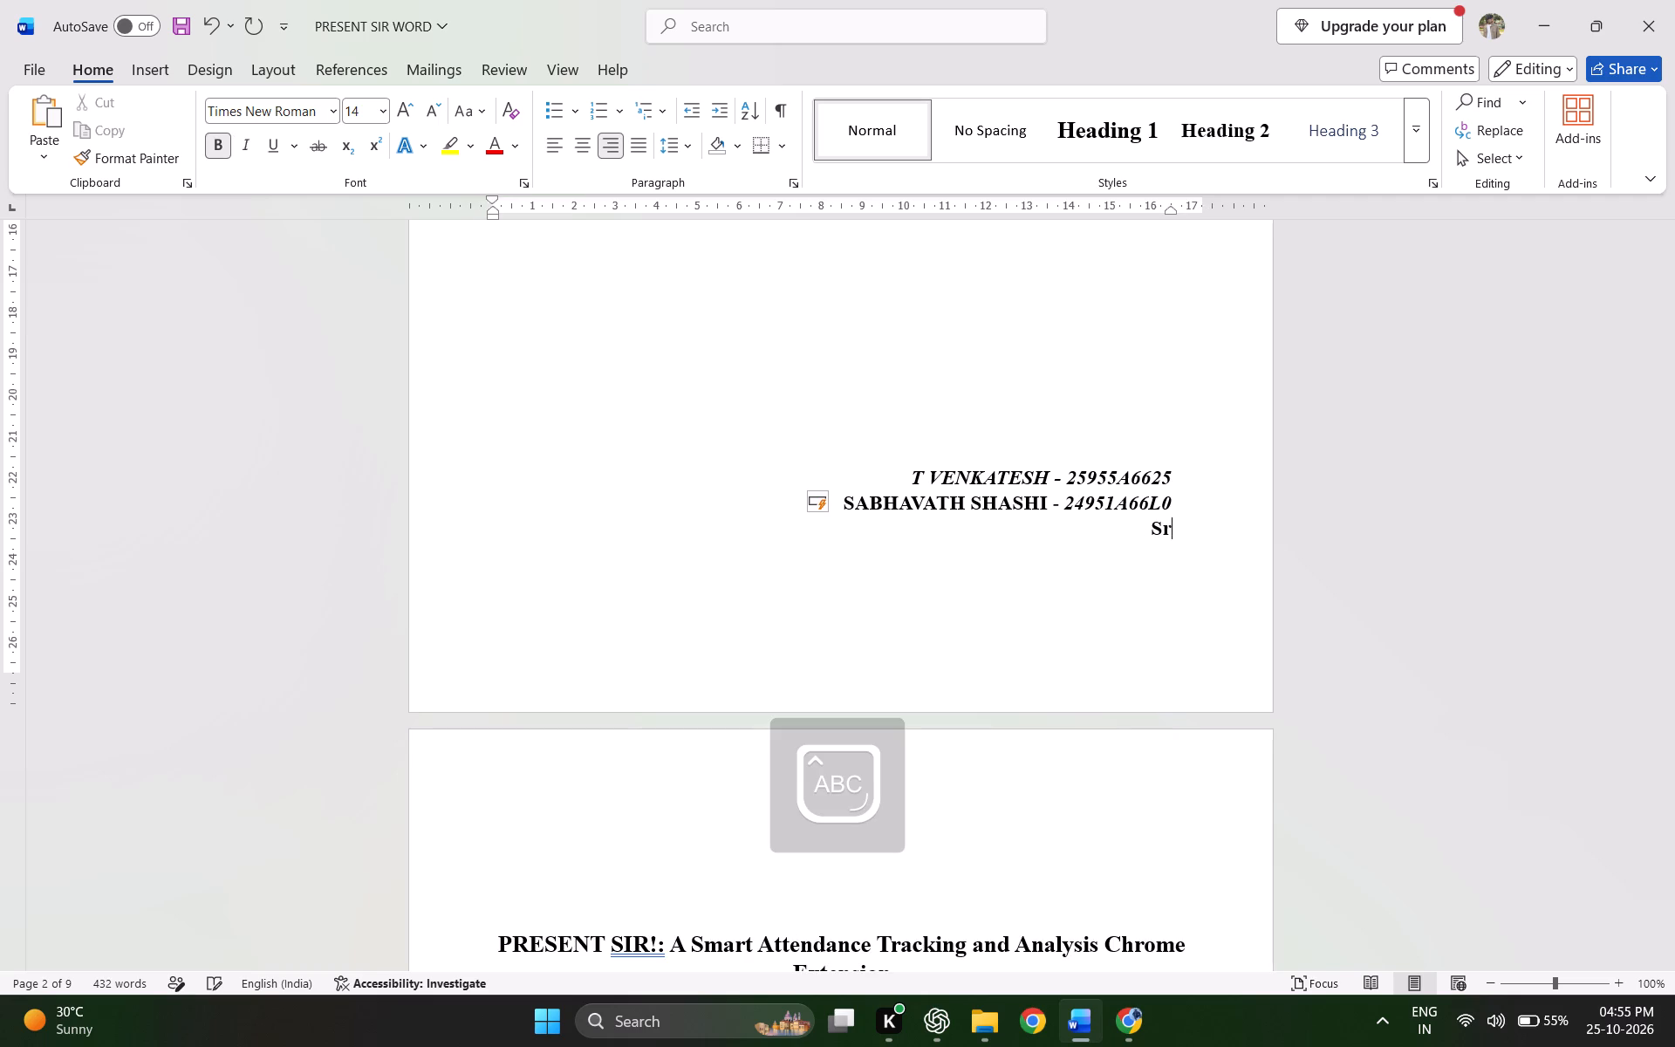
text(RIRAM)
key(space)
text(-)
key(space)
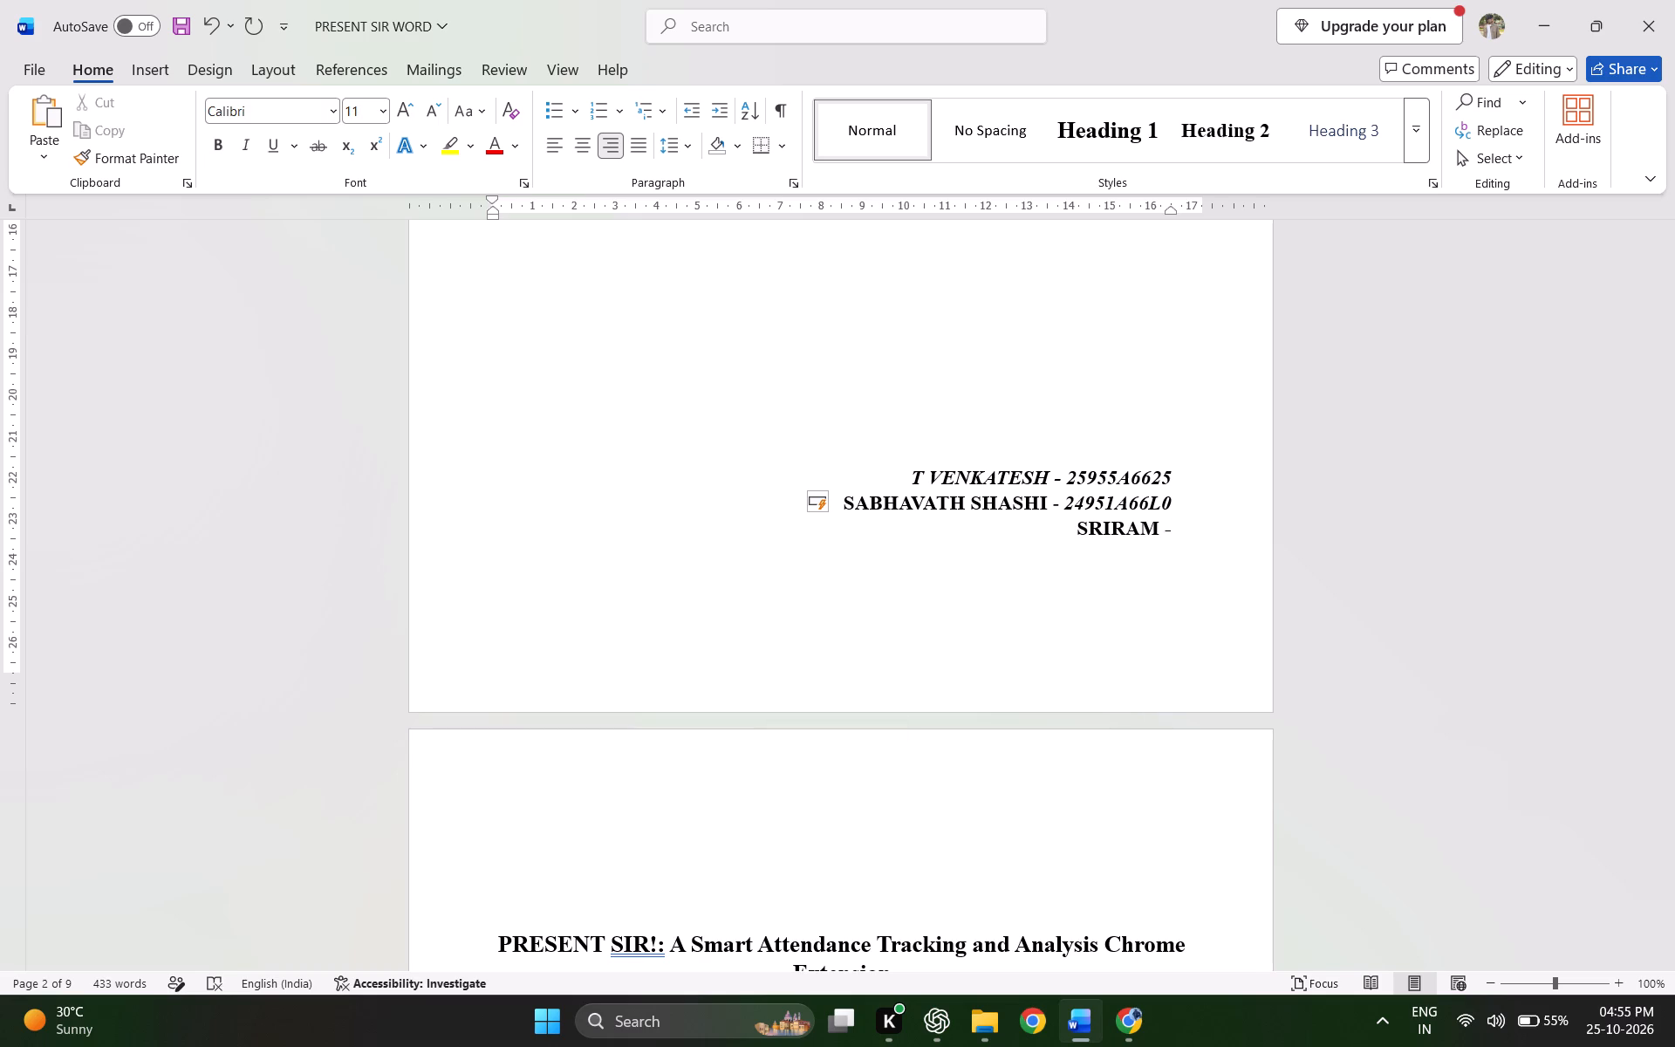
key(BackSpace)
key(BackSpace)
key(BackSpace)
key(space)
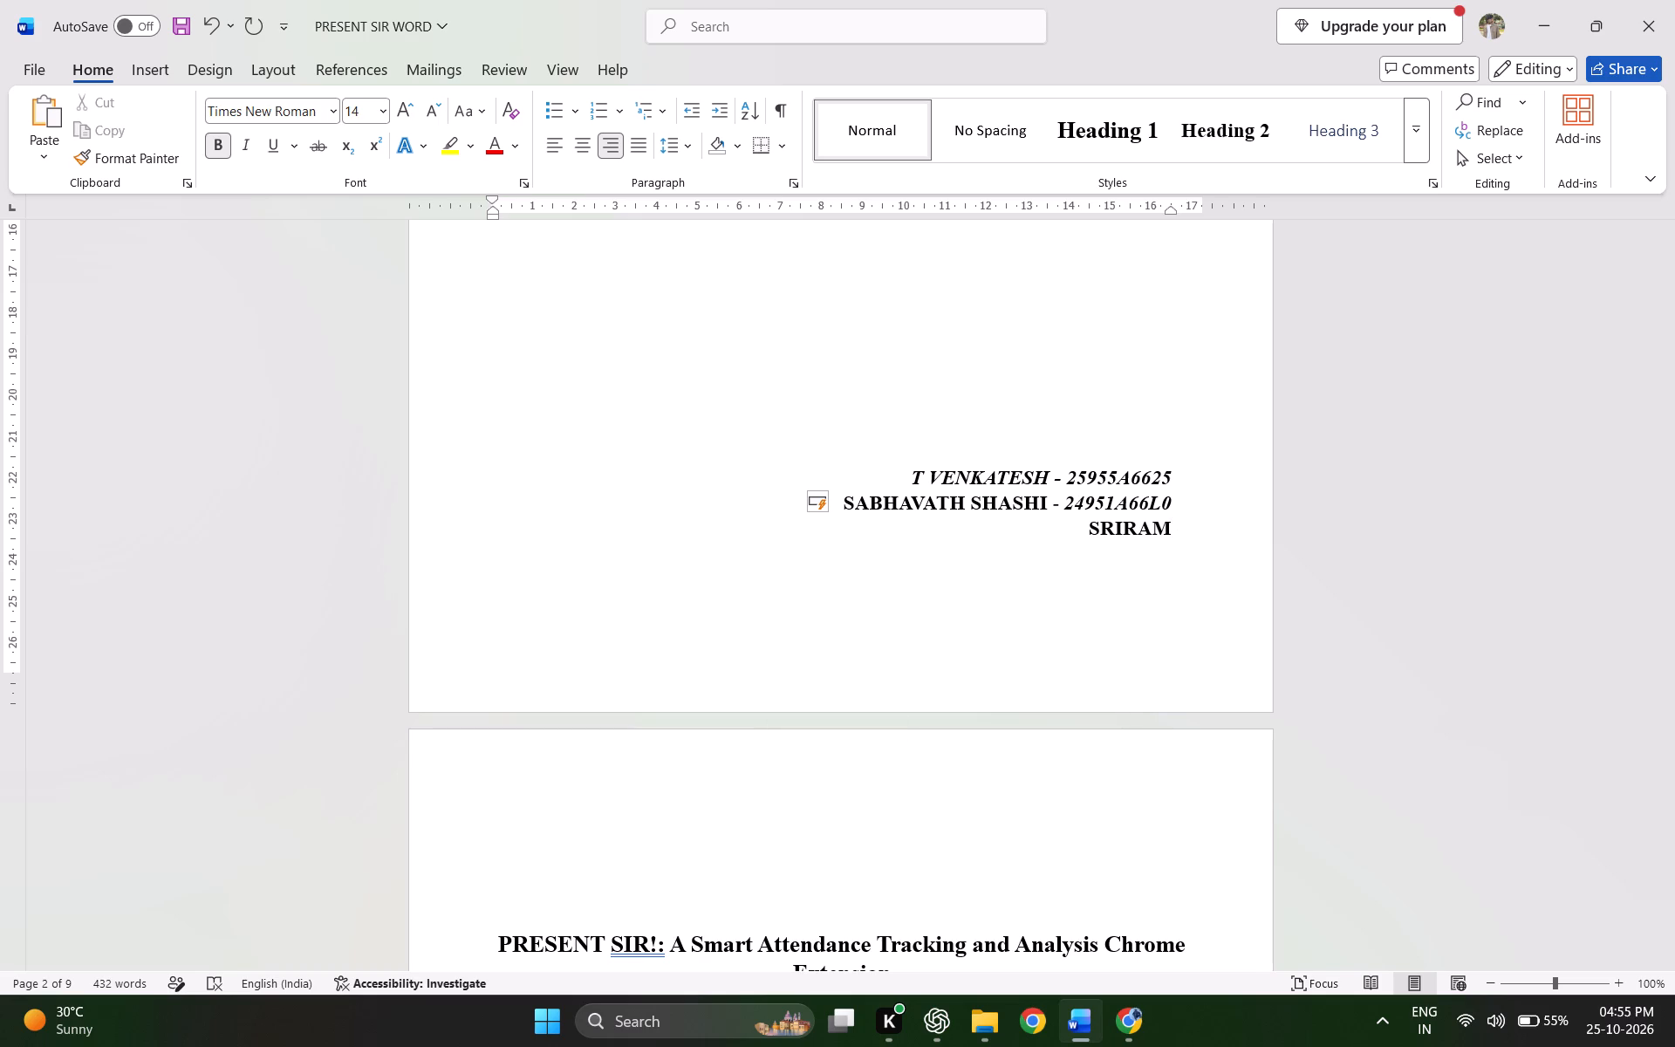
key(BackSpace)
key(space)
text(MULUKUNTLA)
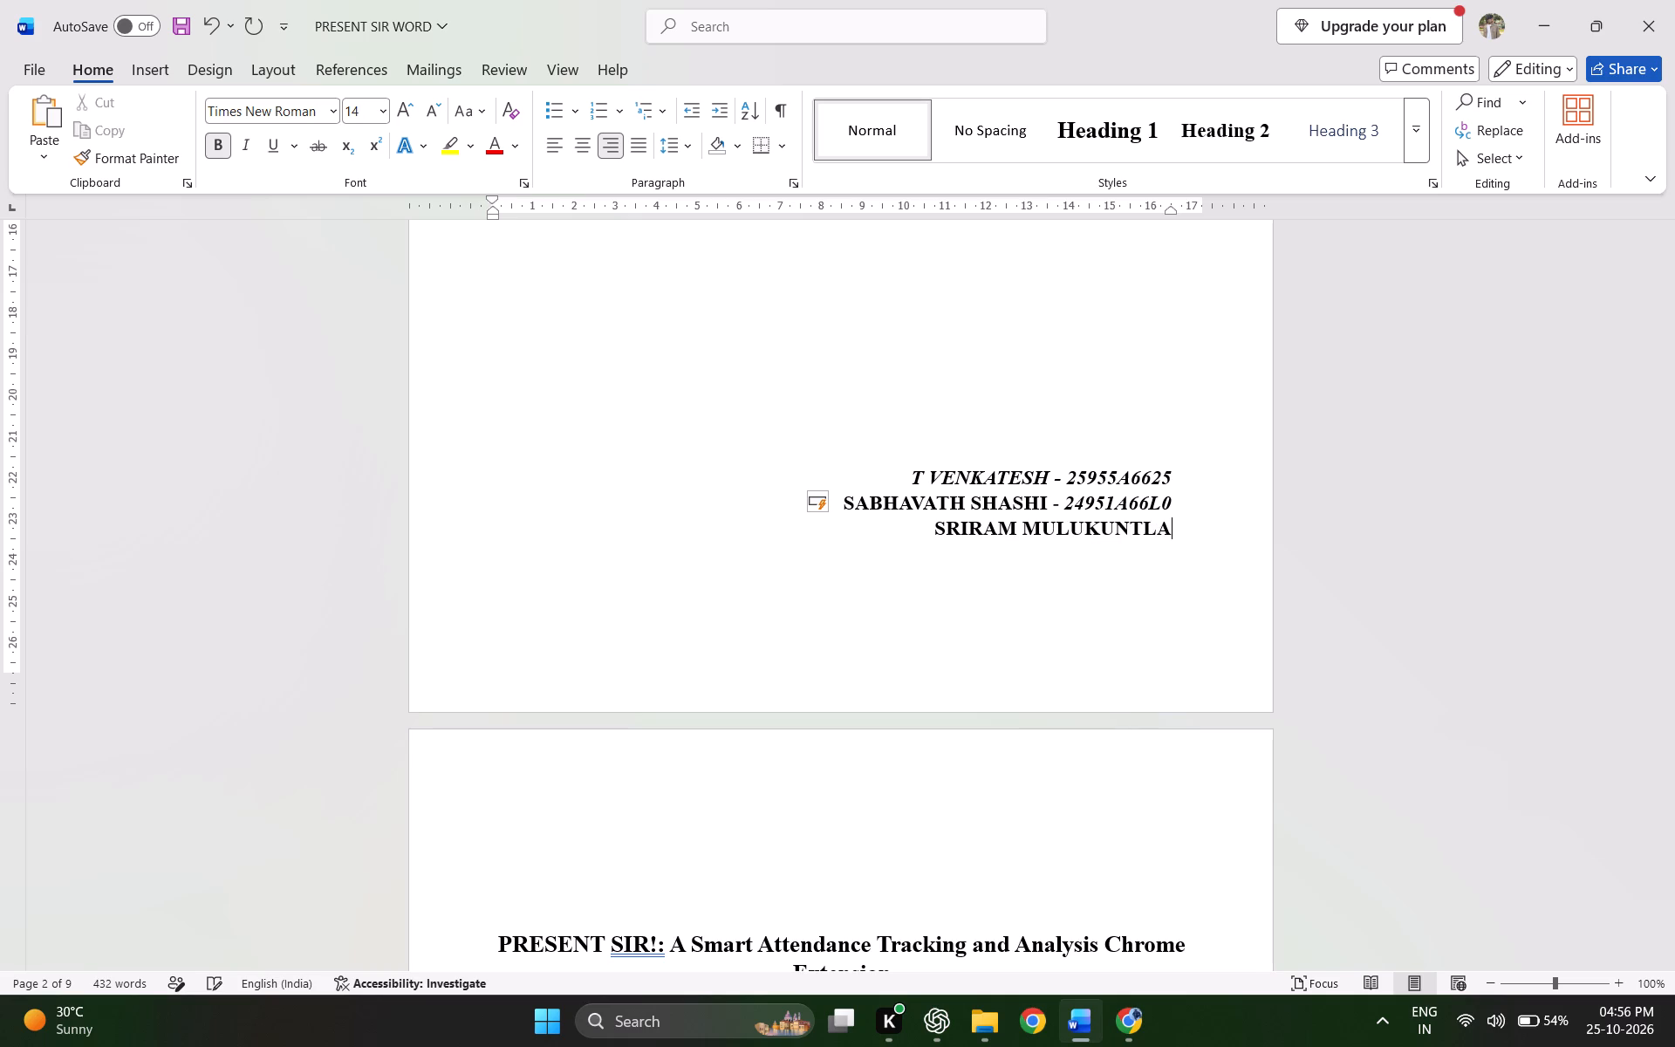
Append a spaced dash and the third member's roll number after the name.
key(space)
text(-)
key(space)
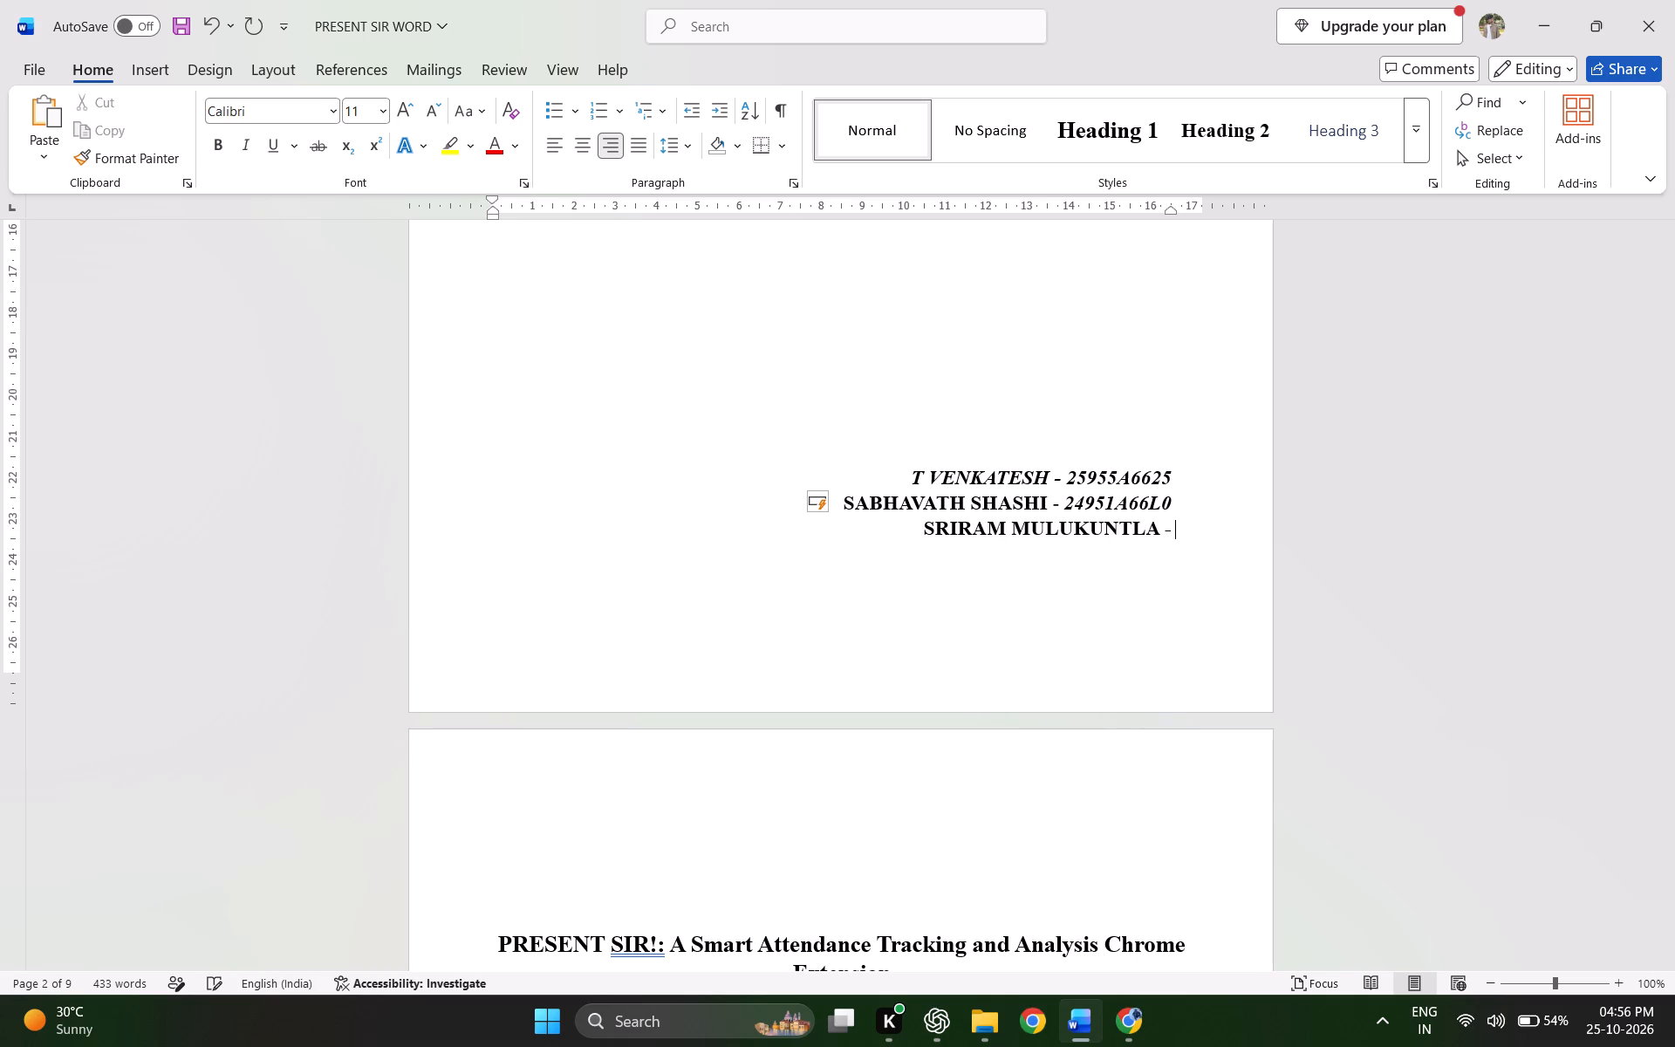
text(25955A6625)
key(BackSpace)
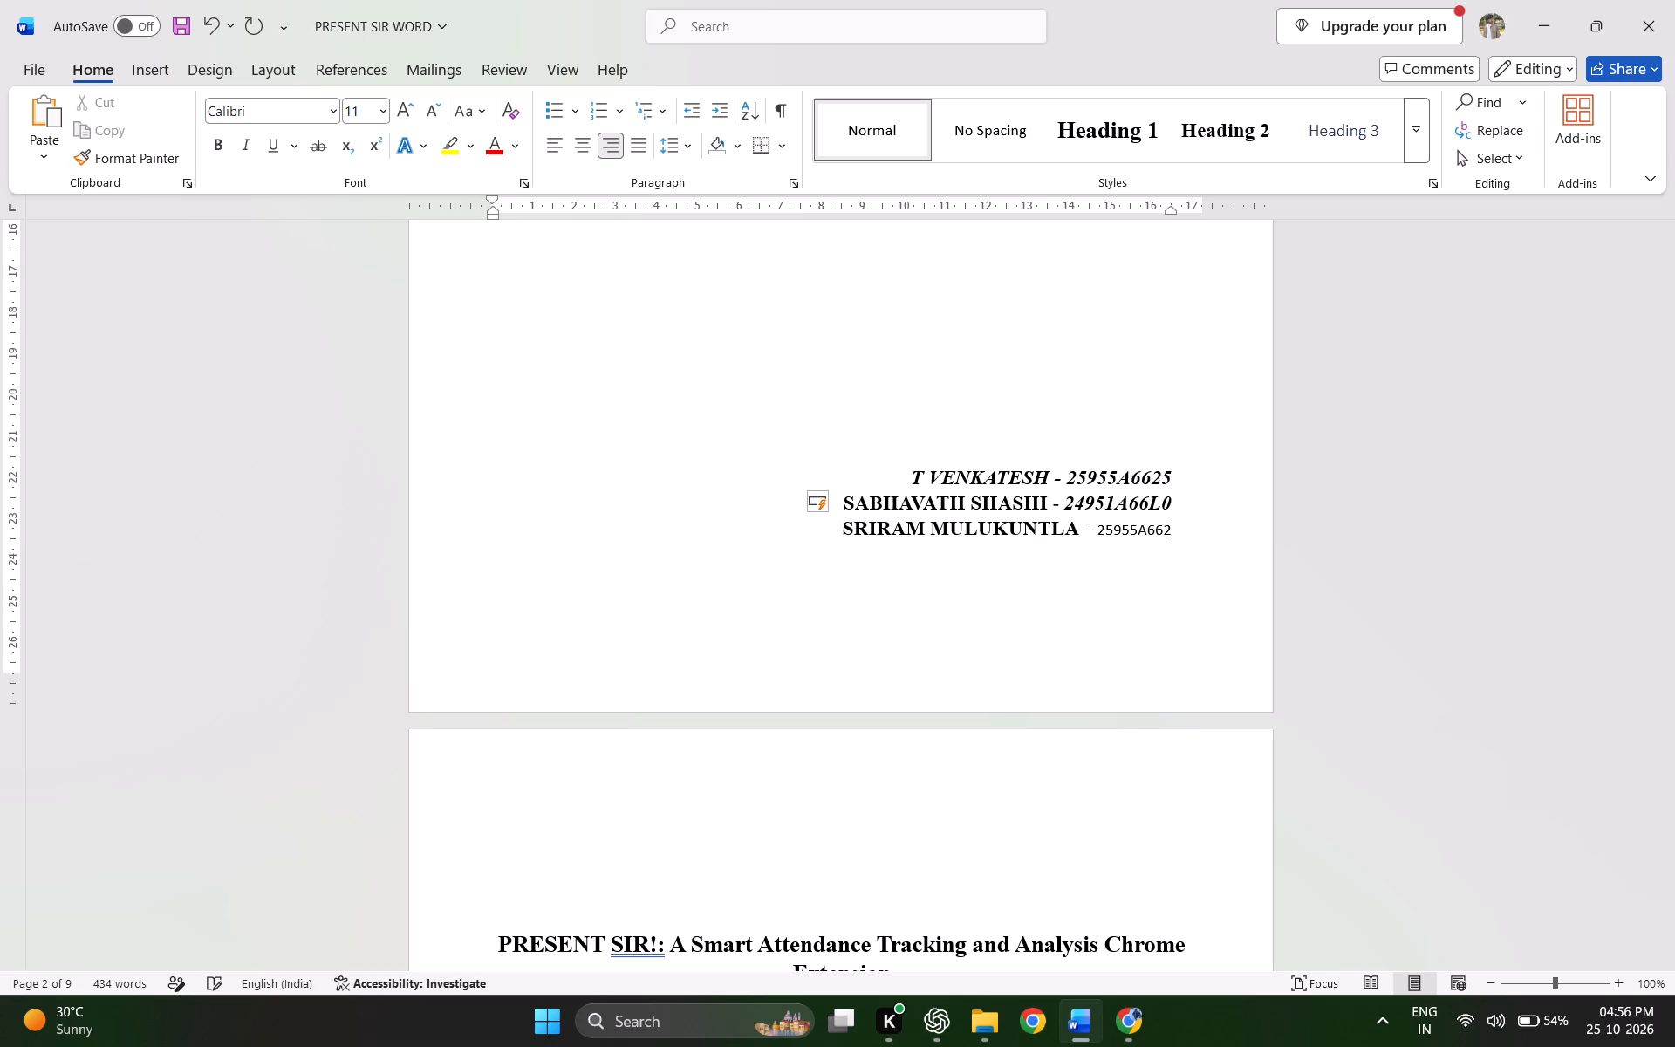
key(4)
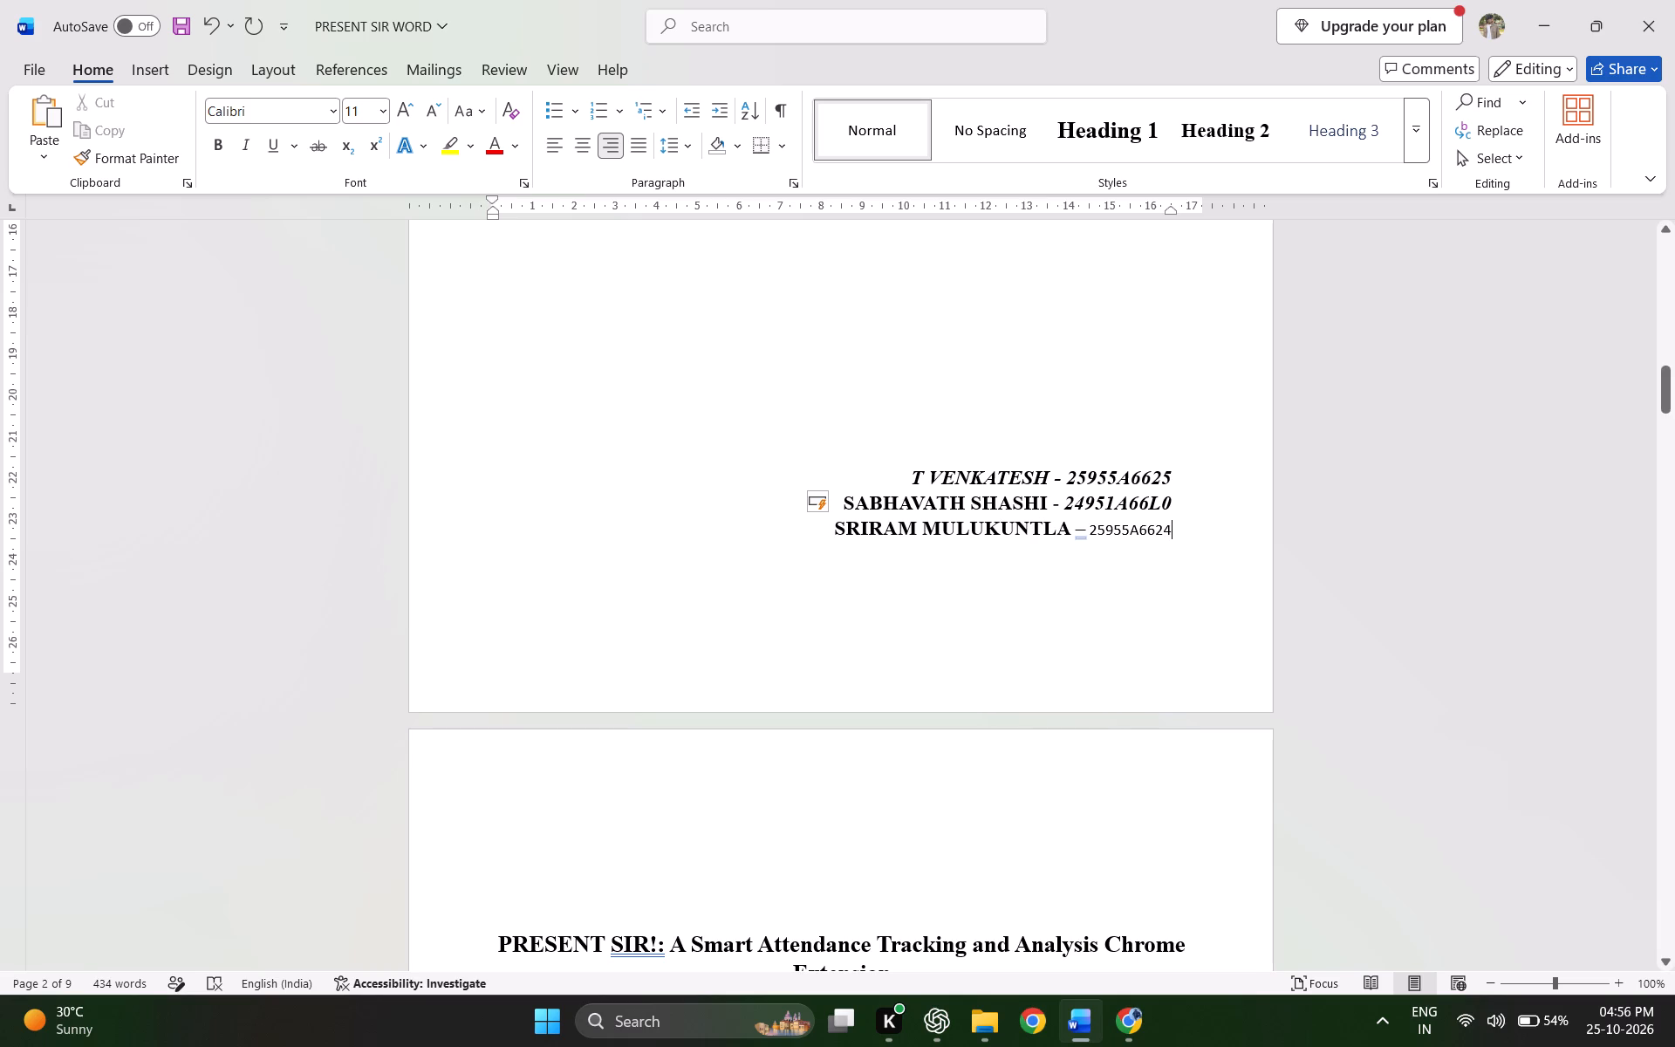
Format the third member's roll number as bold italic Times New Roman at 14 points.
drag(1090, 531, 1171, 532)
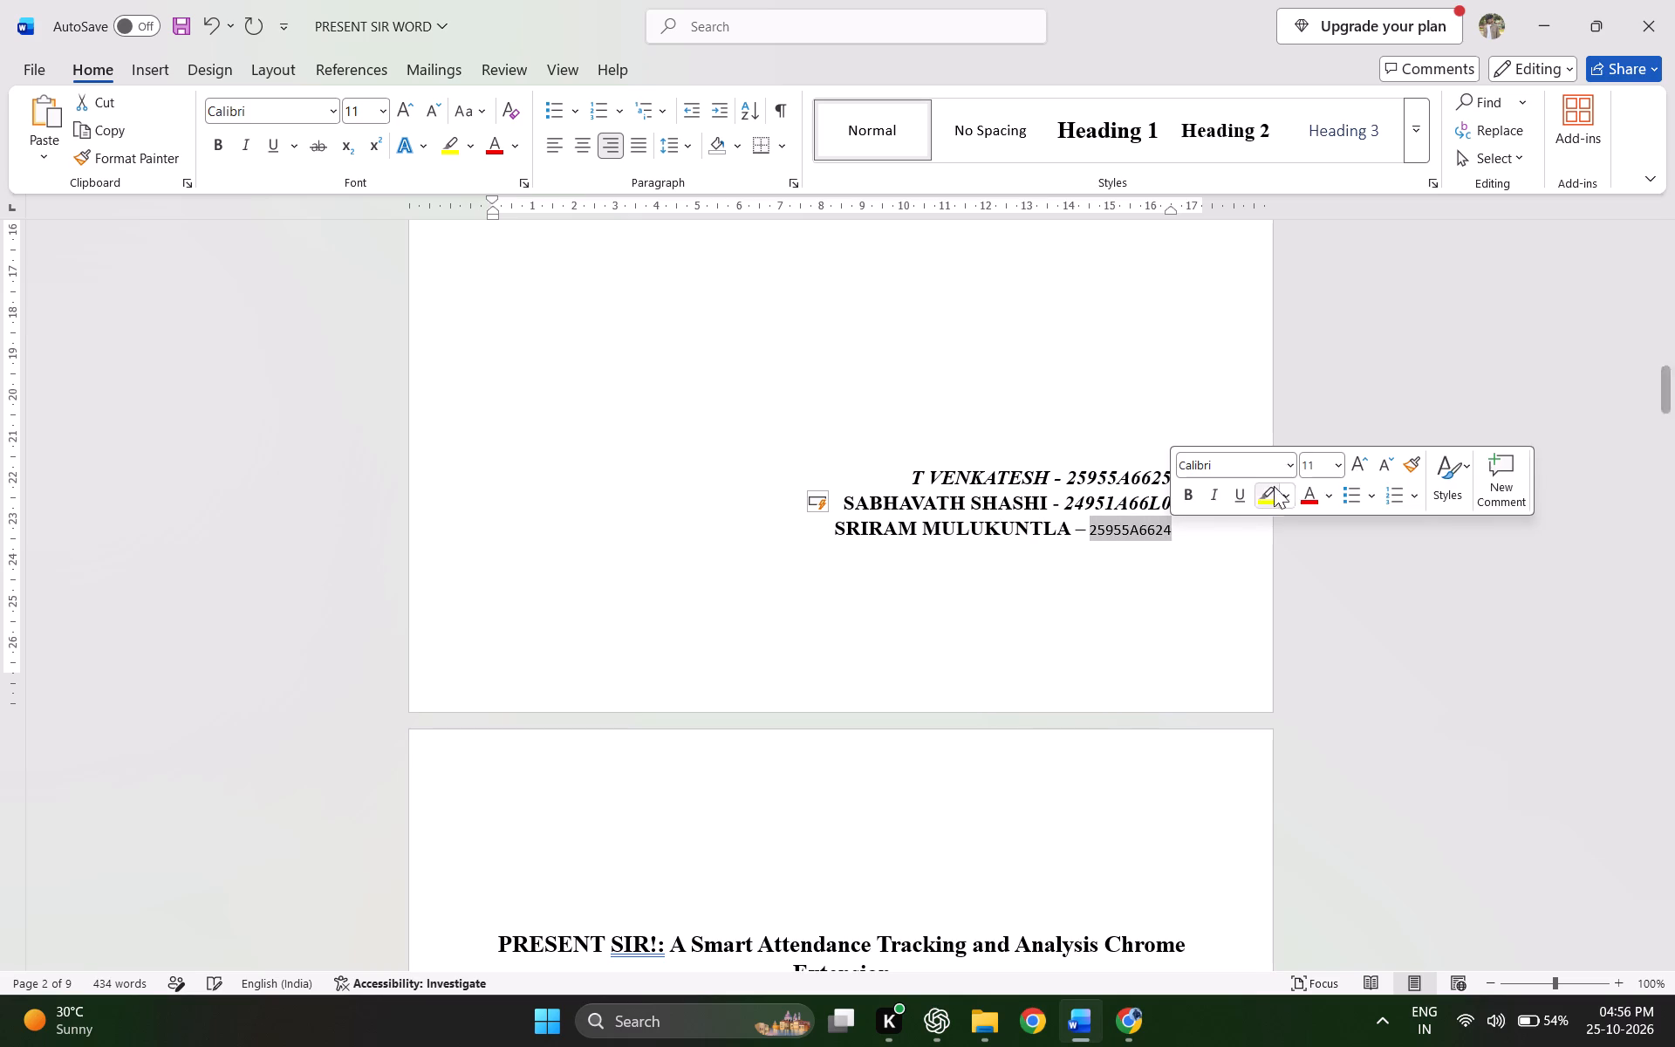
click(1291, 464)
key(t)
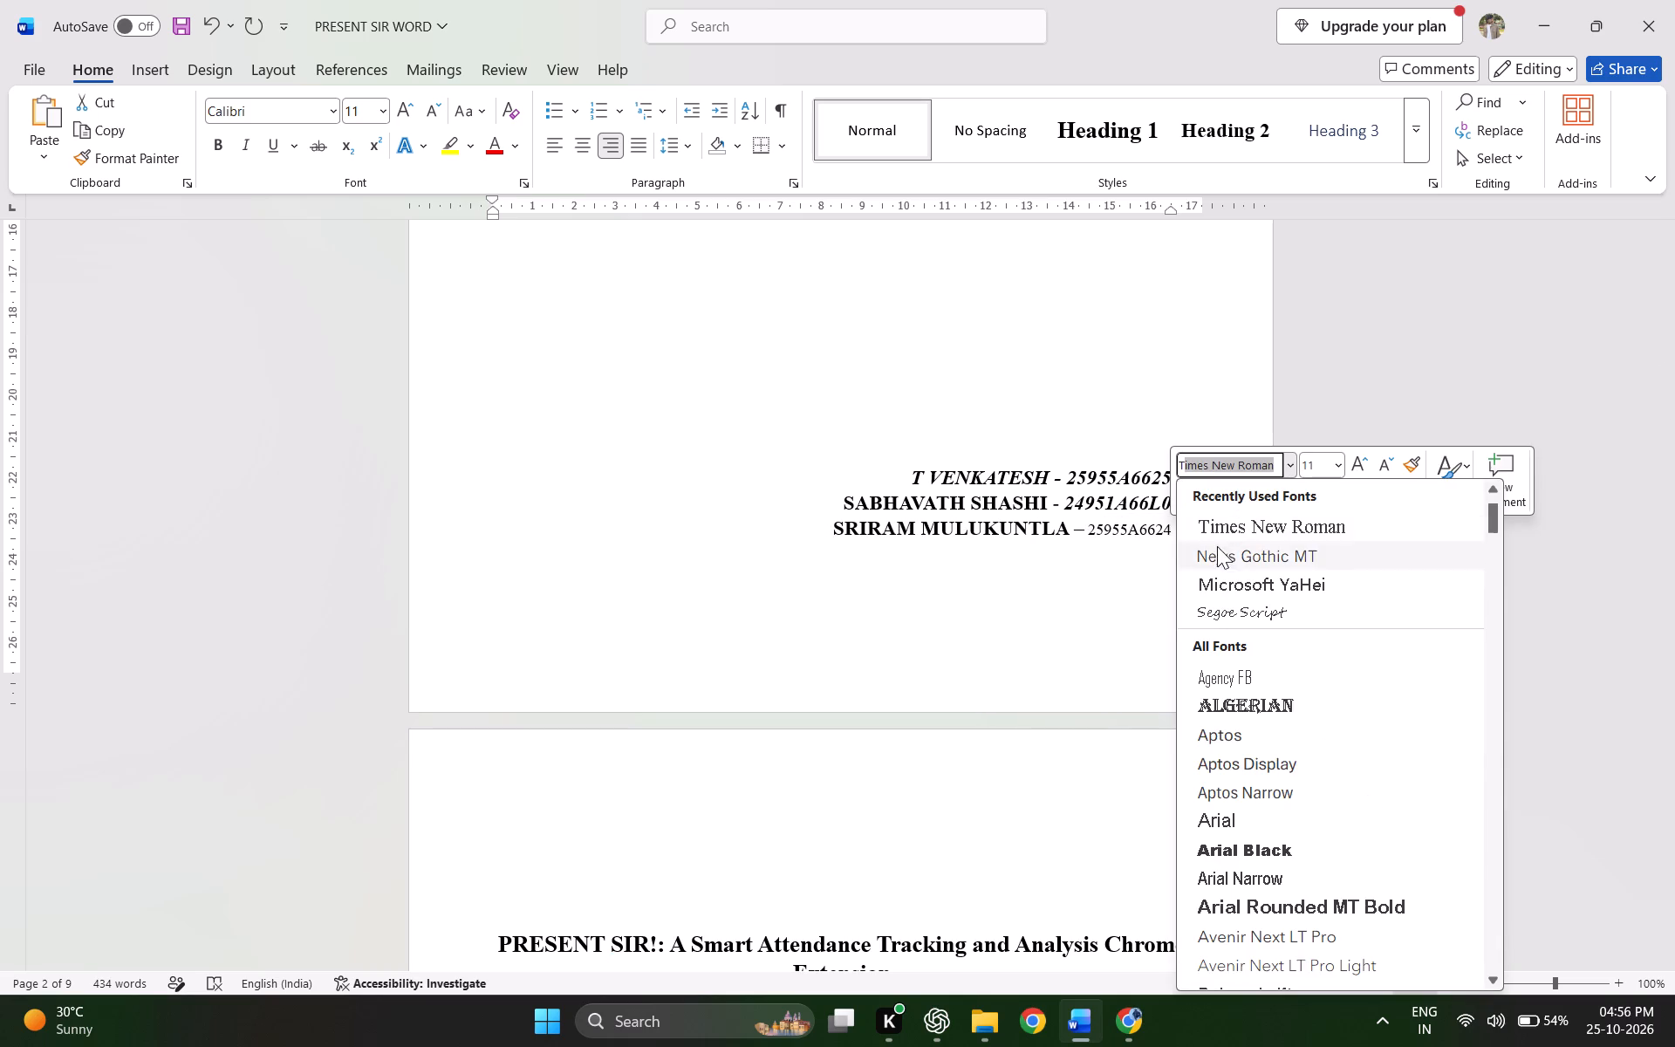
click(1235, 514)
triple_click(1361, 455)
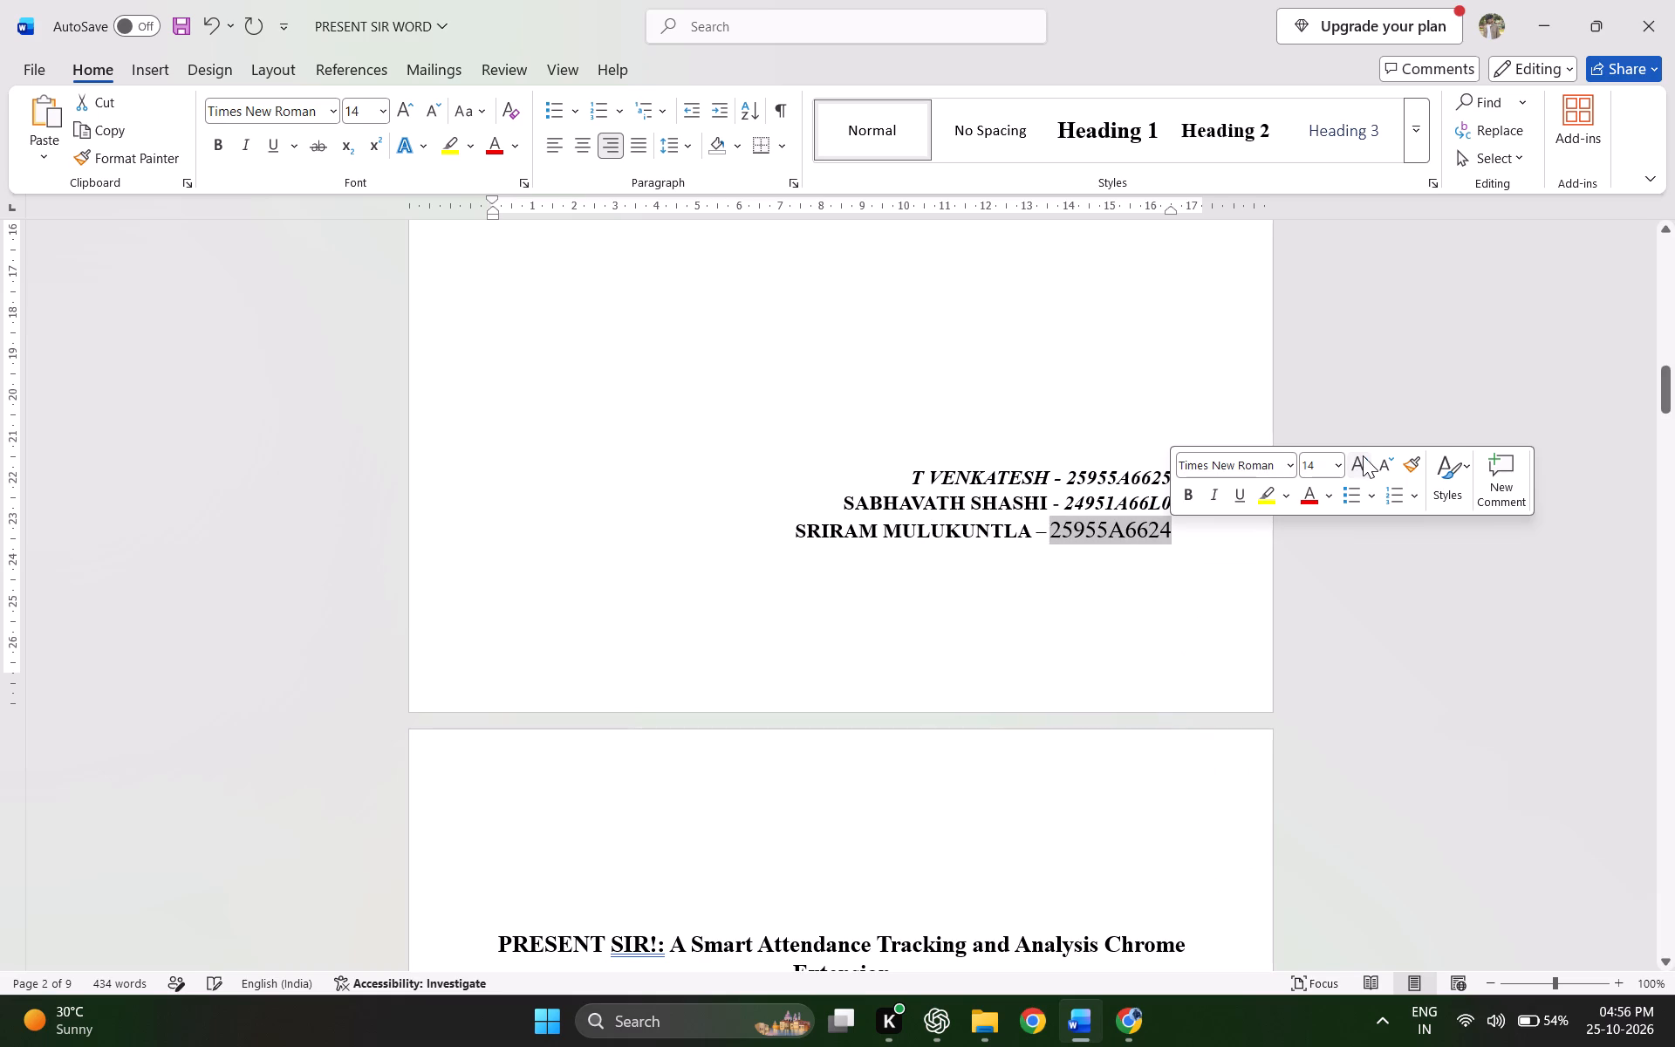
click(1384, 463)
click(1187, 504)
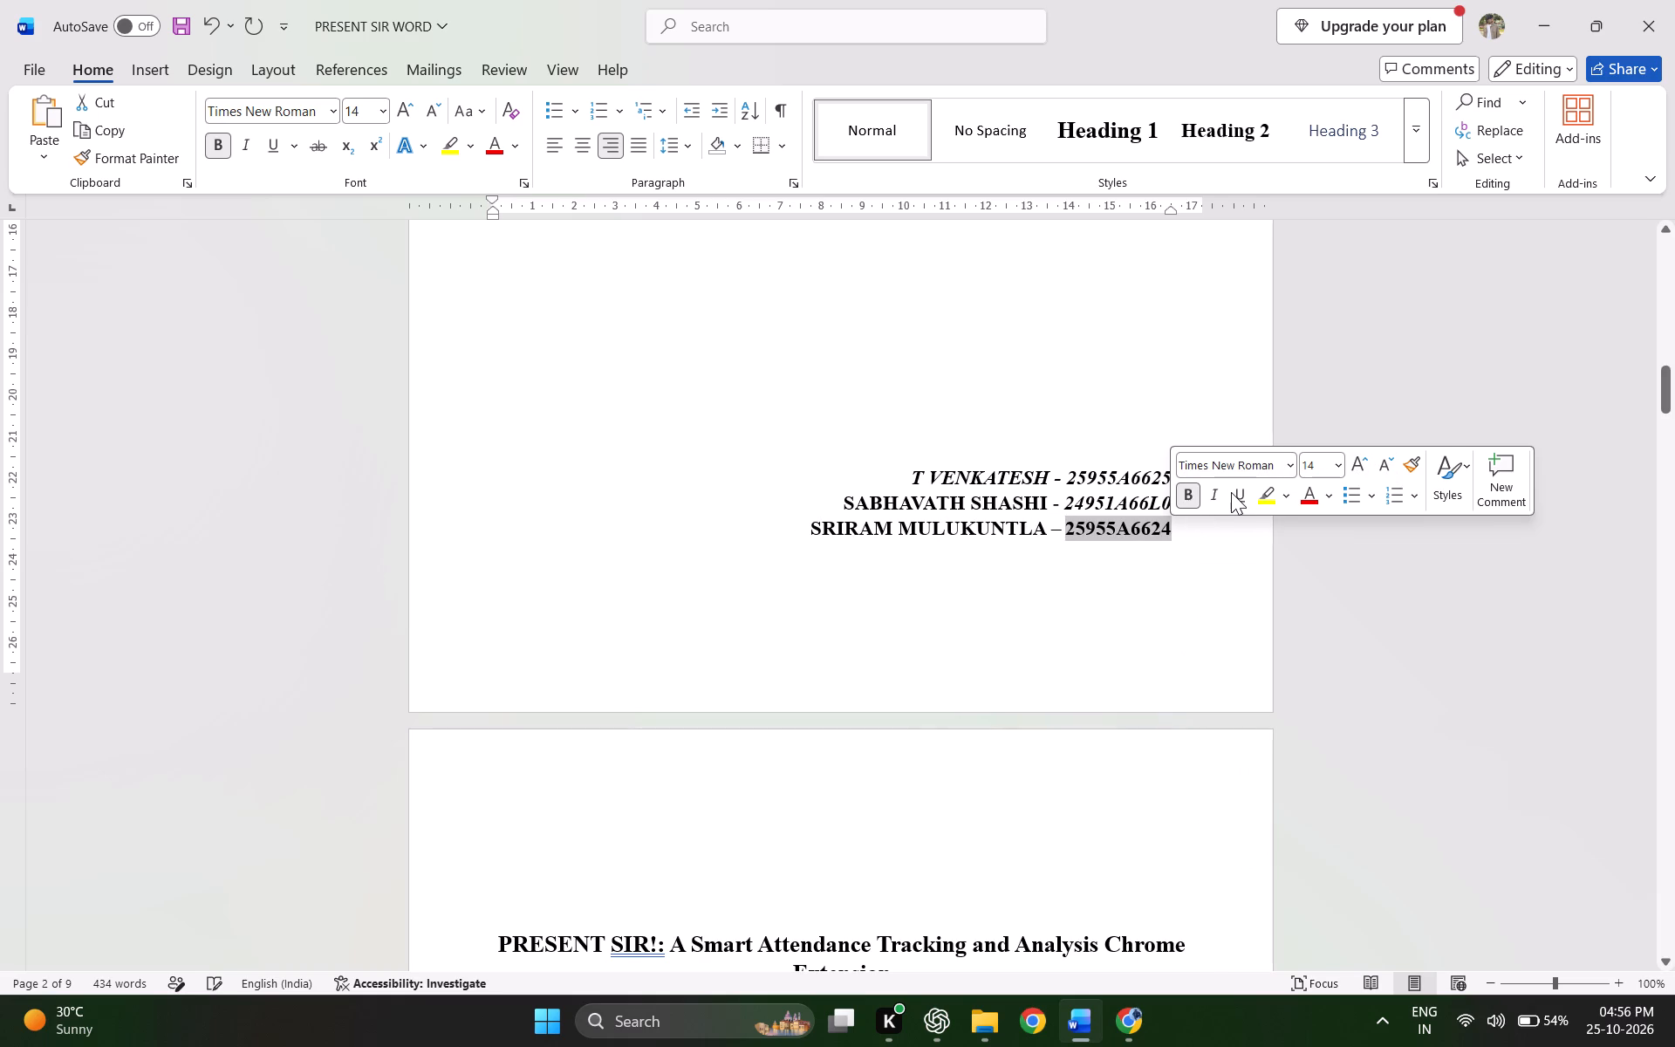
click(1231, 492)
click(1219, 494)
click(1241, 497)
click(1201, 550)
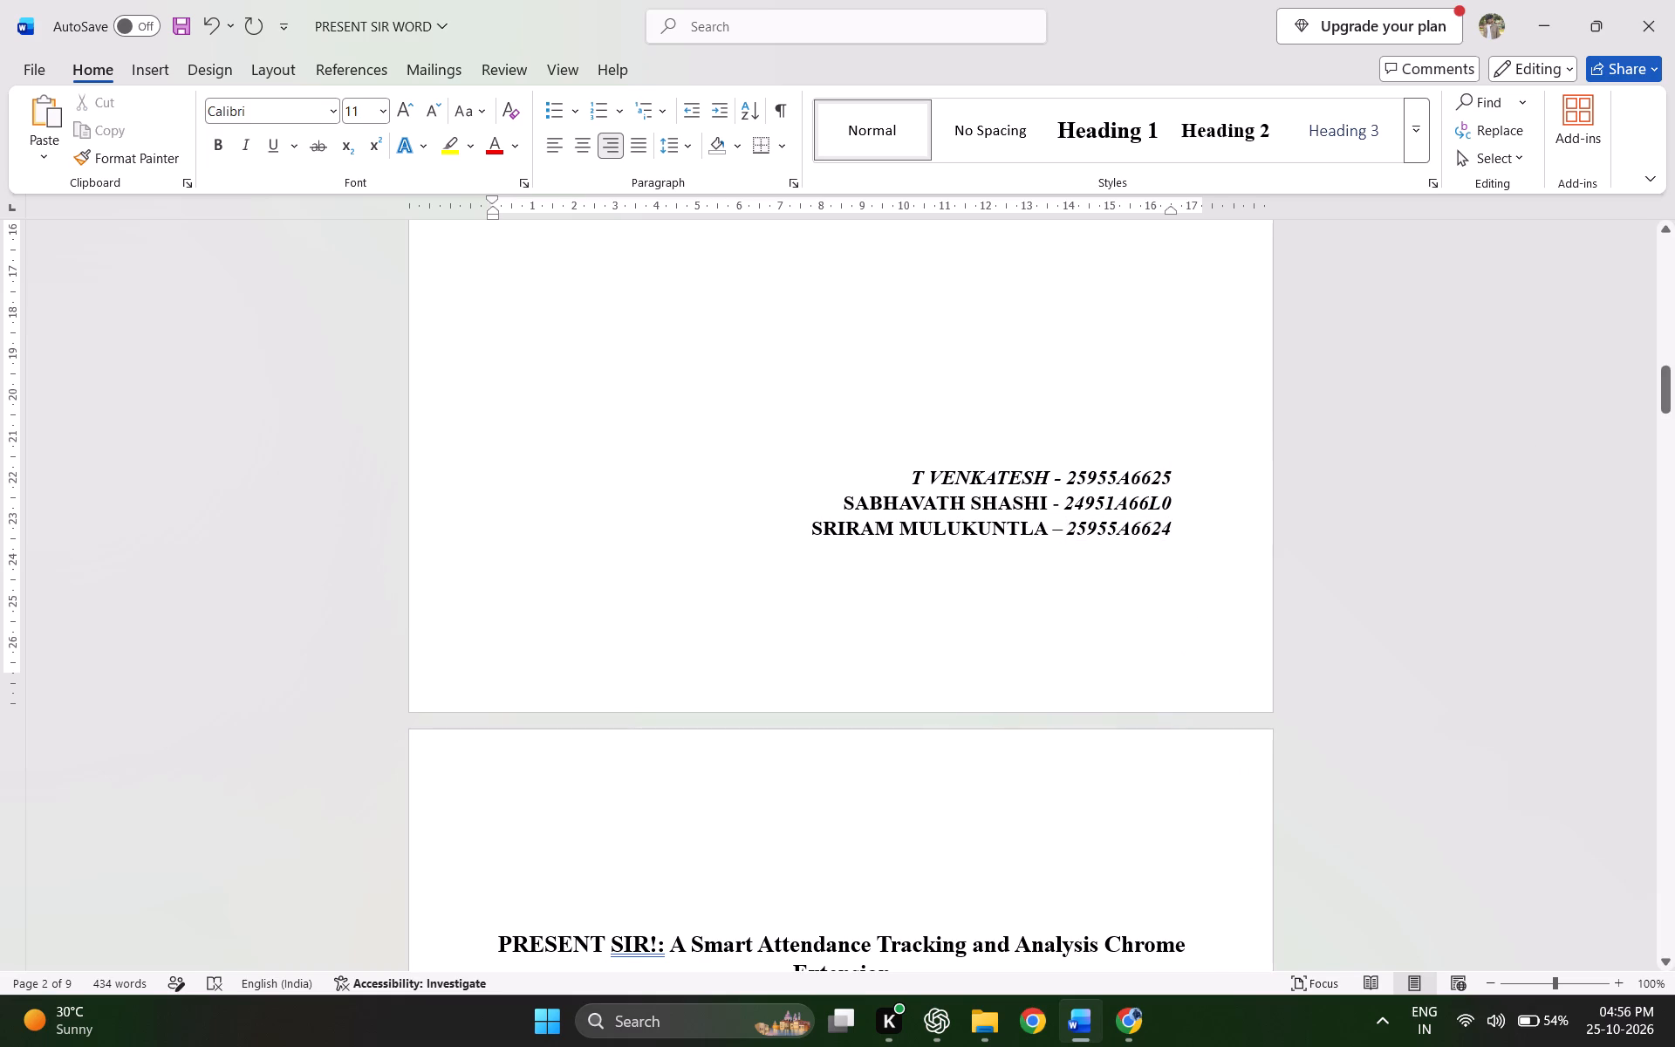
Add the fourth group member's name in capitals, a spaced dash and the roll number below the third member.
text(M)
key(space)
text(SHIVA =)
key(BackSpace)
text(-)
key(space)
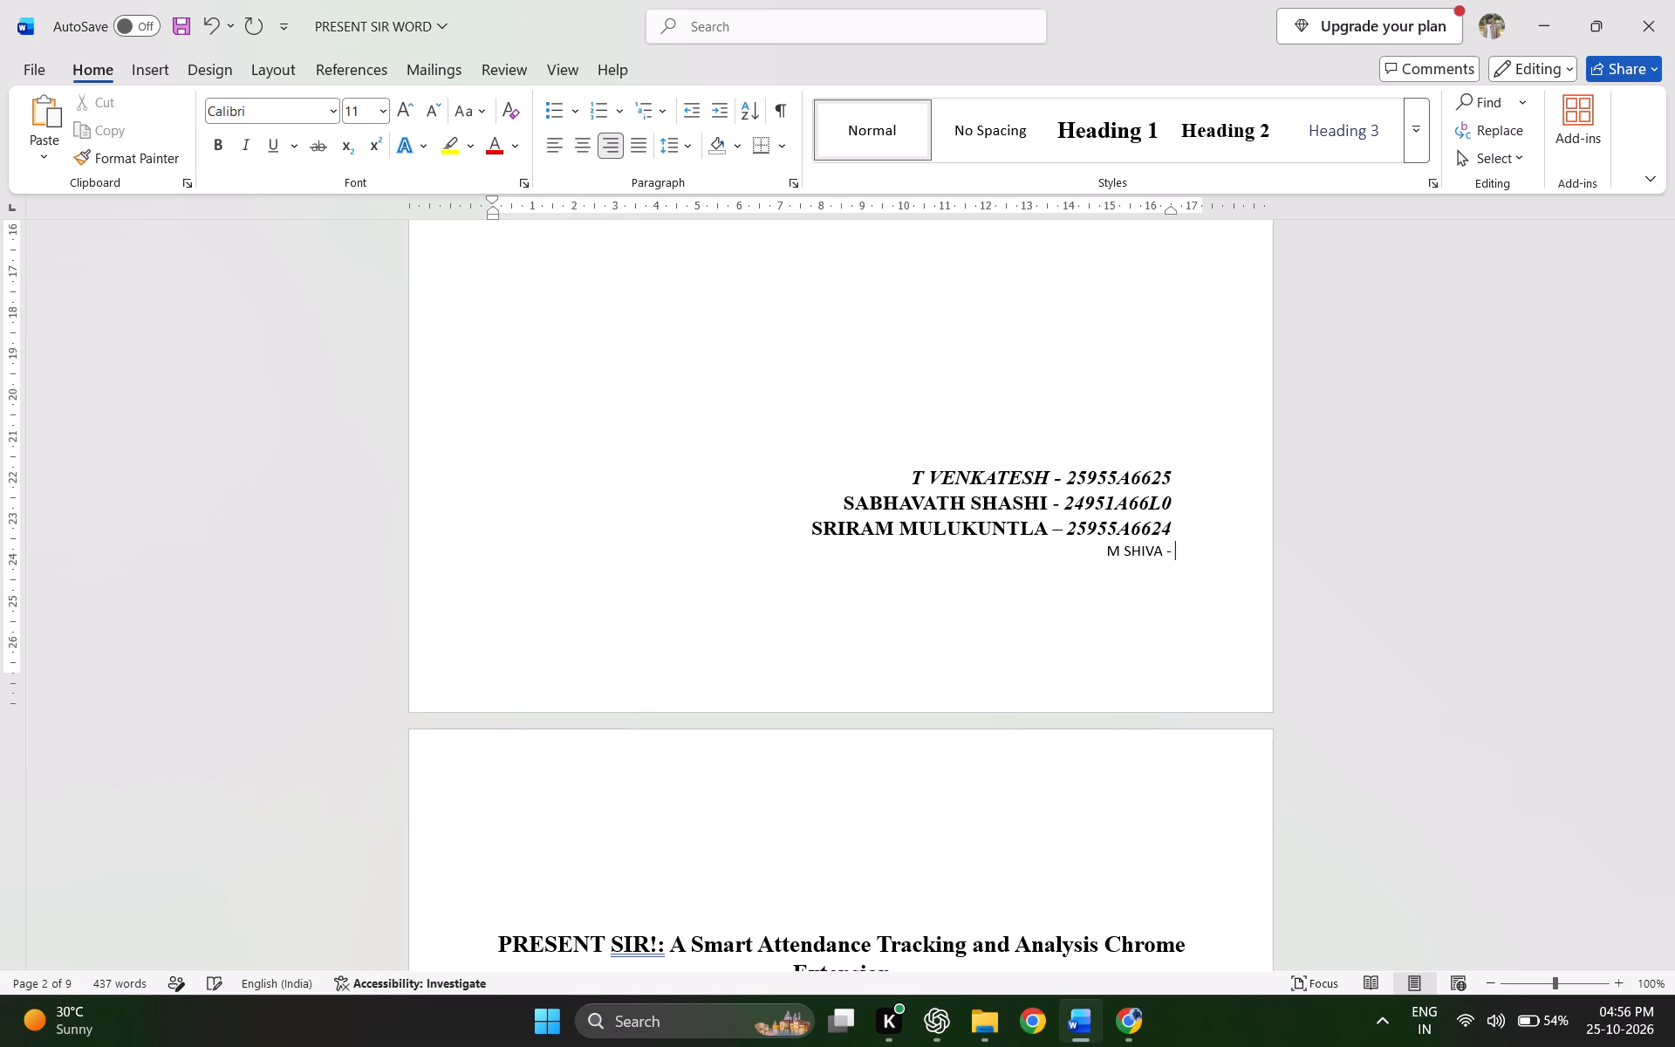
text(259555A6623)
Format the fourth member's name as bold Times New Roman at 14 points.
drag(1005, 549, 1056, 548)
click(1070, 517)
click(1172, 480)
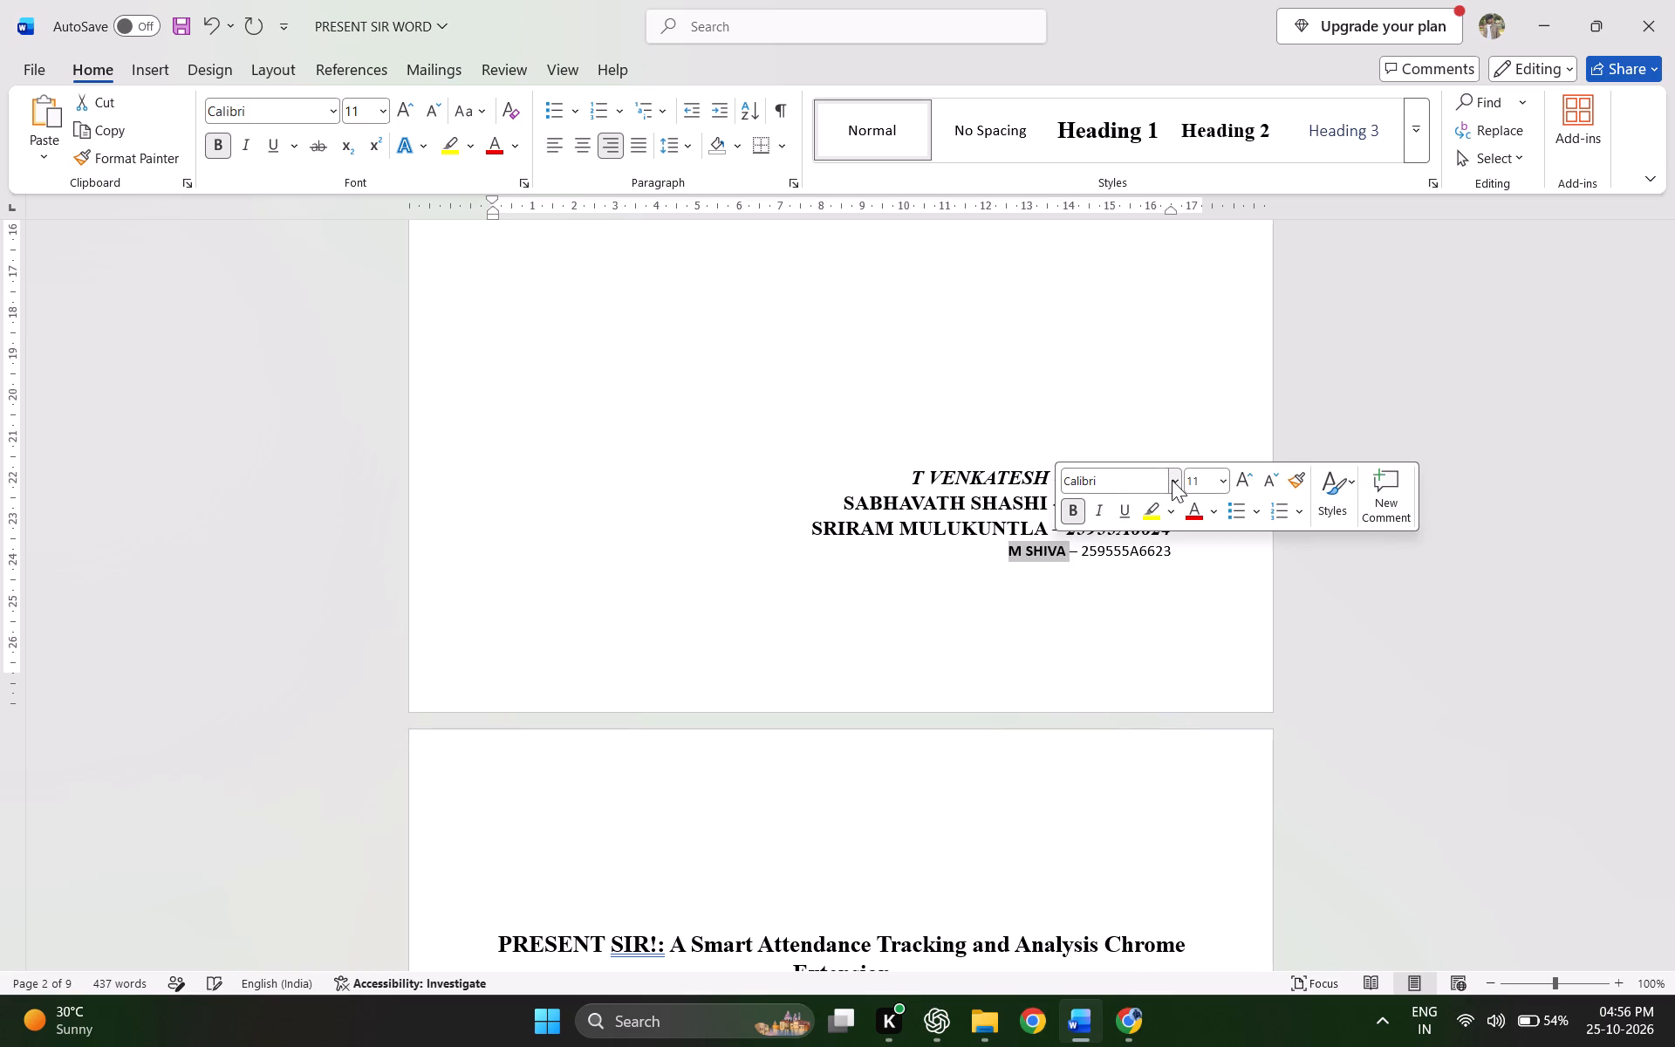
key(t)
click(1148, 535)
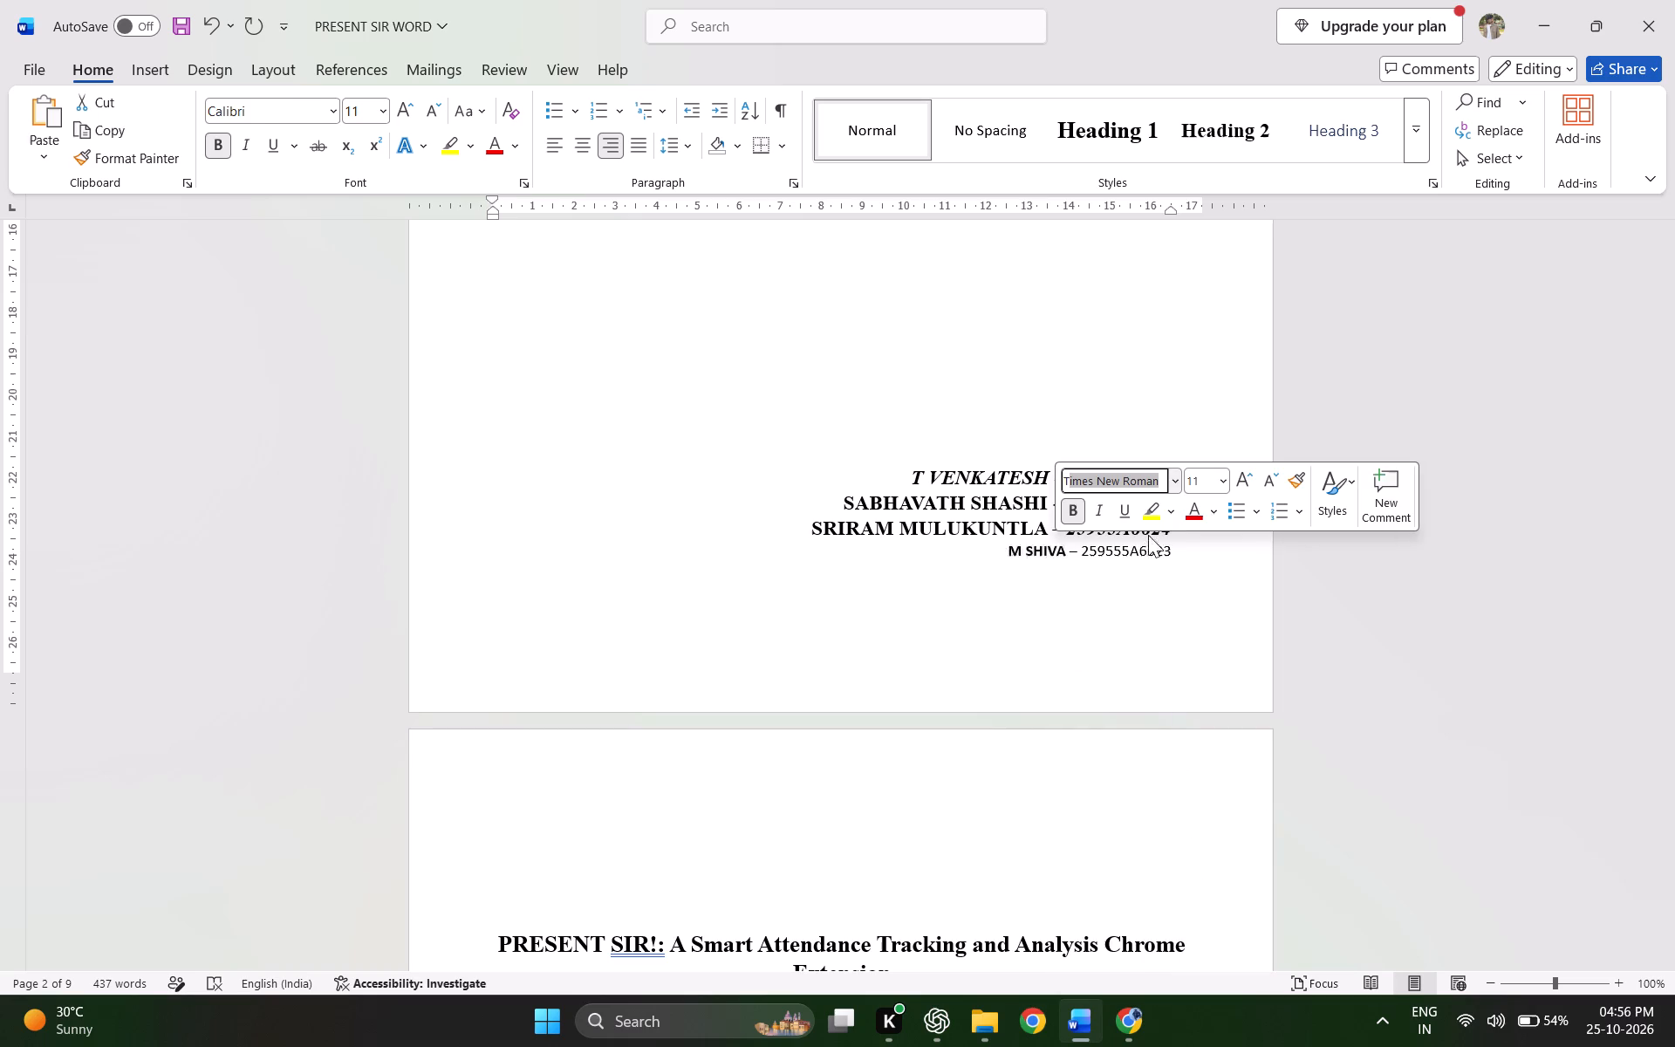
double_click(1252, 478)
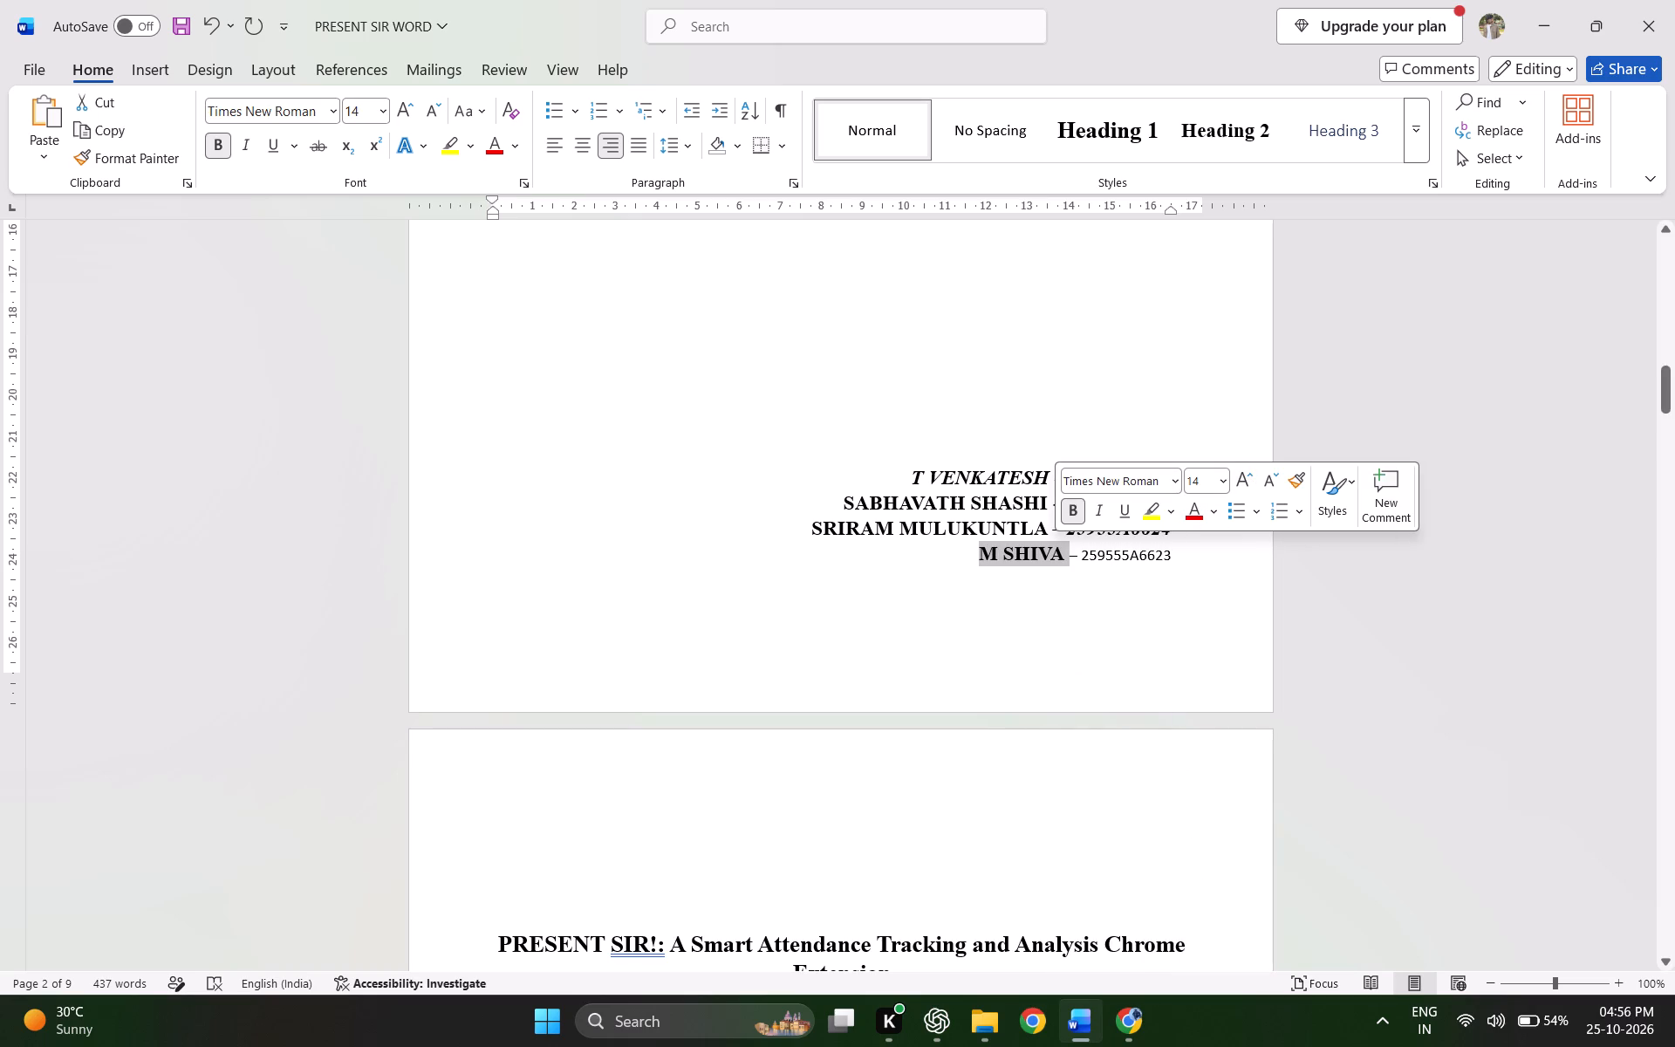
Format the fourth member's roll number as bold italic Times New Roman at 14 points.
drag(1080, 552, 1174, 558)
click(1196, 525)
click(1213, 525)
click(1288, 492)
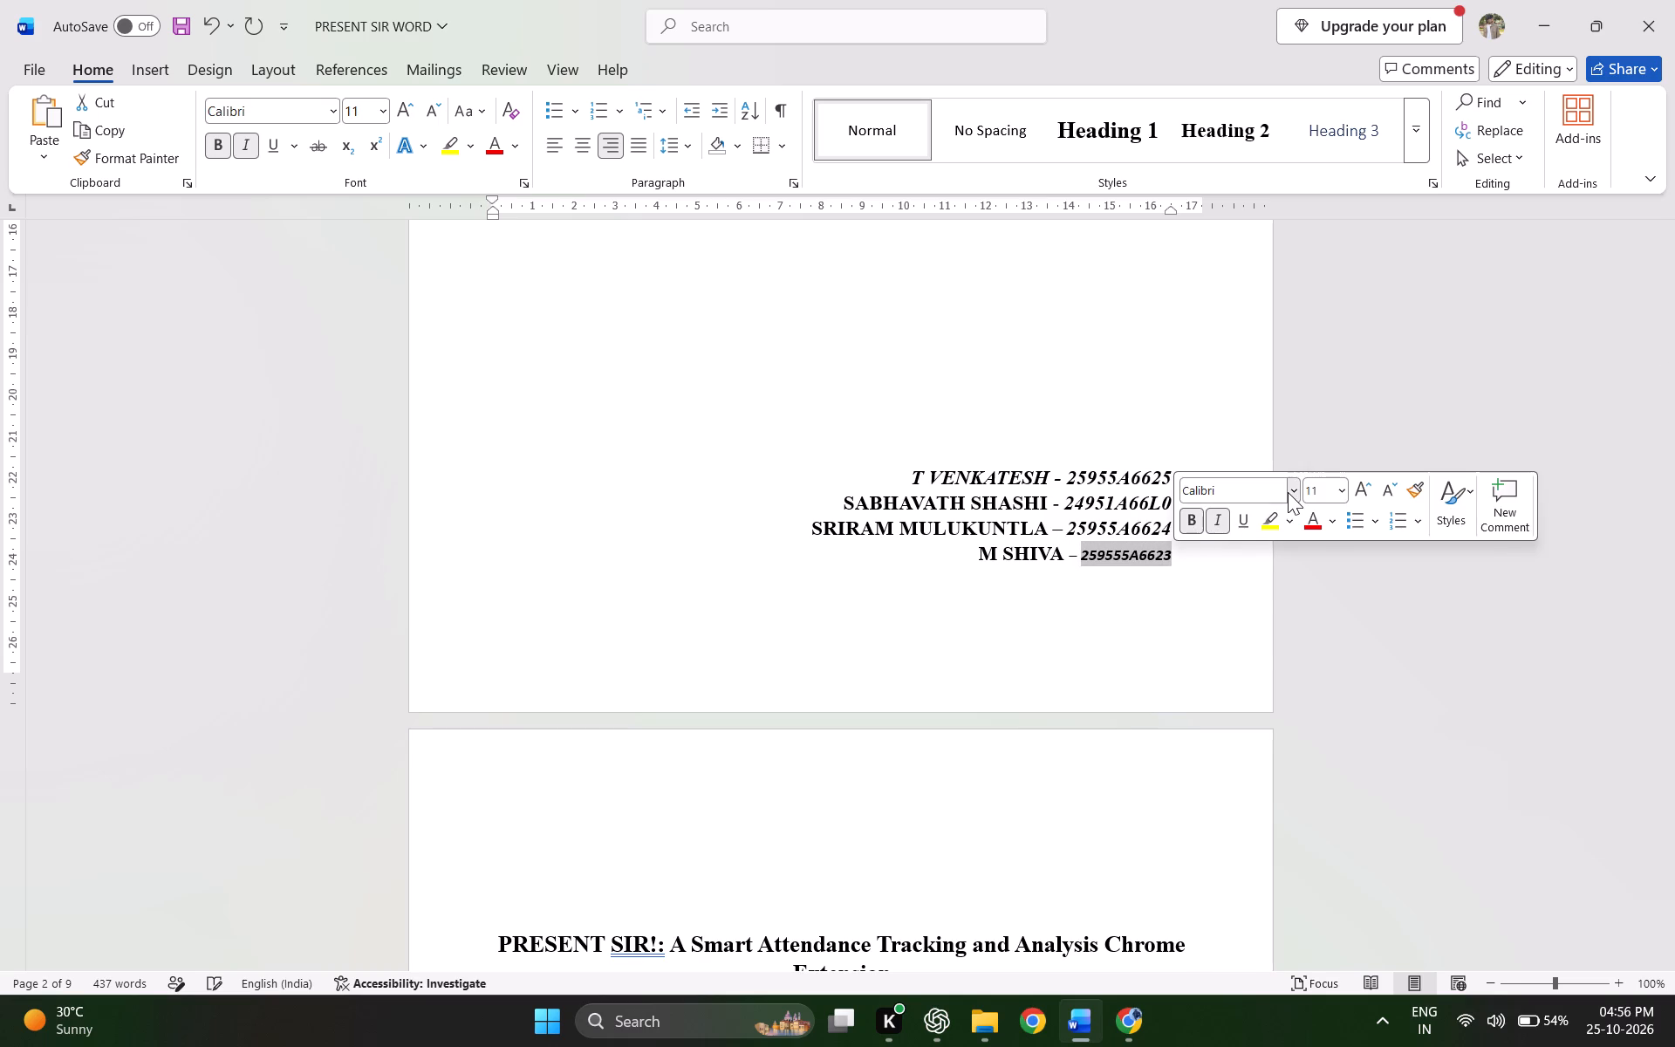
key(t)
click(1273, 550)
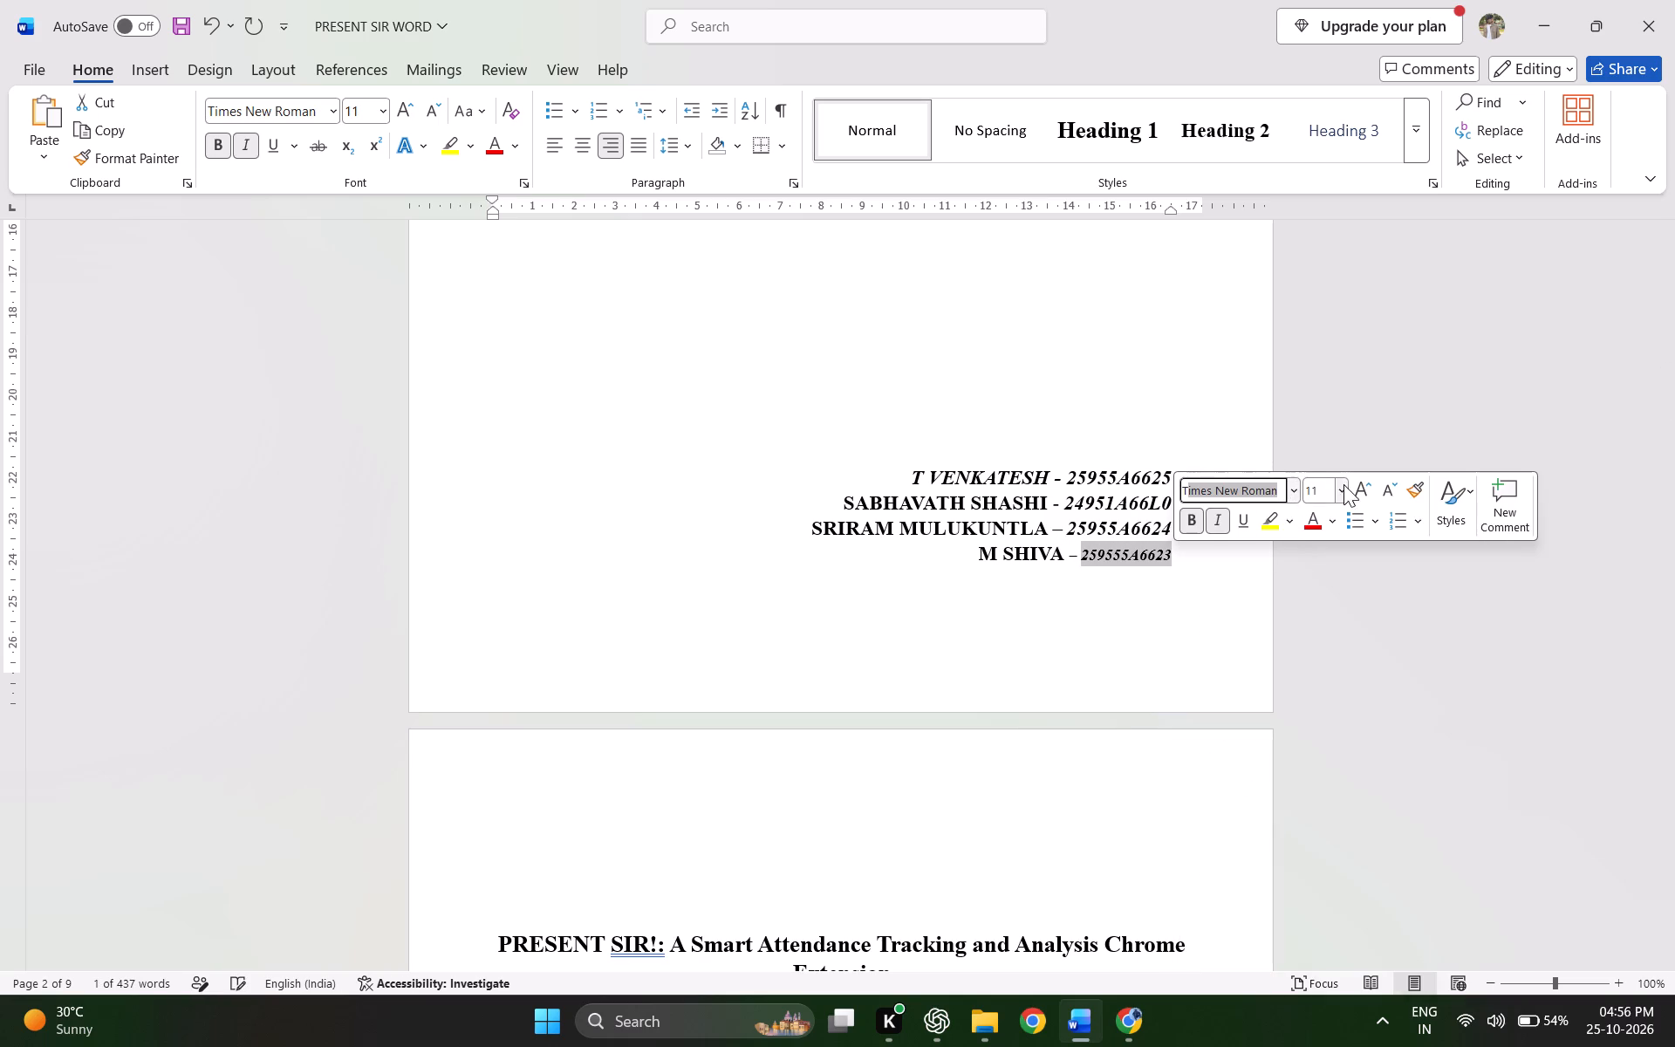
click(1358, 488)
click(1364, 488)
click(1148, 599)
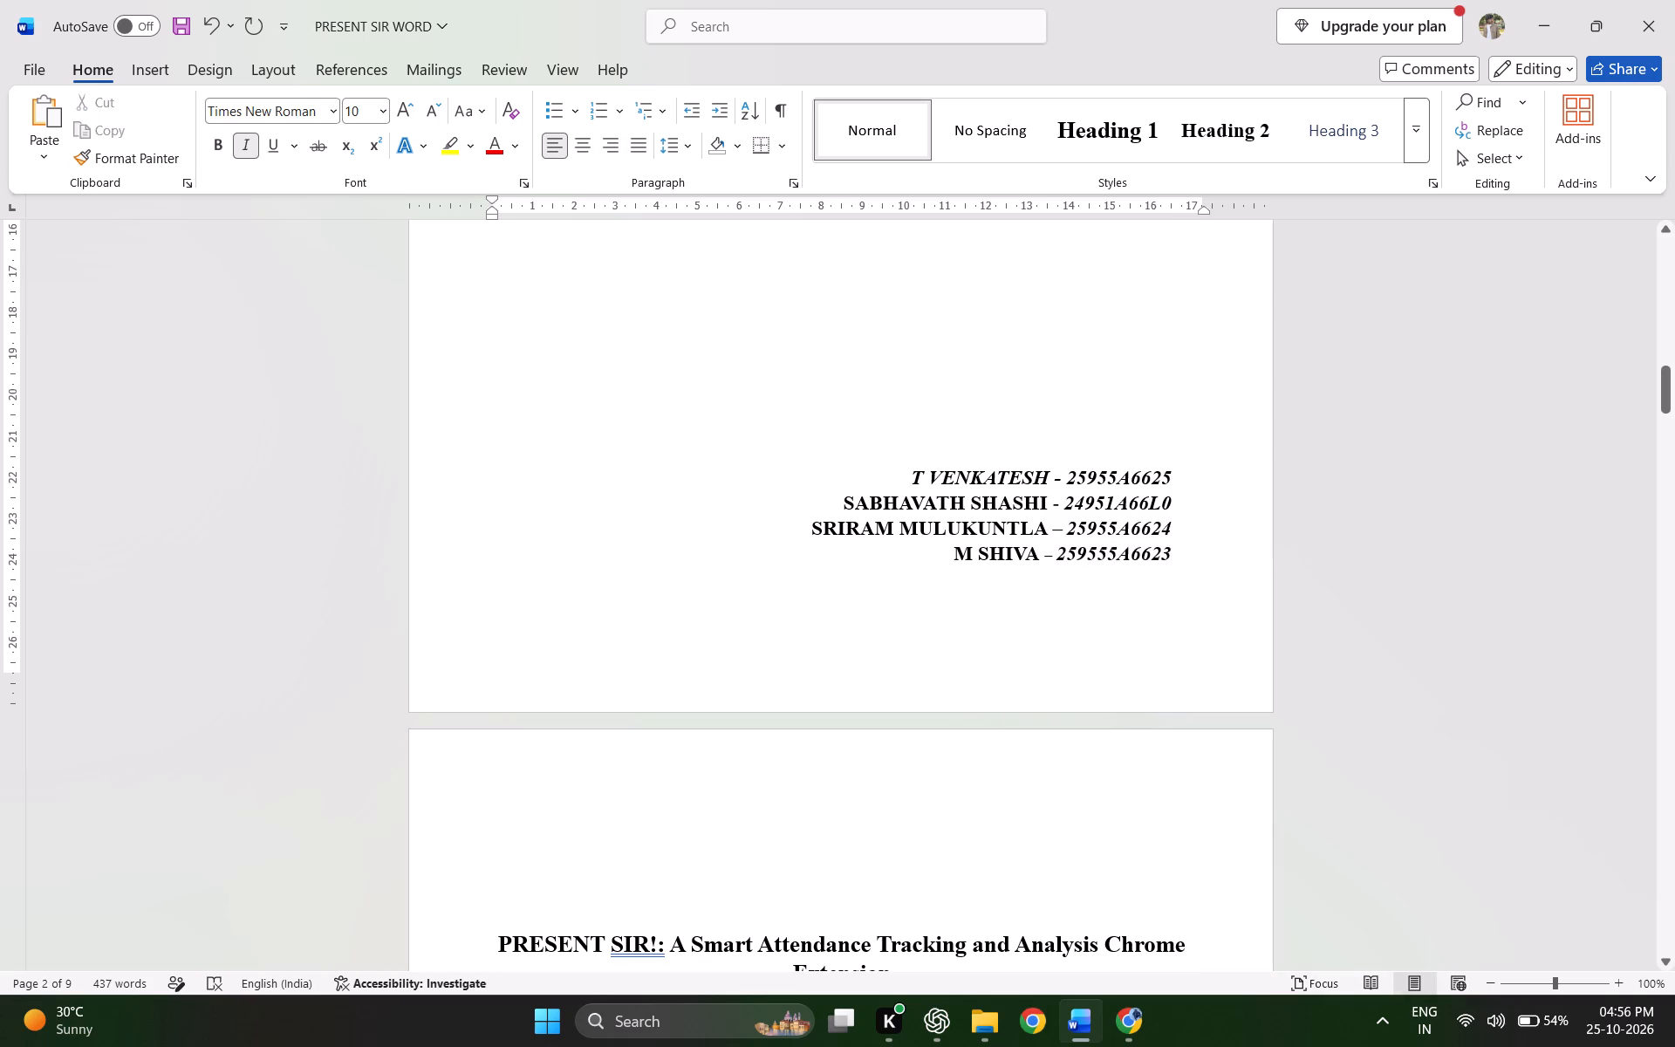
Make the dash between the fourth member's name and roll number bold.
drag(1049, 559, 1040, 558)
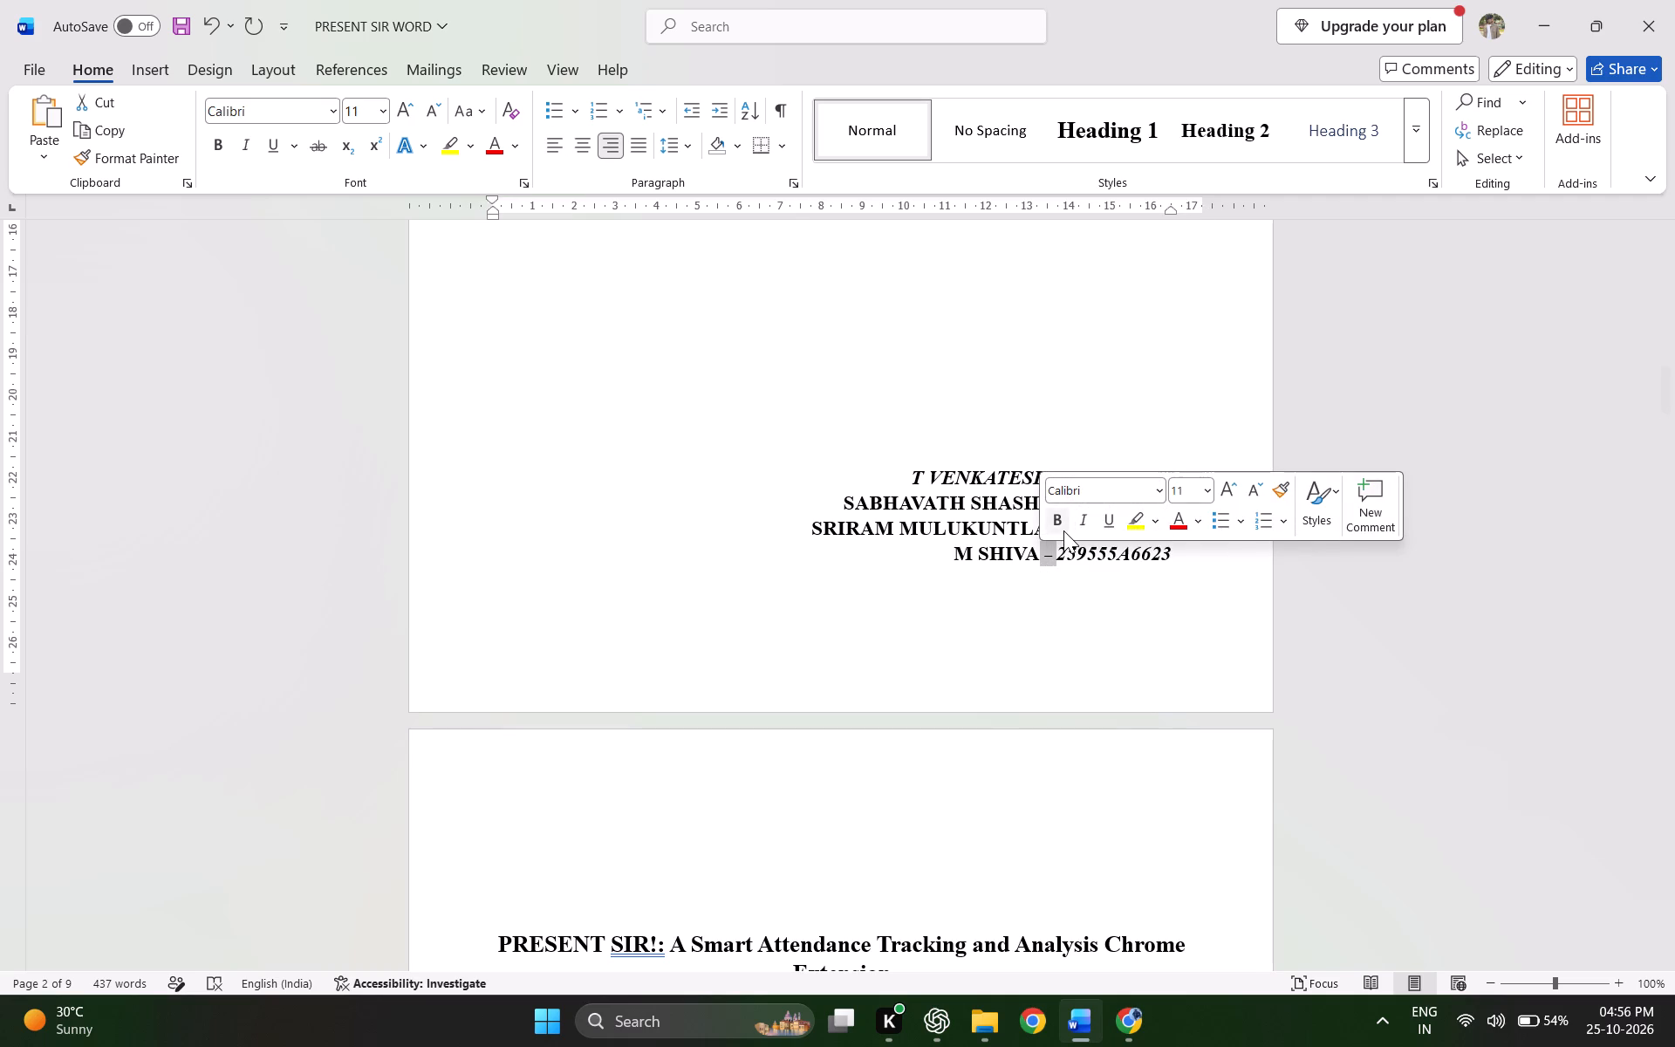
click(1063, 530)
click(1055, 640)
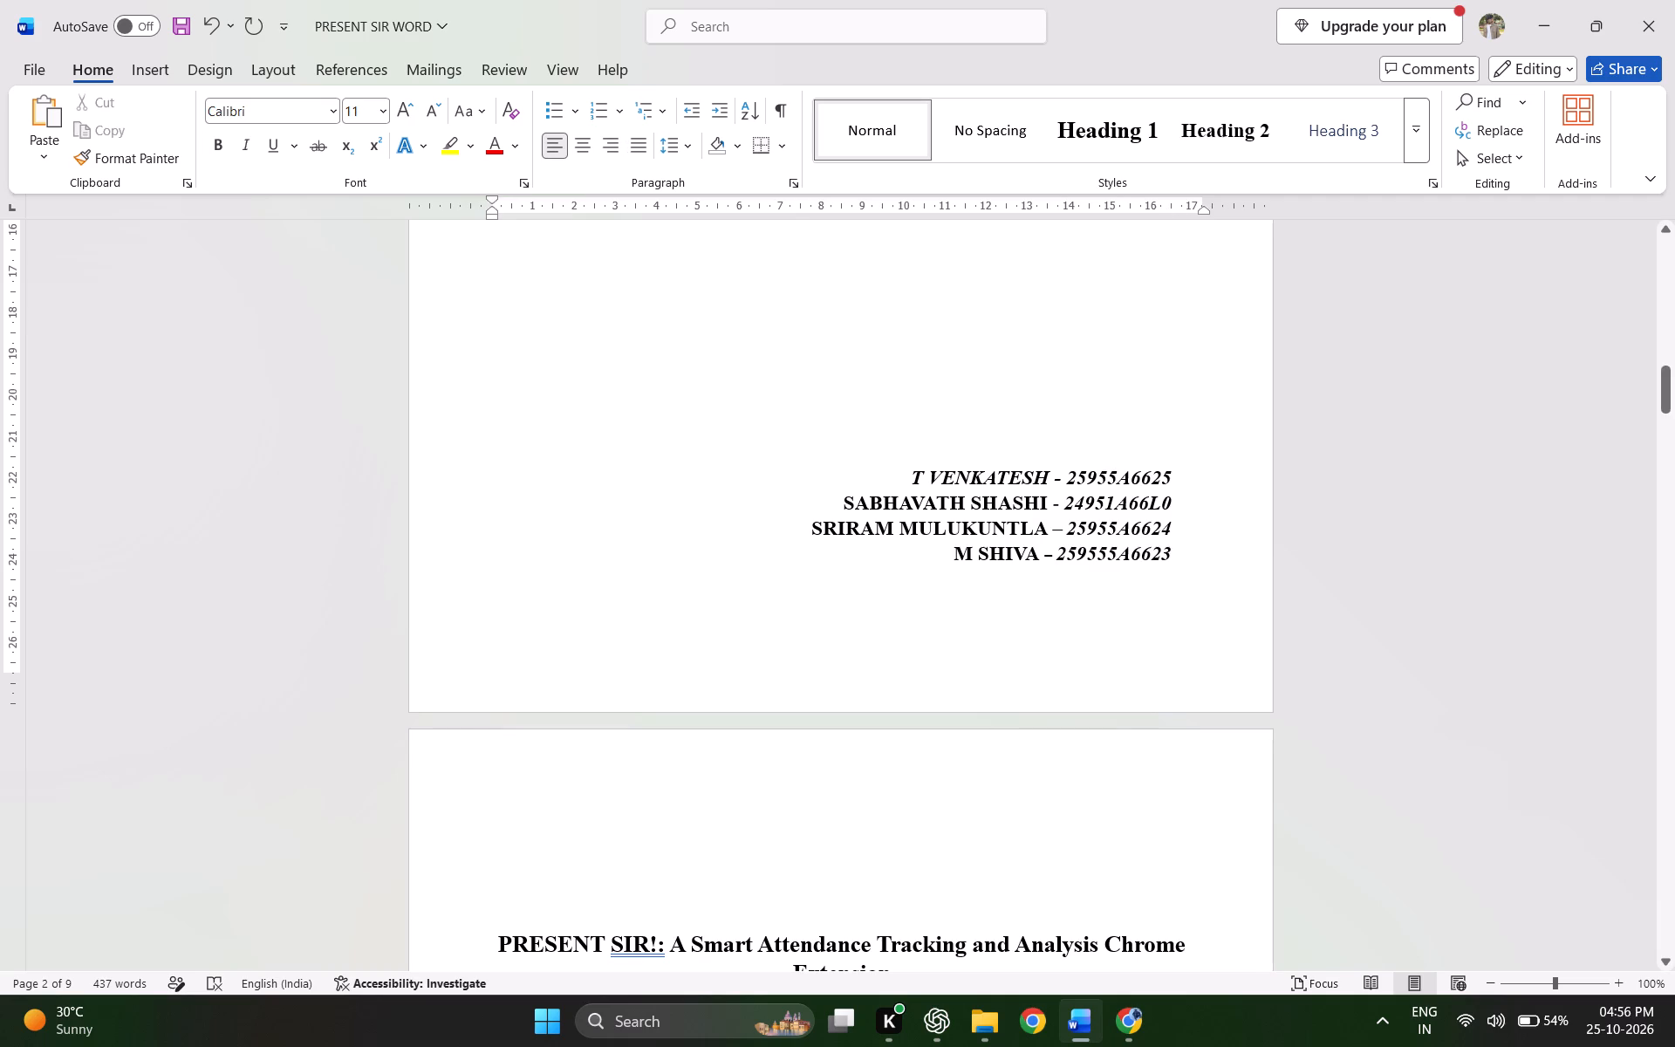
Make the dash between the third member's name and roll number bold.
drag(1060, 526, 1048, 528)
click(1071, 495)
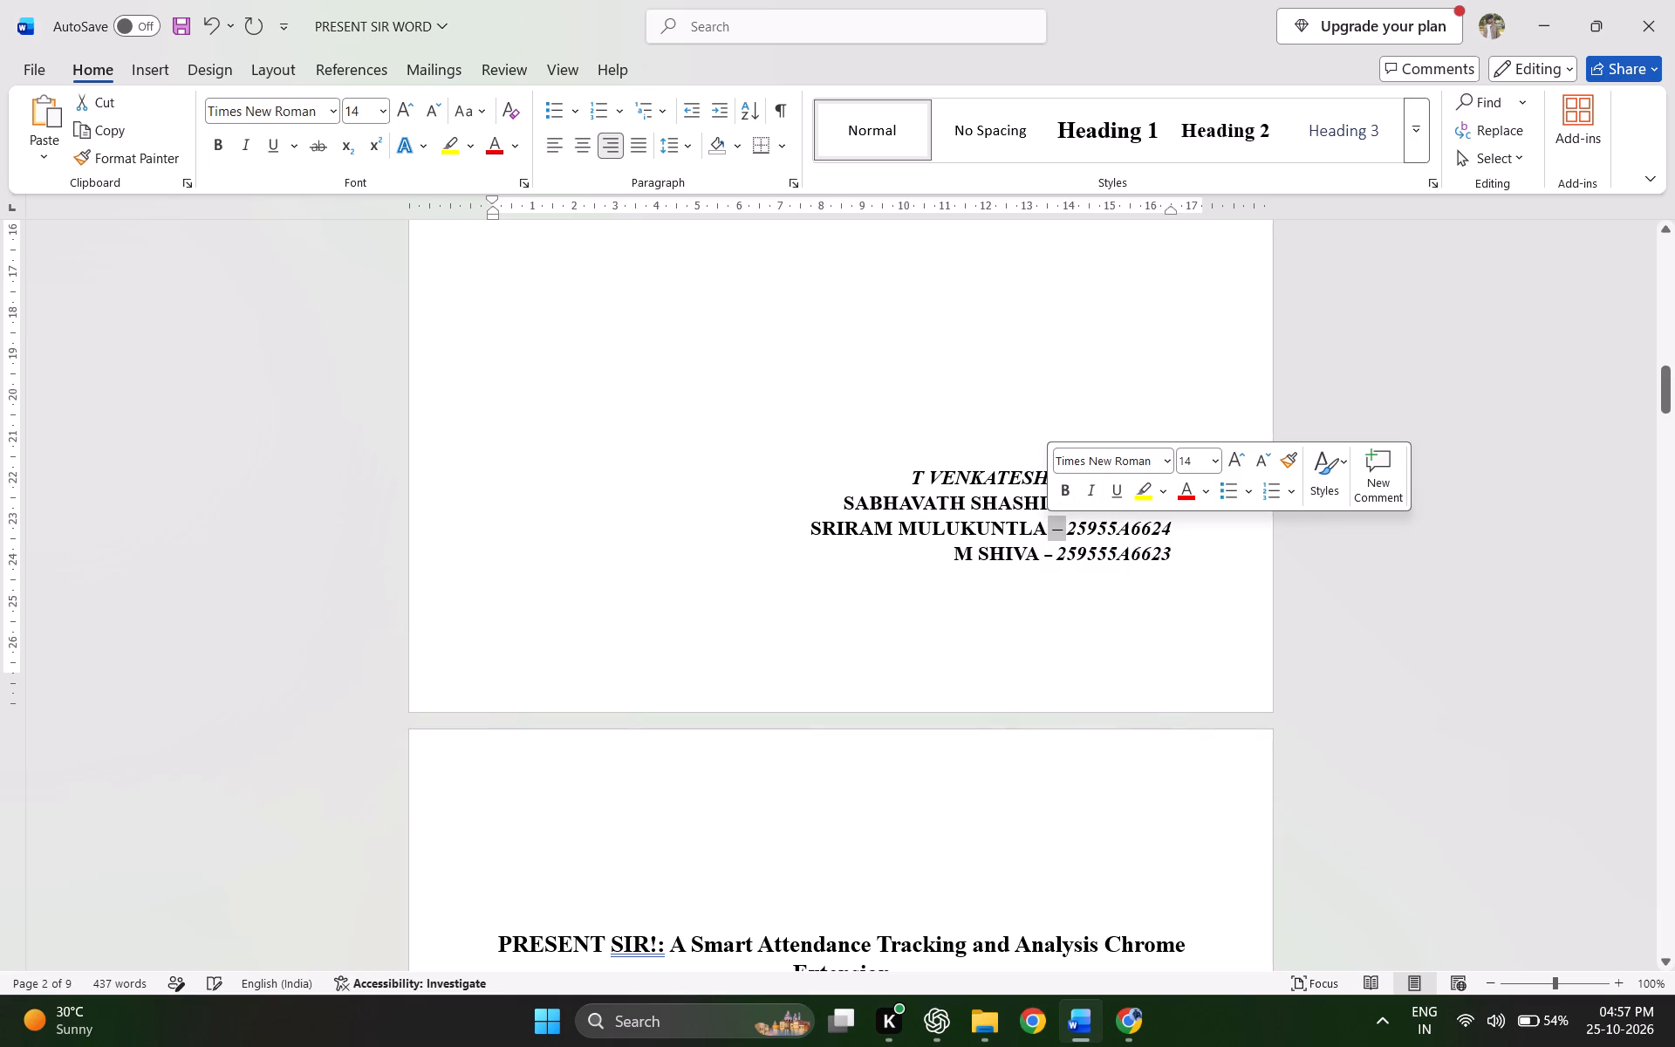
click(1061, 490)
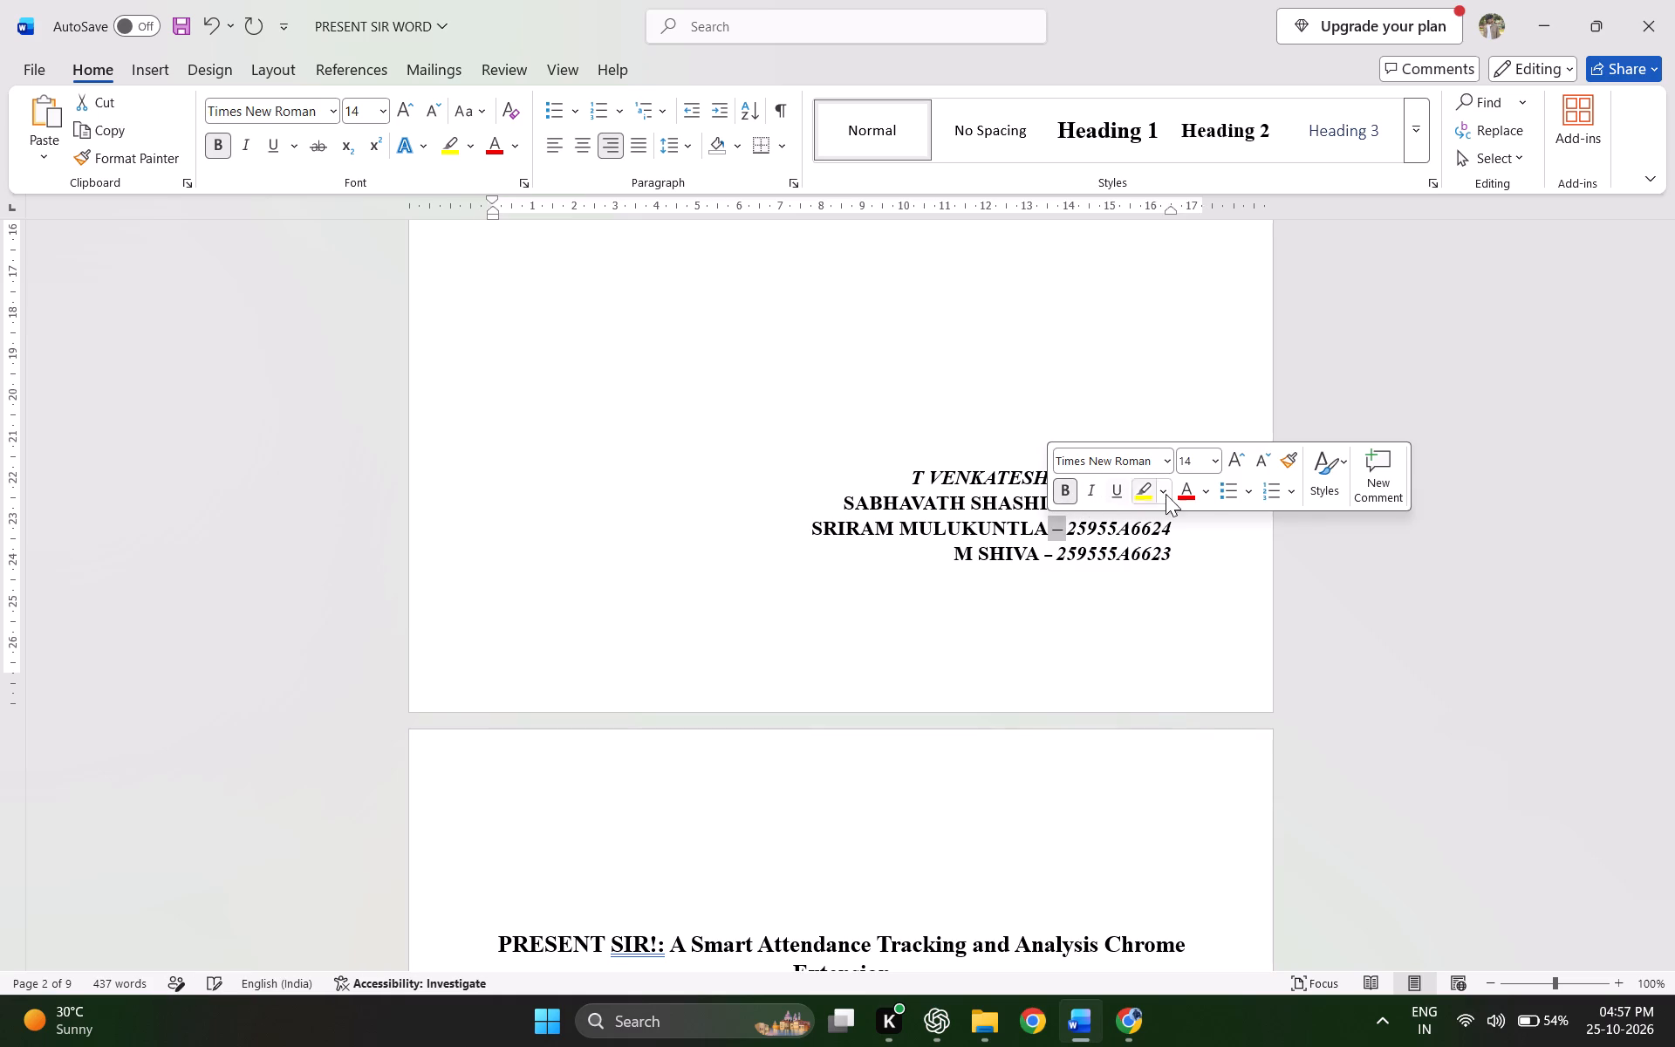
click(1104, 698)
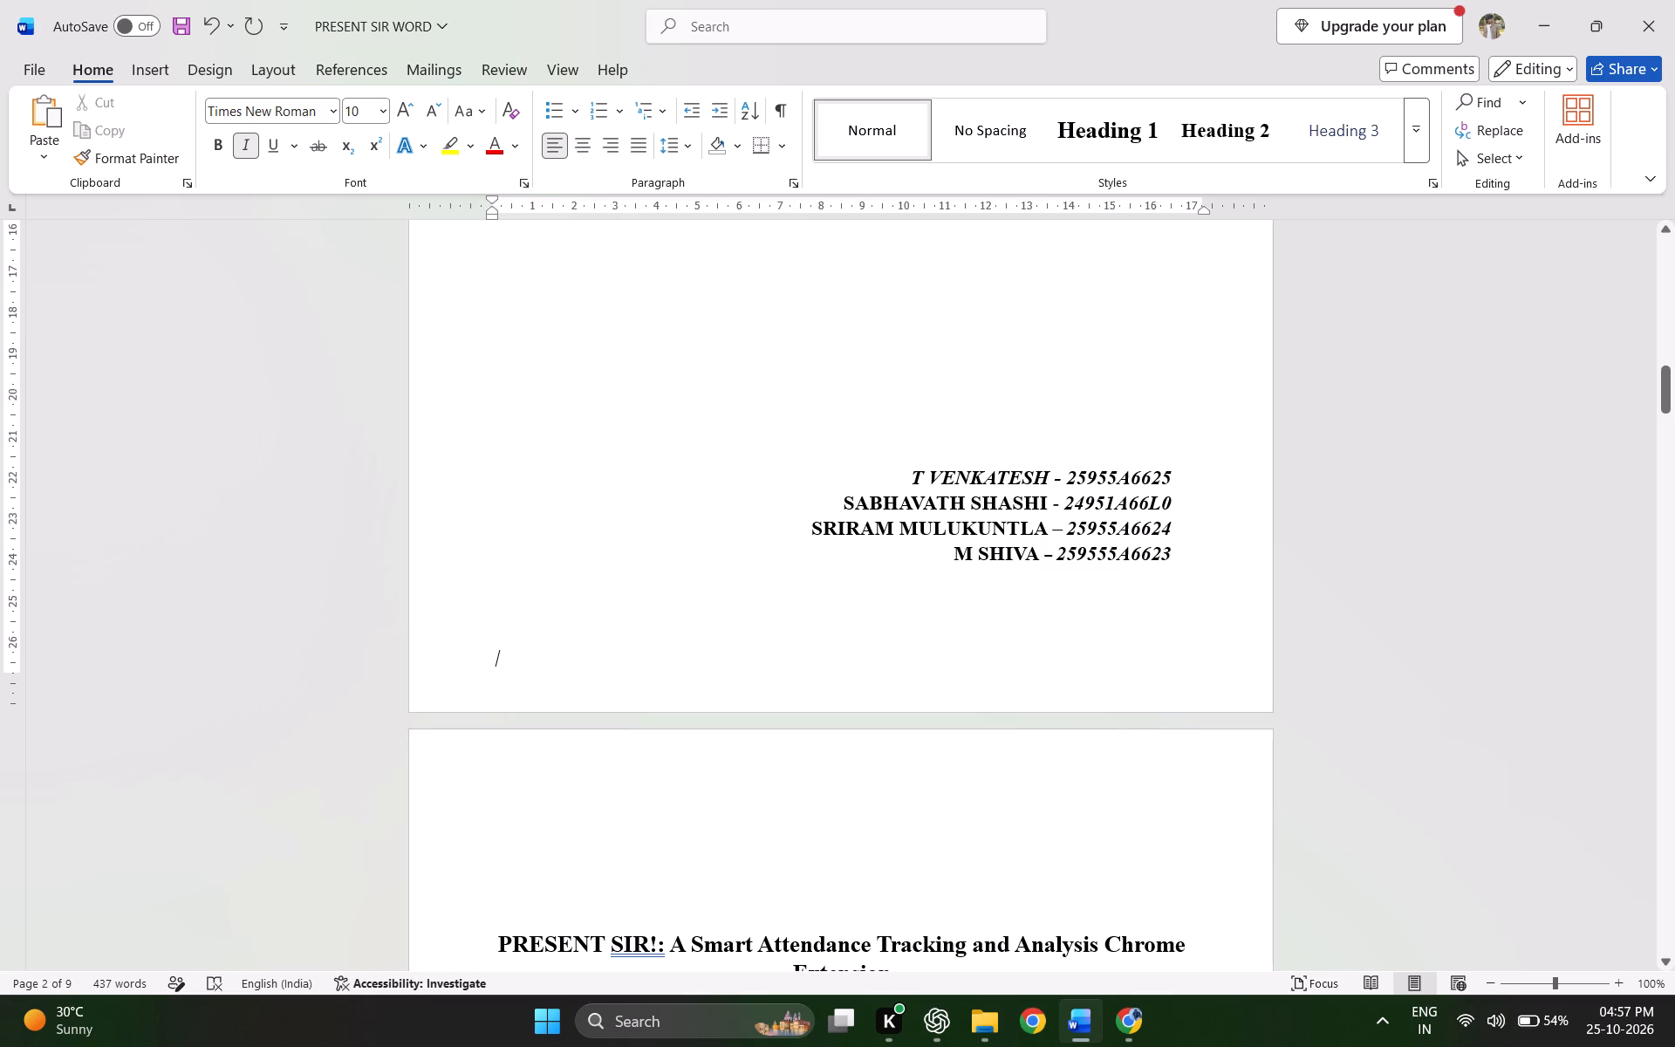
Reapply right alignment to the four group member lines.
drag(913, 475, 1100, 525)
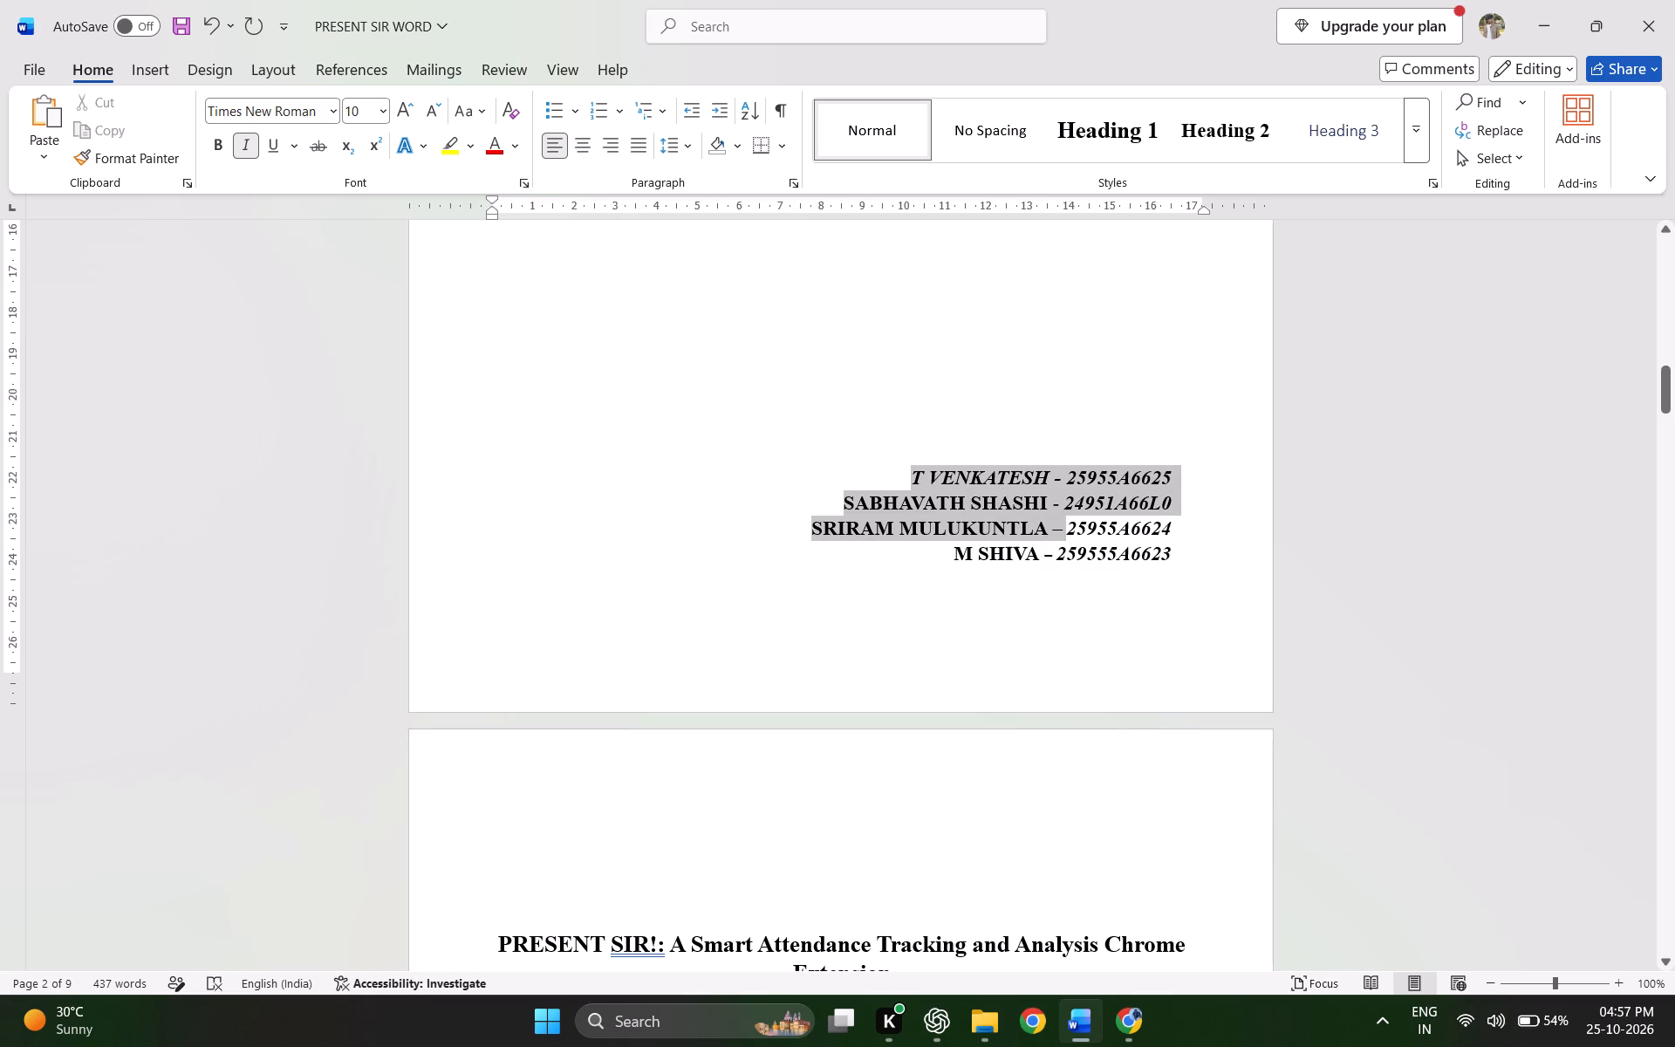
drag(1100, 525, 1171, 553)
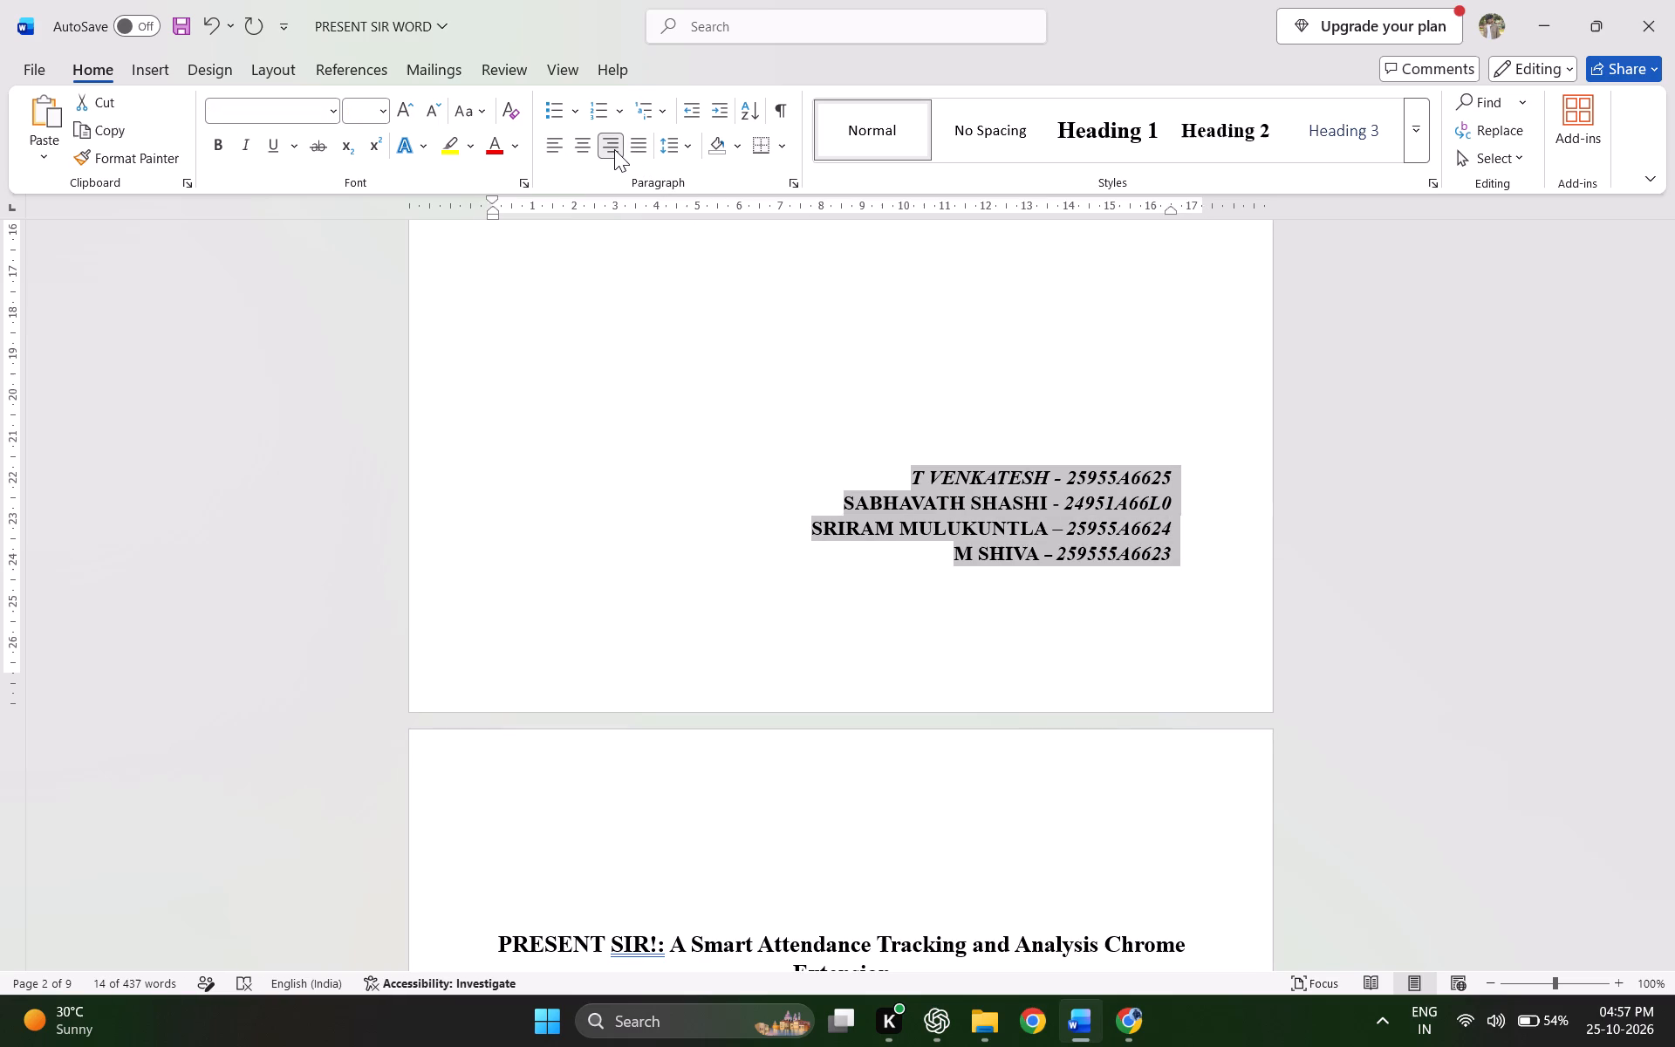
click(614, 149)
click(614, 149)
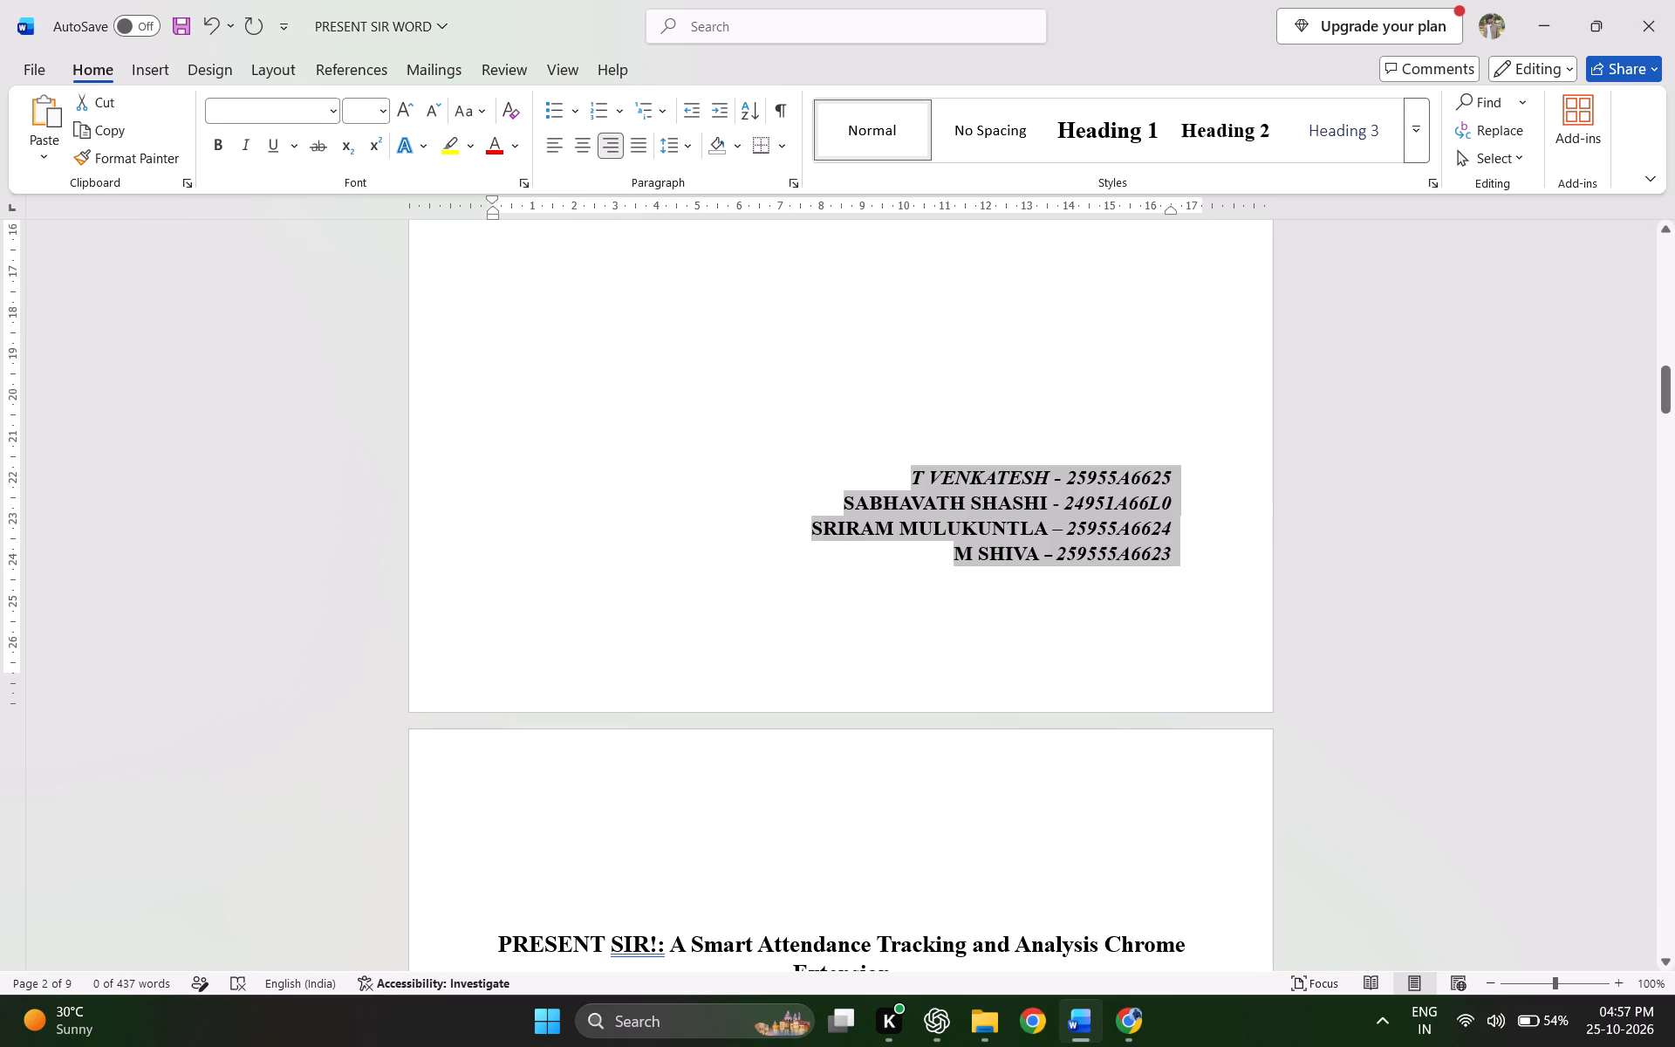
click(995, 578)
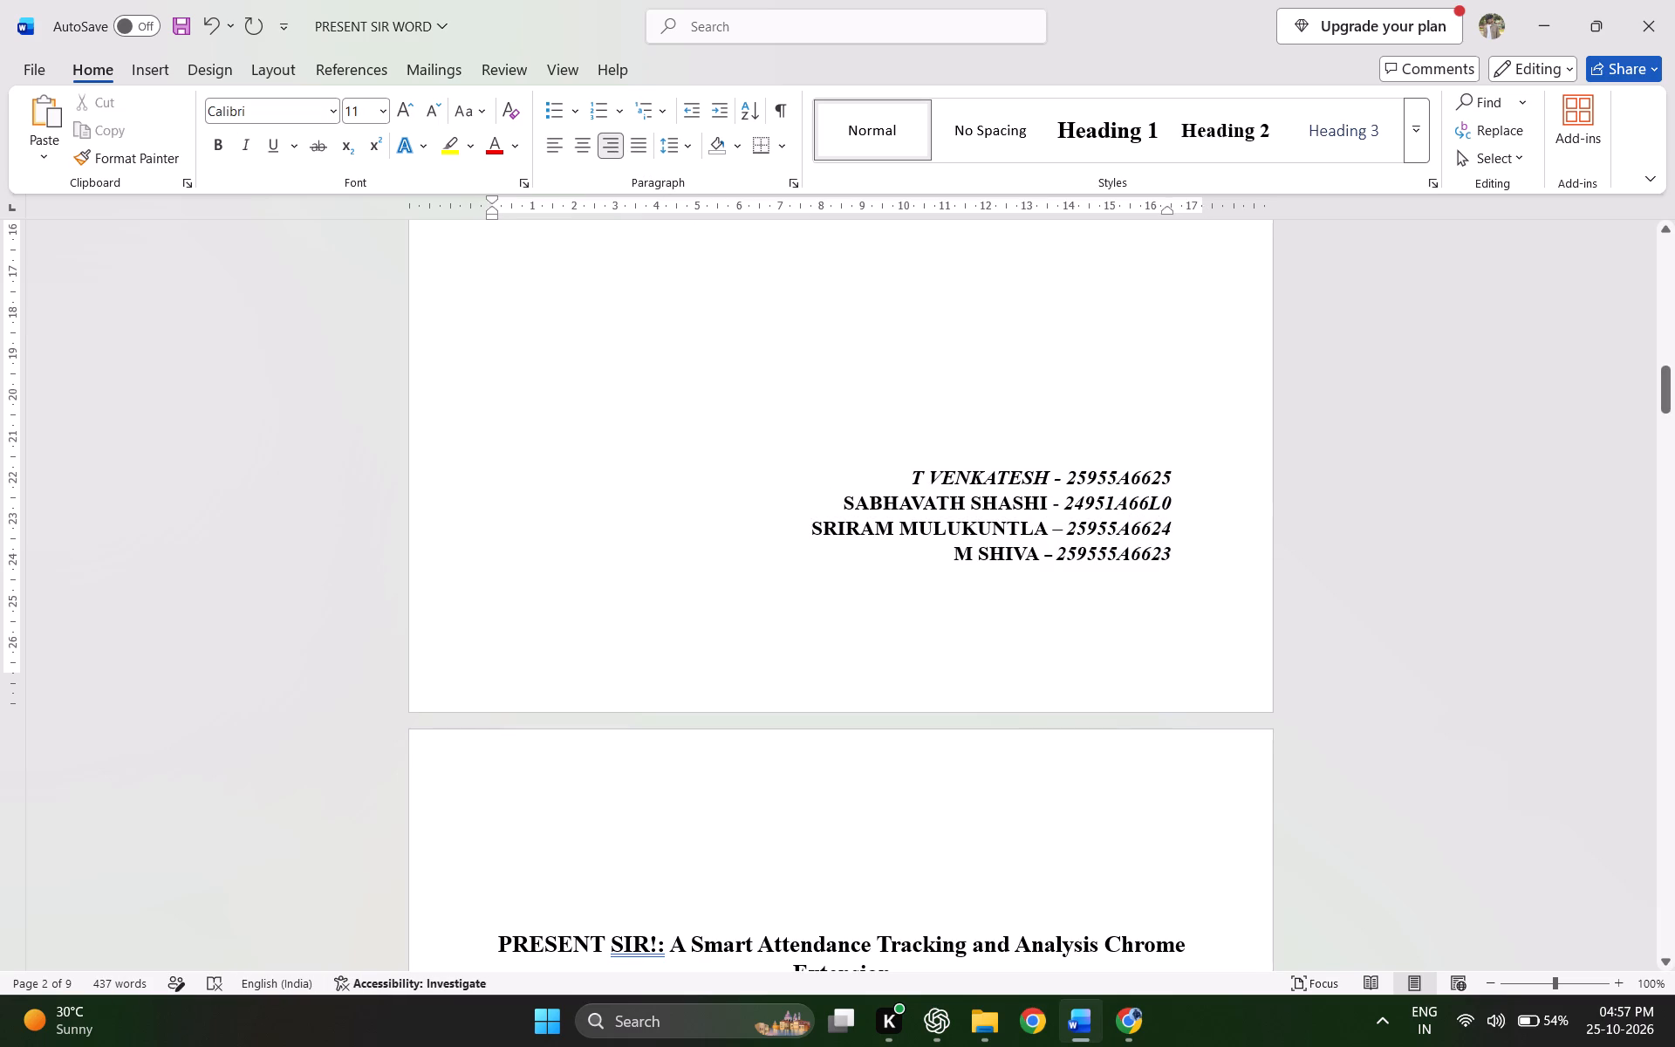
Move the third member's line directly below the first line of the list, leaving no blank line between entries.
drag(810, 526, 1172, 522)
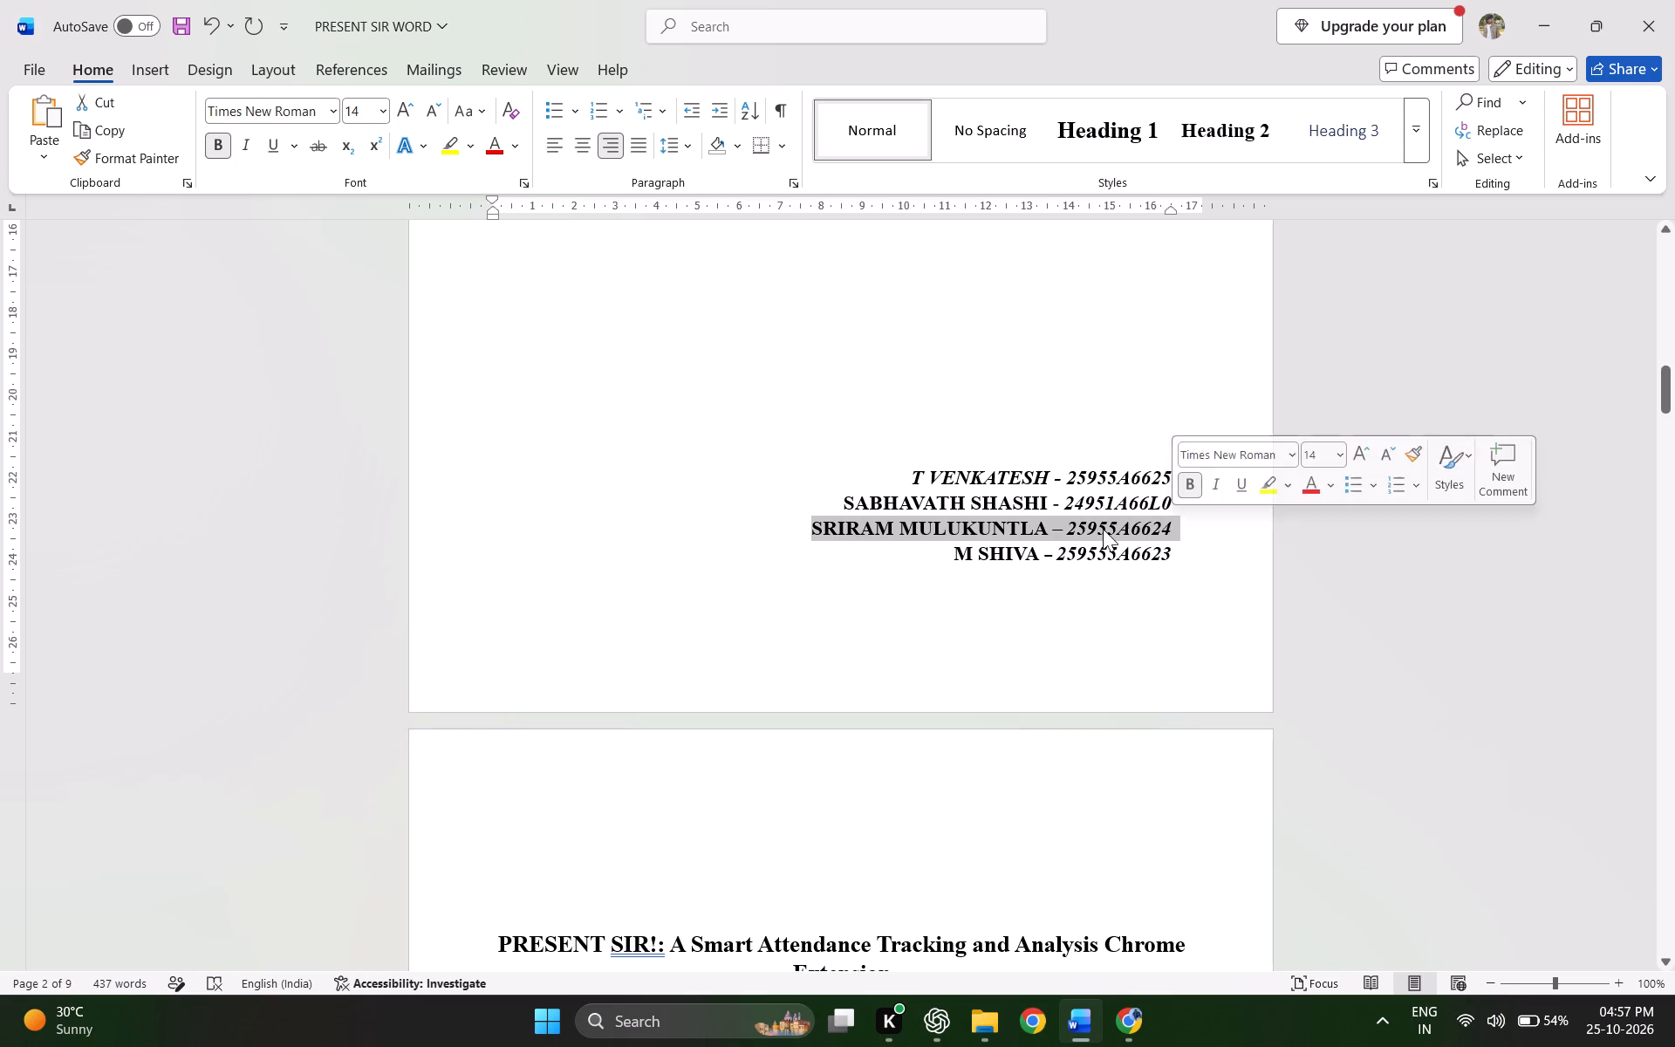
key(ctrl+x)
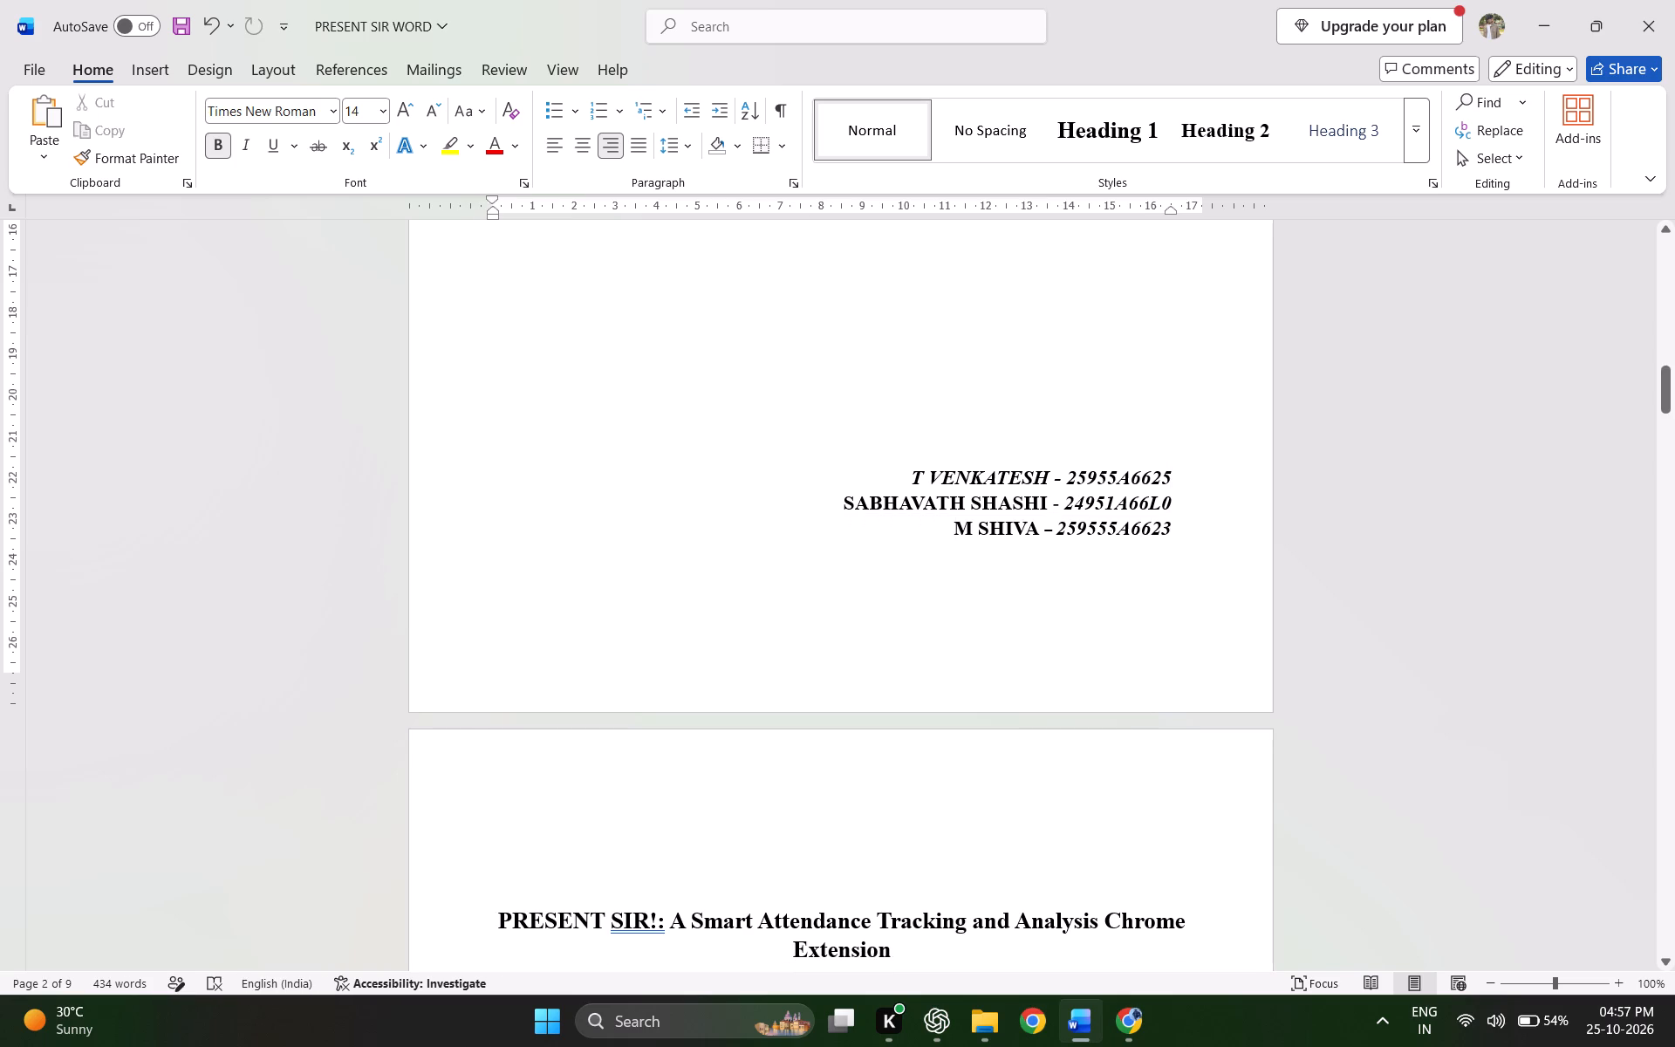
click(914, 462)
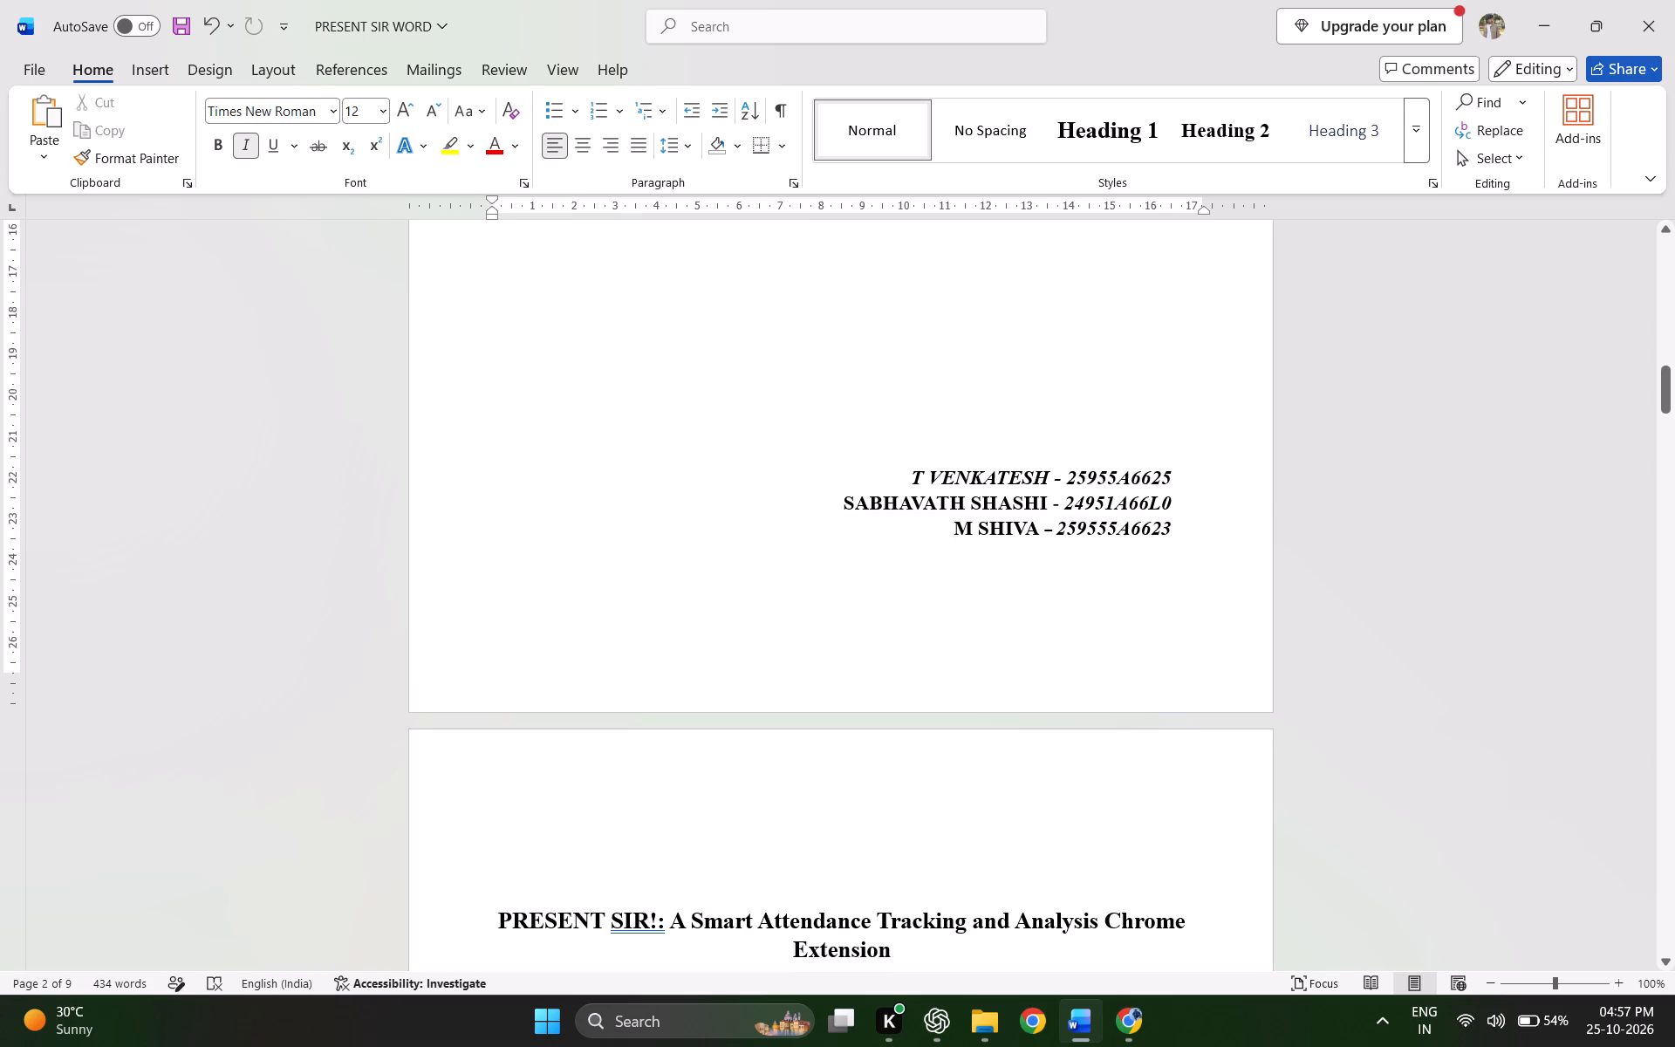
click(1179, 472)
key(Return)
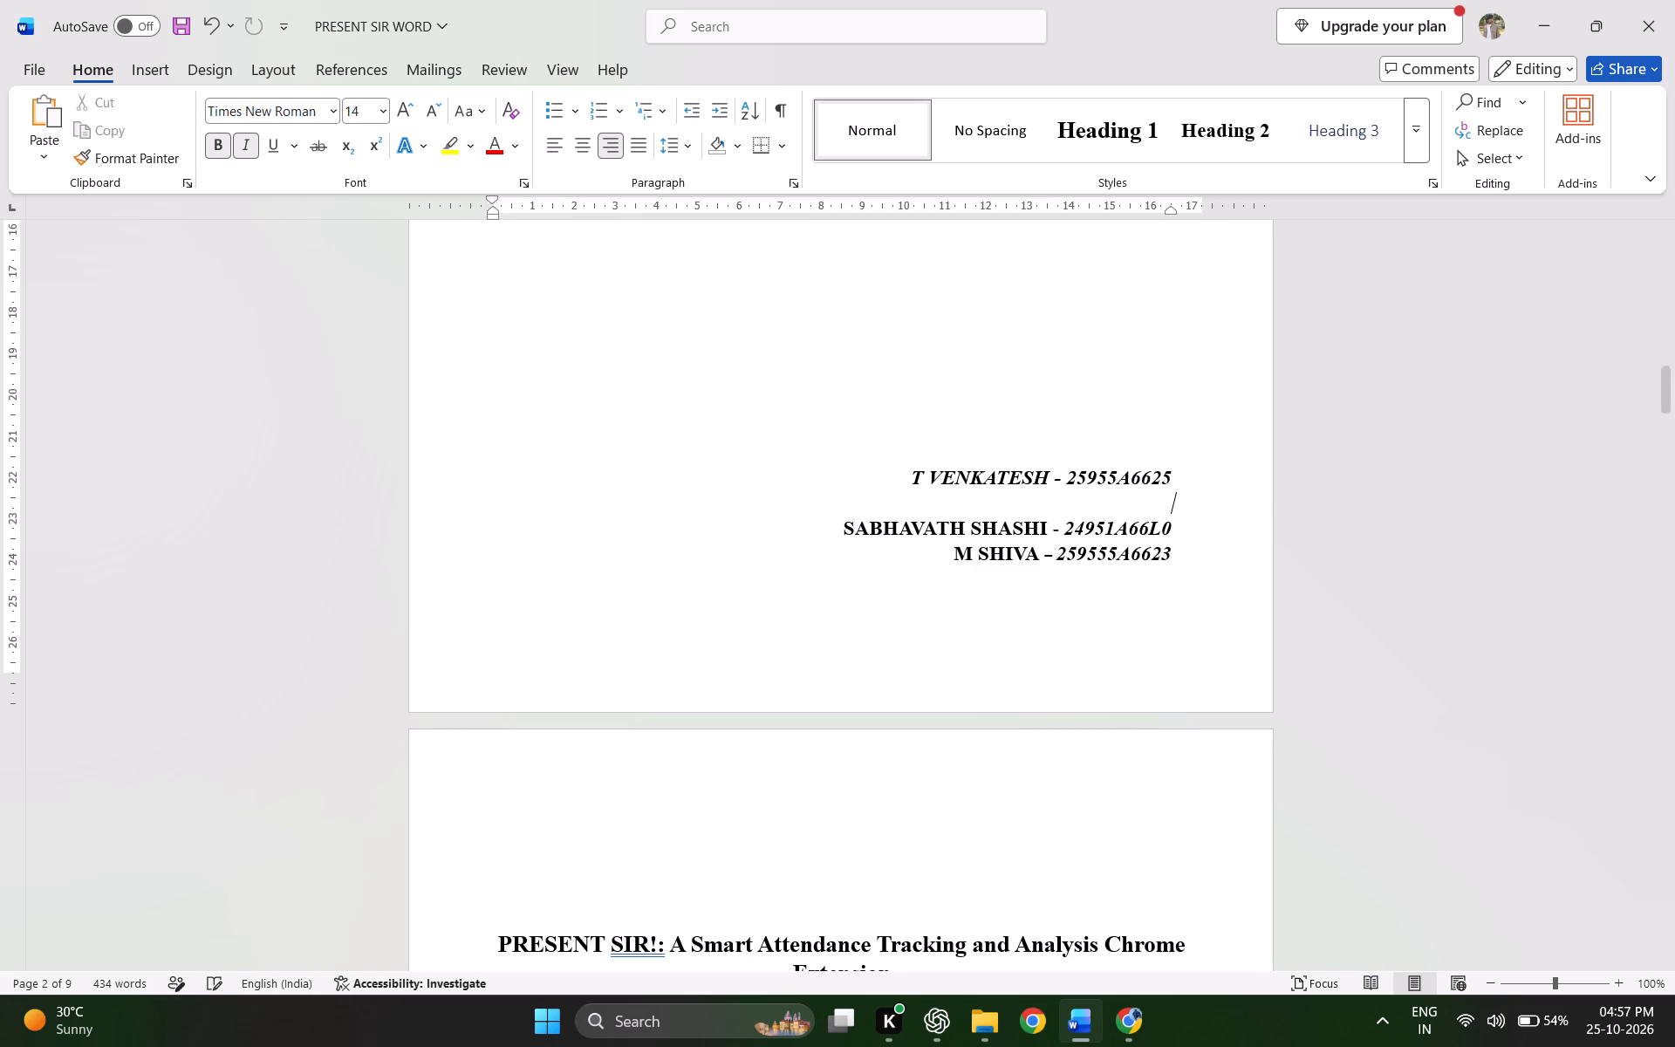
key(ctrl+v)
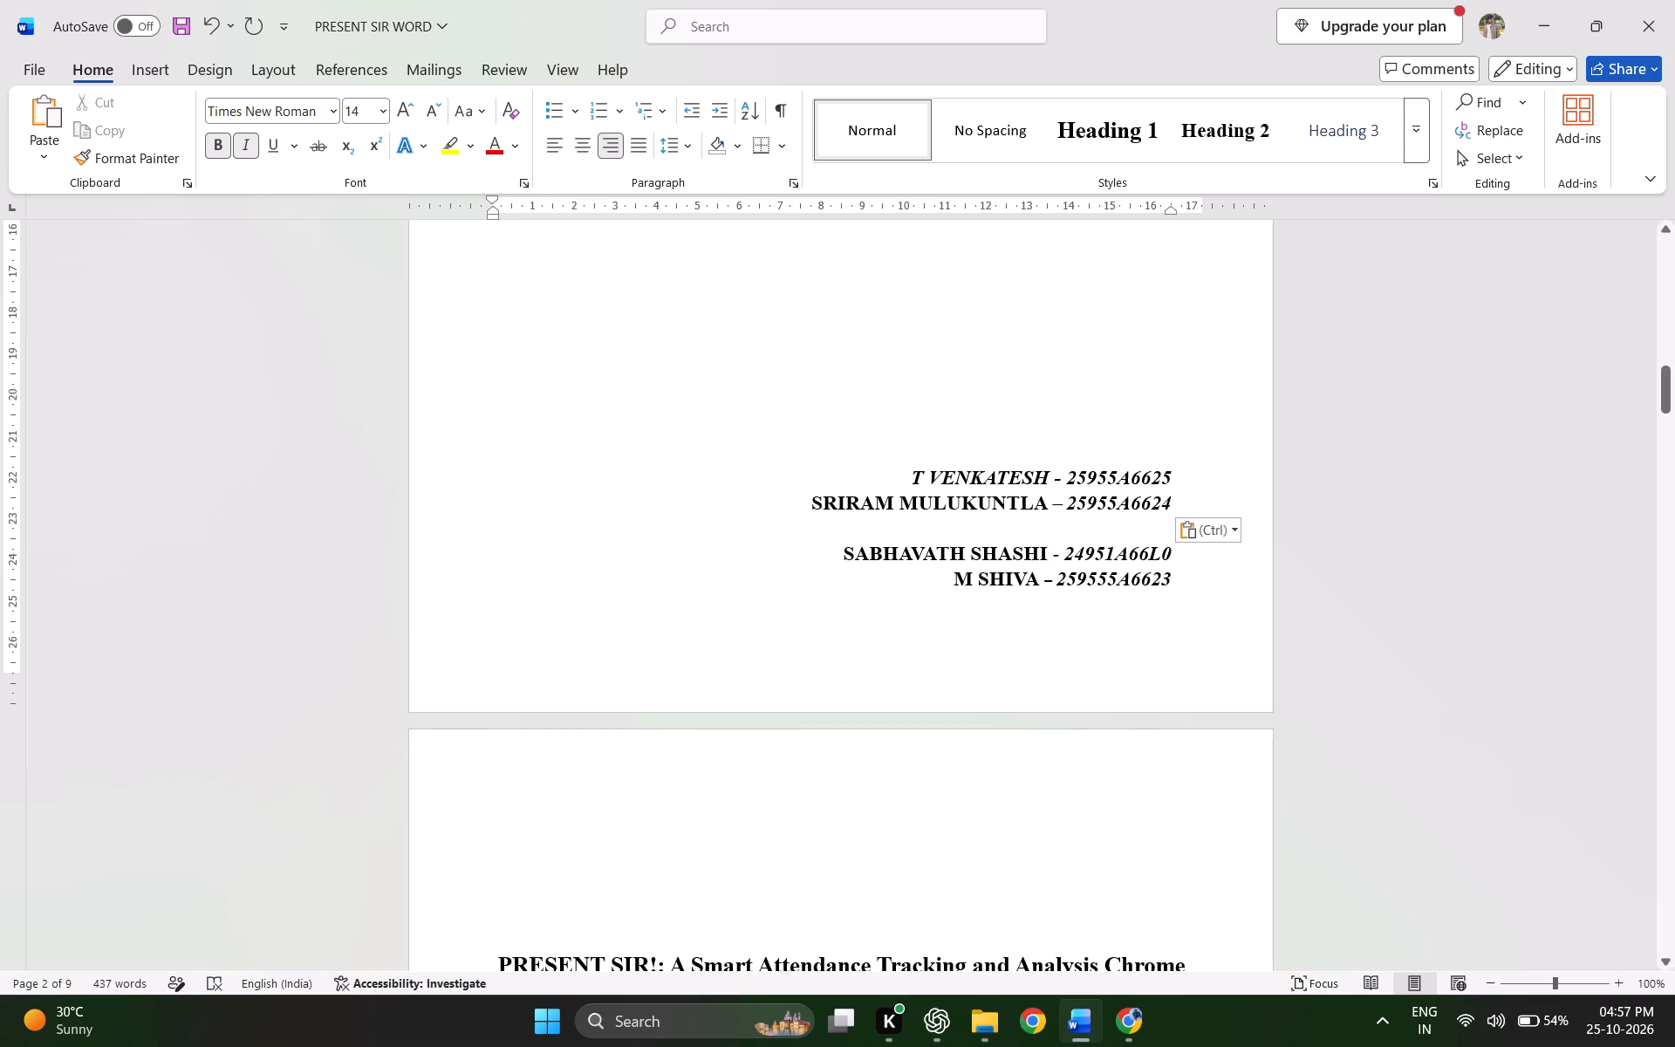
key(BackSpace)
key(BackSpace)
key(BackSpace)
key(BackSpace)
Move the top member's line to third place in the list, leaving no blank line between entries.
drag(913, 474, 916, 473)
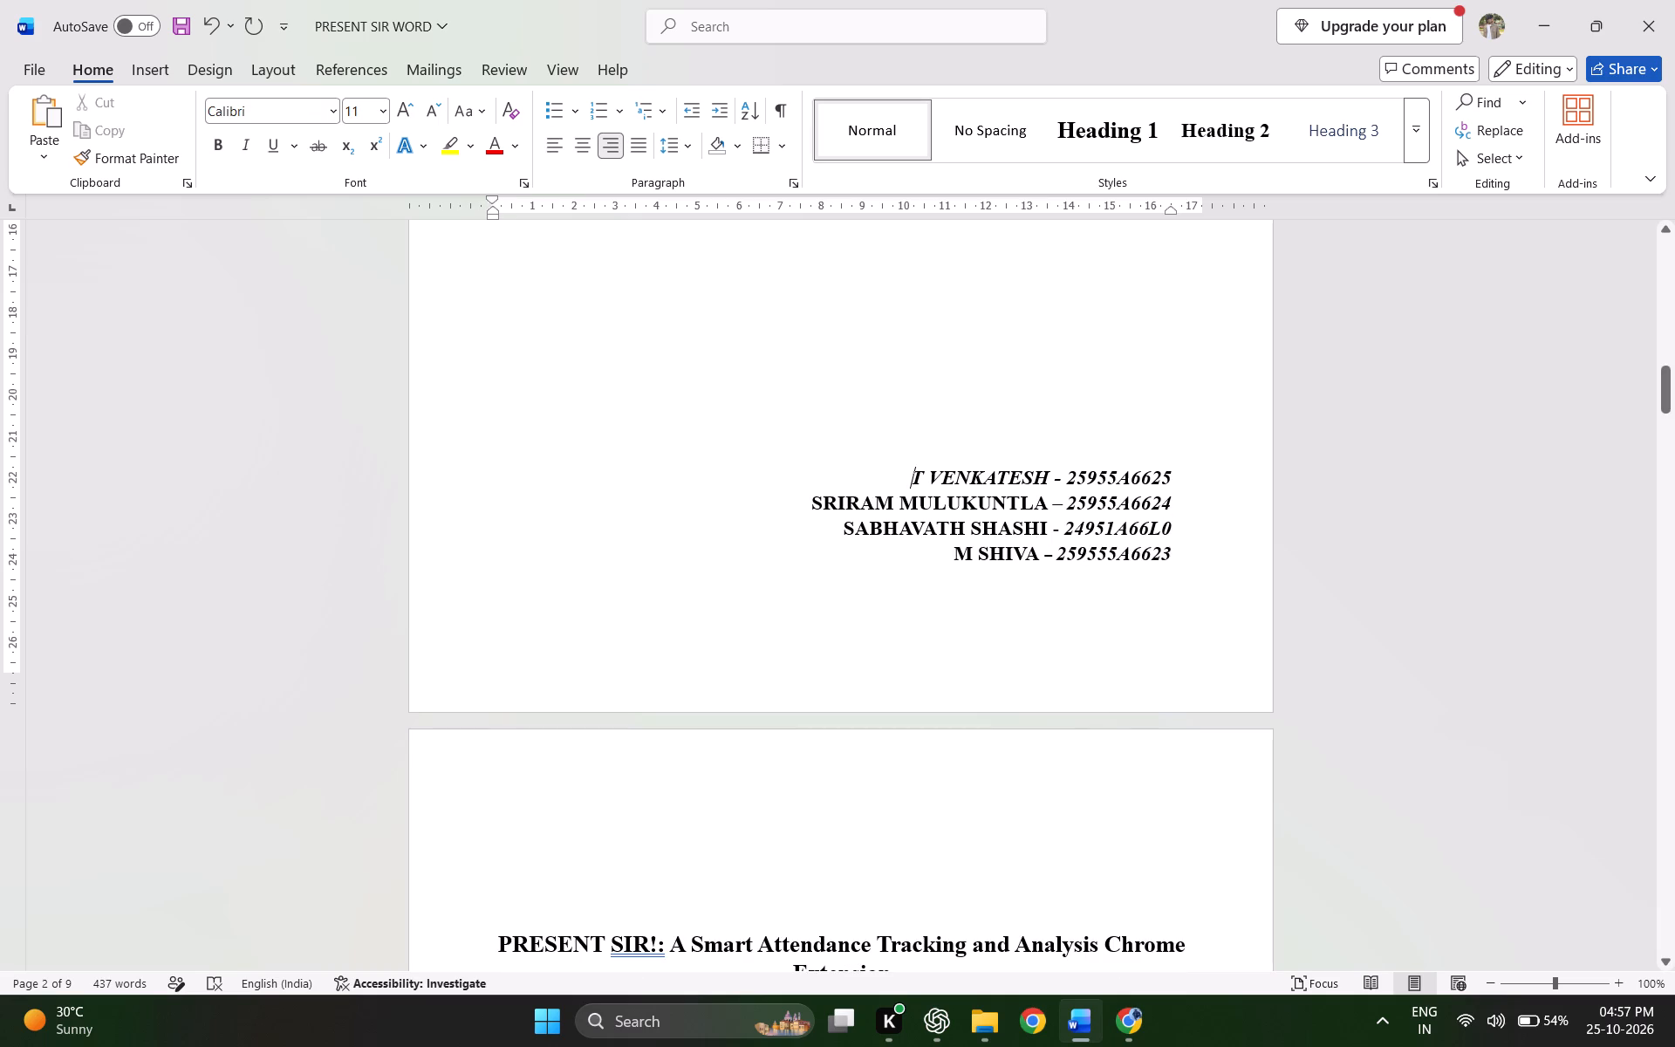
drag(916, 473, 926, 475)
click(926, 571)
drag(913, 471, 1049, 476)
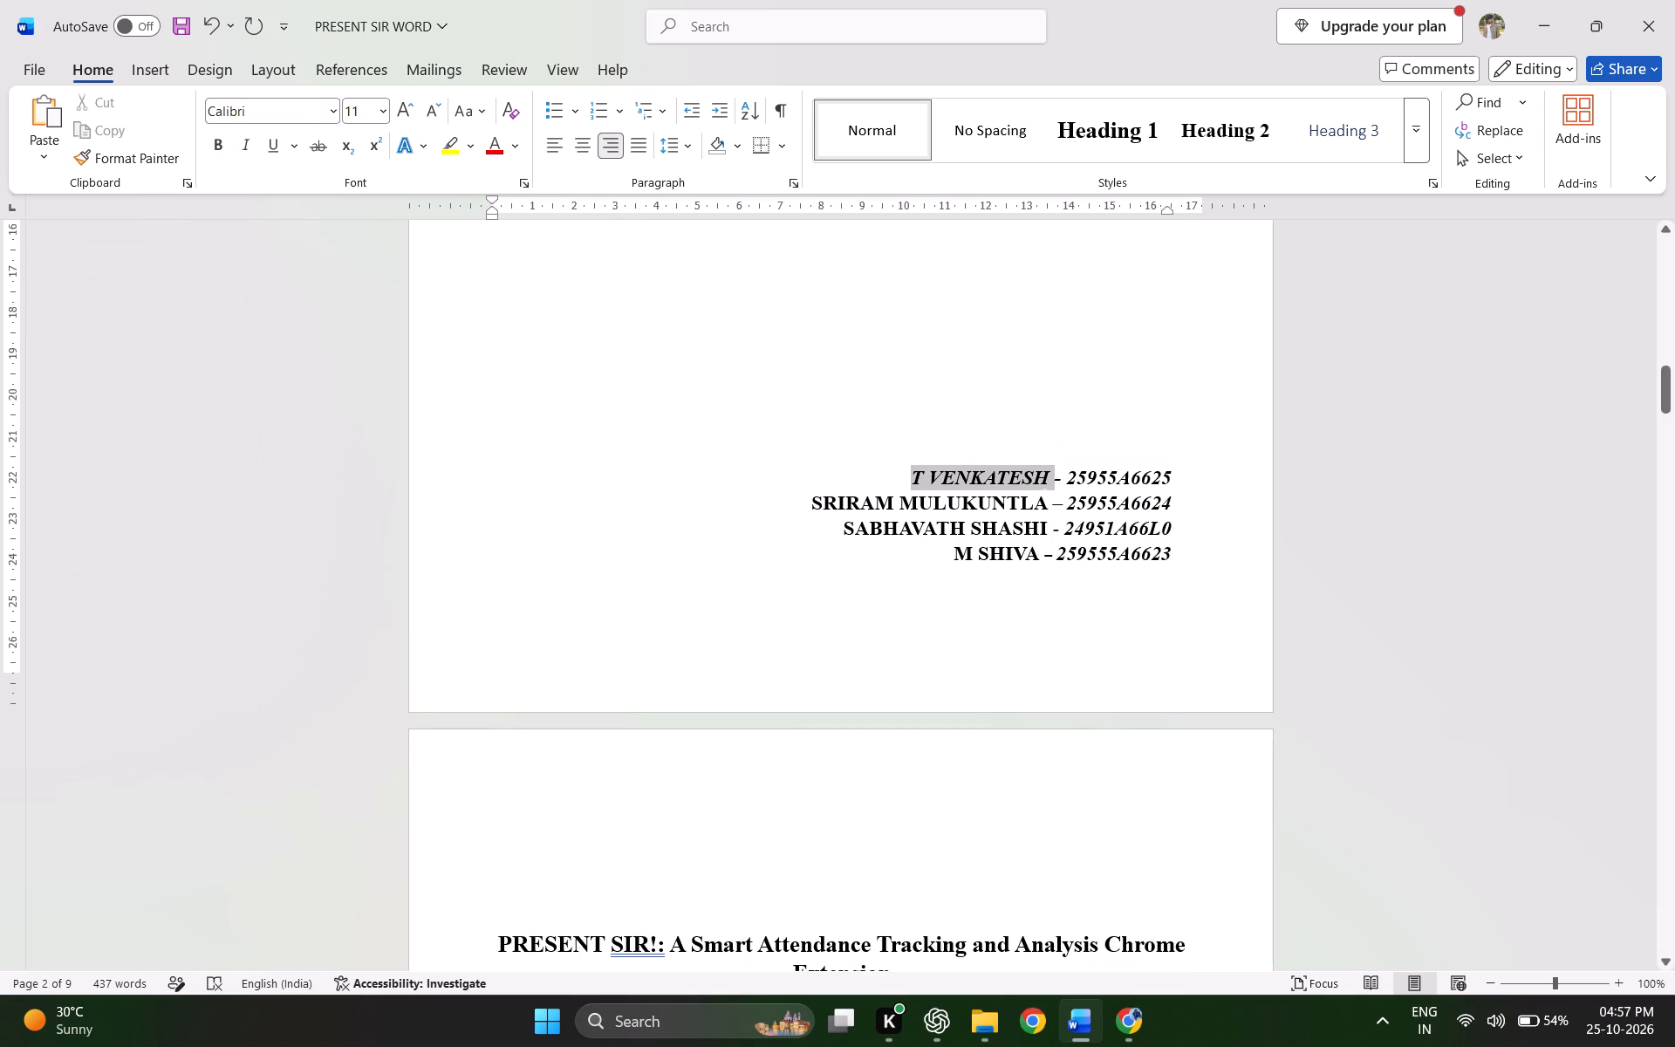
drag(1049, 476, 1126, 475)
key(ctrl+x)
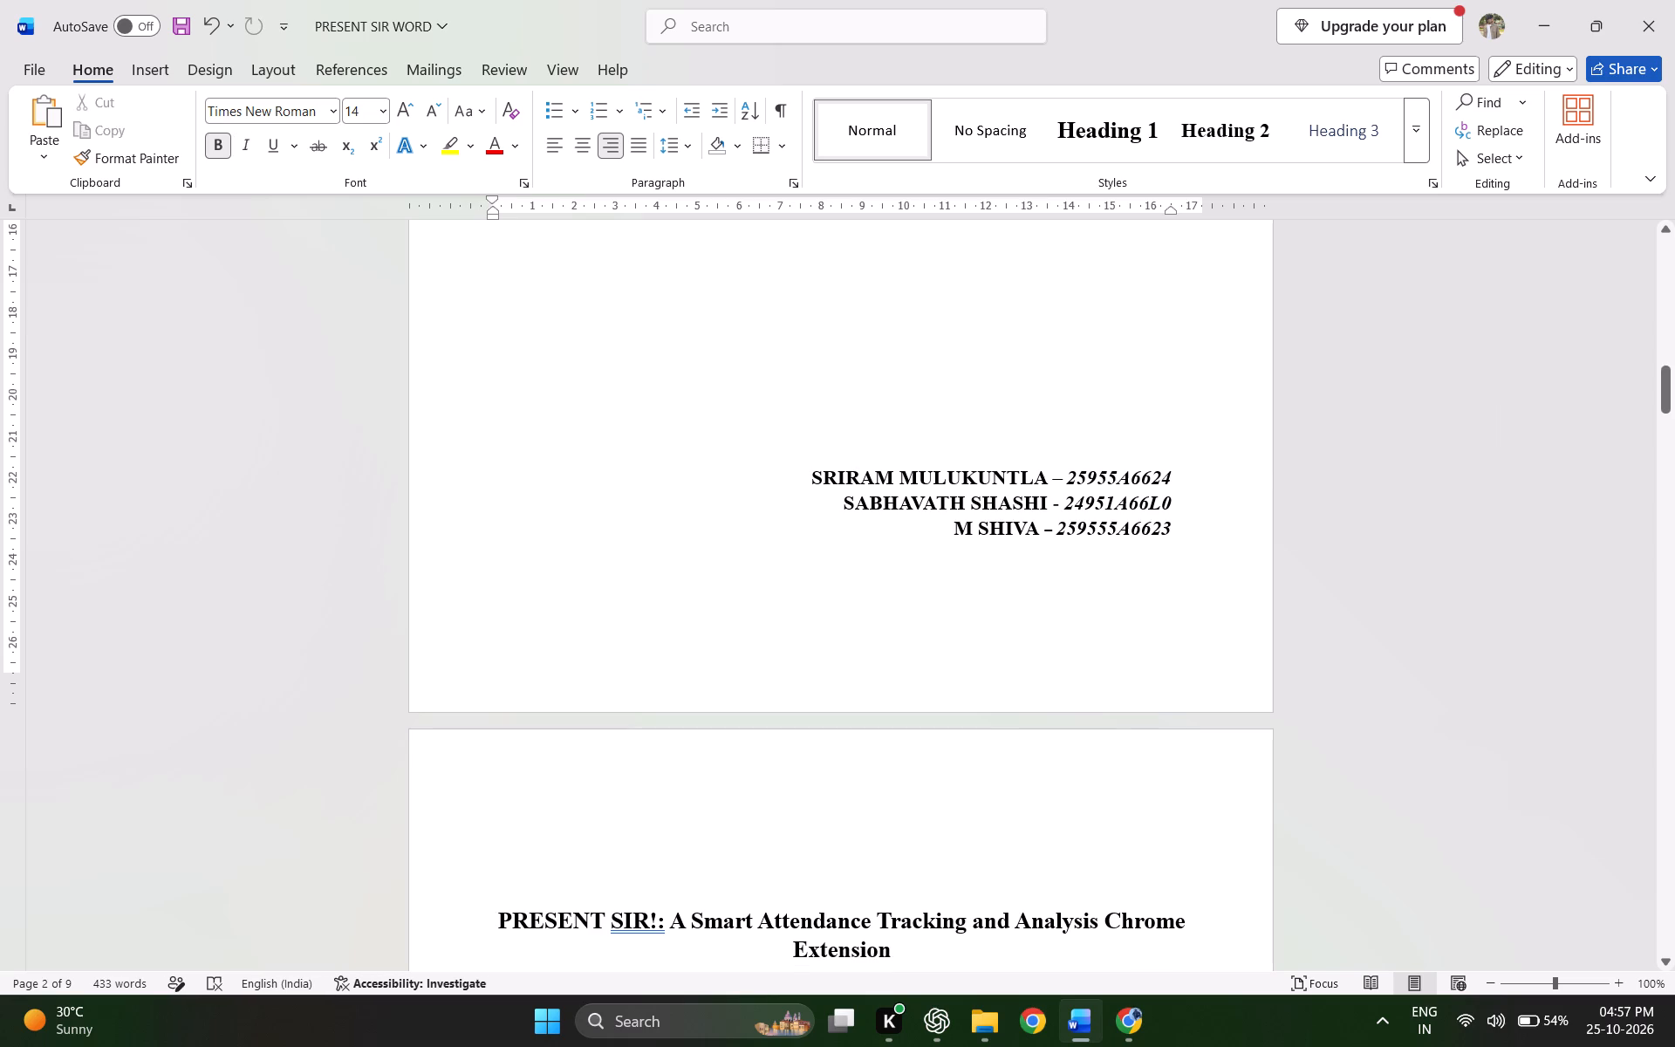
click(1180, 510)
key(Return)
key(ctrl+v)
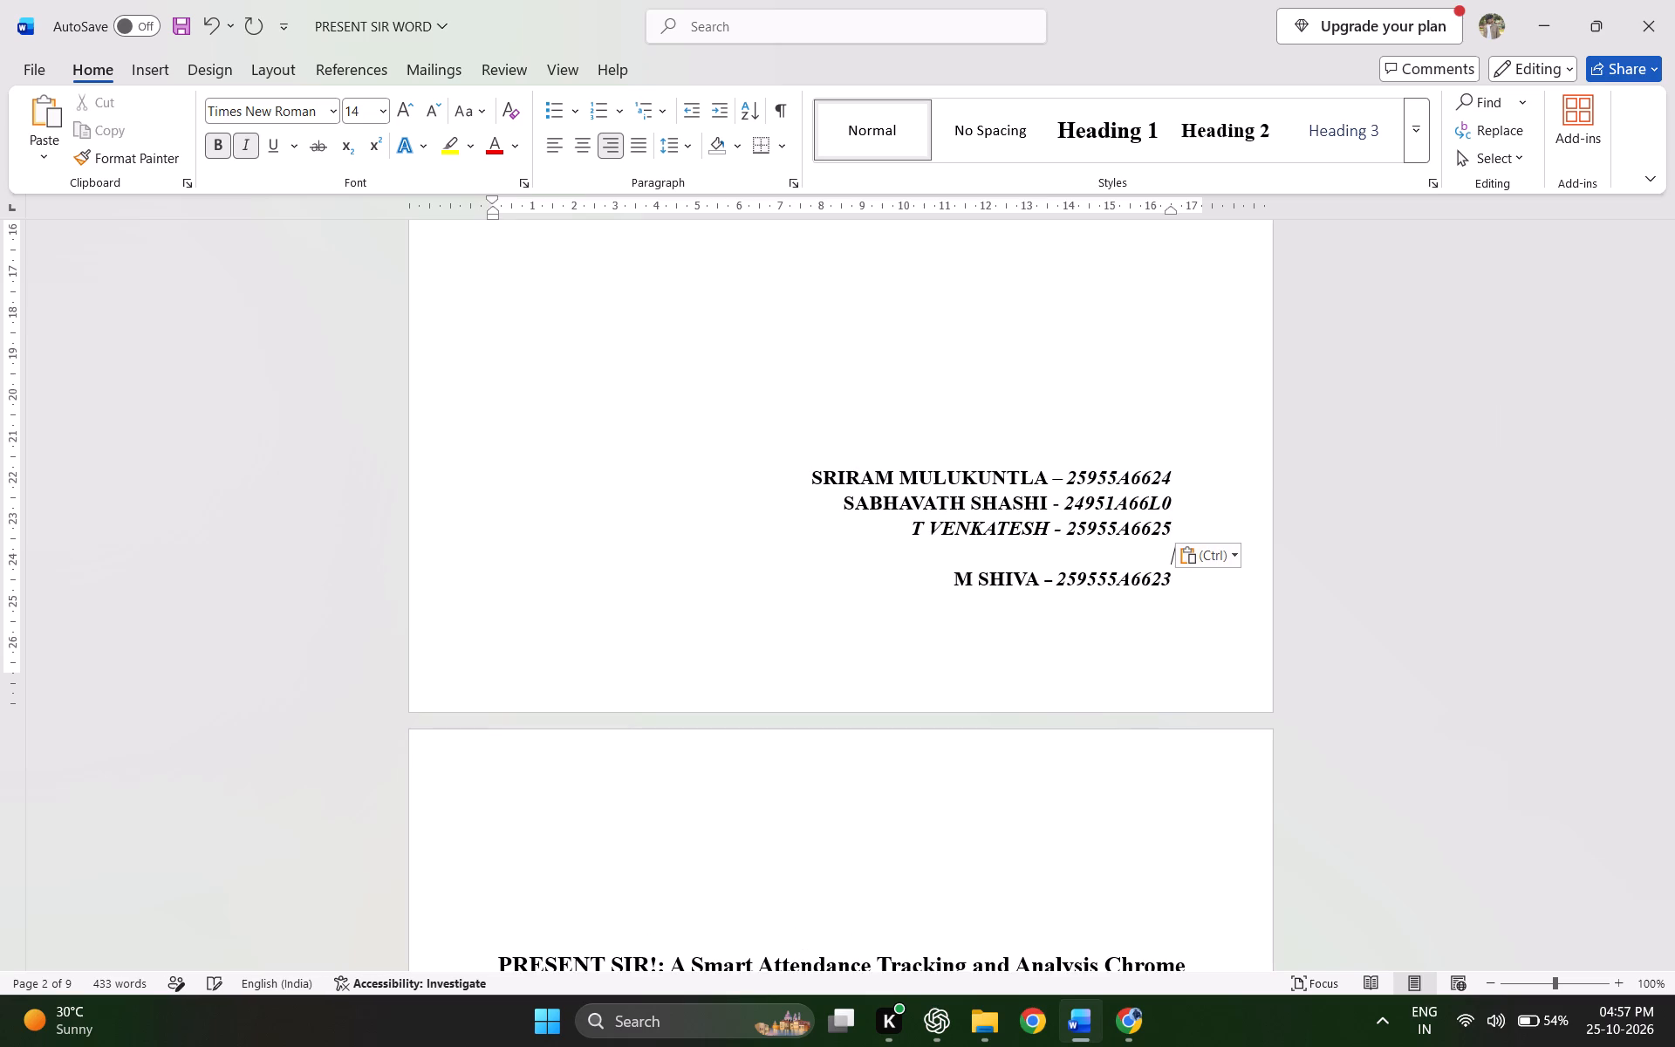
click(1061, 559)
key(BackSpace)
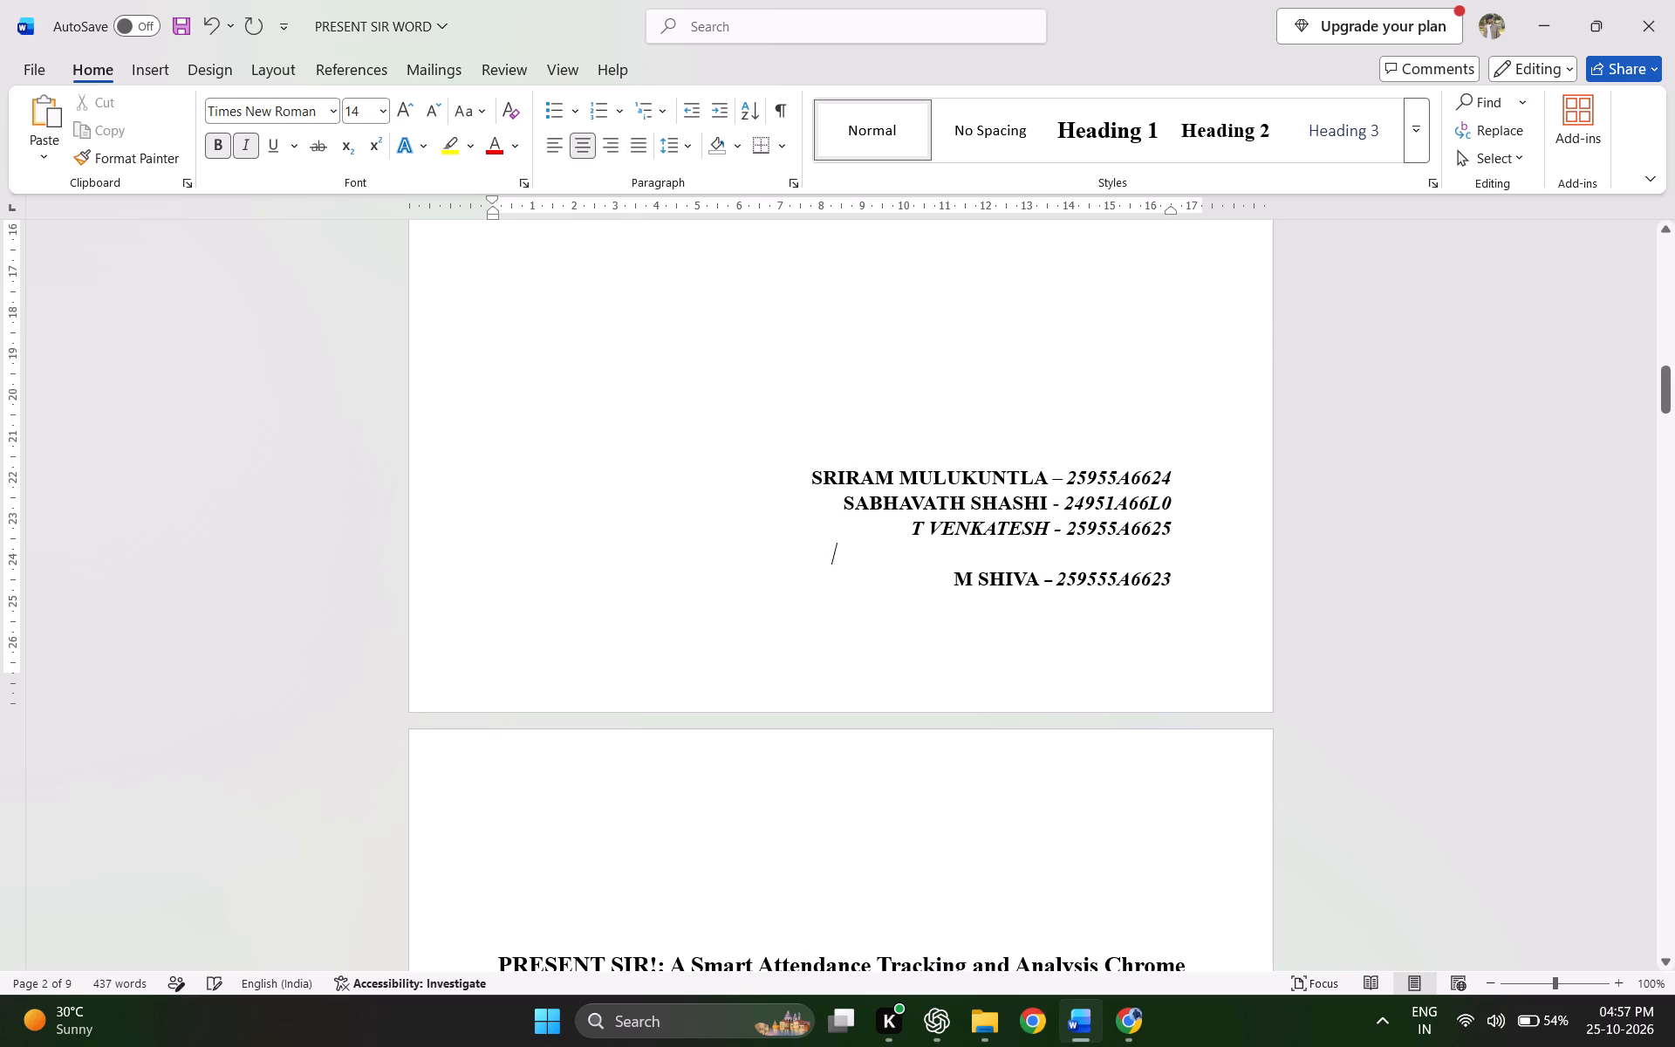
key(BackSpace)
key(BackSpace)
key(BackSpace)
click(1027, 654)
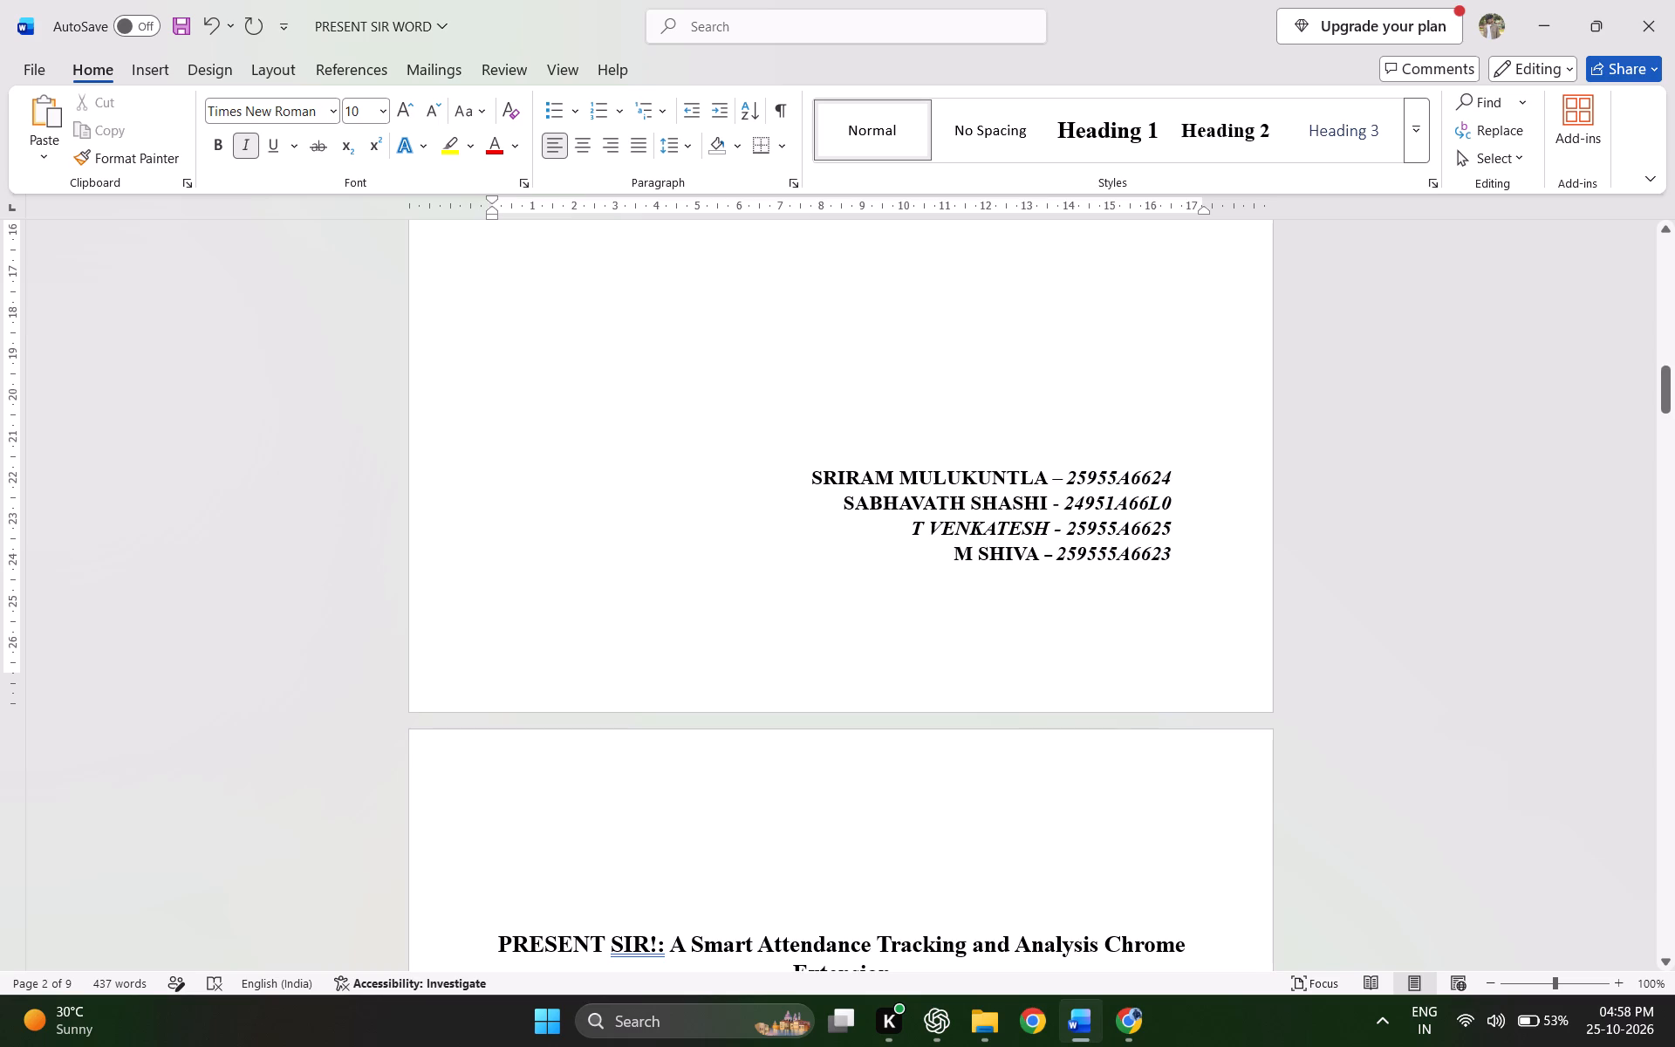
Copy the four group member lines from the cover page over the single name and roll number on the second title page.
scroll(862, 565, down, 1)
scroll(862, 565, up, 4)
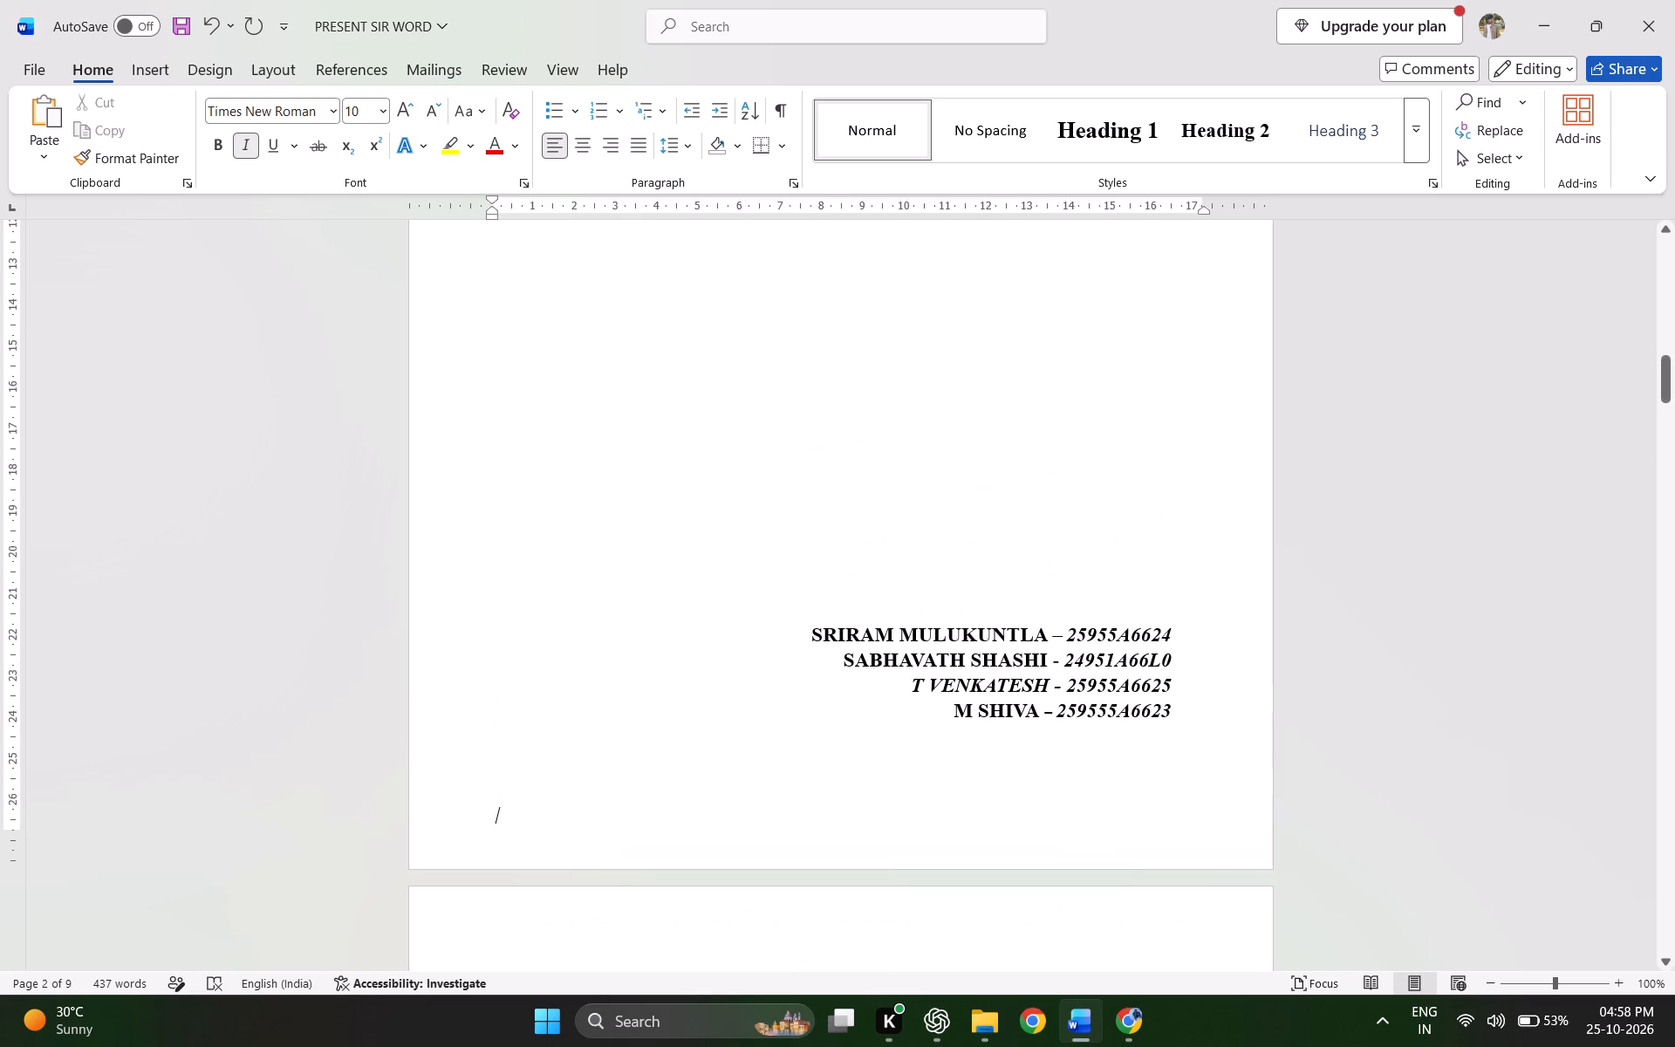
drag(806, 631, 1145, 719)
key(ctrl+c)
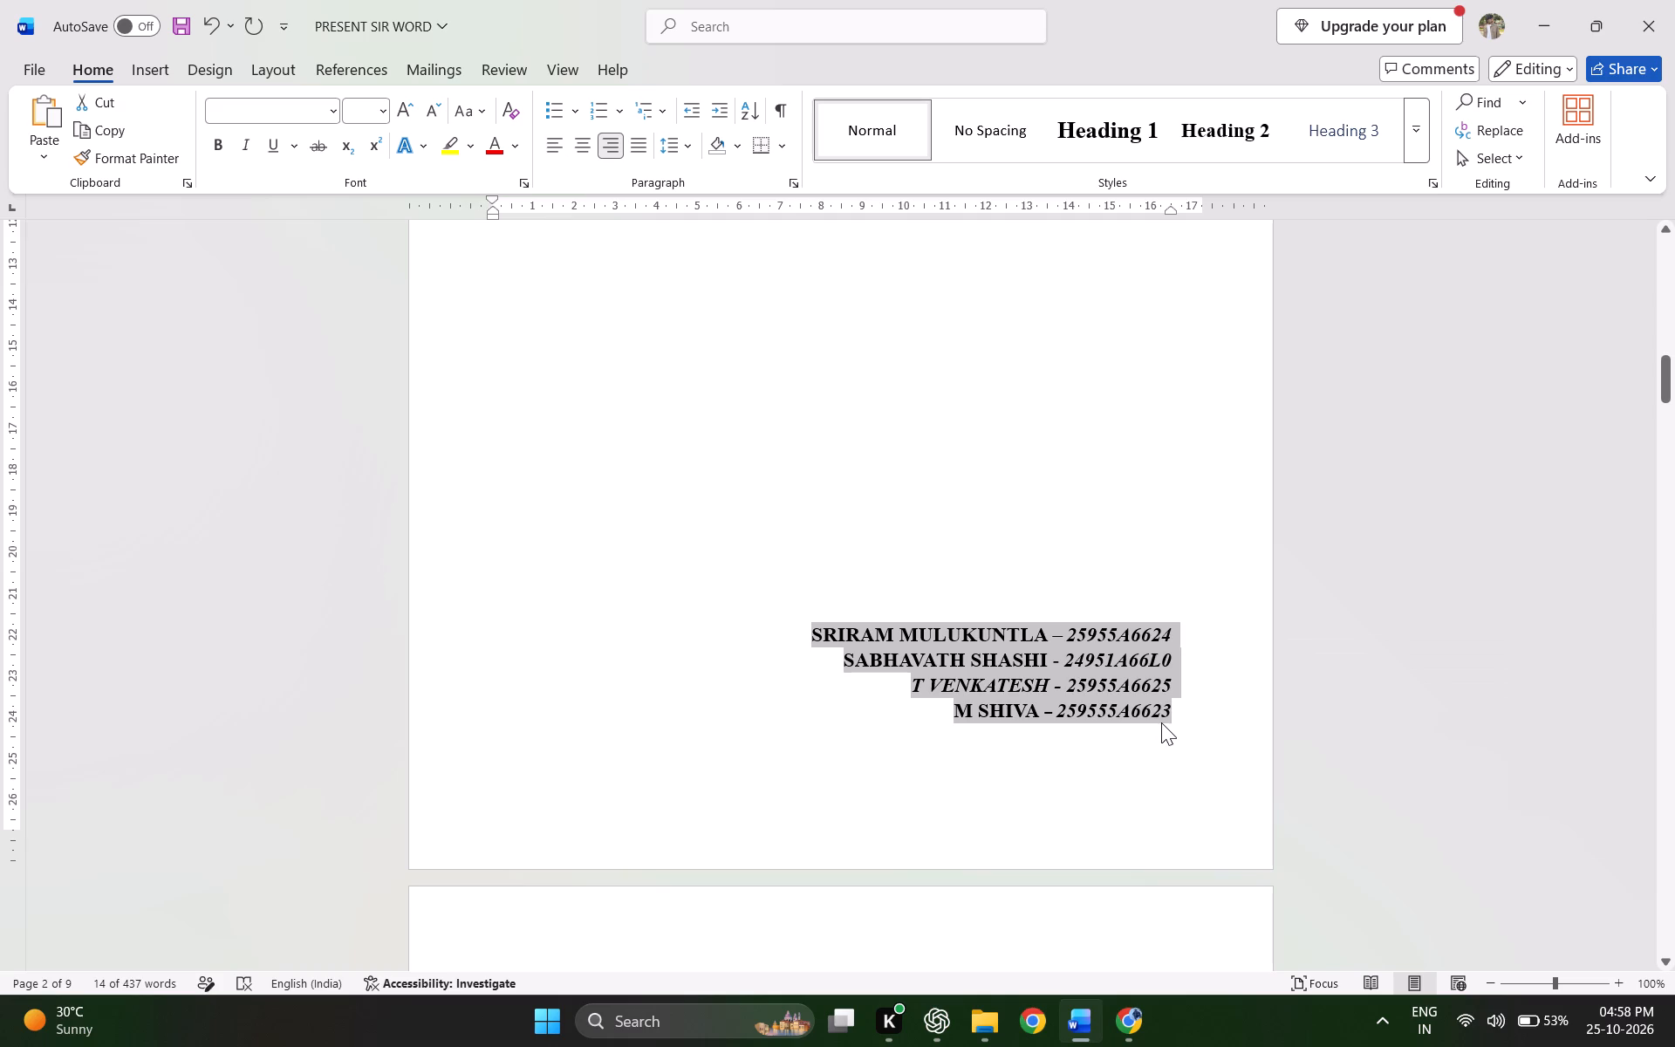
scroll(991, 683, down, 5)
click(853, 635)
scroll(857, 633, down, 12)
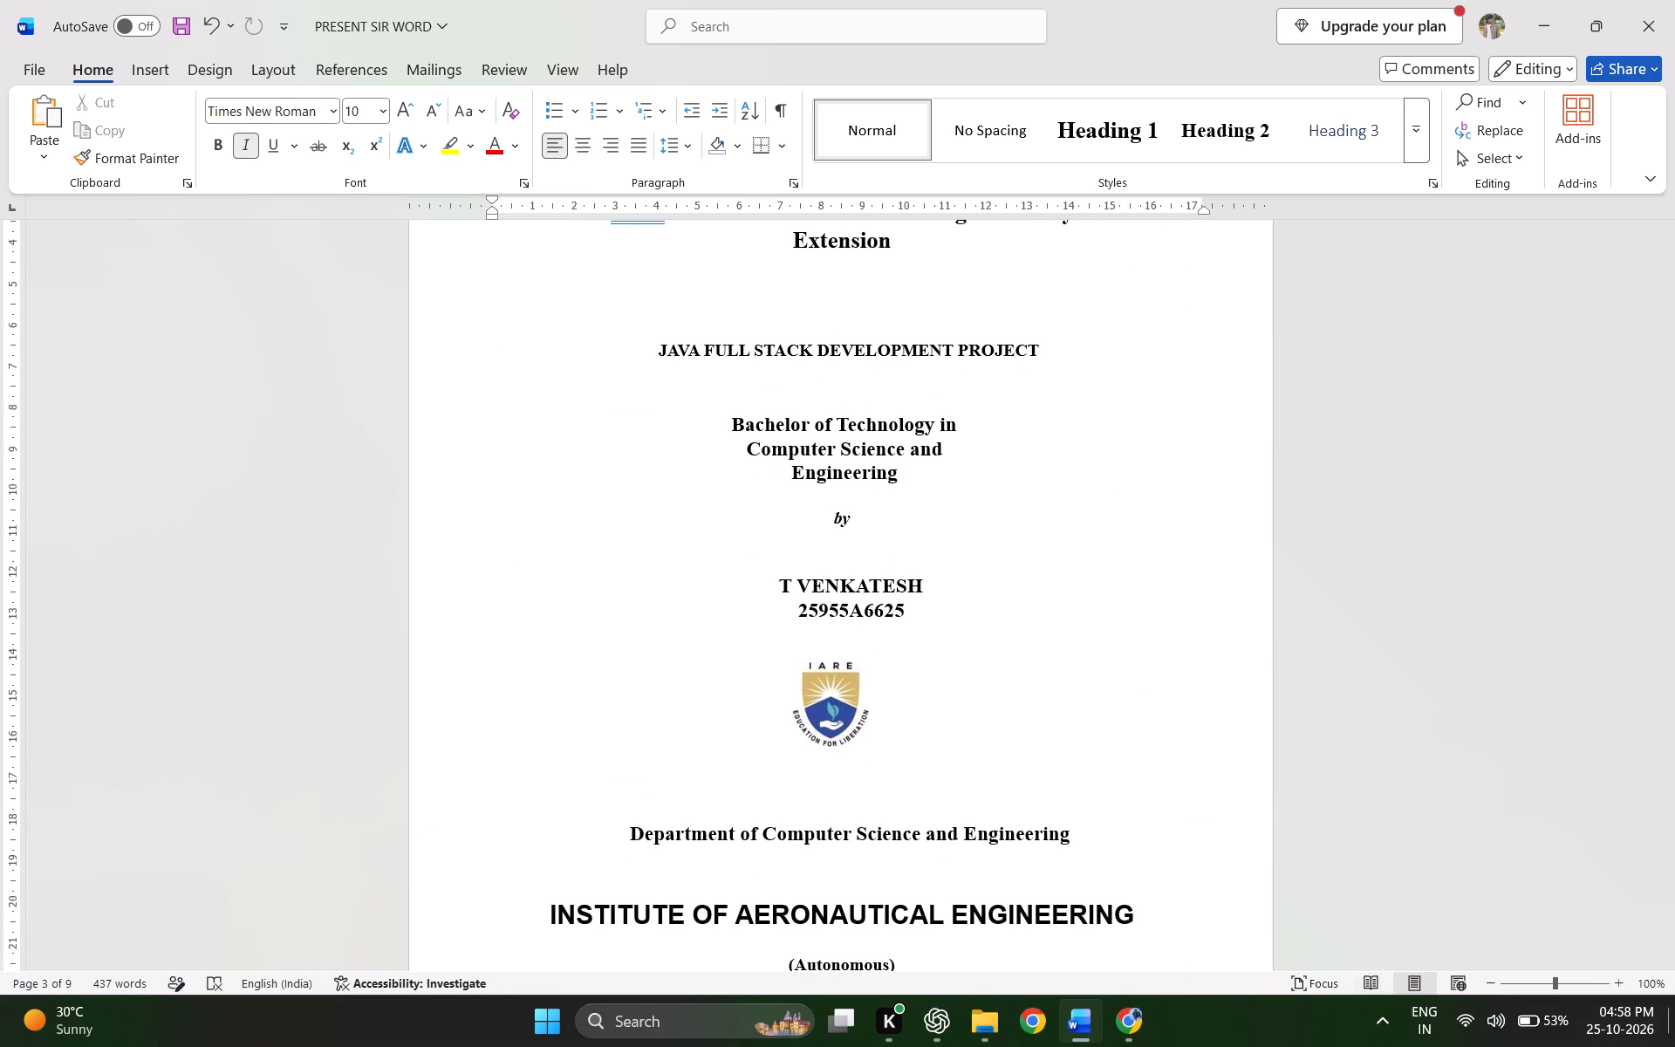
drag(776, 582, 873, 597)
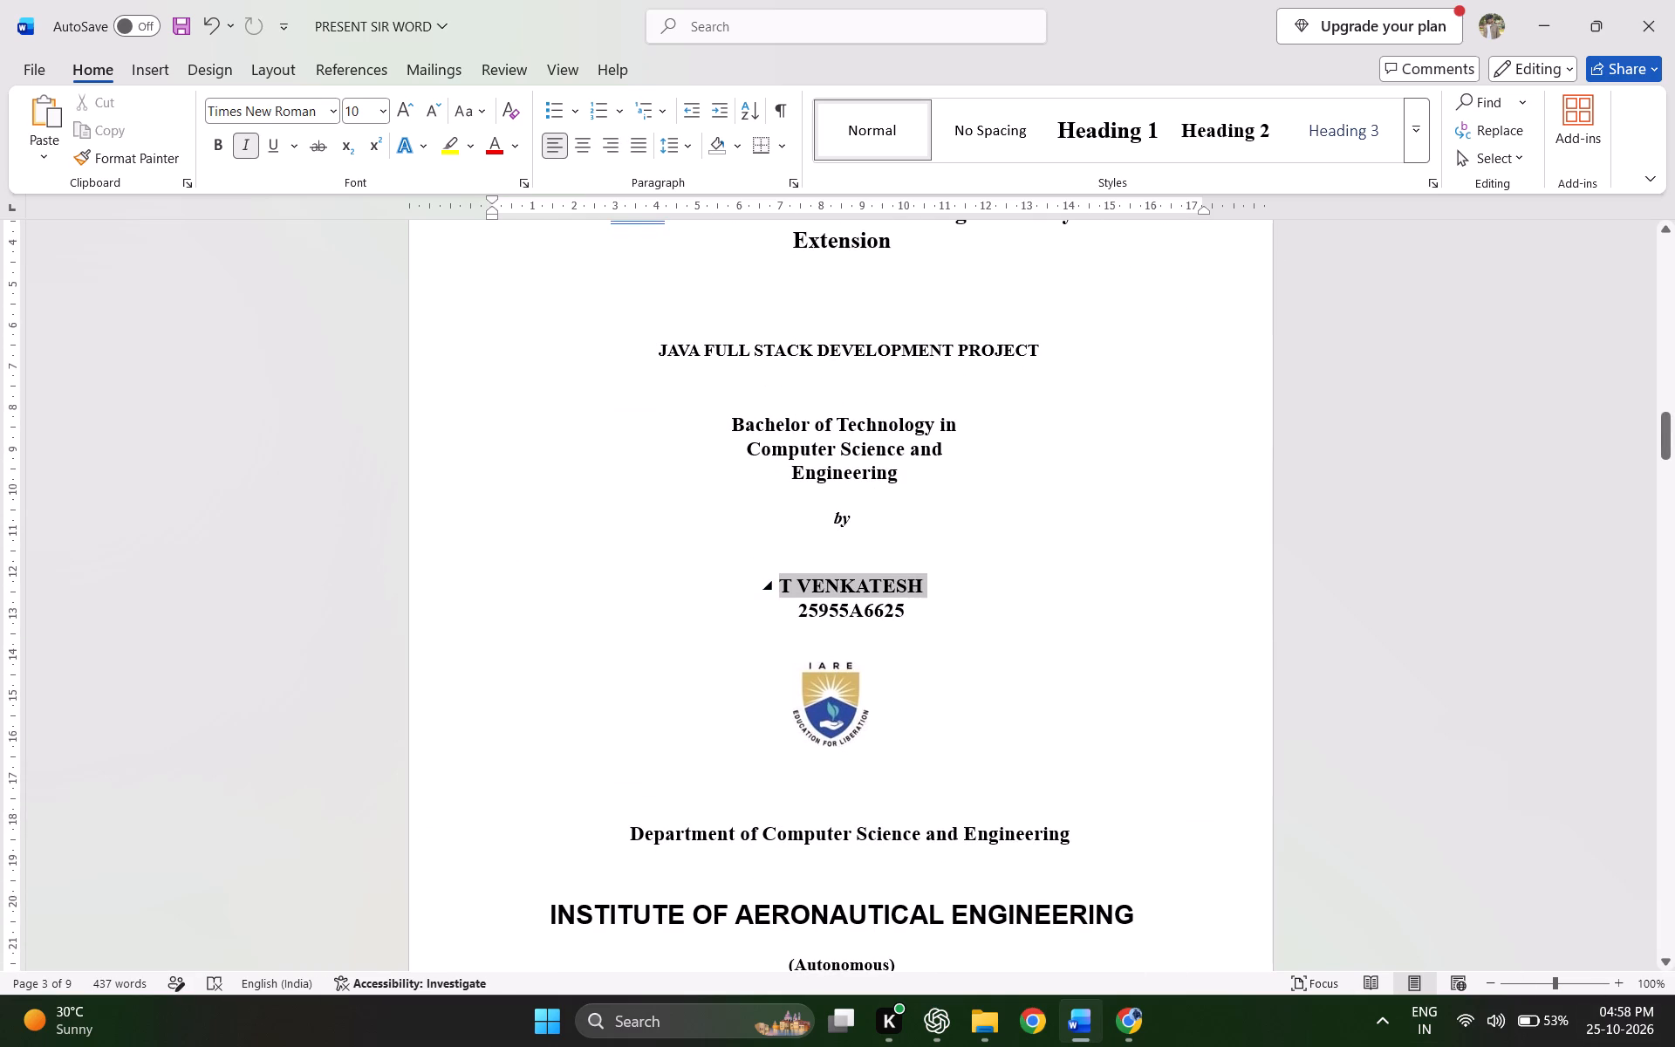
drag(873, 597, 906, 606)
key(ctrl+v)
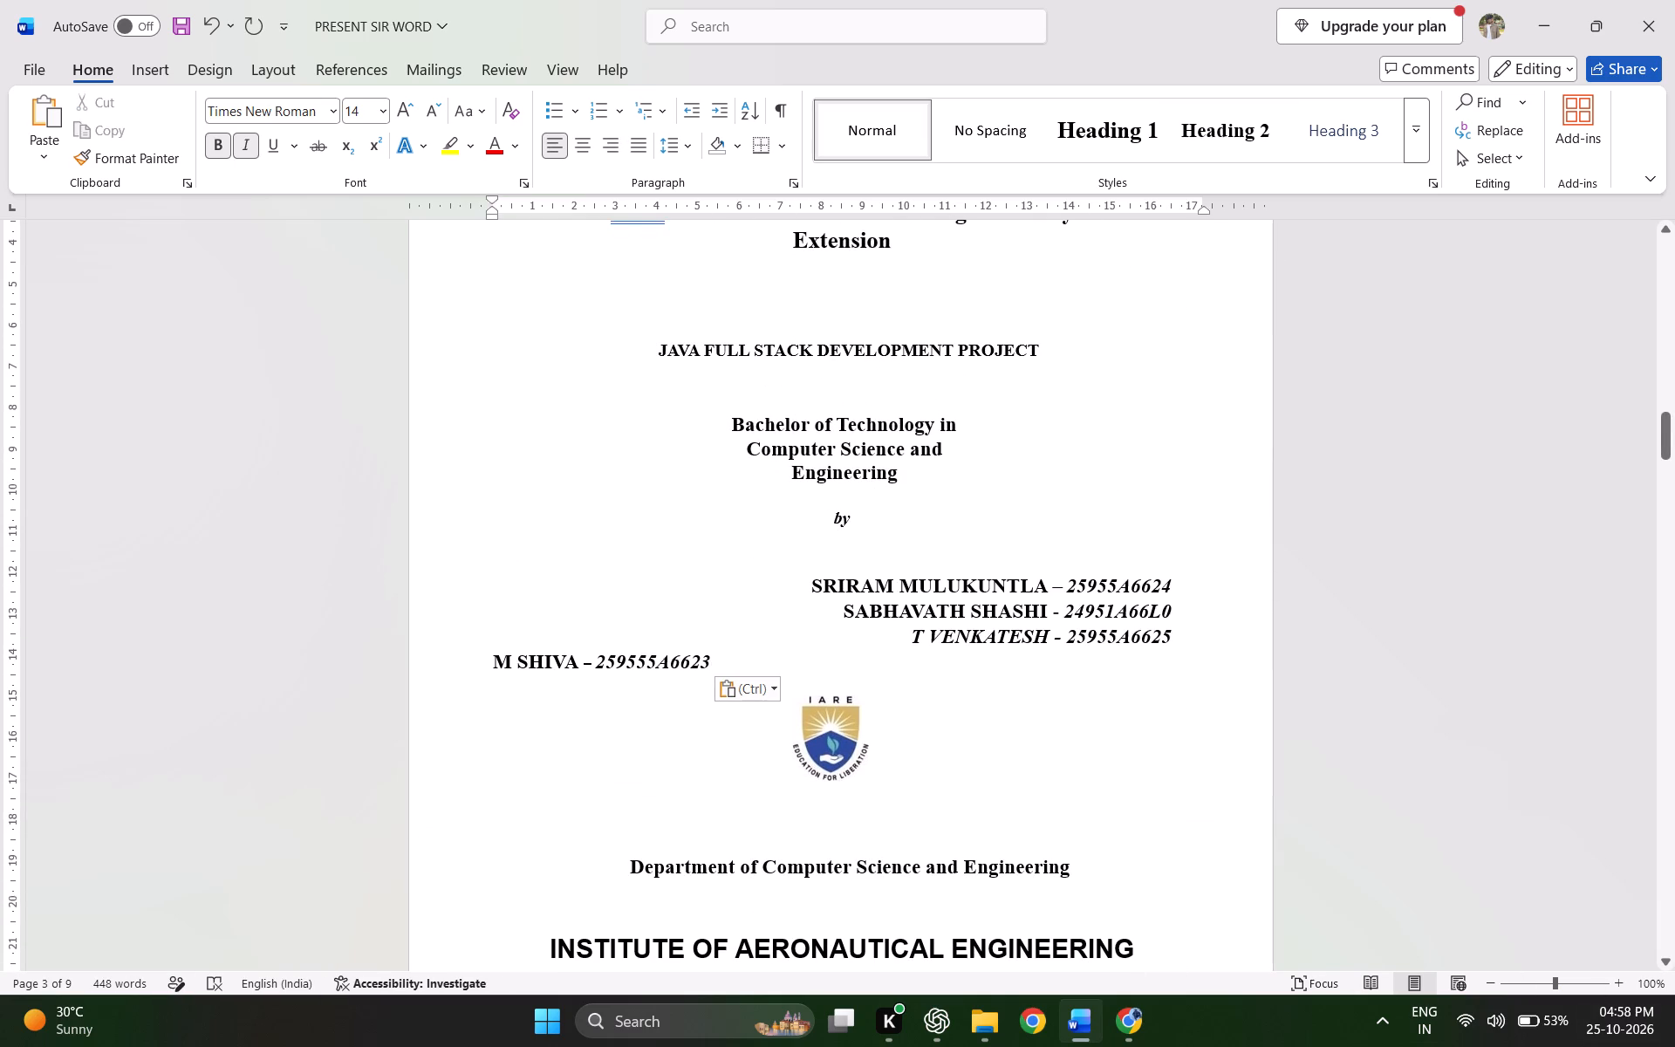
Centre the four pasted member lines under "by" on the second title page.
click(491, 659)
drag(808, 584, 833, 589)
drag(833, 589, 721, 656)
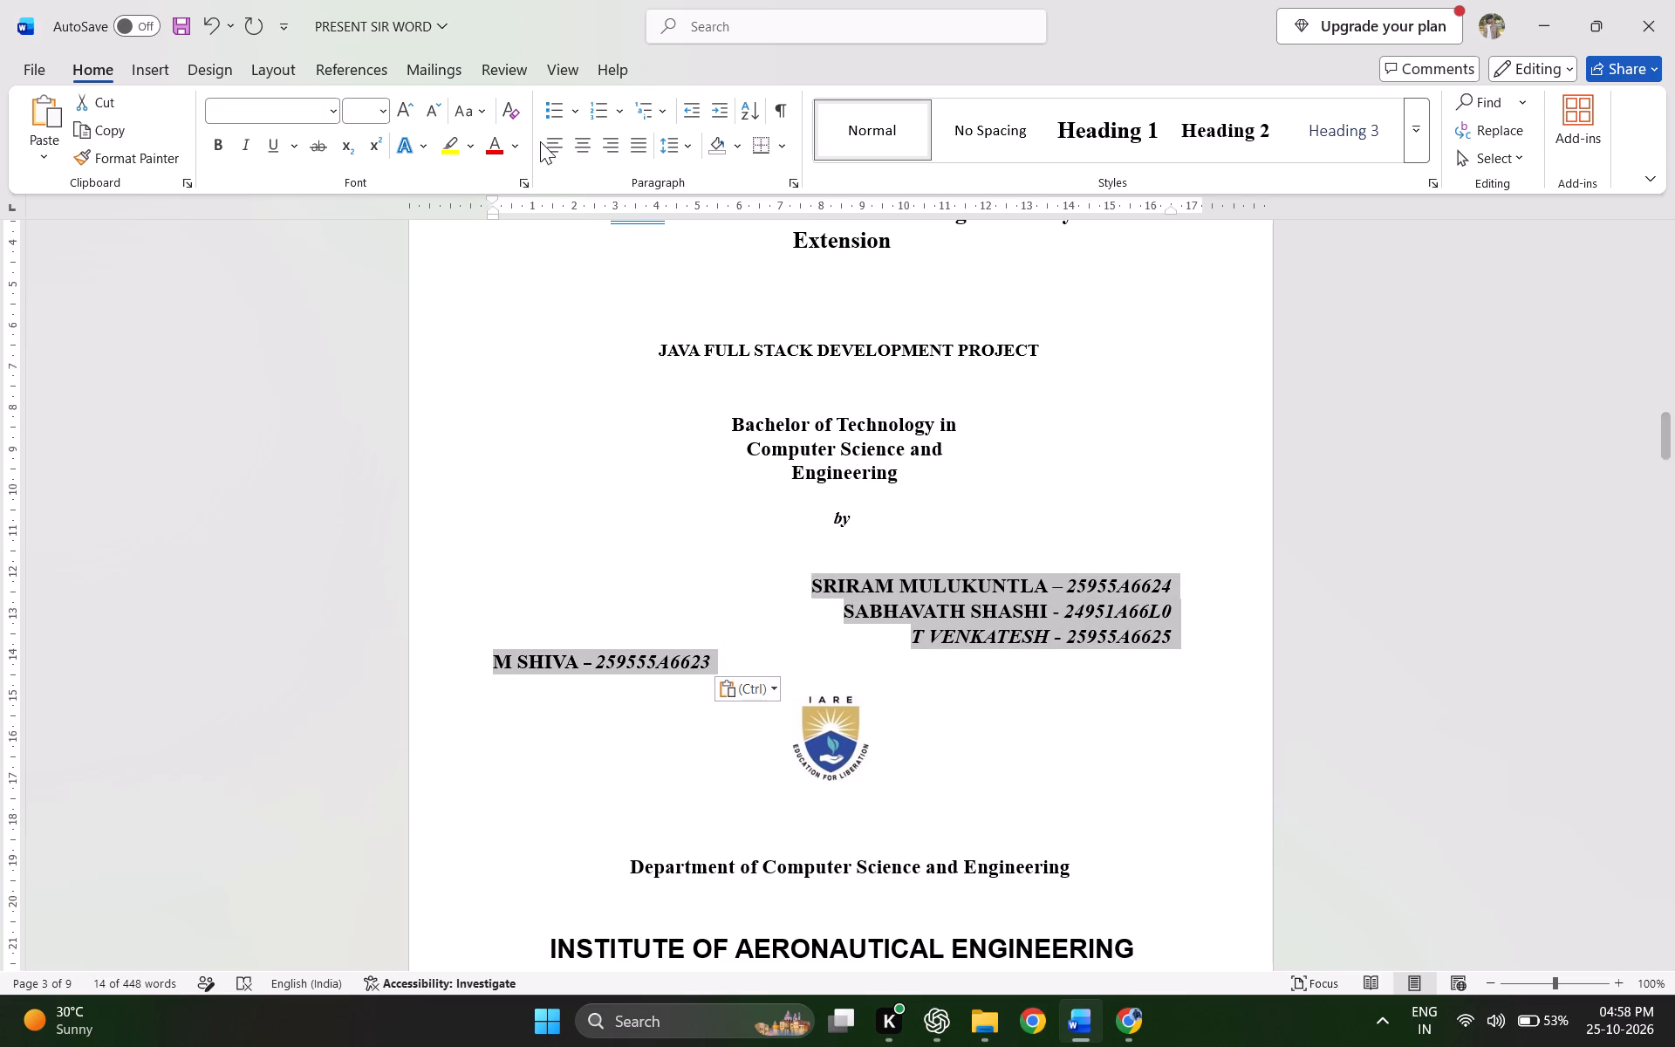
click(578, 147)
click(1040, 716)
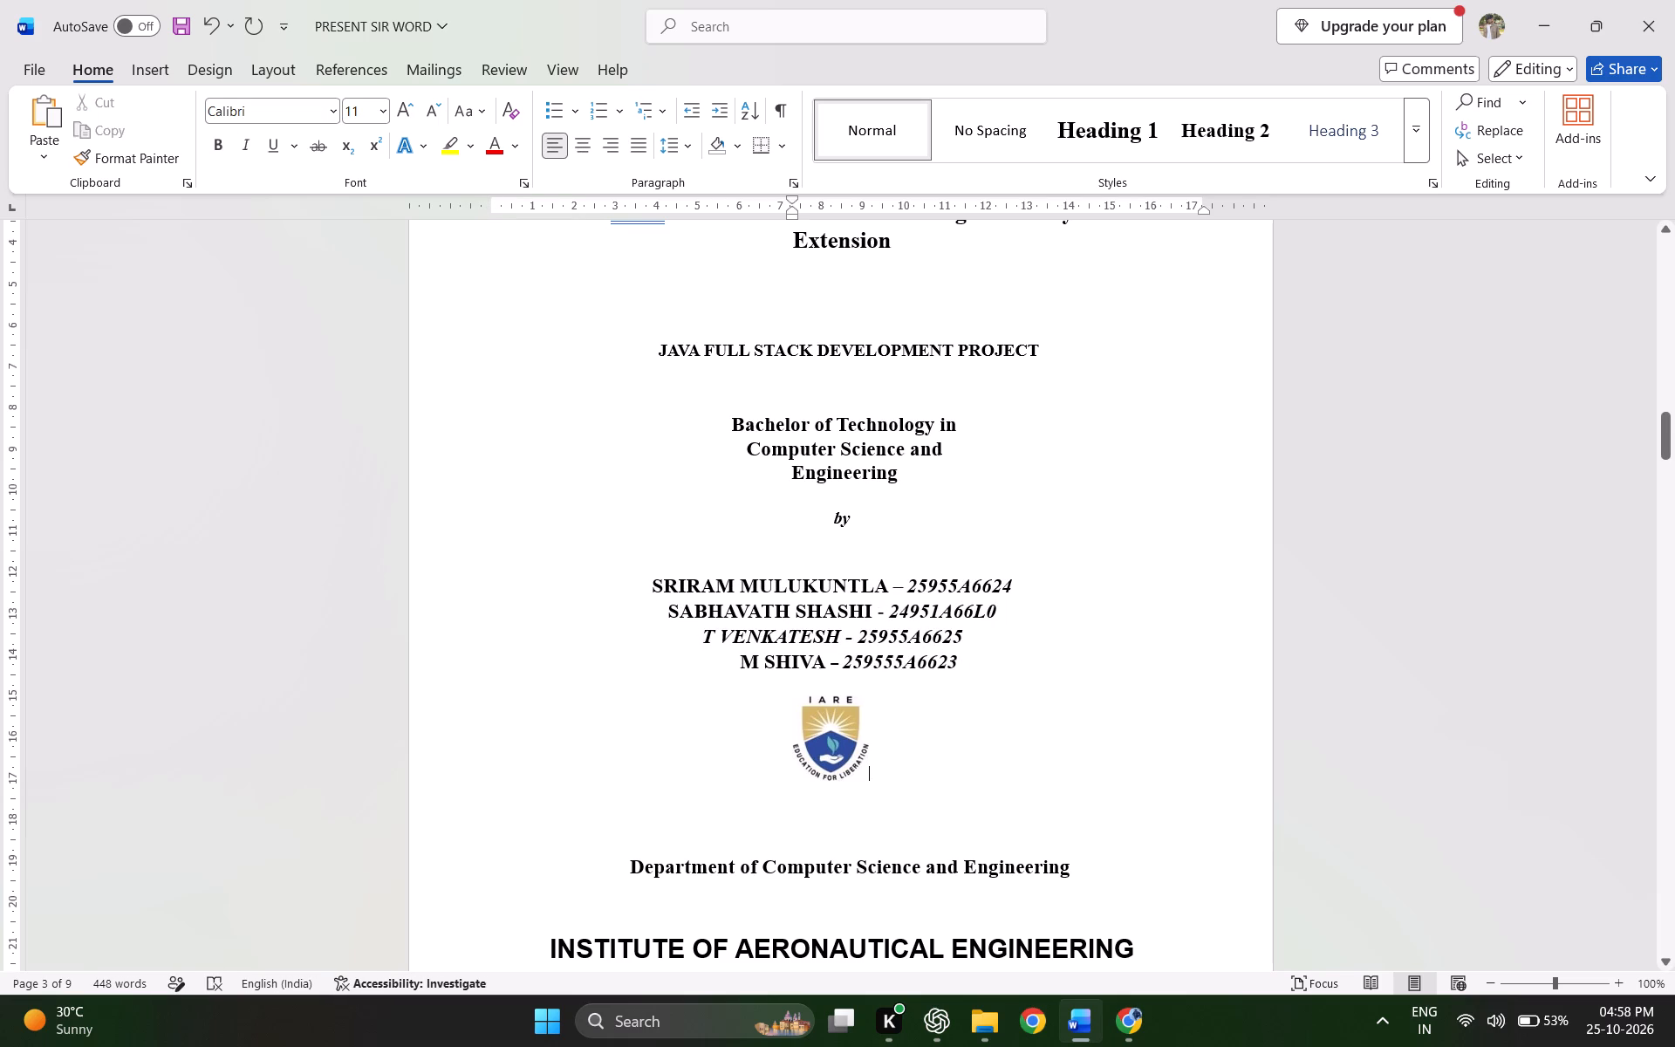
Check the layout of the second title page from the report title down to the date.
scroll(1002, 701, down, 6)
scroll(1002, 701, up, 14)
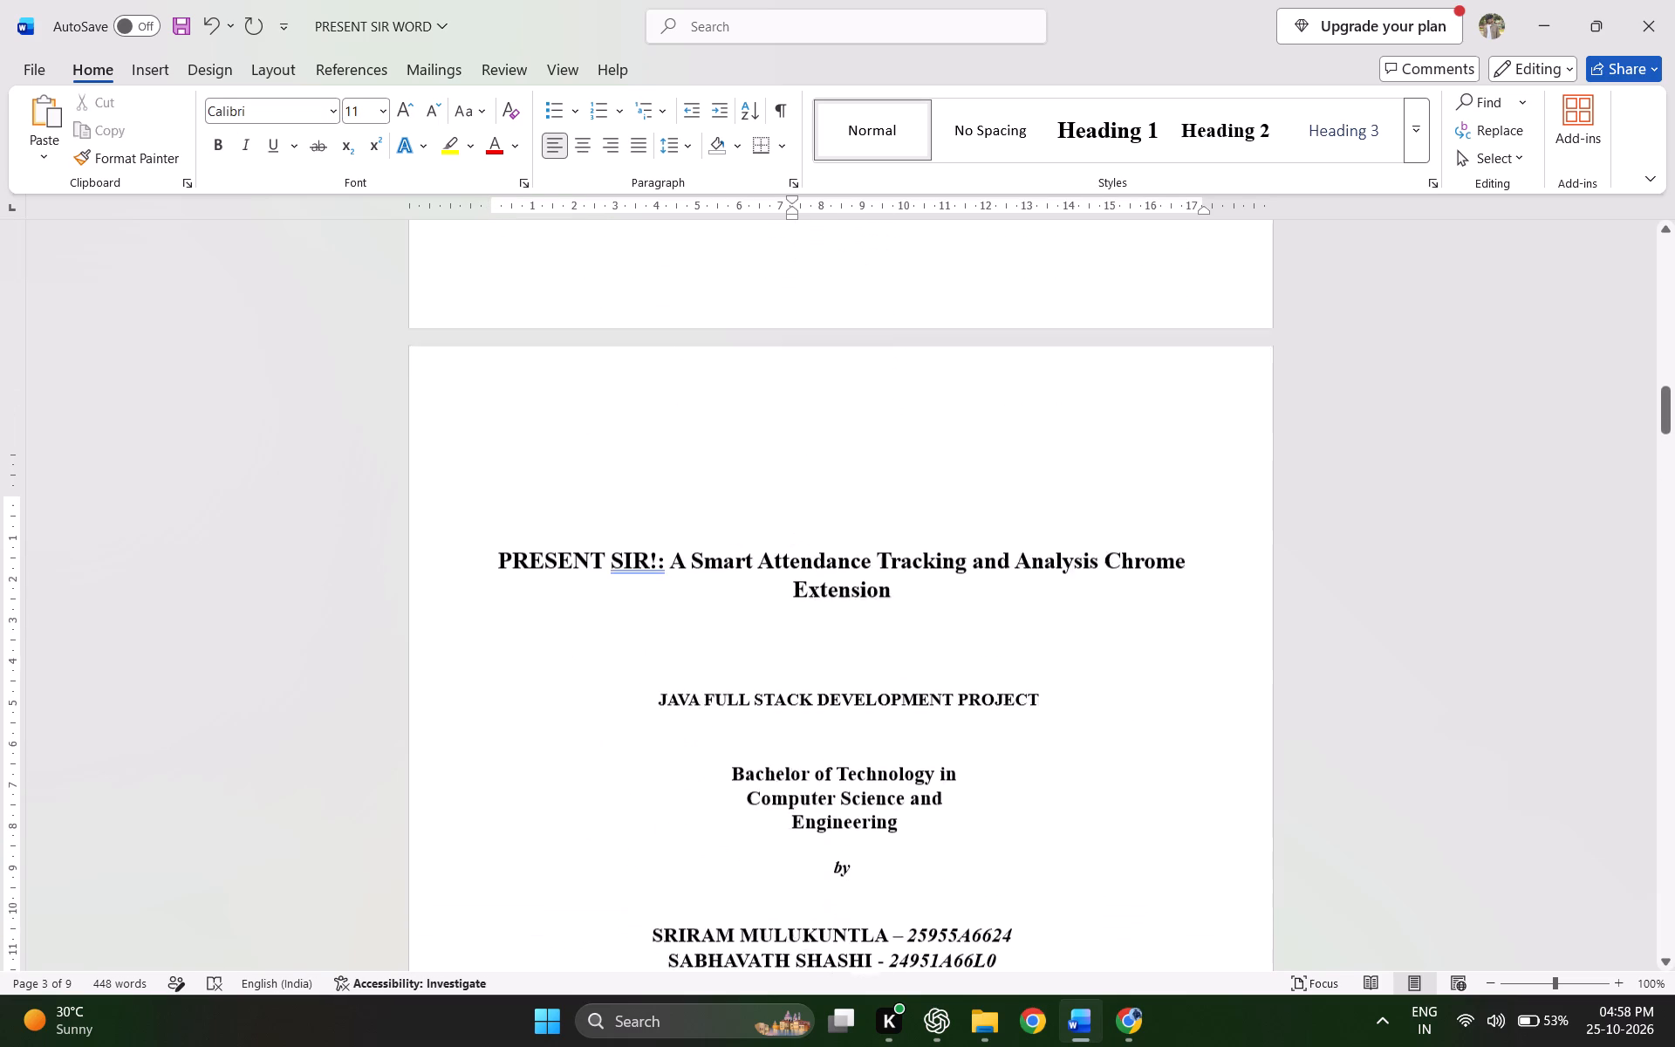
scroll(1002, 697, down, 4)
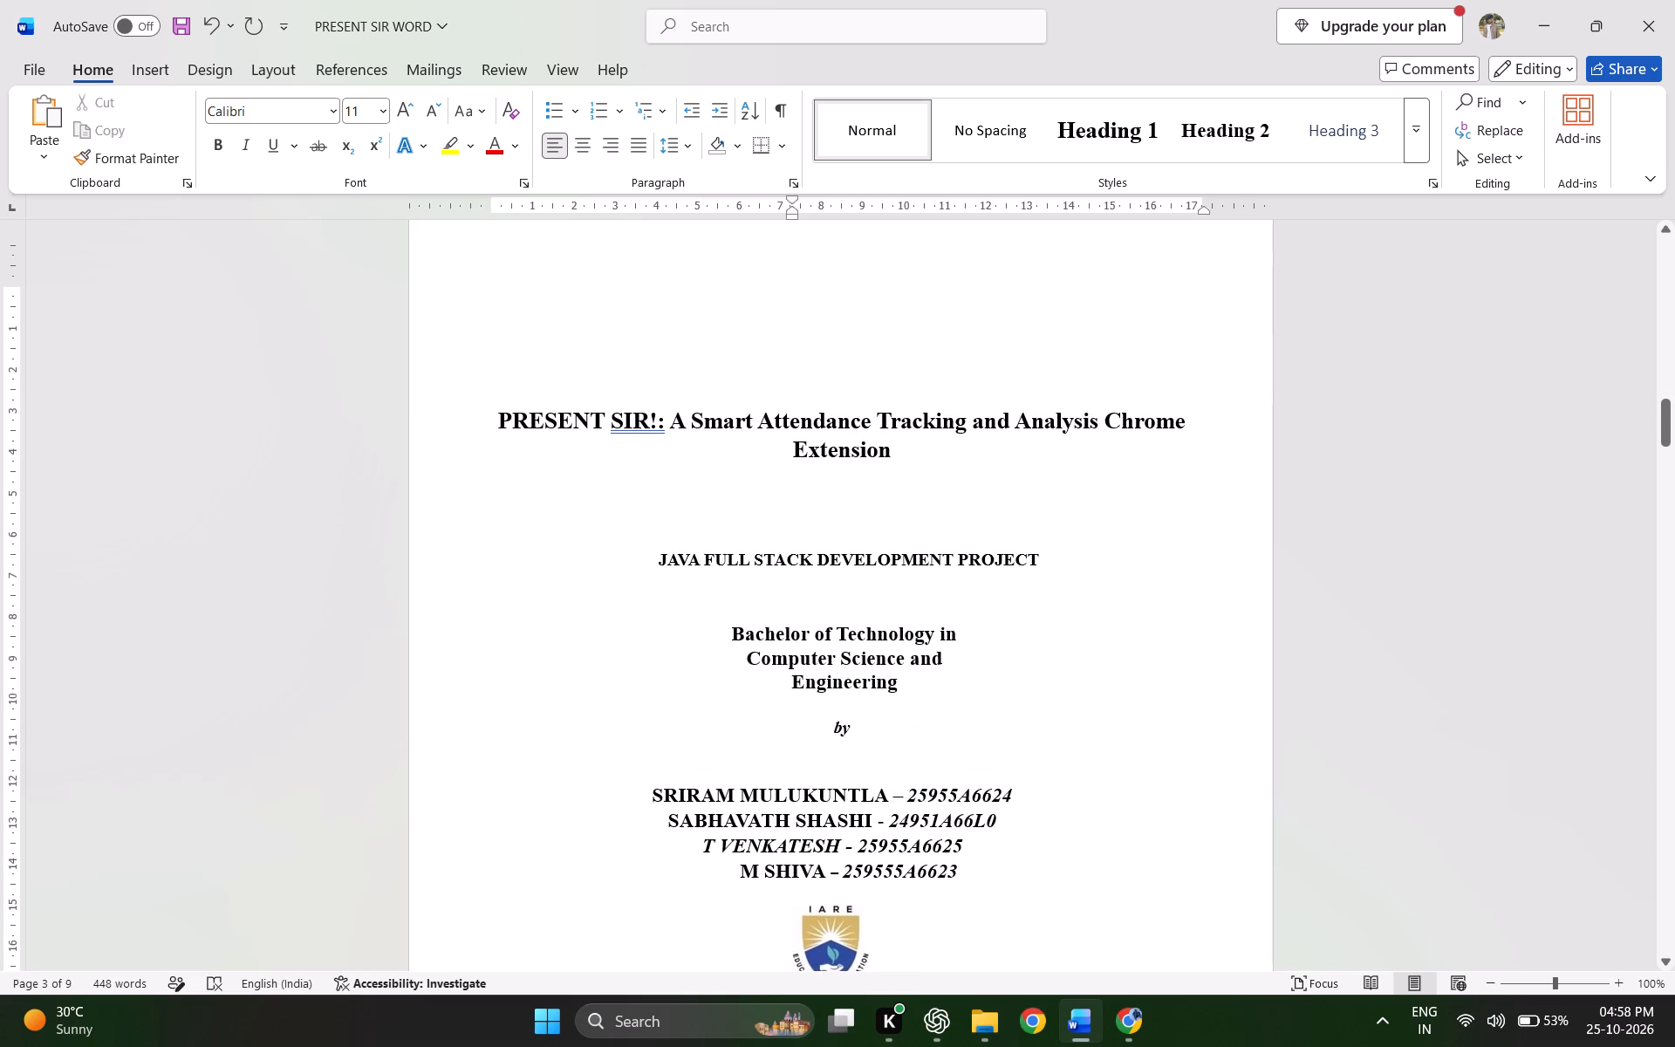
scroll(1002, 697, down, 5)
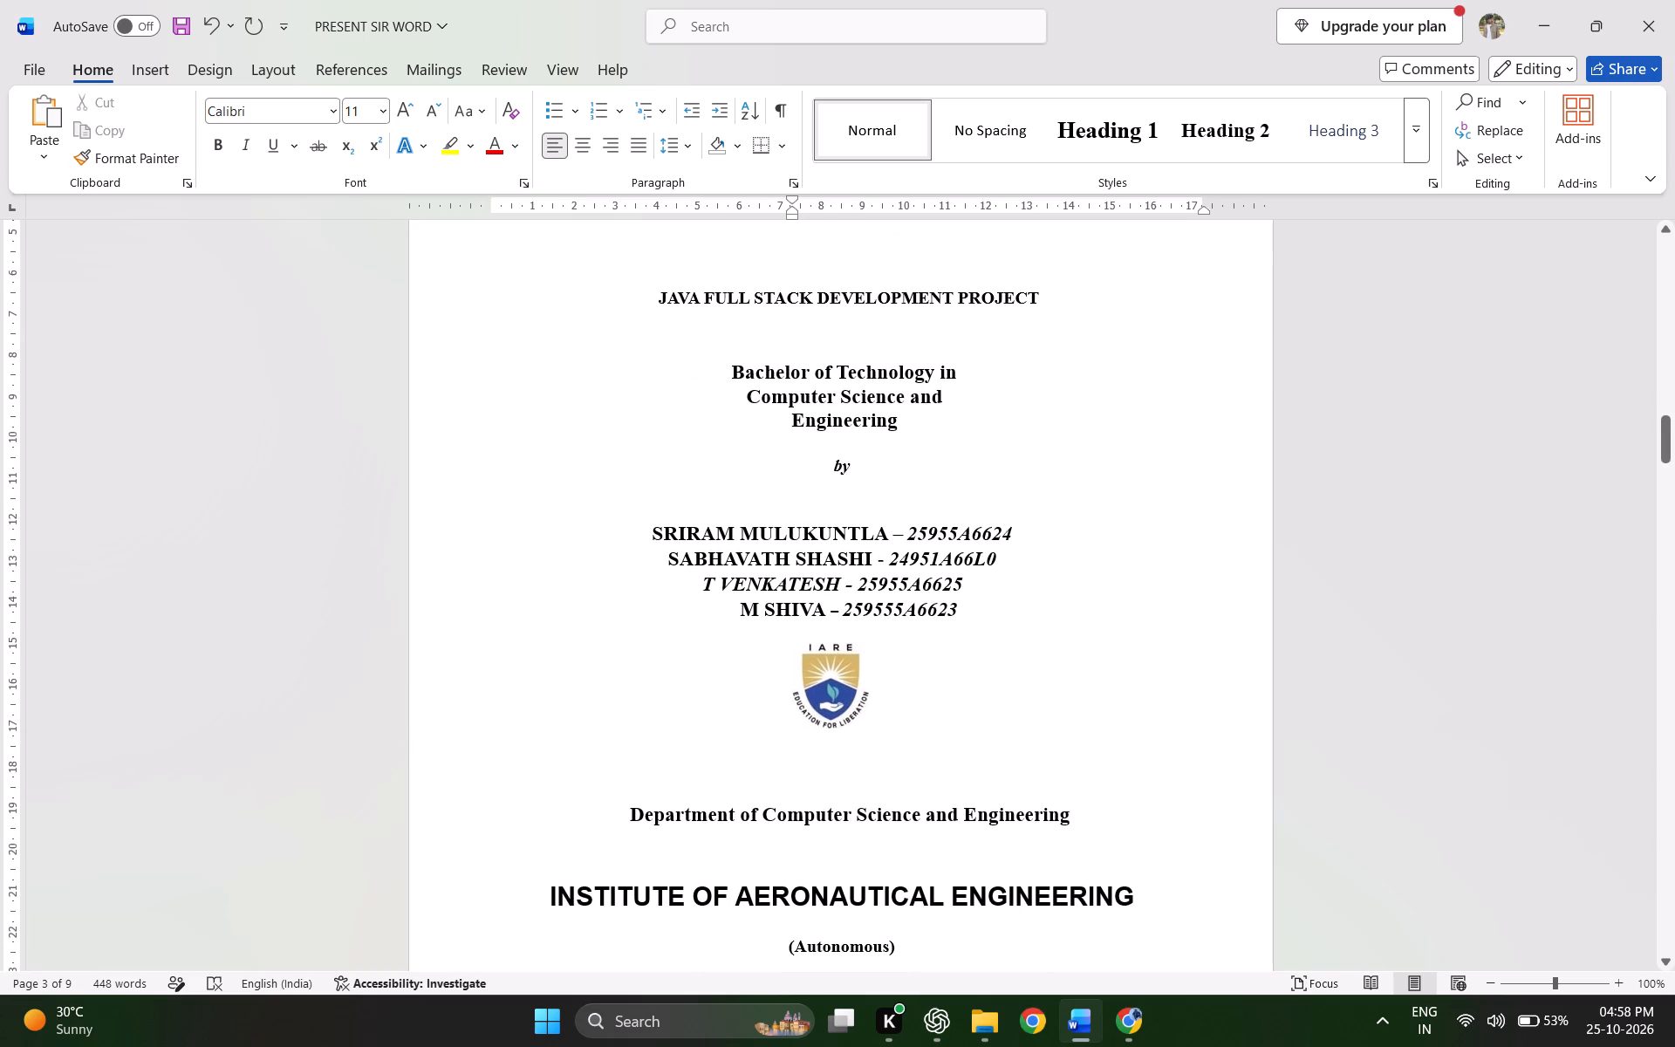
scroll(1002, 696, down, 7)
scroll(995, 695, up, 6)
scroll(995, 695, down, 7)
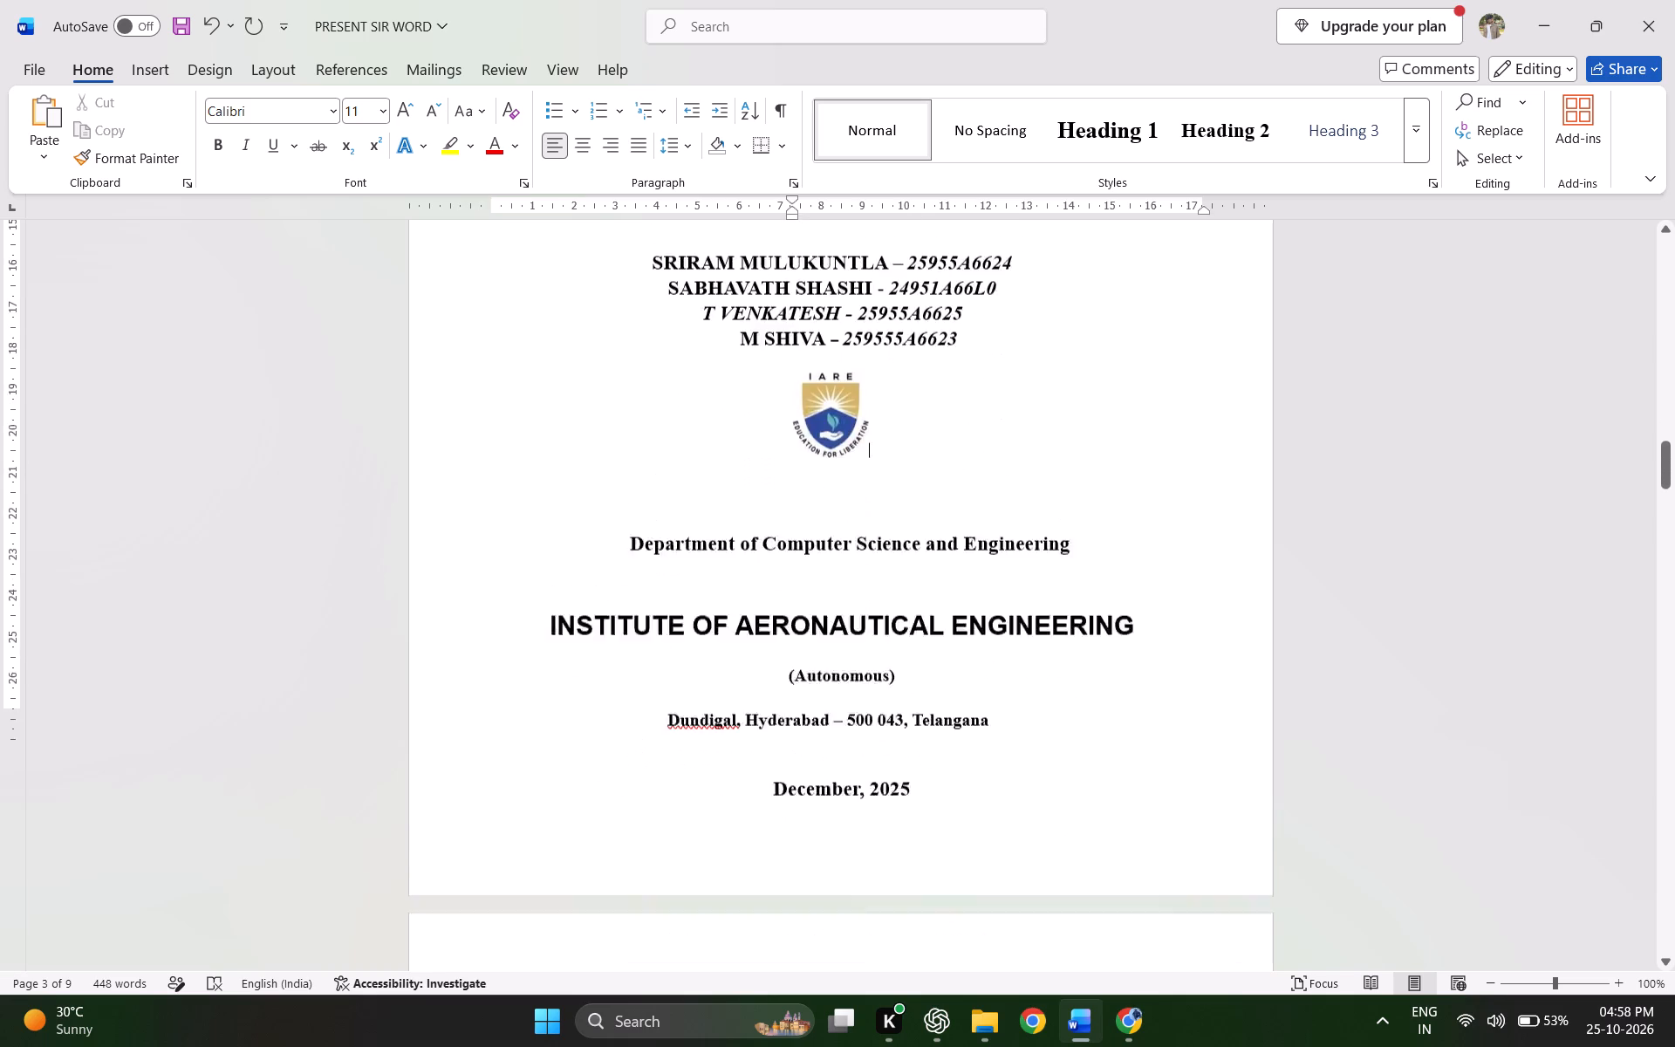
Add the second member's first name after the existing name in the Approval Sheet parentheses, separated by a comma.
scroll(994, 695, down, 10)
scroll(992, 694, down, 17)
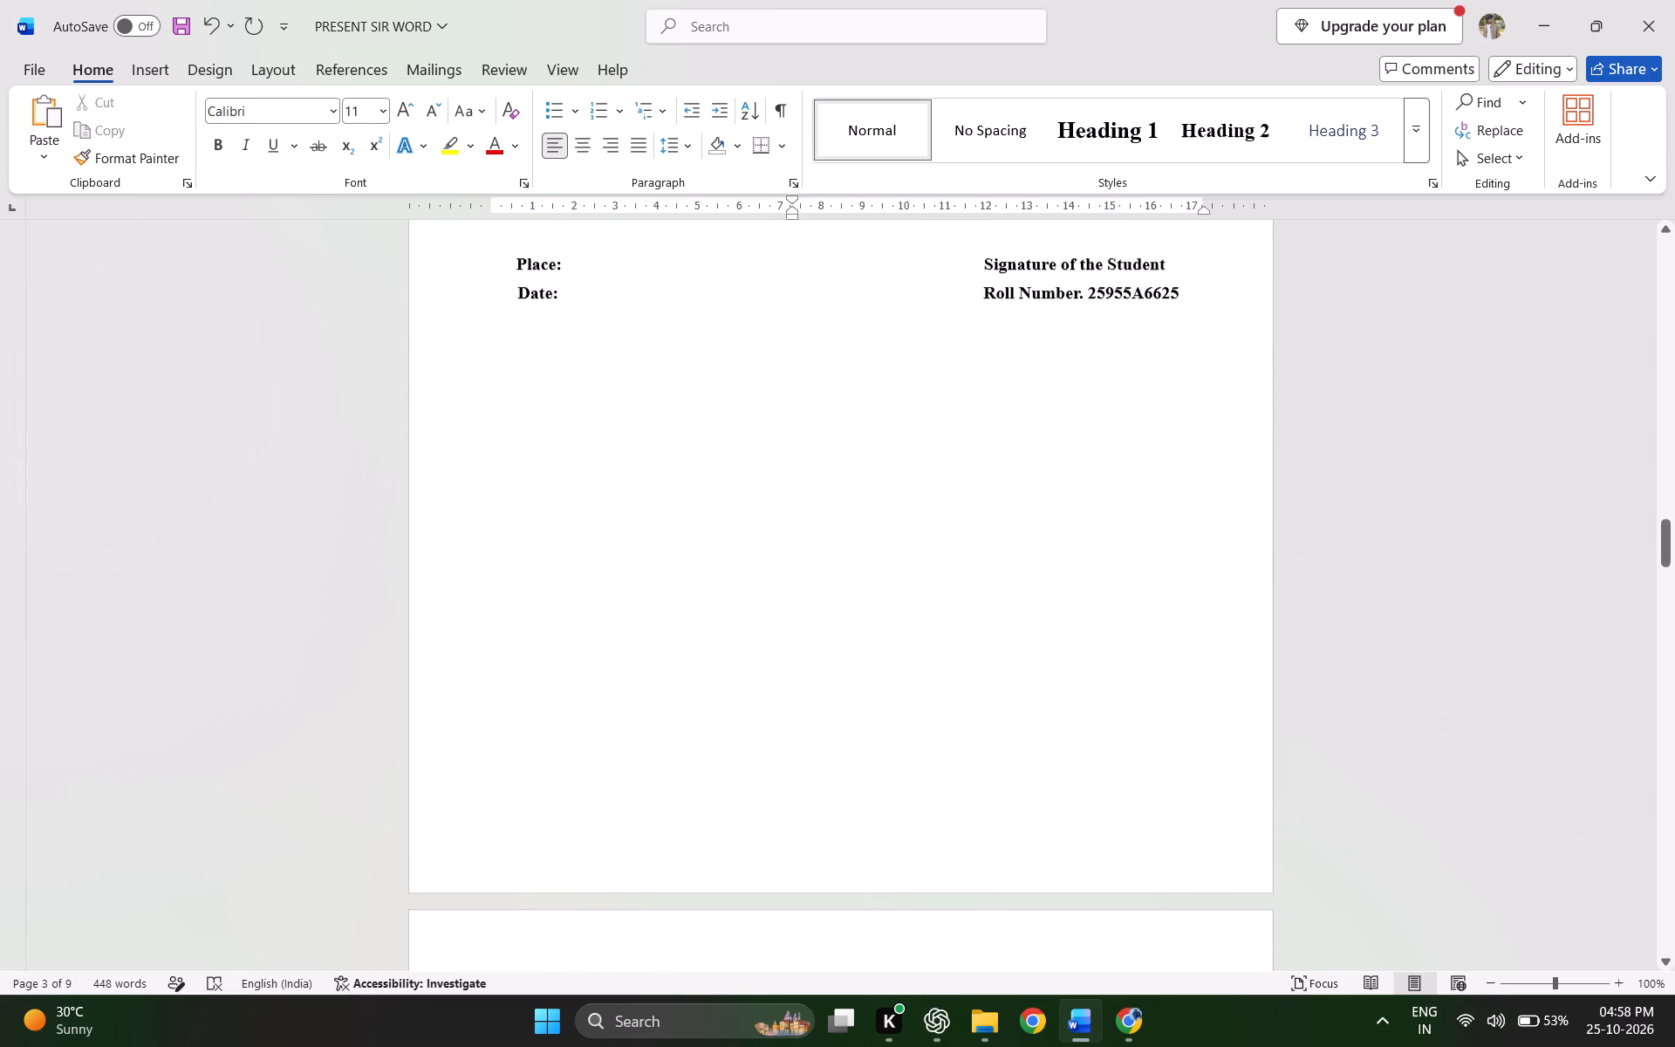
scroll(992, 694, down, 9)
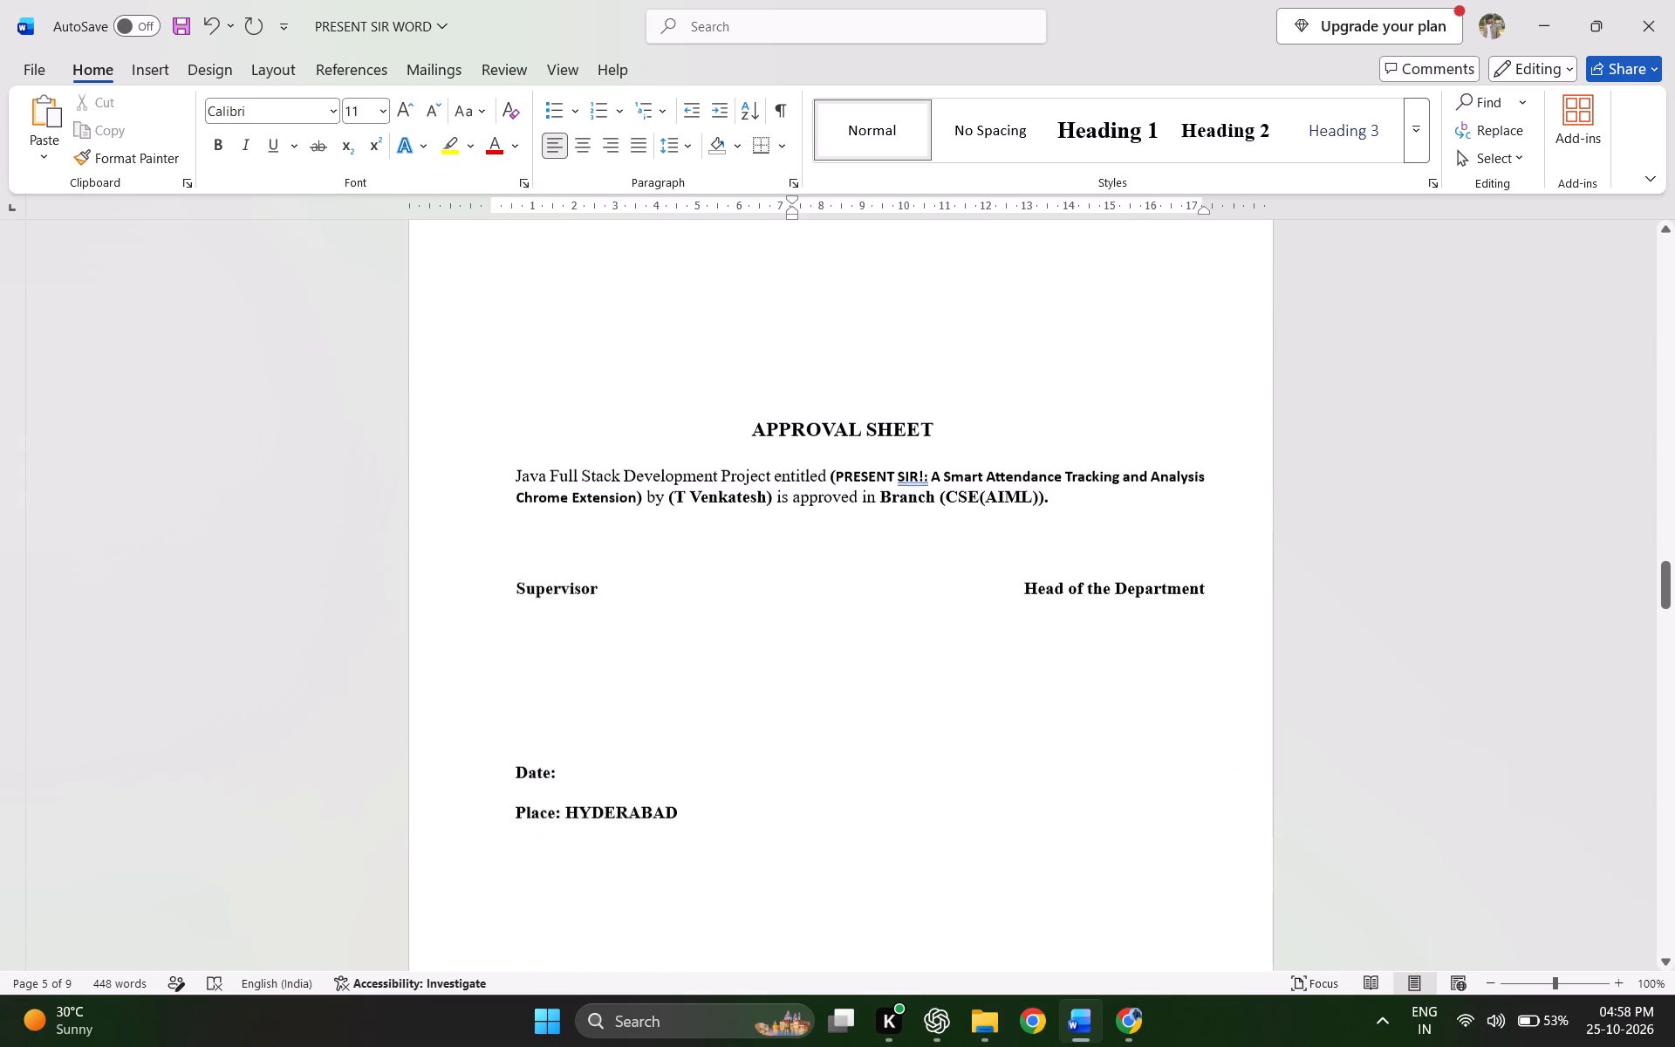
scroll(992, 694, down, 1)
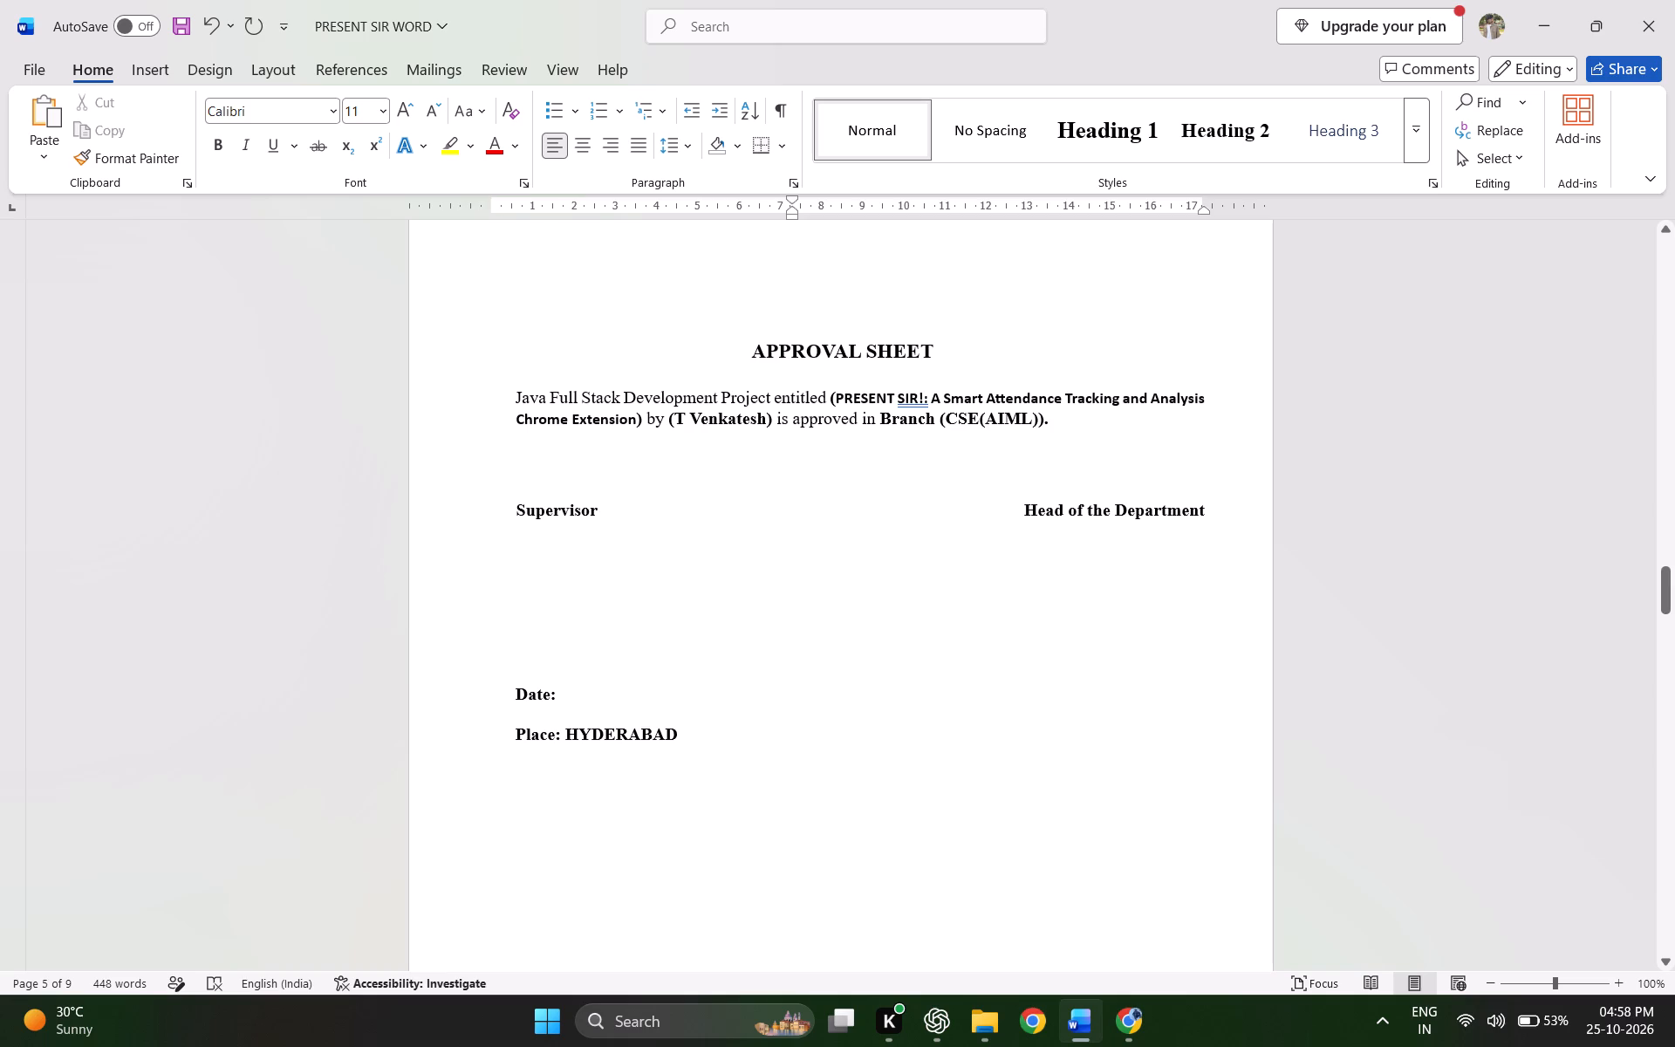
click(768, 419)
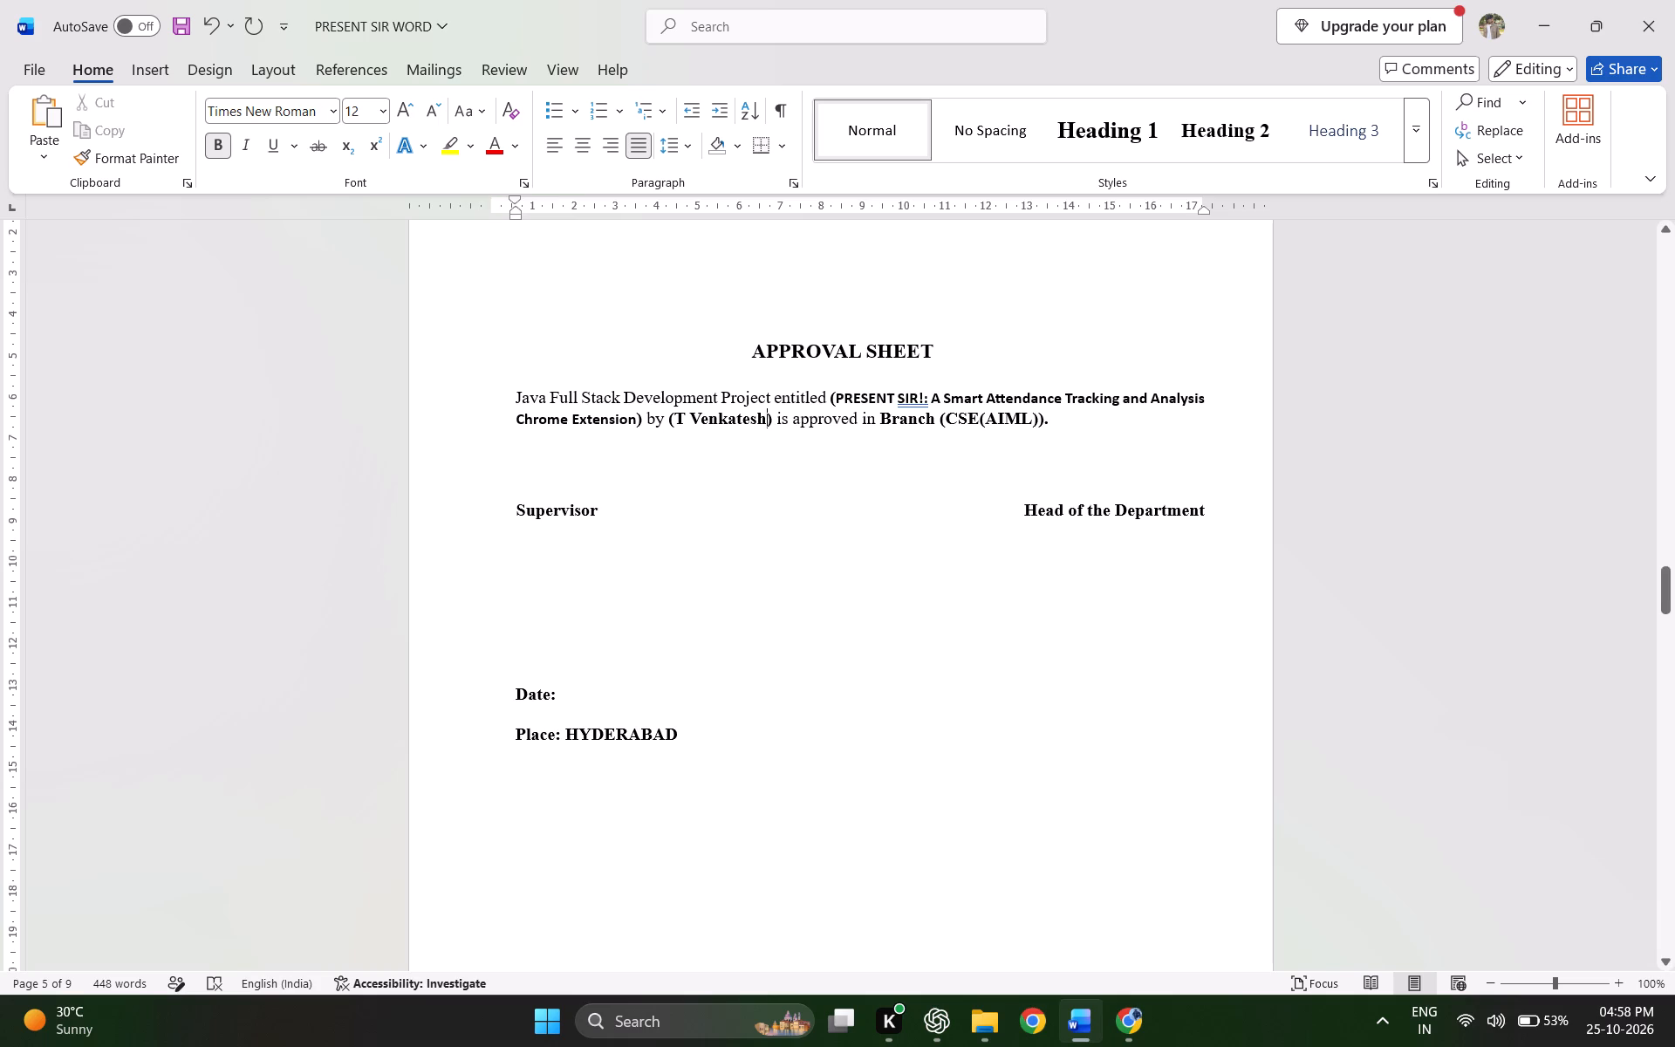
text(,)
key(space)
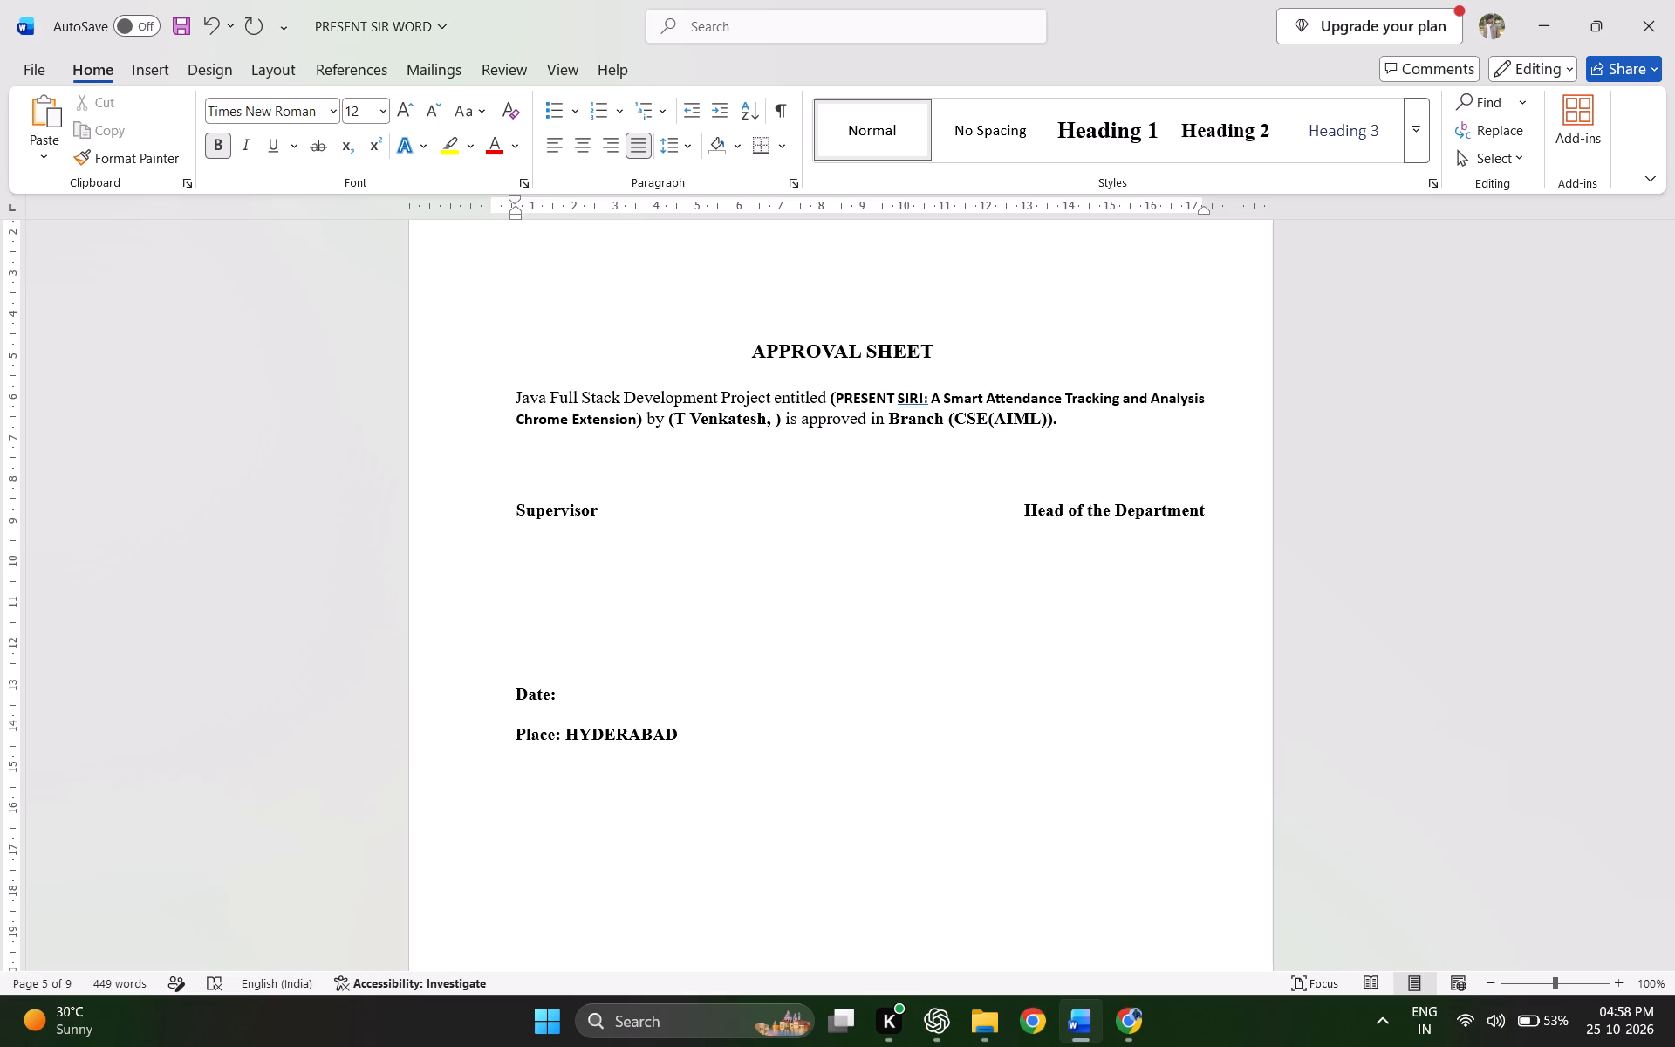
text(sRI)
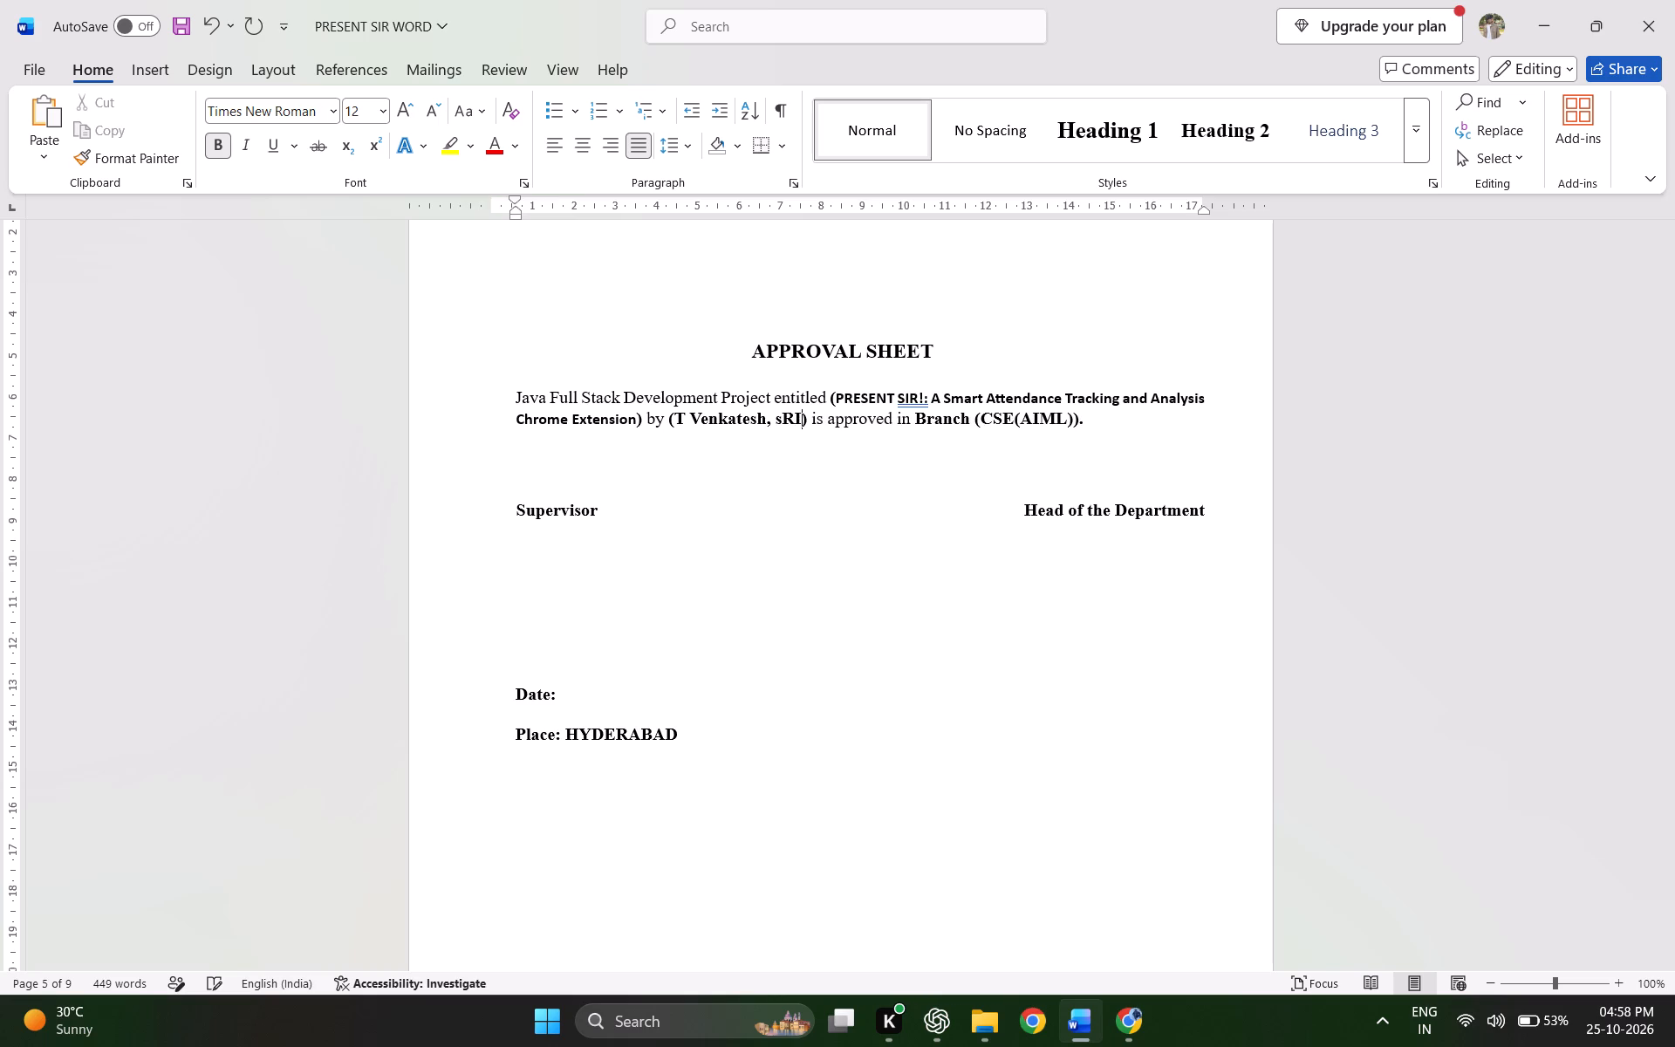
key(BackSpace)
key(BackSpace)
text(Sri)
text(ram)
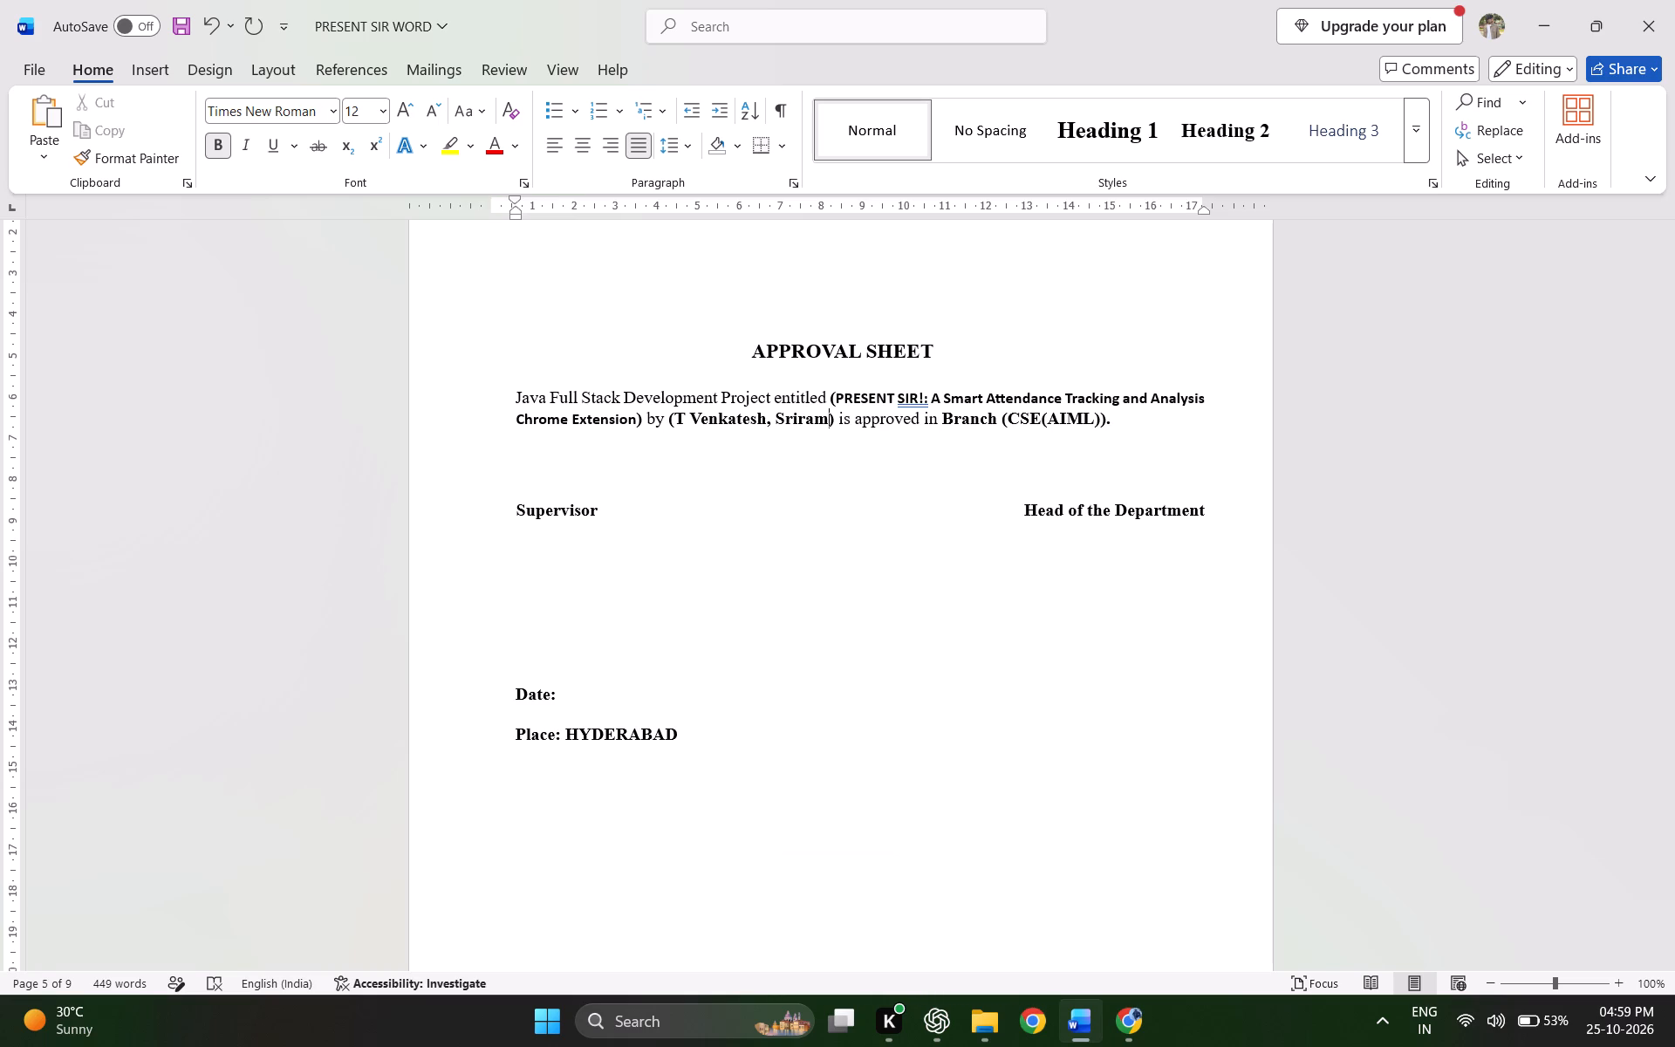
Add the first names of the remaining two members to the Approval Sheet name list, separated by commas.
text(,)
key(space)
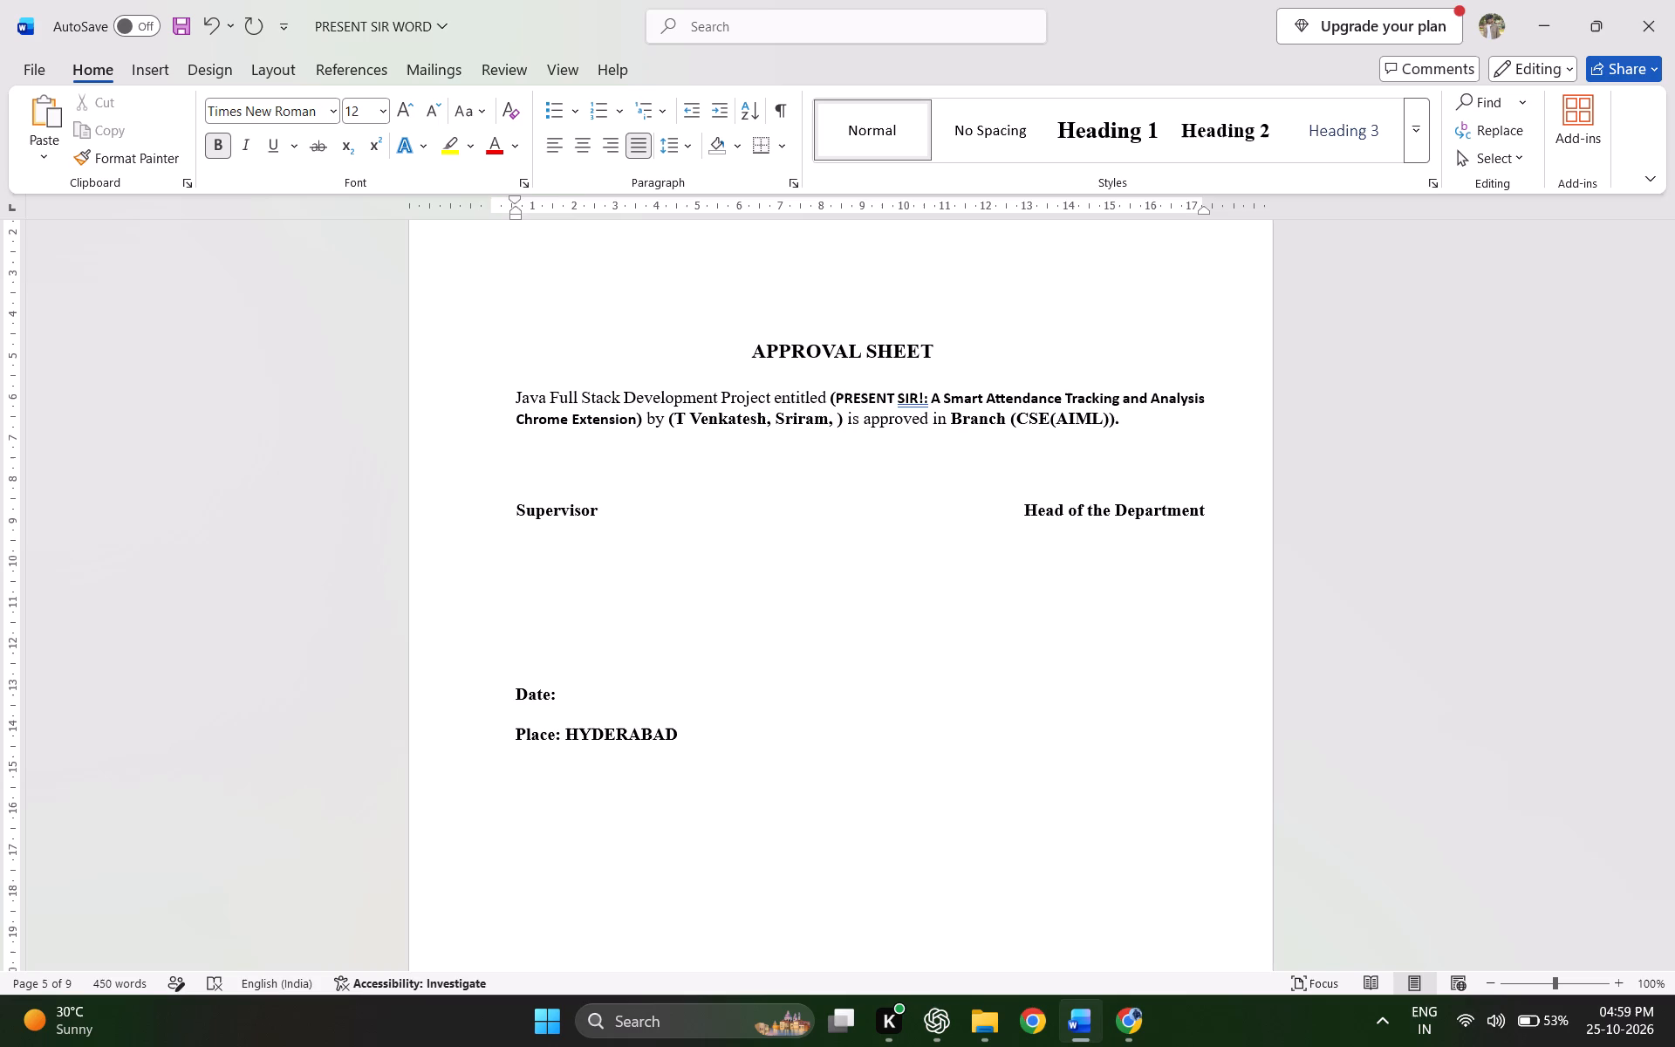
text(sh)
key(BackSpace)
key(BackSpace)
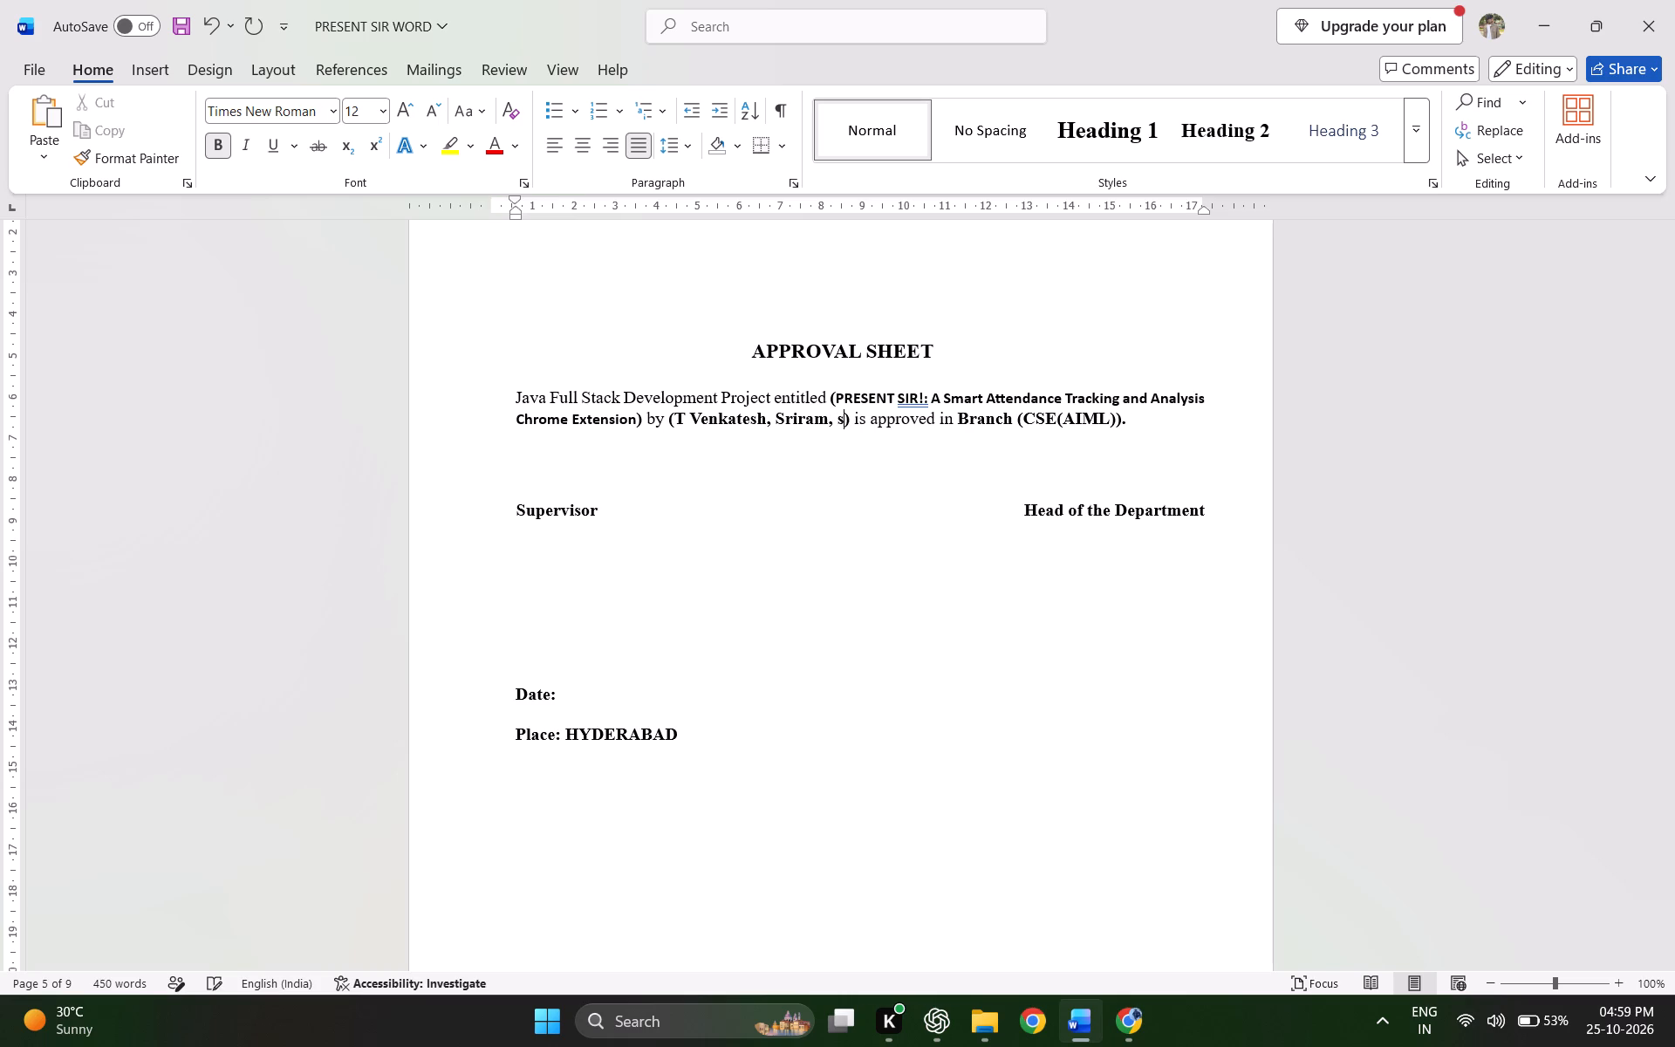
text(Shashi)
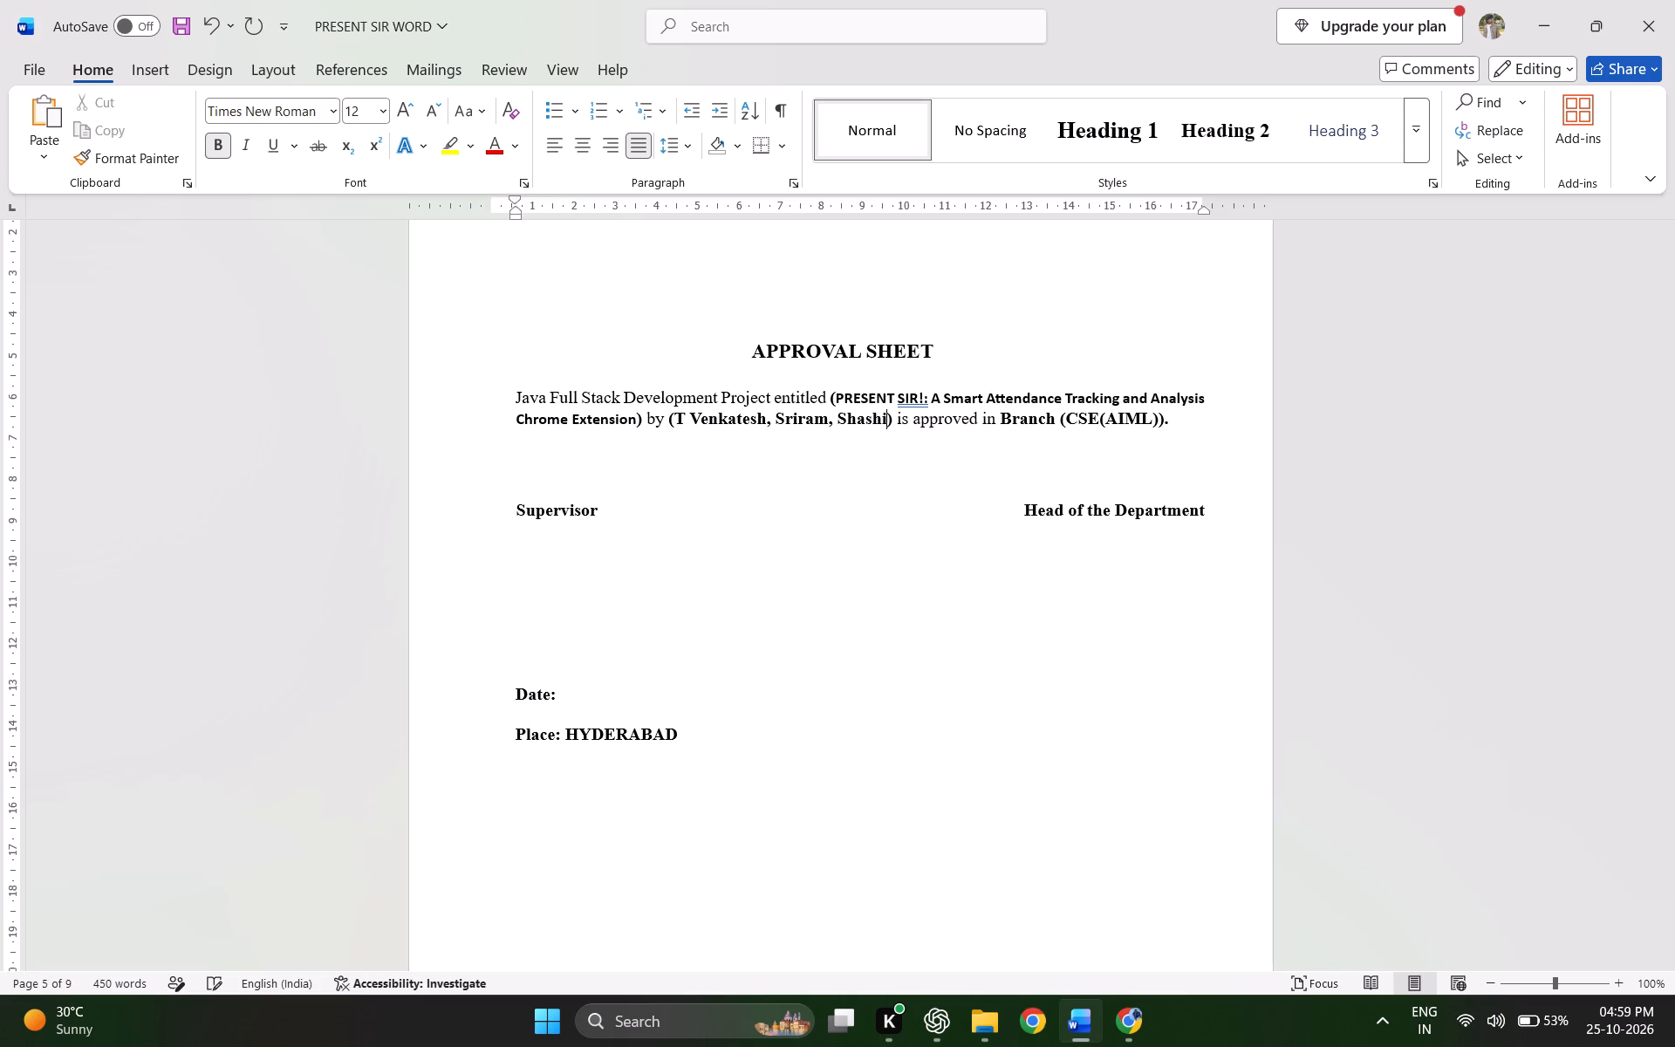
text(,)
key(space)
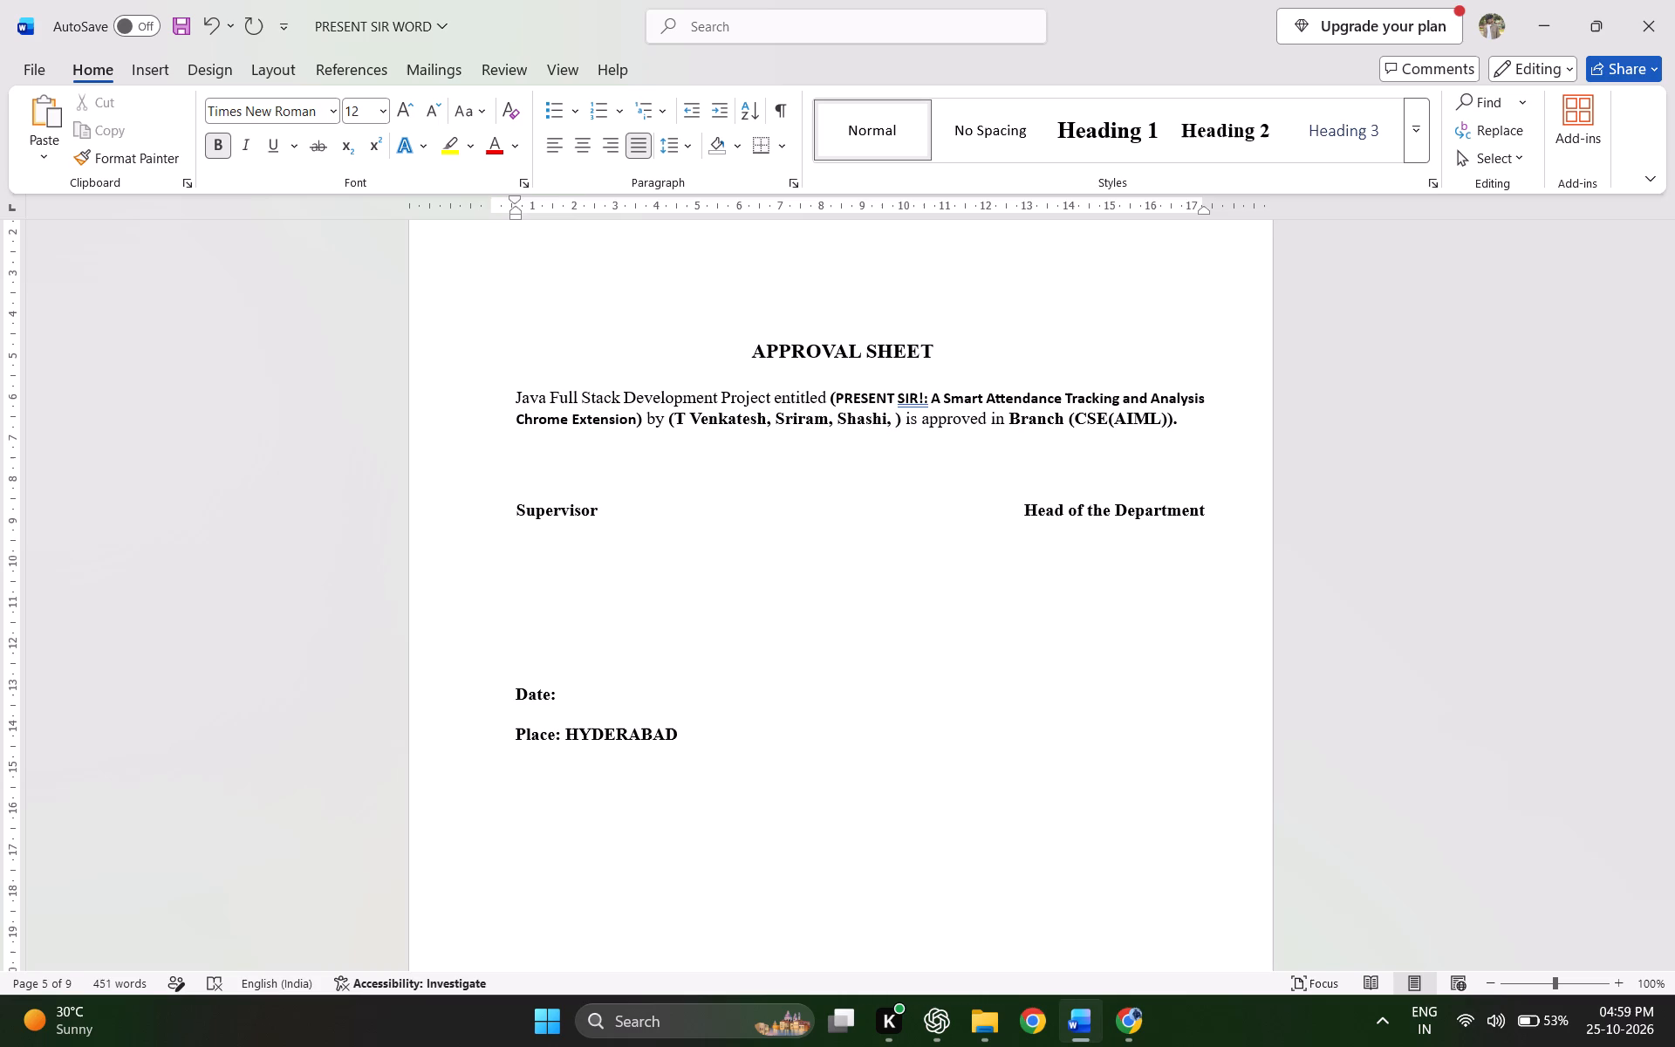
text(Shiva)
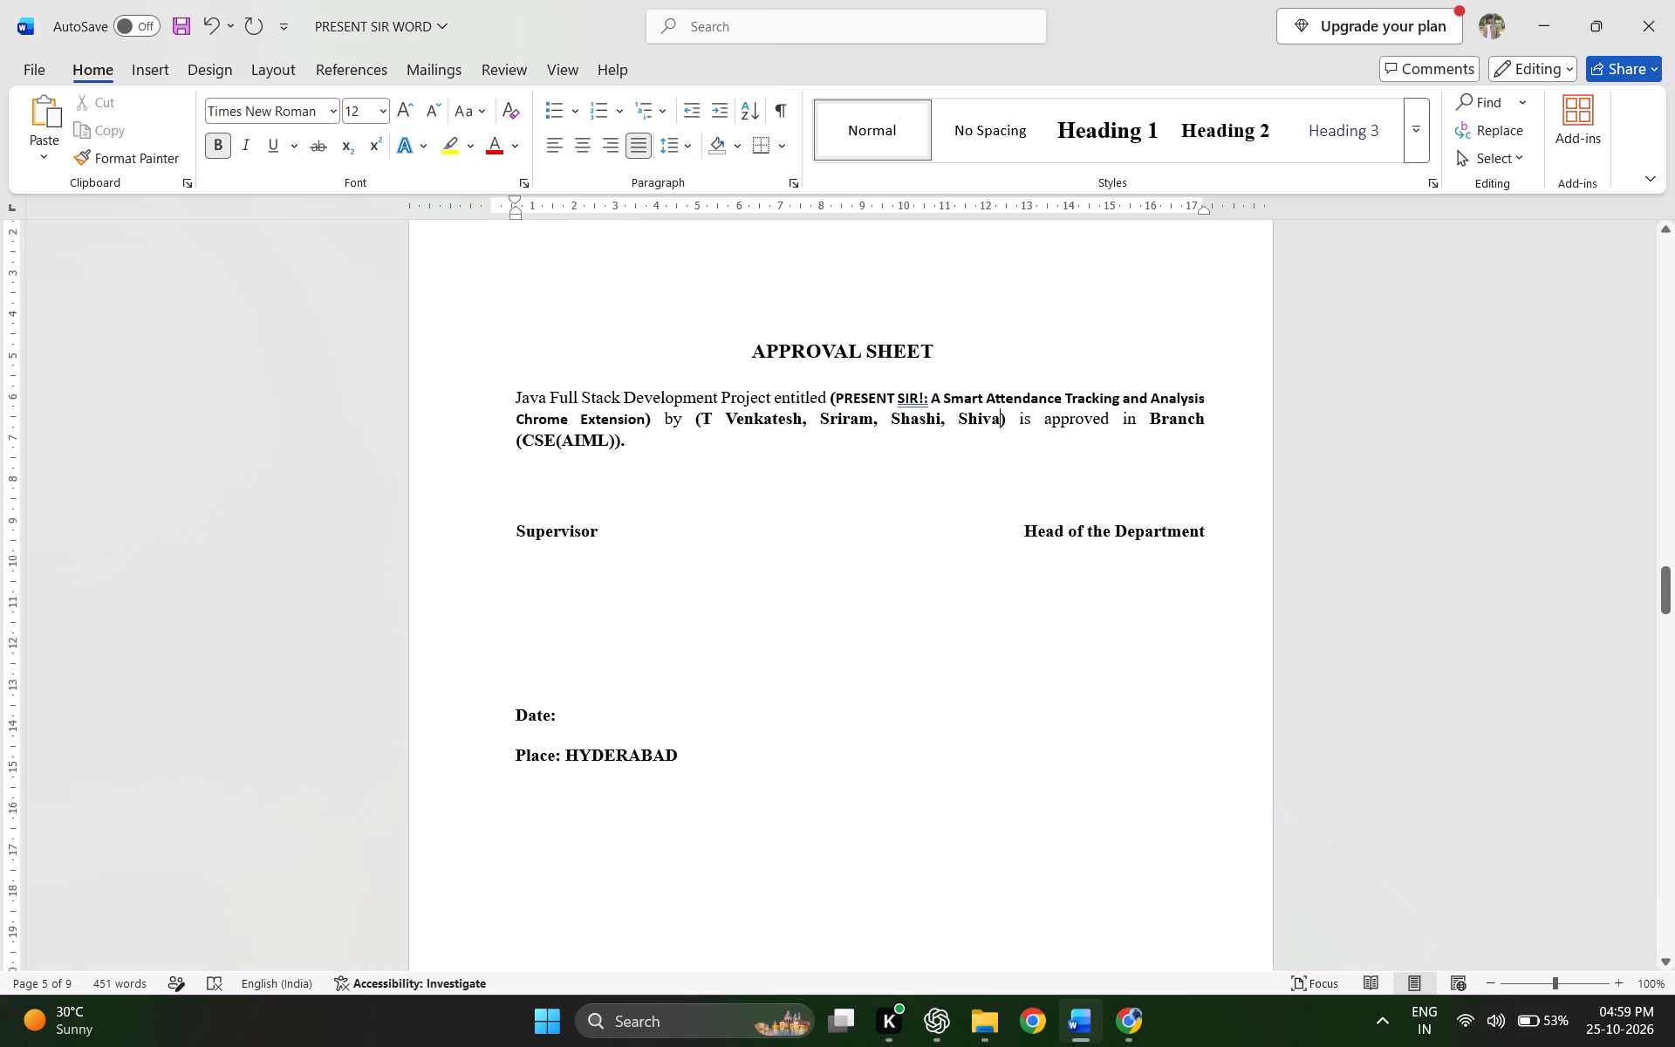
Insert the initials M, S and M before the second, third and fourth names in the Approval Sheet sentence.
click(723, 417)
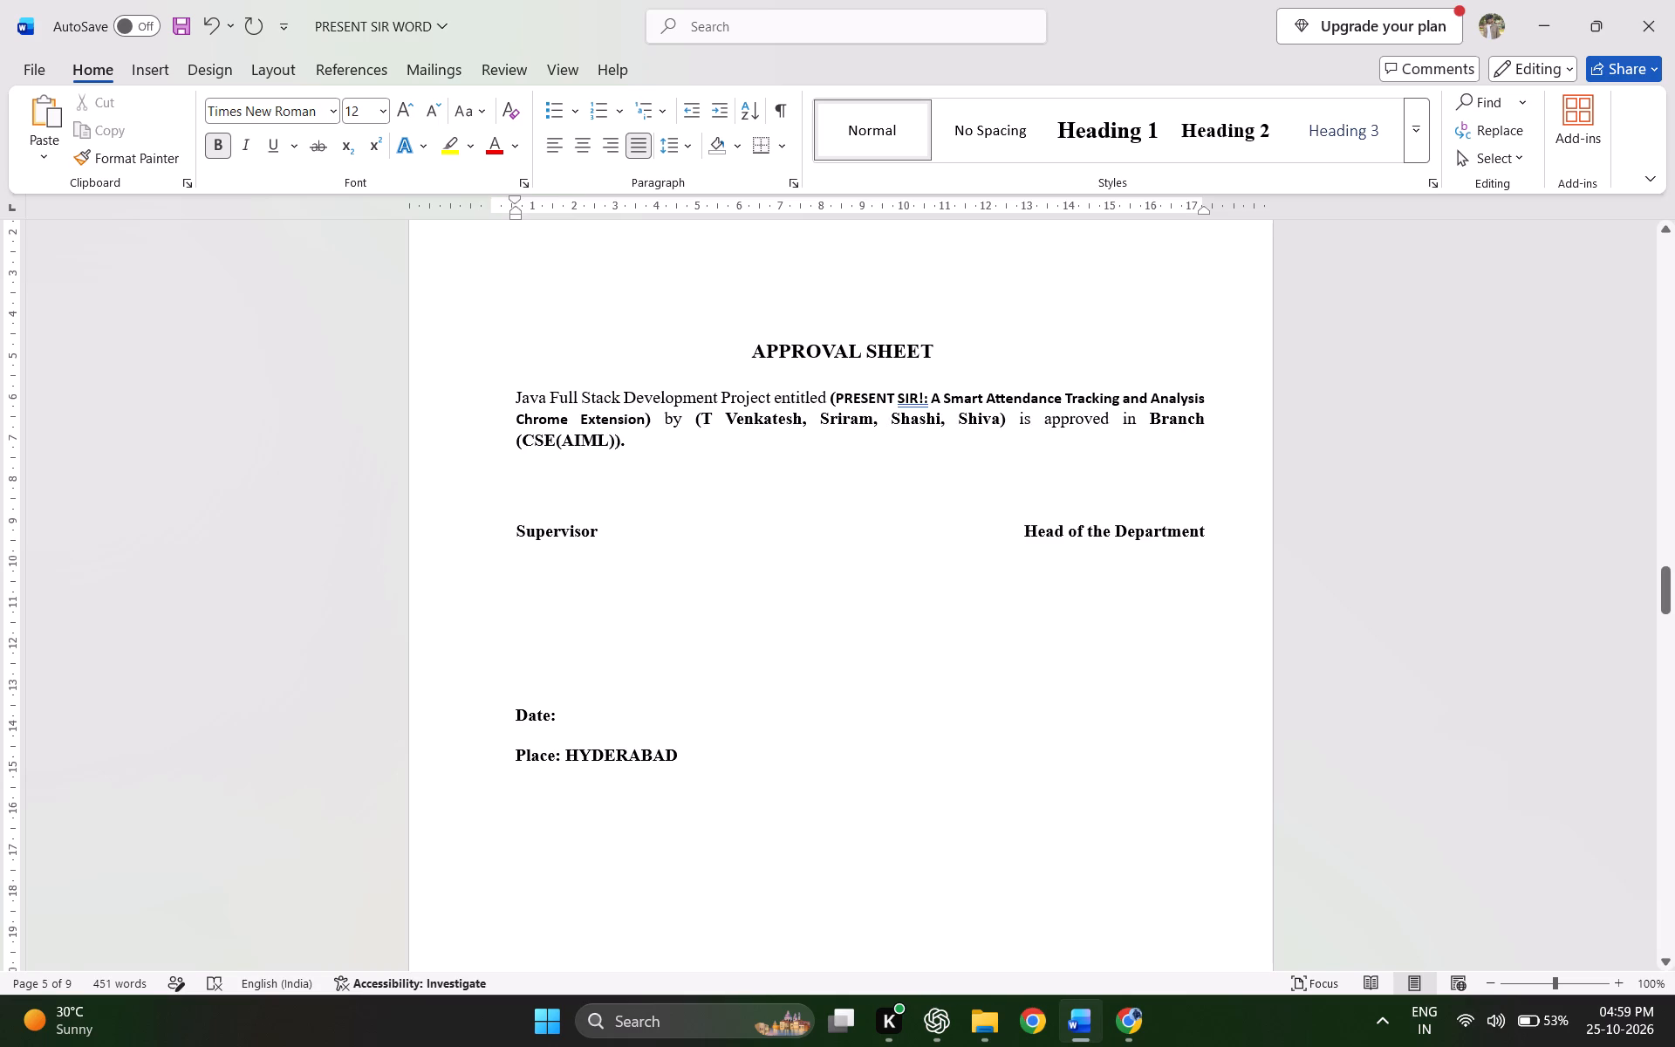
click(812, 421)
click(813, 421)
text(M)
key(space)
click(899, 421)
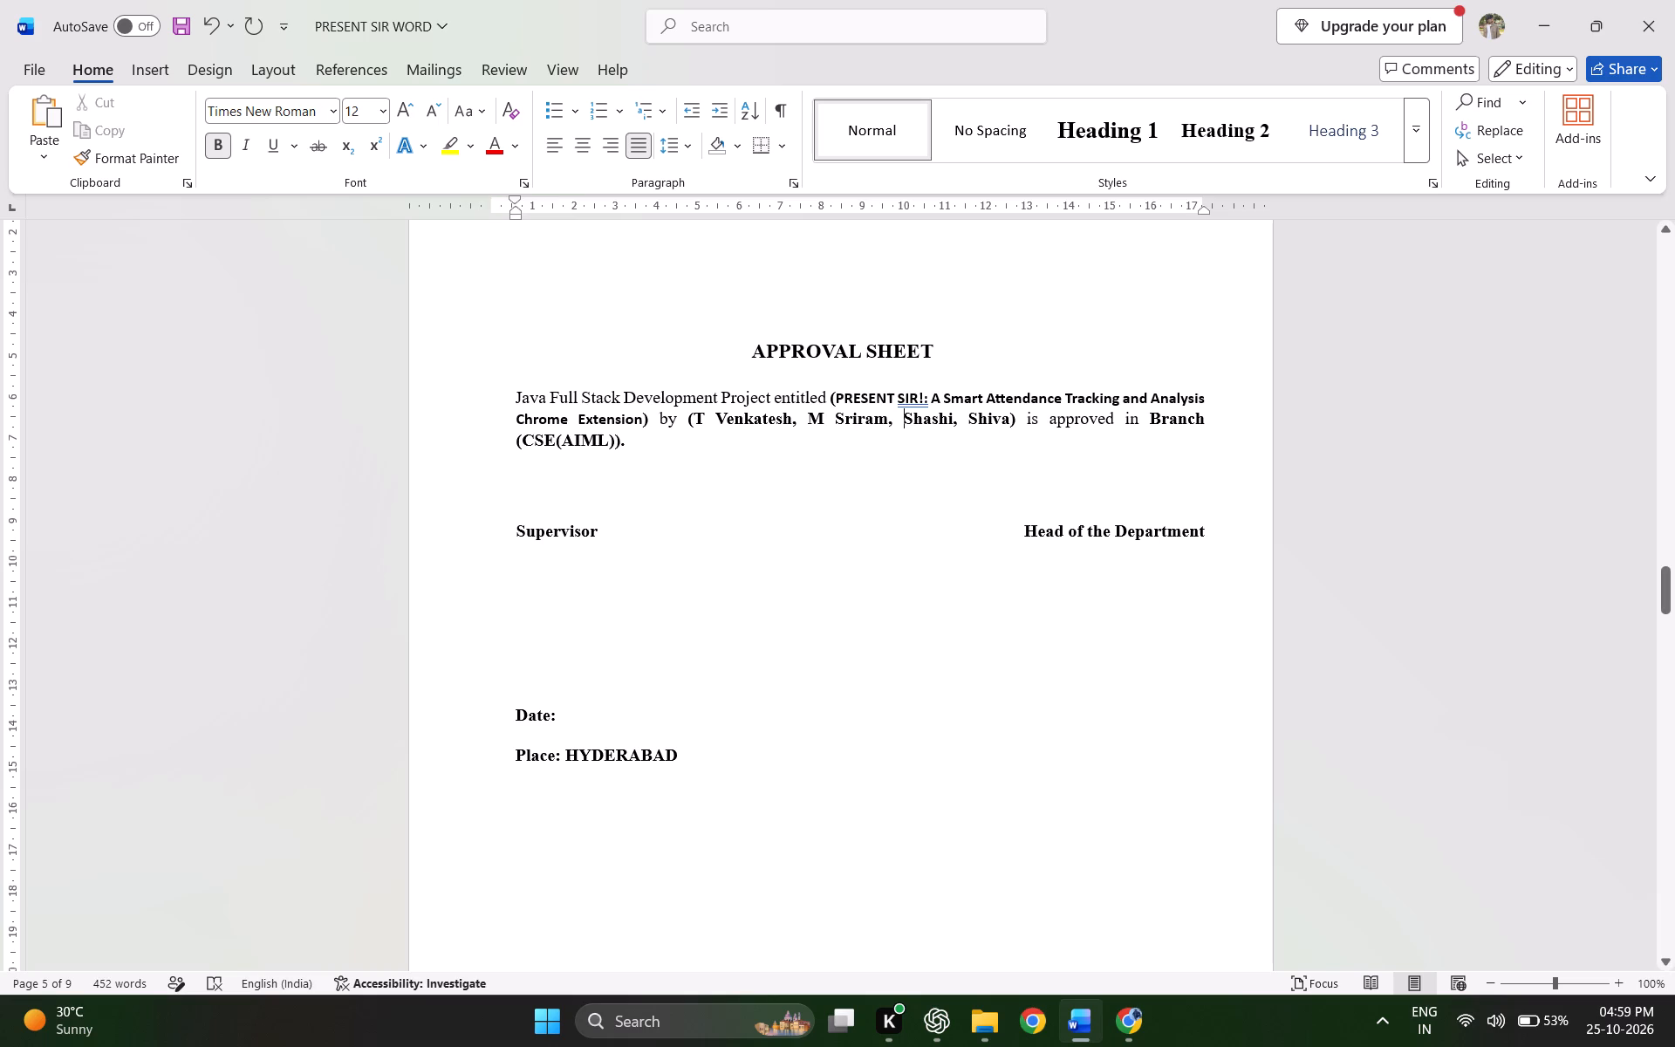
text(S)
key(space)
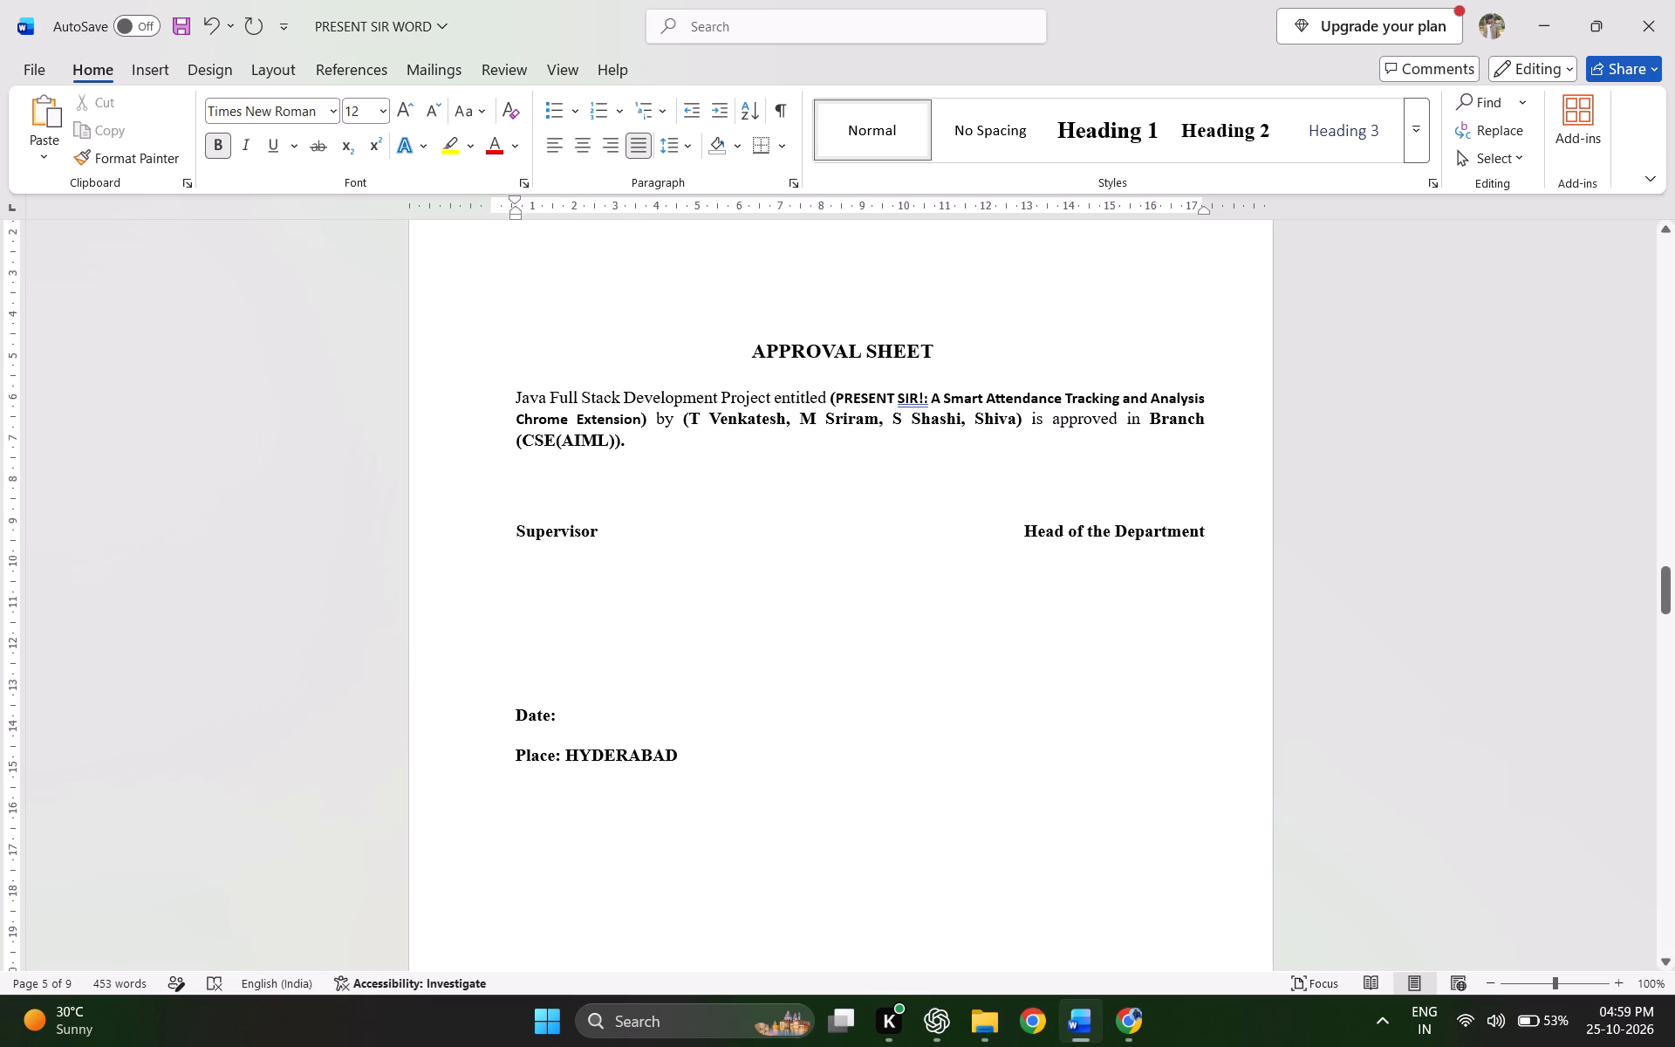
click(969, 419)
click(973, 421)
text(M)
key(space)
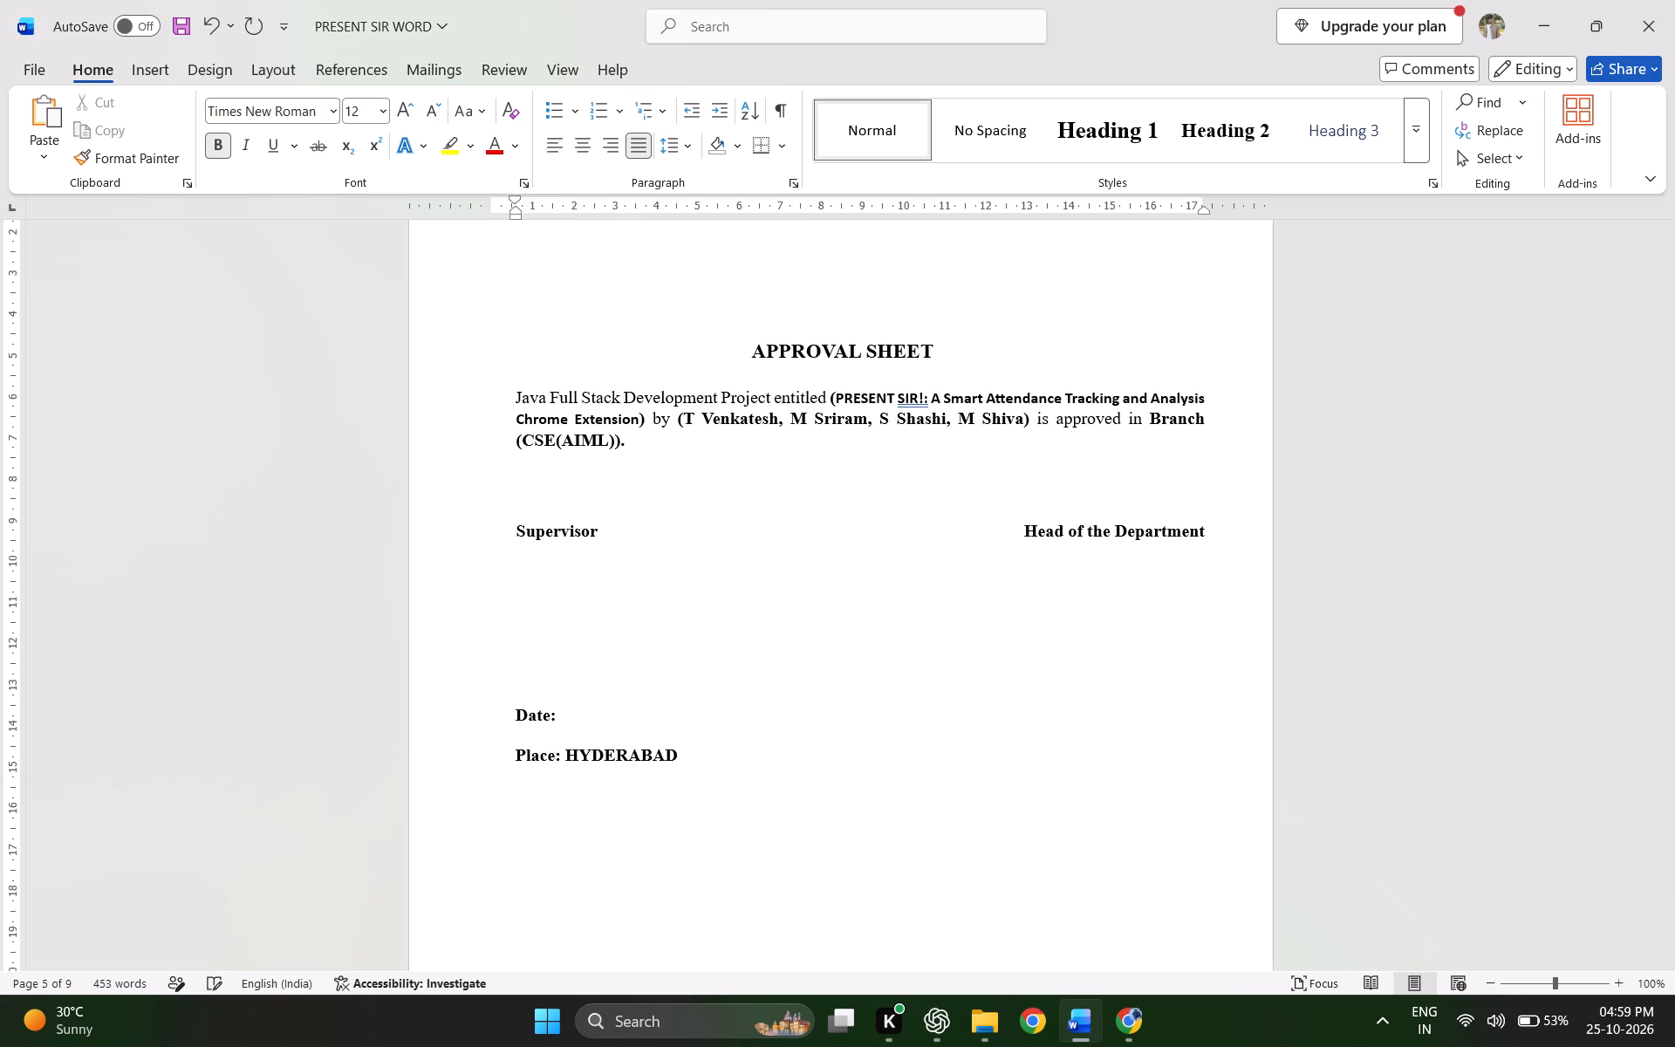
click(871, 521)
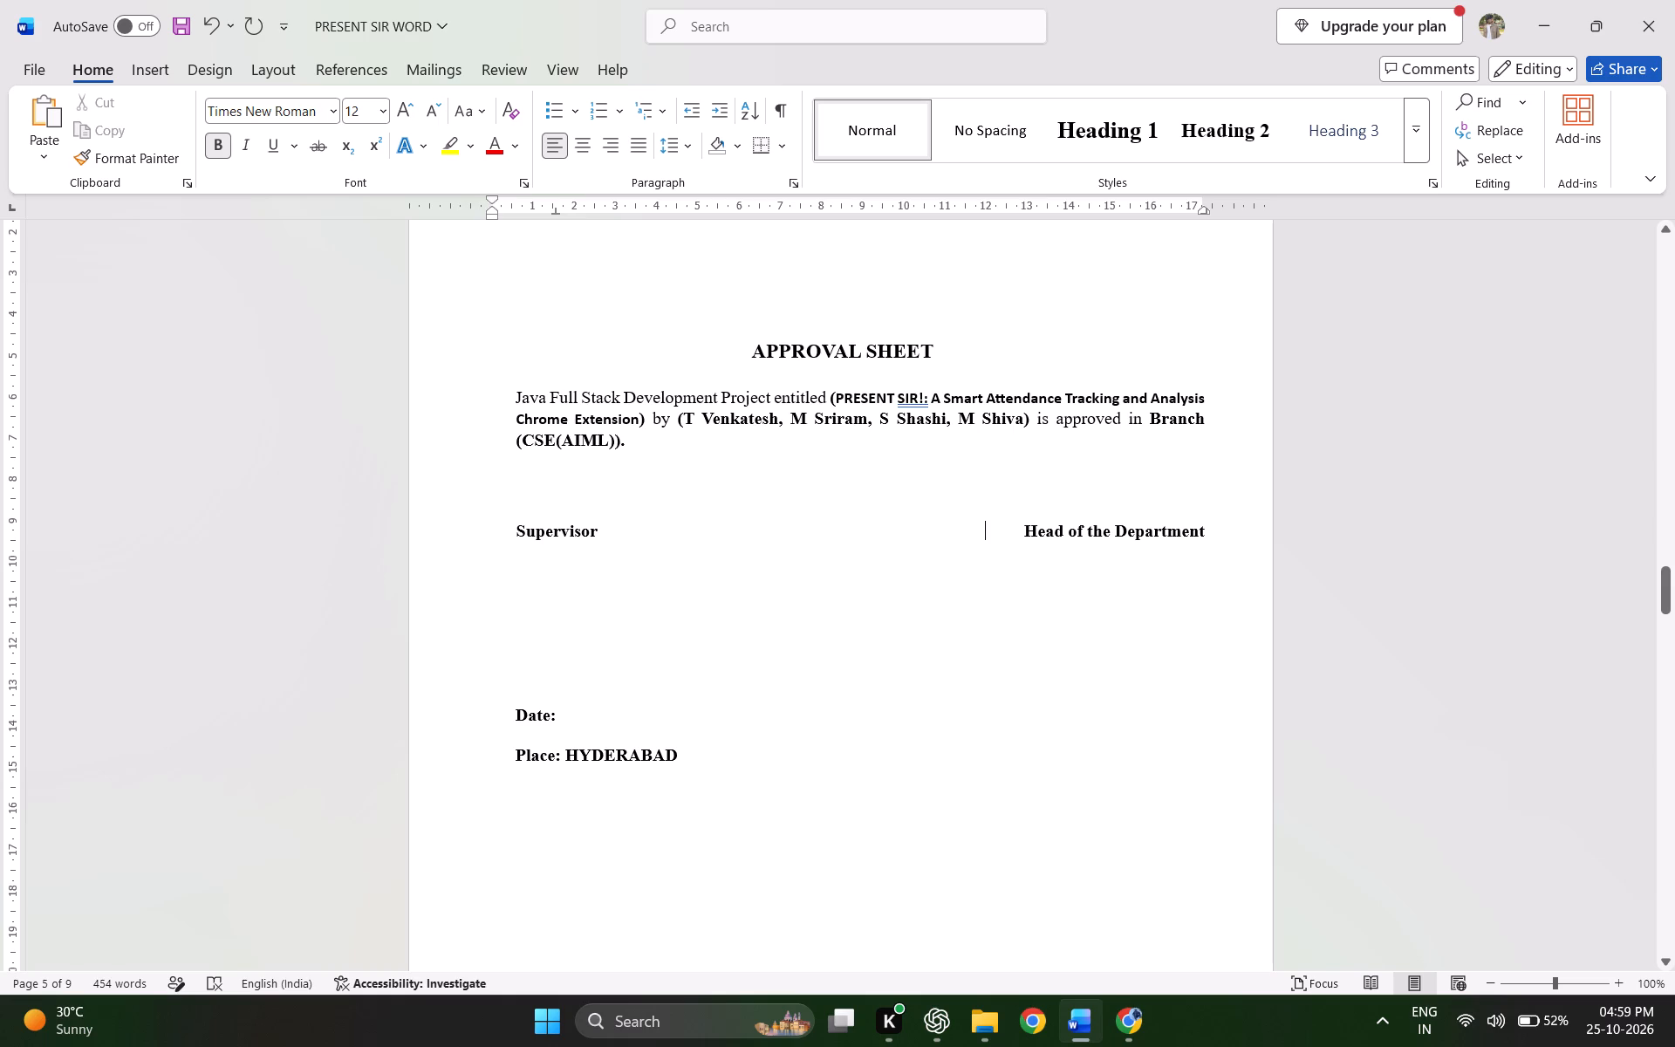
Switch to Chrome and examine the declaration page of the PRESENT SIR REPORT PDF.
click(1125, 1033)
scroll(858, 633, down, 13)
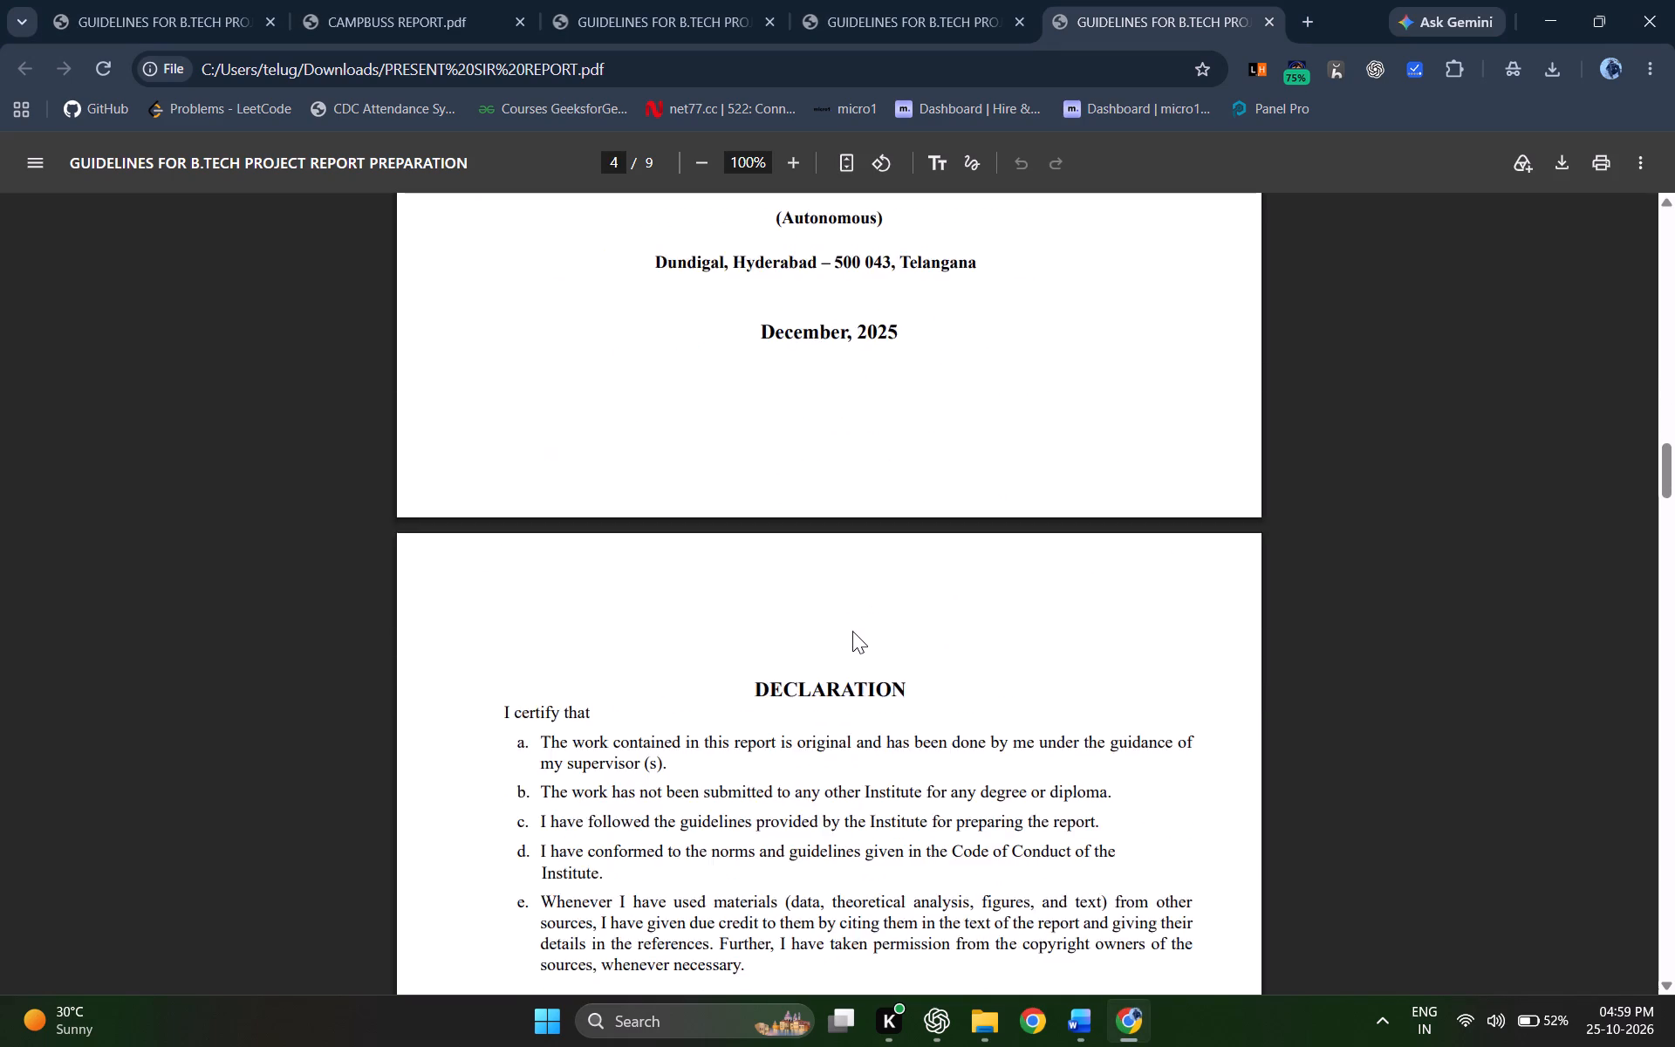
scroll(852, 631, up, 7)
scroll(852, 631, down, 18)
scroll(851, 629, up, 6)
Examine the Approval Sheet sample page in the Template_for_Student_Learning_Assessment_Models_Projects_Products PDF.
click(809, 0)
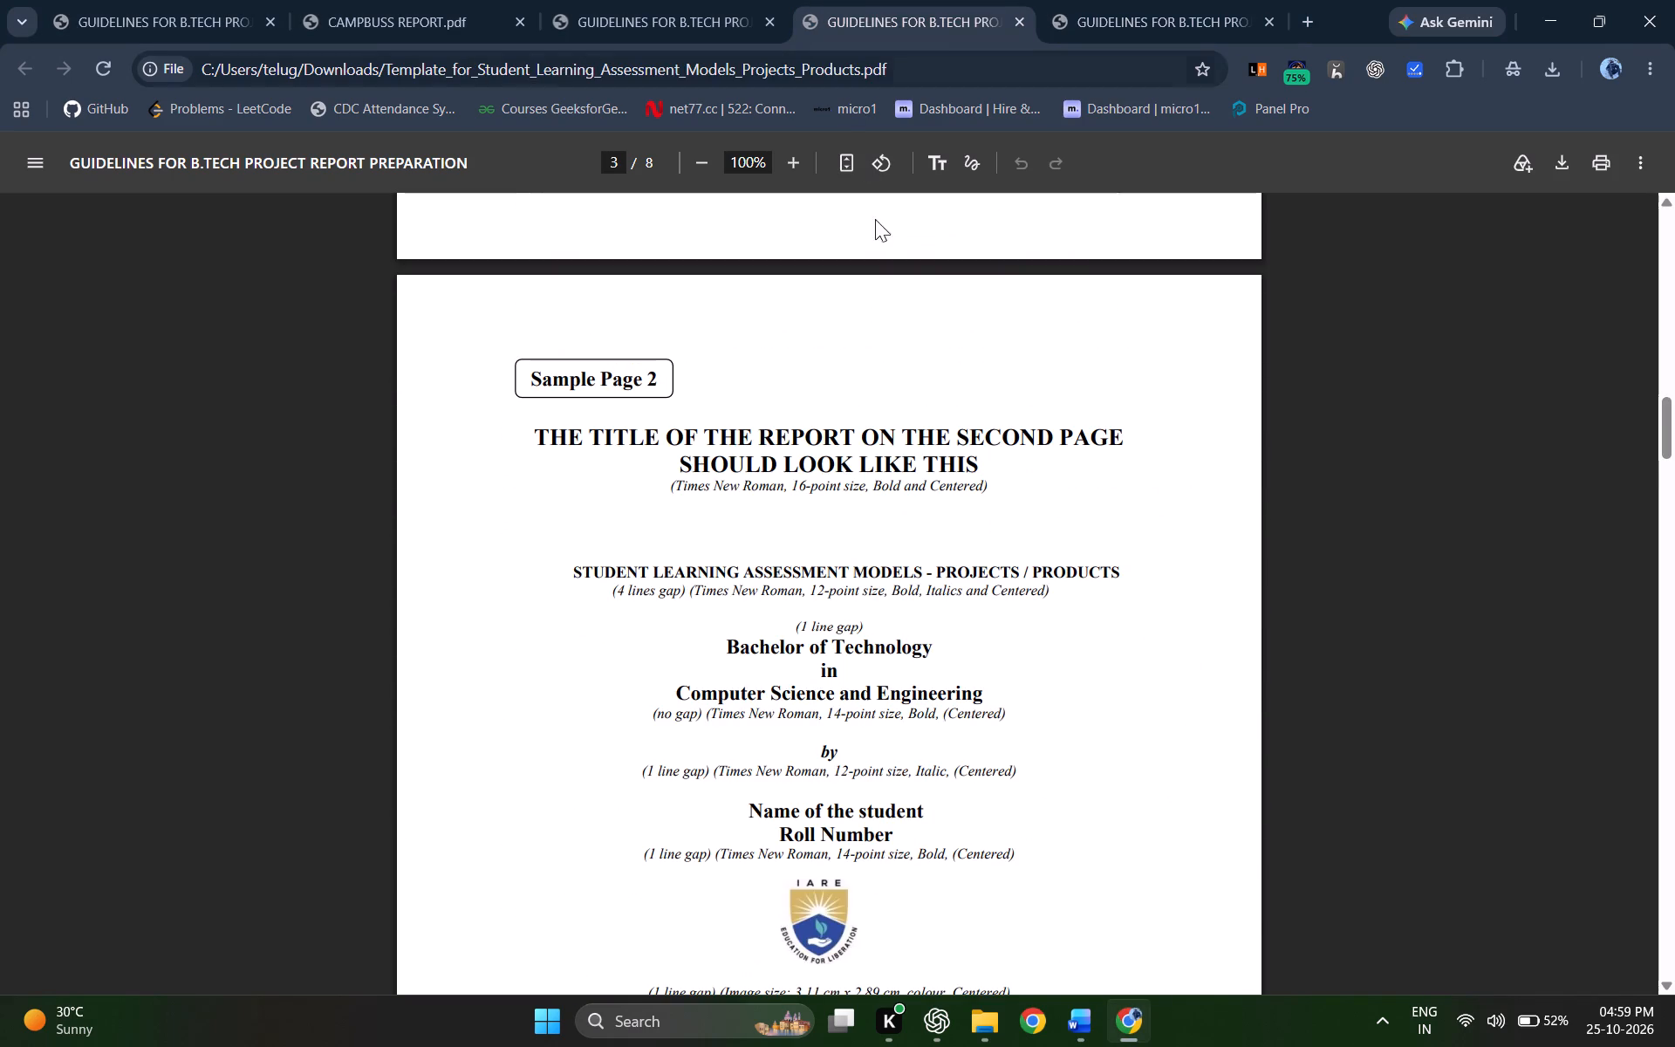
scroll(893, 602, down, 9)
scroll(874, 588, up, 1)
scroll(874, 588, down, 12)
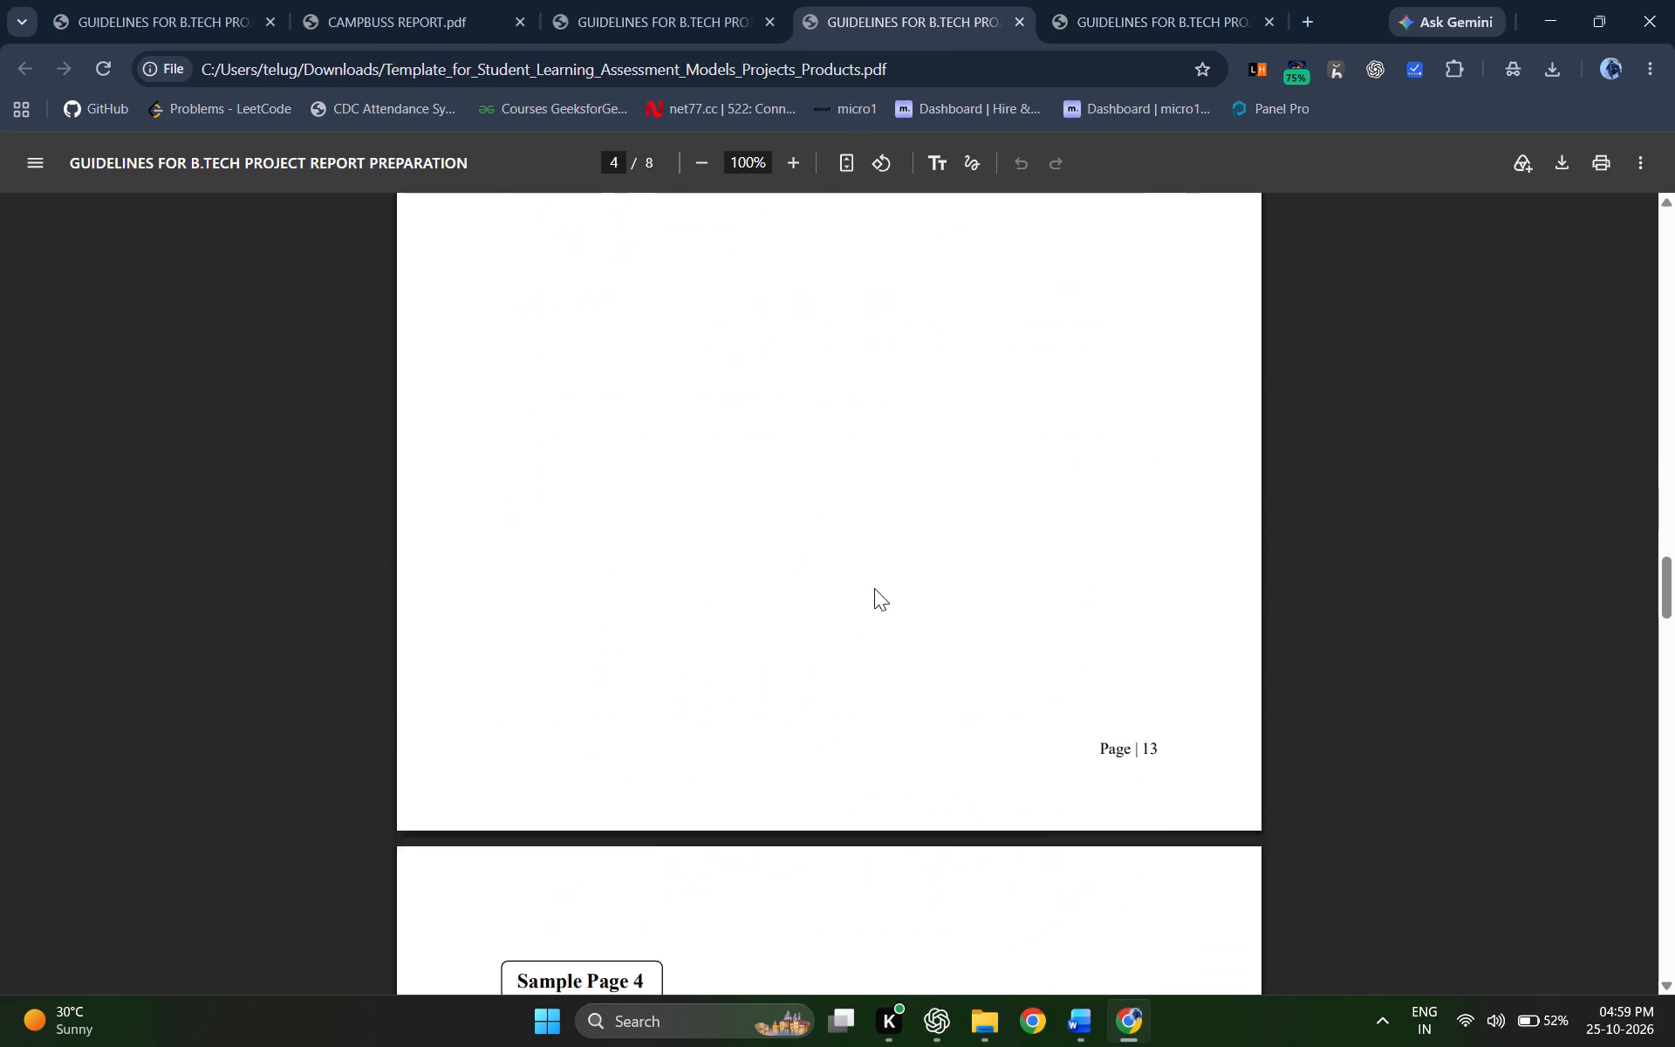
scroll(874, 588, down, 4)
scroll(874, 588, up, 1)
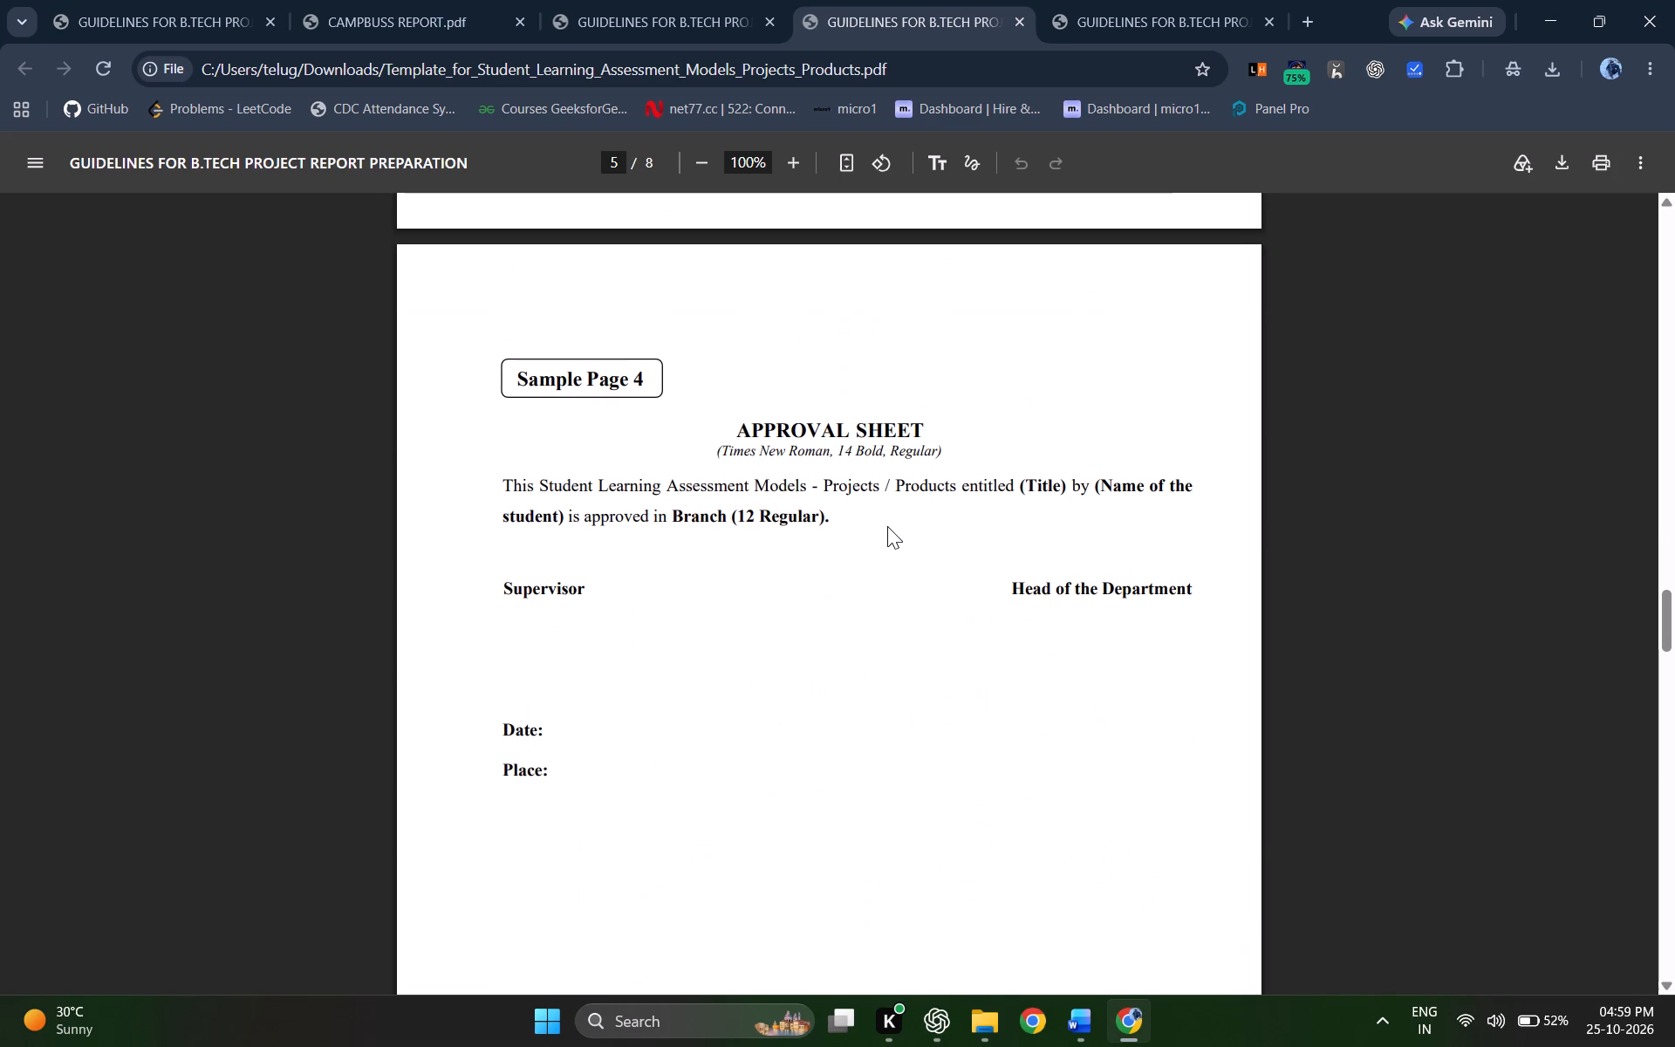
scroll(838, 571, down, 1)
scroll(837, 572, up, 2)
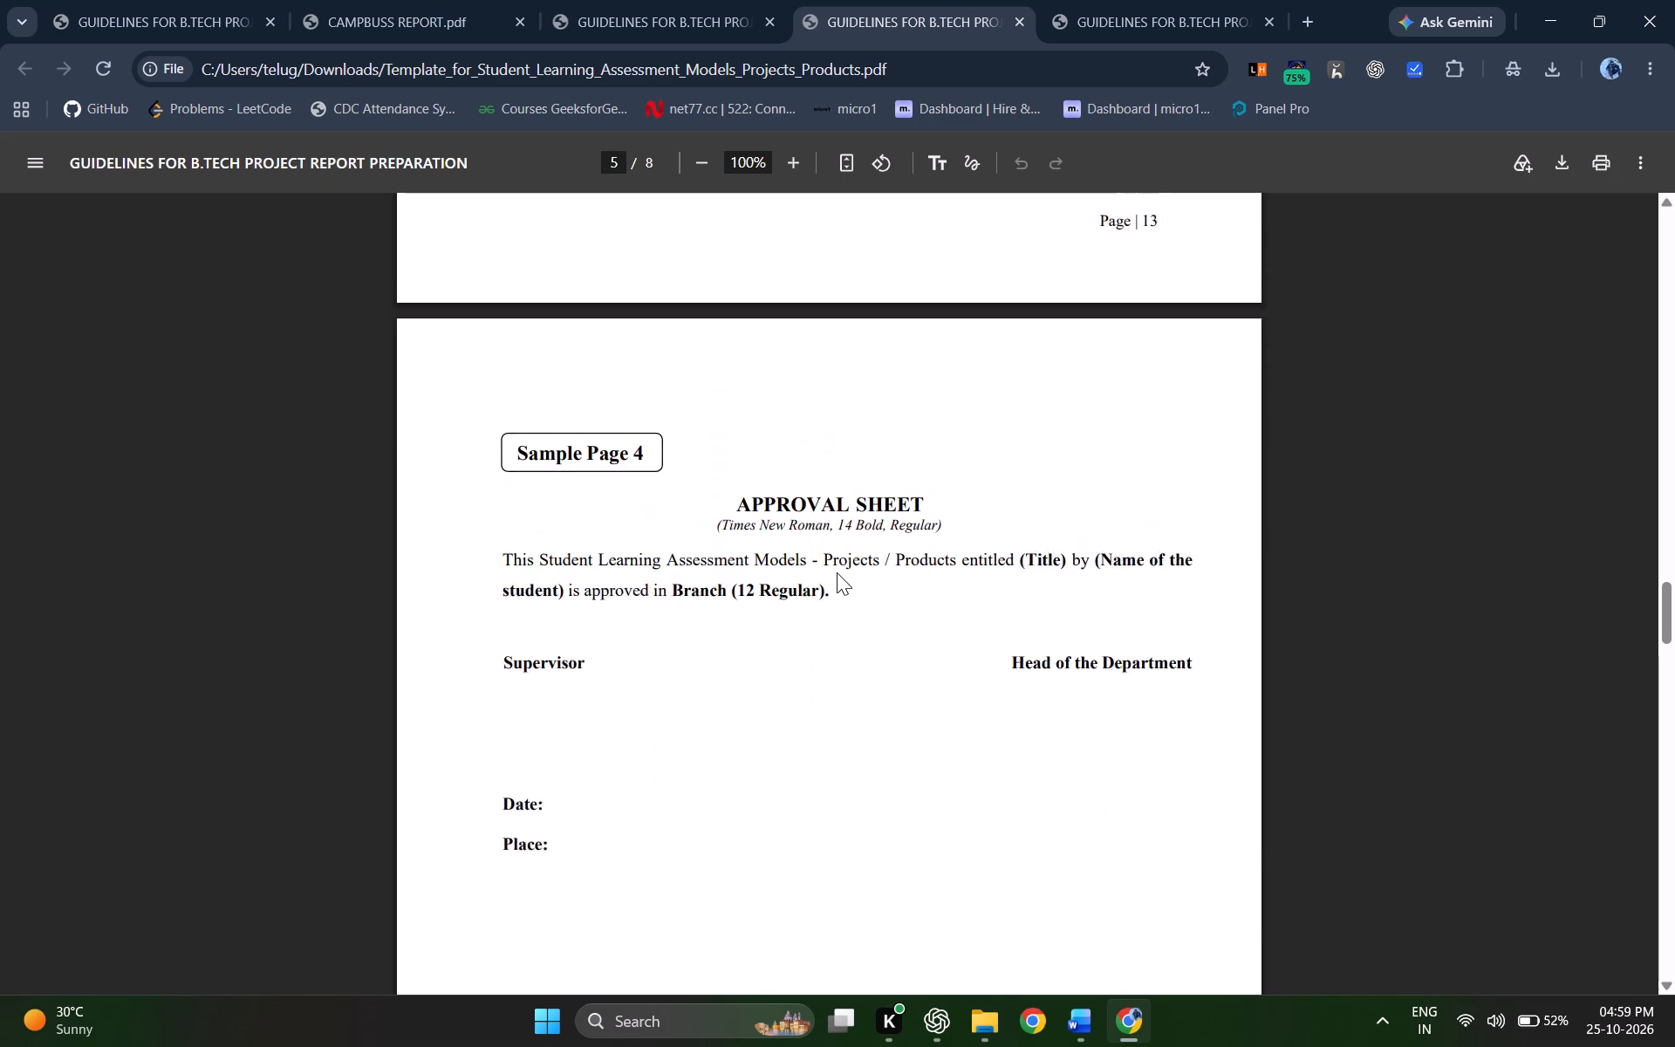
Examine the rest of the Approval Sheet sample page in the template PDF.
scroll(837, 572, down, 1)
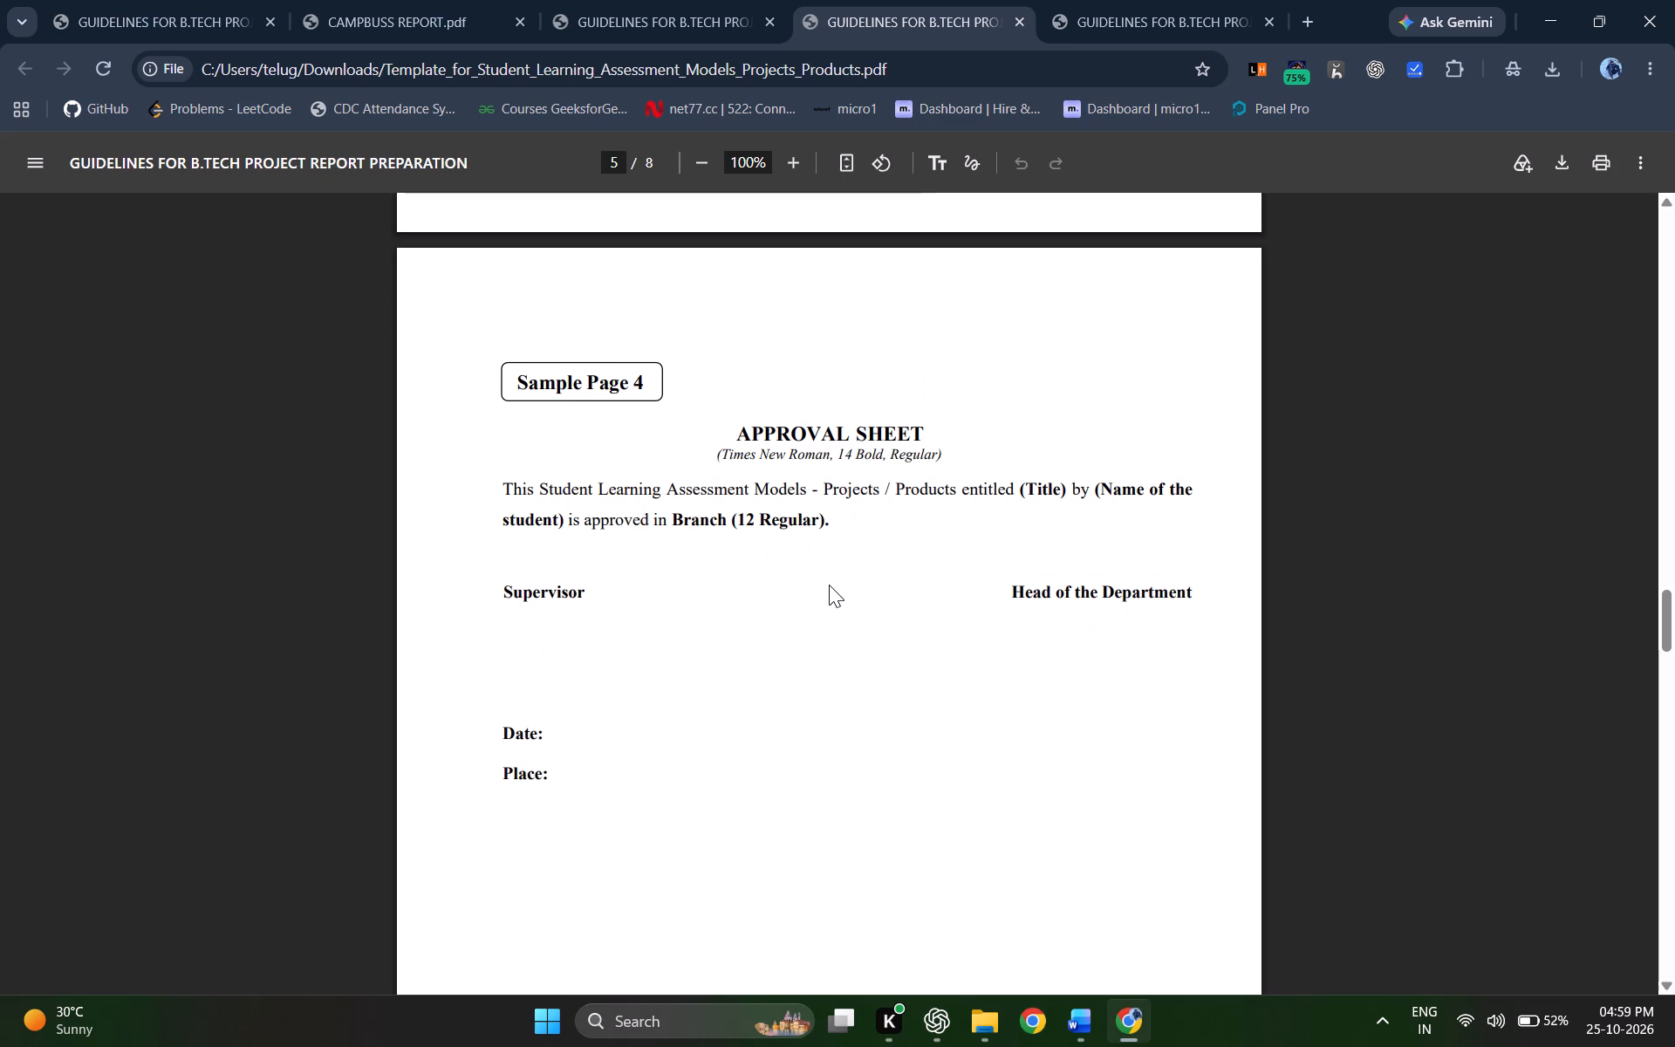
scroll(829, 585, down, 1)
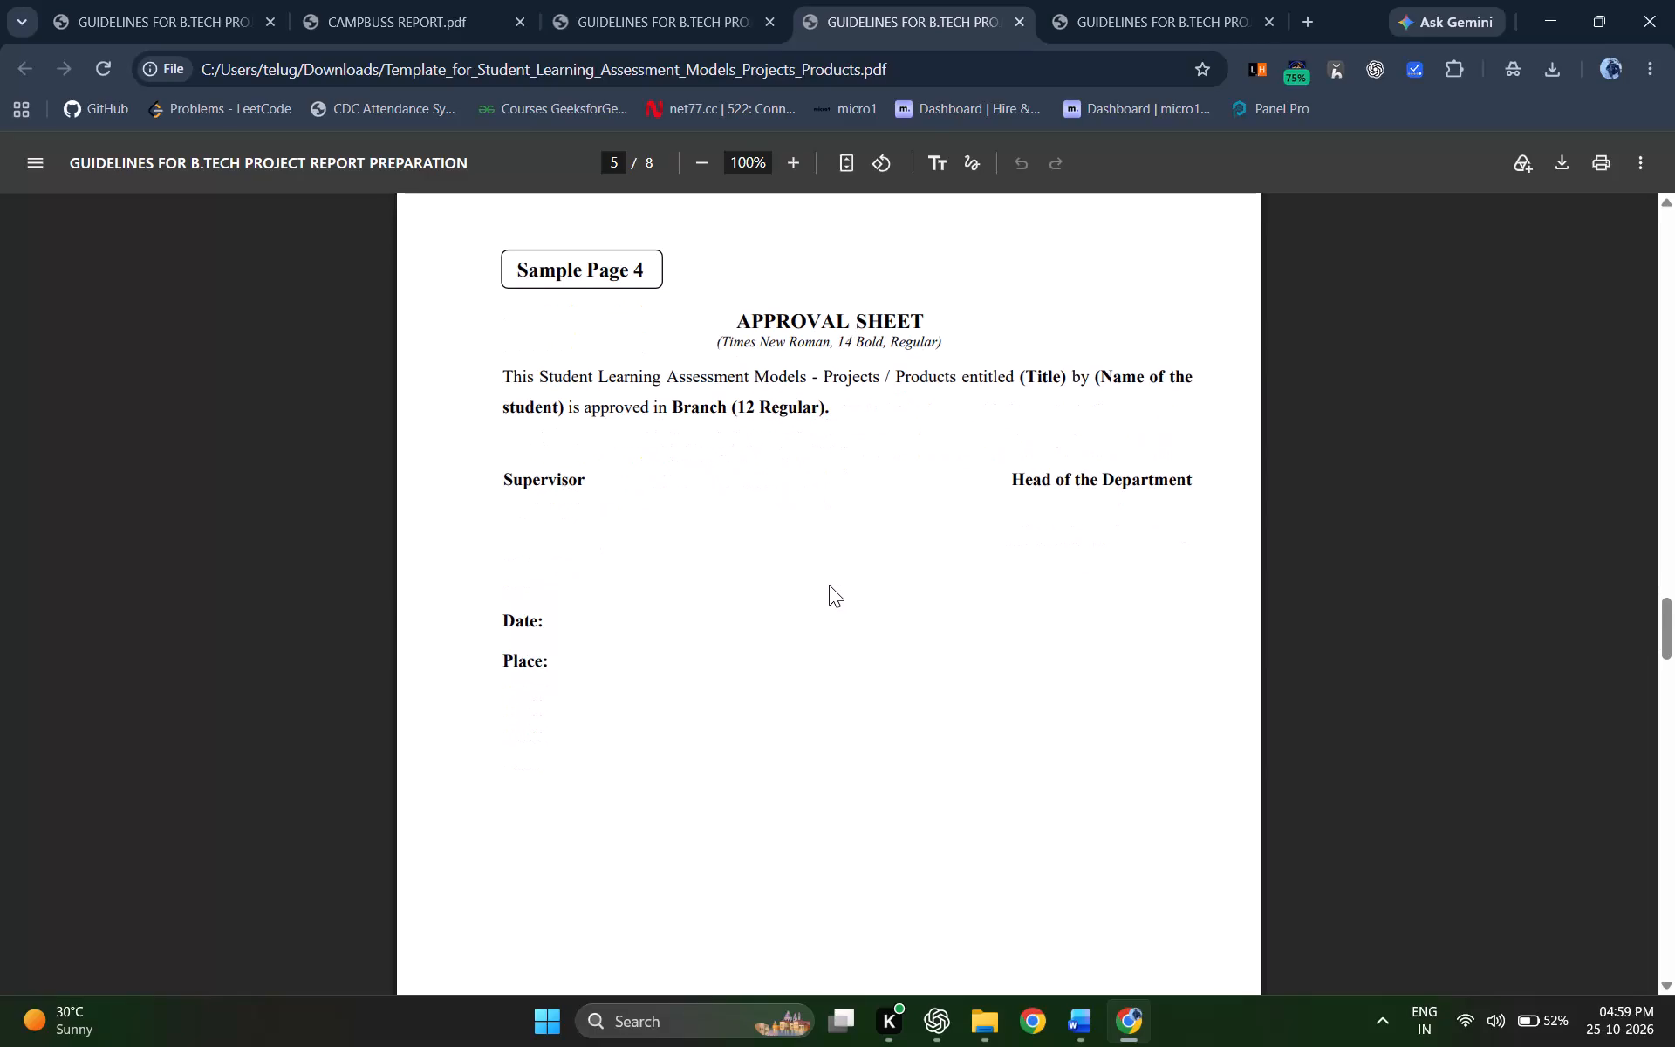
scroll(829, 585, down, 1)
Switch to Word and review the Abstract, Contents and Declaration pages of the report.
click(1080, 1016)
scroll(929, 683, down, 7)
scroll(929, 683, down, 15)
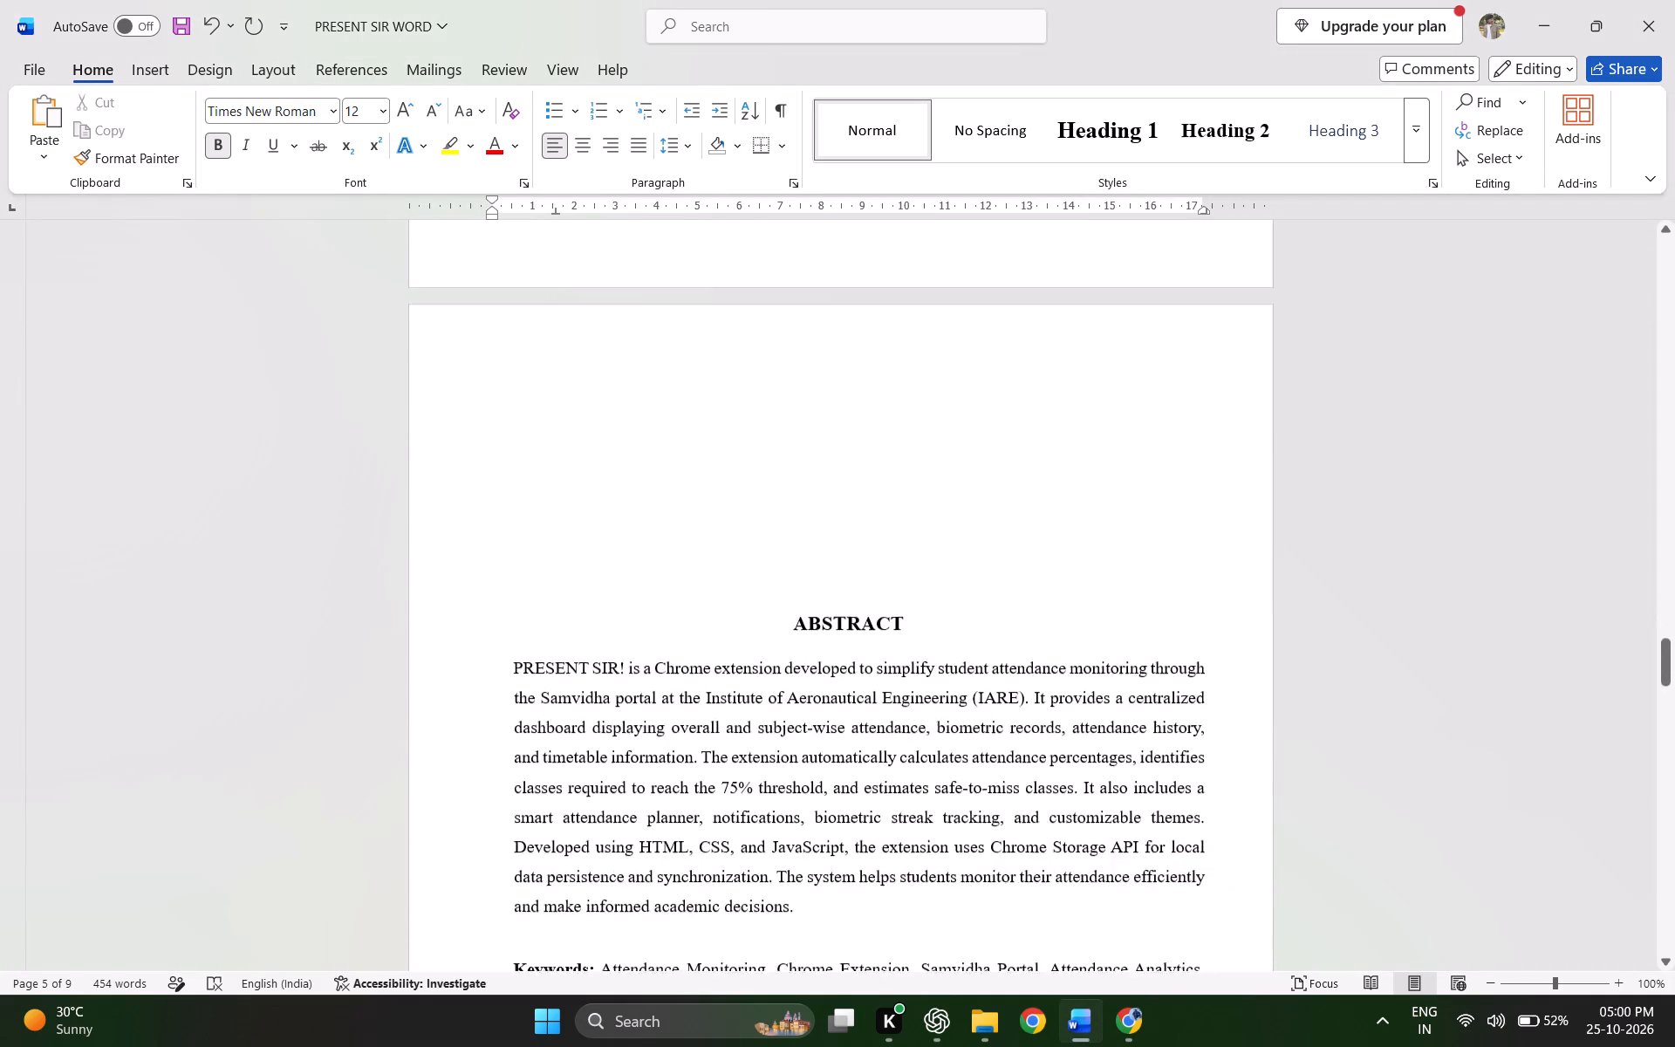
scroll(926, 683, down, 14)
scroll(923, 685, down, 12)
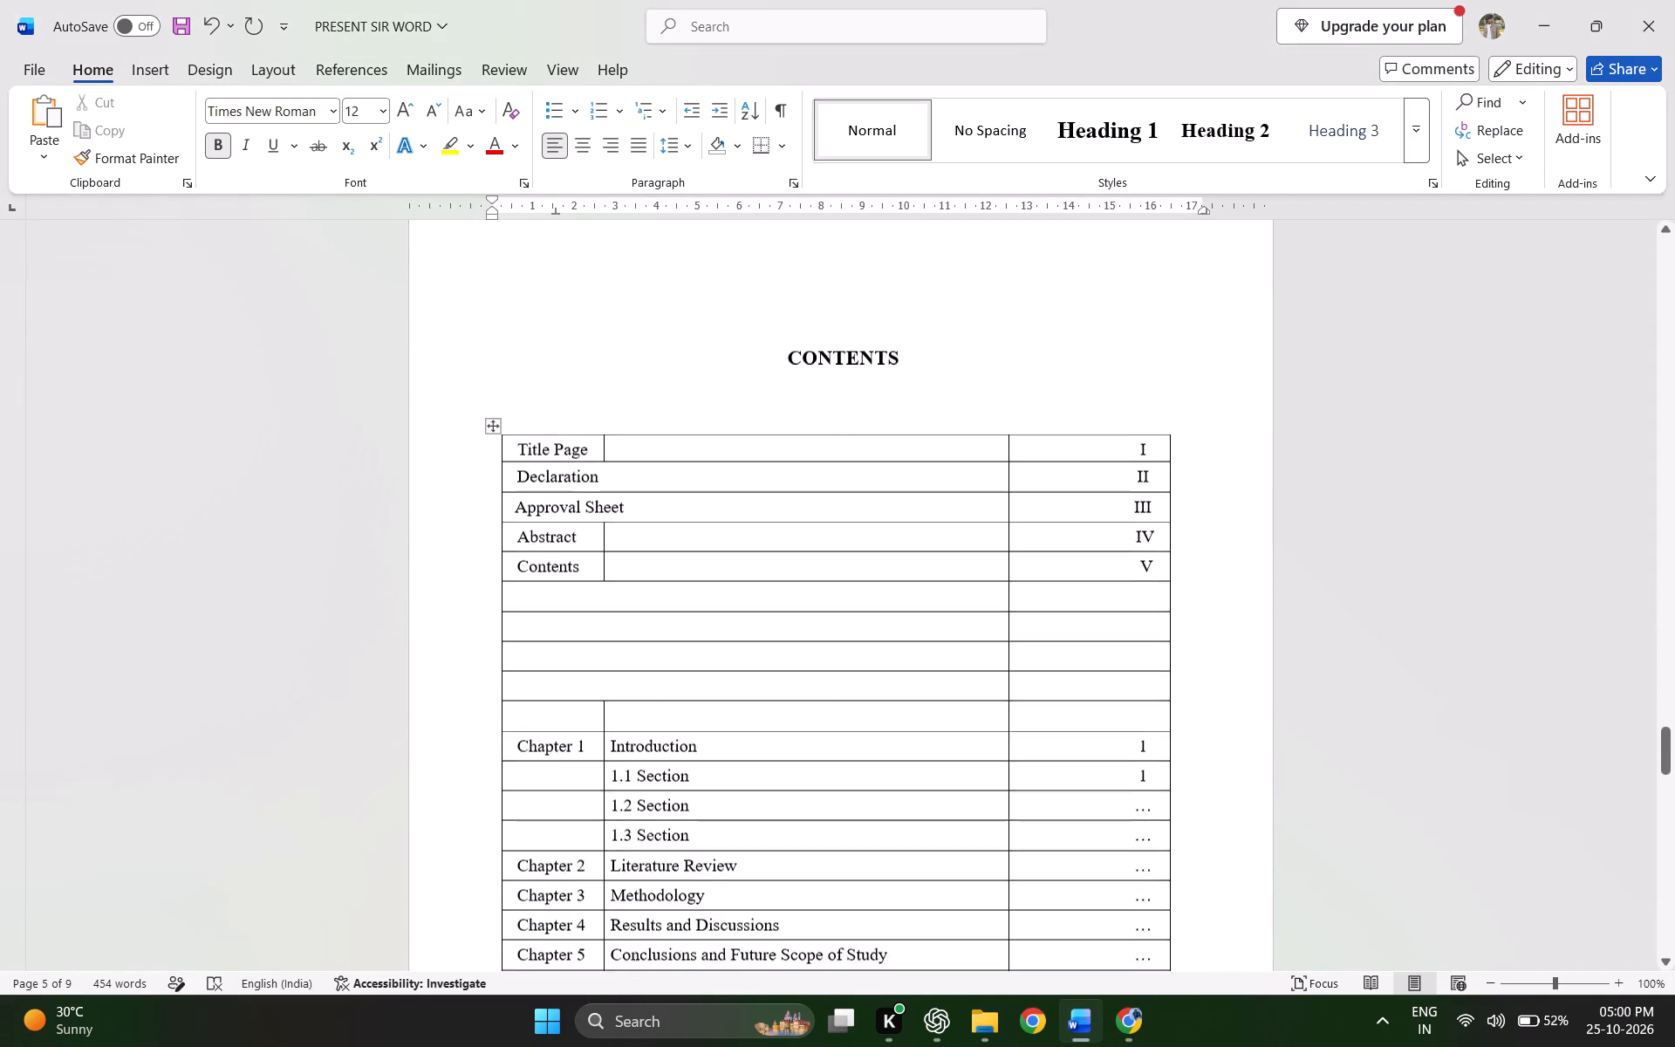
scroll(923, 685, down, 1)
scroll(923, 685, up, 20)
scroll(923, 685, up, 13)
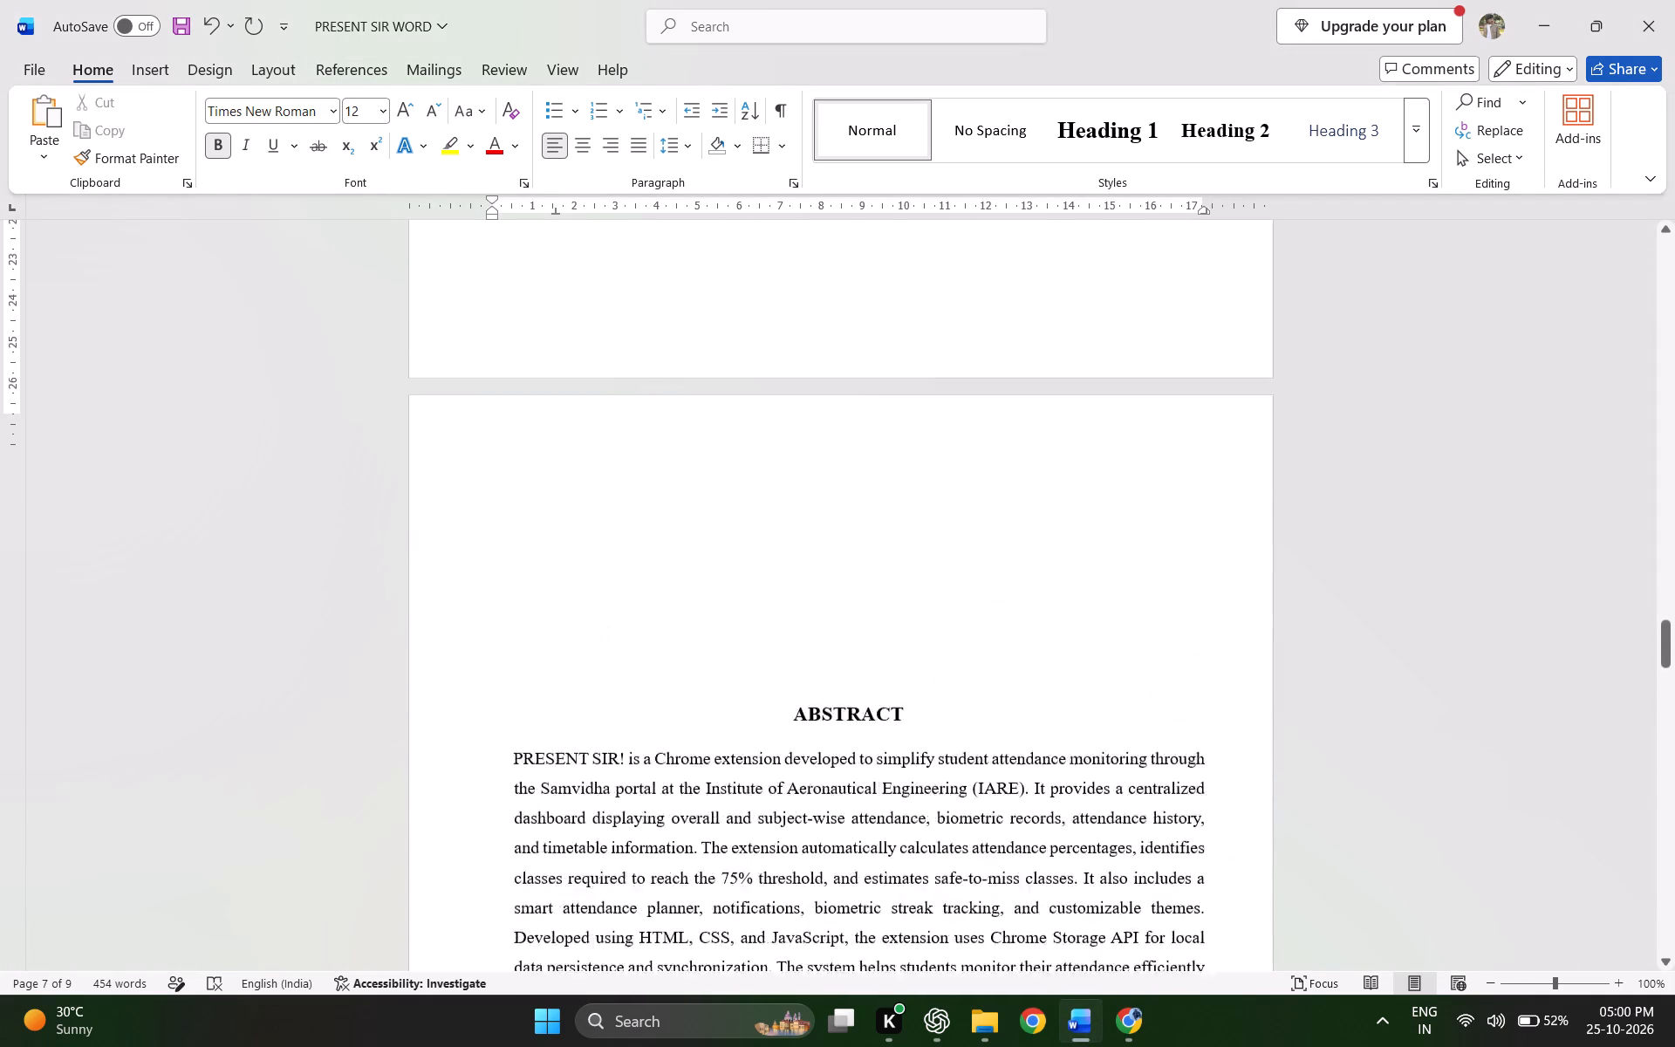
scroll(922, 686, up, 16)
scroll(920, 690, up, 14)
scroll(920, 690, up, 7)
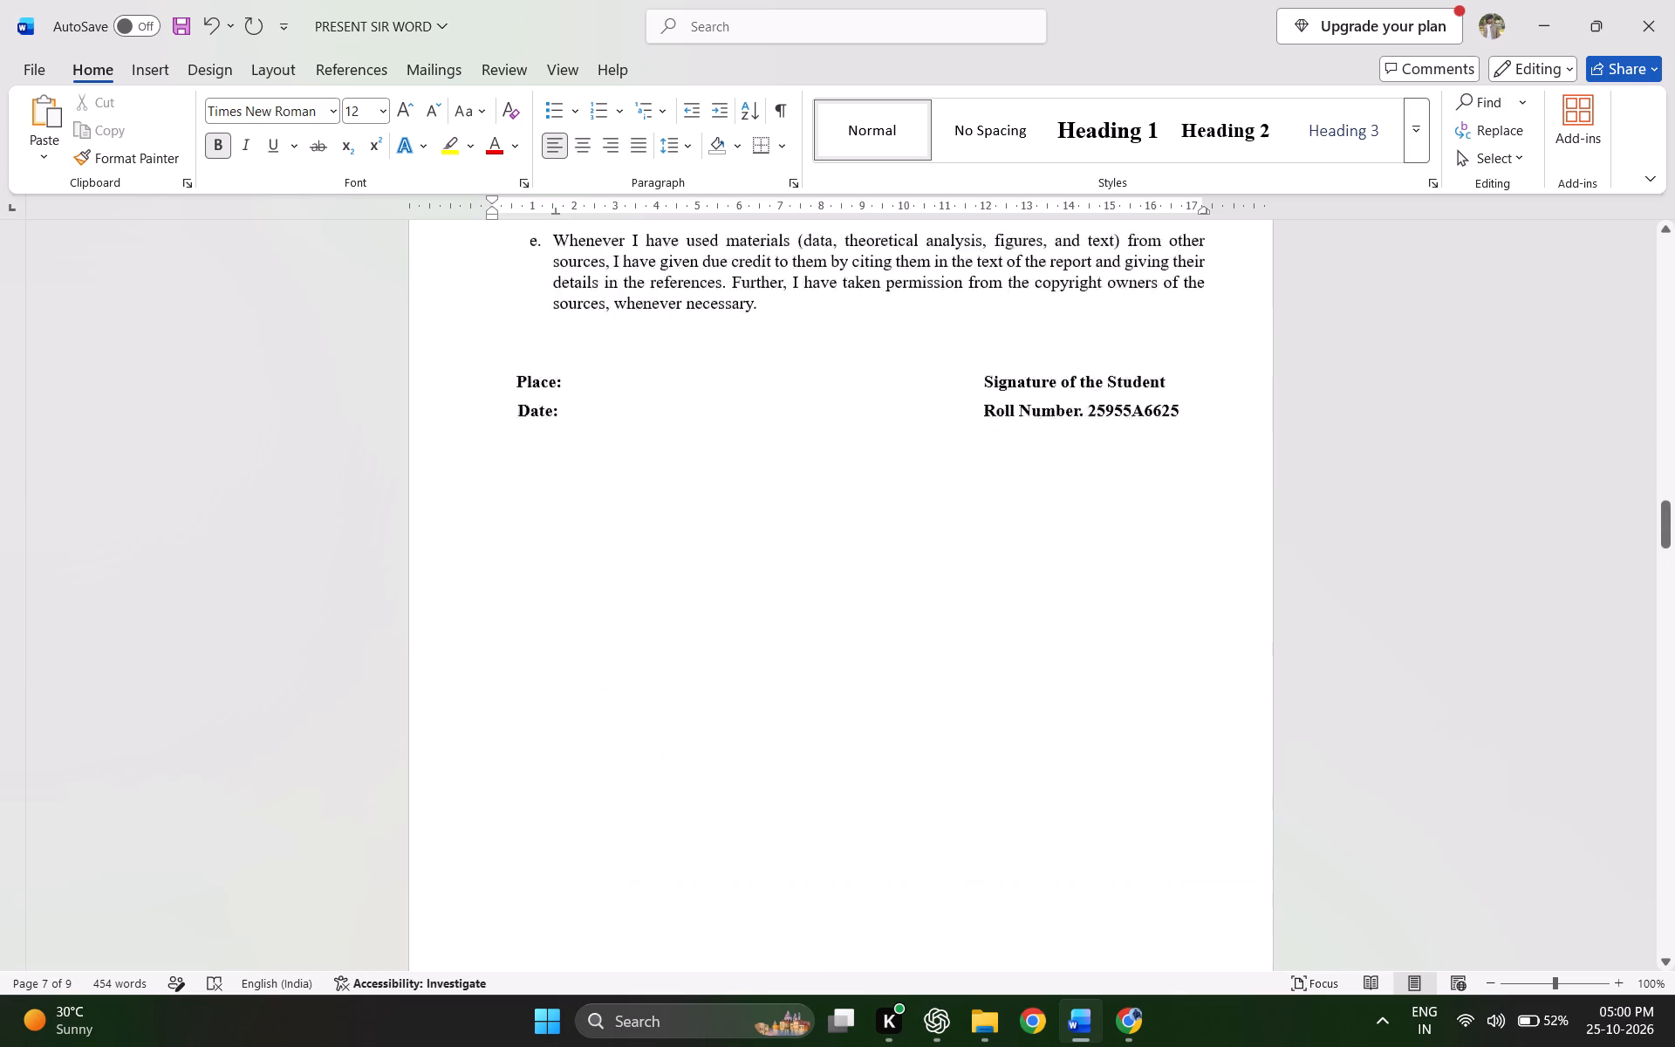
scroll(920, 690, up, 2)
scroll(1011, 706, up, 2)
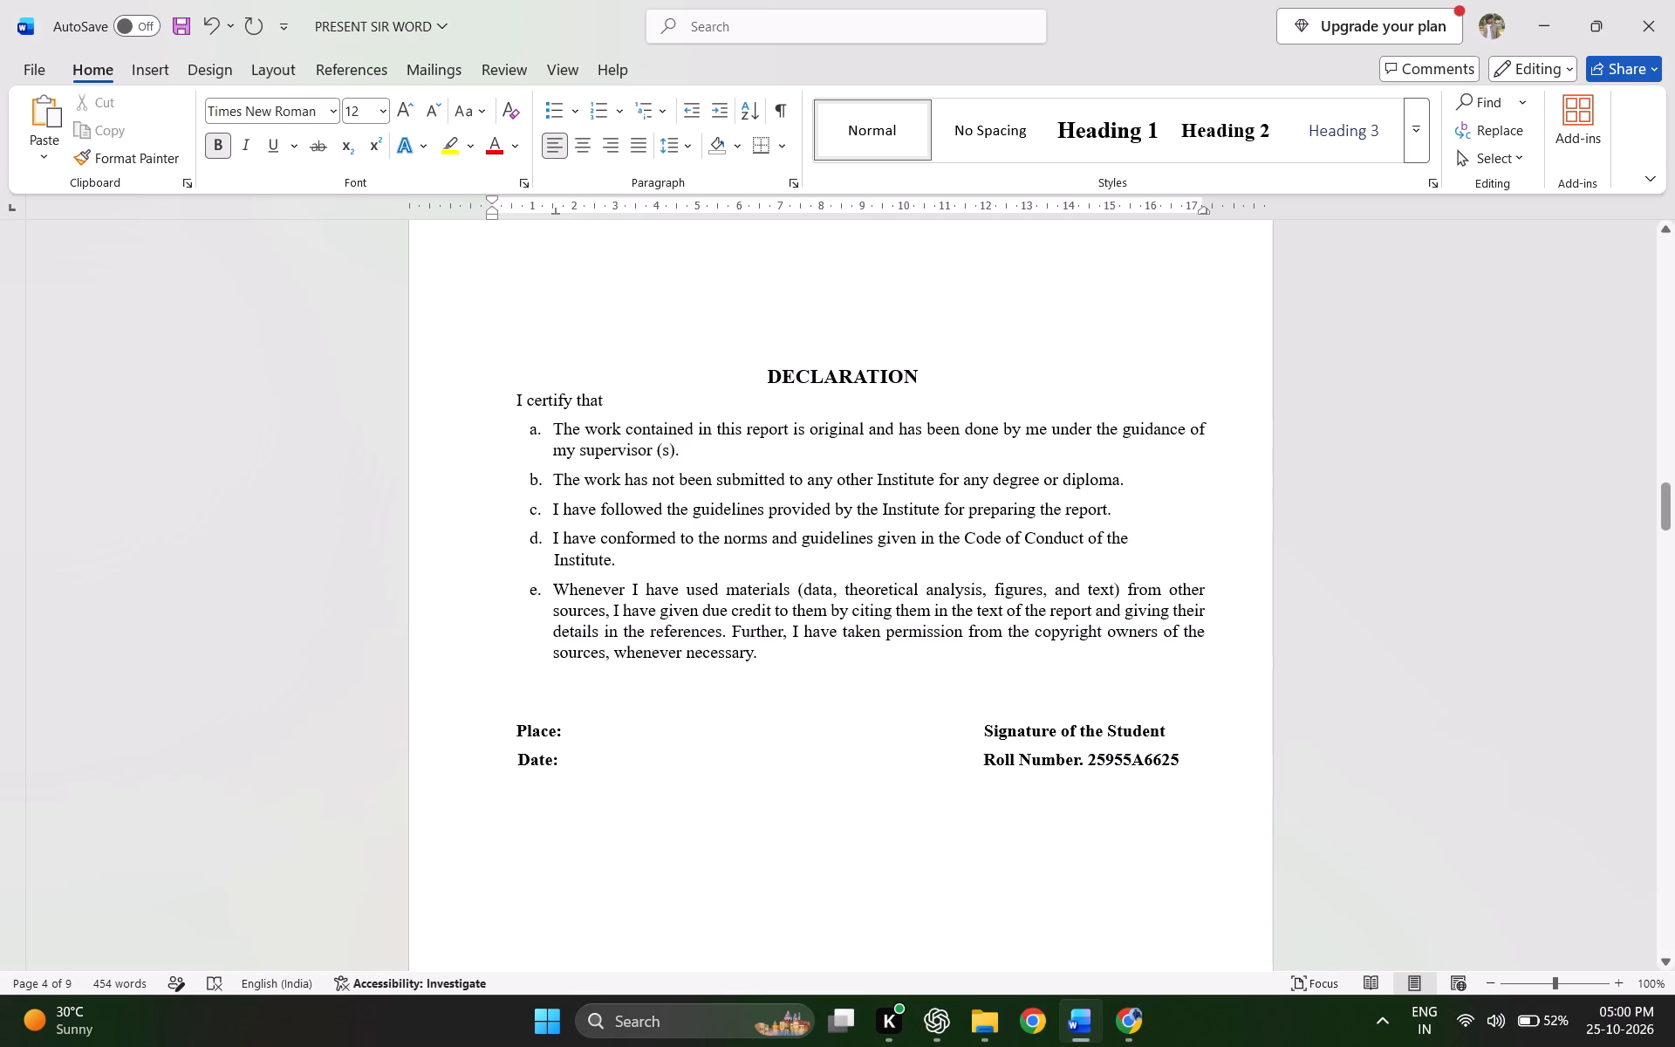
Delete the number after "Roll Number." in the Declaration's signature block and save the document.
click(1179, 764)
key(BackSpace)
key(BackSpace)
key(BackSpace)
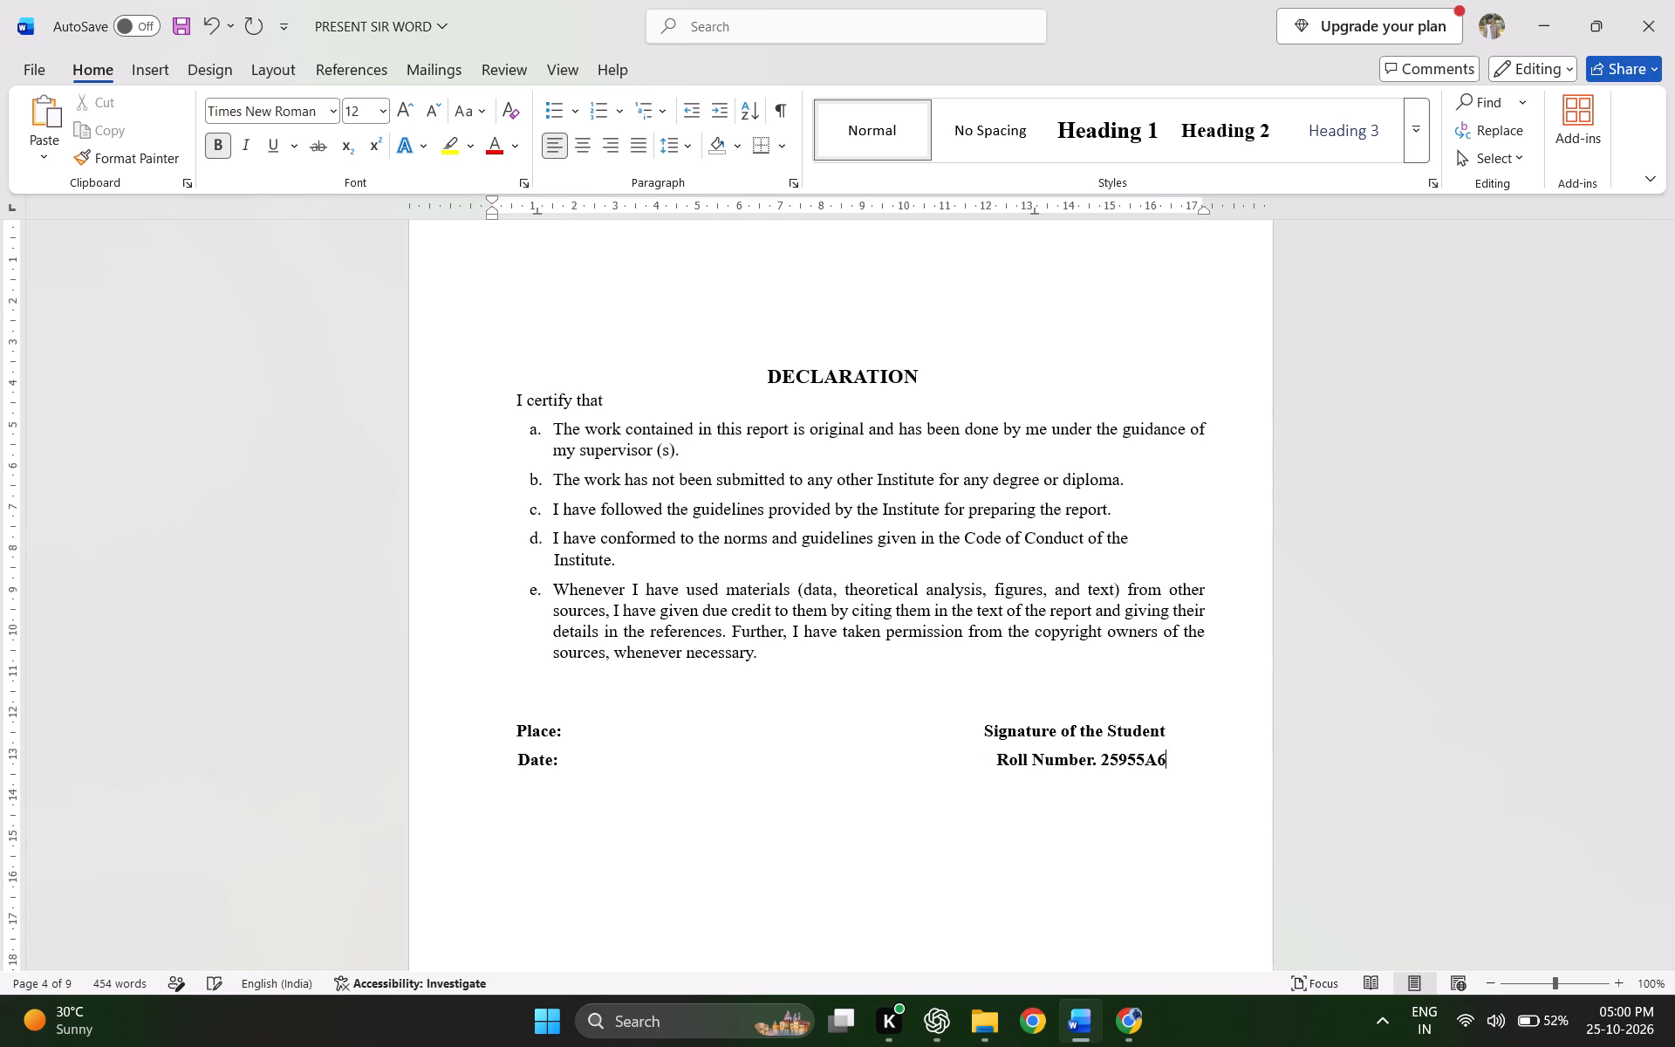
key(BackSpace)
key(BackSpace)
key(BackSpace)
key(BackSpace)
key(BackSpace)
key(BackSpace)
key(BackSpace)
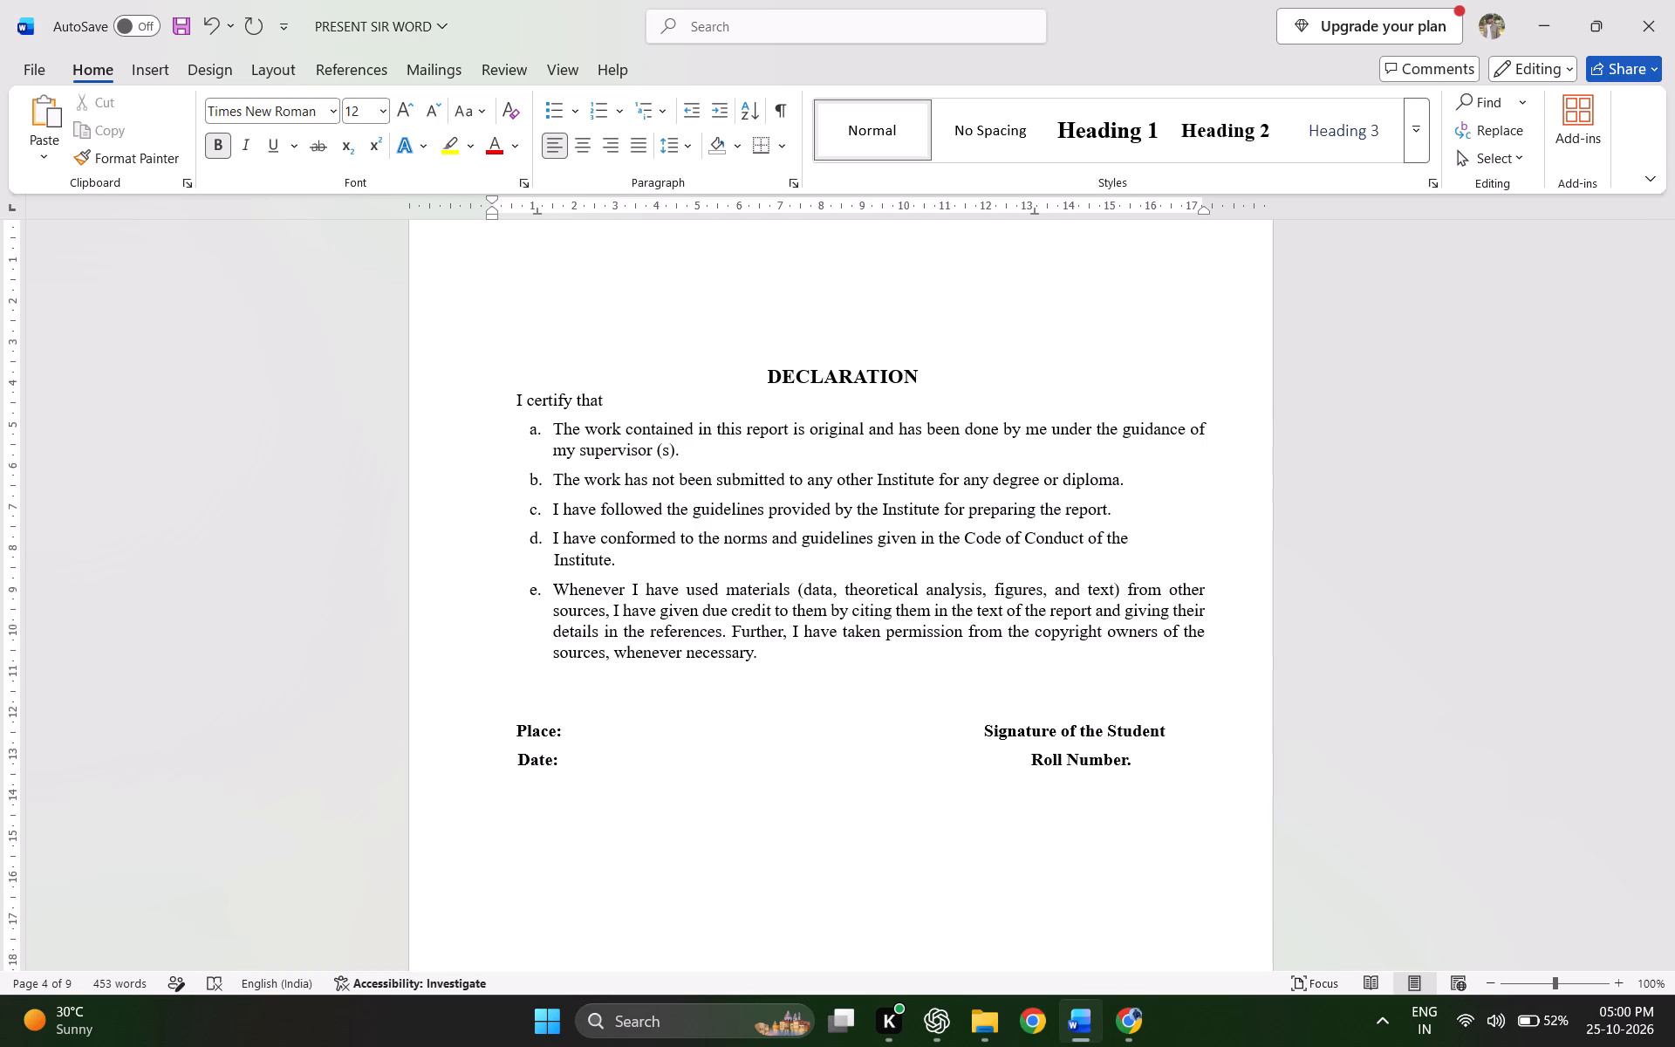
click(1131, 756)
scroll(1093, 777, down, 1)
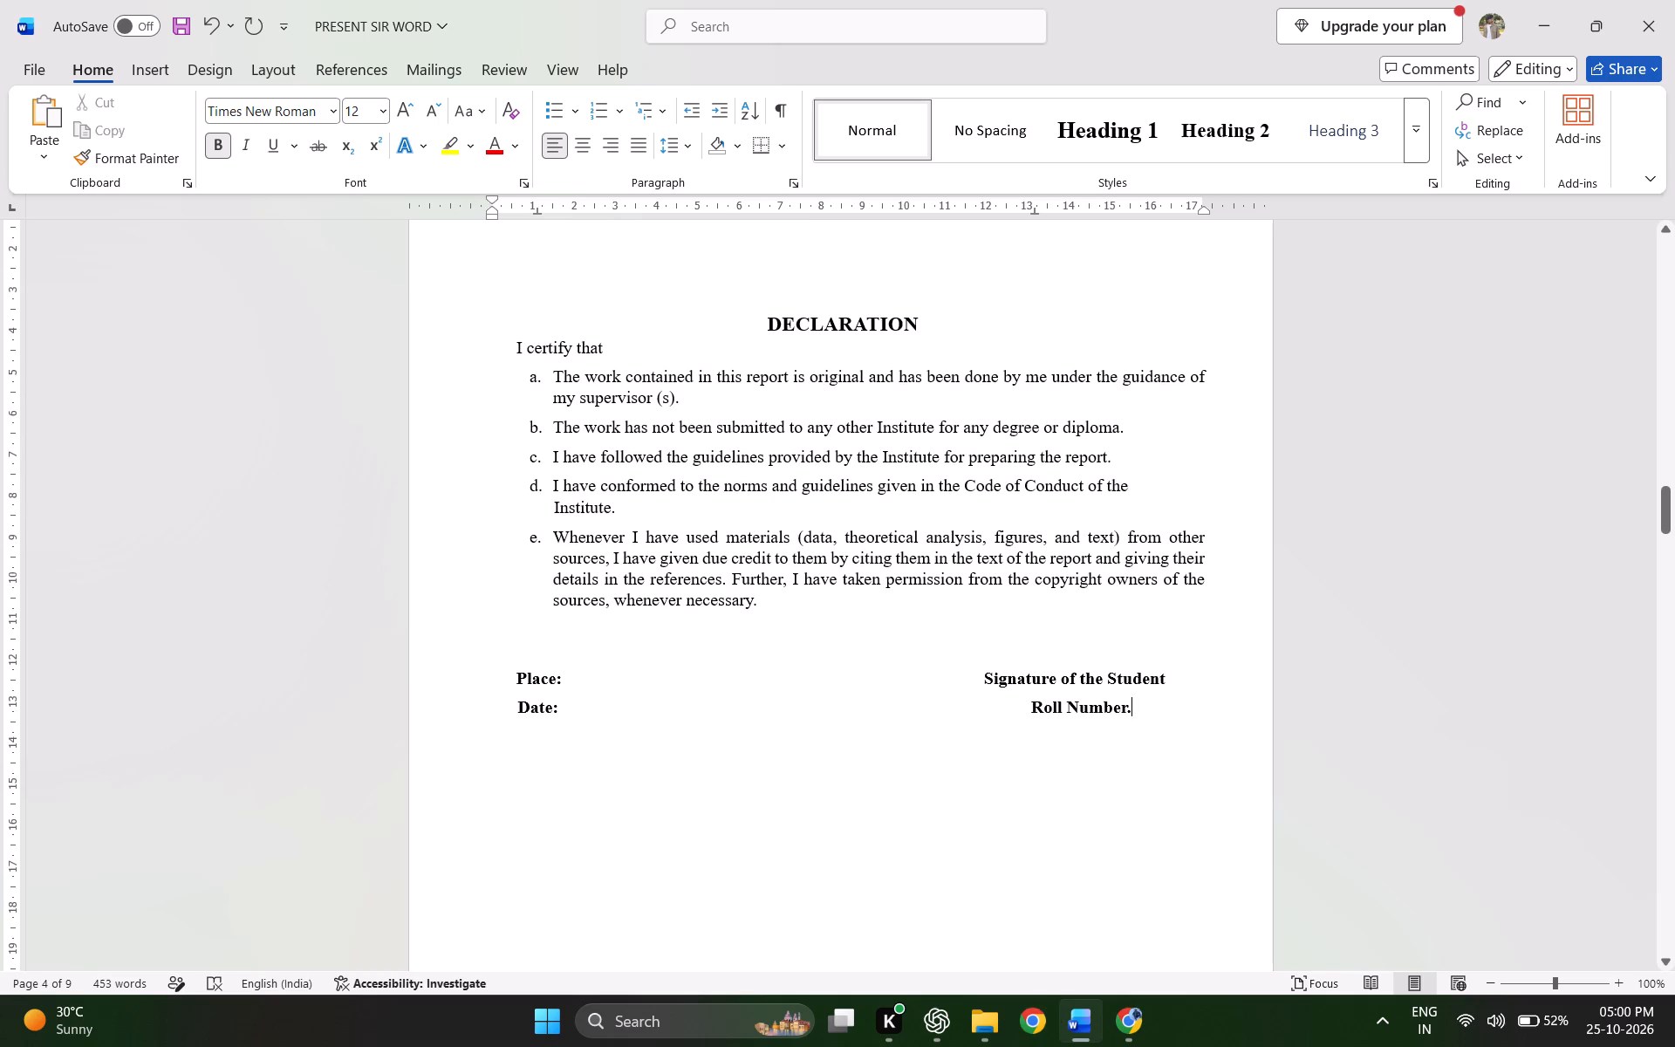
key(ctrl+s)
key(ctrl+s)
scroll(841, 688, down, 5)
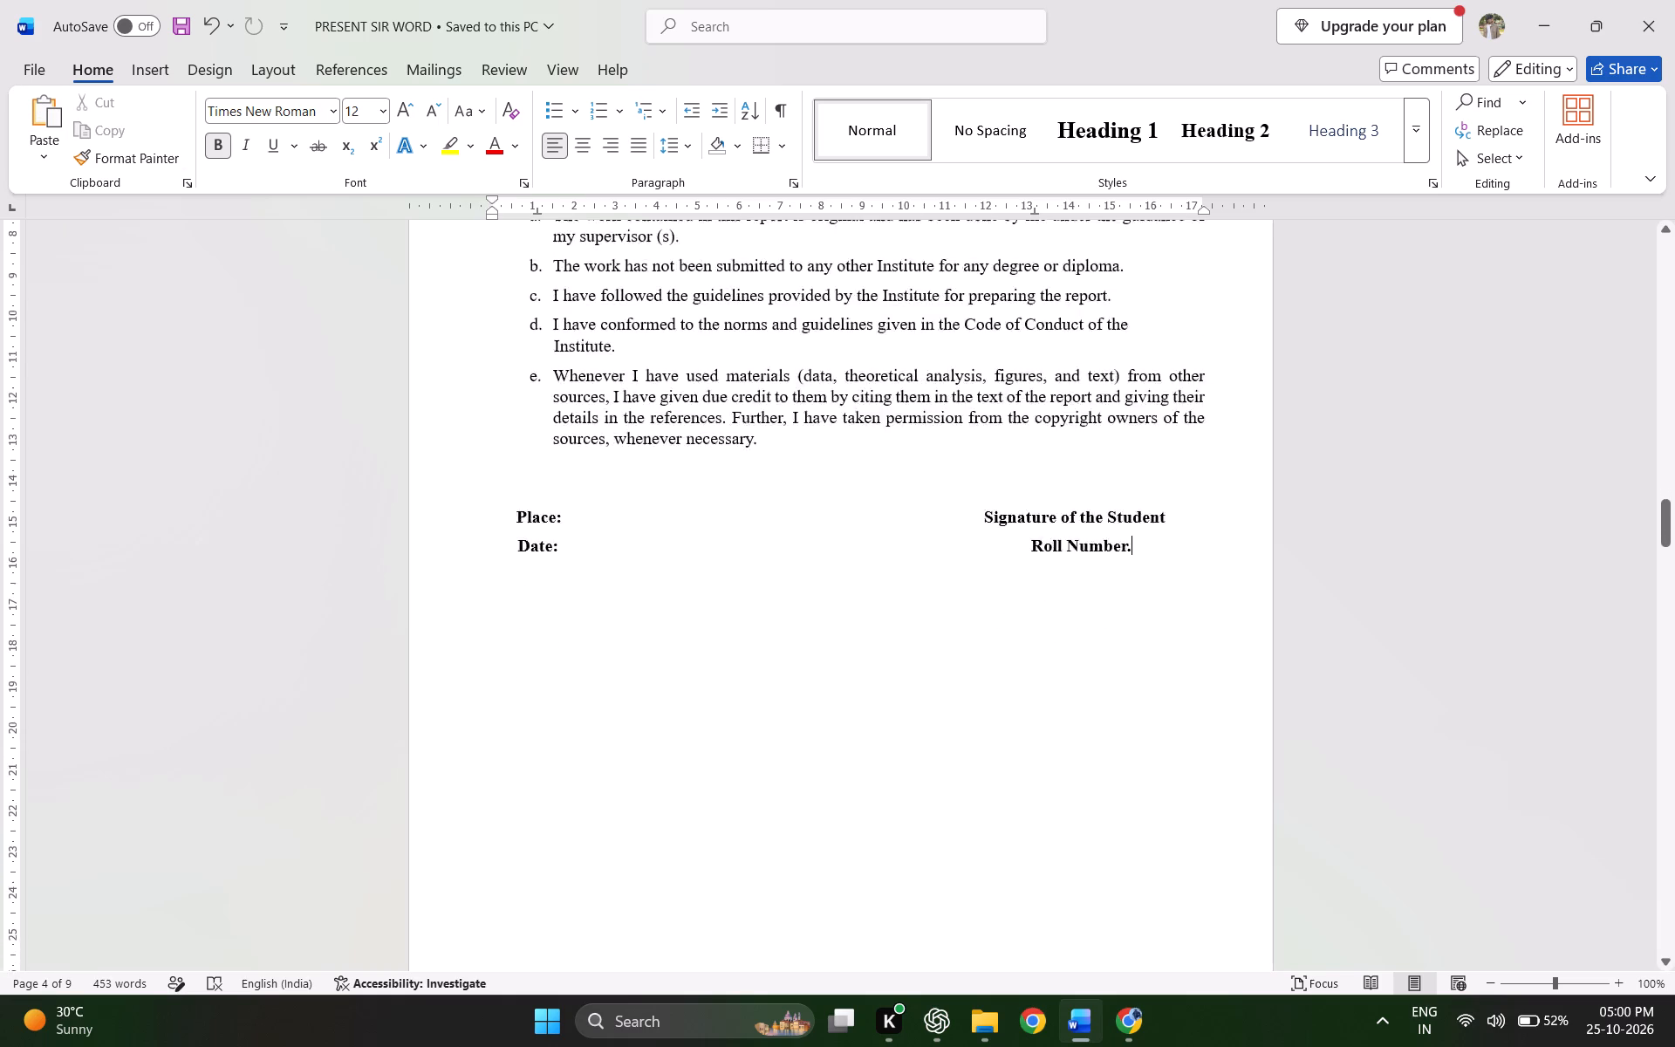
scroll(847, 678, up, 8)
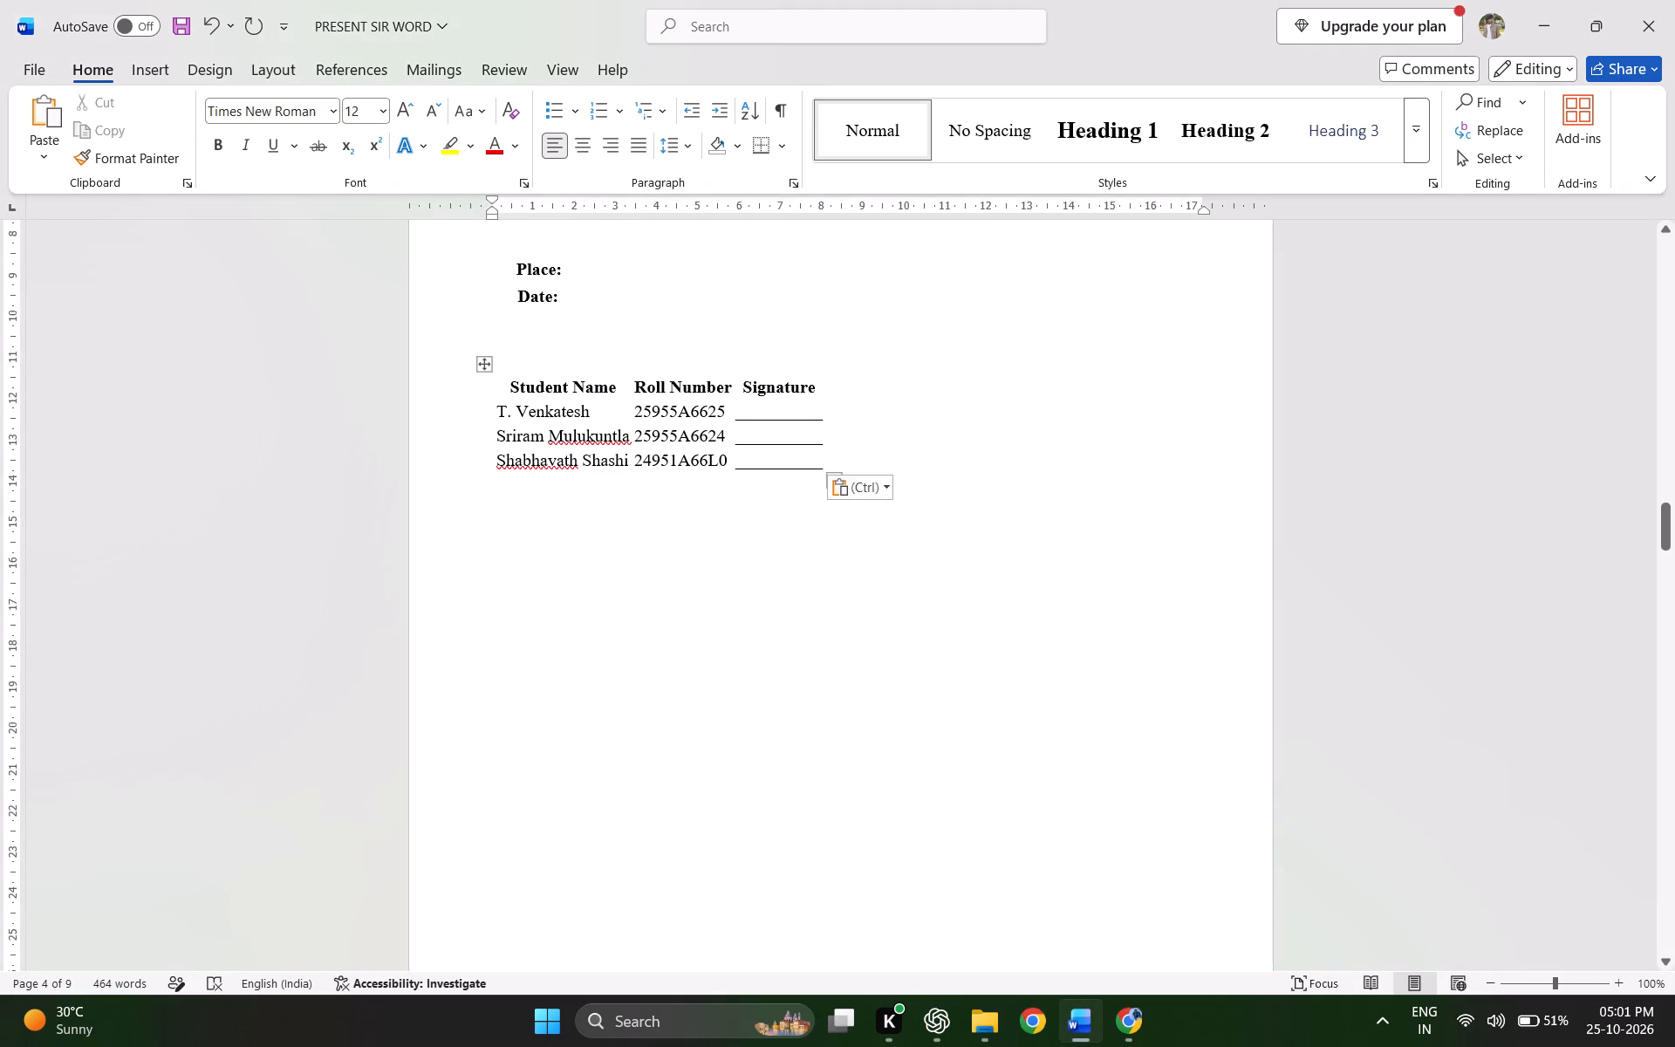
Apply all borders to the whole signature table on the Declaration page.
click(488, 357)
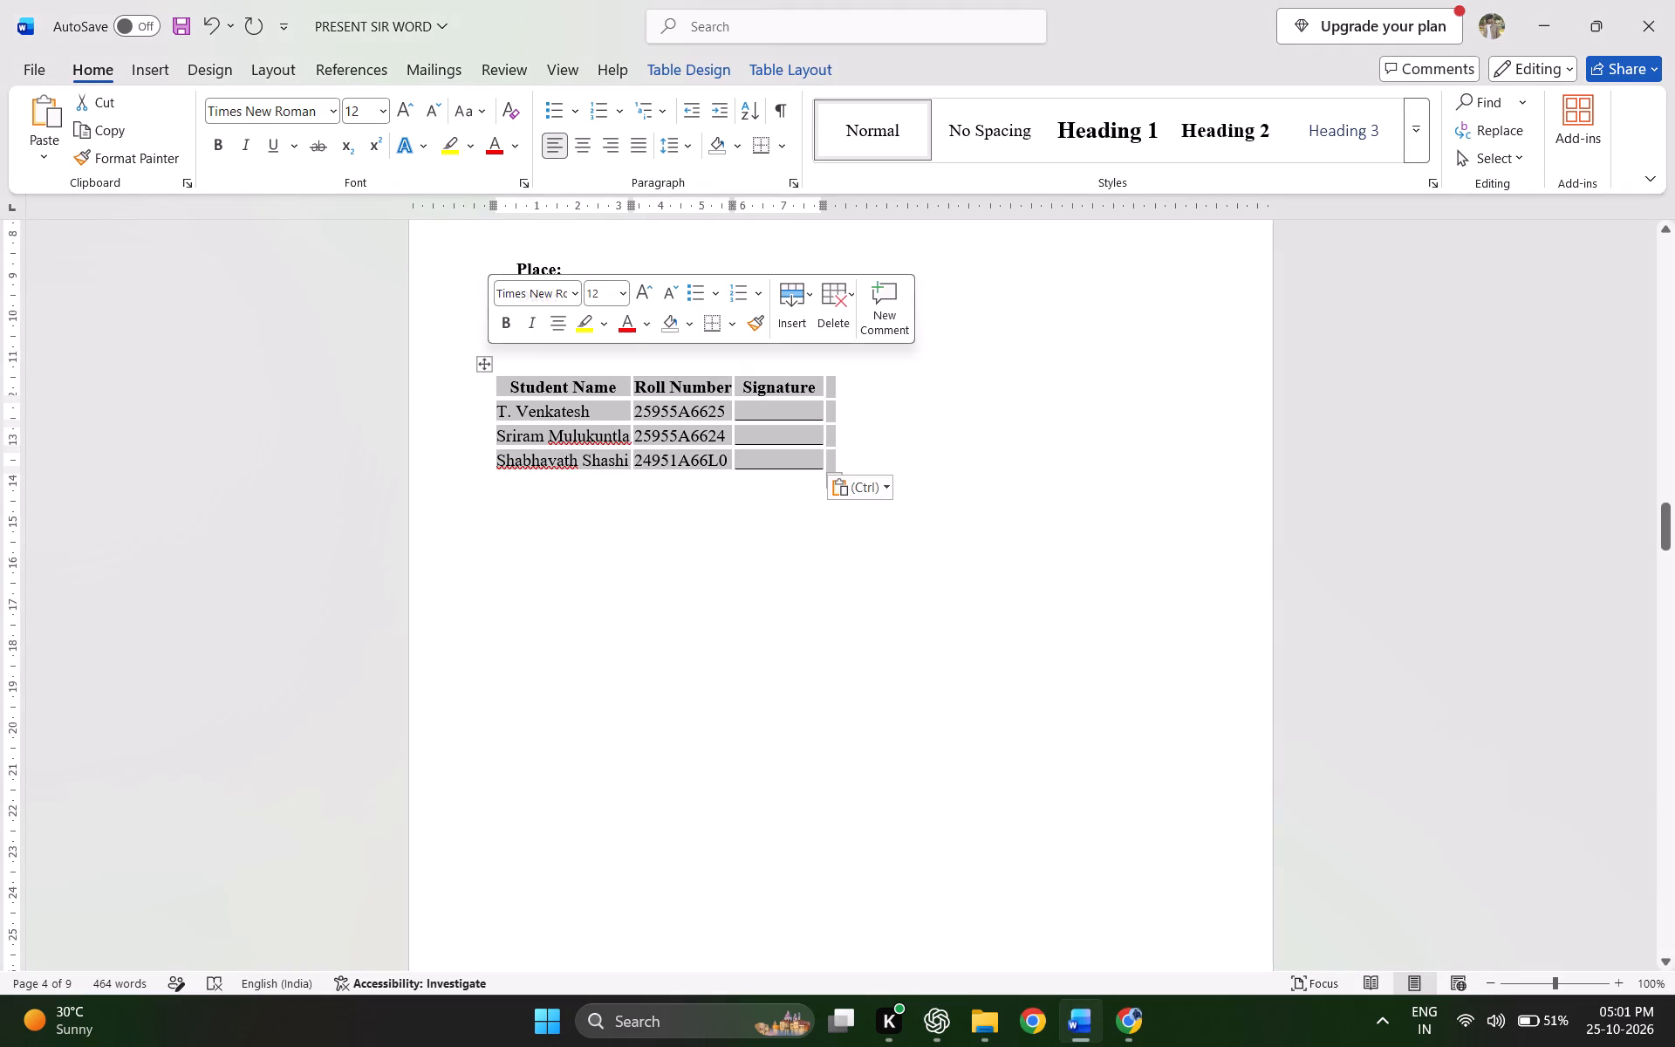
click(706, 318)
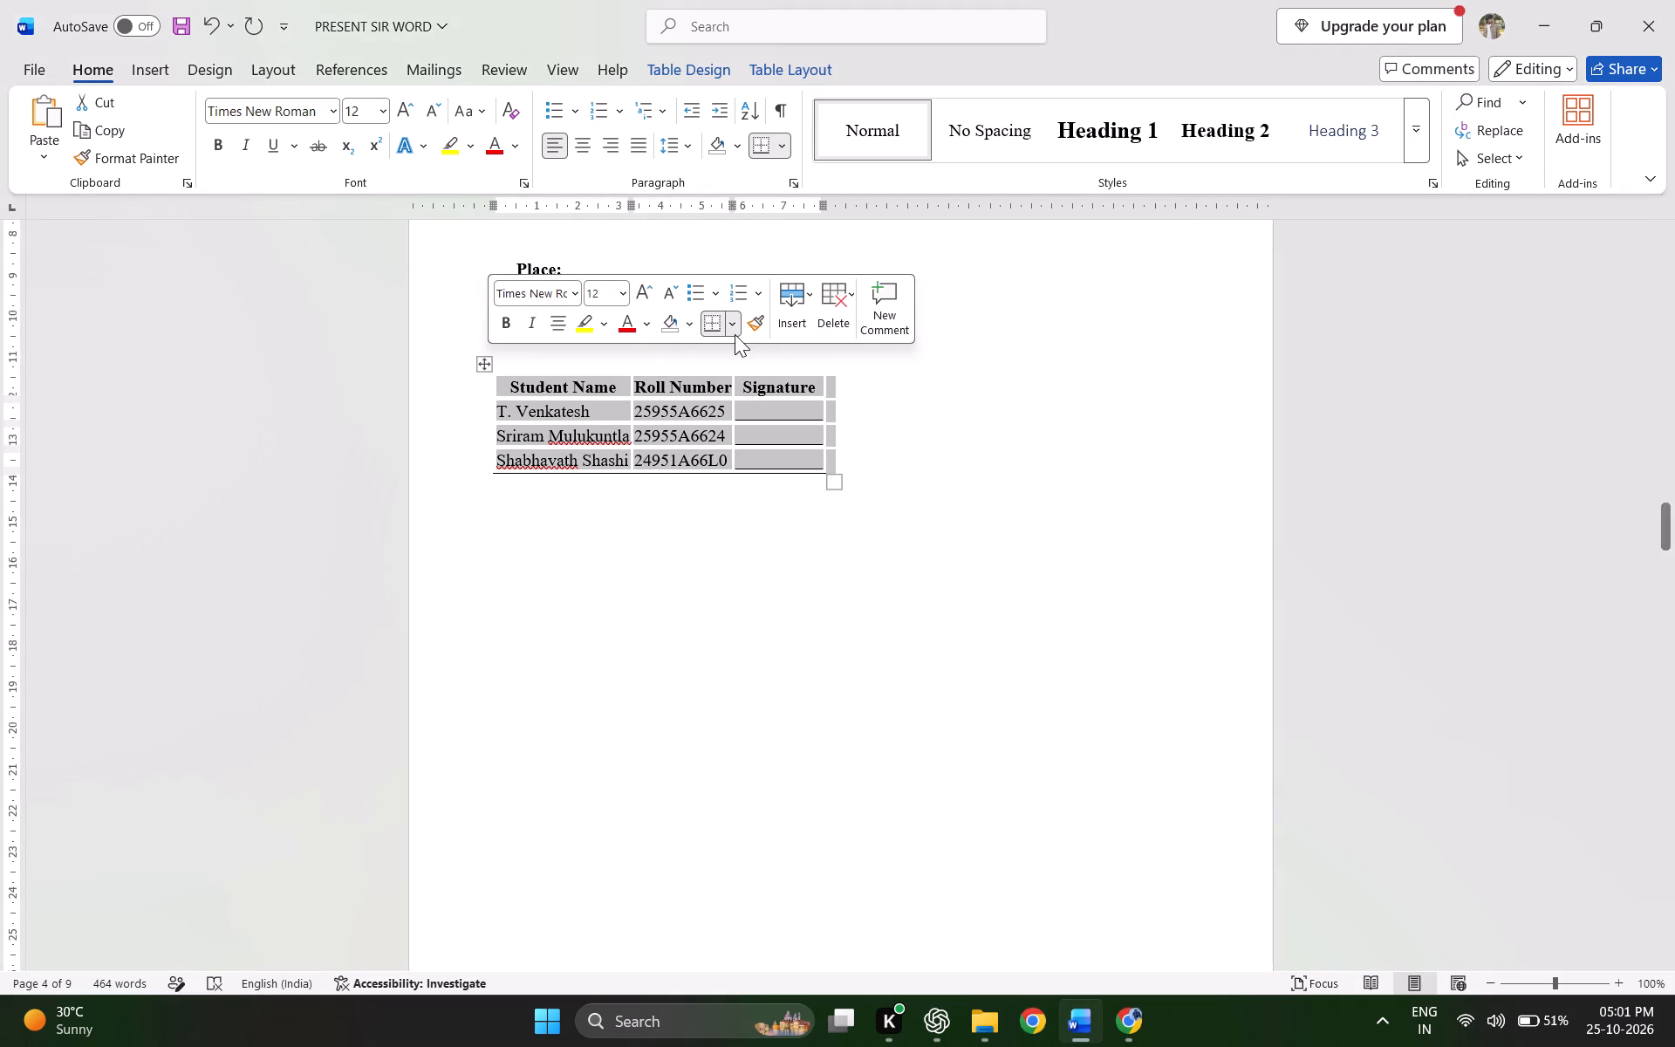
click(734, 331)
click(784, 501)
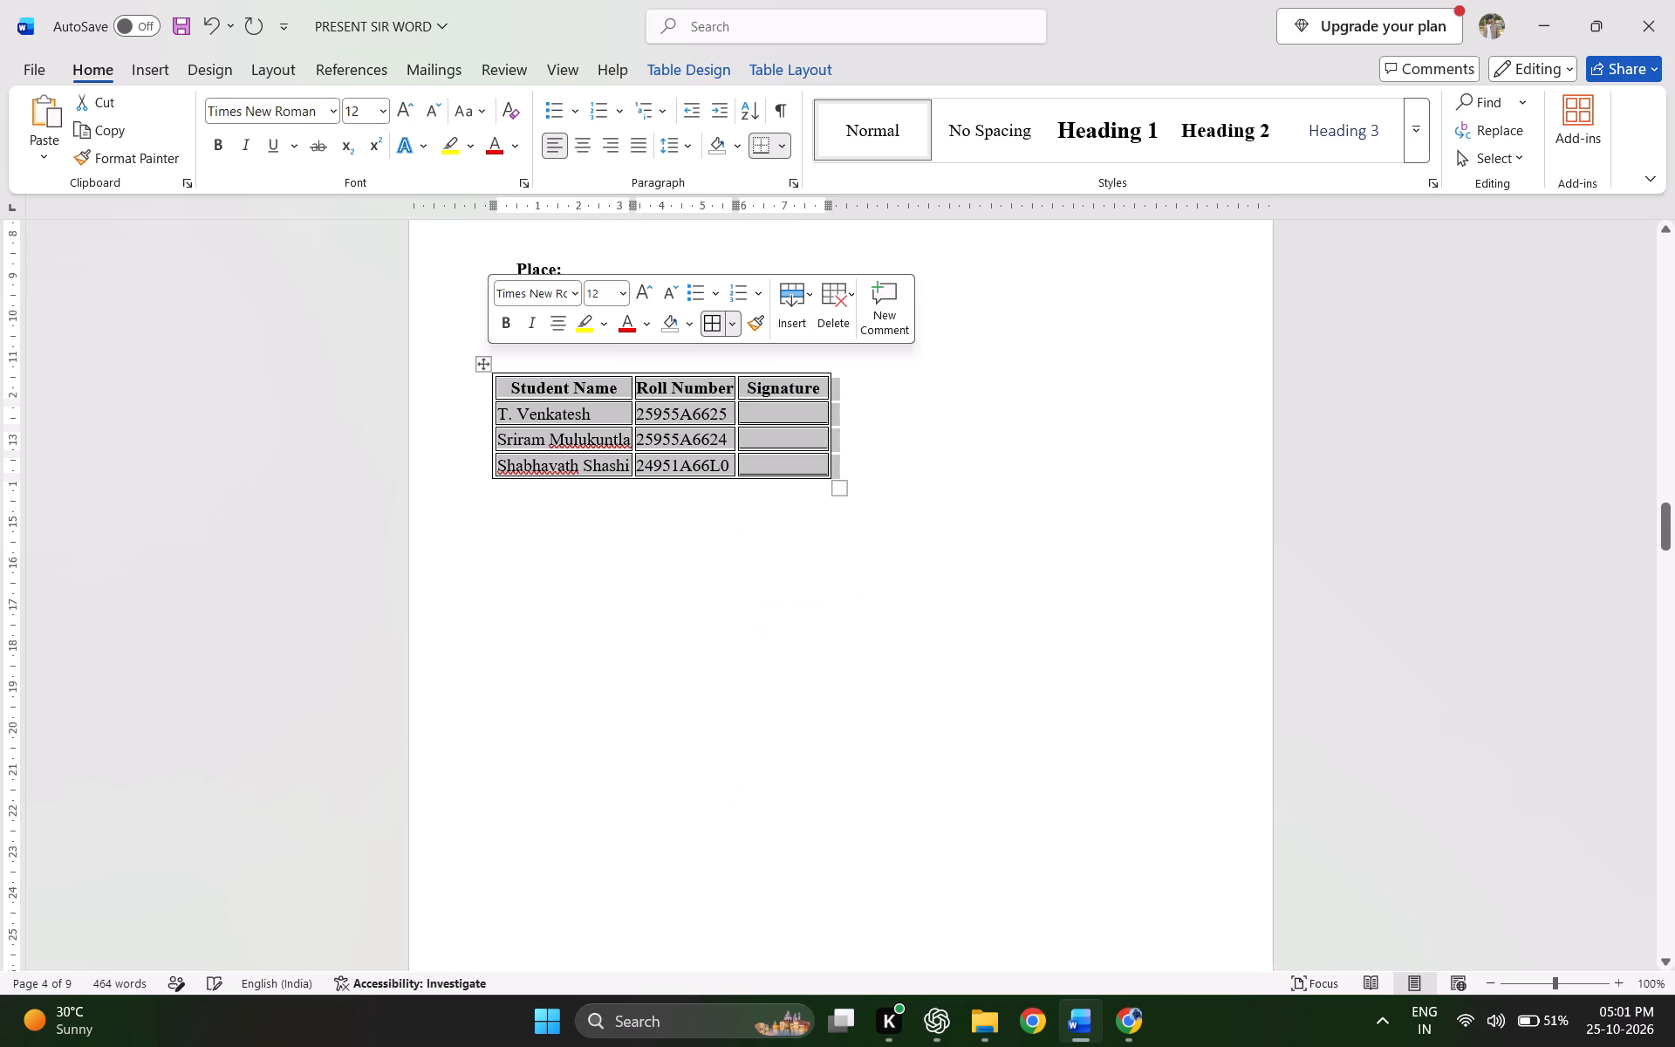
Enlarge the signature table to nearly the full text width, with taller rows.
drag(840, 481, 1137, 661)
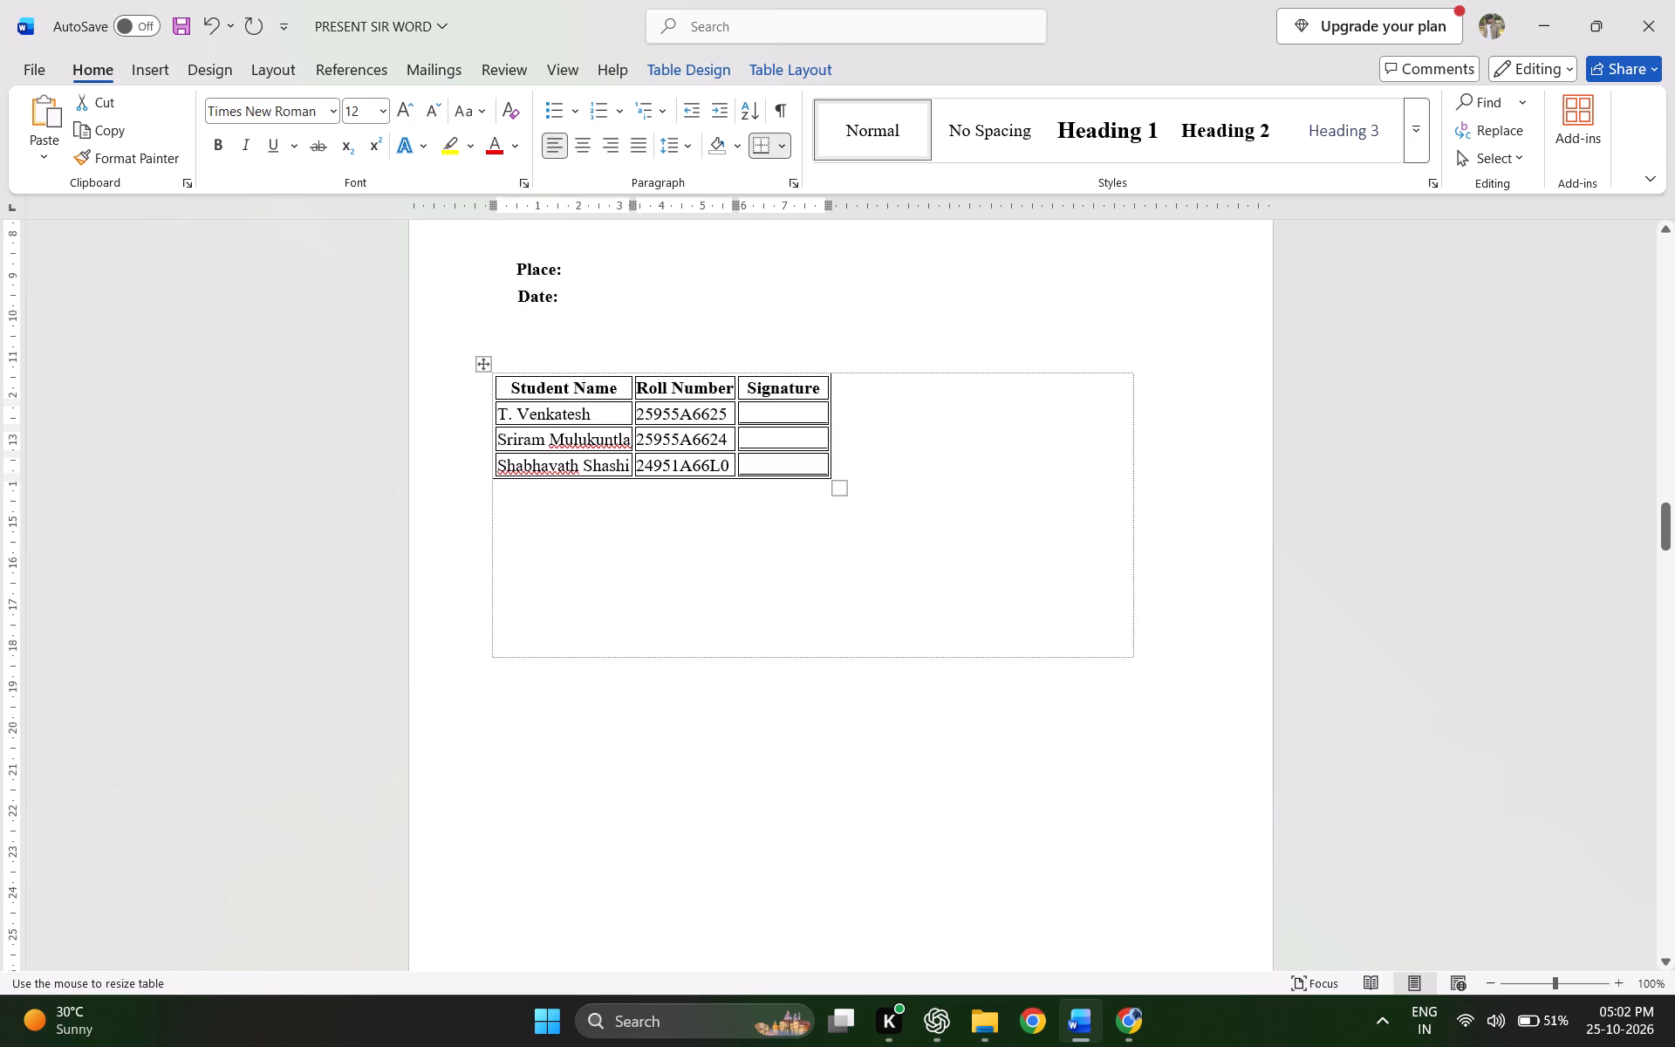
drag(1137, 661, 1163, 693)
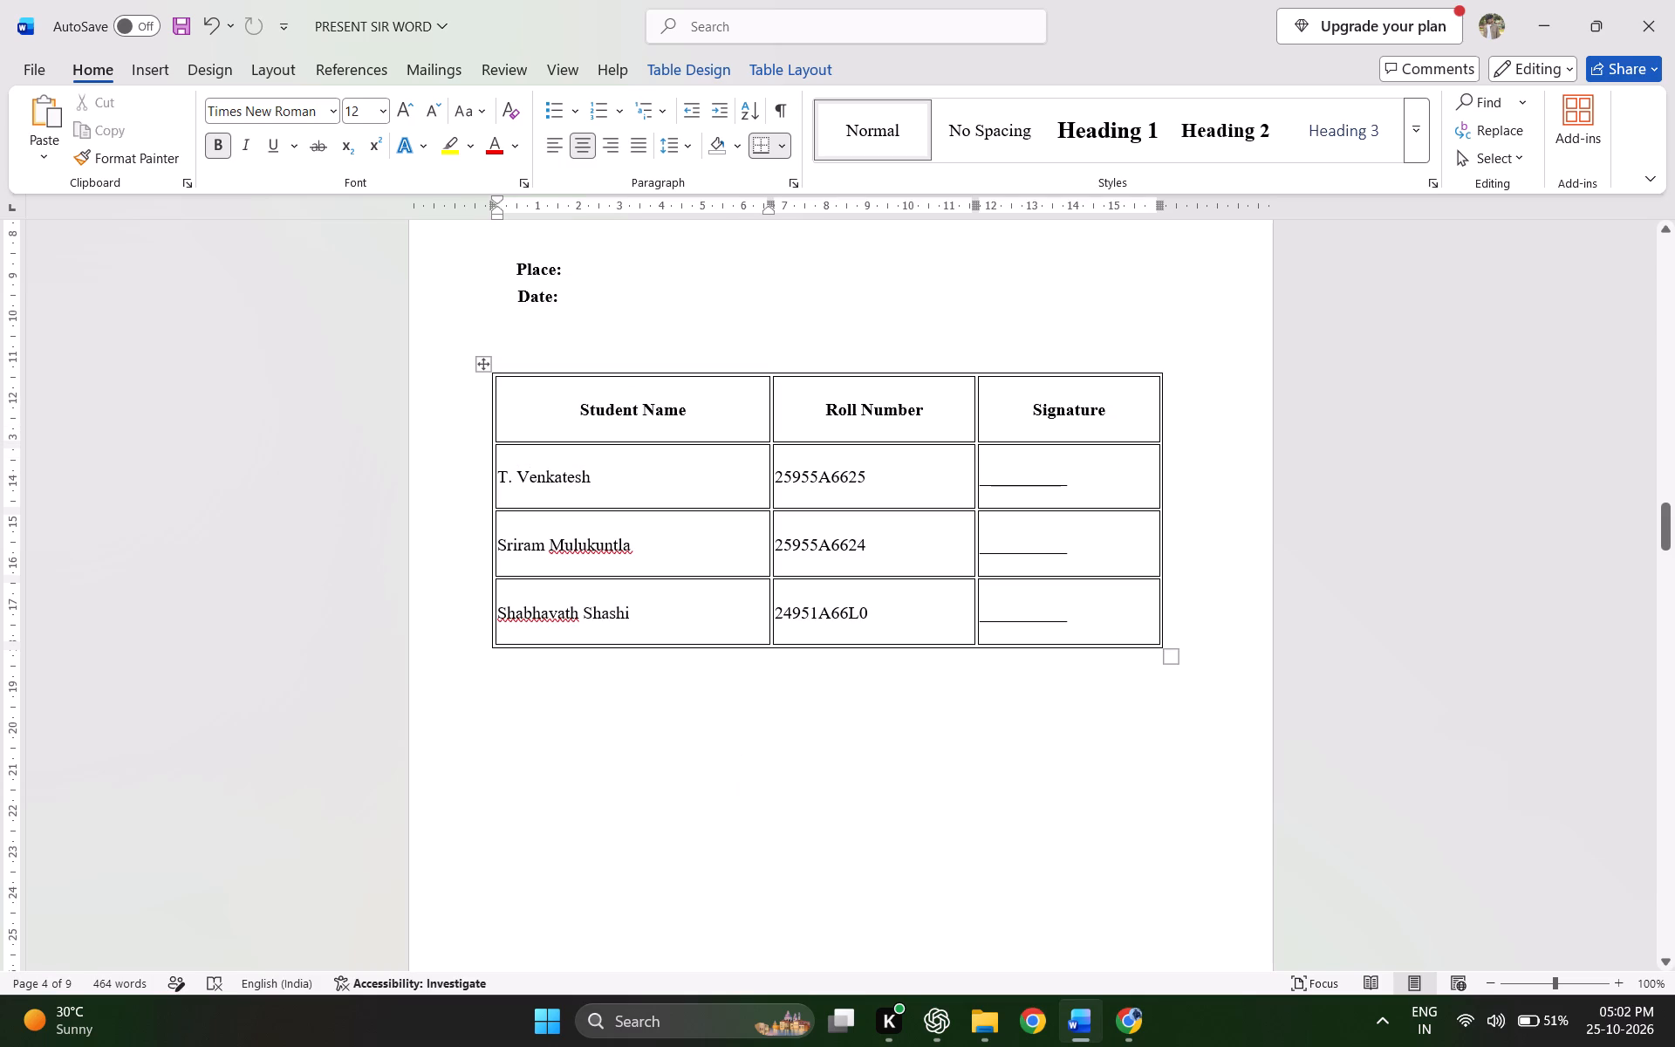
click(772, 431)
Insert two blank lines between the Date line and the signature table.
scroll(838, 699, up, 5)
scroll(838, 700, down, 1)
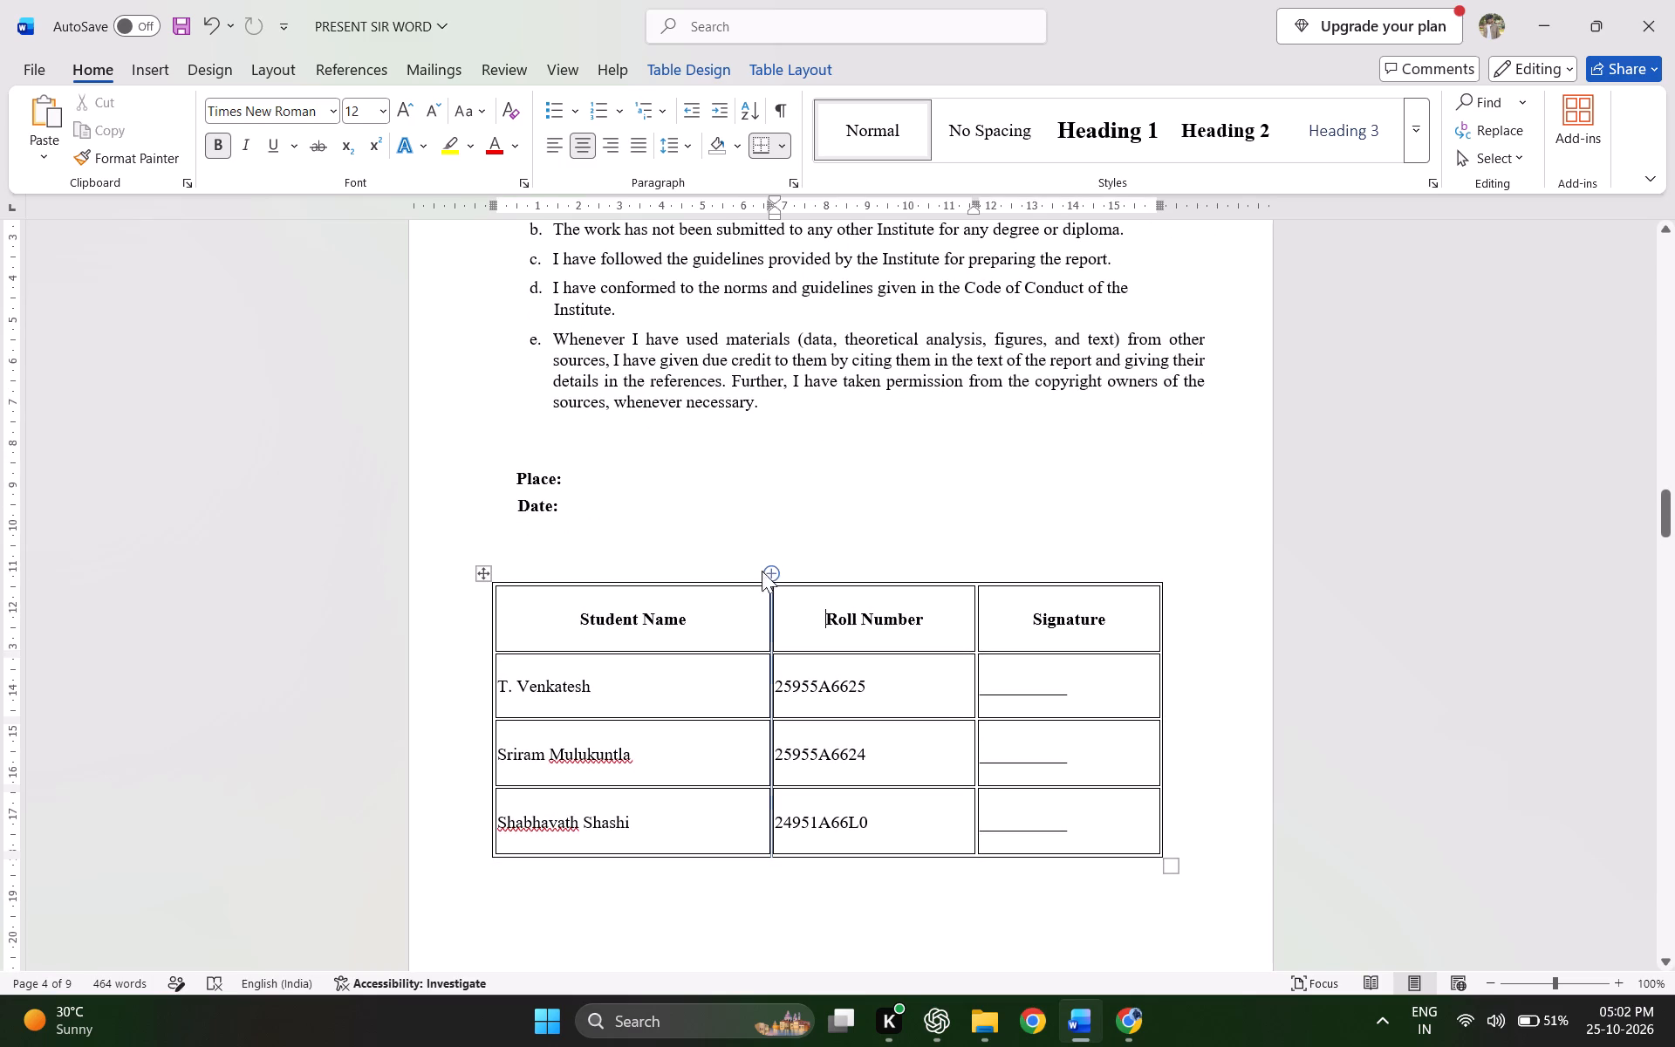
click(690, 521)
click(714, 558)
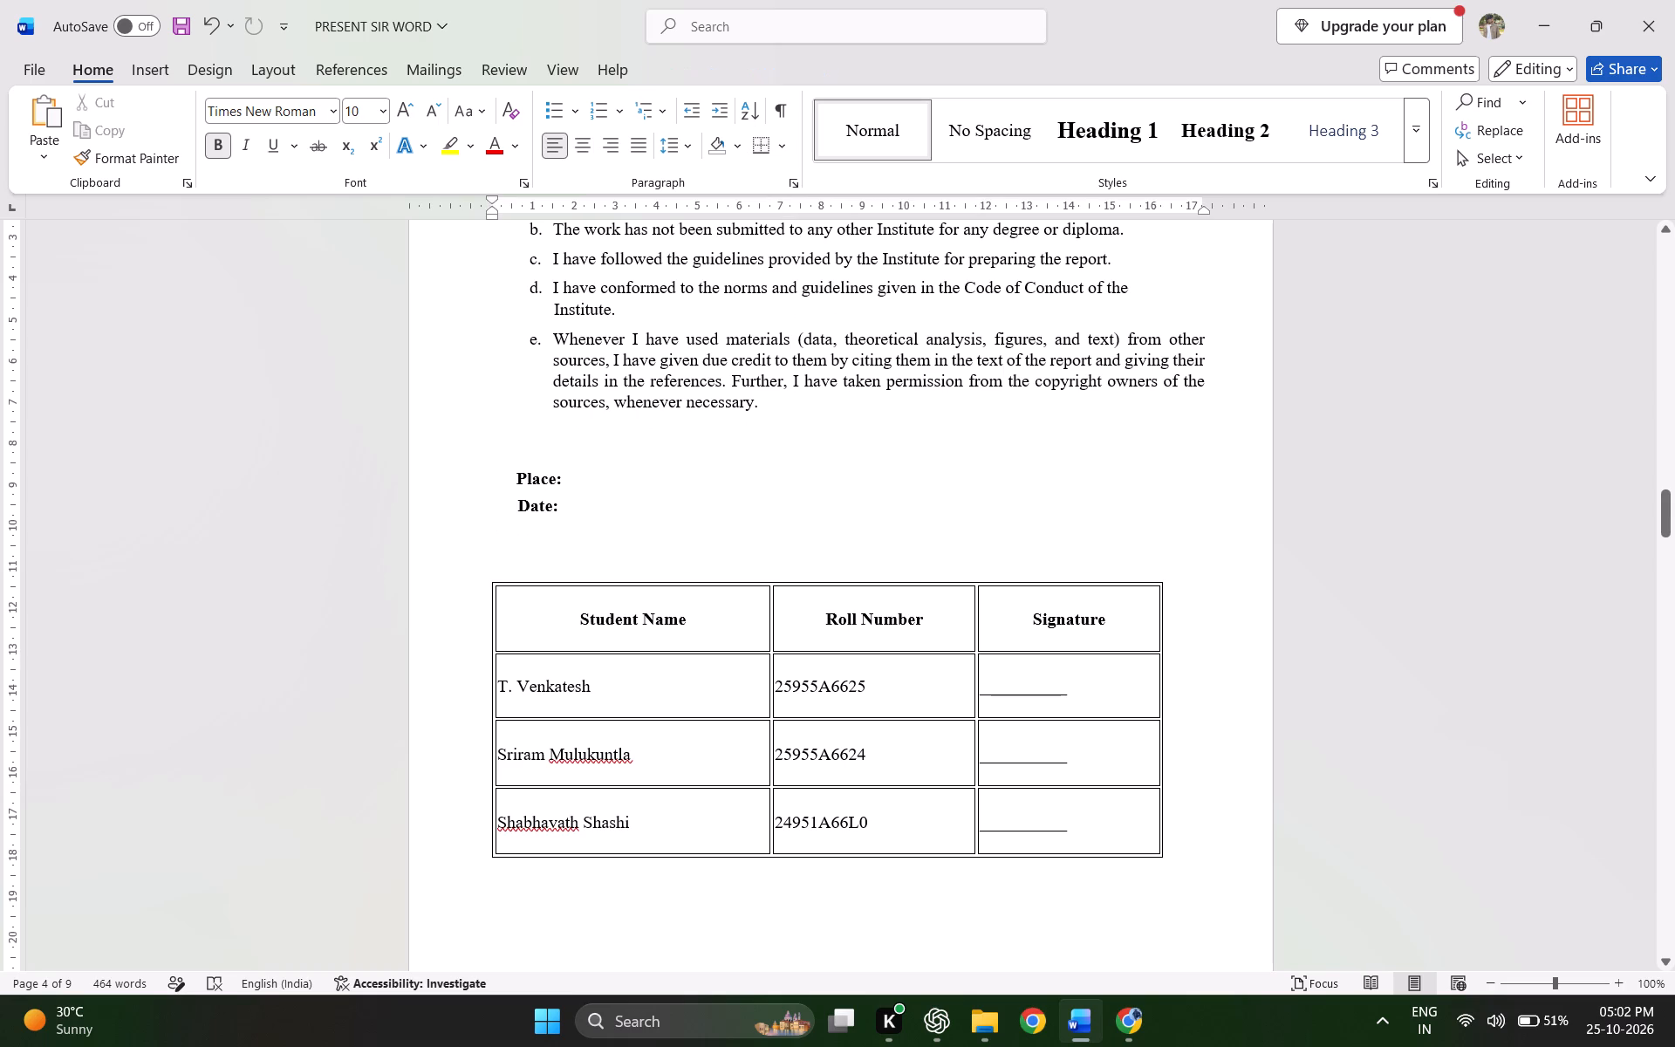
key(Return)
key(Return)
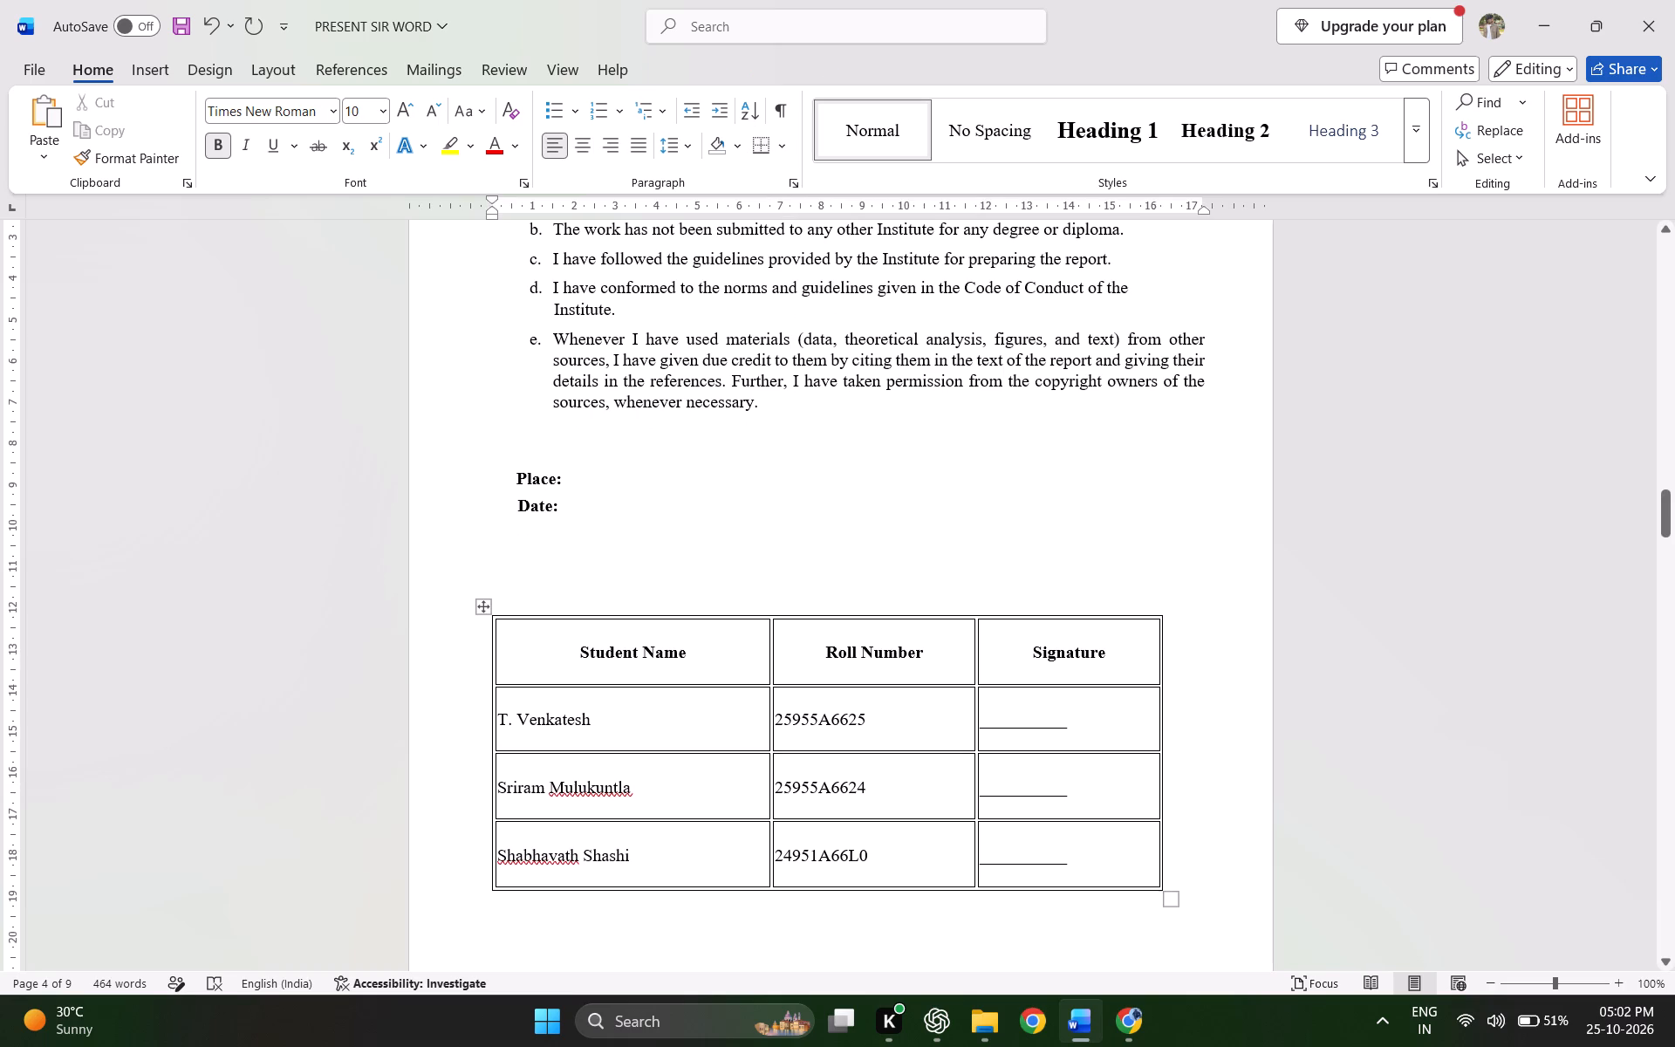
Move the signature table slightly to the right so it sits centred under the declaration text.
drag(477, 605, 510, 617)
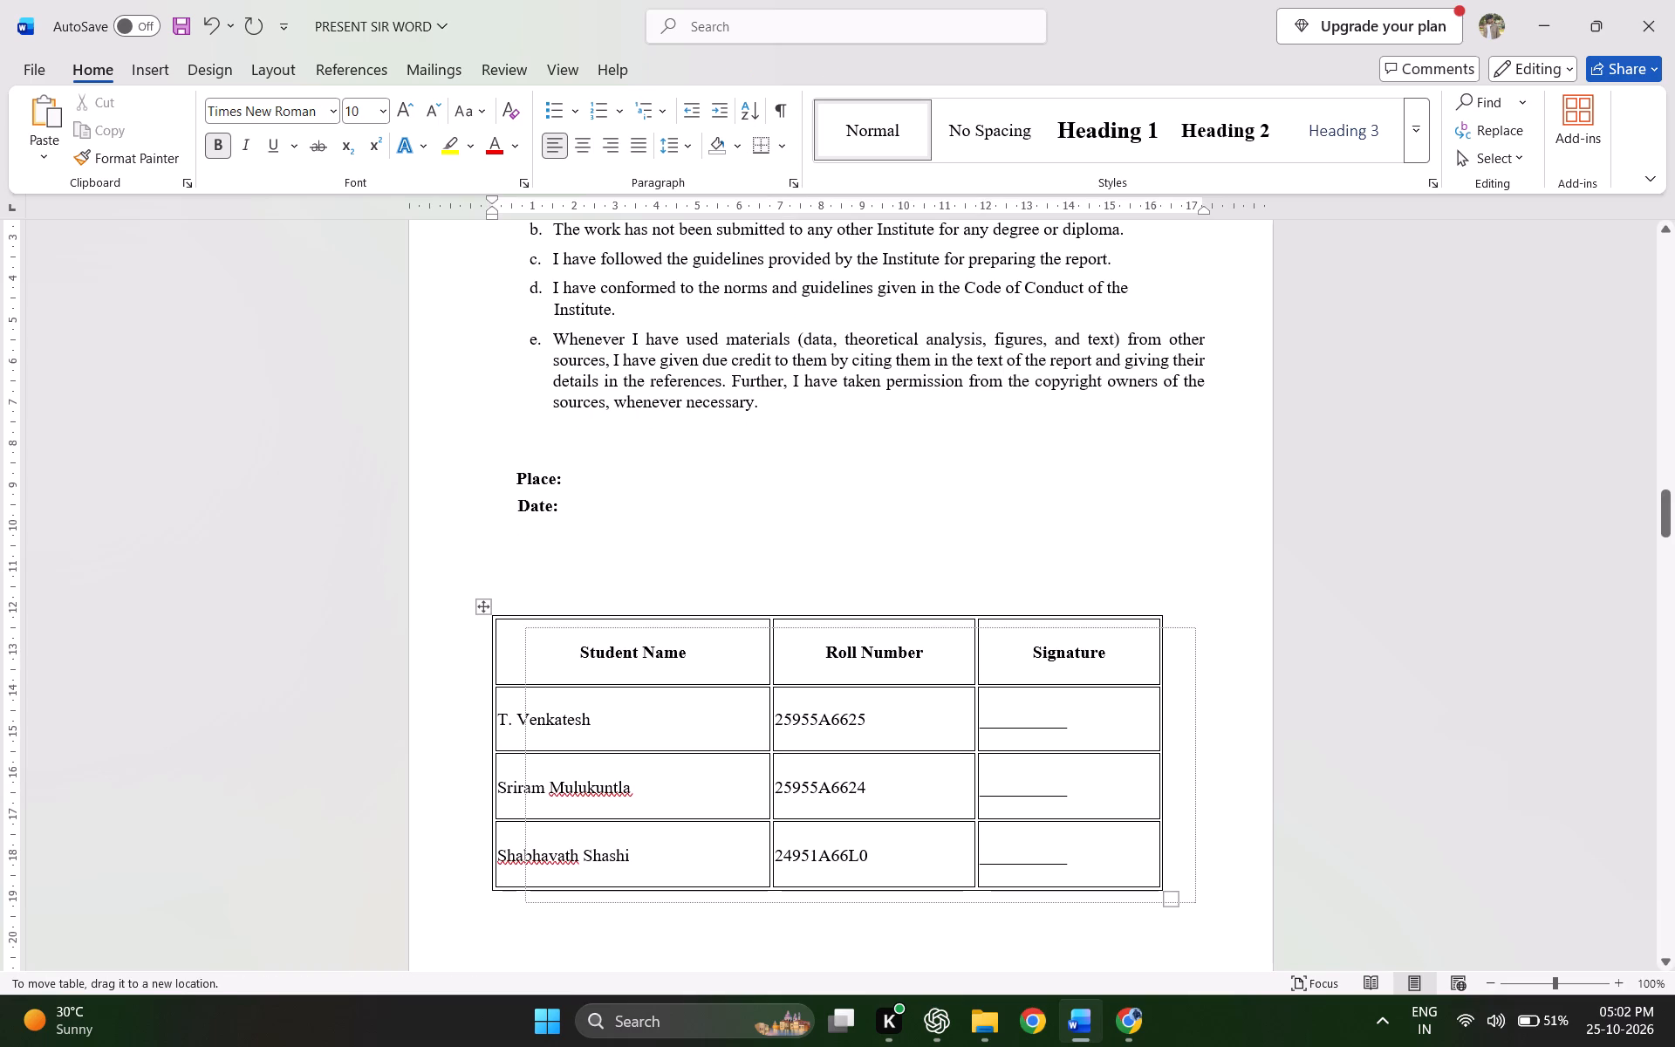
drag(510, 617, 509, 617)
click(769, 909)
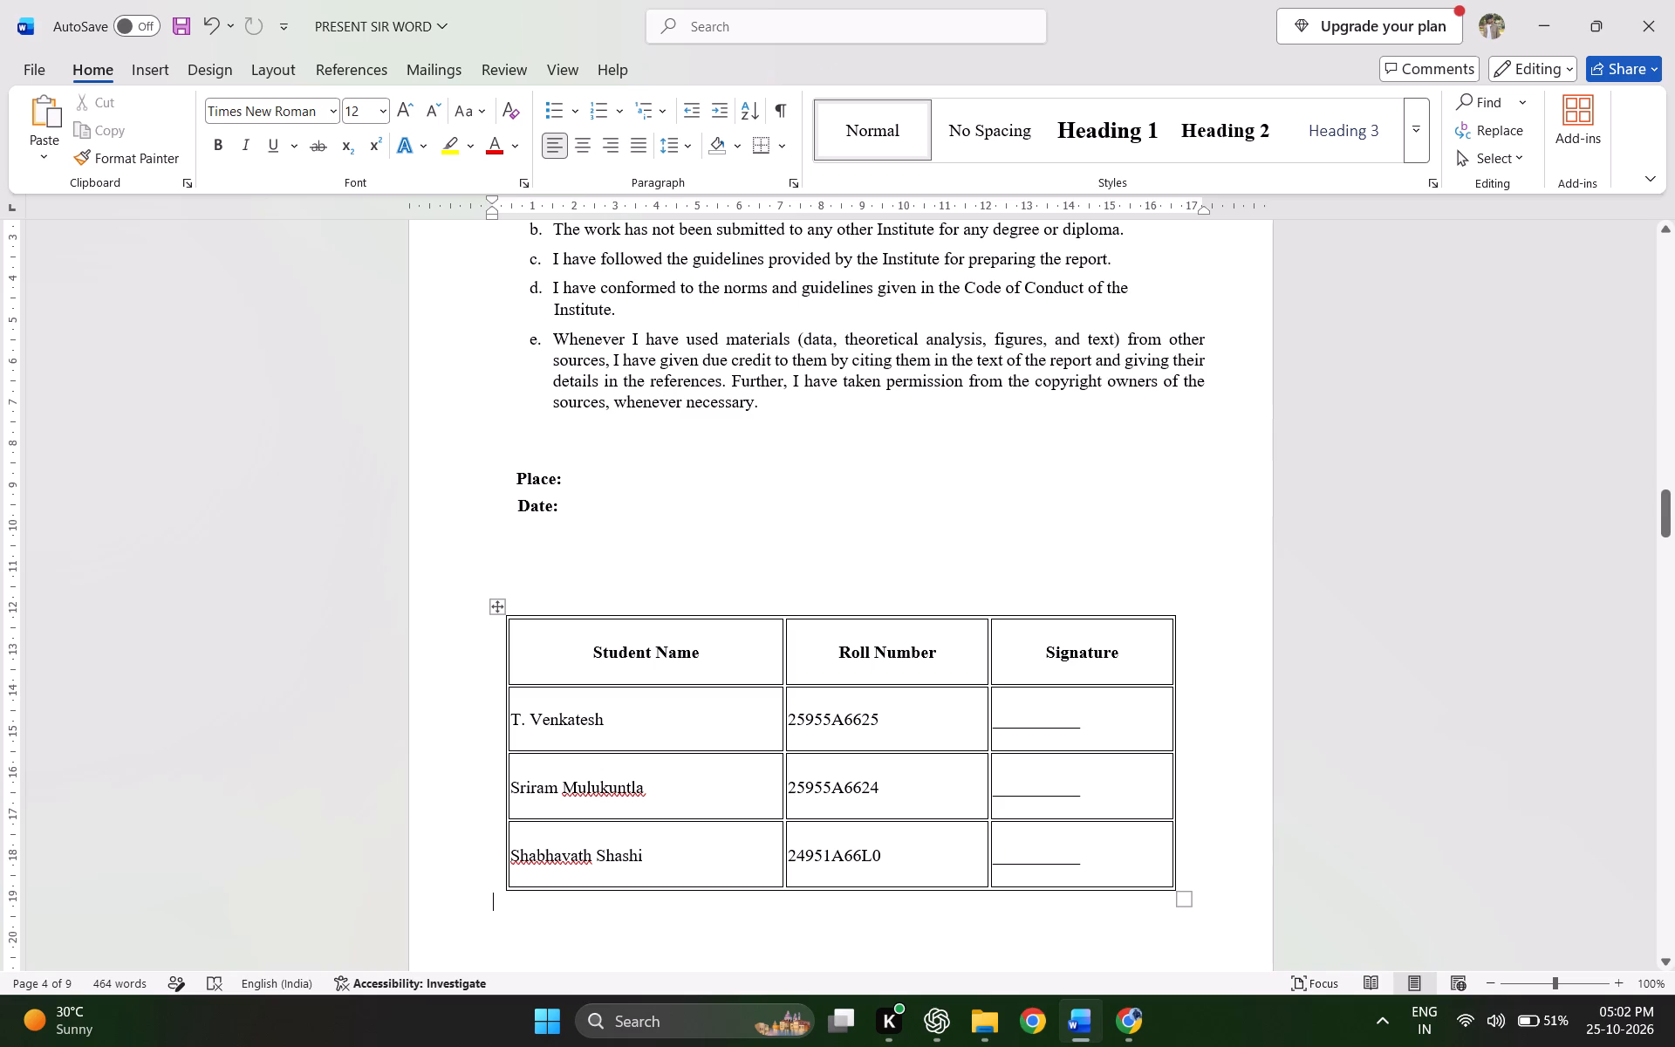
Add a fourth student row at the bottom of the signature table and enter the fourth member's name.
scroll(891, 753, down, 2)
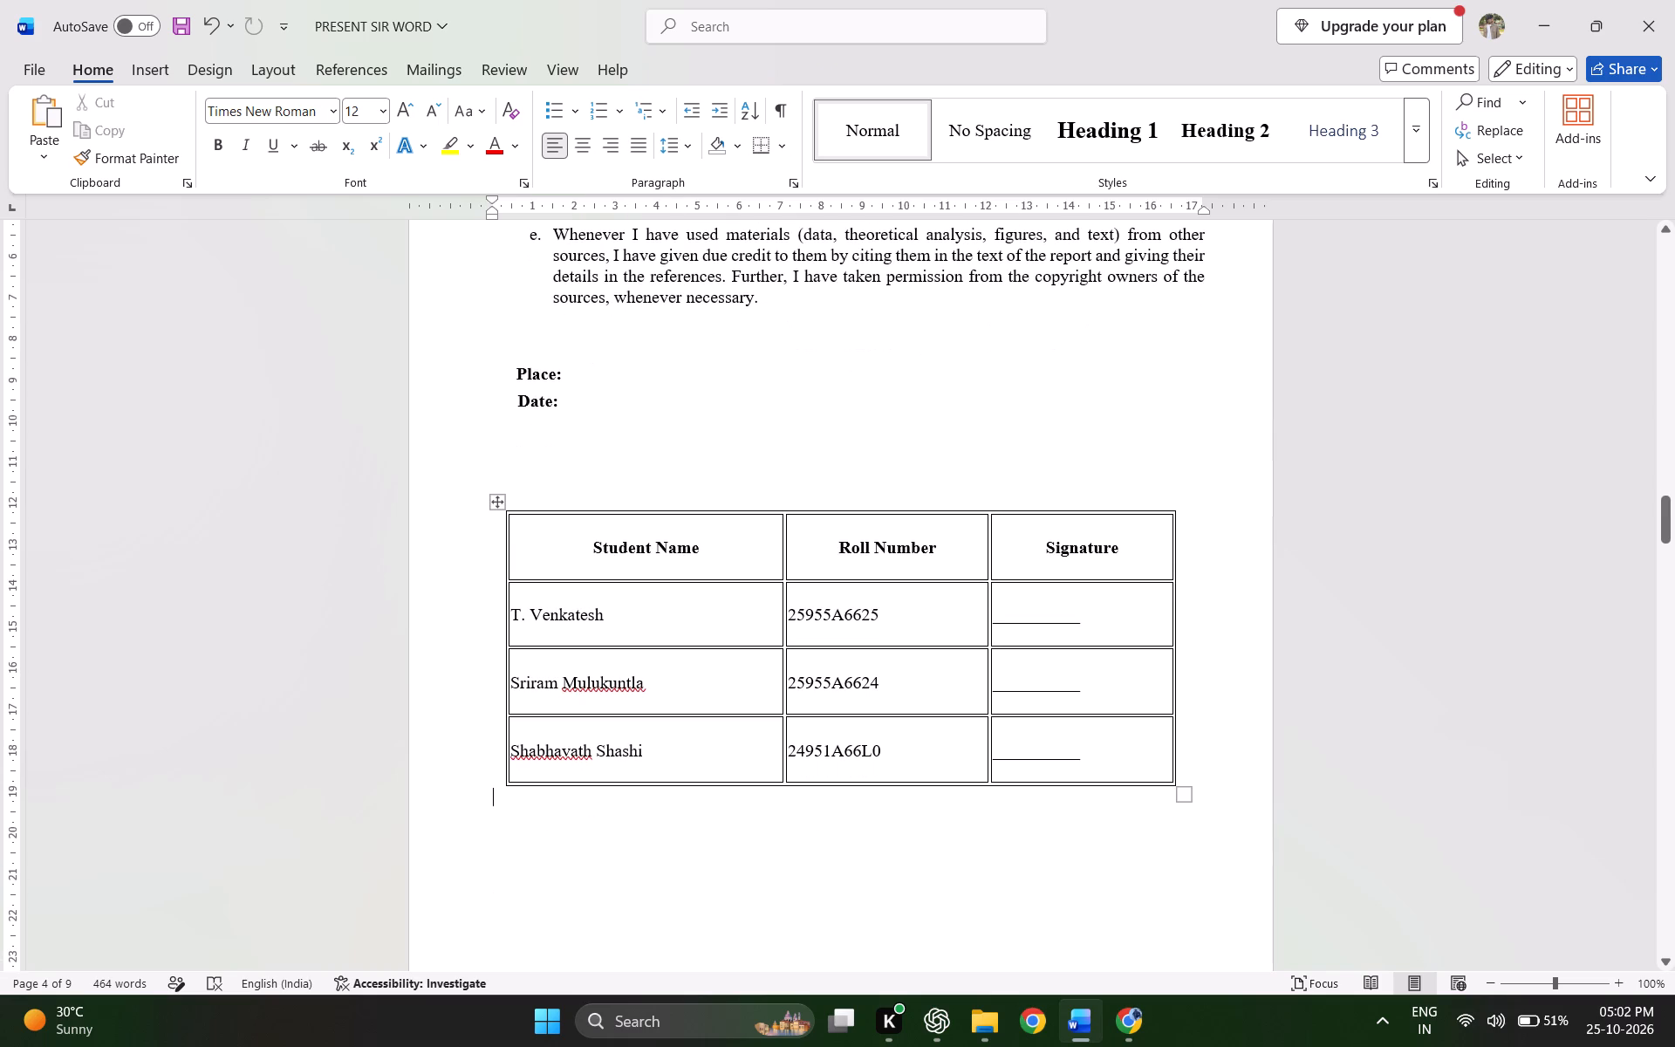
click(1177, 773)
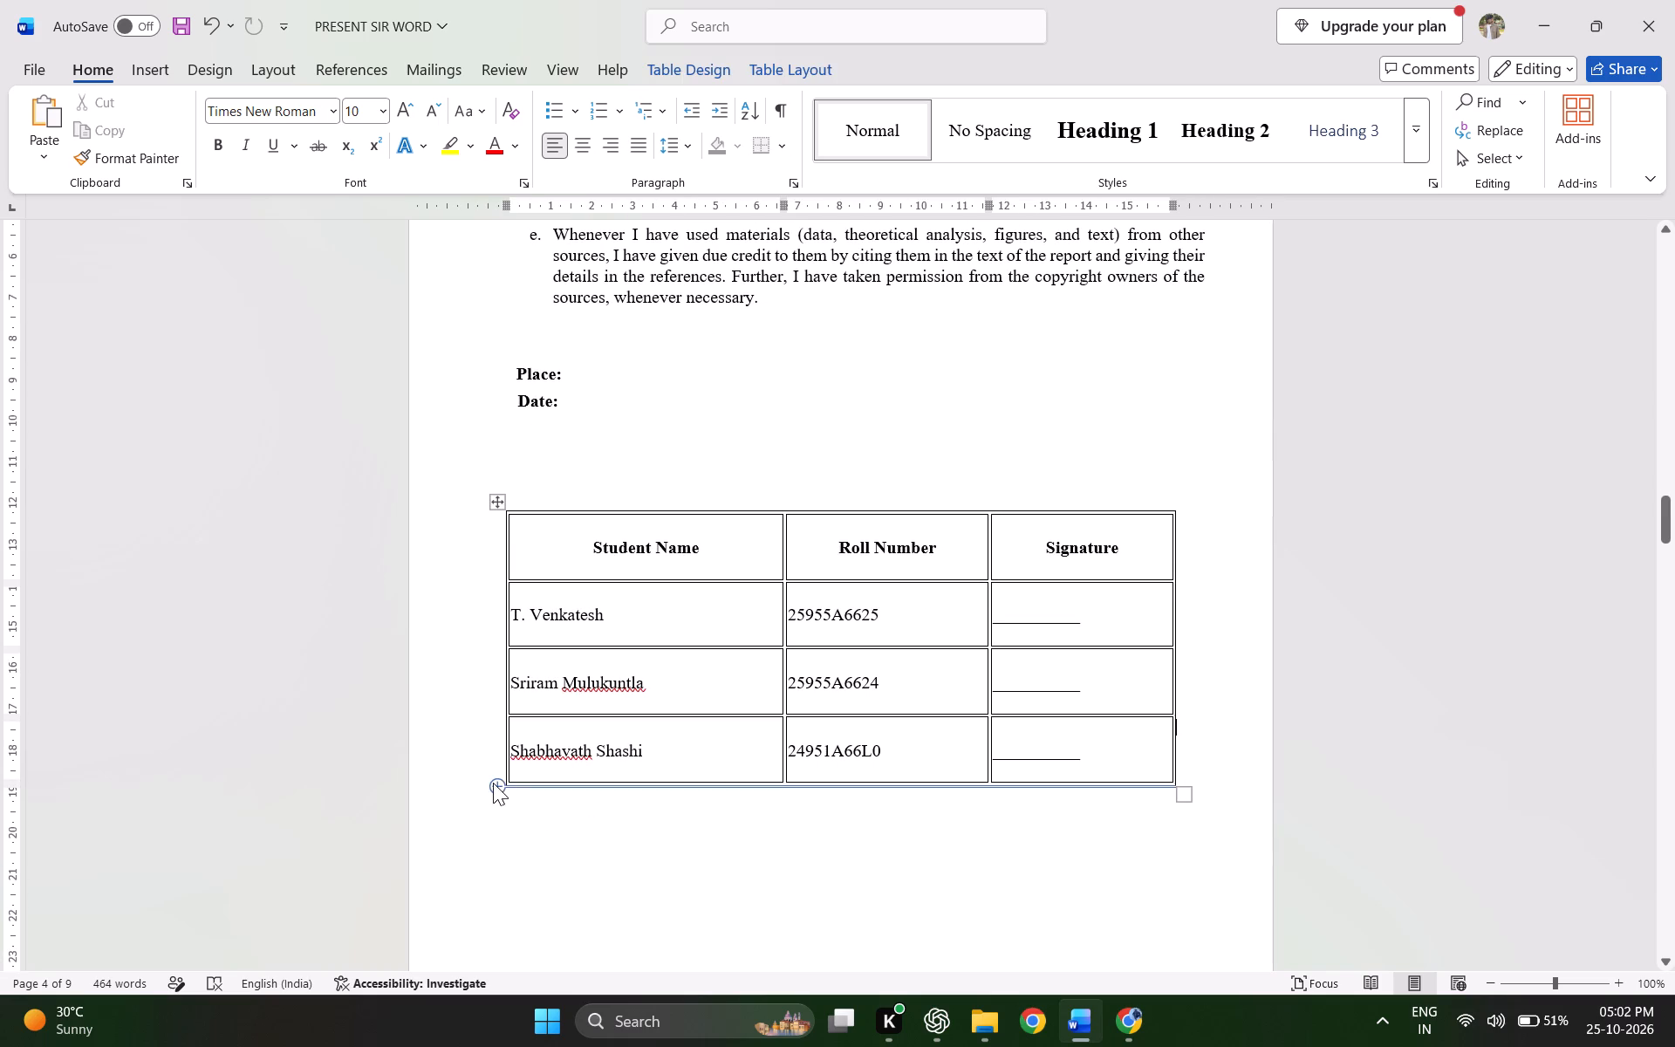
click(493, 783)
click(571, 819)
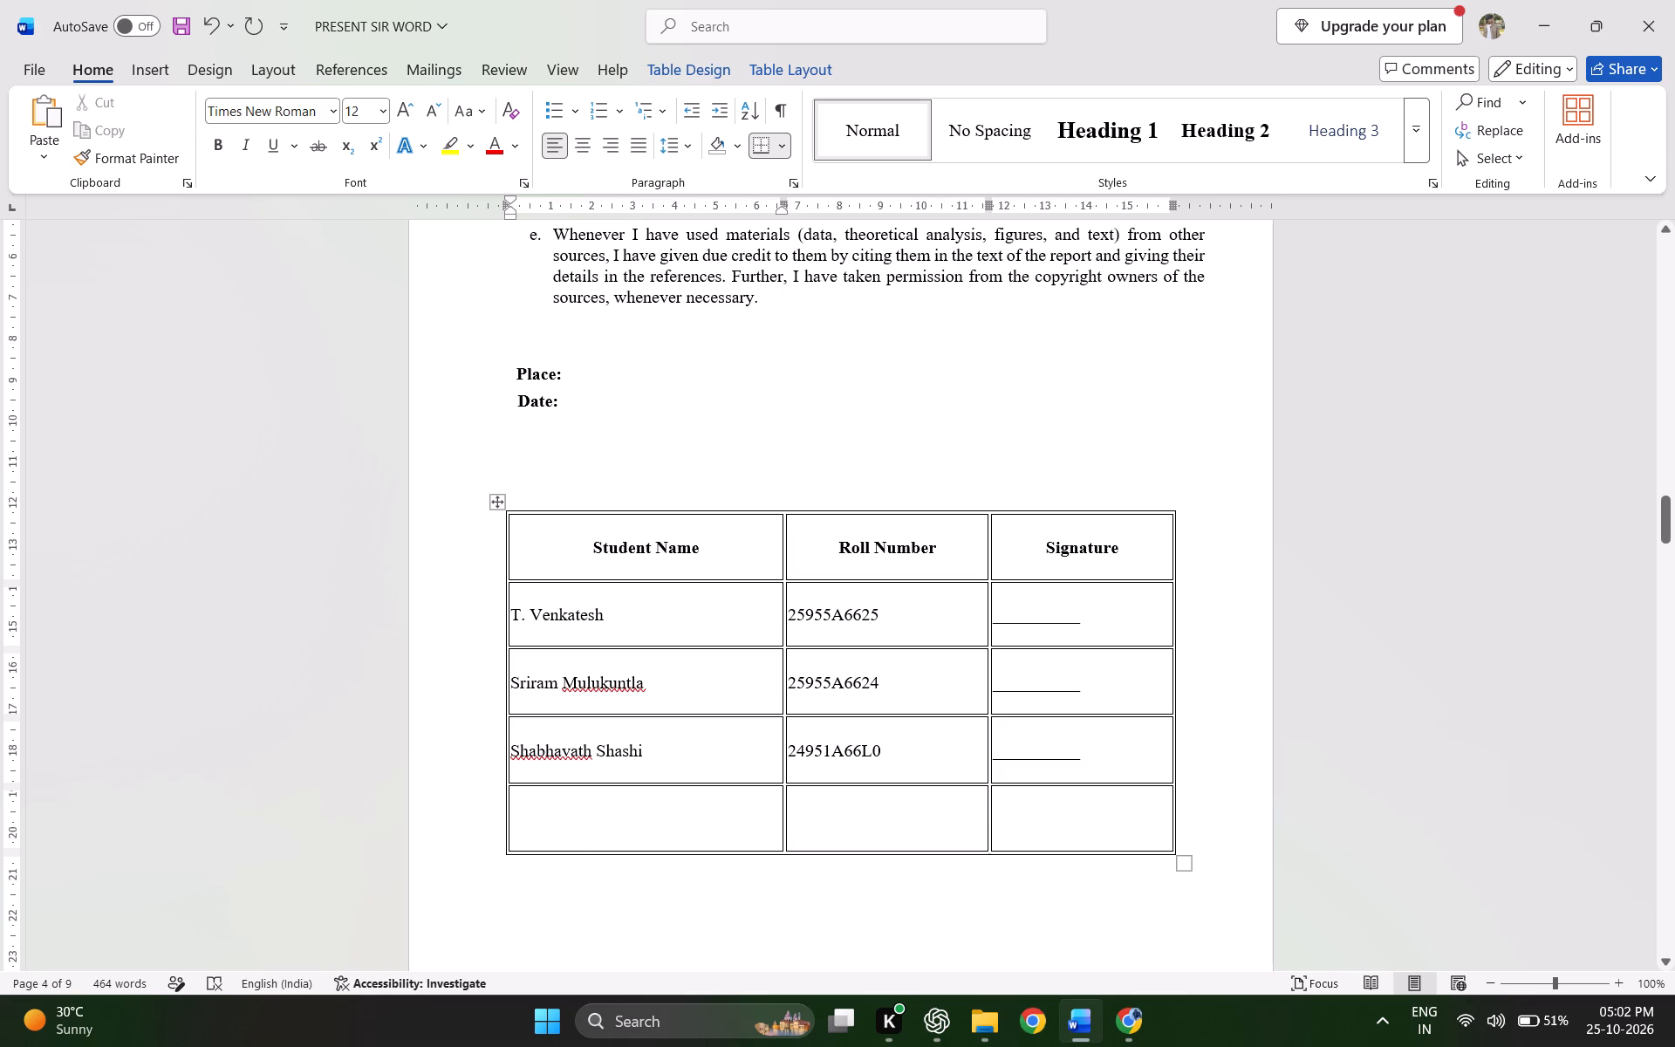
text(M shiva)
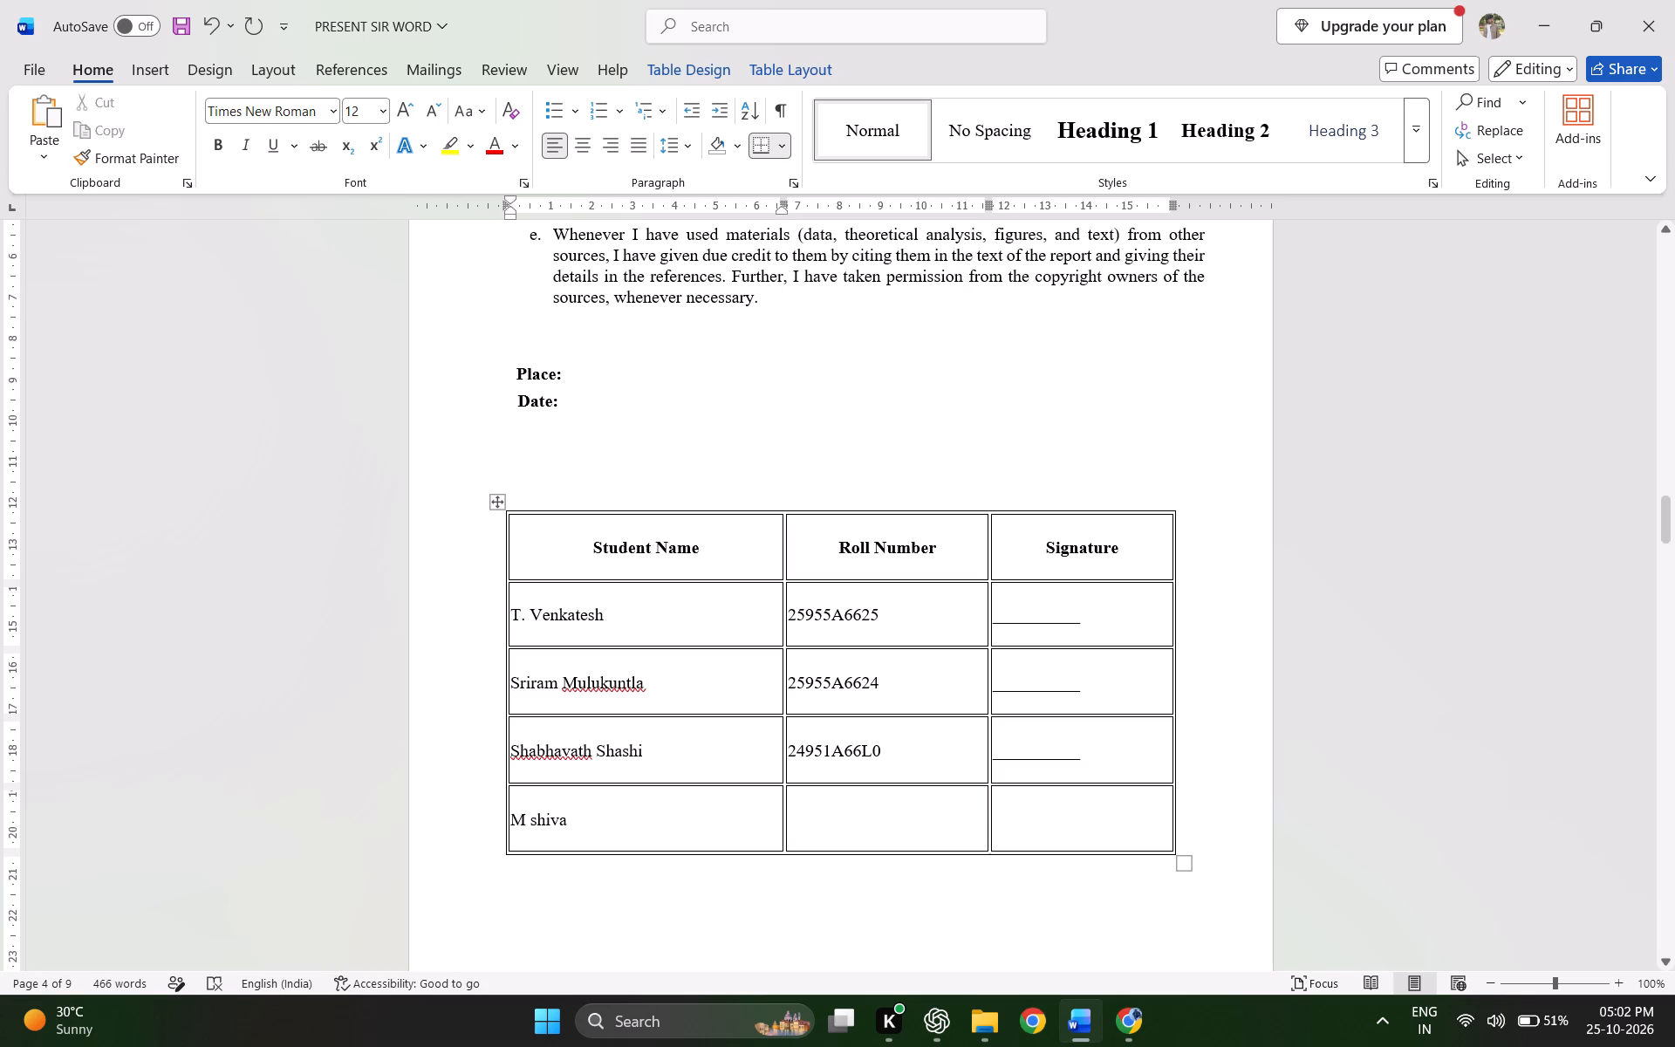
Correct the third student's name in the table by removing the "h" after the initial "S".
scroll(864, 796, up, 1)
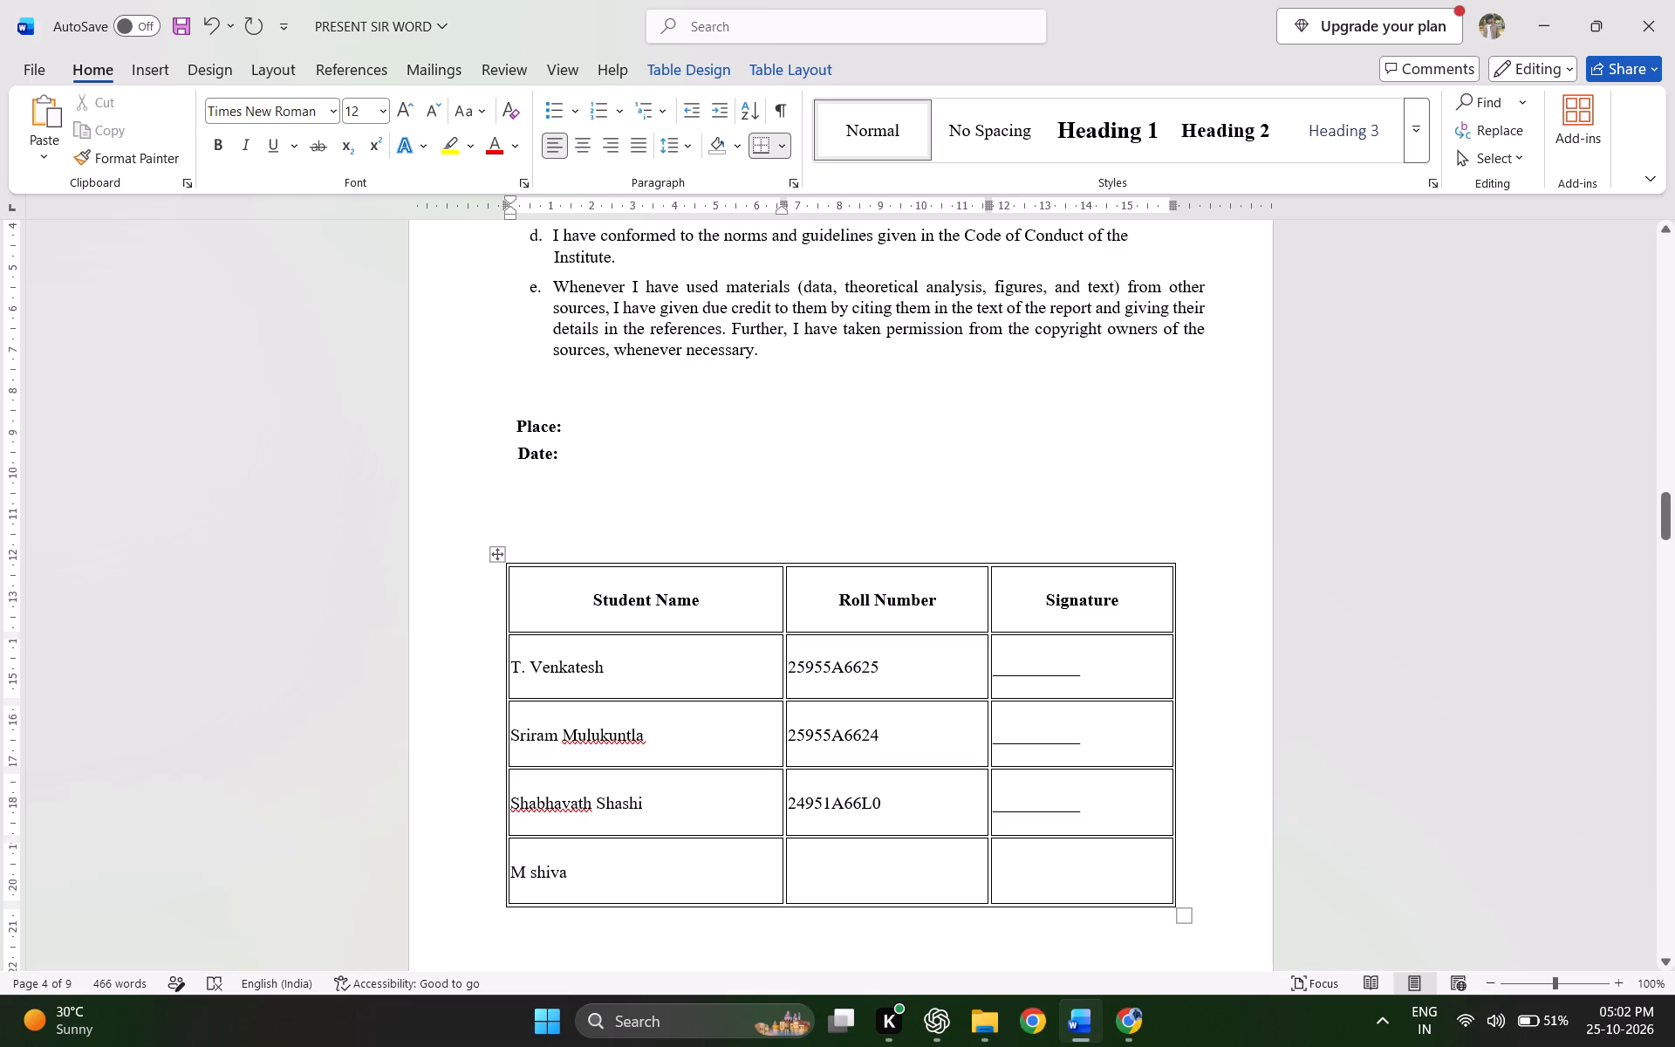
click(526, 800)
key(BackSpace)
Check the members' names and roll numbers on the report's title page against the signature table.
scroll(679, 807, up, 9)
scroll(1055, 809, up, 16)
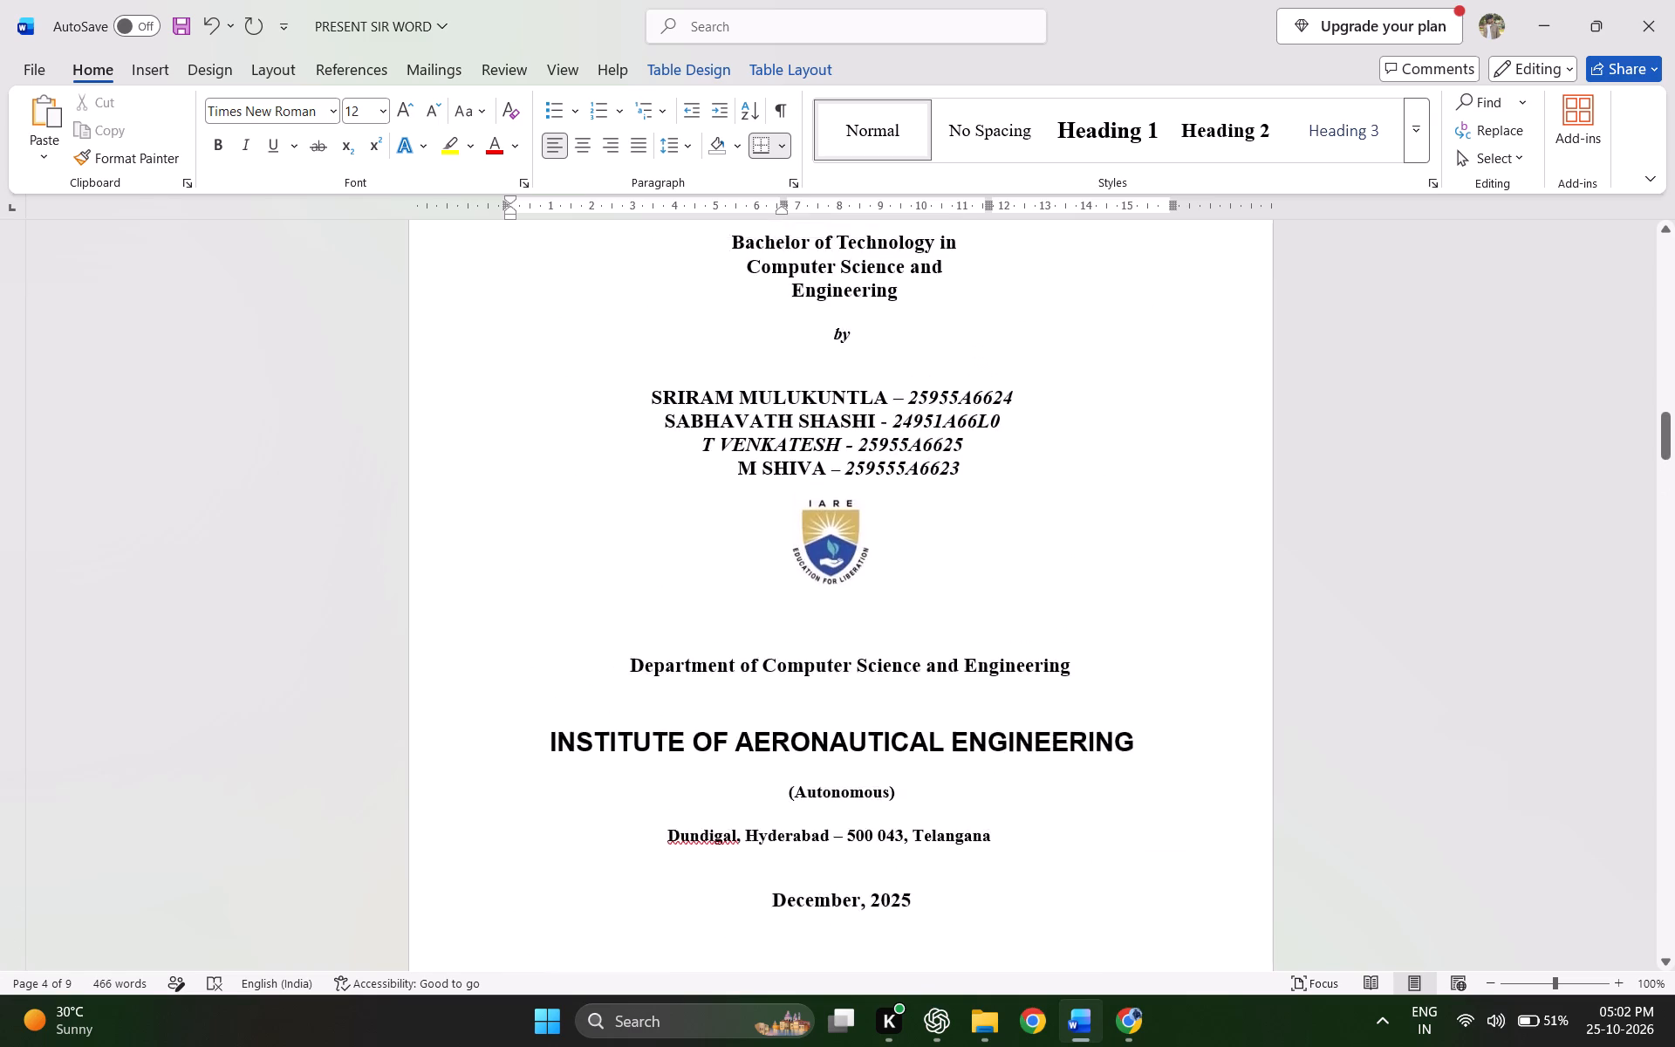
scroll(1038, 827, up, 2)
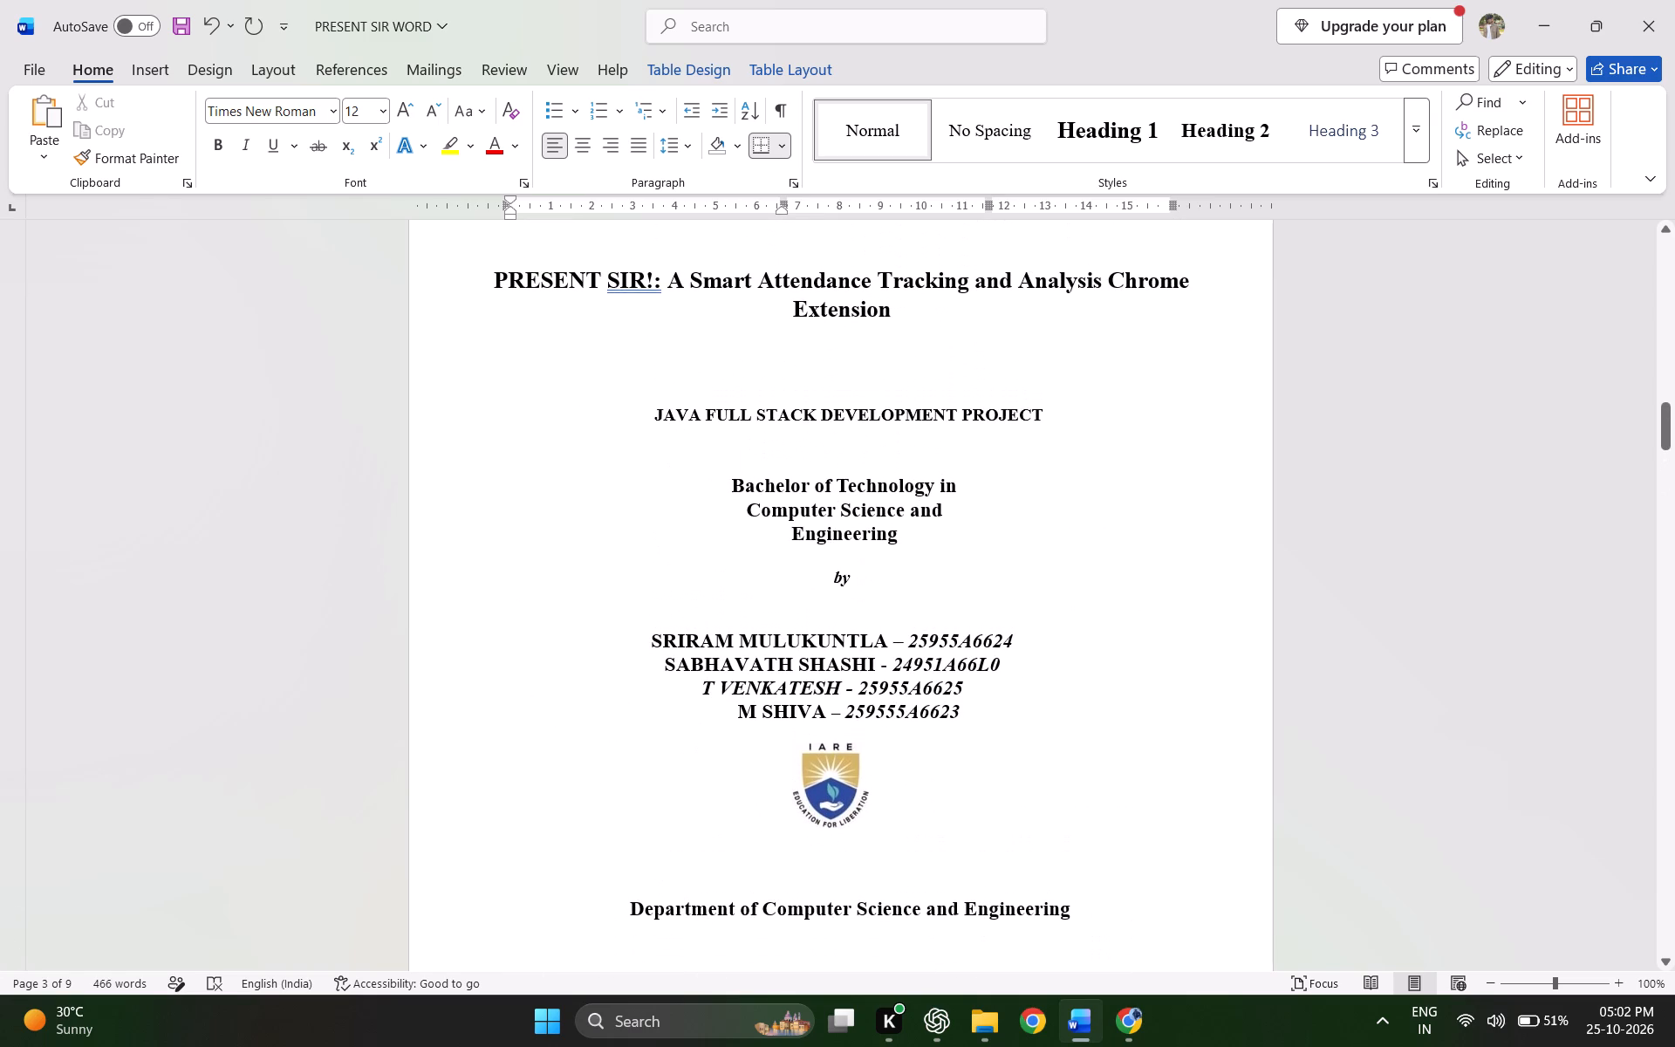
scroll(1038, 827, down, 15)
scroll(1035, 834, down, 6)
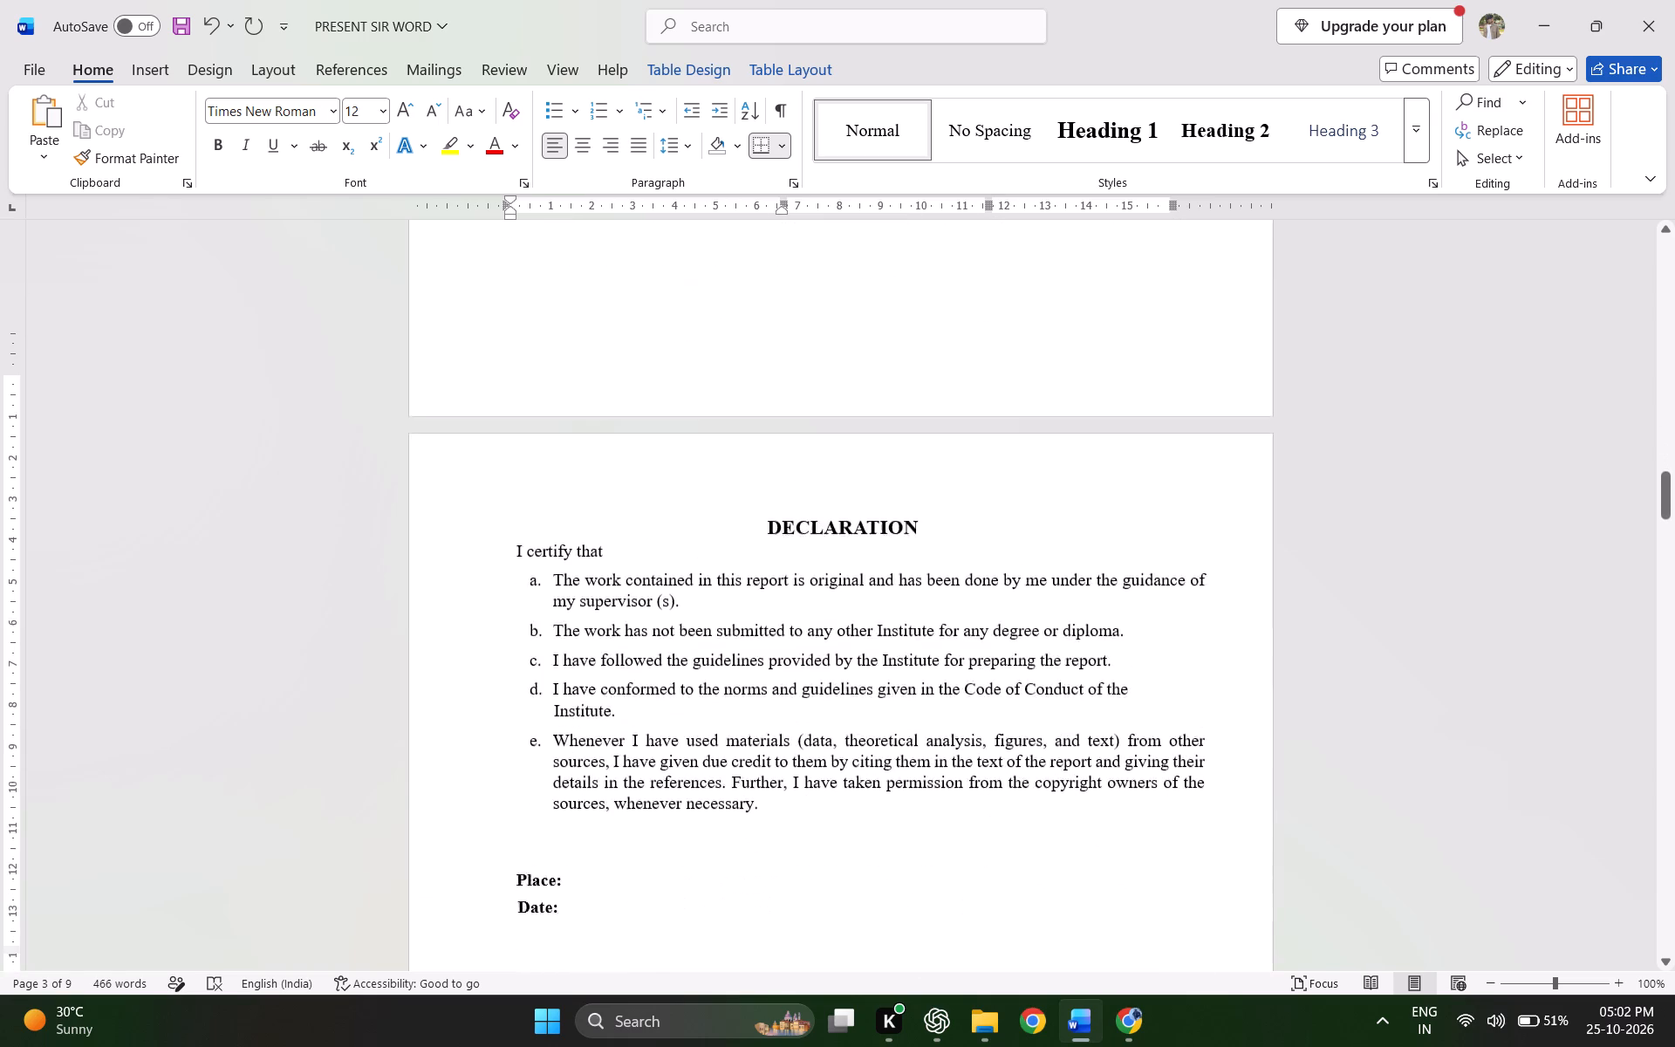
scroll(1035, 834, down, 7)
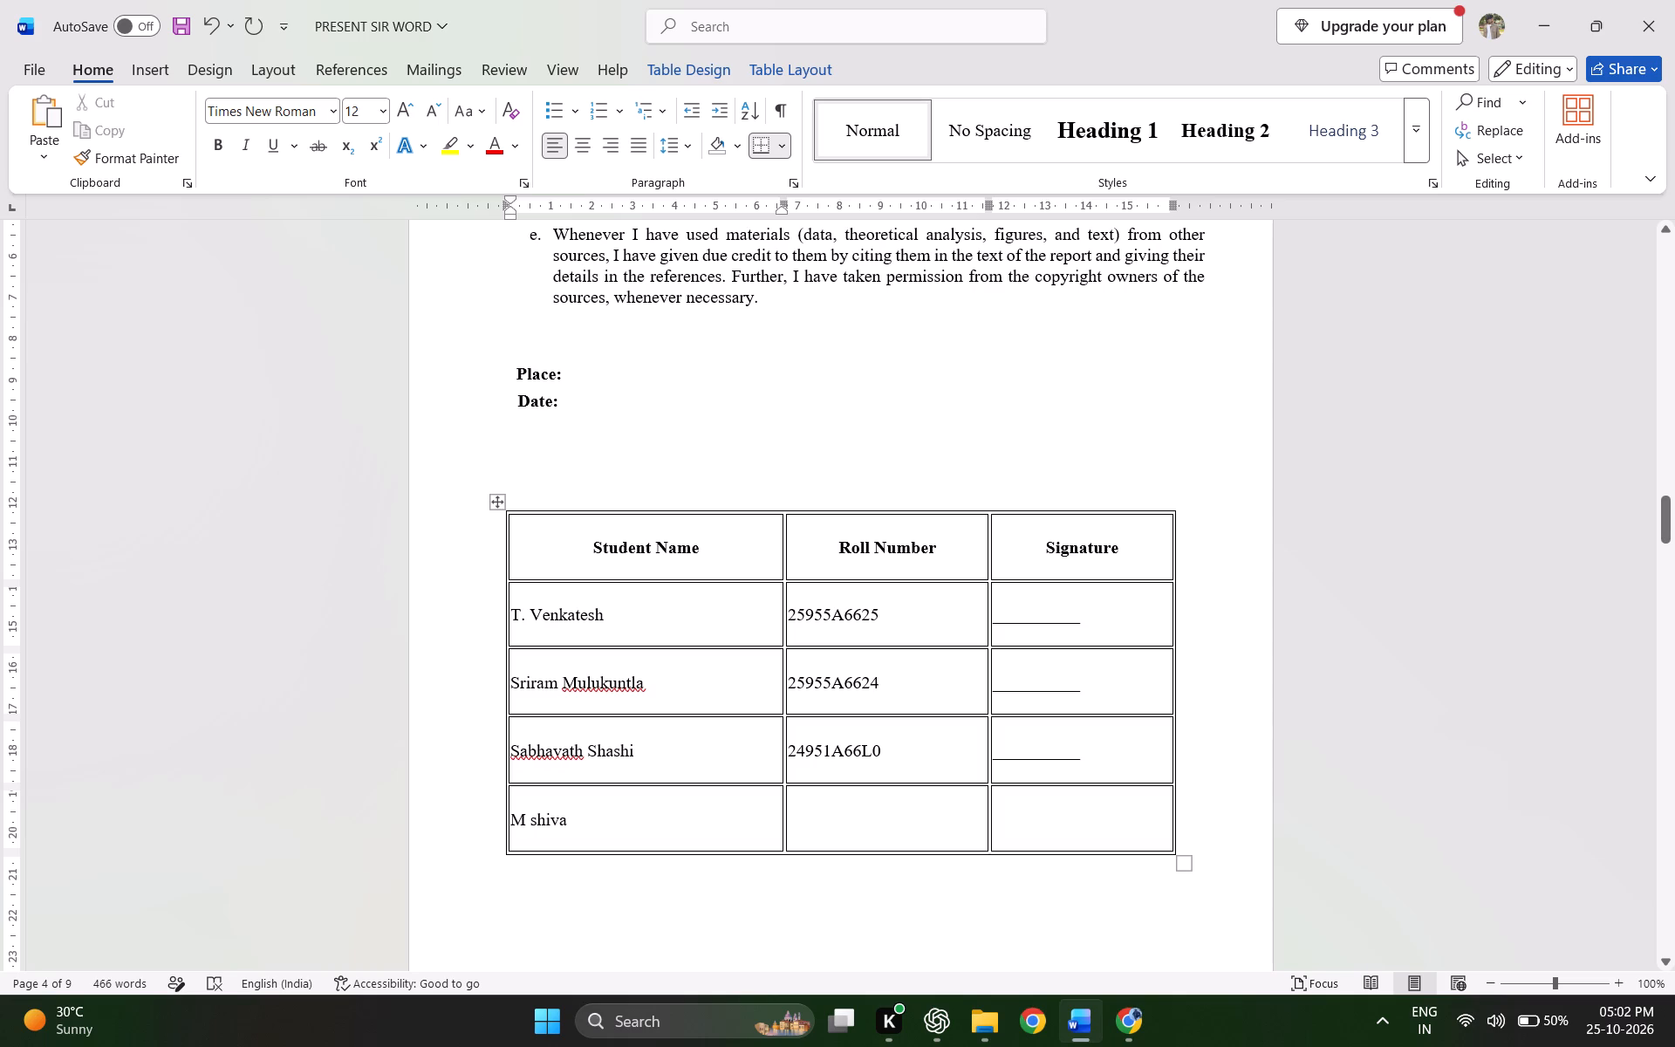
Delete the underscore line from the Signature cell of the first student row.
click(1104, 615)
key(BackSpace)
key(BackSpace)
key(BackSpace)
key(BackSpace)
key(BackSpace)
key(BackSpace)
key(BackSpace)
key(BackSpace)
key(BackSpace)
key(BackSpace)
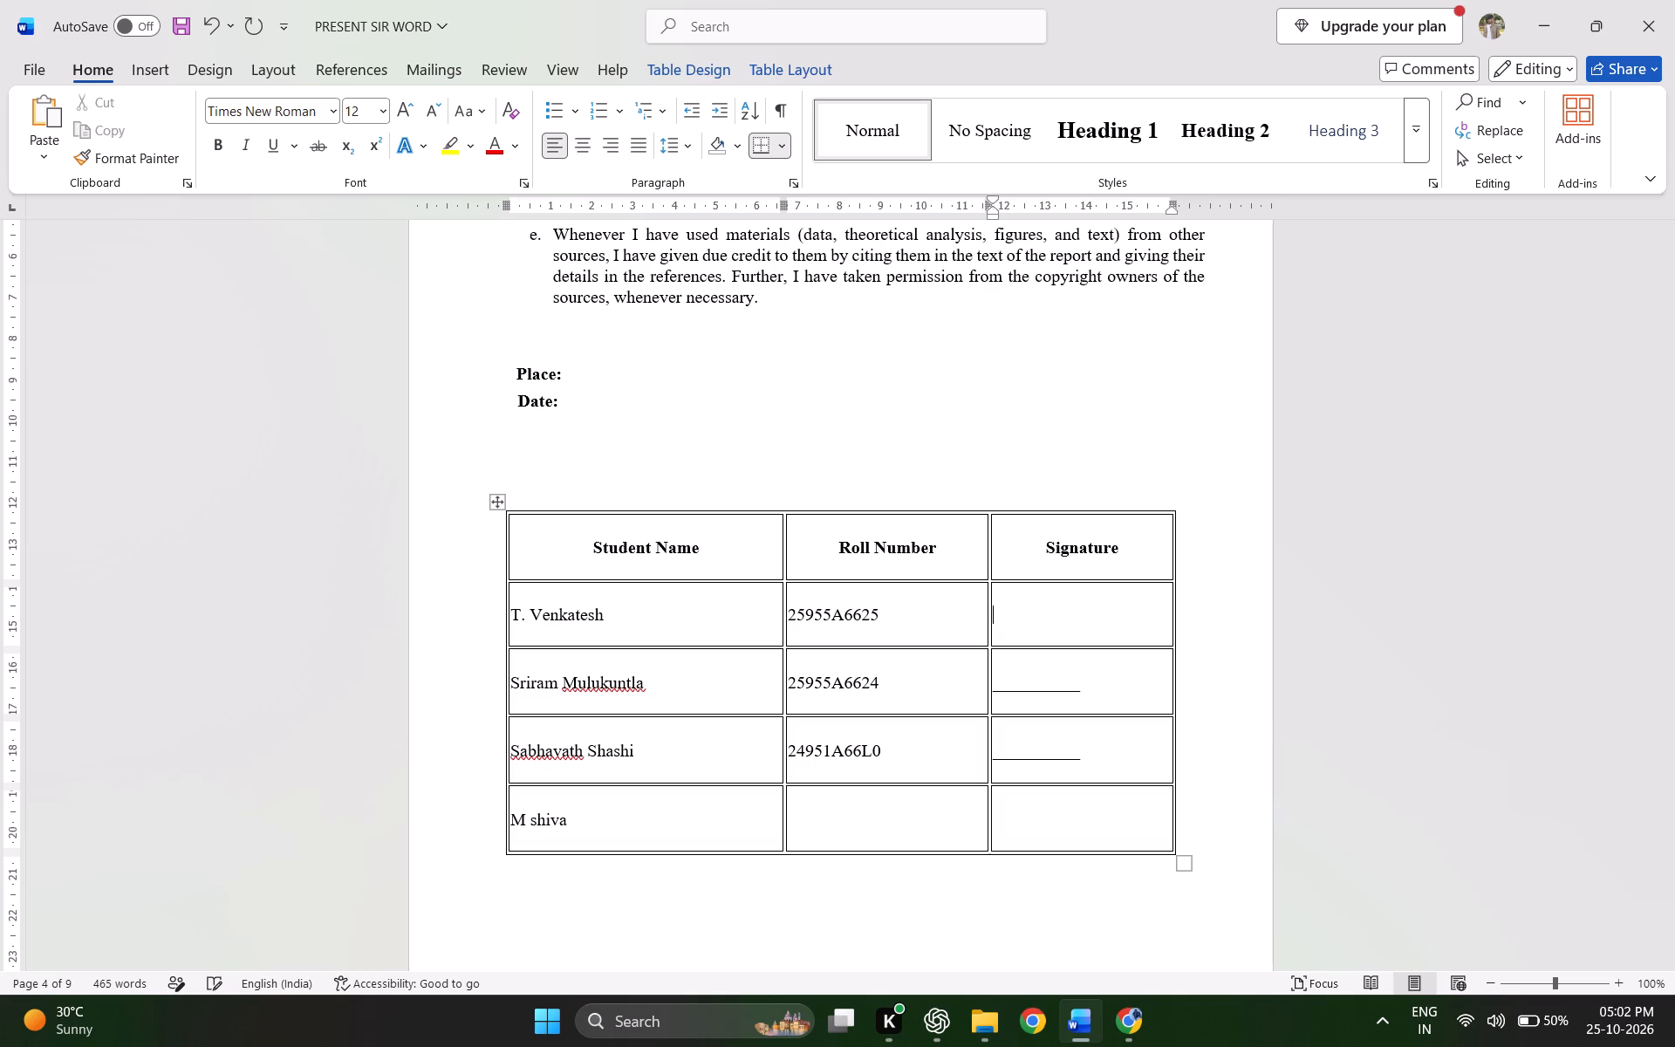
Delete the underscore line from the Signature cell of the second student row.
click(1090, 687)
key(BackSpace)
key(BackSpace)
key(BackSpace)
key(BackSpace)
key(BackSpace)
key(BackSpace)
key(BackSpace)
key(BackSpace)
key(BackSpace)
key(BackSpace)
Delete the underscore line from the Signature cell of the third student row.
click(1094, 783)
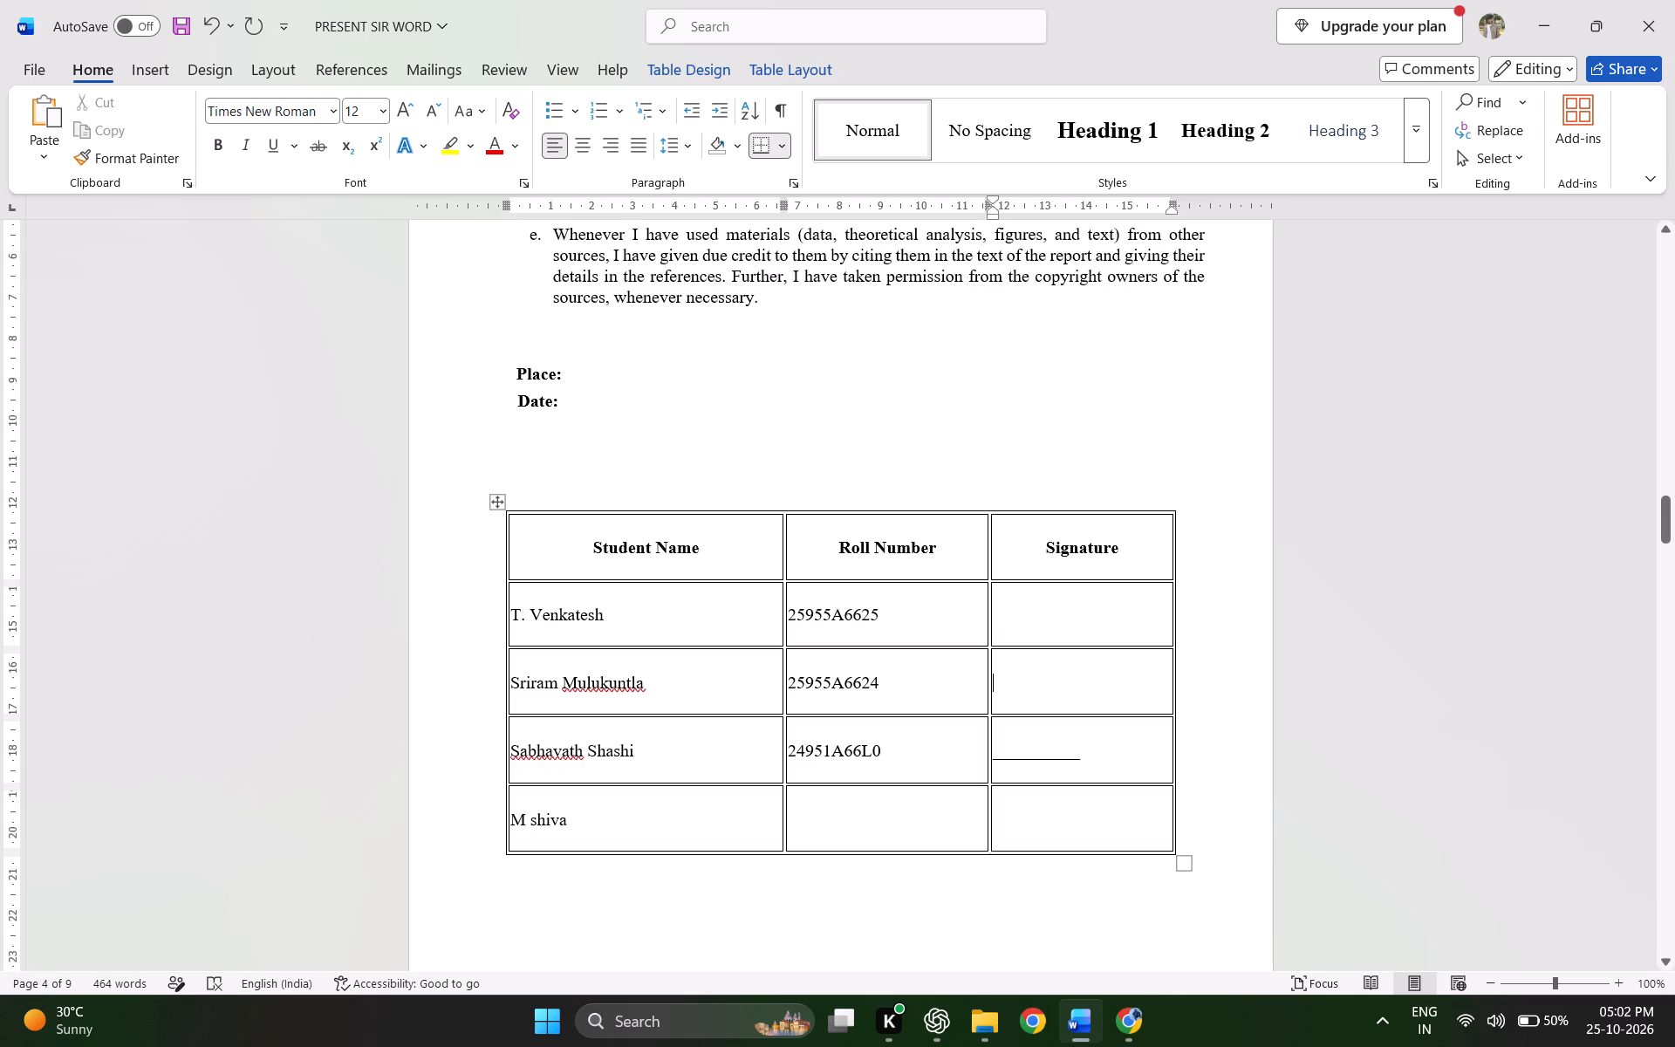
key(BackSpace)
key(BackSpace)
key(BackSpace)
key(BackSpace)
key(BackSpace)
key(BackSpace)
key(BackSpace)
key(BackSpace)
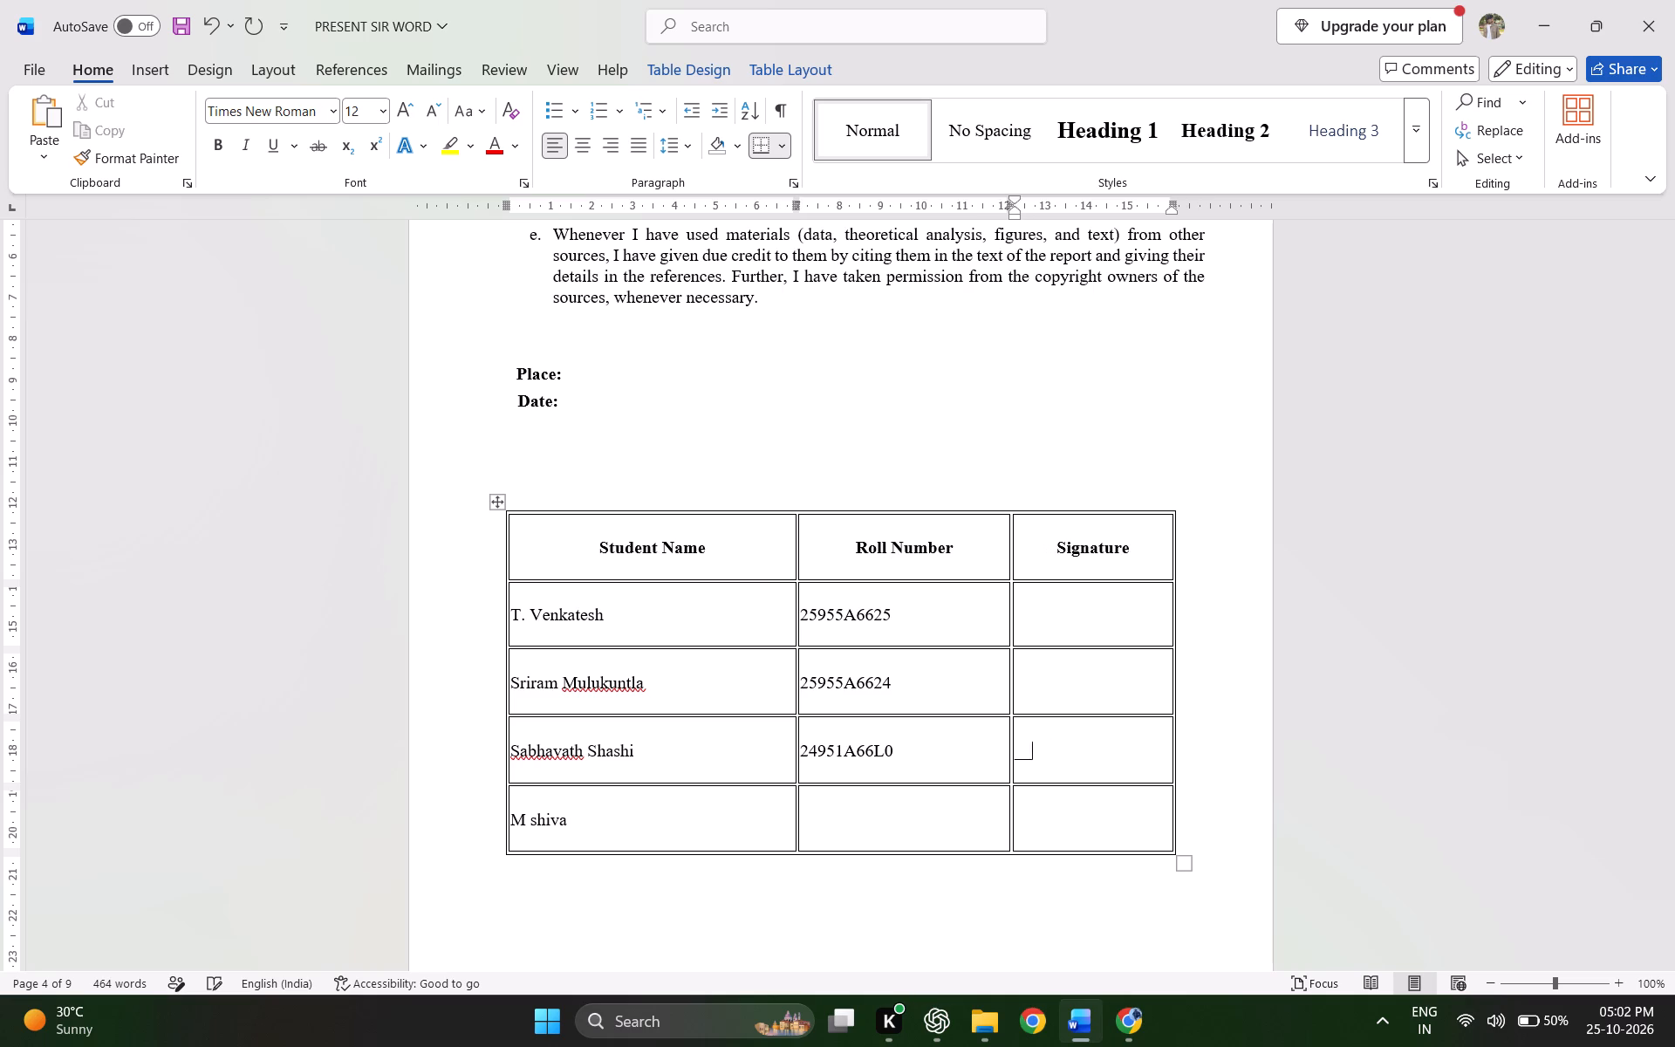
key(BackSpace)
key(BackSpace)
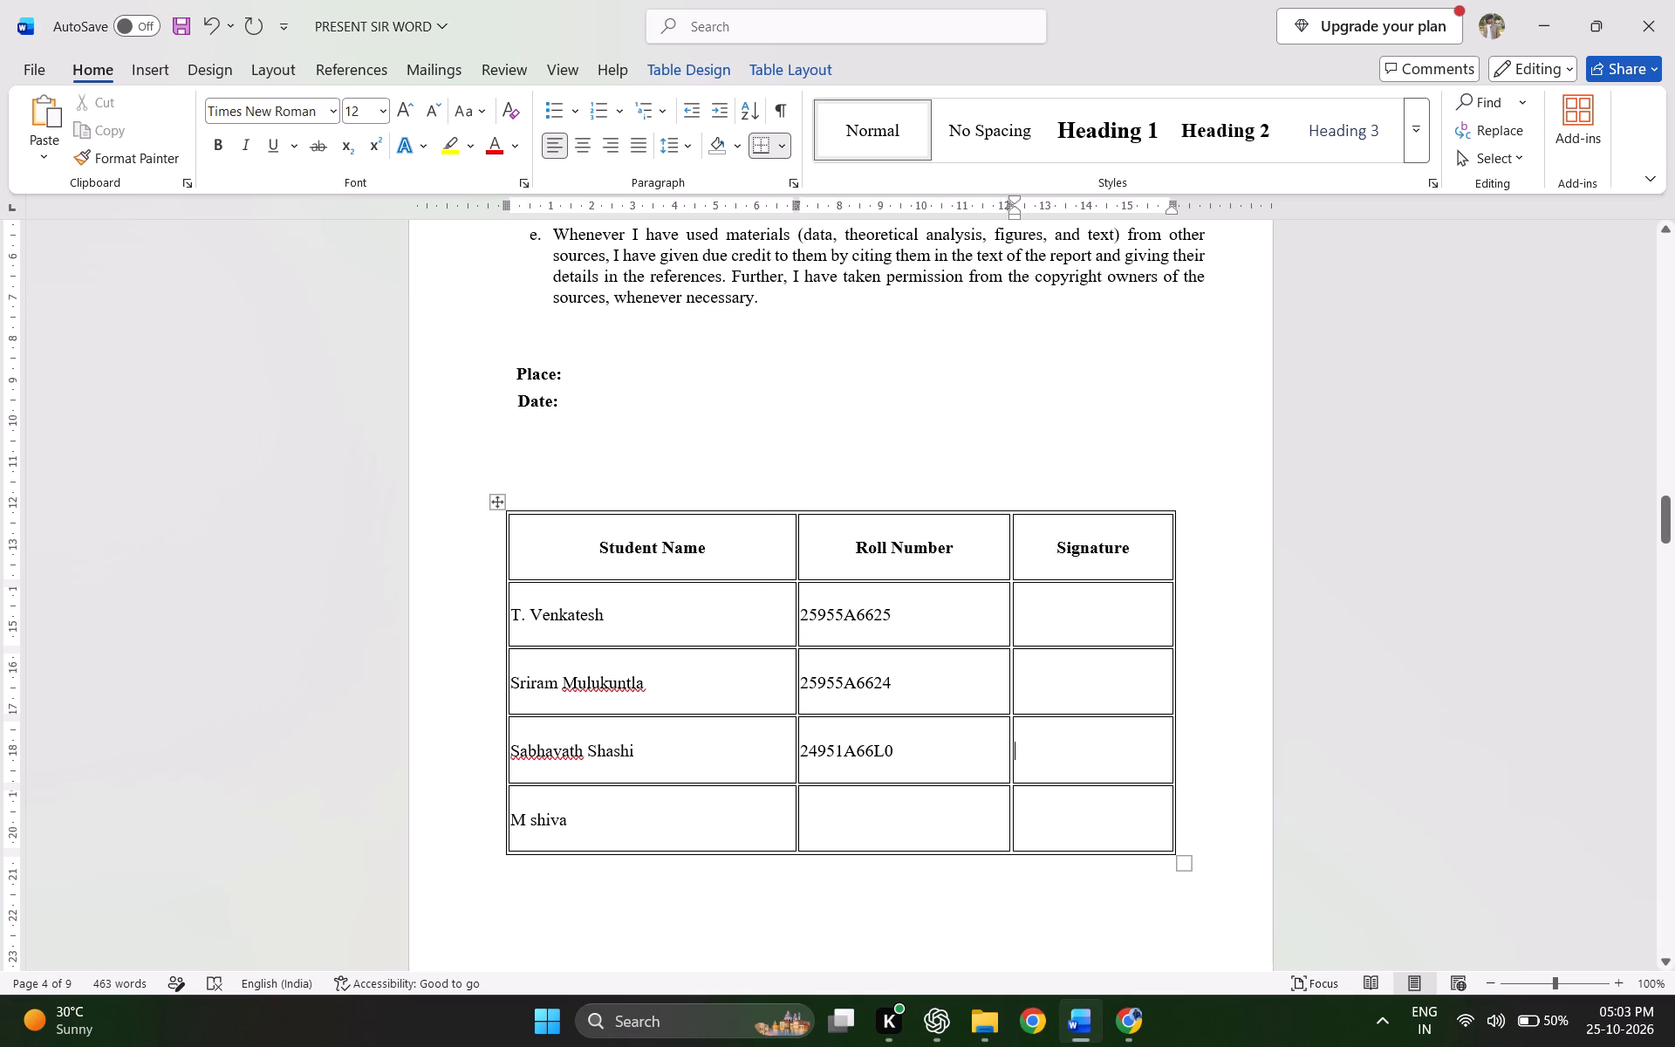
Enter the fourth member's roll number in the last row of the signature table.
click(903, 812)
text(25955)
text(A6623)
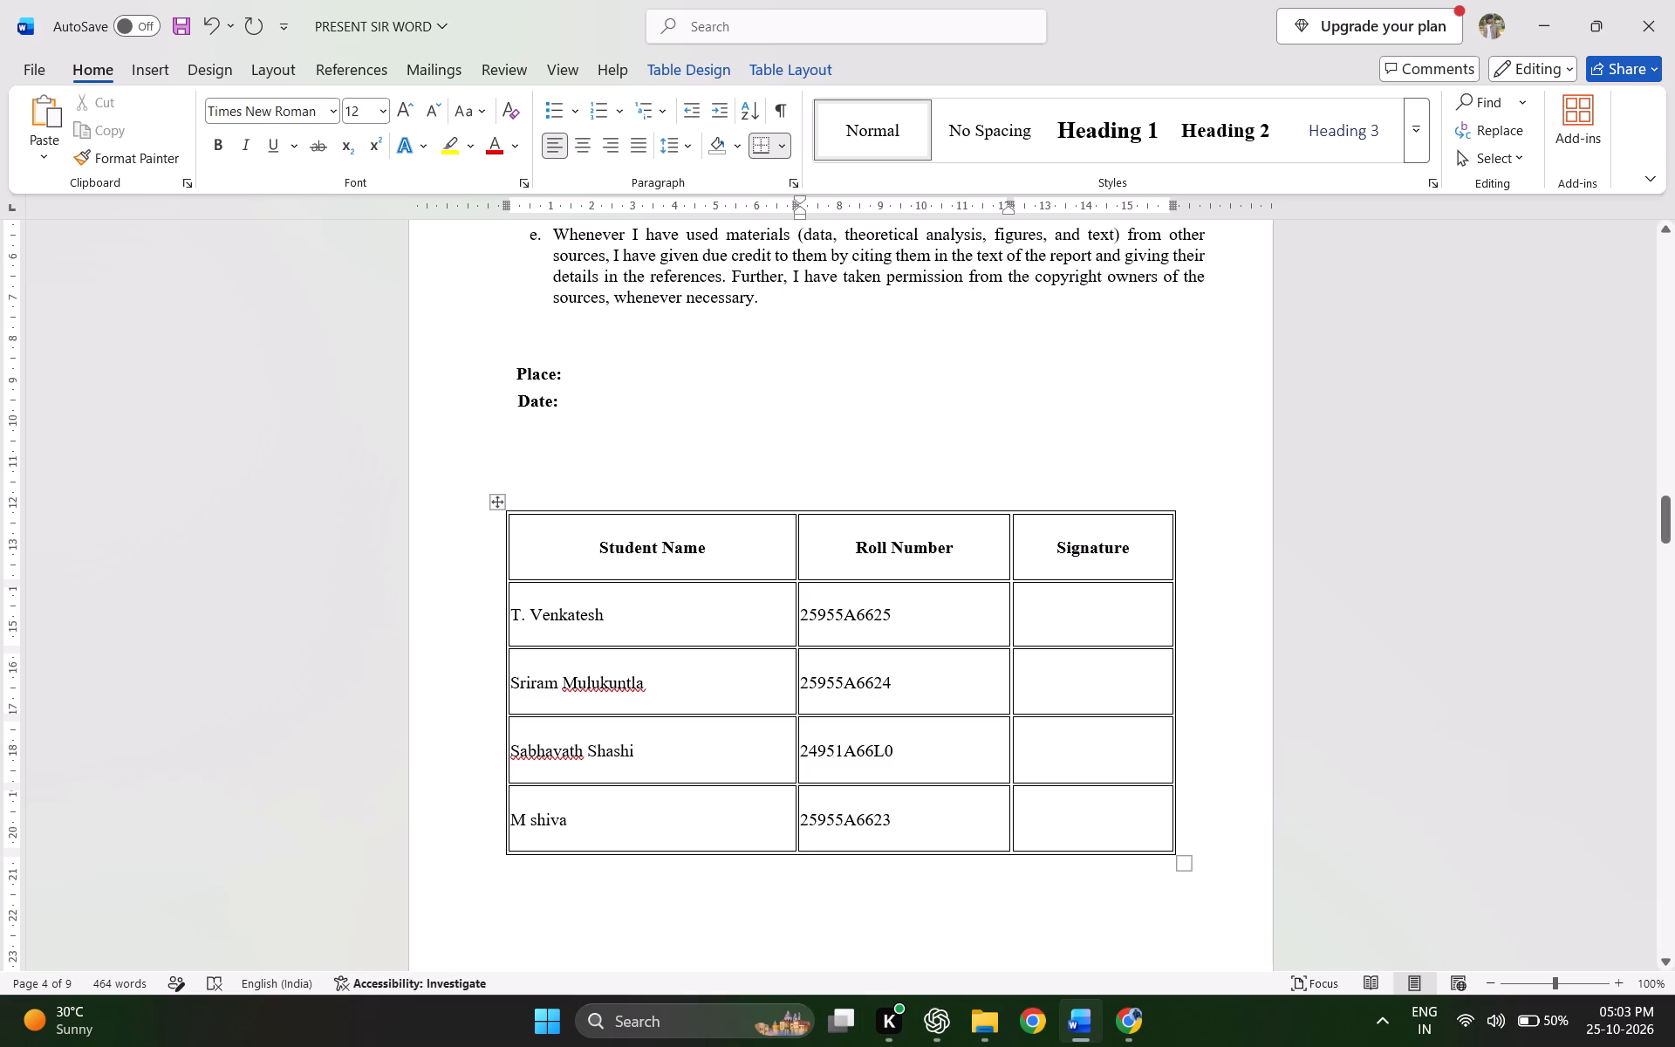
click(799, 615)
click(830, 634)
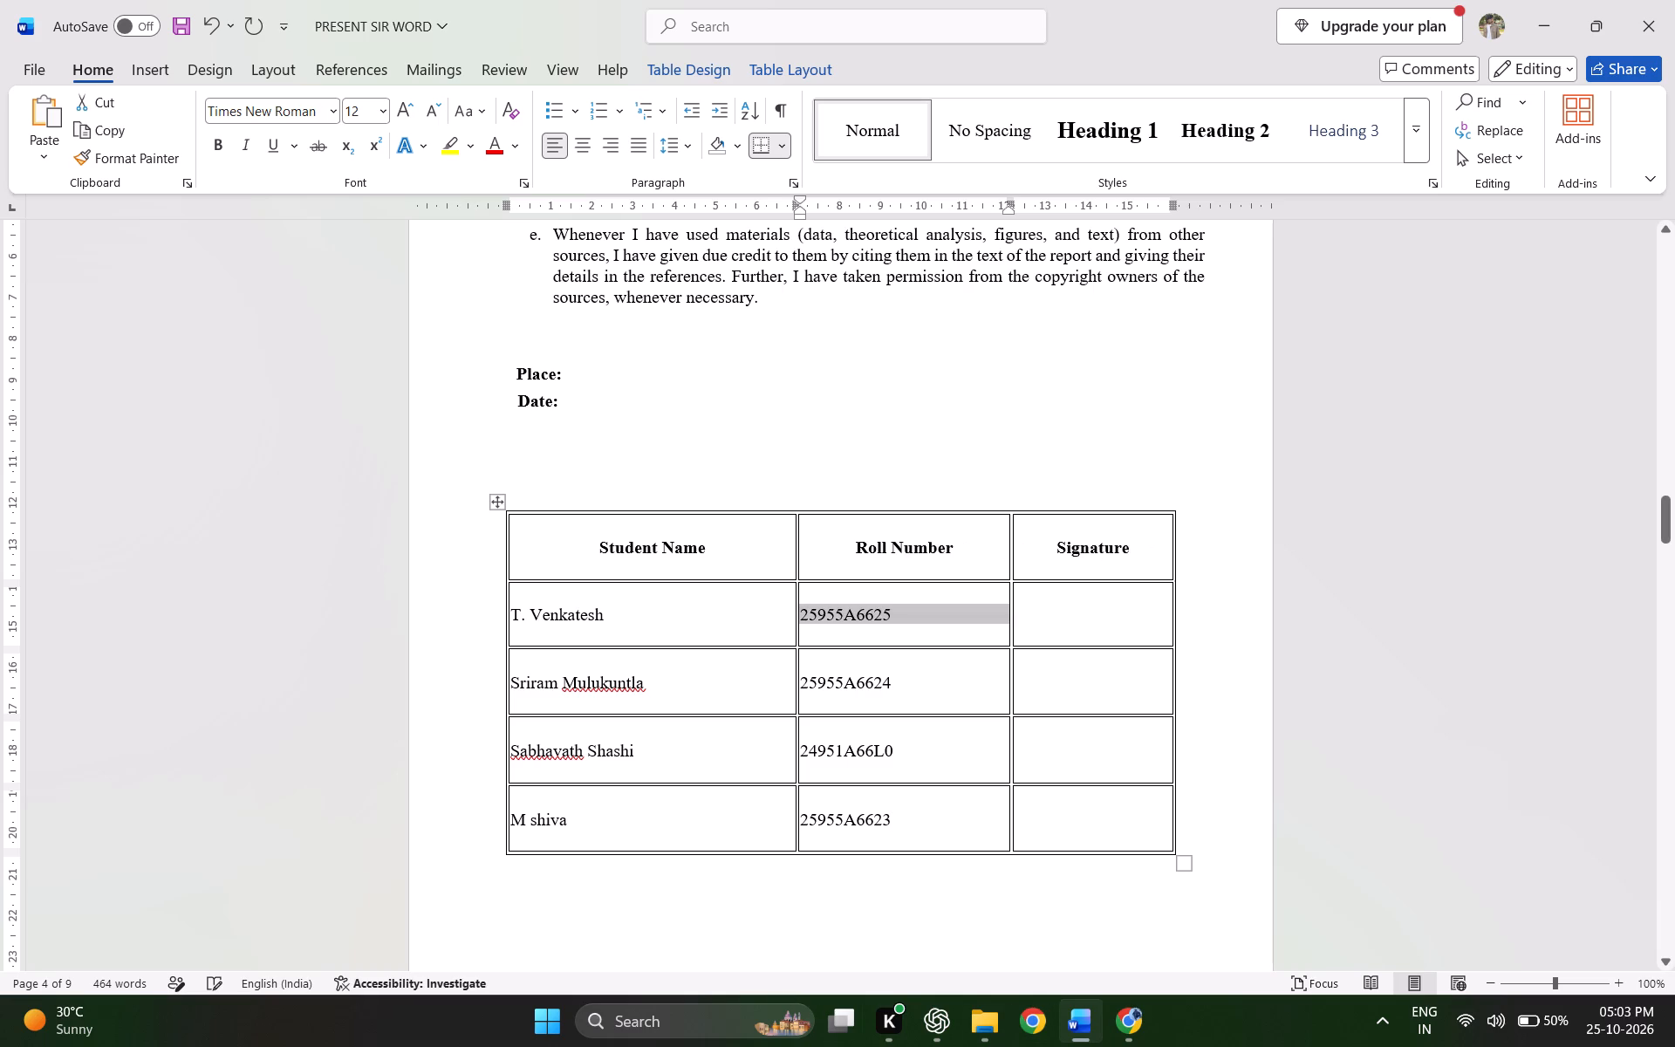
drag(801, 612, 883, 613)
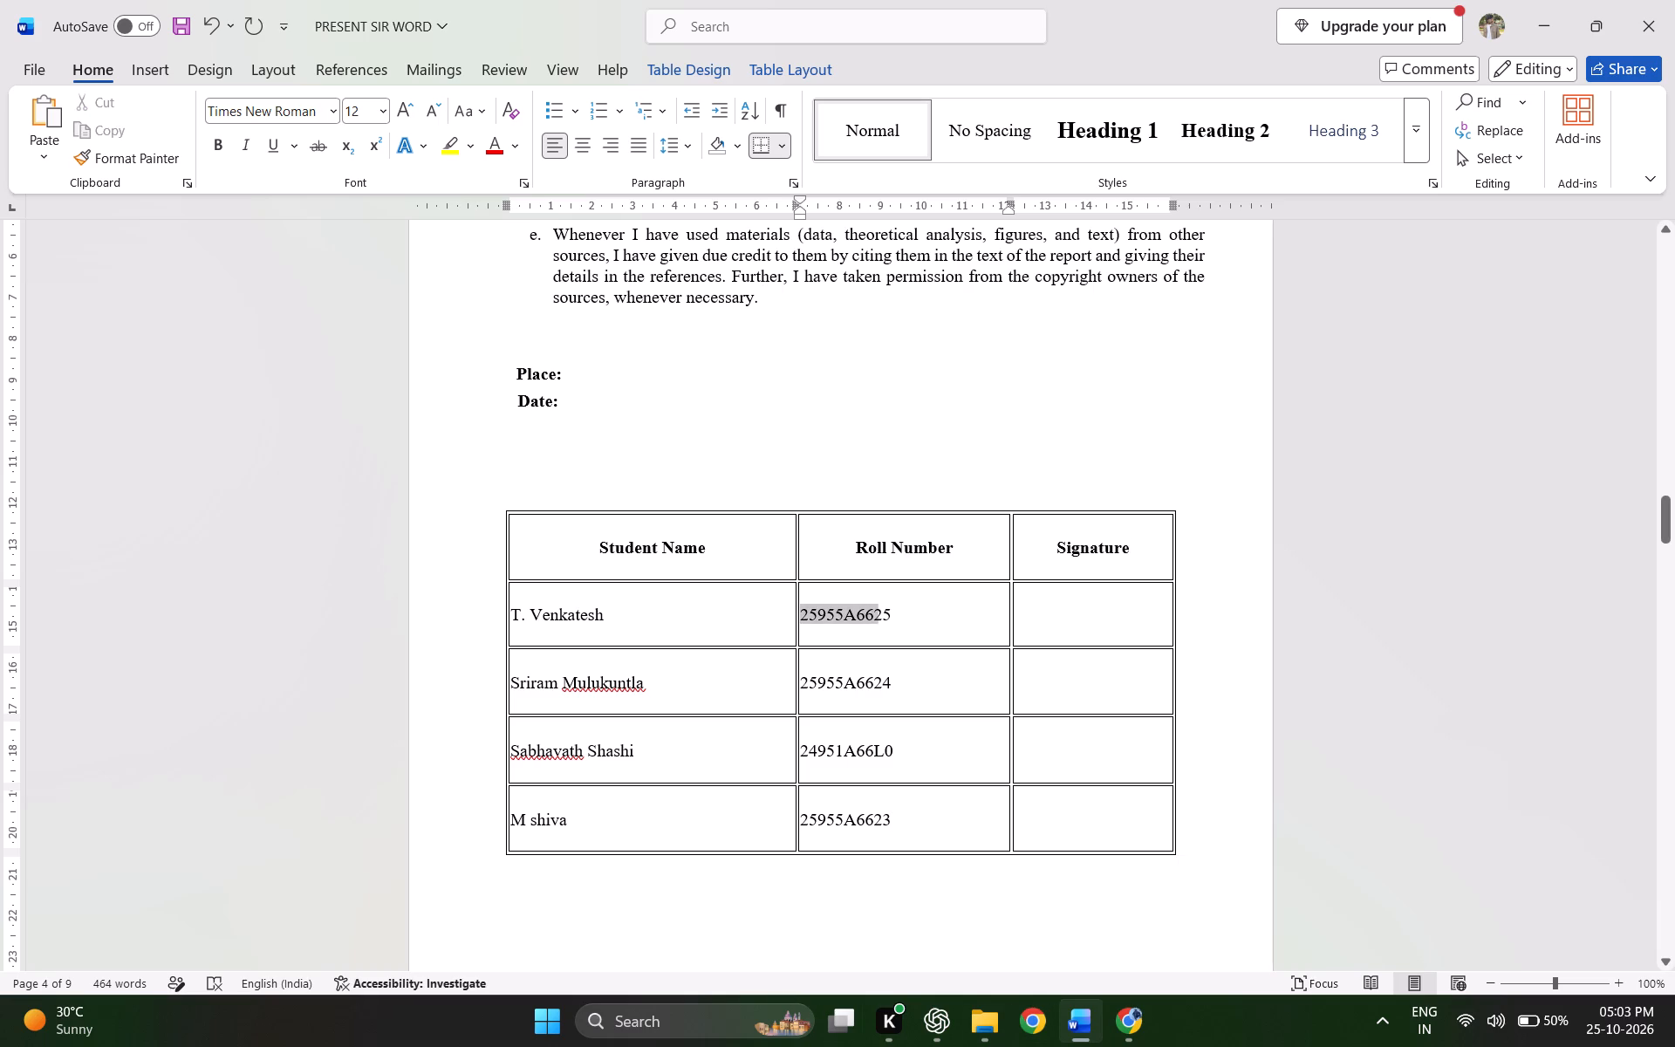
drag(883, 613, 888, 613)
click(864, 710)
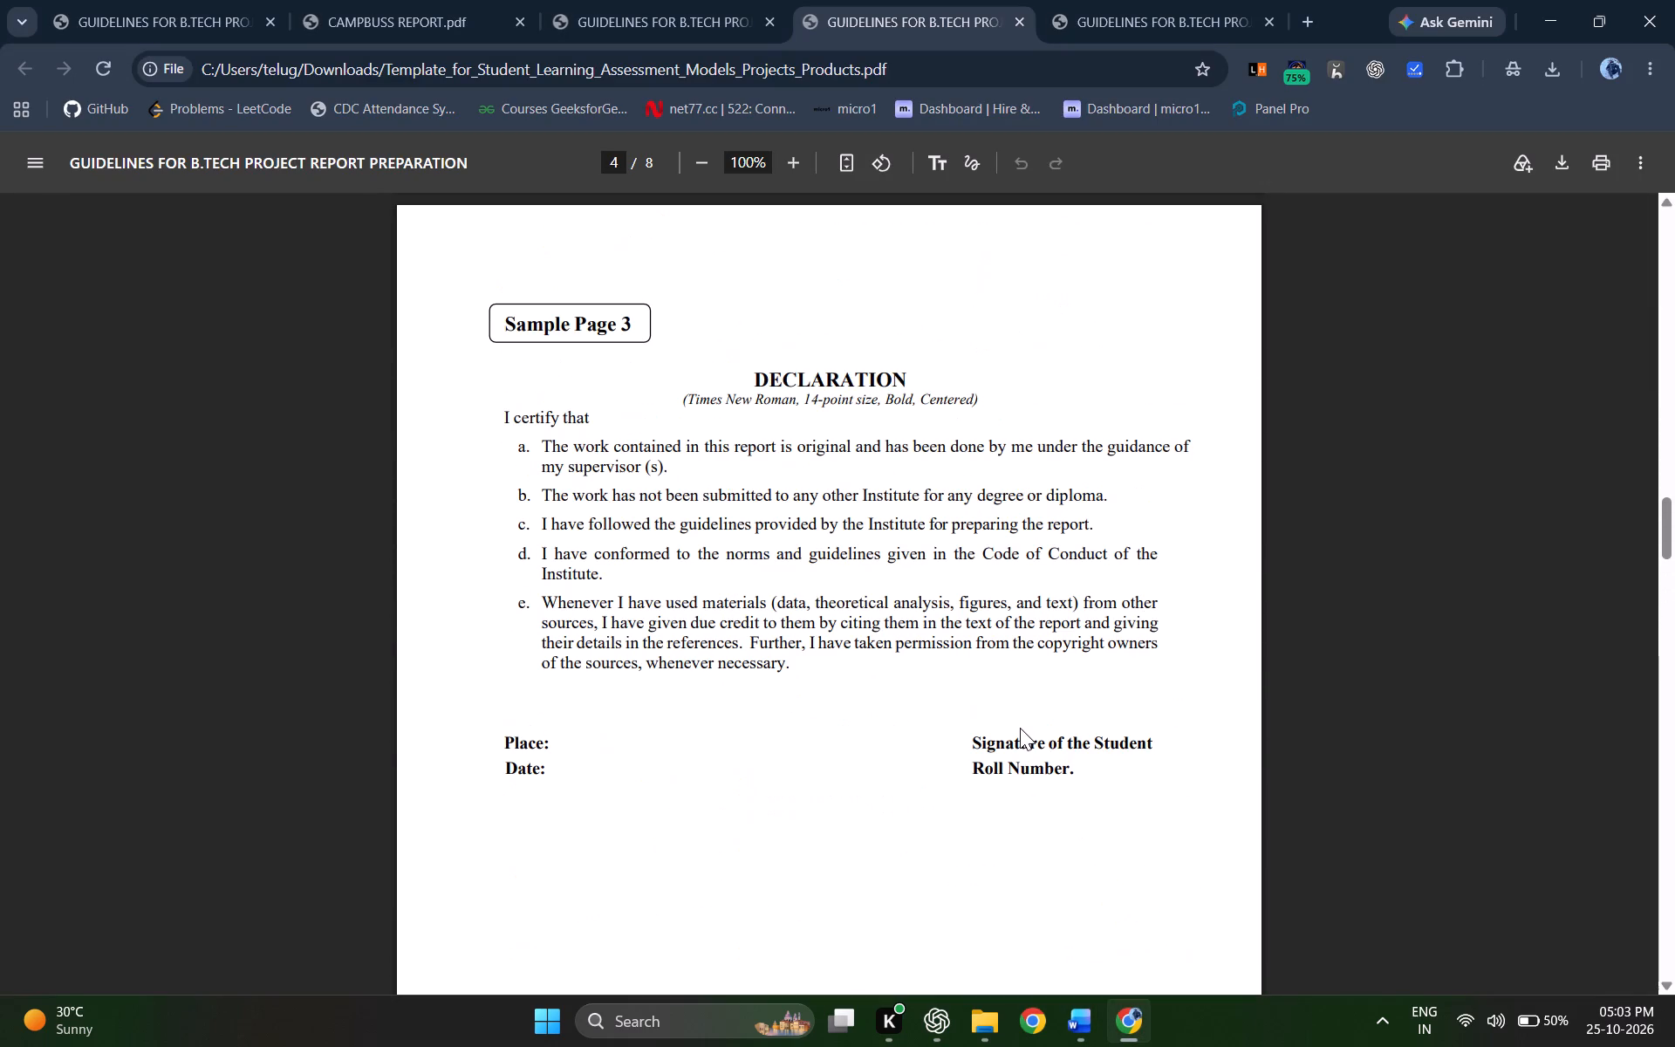
drag(979, 742, 1039, 763)
click(1077, 798)
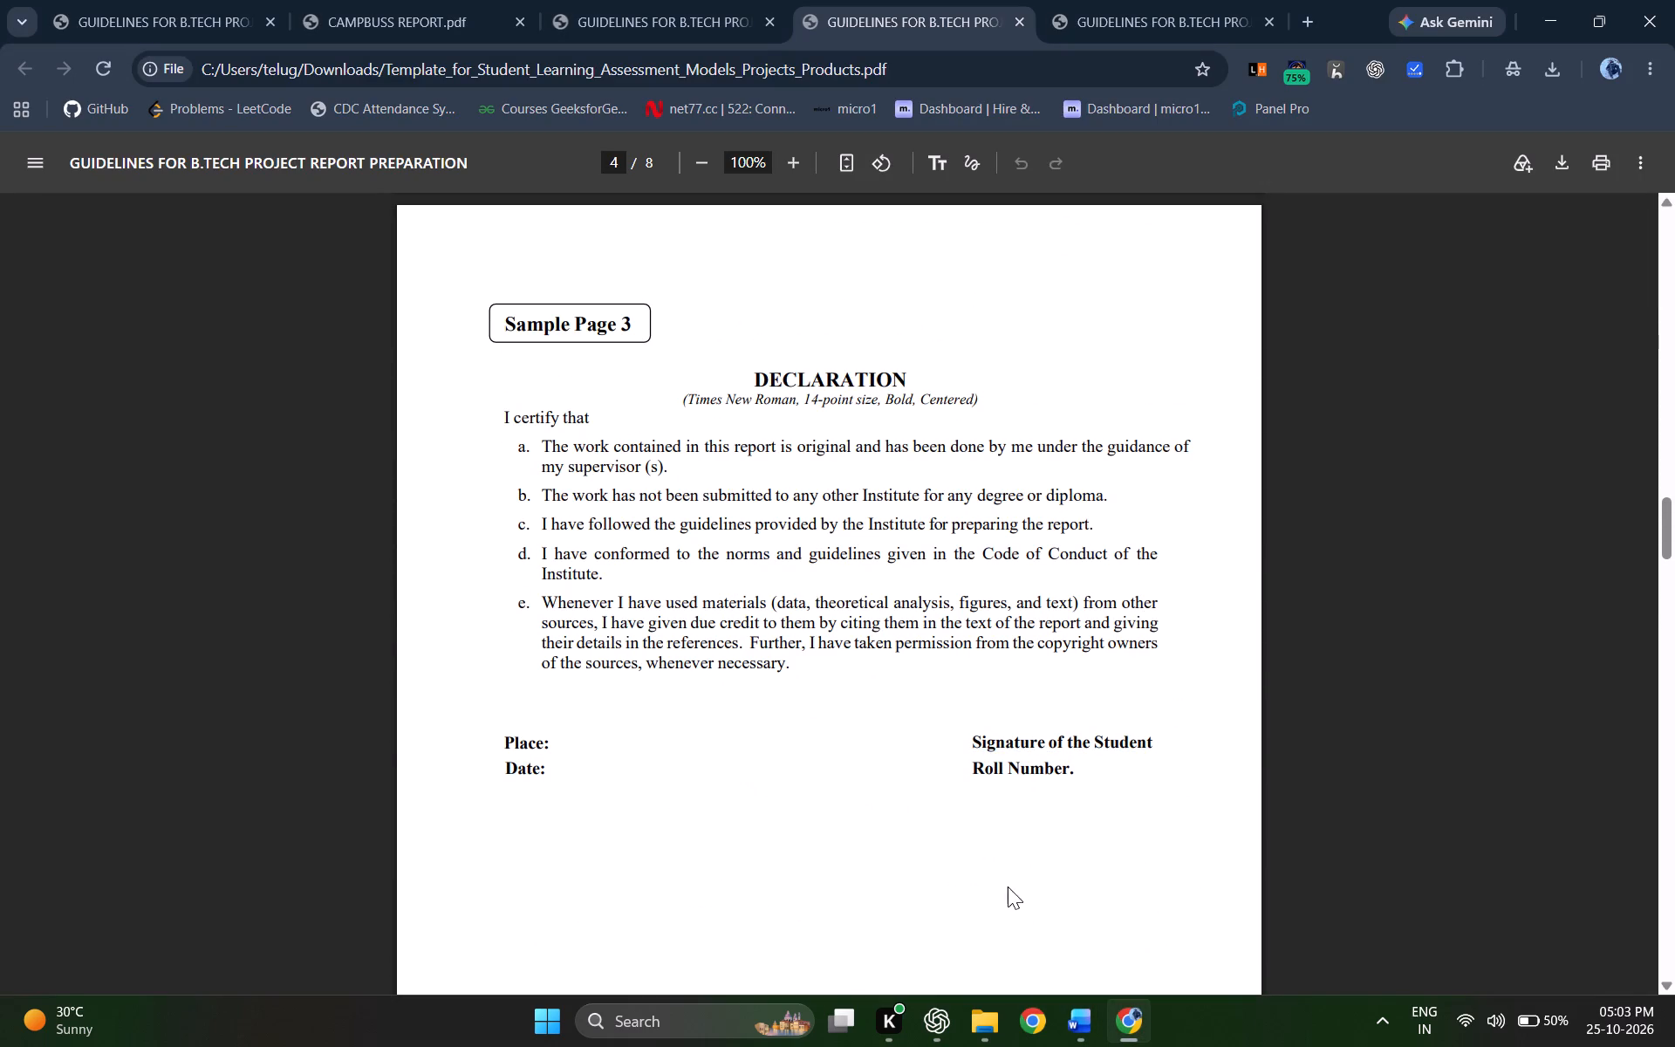
In Word, format all text in the Declaration signature table as 14 pt, non-bold and black.
click(1093, 1013)
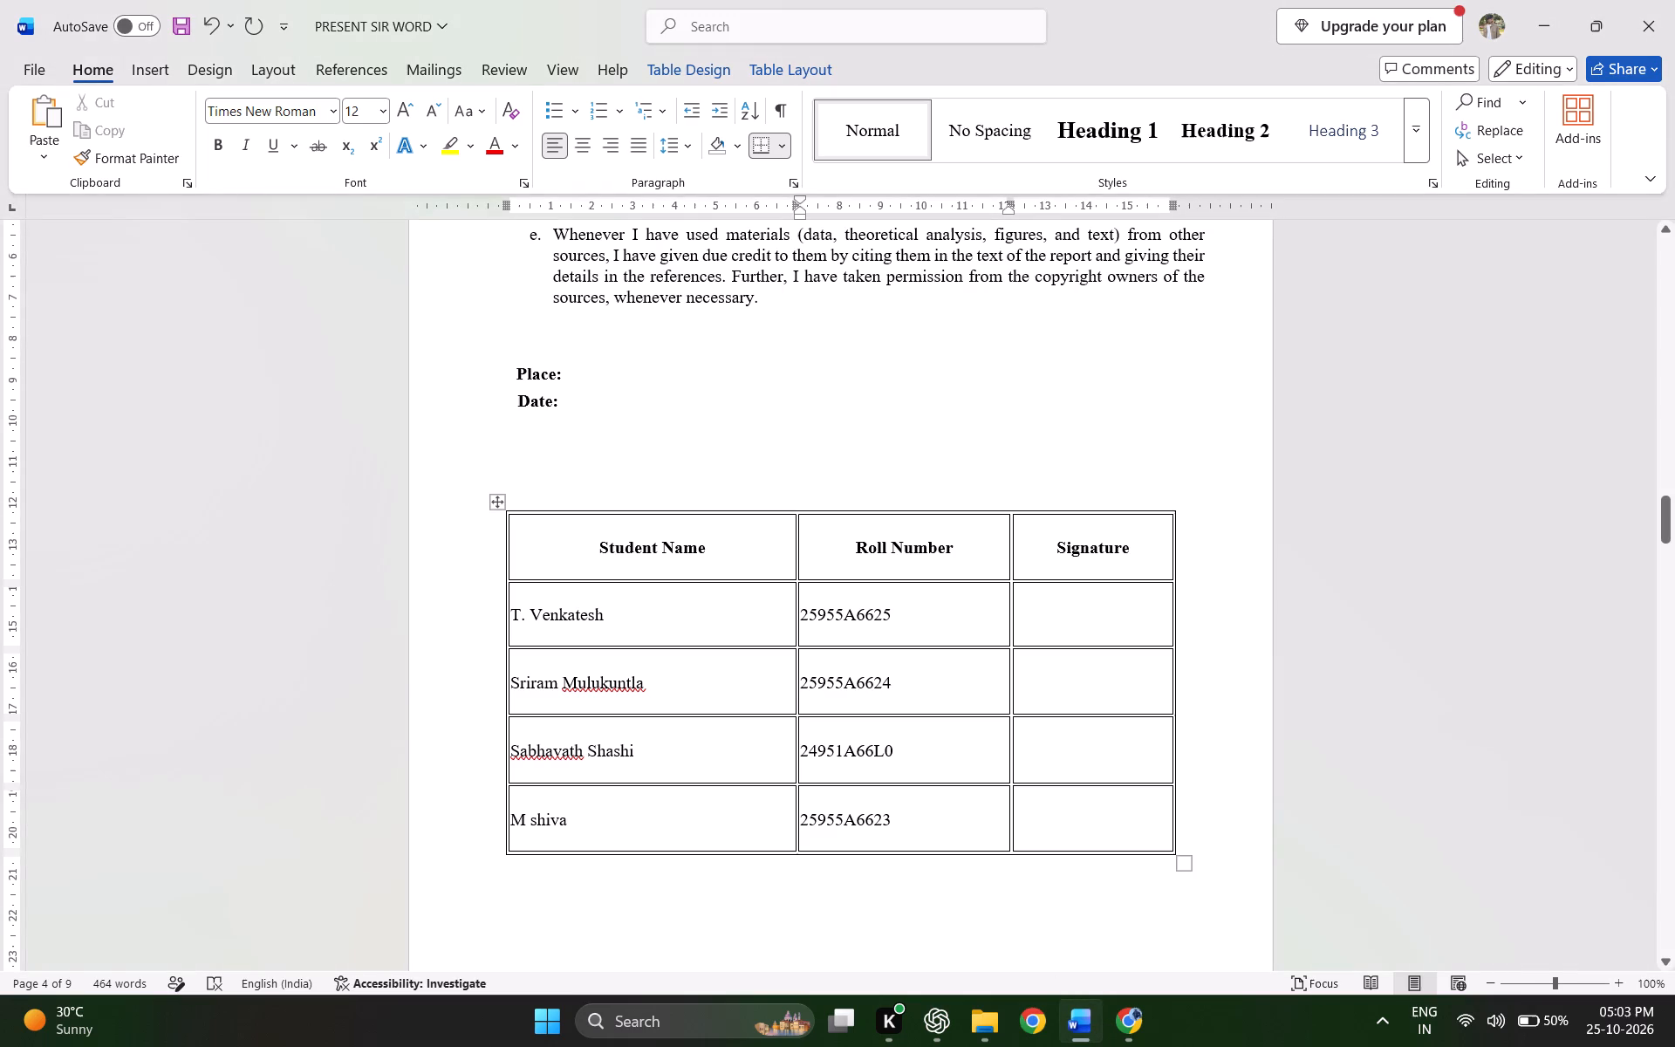
right_click(492, 496)
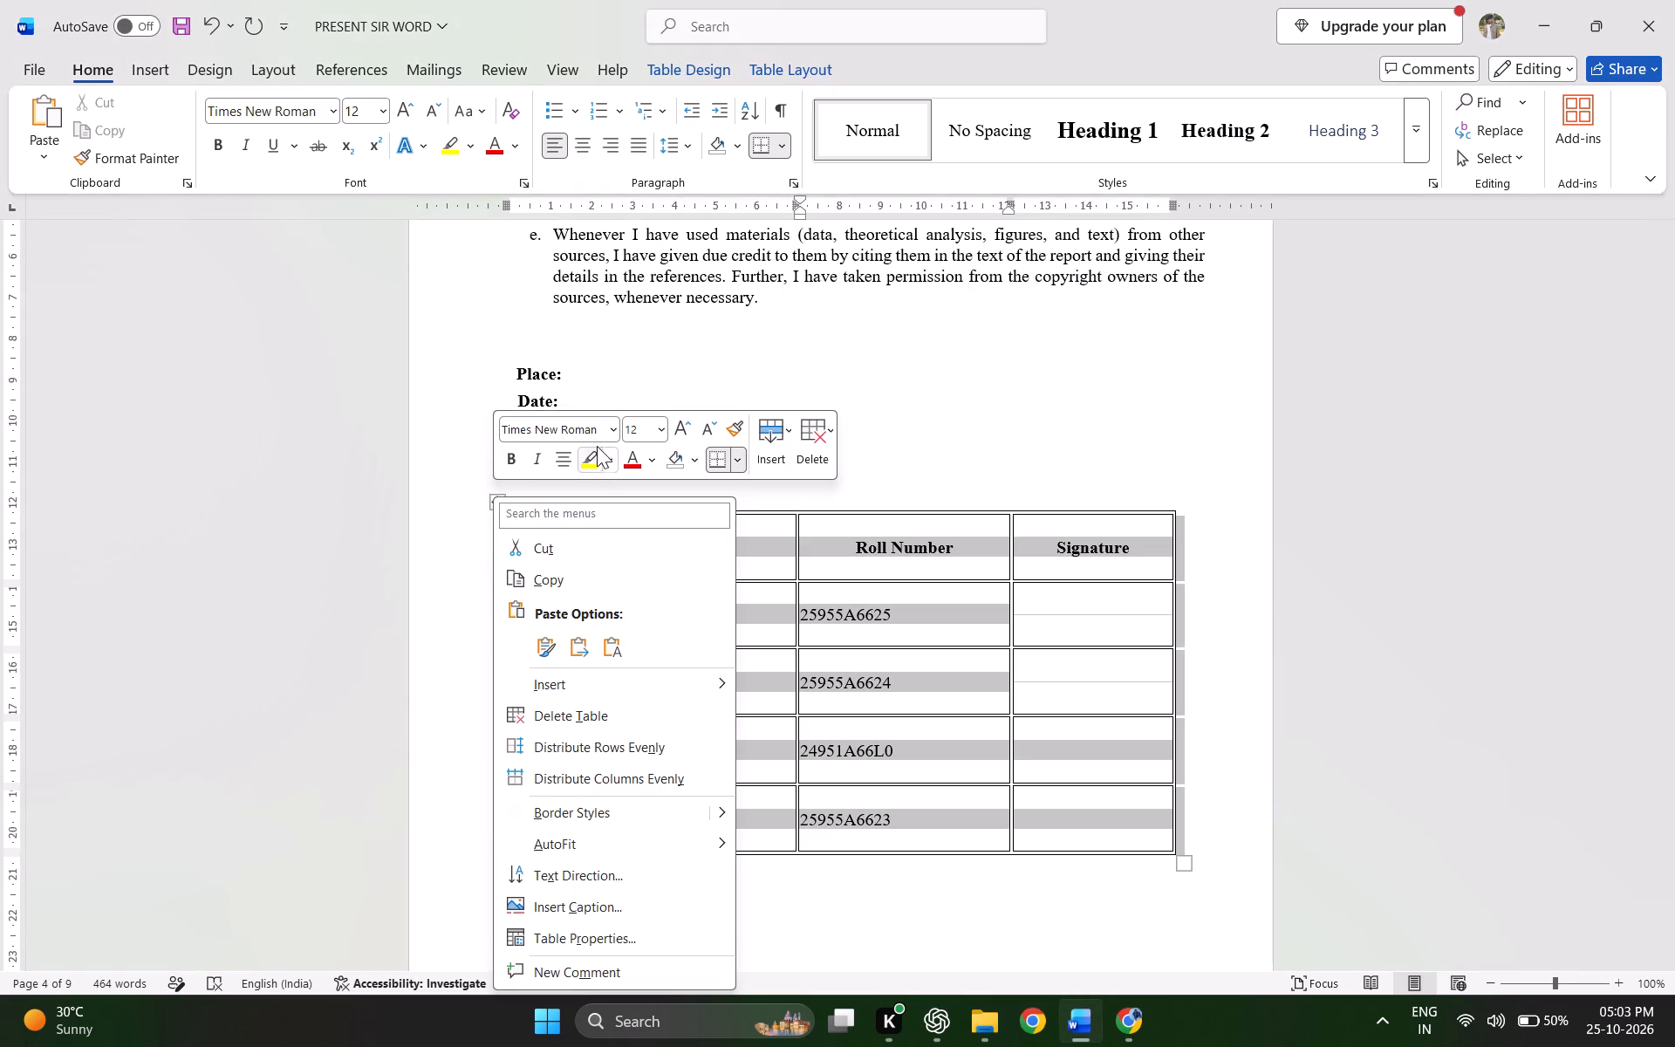
double_click(687, 421)
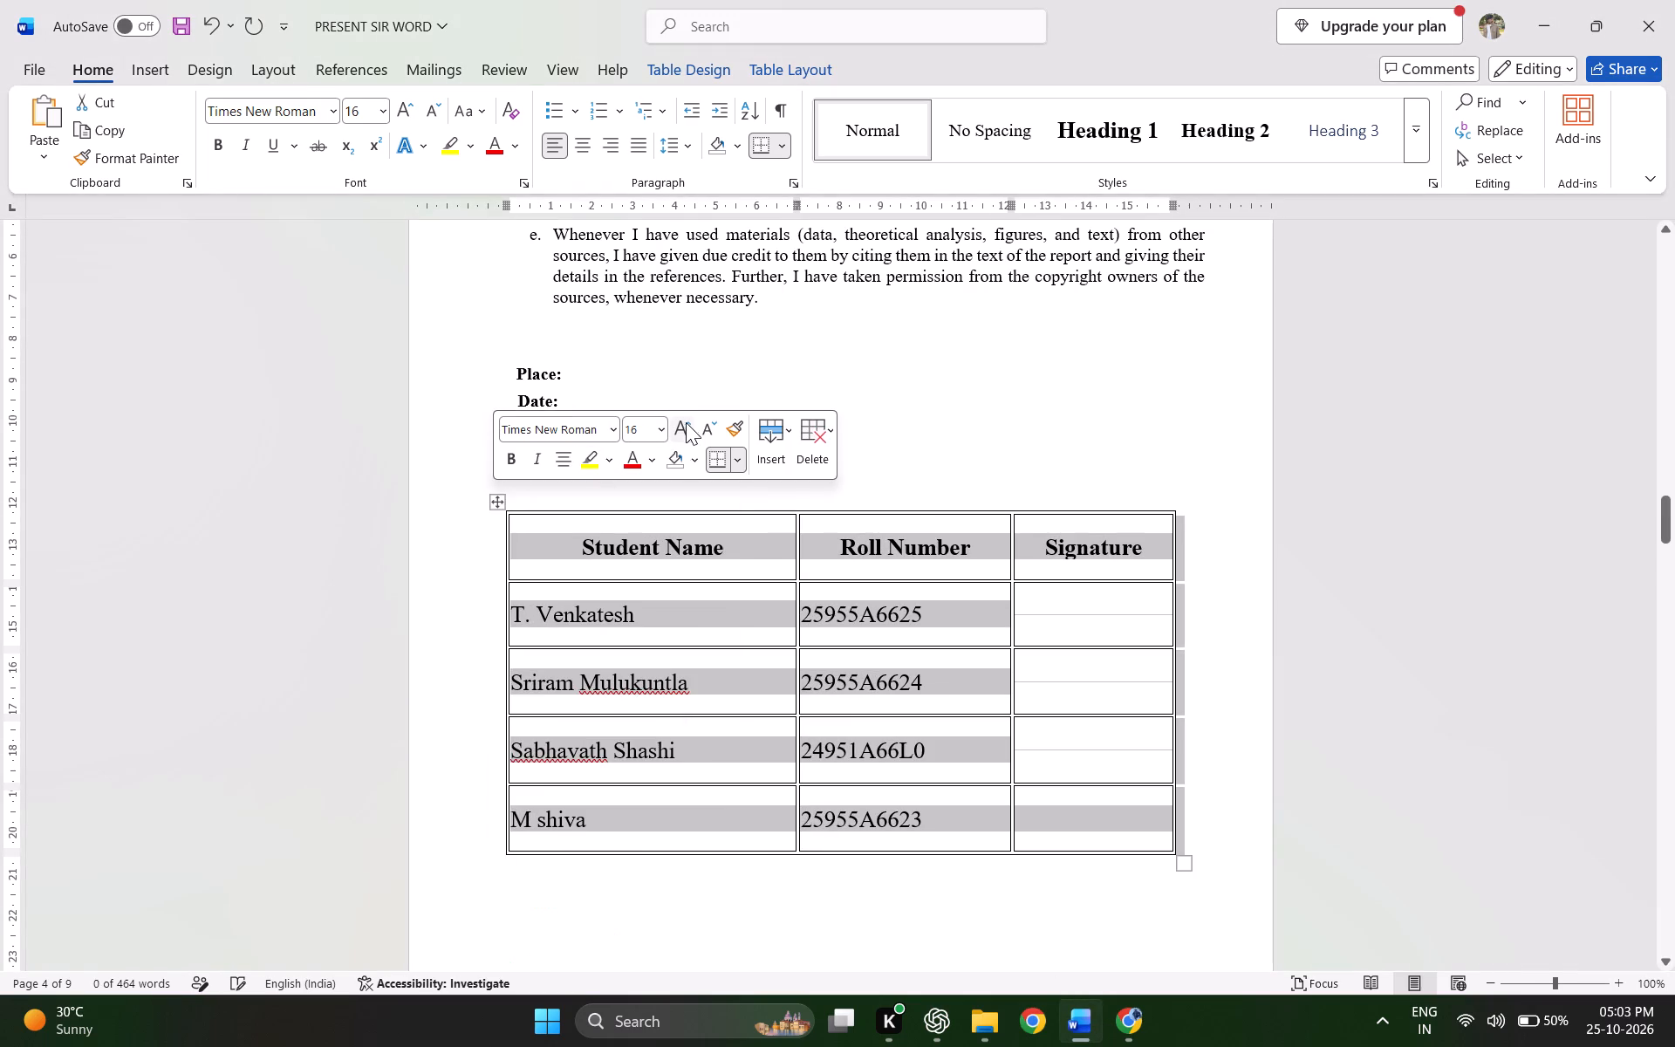
click(709, 427)
click(519, 459)
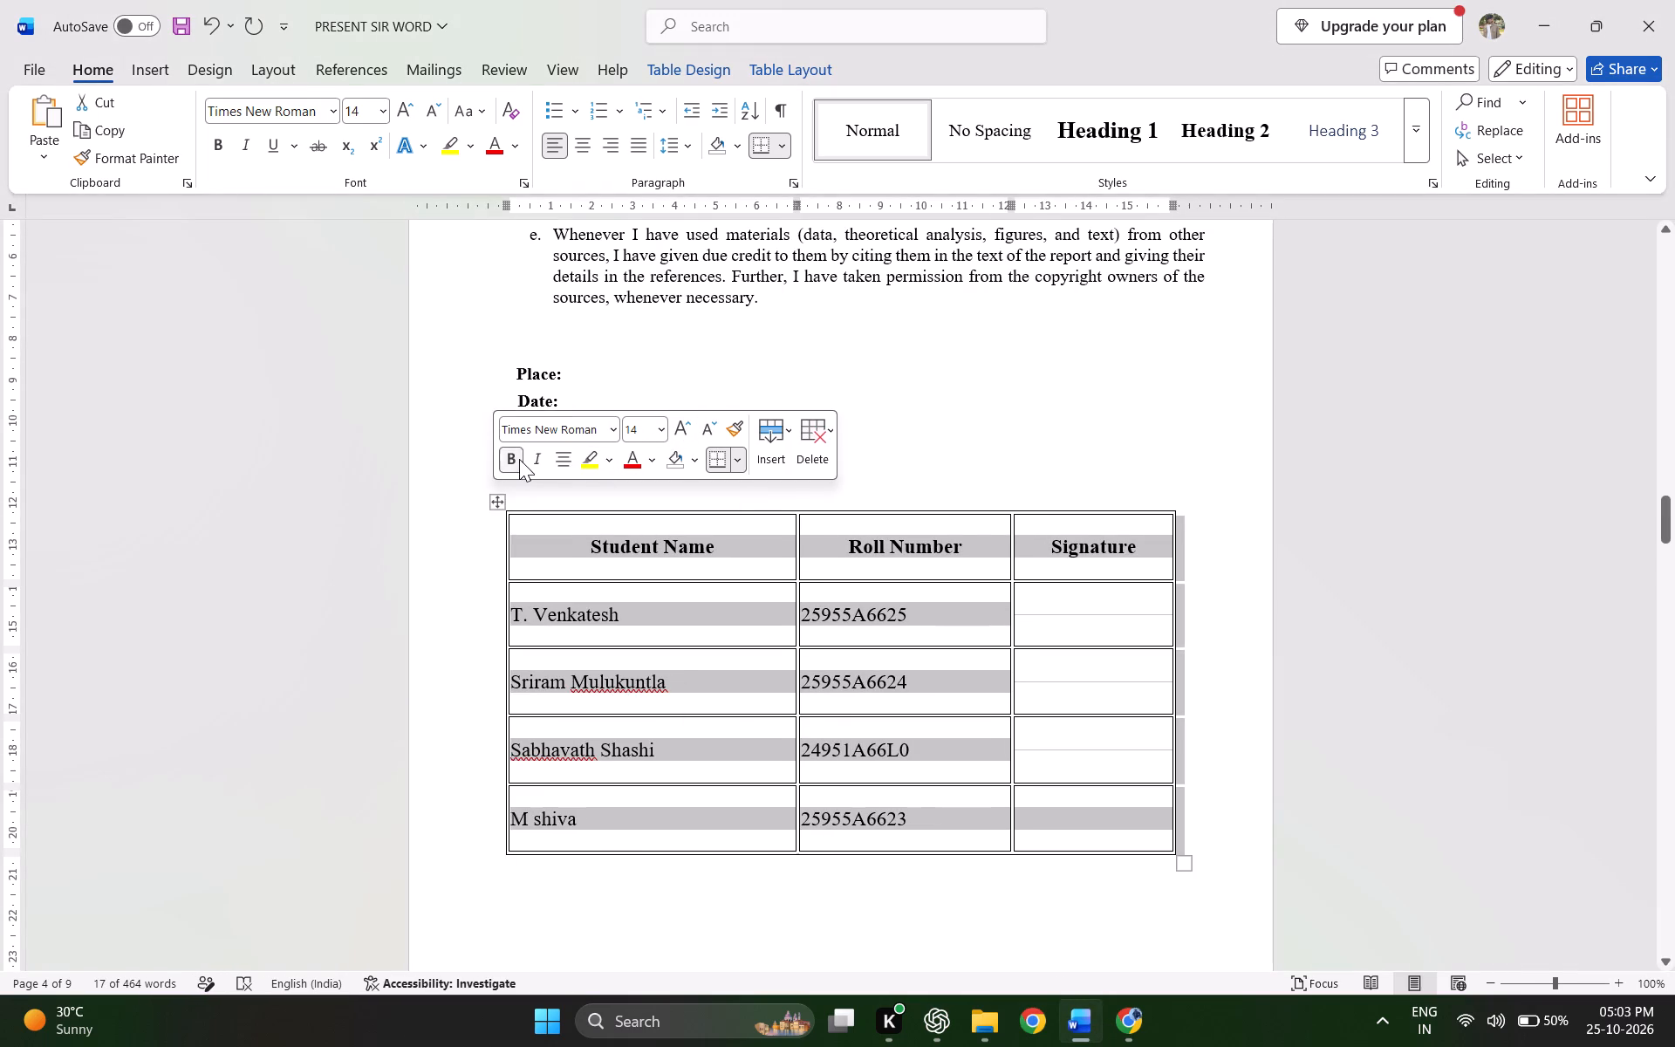
click(655, 462)
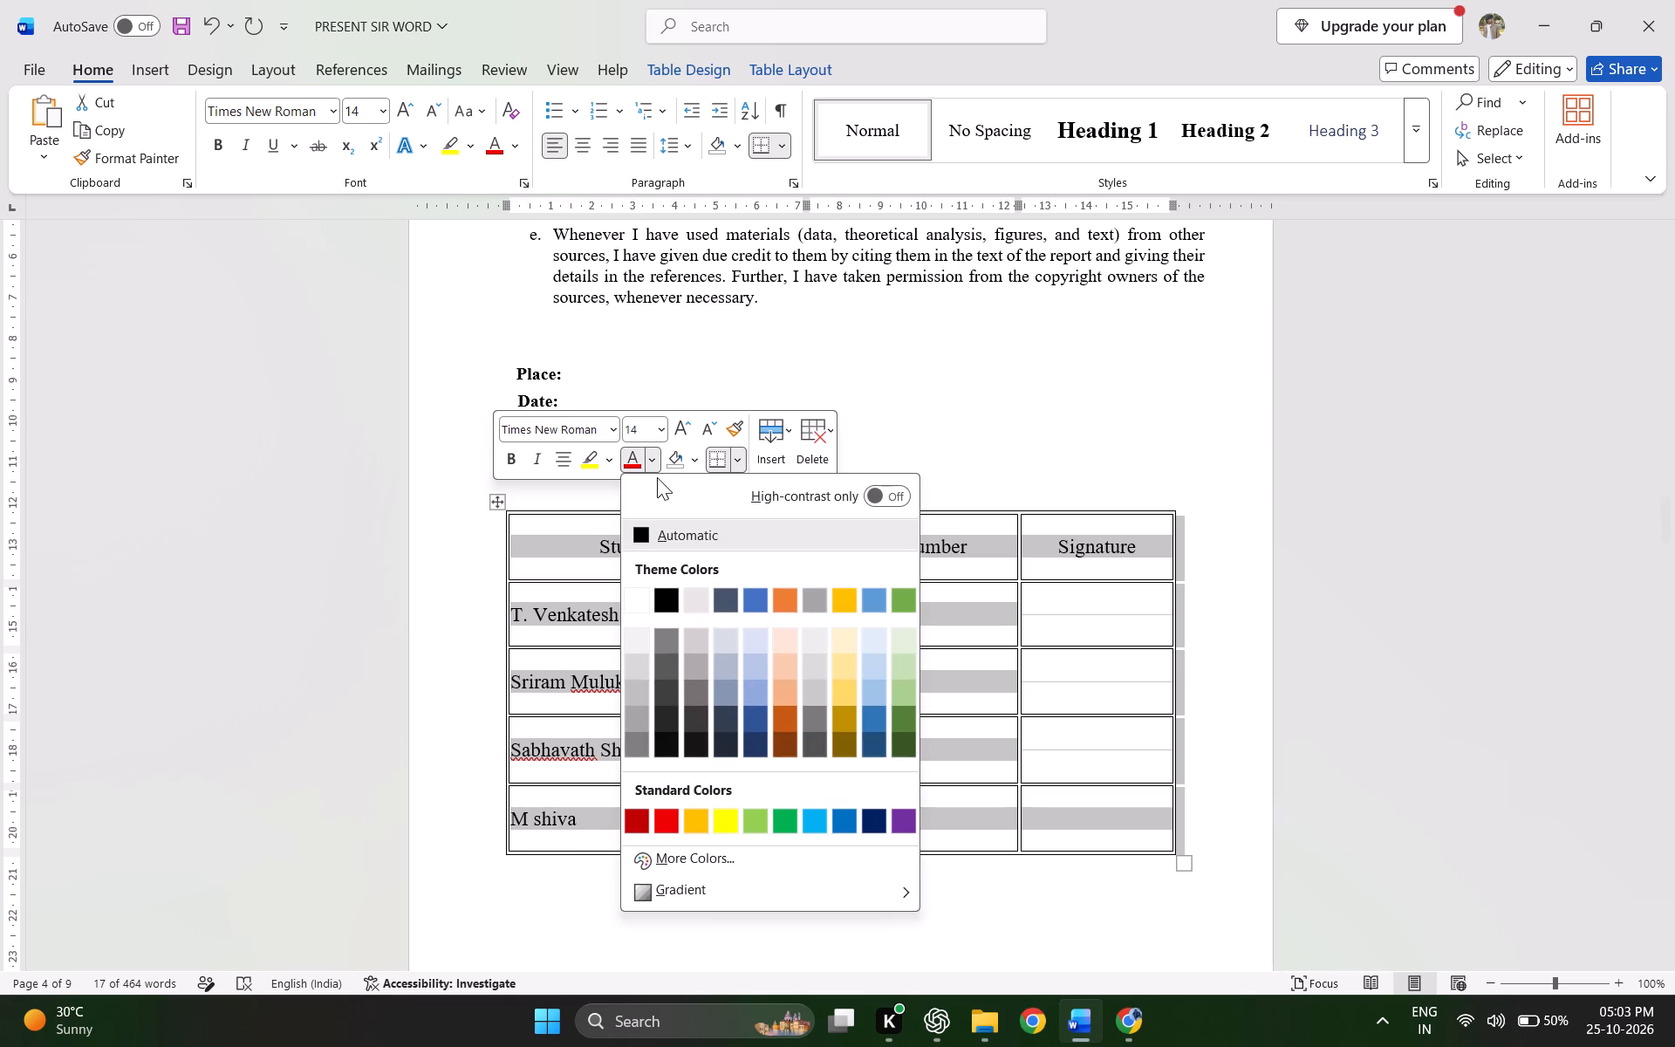
click(668, 602)
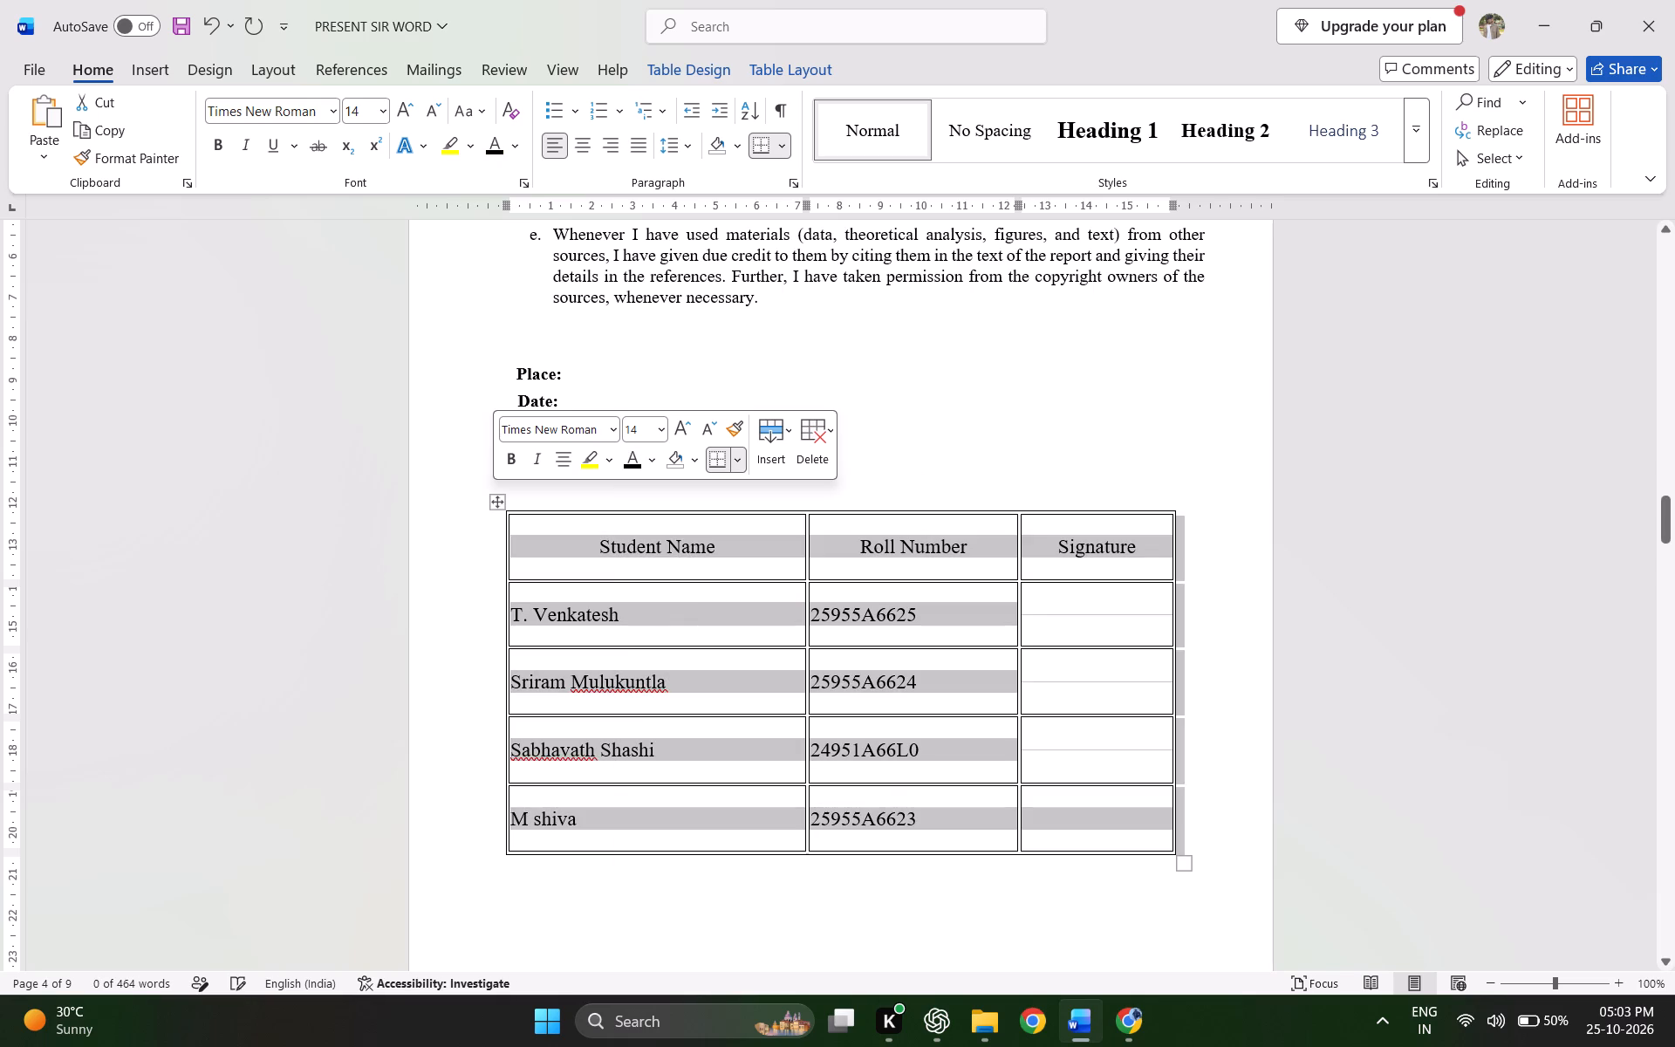
Apply all borders to the whole signature table.
click(709, 464)
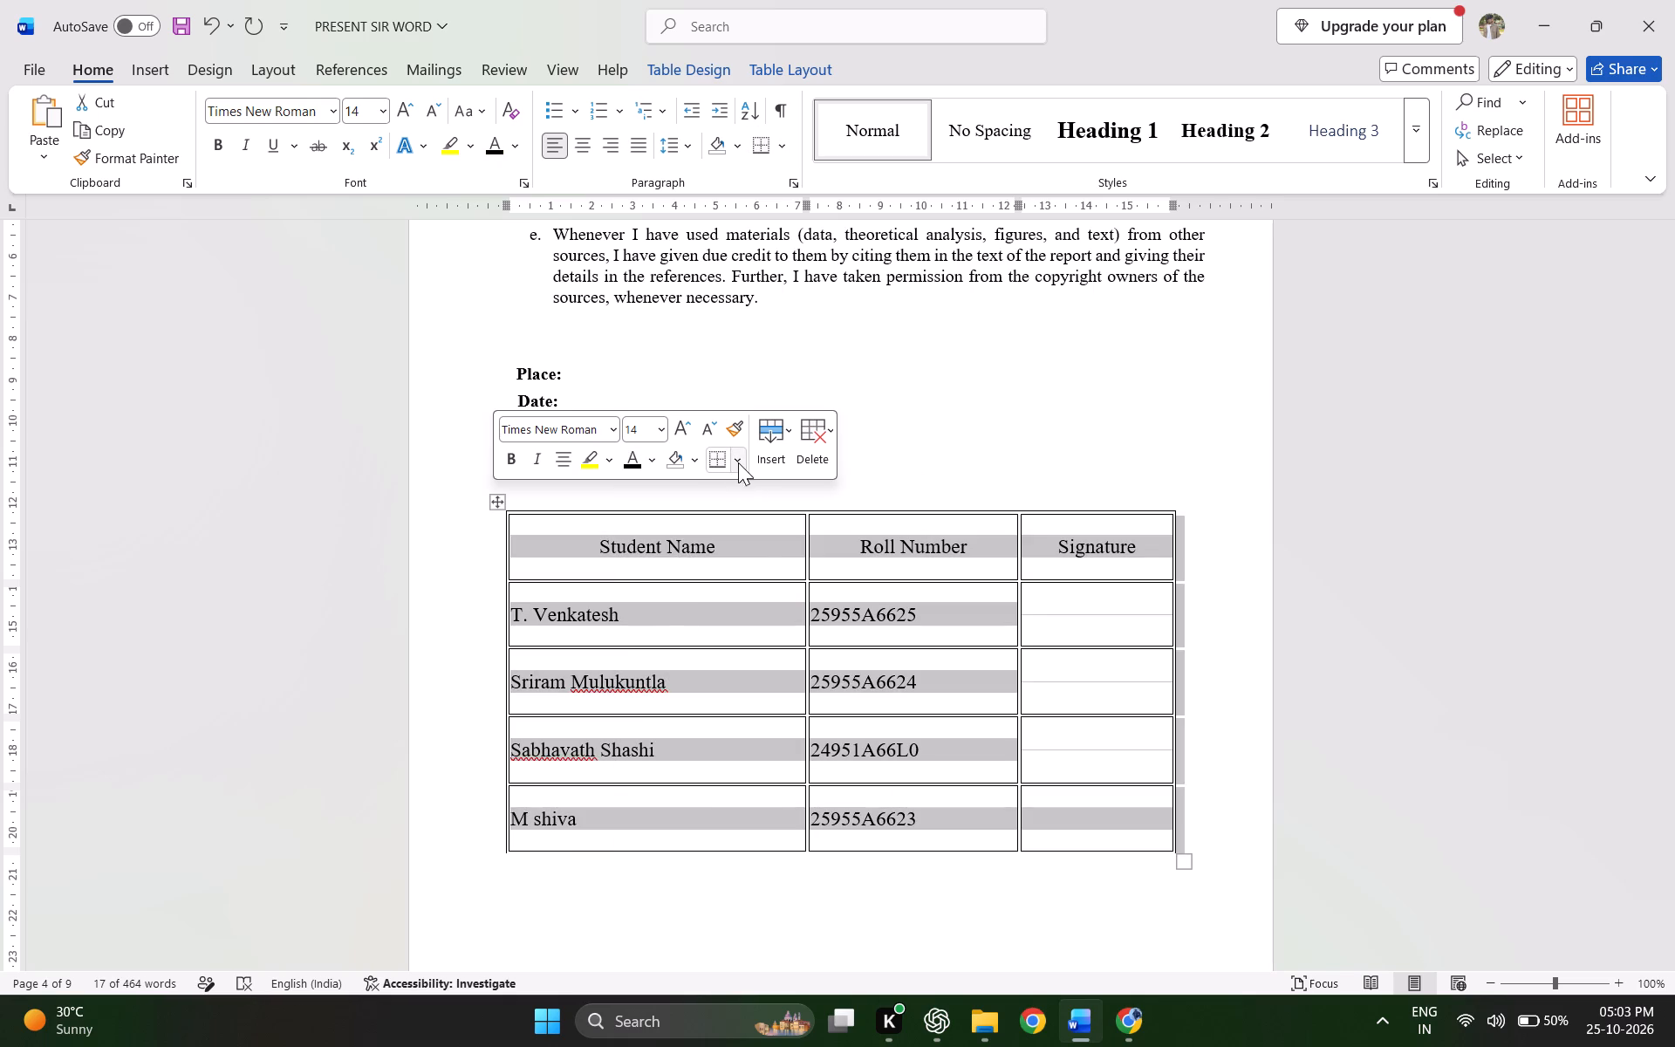
click(735, 461)
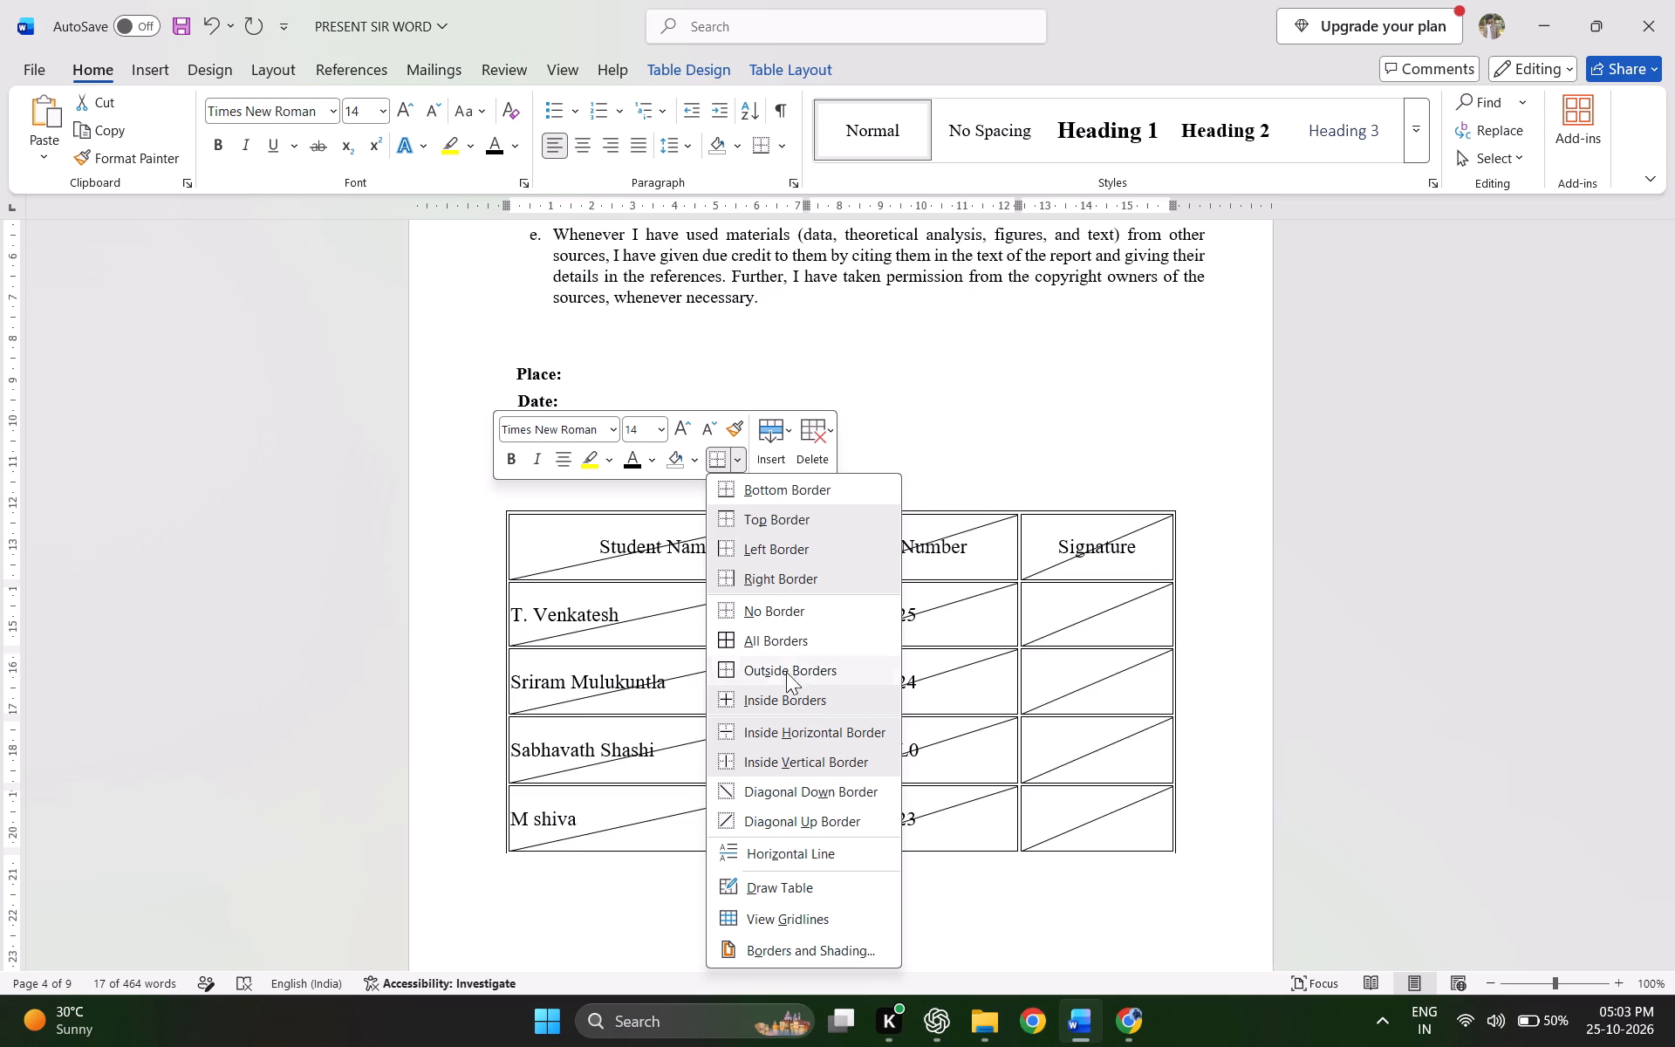
click(777, 647)
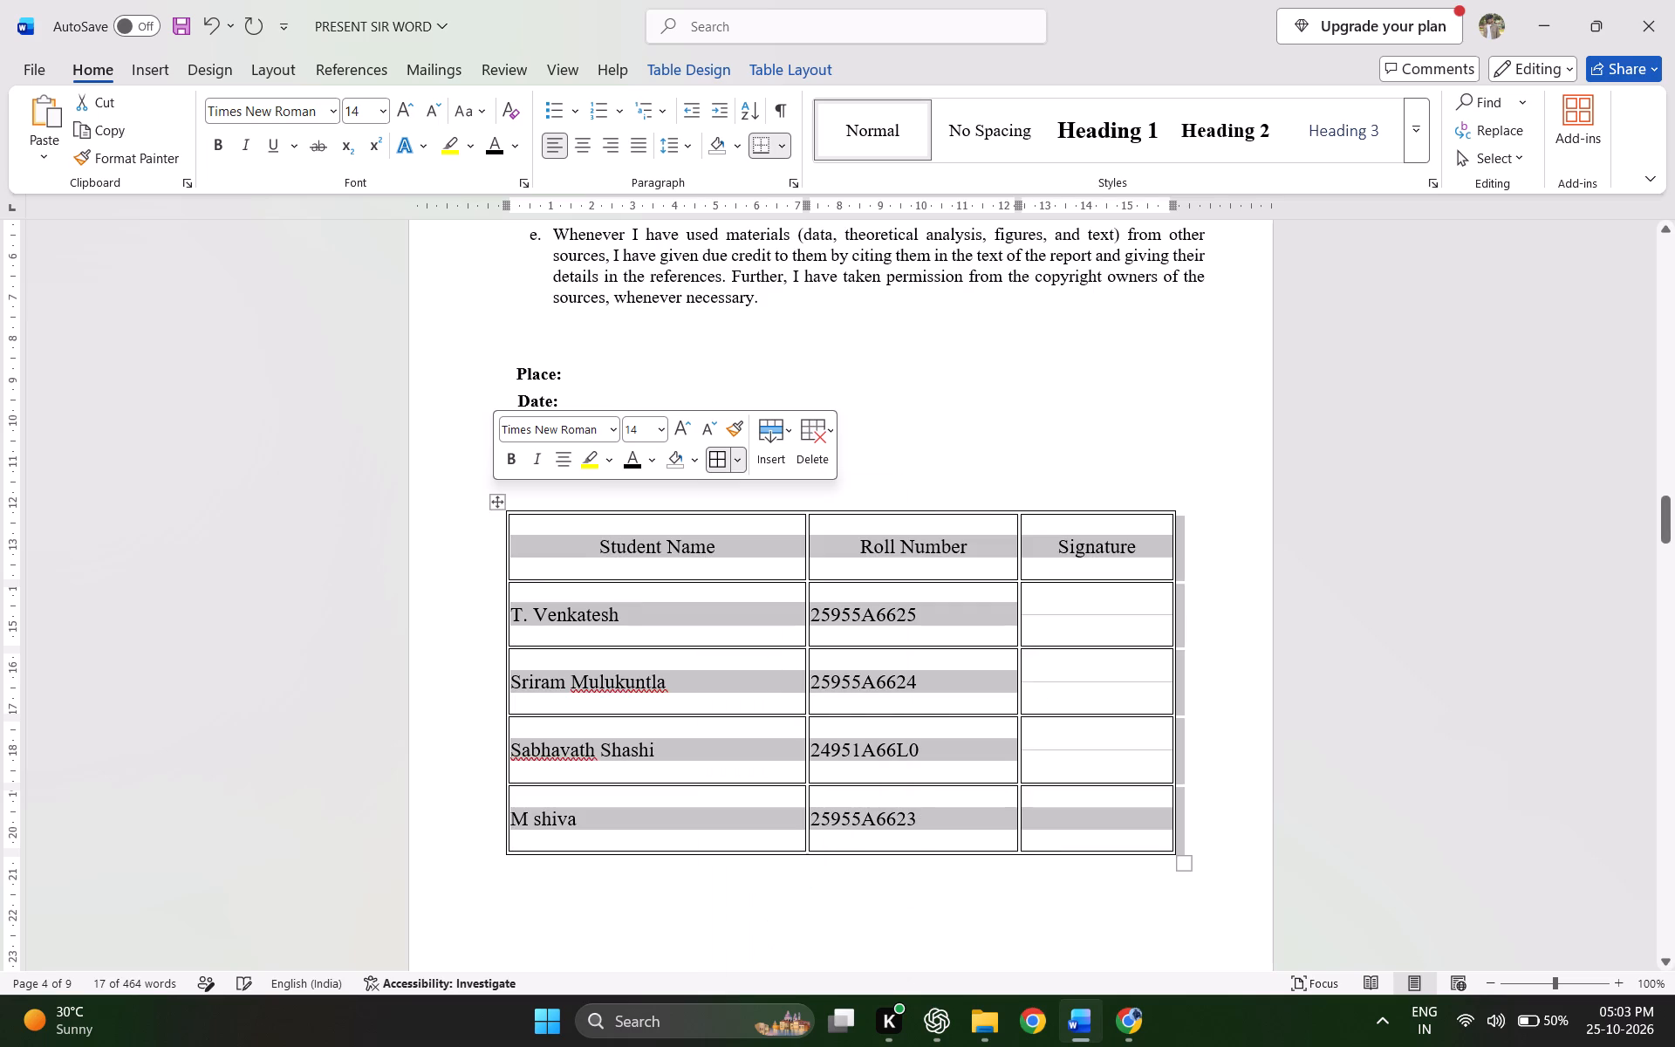
click(844, 929)
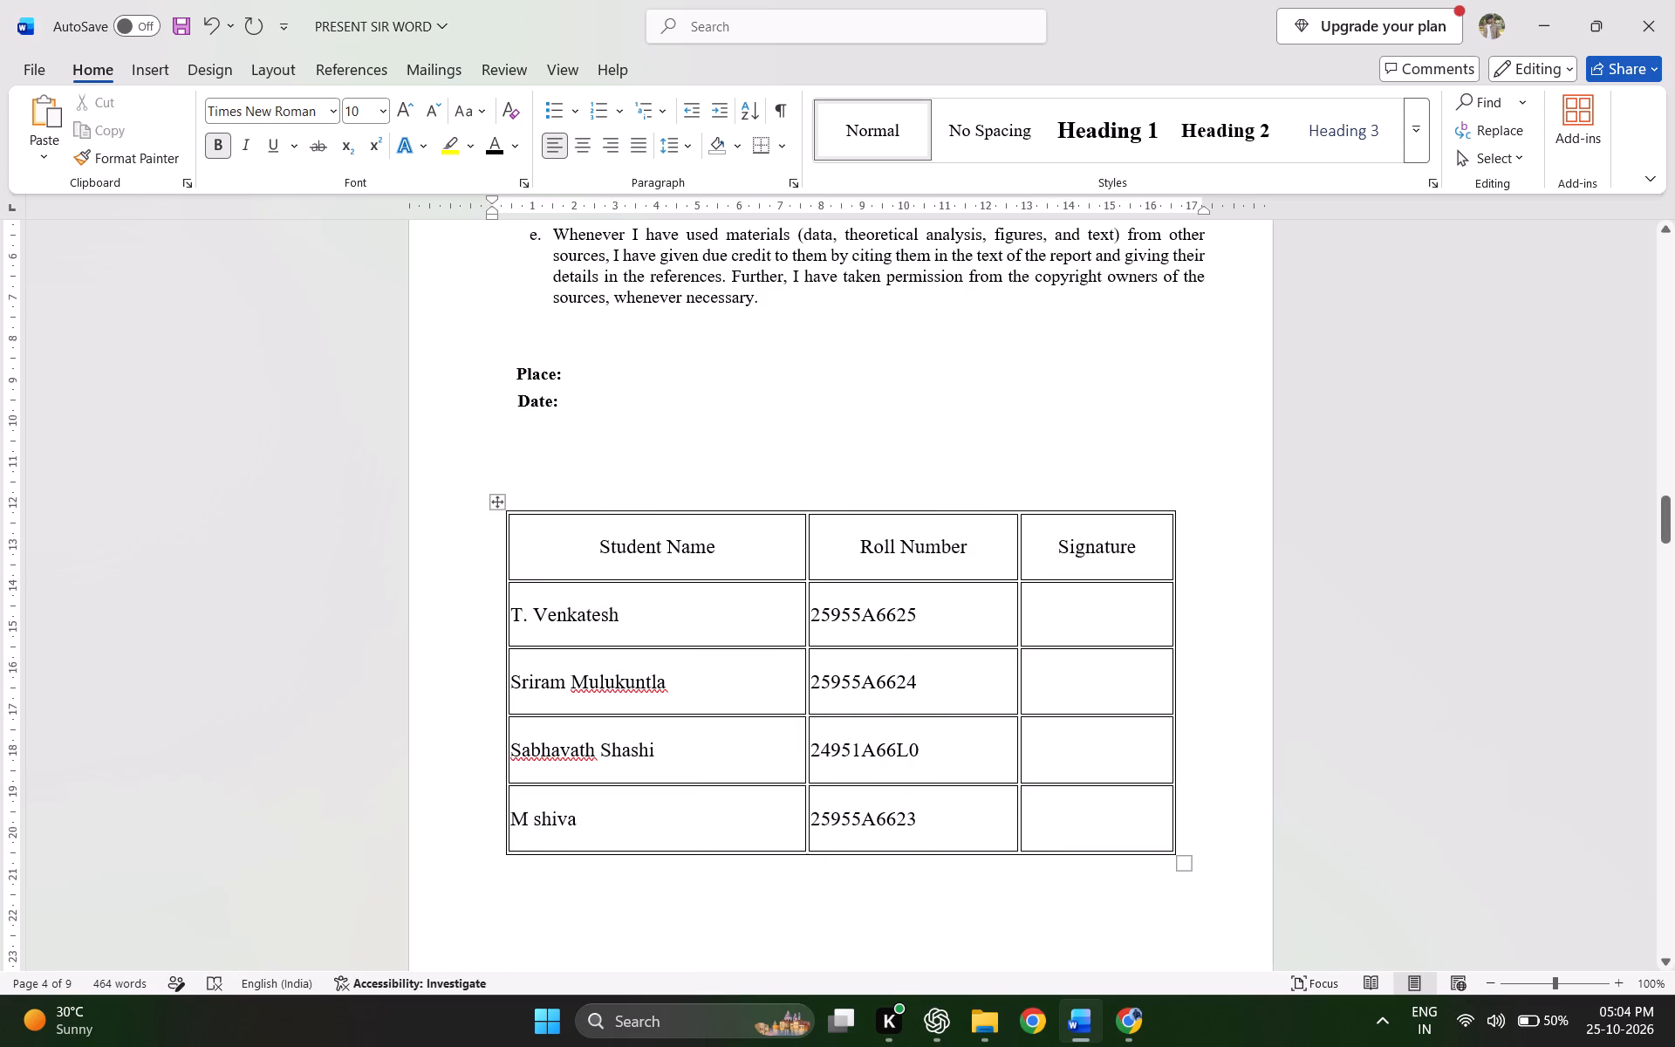
Resize the signature table to shorter rows and a width of about 17 cm.
drag(1177, 858, 1189, 784)
drag(1194, 805, 1182, 774)
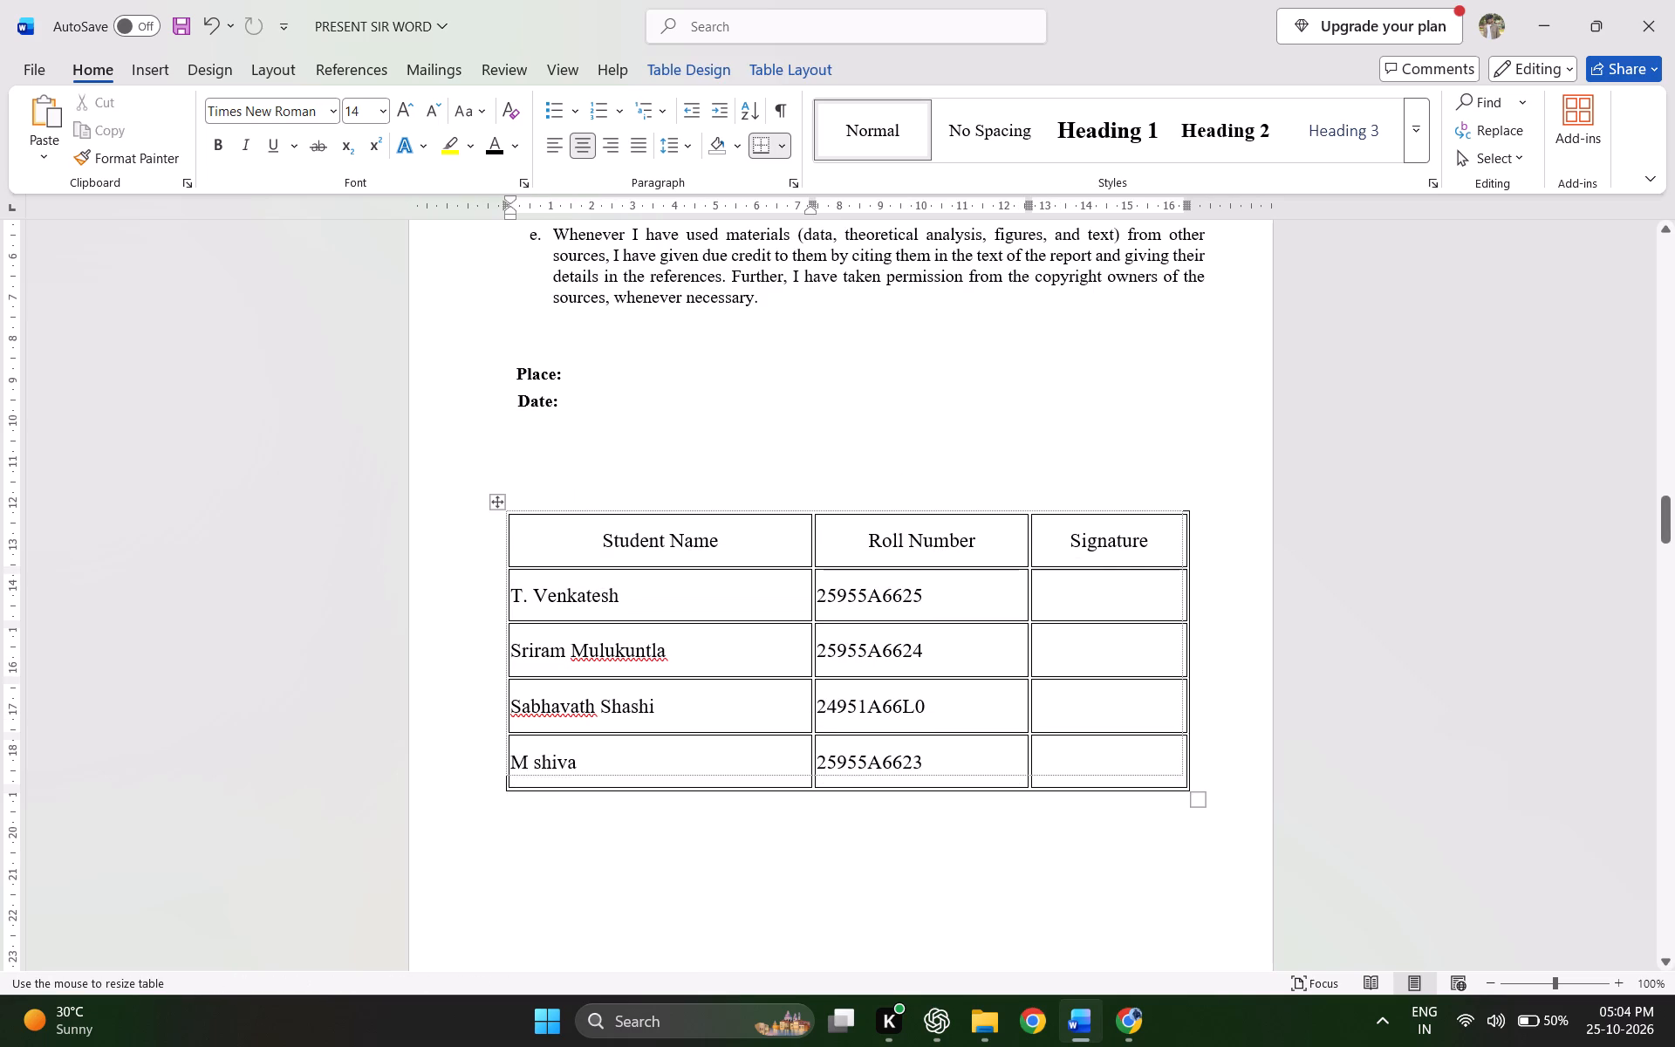
drag(1182, 774, 1201, 770)
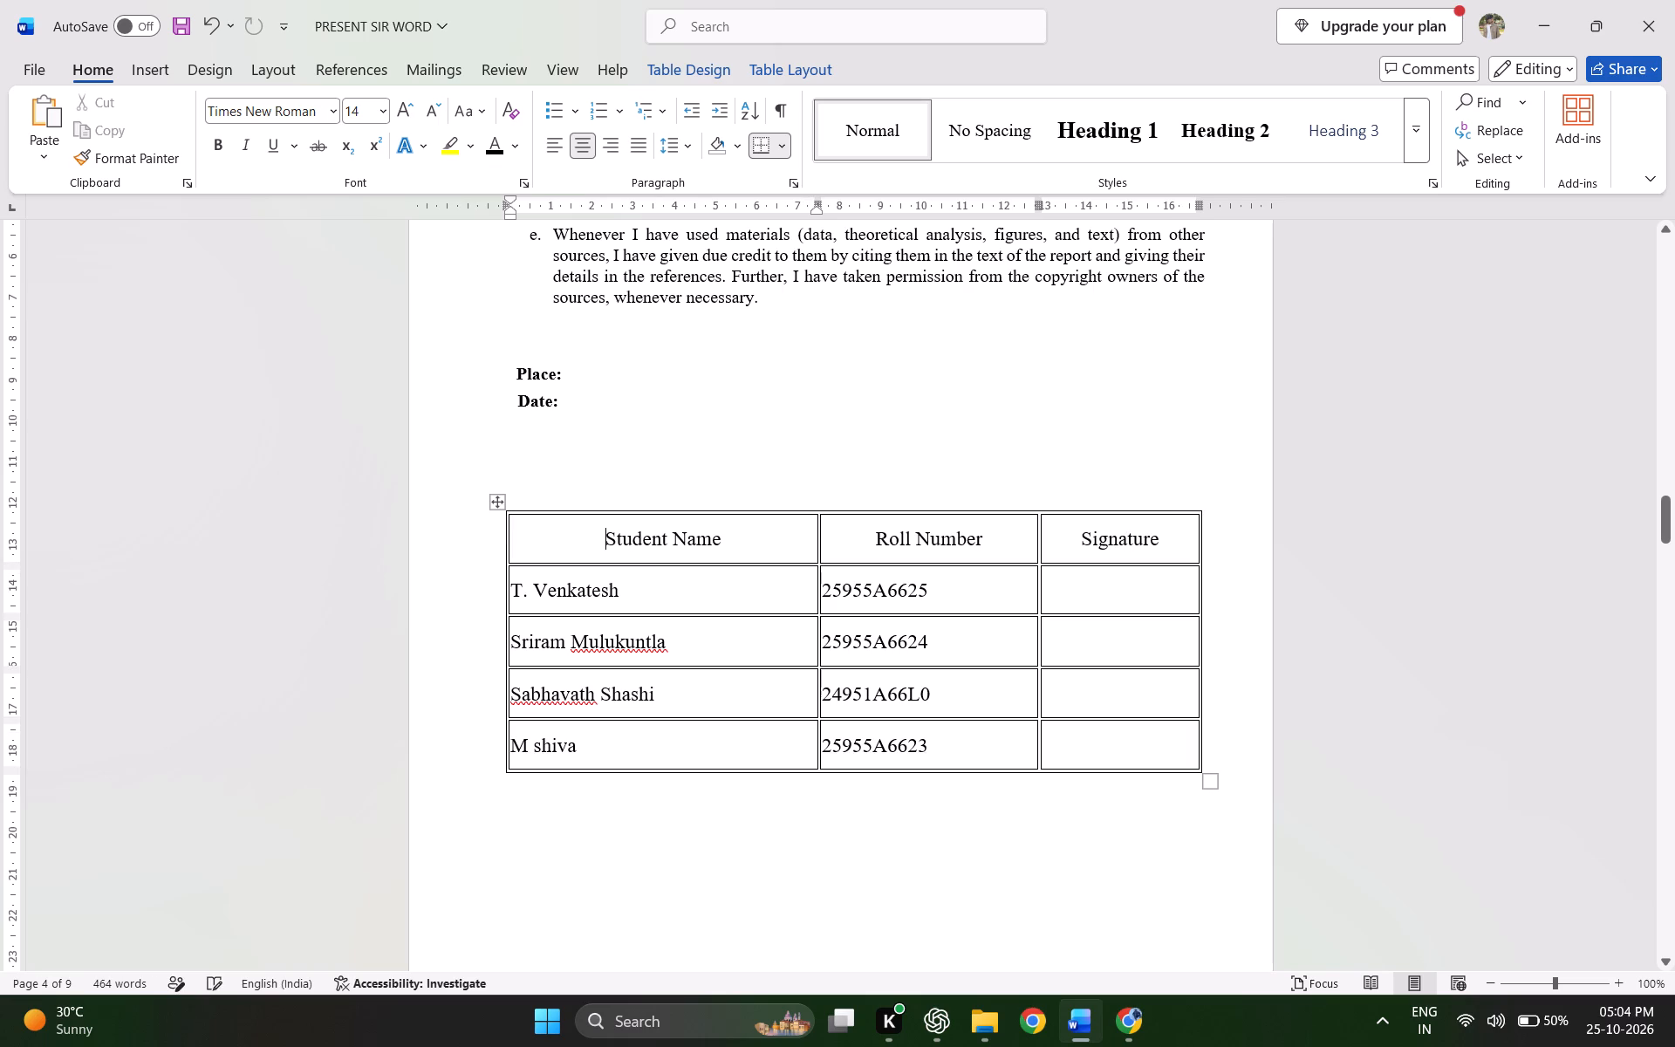
click(1037, 921)
Move the name from the second student row into the first student row, replacing the name there.
scroll(1034, 921, up, 3)
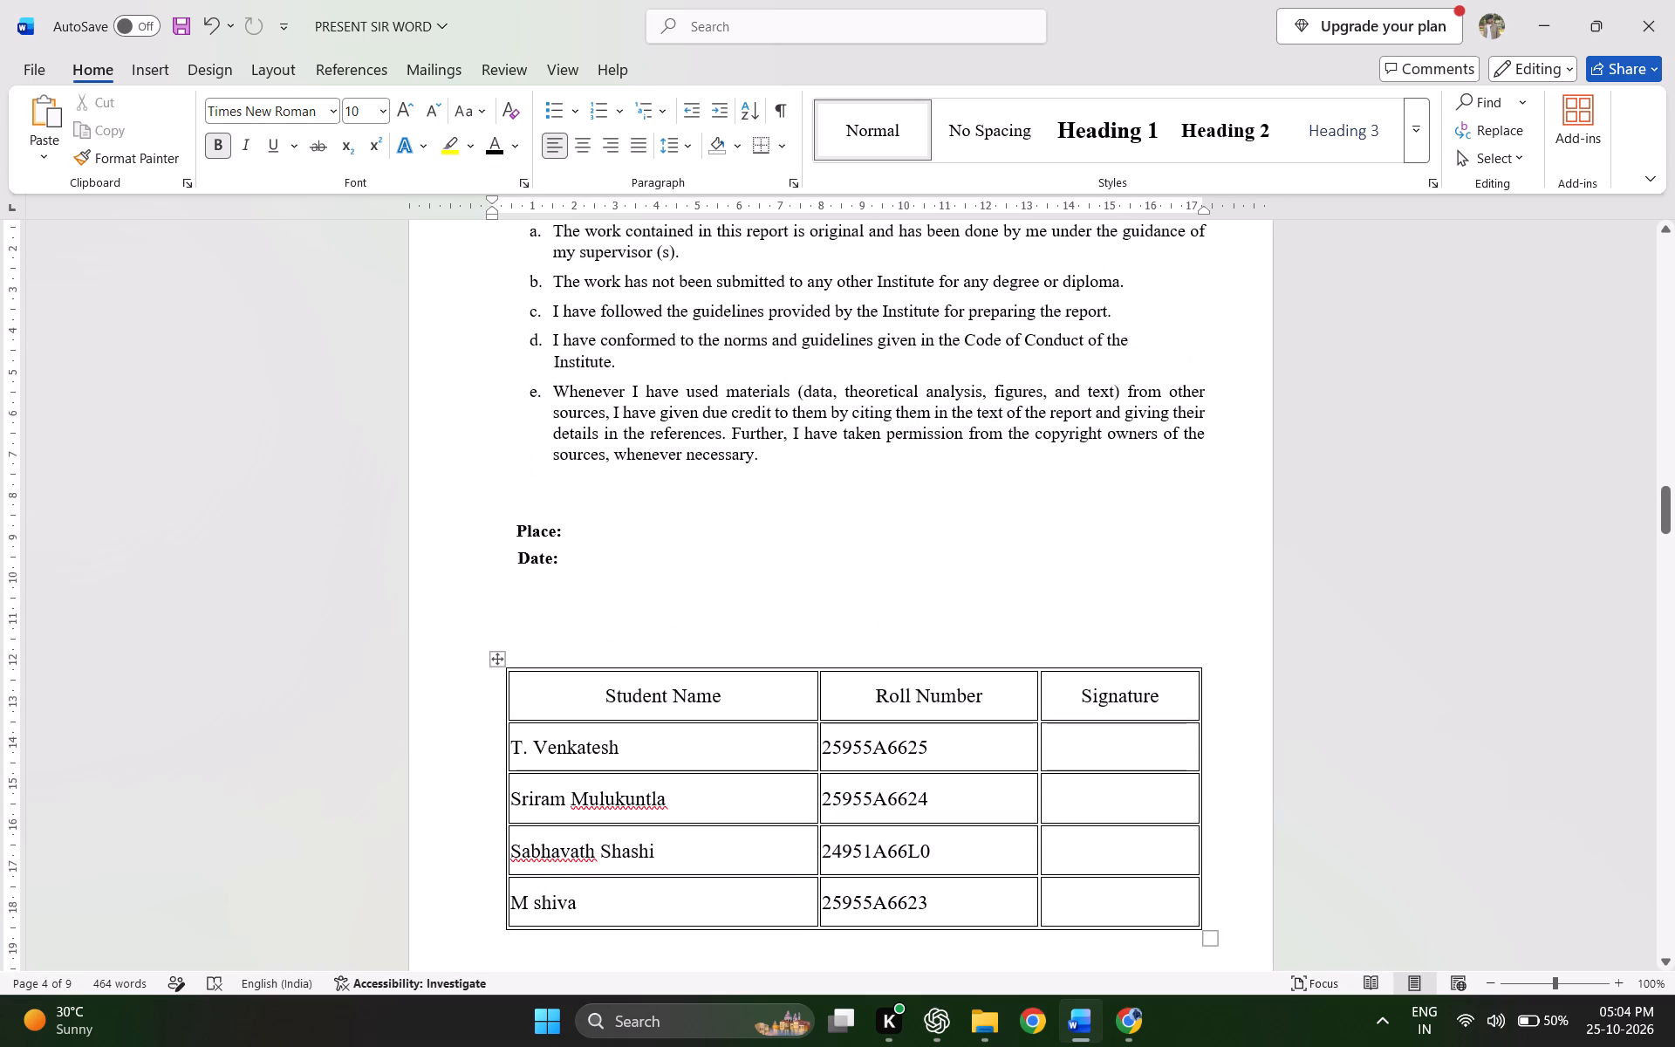
scroll(848, 854, down, 2)
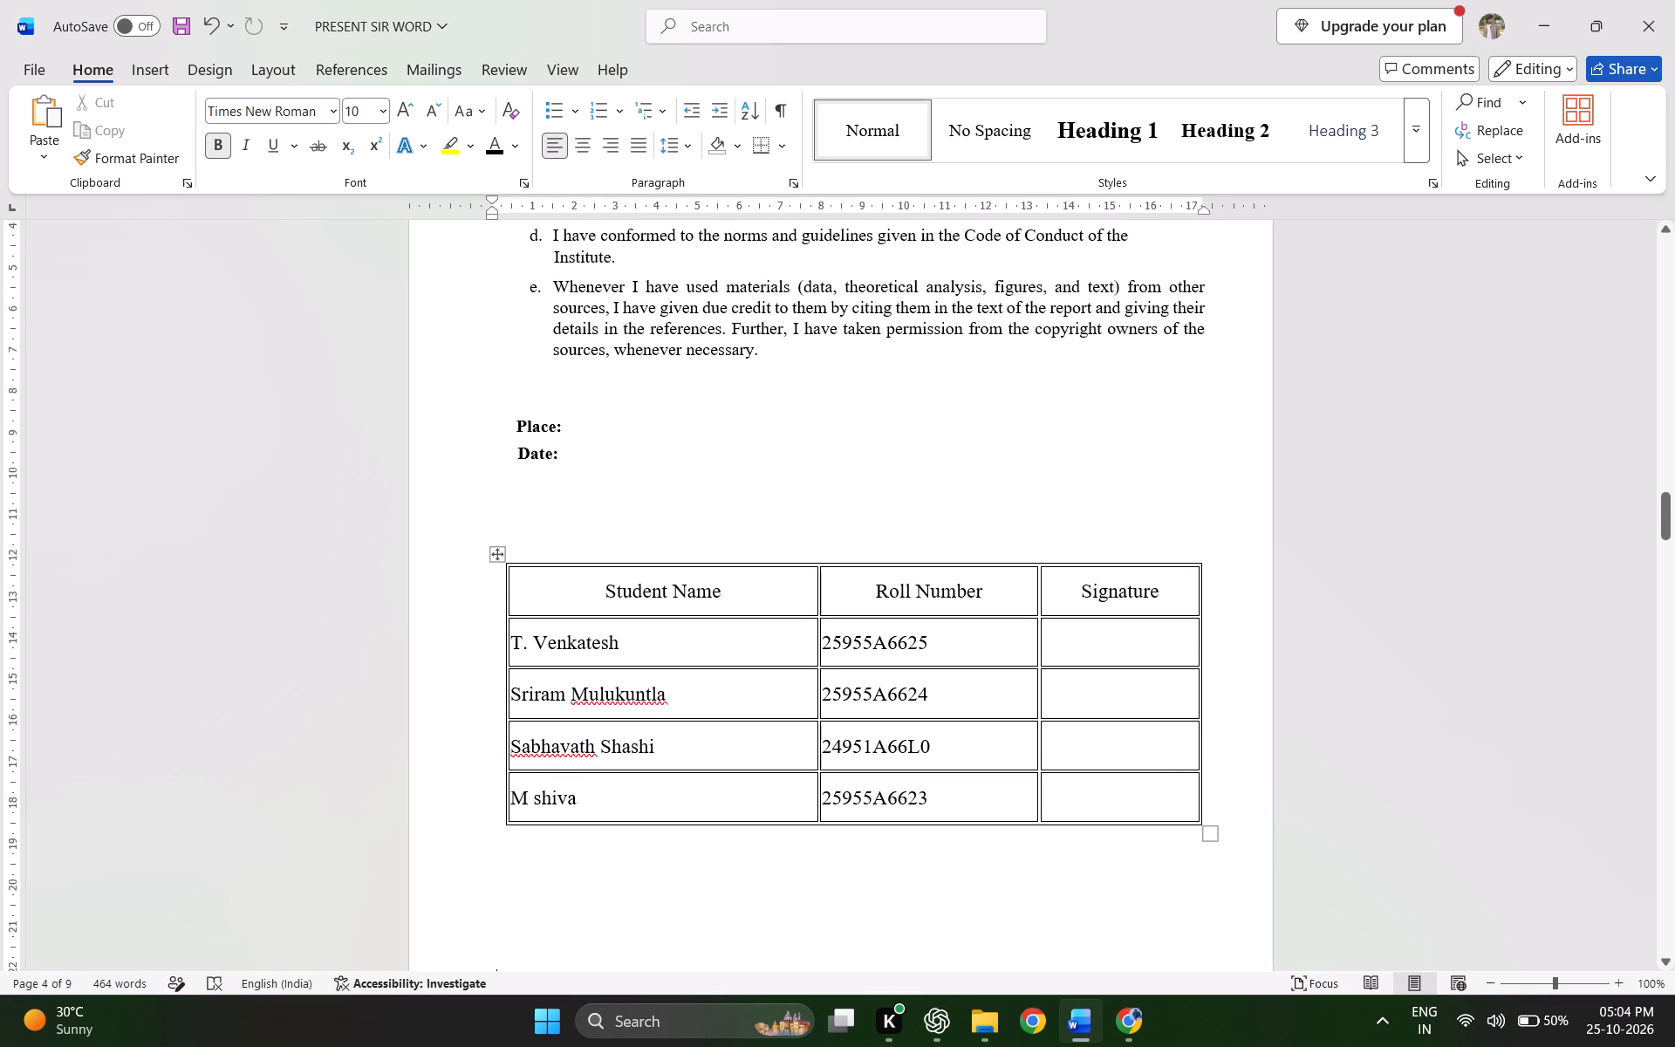
drag(671, 696, 536, 694)
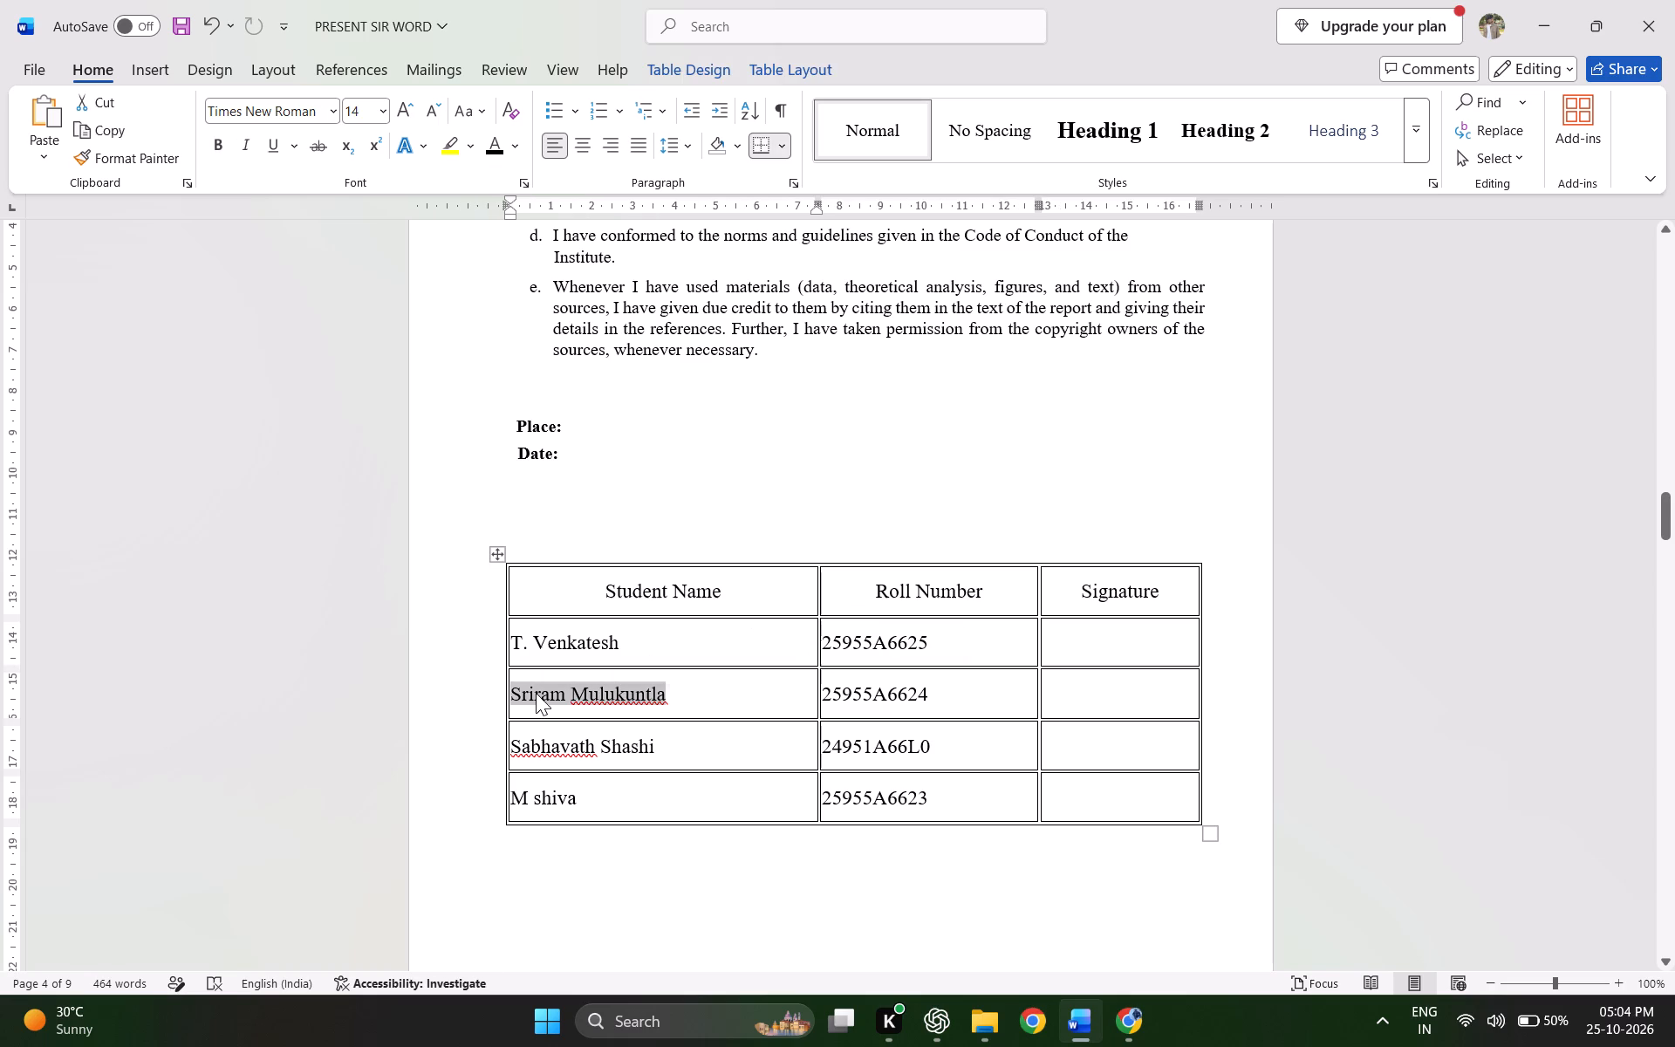
key(ctrl+x)
drag(634, 642, 518, 647)
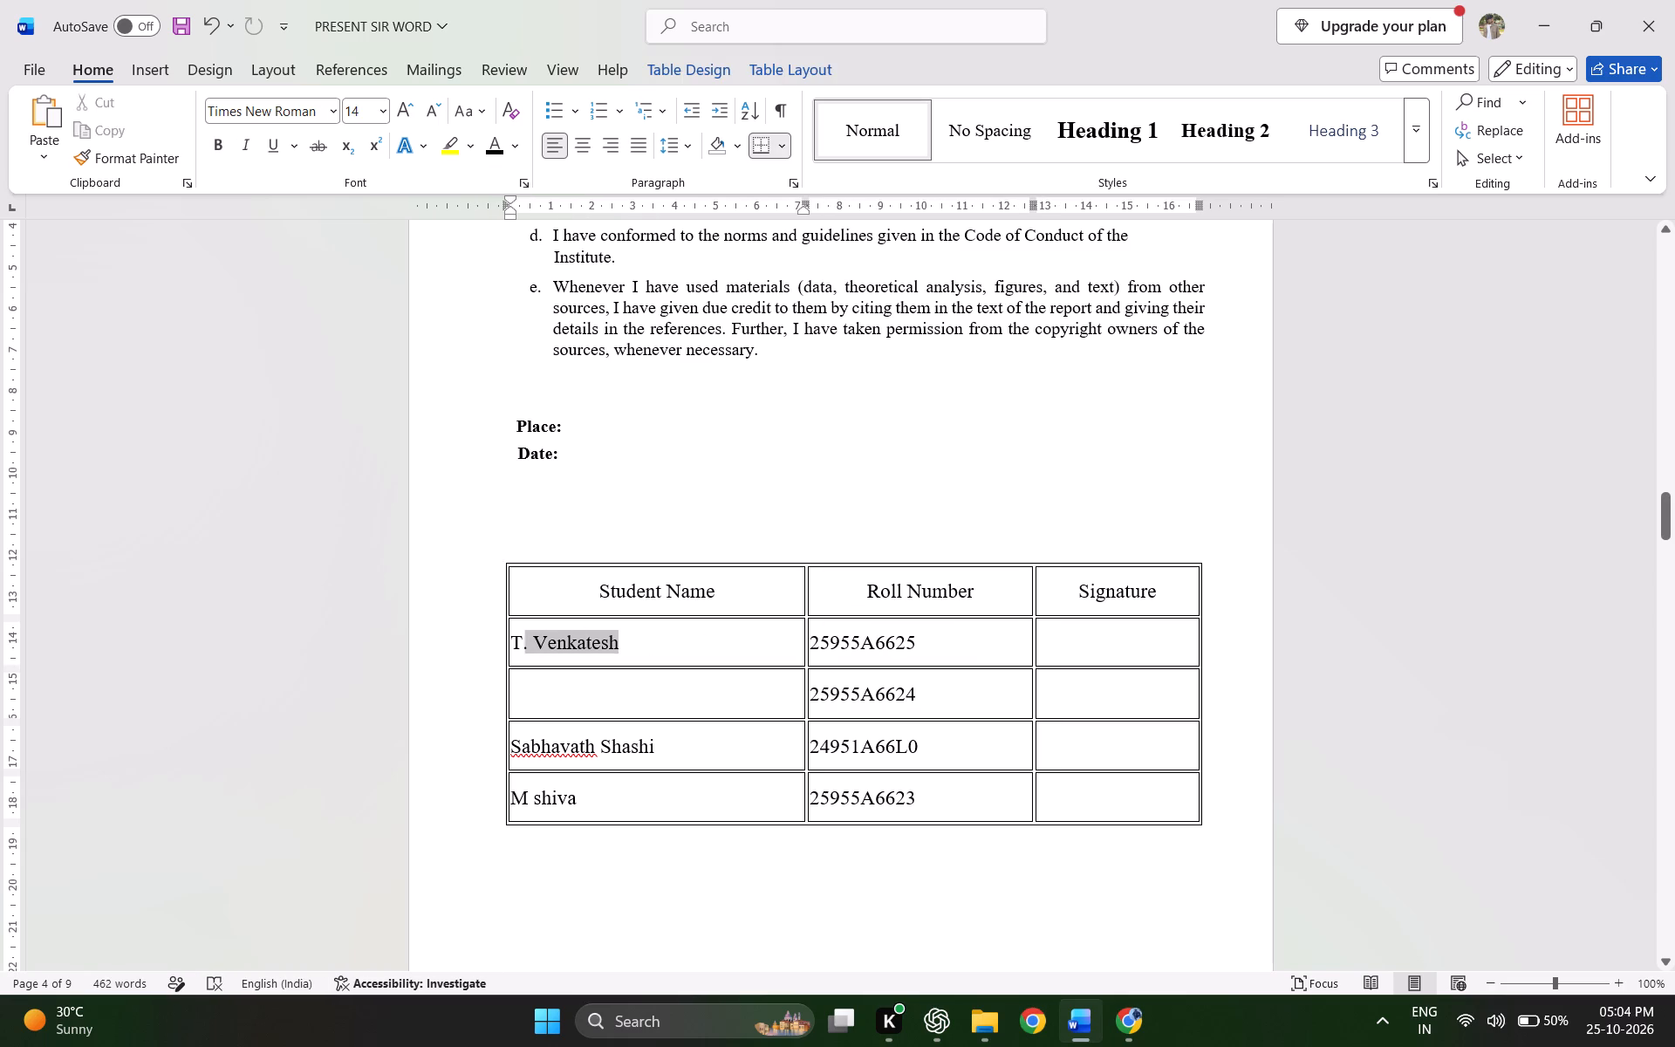
drag(518, 647, 510, 647)
key(ctrl+v)
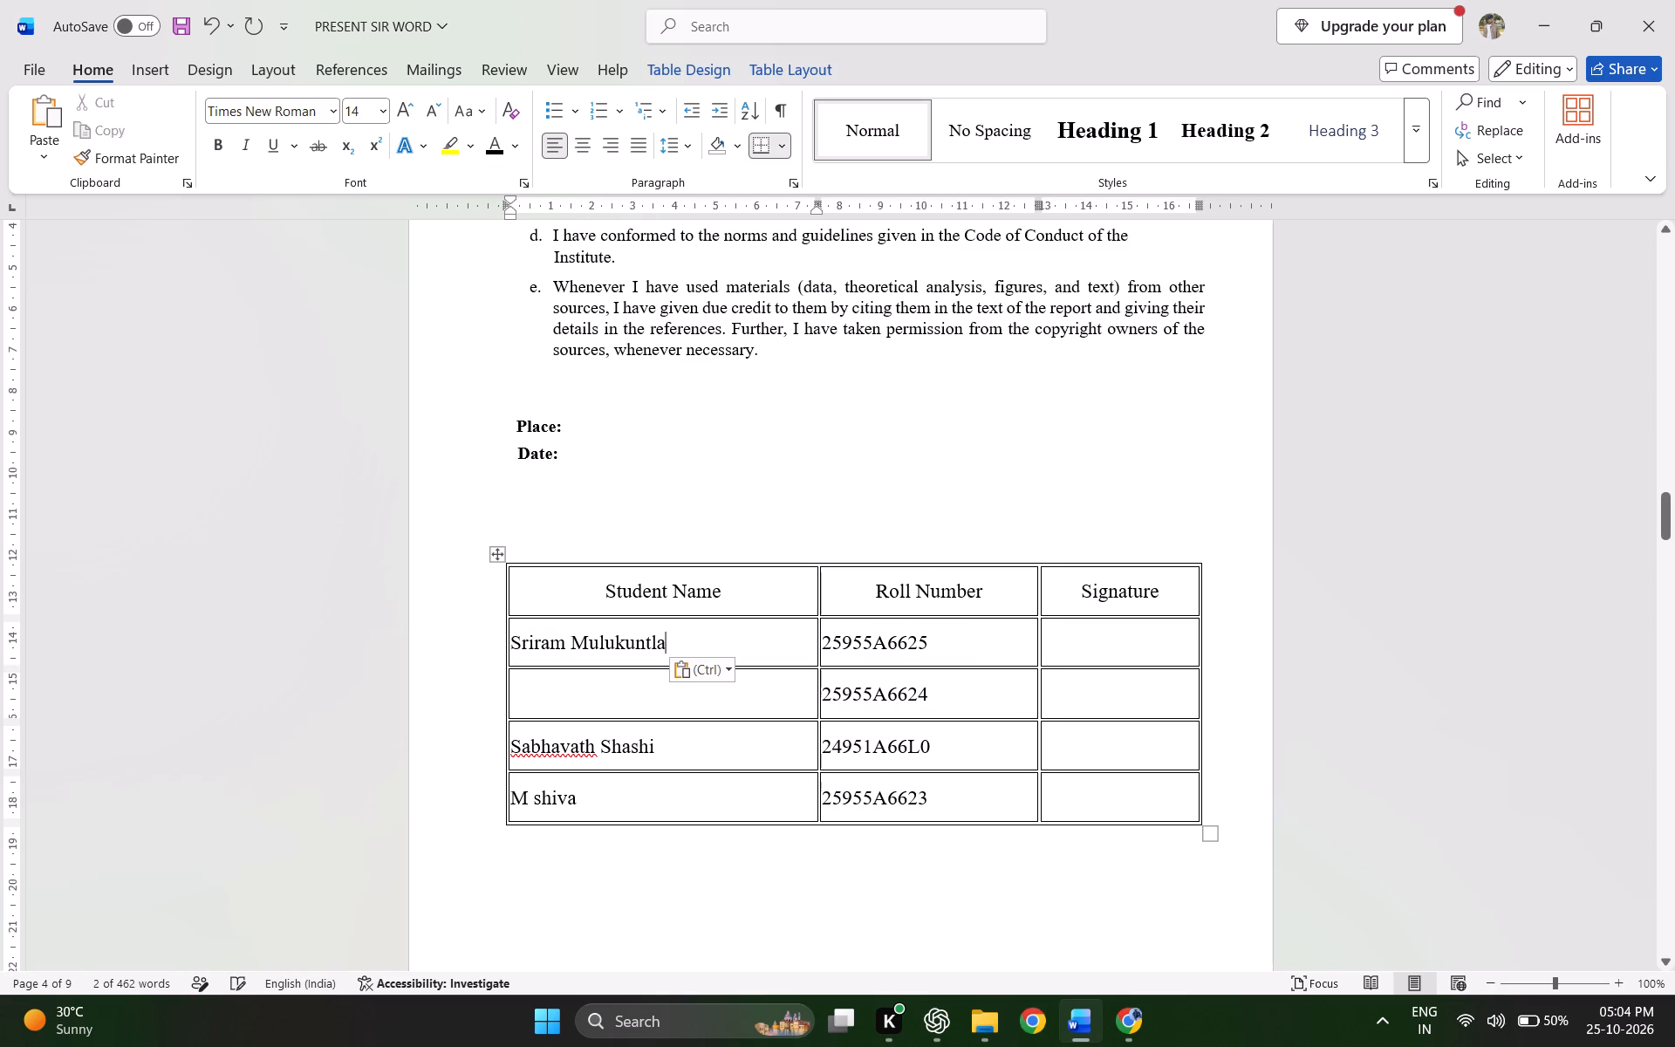
Move the name from the third student row into the empty name cell of the second student row.
drag(663, 749, 538, 747)
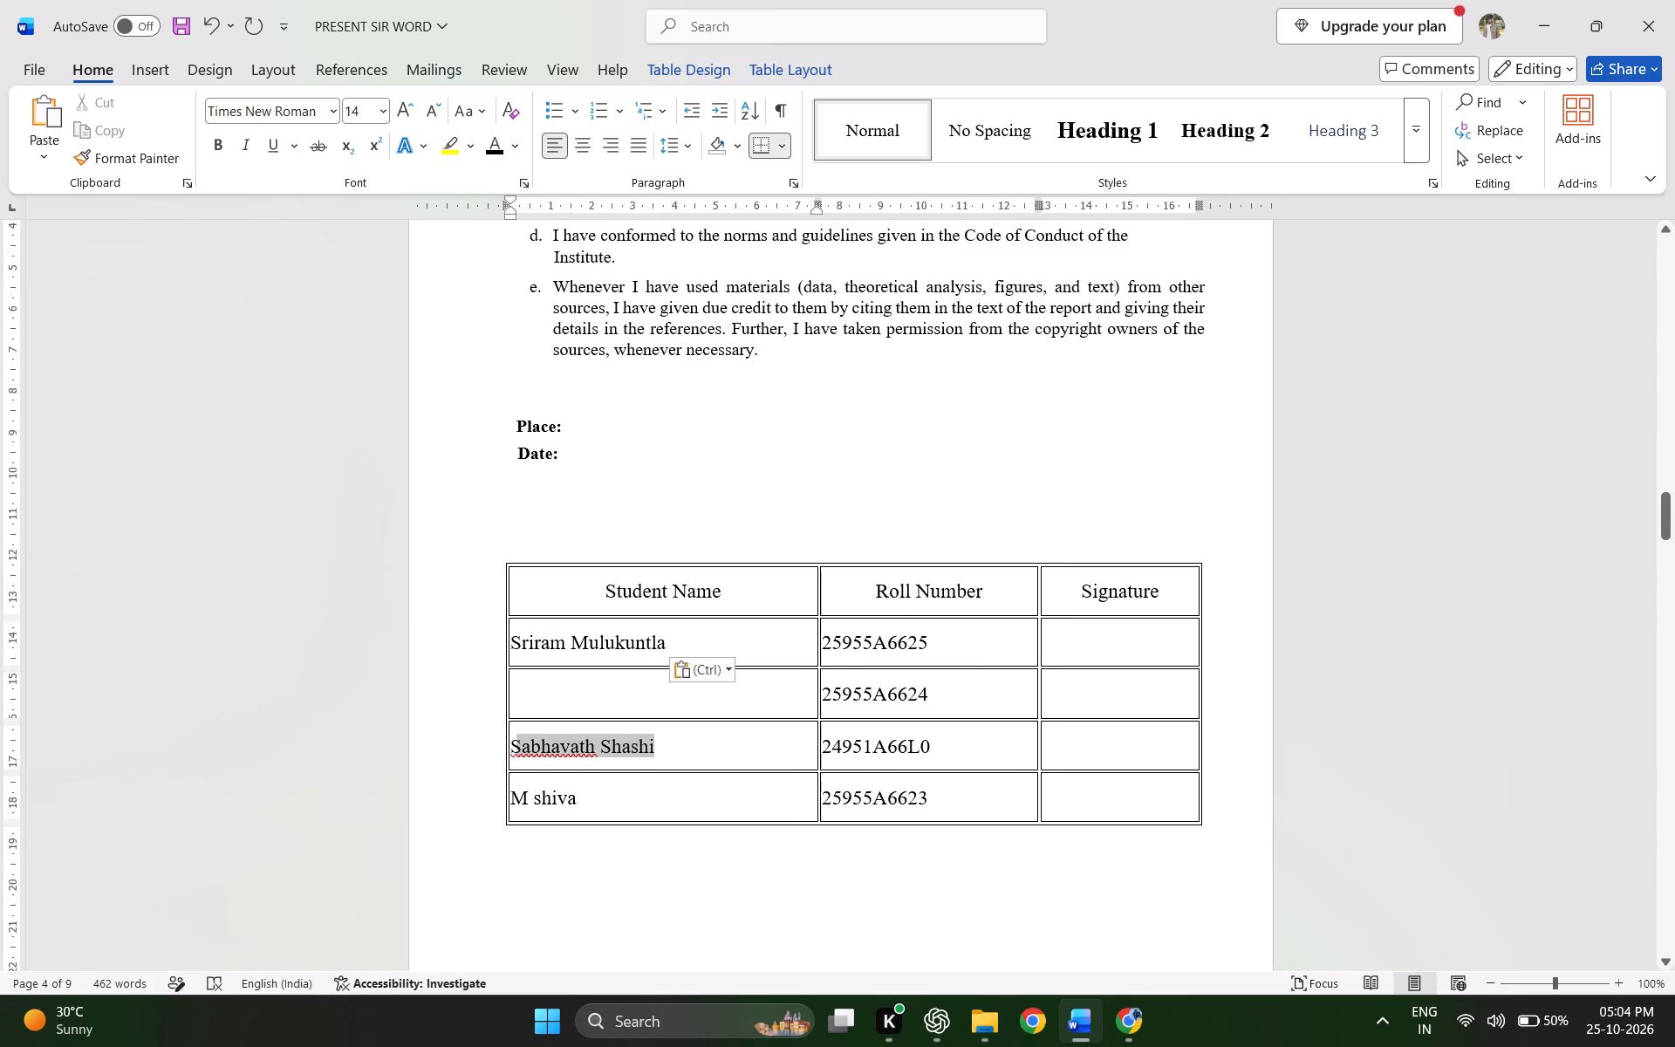
drag(538, 747, 520, 743)
key(ctrl+x)
click(584, 687)
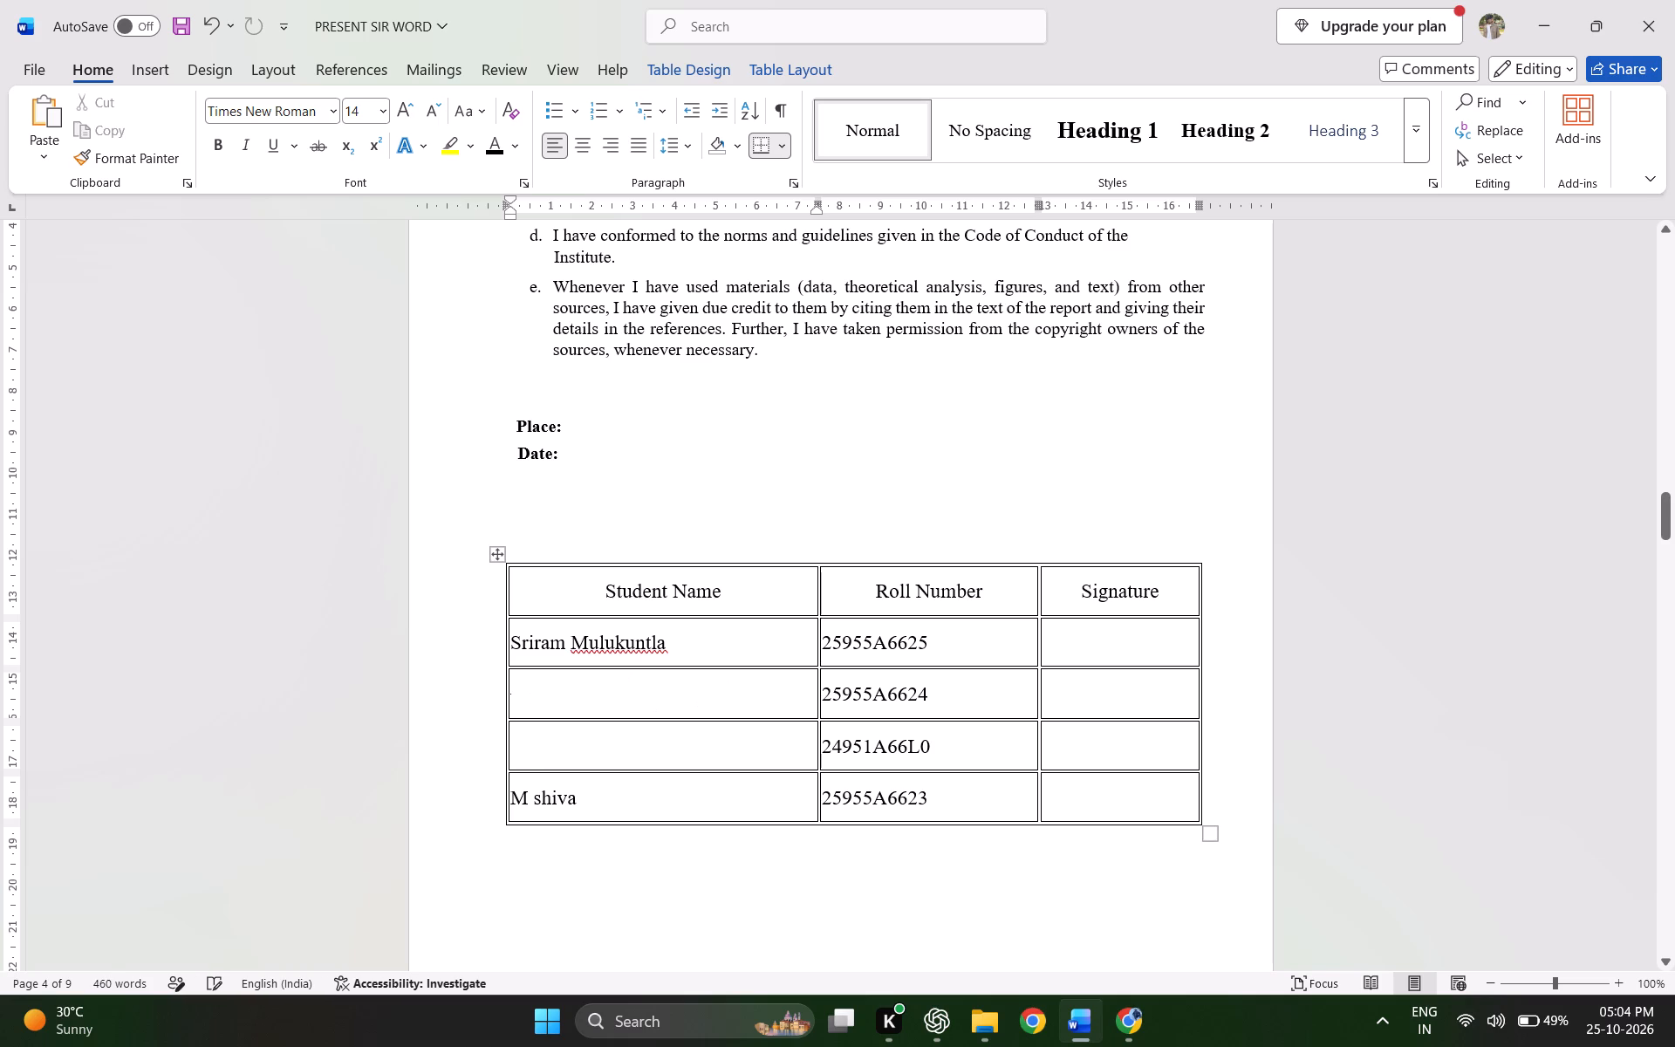
key(ctrl+v)
Enter the name formerly in the first student row into the third row's name cell, with initial capitals and no period.
click(564, 750)
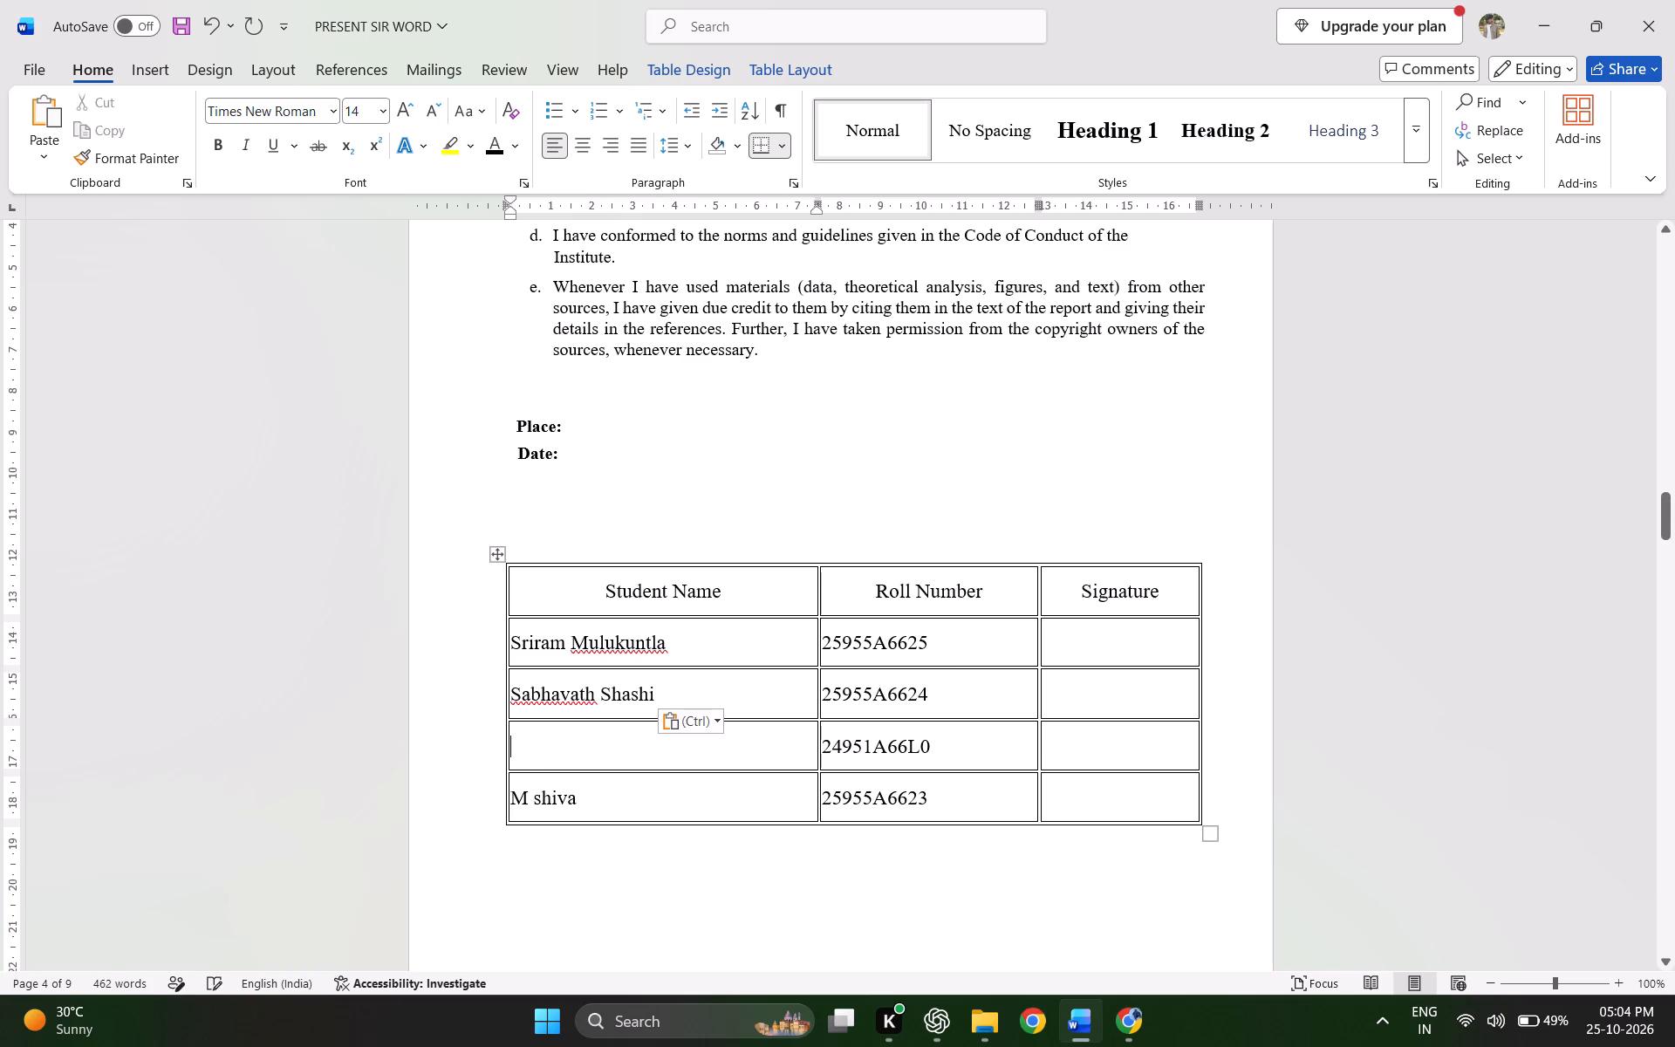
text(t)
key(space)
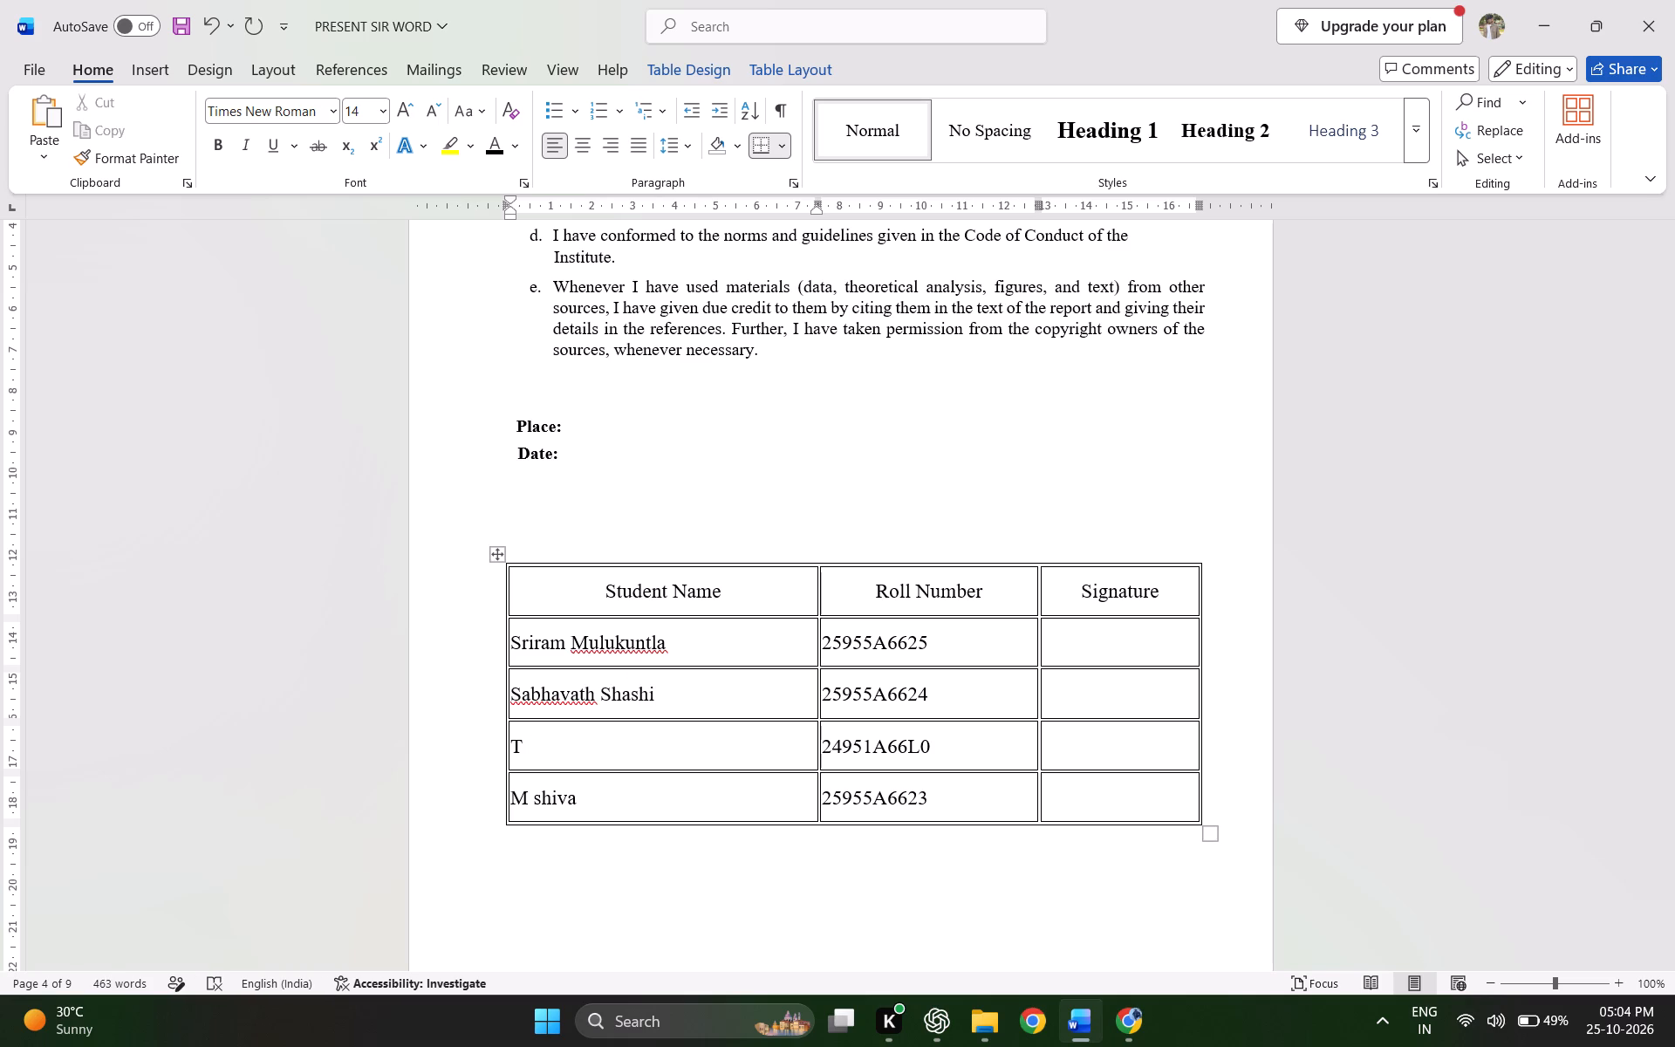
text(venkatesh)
click(536, 752)
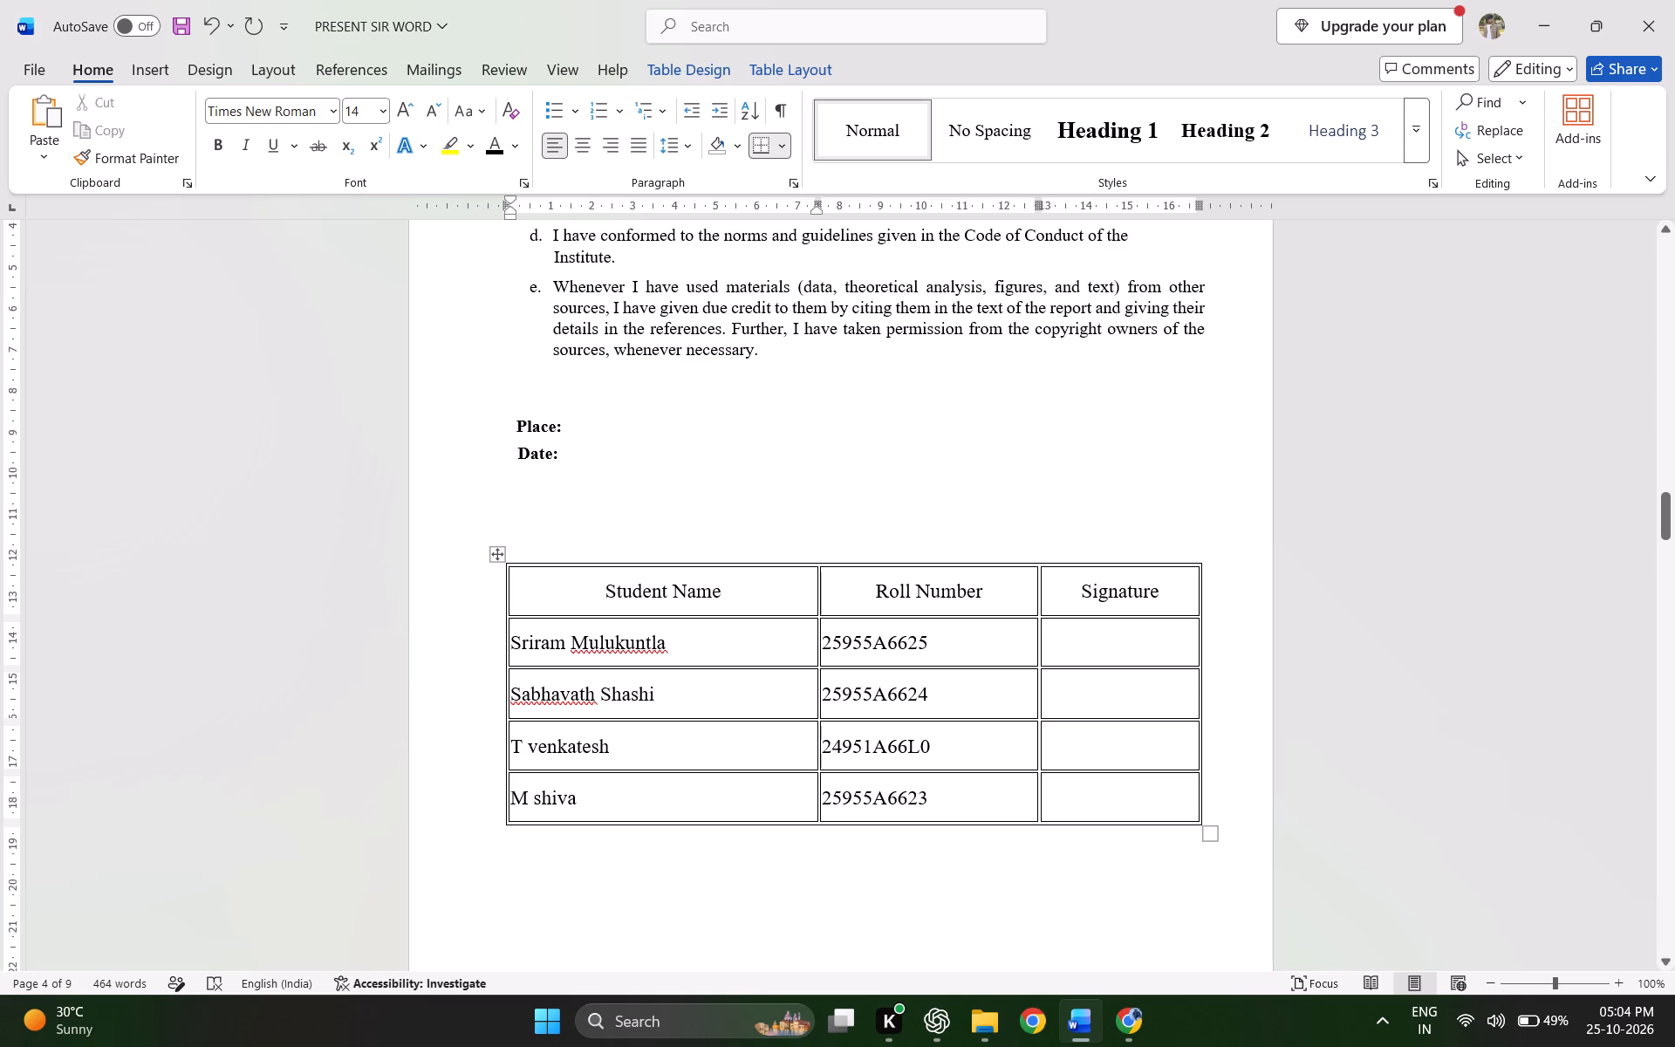
key(BackSpace)
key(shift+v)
On the title page, expand the initial in the third listed member's name to the full family name in capitals.
click(670, 797)
scroll(716, 828, up, 7)
scroll(810, 837, up, 18)
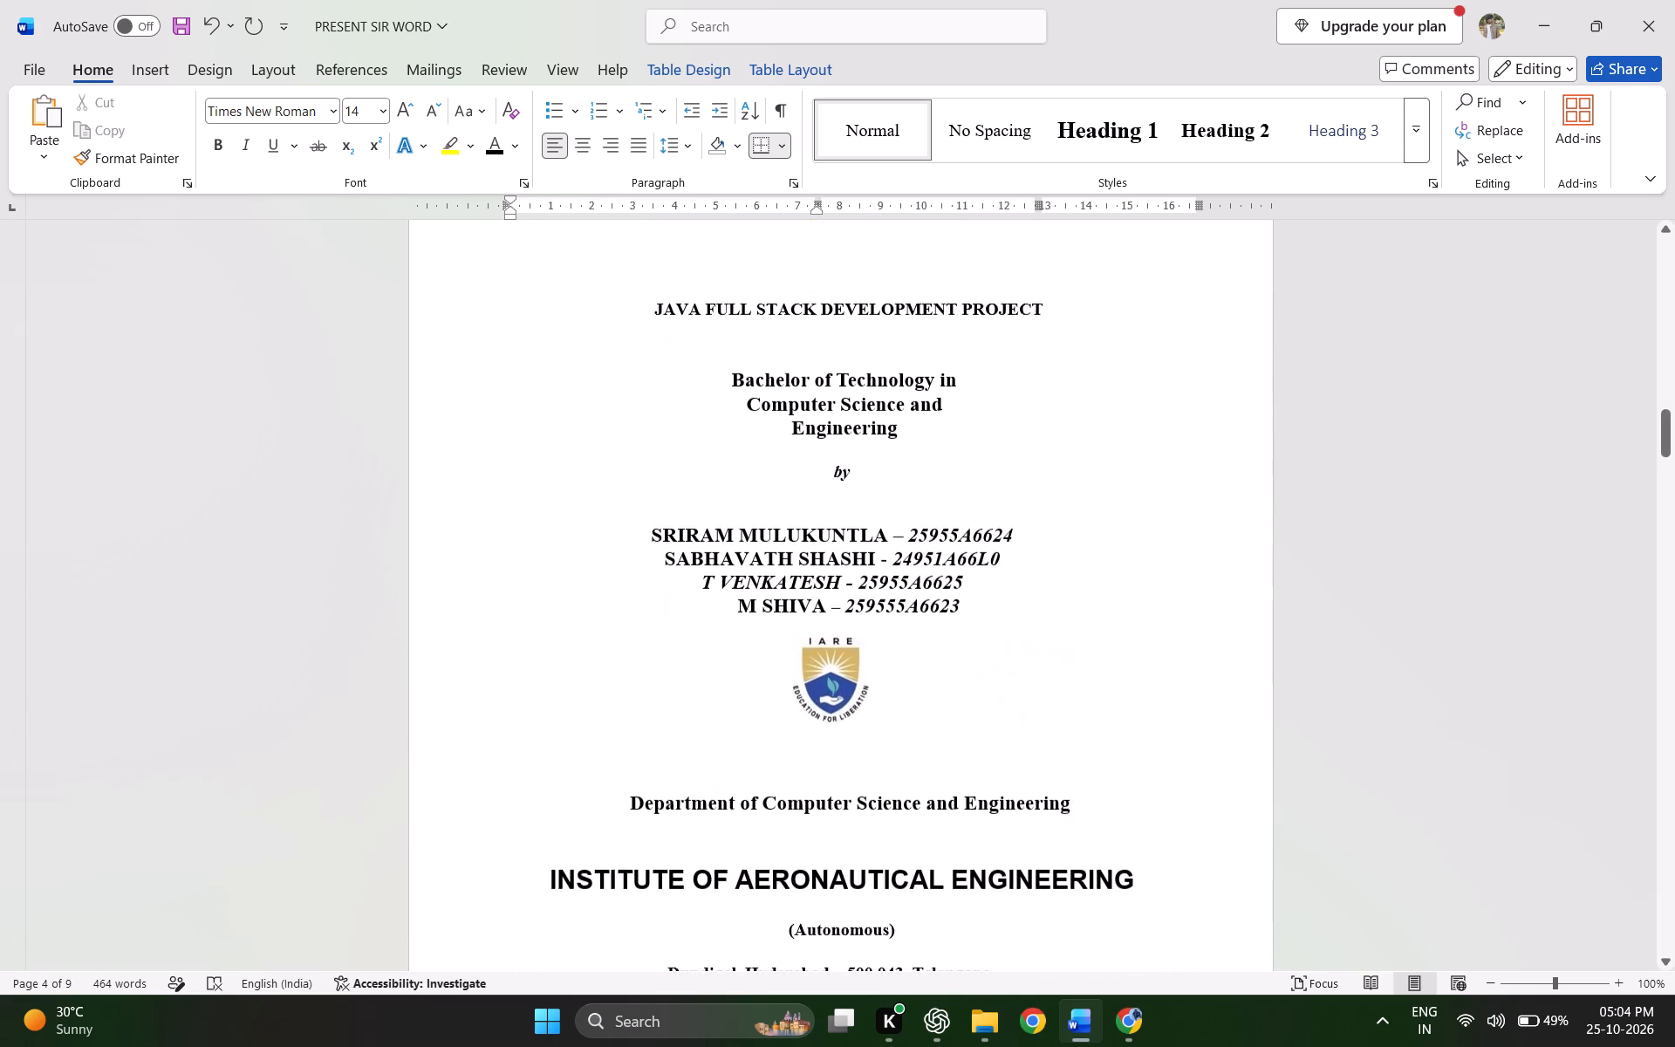
scroll(817, 837, up, 1)
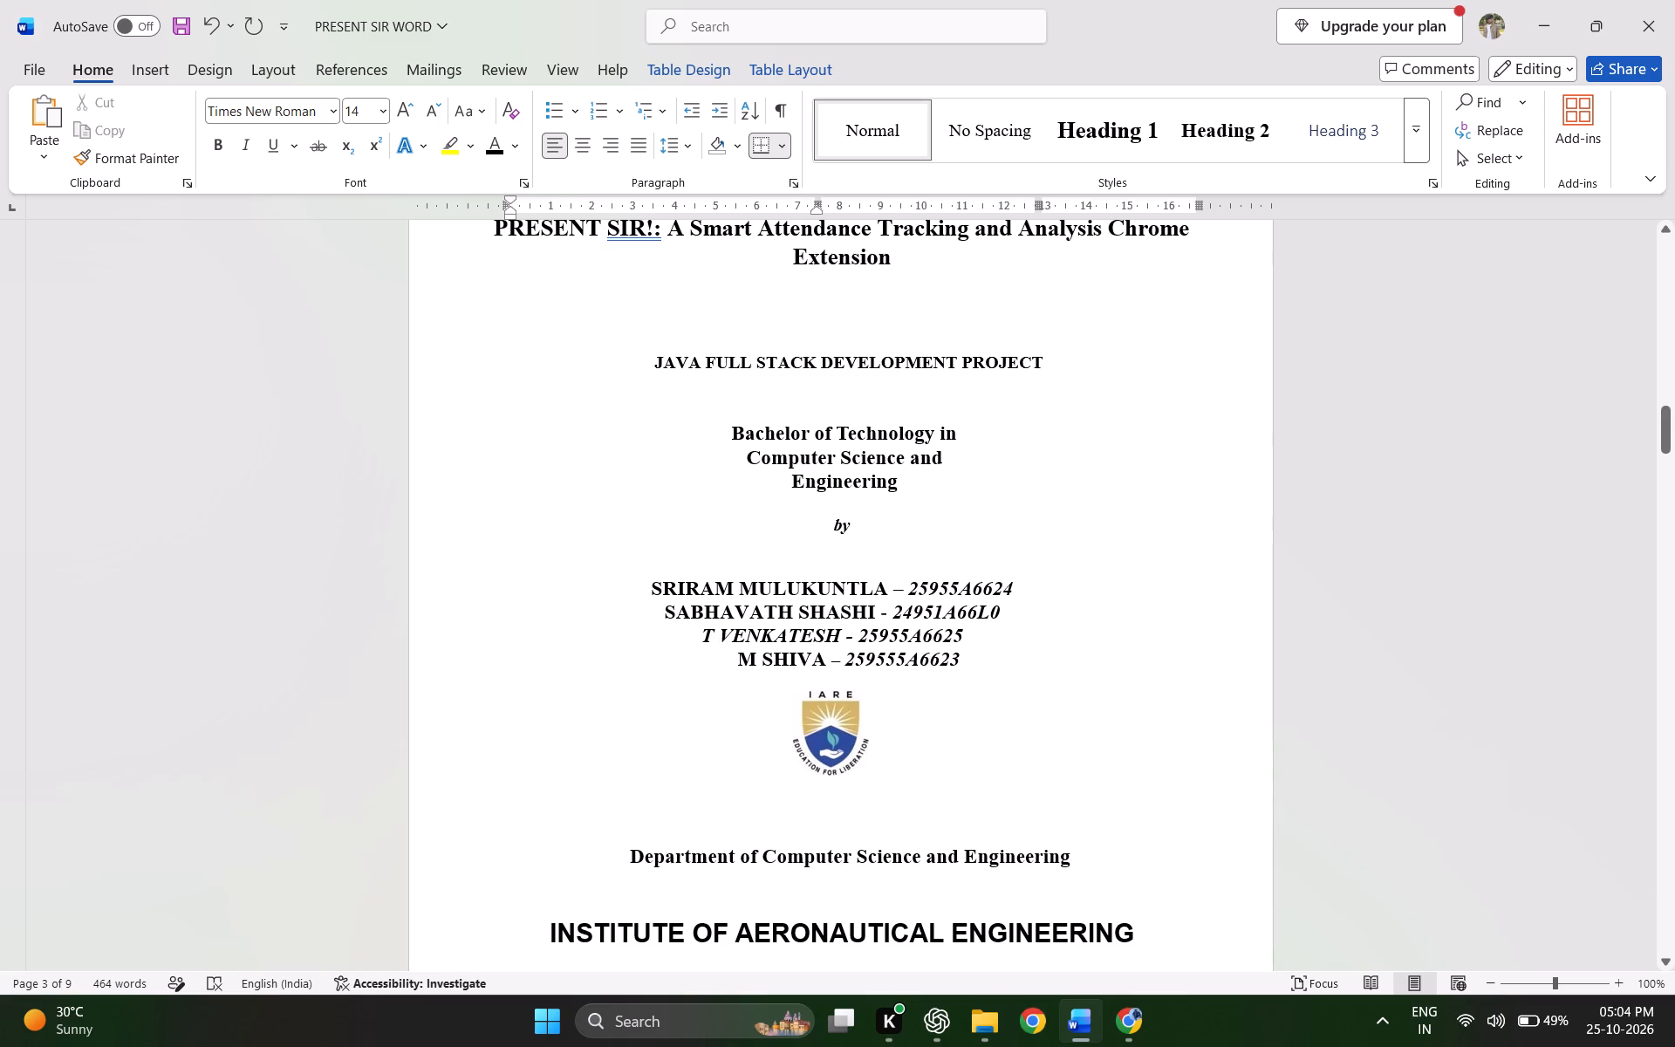
click(716, 635)
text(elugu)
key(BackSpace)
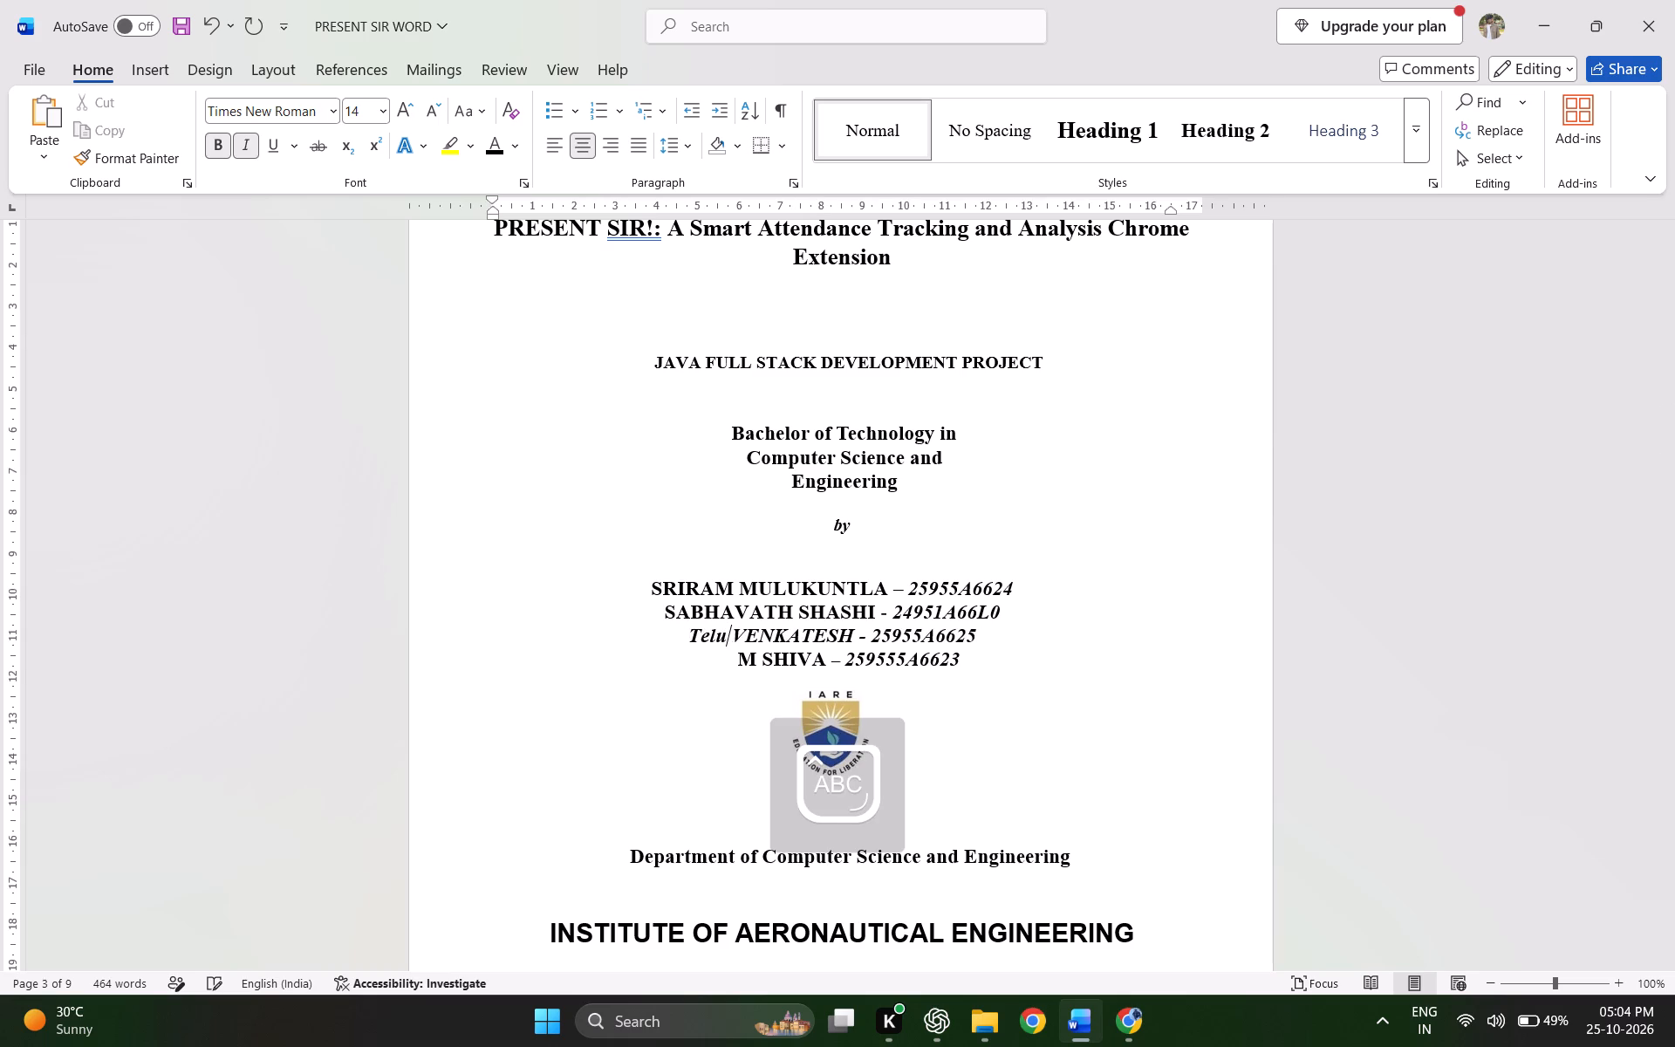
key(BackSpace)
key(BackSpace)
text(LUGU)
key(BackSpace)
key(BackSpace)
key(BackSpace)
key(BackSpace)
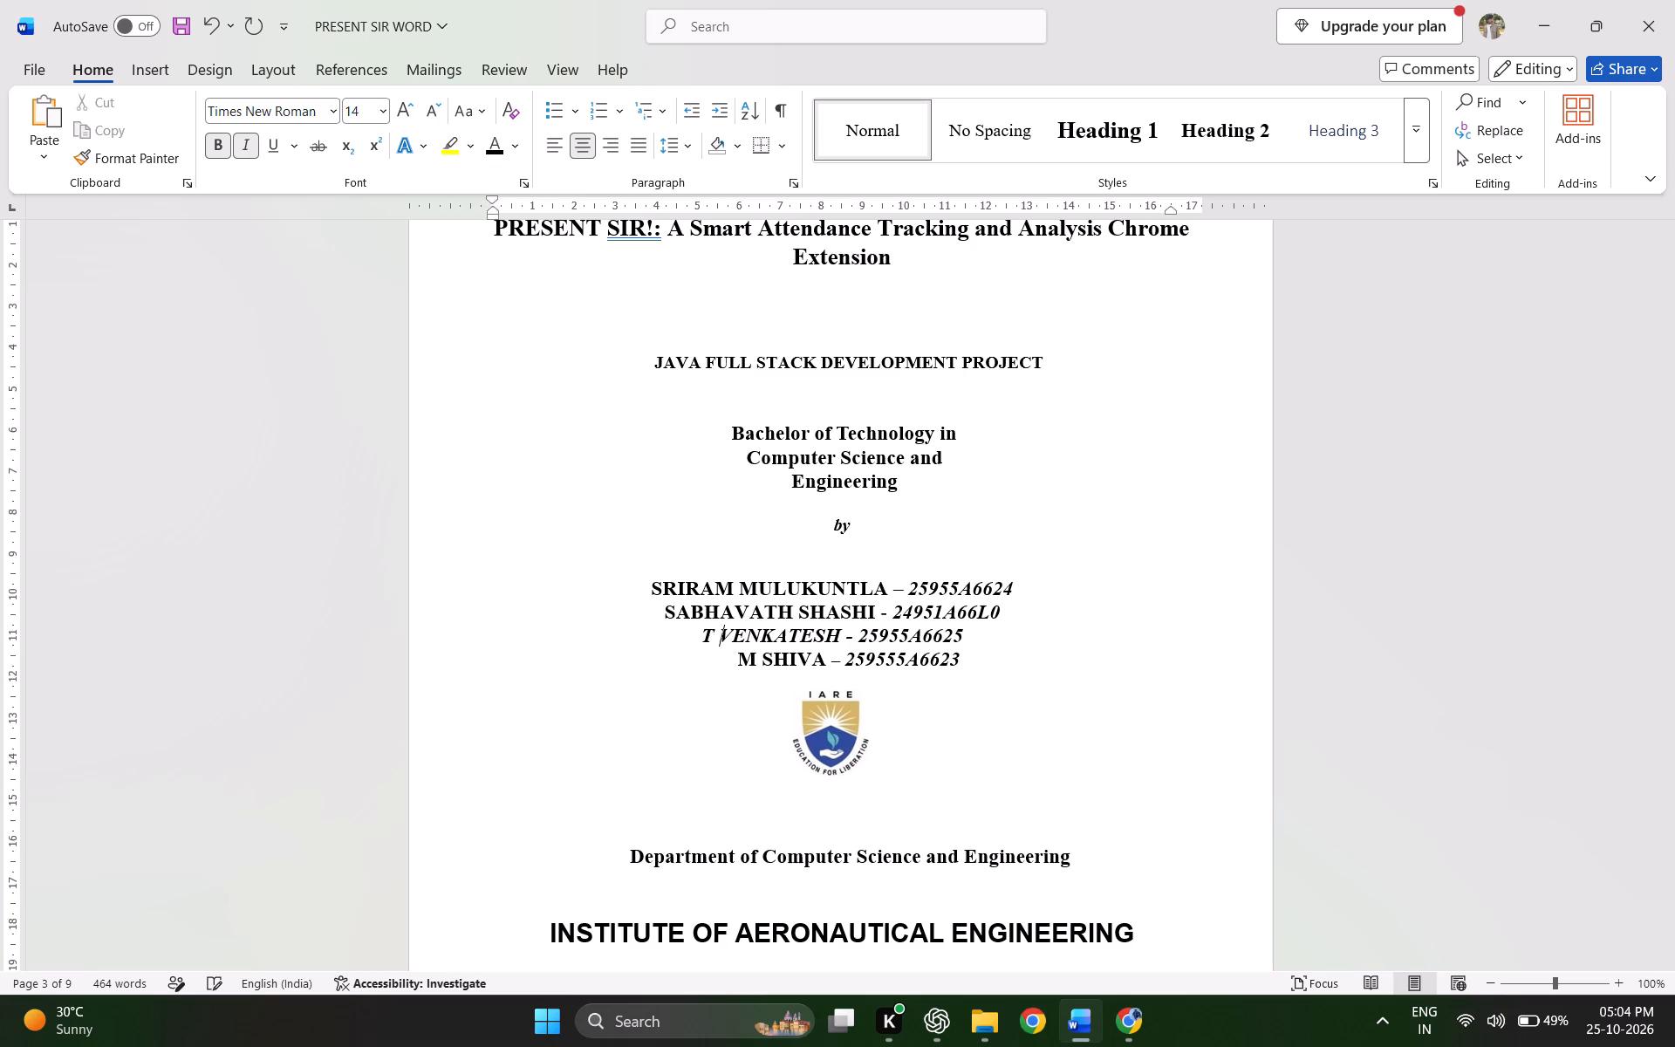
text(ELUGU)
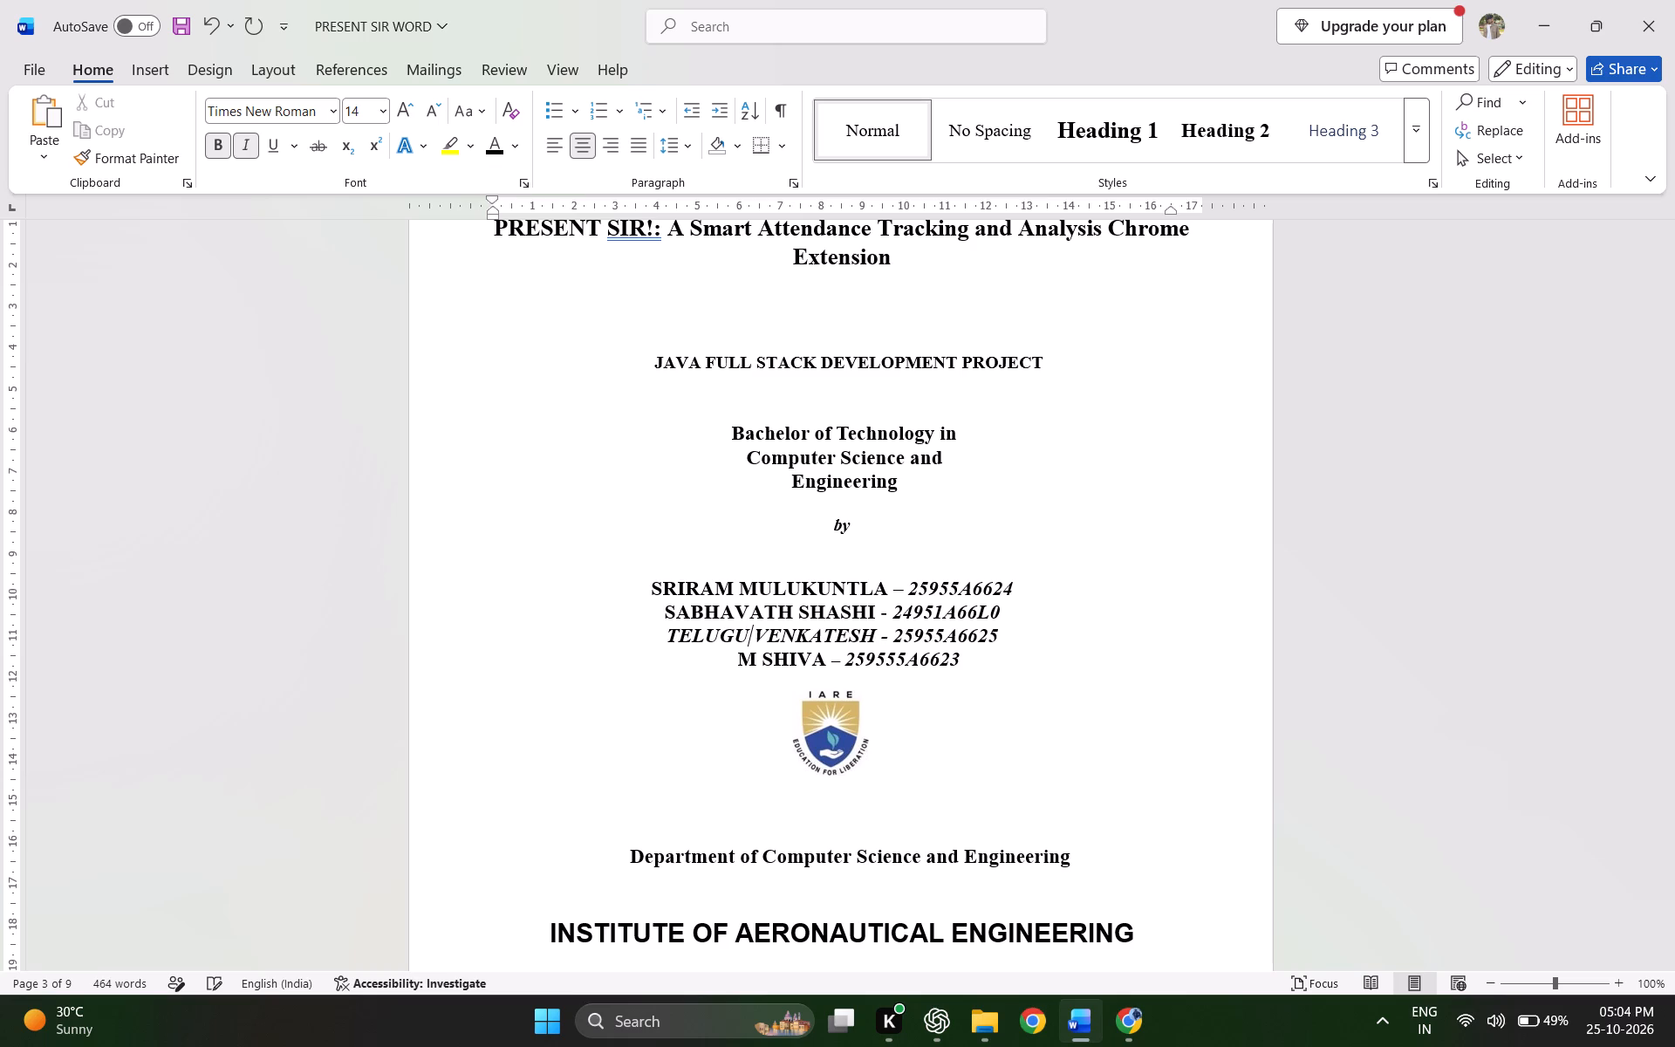
Expand the initial in the fourth listed member's name on the title page to the full family name in capitals.
click(749, 659)
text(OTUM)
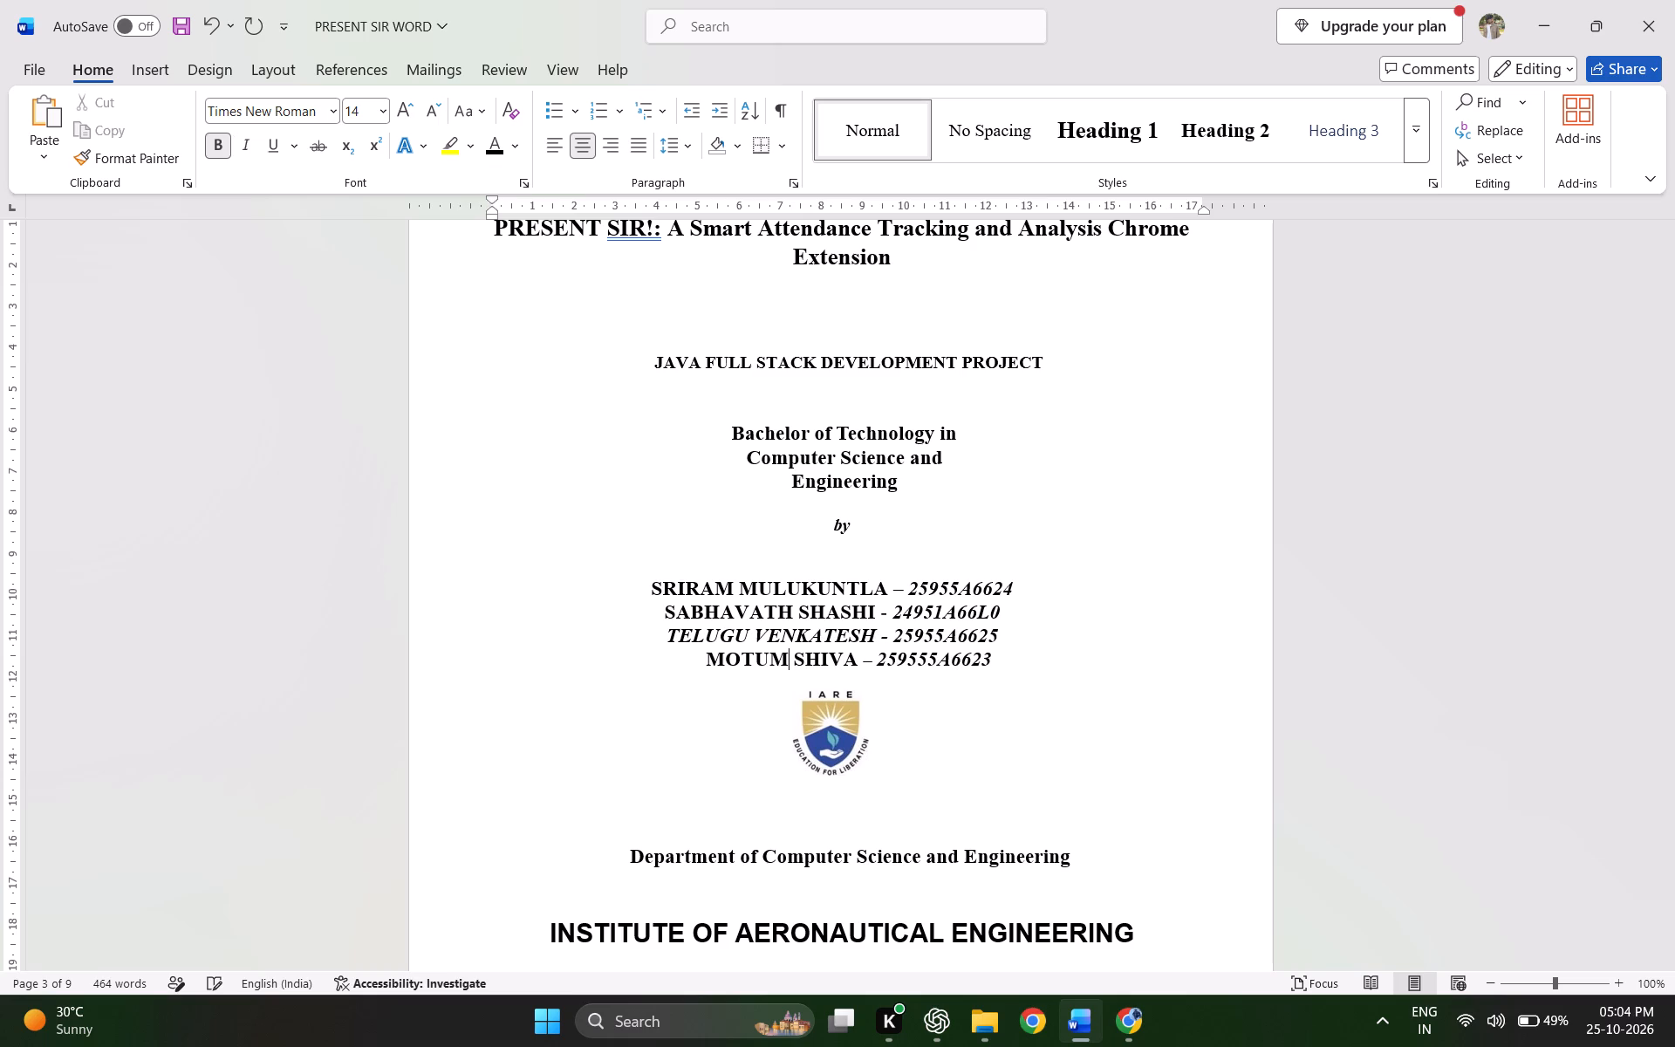
Switch to Chrome to consult the project report template PDF.
click(1132, 1028)
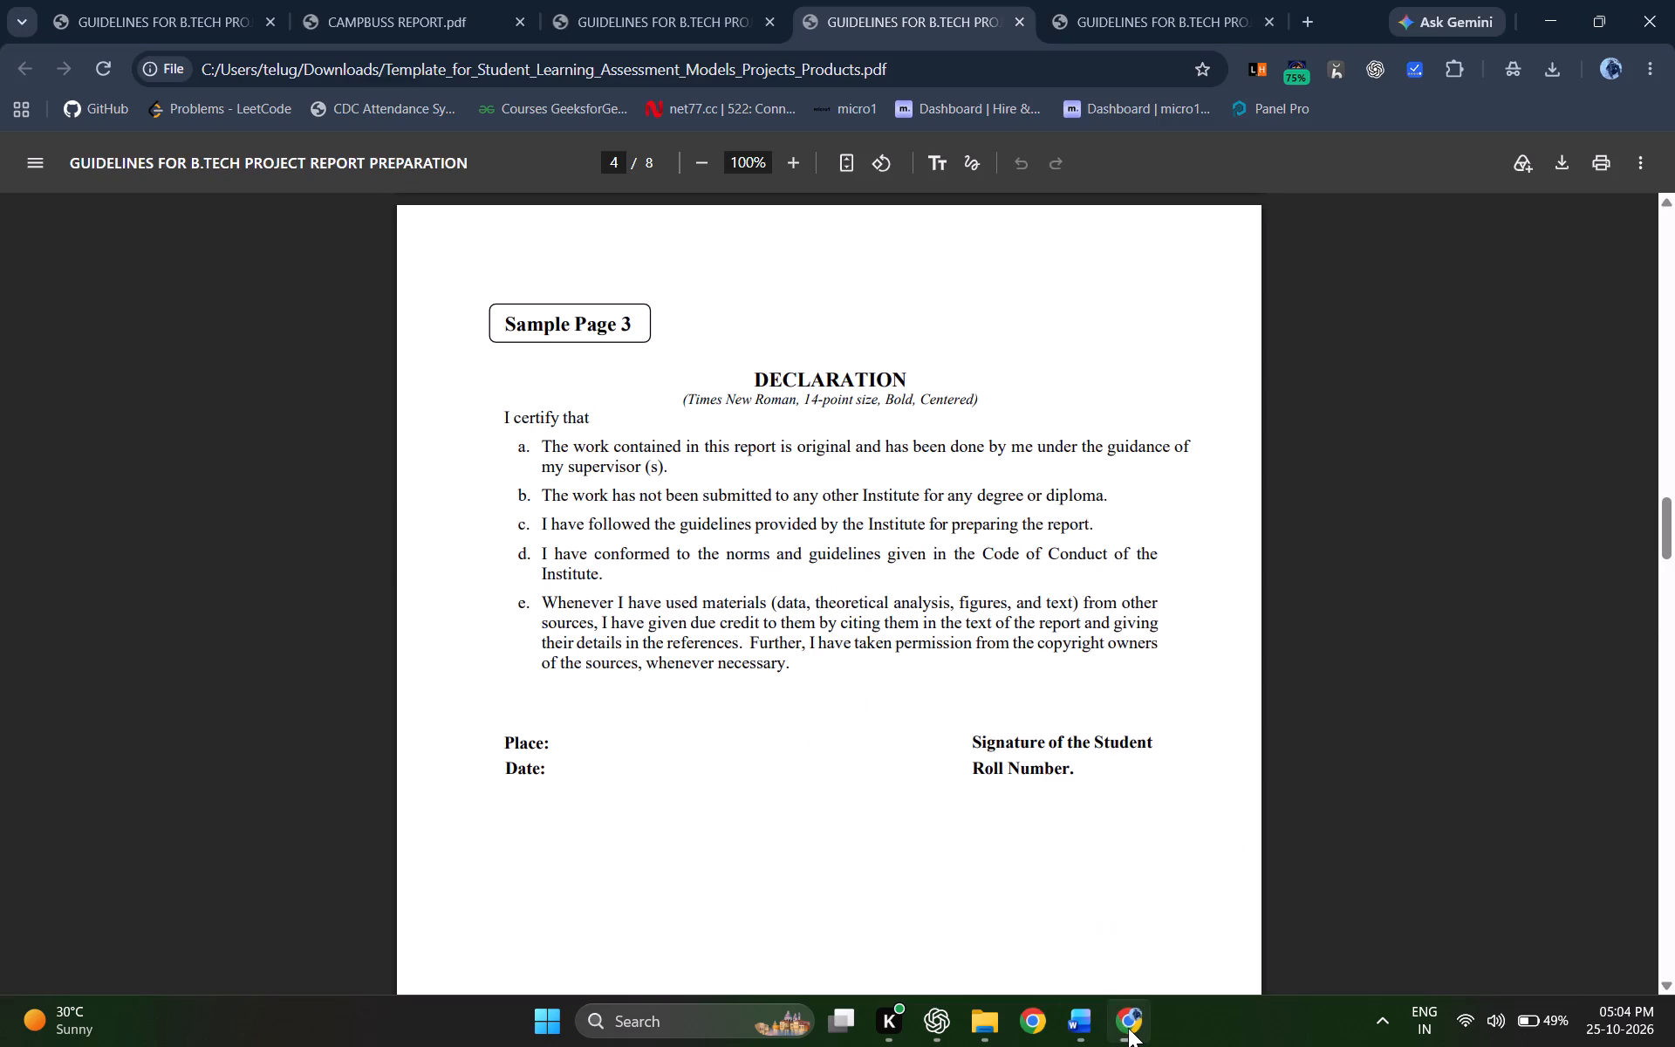
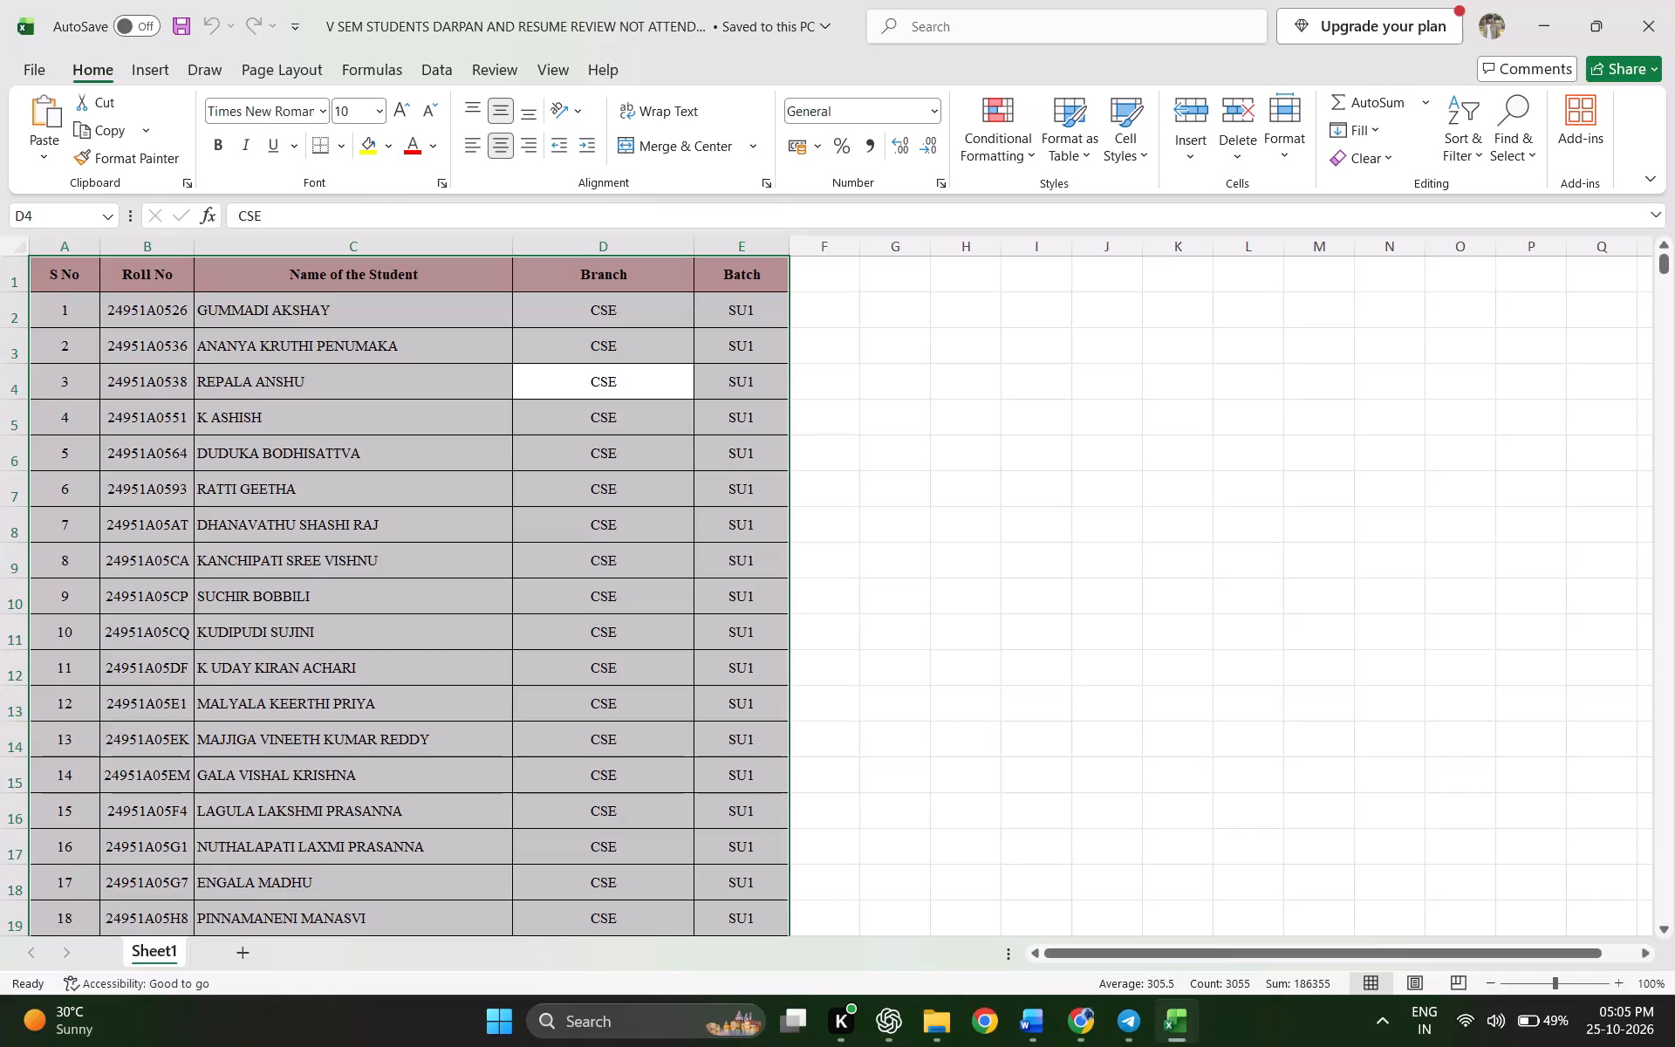
In the Excel student list, search for SHIVA and step through the matching student names.
key(ctrl+f)
key(comma)
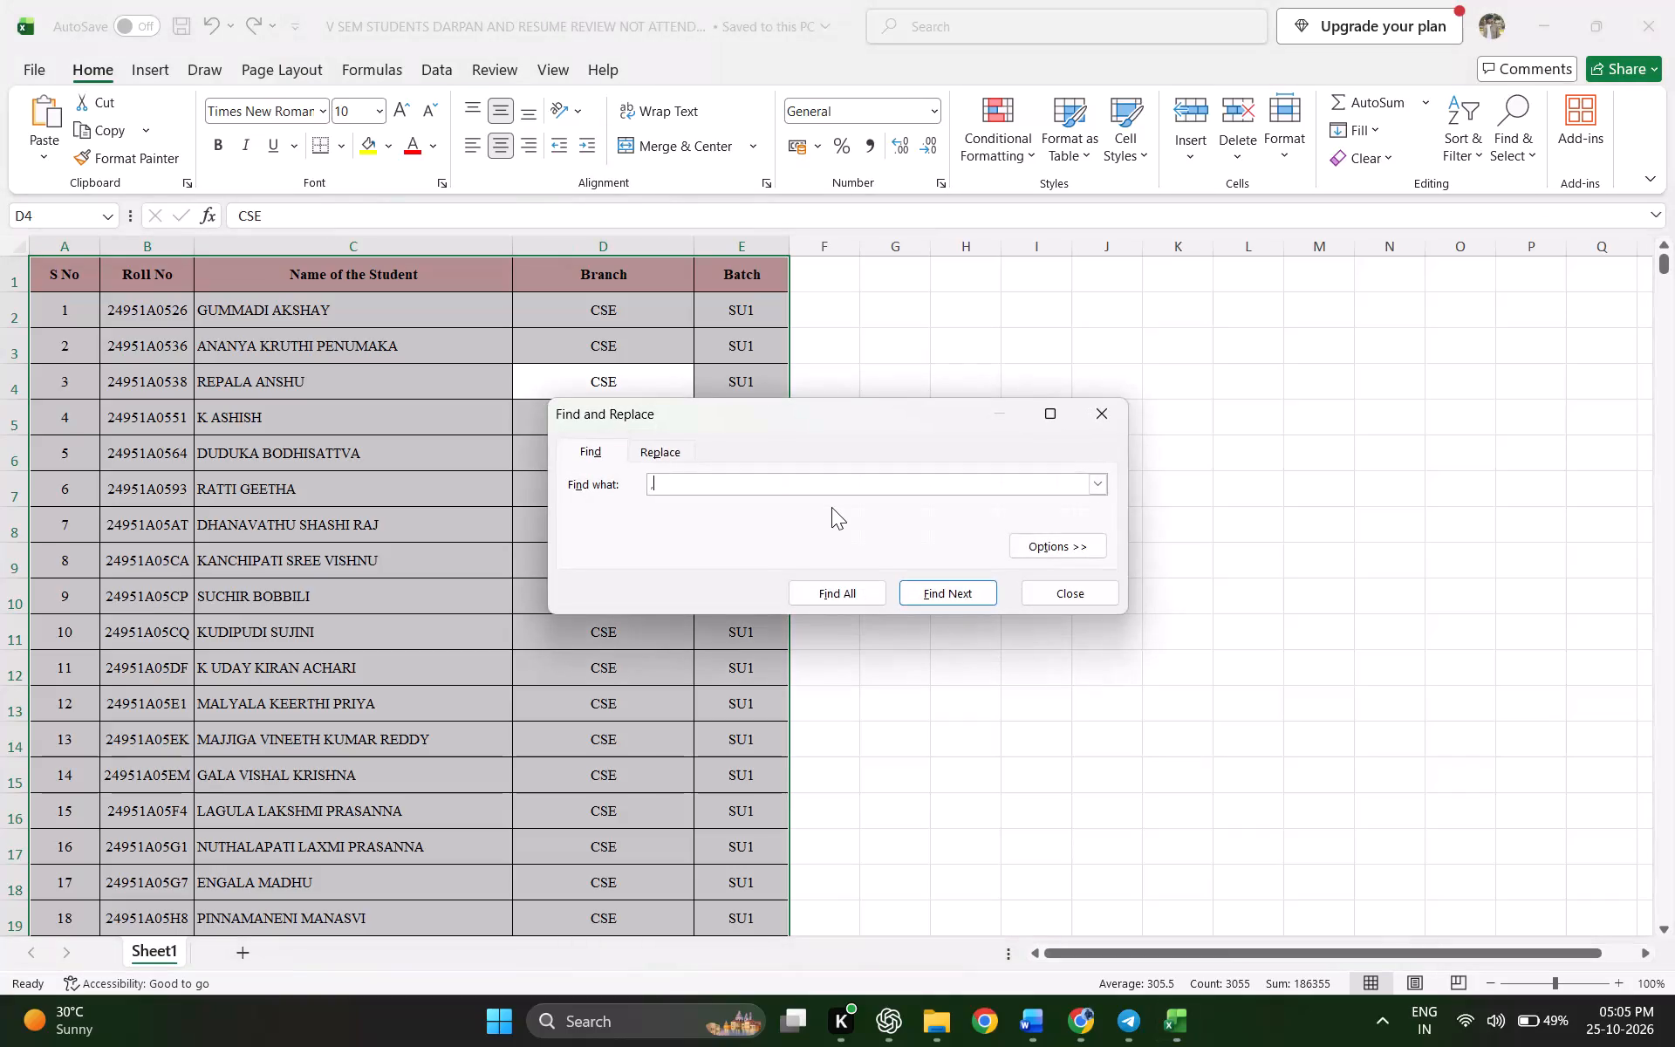
key(BackSpace)
text(SHIV)
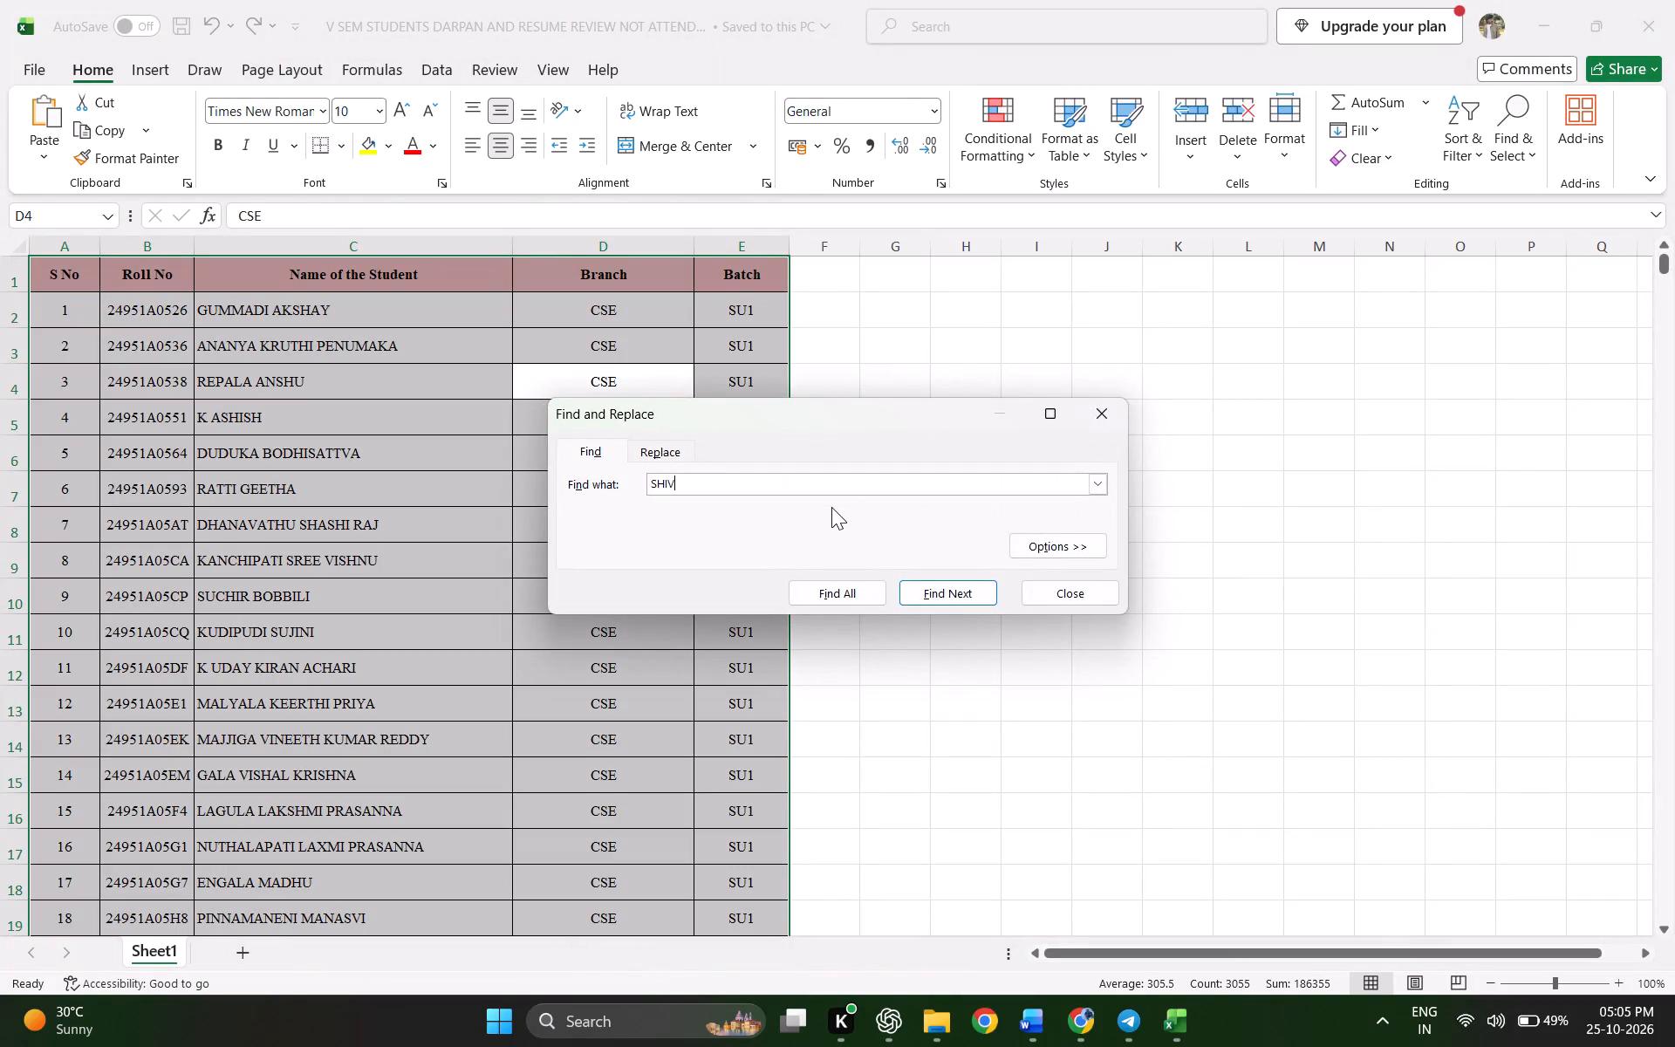
key(a)
click(956, 607)
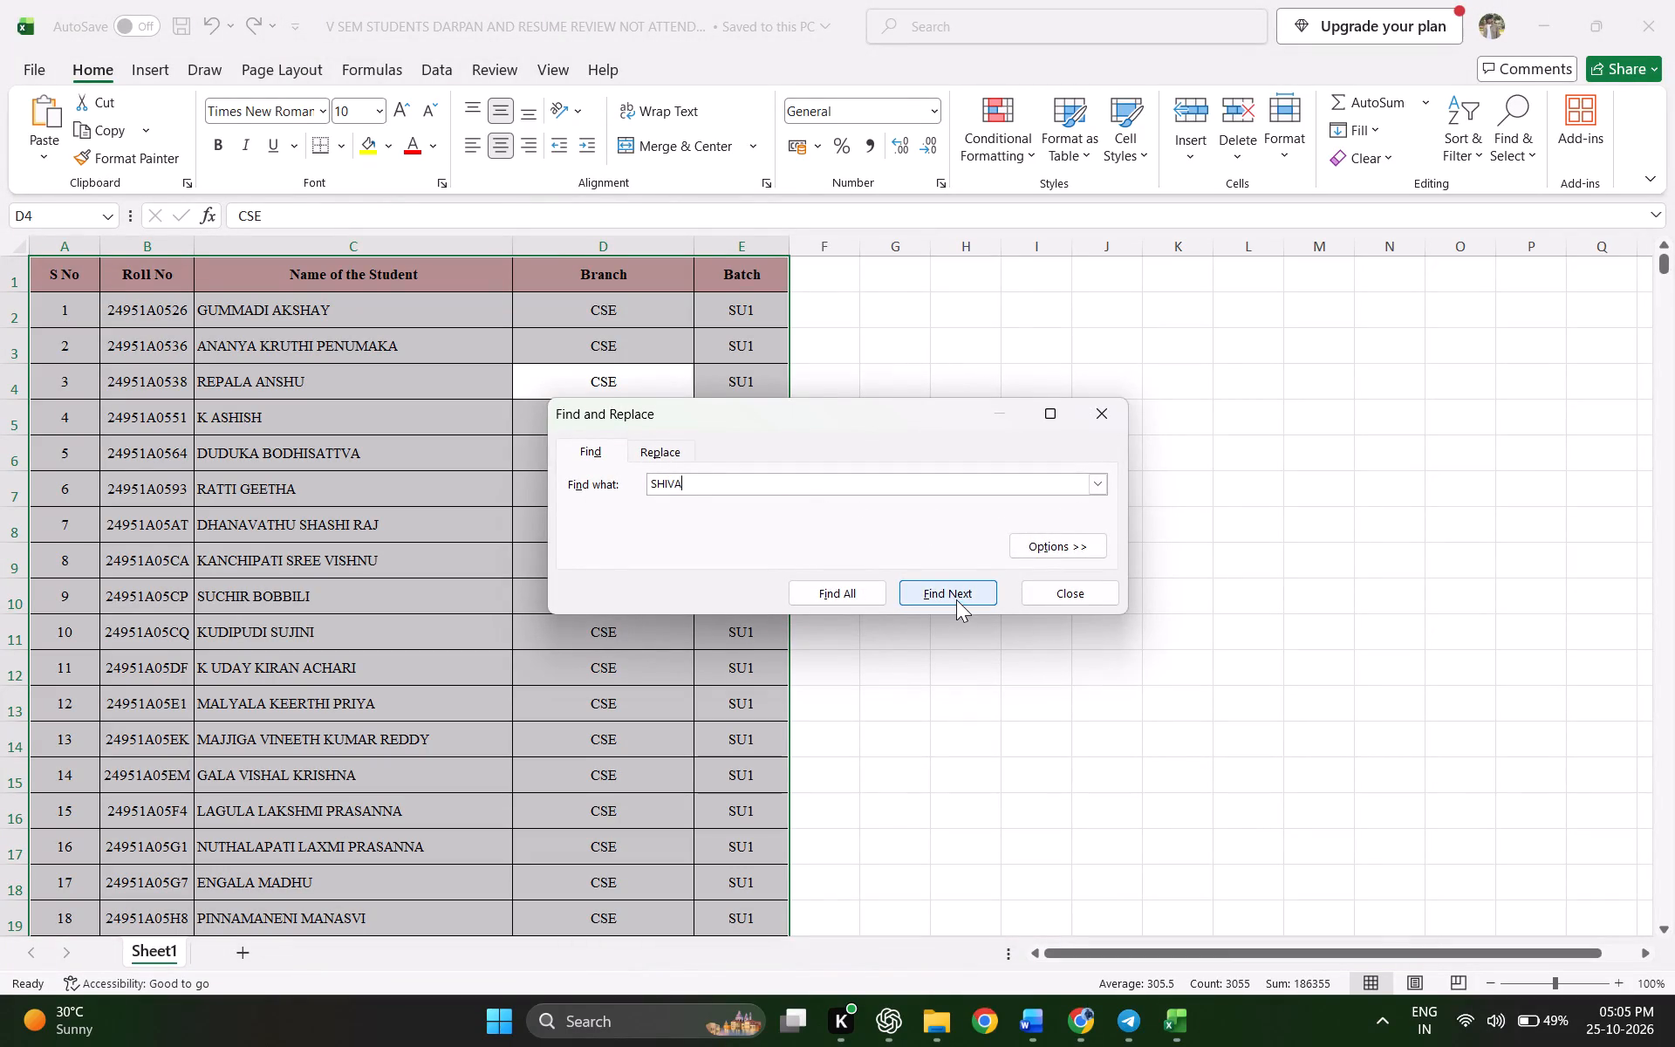
click(956, 599)
click(1235, 598)
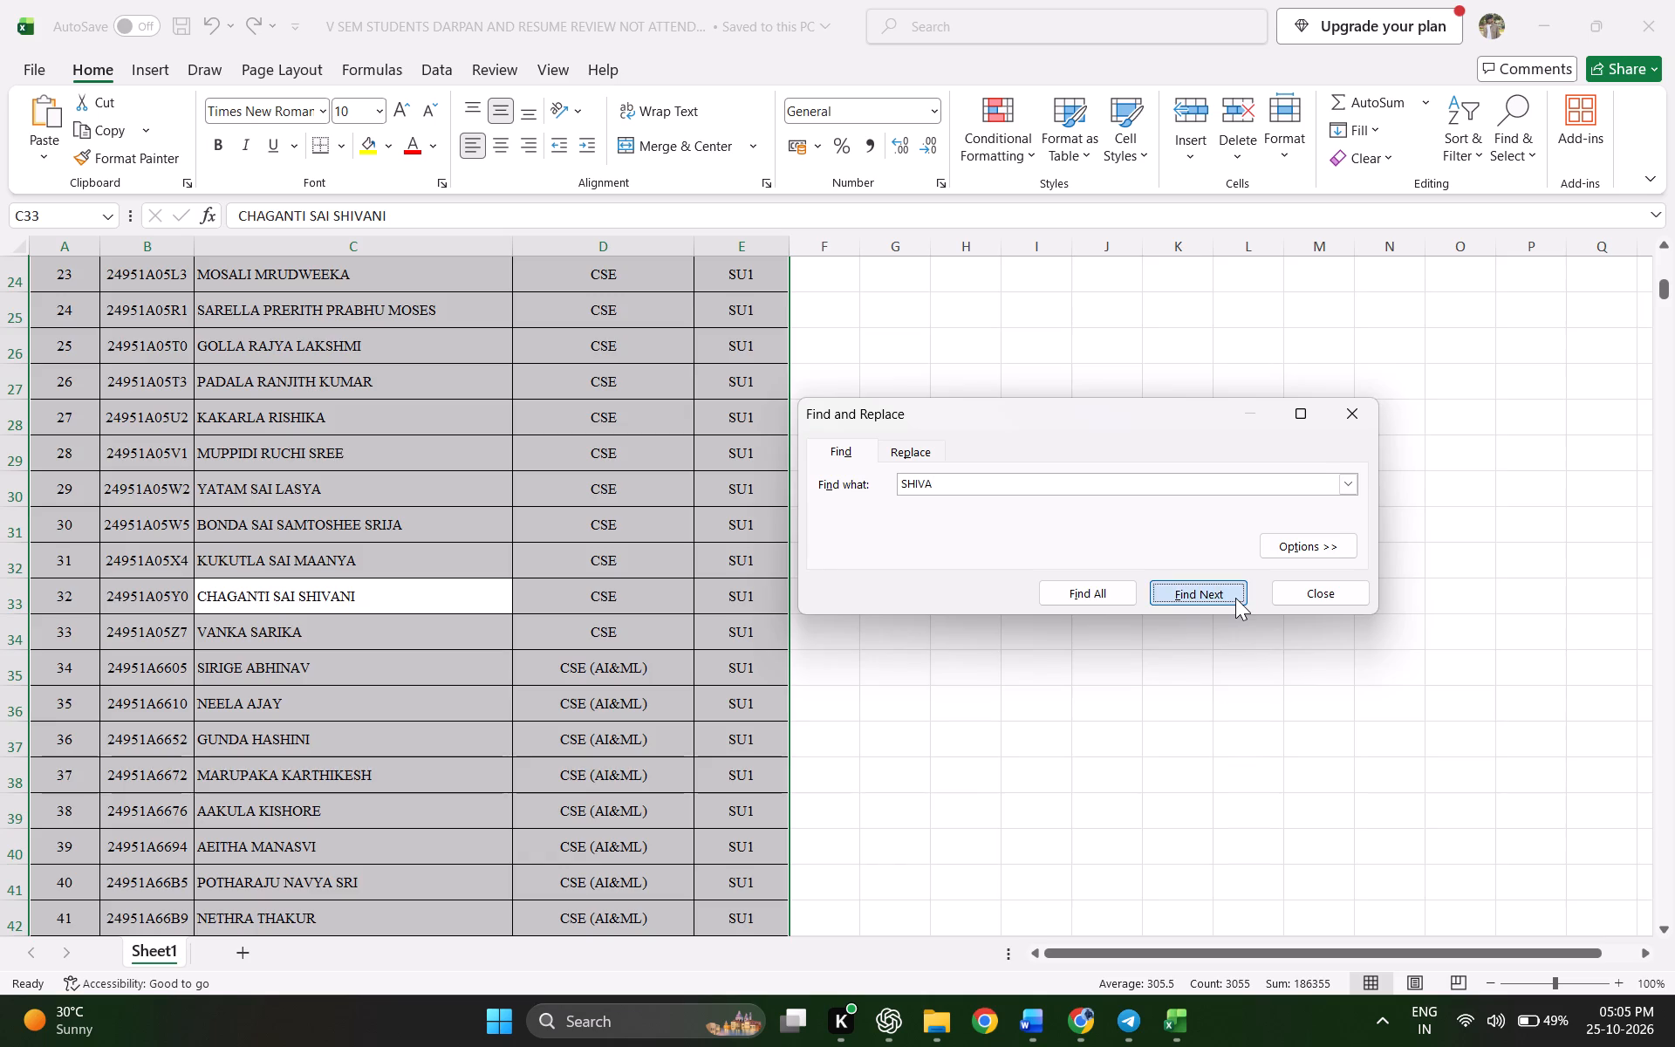
click(1228, 599)
click(1228, 599)
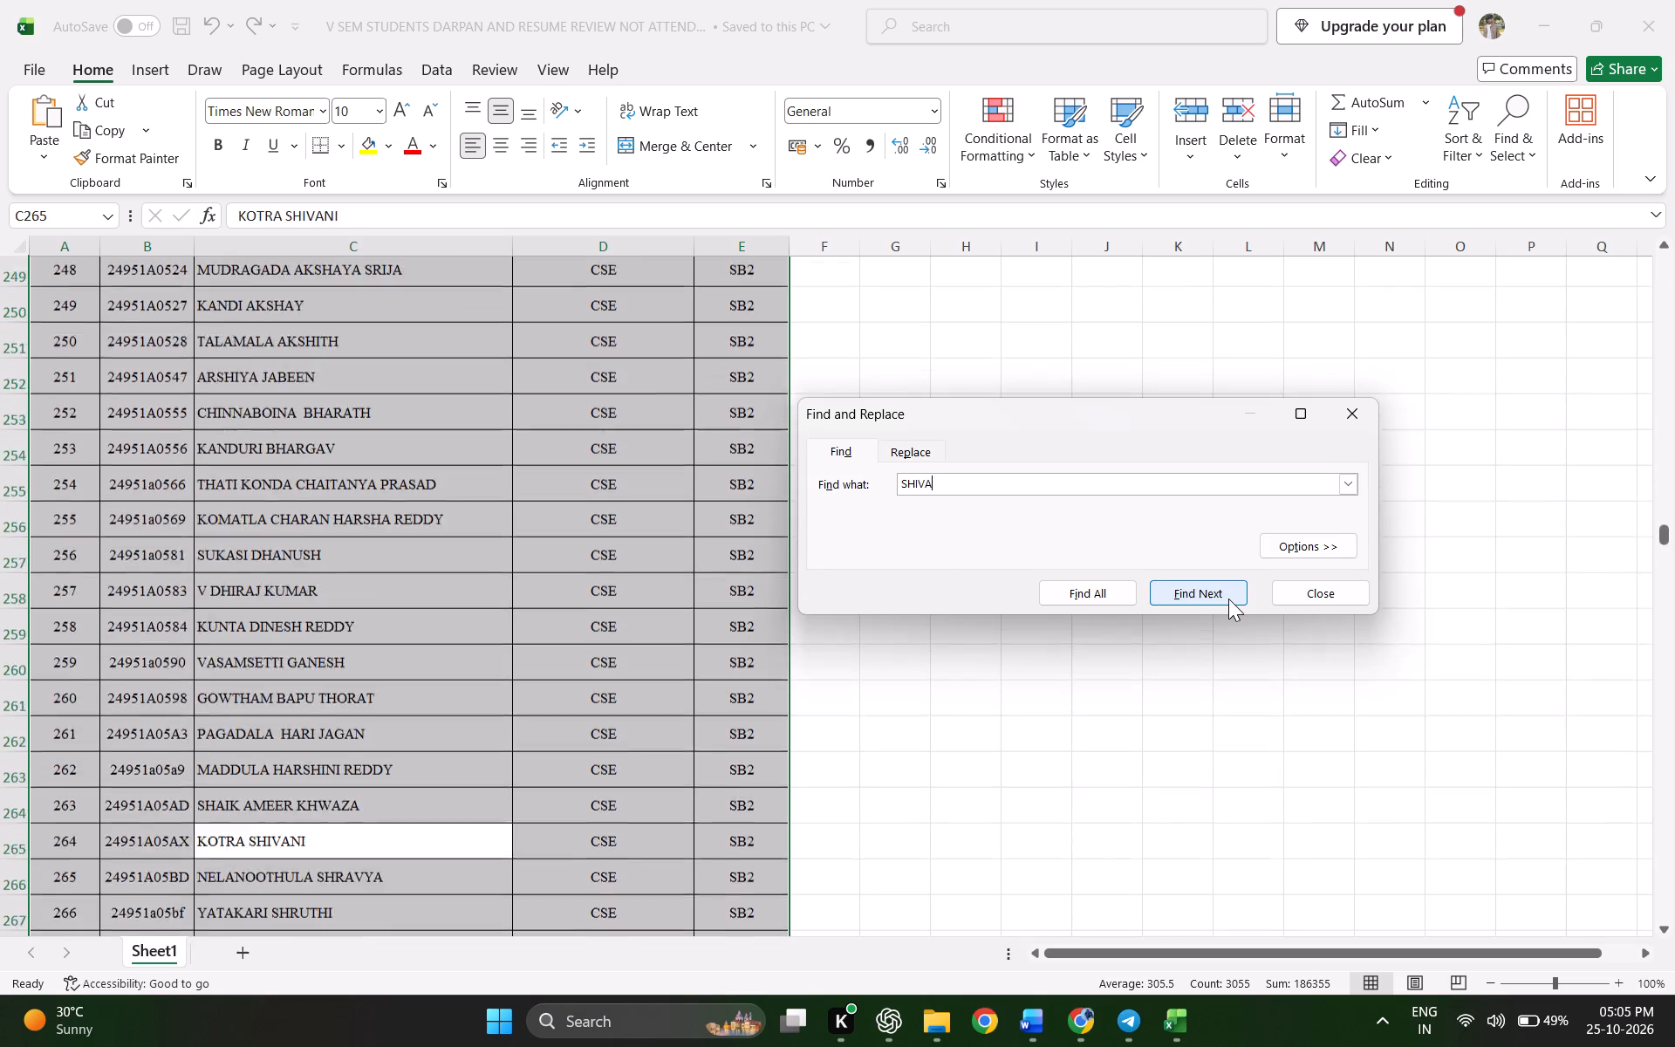
click(1228, 599)
click(1228, 599)
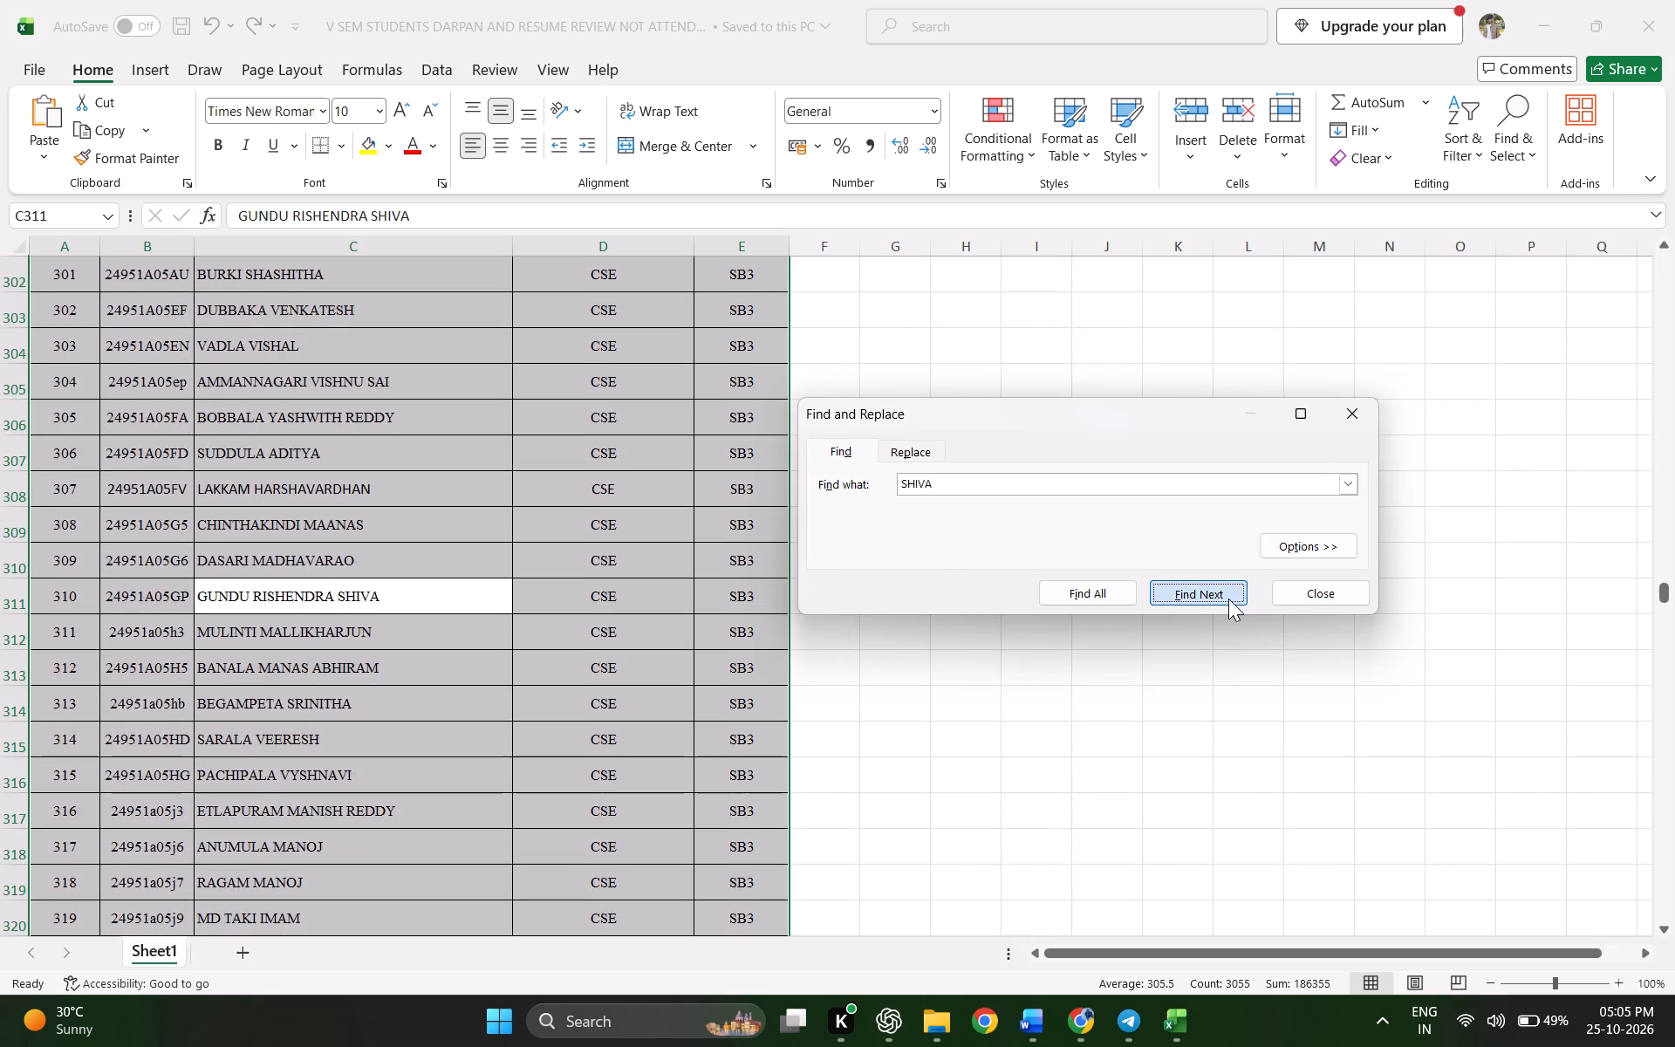
click(1228, 599)
click(1228, 599)
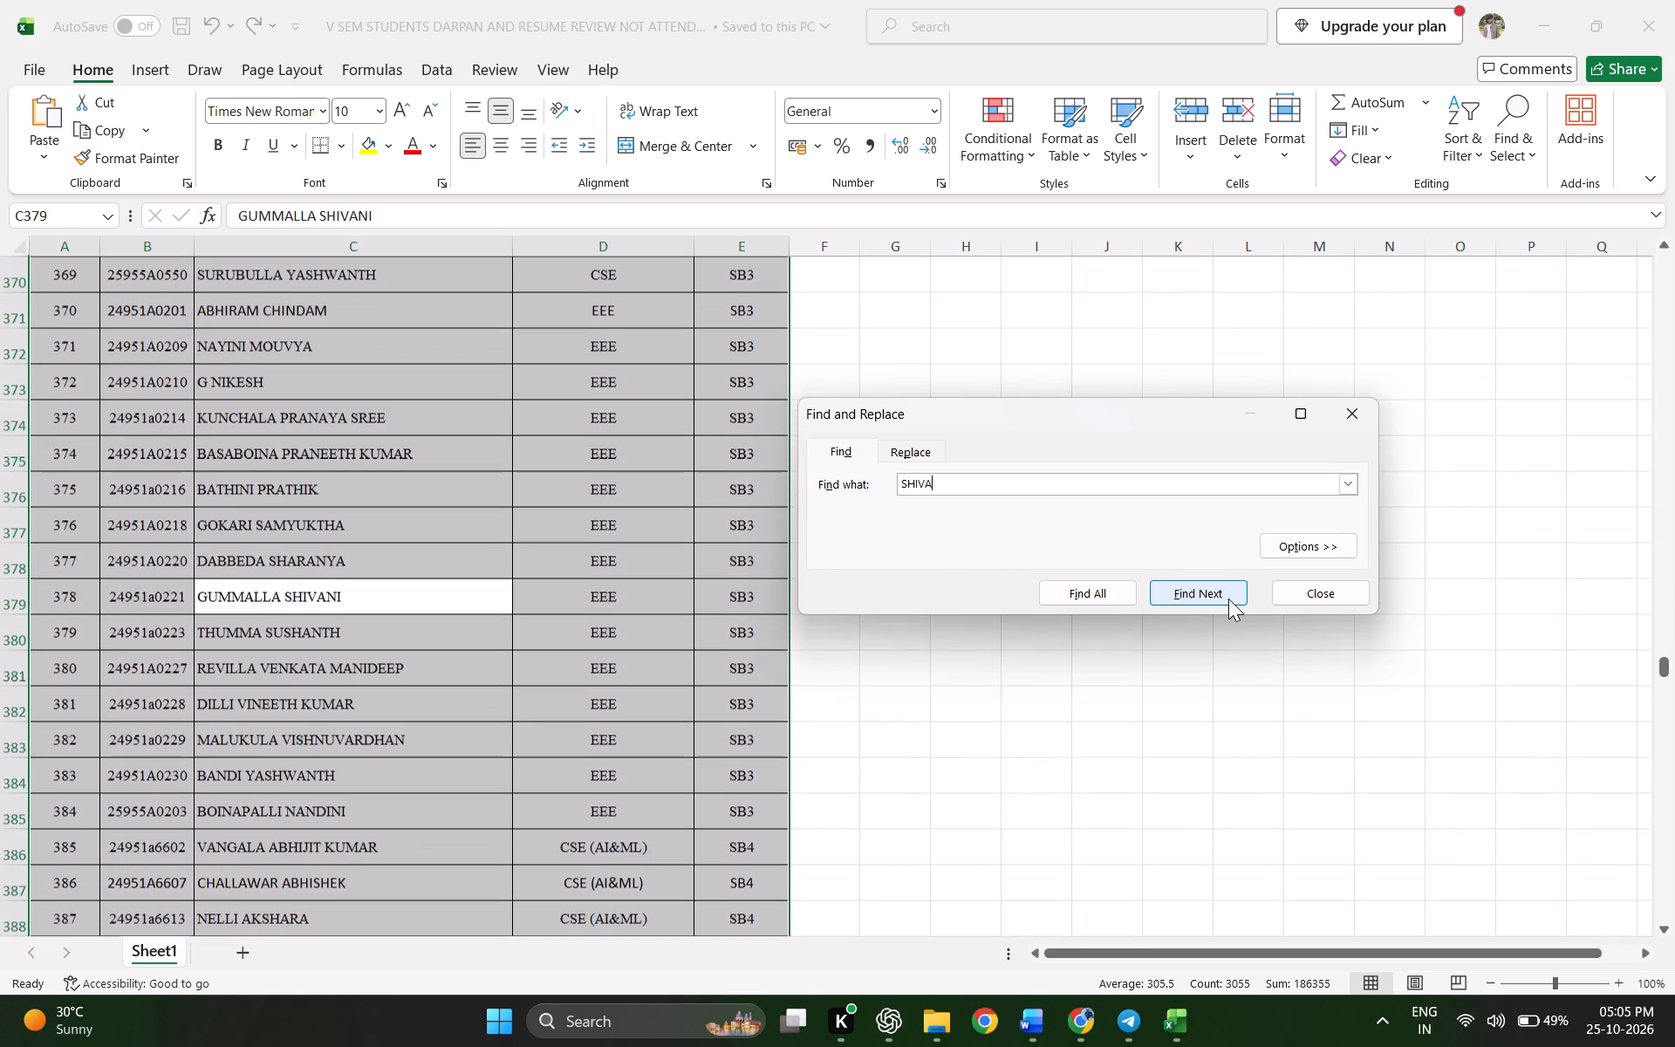
click(1228, 599)
click(1228, 599)
click(1228, 599)
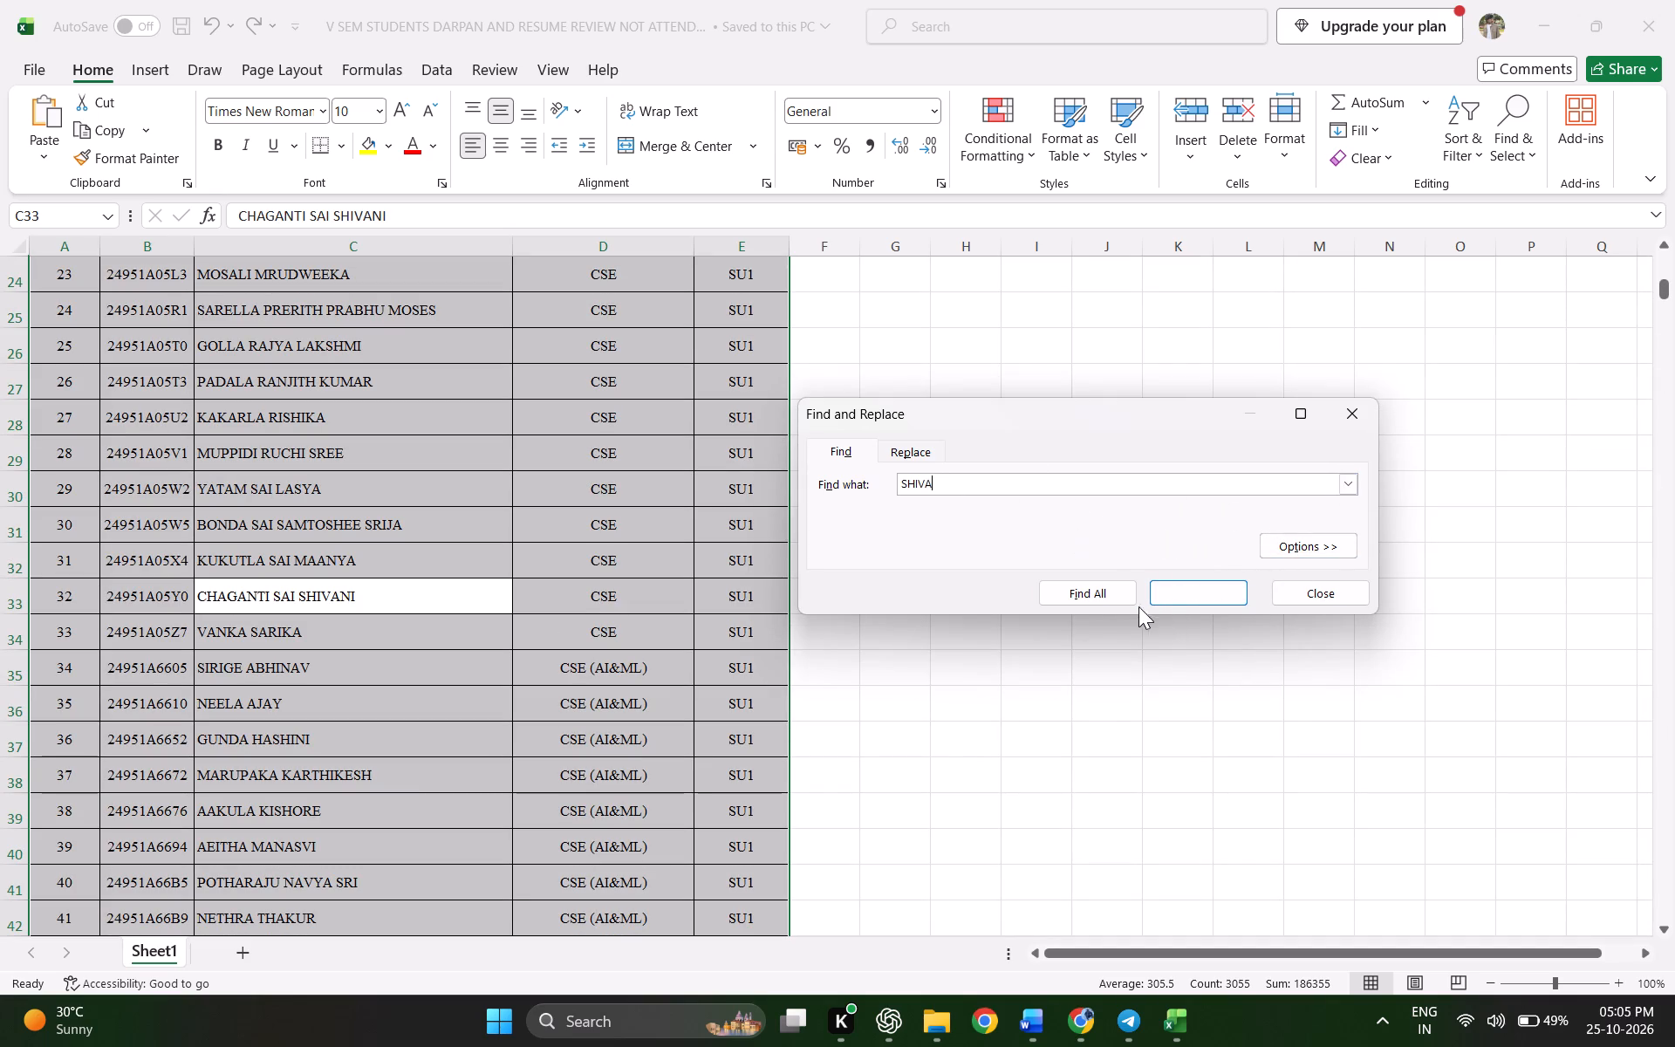
List all cells matching SHIVA and look through the results for the group member's entry.
click(1102, 601)
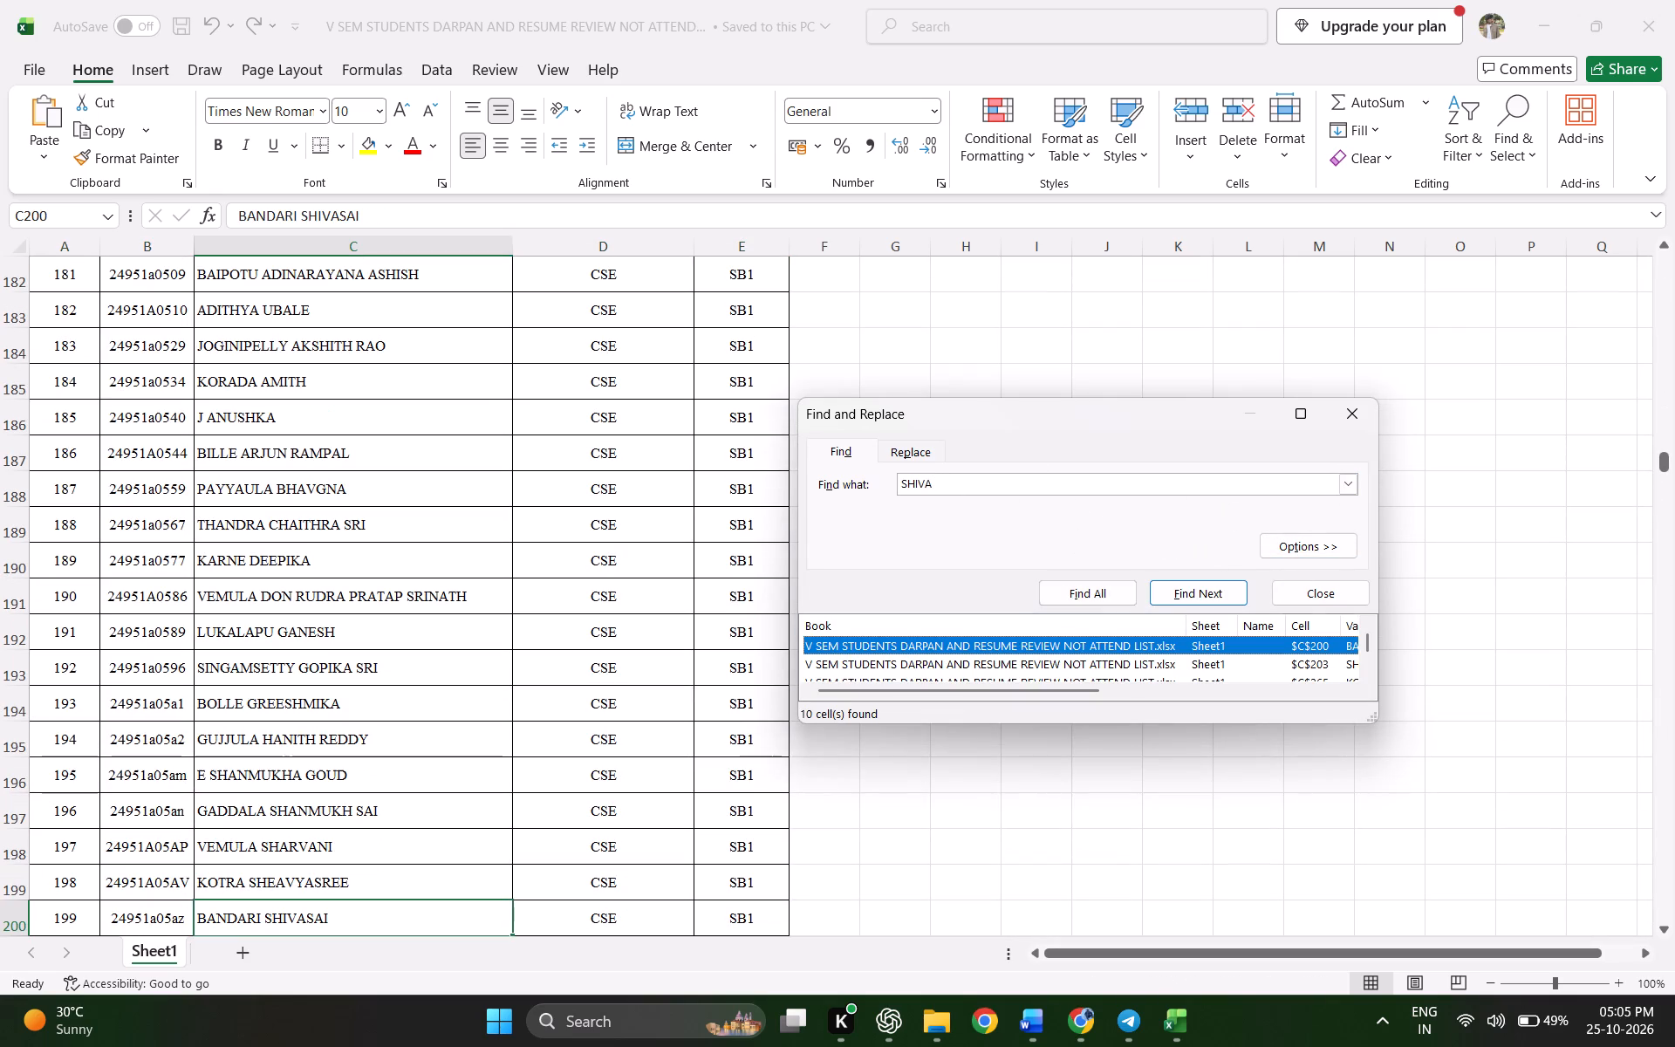
scroll(1215, 623, down, 6)
scroll(1012, 675, down, 3)
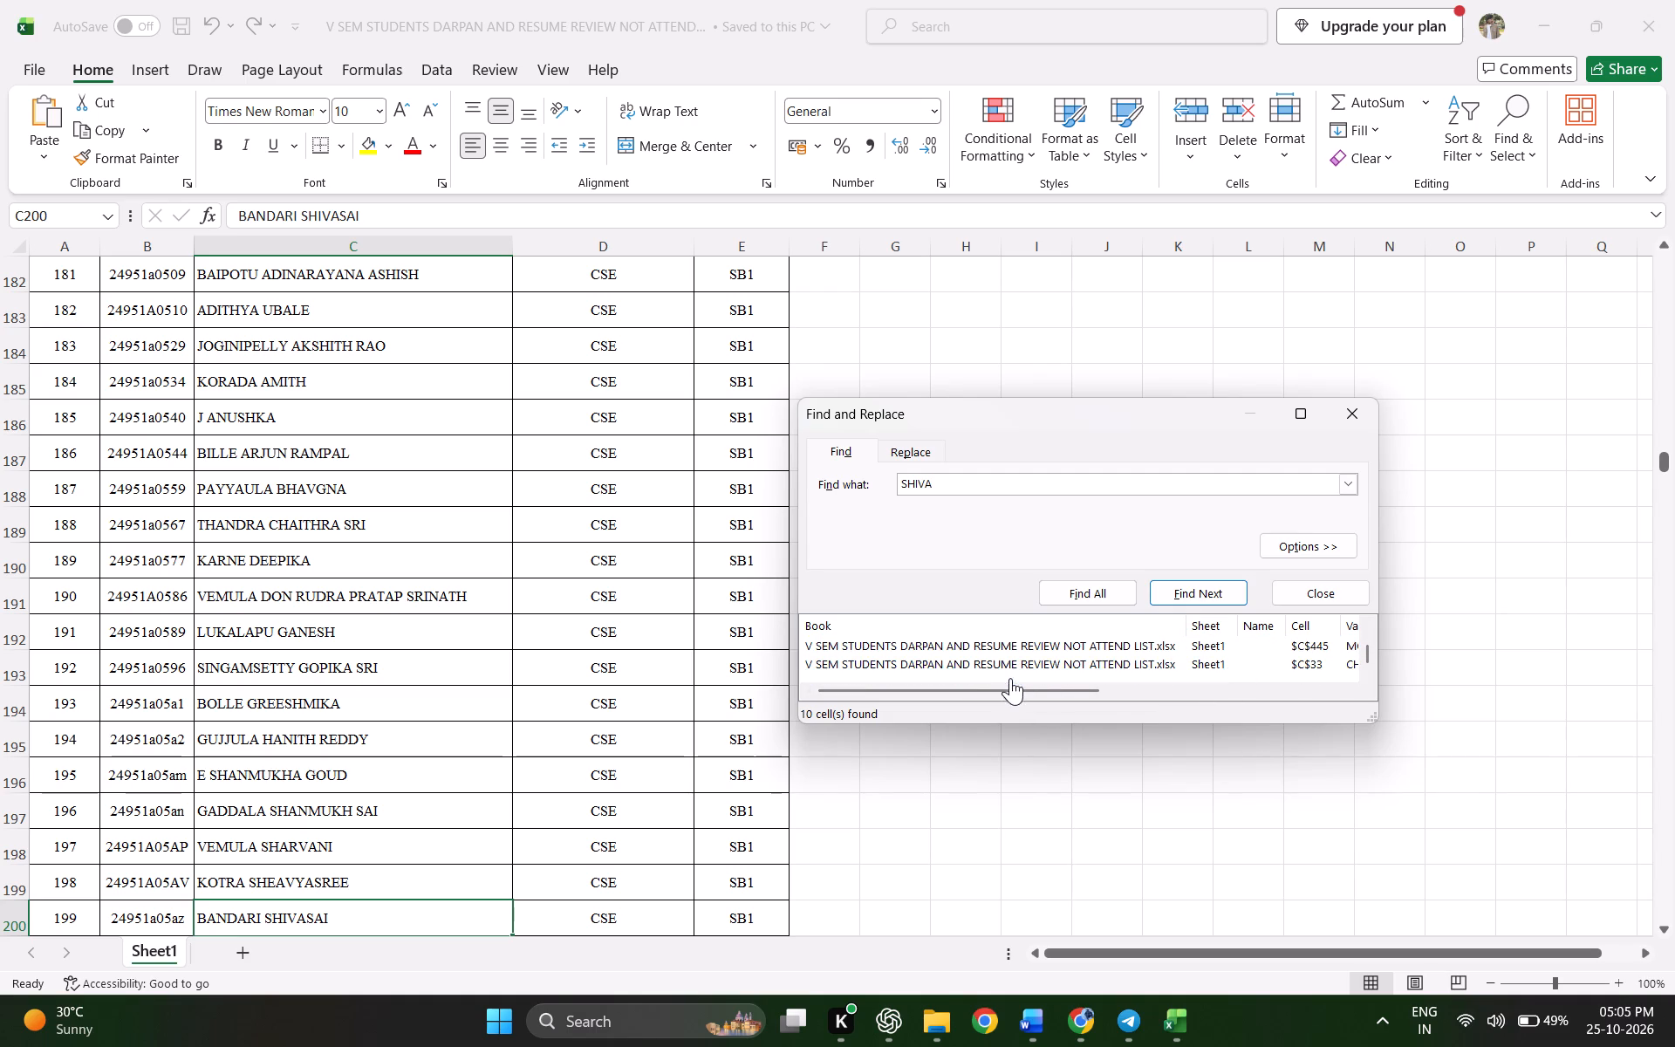
scroll(1003, 673, down, 3)
scroll(1196, 647, down, 2)
click(1371, 656)
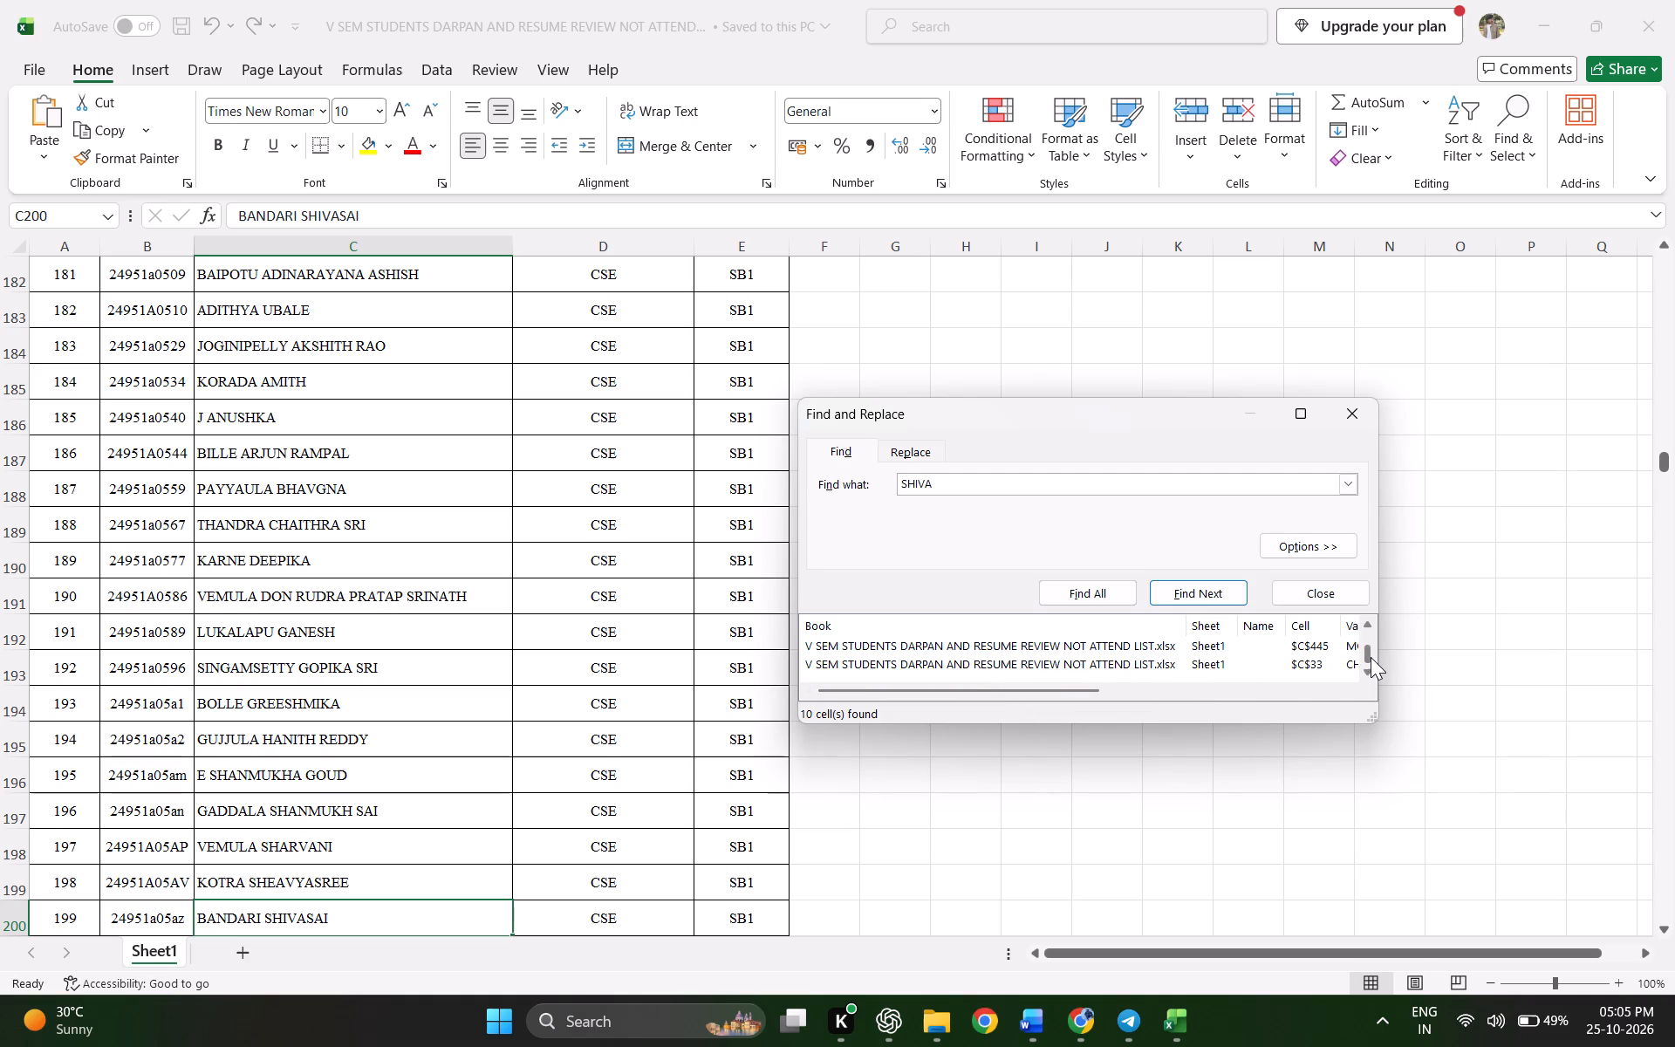
drag(1368, 651, 1368, 663)
scroll(1207, 661, down, 6)
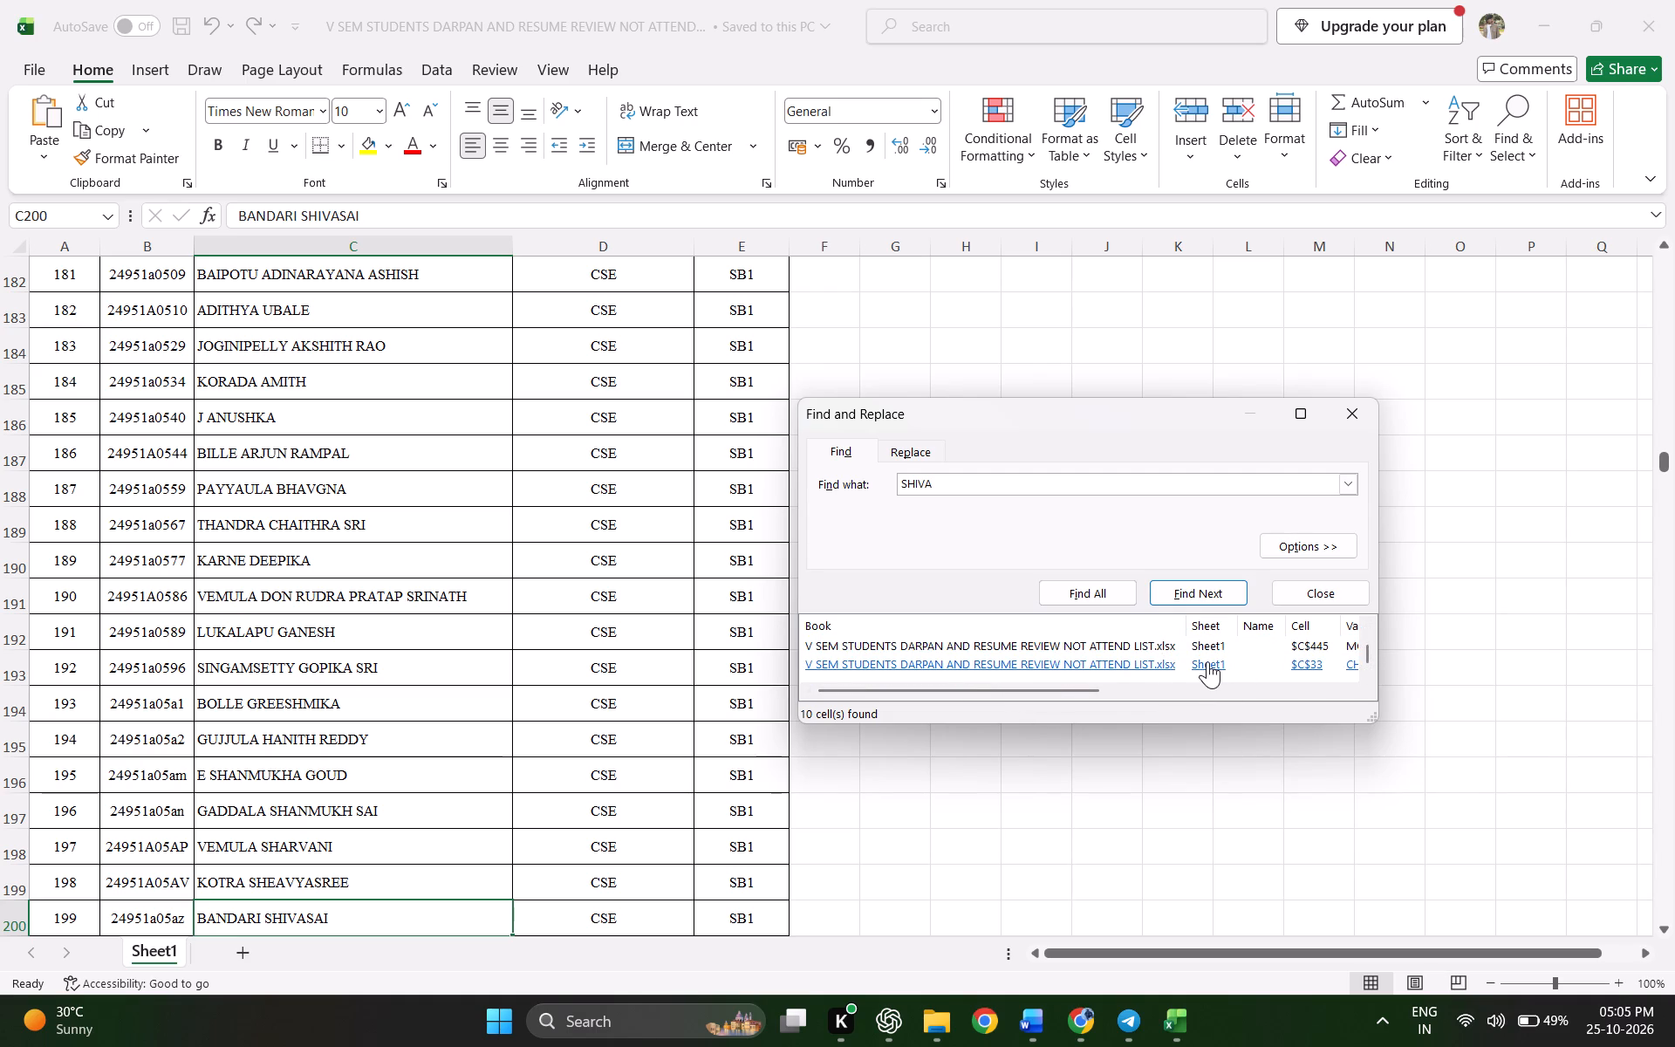
scroll(1207, 661, down, 3)
scroll(1205, 661, up, 6)
scroll(1071, 660, up, 4)
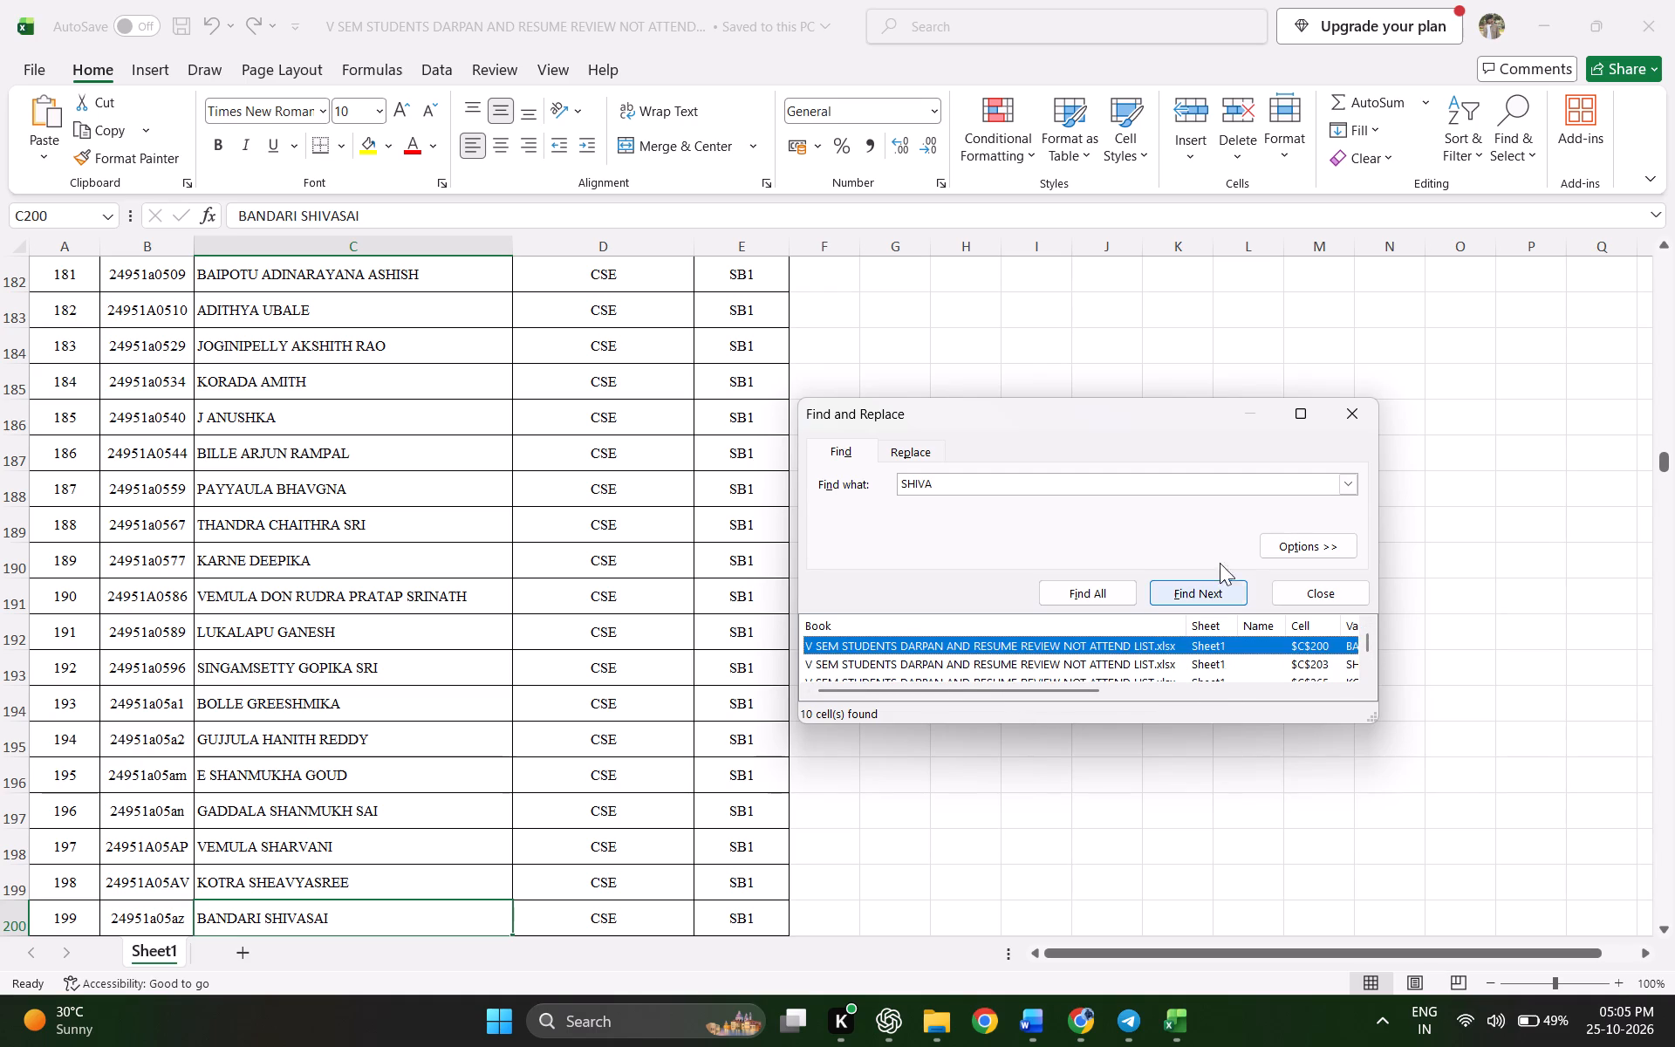
click(1353, 420)
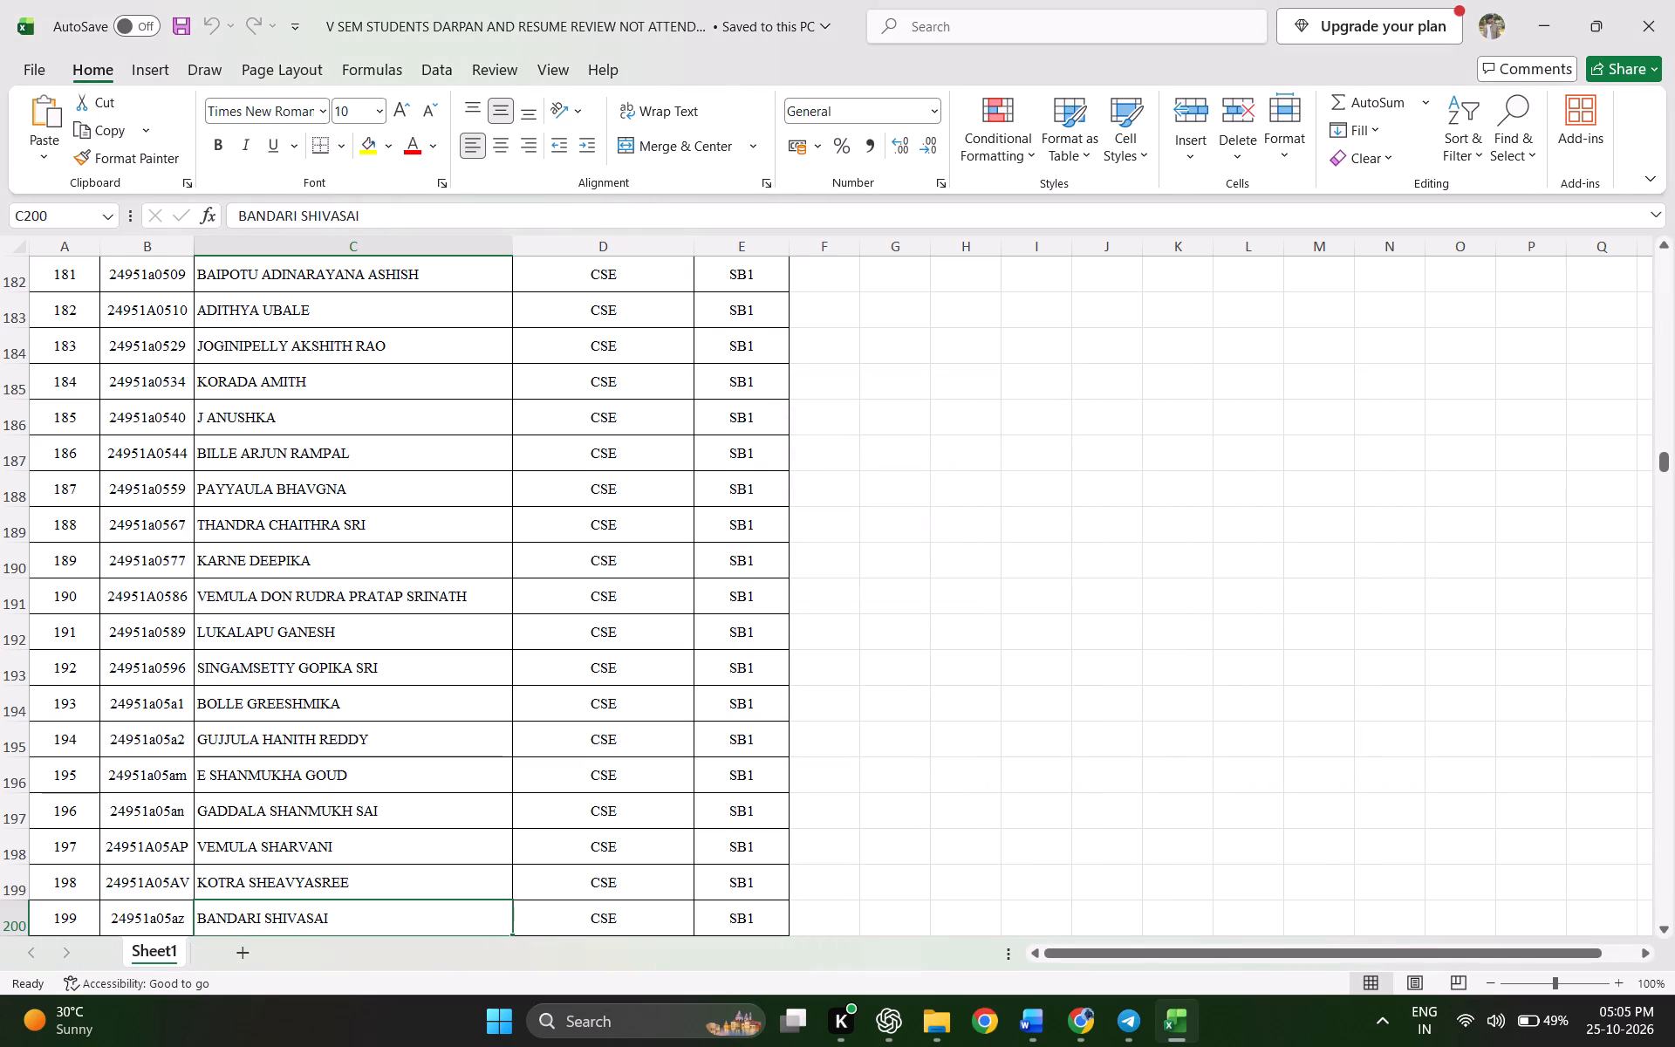
Search the student list for SHIVA again, stepping through the matches to the name in cell C445.
key(ctrl+f)
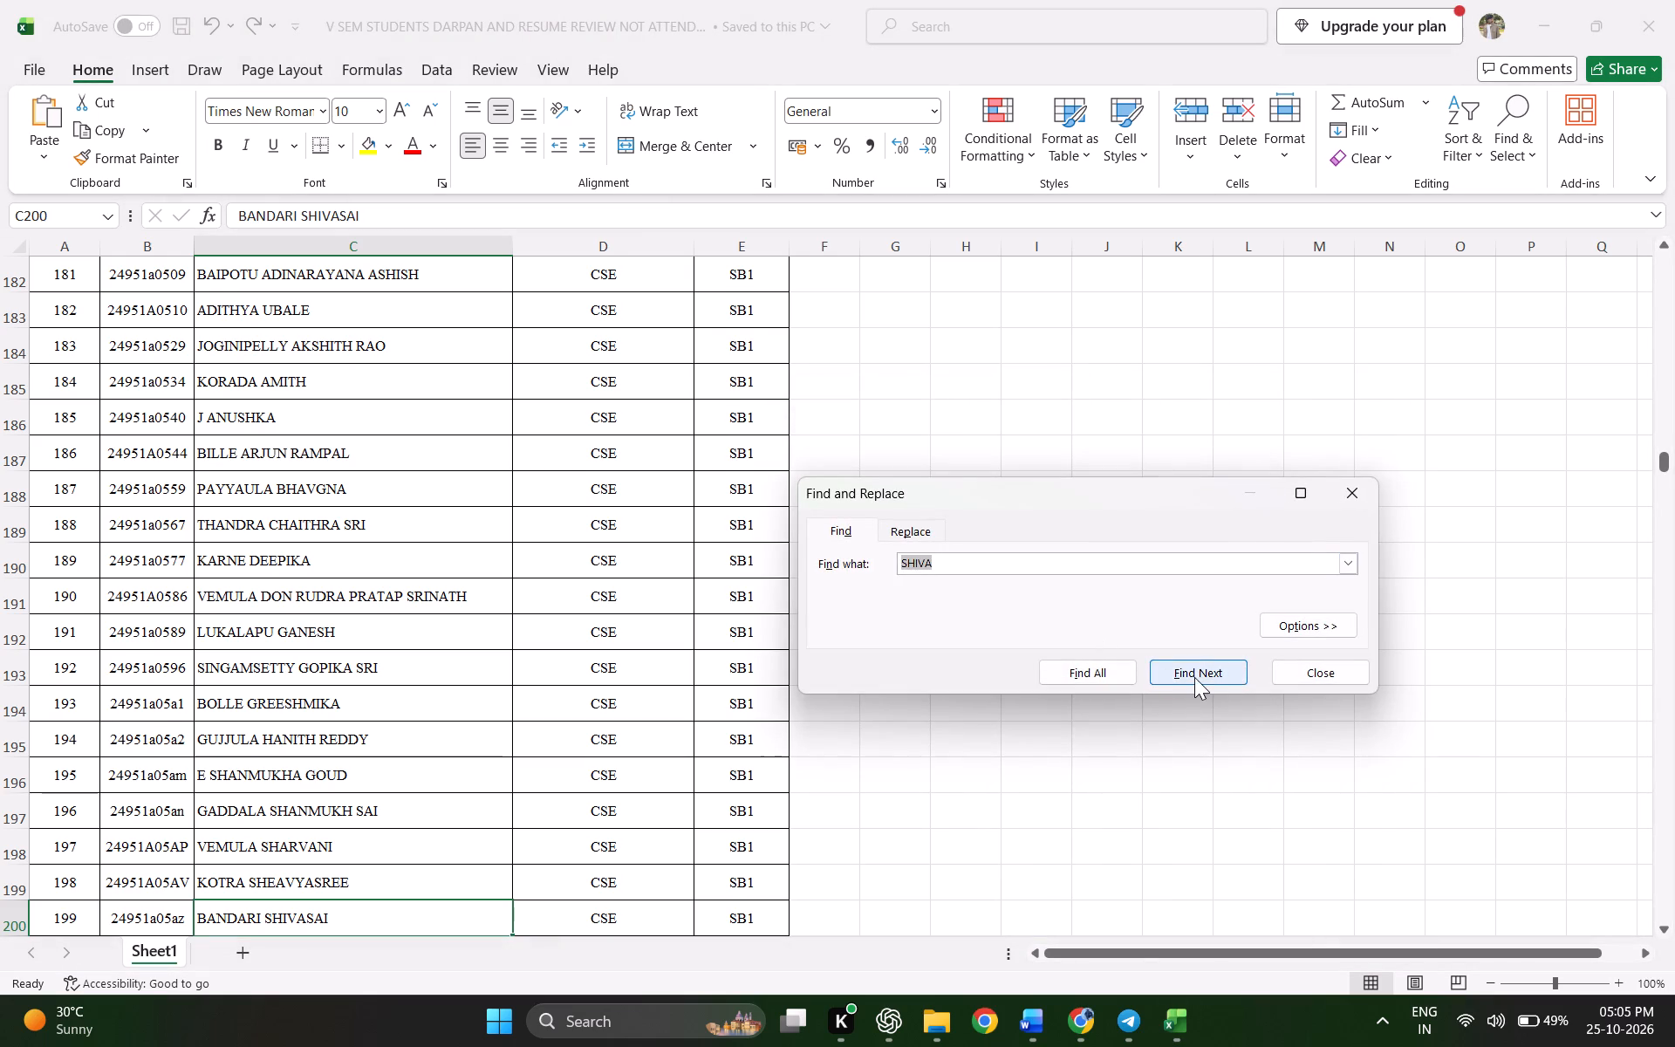
click(1194, 677)
click(1194, 677)
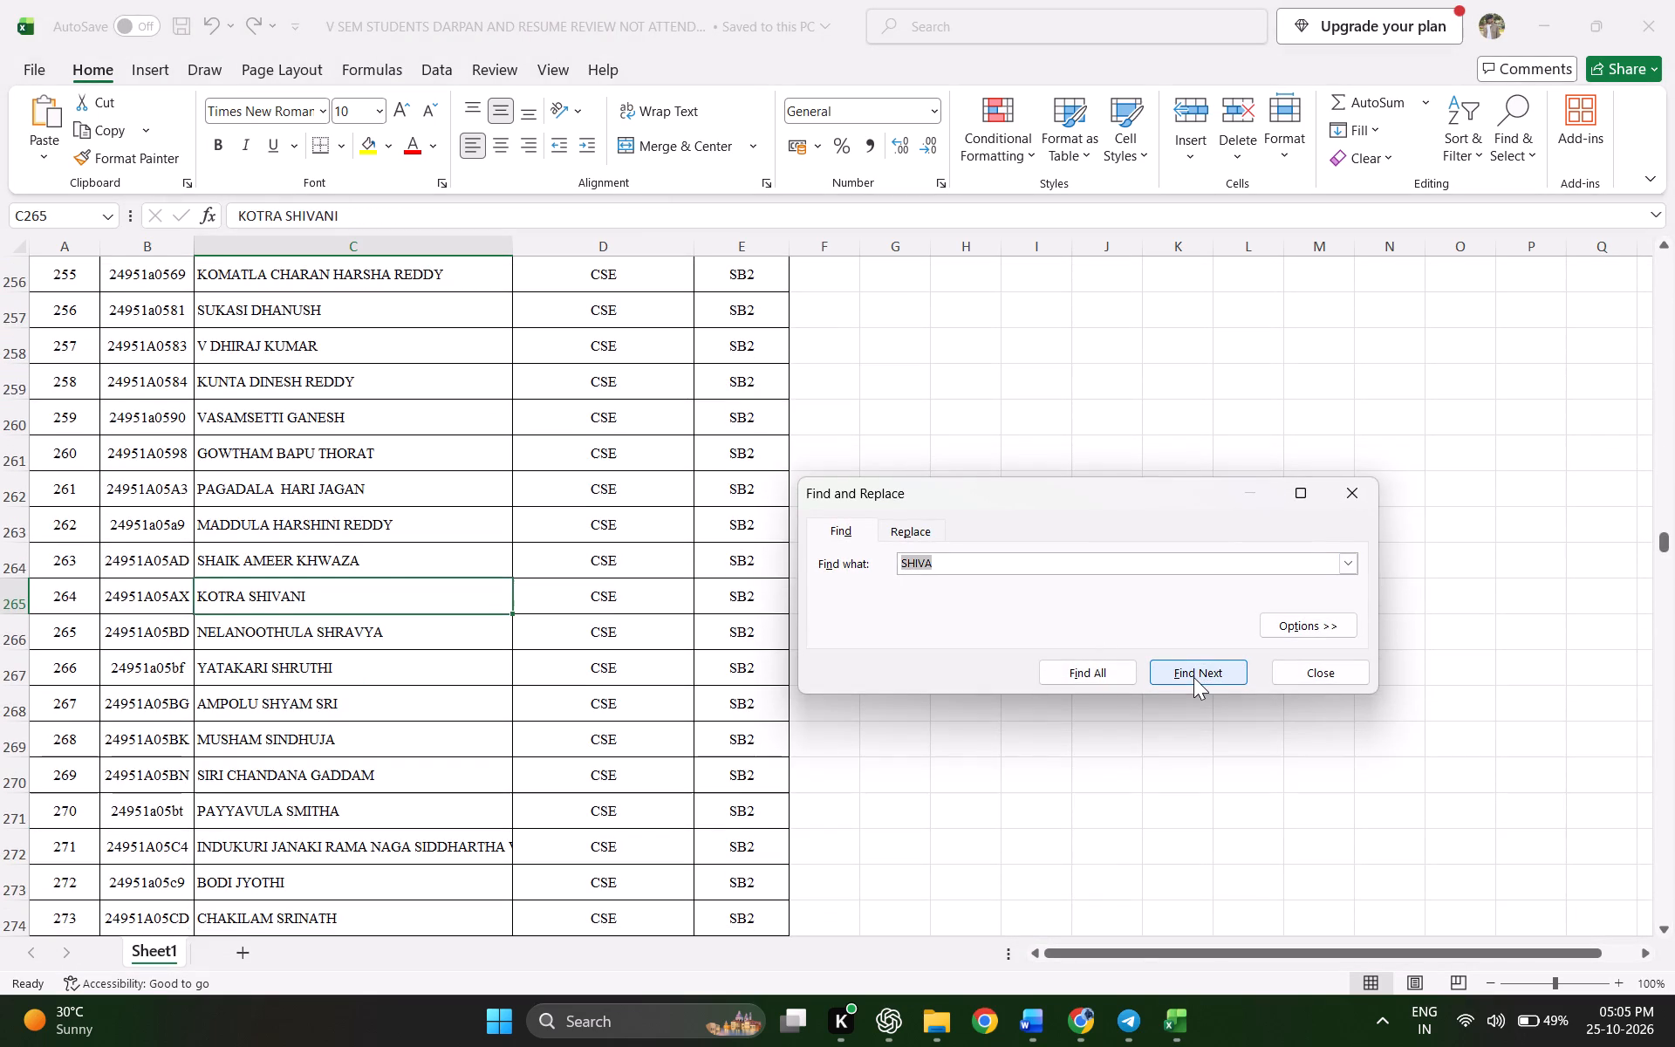
click(1193, 677)
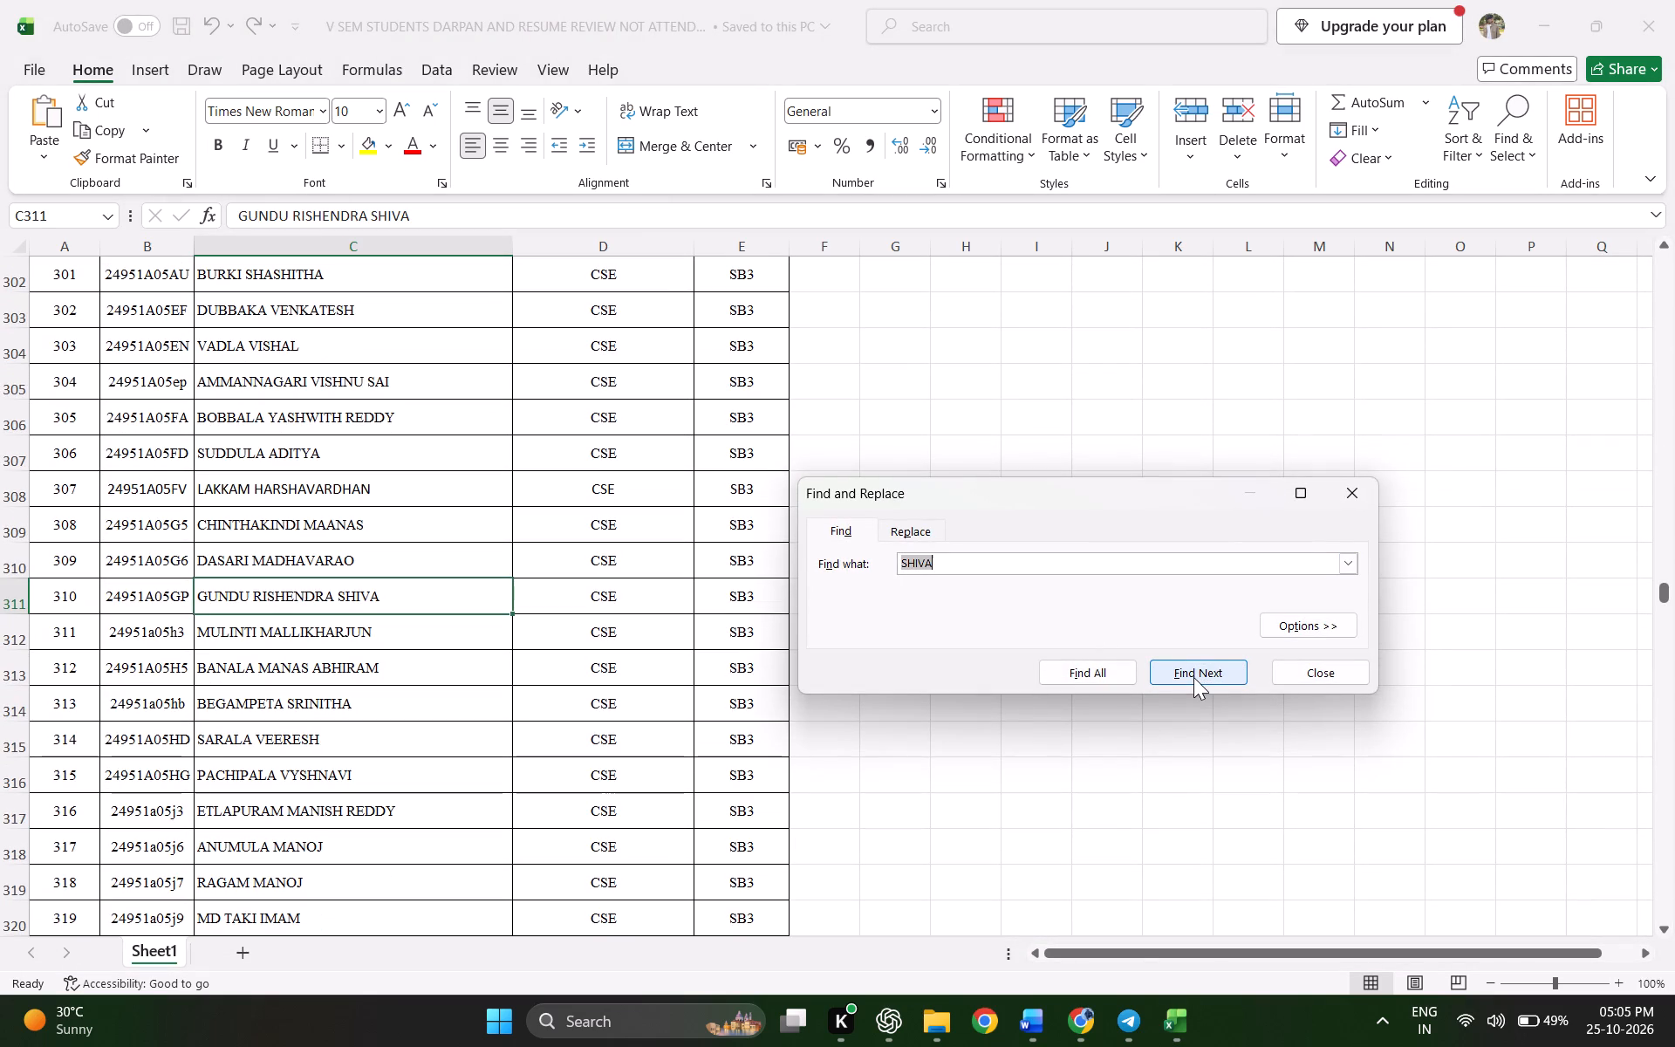
click(1193, 677)
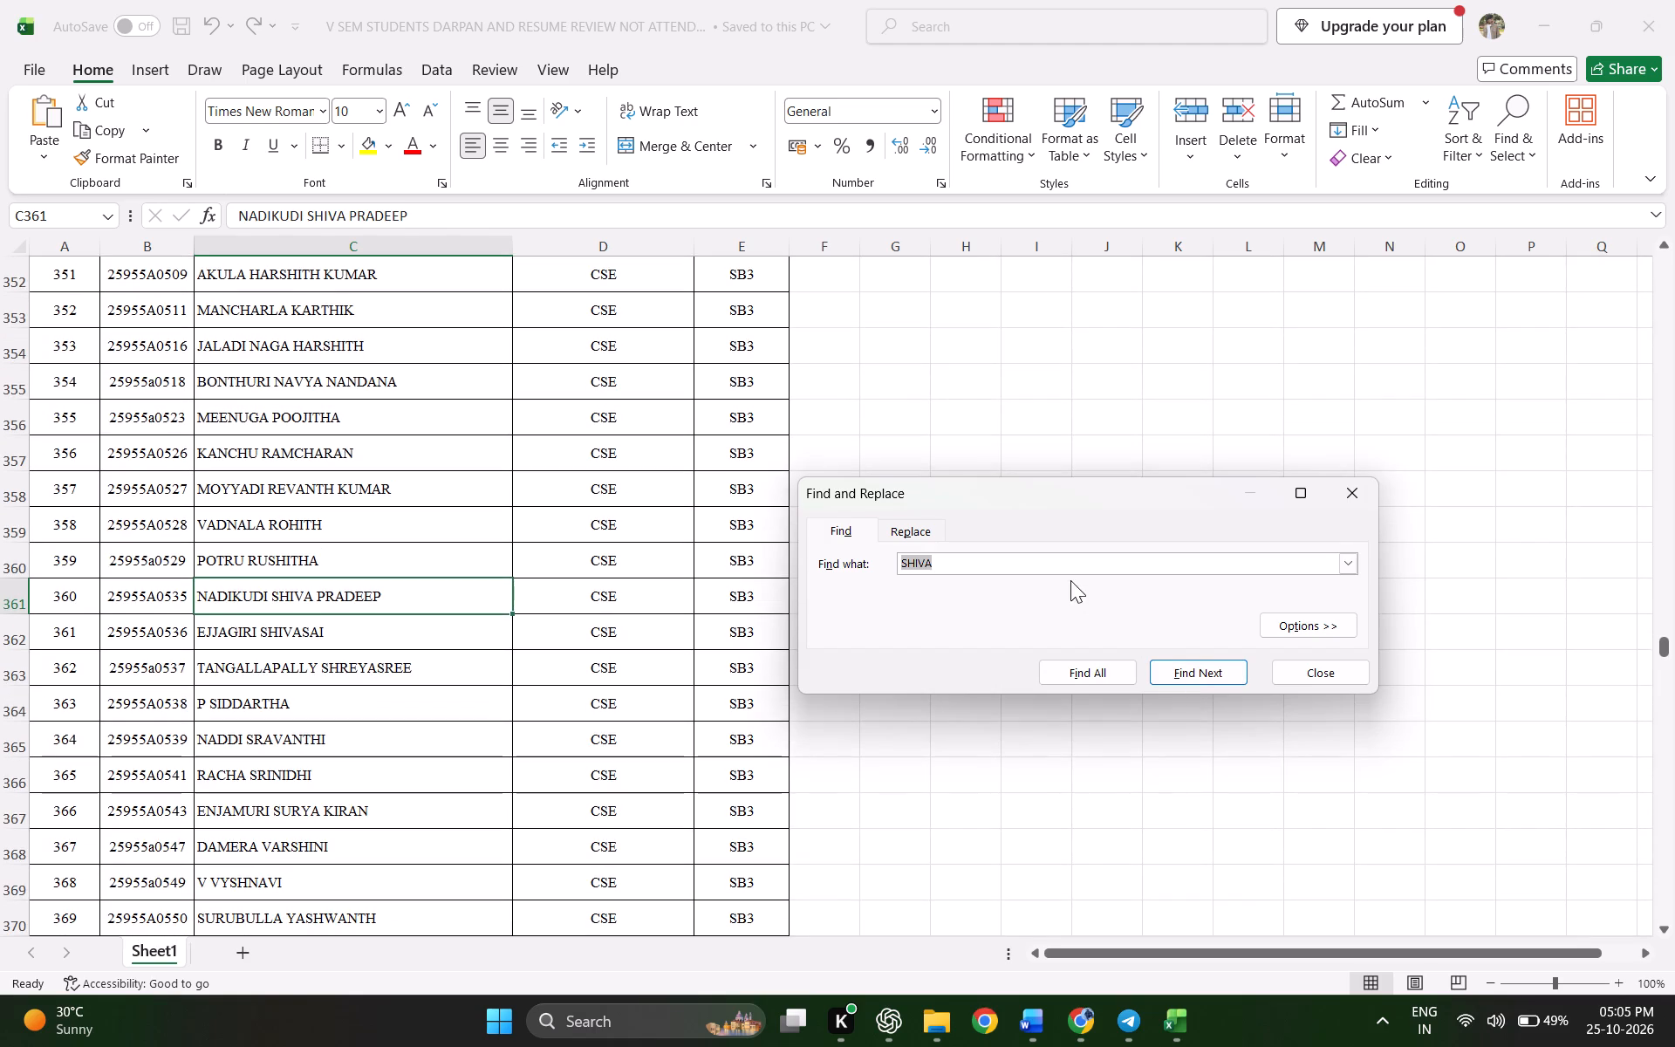
click(1052, 562)
click(1173, 666)
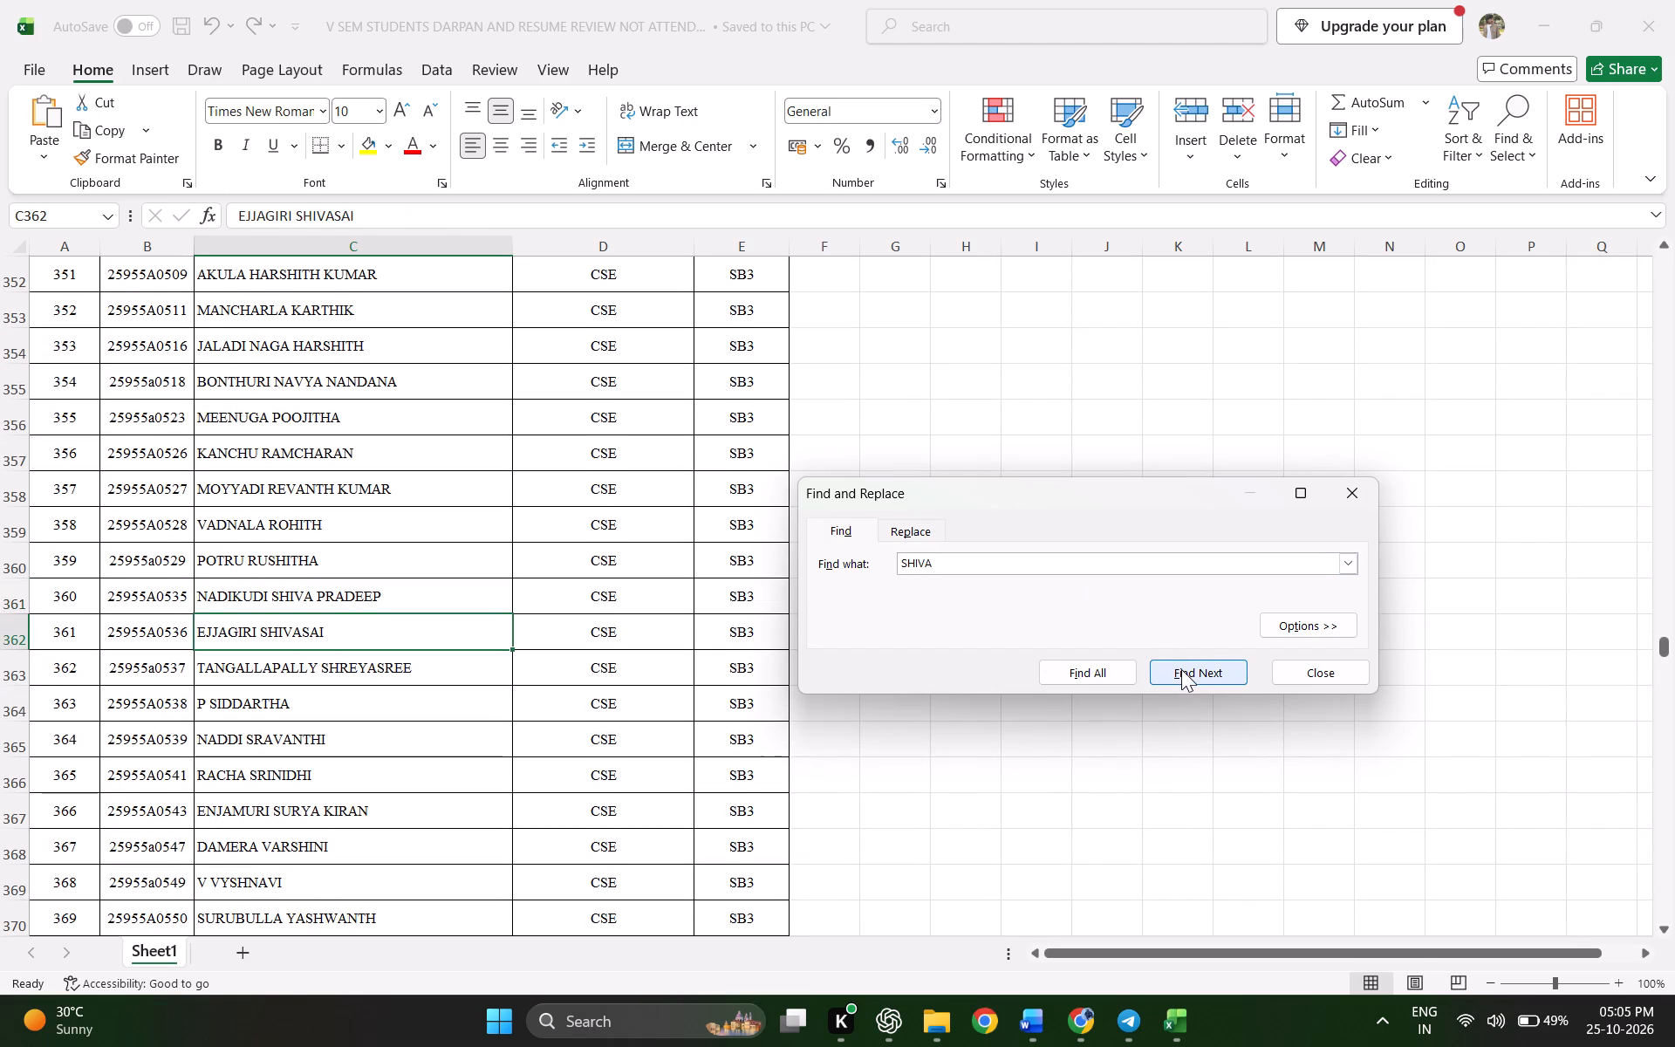
triple_click(1181, 669)
click(1181, 669)
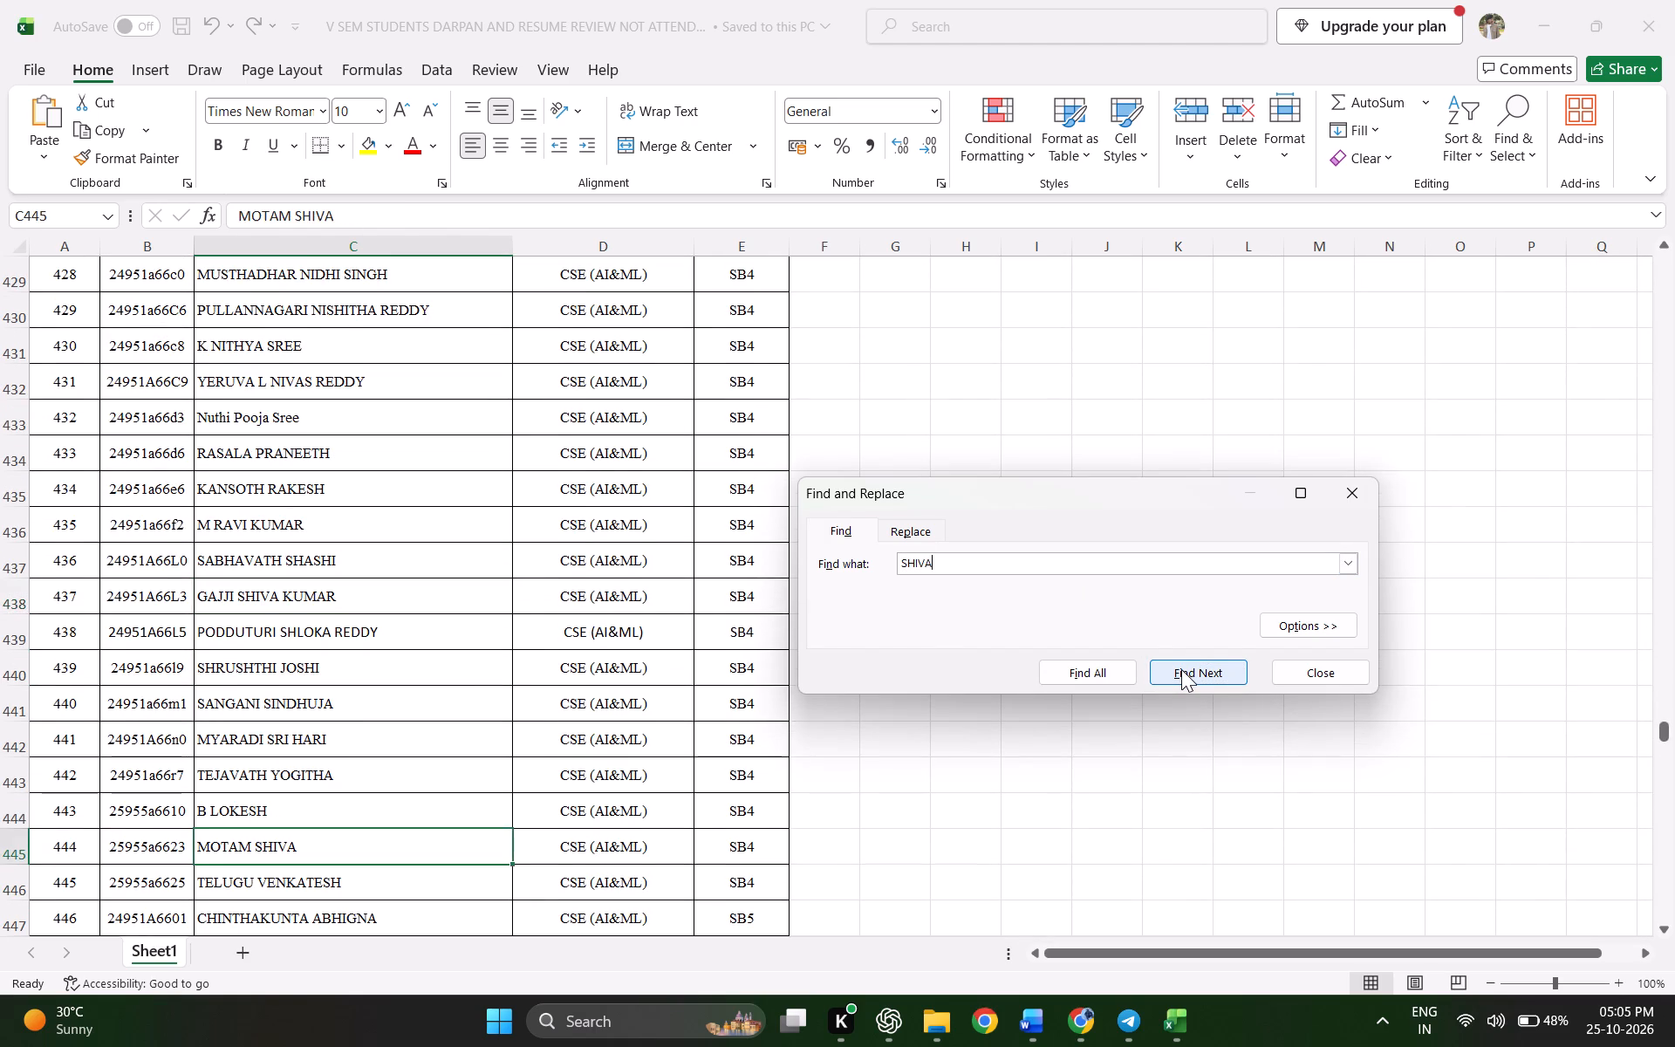
click(1181, 669)
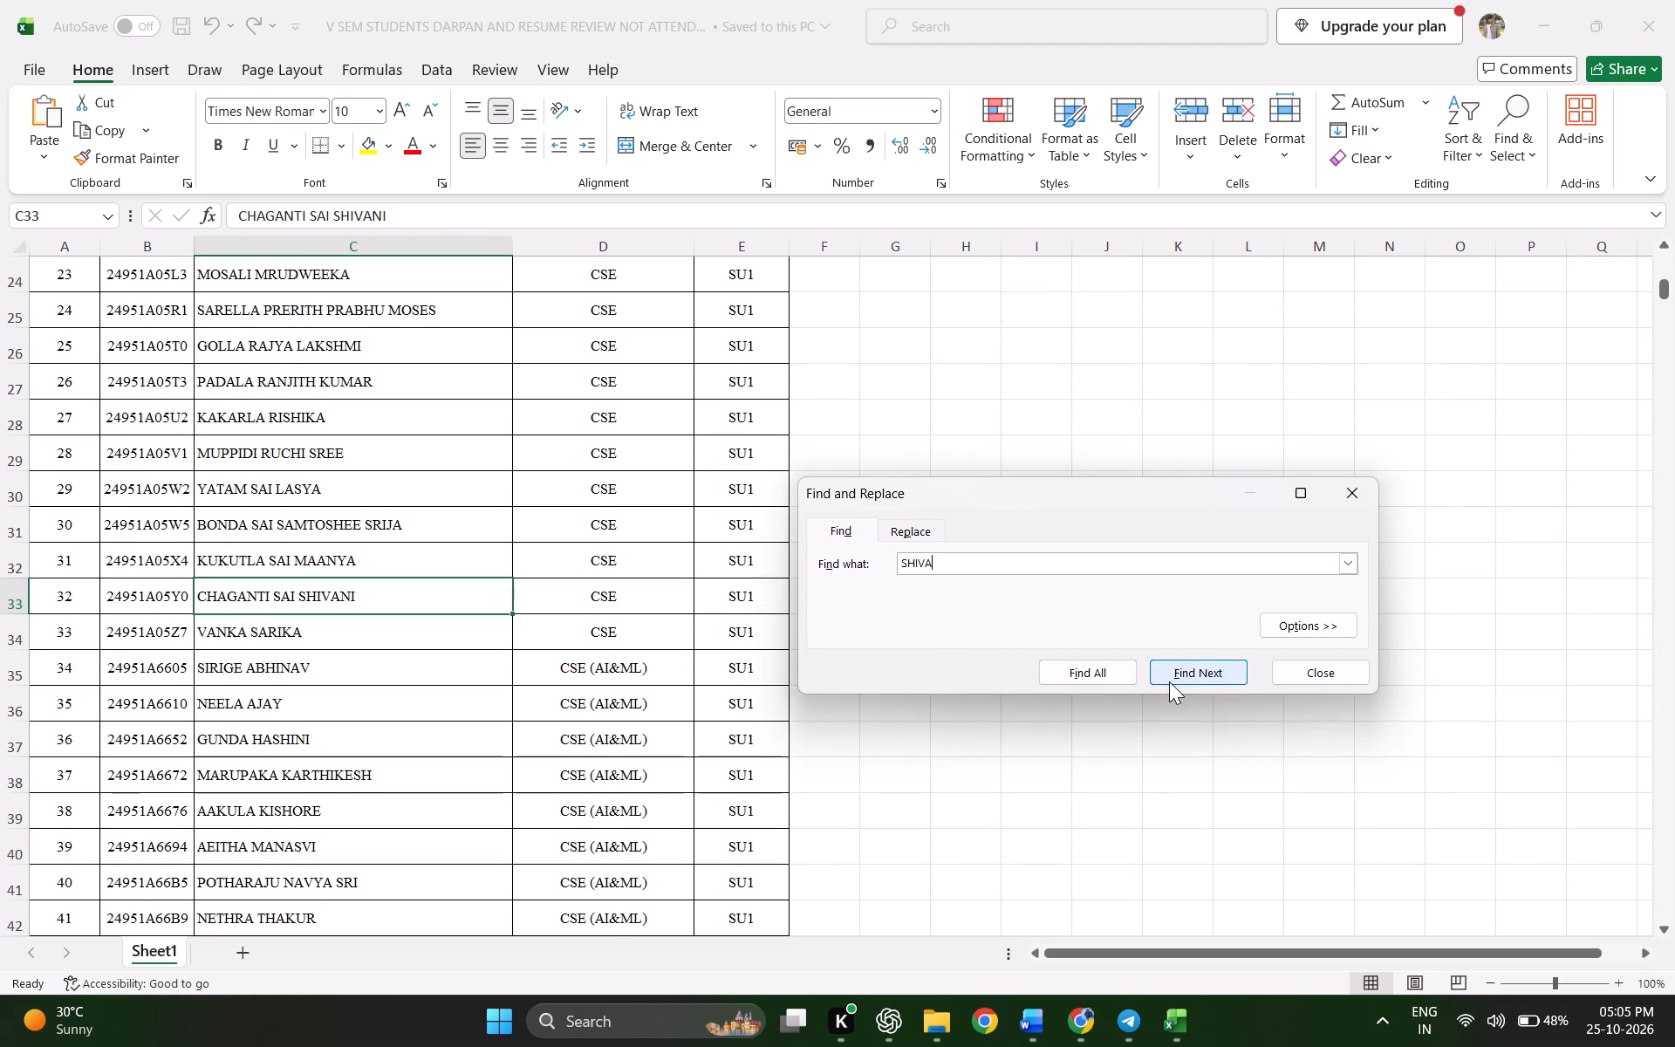
triple_click(1169, 681)
triple_click(1169, 681)
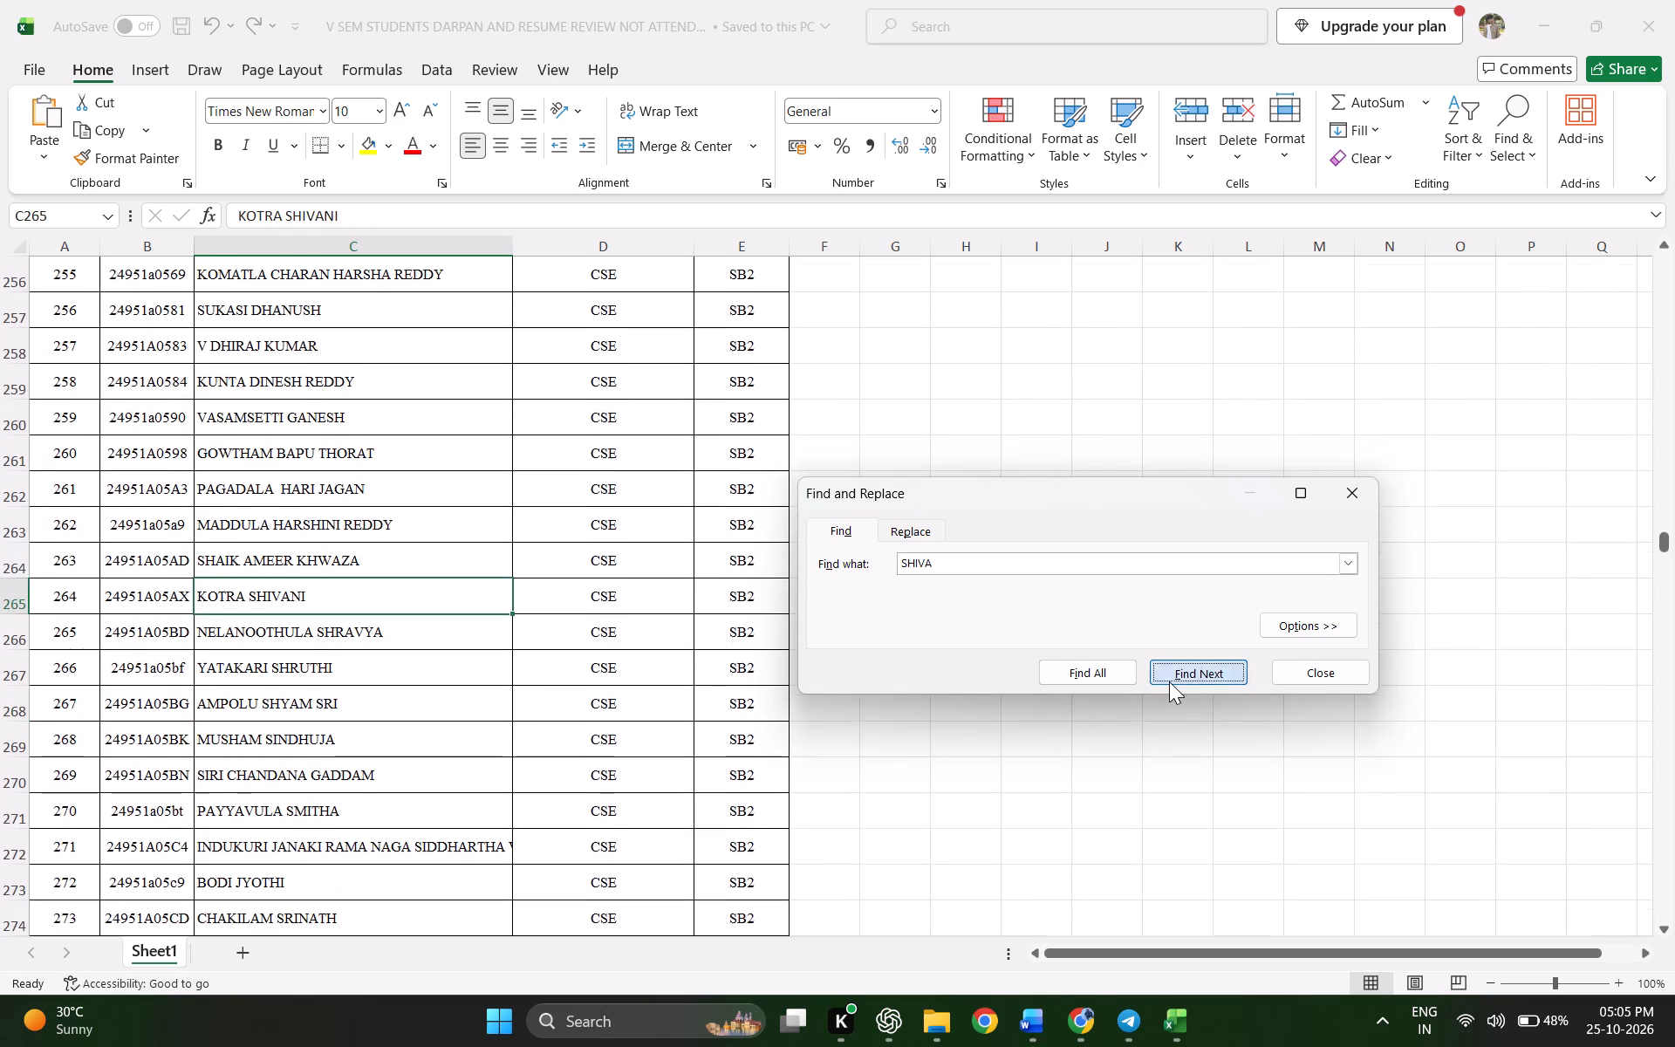
triple_click(1169, 681)
triple_click(1169, 681)
triple_click(1169, 681)
double_click(1169, 681)
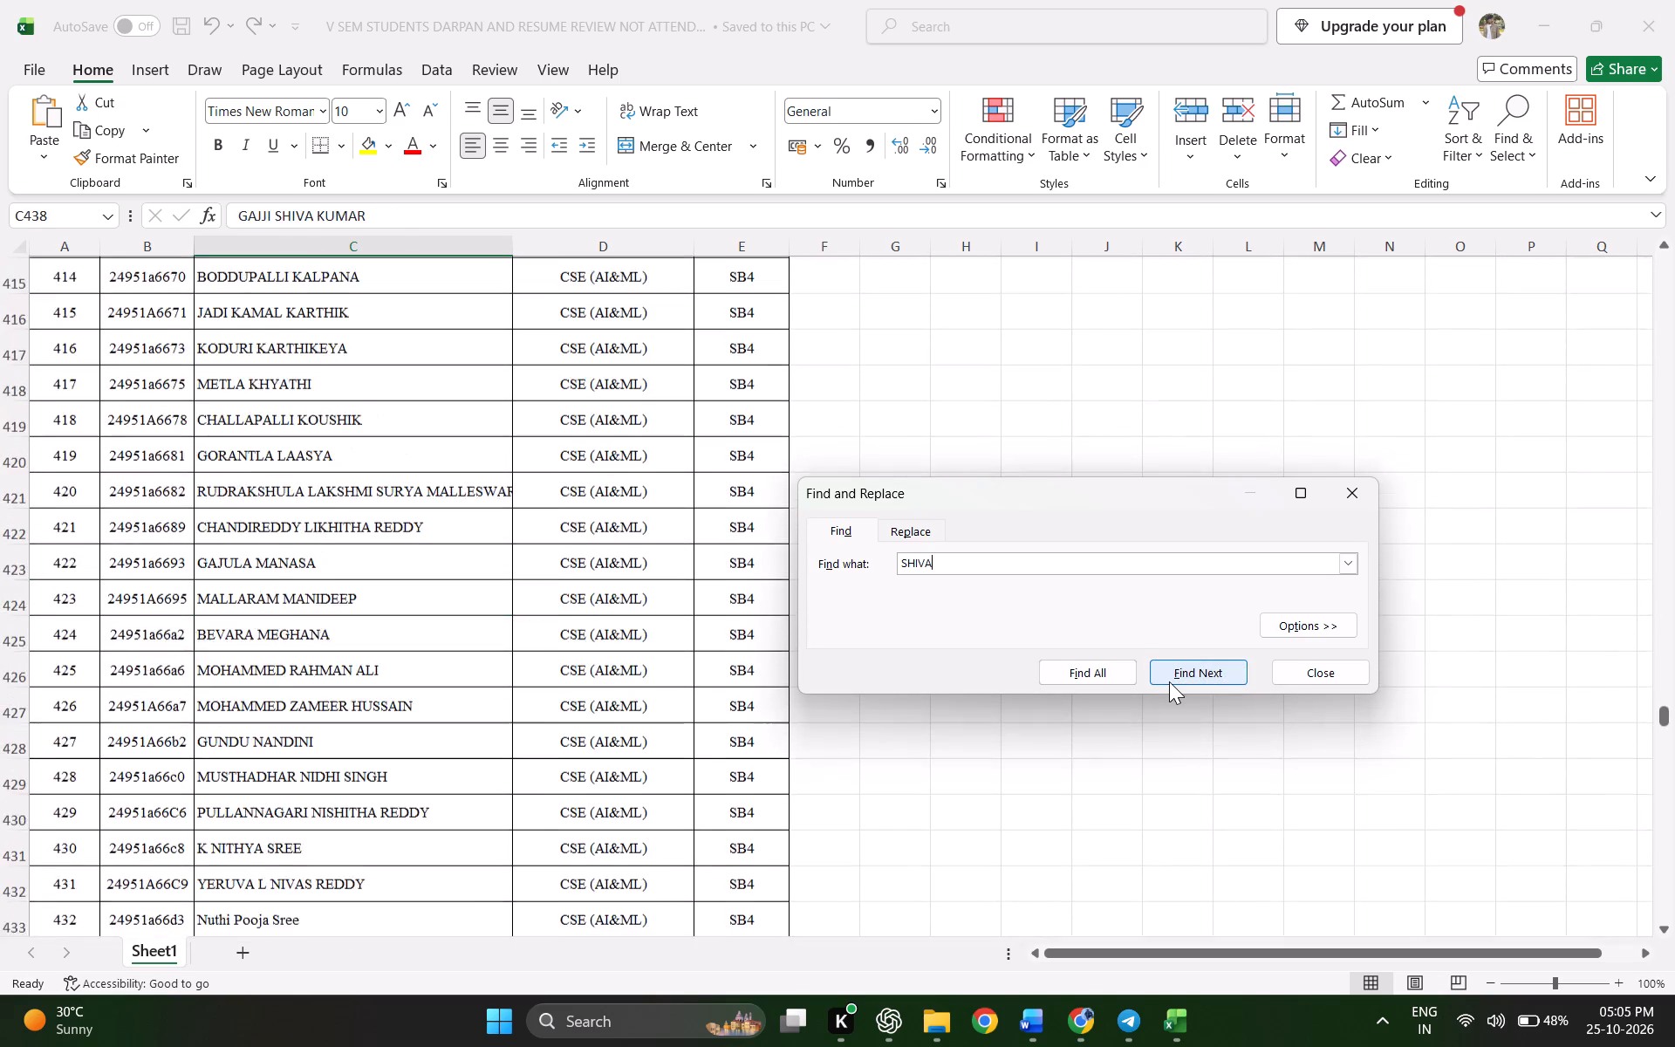
click(1169, 681)
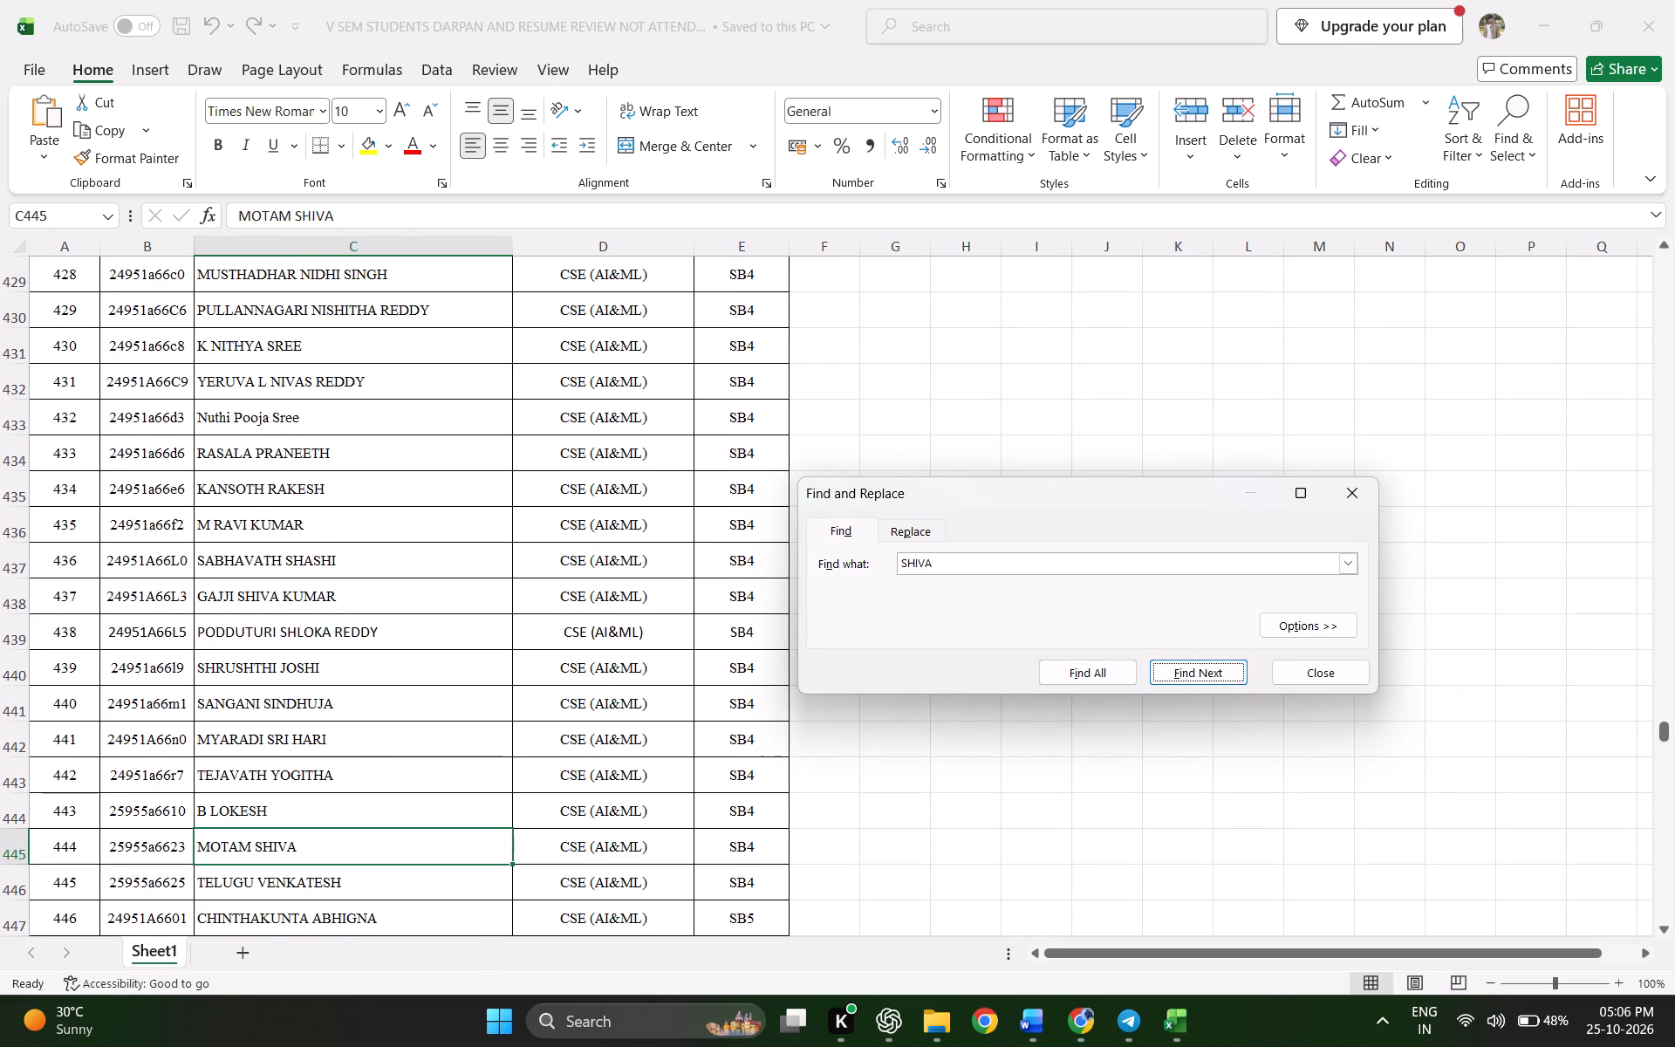
click(296, 855)
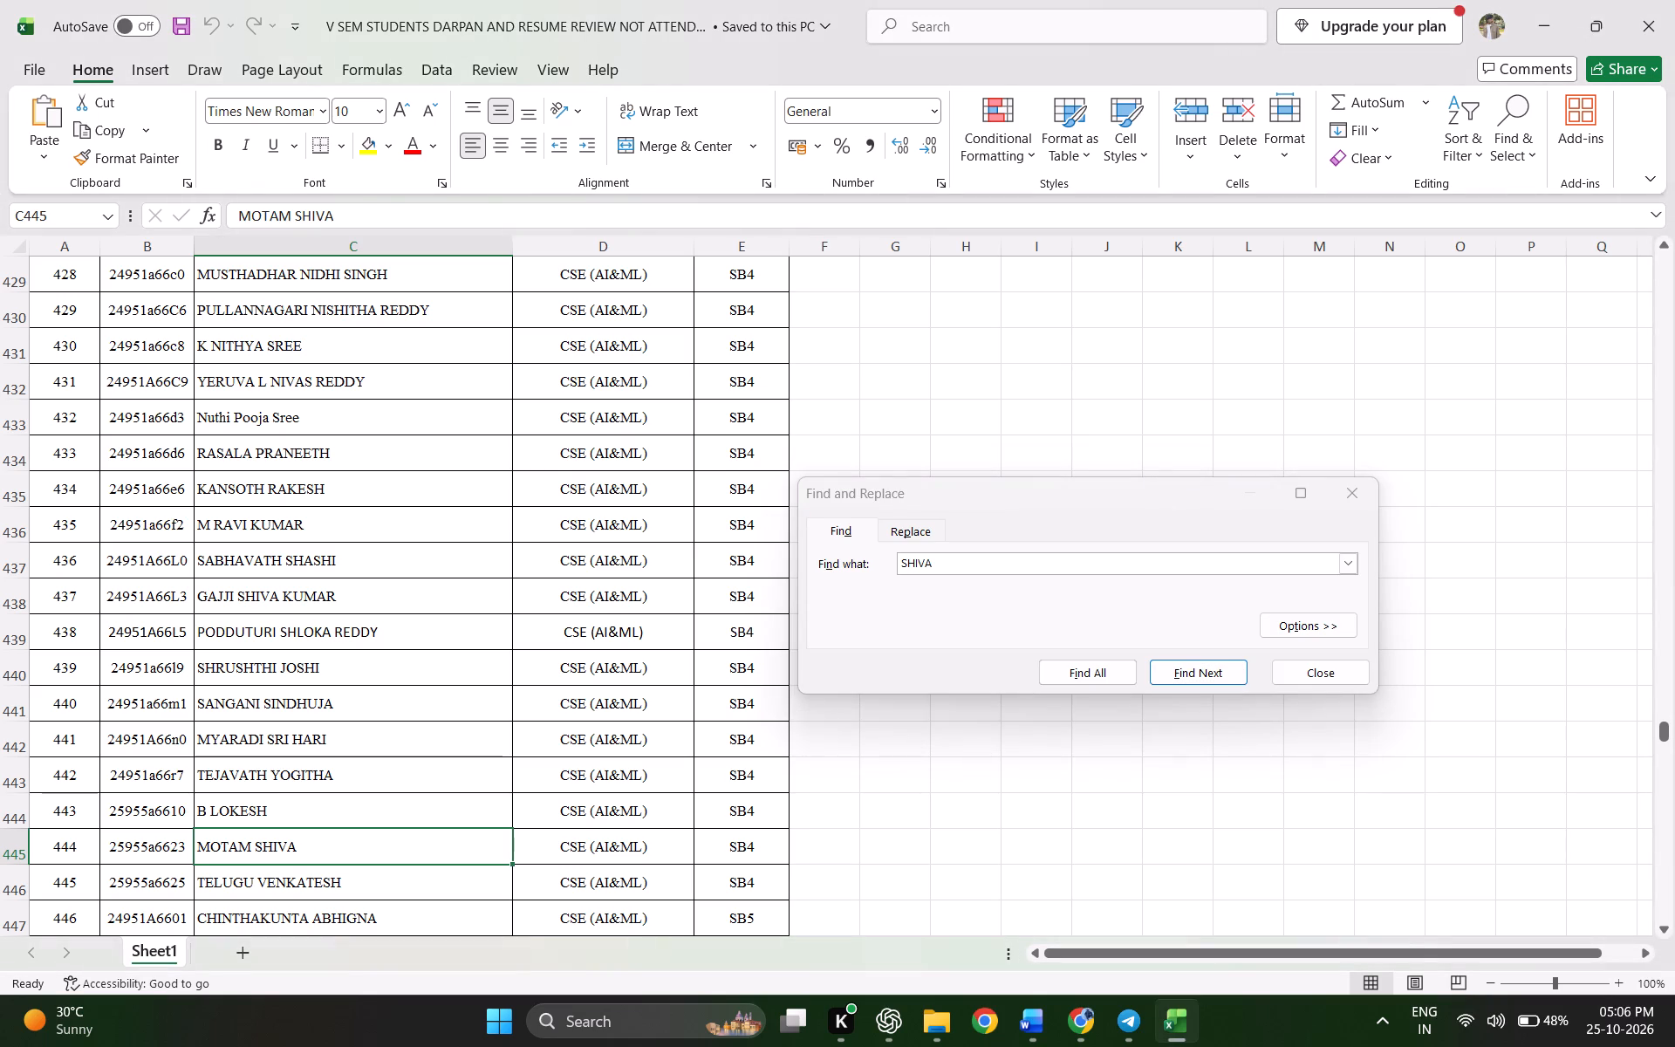
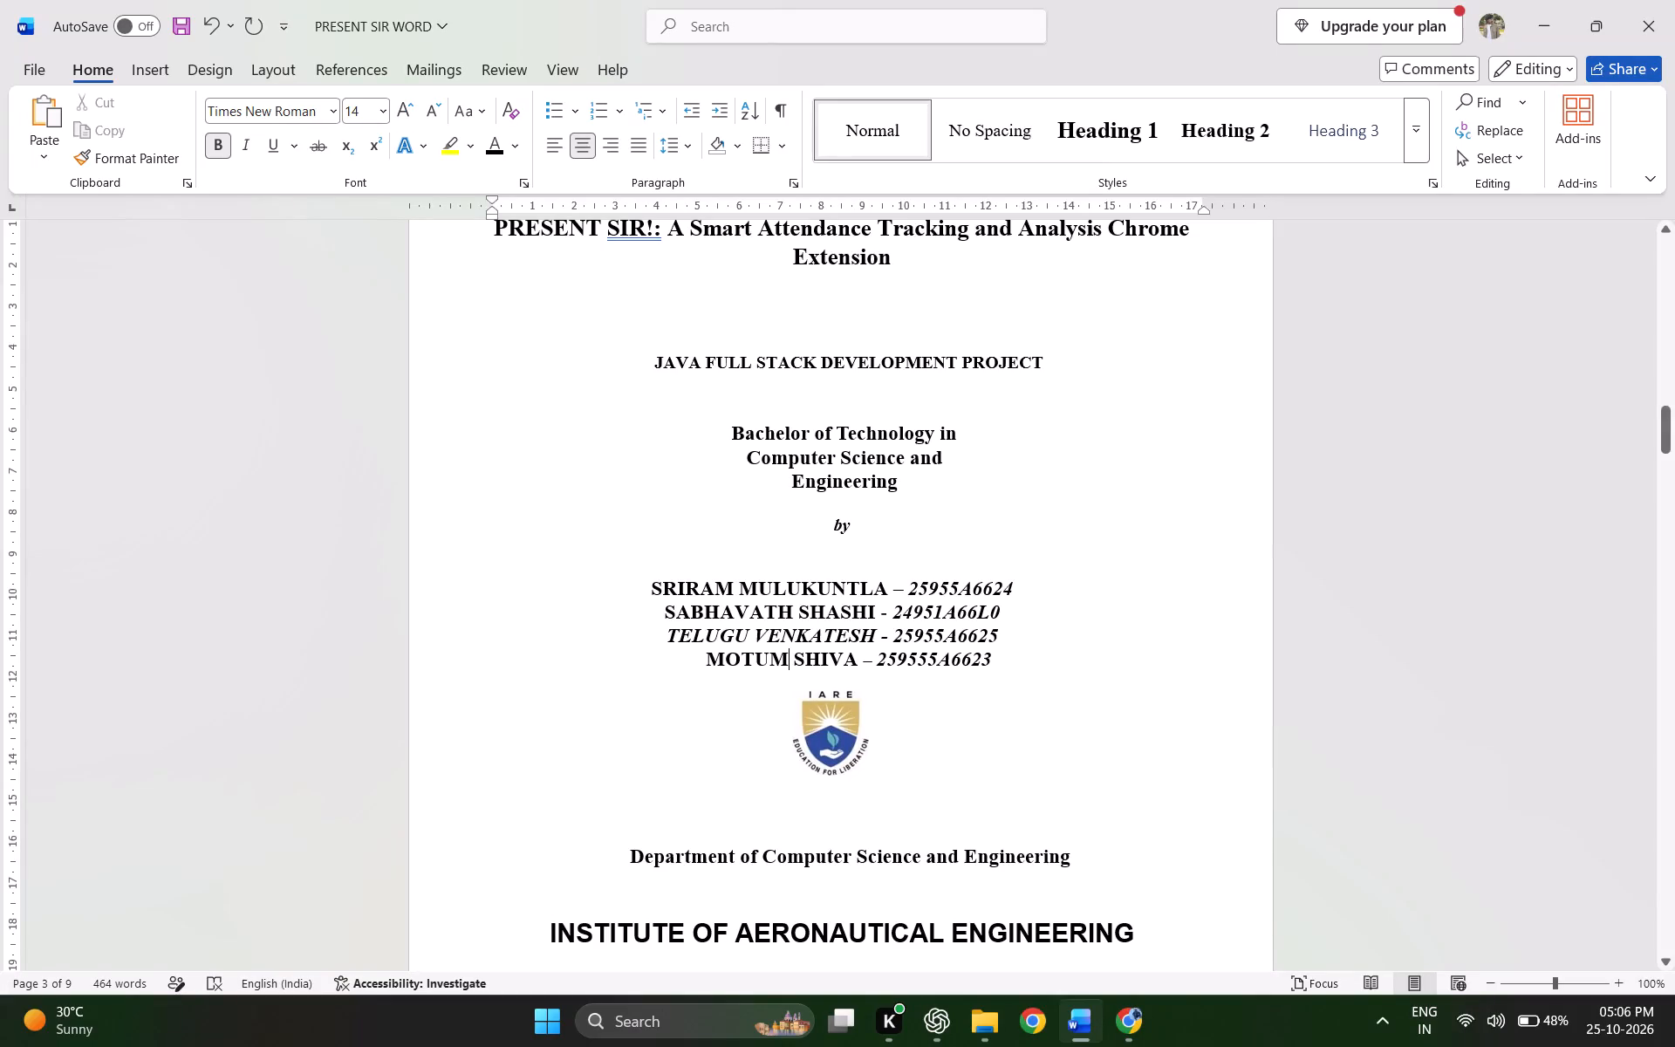
Correct the spelling of the fourth member's surname to MOTAM in the title page's member list.
click(770, 660)
key(BackSpace)
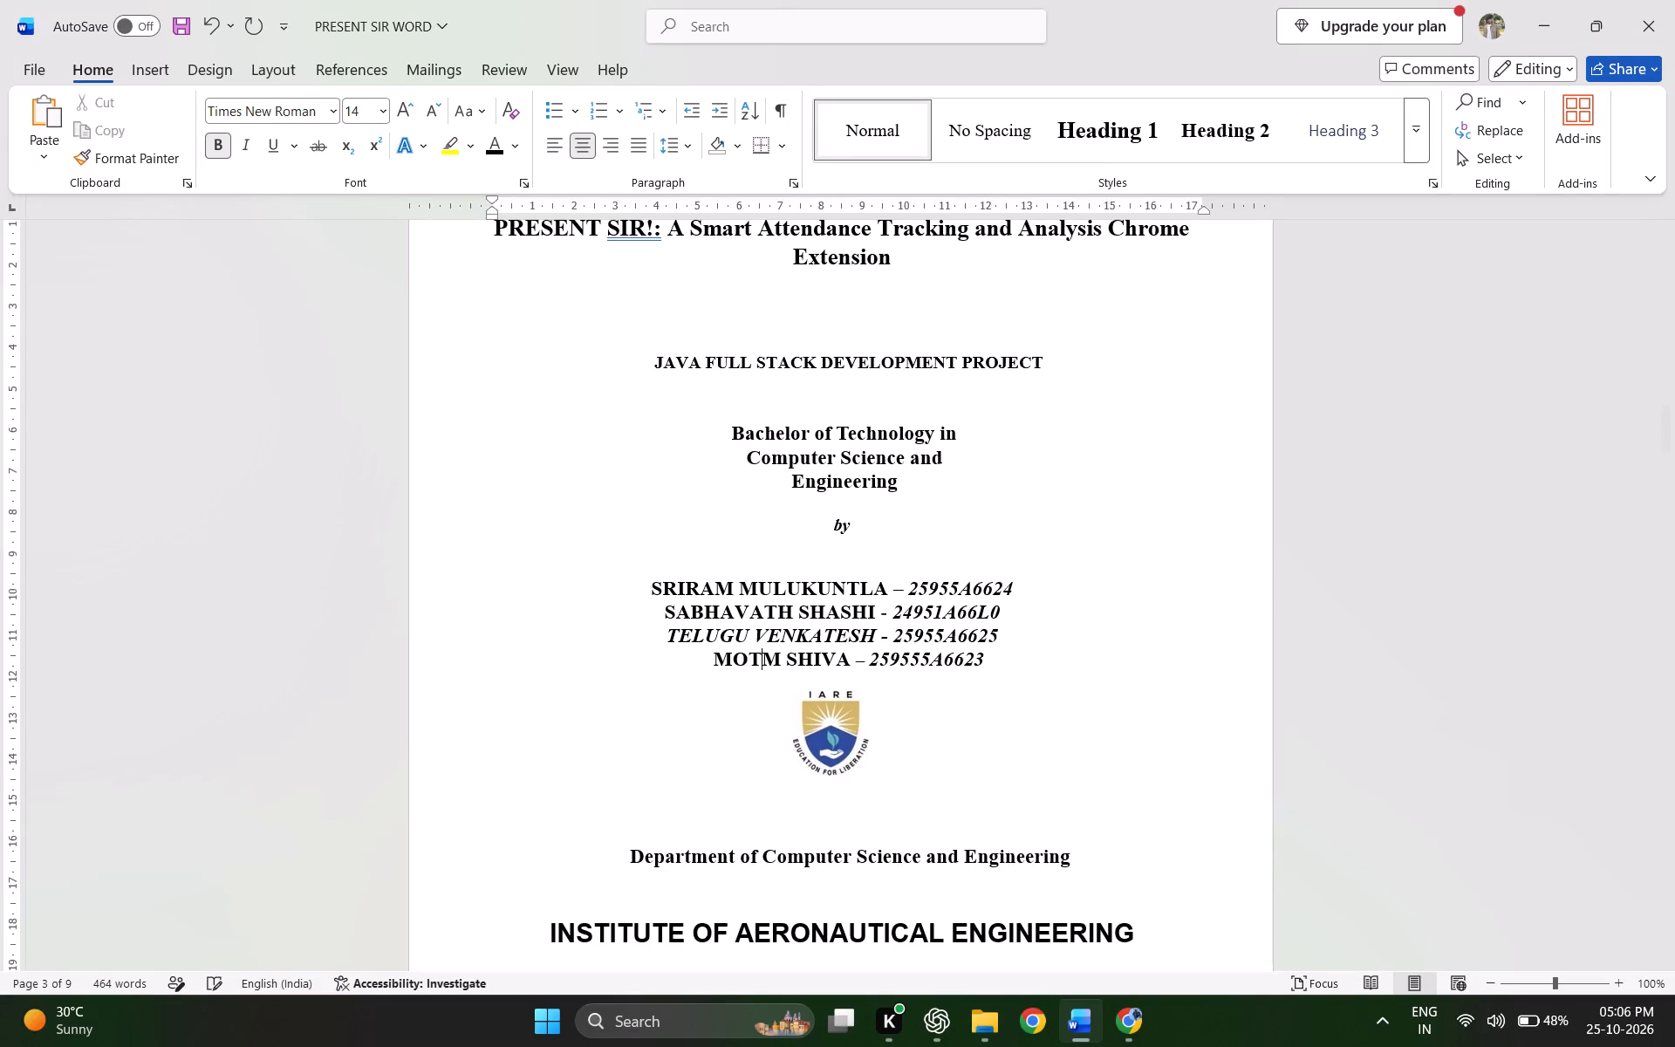
key(a)
In the page 2 member list, expand the third member's initial to TELUGU and the fourth member's initial to MOTAM.
scroll(933, 748, up, 1)
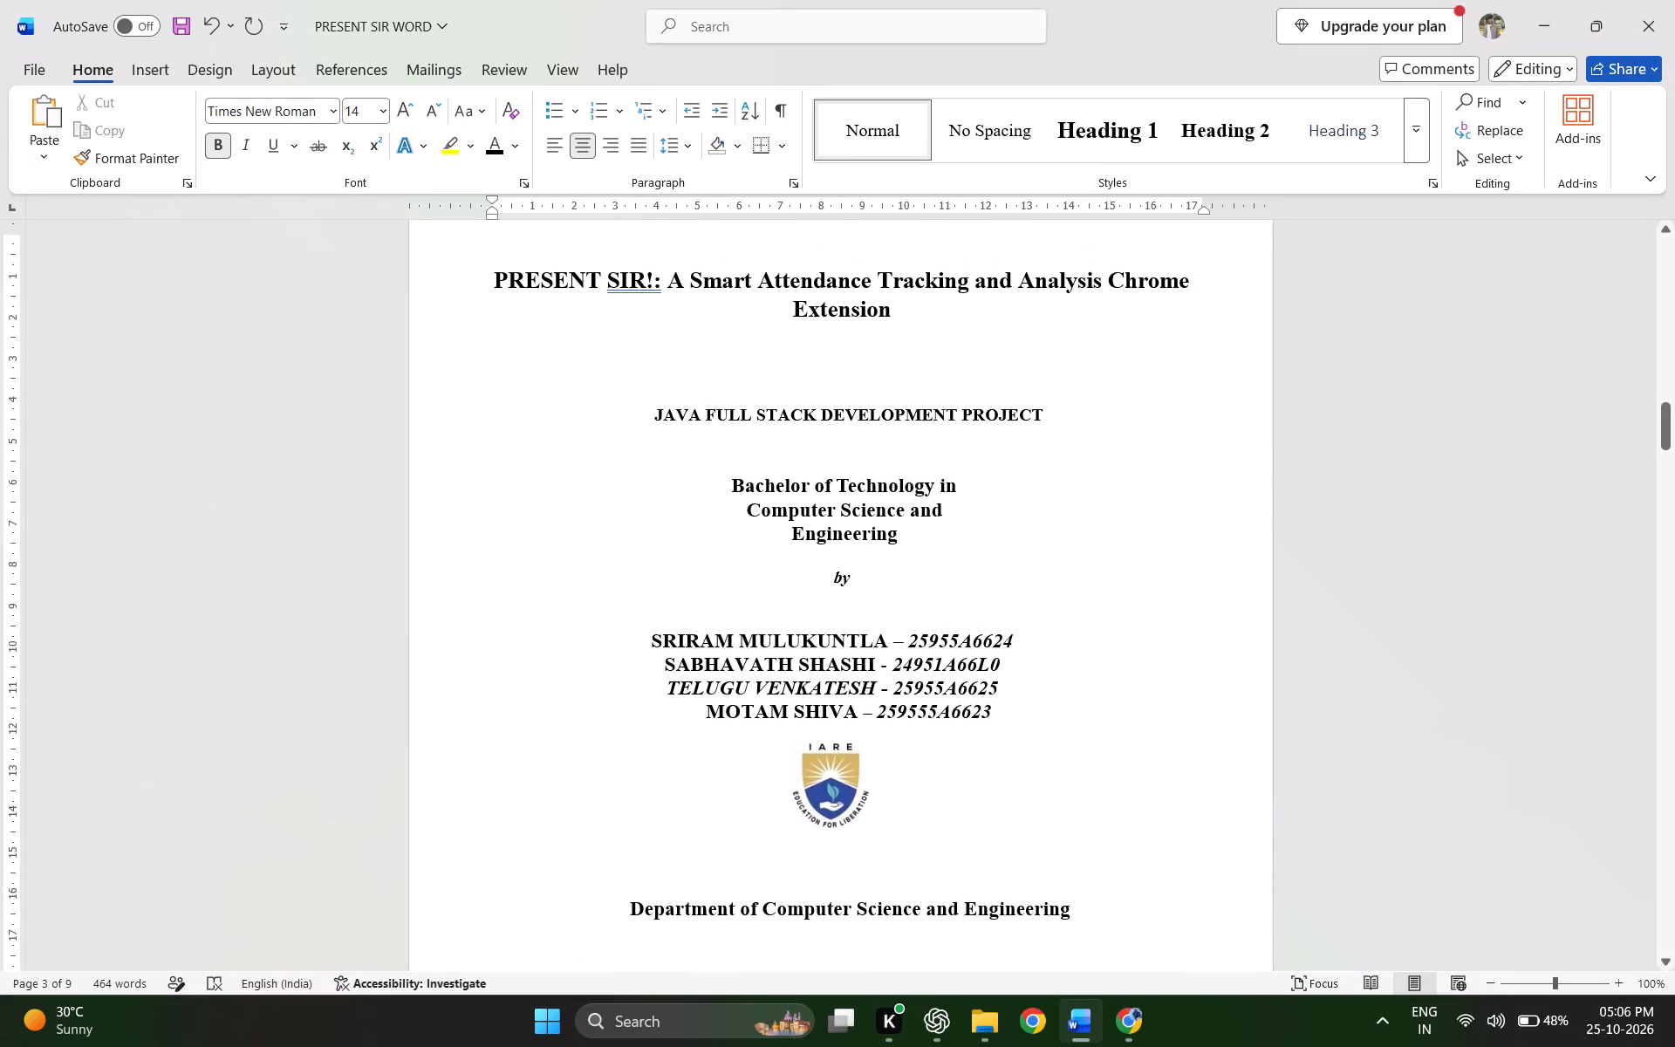
scroll(940, 751, up, 17)
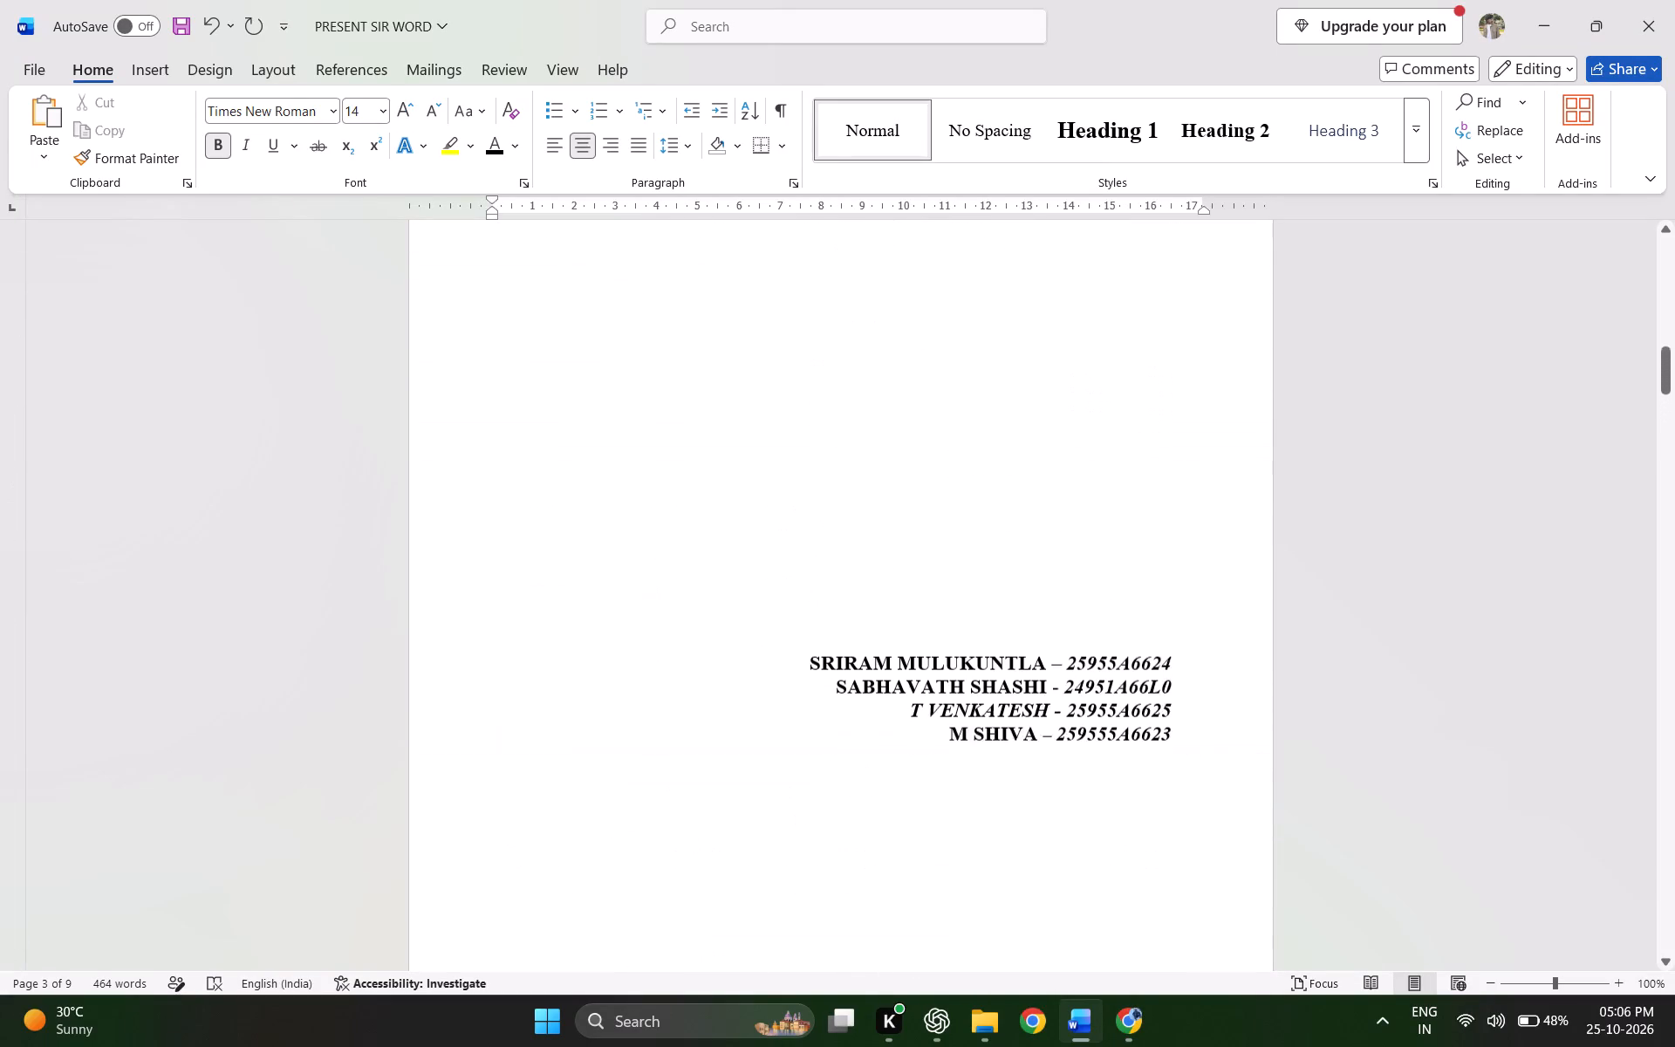
scroll(946, 763, down, 1)
click(920, 715)
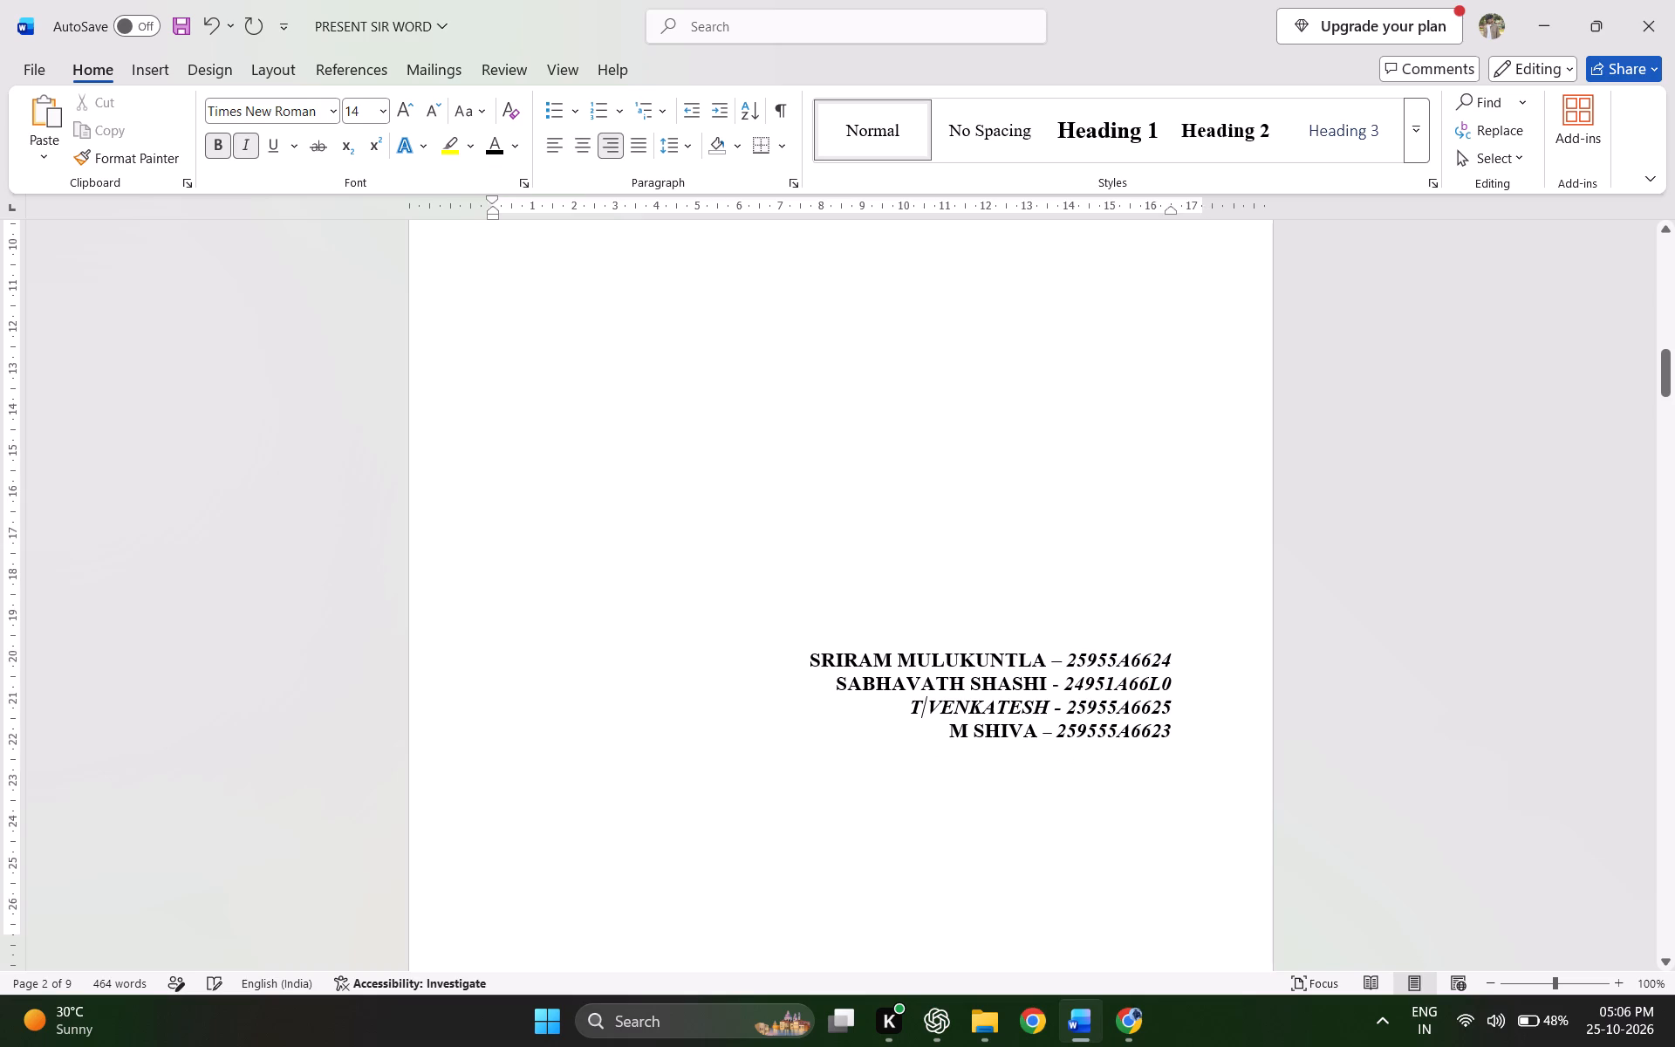
text(ELUGU)
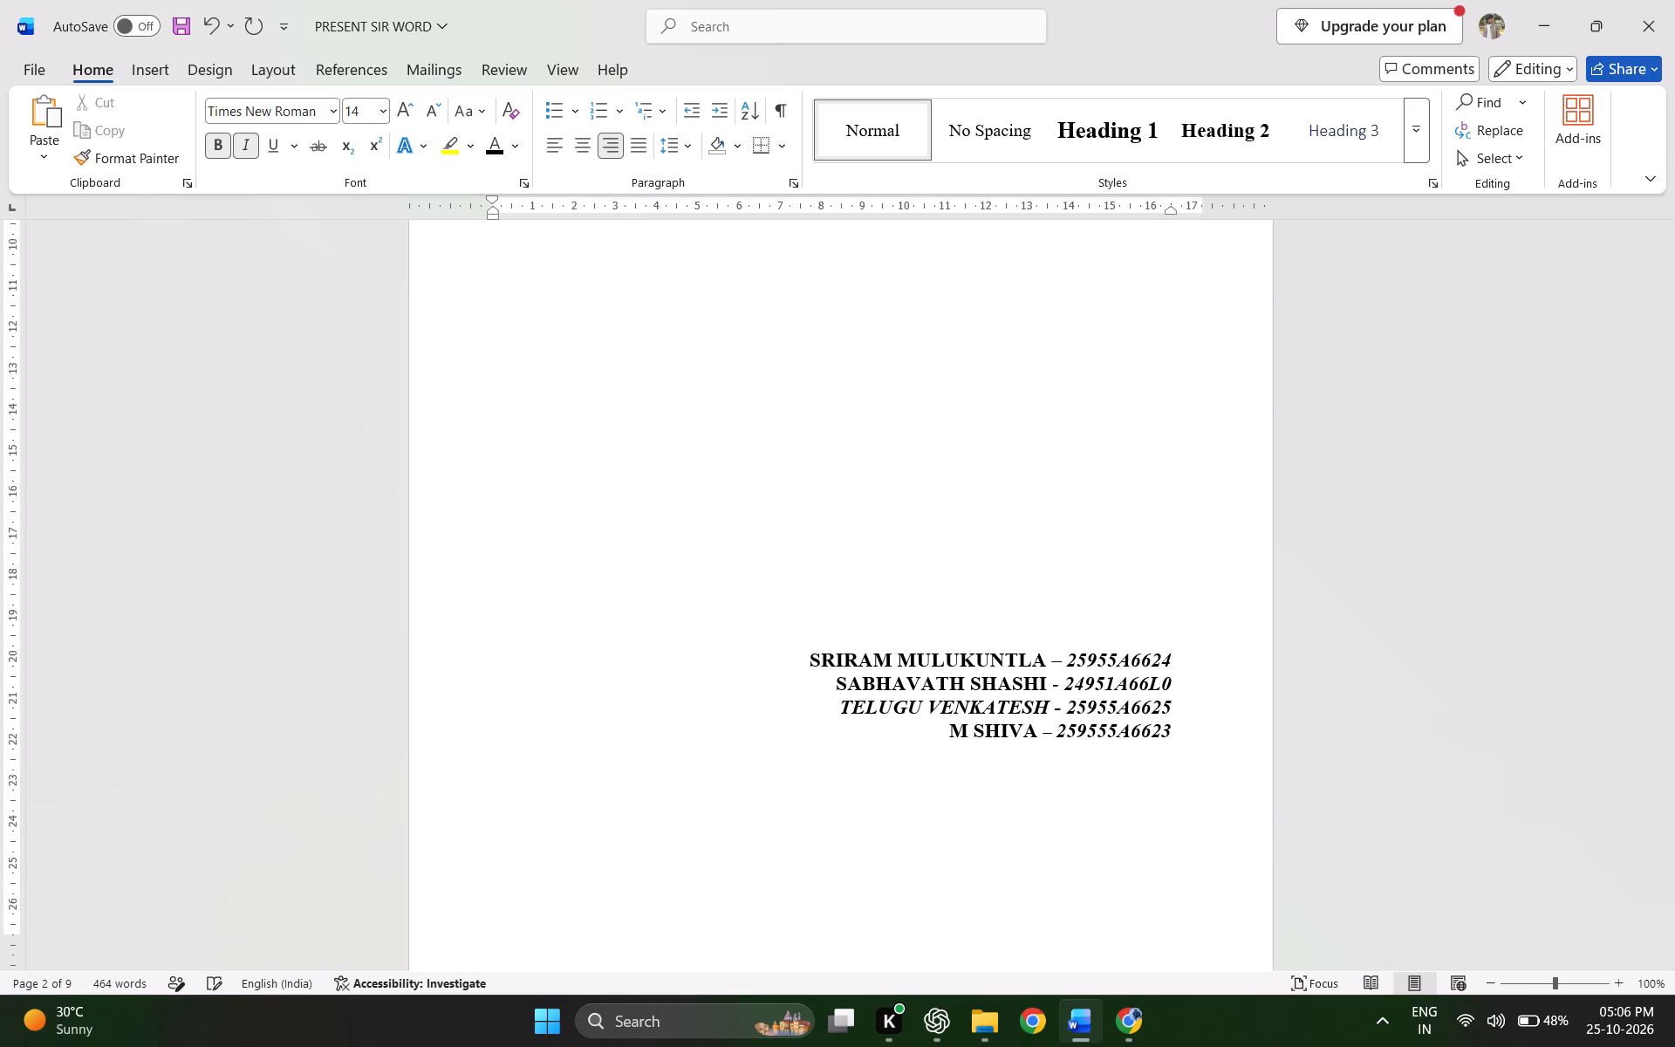
click(965, 728)
key(v)
key(BackSpace)
text(OTA)
key(m)
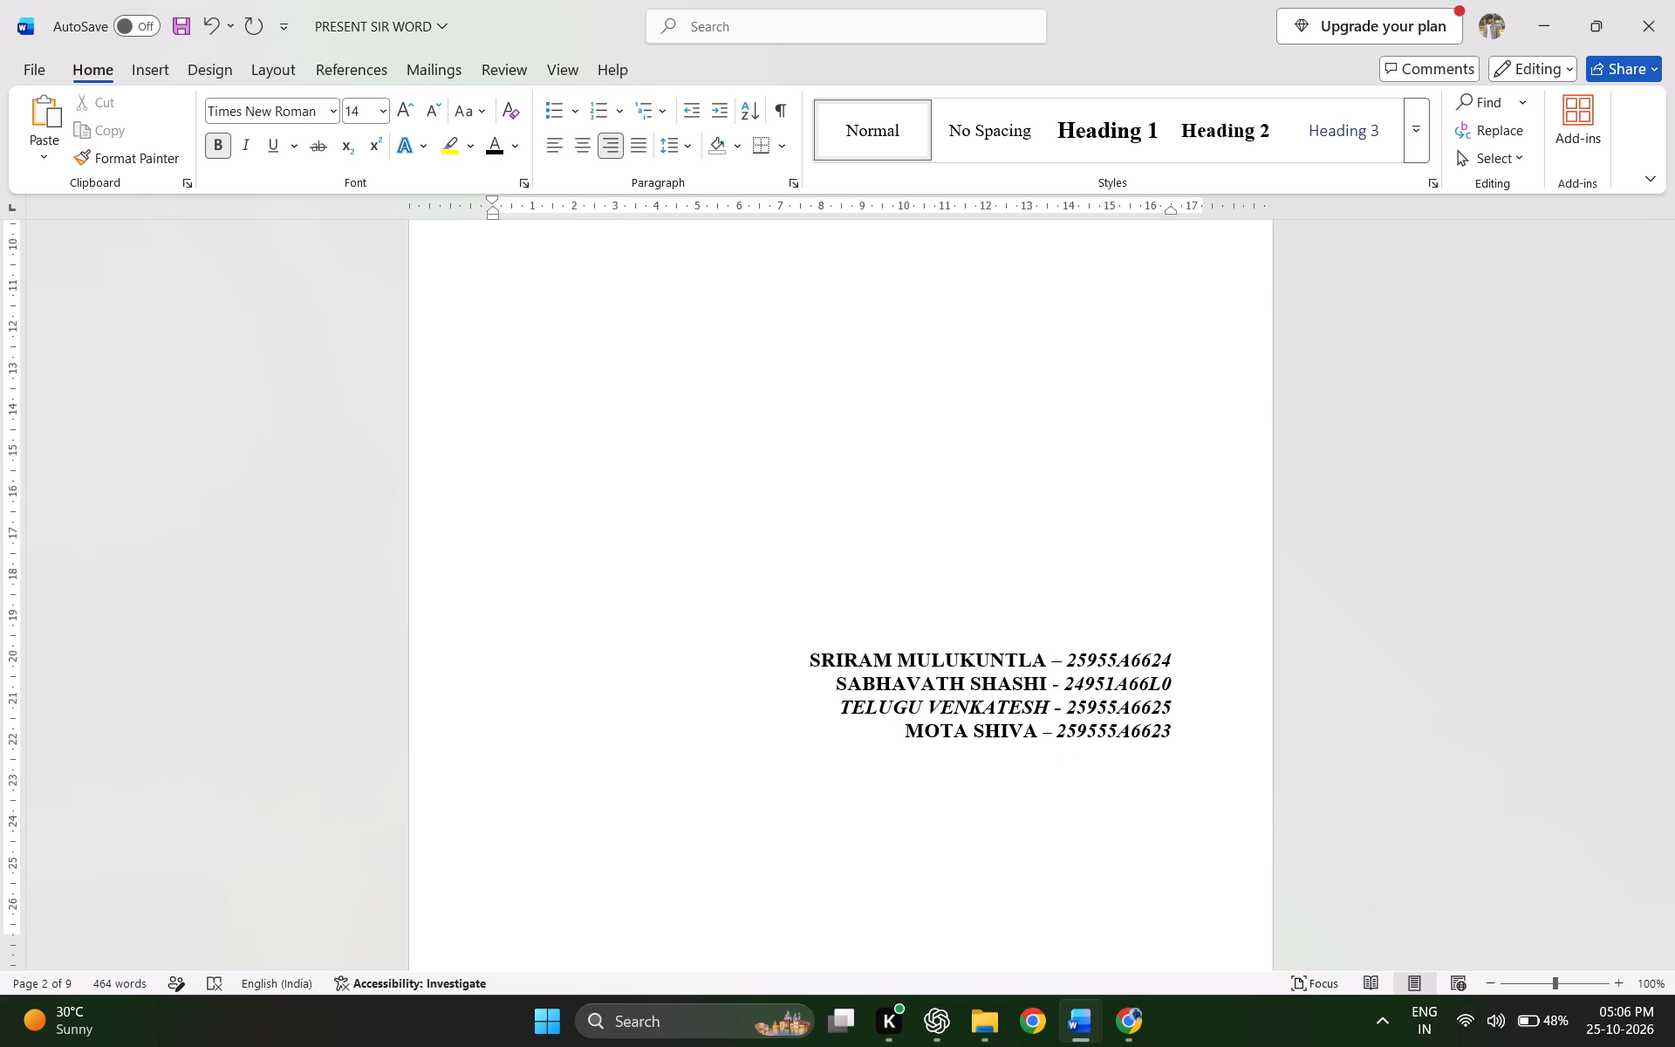
Move the TELUGU member's line on page 2 directly below the first member's line, leaving no blank line between entries.
click(891, 711)
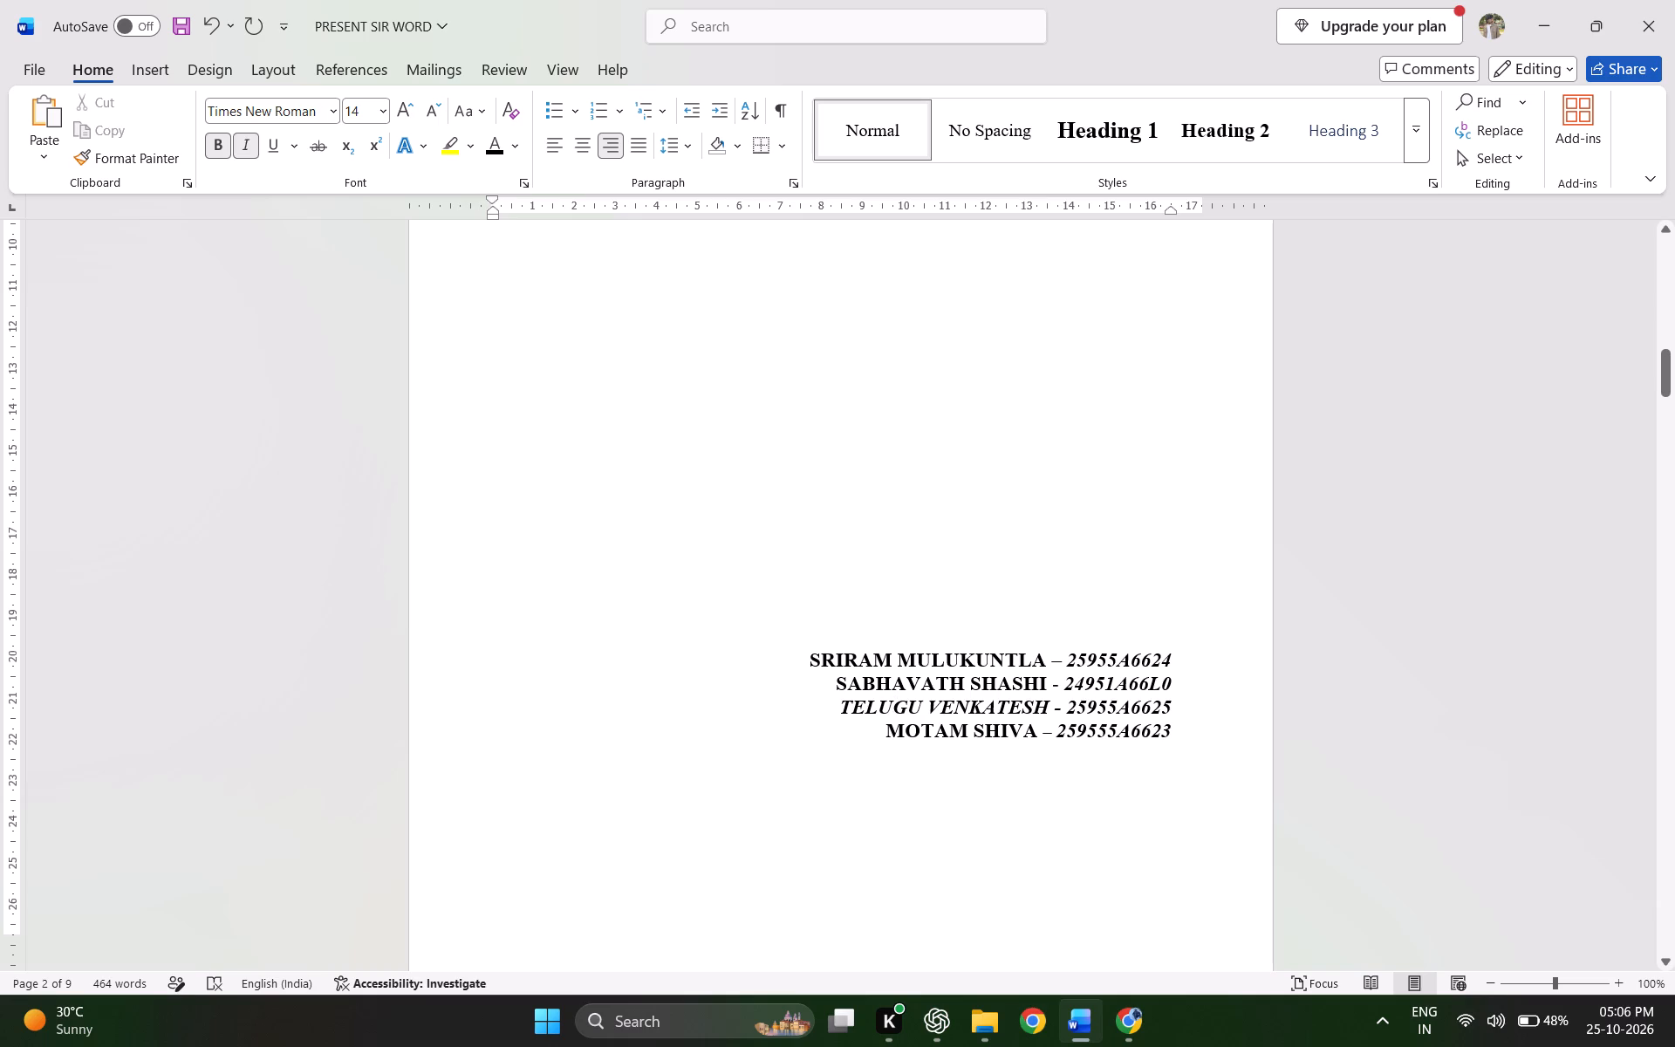
drag(1172, 715, 884, 717)
drag(884, 717, 833, 710)
key(ctrl+x)
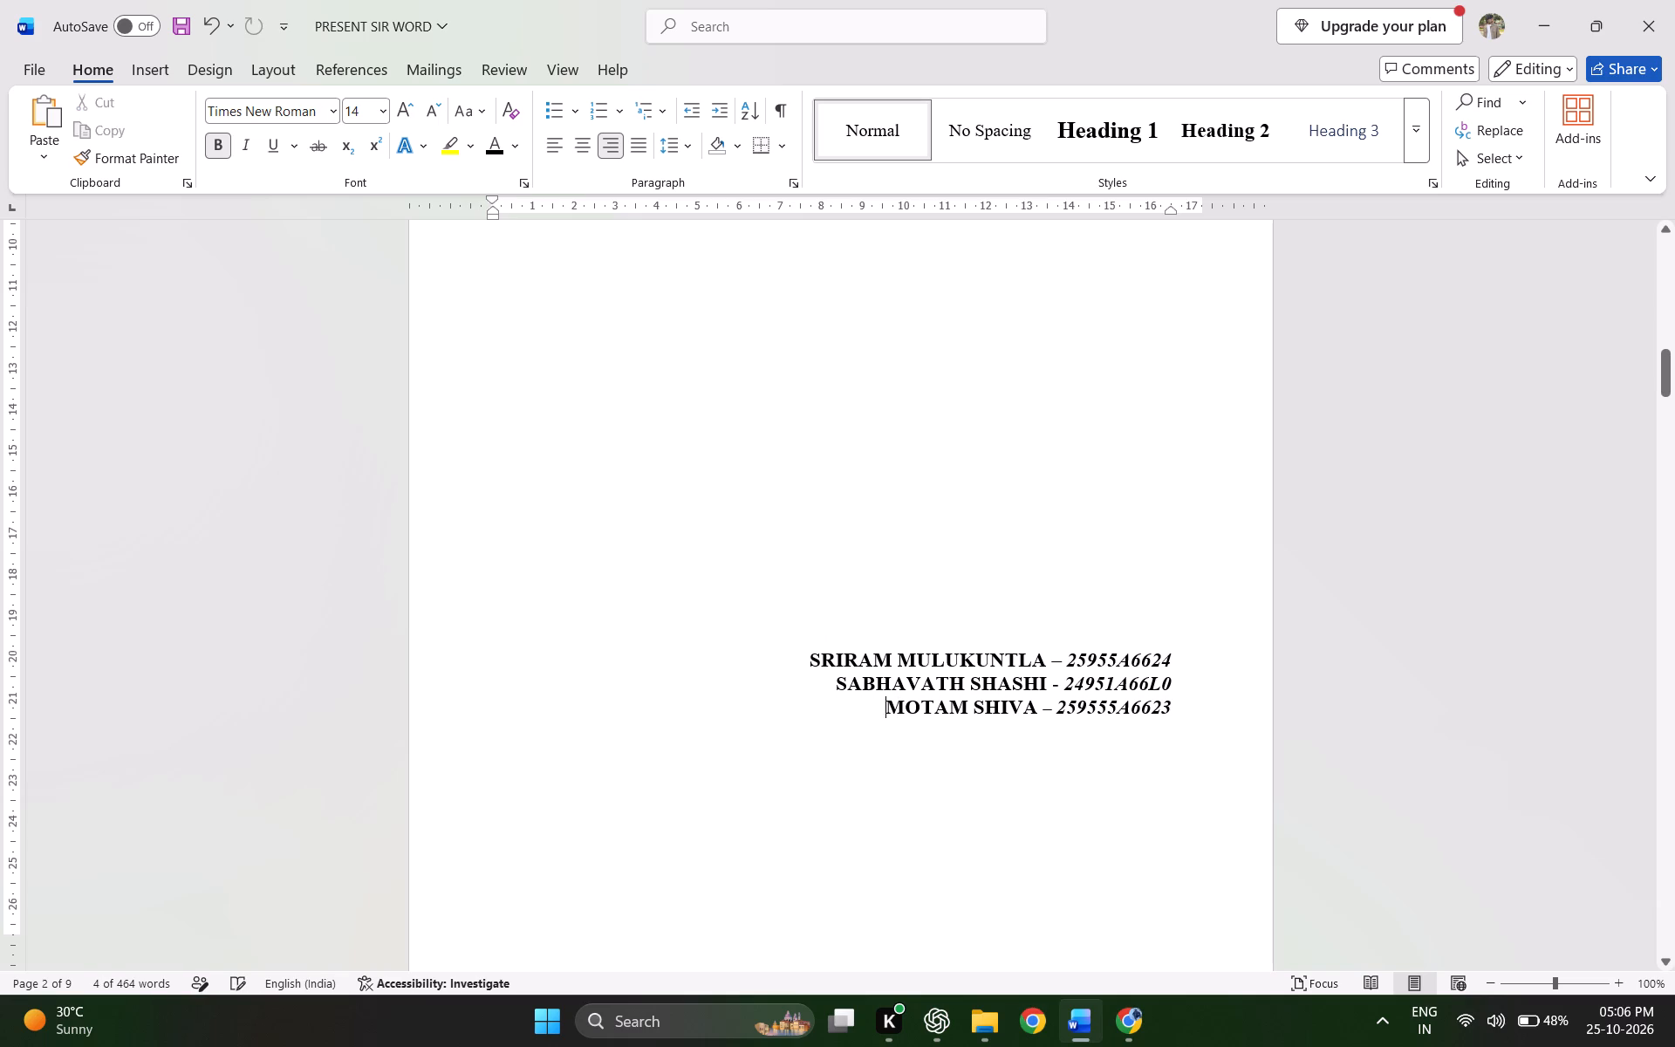
click(1186, 659)
key(Return)
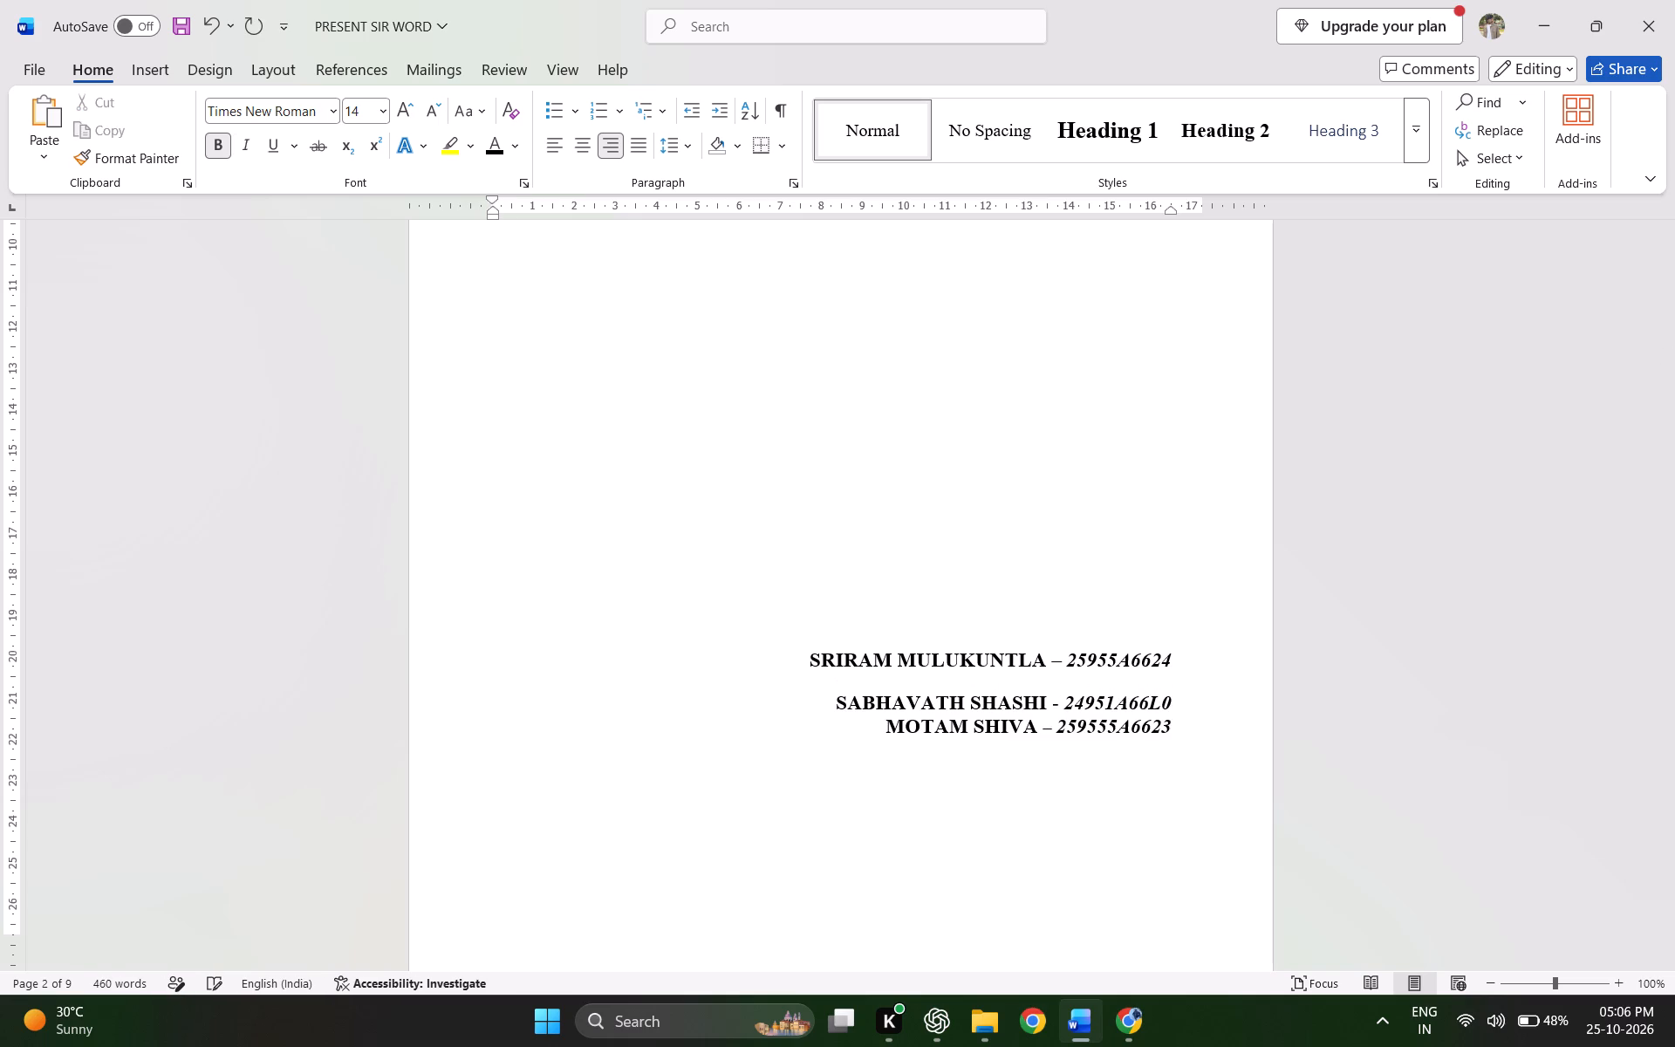
key(ctrl+v)
click(1023, 710)
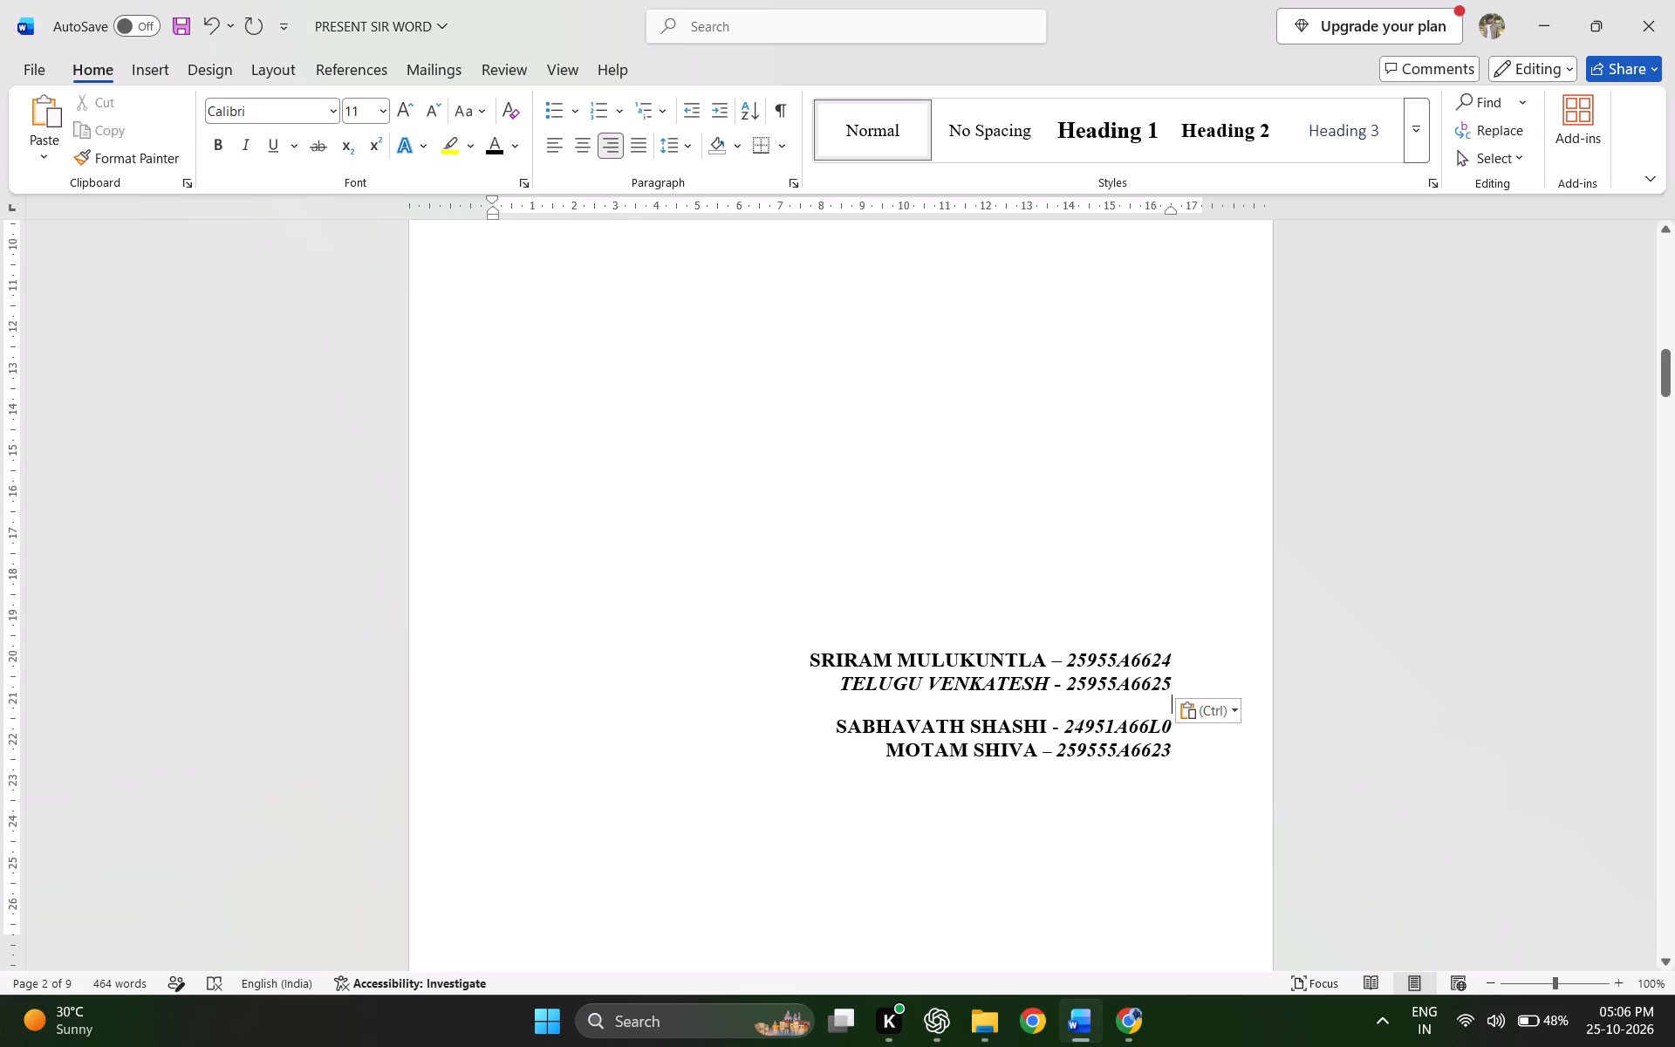
key(BackSpace)
key(BackSpace)
key(BackSpace)
key(BackSpace)
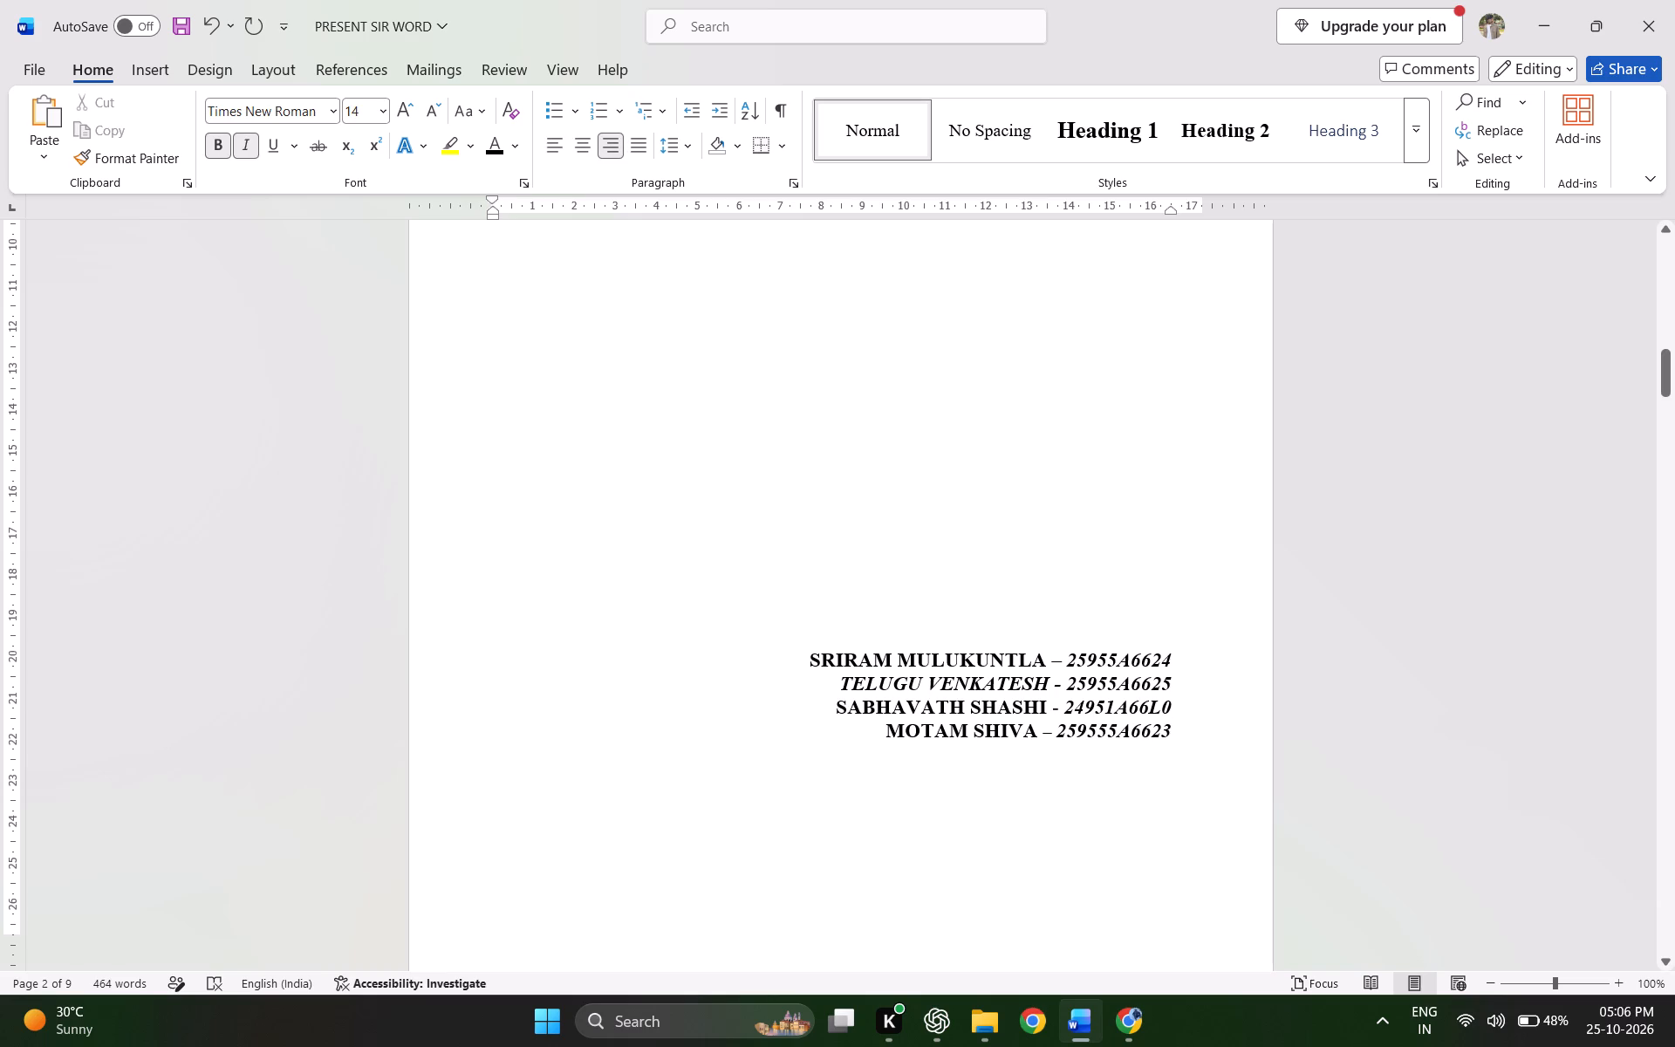
Remove the italics from the TELUGU member's name on page 2, keeping the roll number italic.
drag(840, 683, 1029, 683)
click(1070, 645)
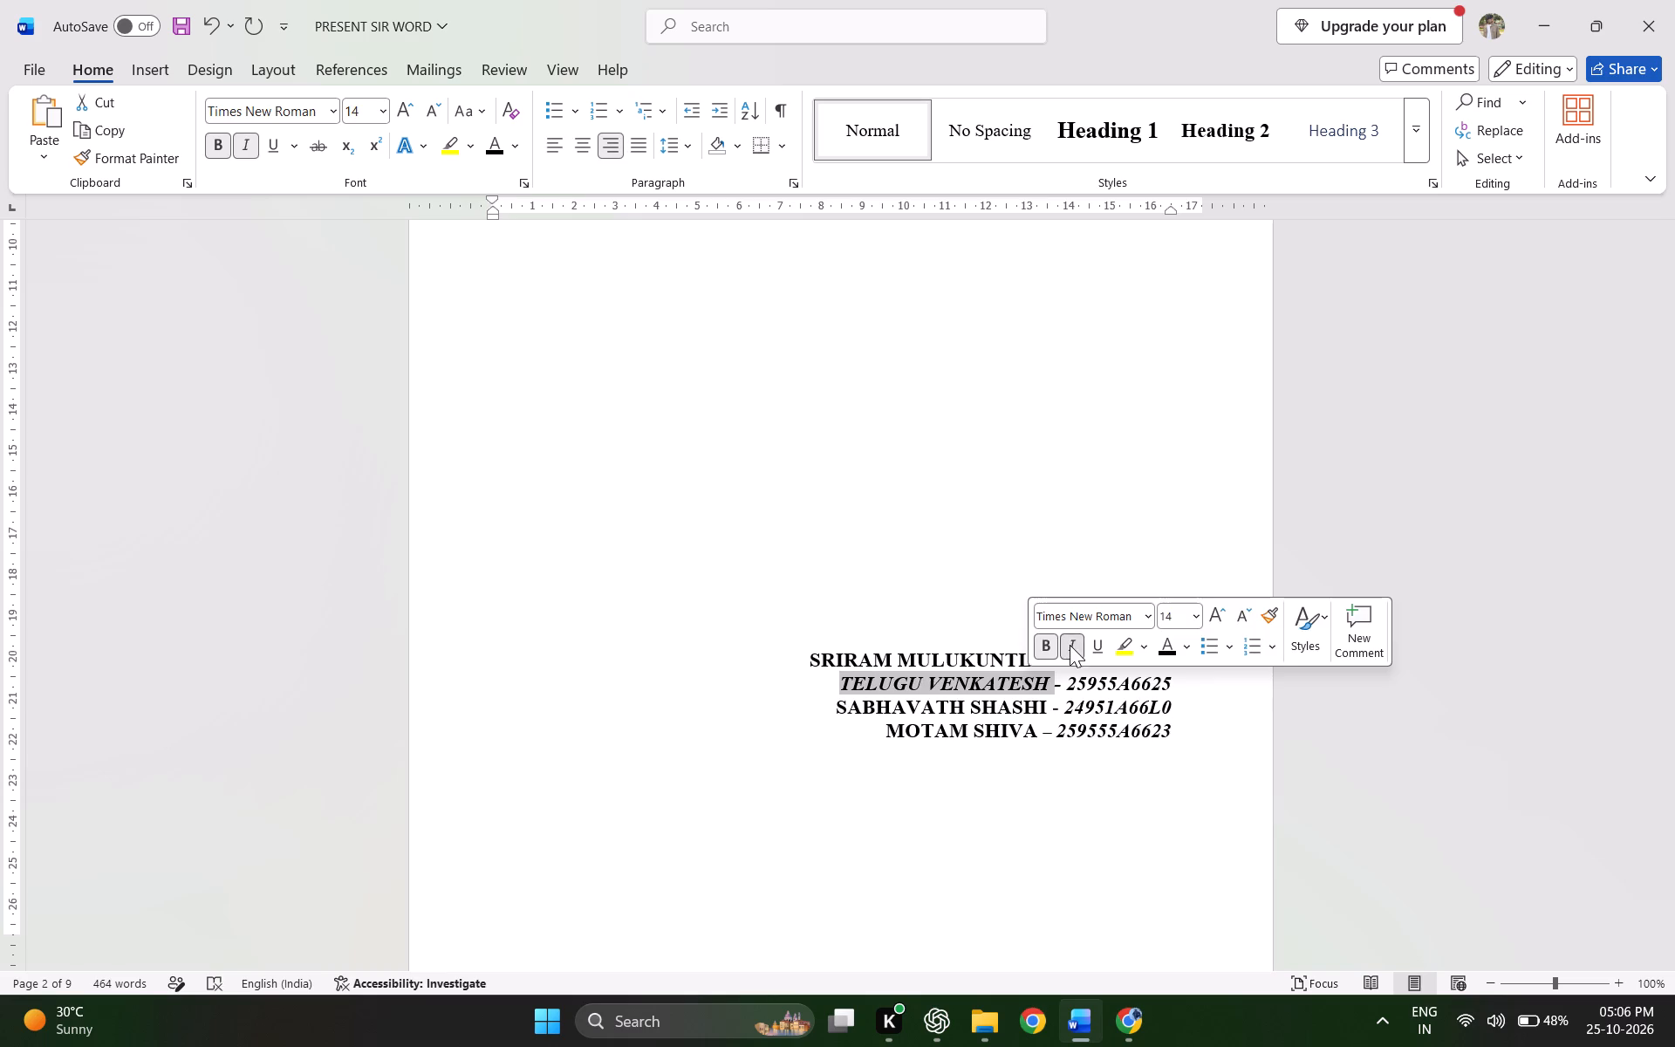
click(992, 808)
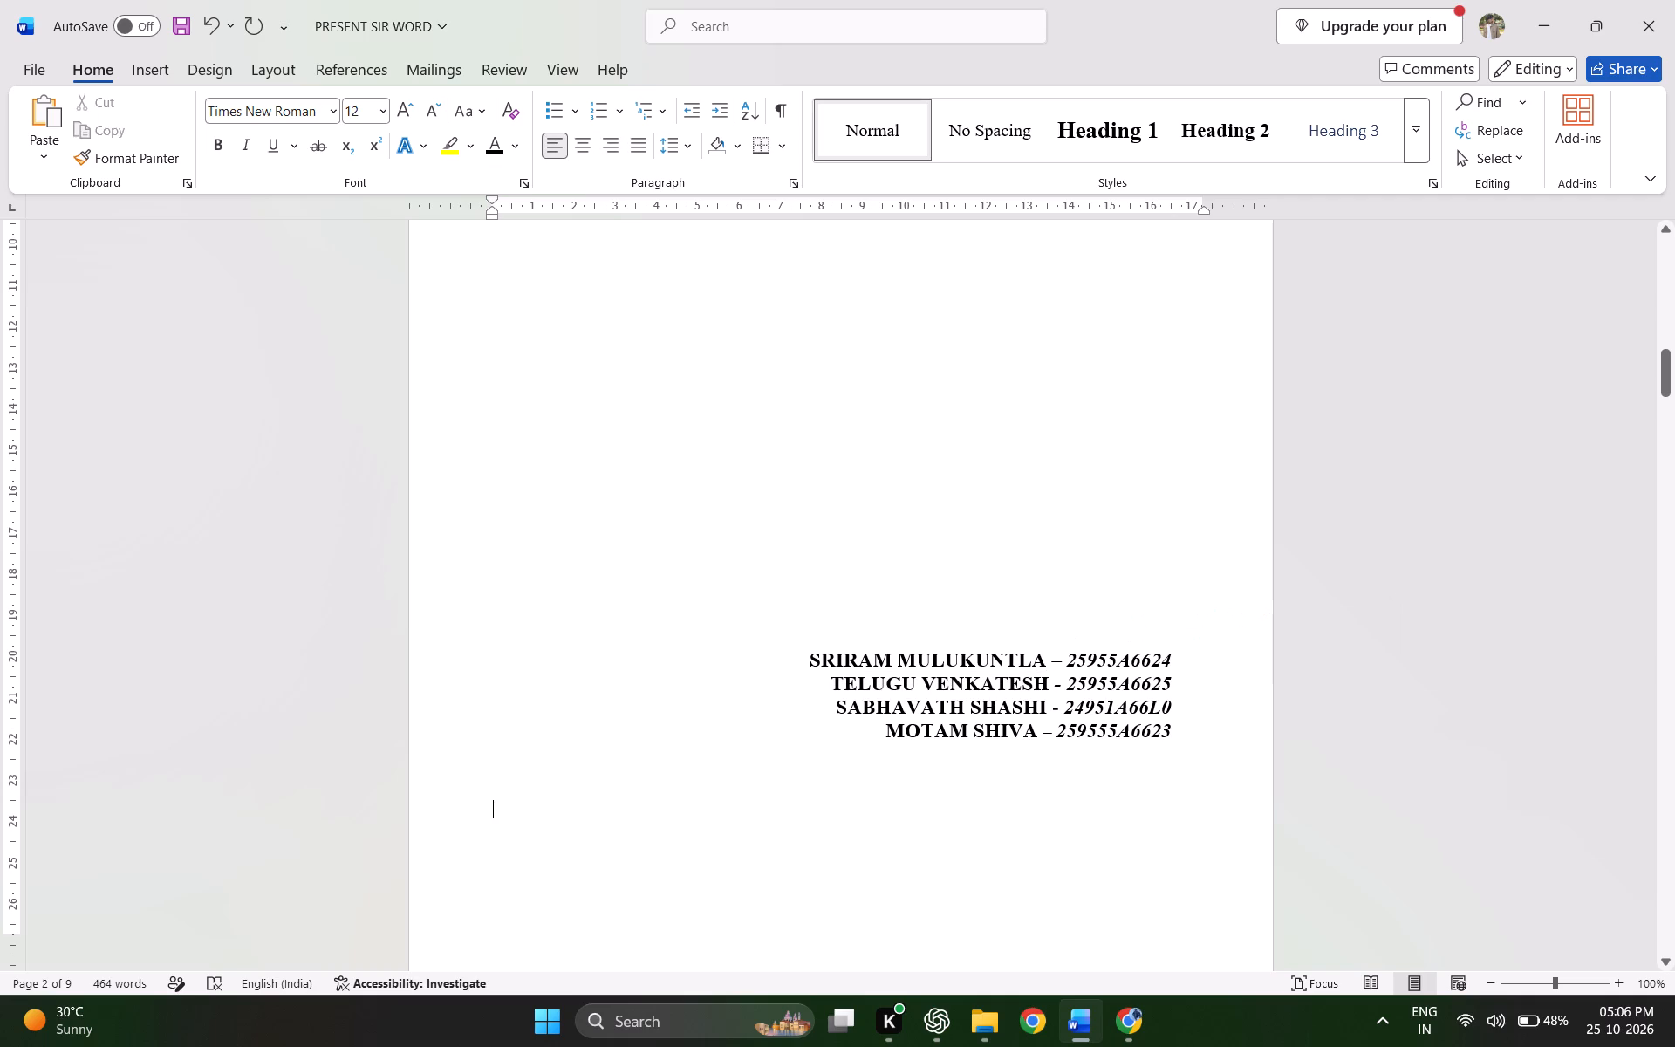
Enlarge the JAVA FULL STACK DEVELOPMENT PROJECT line on the title page to 14 pt.
scroll(981, 816, down, 1)
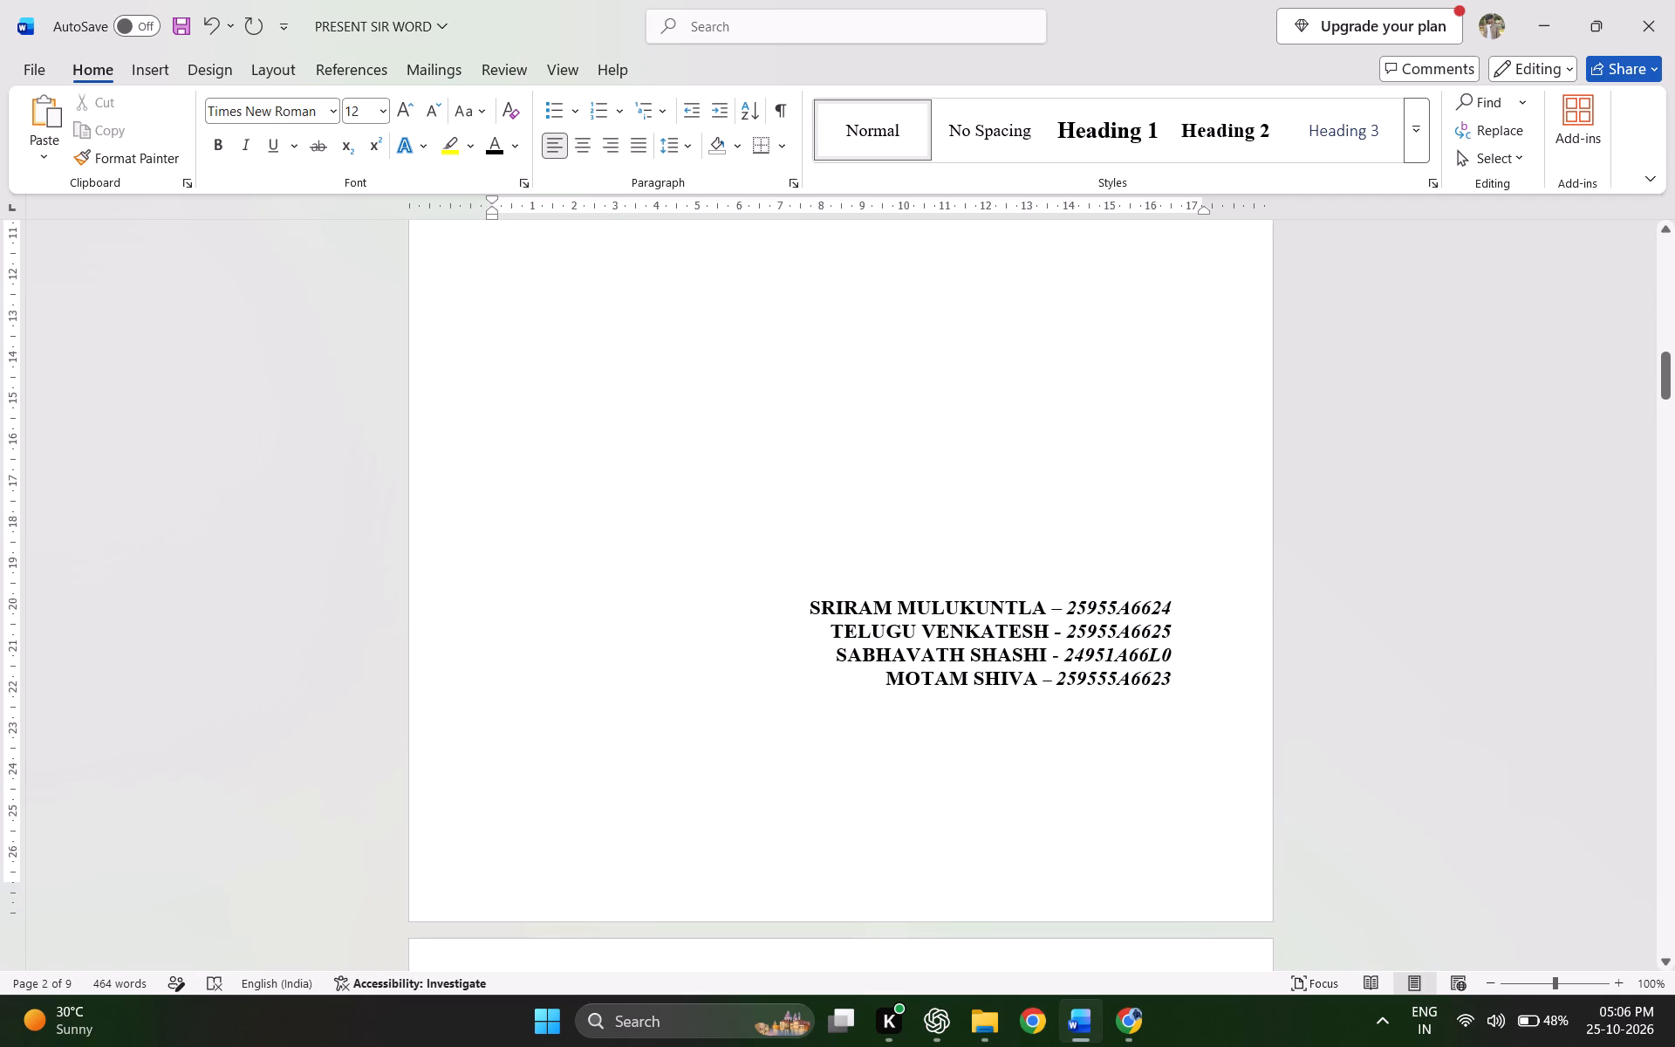
scroll(981, 816, down, 12)
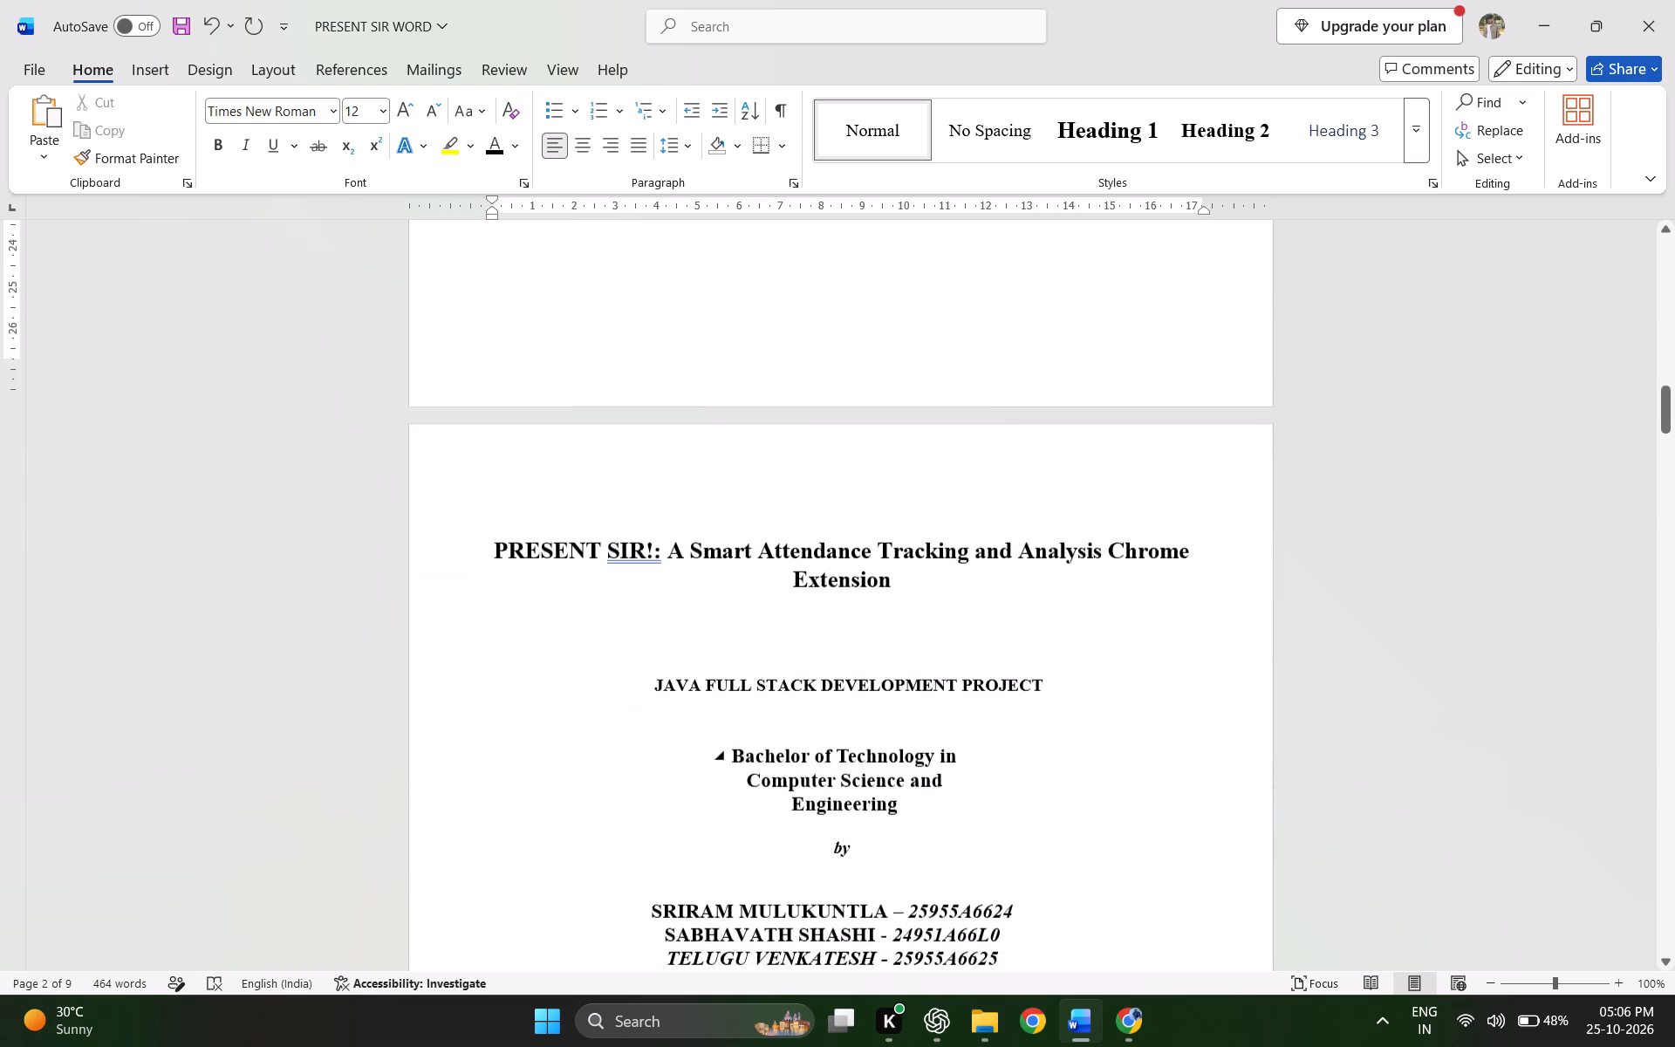
scroll(973, 805, down, 4)
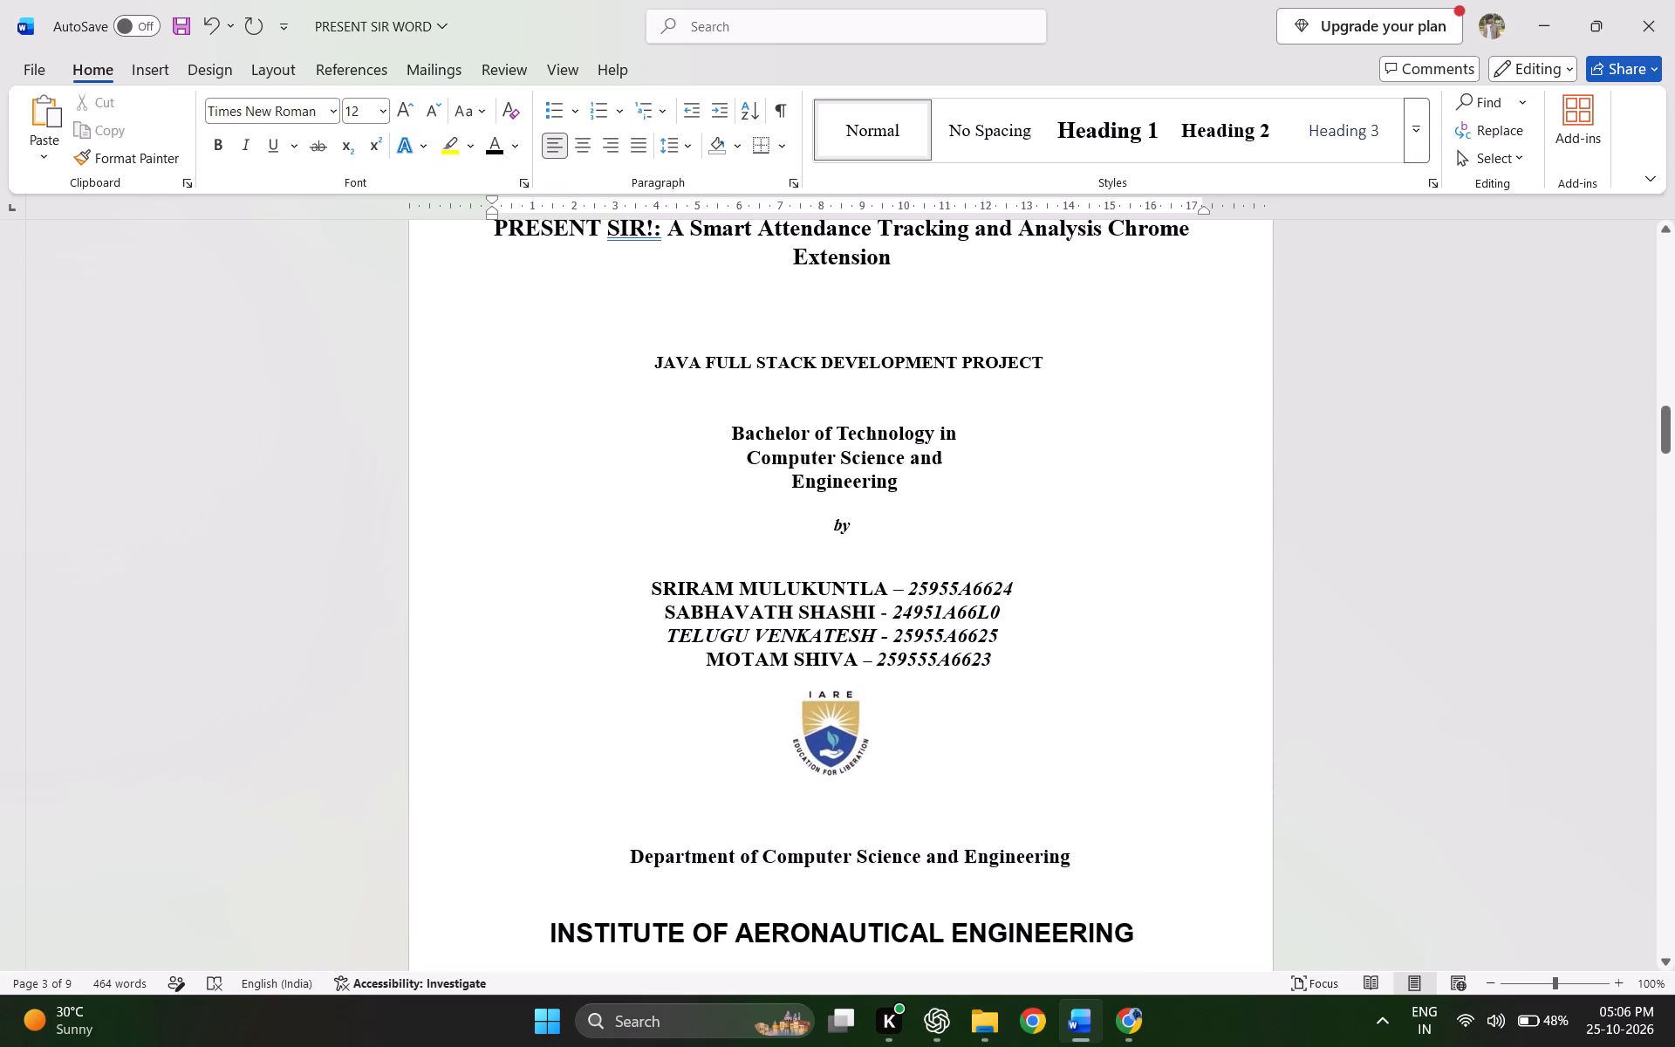
drag(649, 360, 1051, 360)
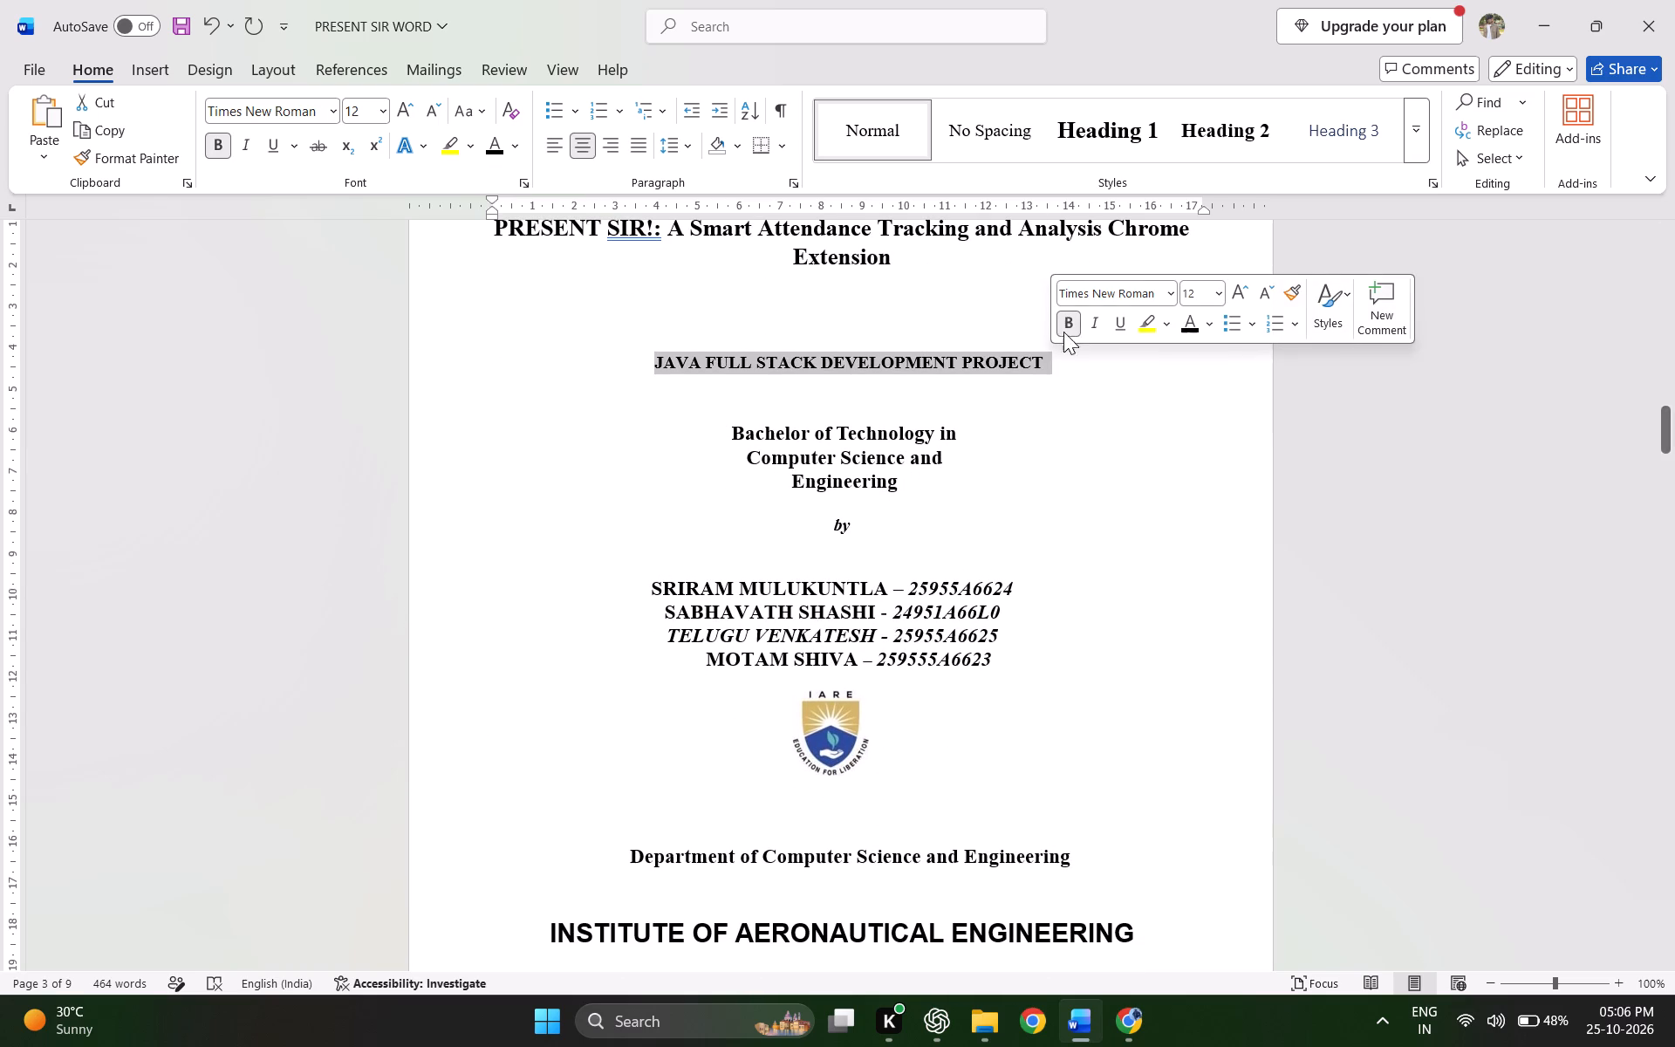
click(1238, 288)
click(1239, 288)
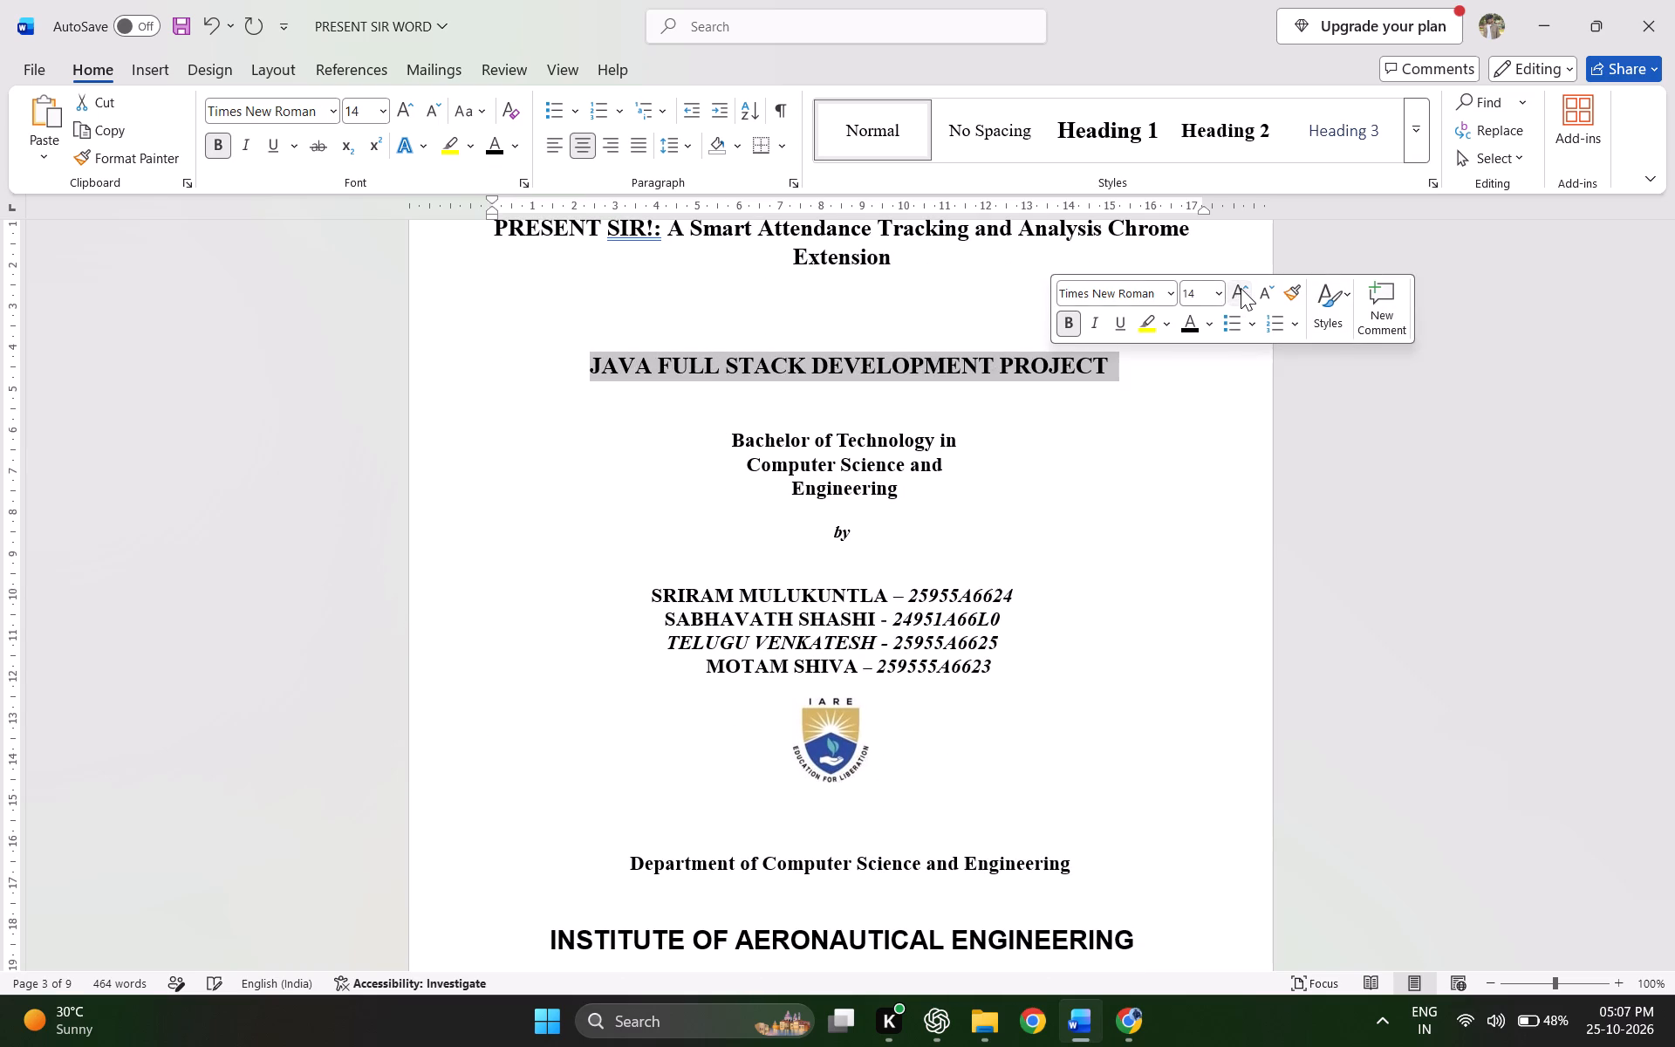
click(1271, 286)
click(1093, 469)
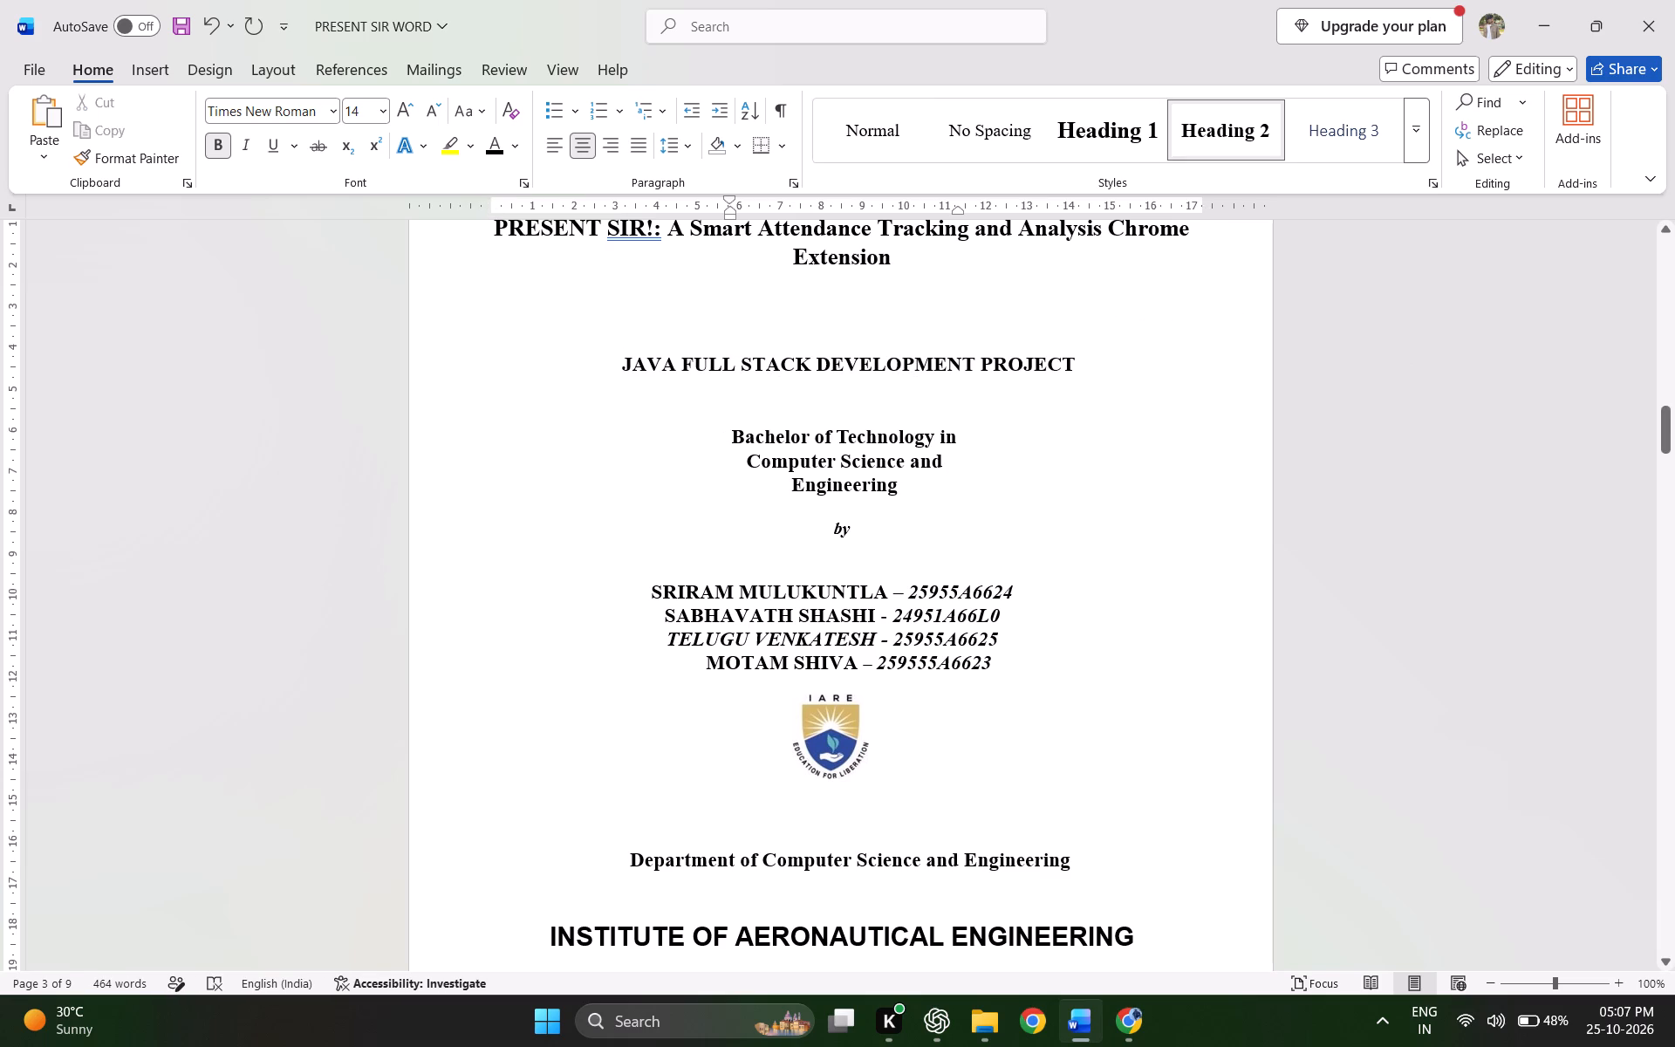
Remove the italics from the TELUGU member's name on the title page, keeping the roll number italic.
scroll(909, 579, down, 15)
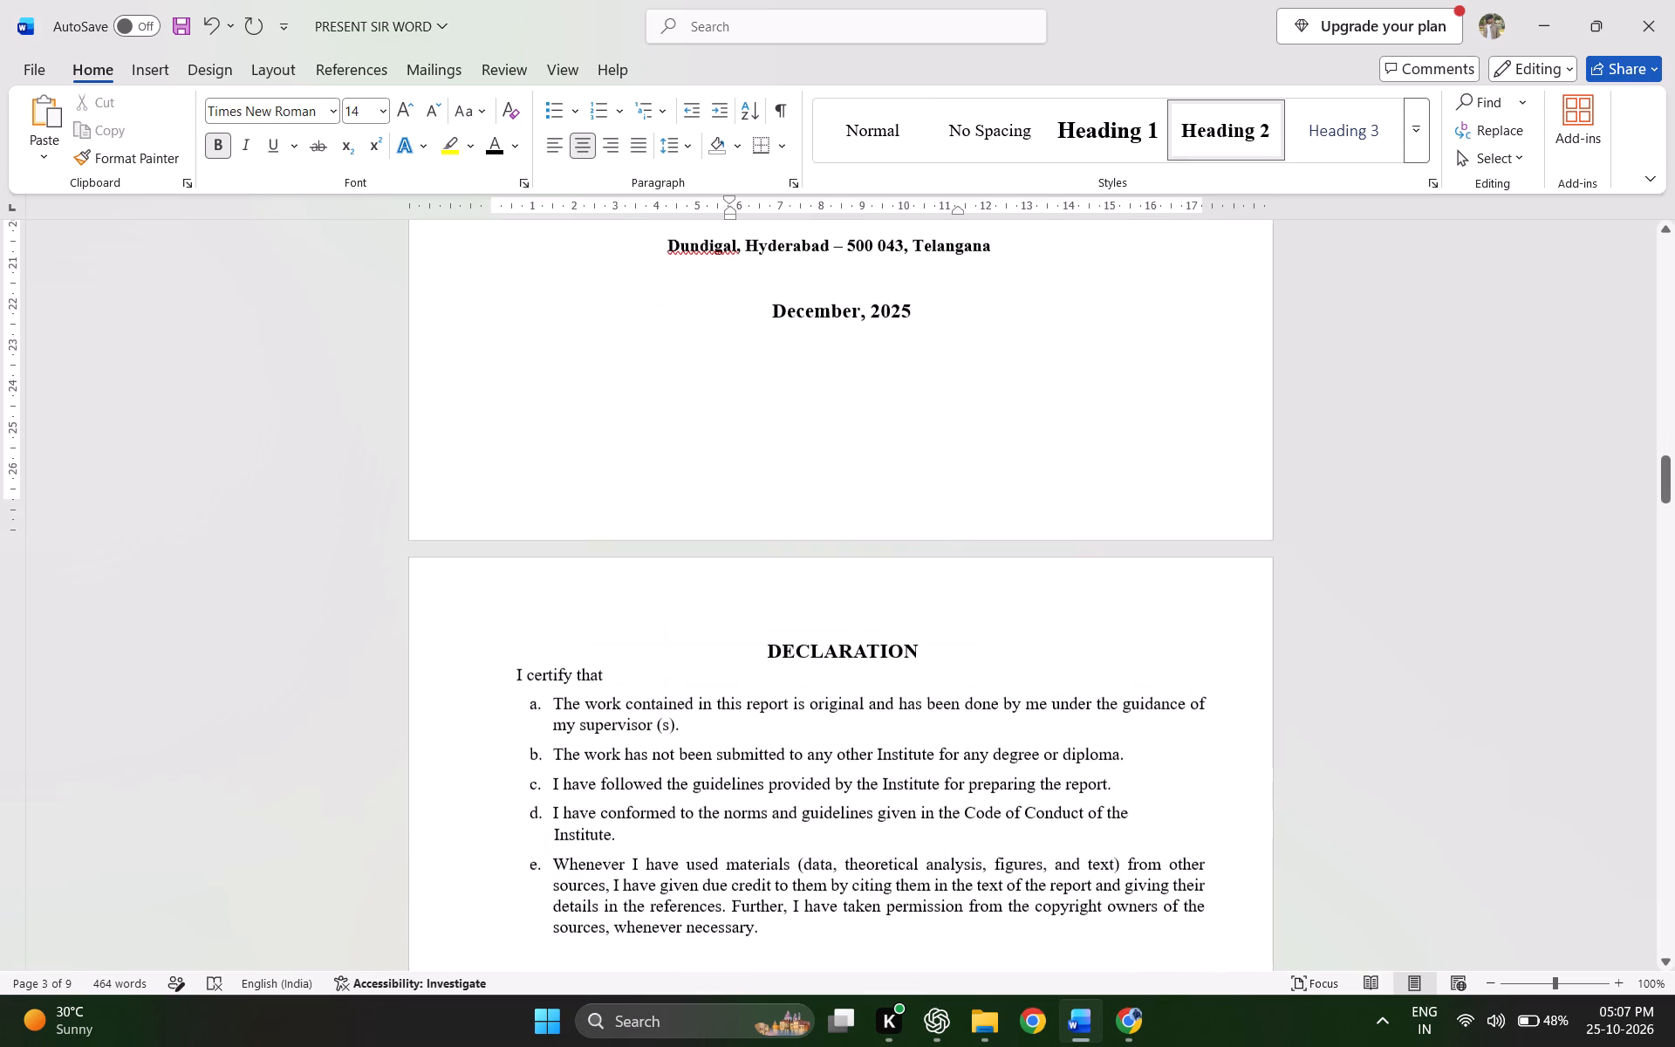
scroll(910, 579, up, 6)
click(860, 599)
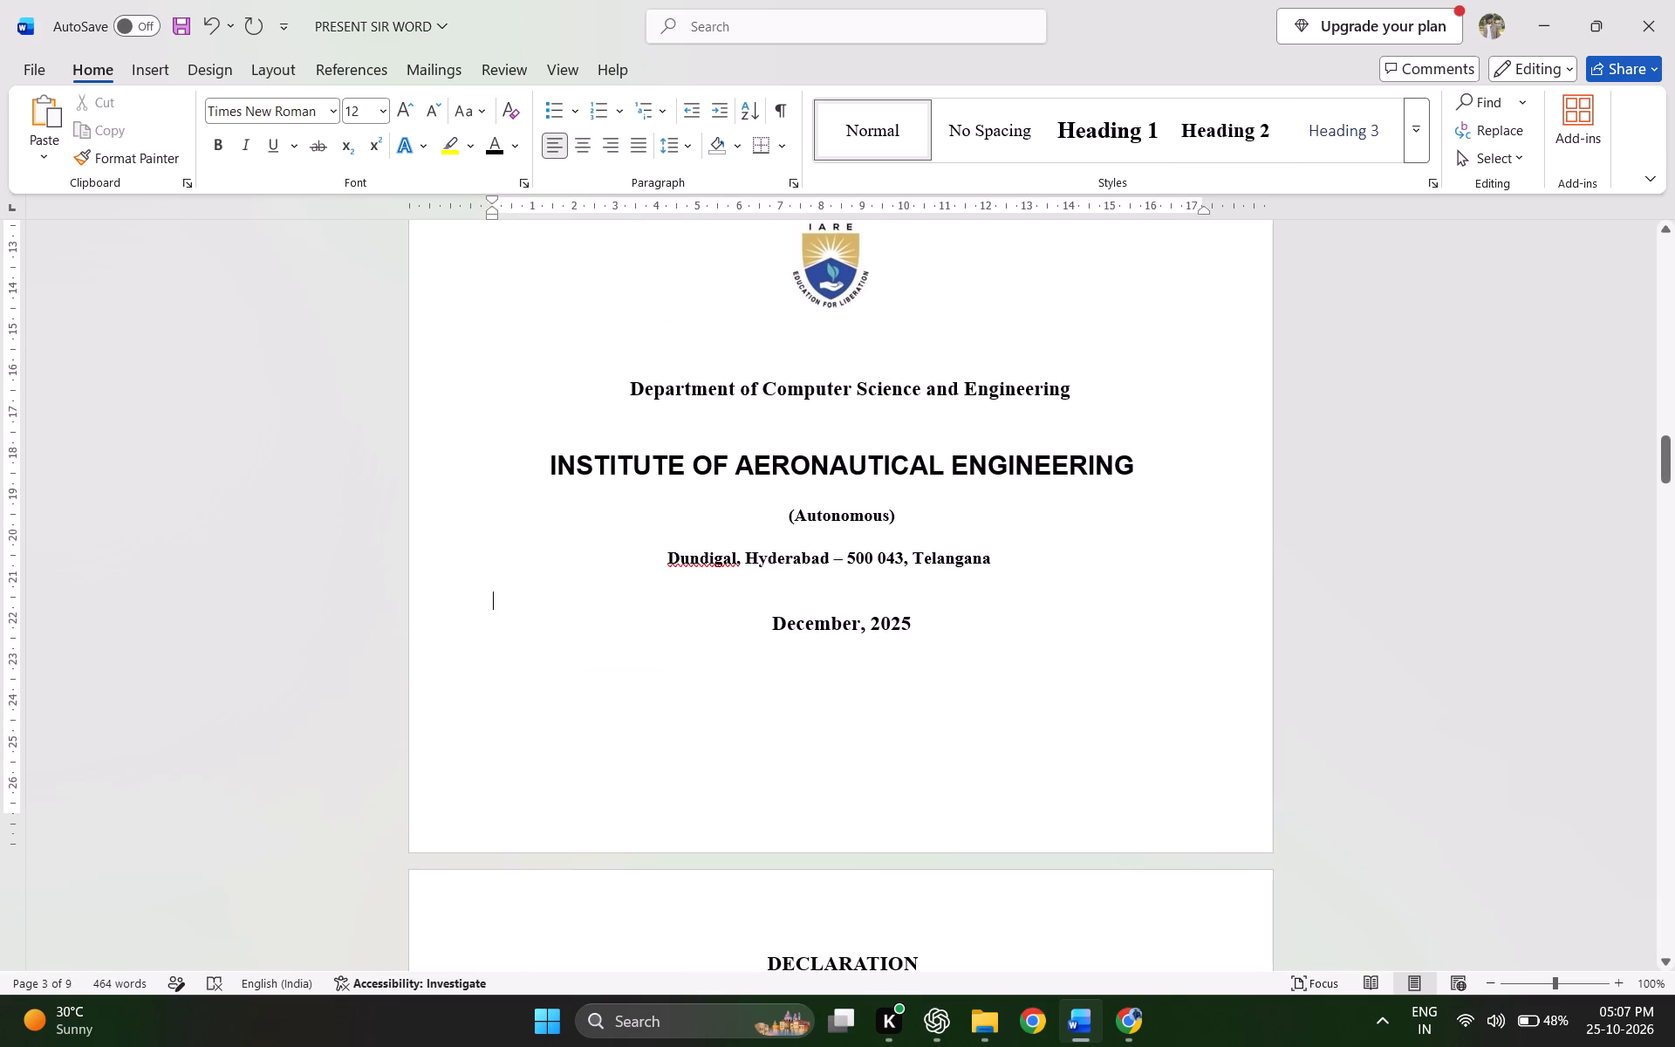
click(852, 532)
scroll(880, 643, down, 7)
scroll(873, 647, up, 14)
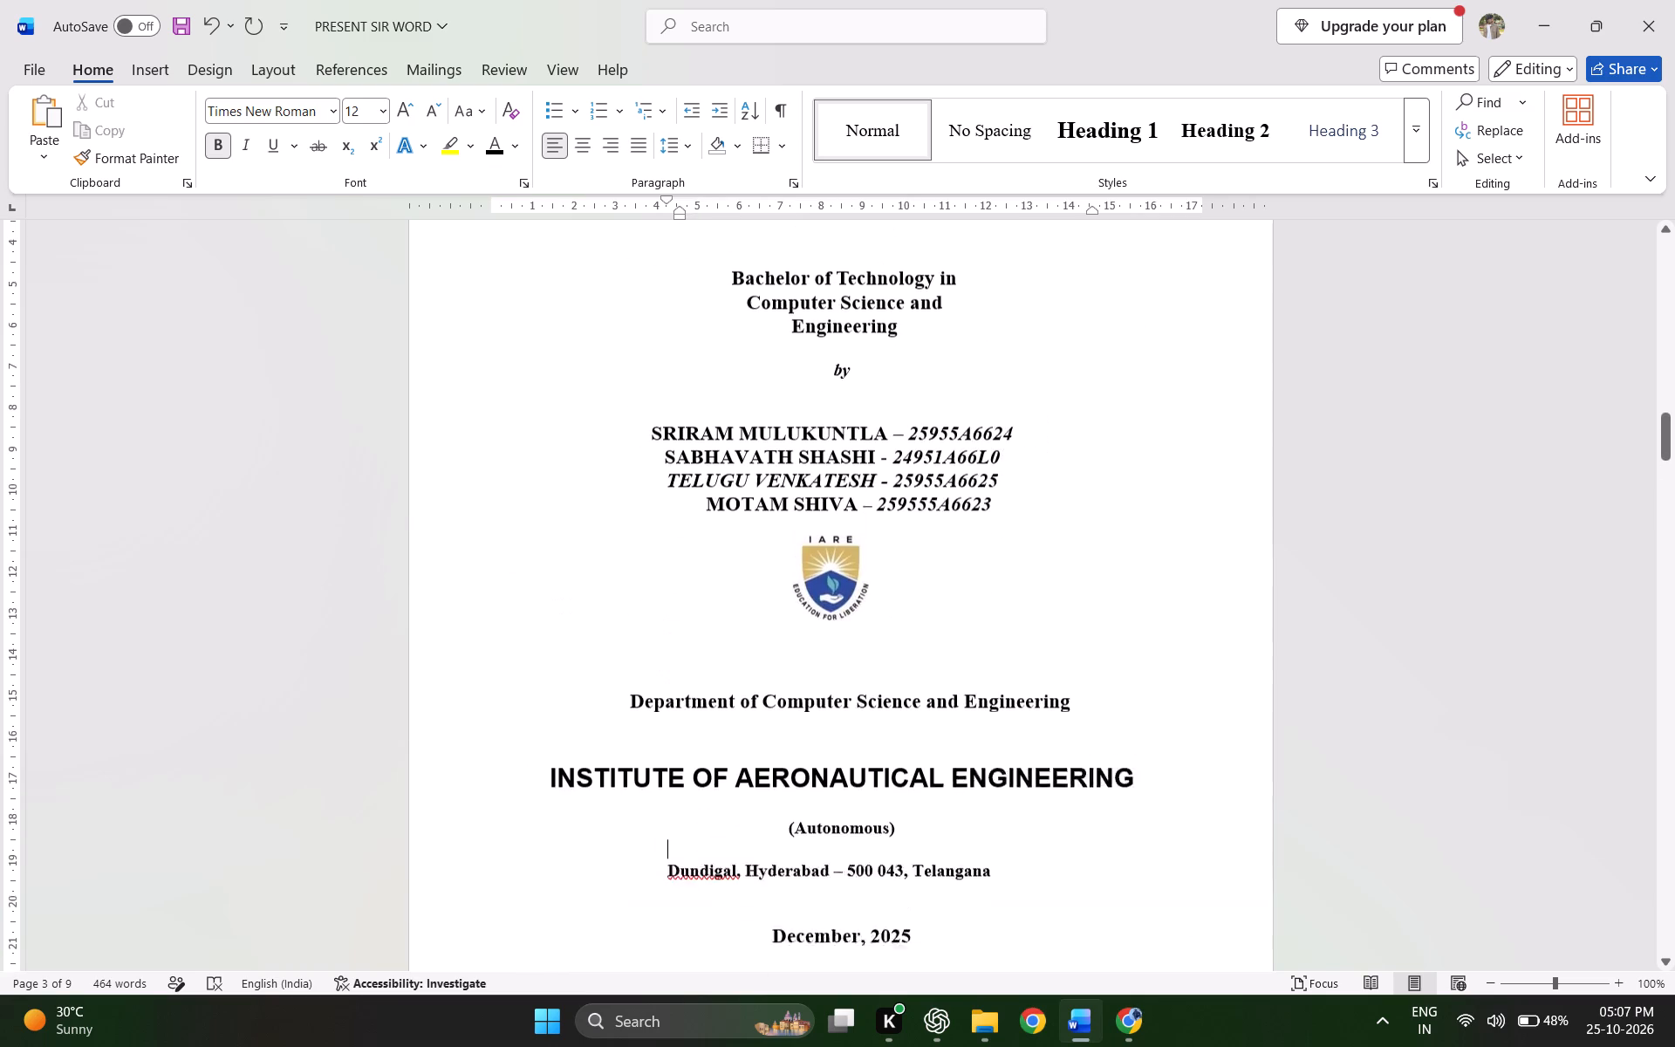
scroll(873, 647, down, 1)
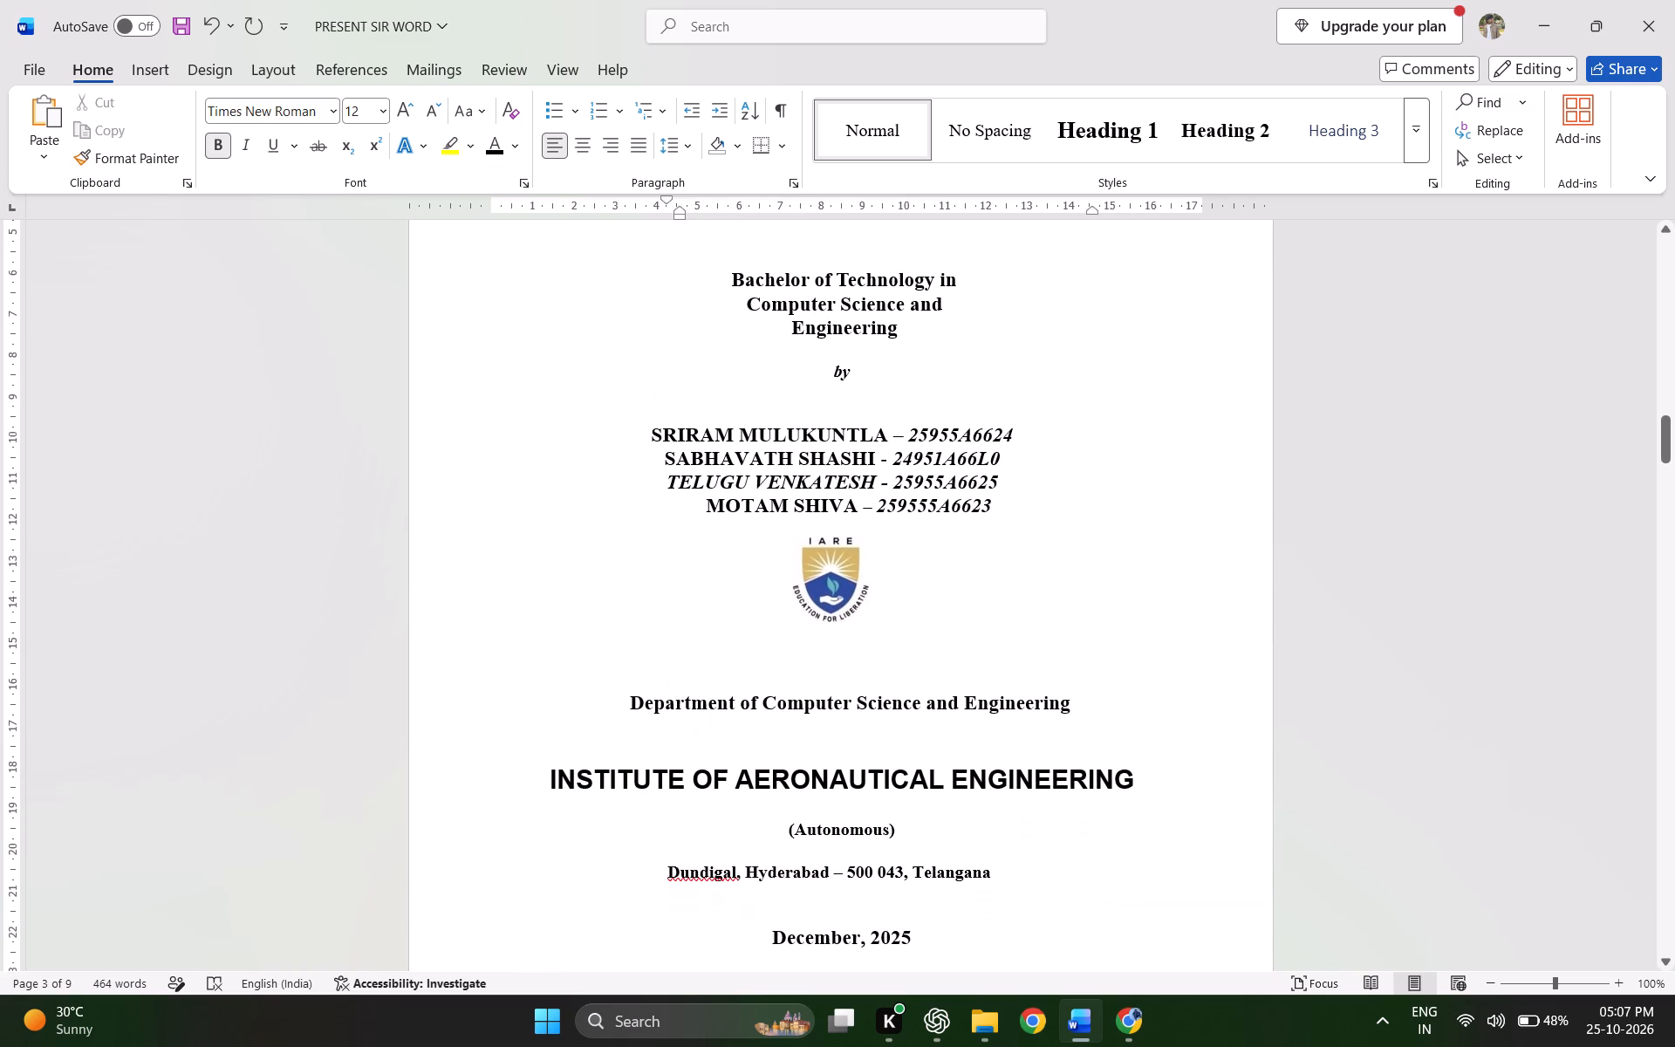
drag(663, 472, 673, 482)
click(673, 482)
drag(666, 482, 831, 486)
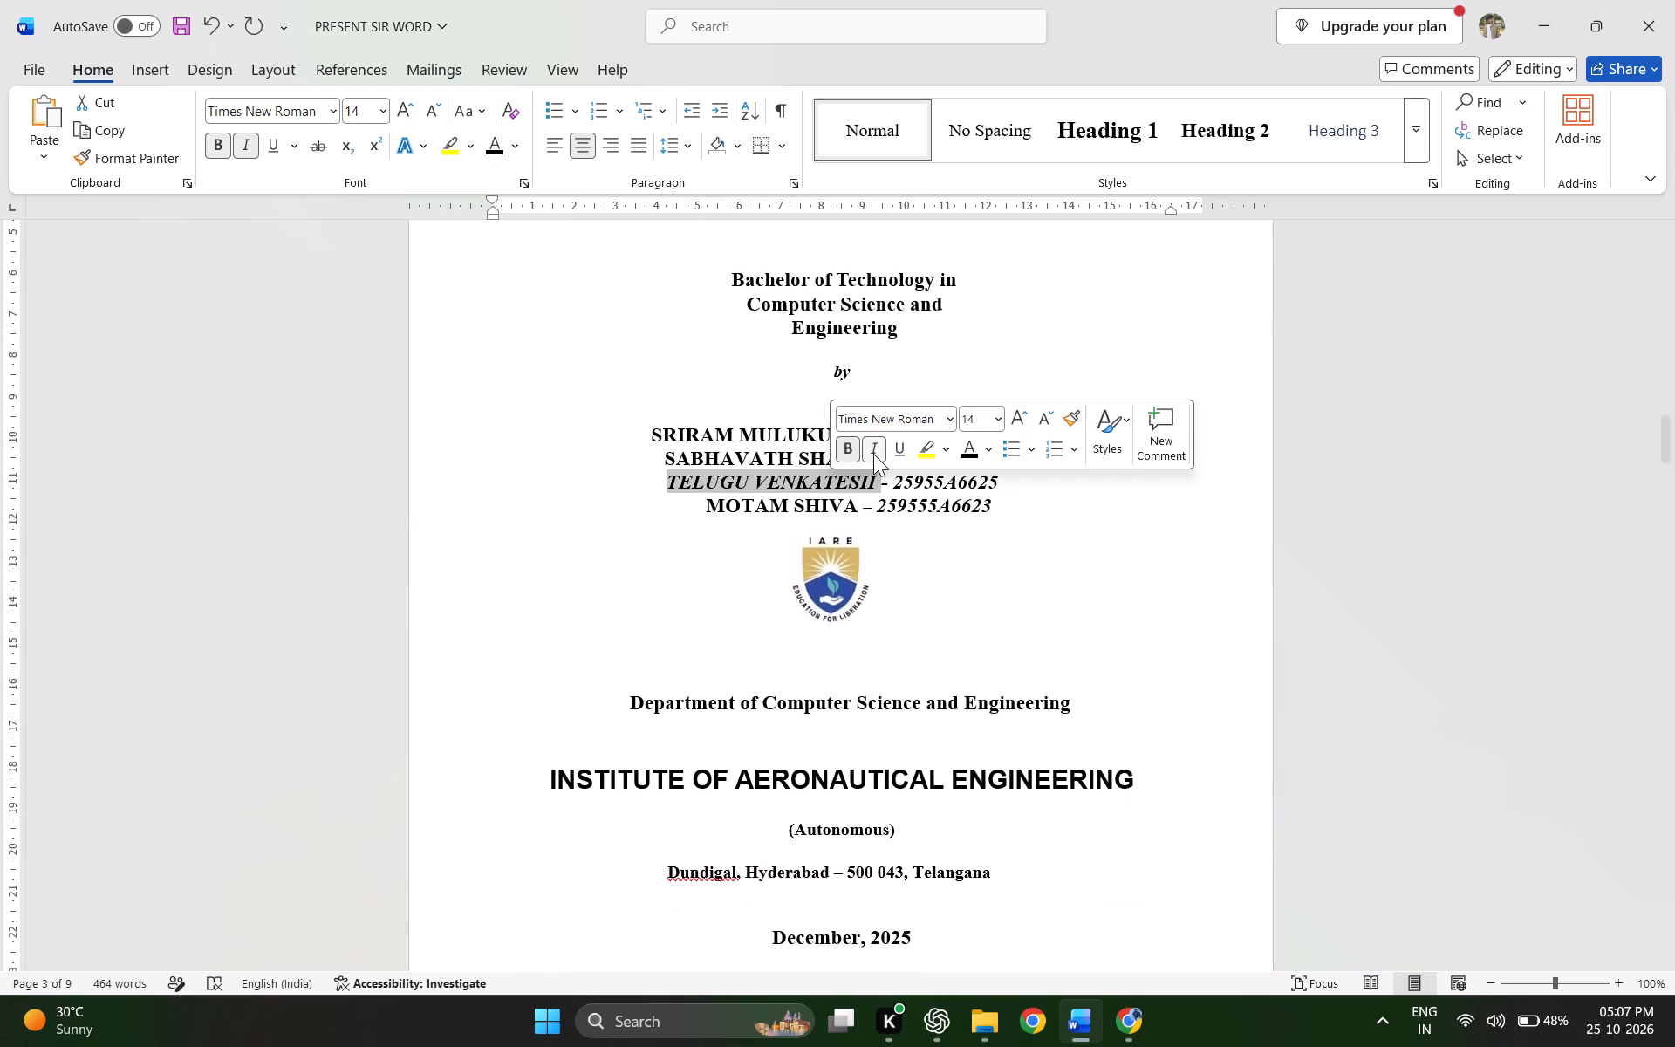
click(873, 454)
click(910, 560)
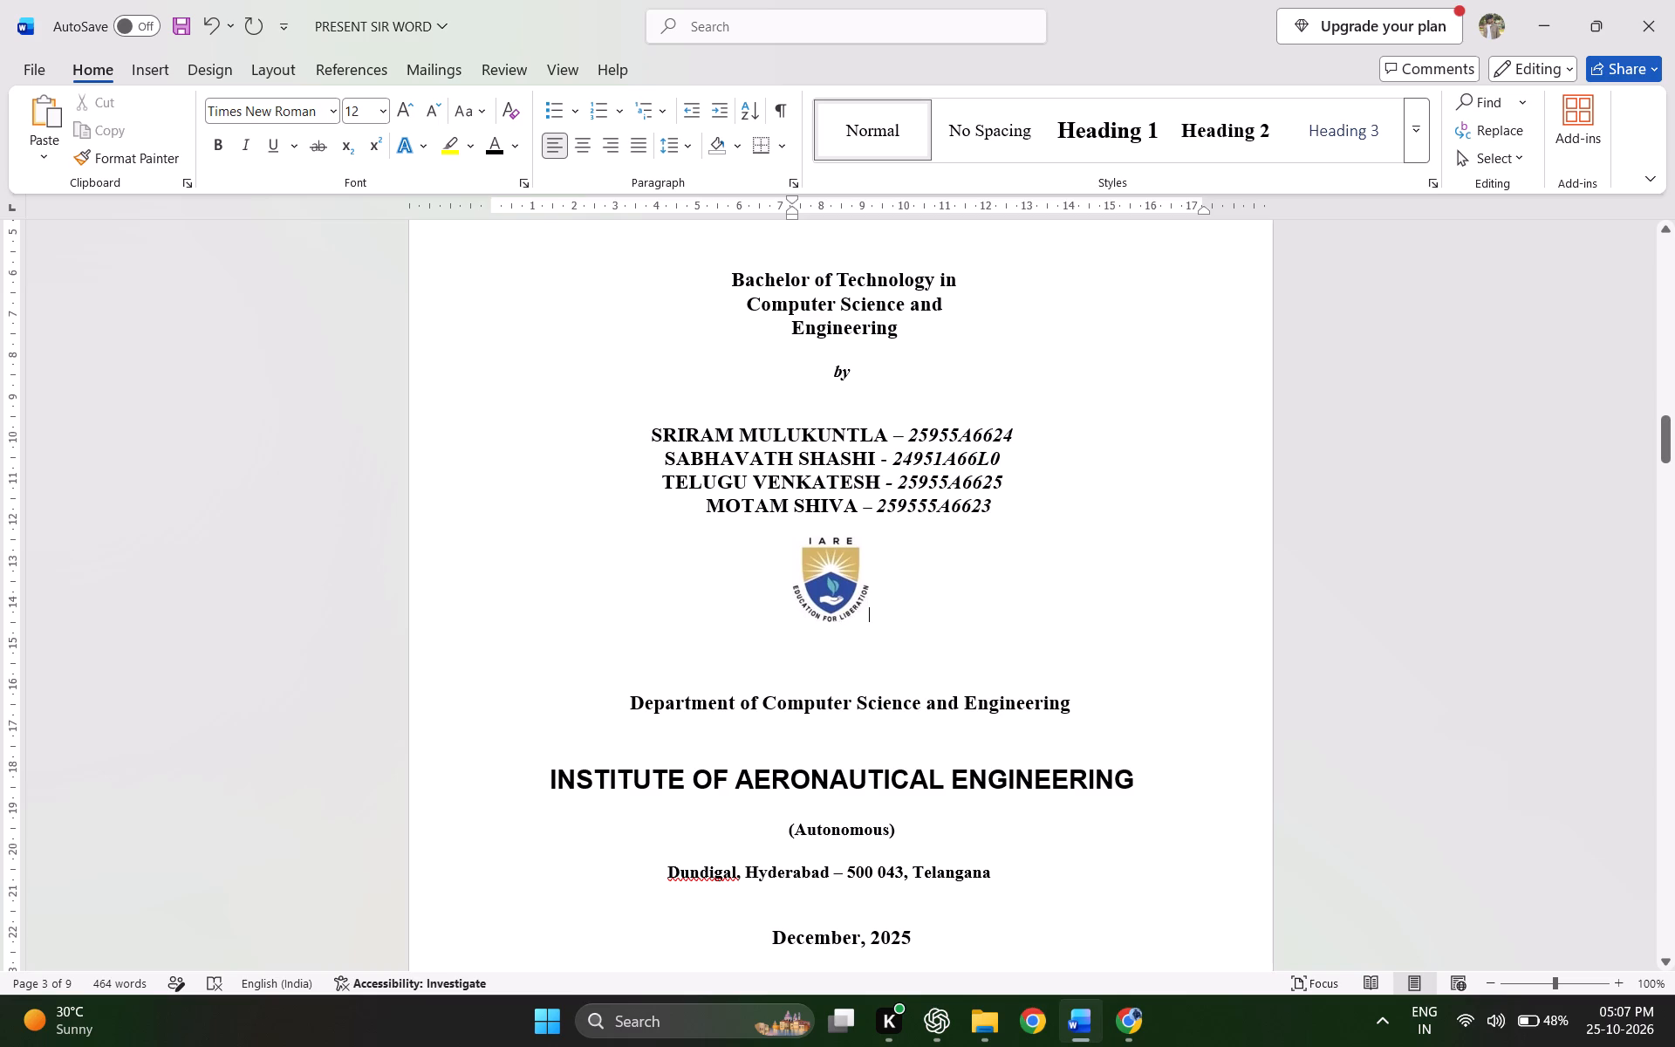
Move the TELUGU member's line on the title page directly below the first member's line, leaving no blank line between entries.
drag(1004, 475, 686, 482)
key(ctrl+x)
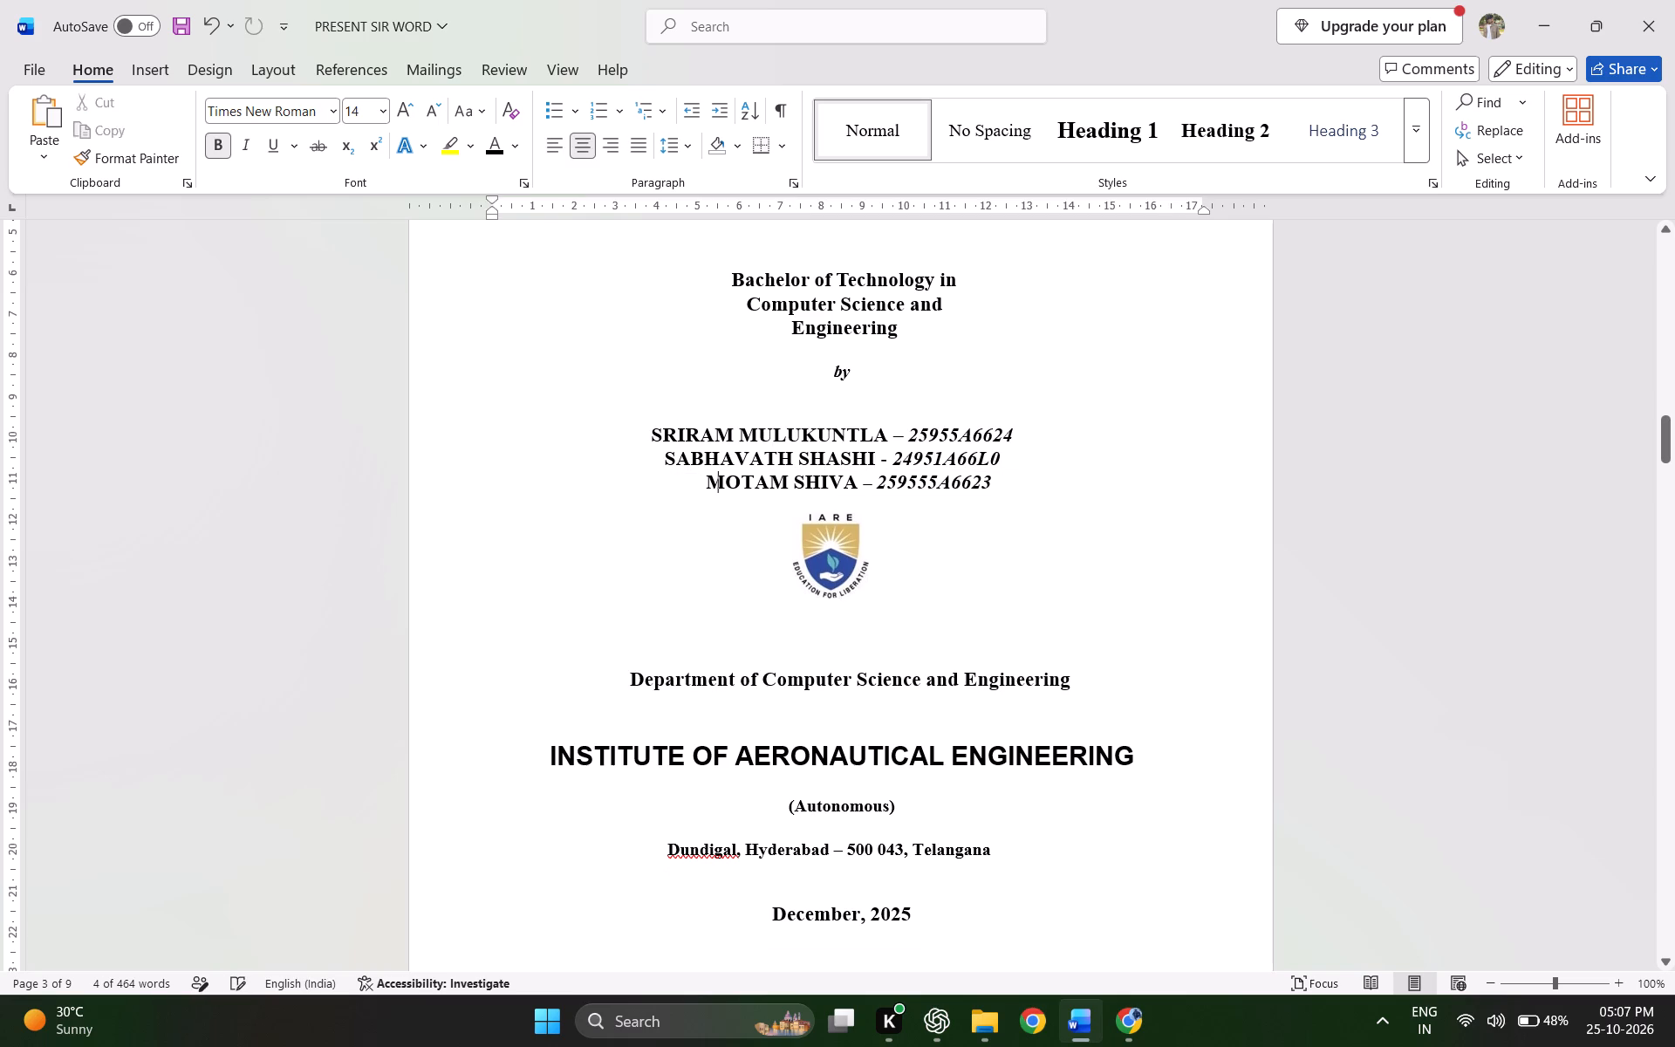
click(1023, 439)
key(Return)
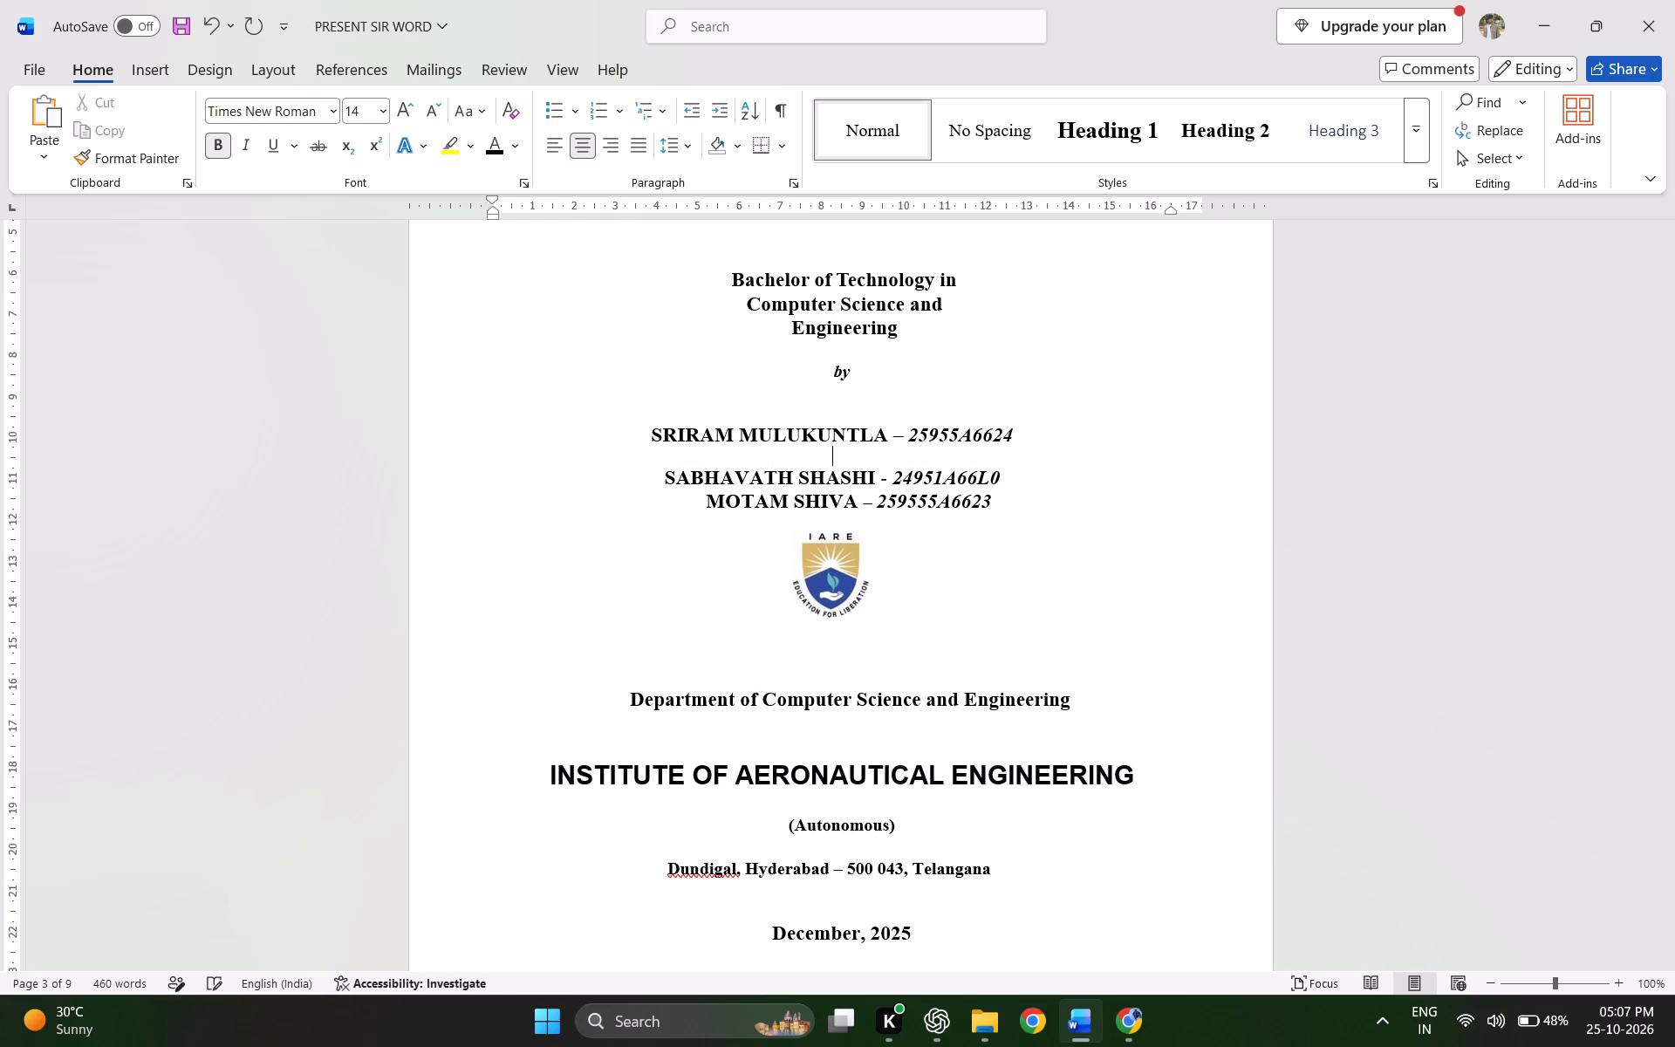
key(ctrl+v)
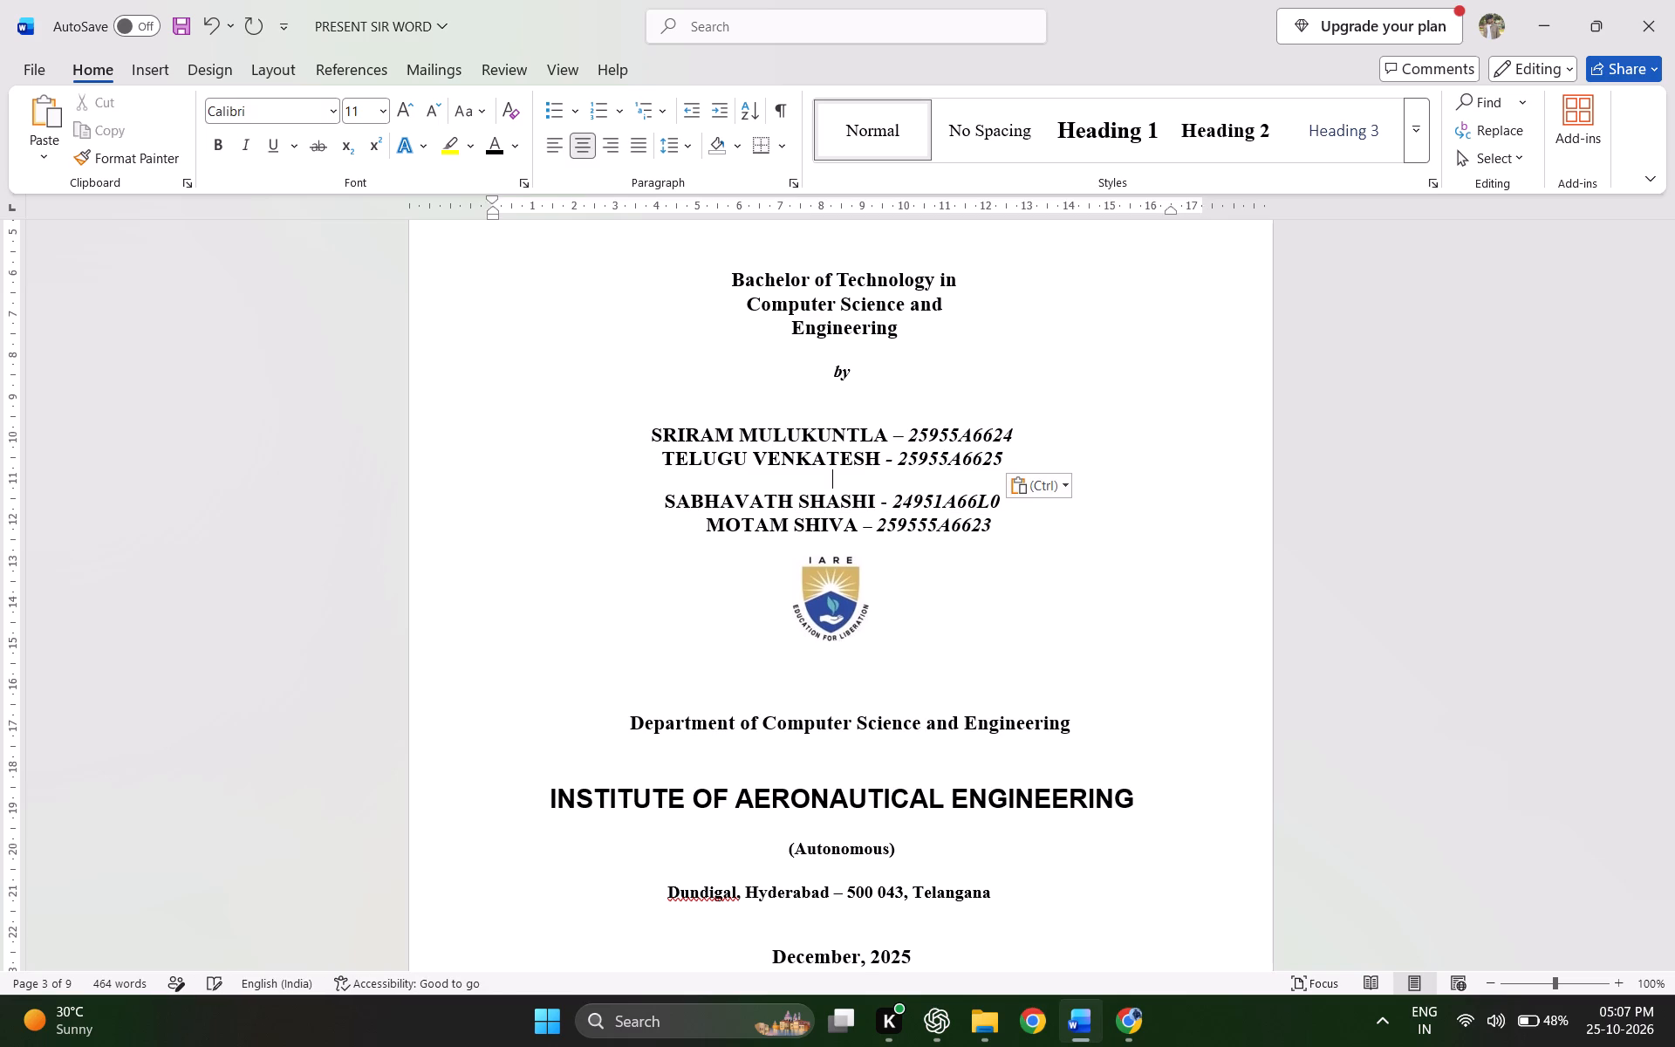
key(BackSpace)
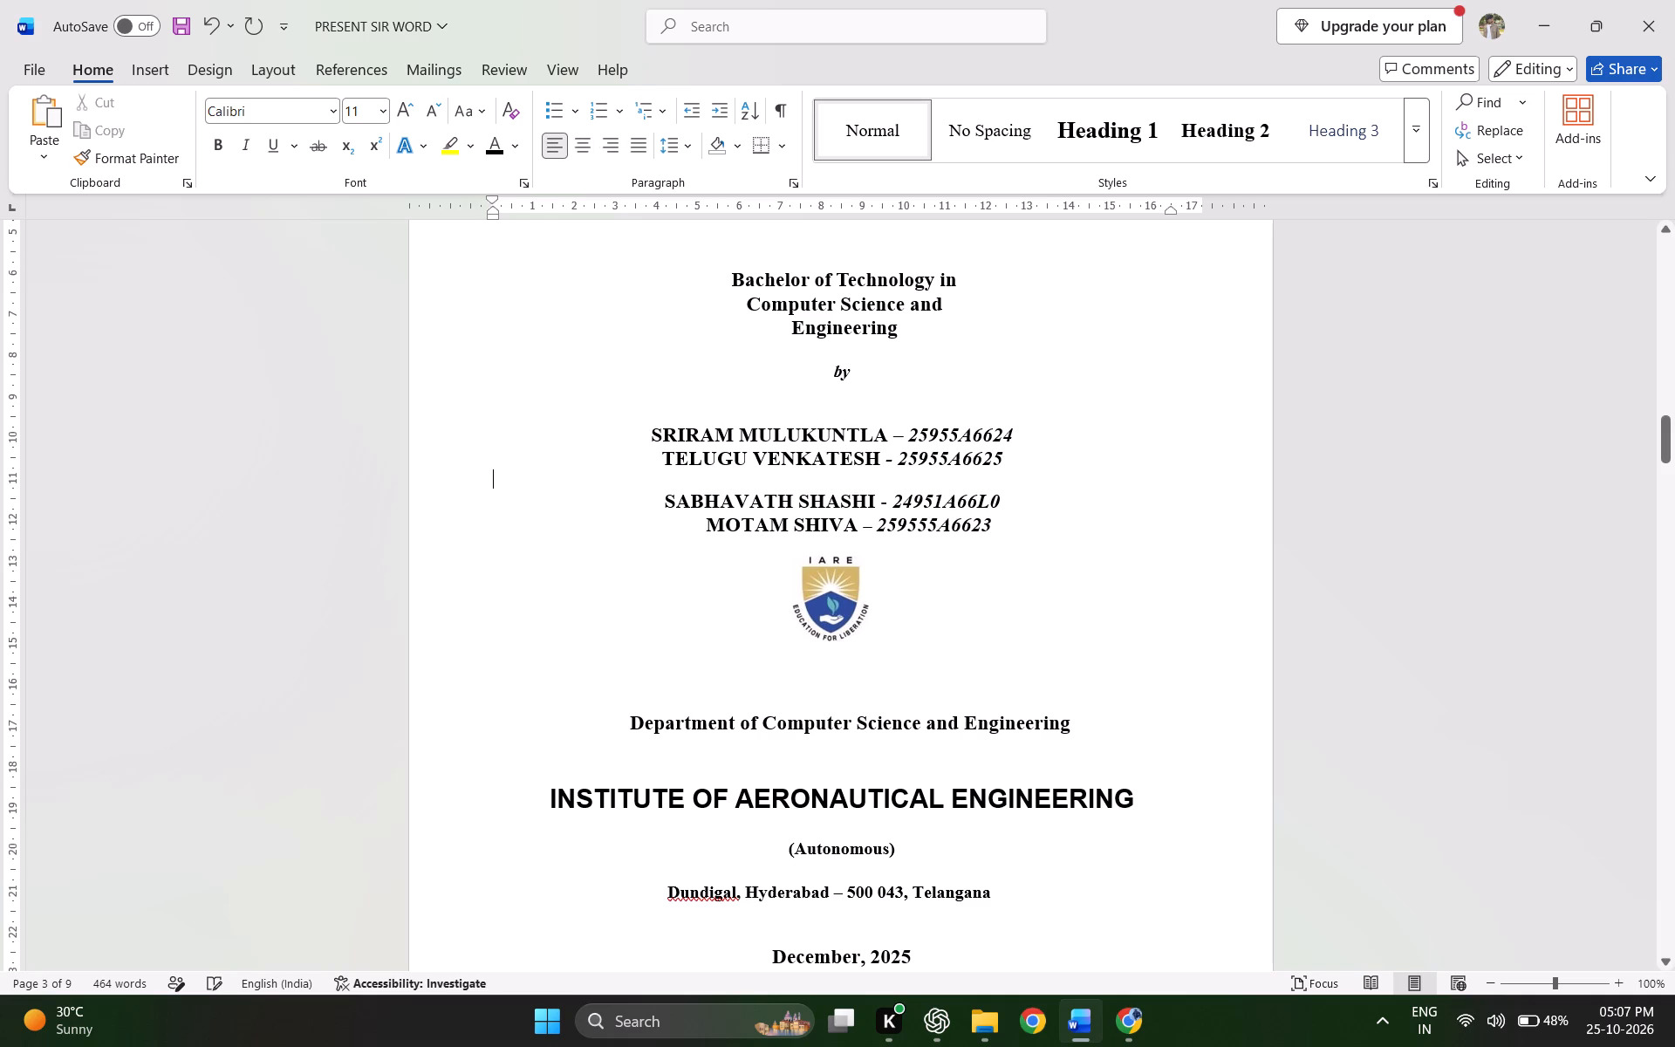
key(BackSpace)
key(BackSpace)
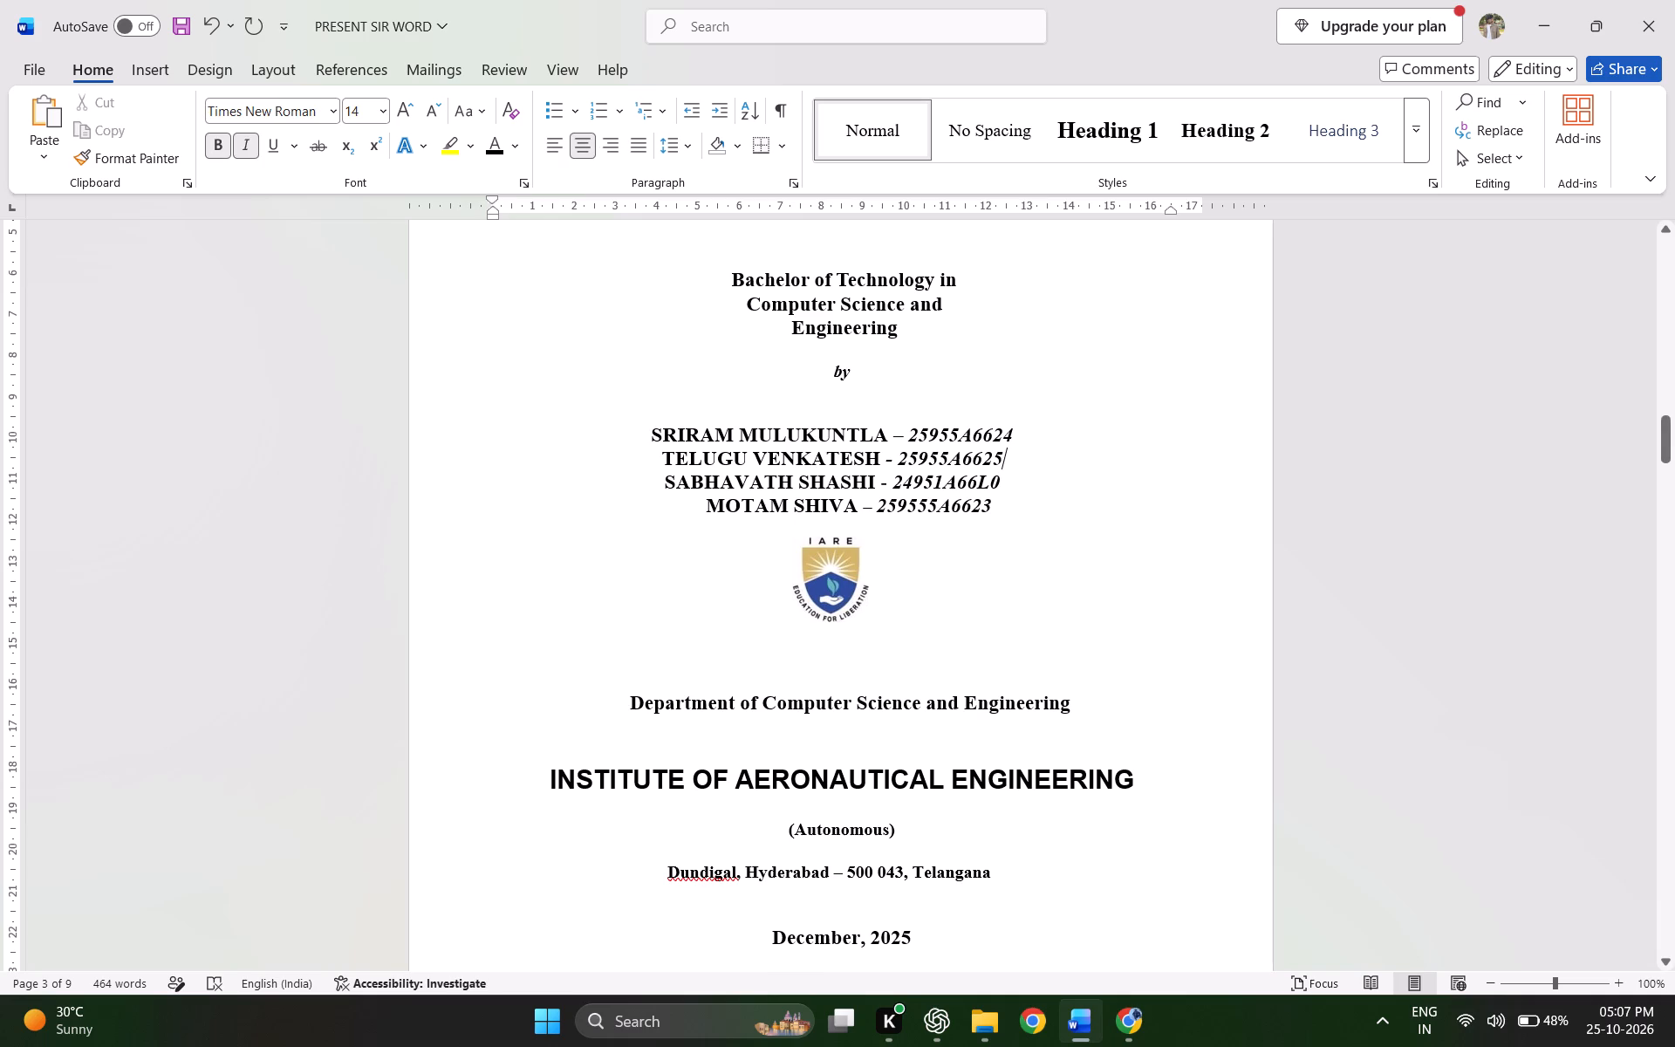
Swap the second and third student names in the Declaration page's table so Telugu's row precedes Sabhavath's.
scroll(944, 571, down, 1)
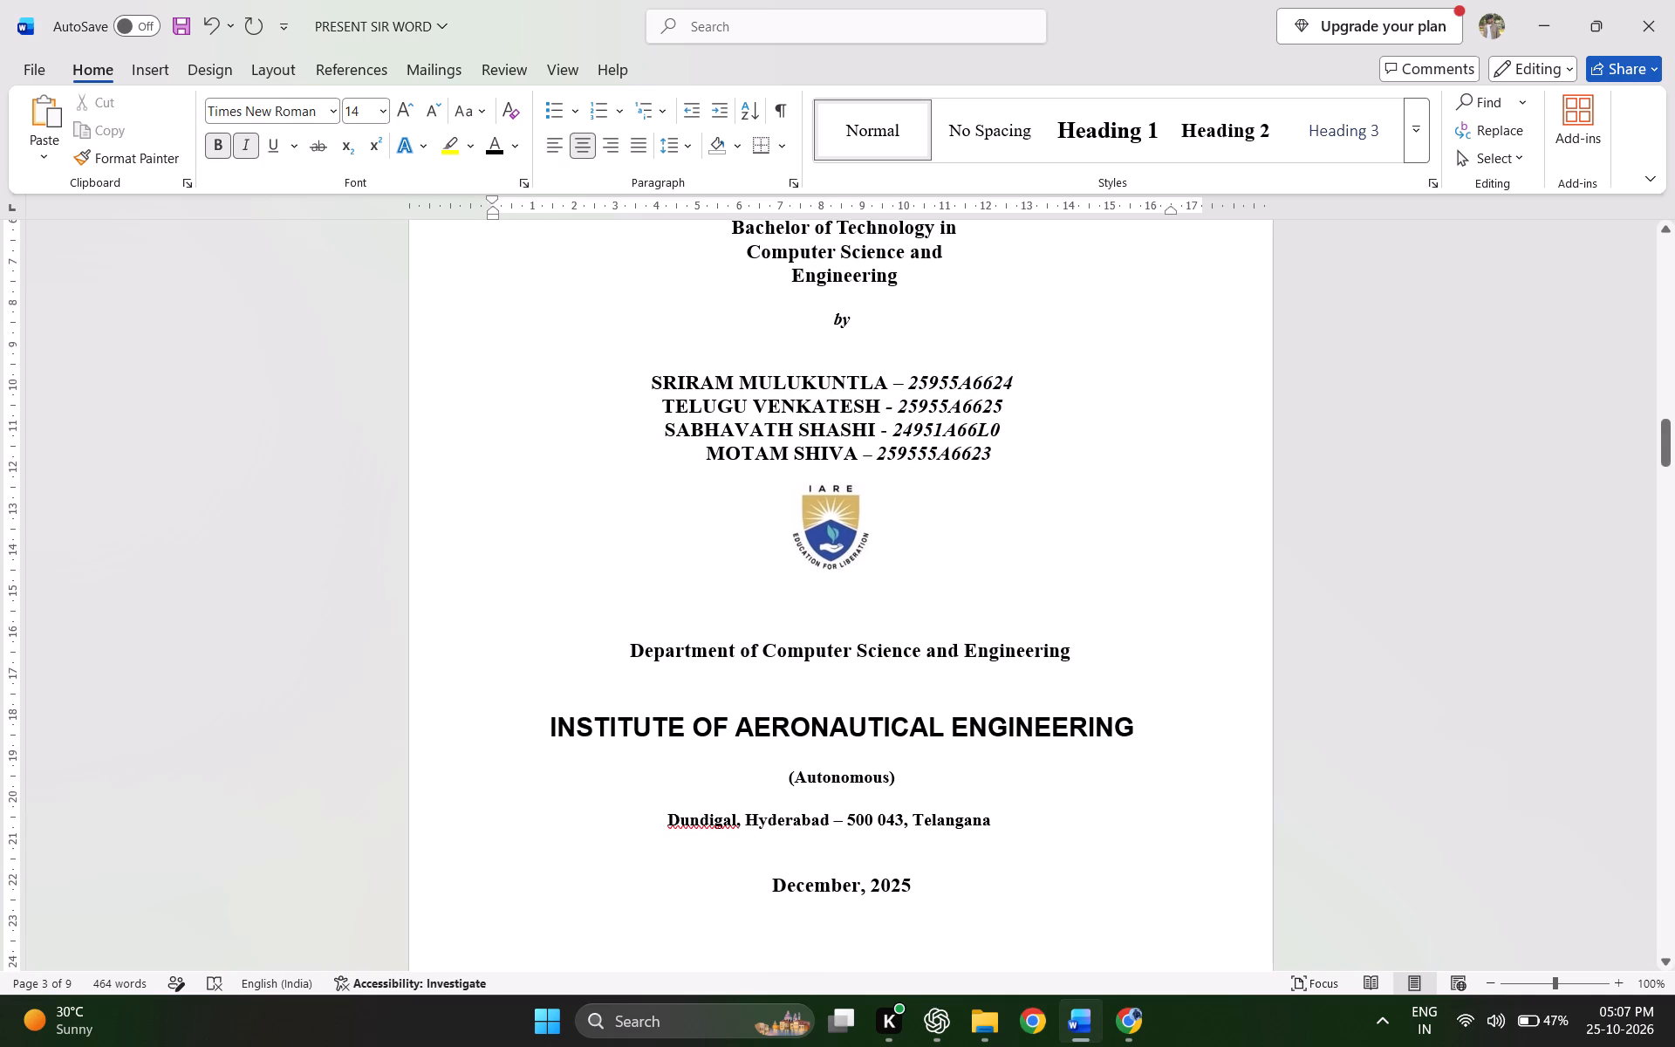
scroll(939, 571, down, 17)
scroll(931, 573, down, 7)
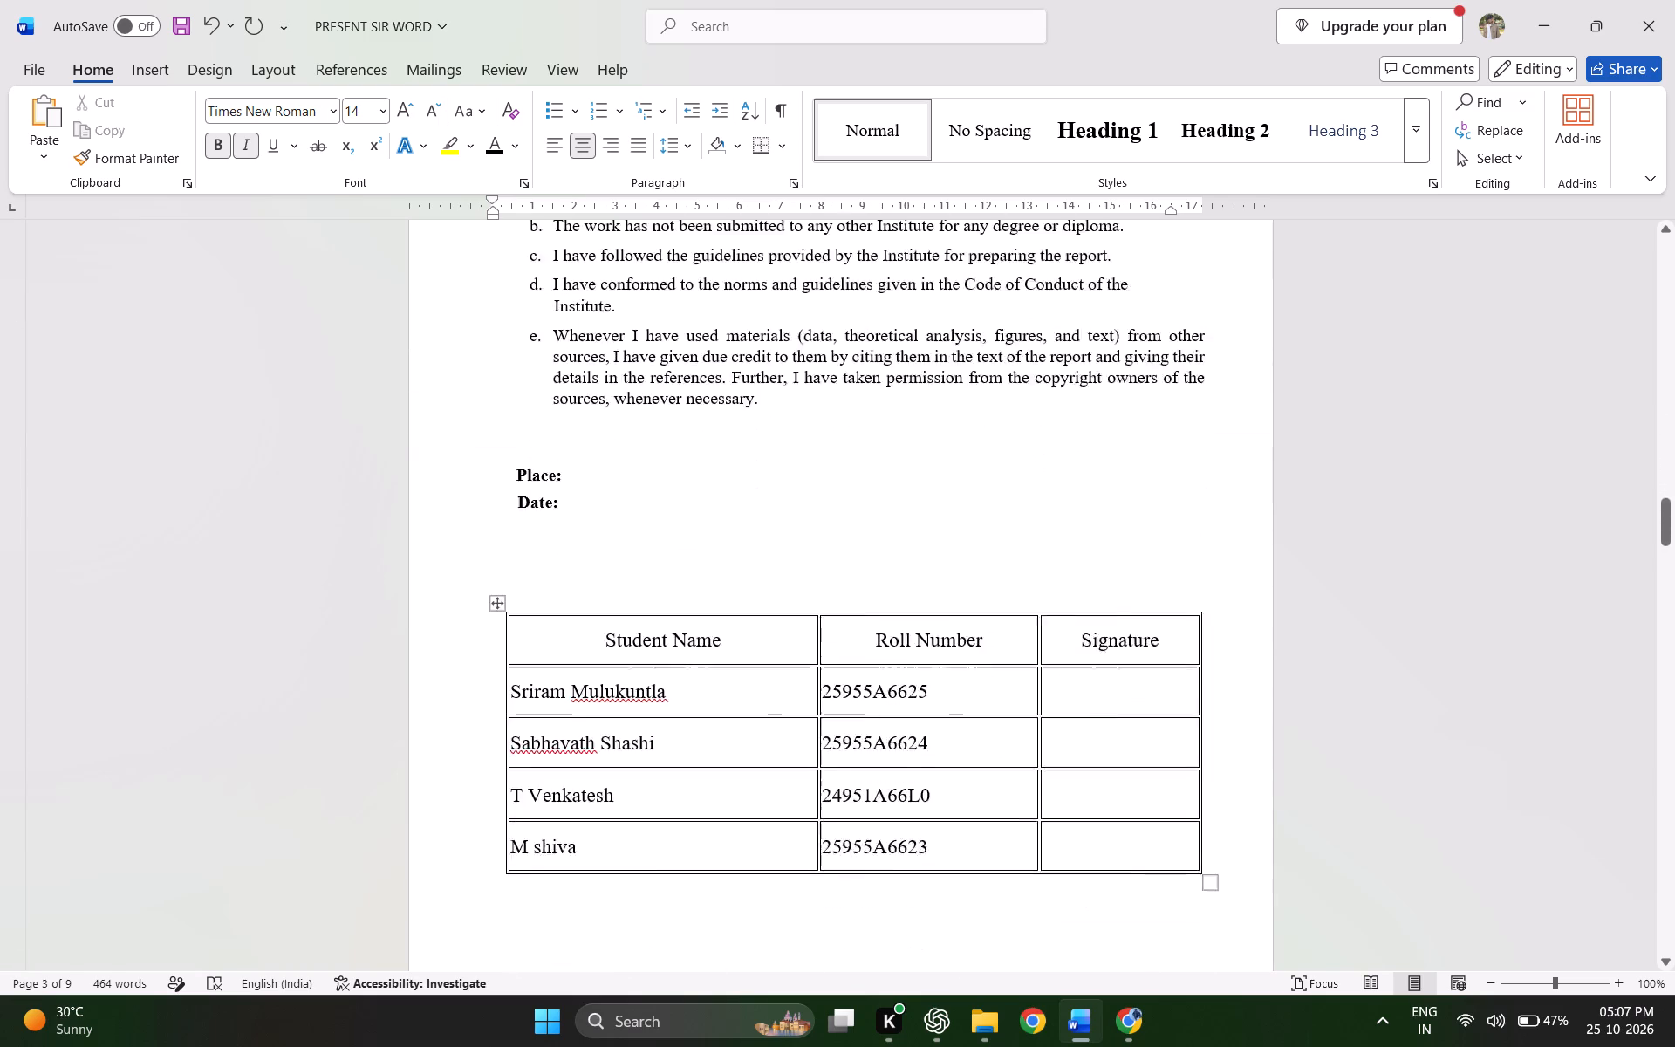
scroll(929, 576, down, 1)
drag(615, 586, 510, 581)
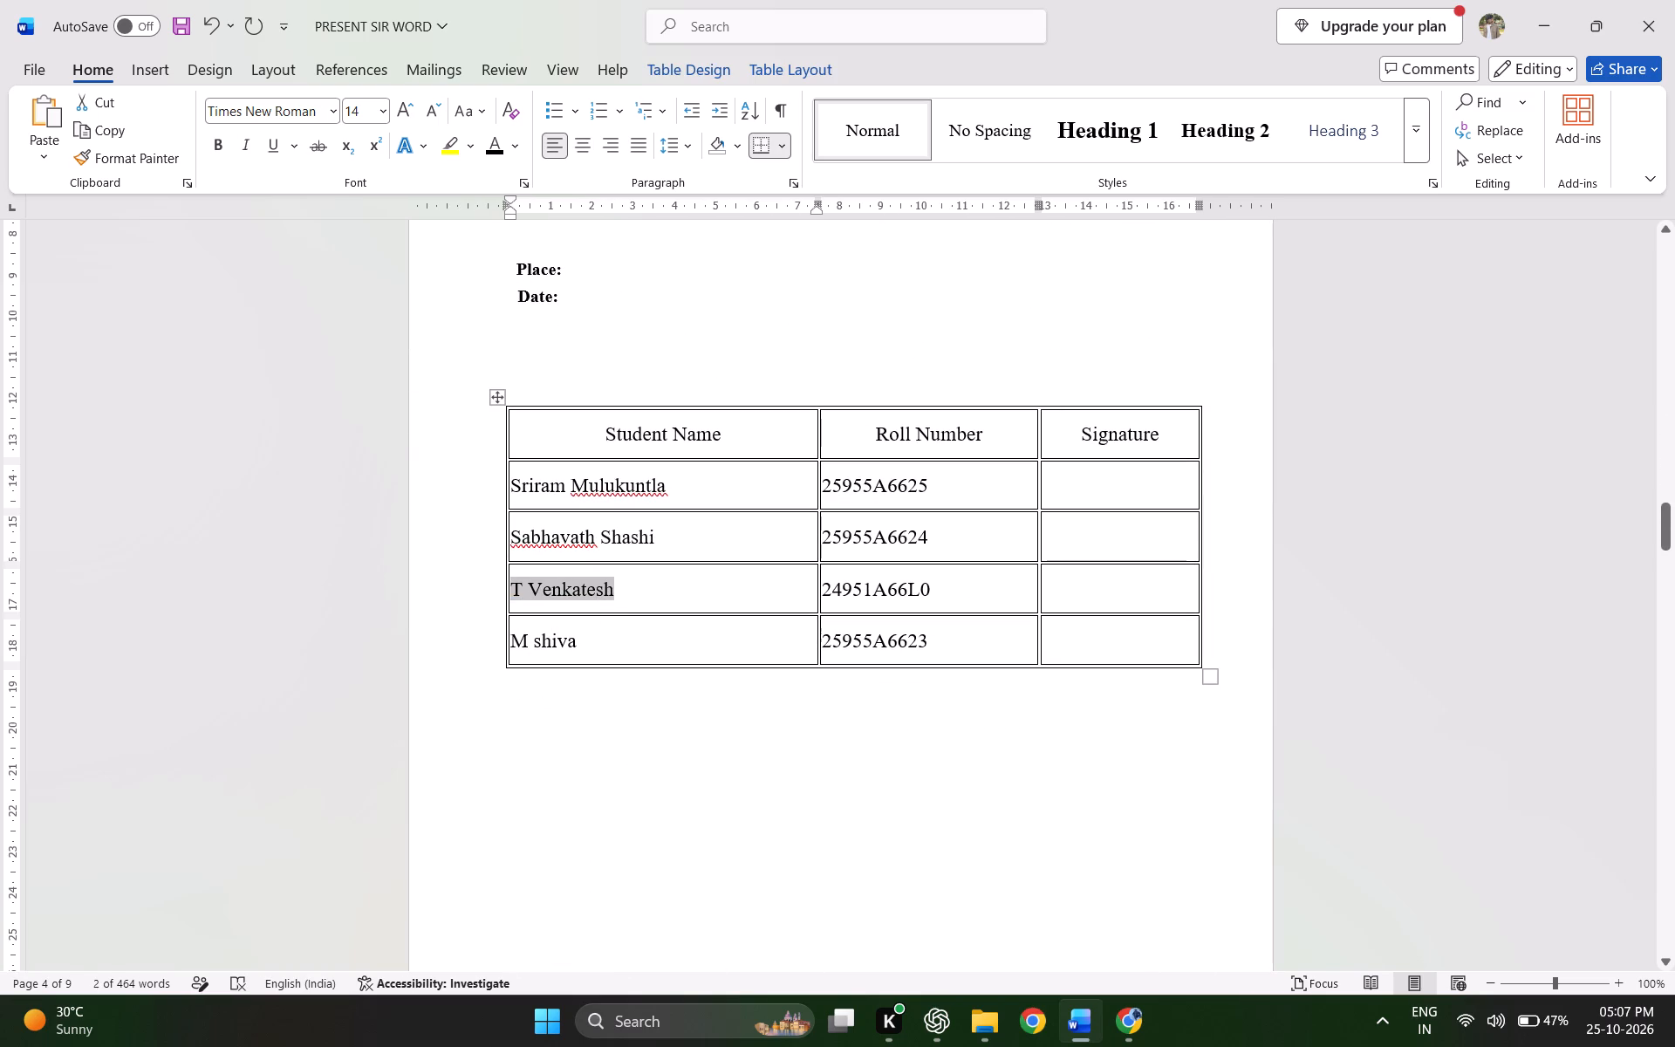
key(ctrl+x)
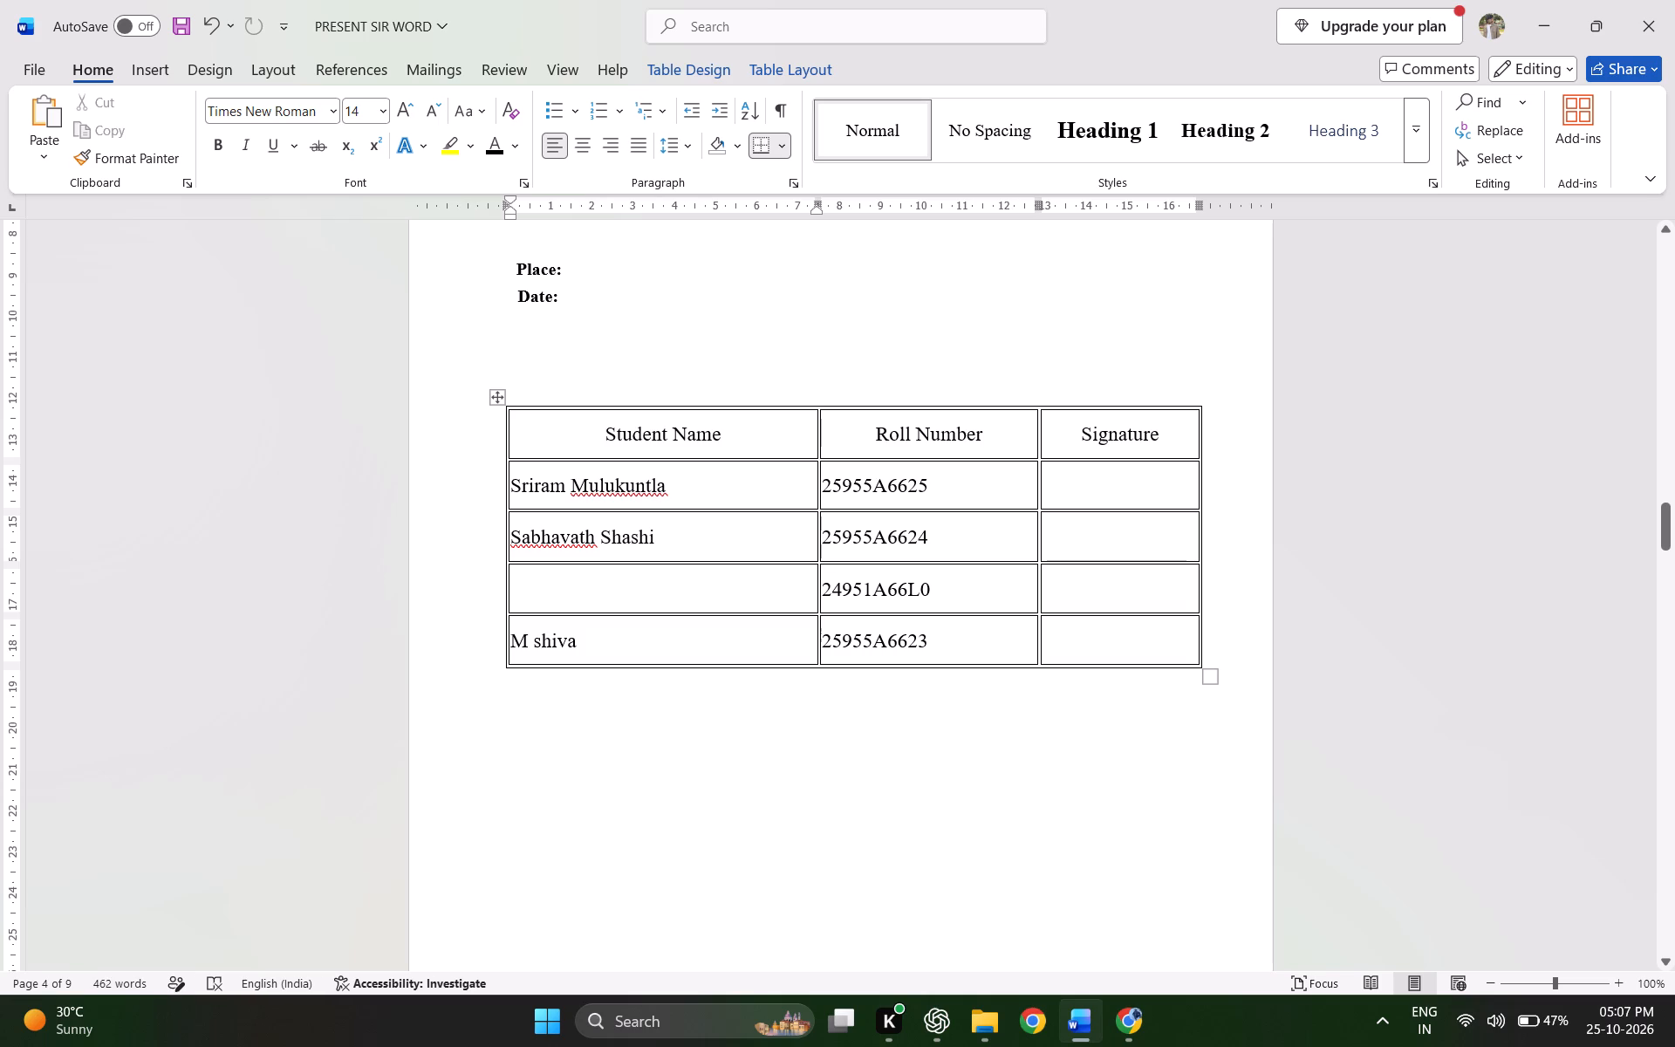
key(ctrl+z)
drag(662, 532, 526, 539)
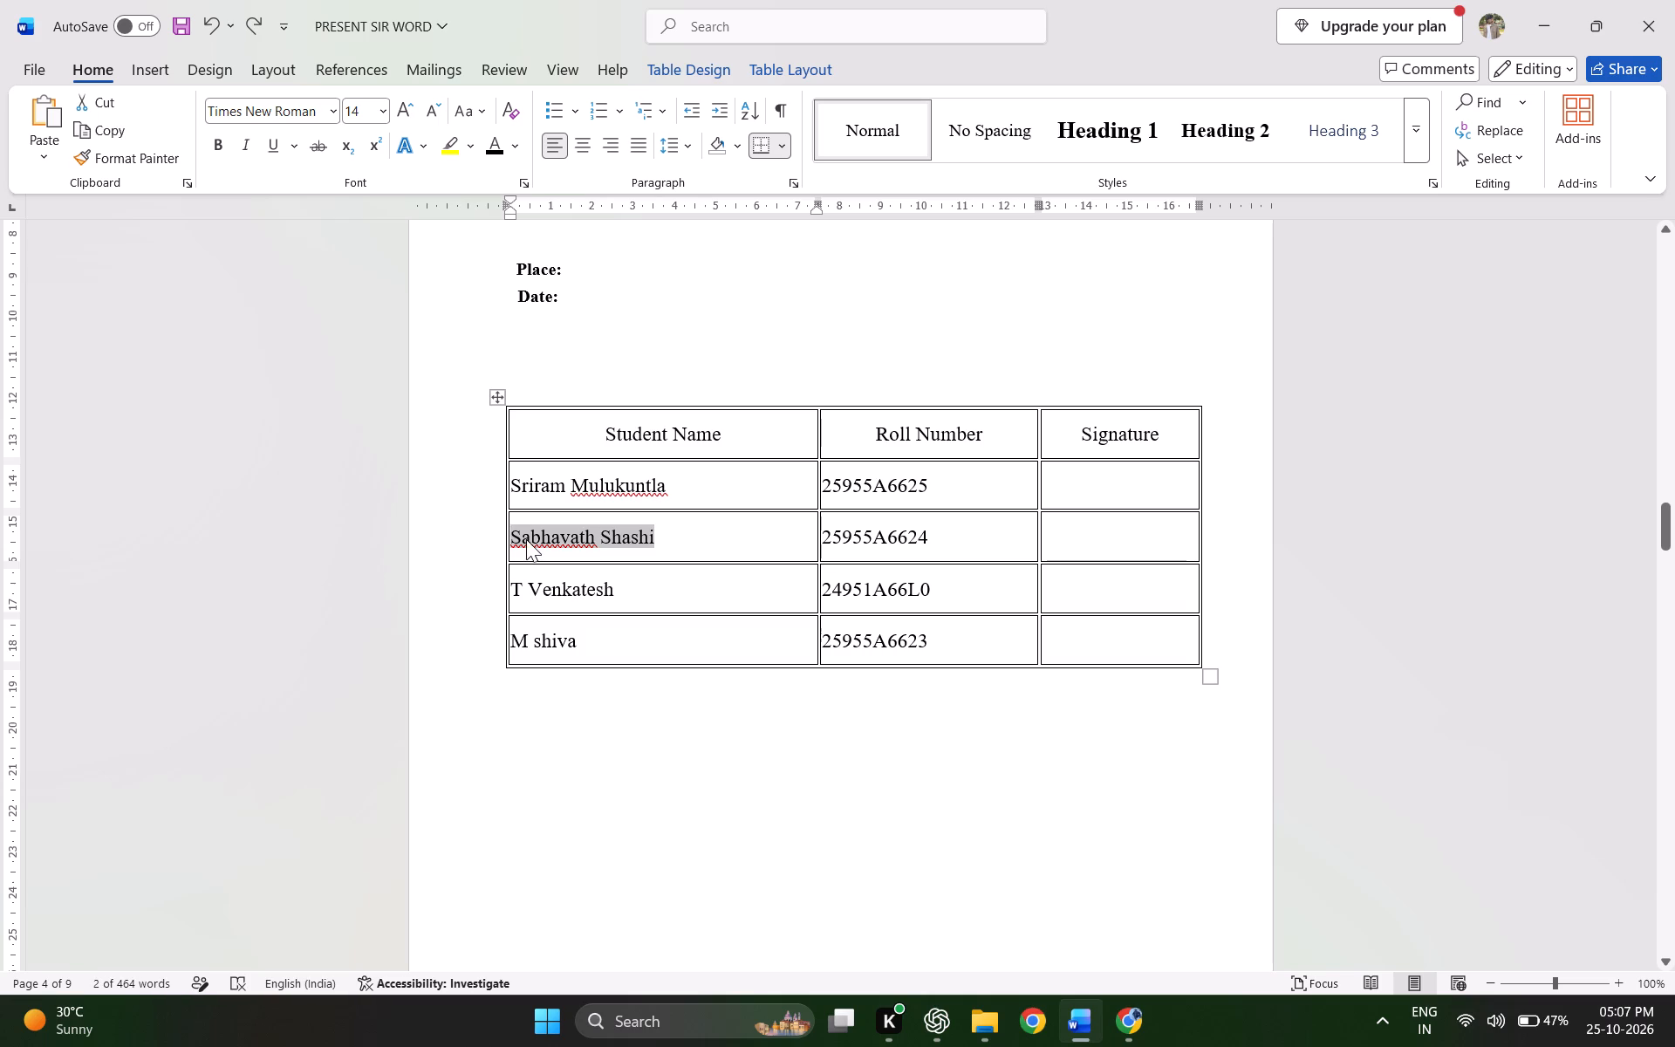
key(ctrl+x)
drag(633, 575, 507, 582)
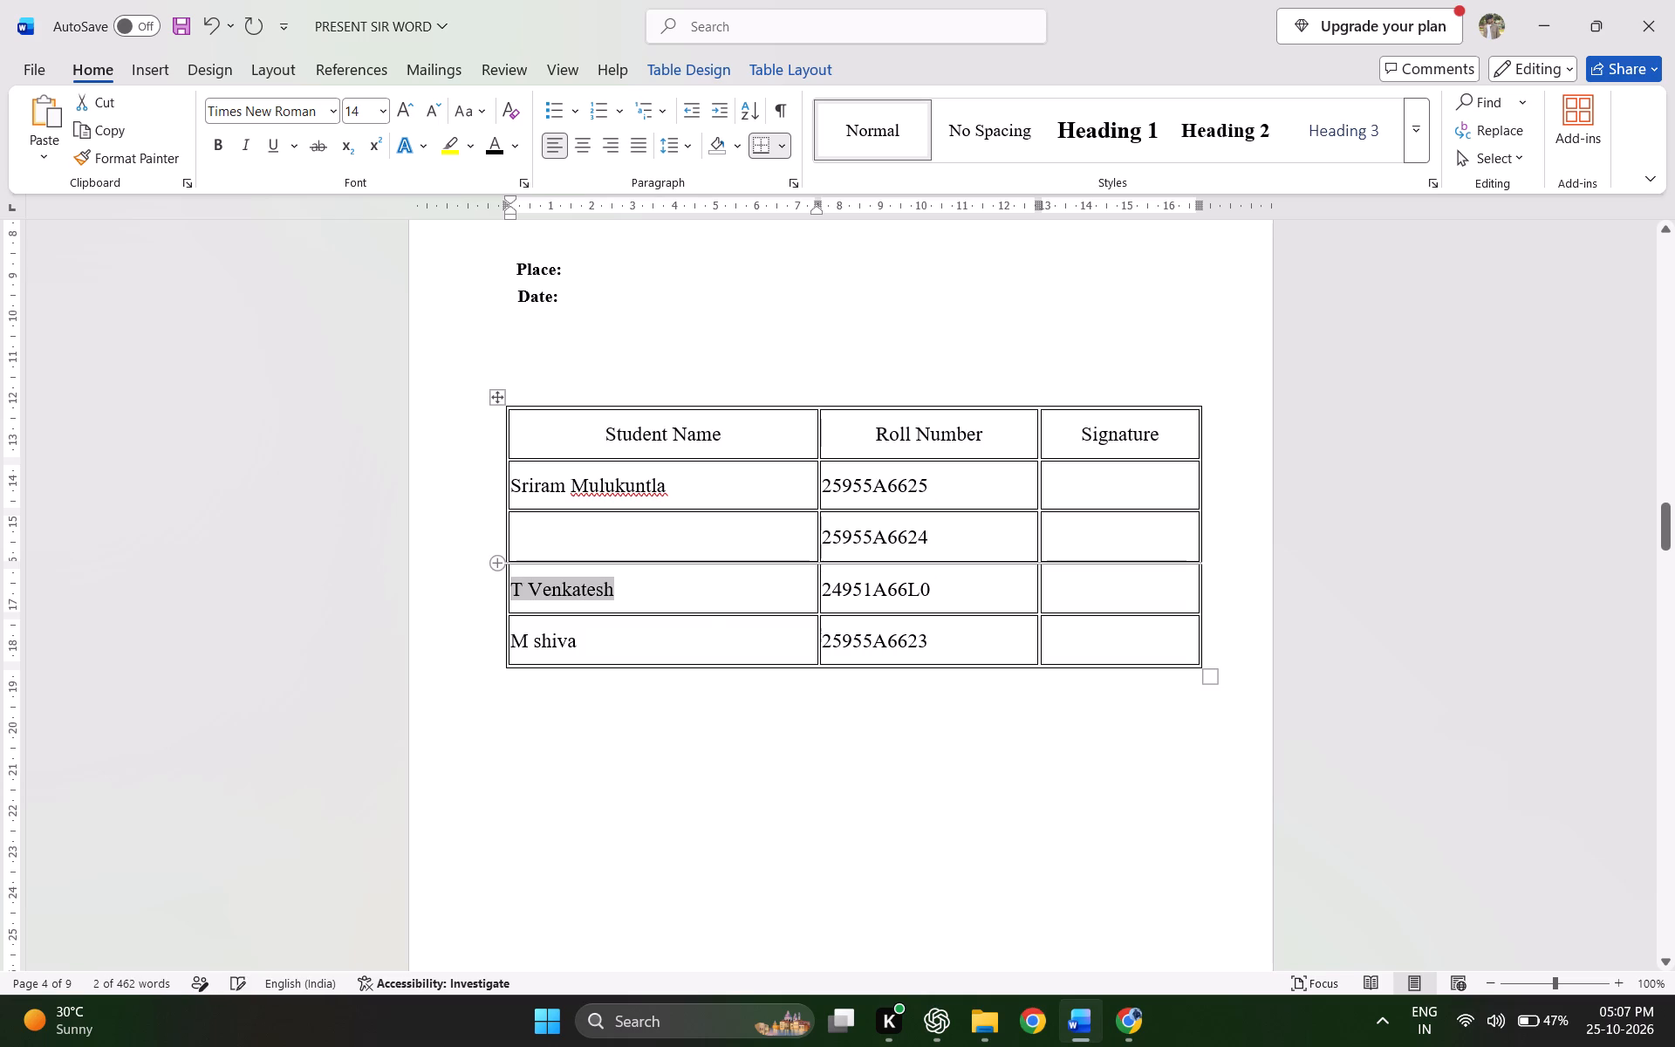
key(ctrl+v)
click(592, 546)
key(super+v)
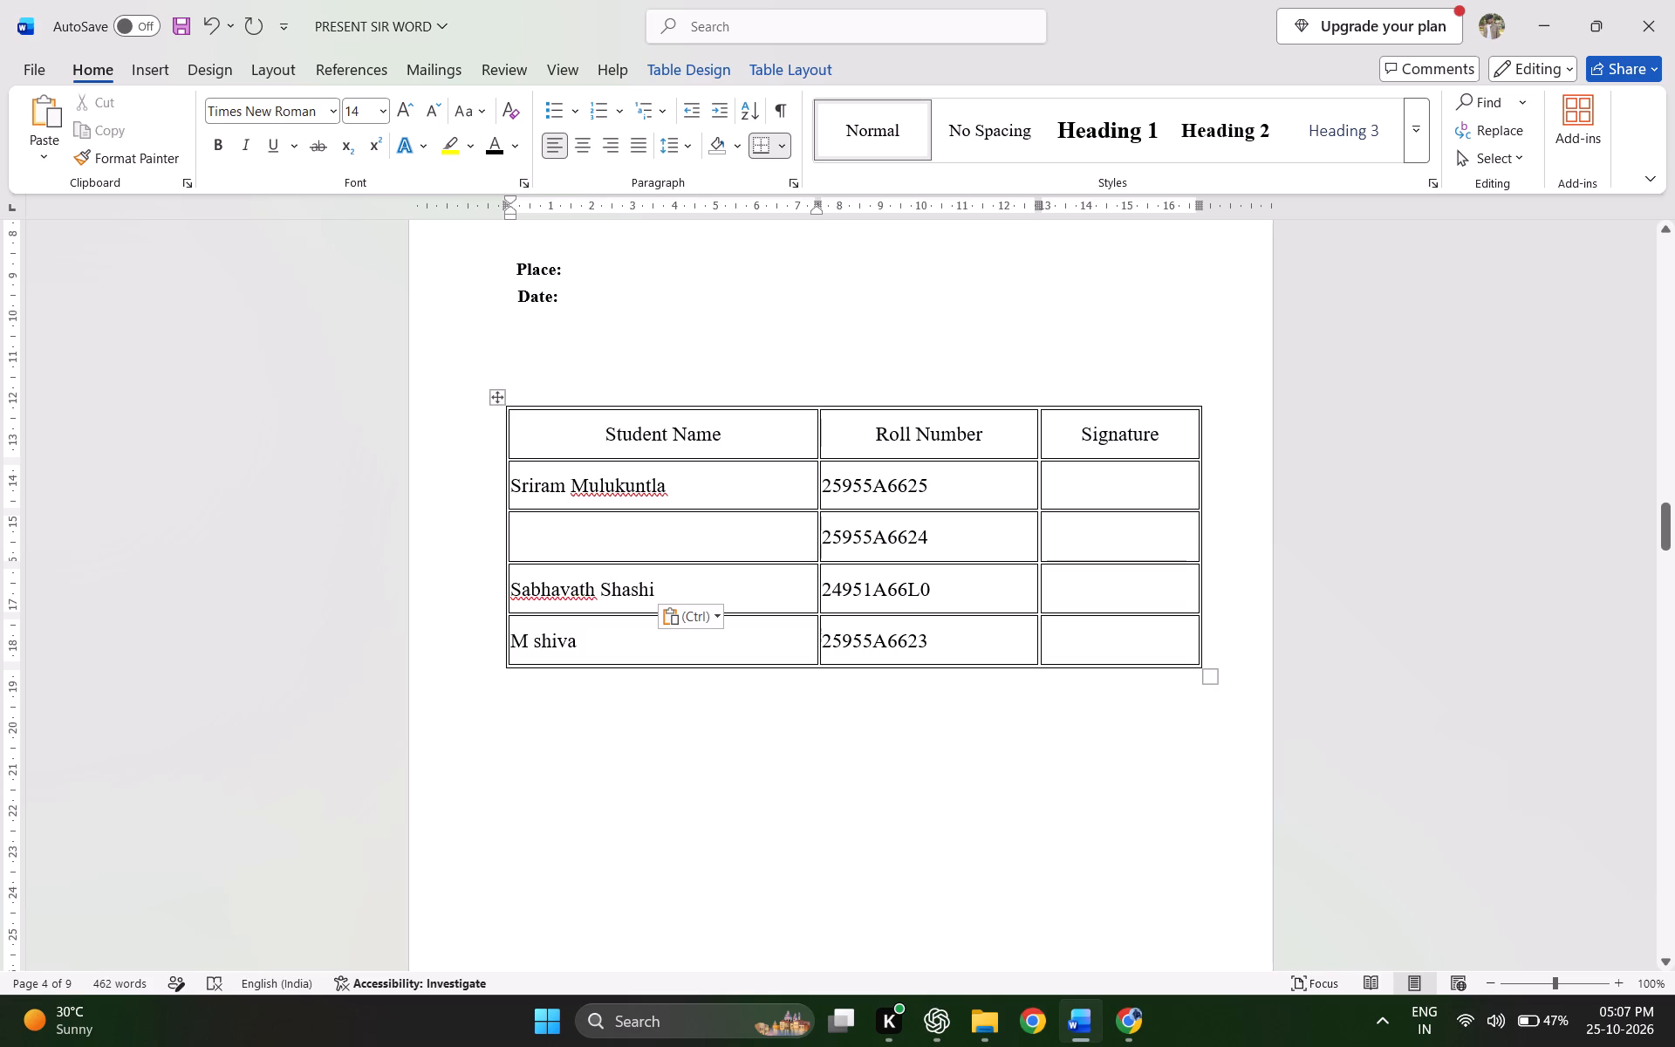
click(637, 810)
key(ctrl+v)
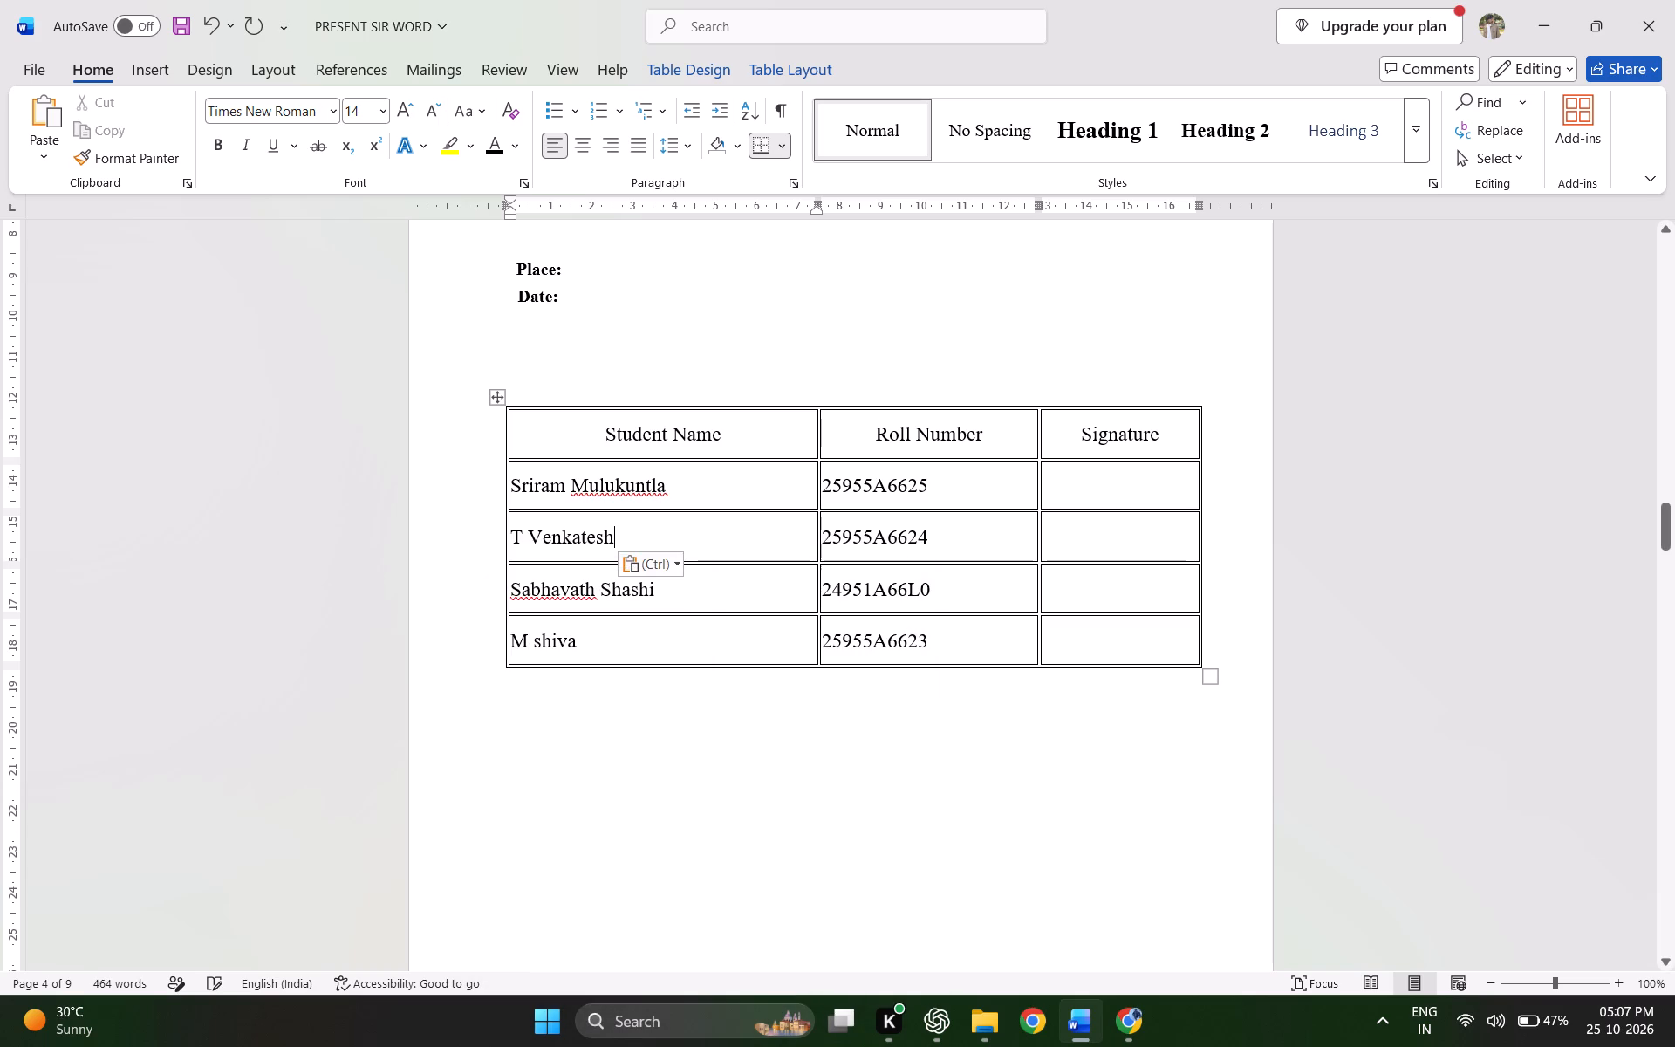
Change the roll numbers' last digit in the Declaration table to 4 for the first student and 5 for the second.
click(933, 537)
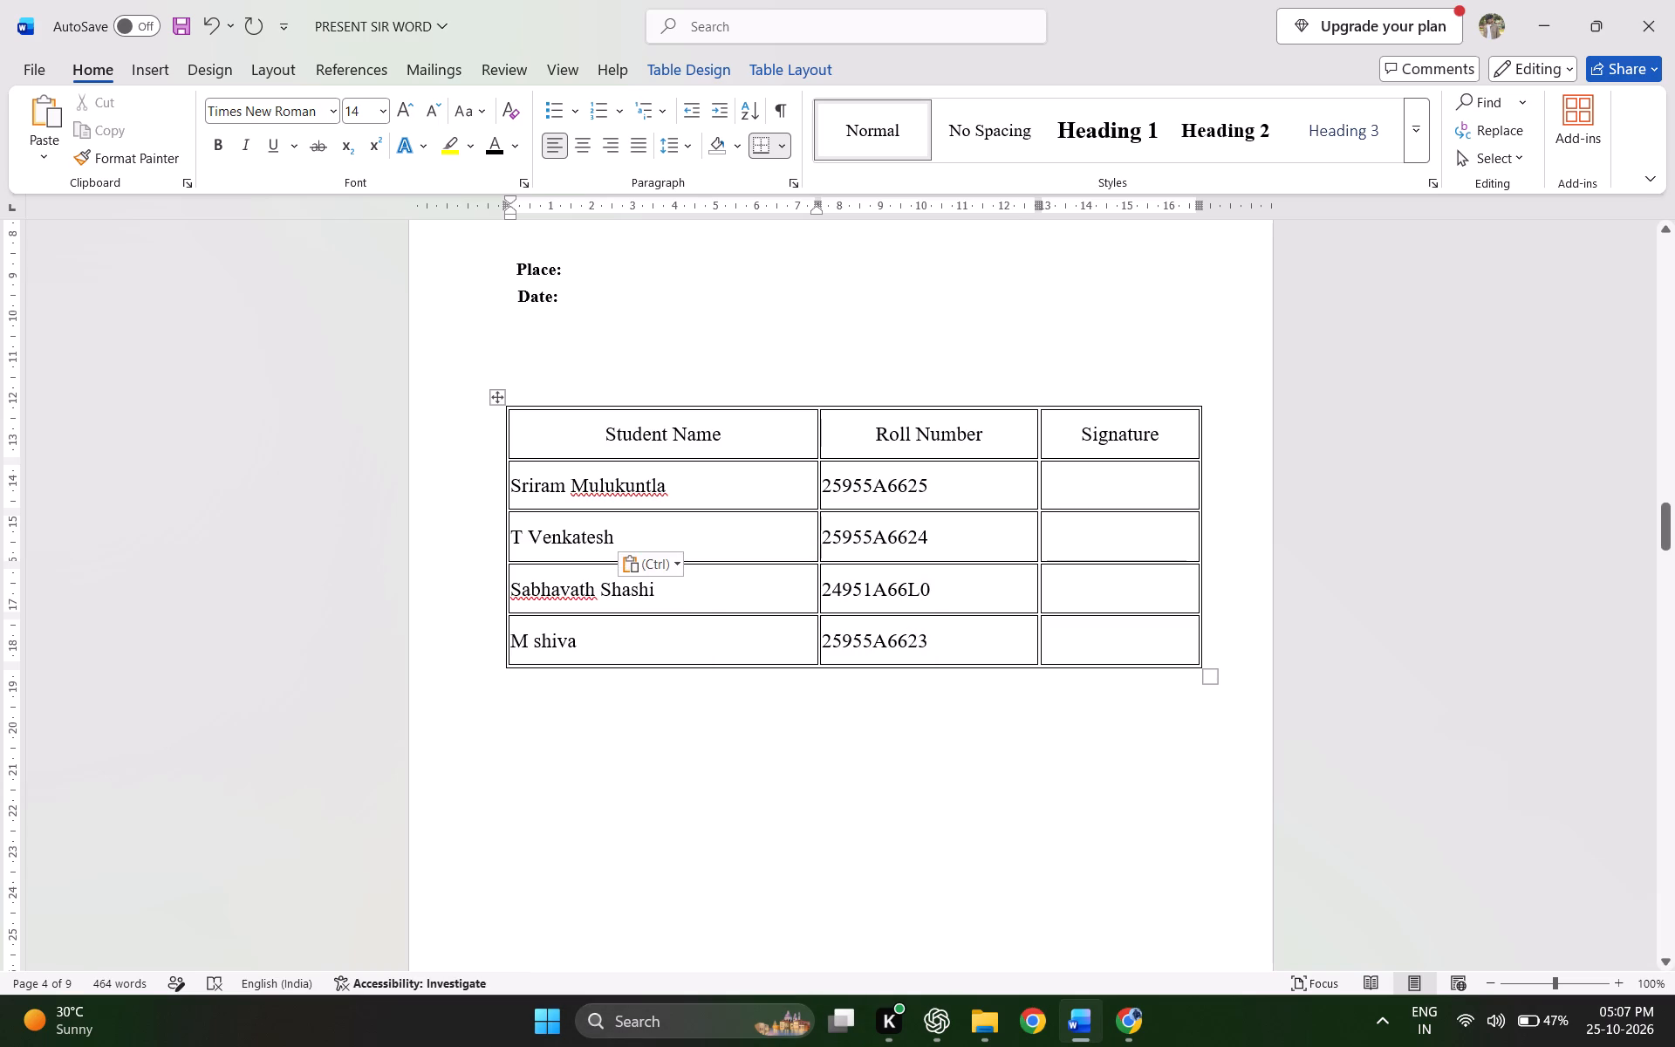
key(BackSpace)
key(5)
click(947, 476)
key(BackSpace)
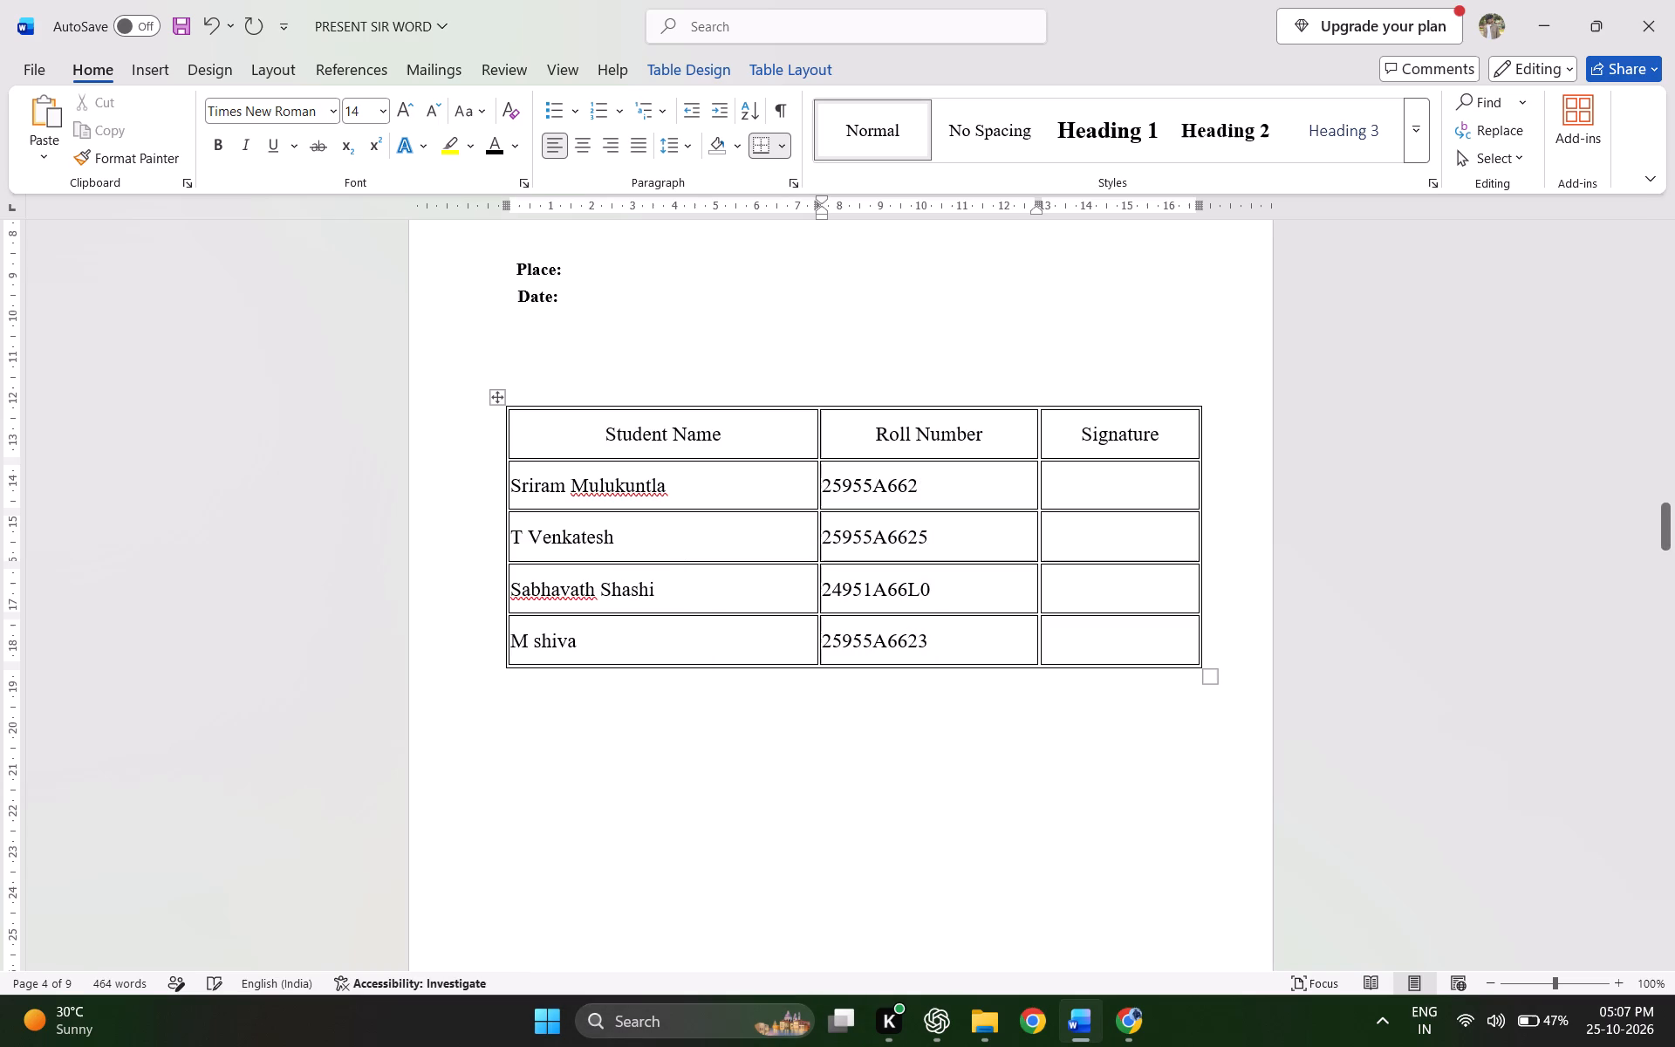
key(4)
click(517, 536)
text(elugu)
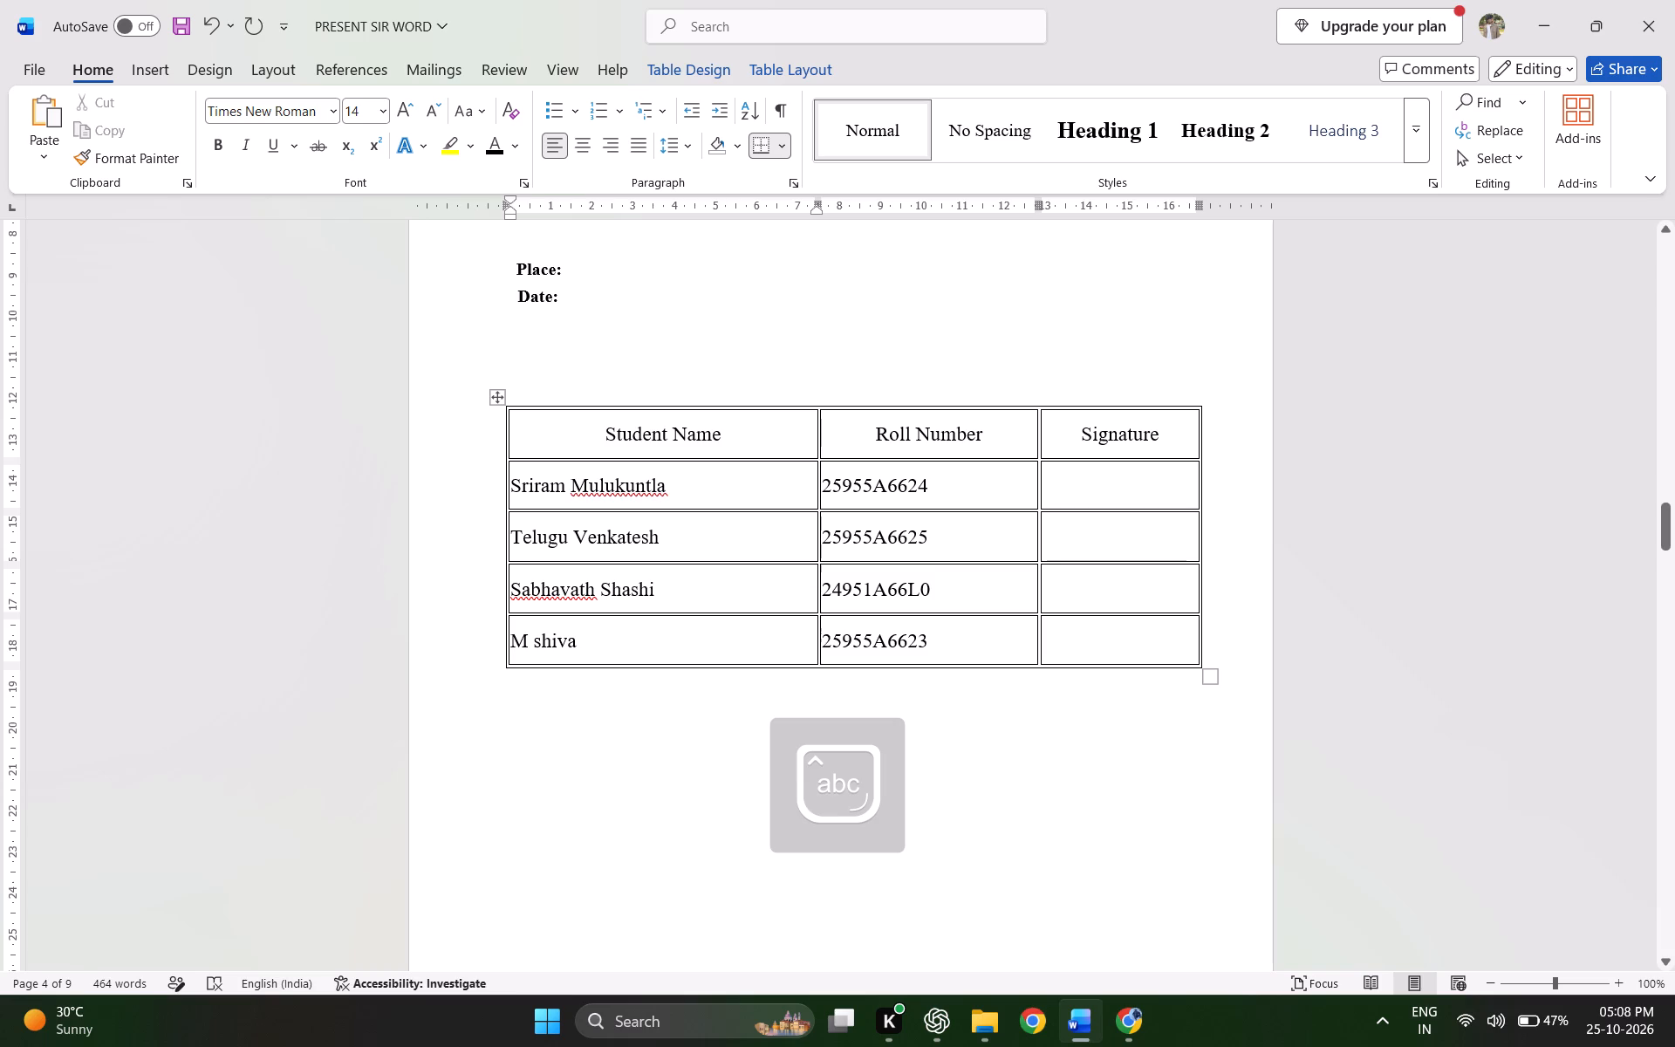
click(530, 642)
text(ota)
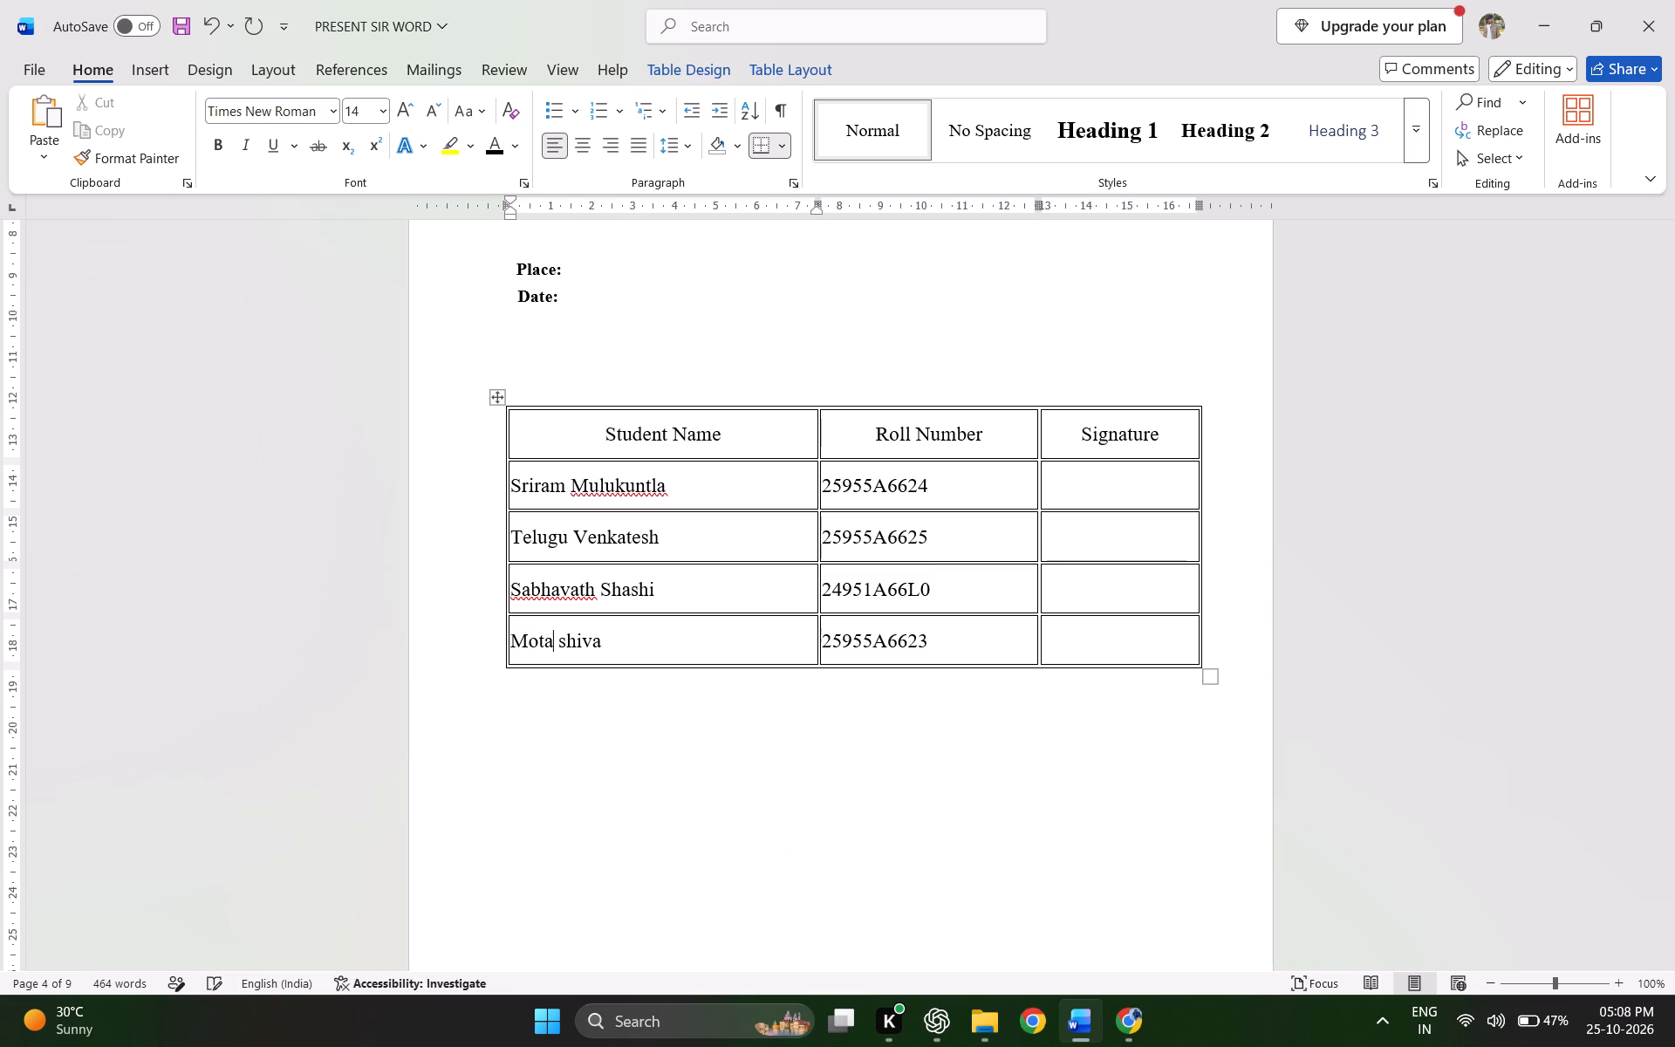
key(m)
click(707, 870)
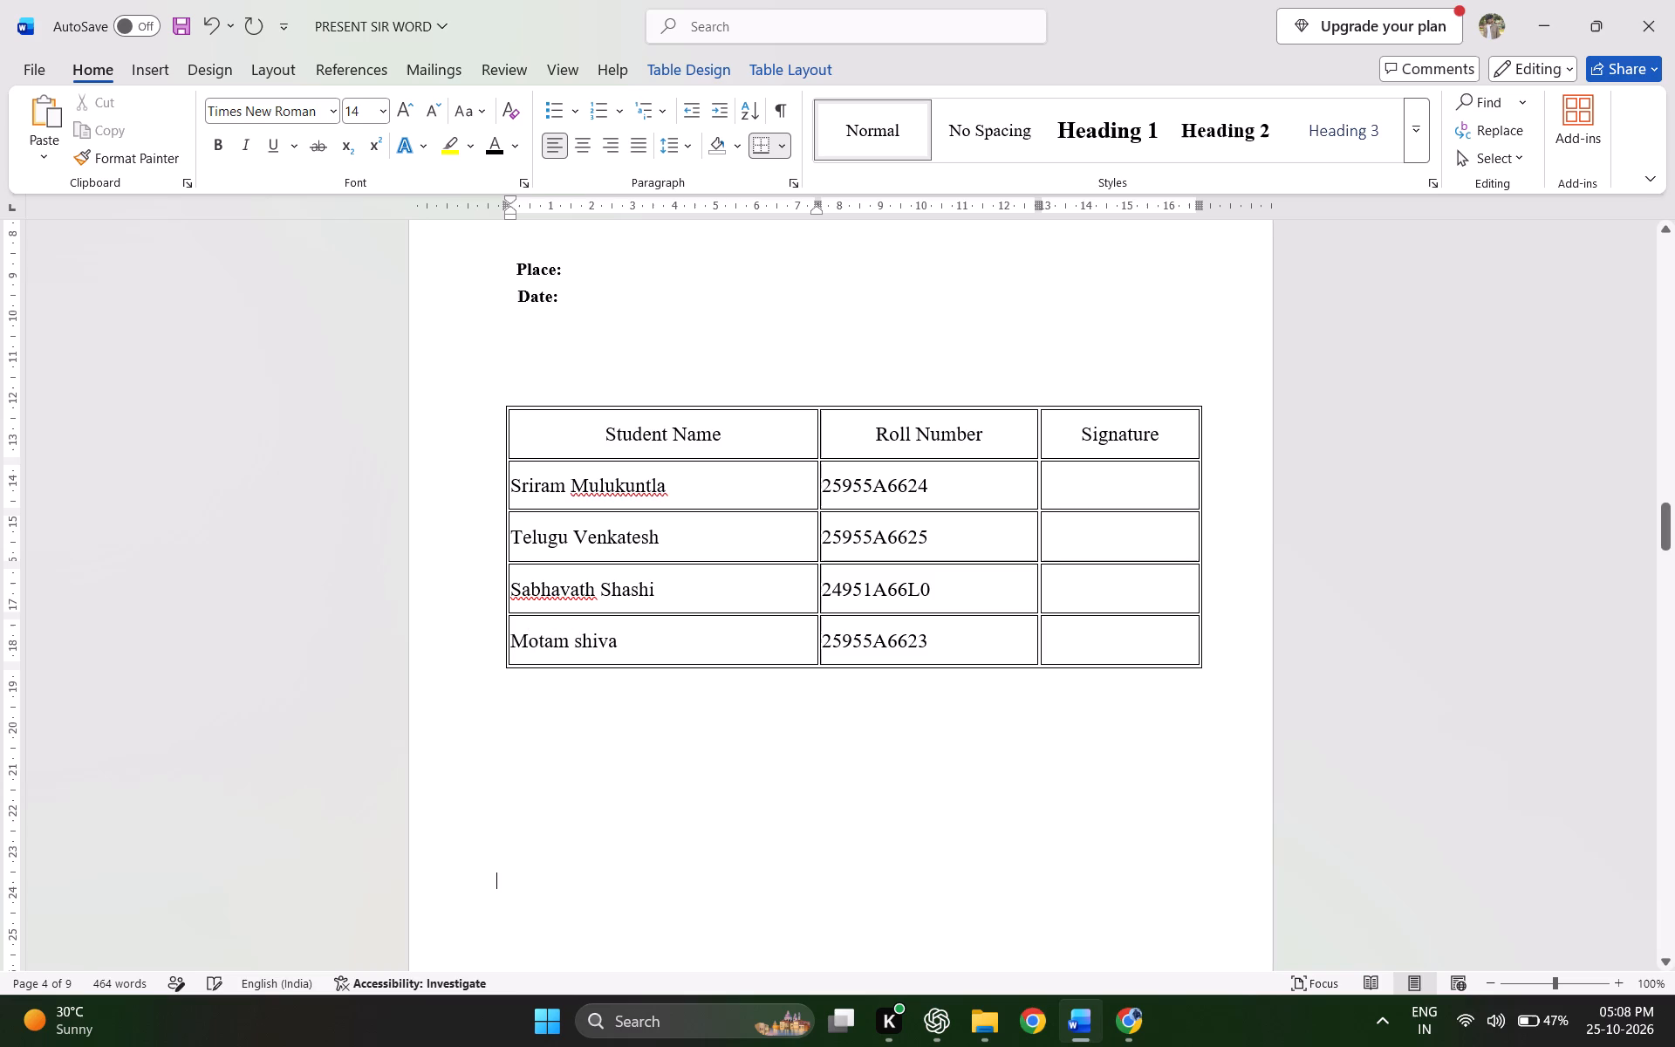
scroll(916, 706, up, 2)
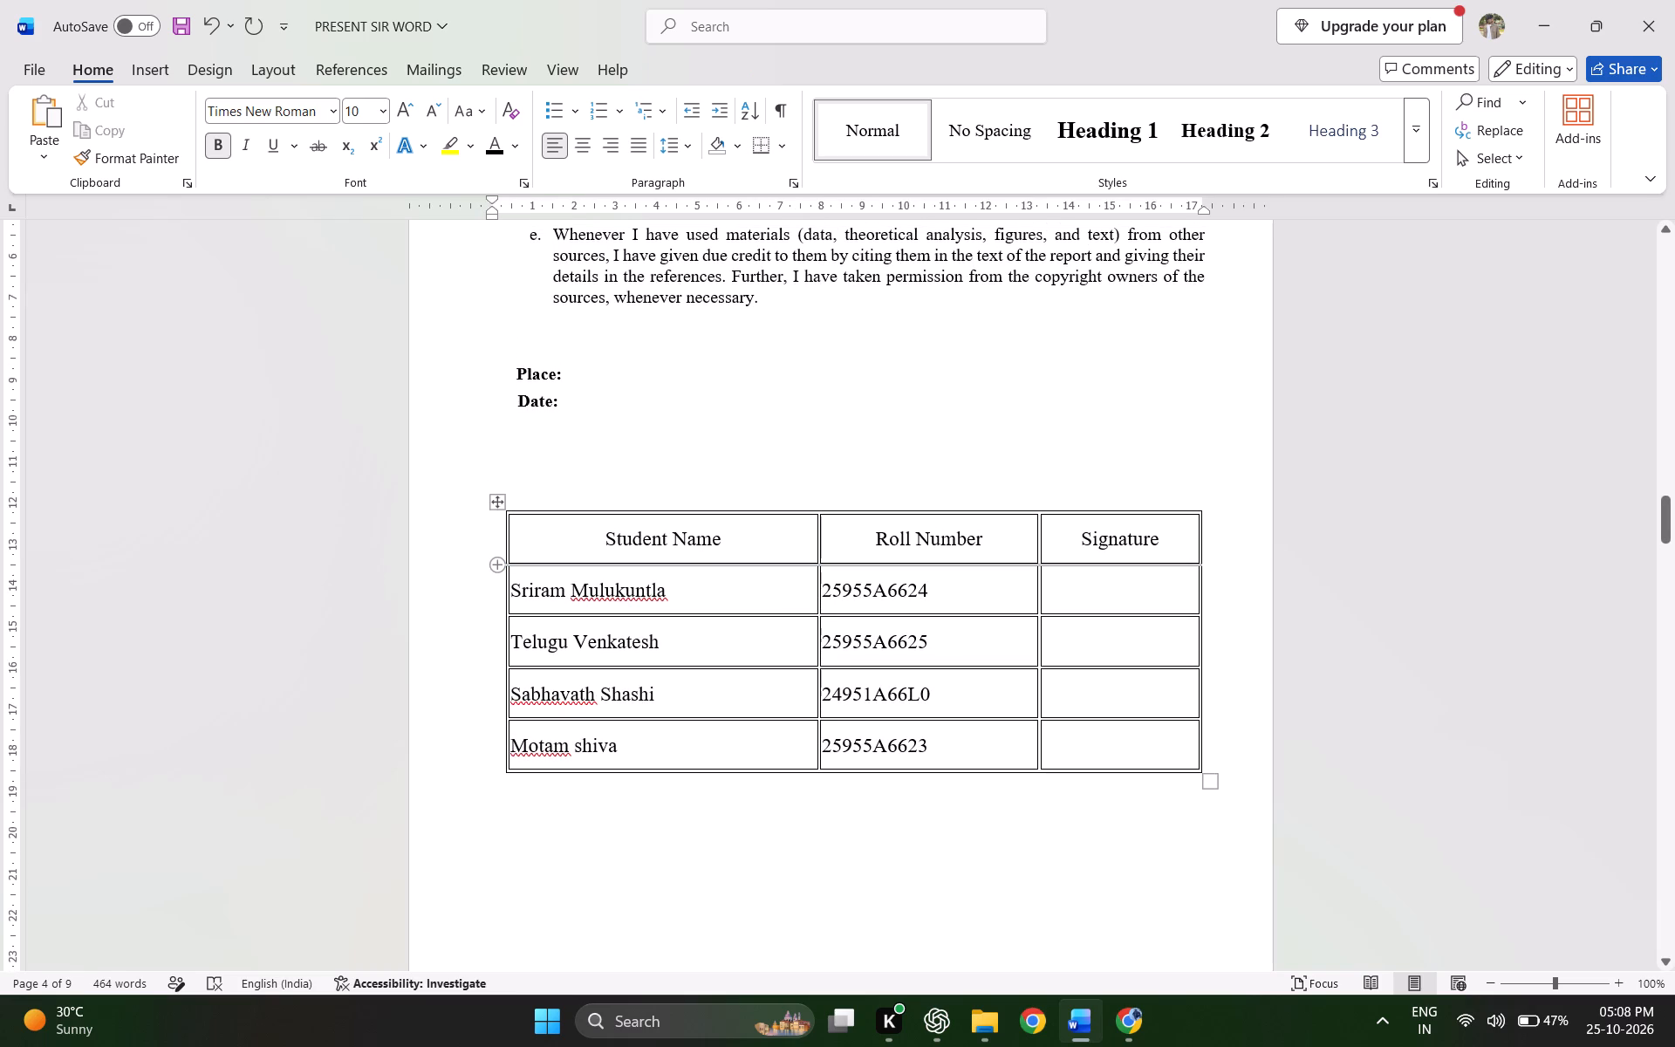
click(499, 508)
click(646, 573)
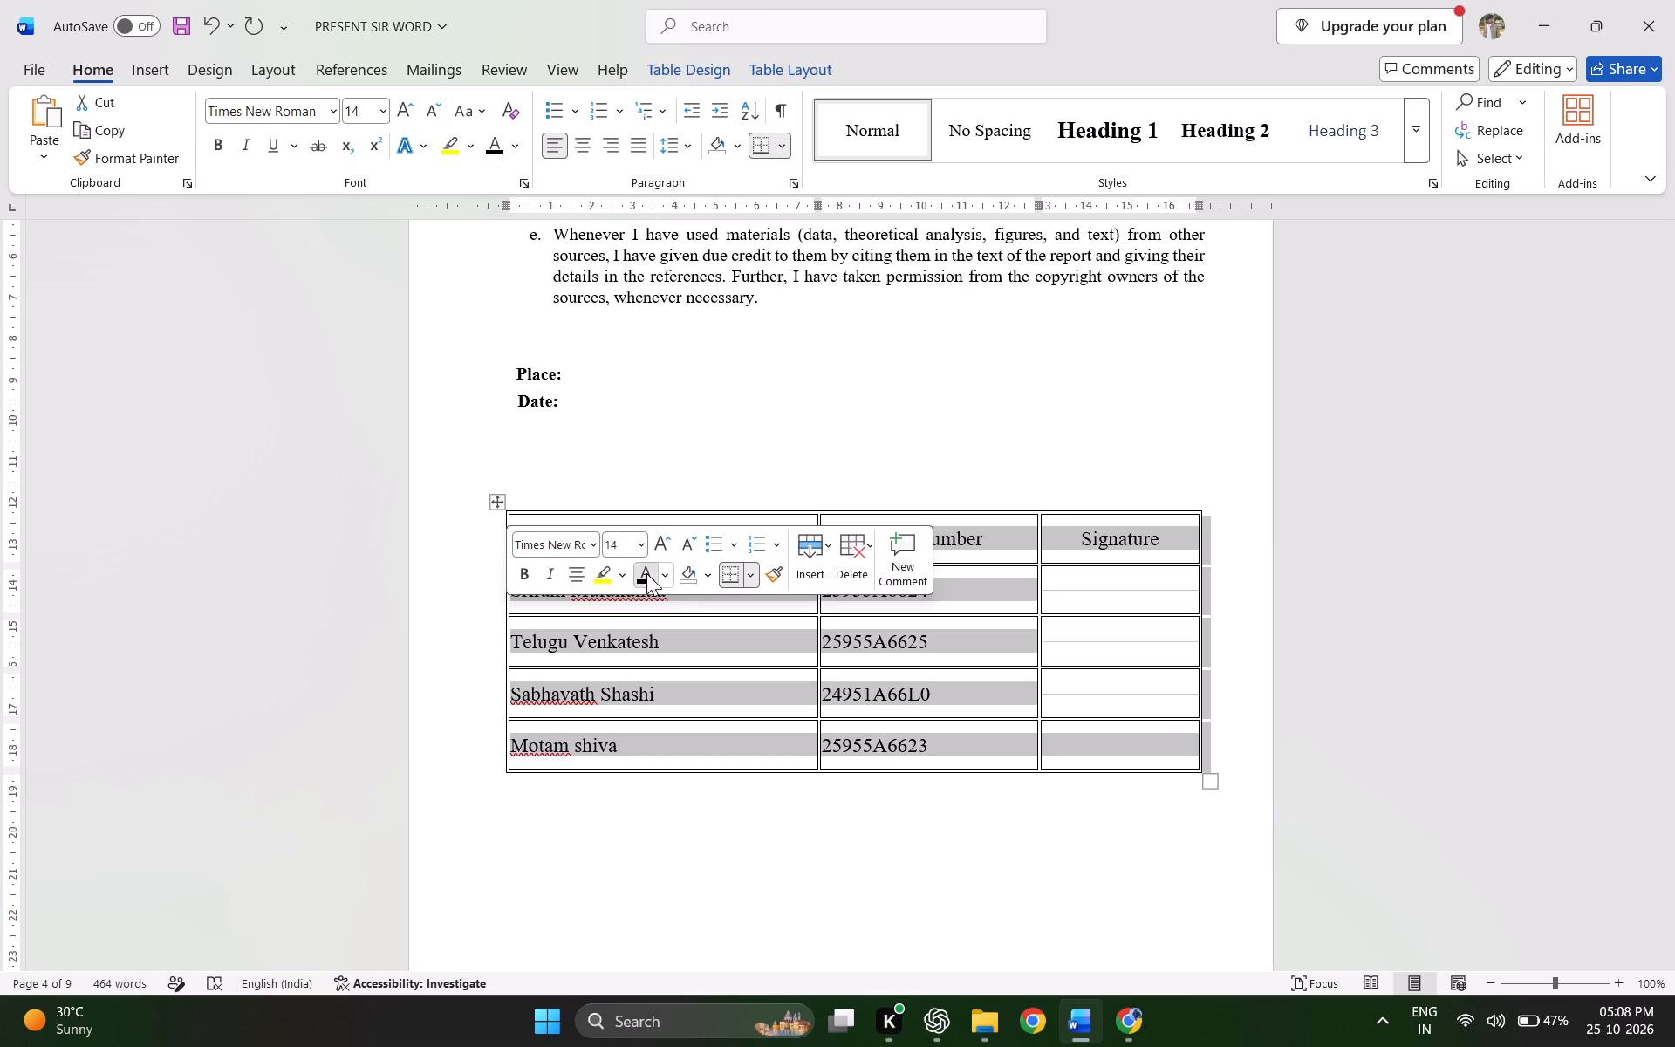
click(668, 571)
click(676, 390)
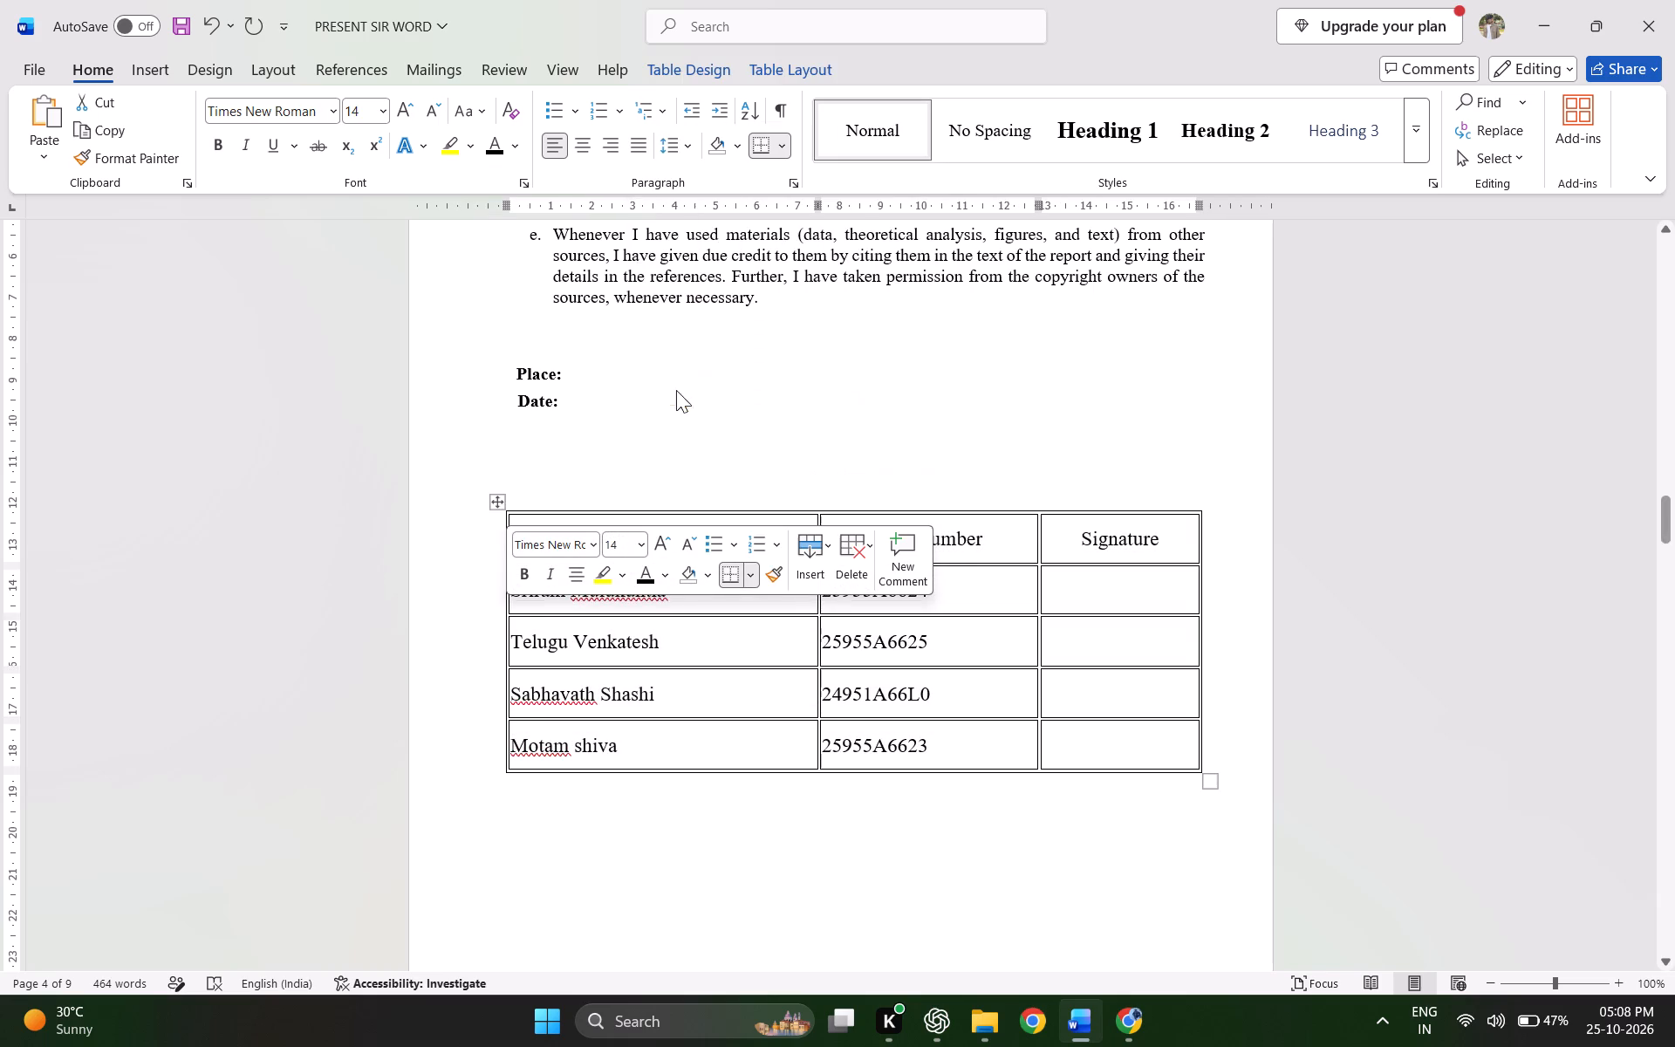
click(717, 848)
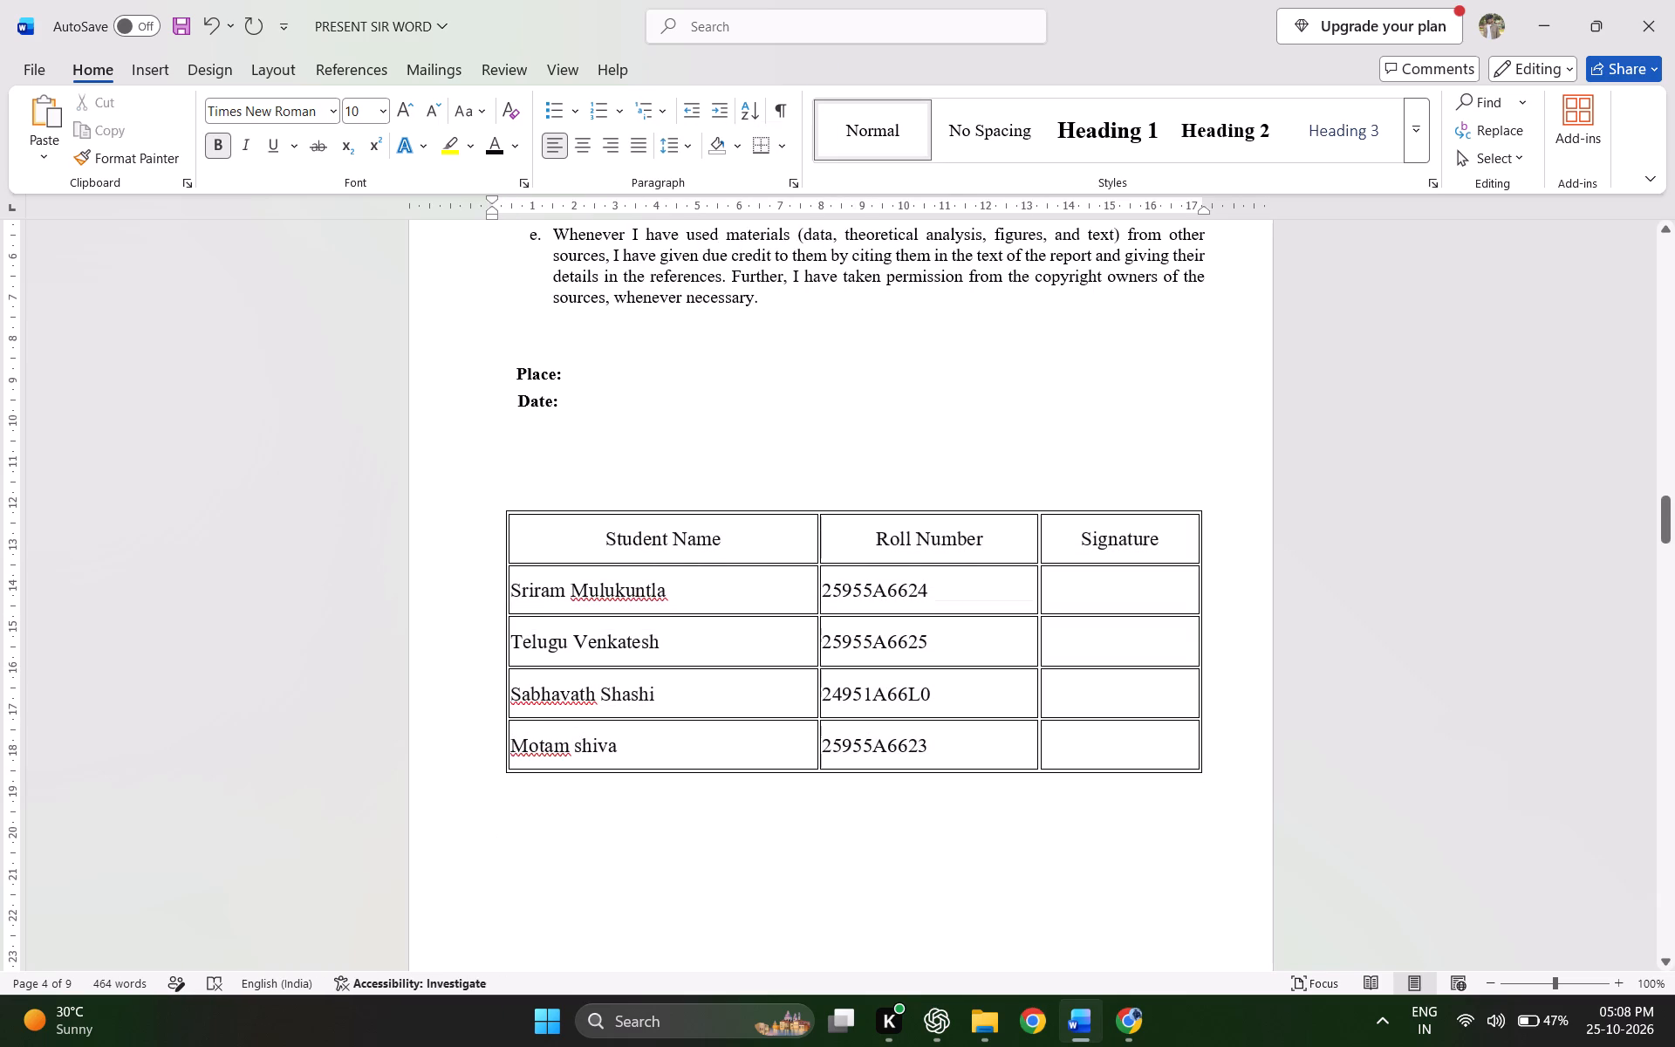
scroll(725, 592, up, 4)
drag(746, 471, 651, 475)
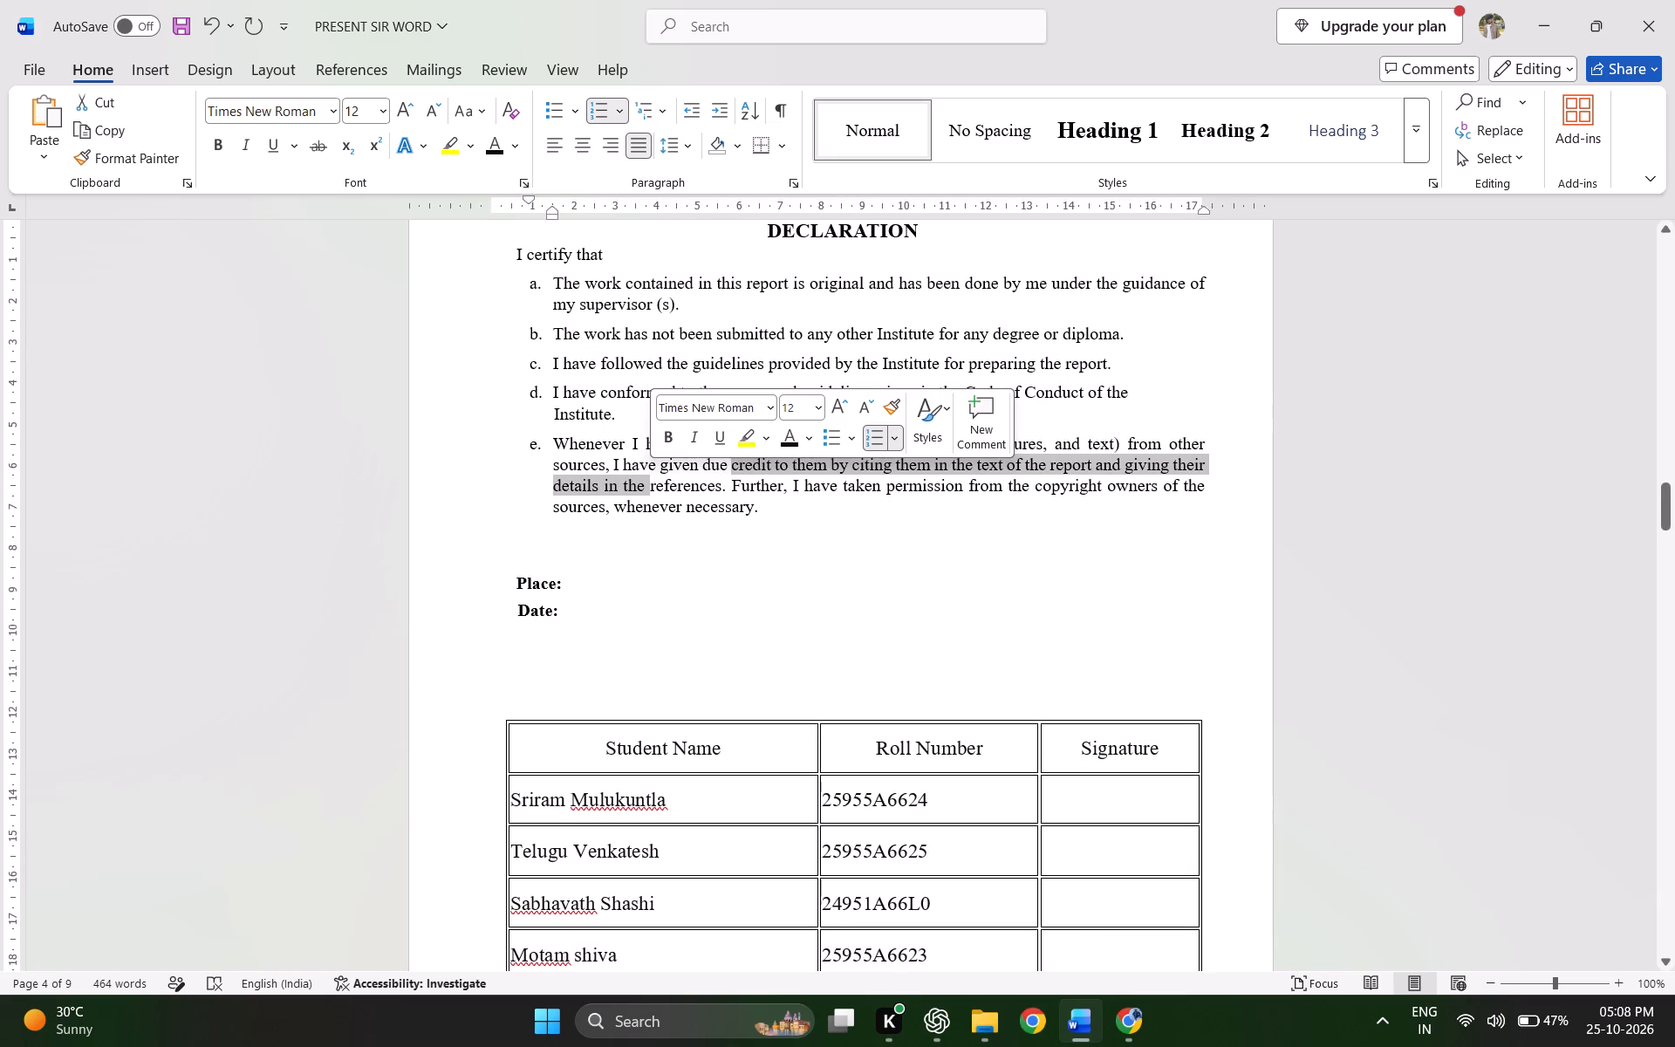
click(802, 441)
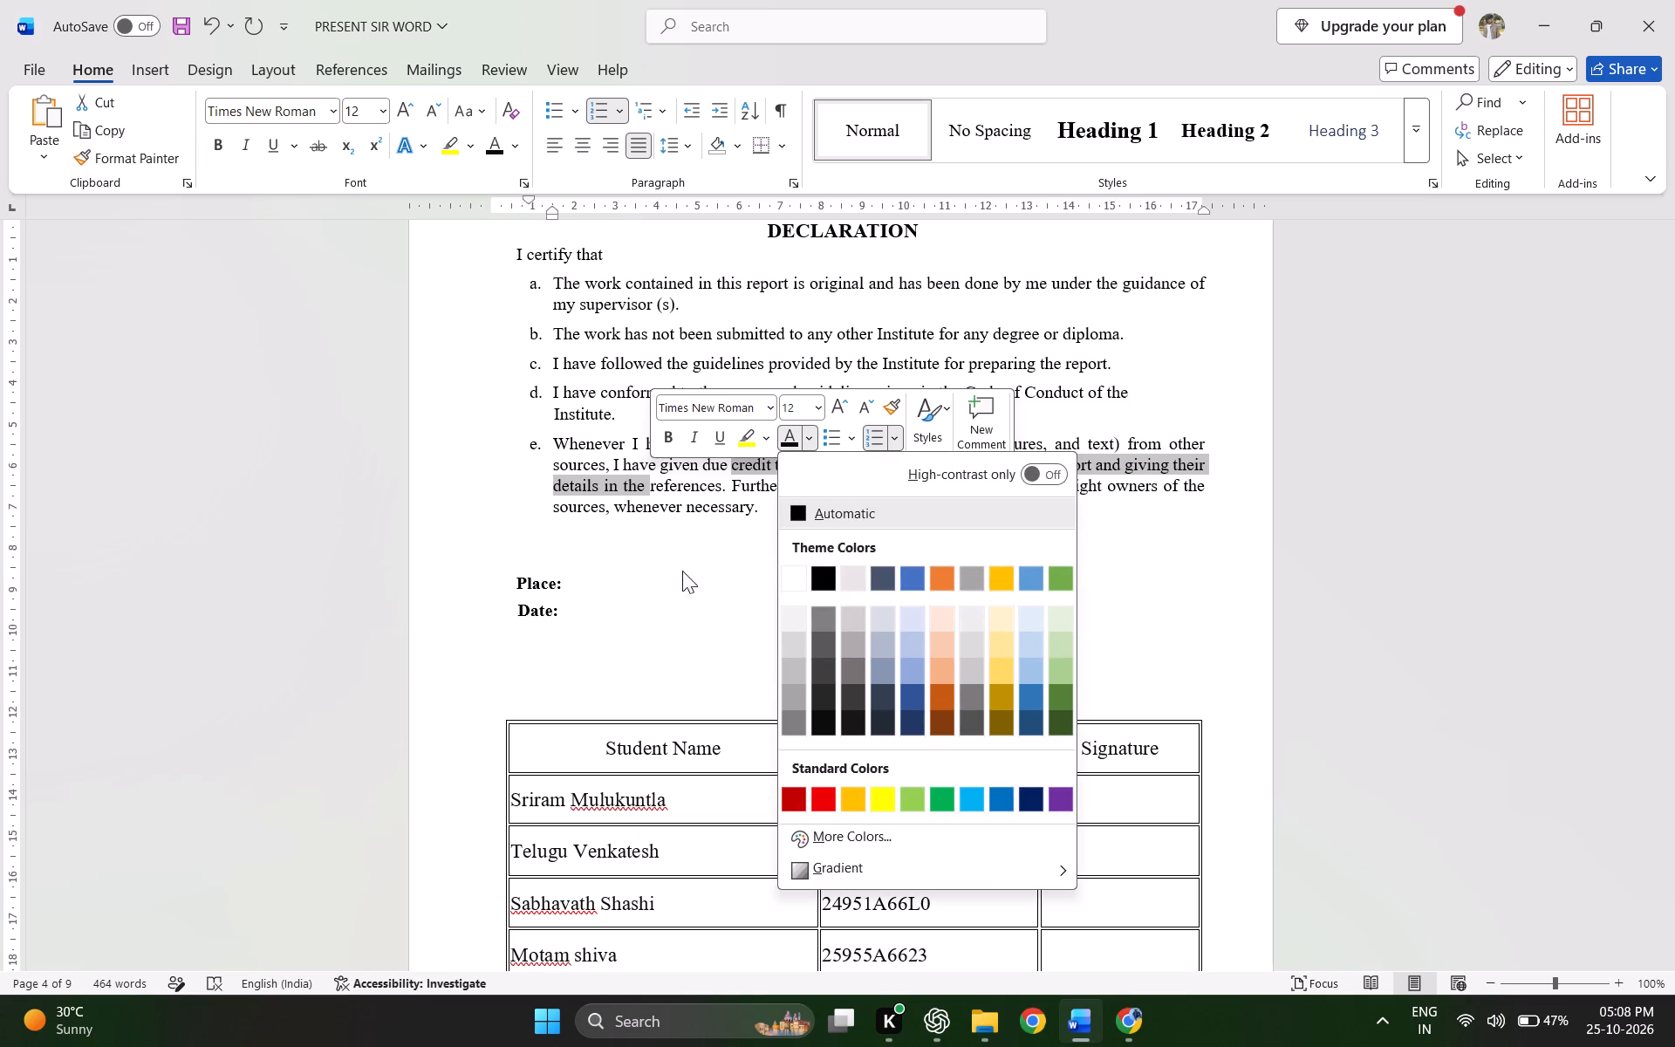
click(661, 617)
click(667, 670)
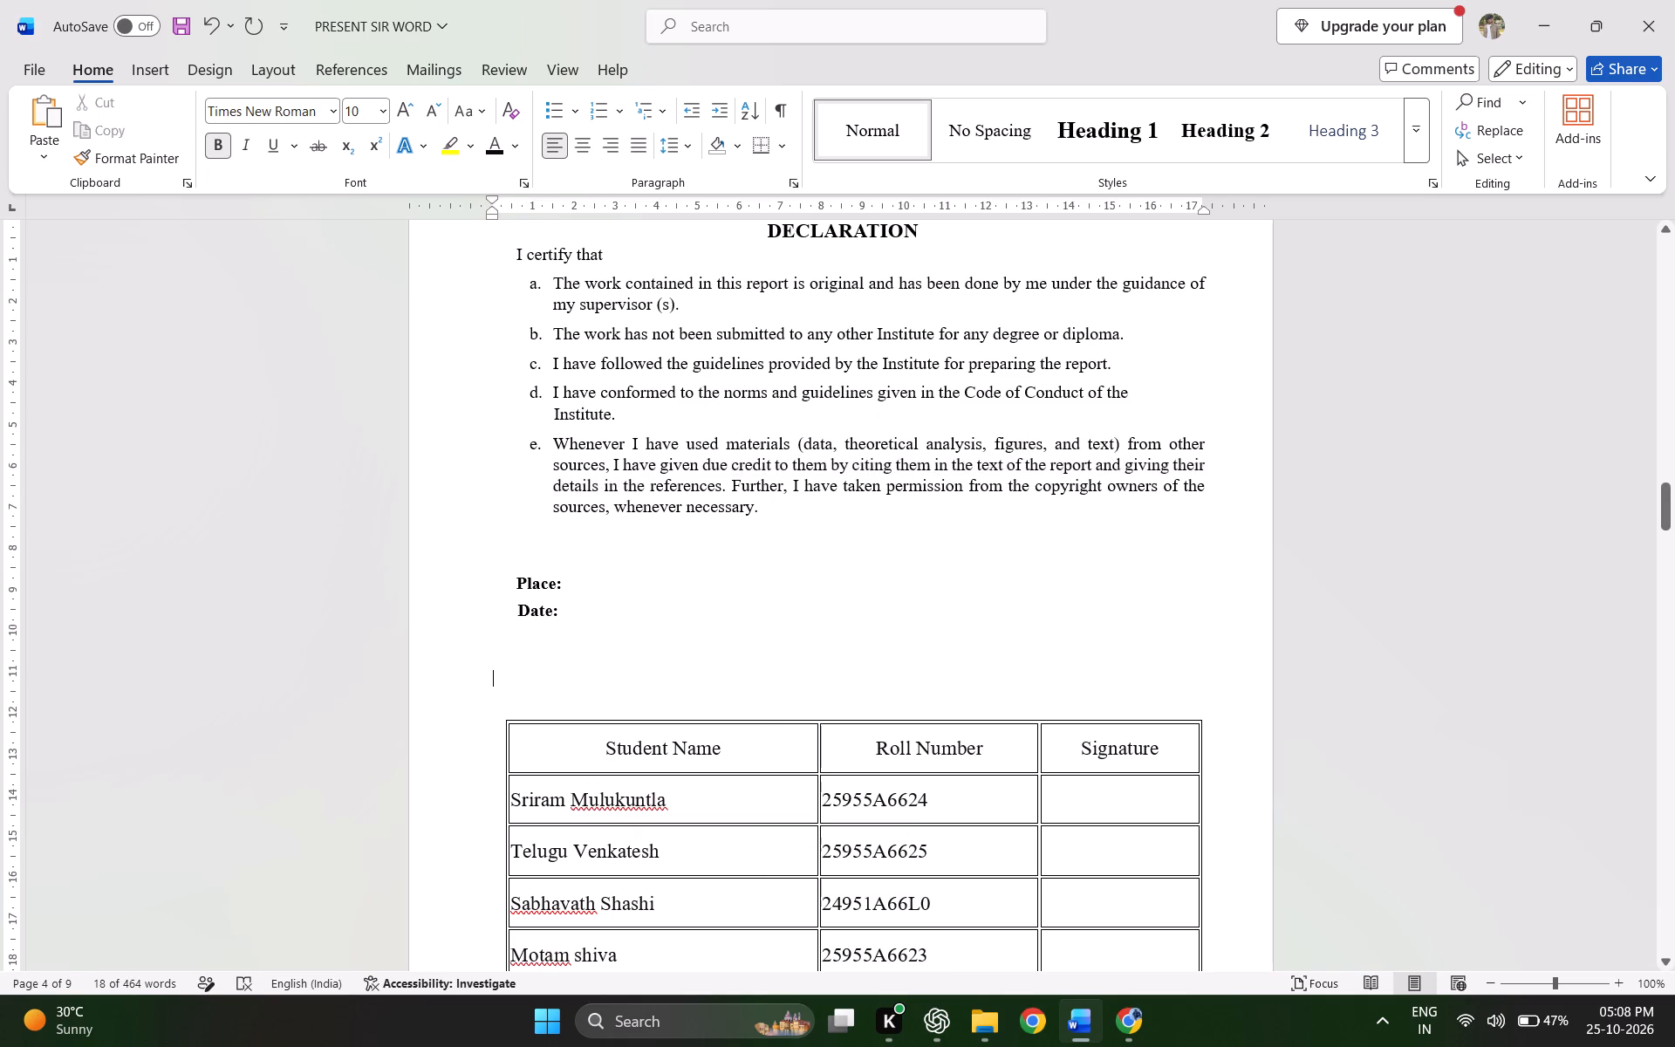
Set the font colour of the whole student table on the Declaration page to black.
scroll(667, 670, down, 4)
click(505, 506)
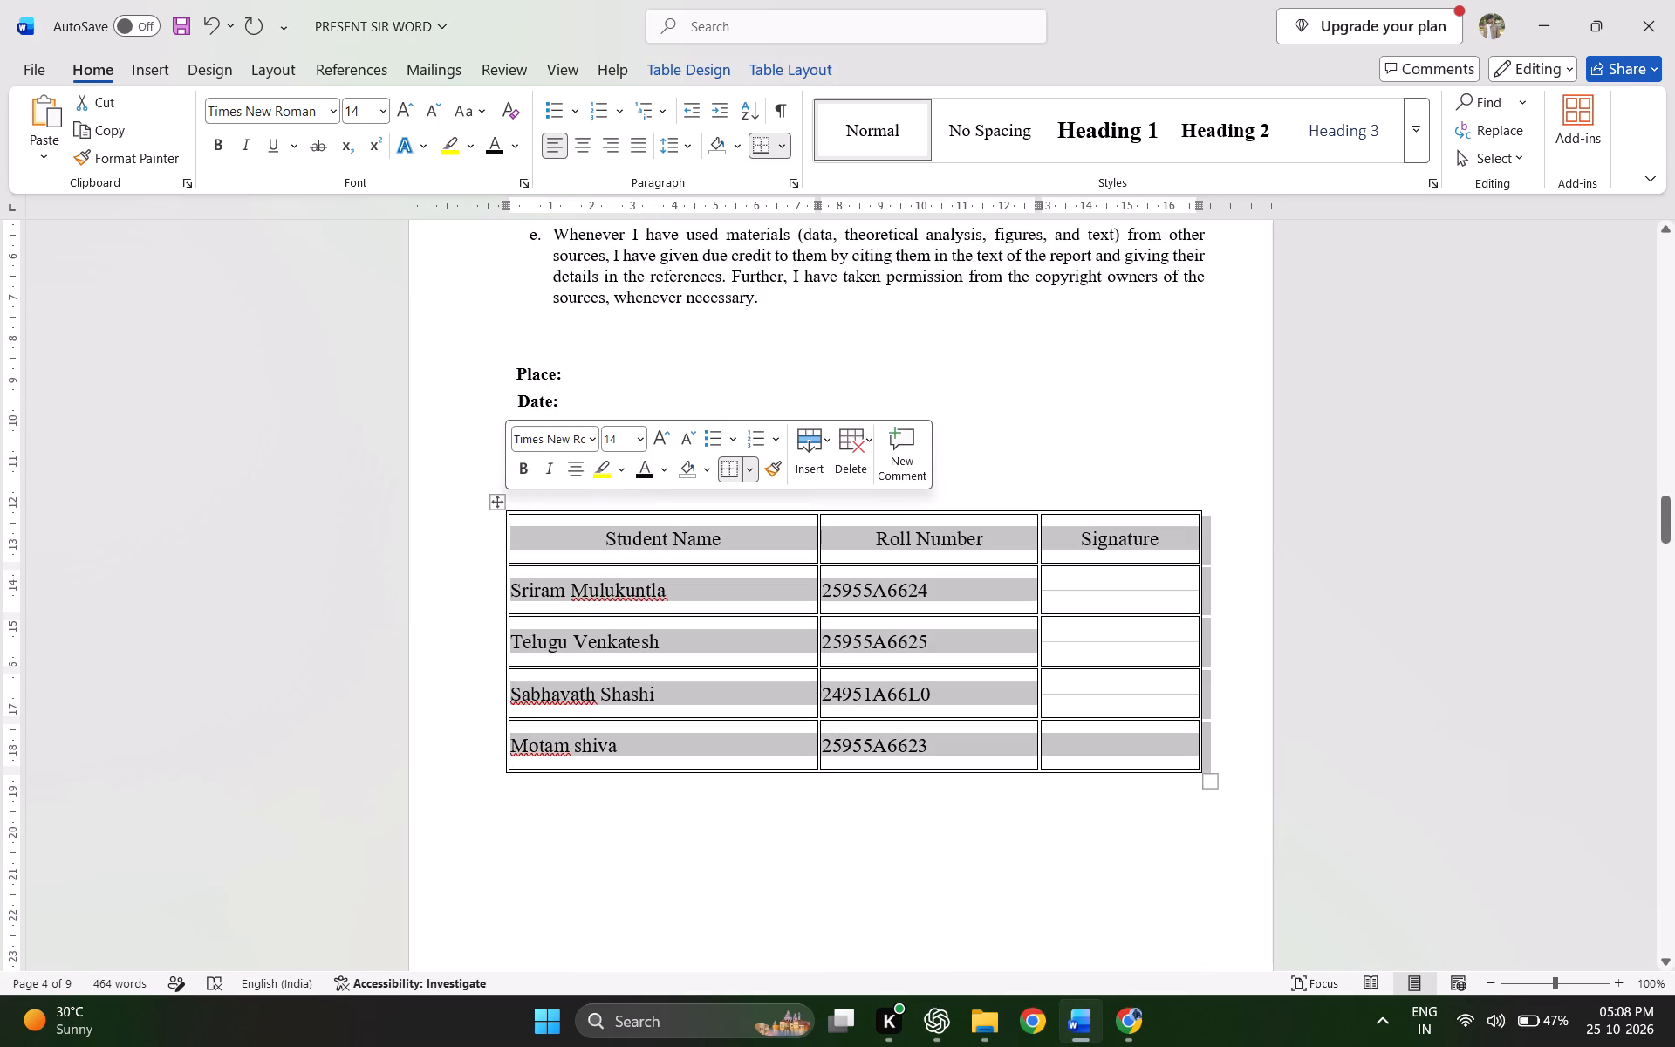
click(646, 469)
click(644, 469)
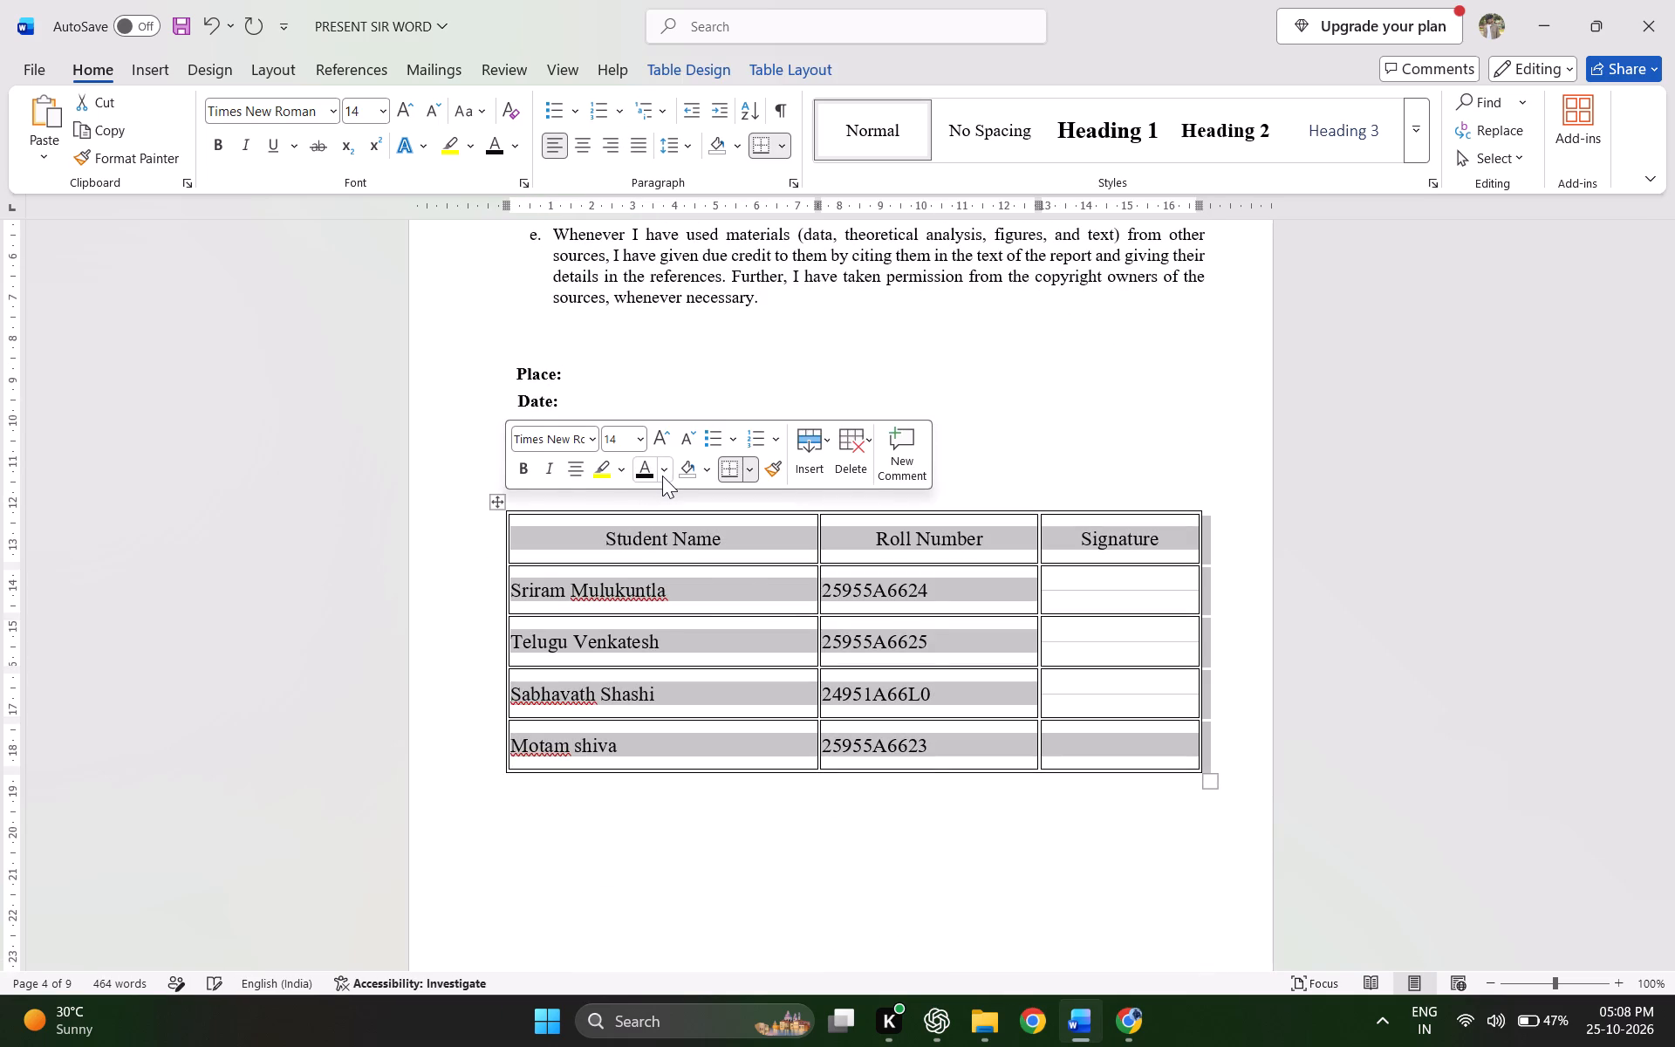
click(664, 476)
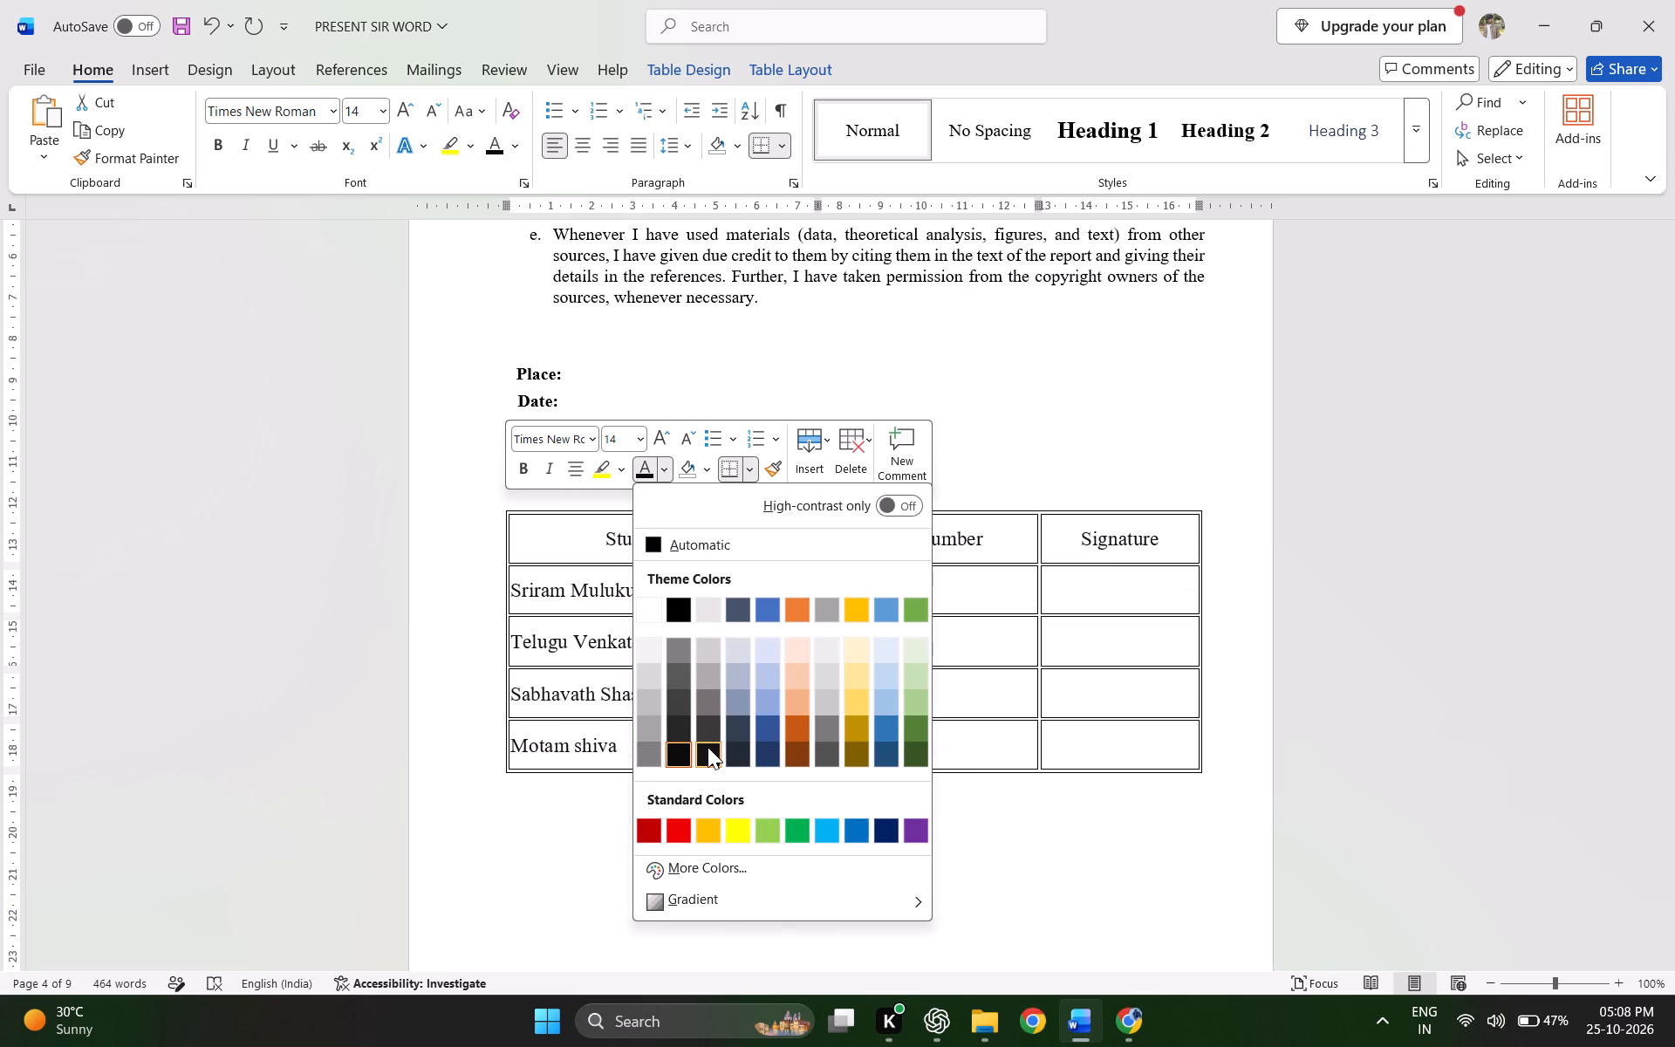
click(674, 612)
click(644, 889)
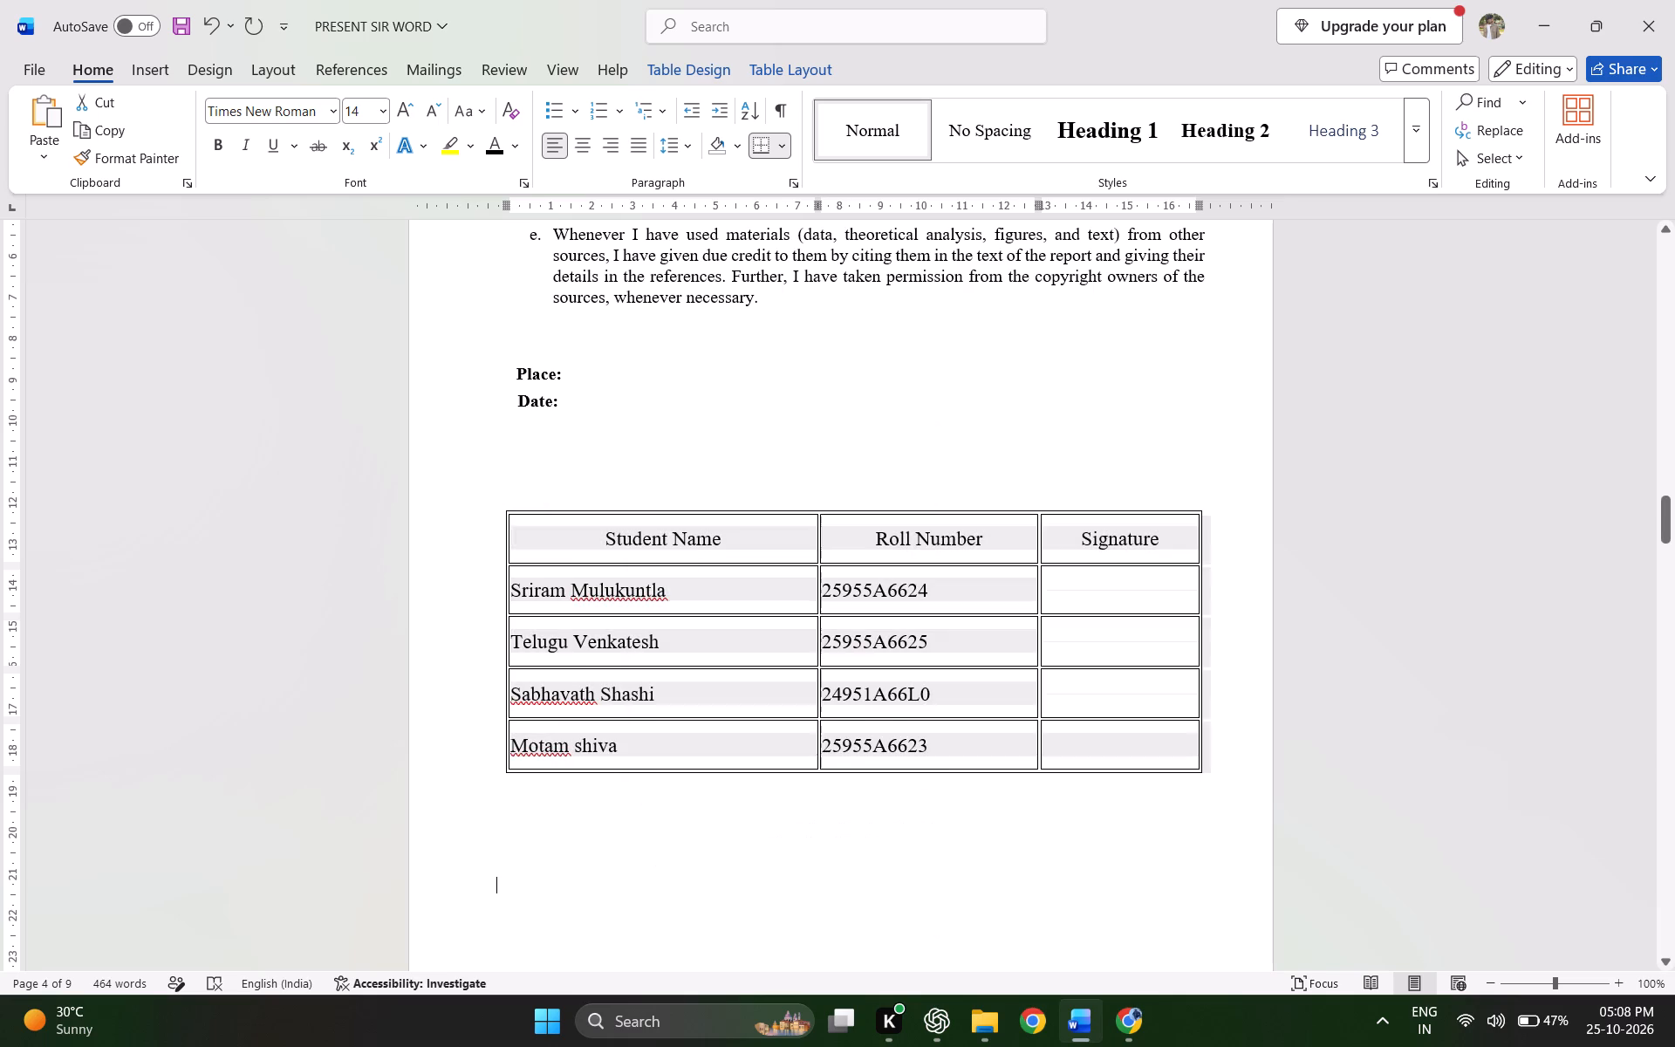
Review the remaining pages from the Declaration through the approval sheet, abstract and contents to the write-up placeholder page.
scroll(824, 834, down, 5)
scroll(832, 831, up, 2)
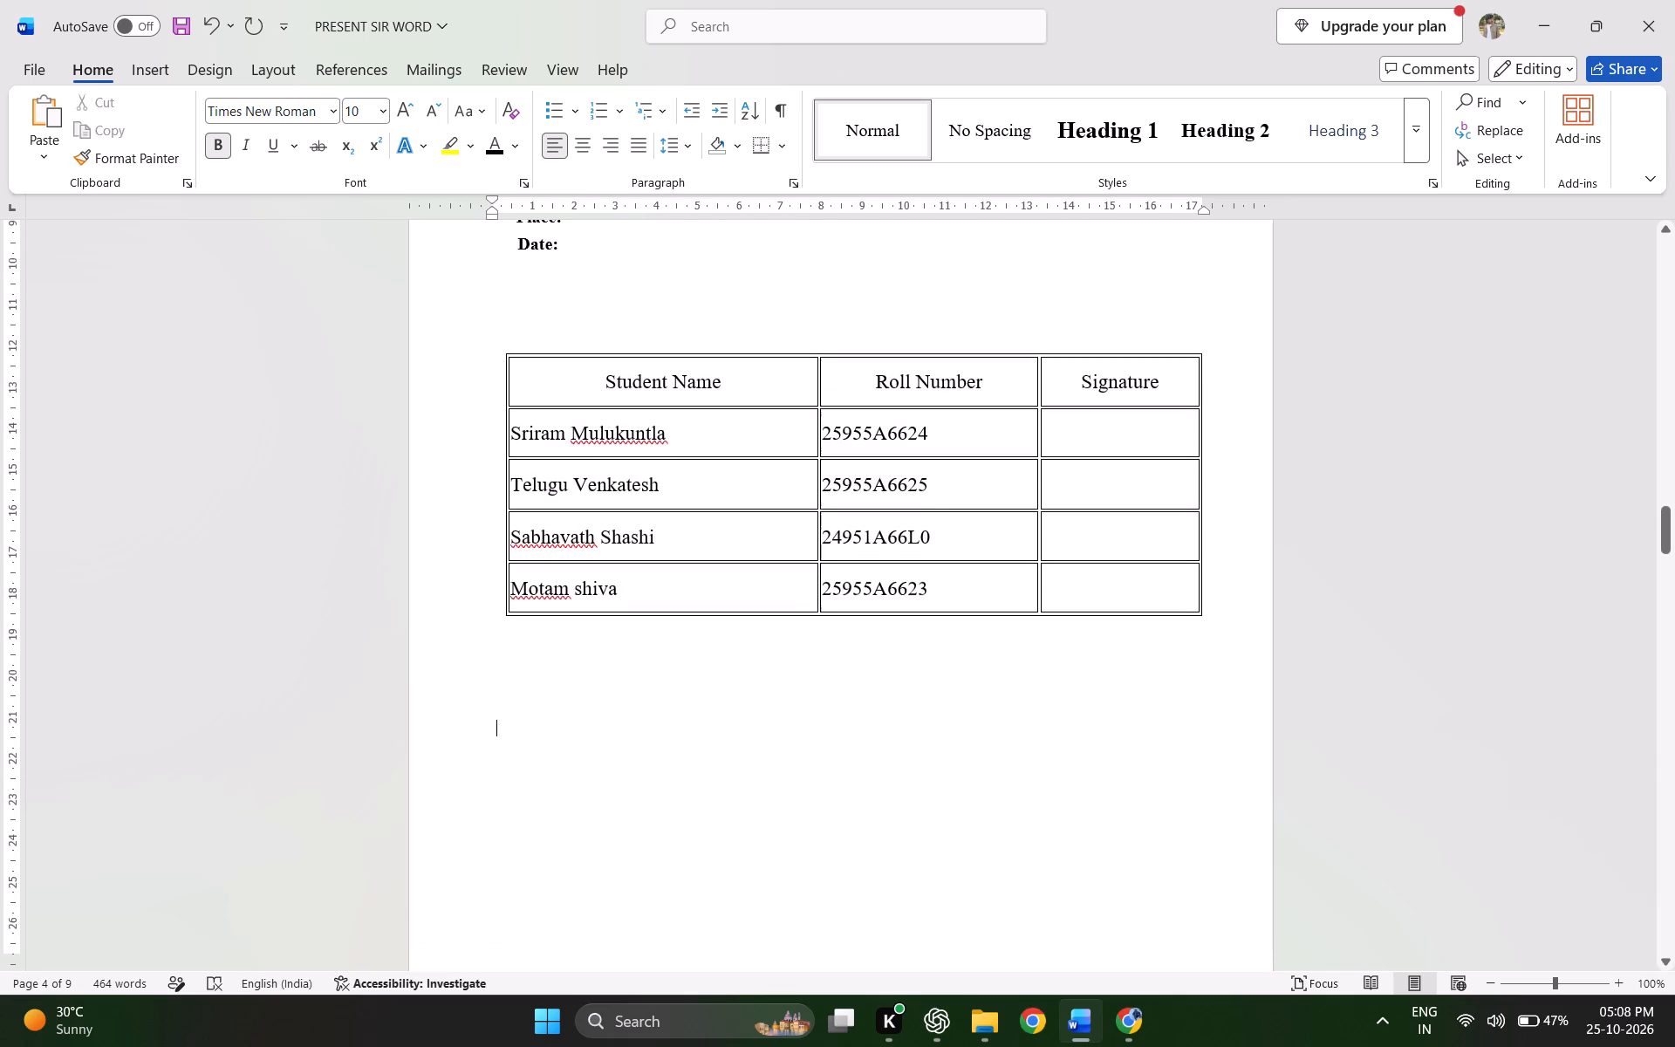
scroll(819, 803, down, 14)
scroll(830, 803, down, 10)
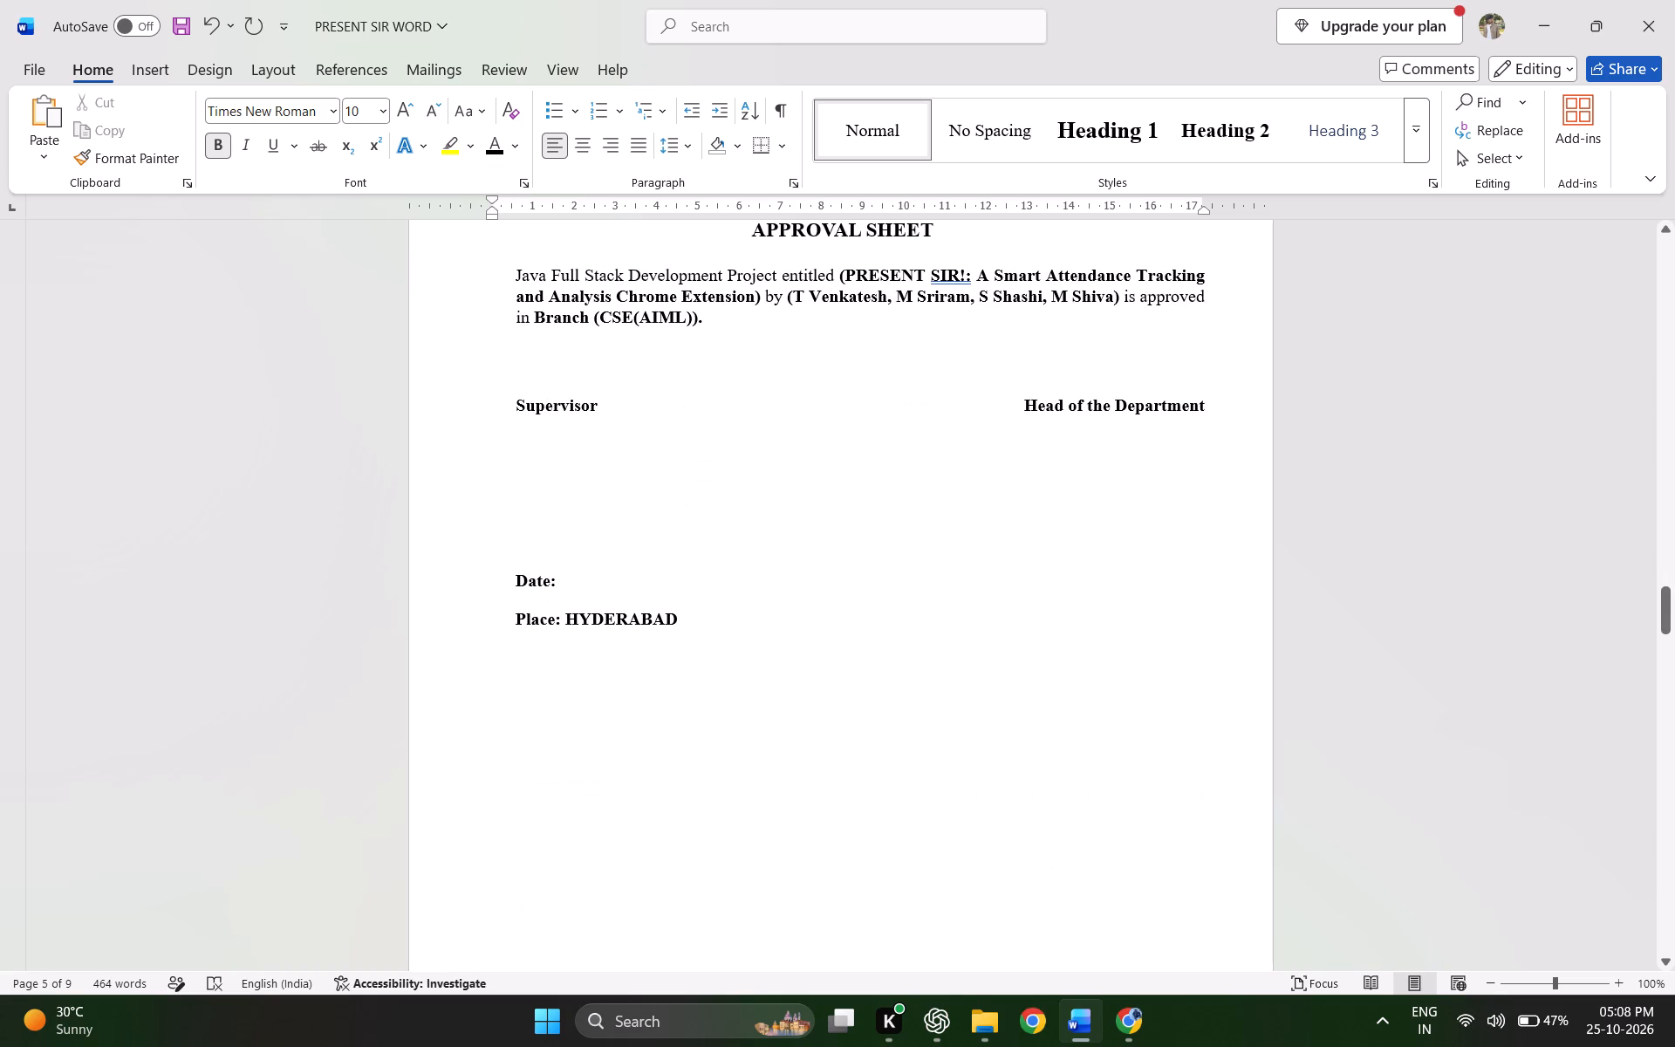
scroll(831, 807, down, 3)
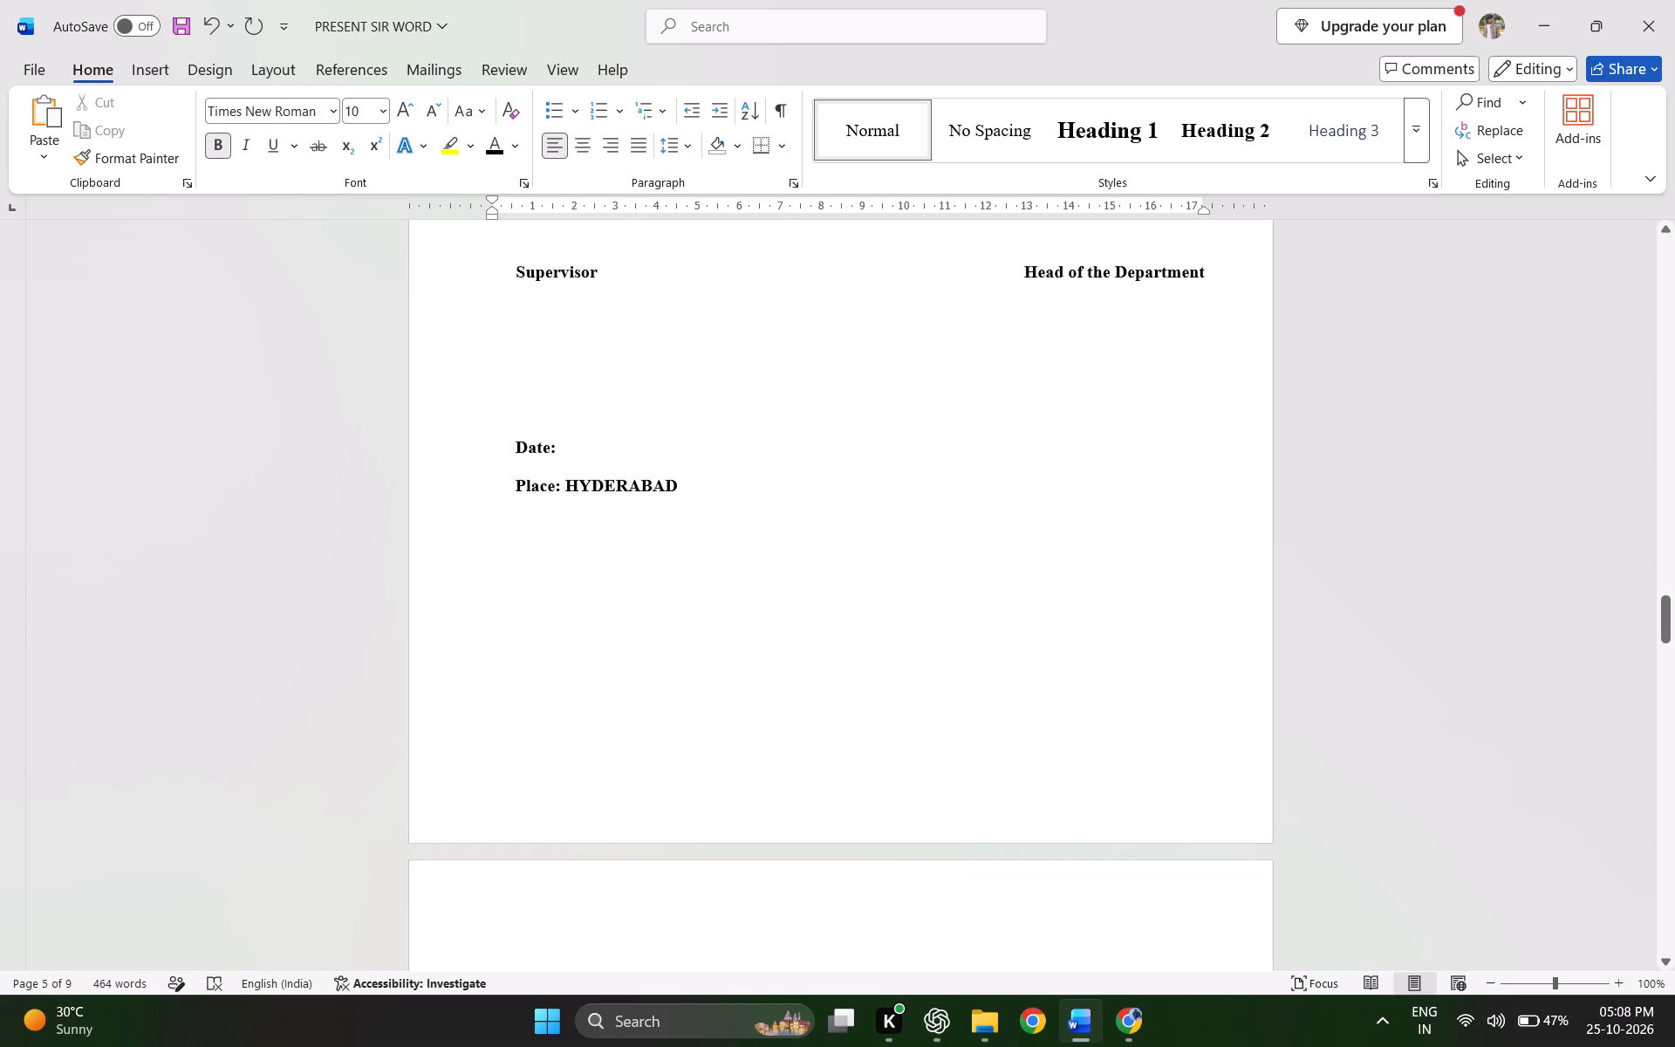
scroll(831, 807, down, 14)
scroll(831, 807, down, 7)
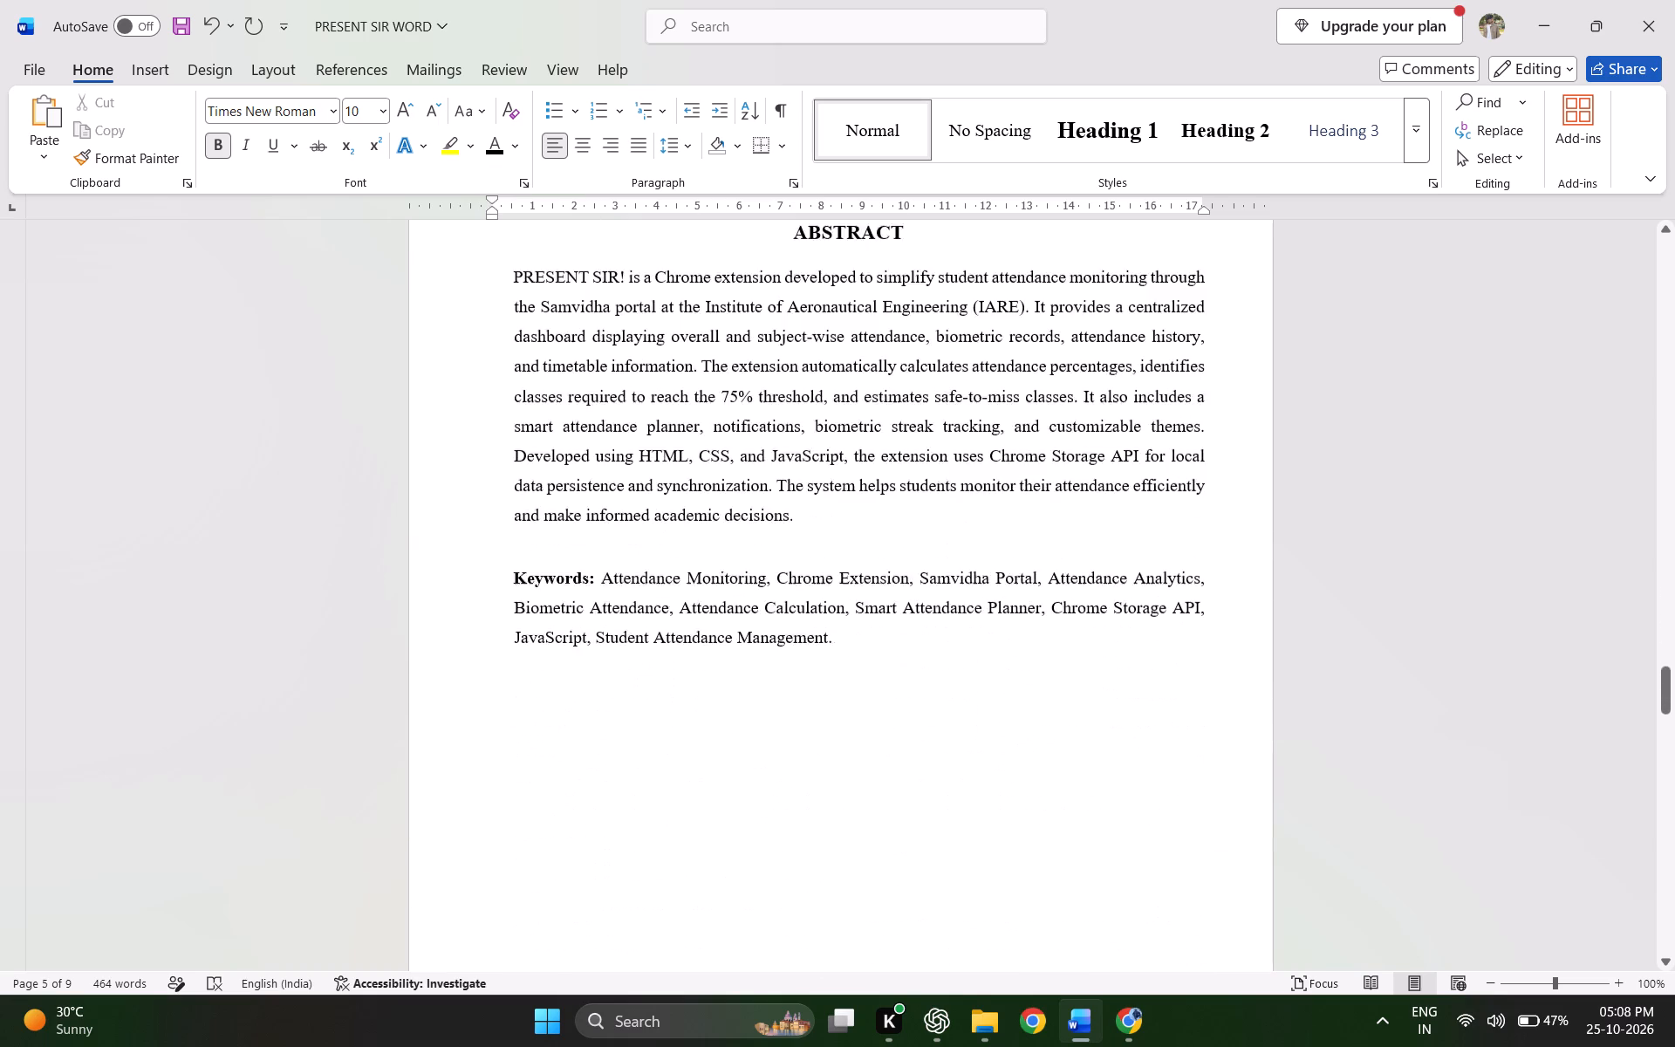
scroll(831, 811, down, 20)
scroll(830, 811, down, 7)
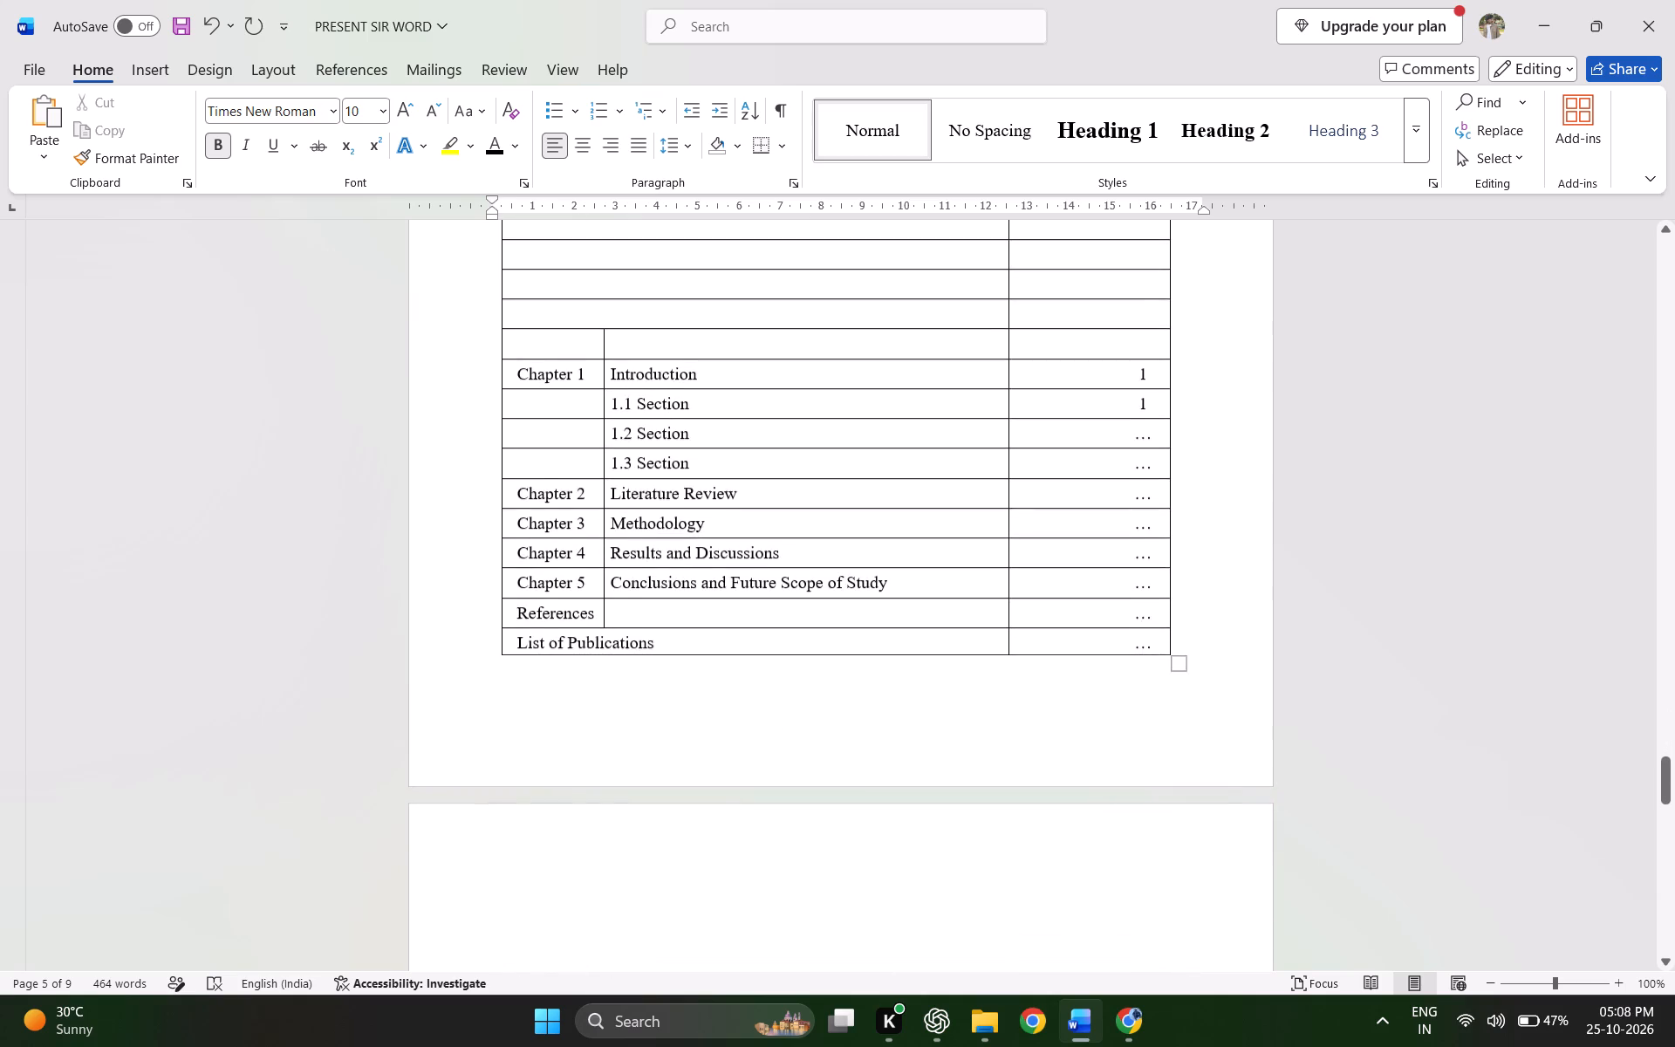
scroll(830, 811, down, 18)
scroll(824, 813, up, 2)
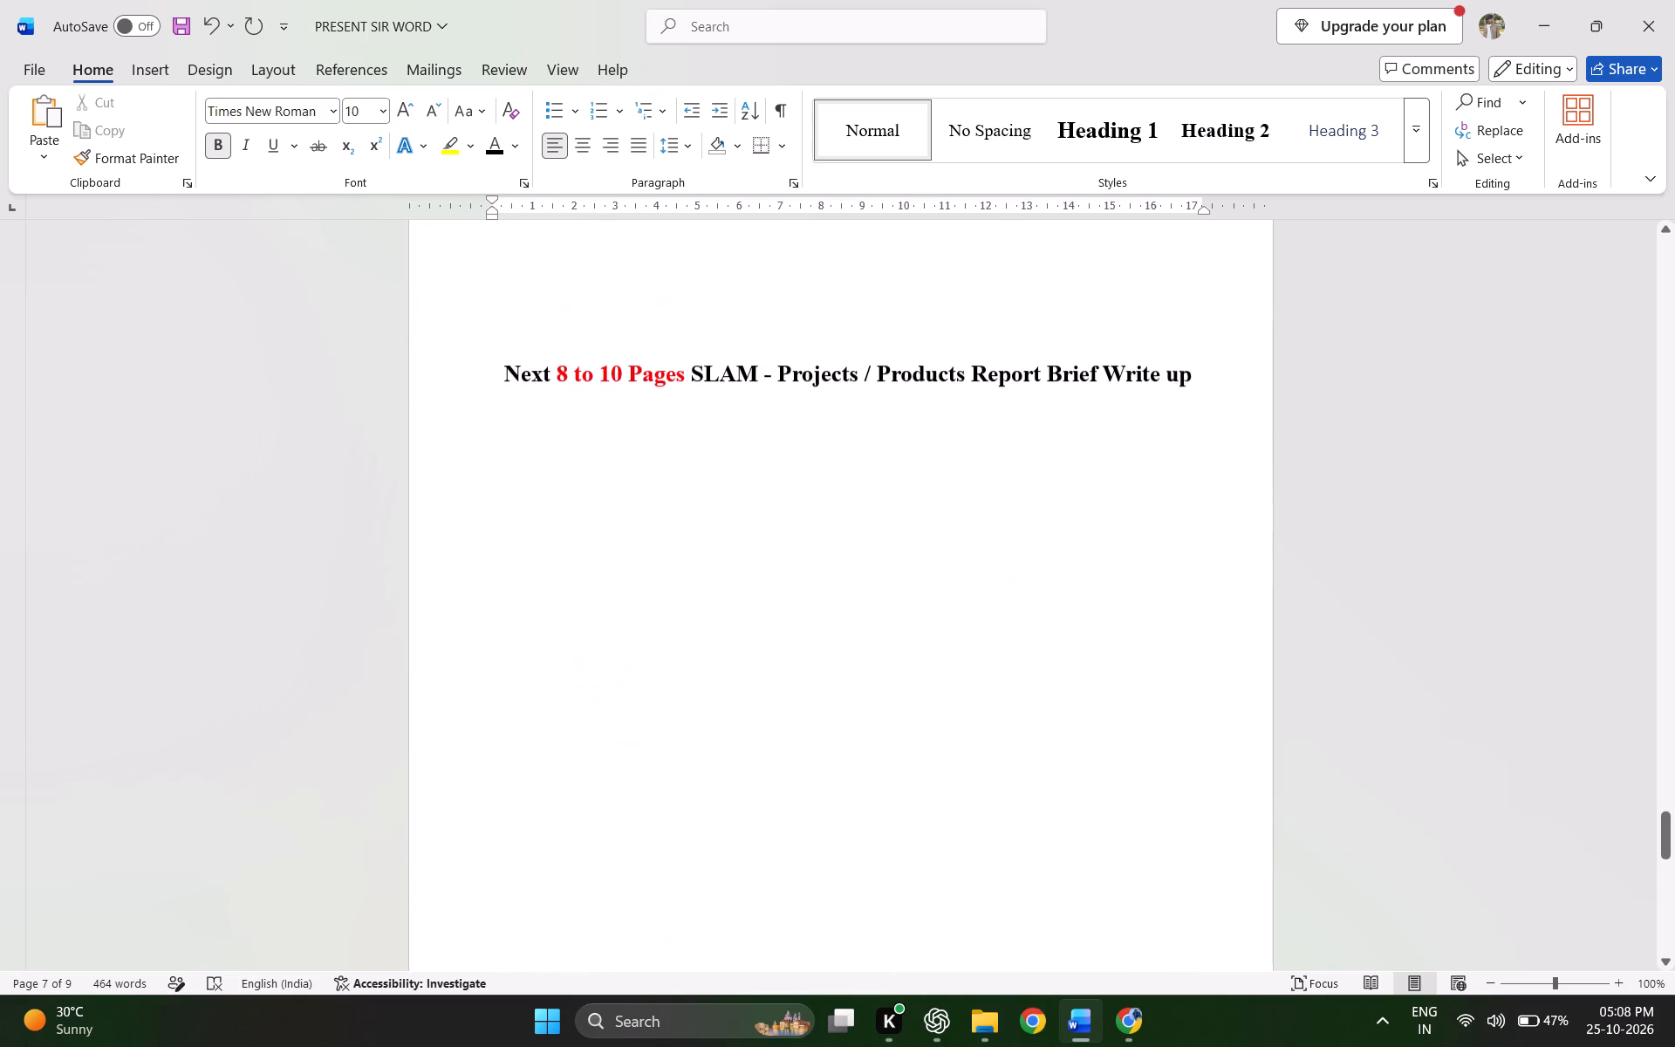
Save the report document.
key(ctrl+s)
key(ctrl+s)
key(ctrl+s)
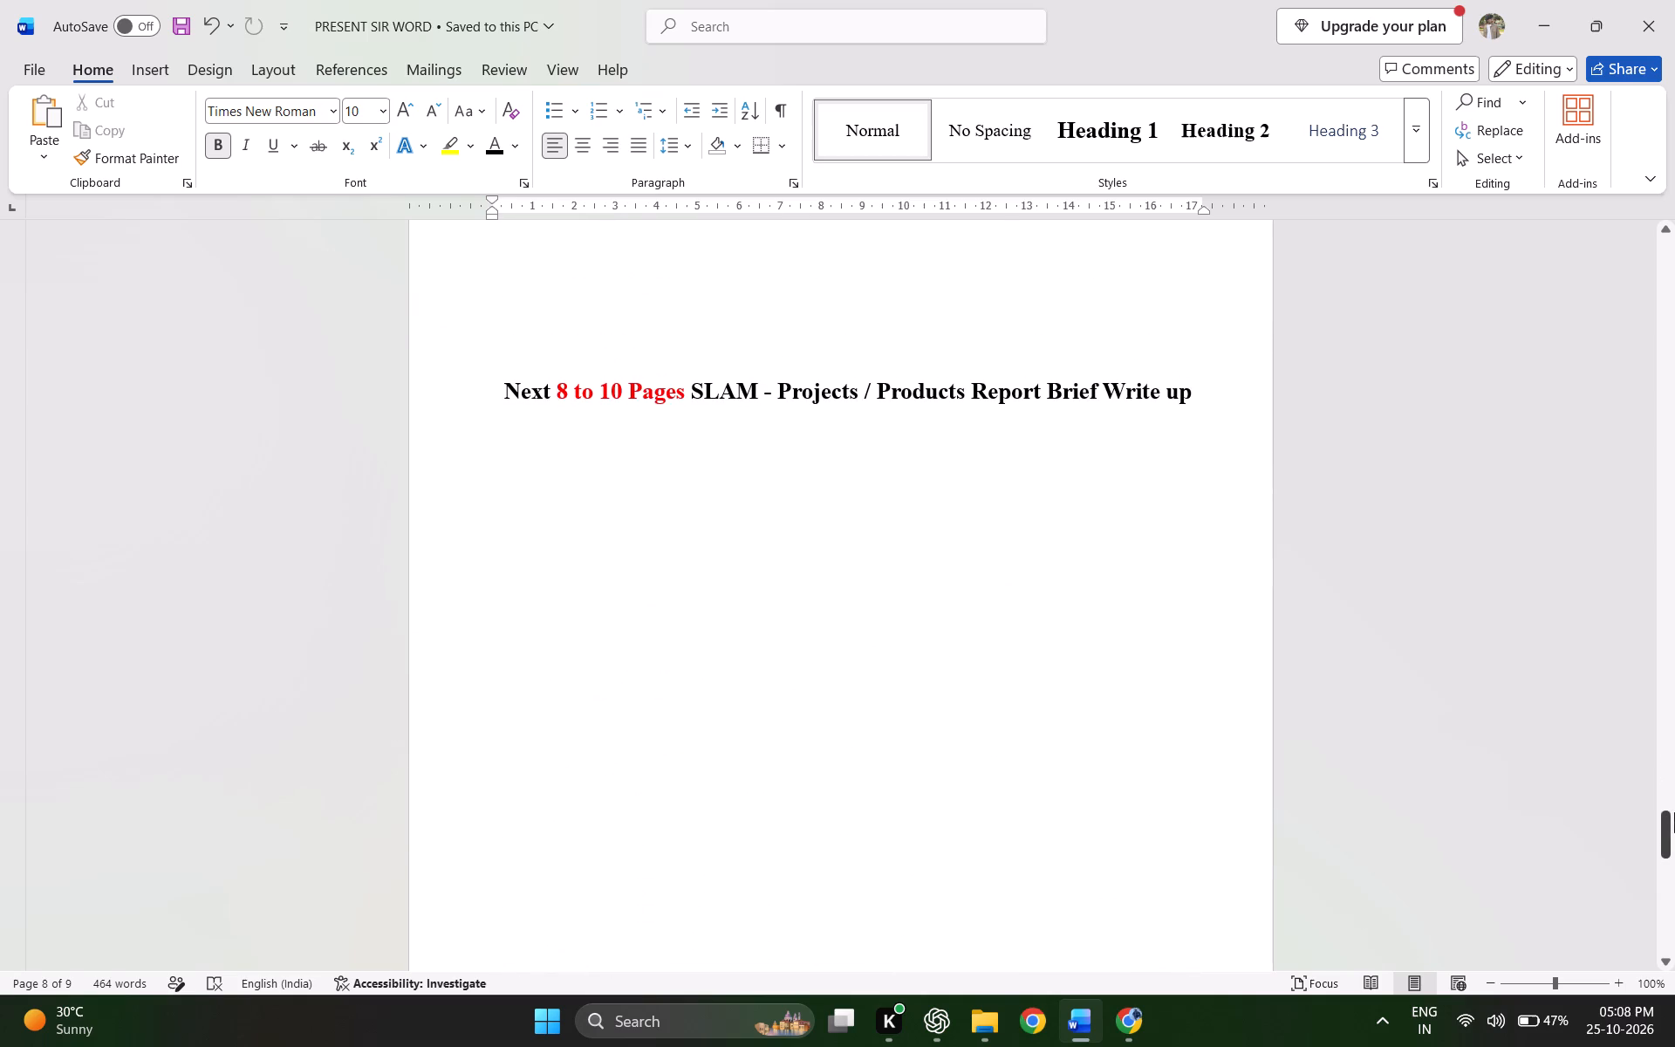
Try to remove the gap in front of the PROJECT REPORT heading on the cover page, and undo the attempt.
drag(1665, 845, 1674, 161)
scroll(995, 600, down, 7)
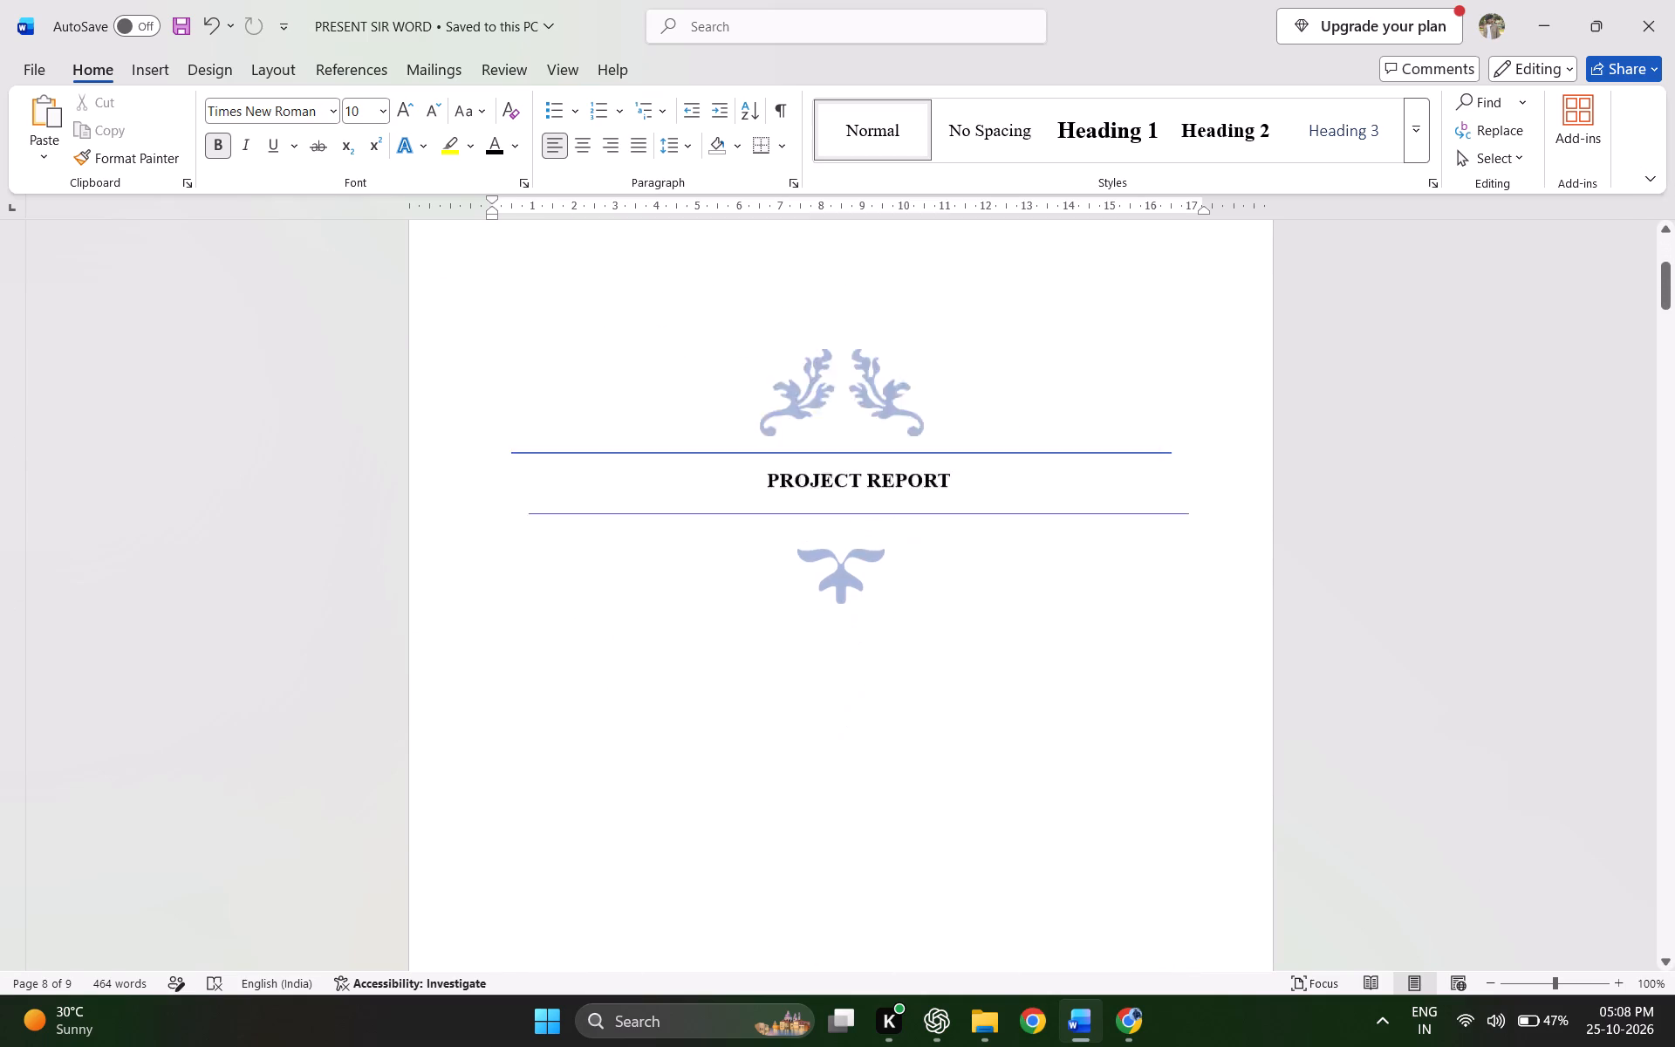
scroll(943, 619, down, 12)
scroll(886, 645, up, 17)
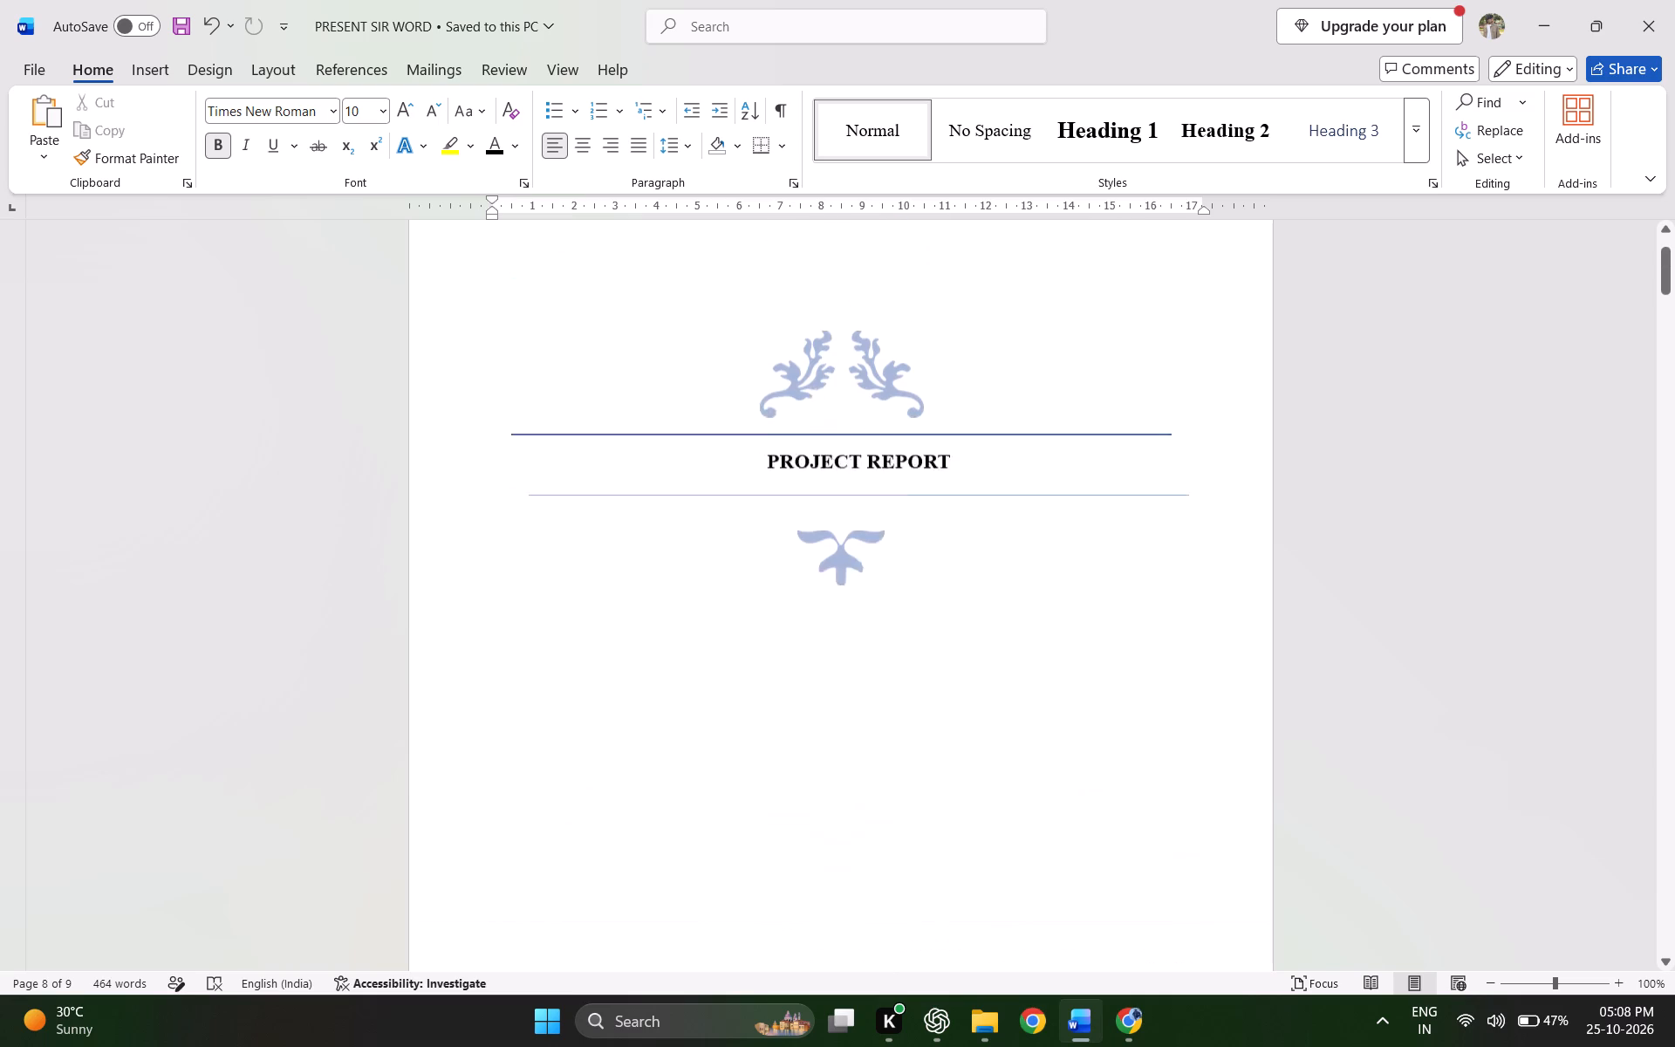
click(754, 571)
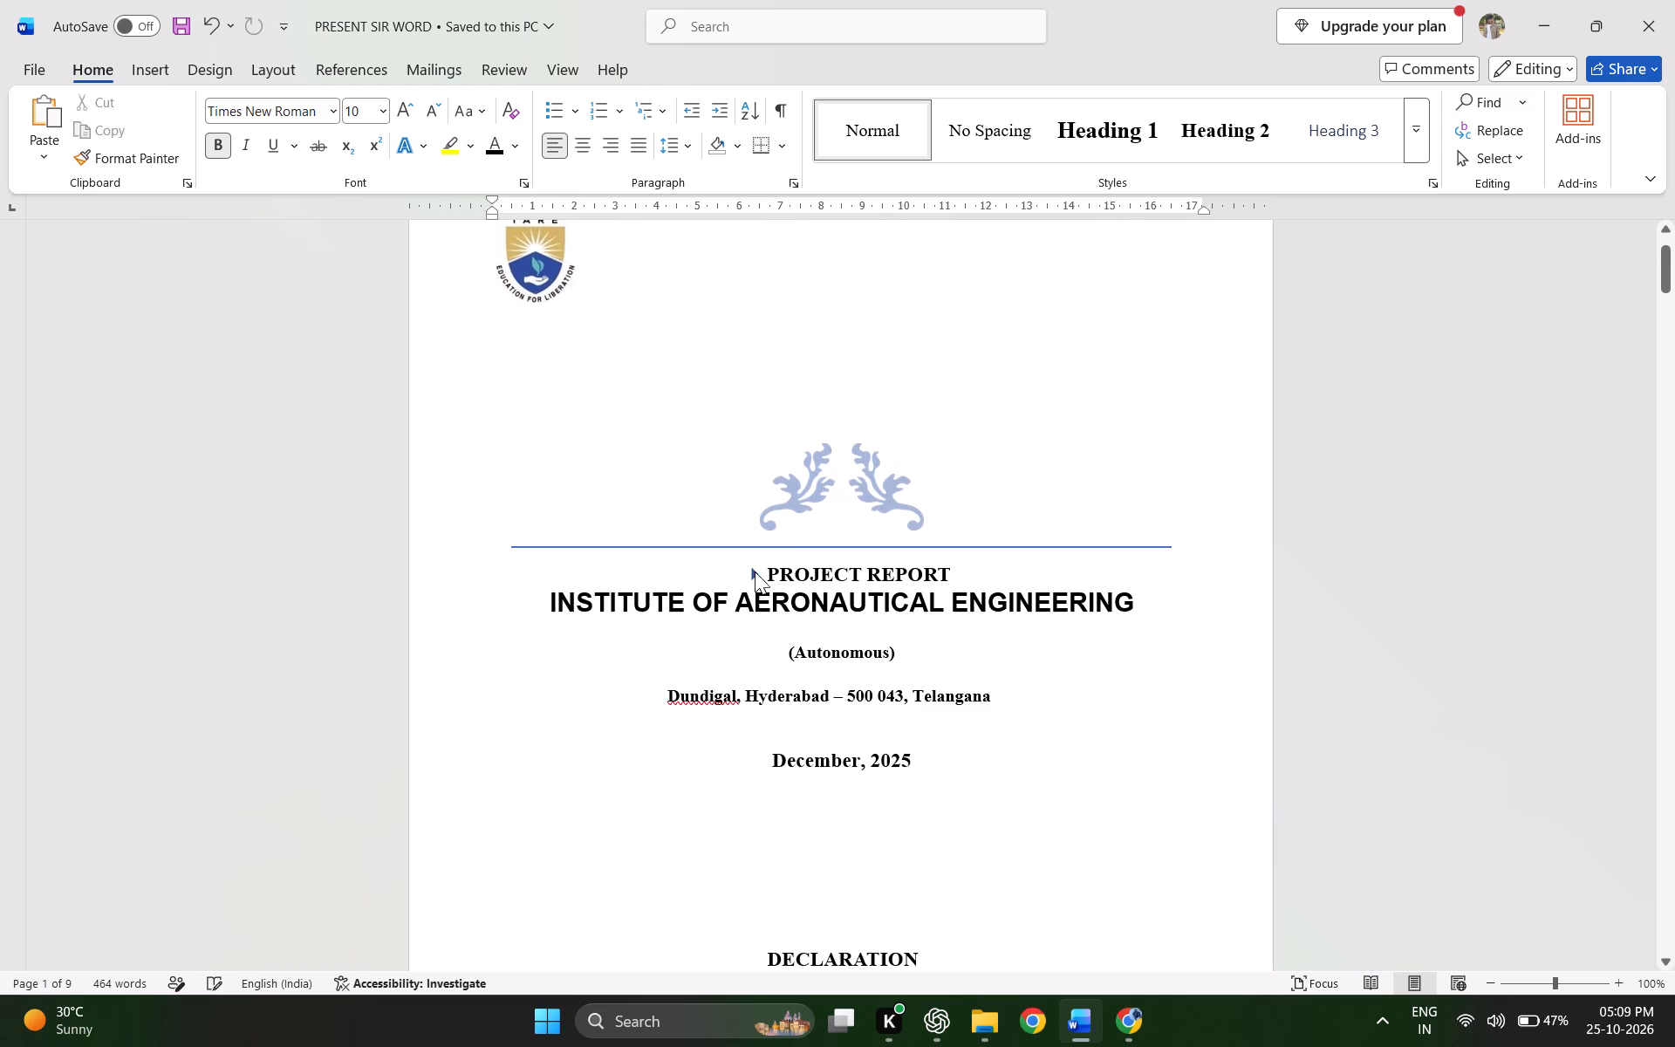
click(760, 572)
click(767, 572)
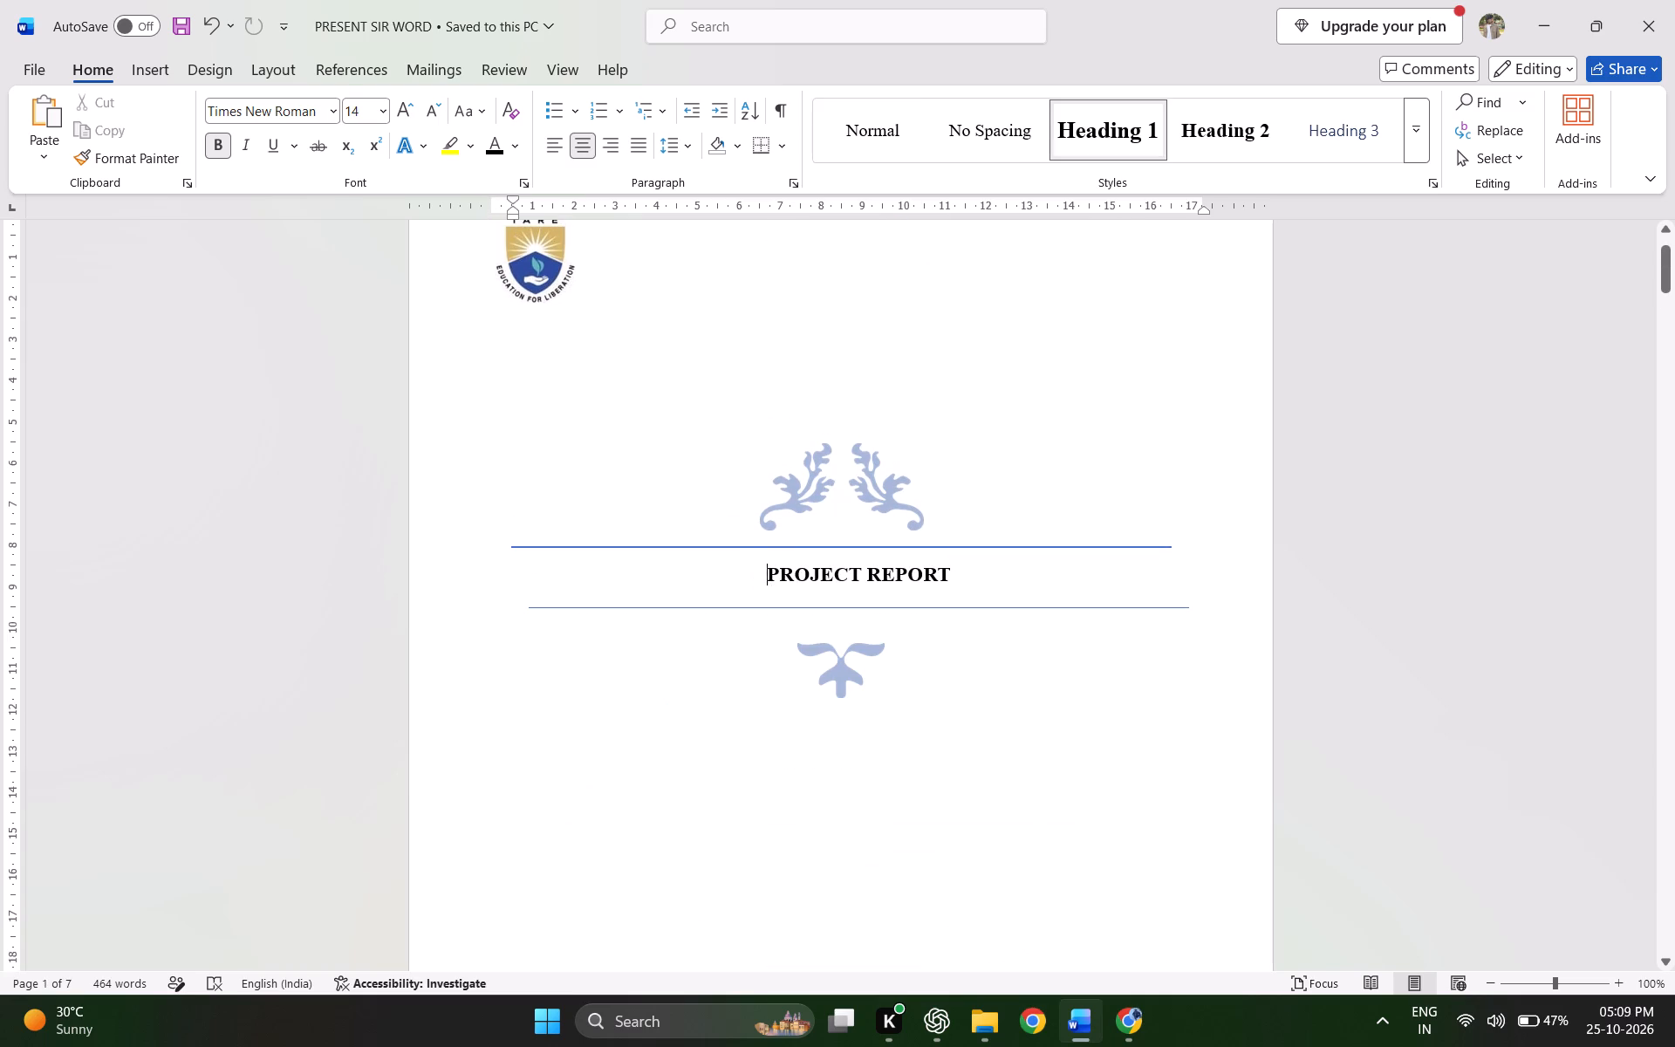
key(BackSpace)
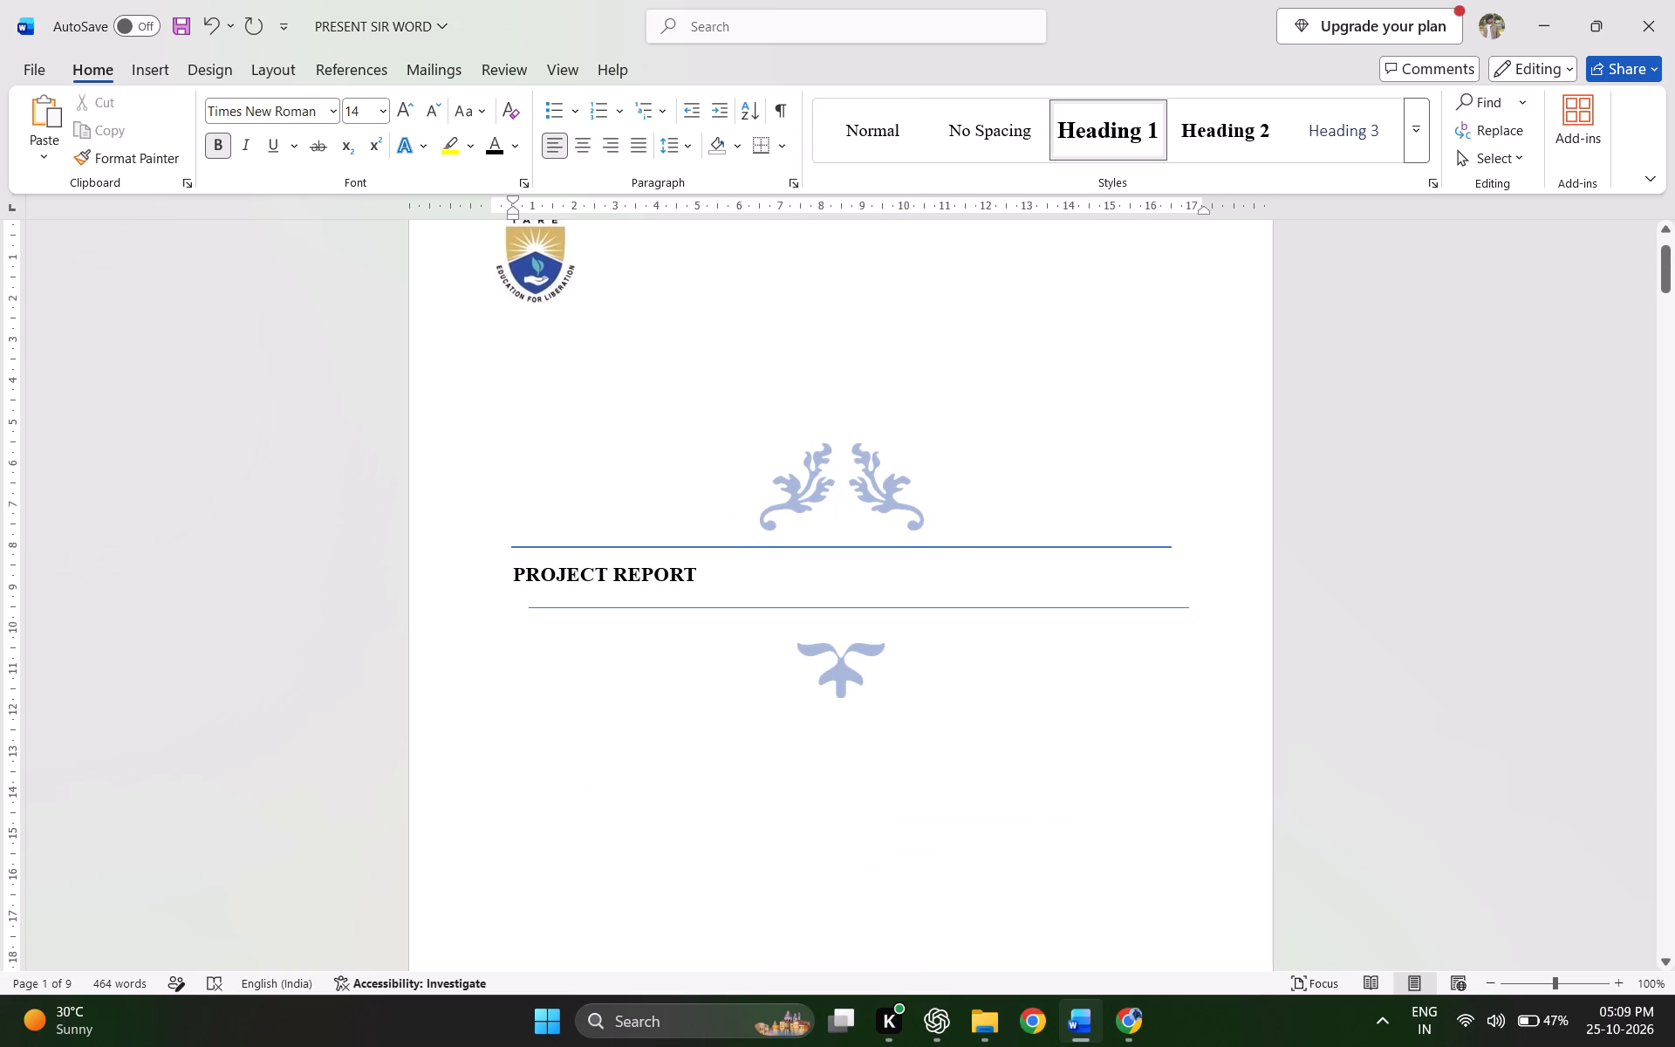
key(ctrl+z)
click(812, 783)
Review the project title and member list on the two title pages, down to the institute name and date.
scroll(803, 765, down, 20)
scroll(803, 762, down, 3)
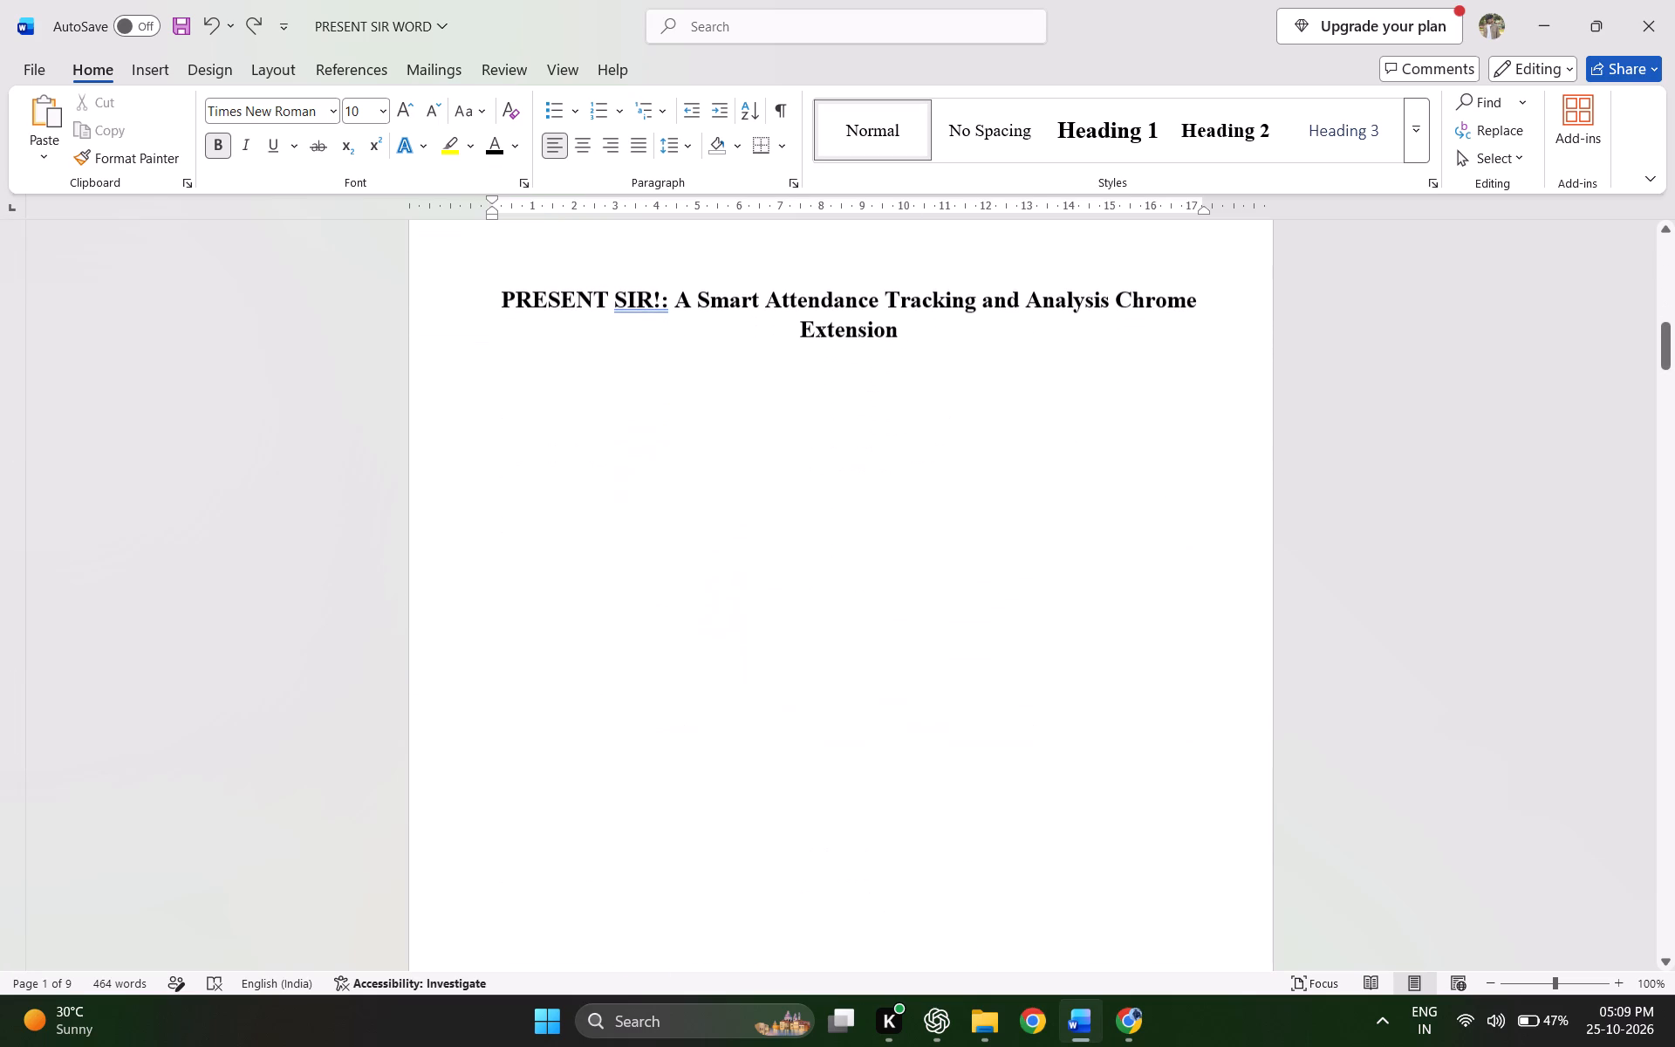
scroll(803, 762, down, 2)
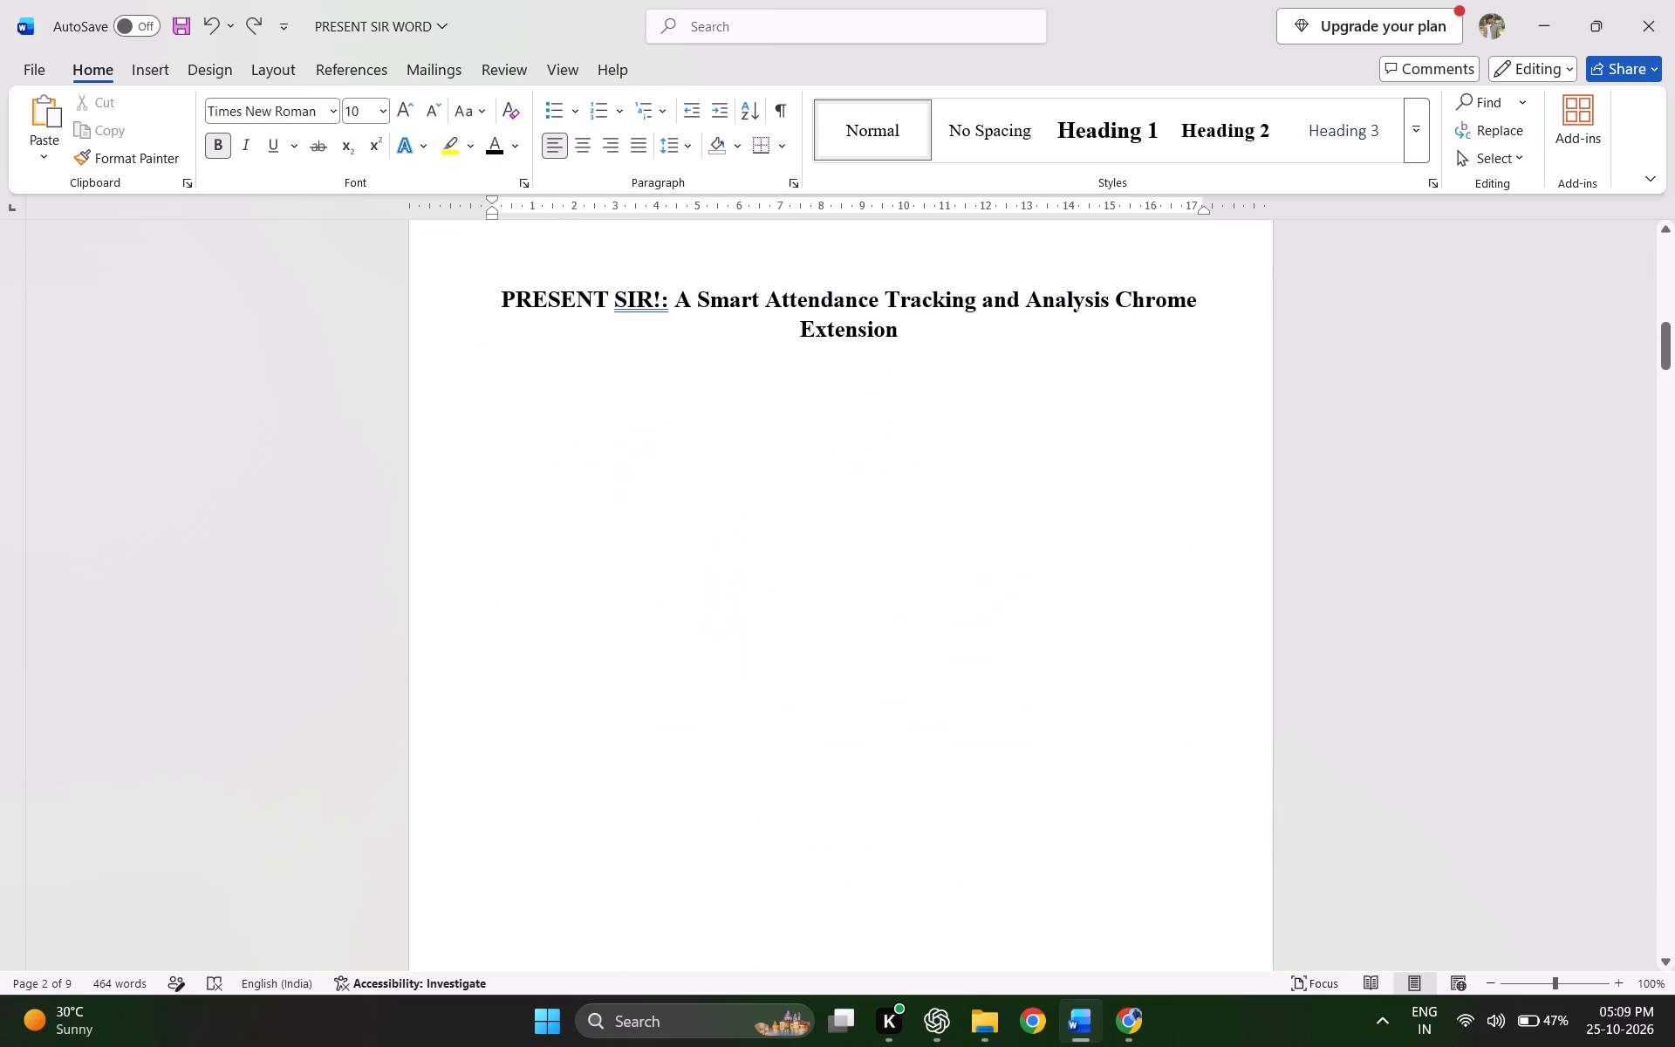
scroll(803, 762, down, 15)
scroll(803, 762, down, 6)
scroll(803, 762, up, 3)
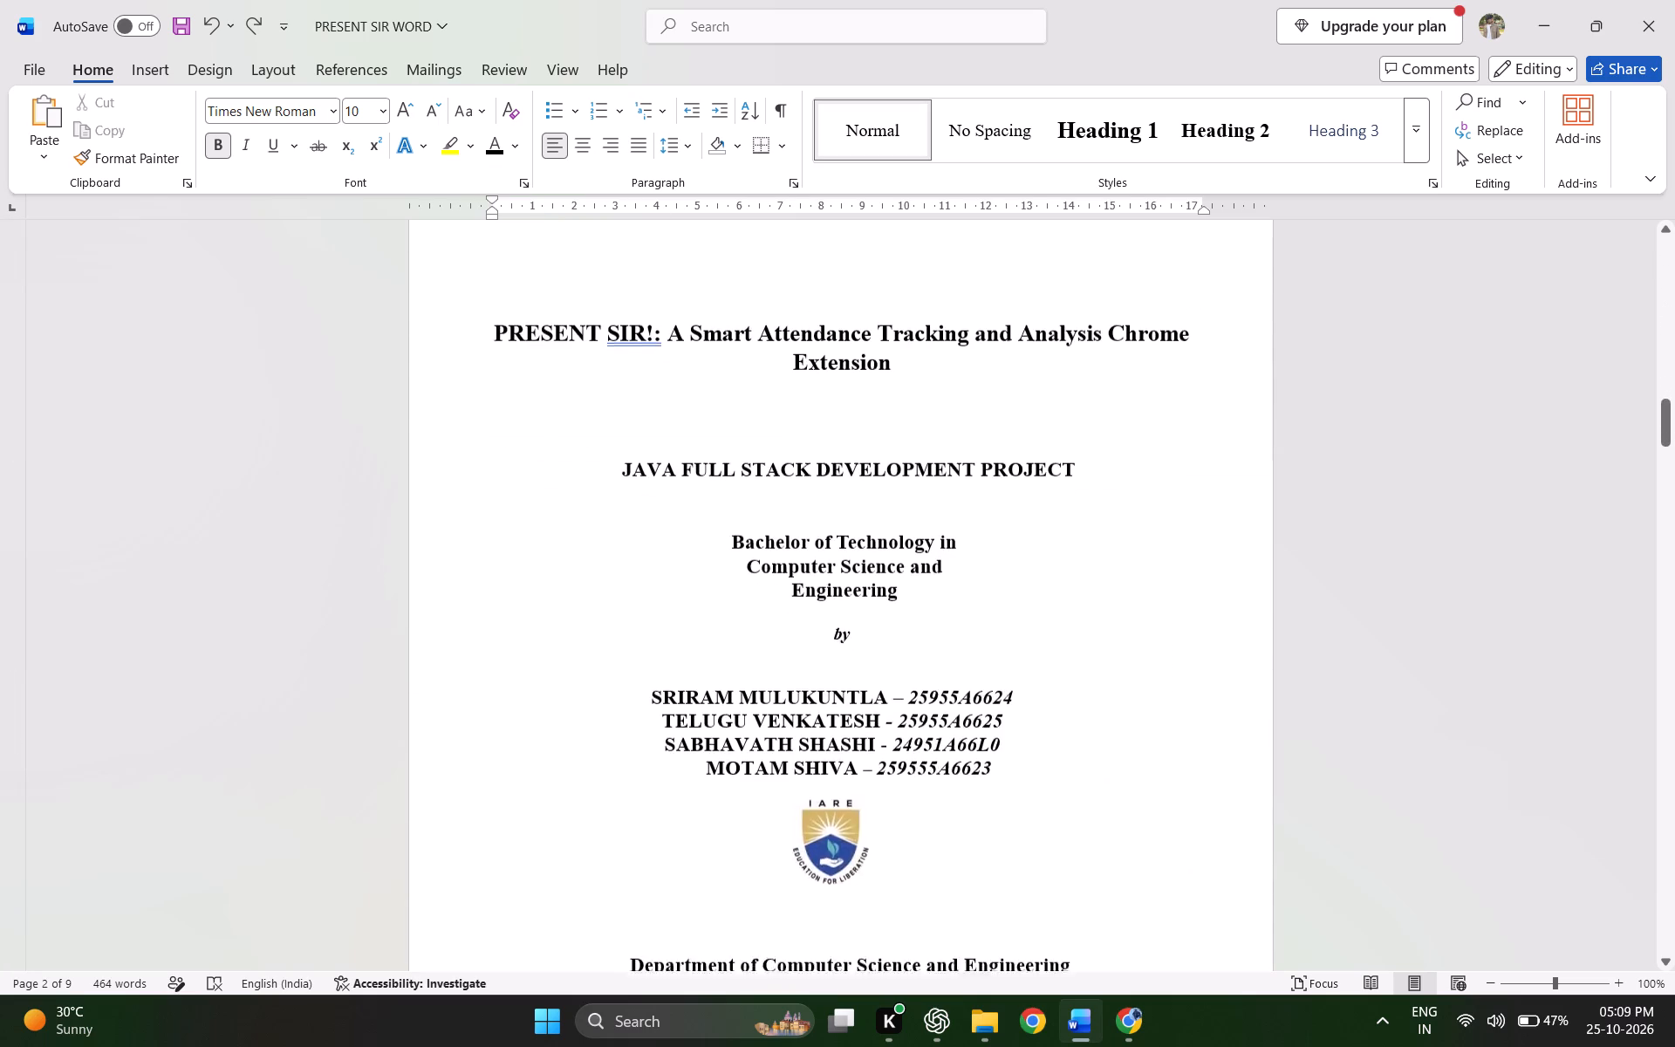
scroll(803, 762, up, 6)
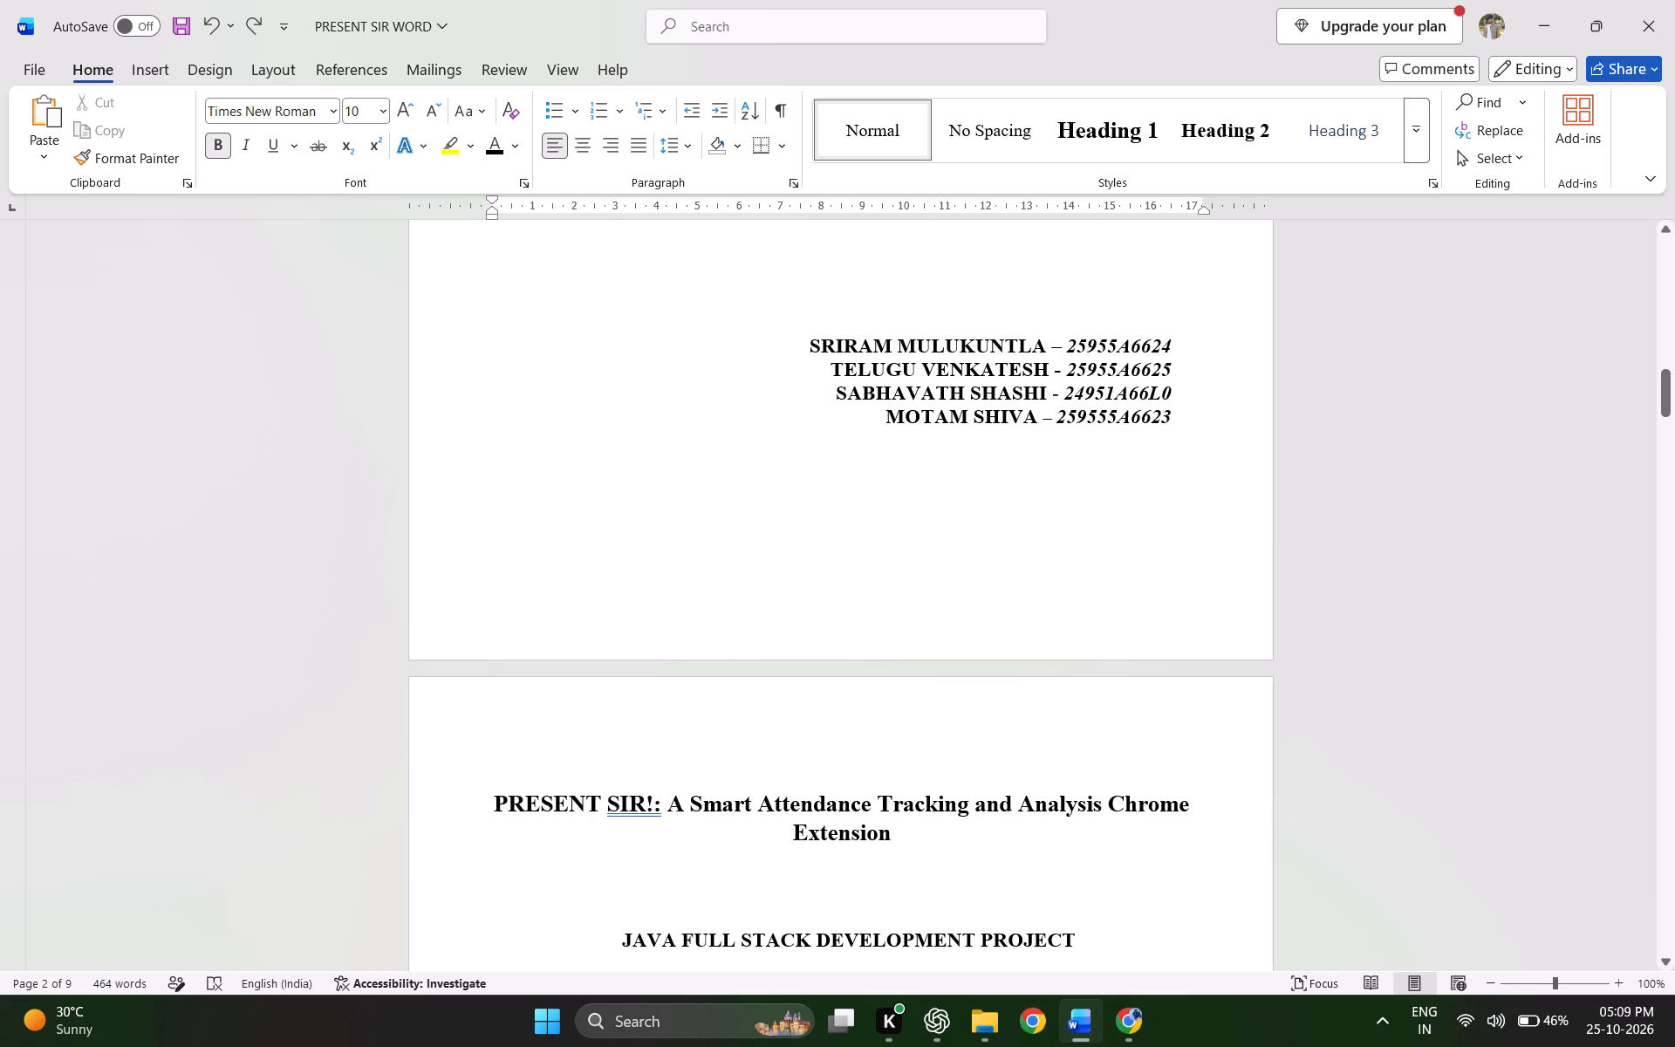
scroll(938, 715, down, 10)
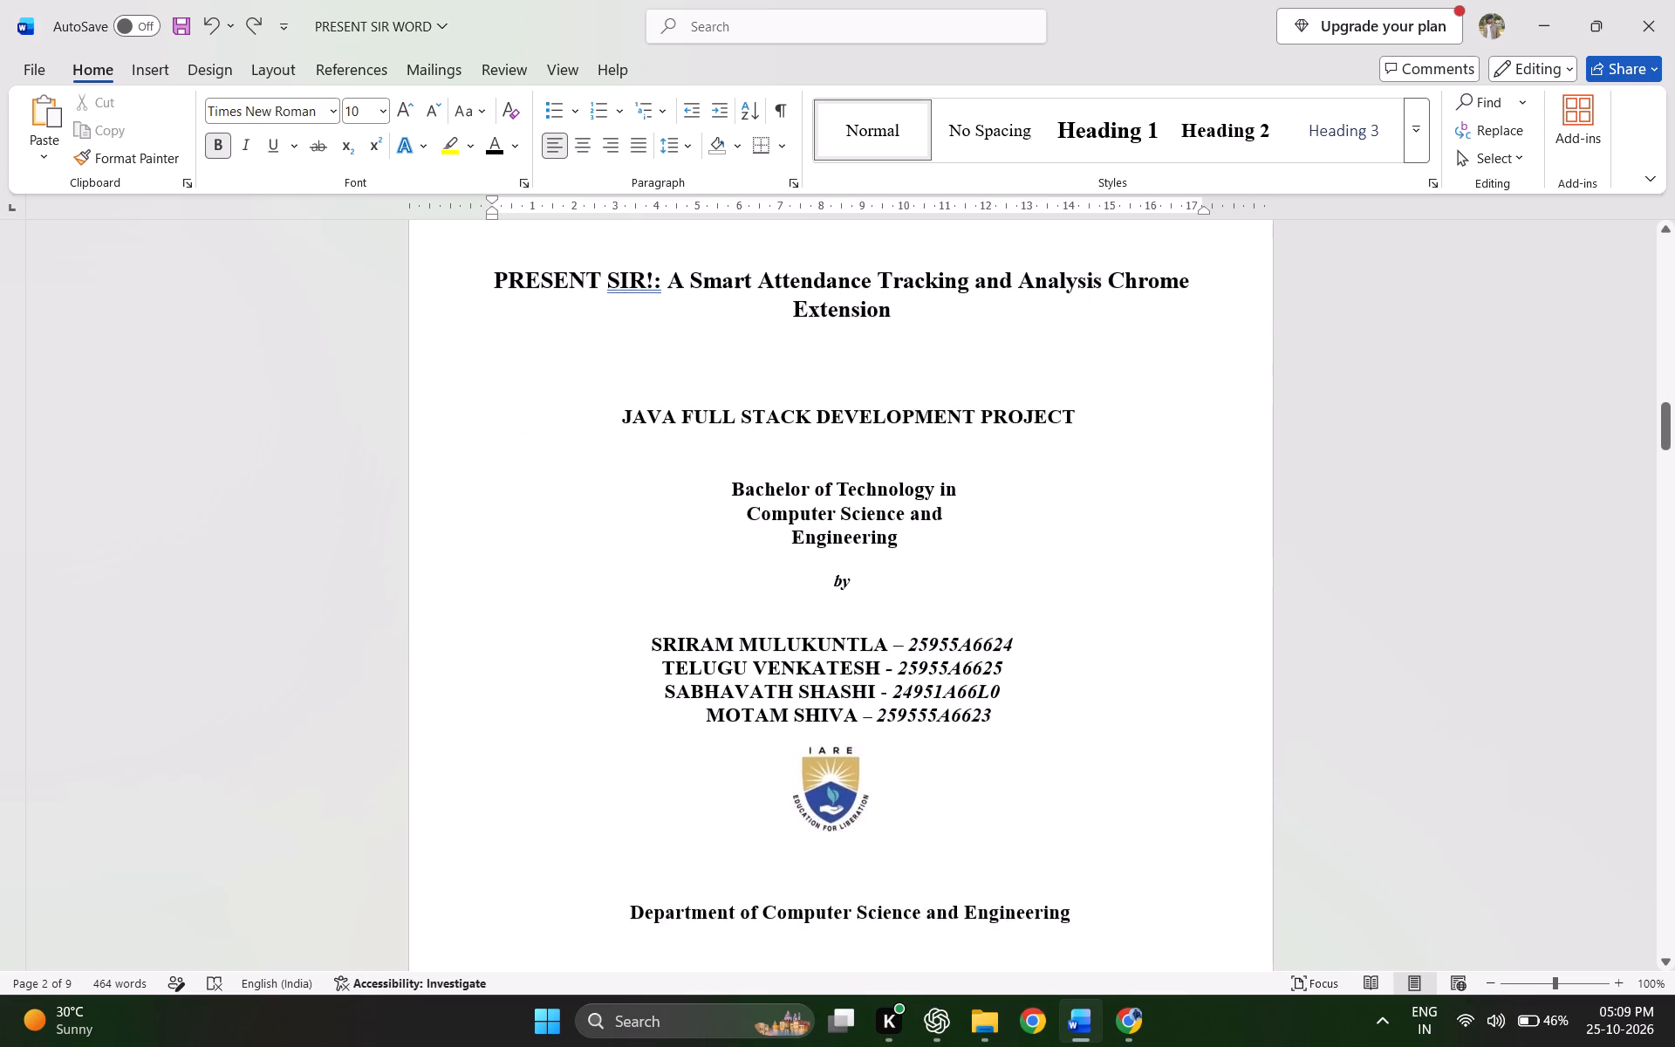
scroll(934, 697, down, 9)
scroll(944, 683, up, 3)
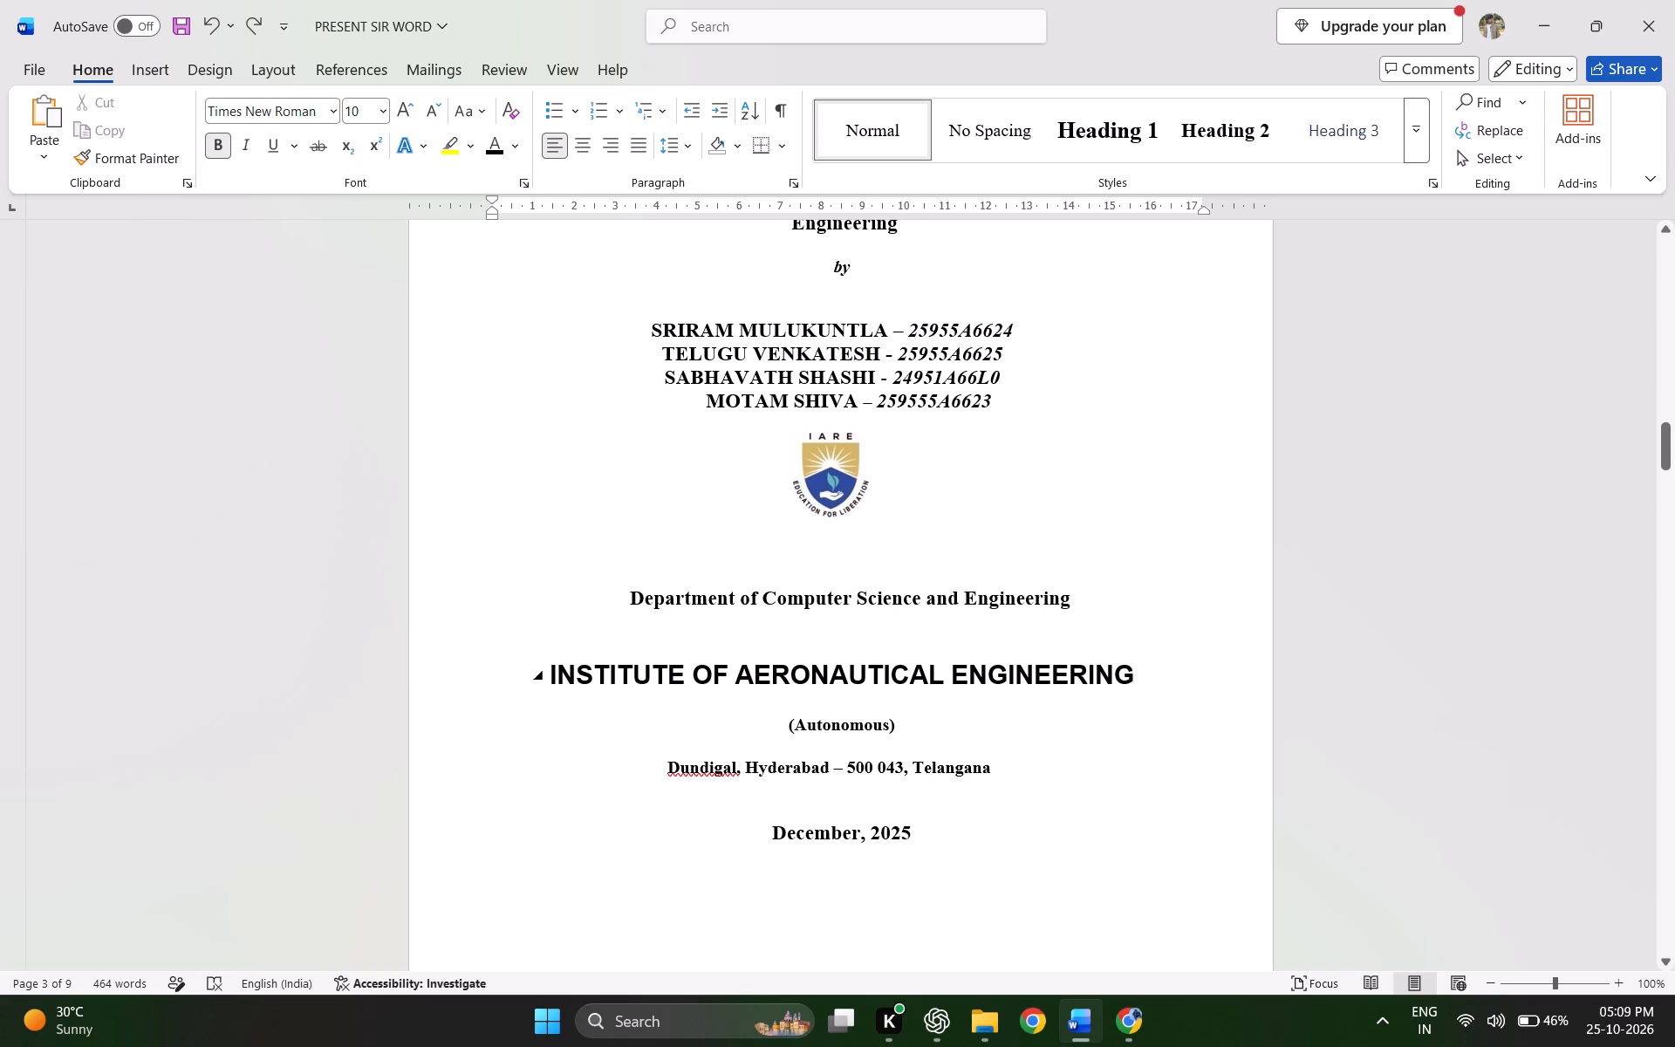
scroll(1025, 481, down, 3)
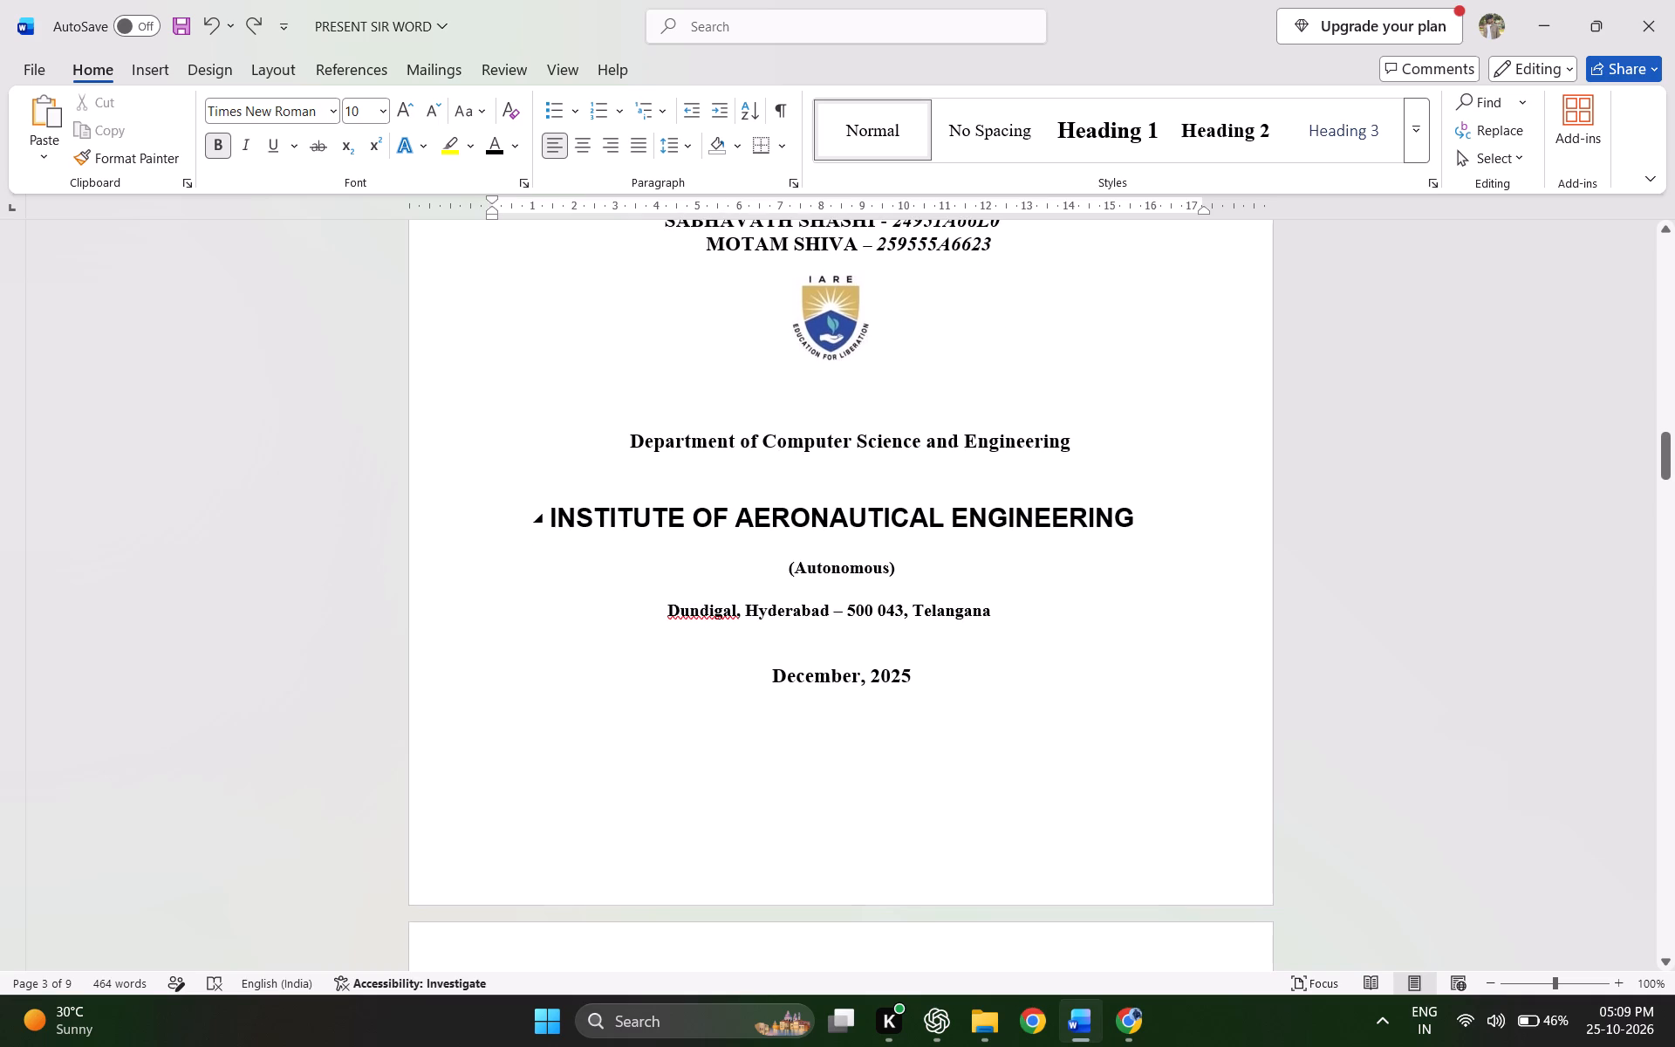
scroll(955, 518, down, 9)
scroll(954, 519, up, 12)
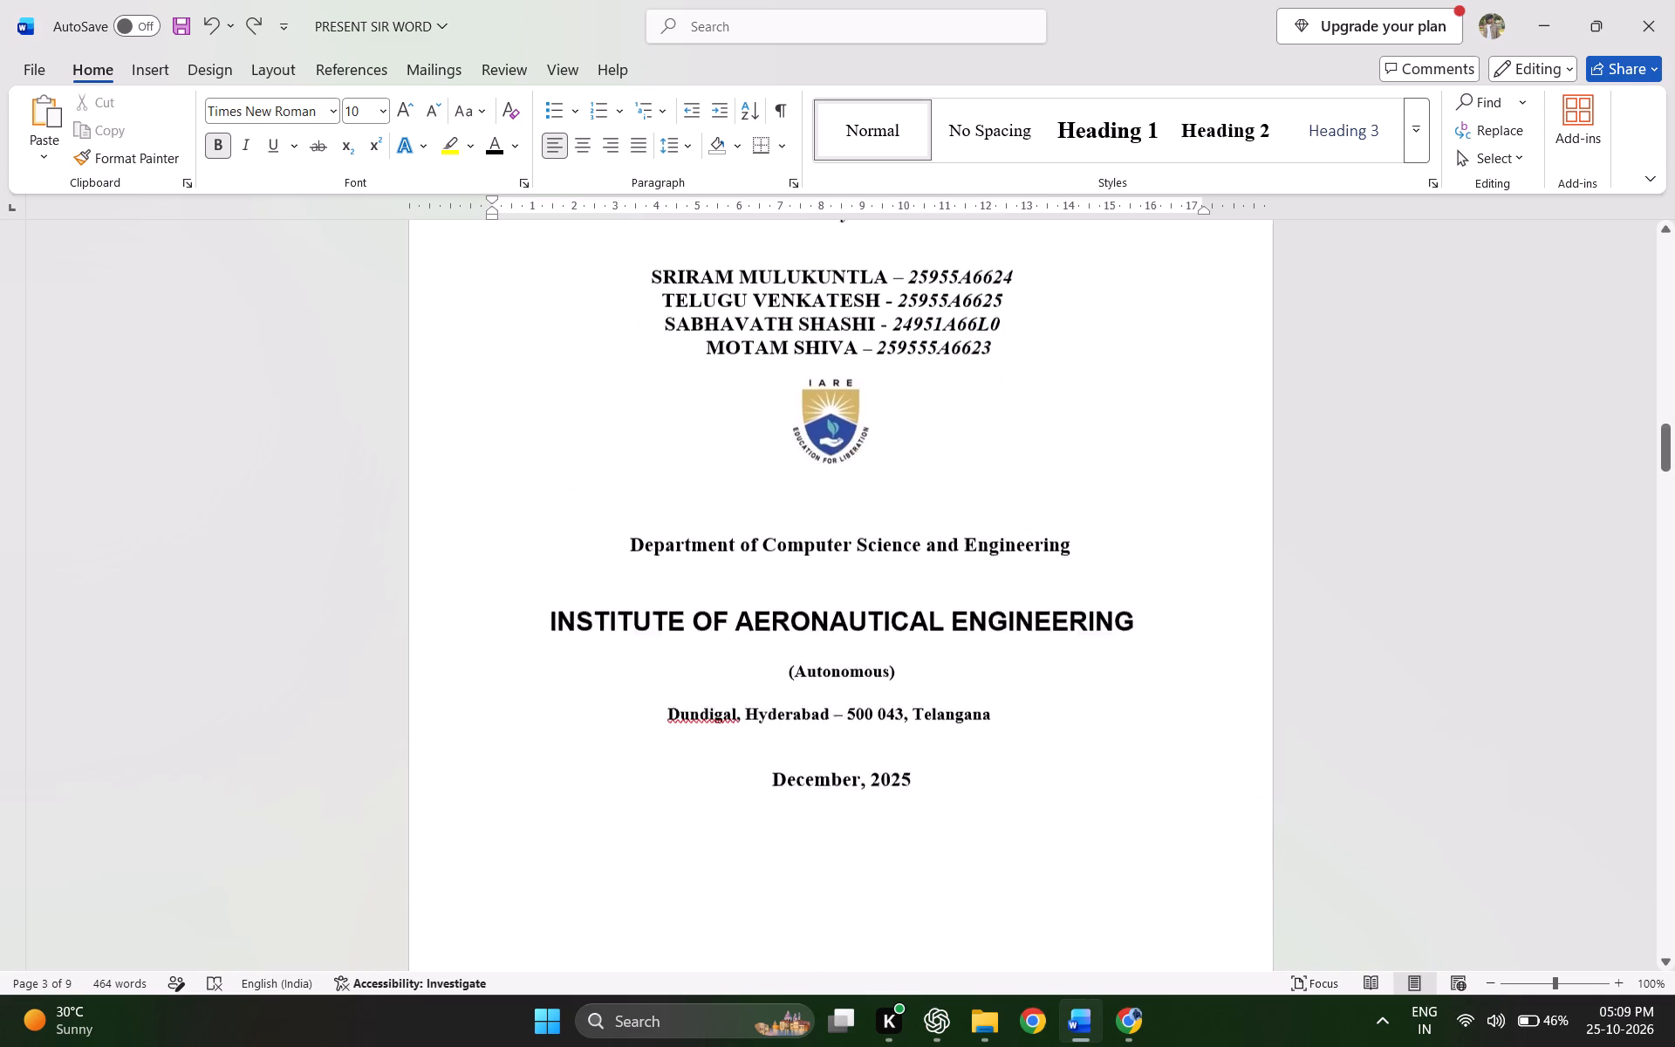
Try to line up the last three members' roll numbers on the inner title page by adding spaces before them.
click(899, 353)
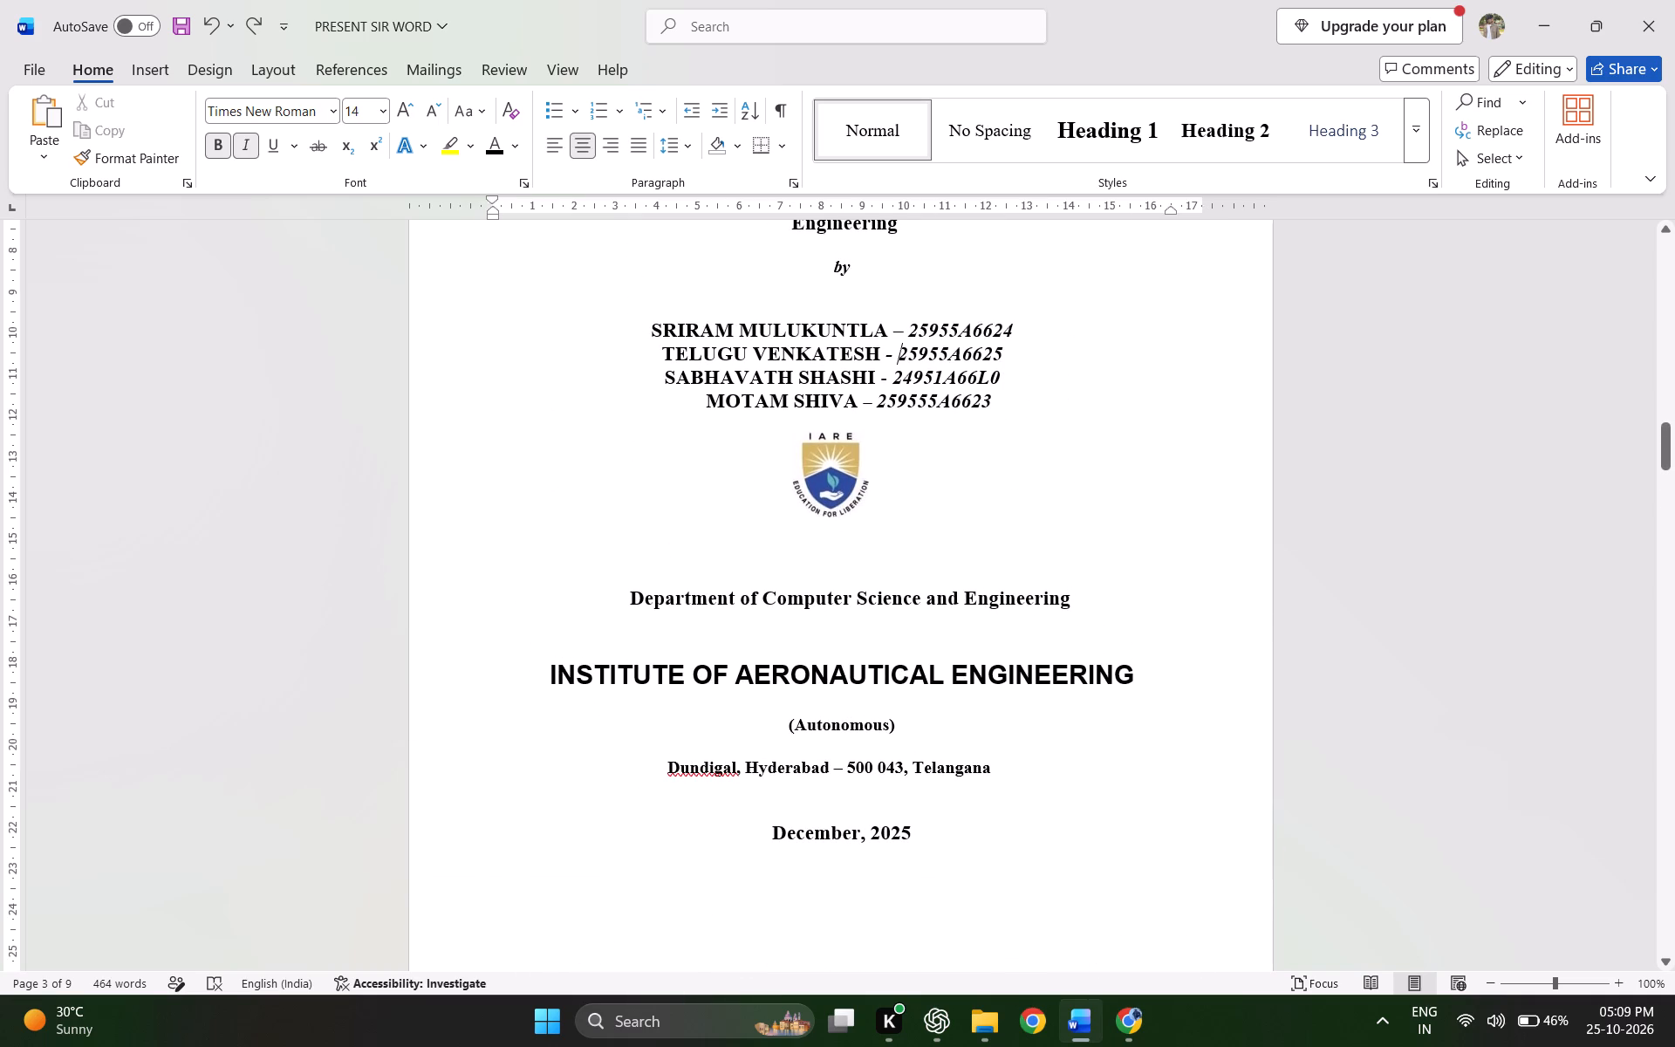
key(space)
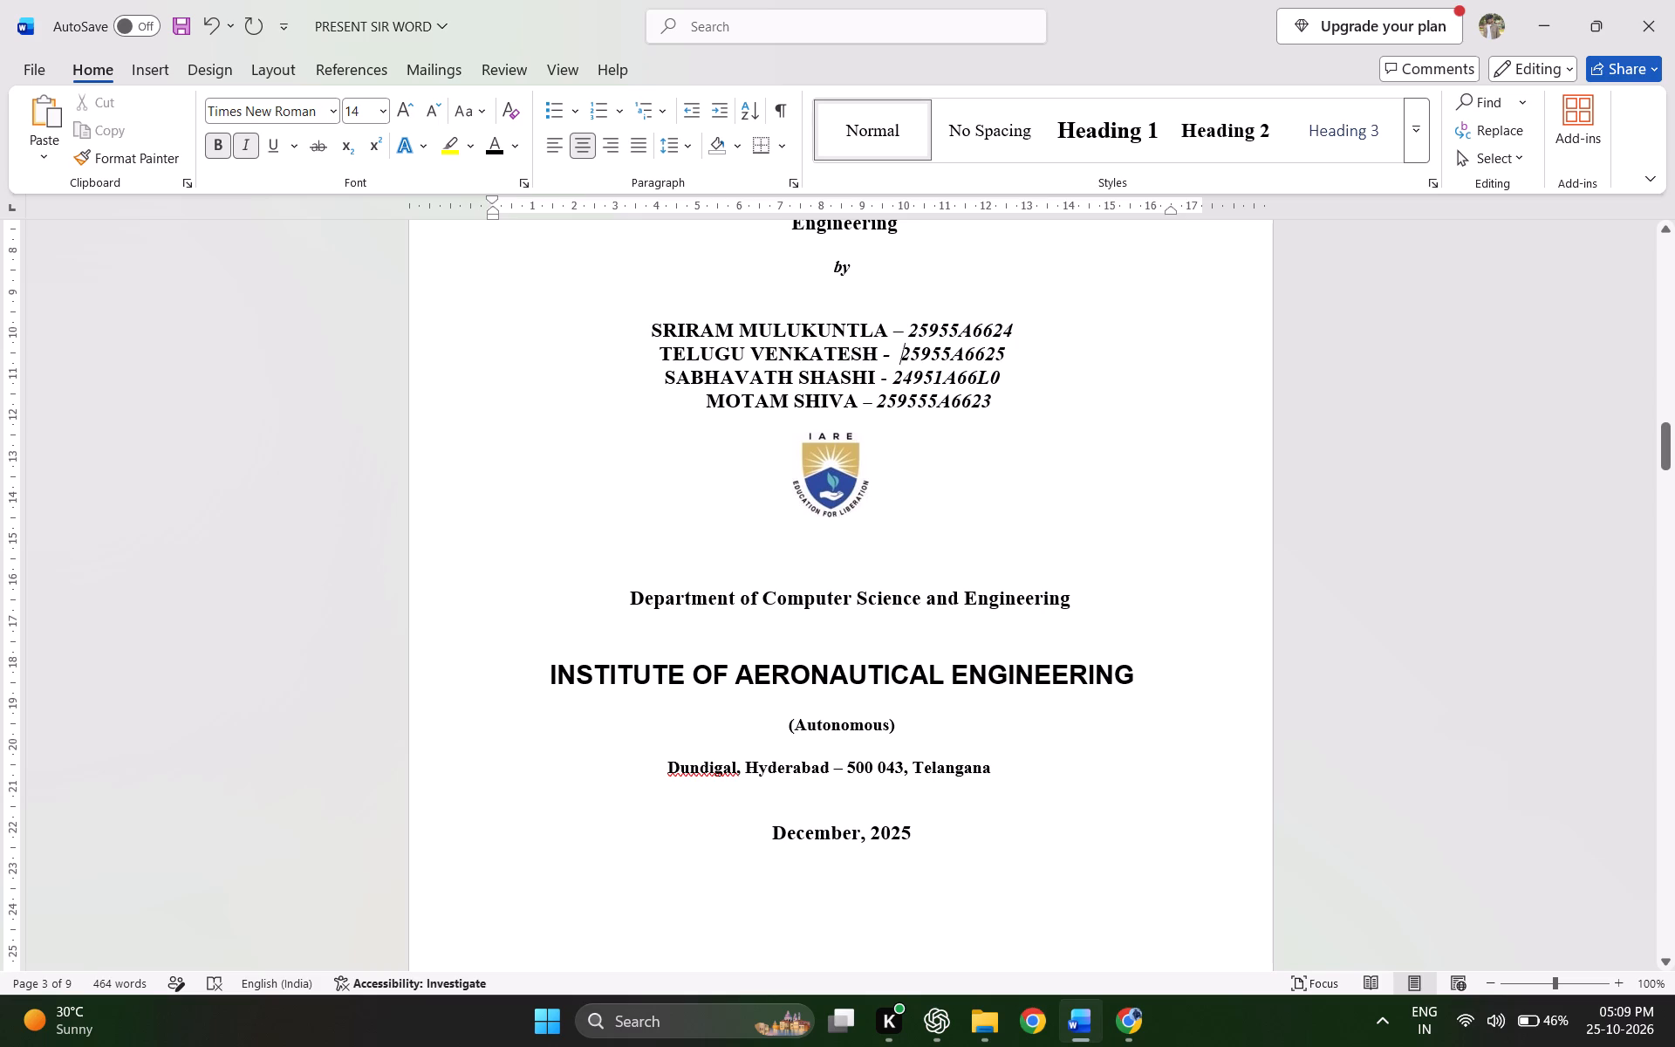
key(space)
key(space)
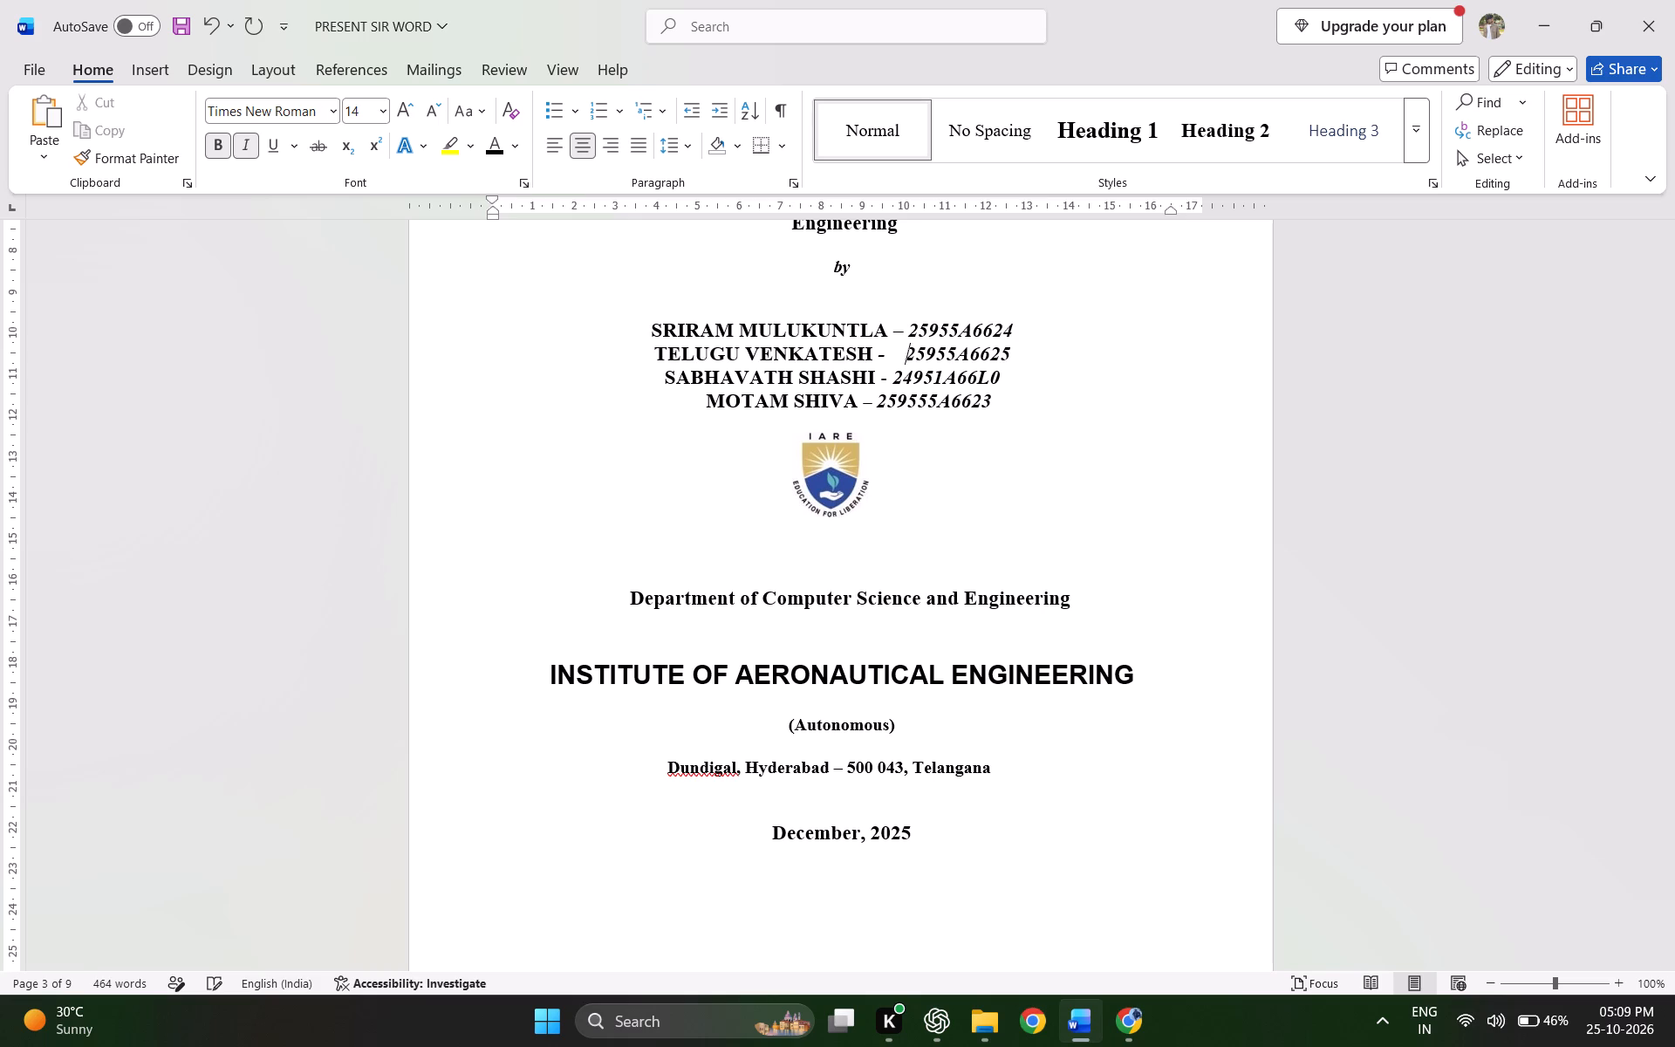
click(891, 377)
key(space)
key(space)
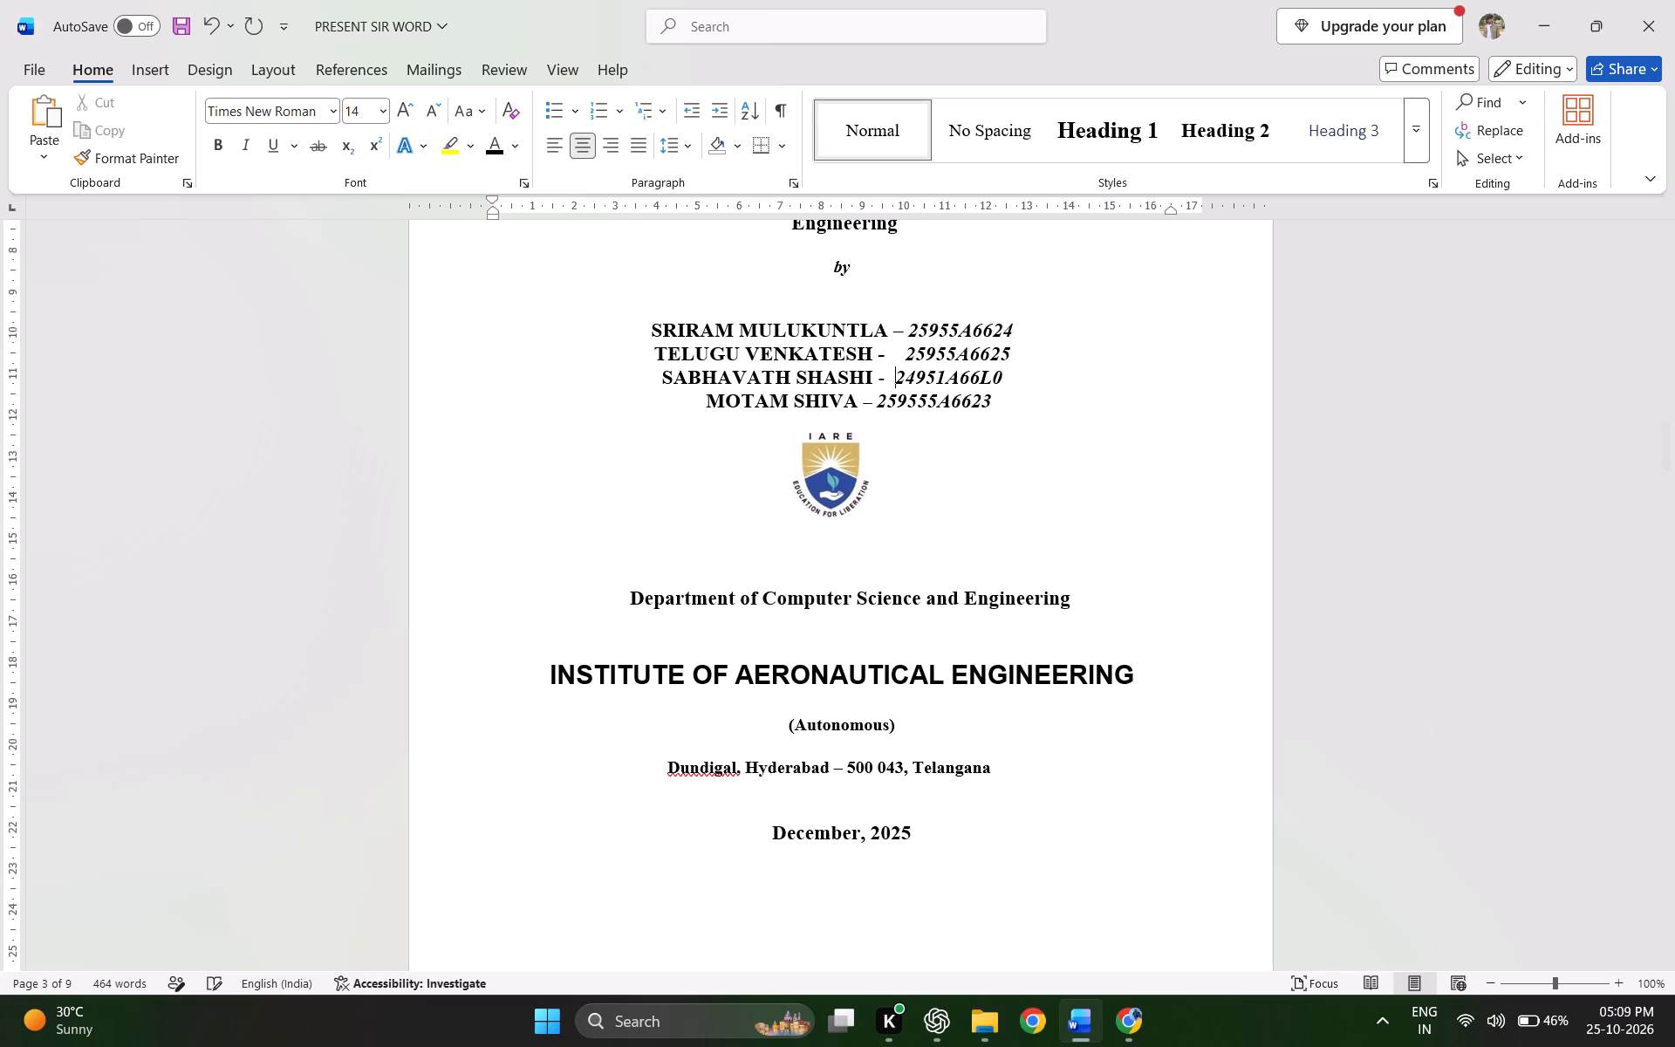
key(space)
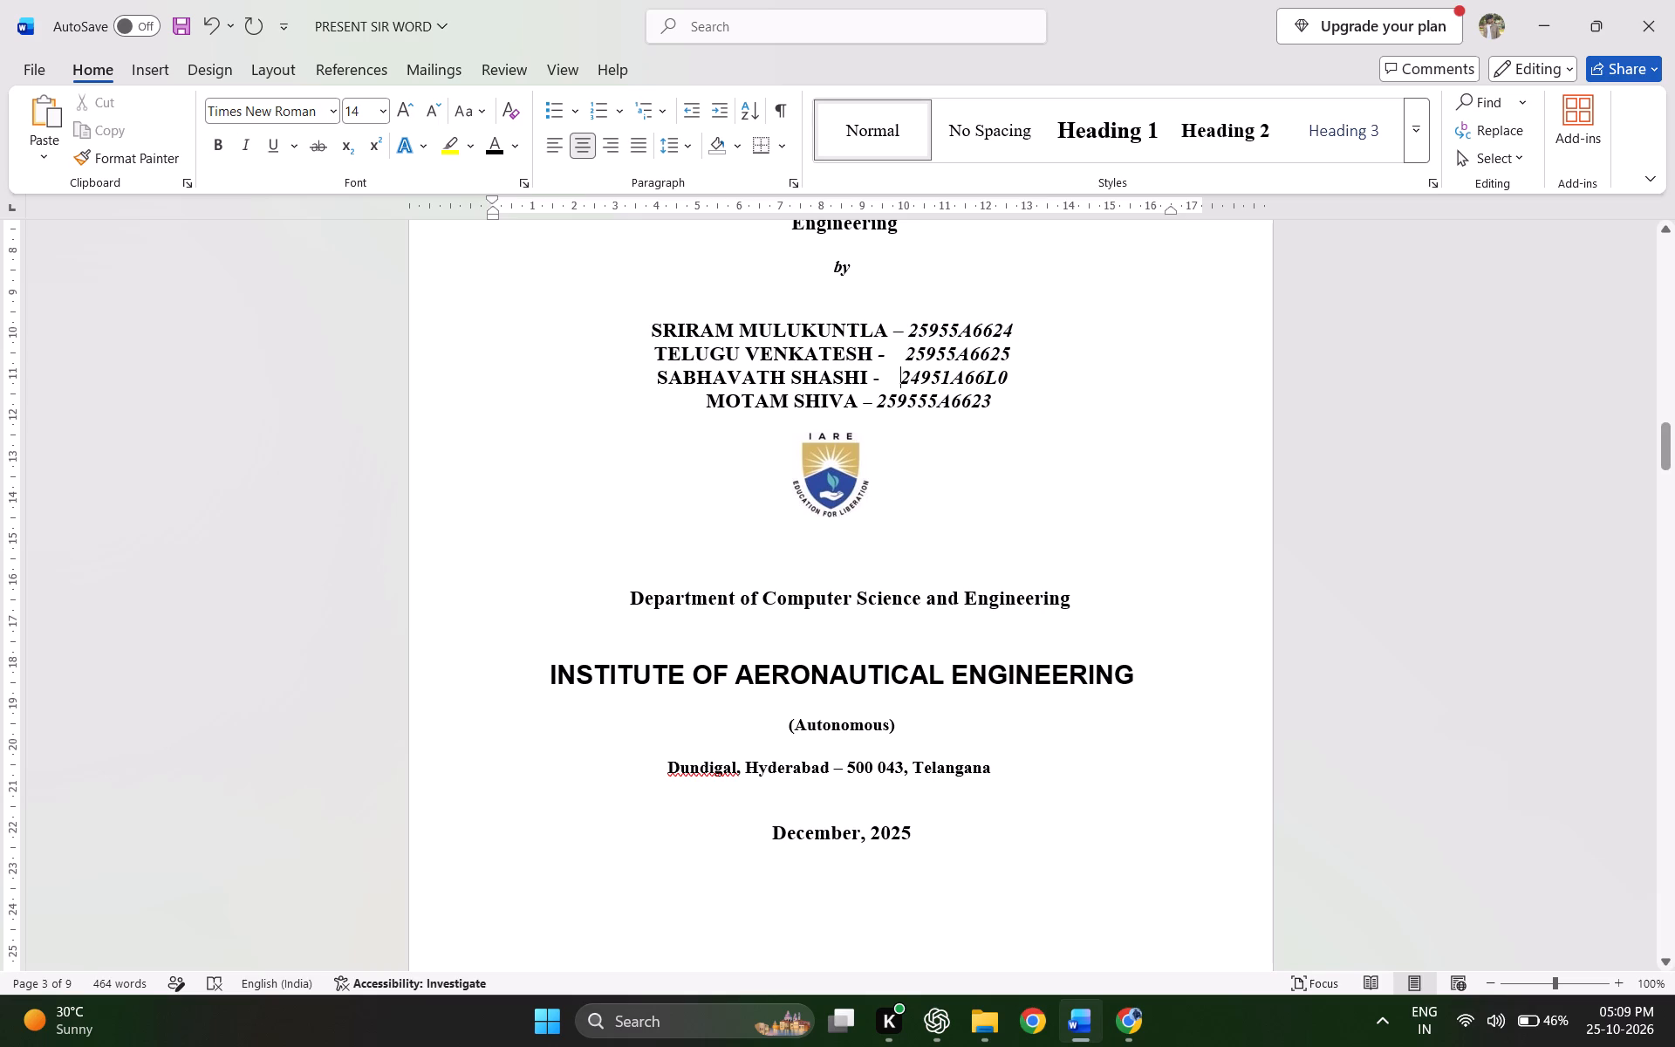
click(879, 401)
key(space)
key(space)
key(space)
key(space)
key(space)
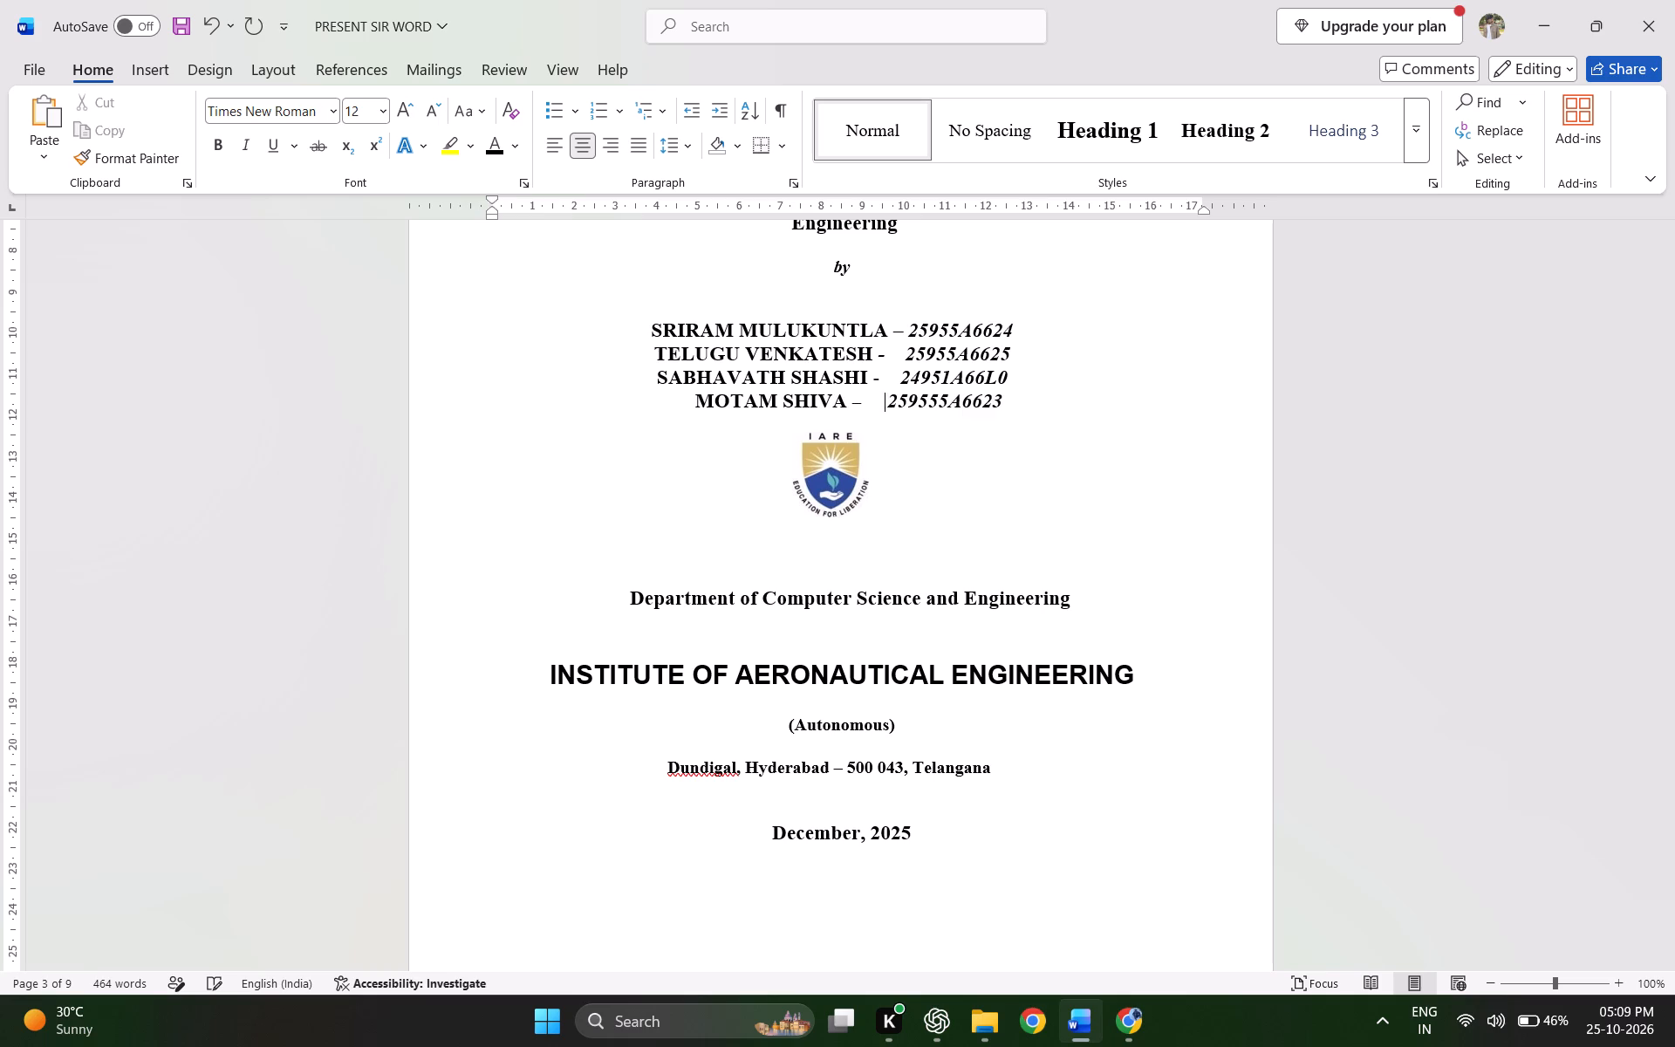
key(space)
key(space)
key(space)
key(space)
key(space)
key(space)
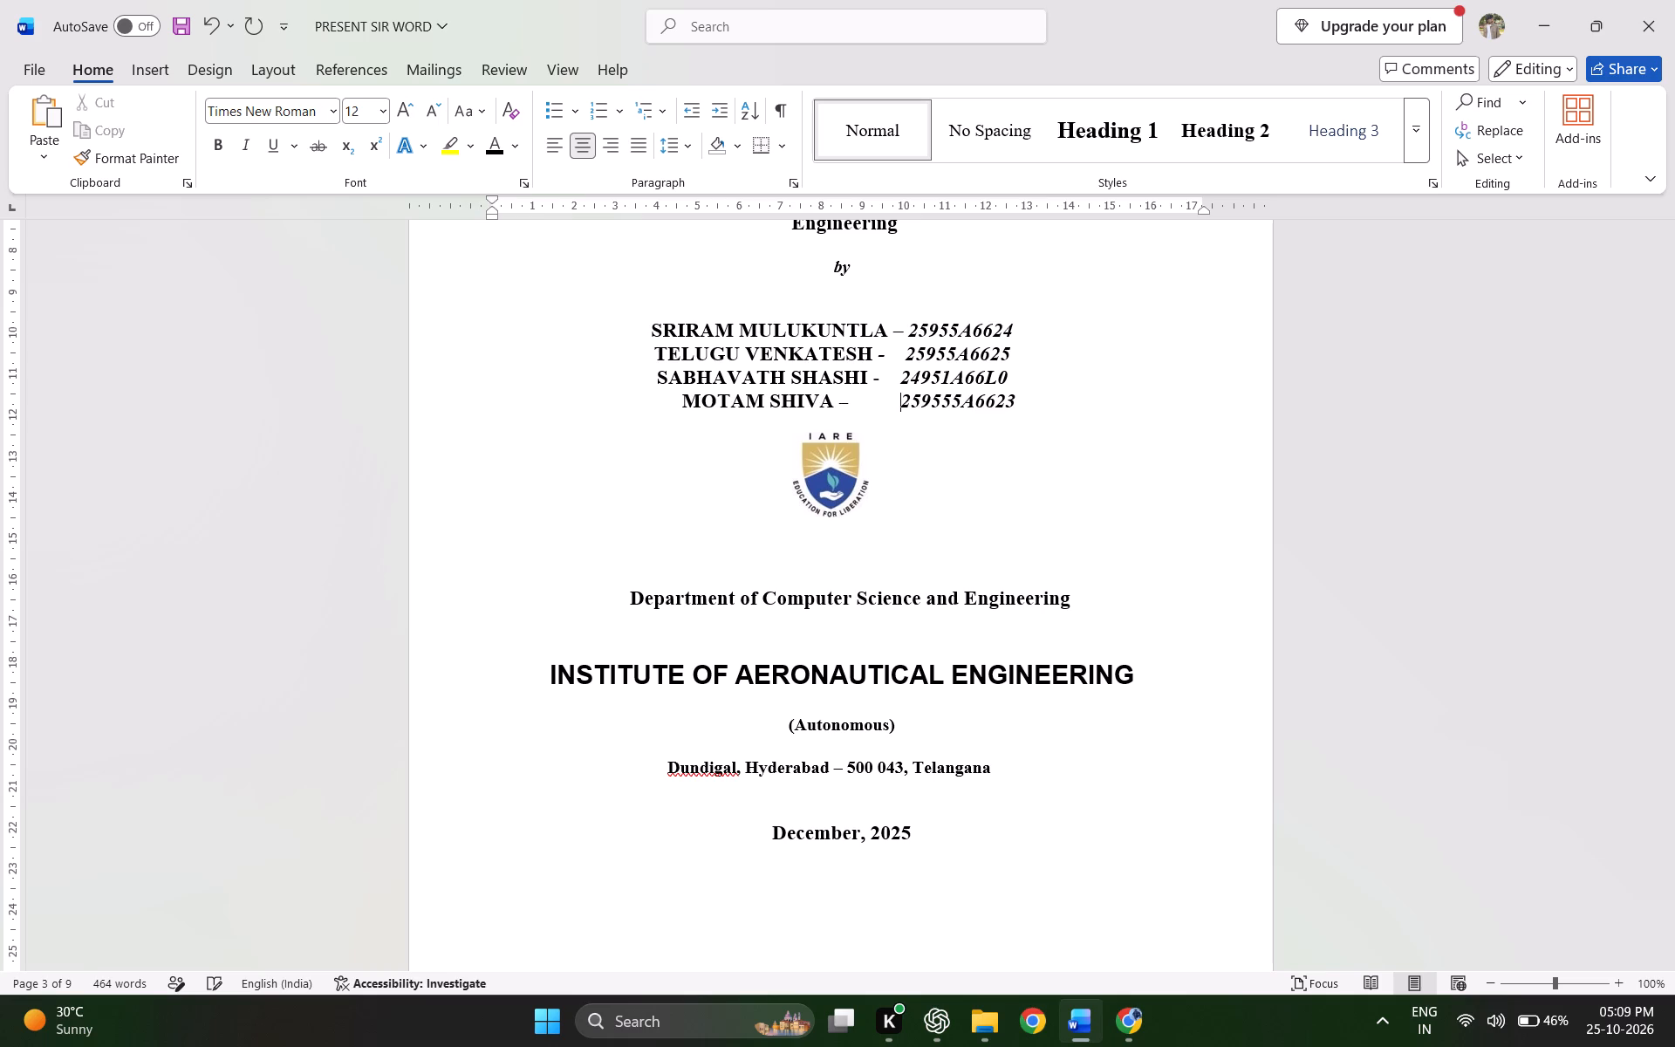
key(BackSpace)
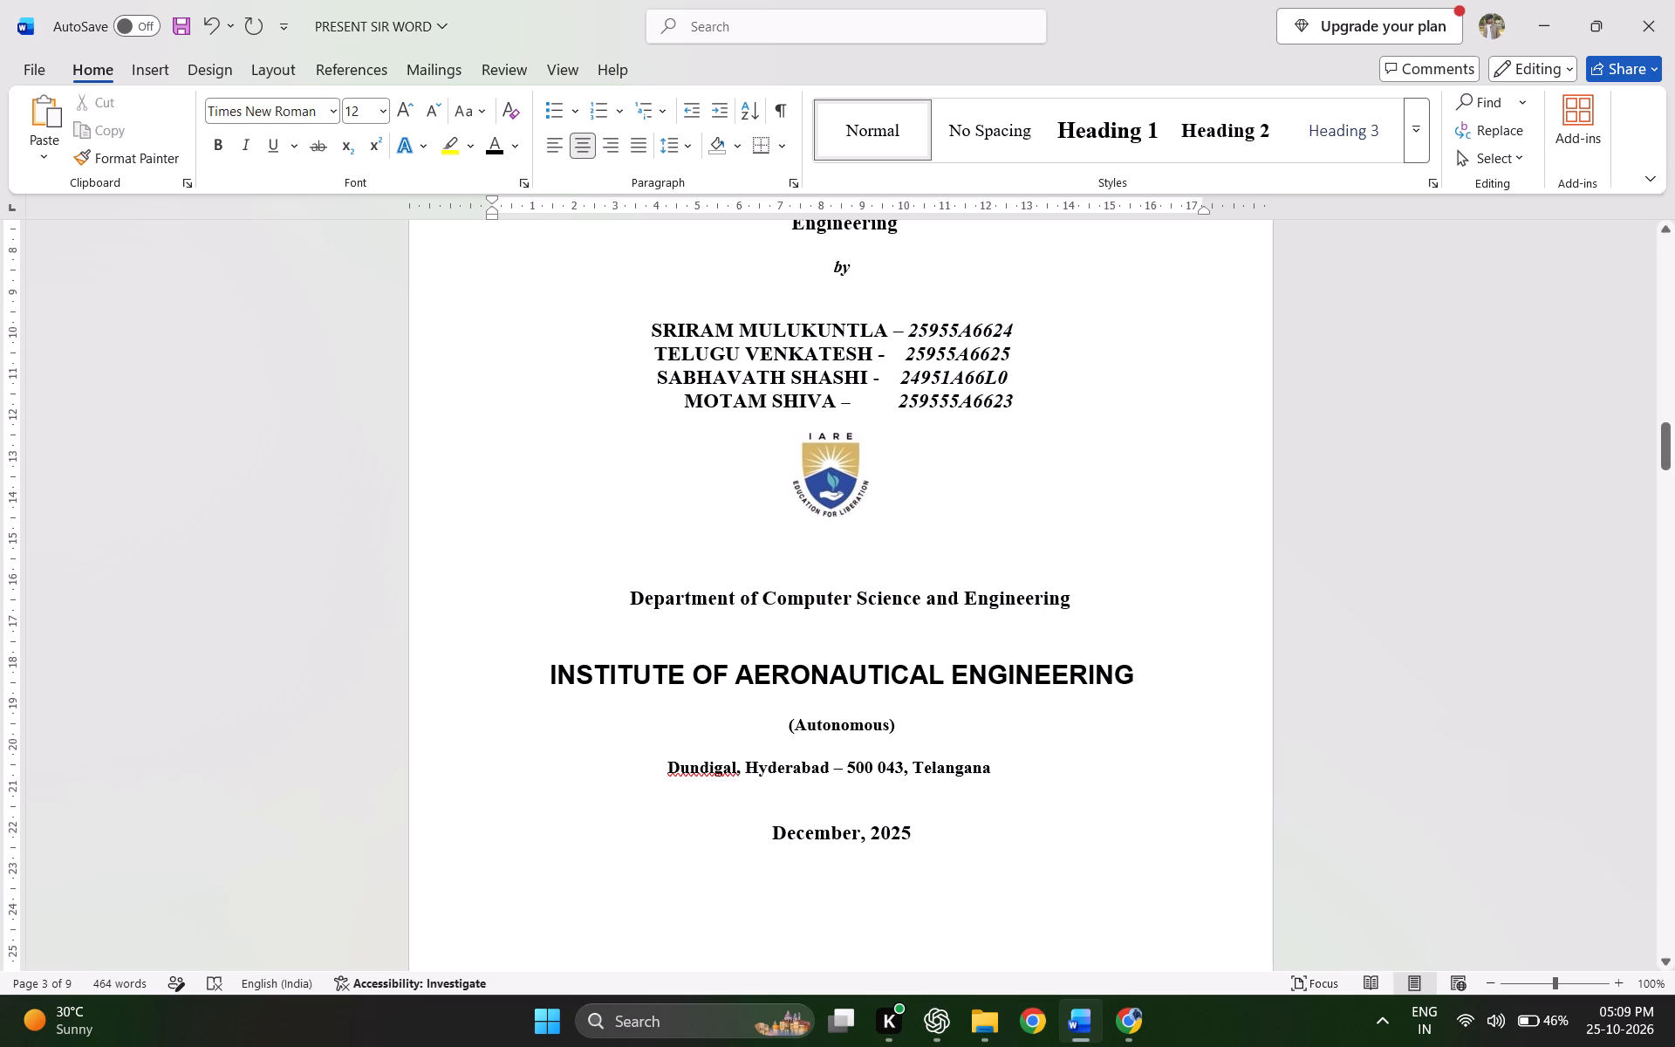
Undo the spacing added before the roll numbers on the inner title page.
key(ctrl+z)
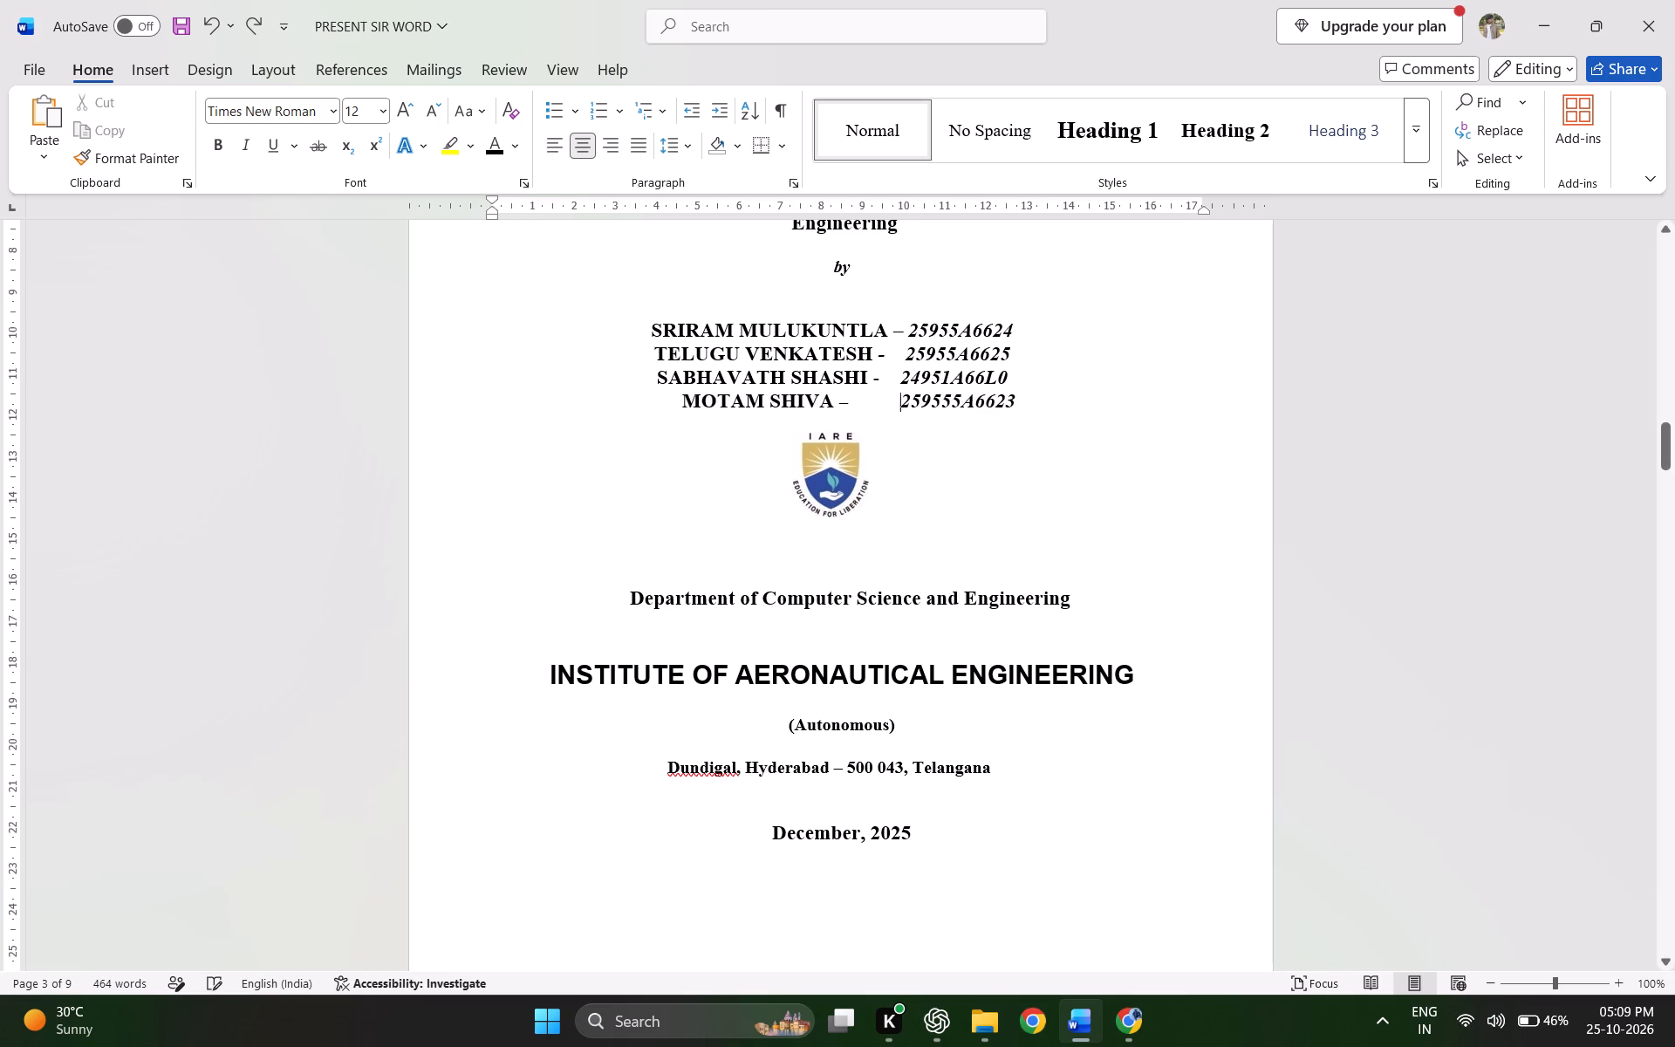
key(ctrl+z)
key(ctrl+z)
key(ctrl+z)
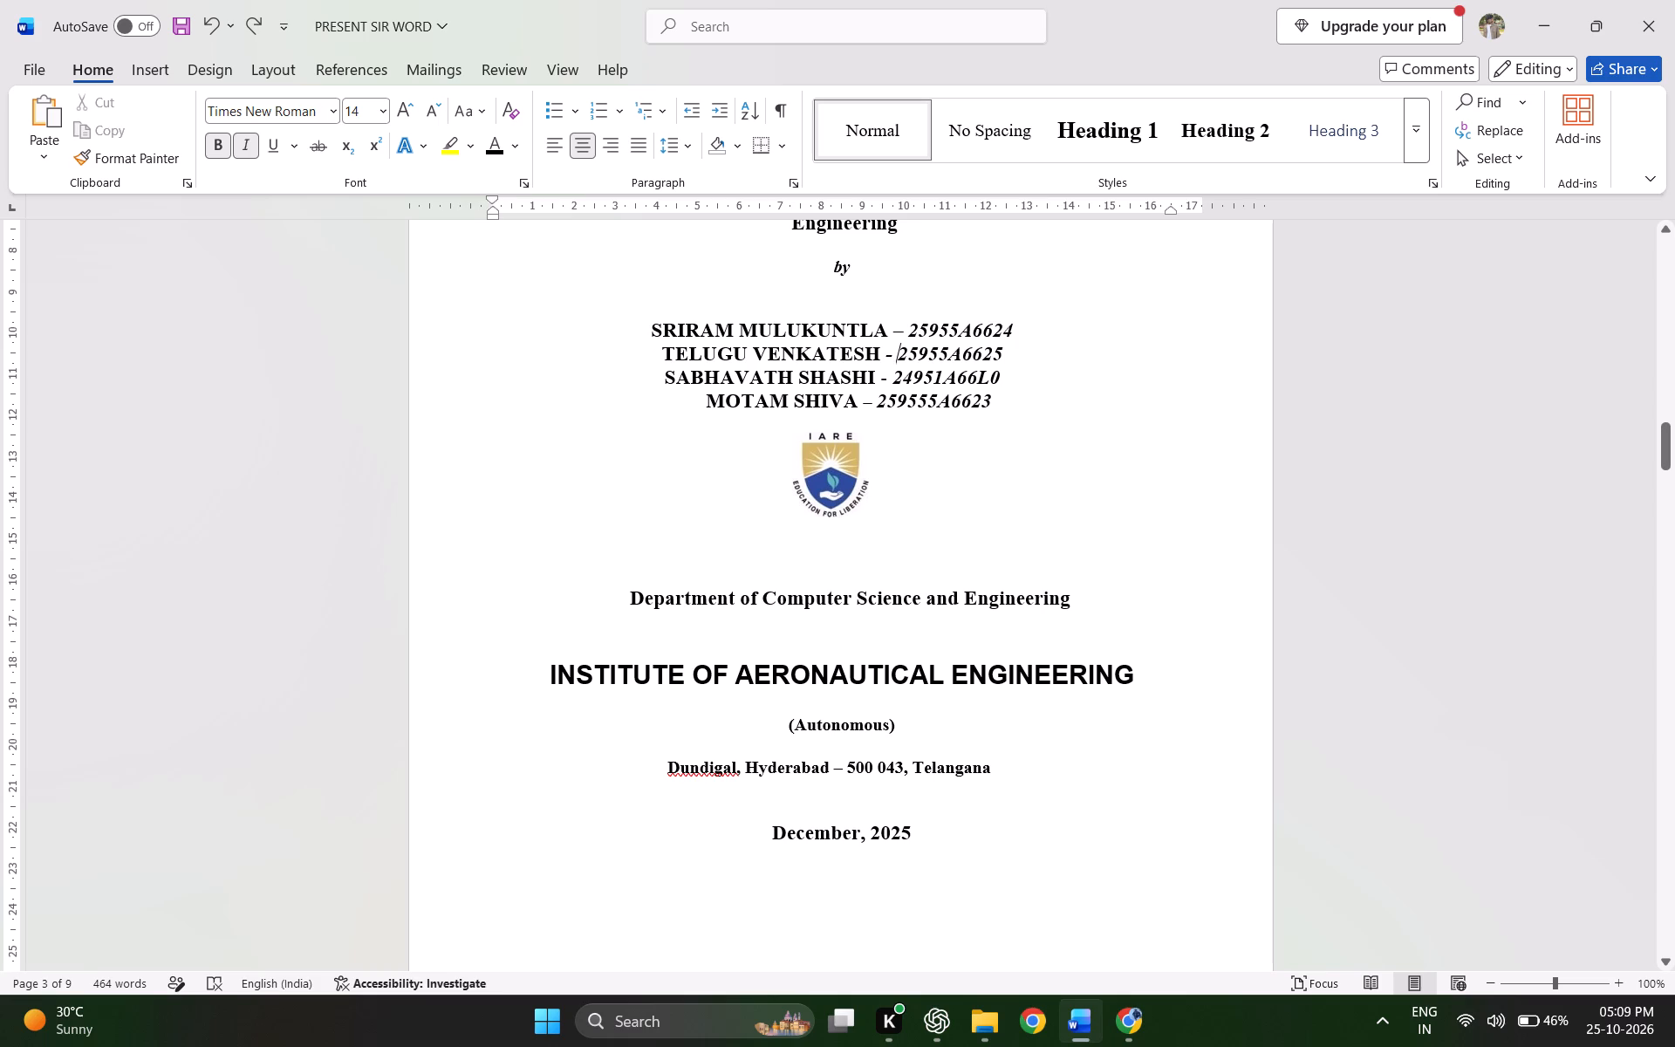
Delete the space between the hyphen and the third member's roll number on the inner title page.
click(891, 383)
key(BackSpace)
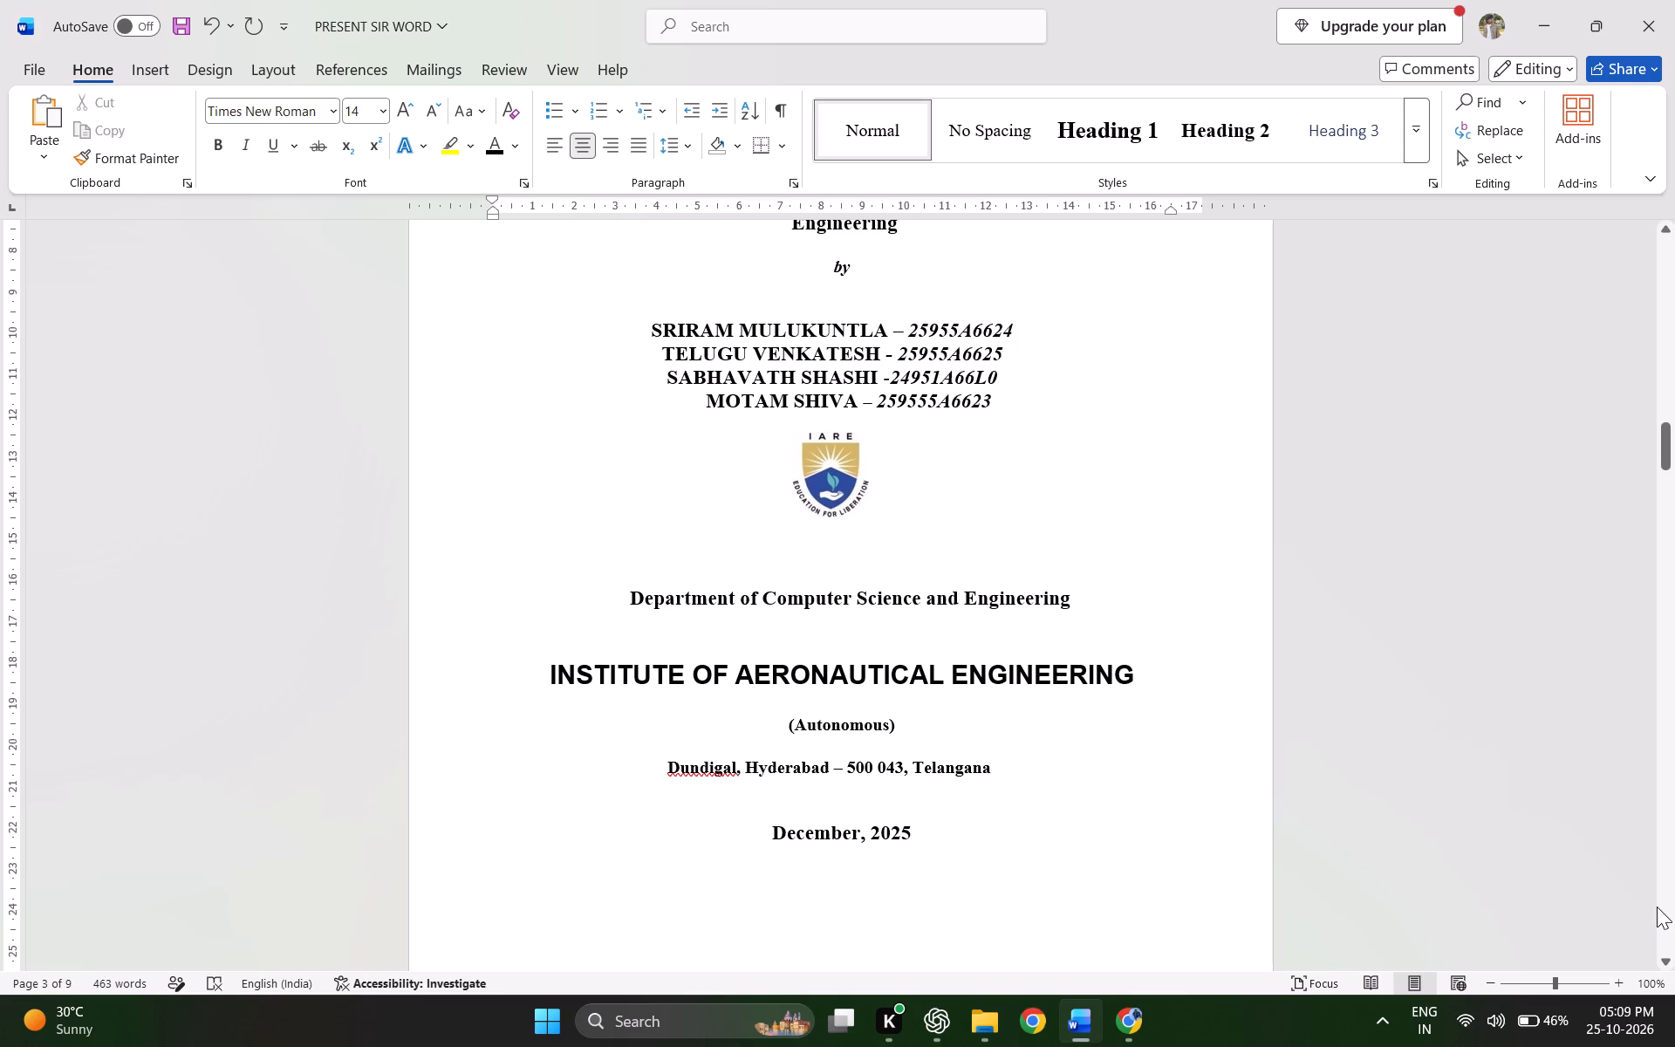
Review the Declaration page, its student table and the approval sheet, and recheck the inner title page.
scroll(1442, 963, down, 18)
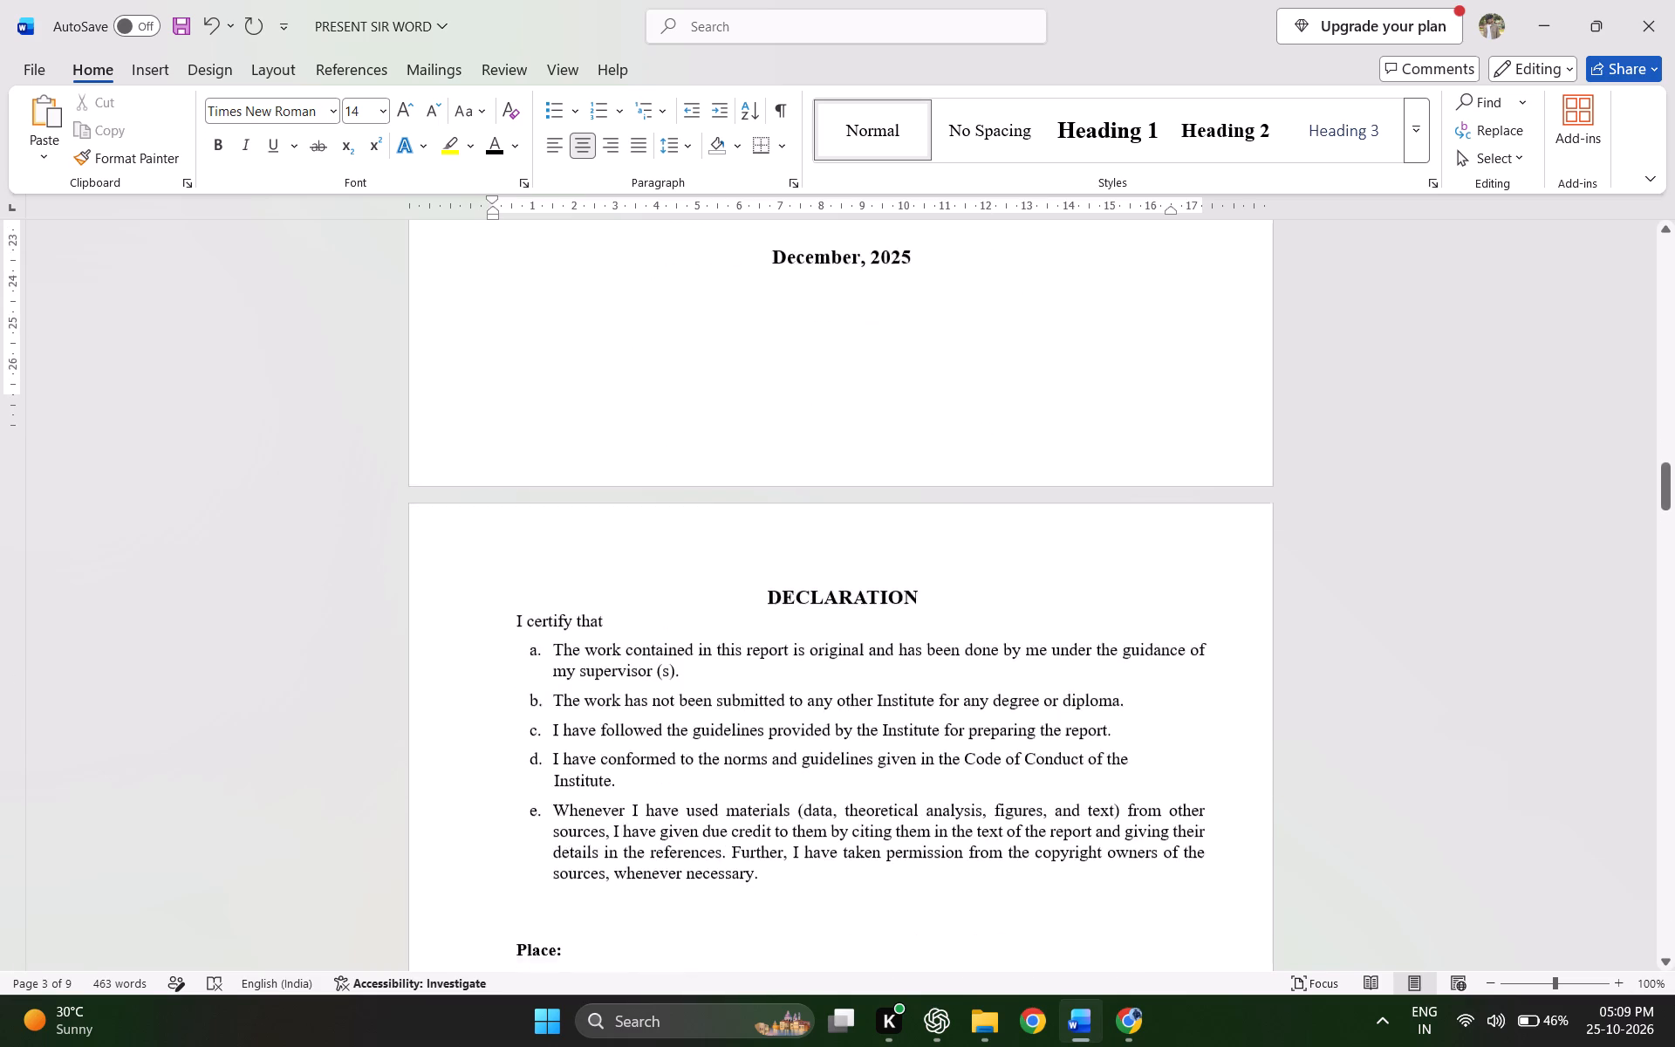
scroll(995, 891, down, 2)
scroll(1433, 920, down, 8)
scroll(237, 426, down, 8)
scroll(447, 414, down, 7)
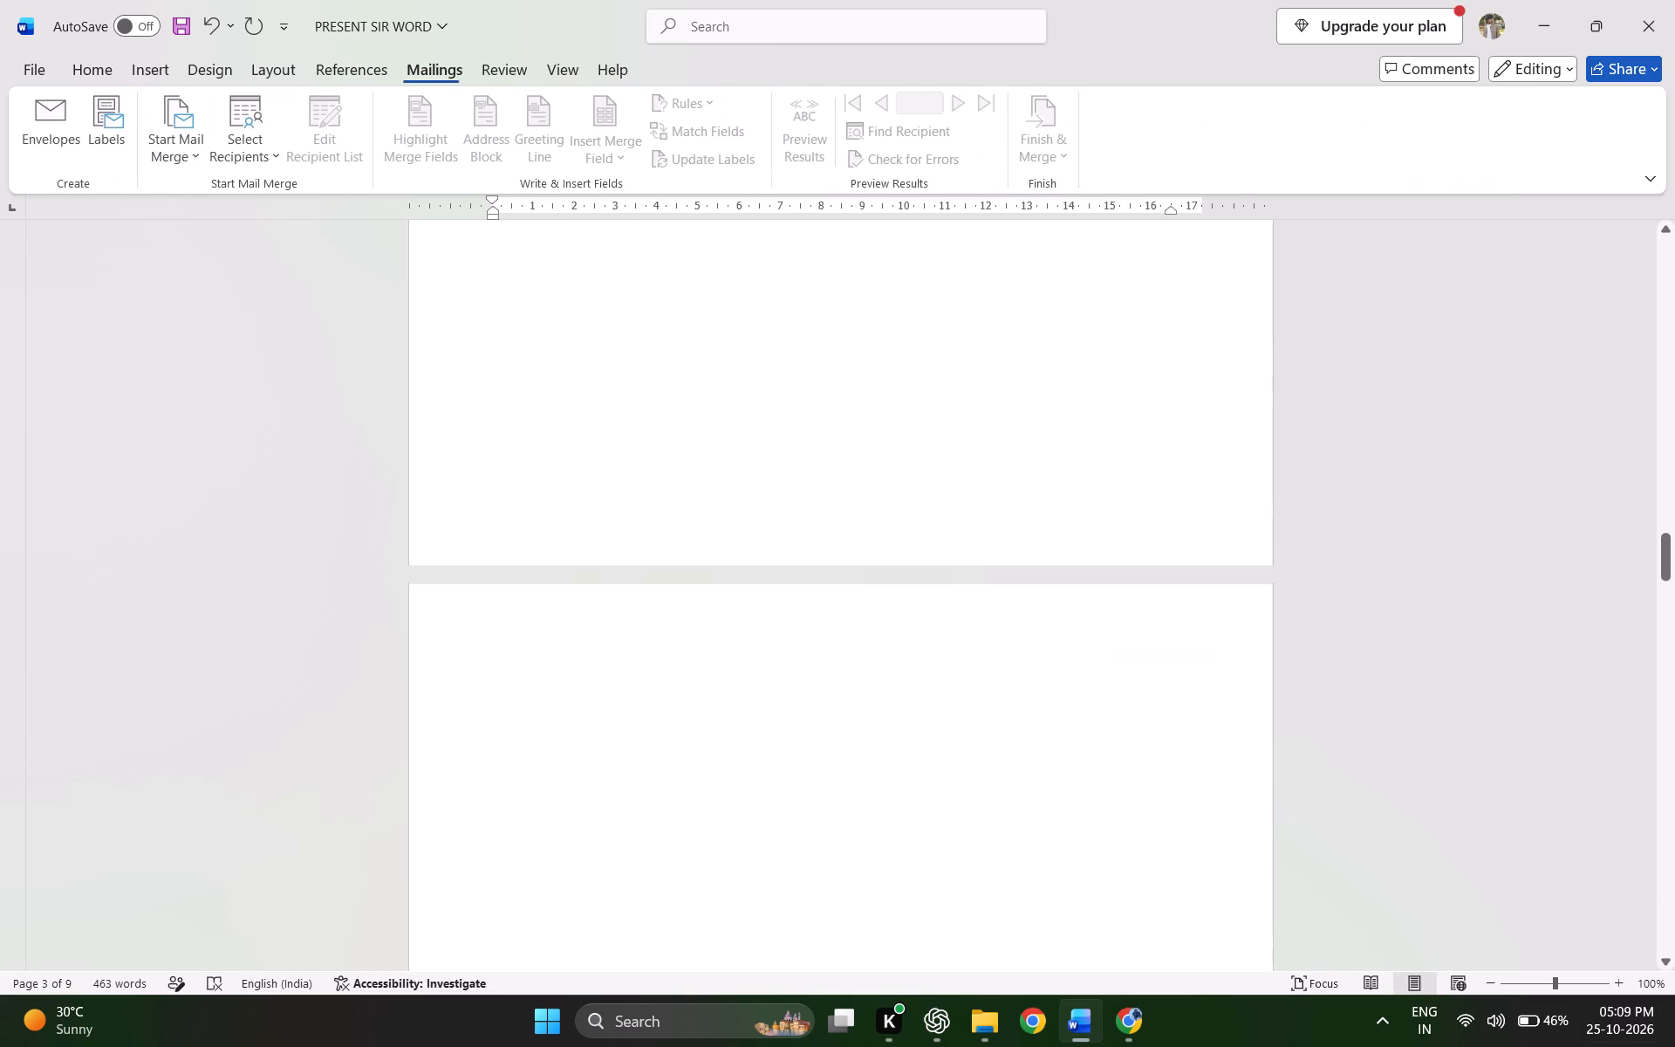
scroll(747, 606, down, 1)
scroll(752, 608, up, 13)
scroll(784, 621, down, 15)
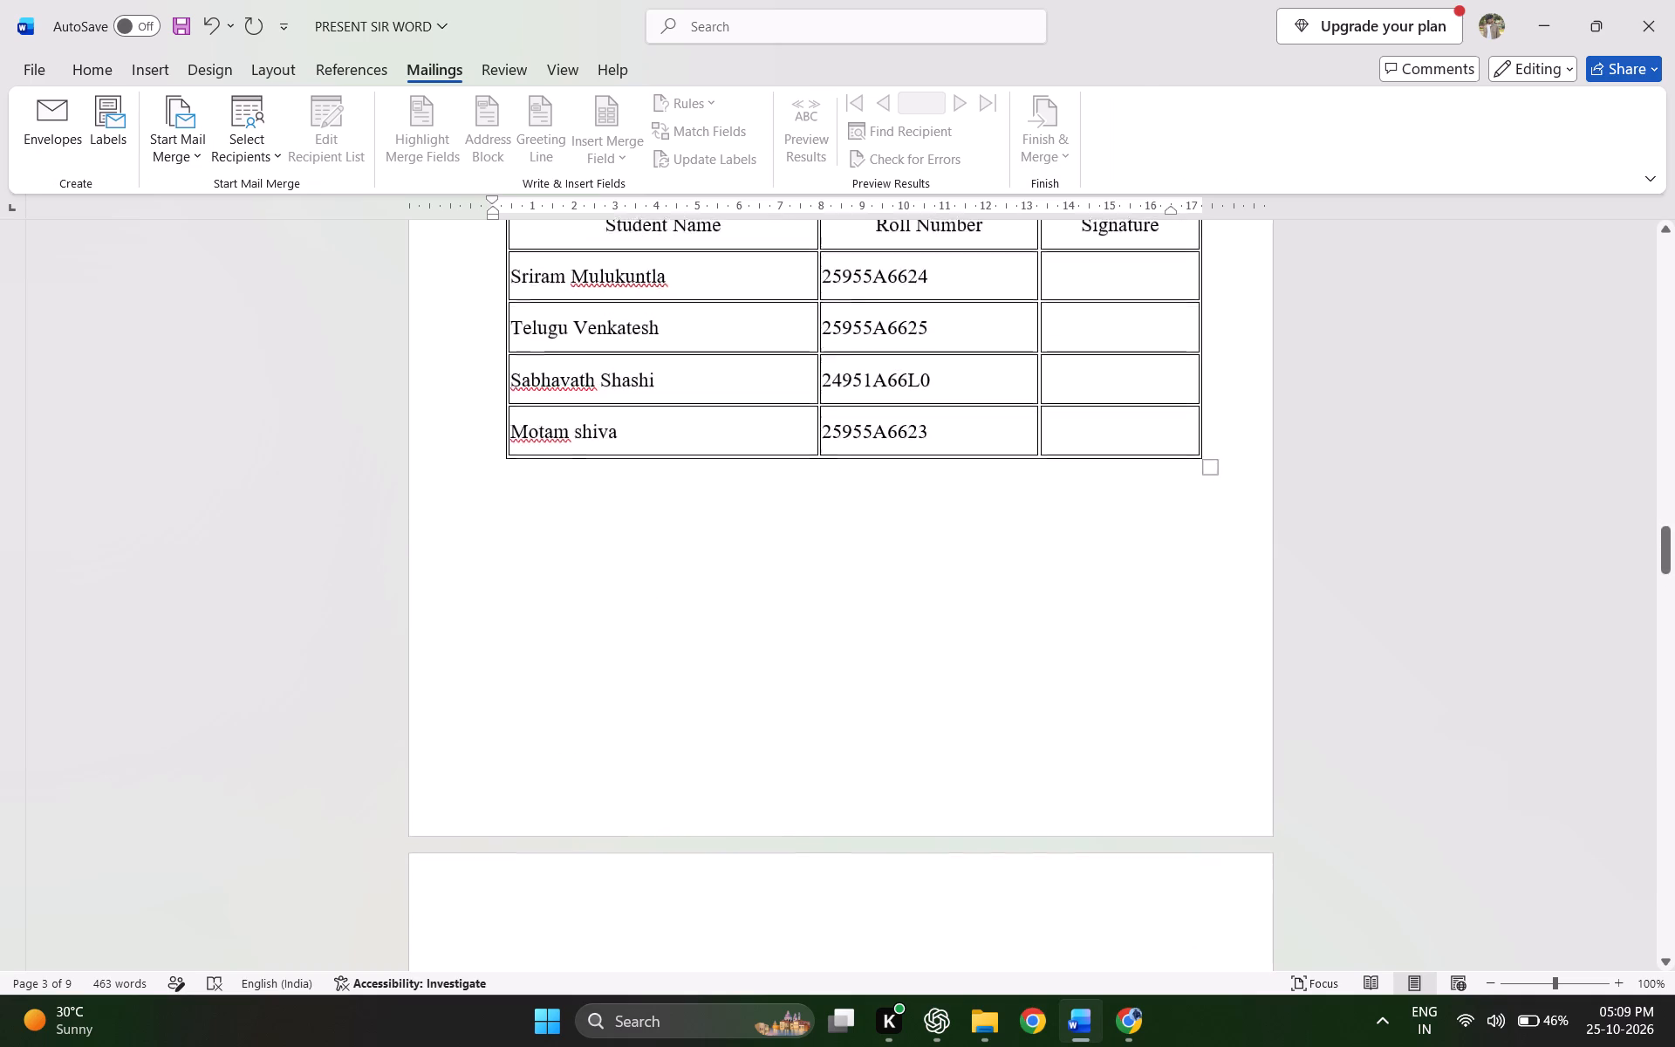
scroll(808, 620, down, 10)
scroll(819, 611, up, 7)
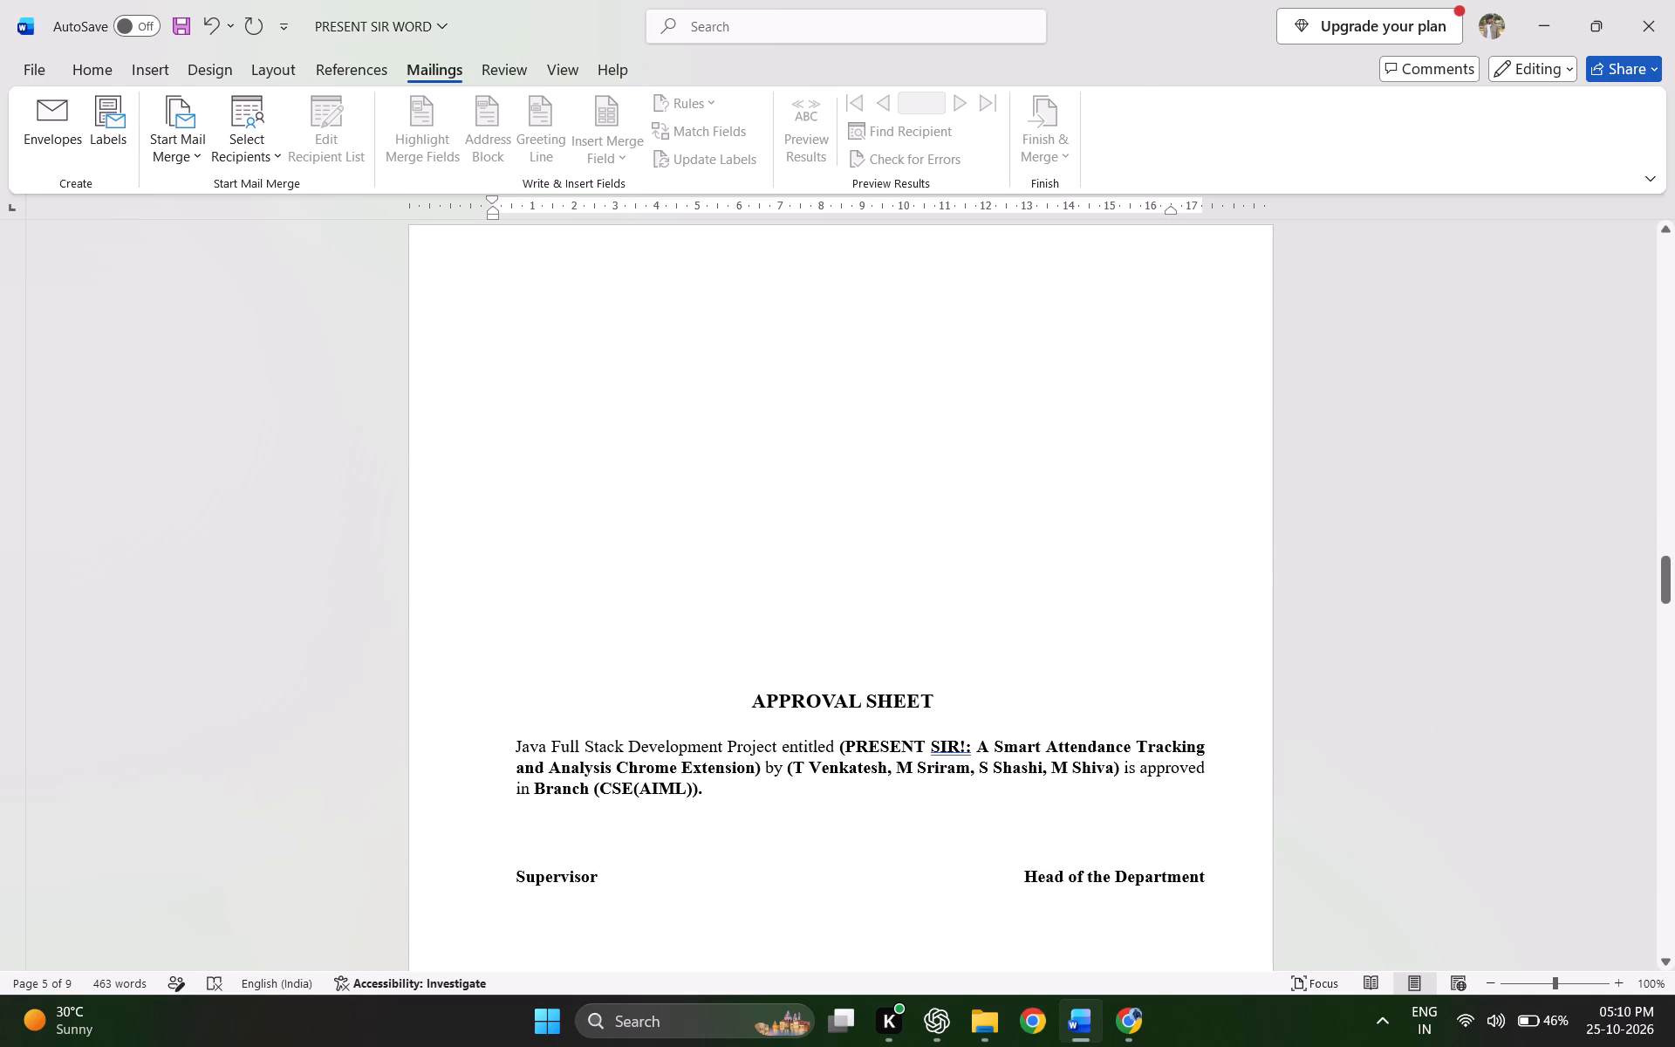
click(797, 585)
scroll(803, 618, up, 12)
scroll(942, 633, up, 11)
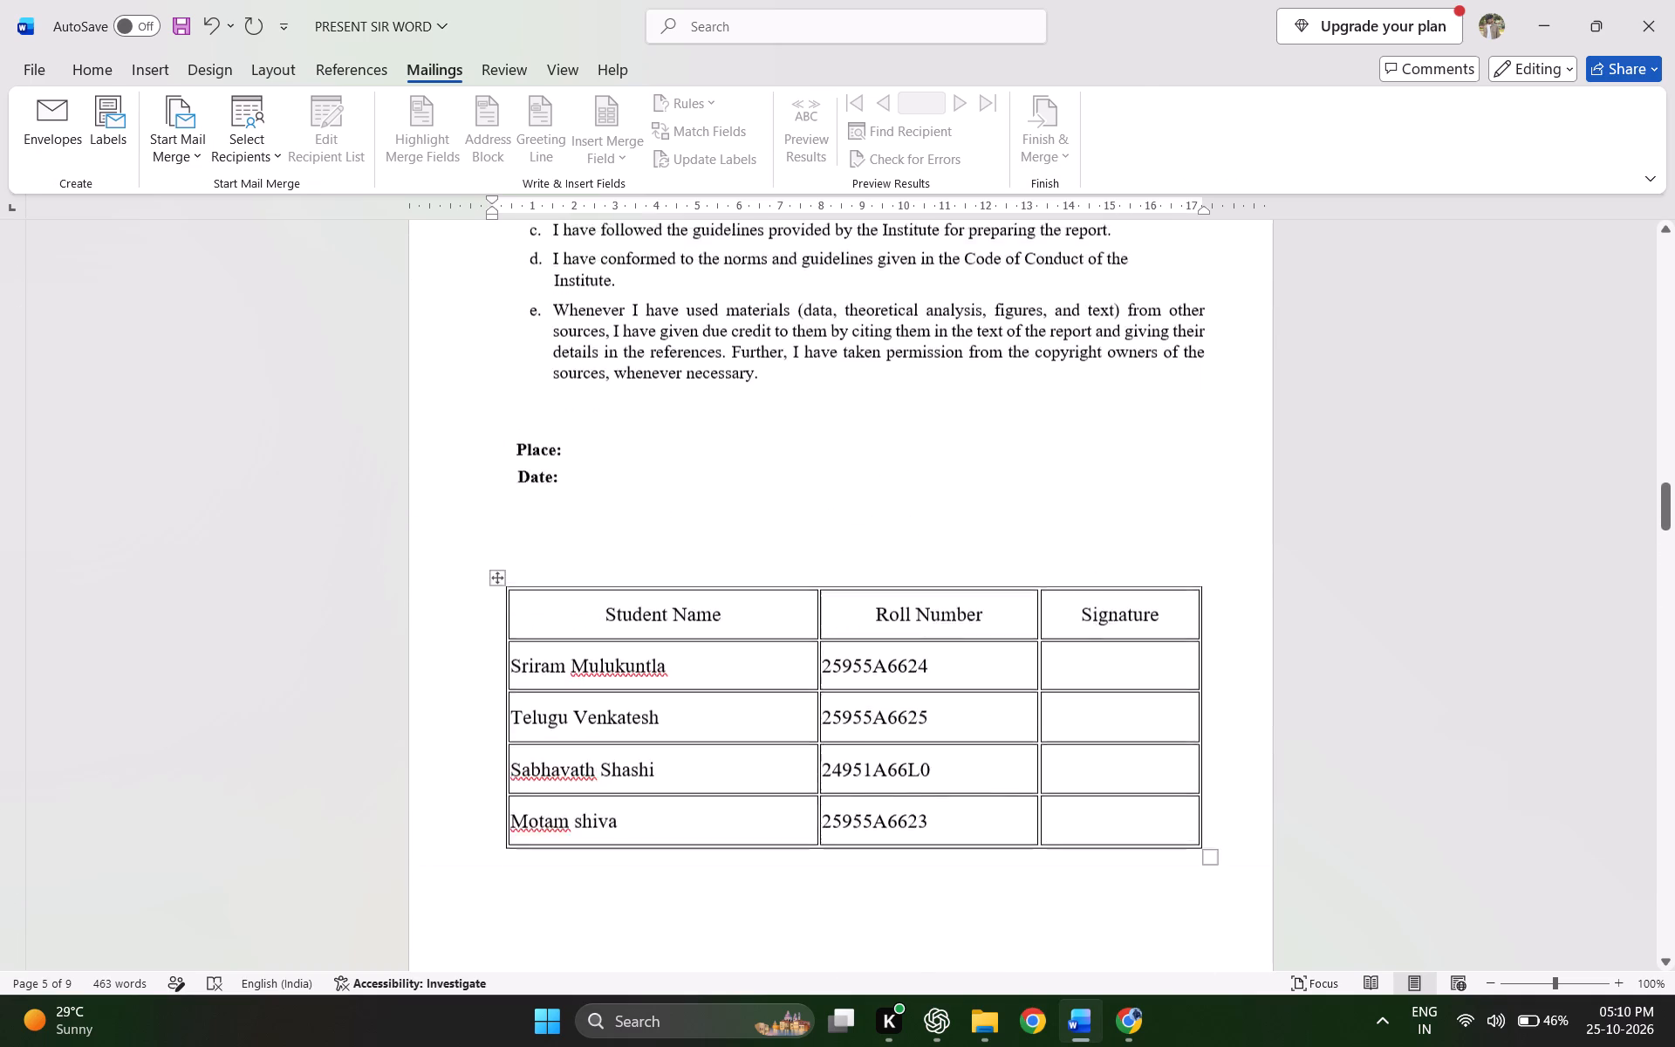
scroll(958, 652, up, 16)
scroll(960, 660, up, 9)
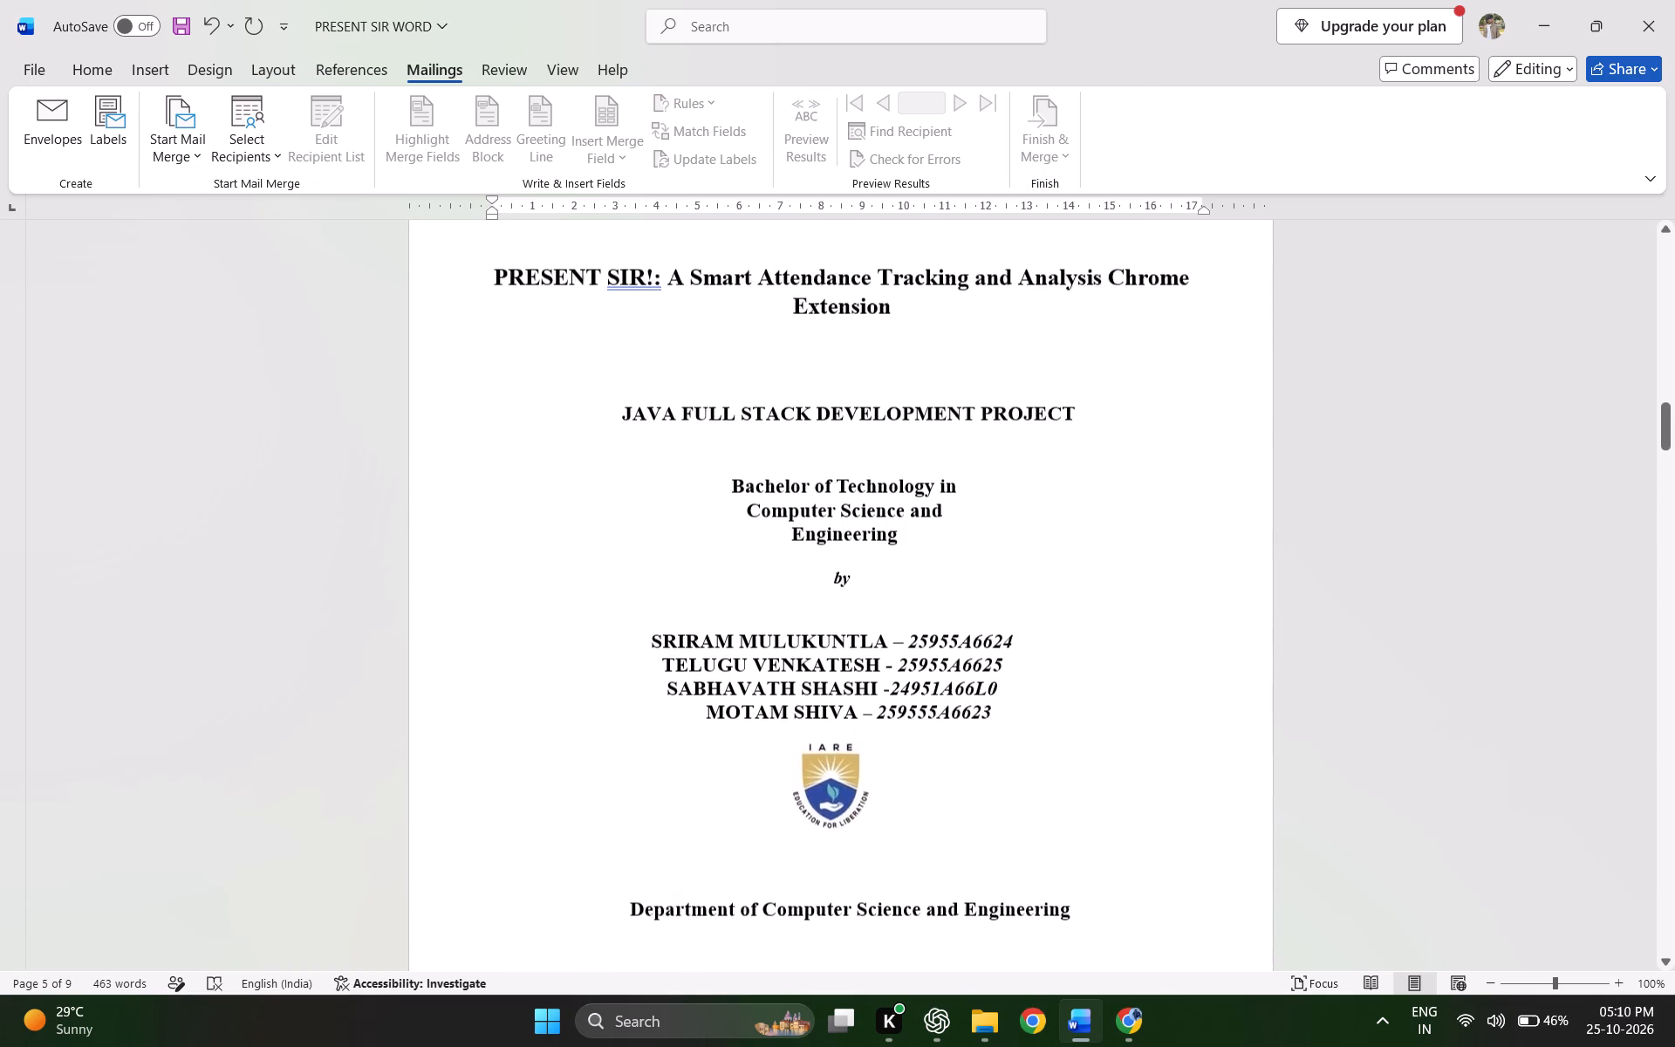
scroll(960, 660, up, 2)
scroll(961, 662, down, 12)
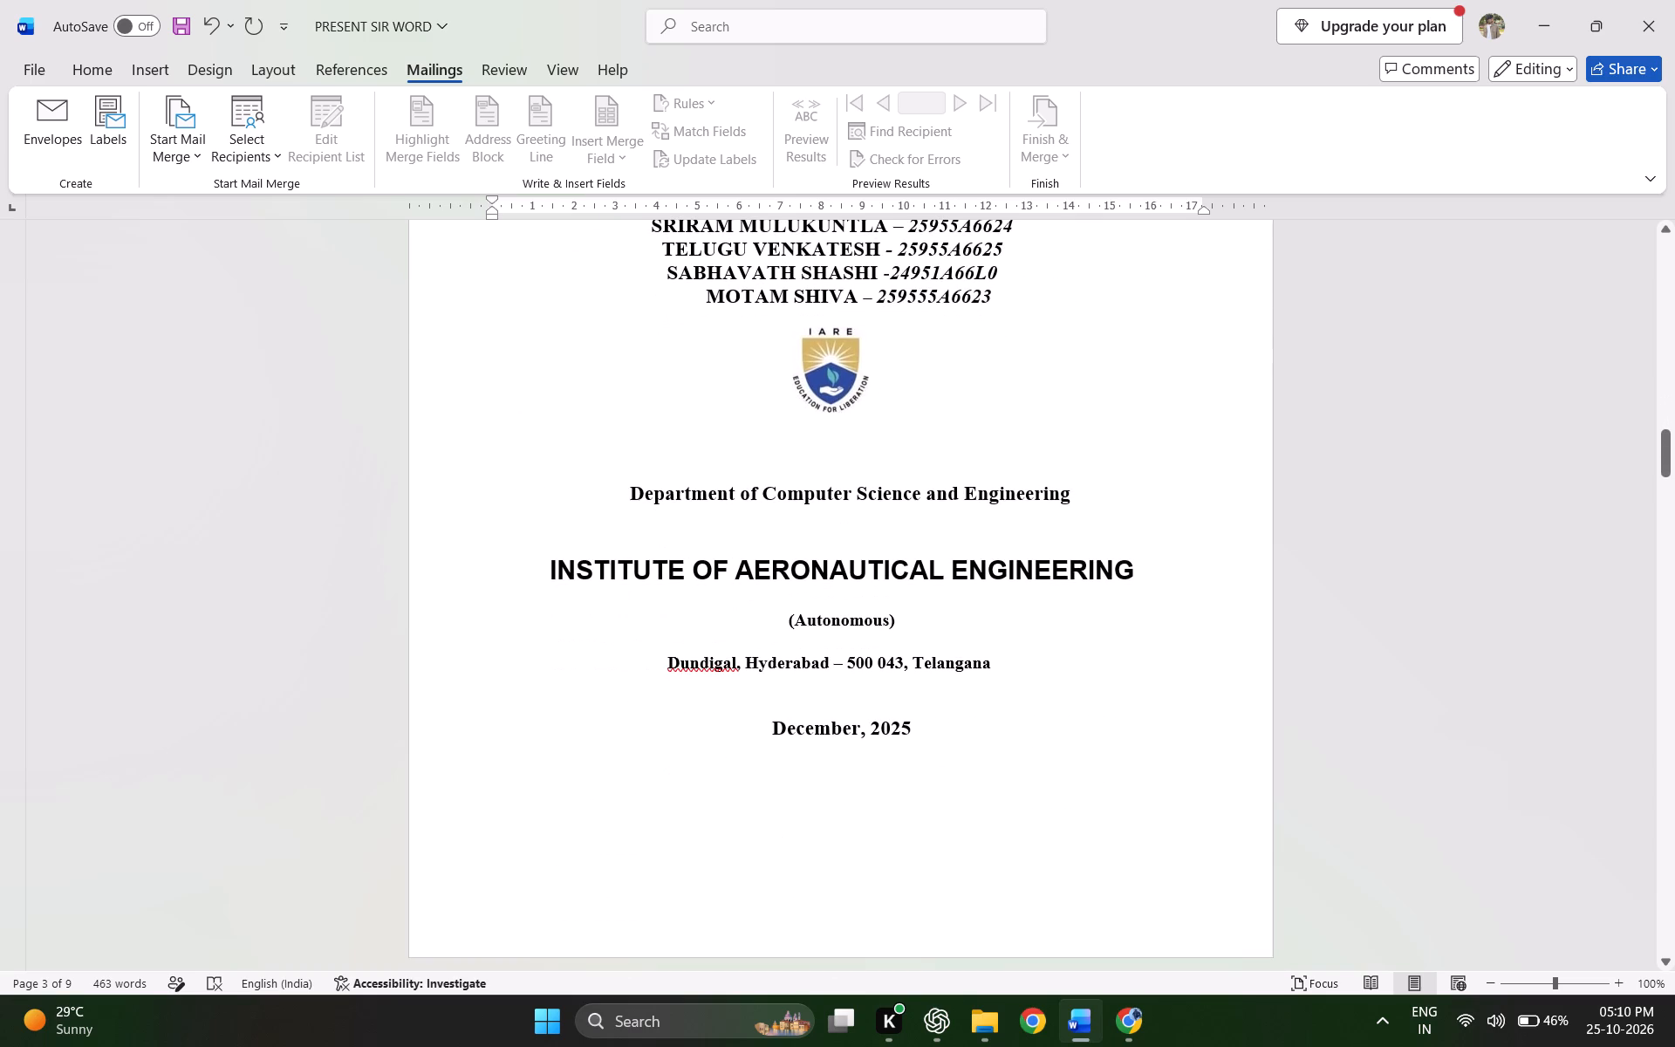
scroll(961, 665, up, 2)
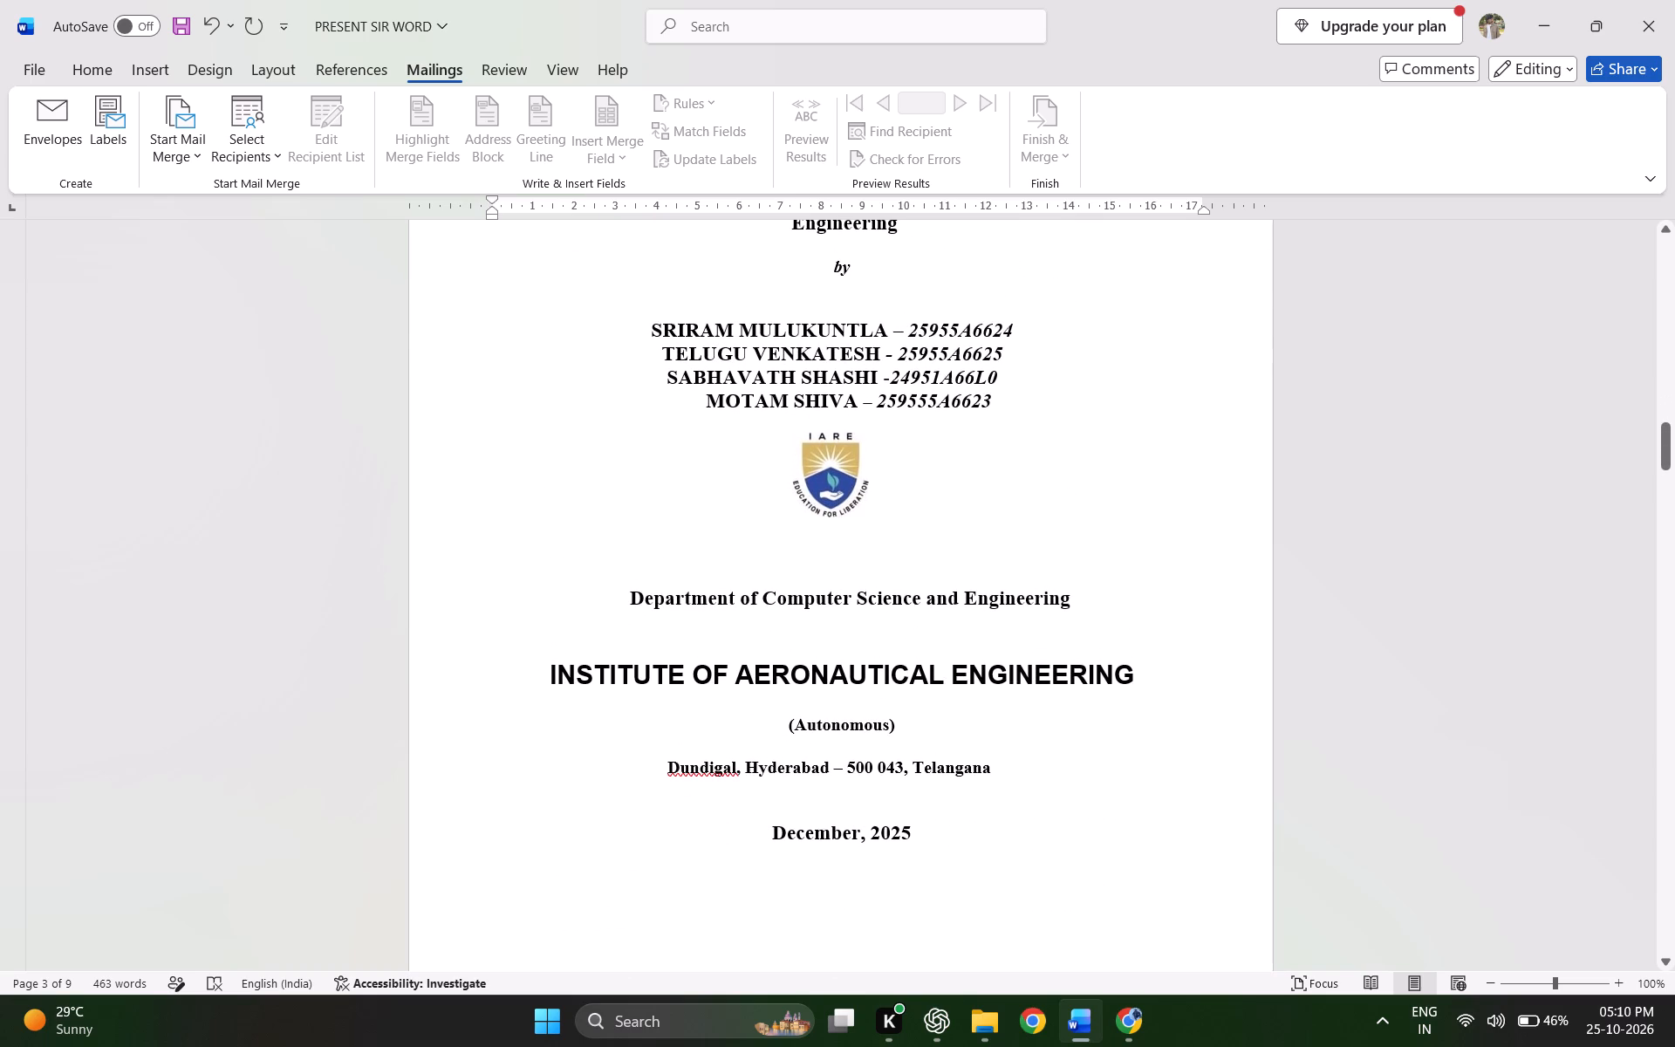
Insert a blank line between the last member's entry and the college logo on the inner title page.
click(1021, 401)
key(Return)
Show formatting marks and cut the long block of small empty paragraphs above the APPROVAL SHEET heading.
scroll(937, 565, up, 1)
scroll(937, 566, down, 4)
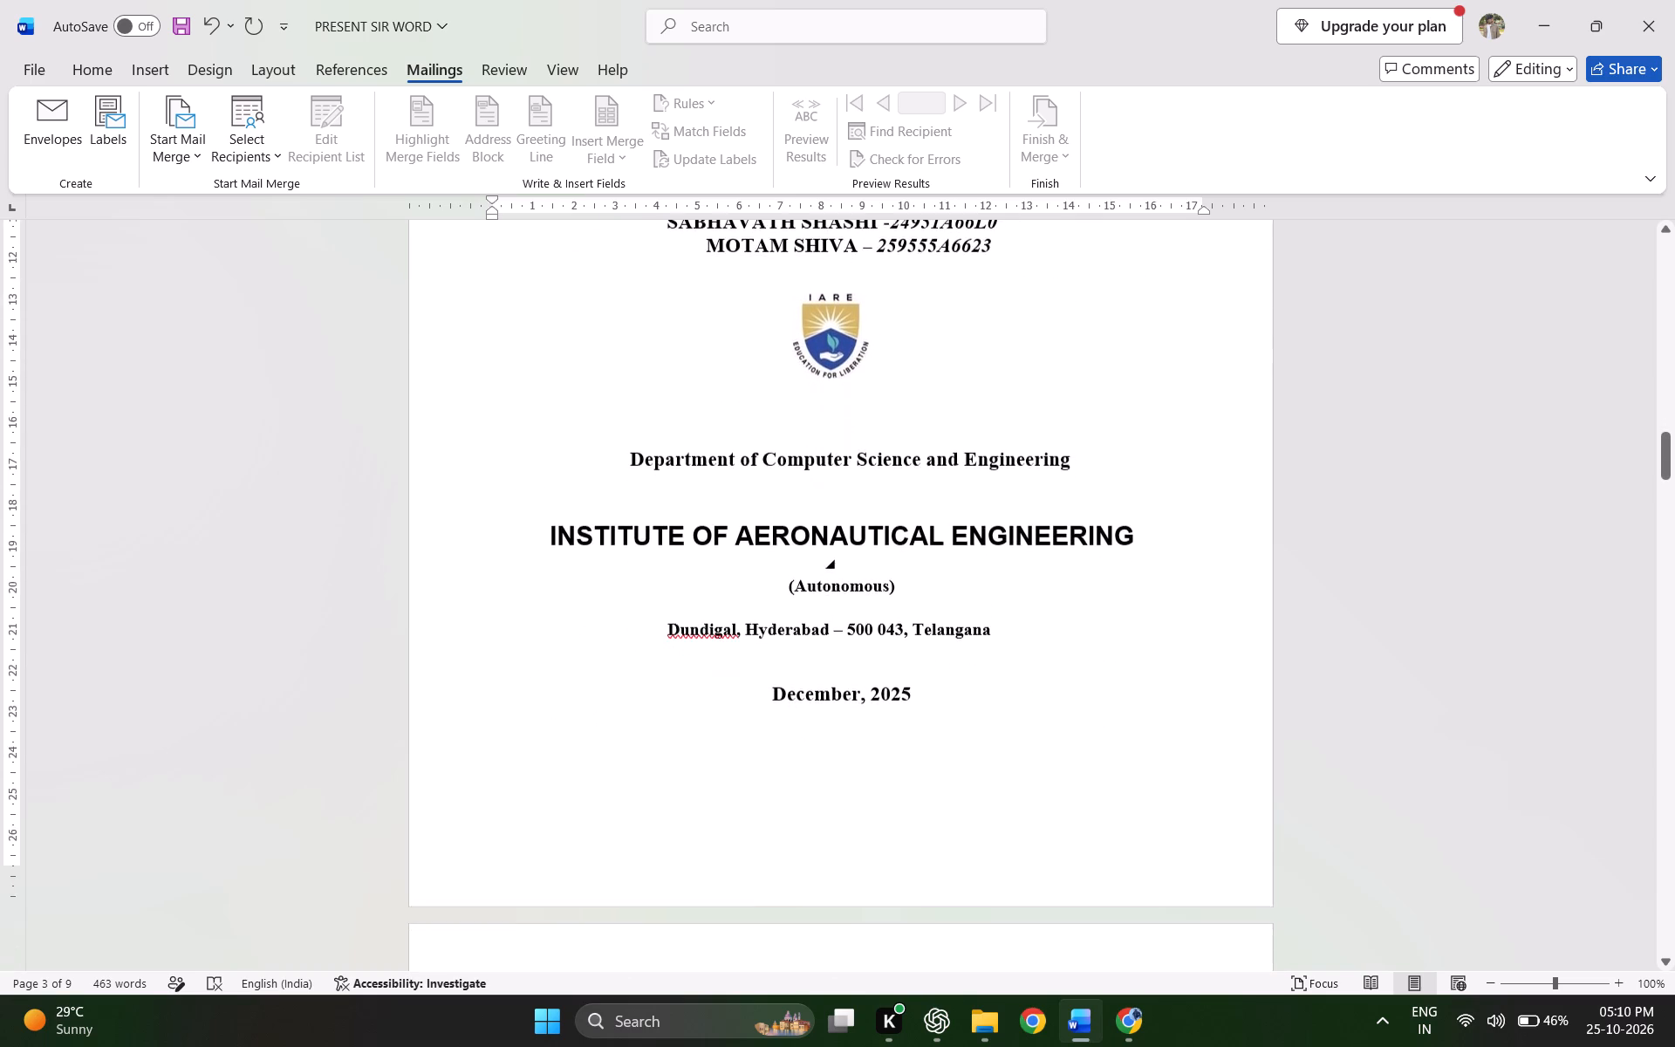
scroll(916, 571, down, 19)
scroll(905, 581, down, 6)
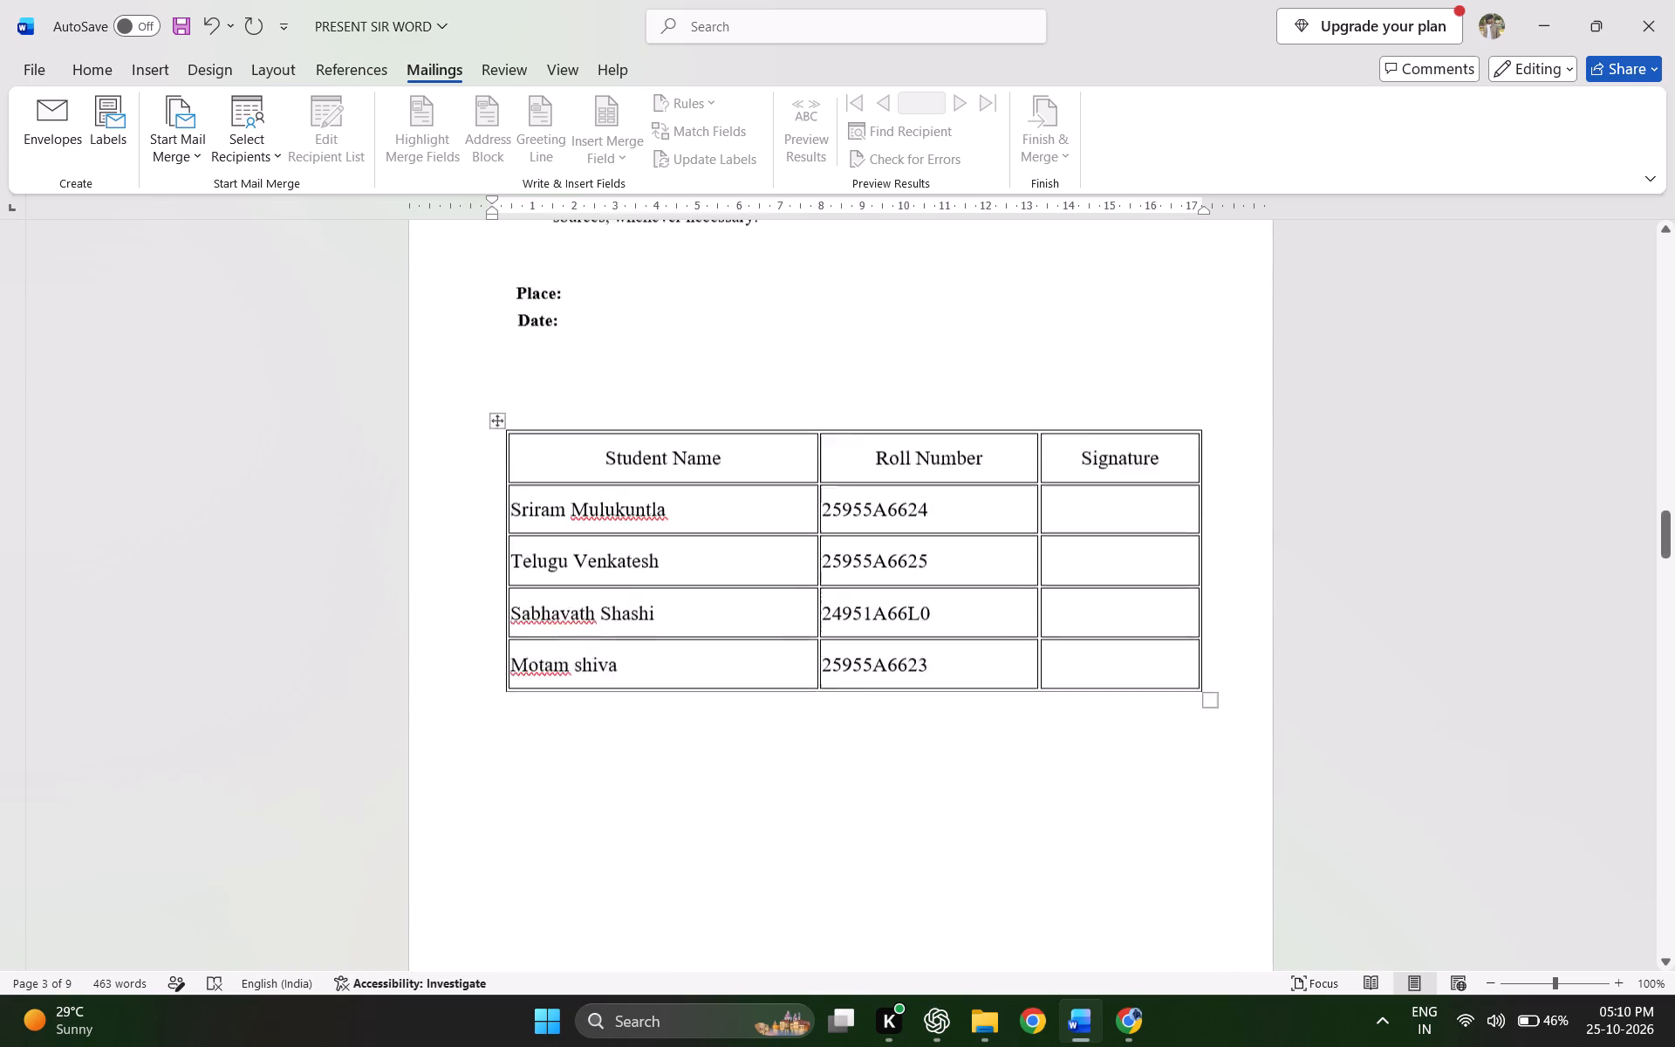
scroll(905, 582, down, 14)
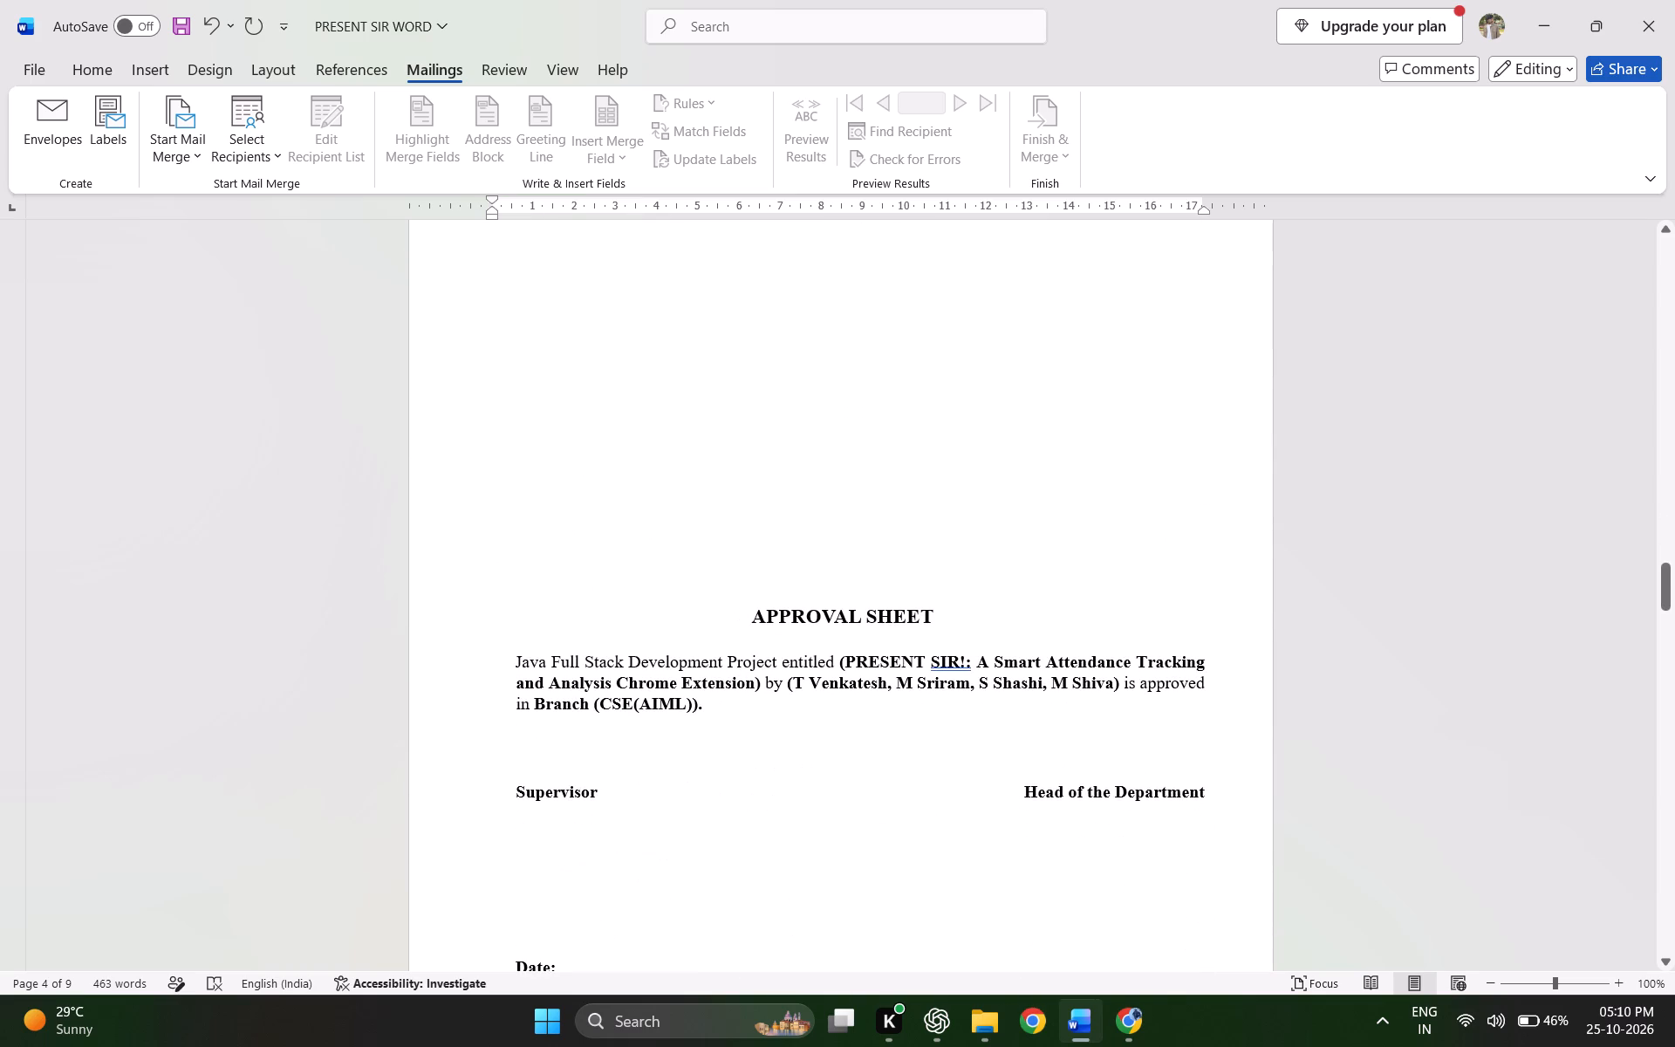
drag(810, 580, 775, 524)
drag(730, 525, 727, 510)
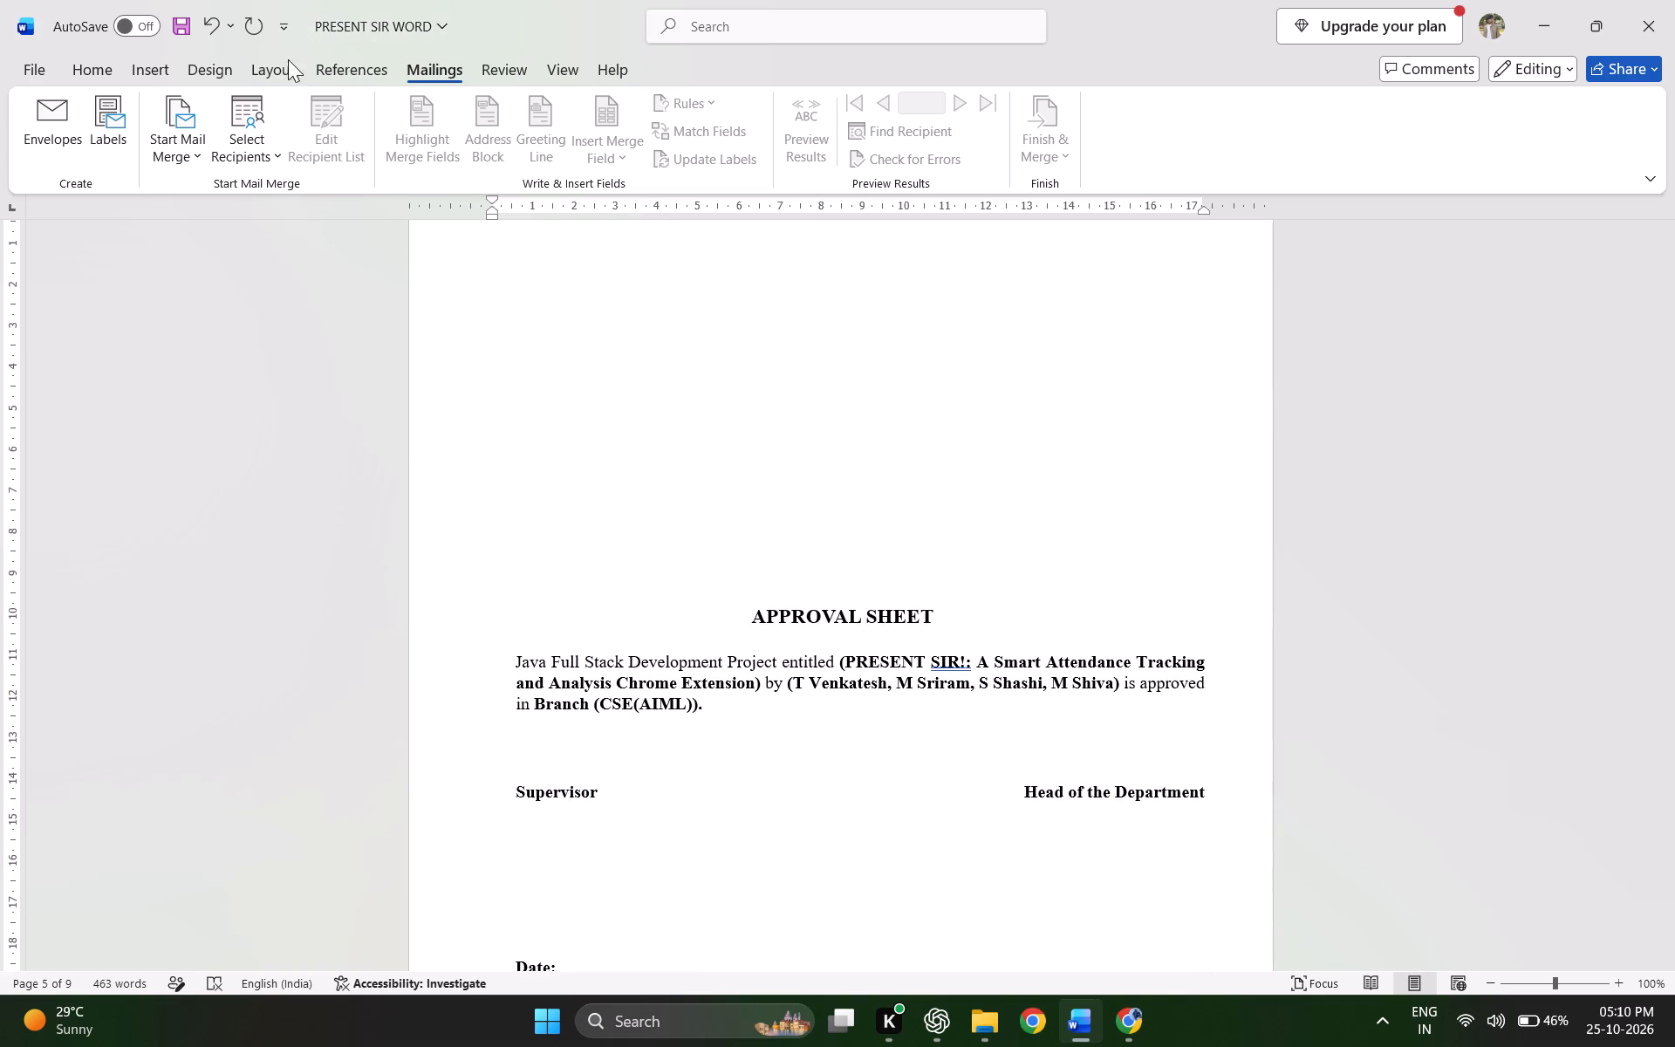
click(107, 74)
click(777, 118)
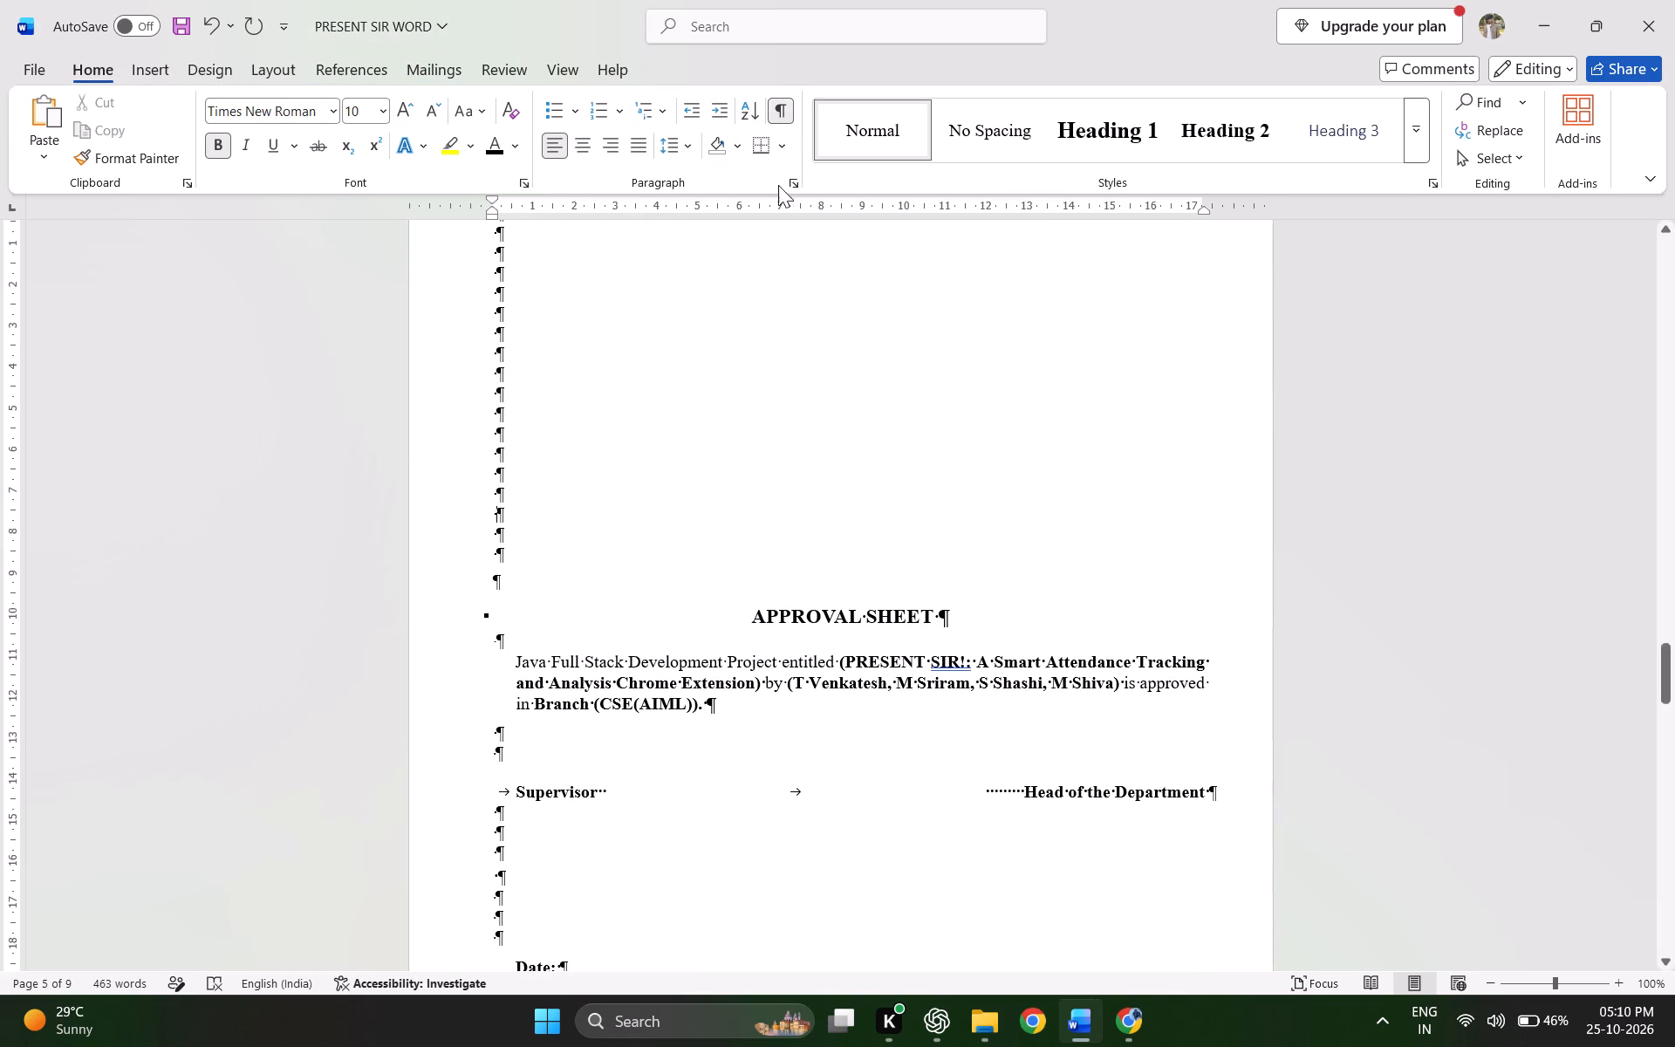
scroll(665, 510, up, 2)
click(519, 665)
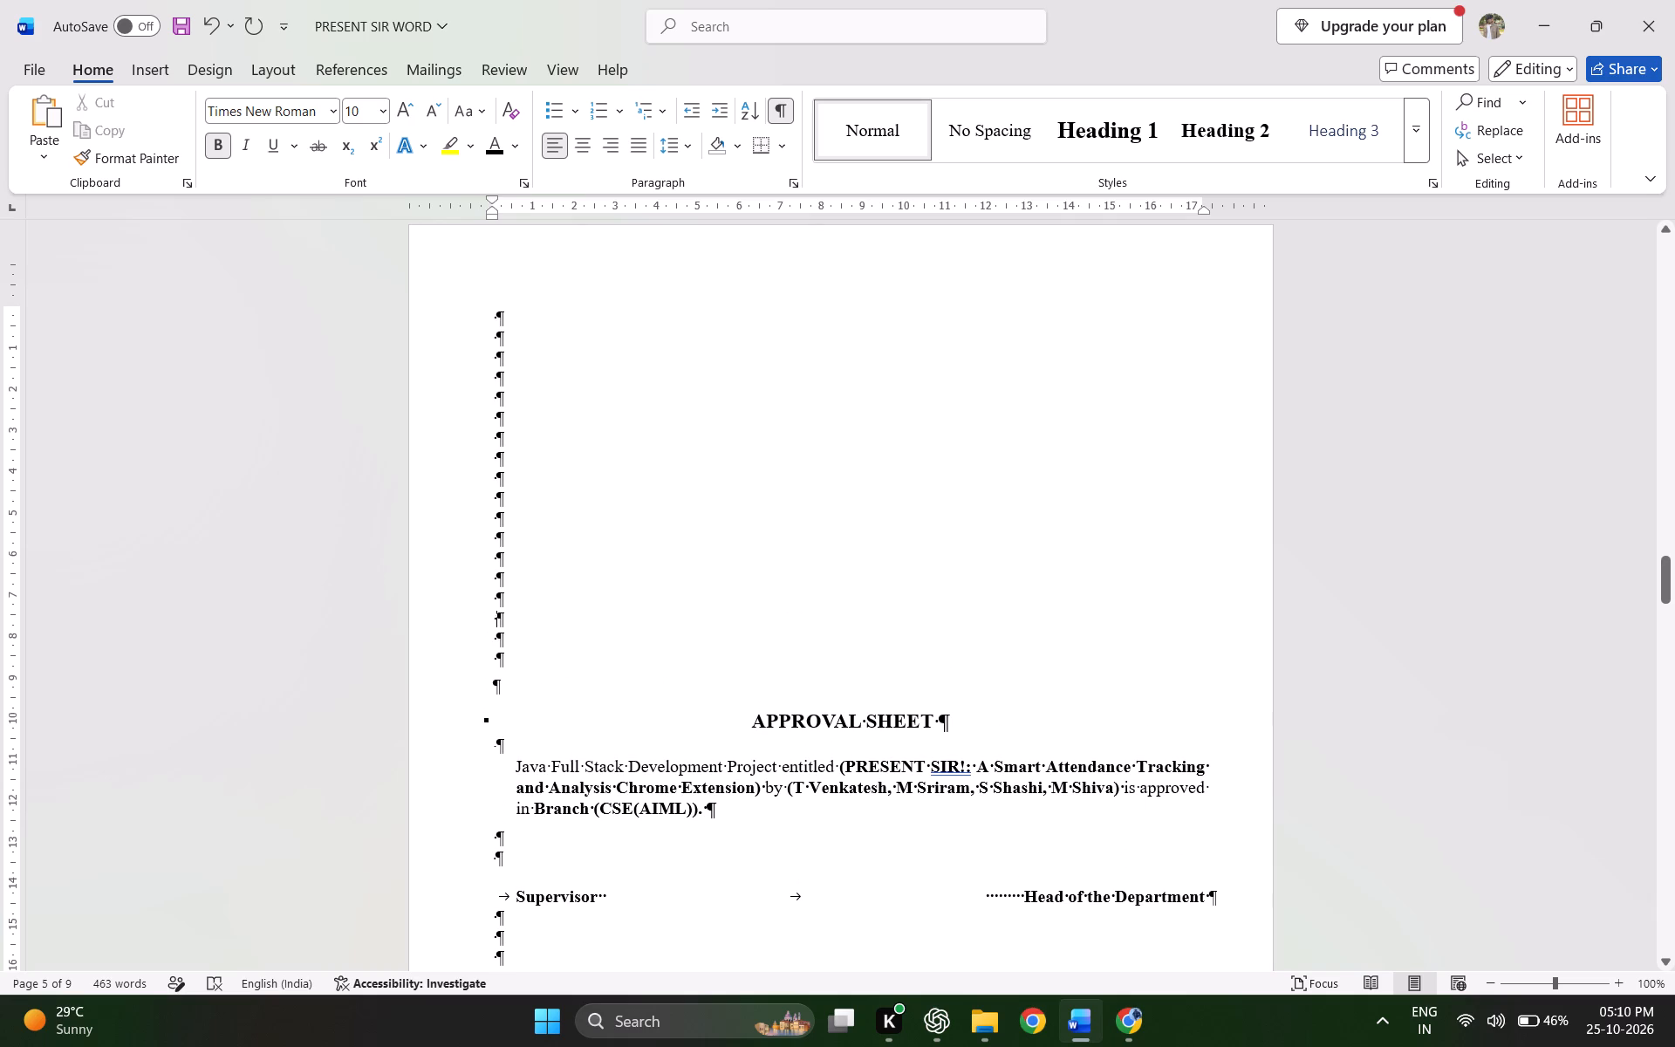
drag(521, 687, 487, 318)
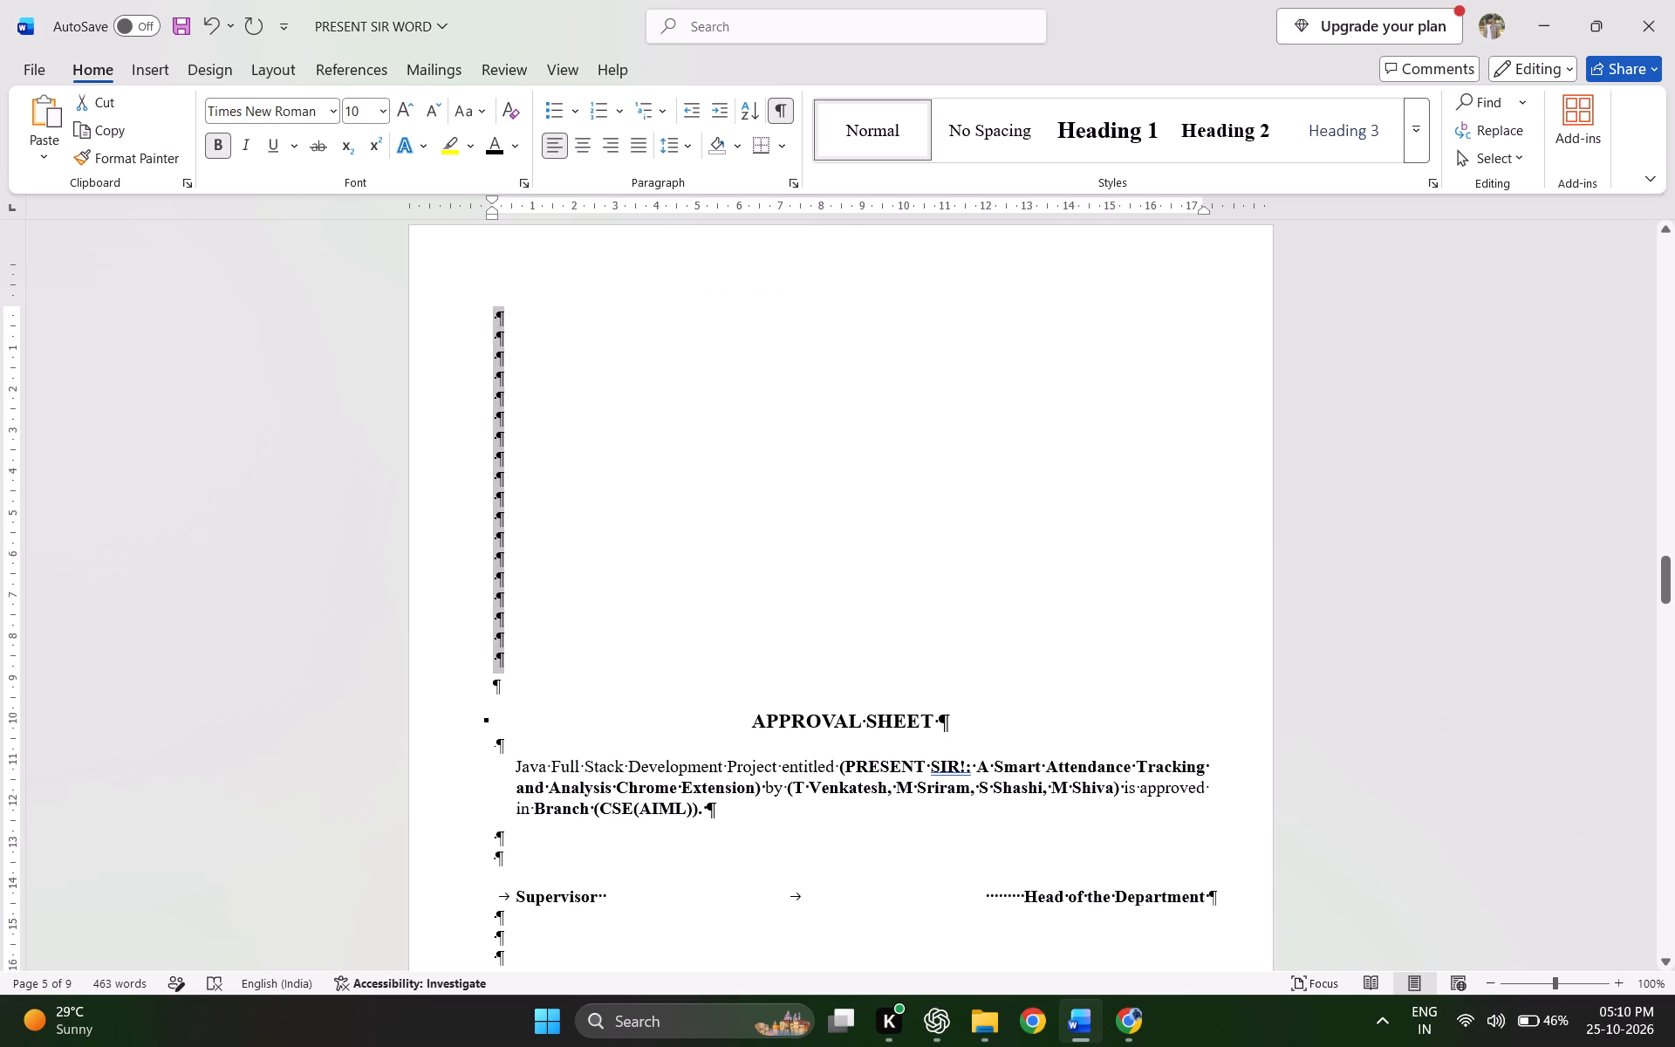
key(ctrl+x)
Cut the remaining empty paragraph directly above the APPROVAL SHEET heading and hide the formatting marks.
drag(521, 315, 478, 319)
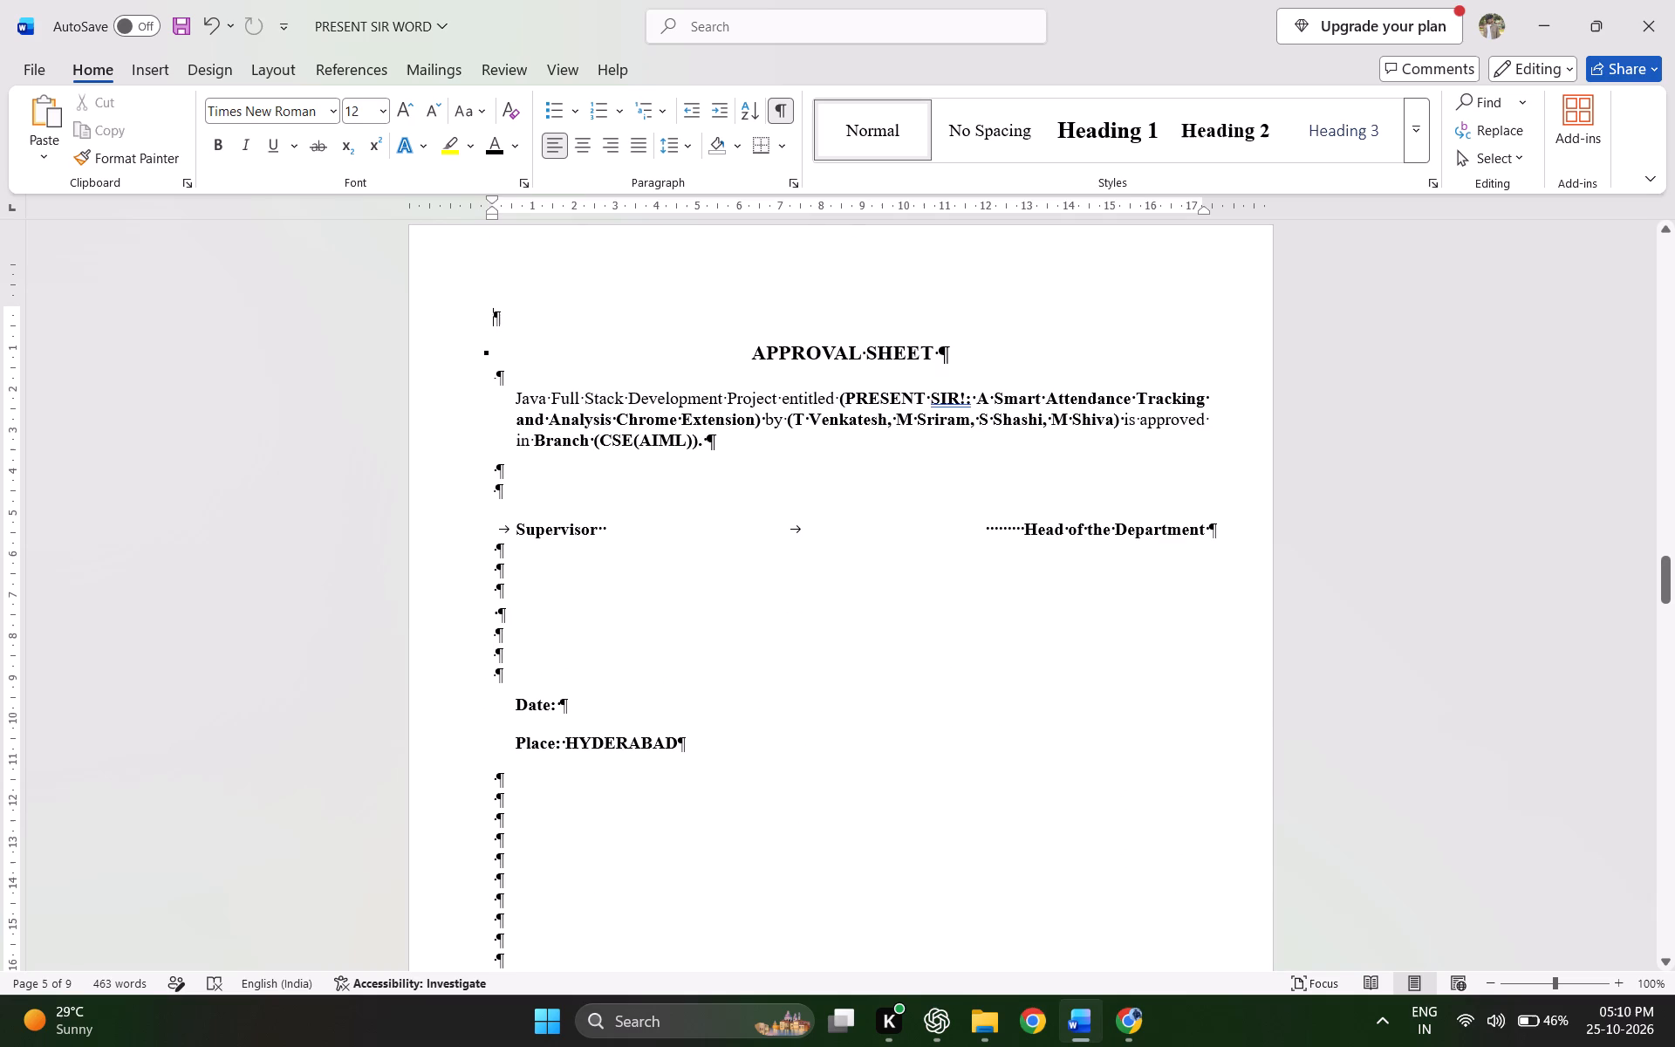
click(550, 322)
double_click(489, 315)
click(495, 315)
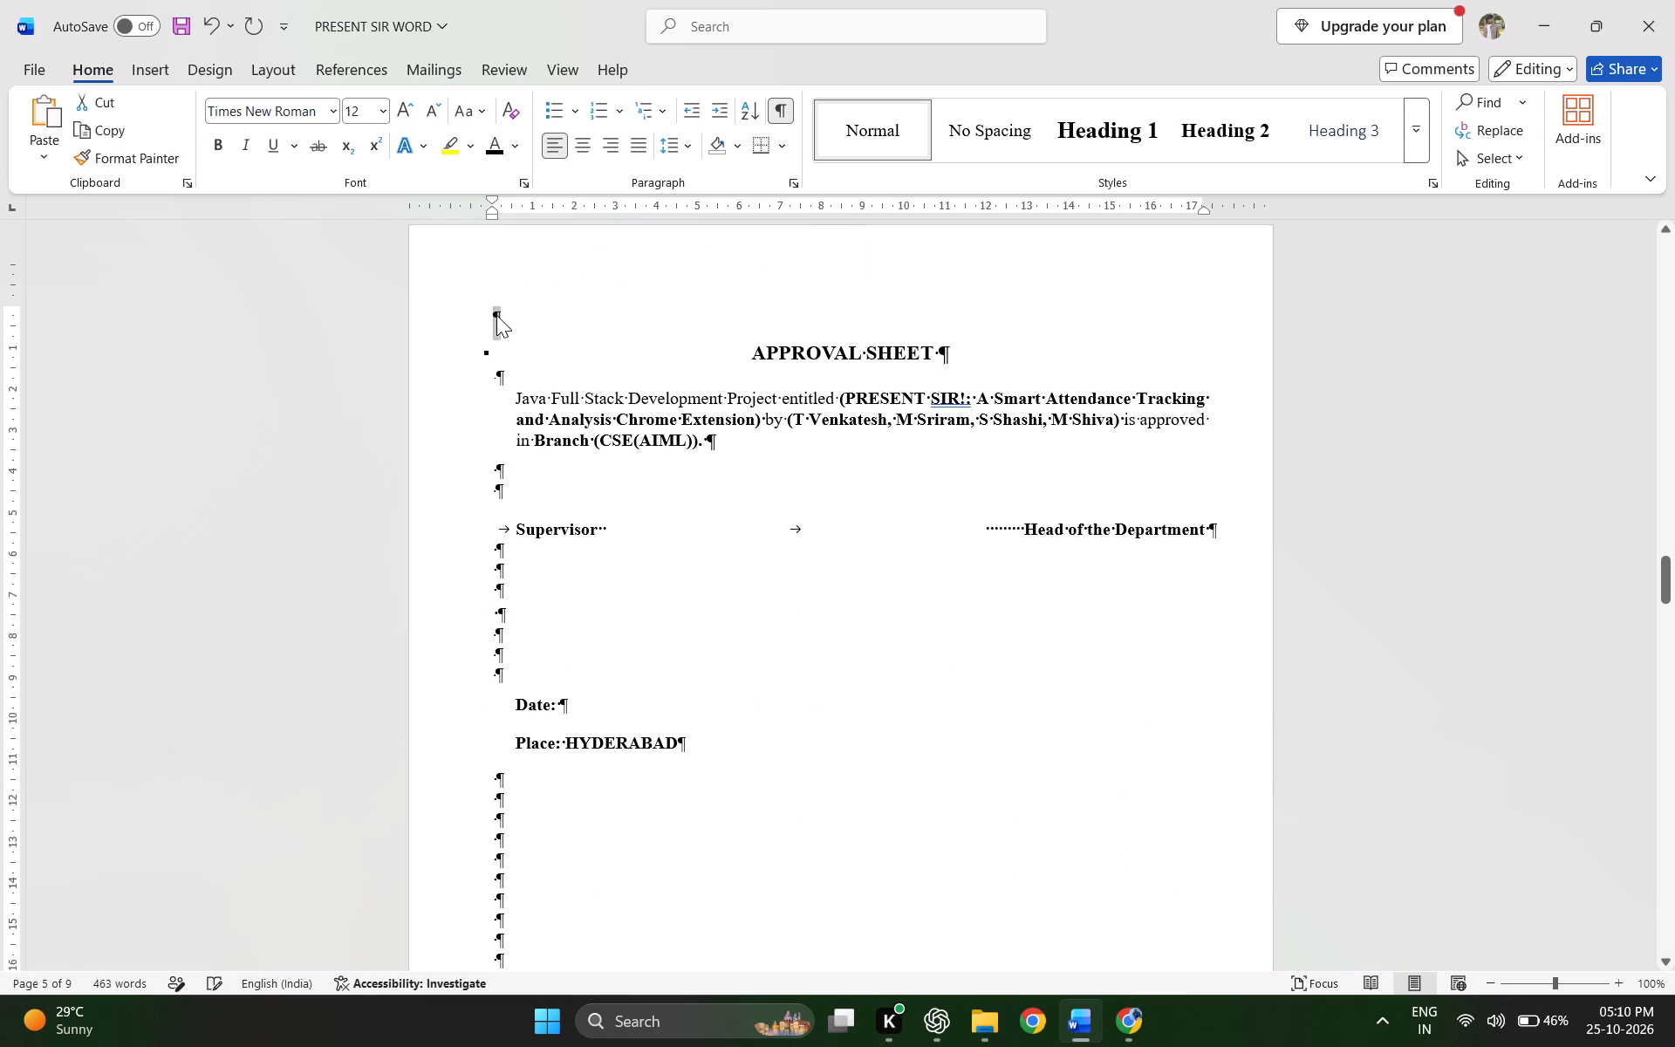
triple_click(510, 320)
key(ctrl+x)
click(778, 113)
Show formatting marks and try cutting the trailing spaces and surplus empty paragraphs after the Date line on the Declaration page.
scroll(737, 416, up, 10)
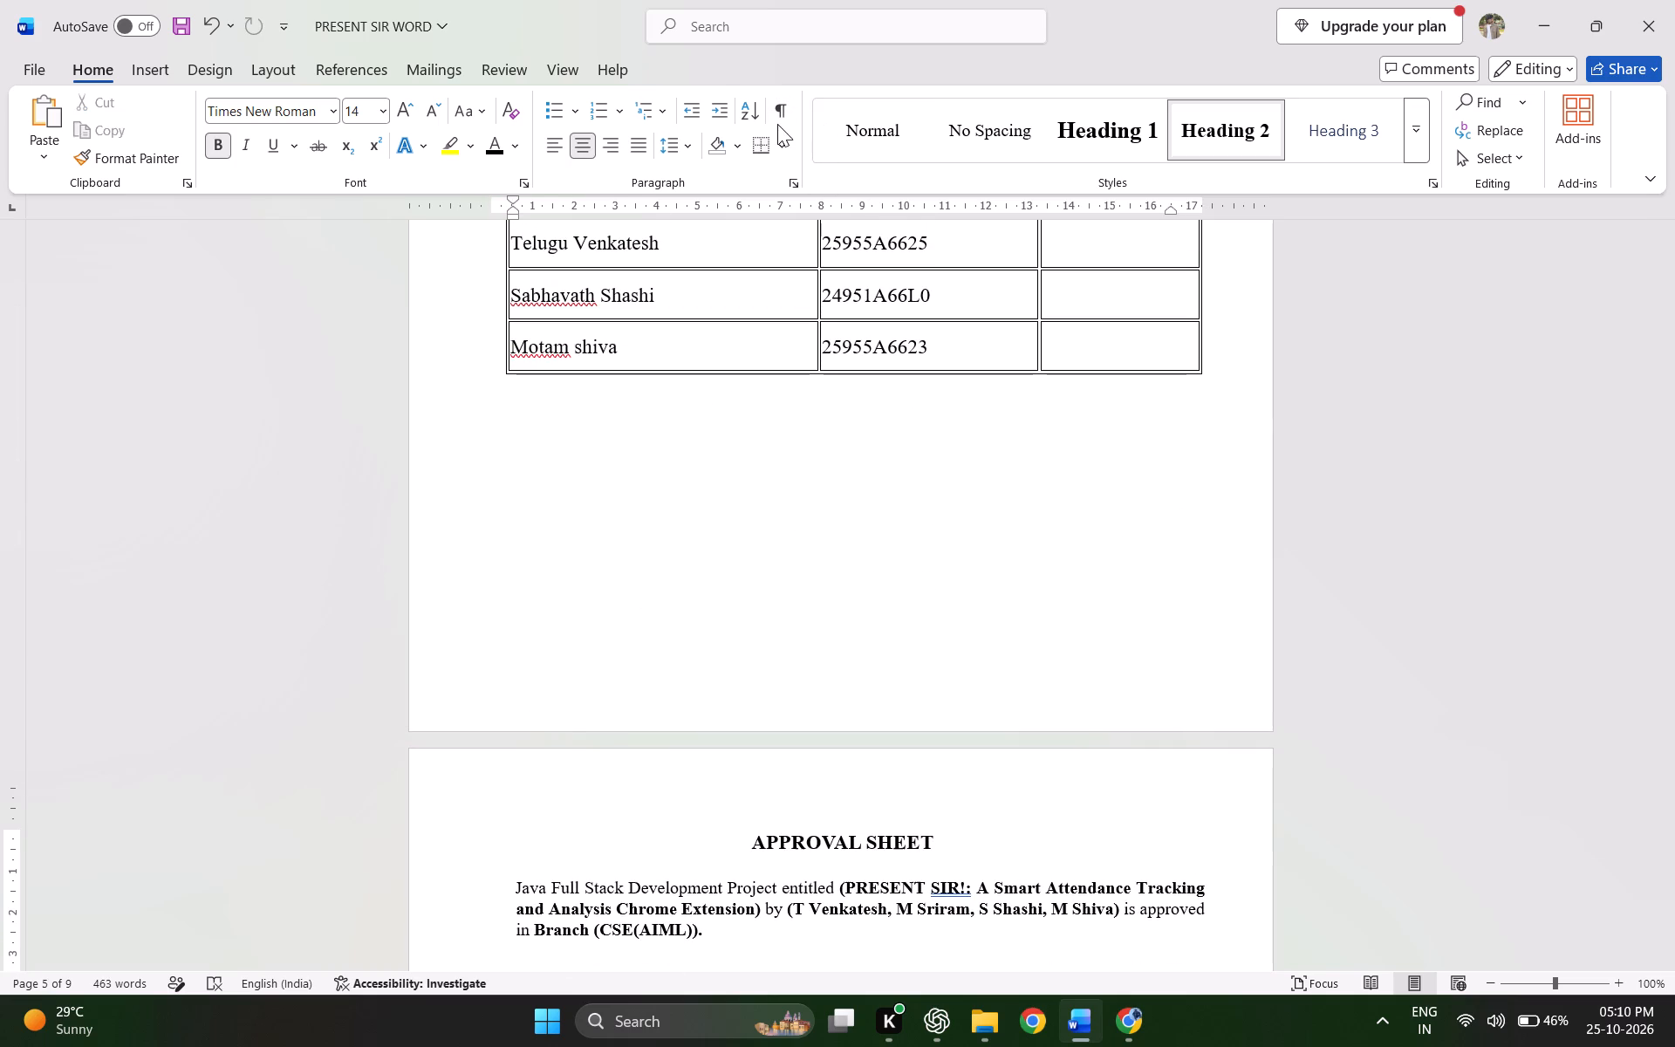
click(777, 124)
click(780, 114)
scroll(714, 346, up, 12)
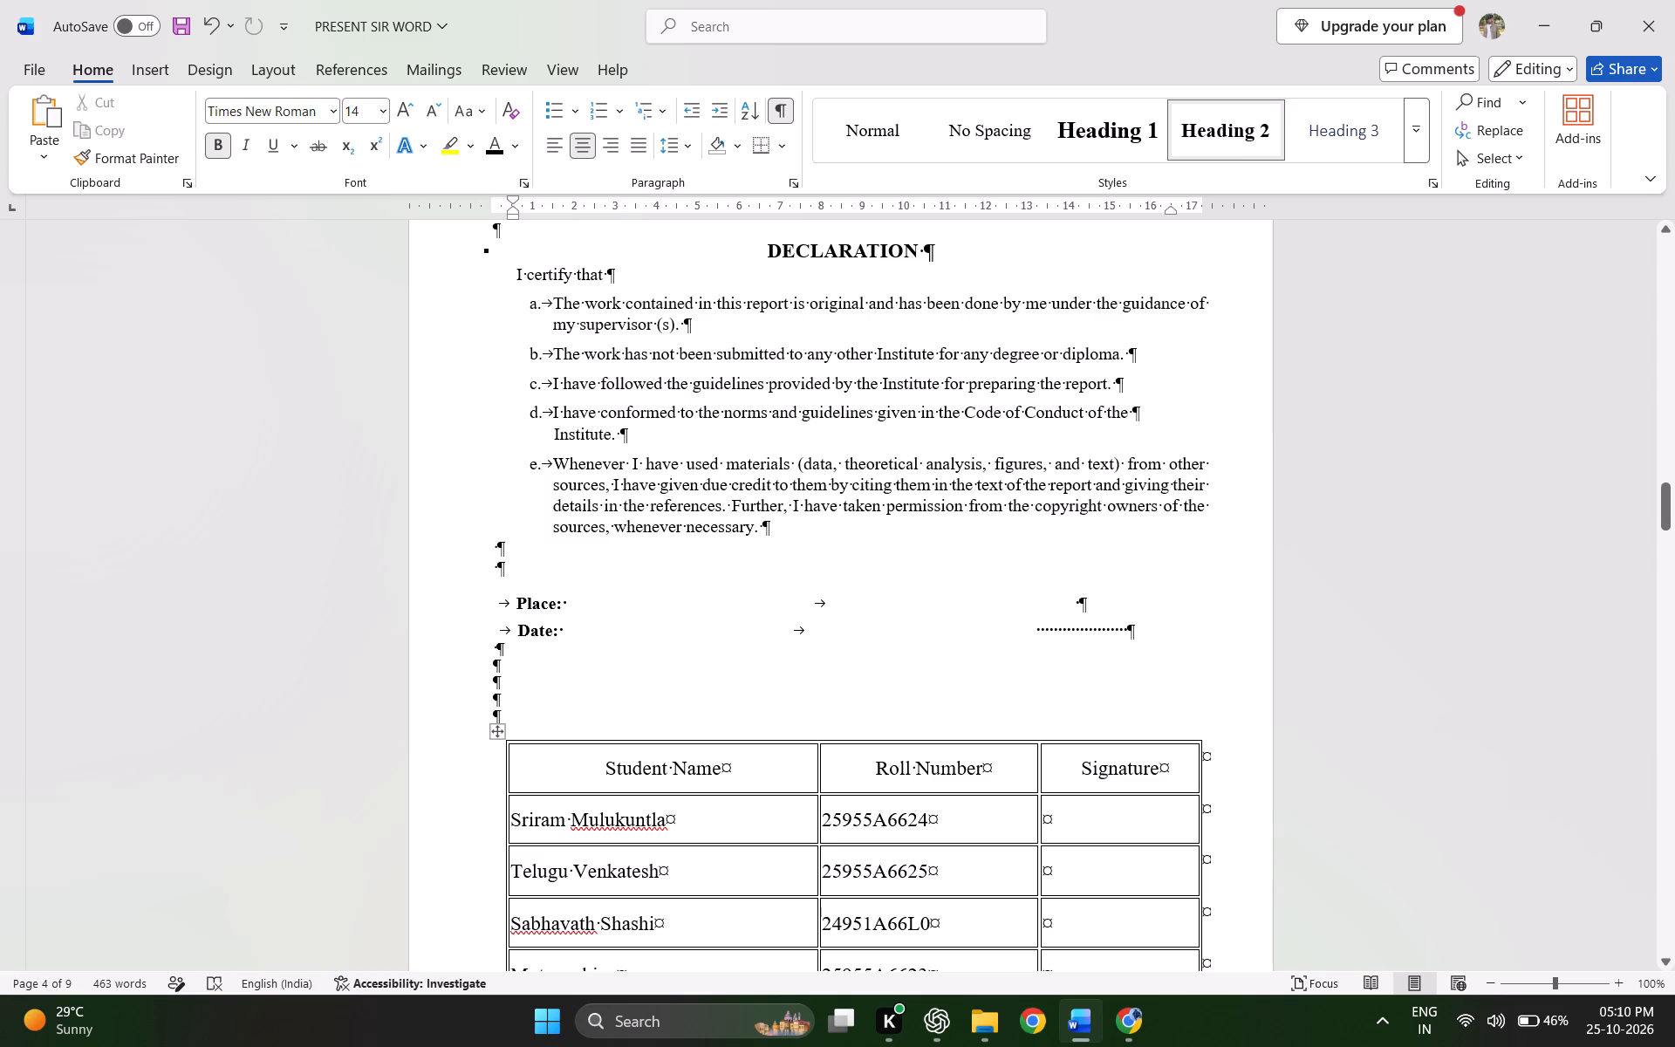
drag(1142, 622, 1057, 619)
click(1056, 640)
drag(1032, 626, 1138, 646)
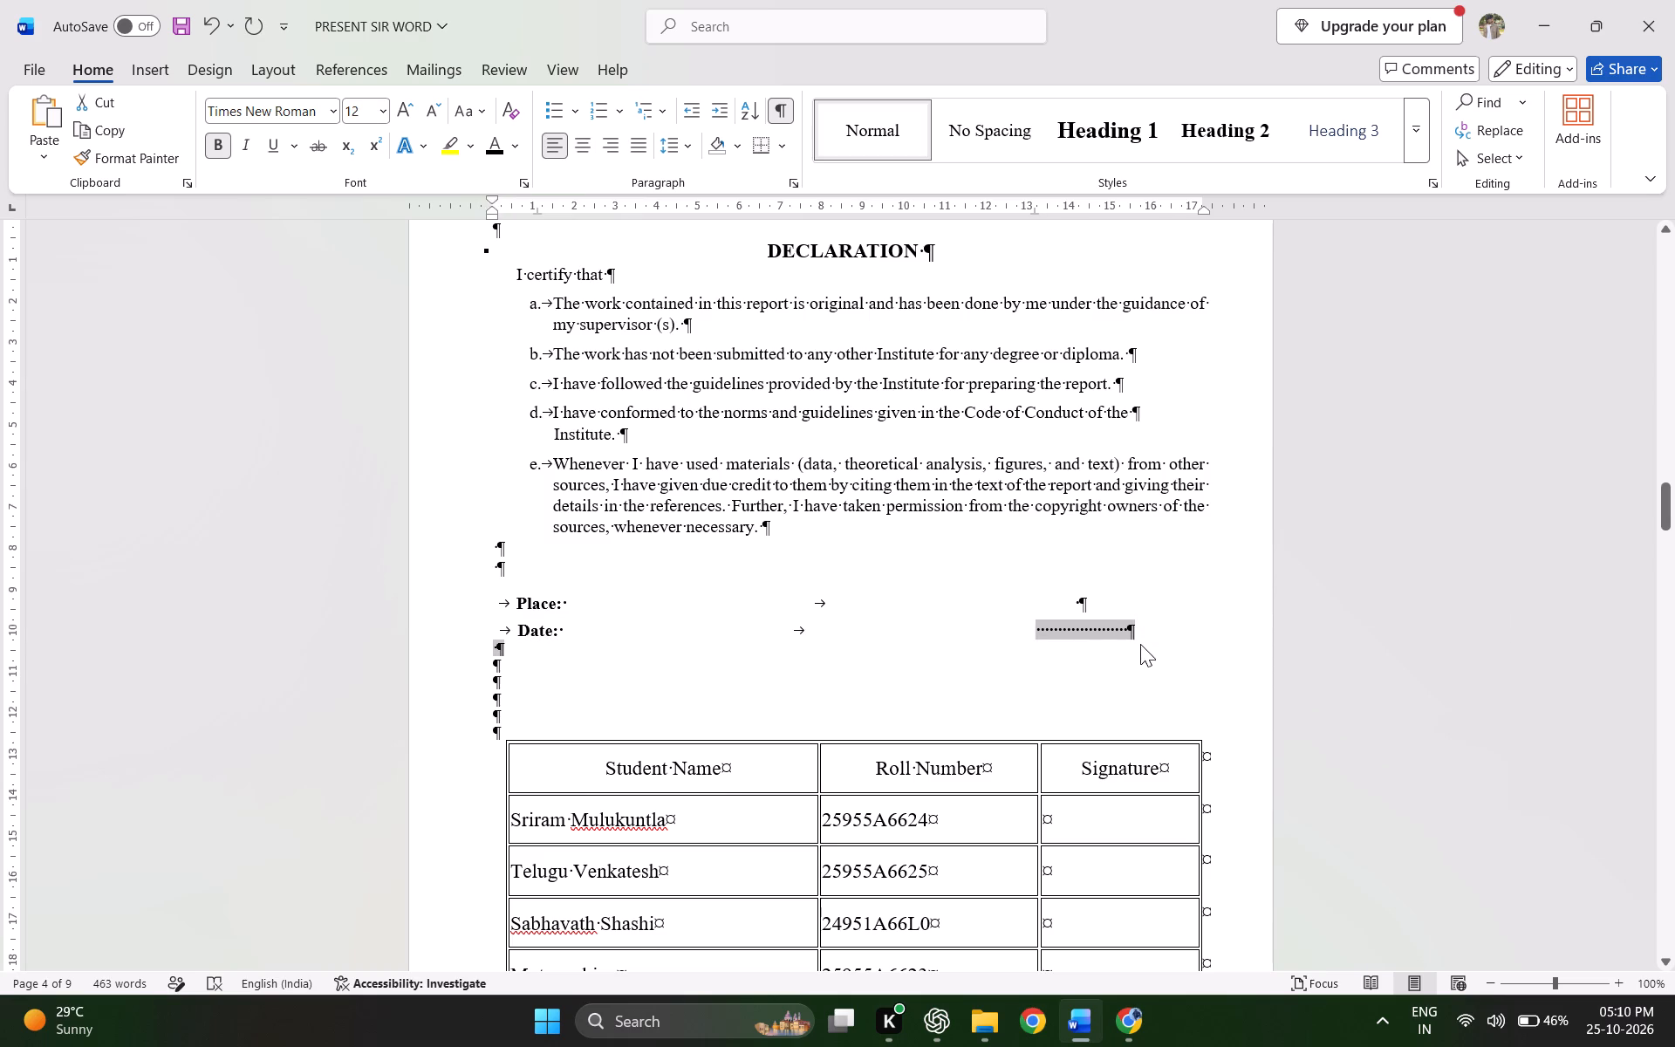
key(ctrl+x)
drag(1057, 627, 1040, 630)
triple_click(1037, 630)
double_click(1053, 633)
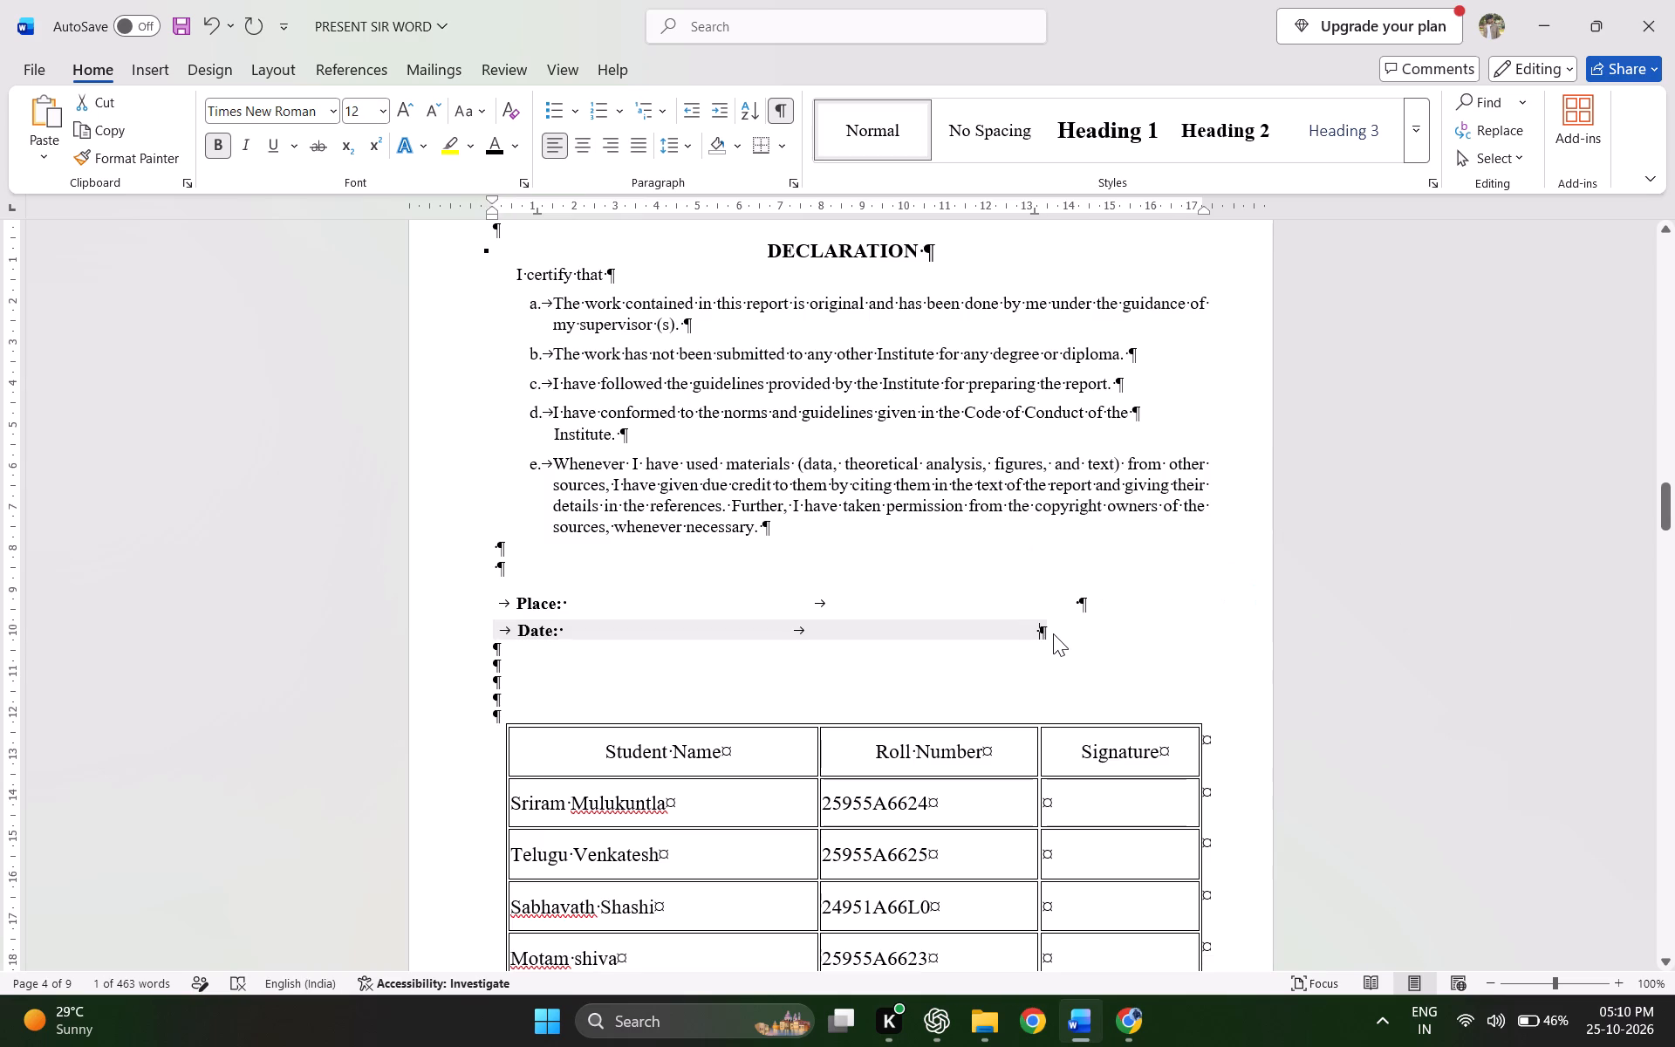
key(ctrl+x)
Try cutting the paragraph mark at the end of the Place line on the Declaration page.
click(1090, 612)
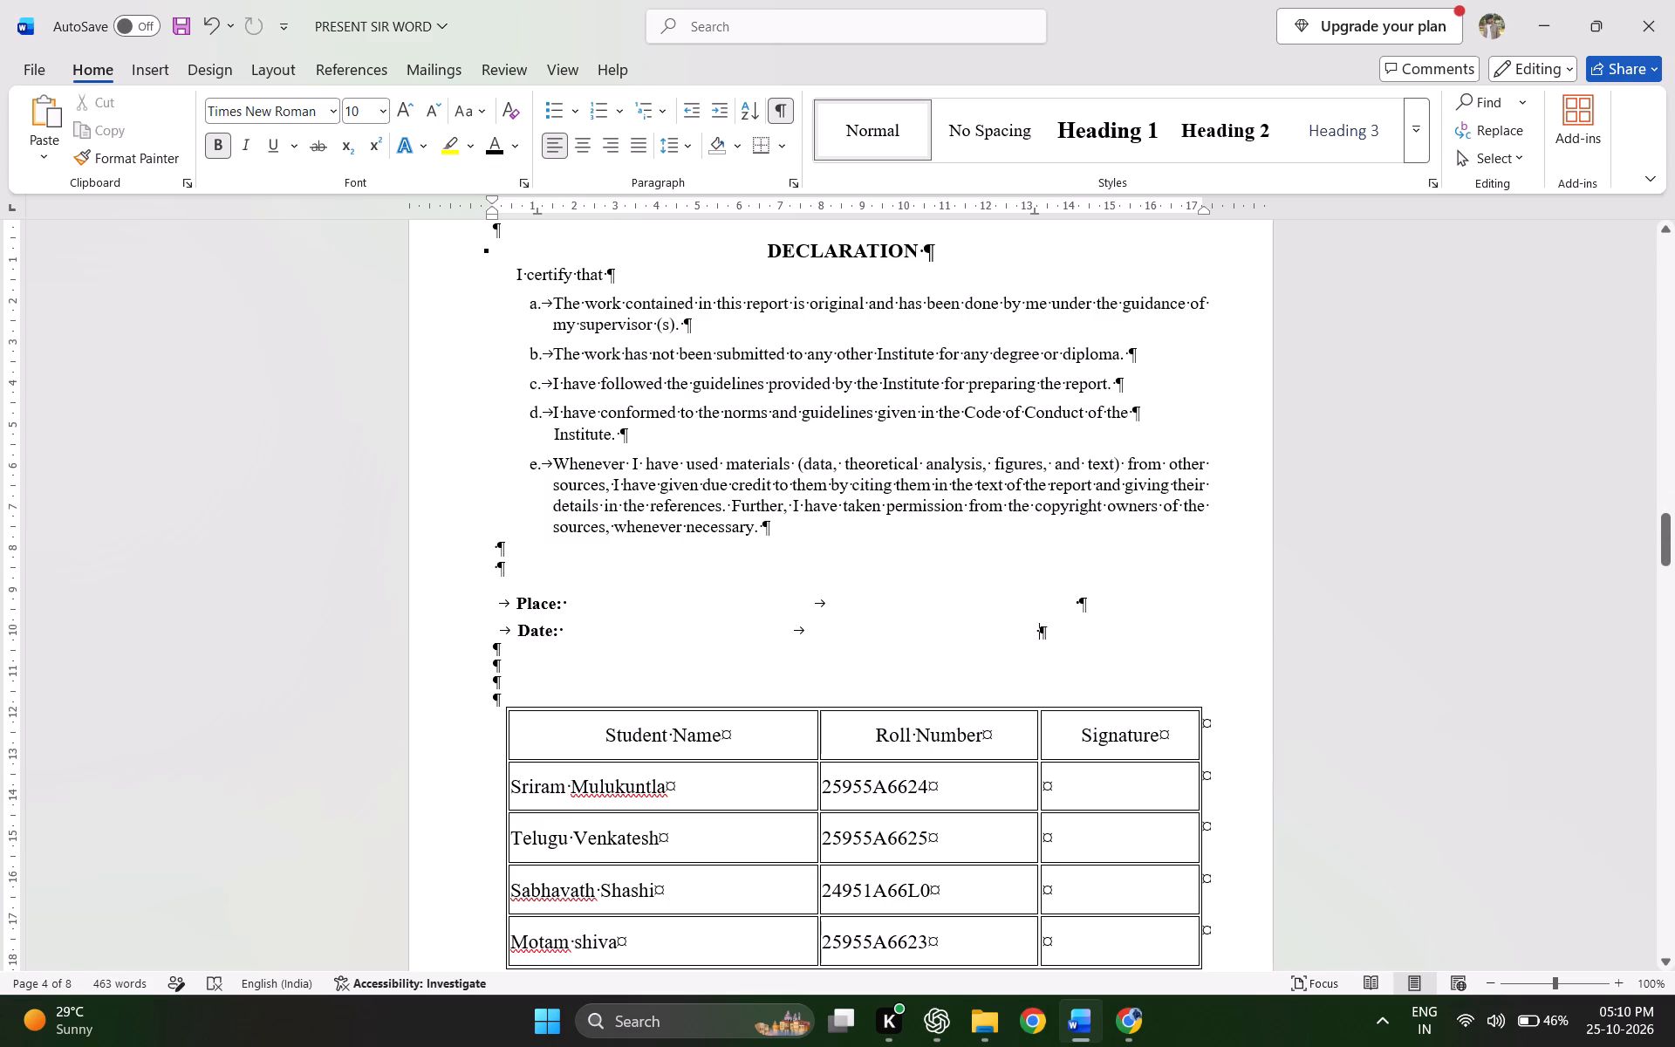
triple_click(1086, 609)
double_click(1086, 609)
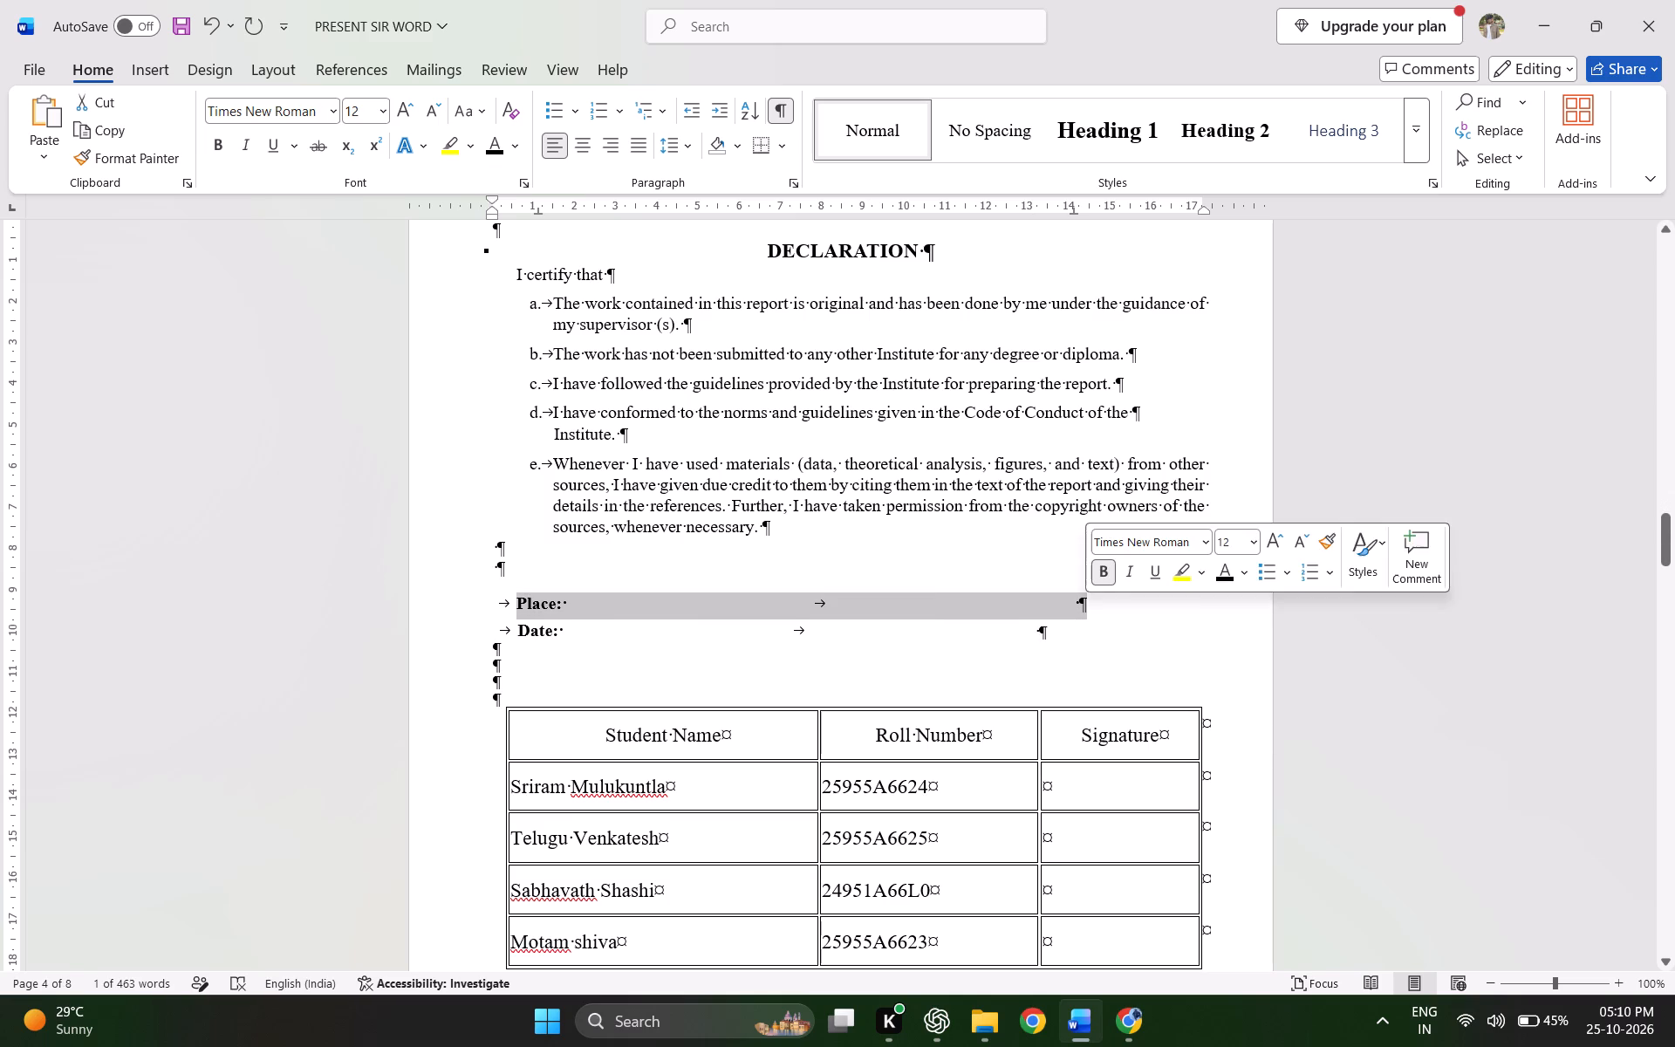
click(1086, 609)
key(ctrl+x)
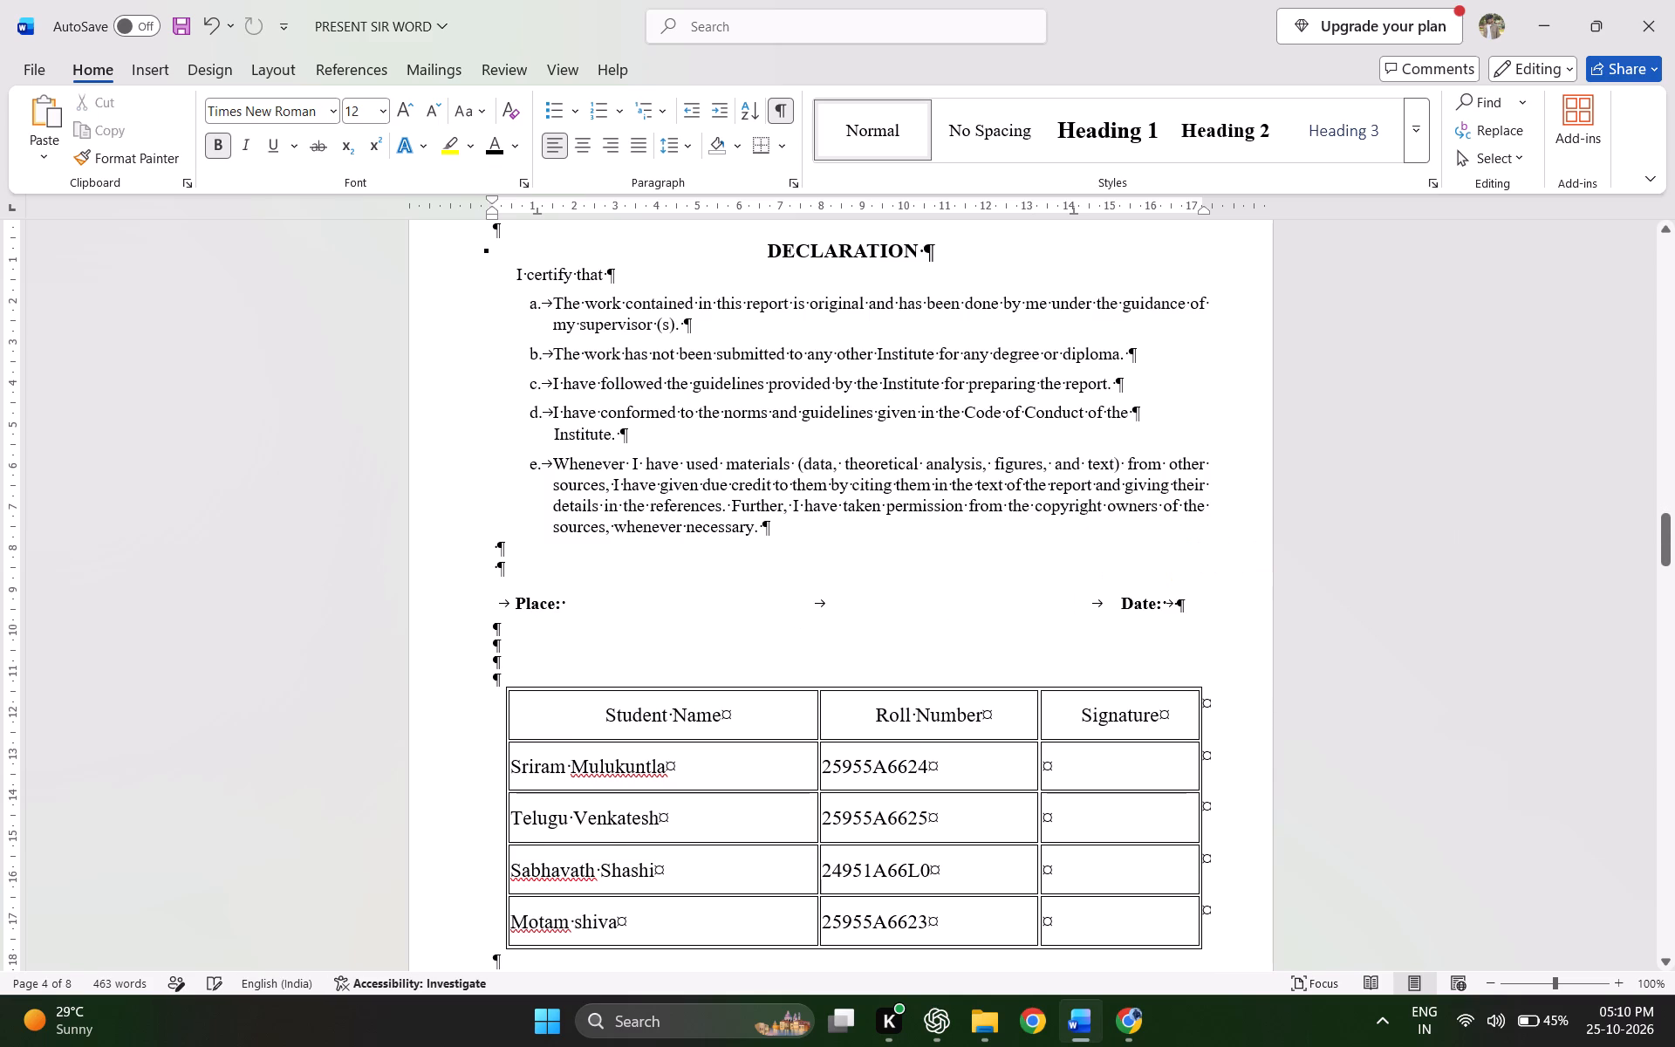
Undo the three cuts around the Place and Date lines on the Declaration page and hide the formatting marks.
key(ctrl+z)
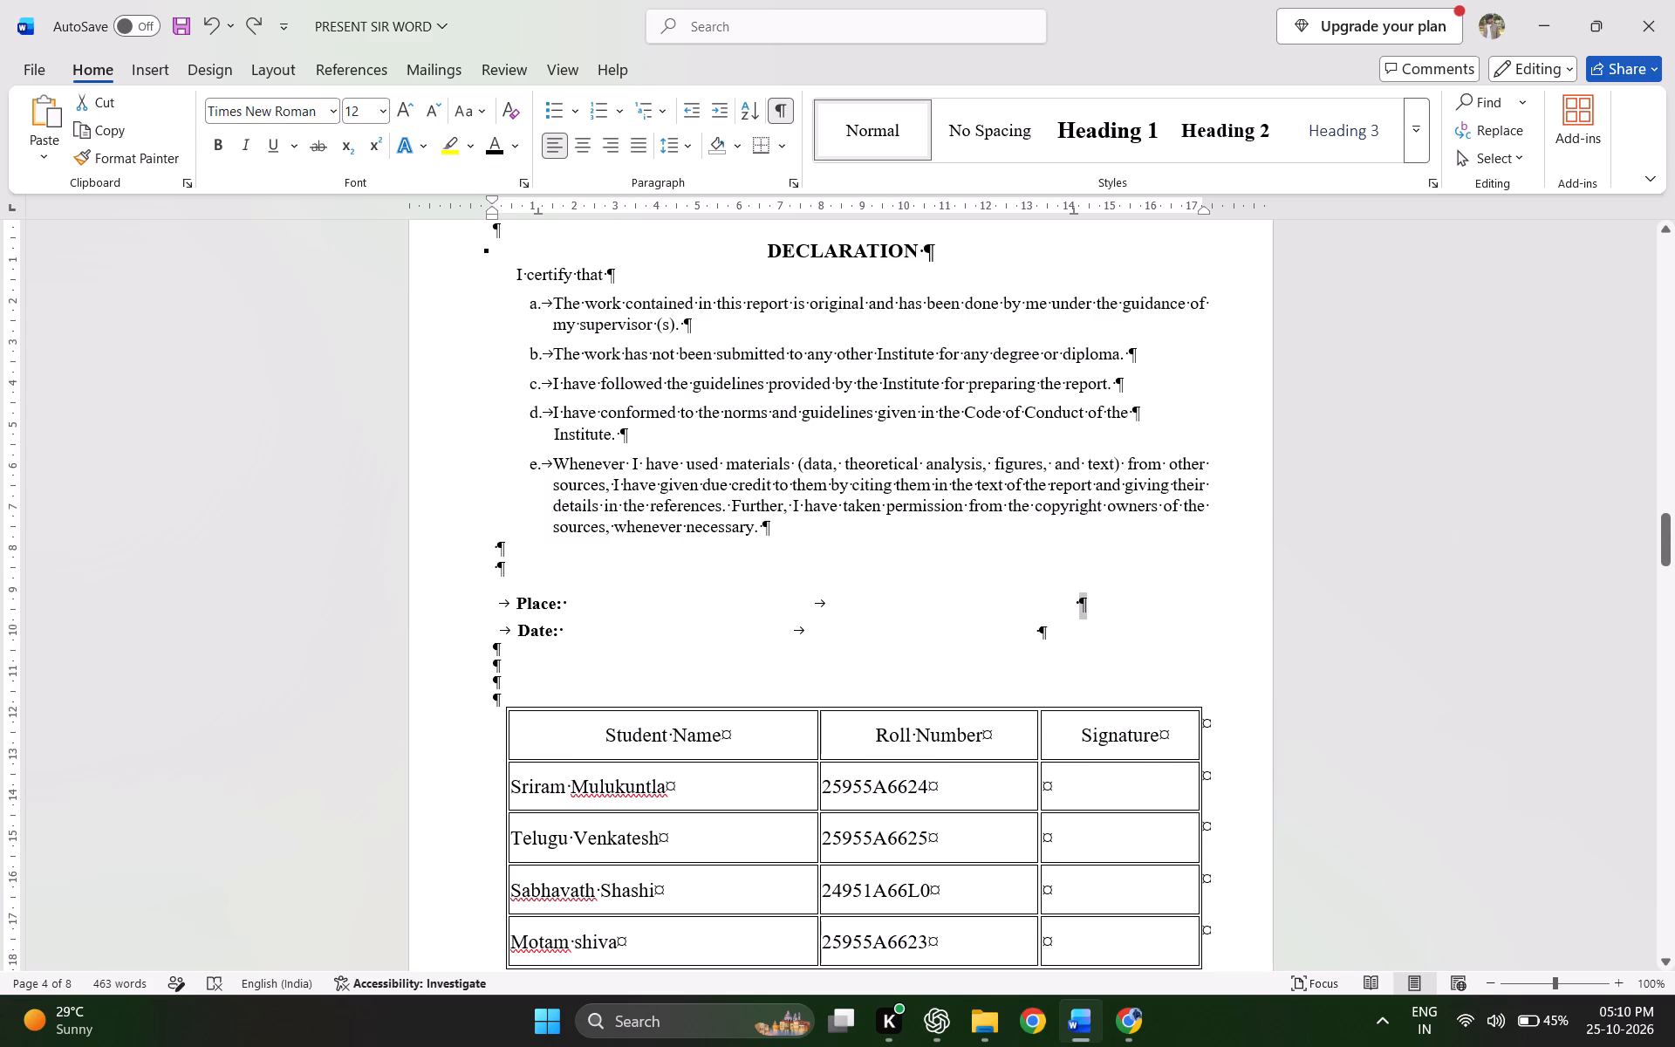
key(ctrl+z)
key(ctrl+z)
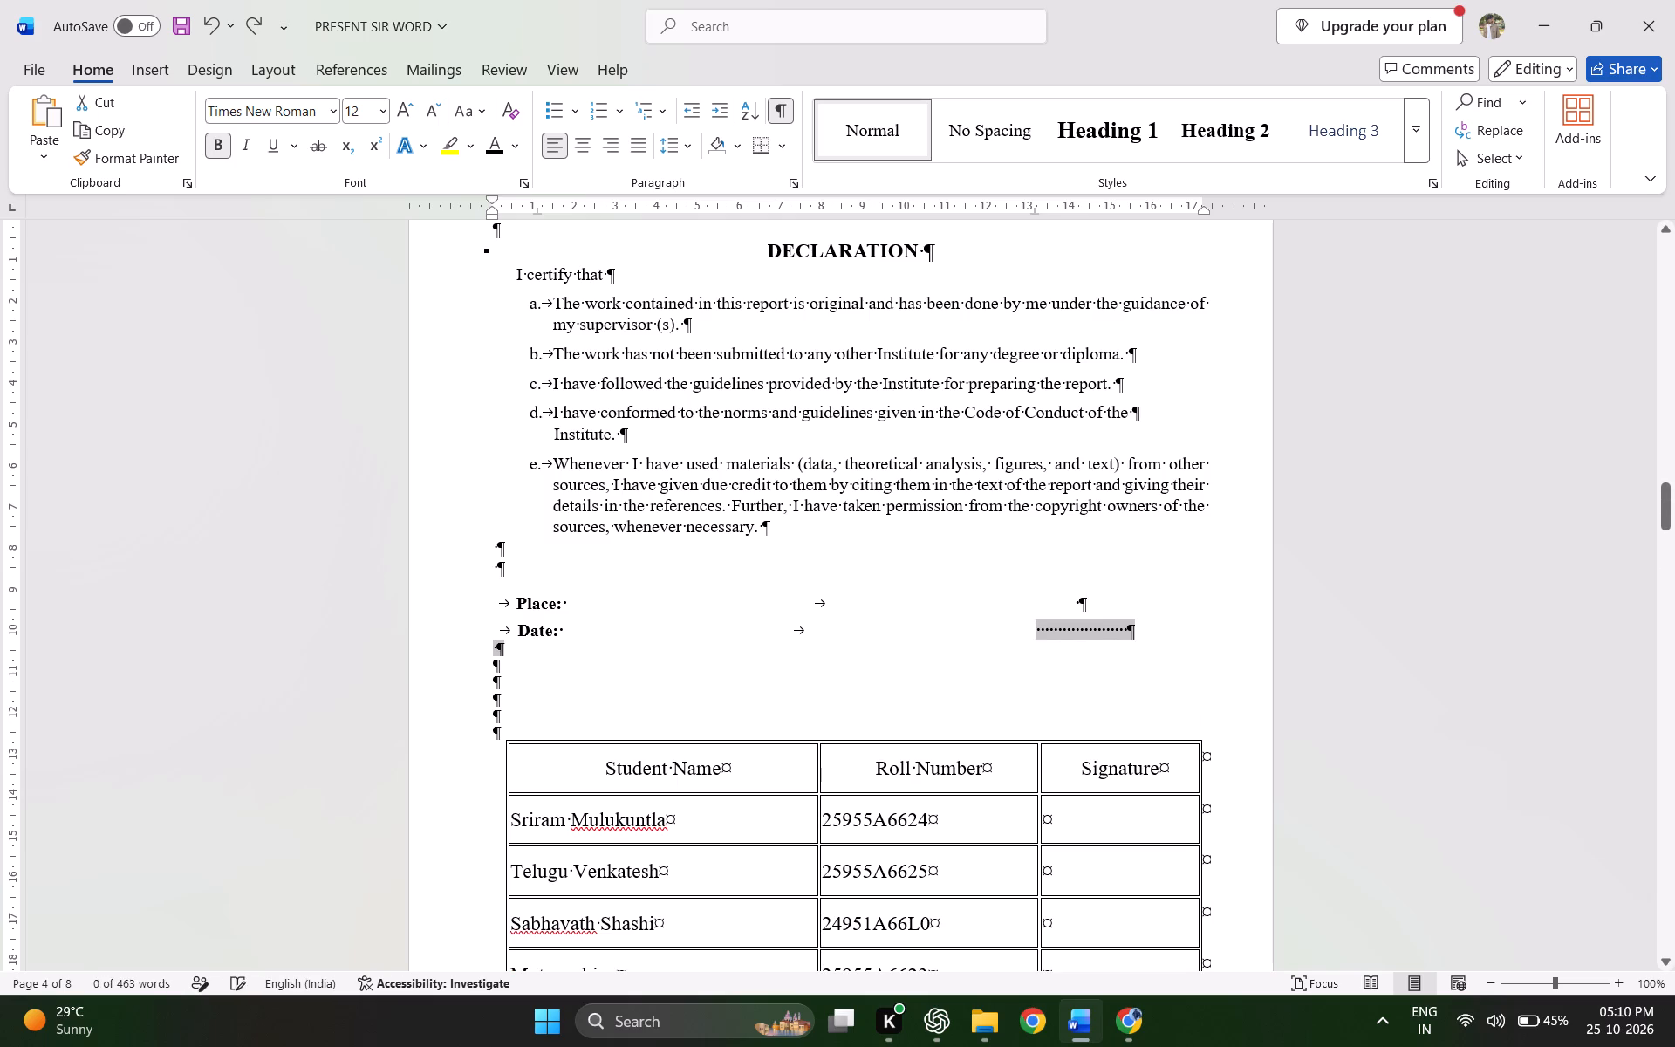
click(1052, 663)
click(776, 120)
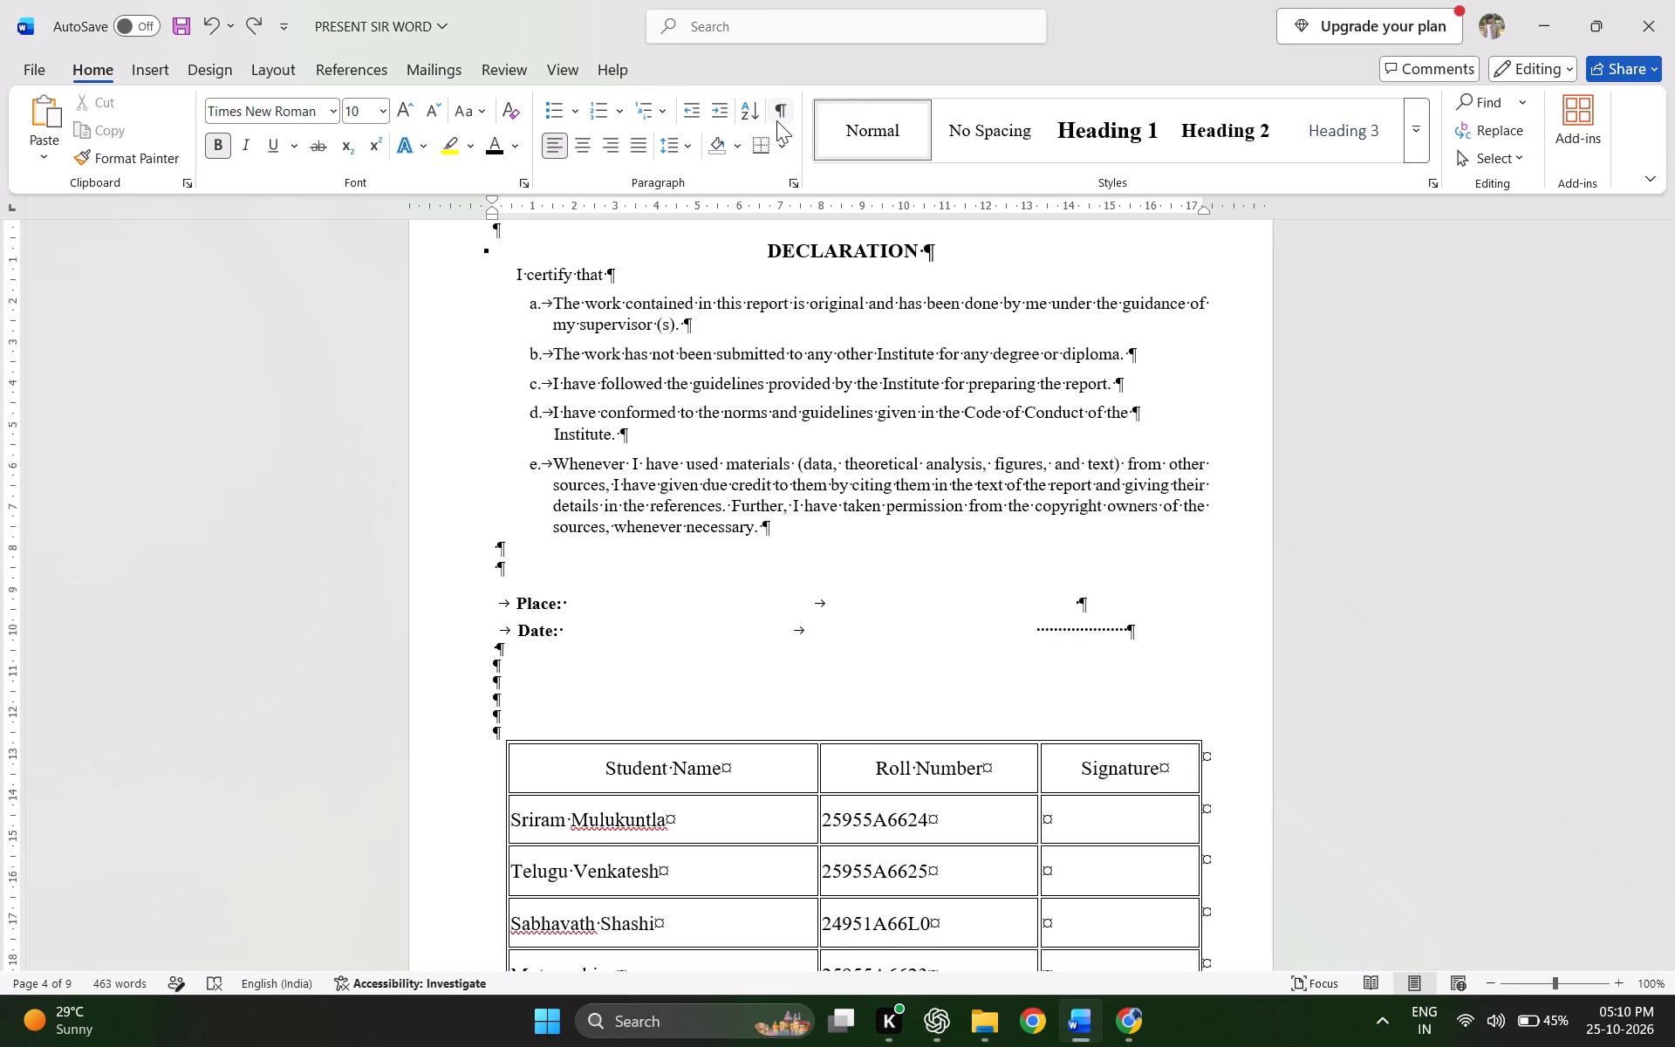
Review the layout of the Declaration page, approval sheet and abstract page.
scroll(828, 565, up, 3)
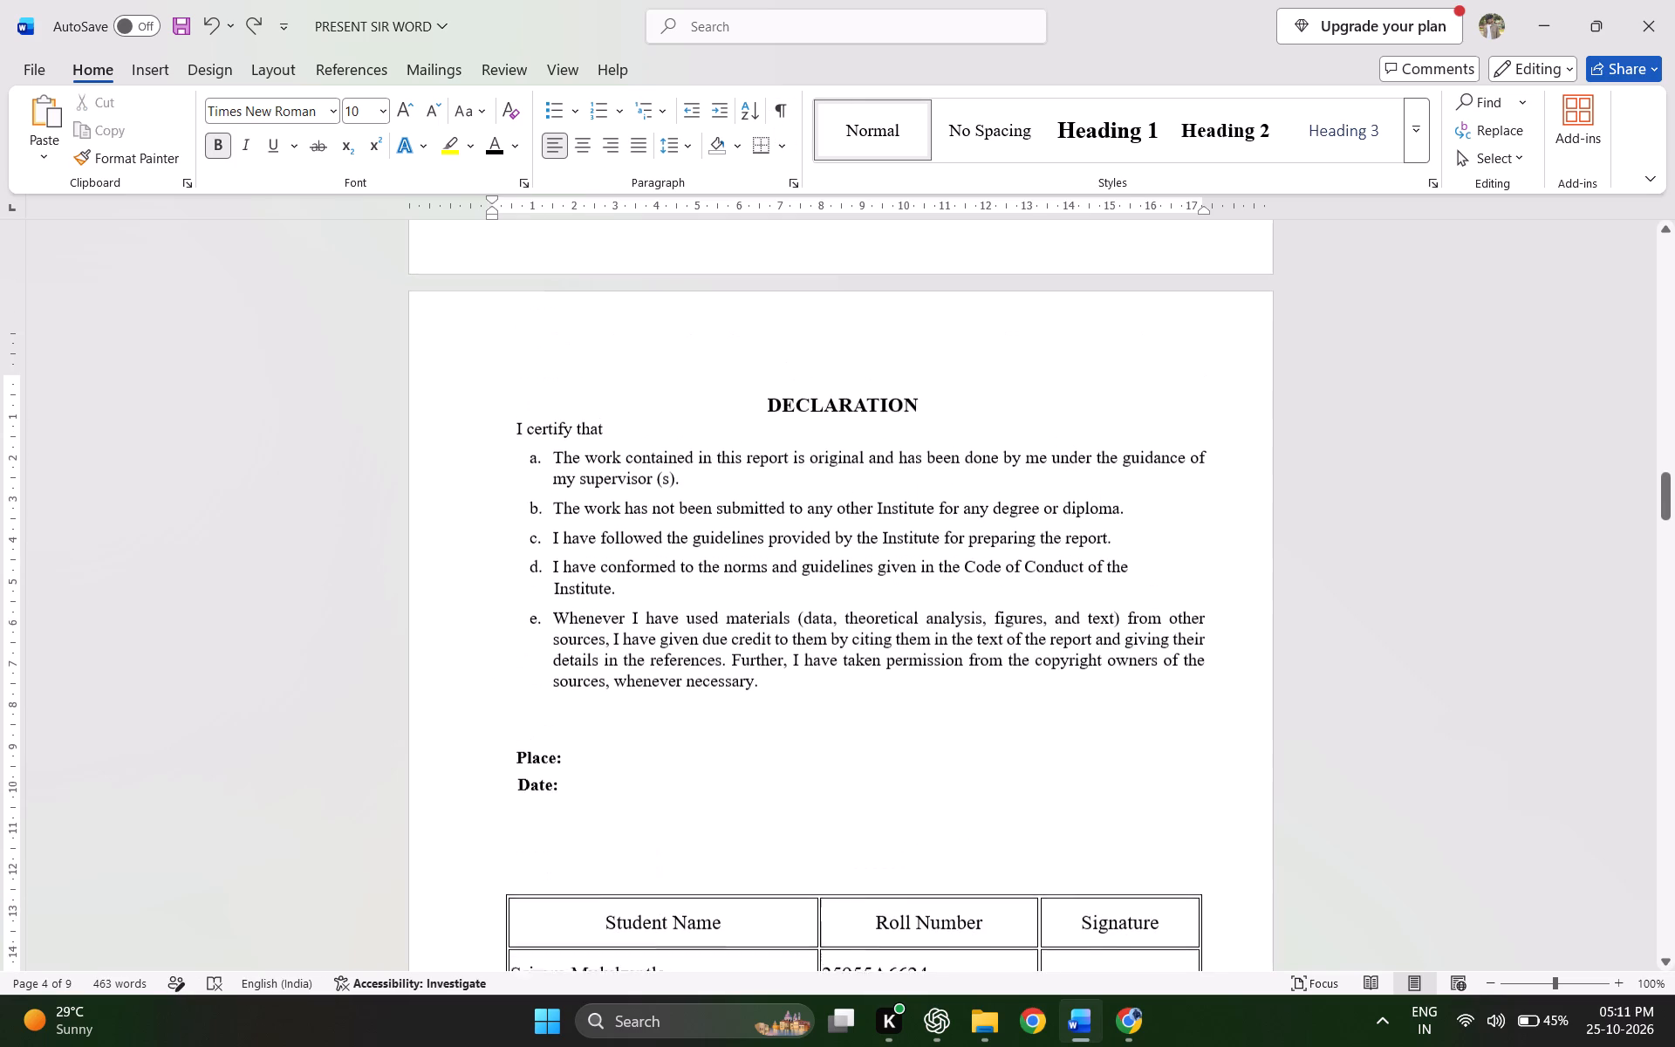
scroll(827, 567, down, 13)
scroll(815, 598, down, 8)
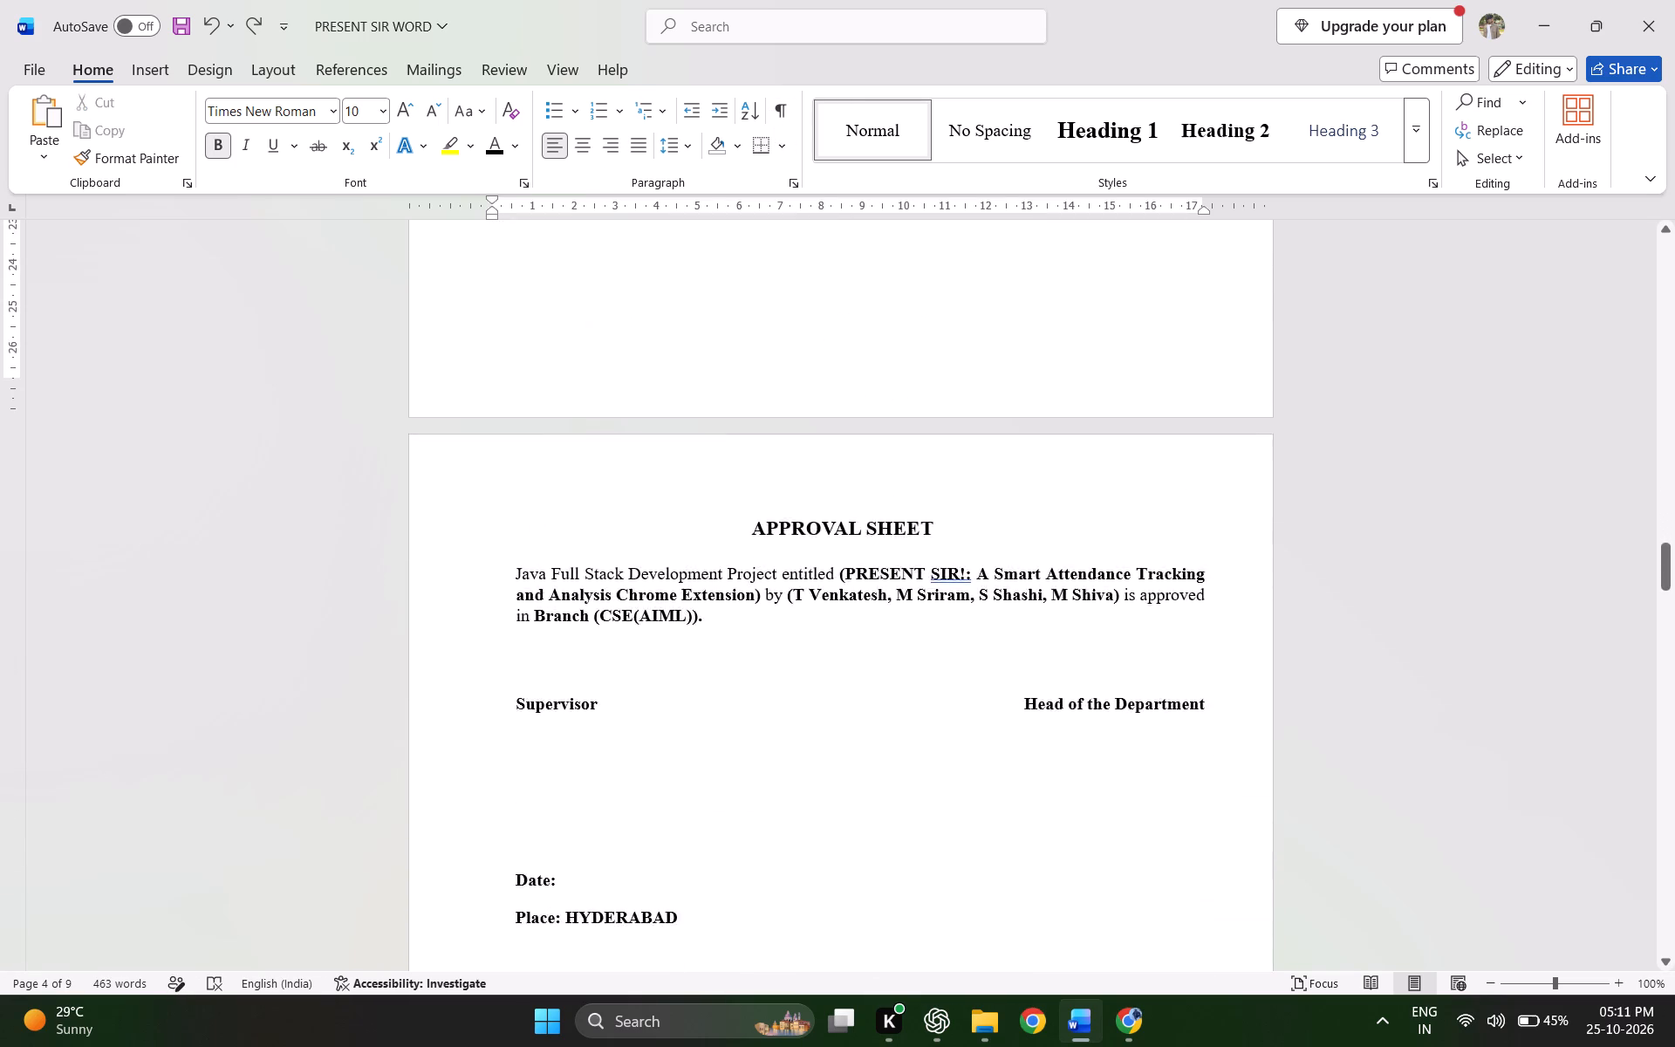
scroll(811, 610, down, 14)
scroll(811, 615, down, 7)
scroll(810, 617, down, 15)
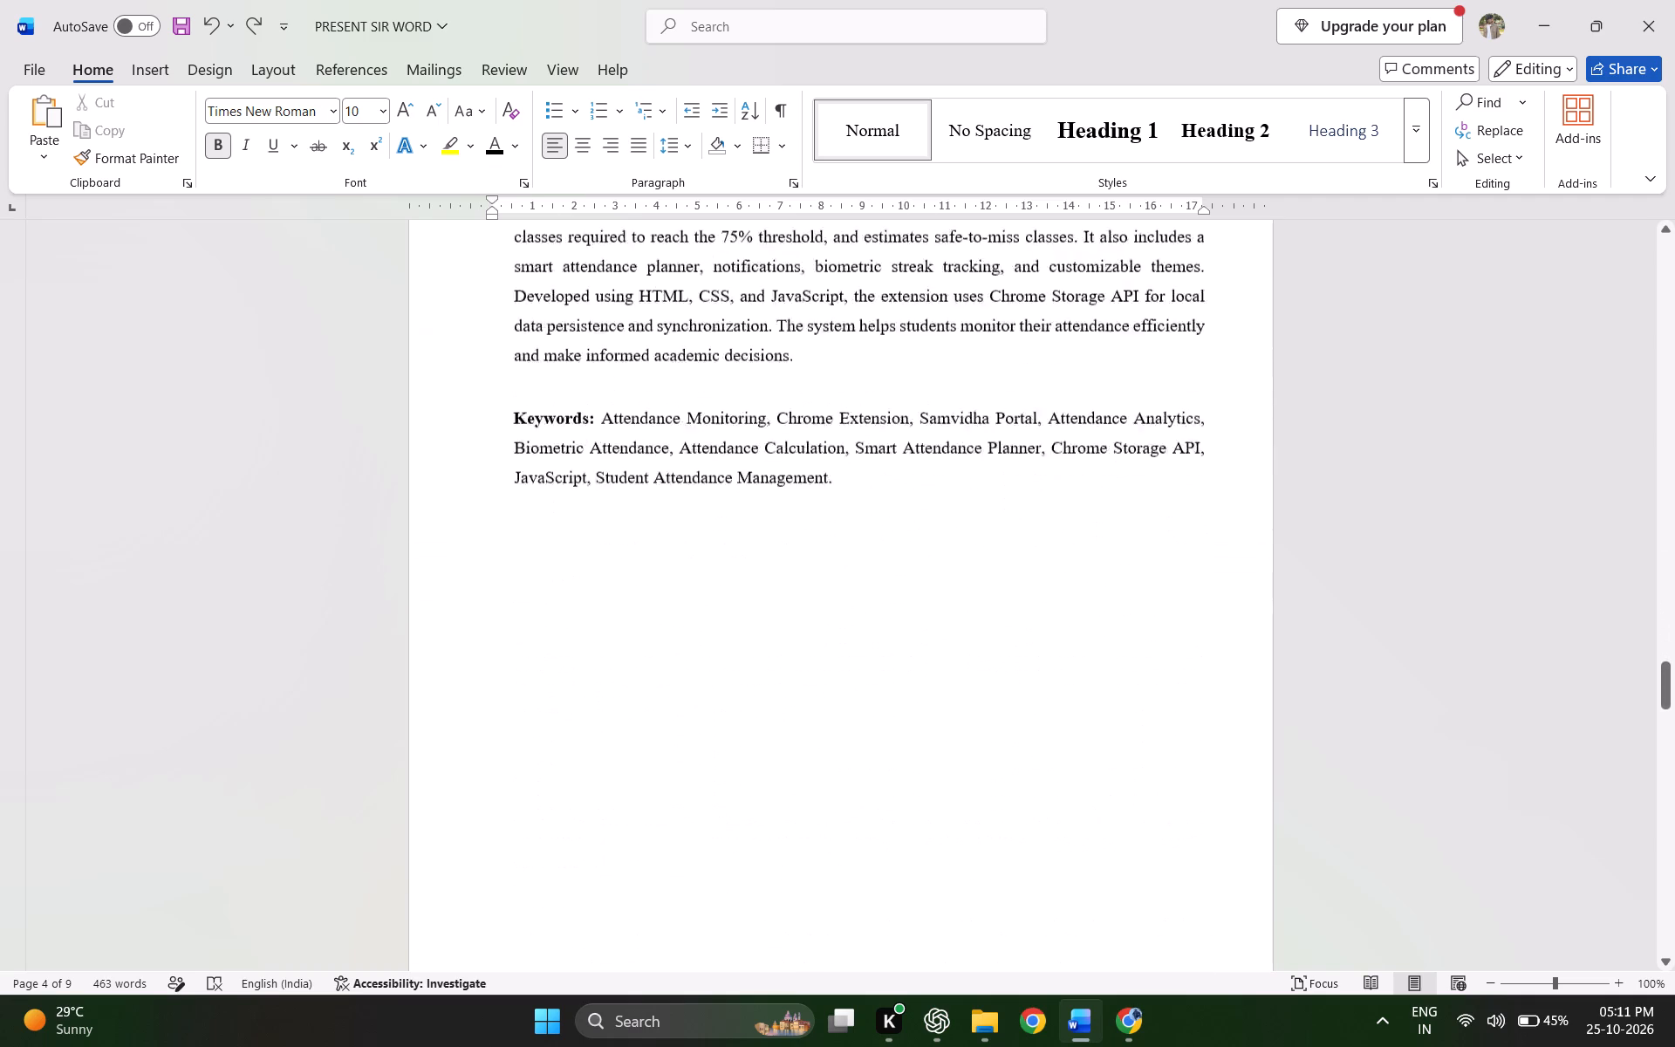
scroll(813, 630, down, 8)
scroll(813, 632, up, 18)
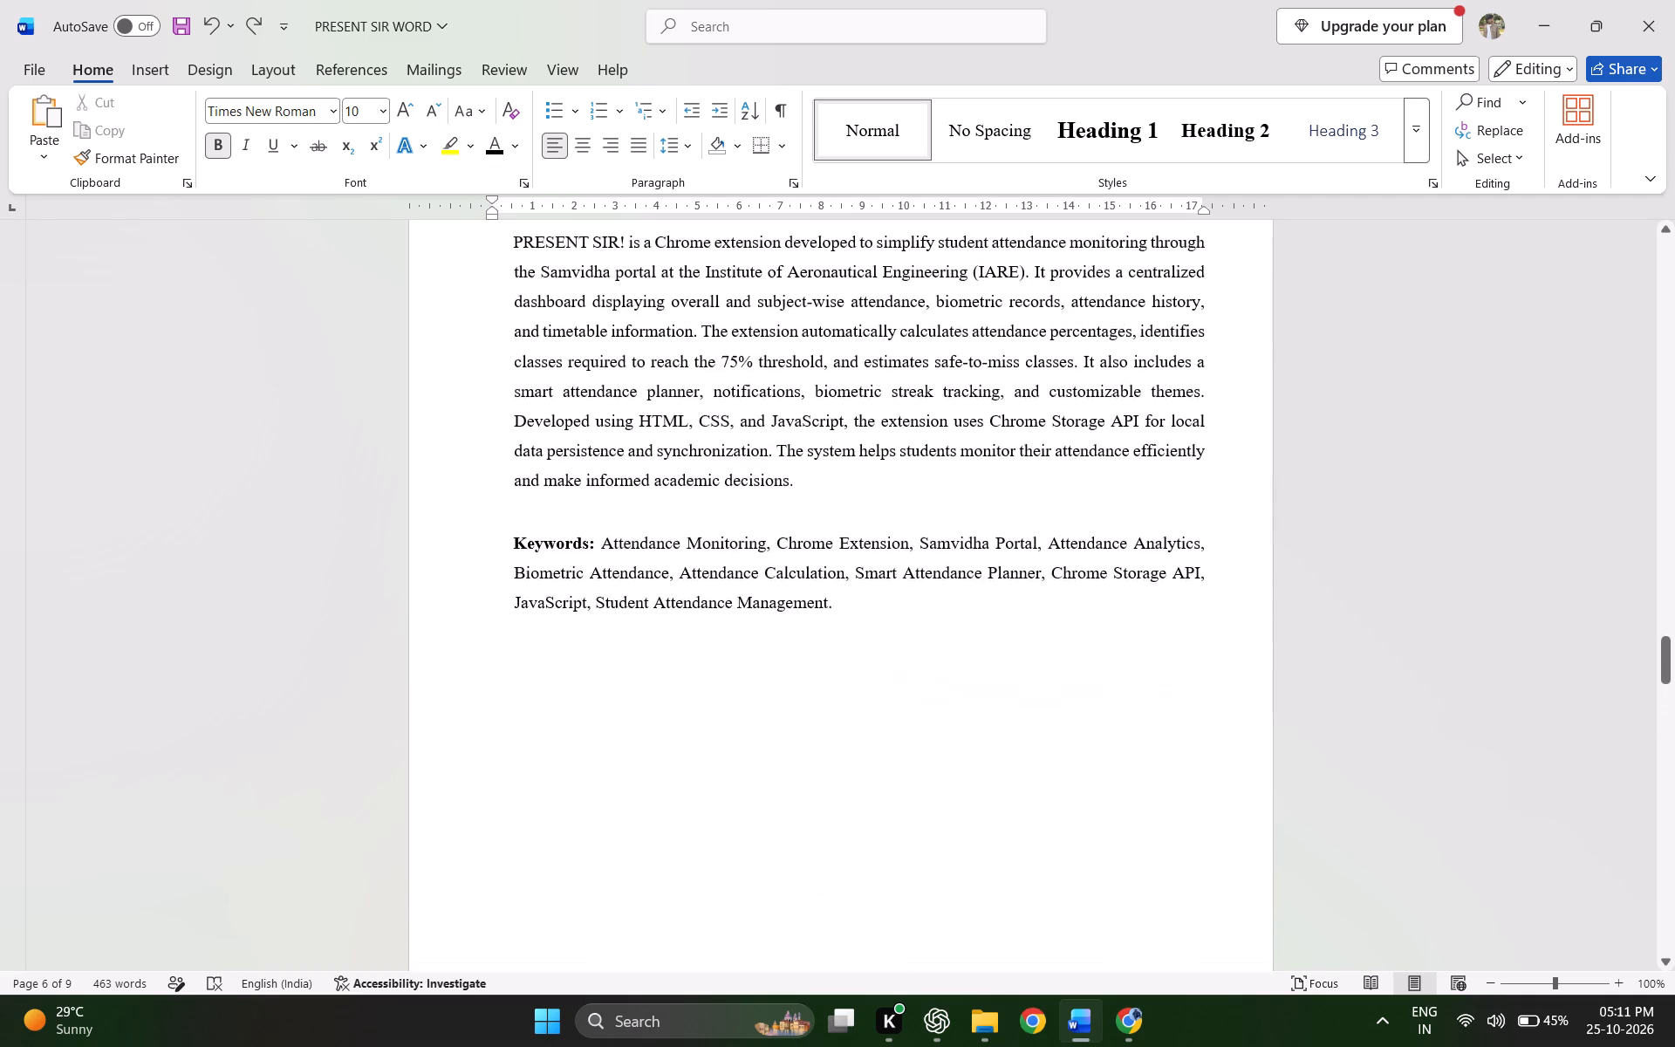
scroll(813, 632, up, 16)
scroll(813, 632, up, 10)
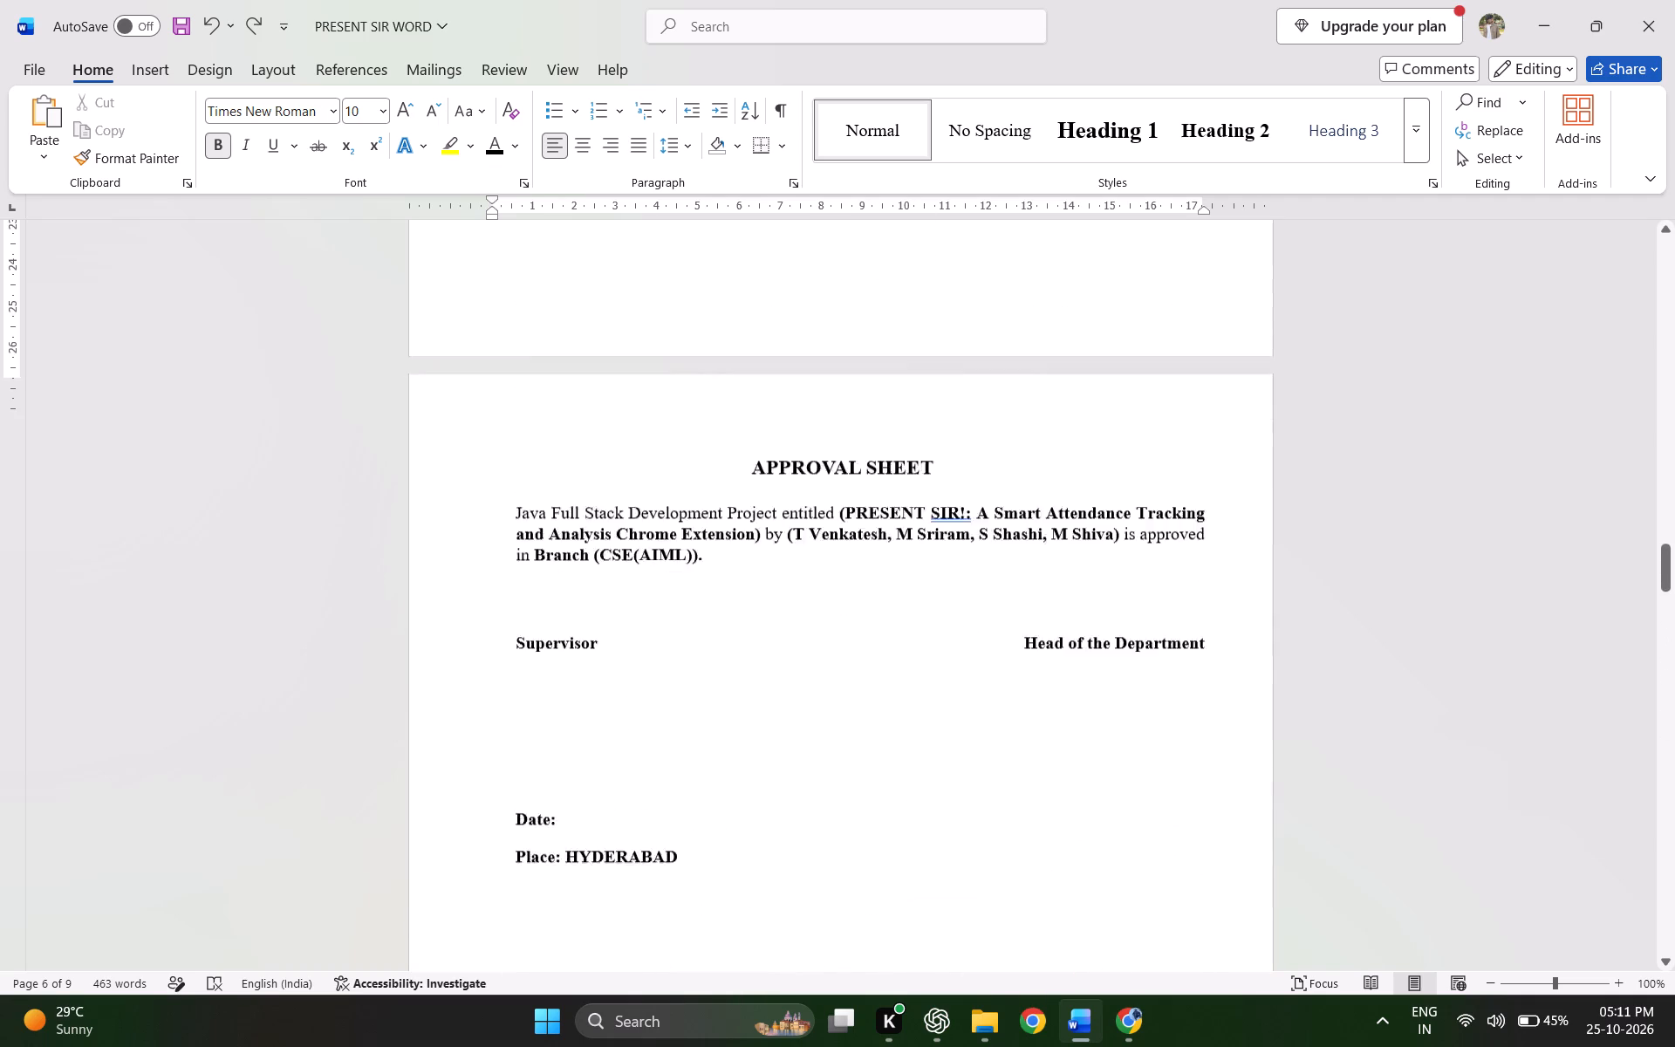
Insert two blank lines above the CONTENTS heading, below the abstract's keywords.
scroll(813, 632, down, 20)
scroll(813, 632, down, 16)
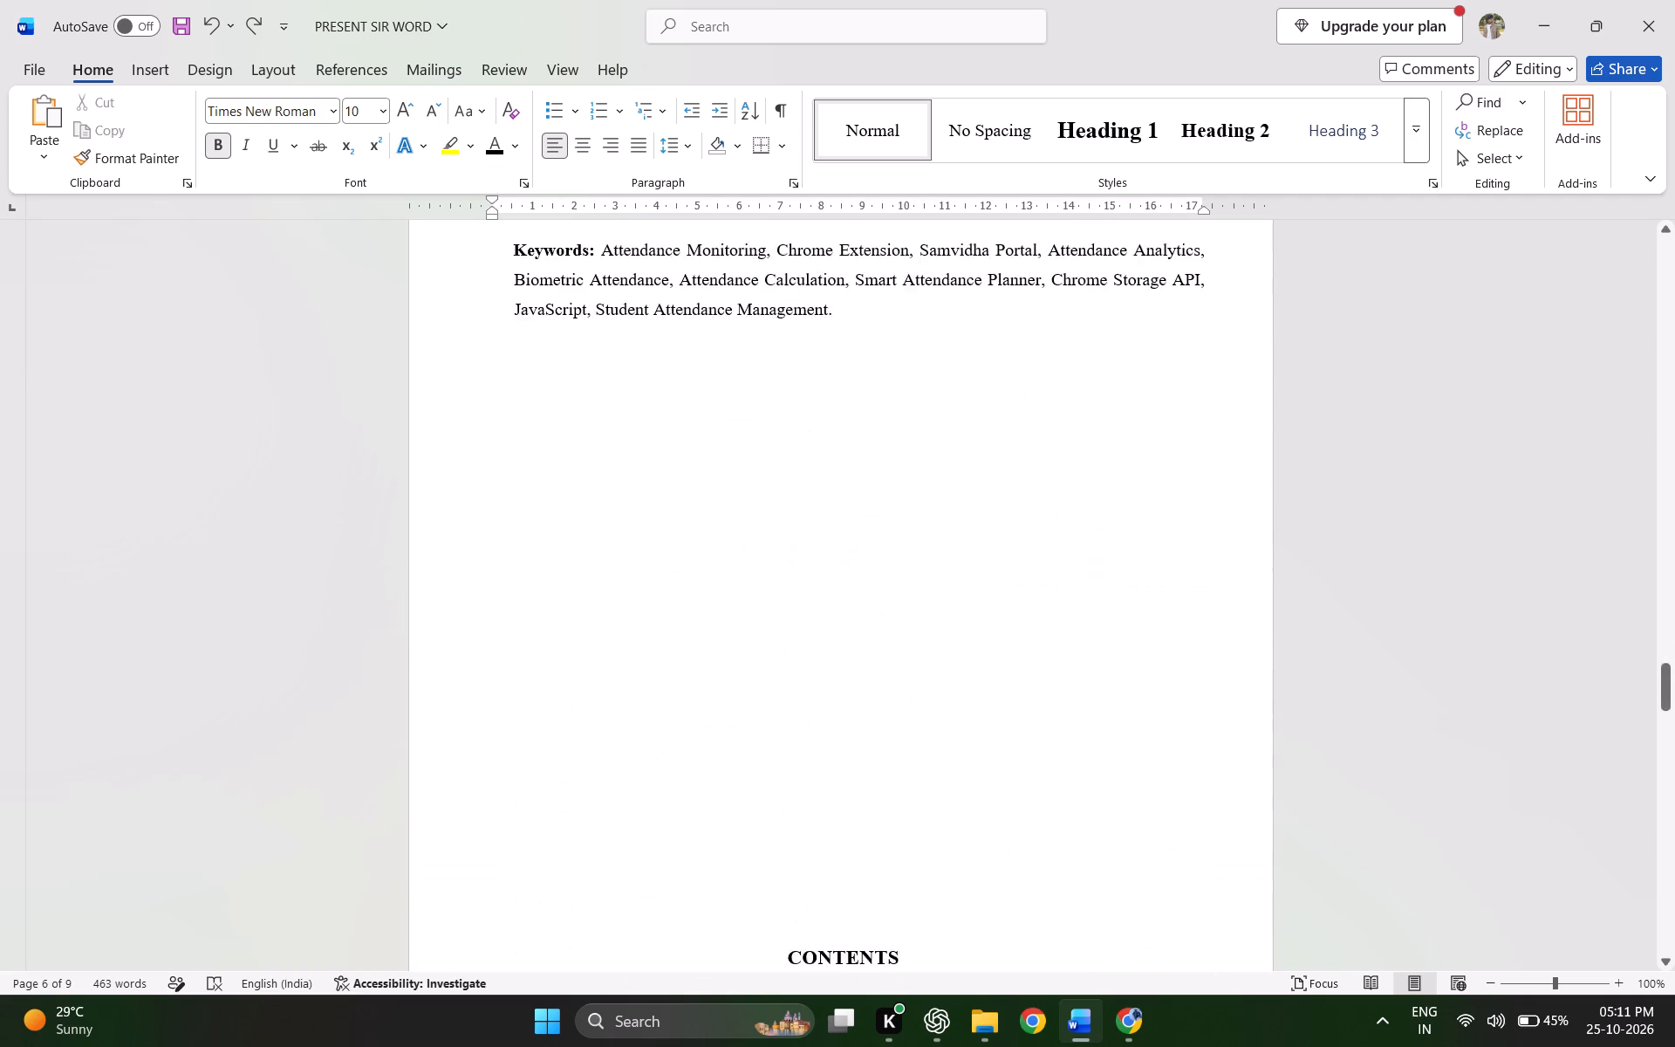
scroll(809, 647, down, 14)
scroll(809, 647, up, 4)
click(841, 307)
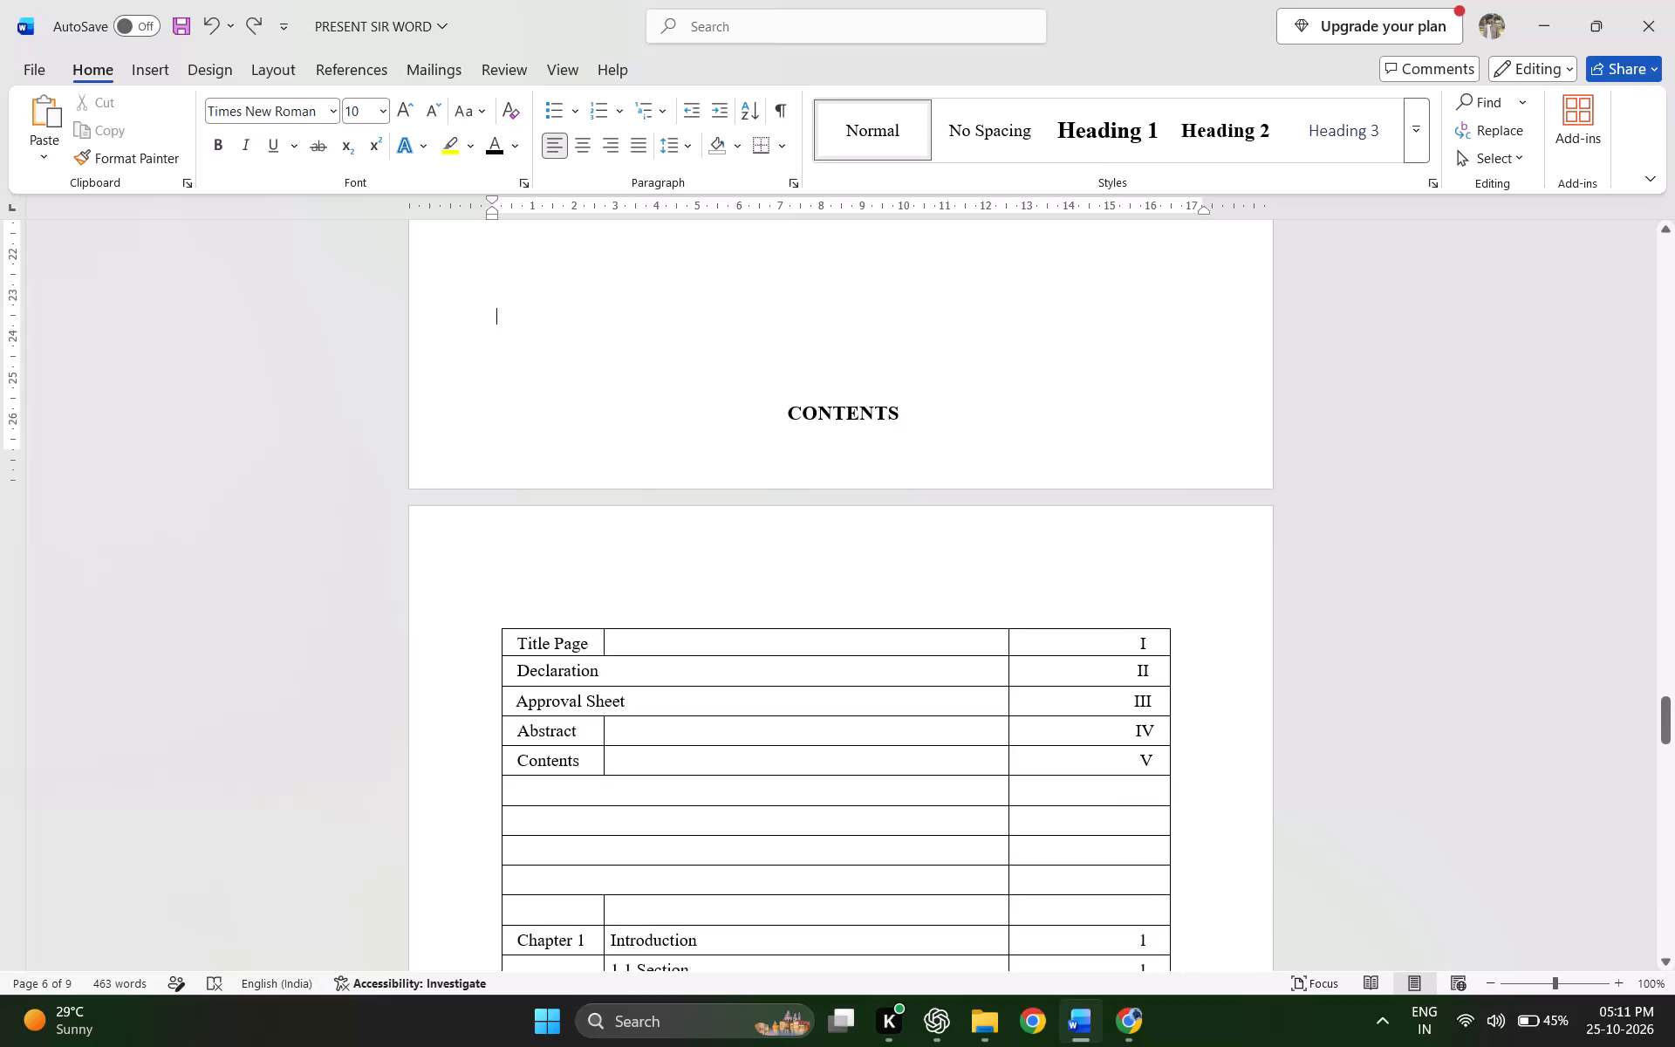
key(Return)
key(Return)
Review the report back to the cover page, and forward through the contents table to the brief write-up page.
scroll(805, 583, up, 13)
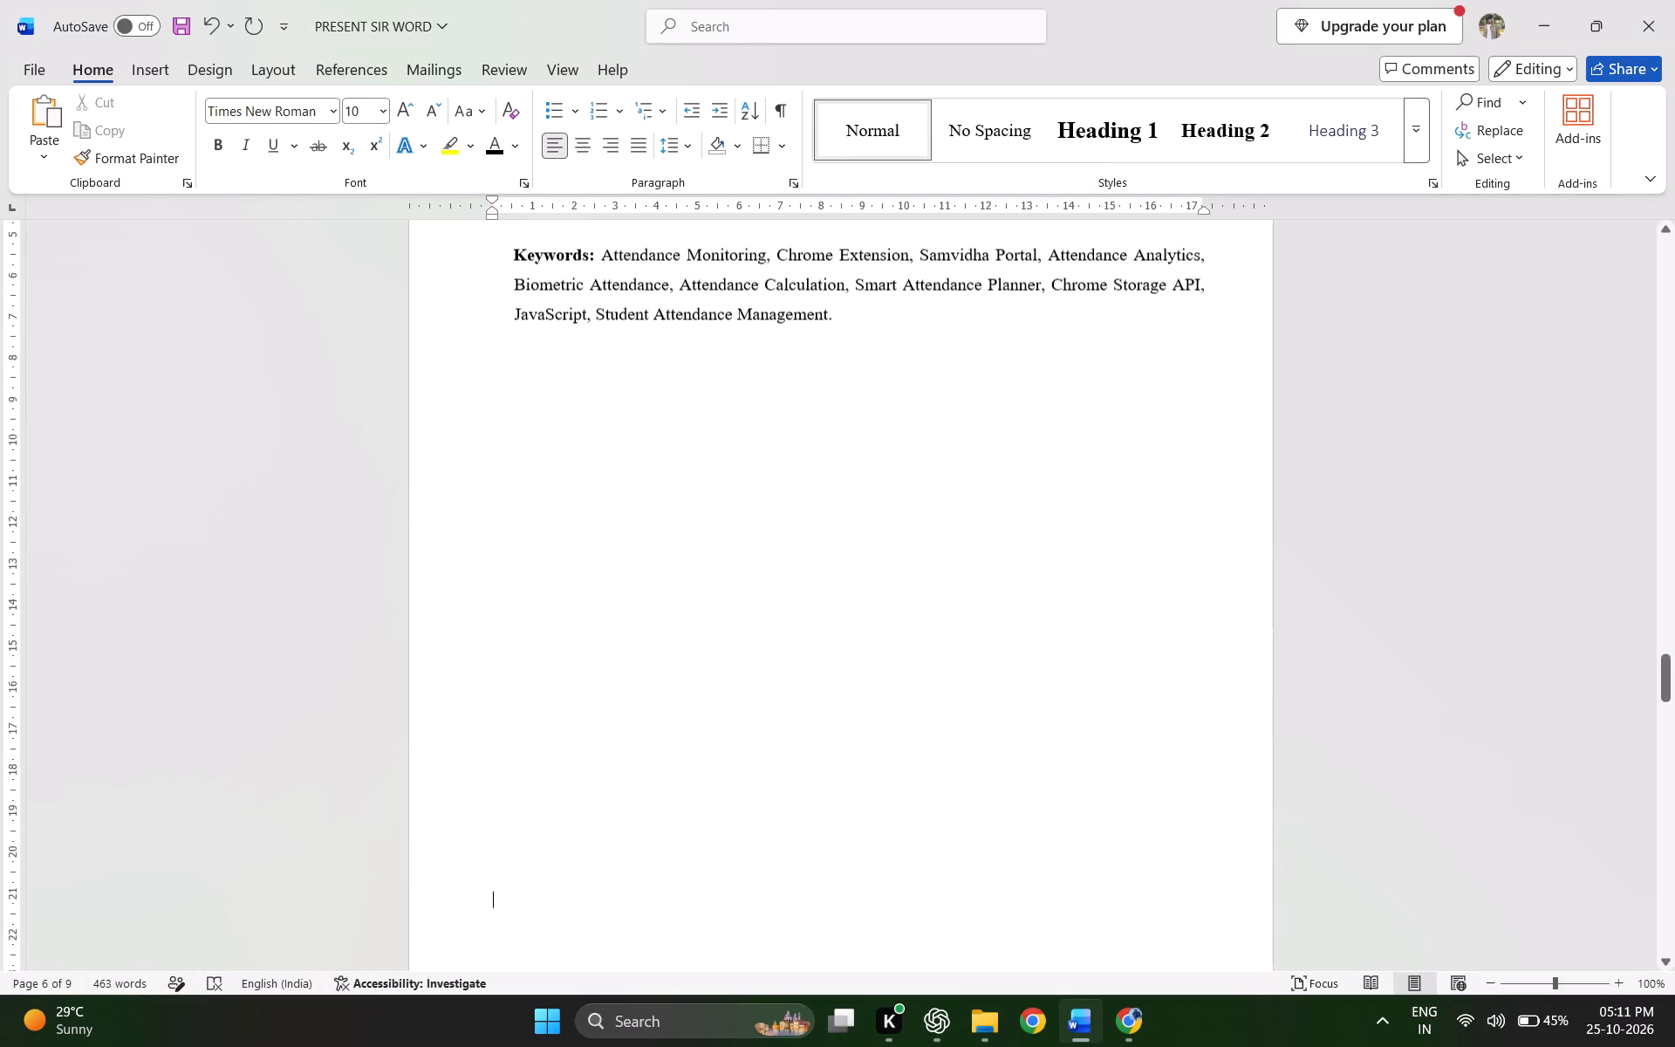
scroll(806, 583, up, 7)
scroll(806, 583, up, 14)
scroll(808, 595, up, 14)
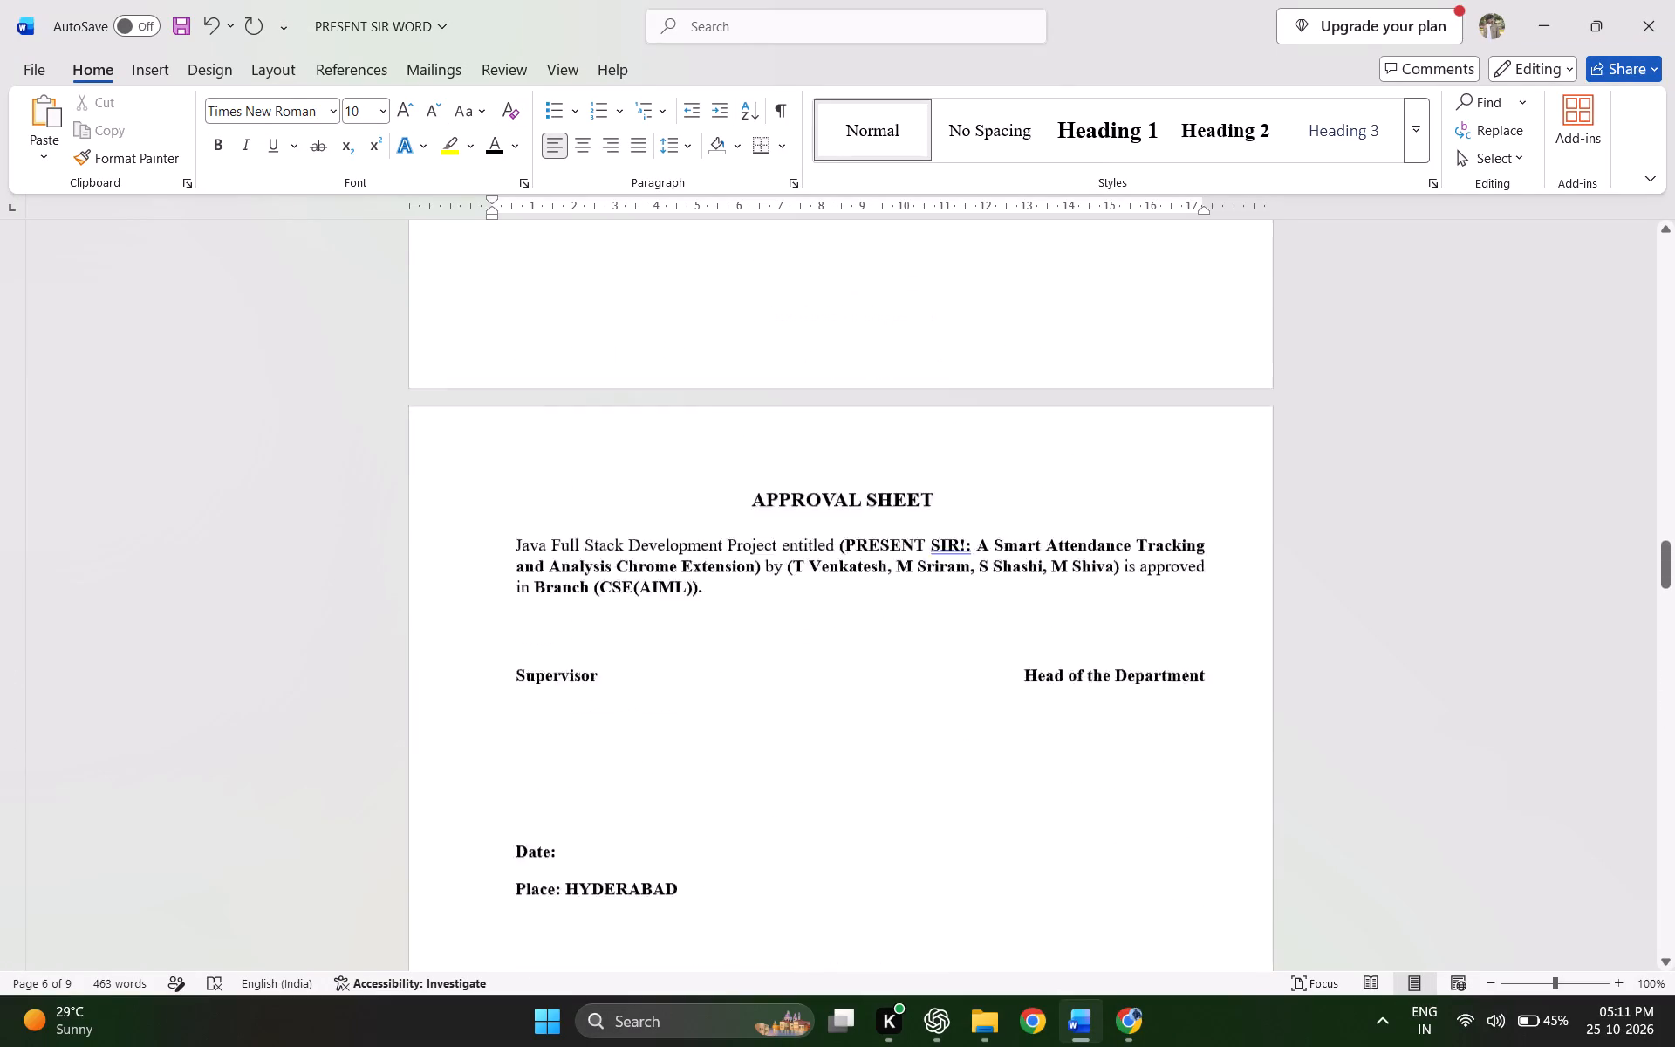
scroll(810, 604, up, 20)
scroll(810, 604, up, 6)
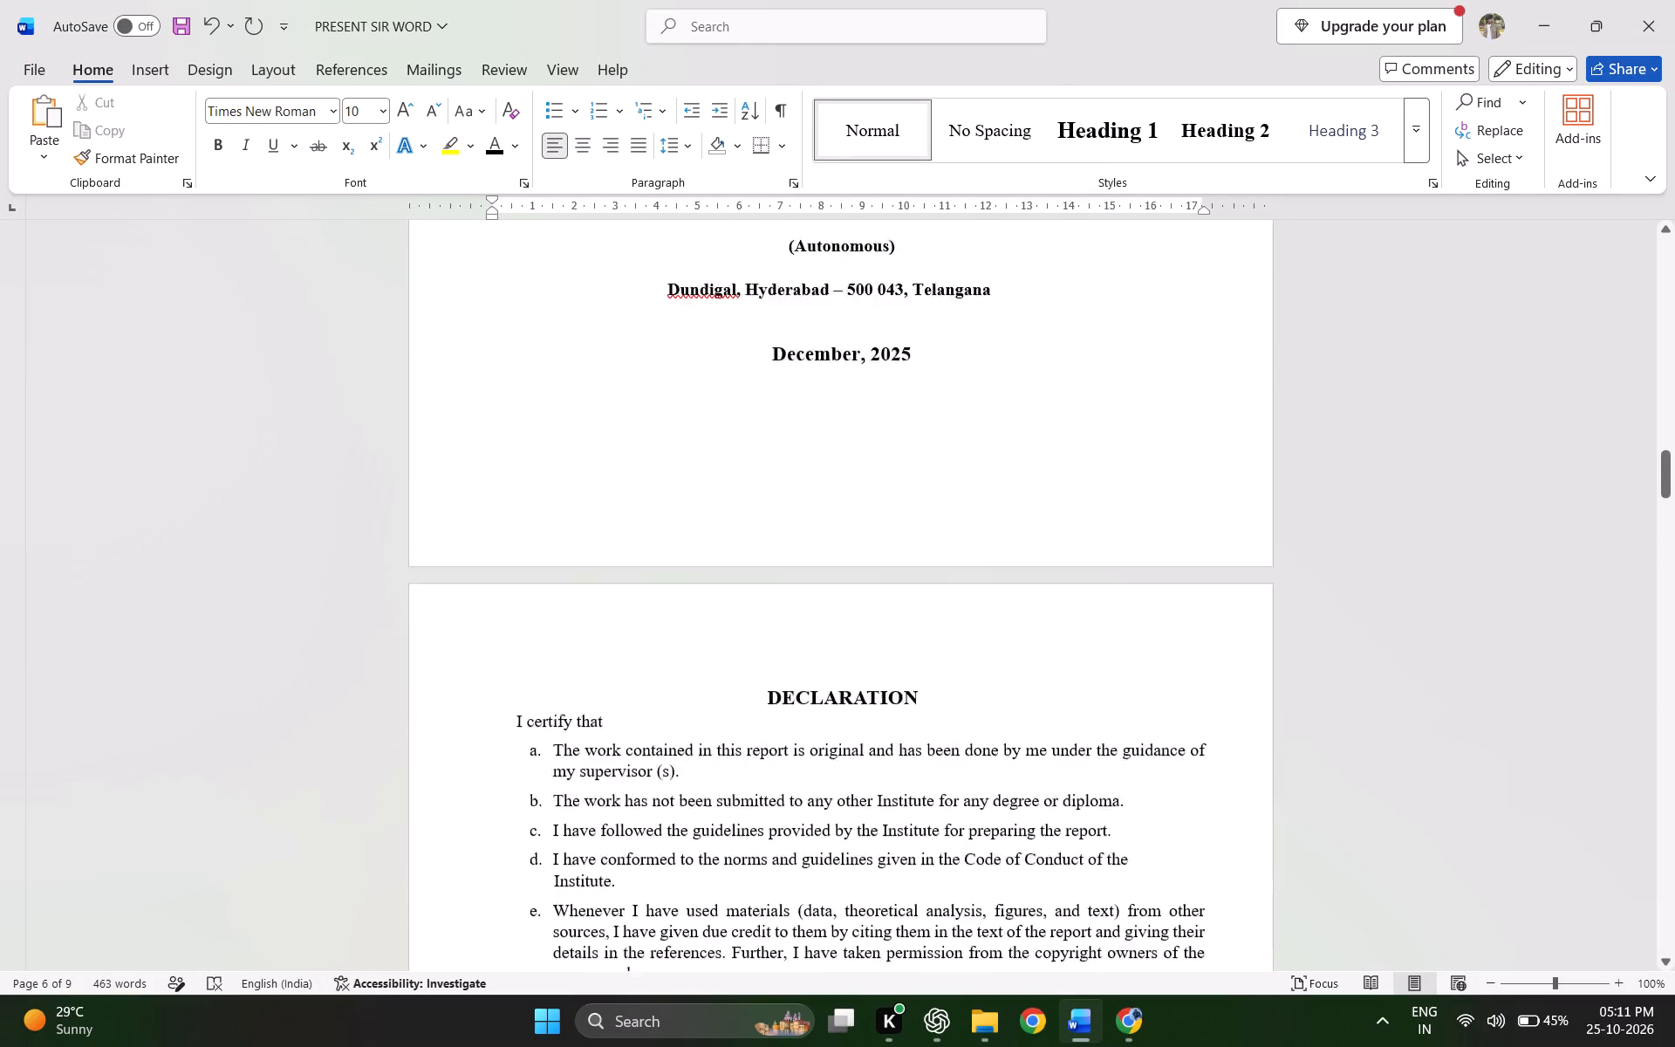
scroll(810, 604, up, 13)
scroll(810, 604, up, 17)
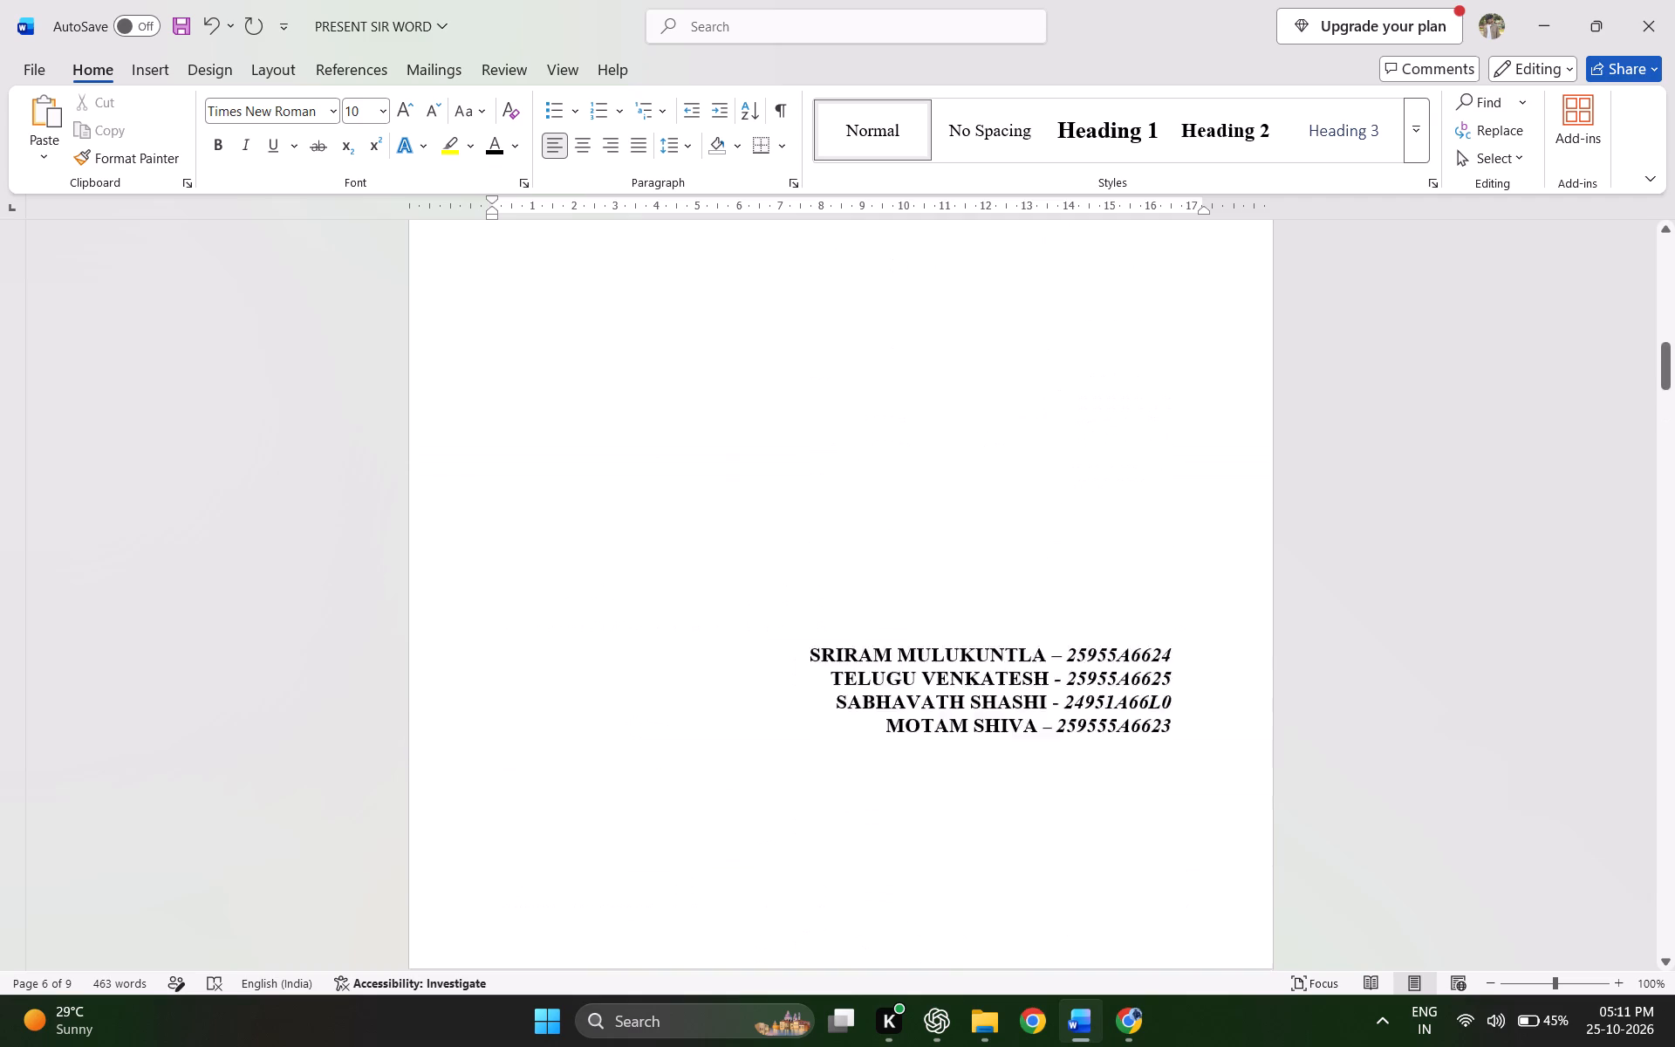
scroll(810, 604, up, 15)
scroll(810, 604, up, 15)
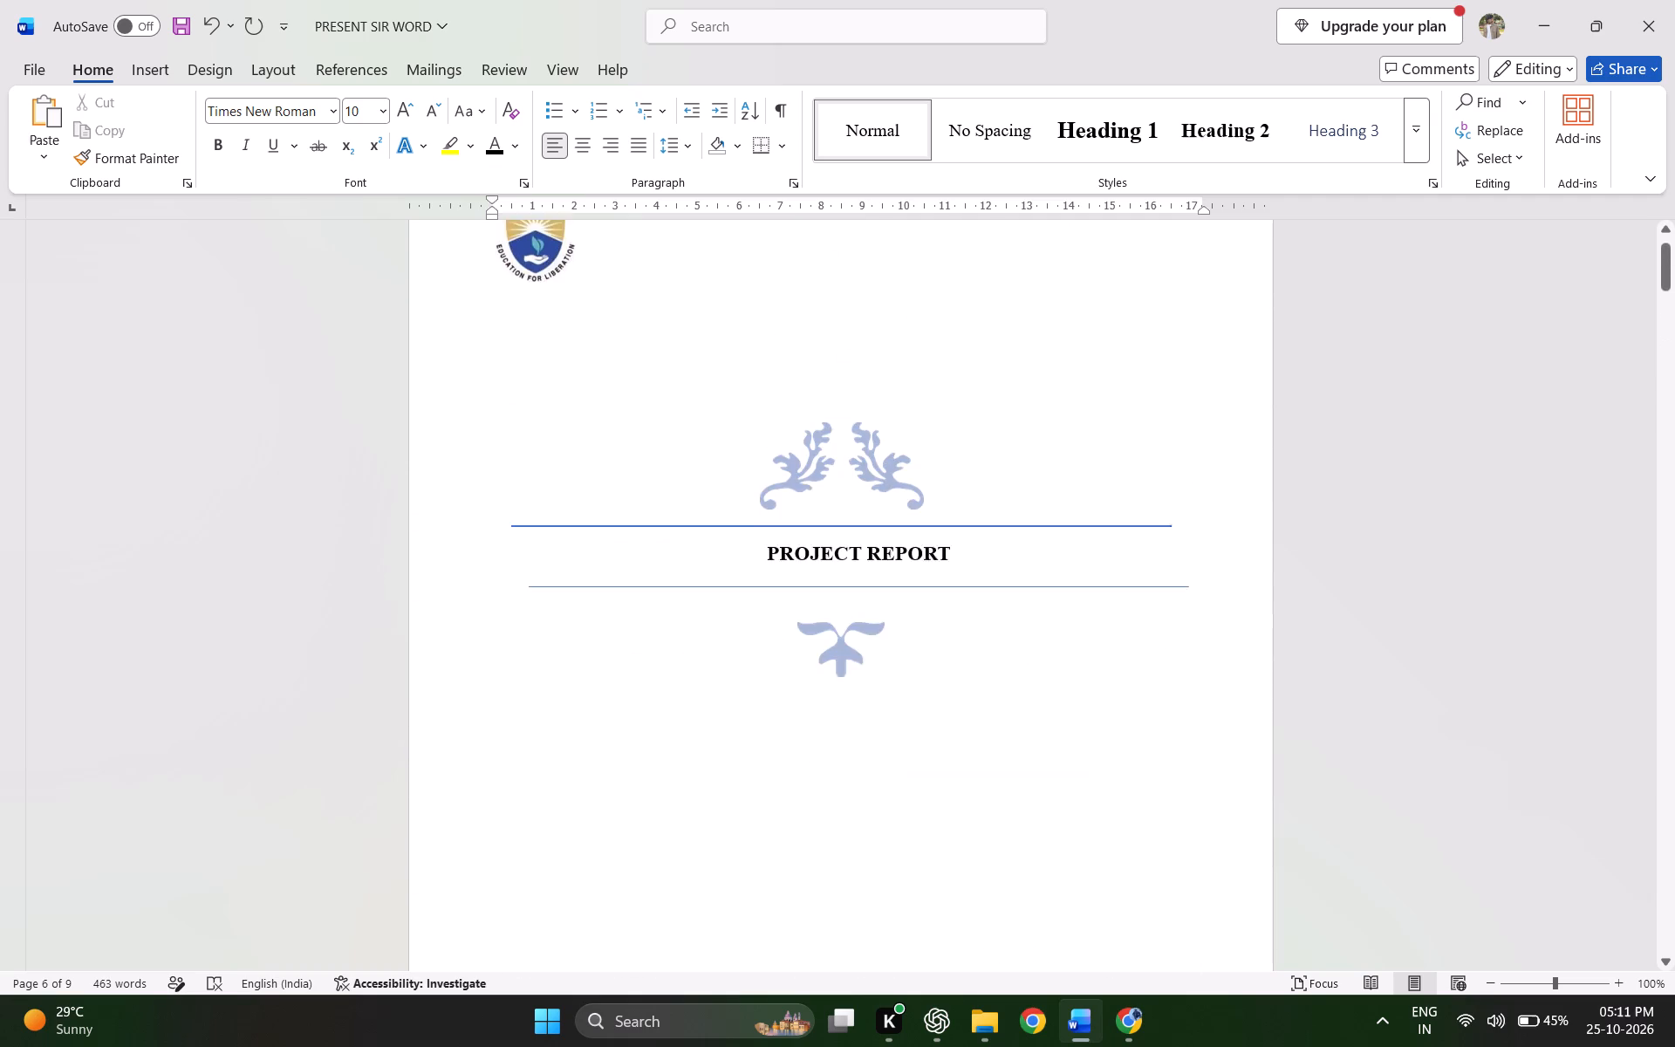
scroll(810, 604, up, 3)
drag(1674, 255, 1670, 492)
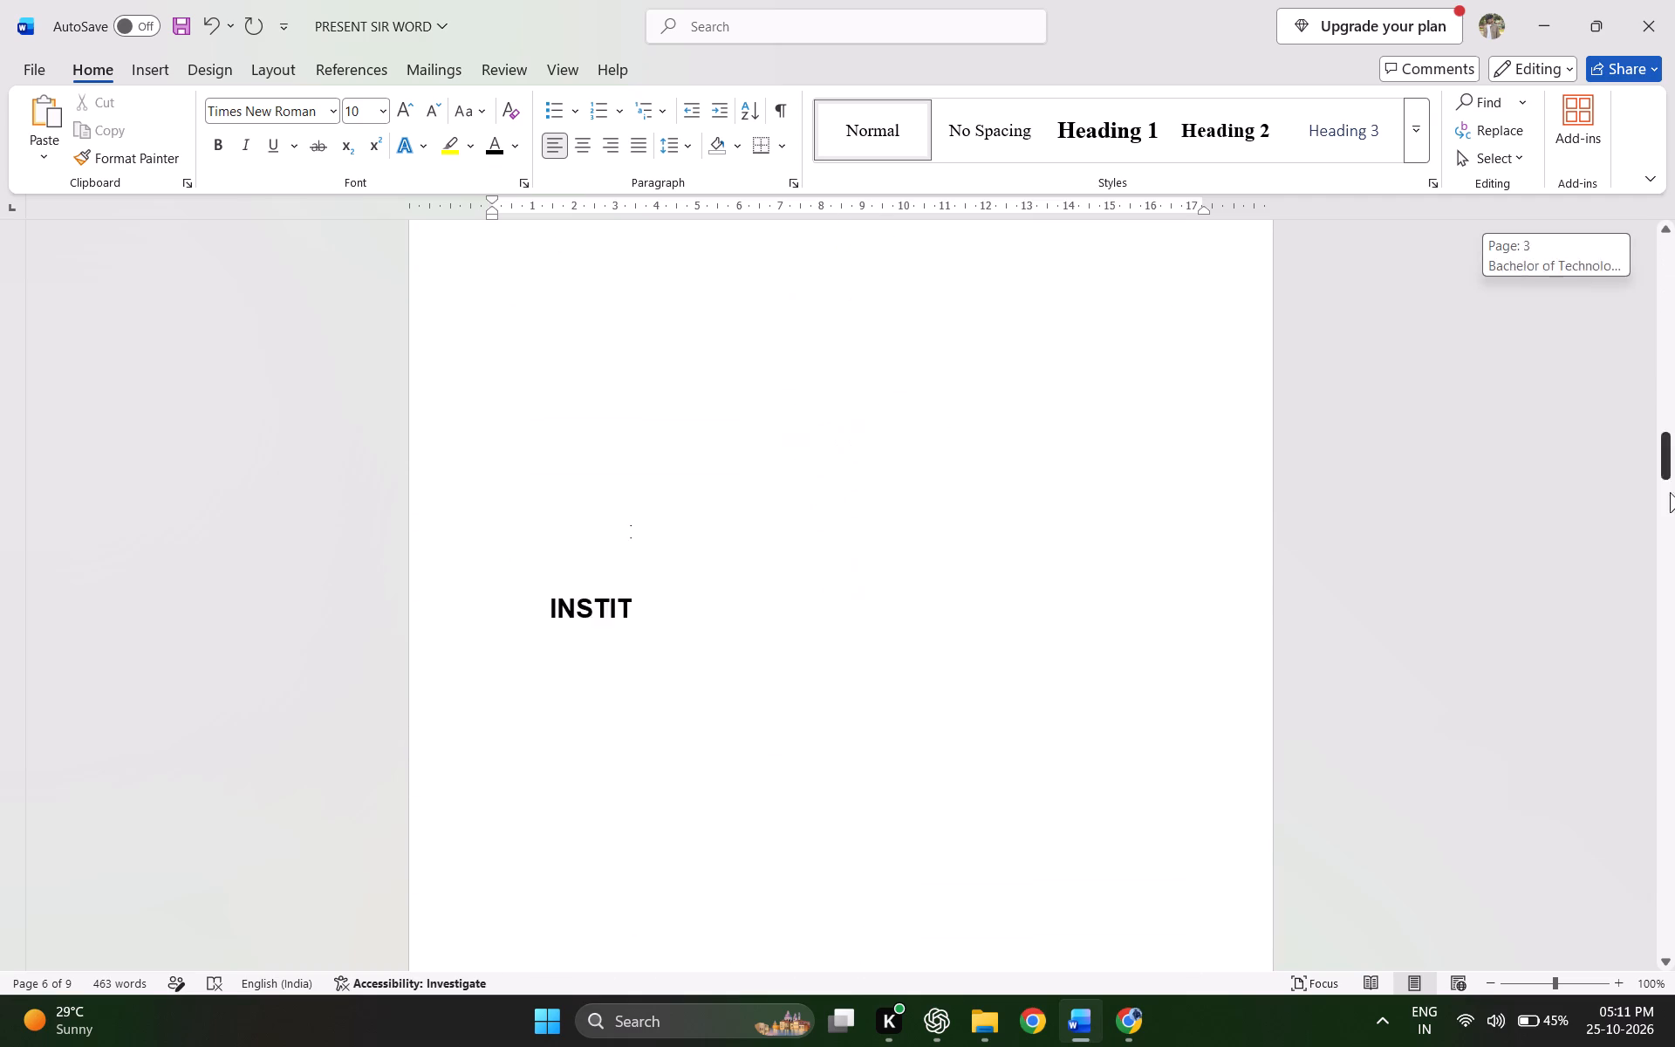
drag(1670, 492, 1674, 742)
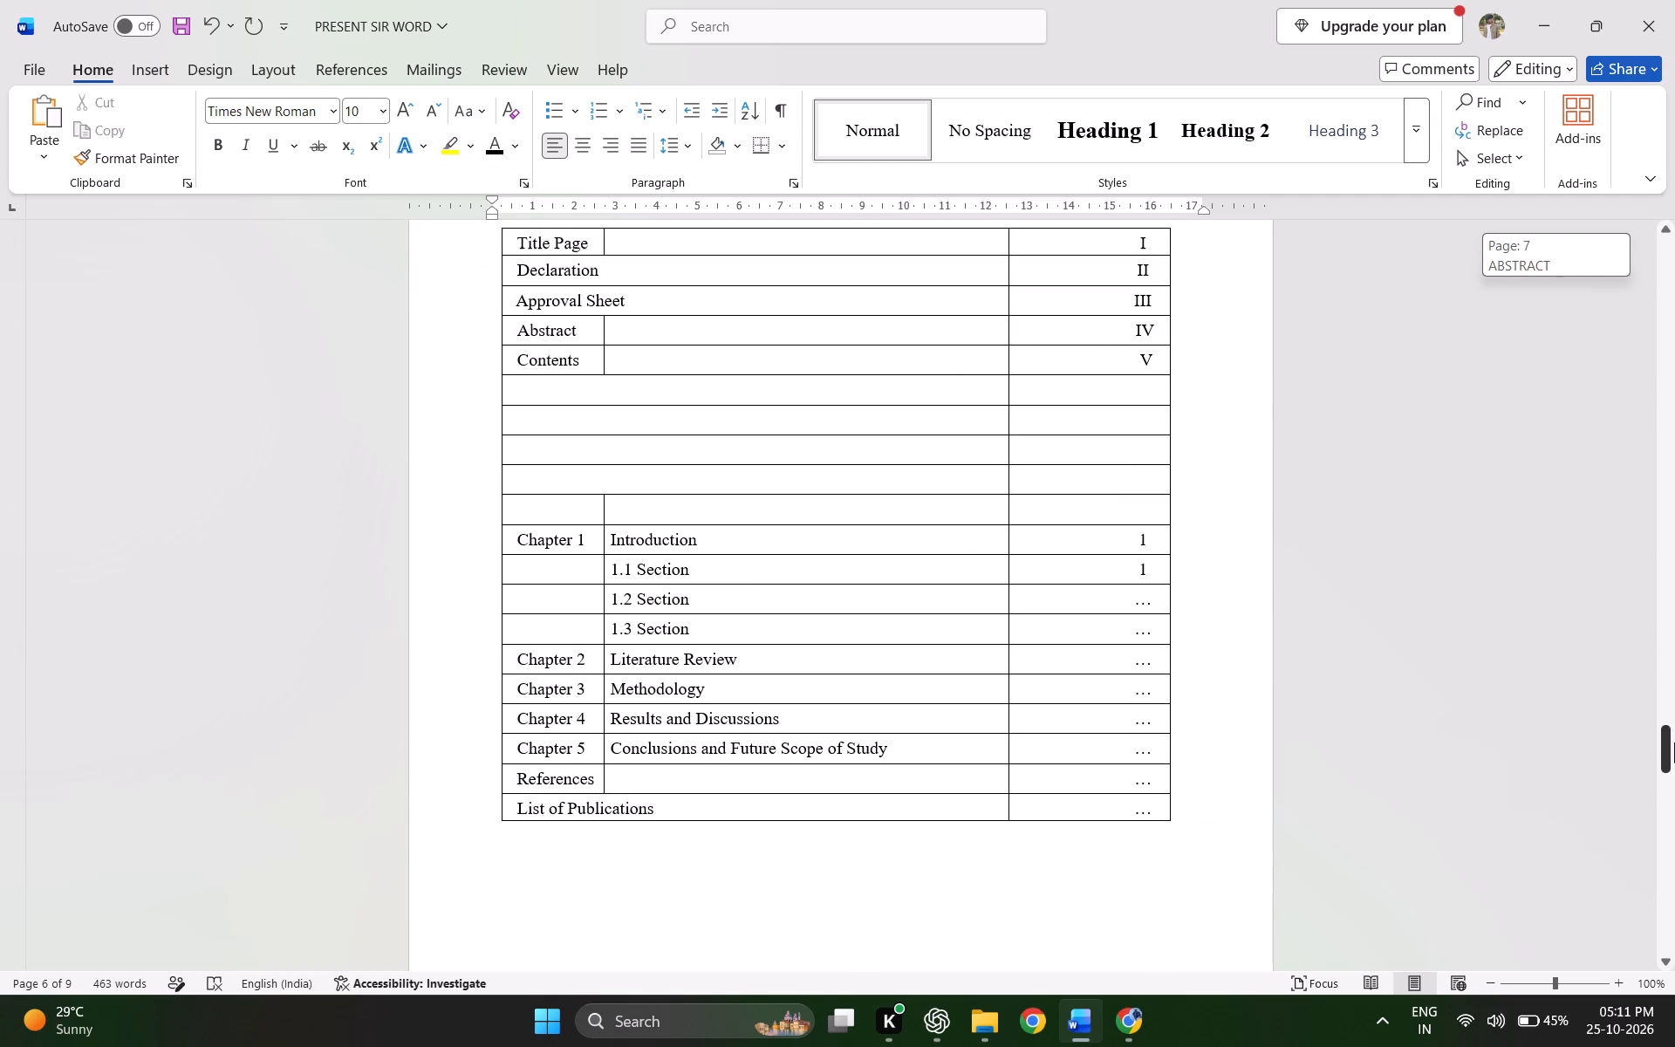
drag(1674, 742, 1674, 797)
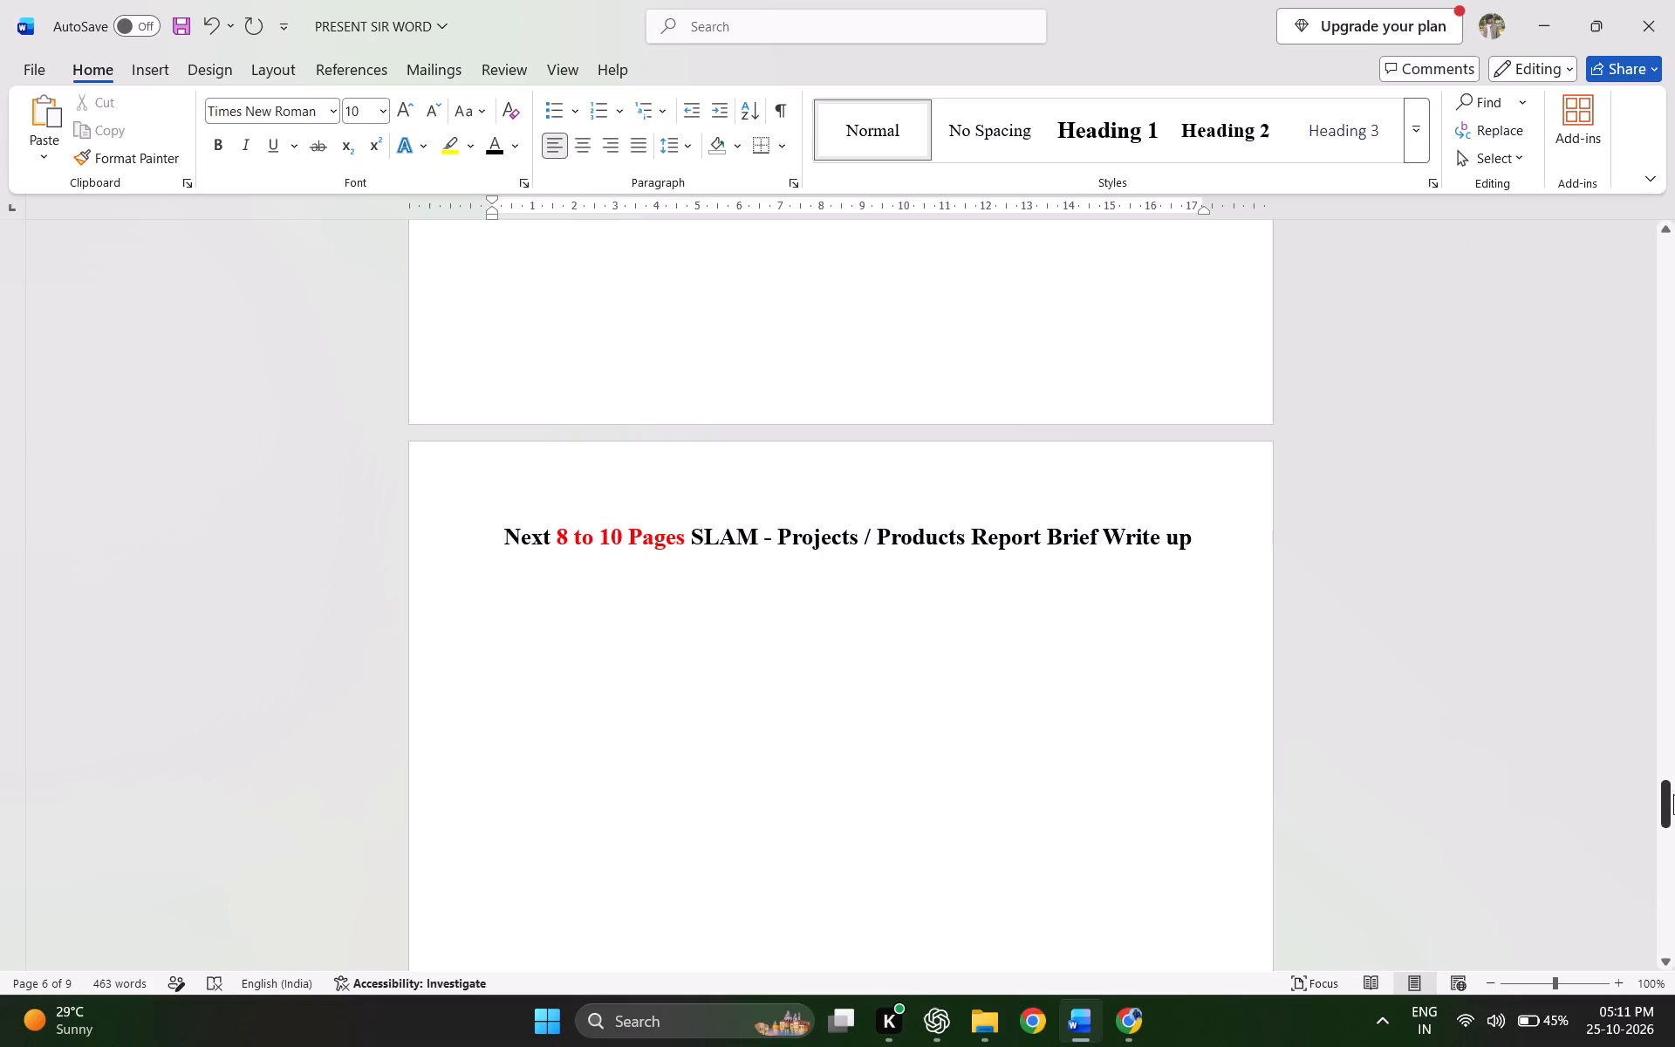
Save the edited PRESENT SIR WORD report under its existing name.
click(37, 76)
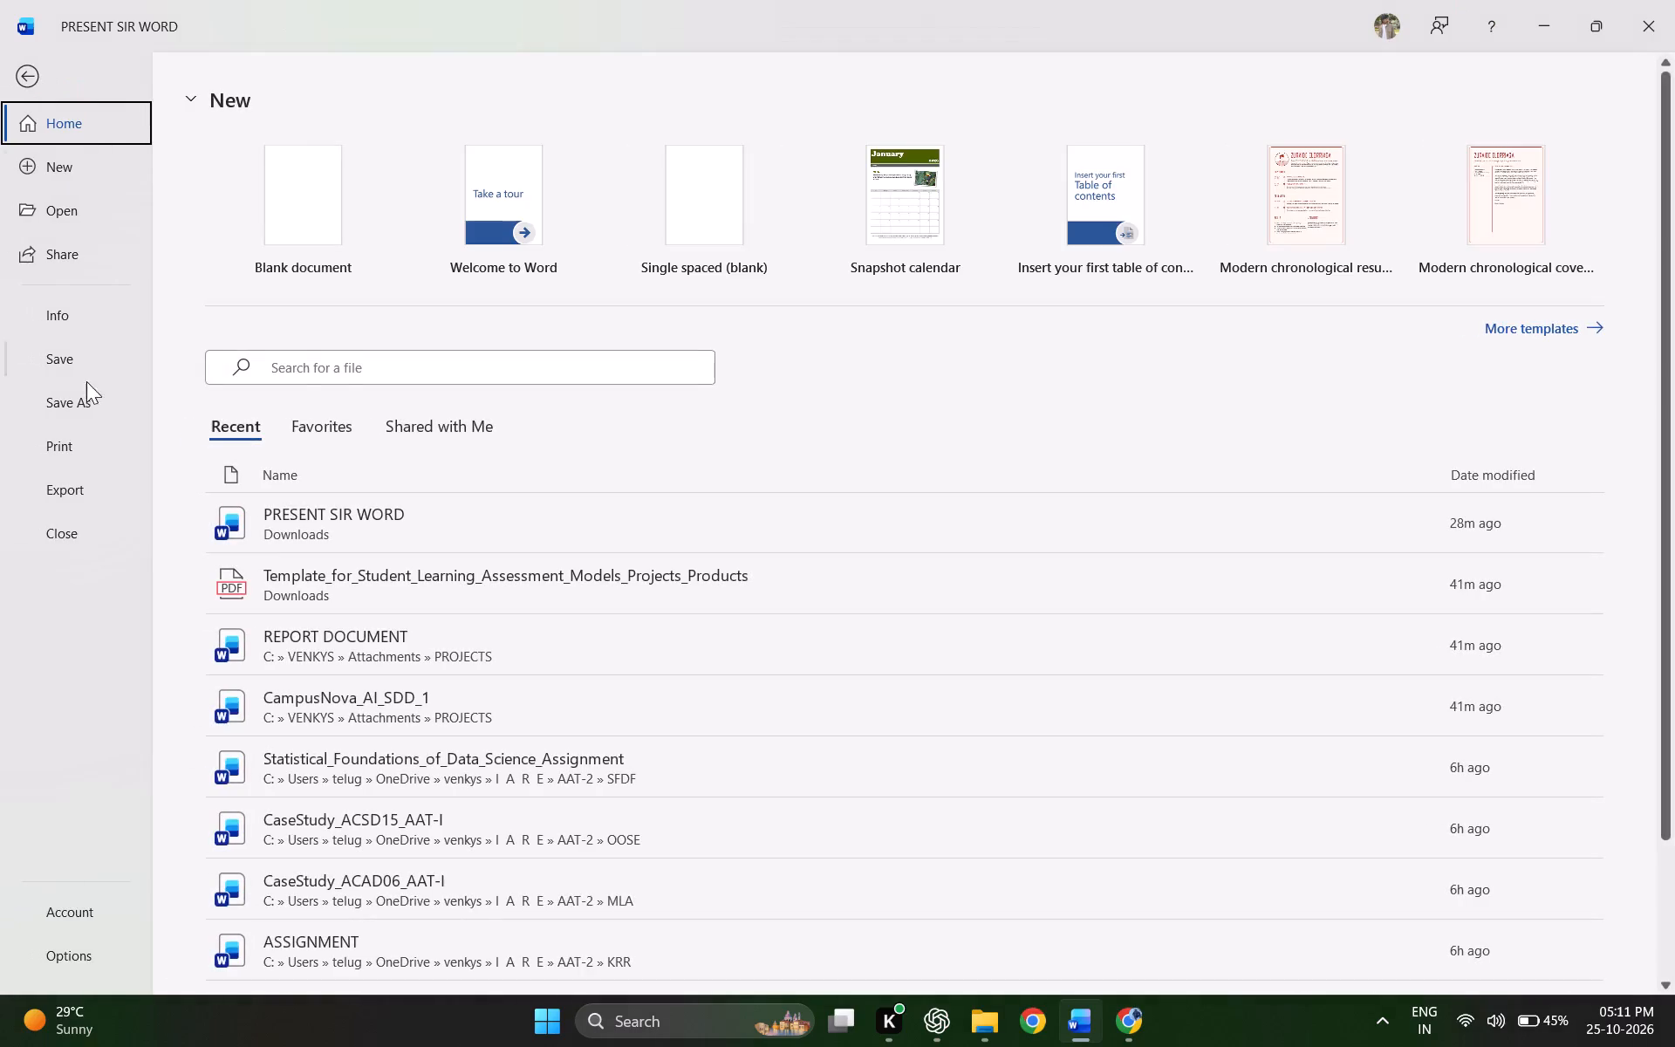
click(85, 414)
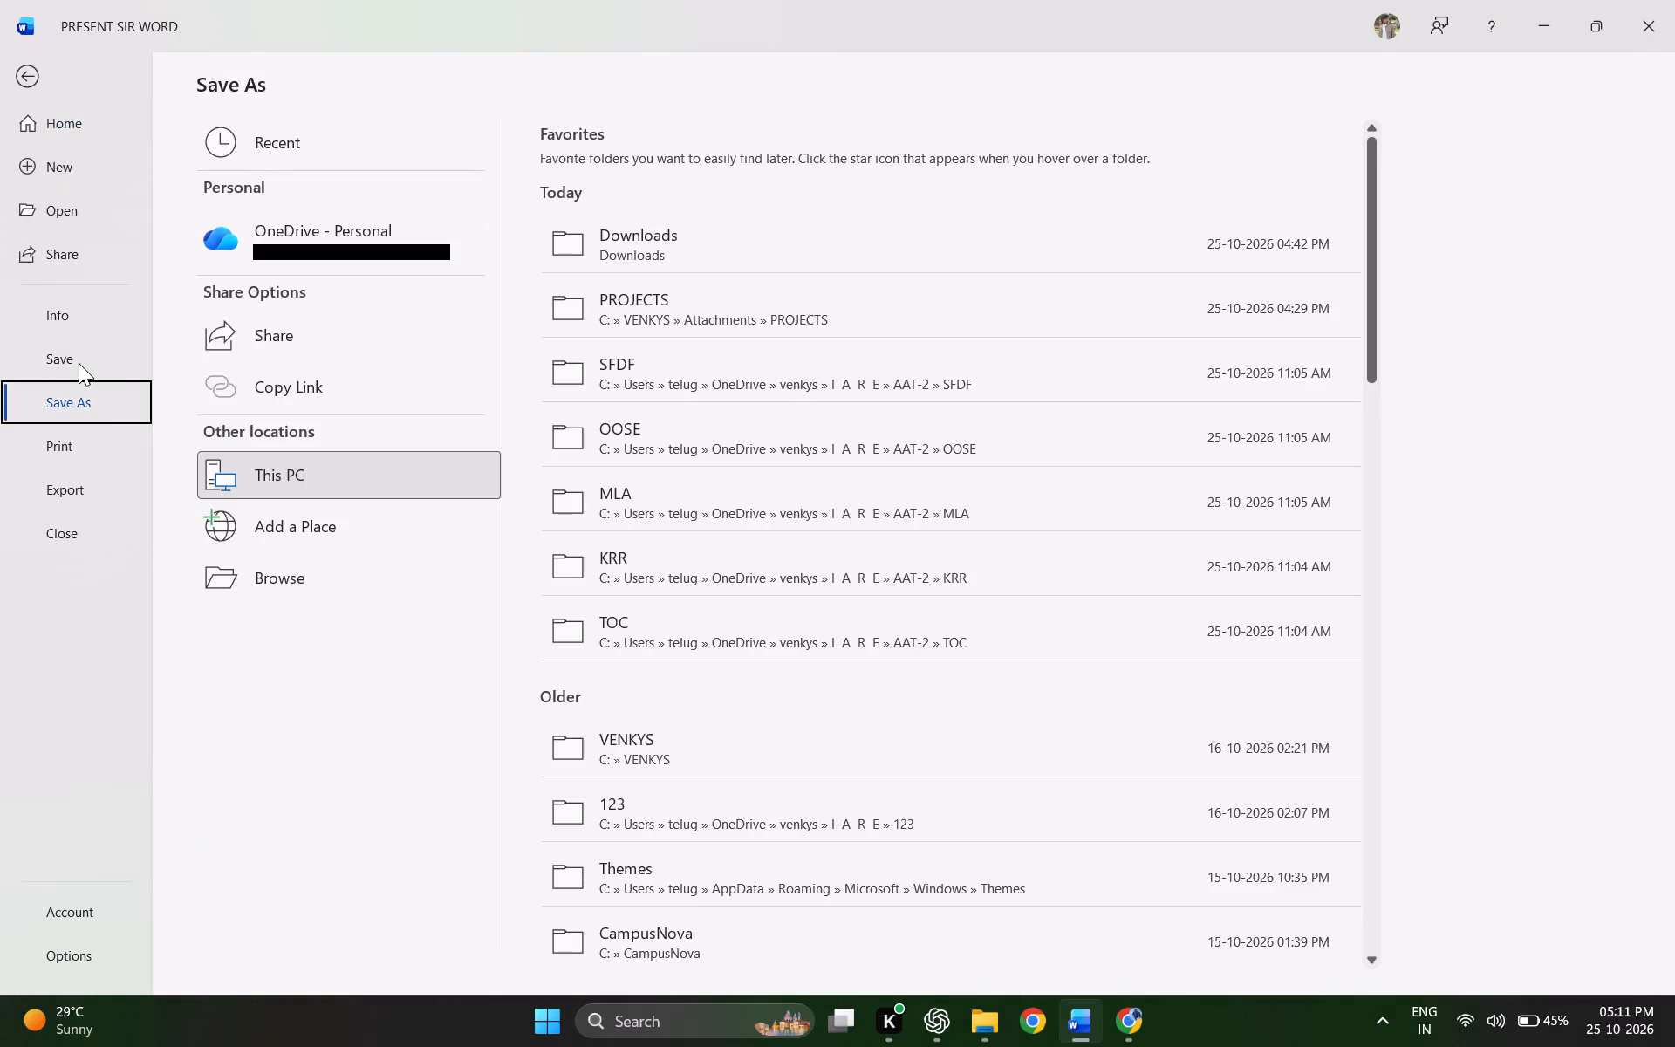
click(79, 363)
click(25, 69)
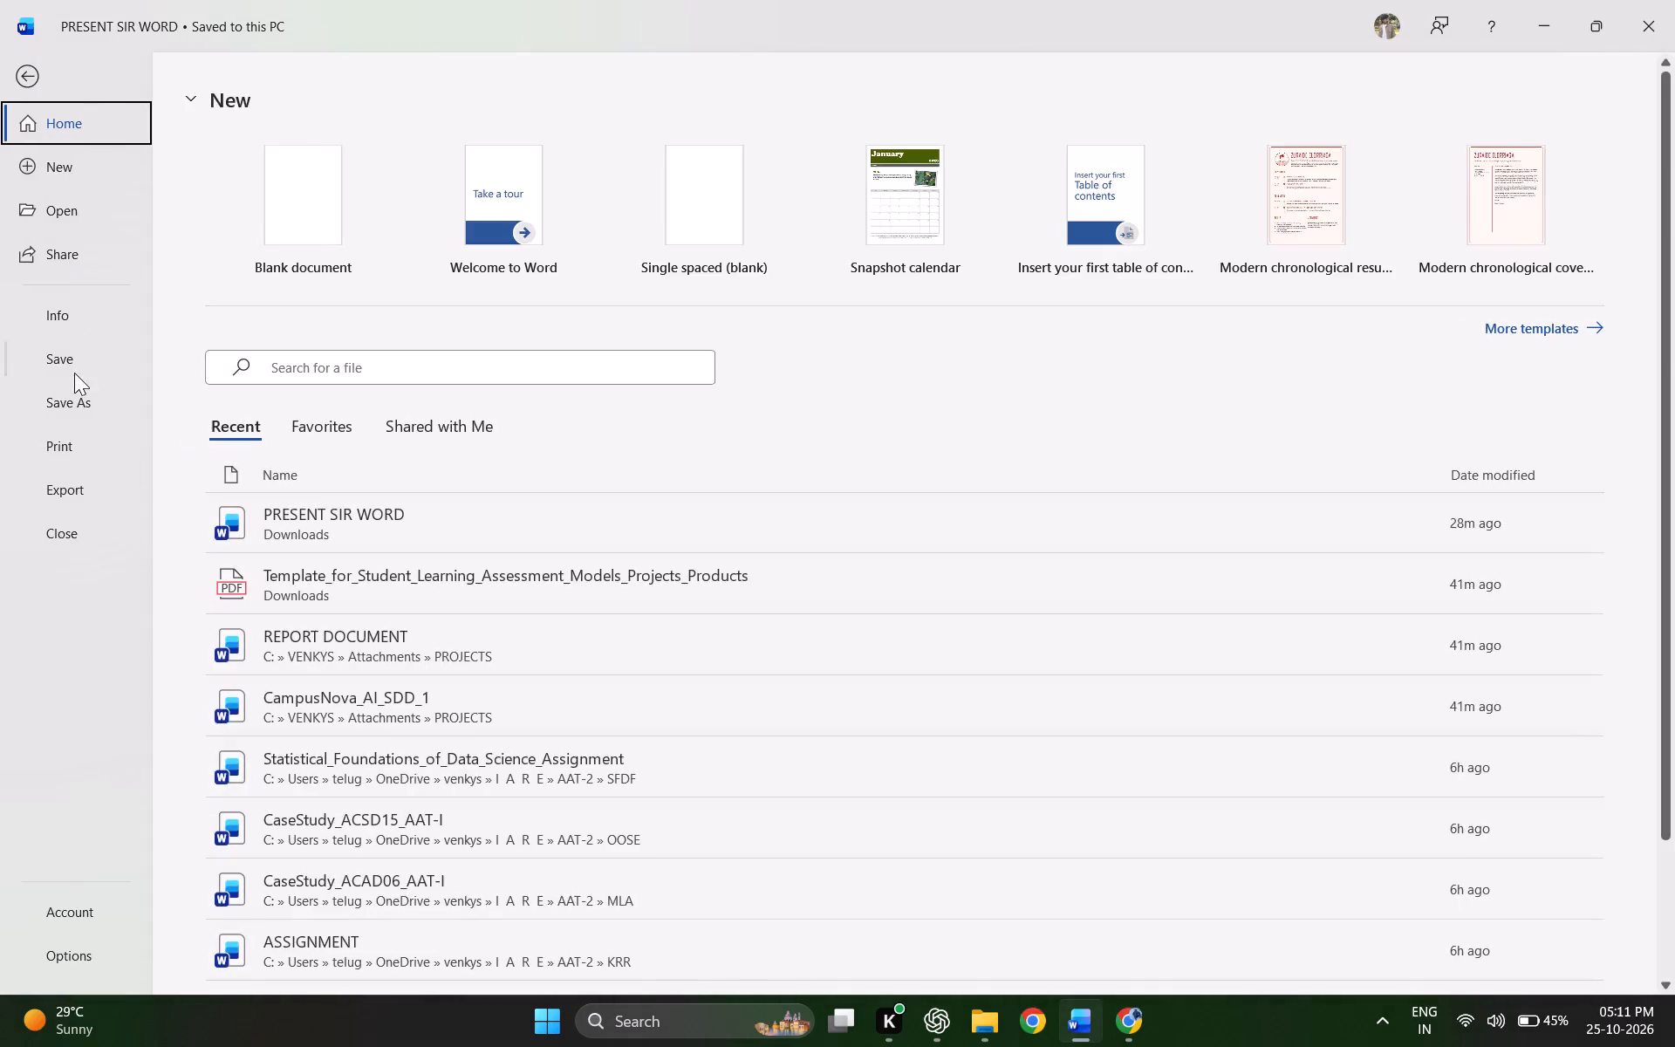
click(72, 398)
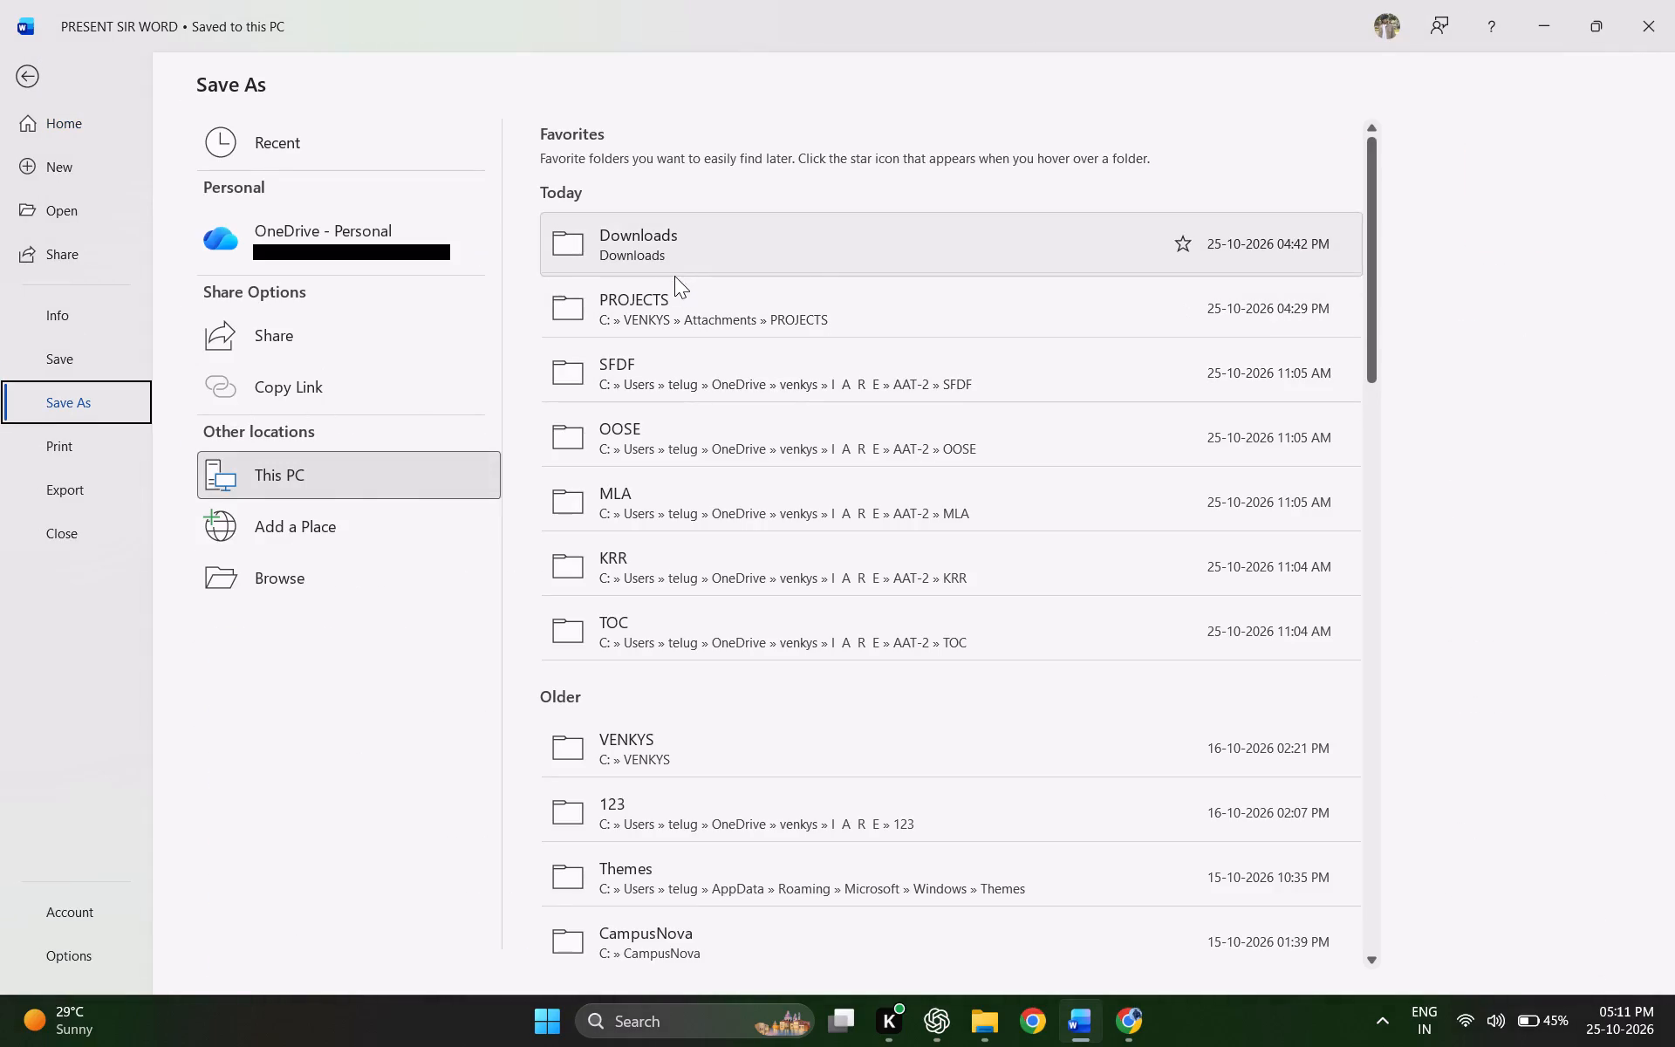
click(666, 263)
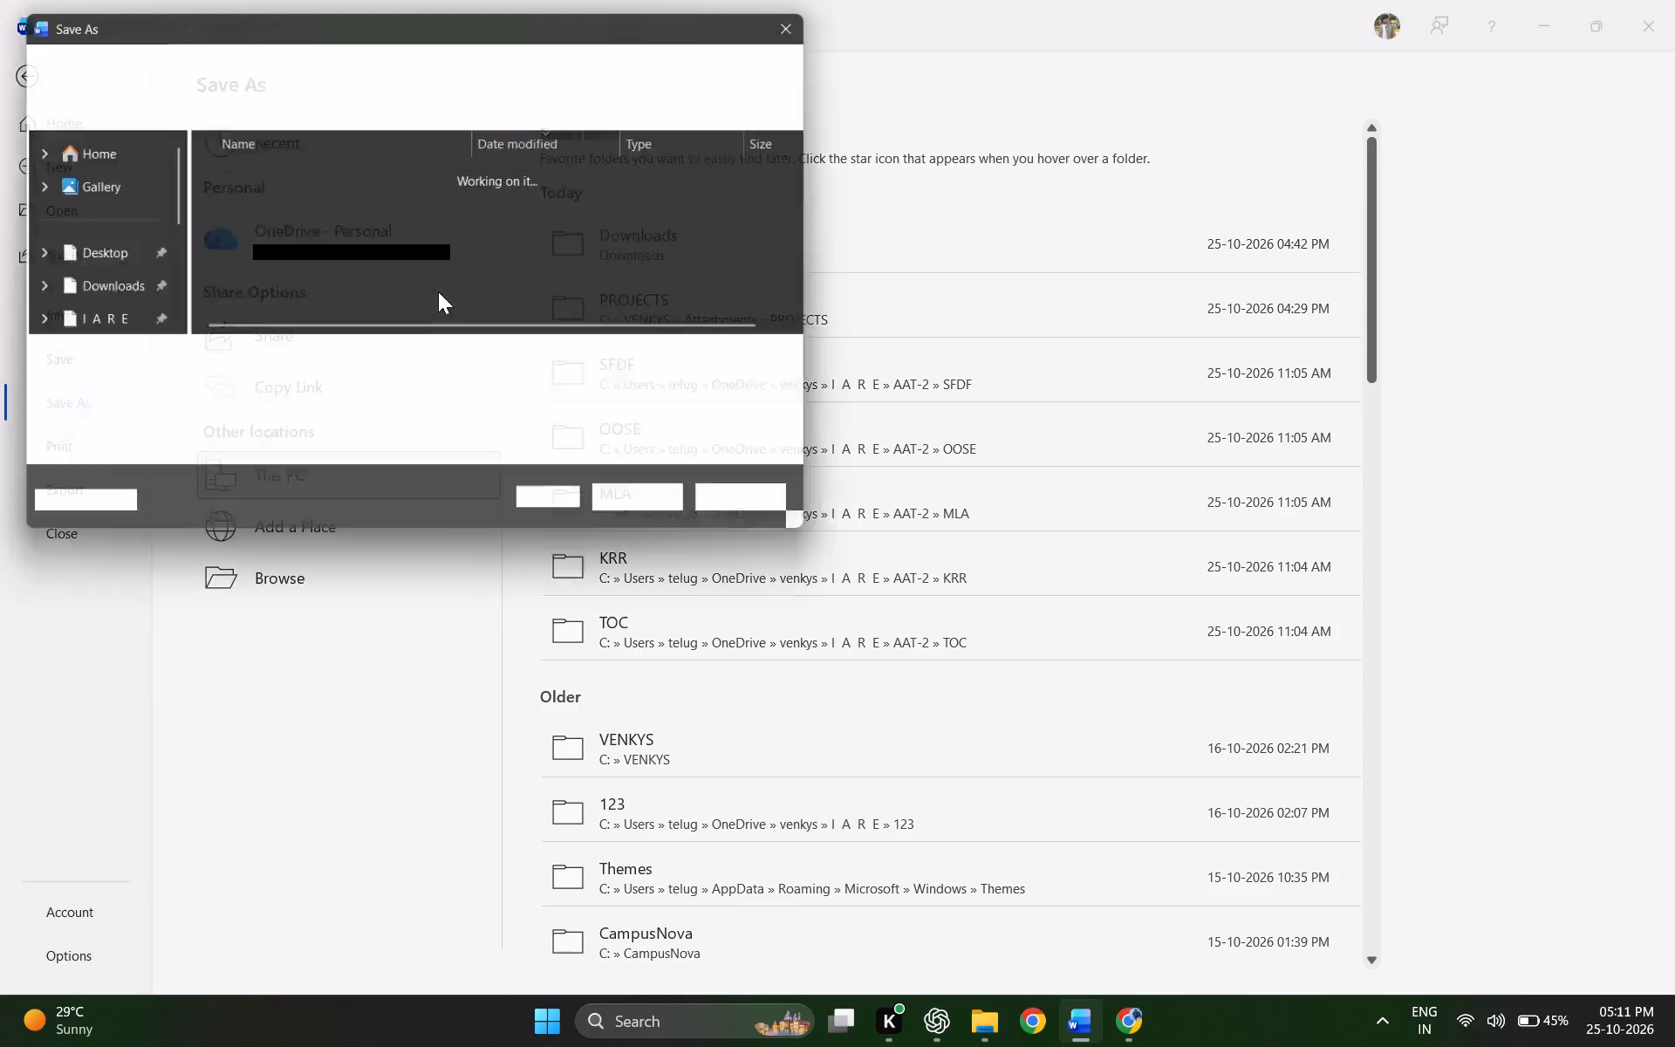
click(303, 388)
click(254, 512)
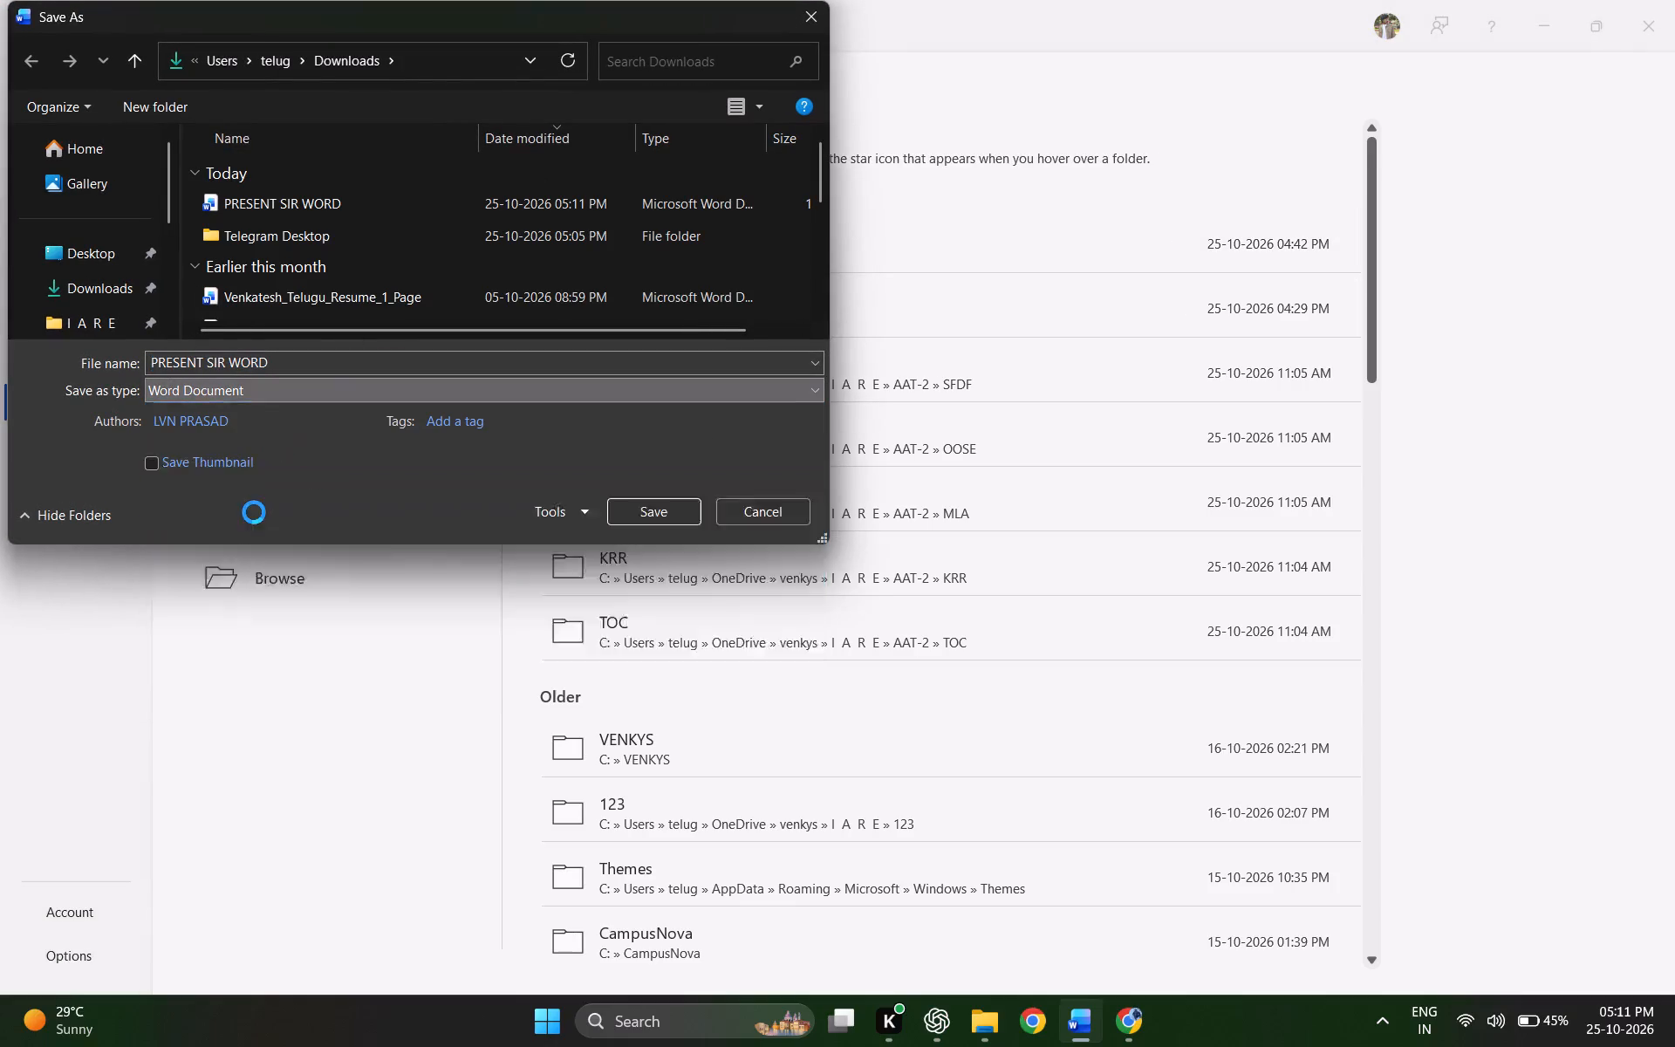
click(641, 559)
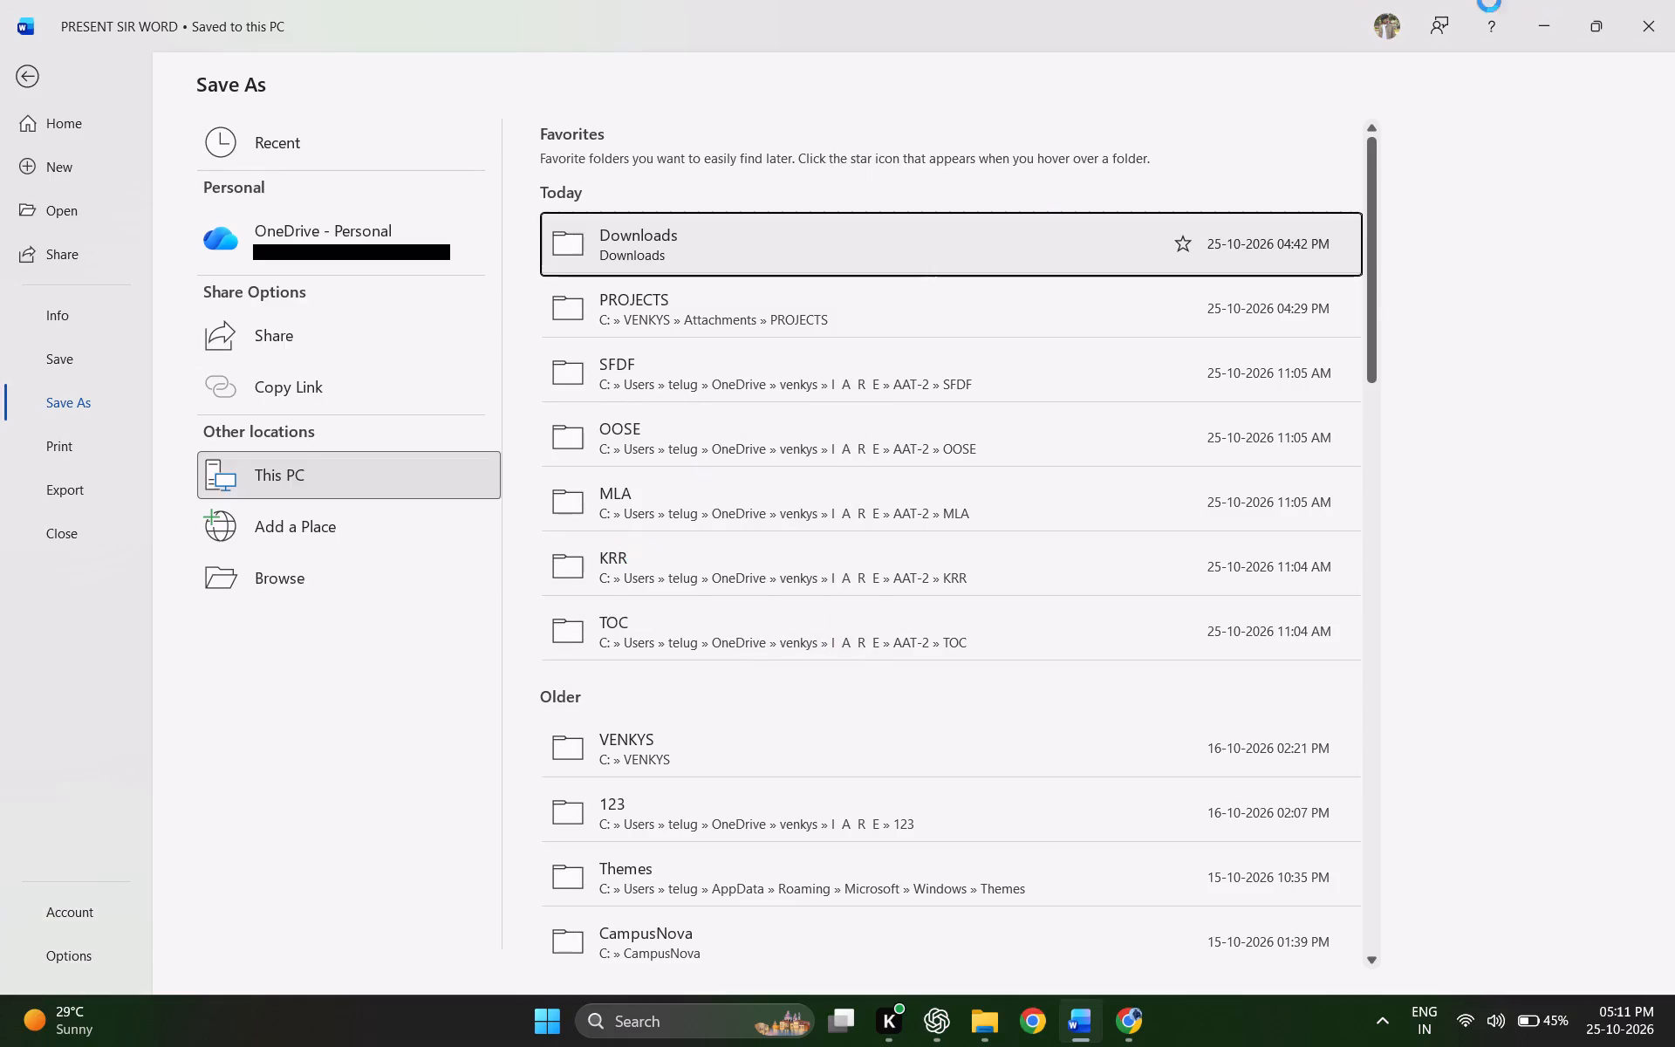
scroll(858, 383, down, 2)
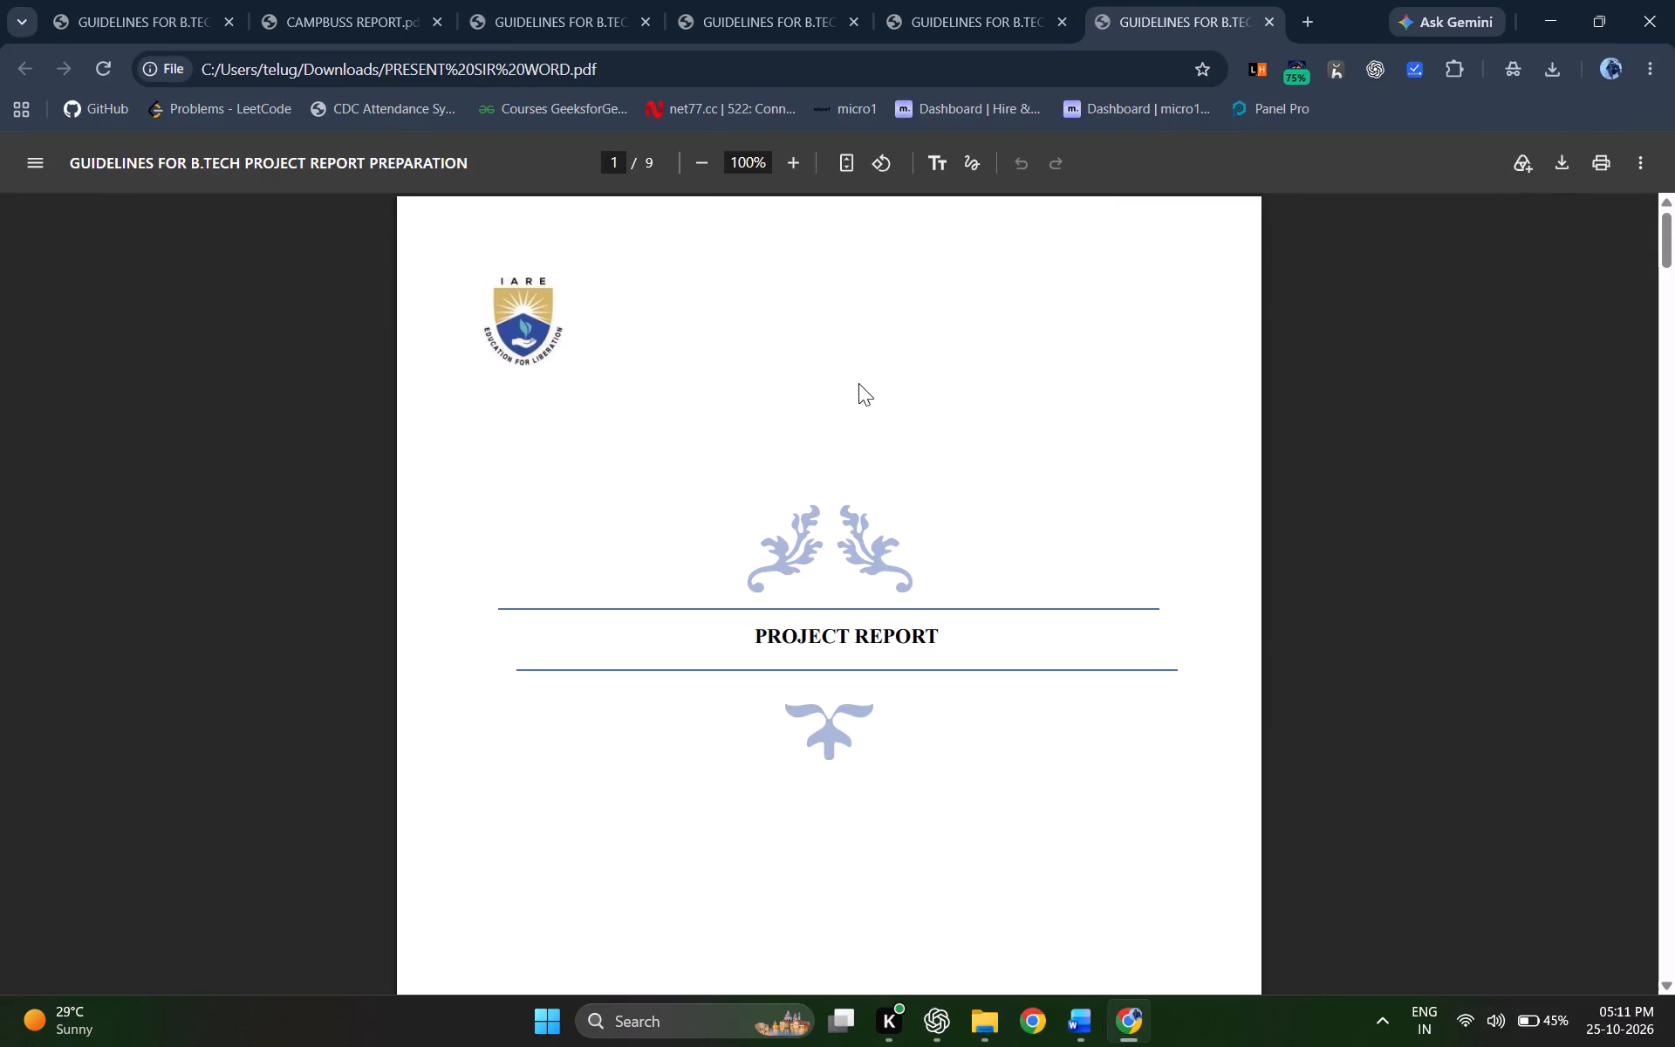
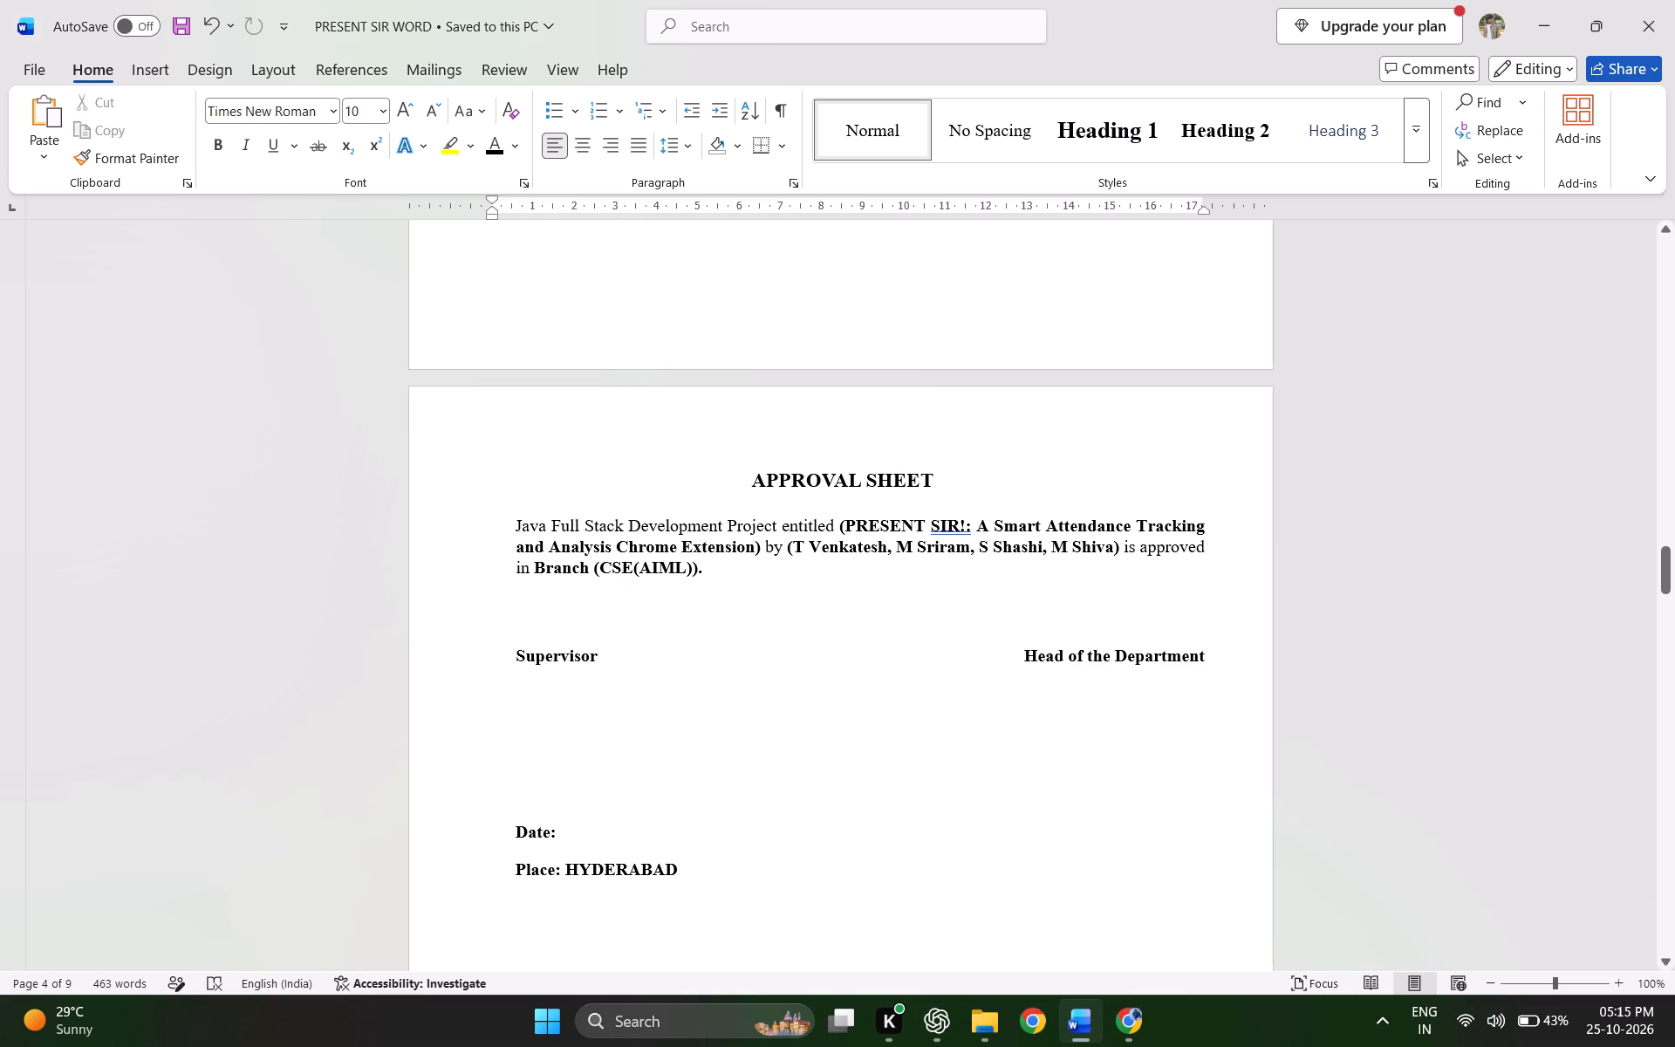
scroll(785, 604, up, 3)
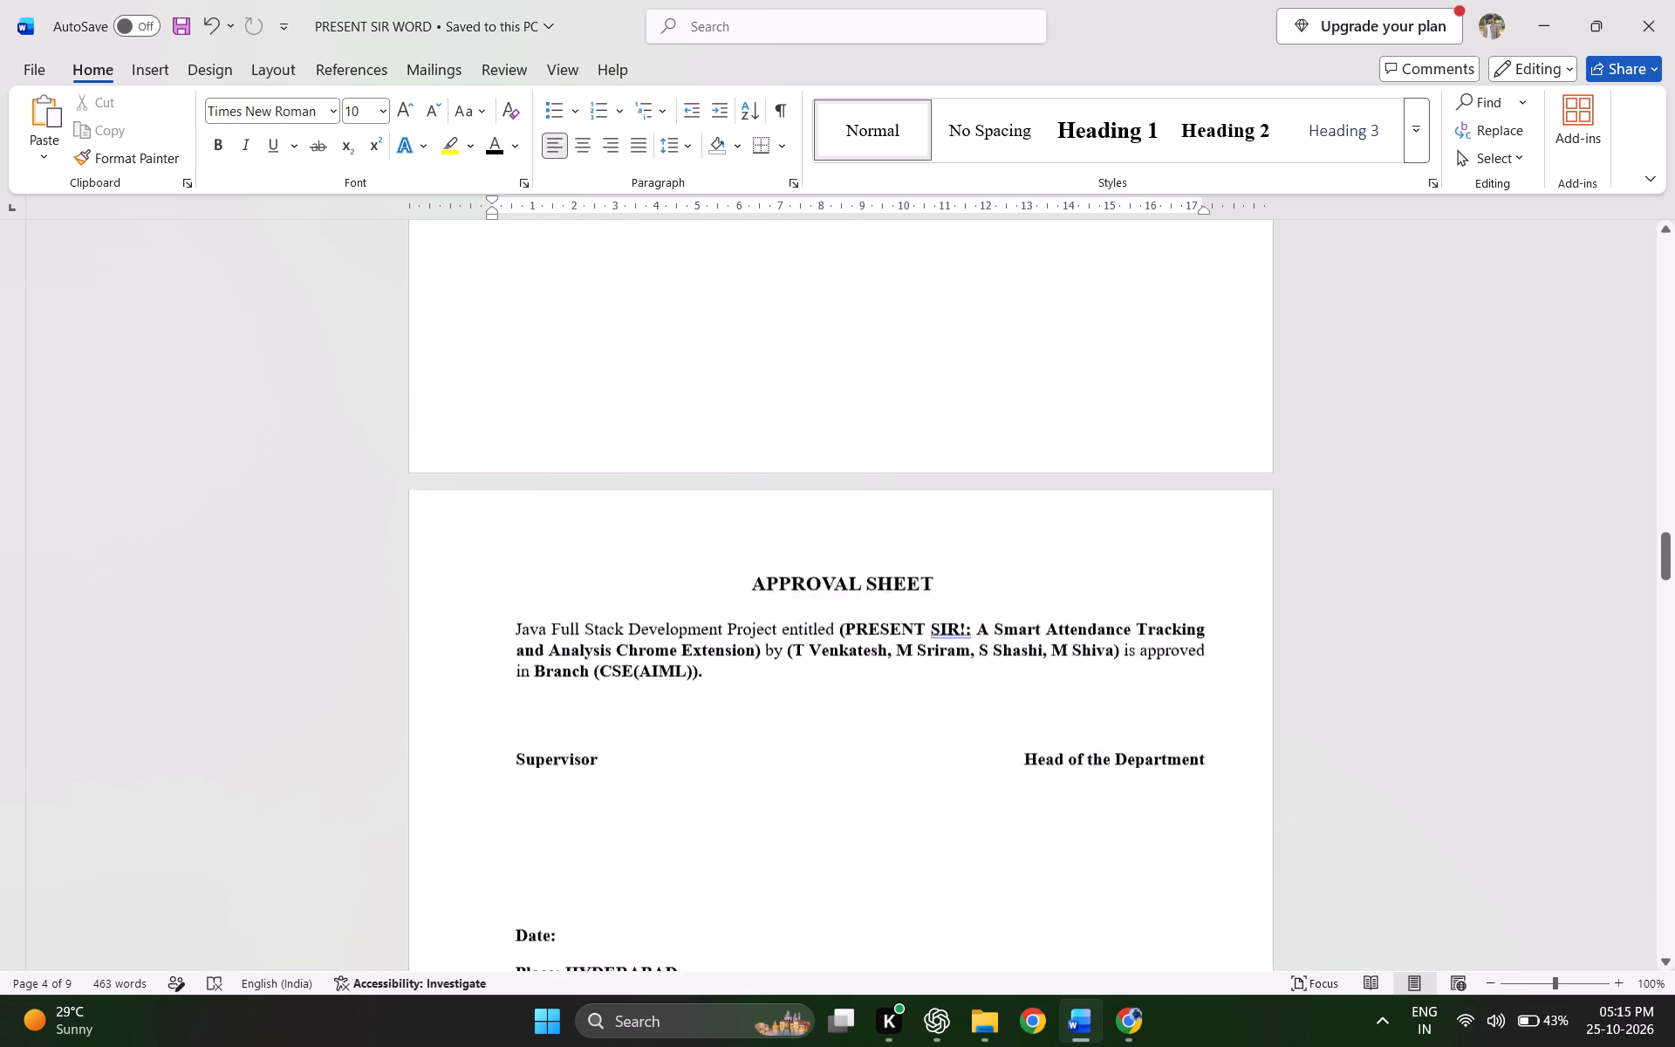
scroll(785, 604, up, 19)
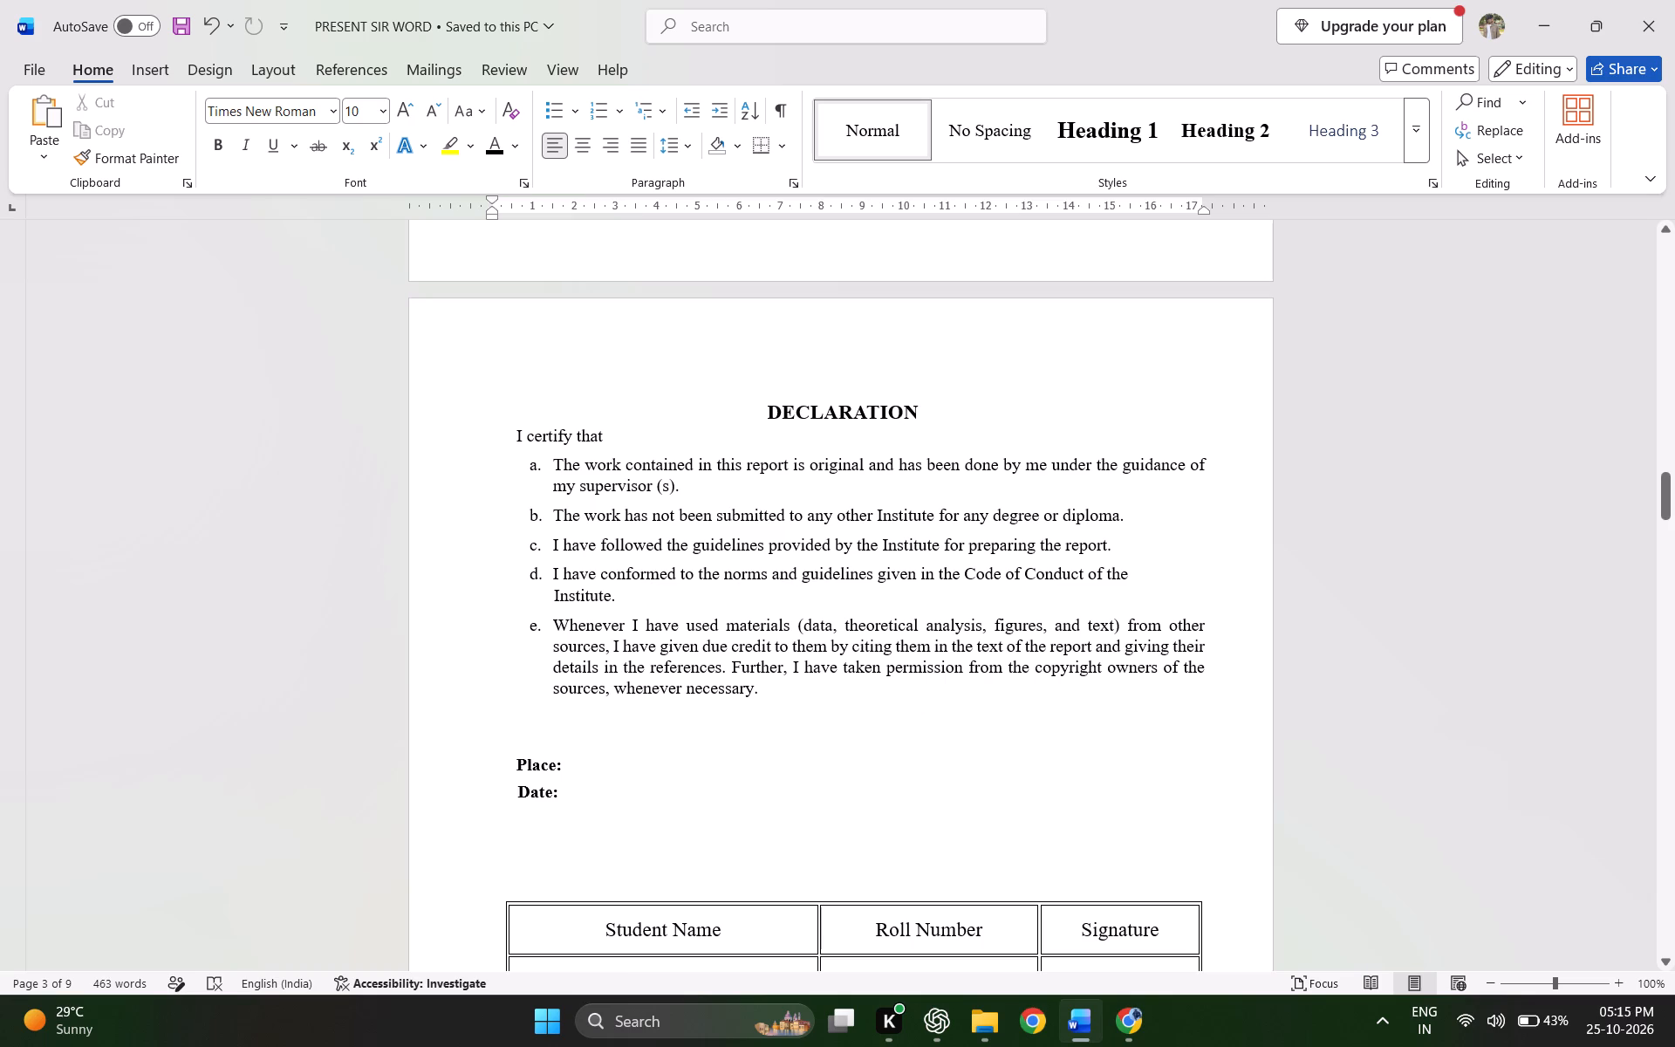
click(557, 539)
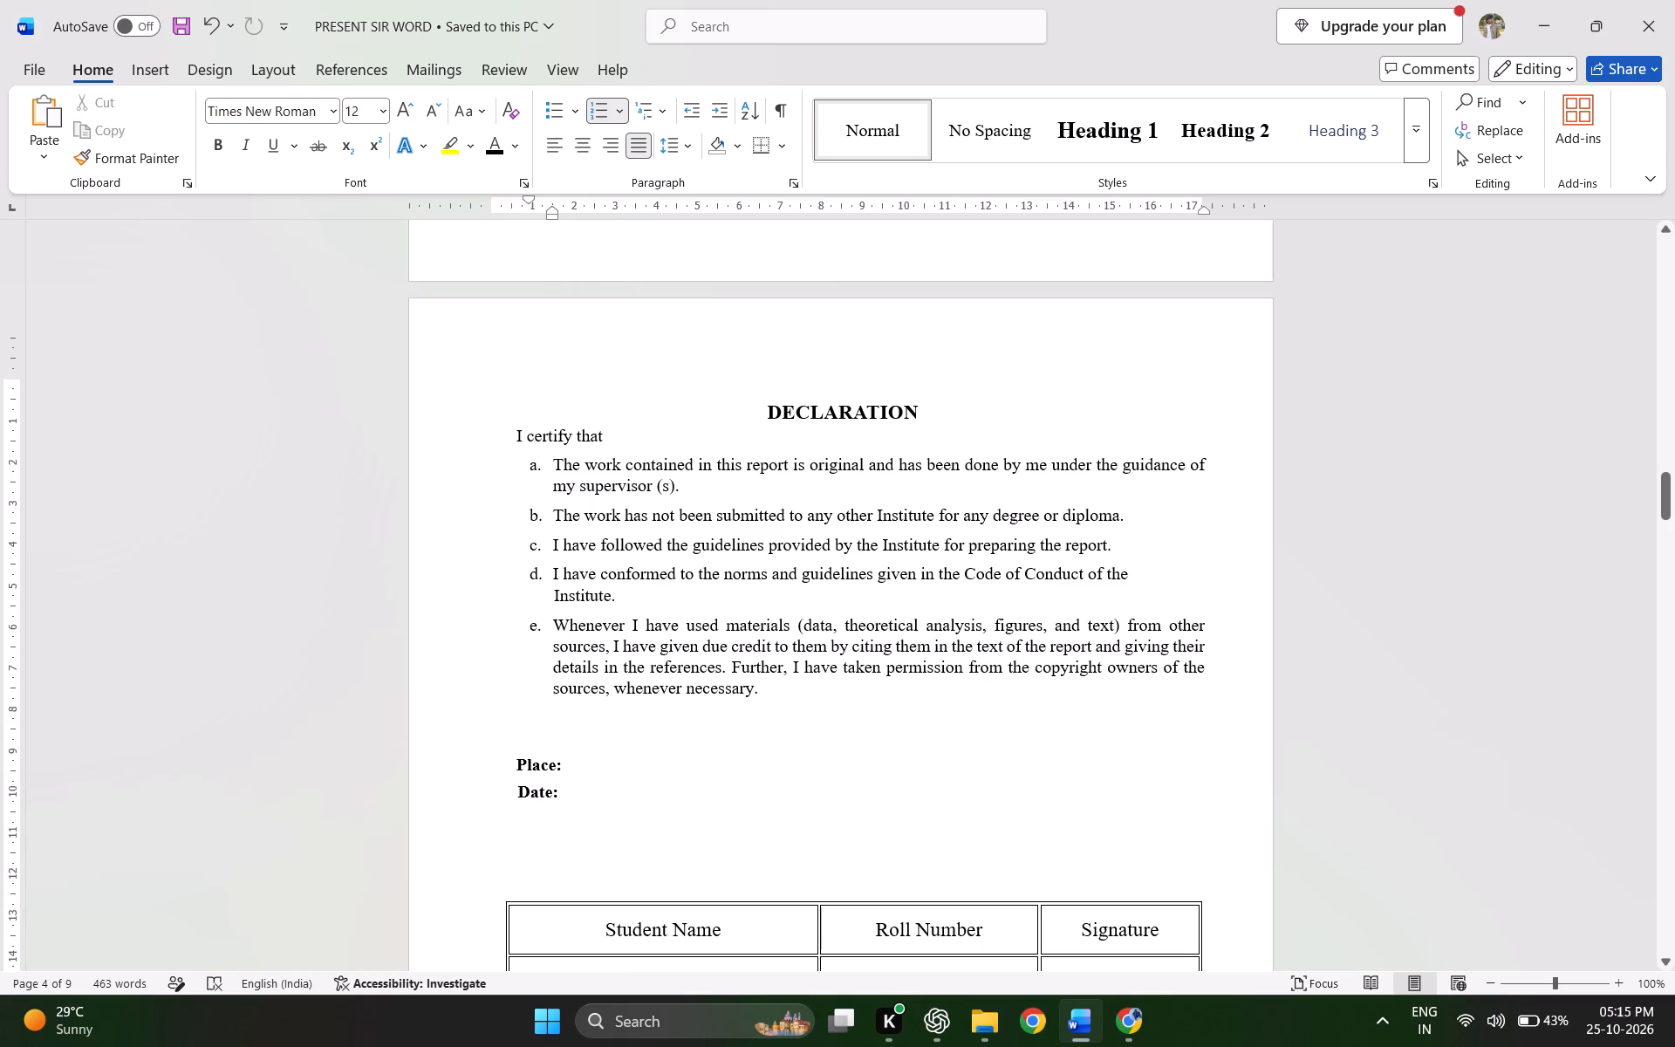
key(BackSpace)
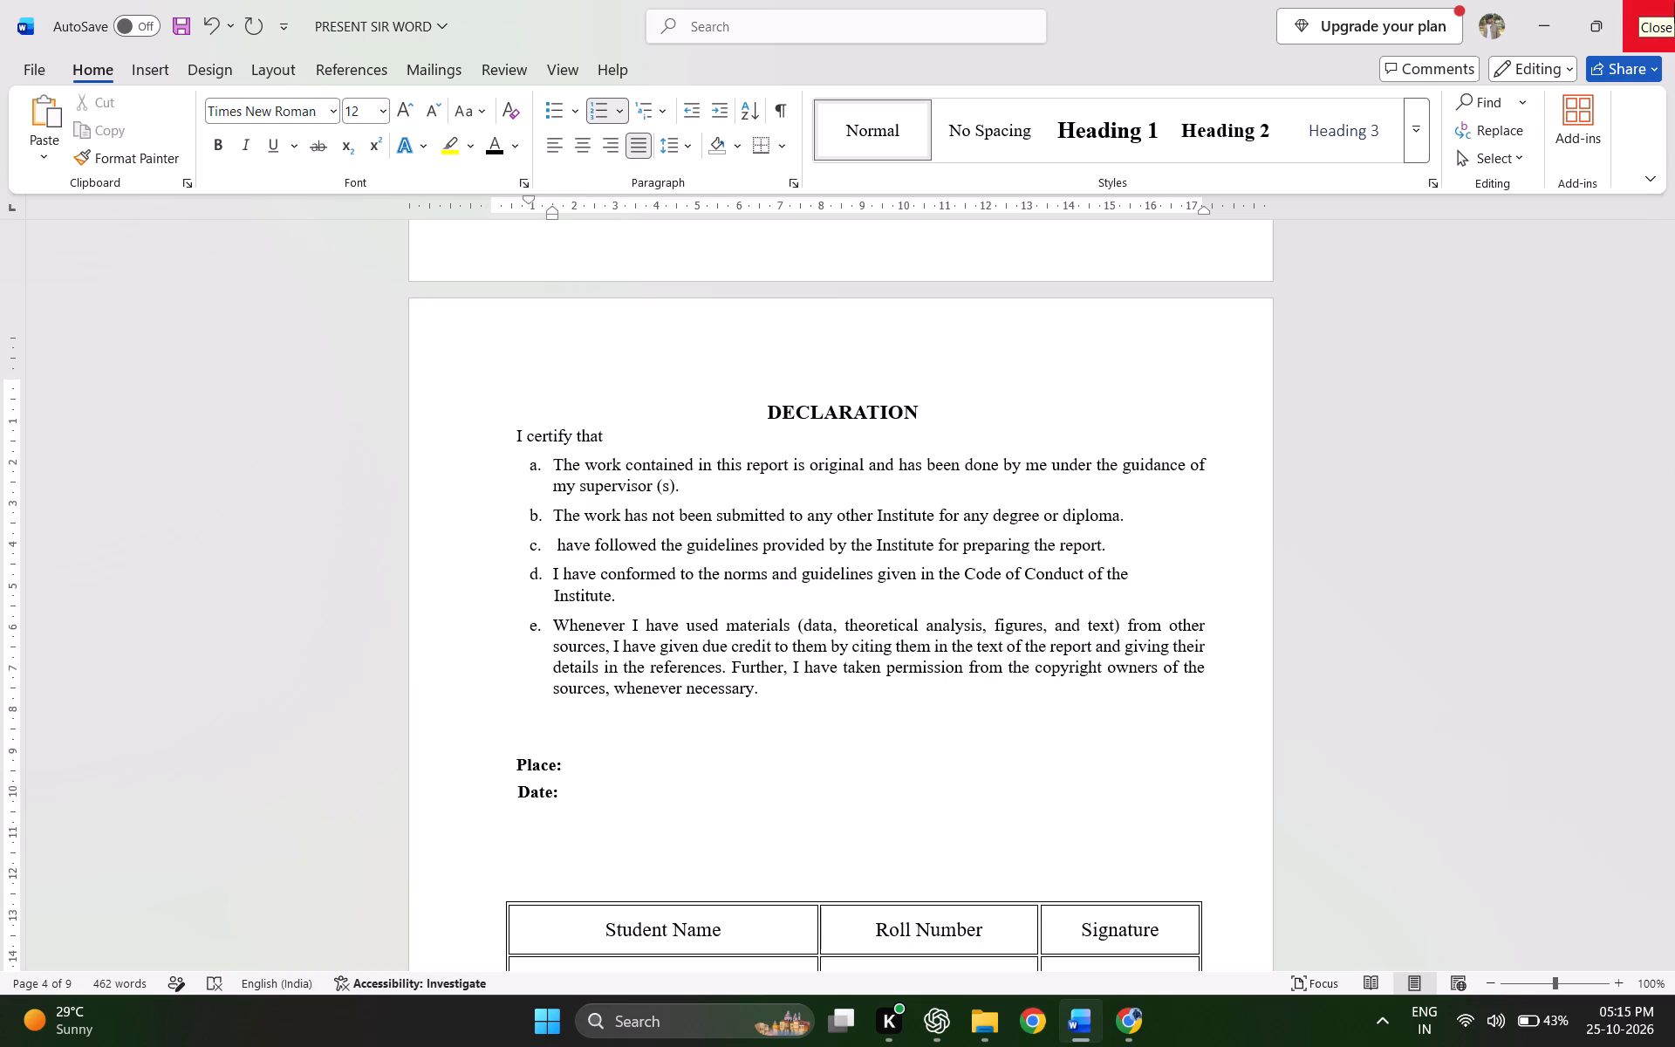
text(we)
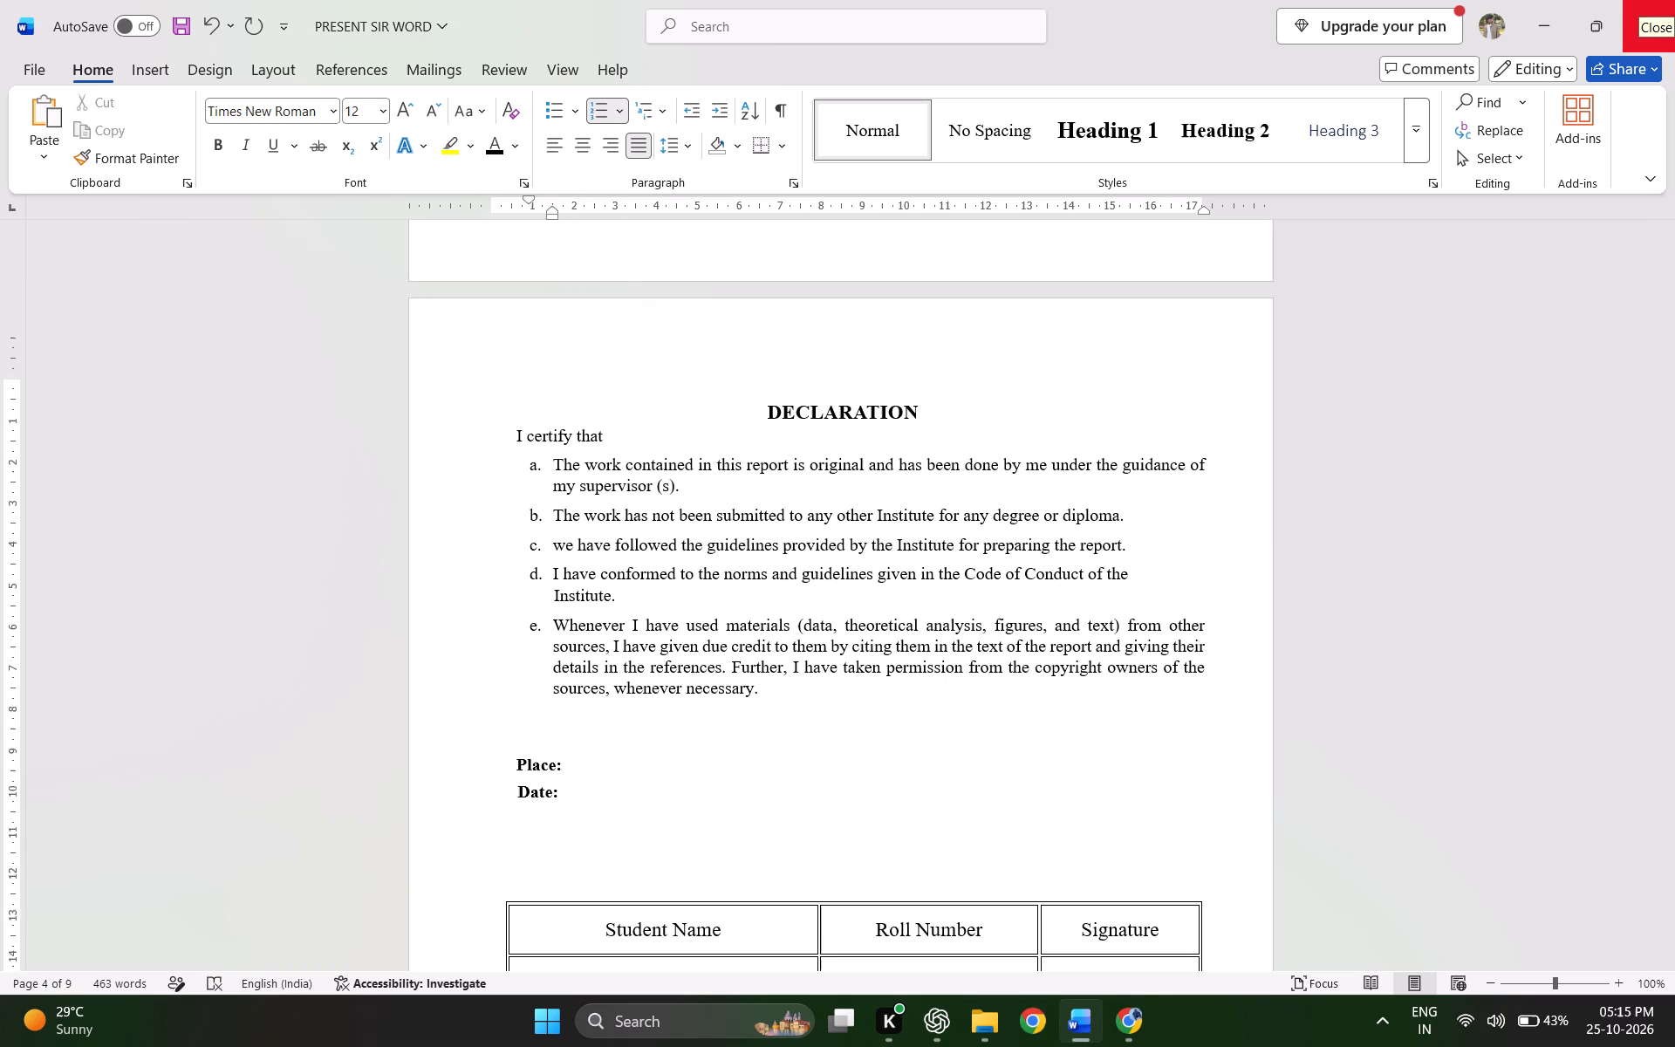
key(BackSpace)
key(BackSpace)
text(We)
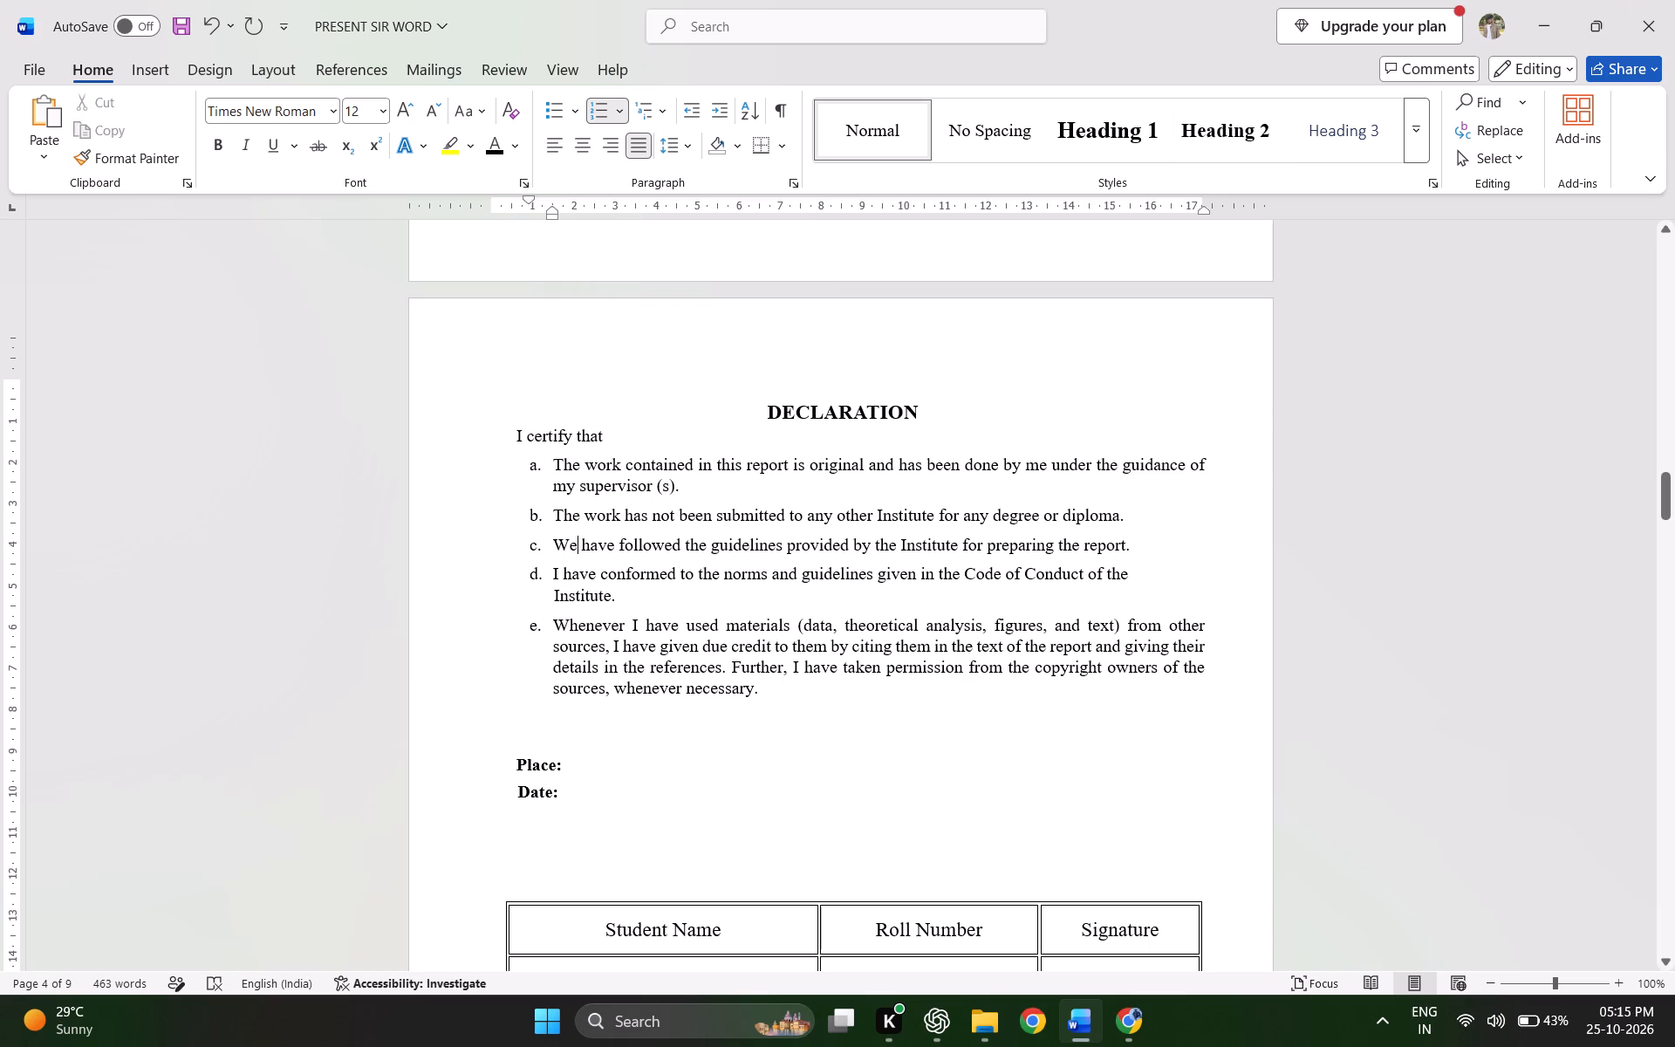
click(557, 578)
key(BackSpace)
text(We)
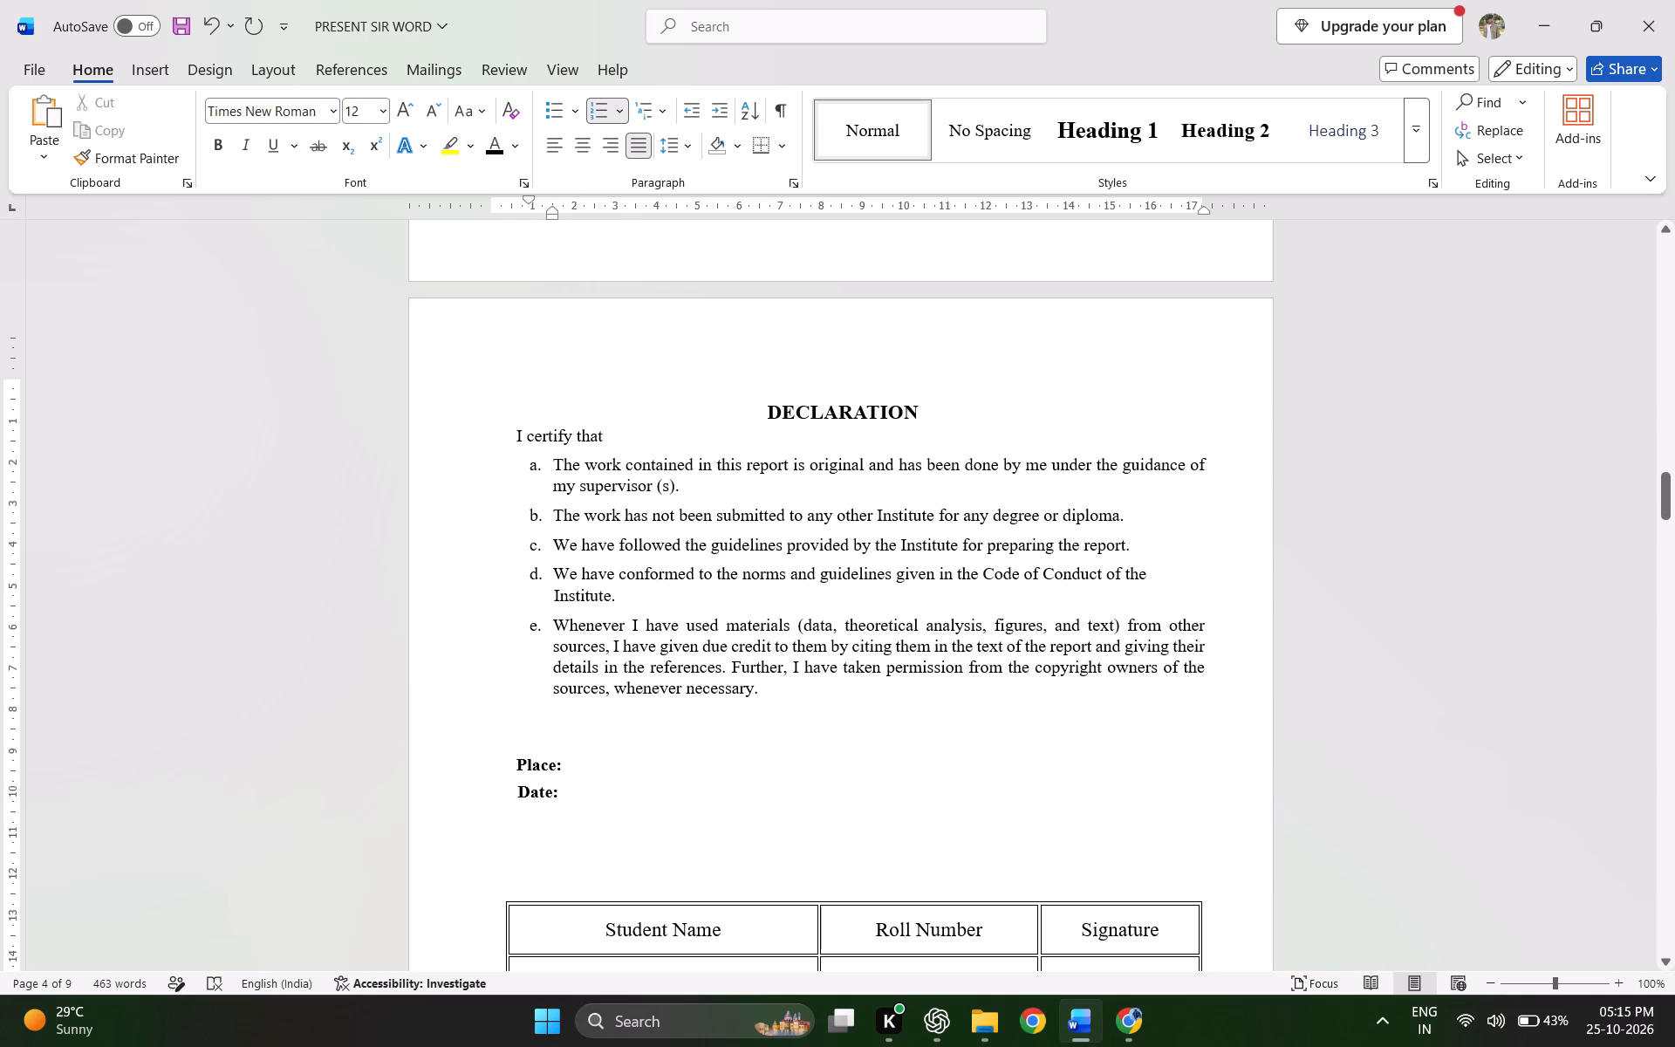
Replace "me" with "us" in item a of the declaration.
click(1045, 465)
key(BackSpace)
key(BackSpace)
text(us)
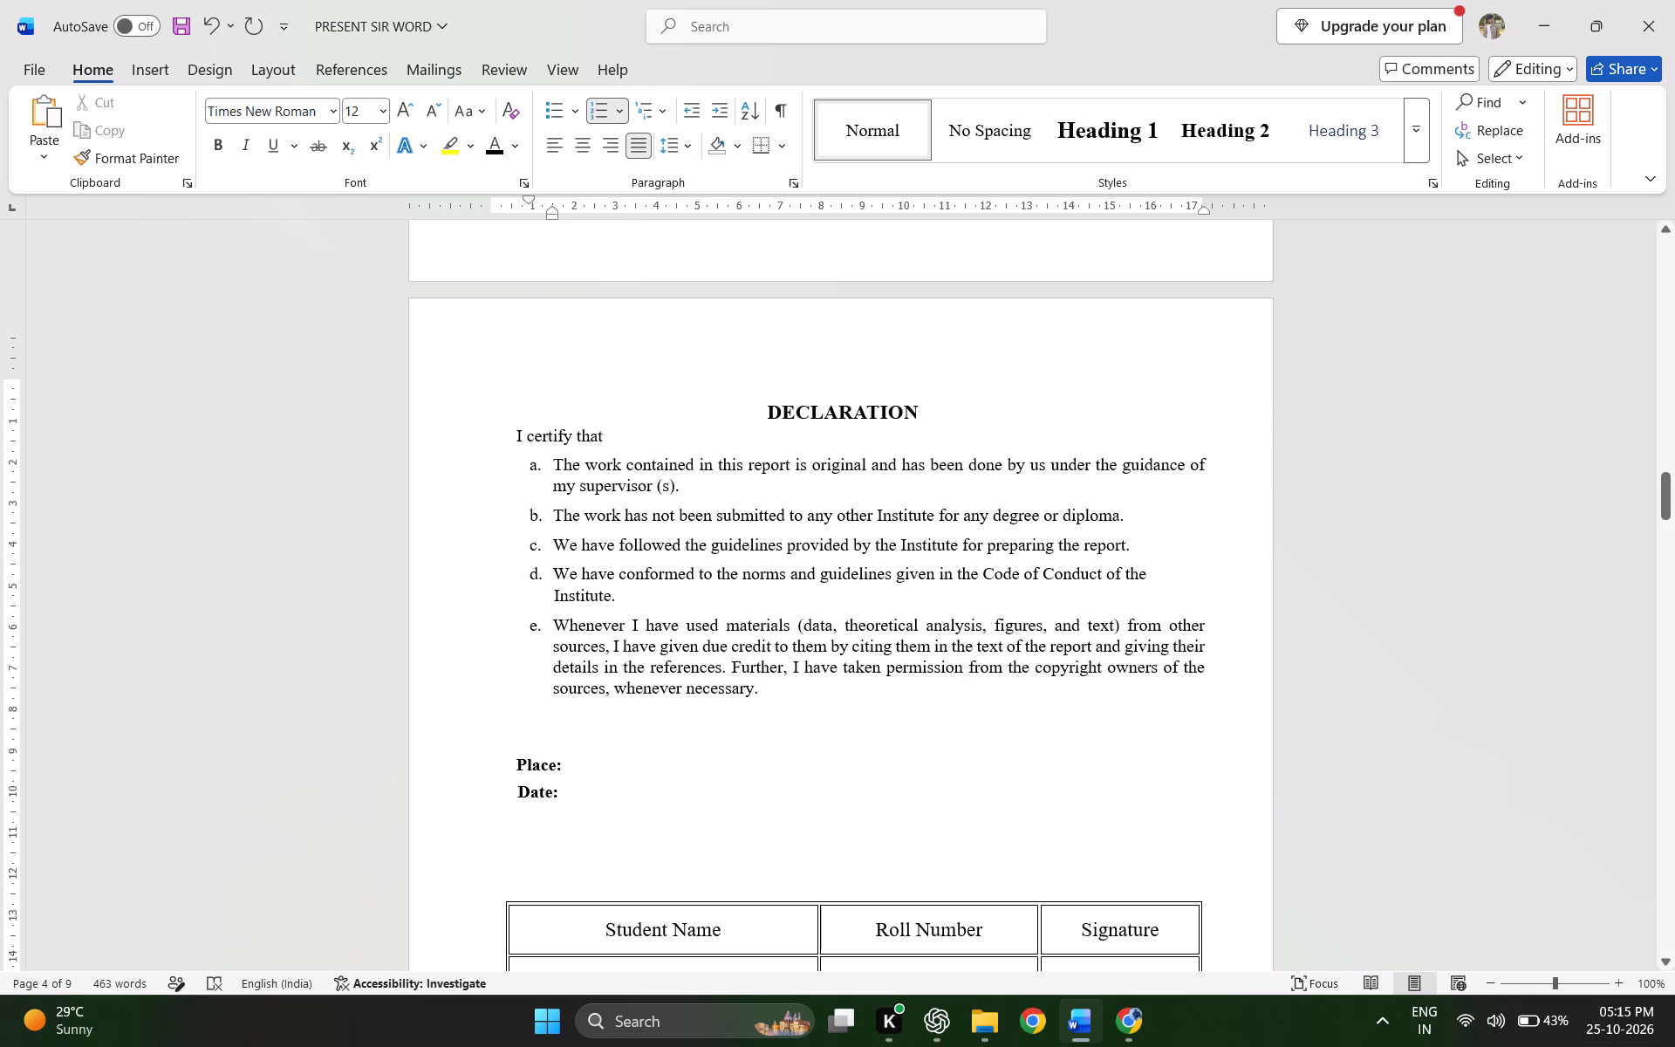
Change all three occurrences of "I" to "we" in item e of the declaration.
scroll(820, 500, down, 1)
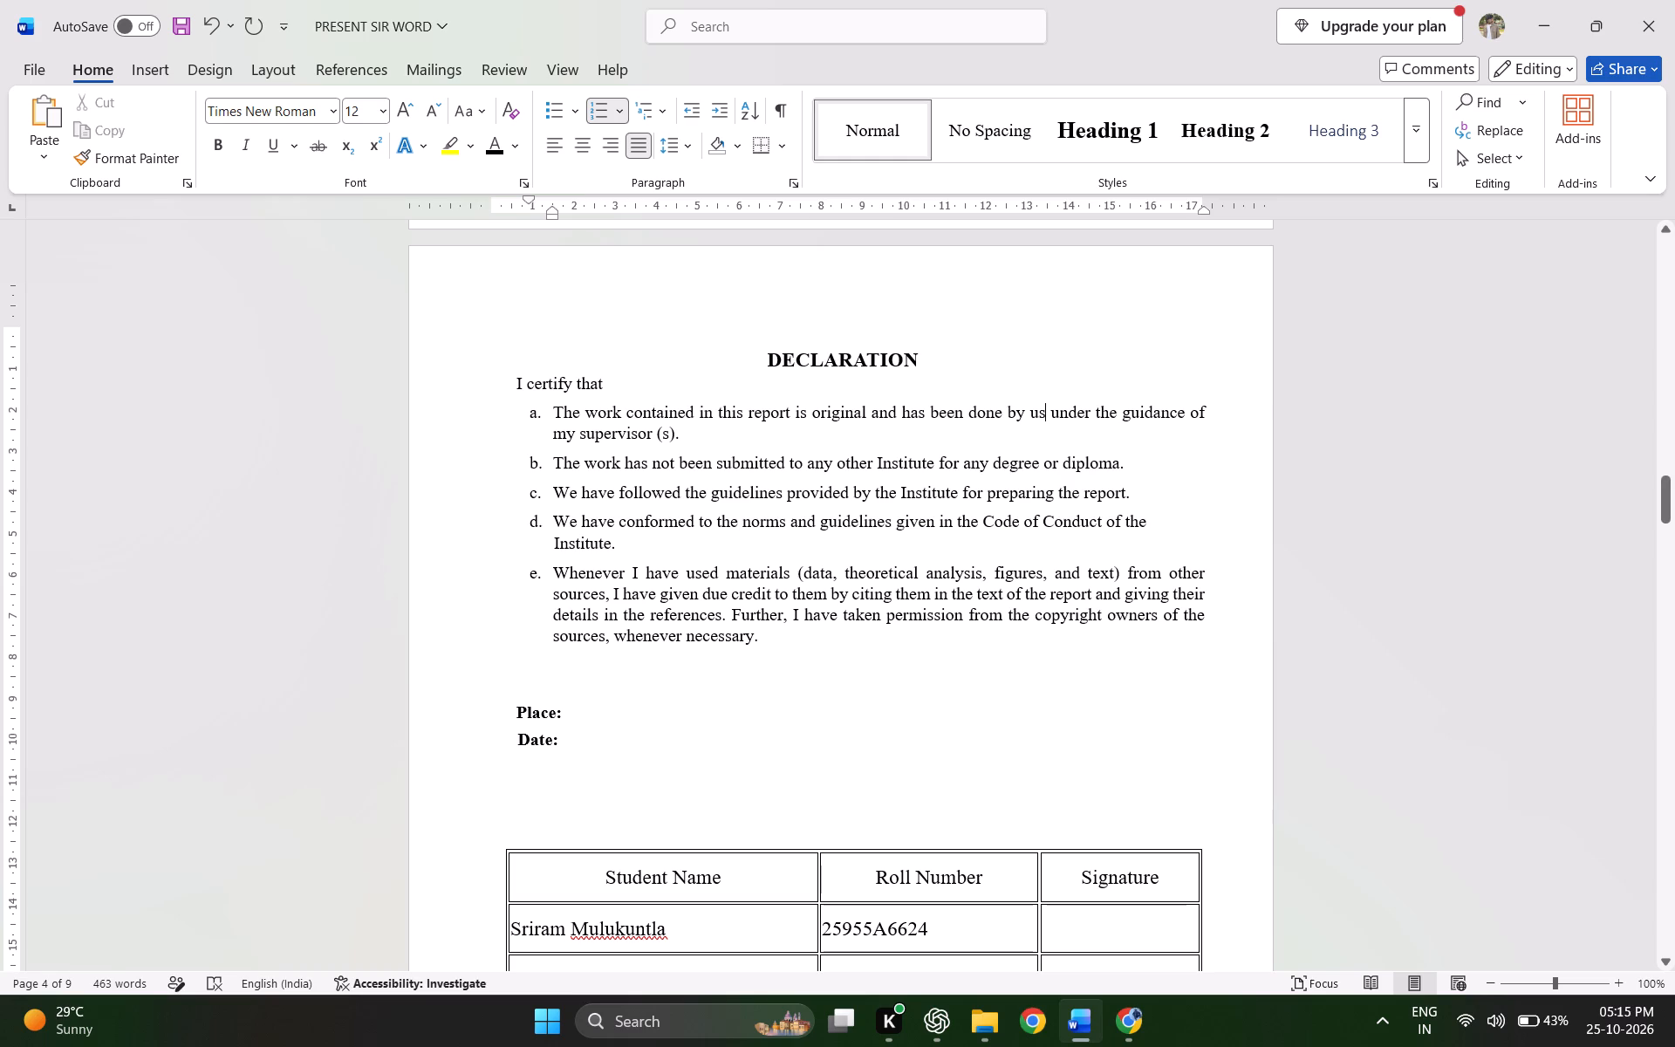
click(635, 569)
key(BackSpace)
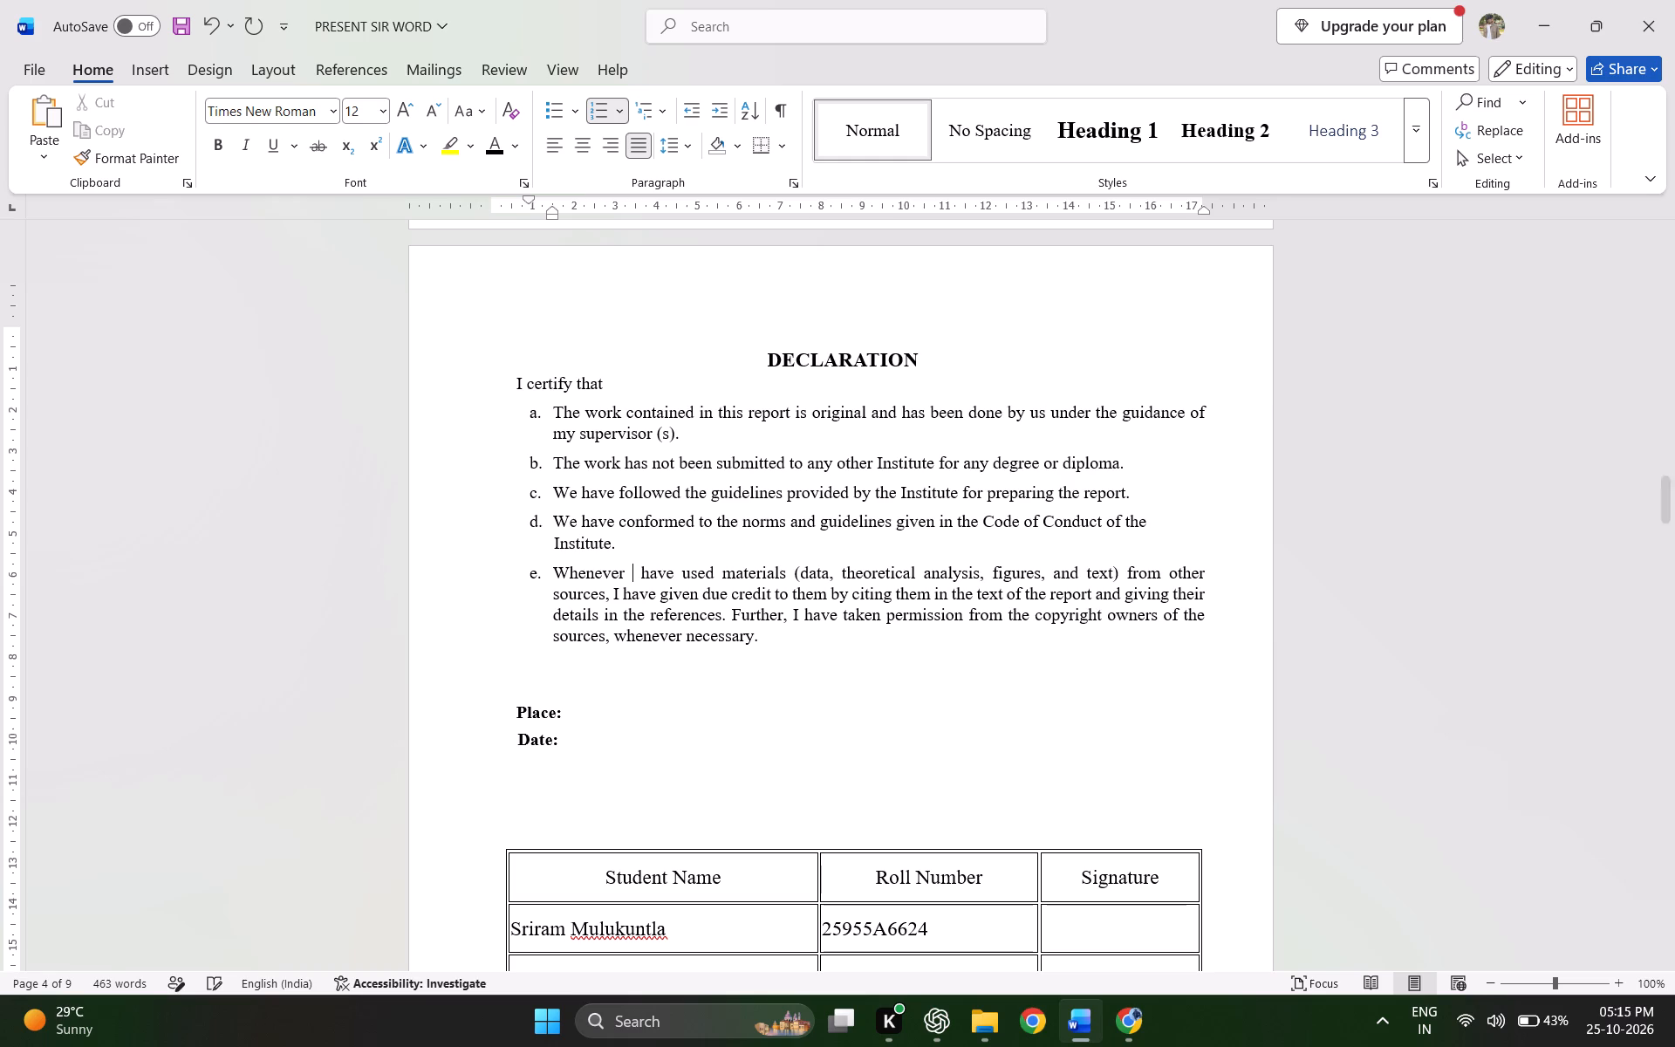
key(shift+w)
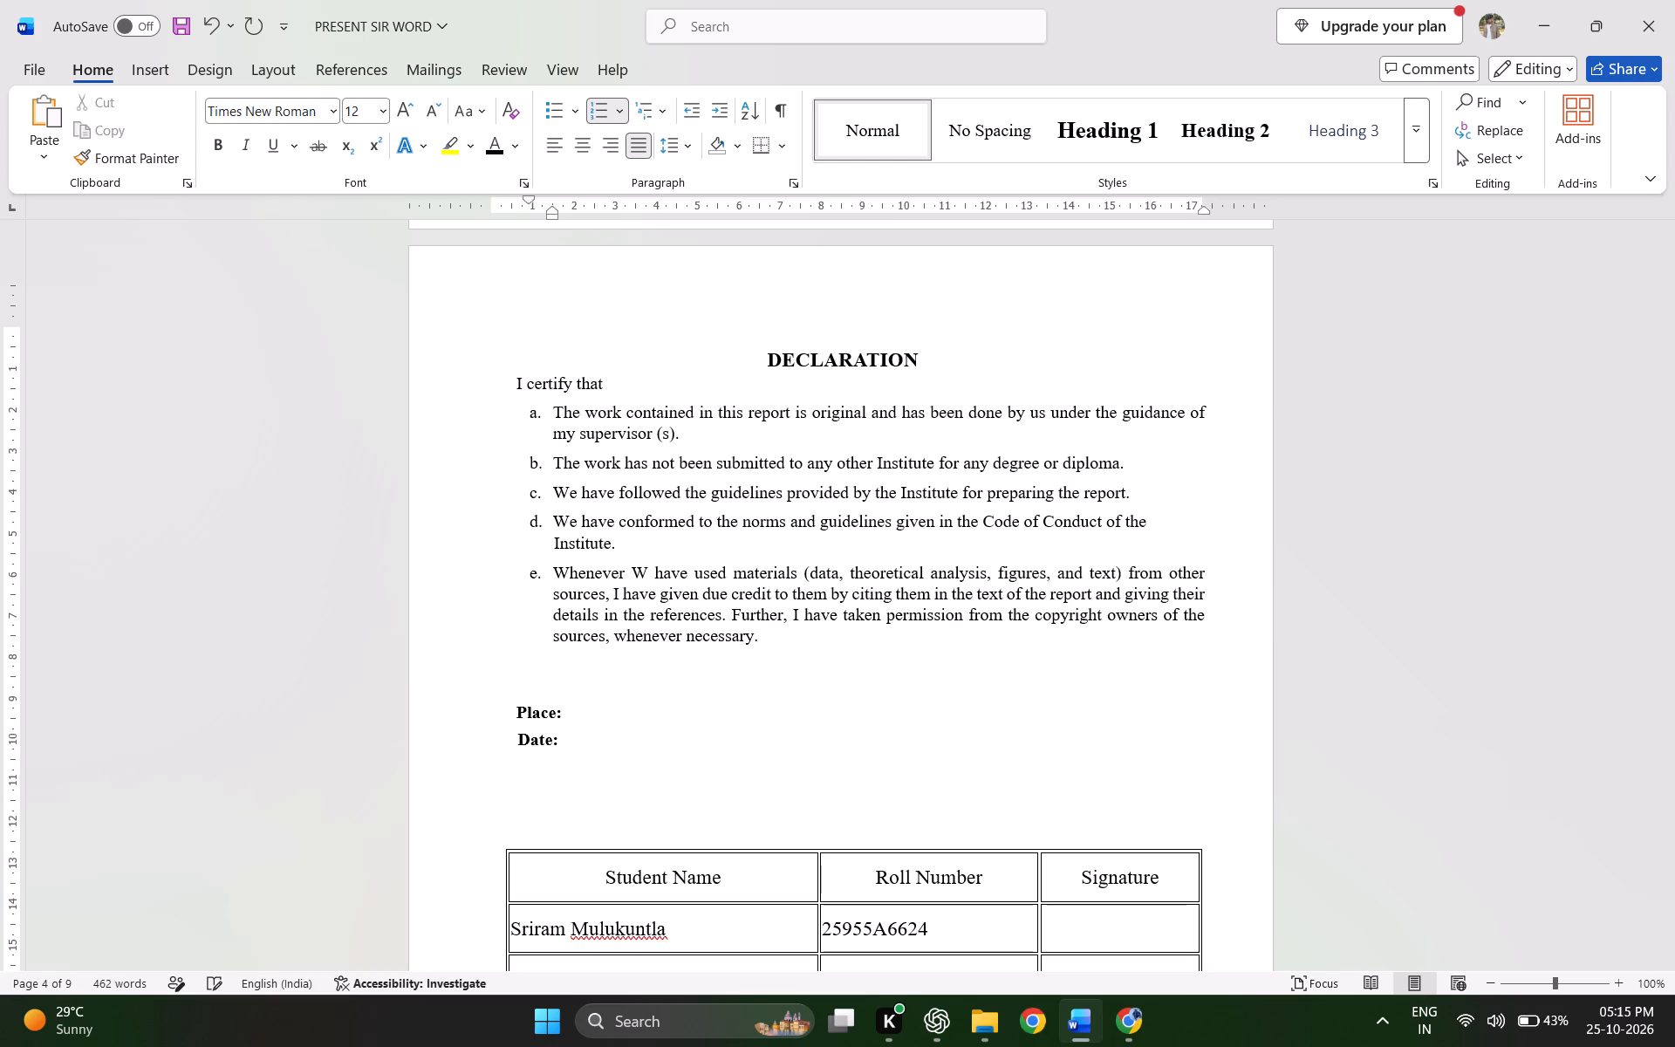
key(BackSpace)
text(we)
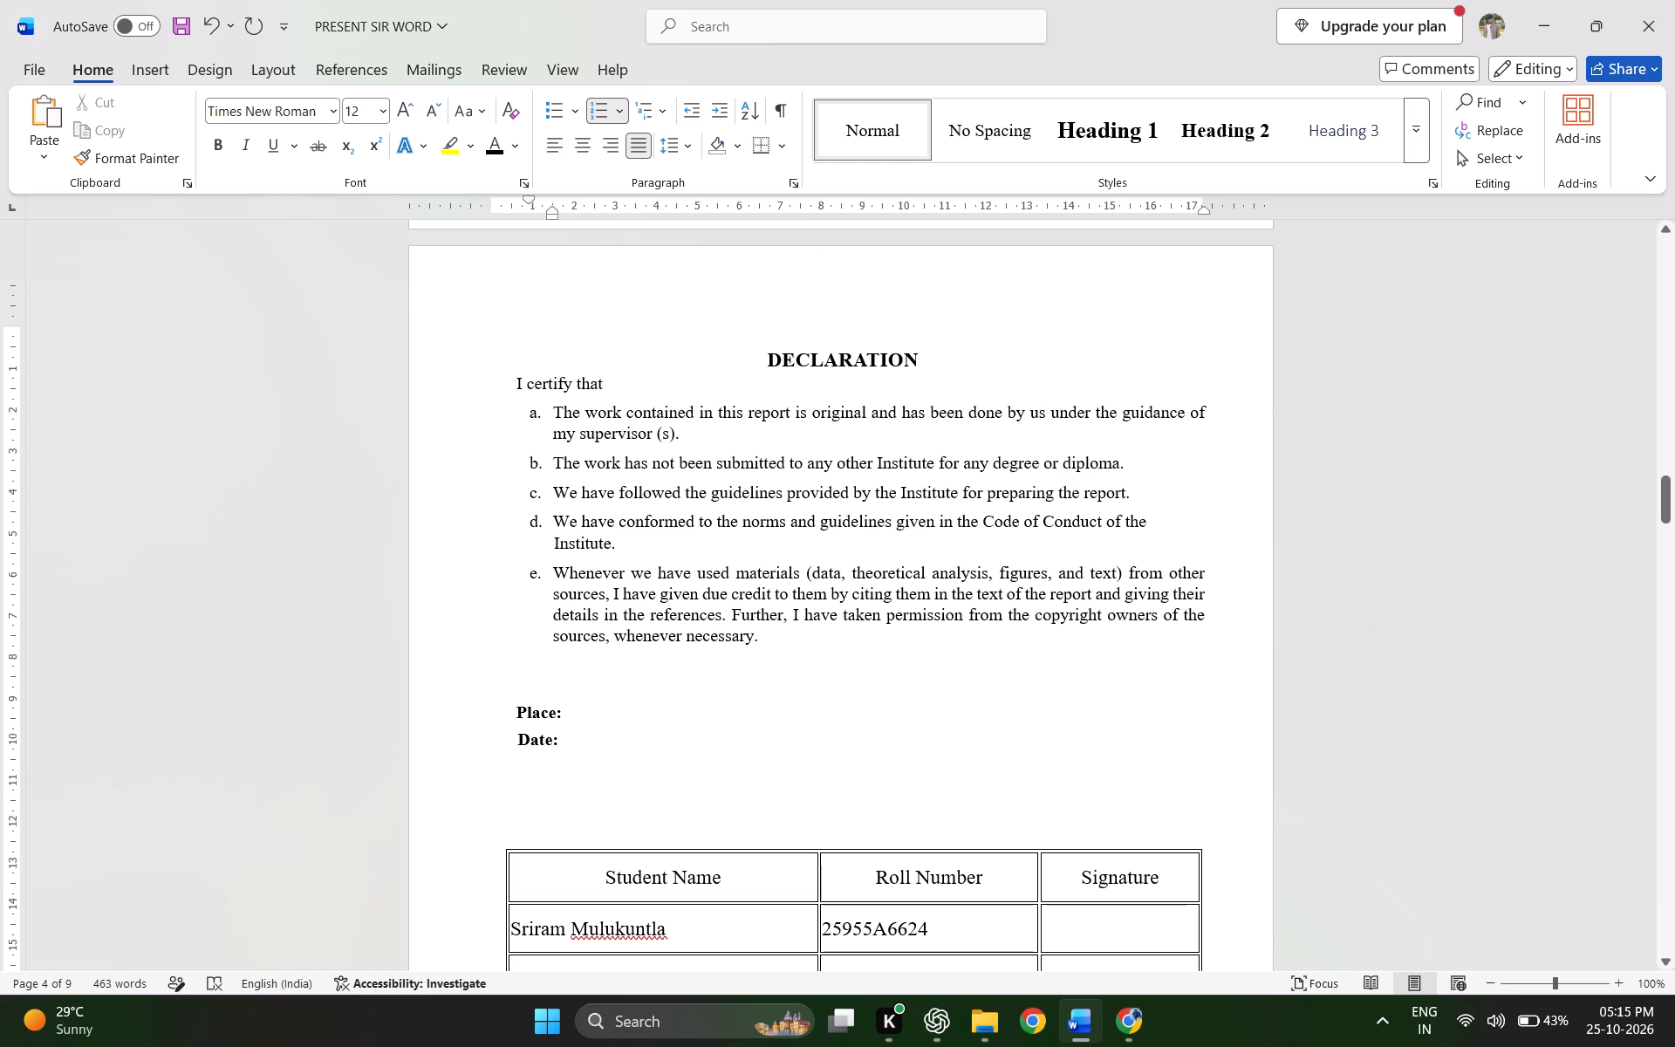
click(617, 592)
key(BackSpace)
text(we)
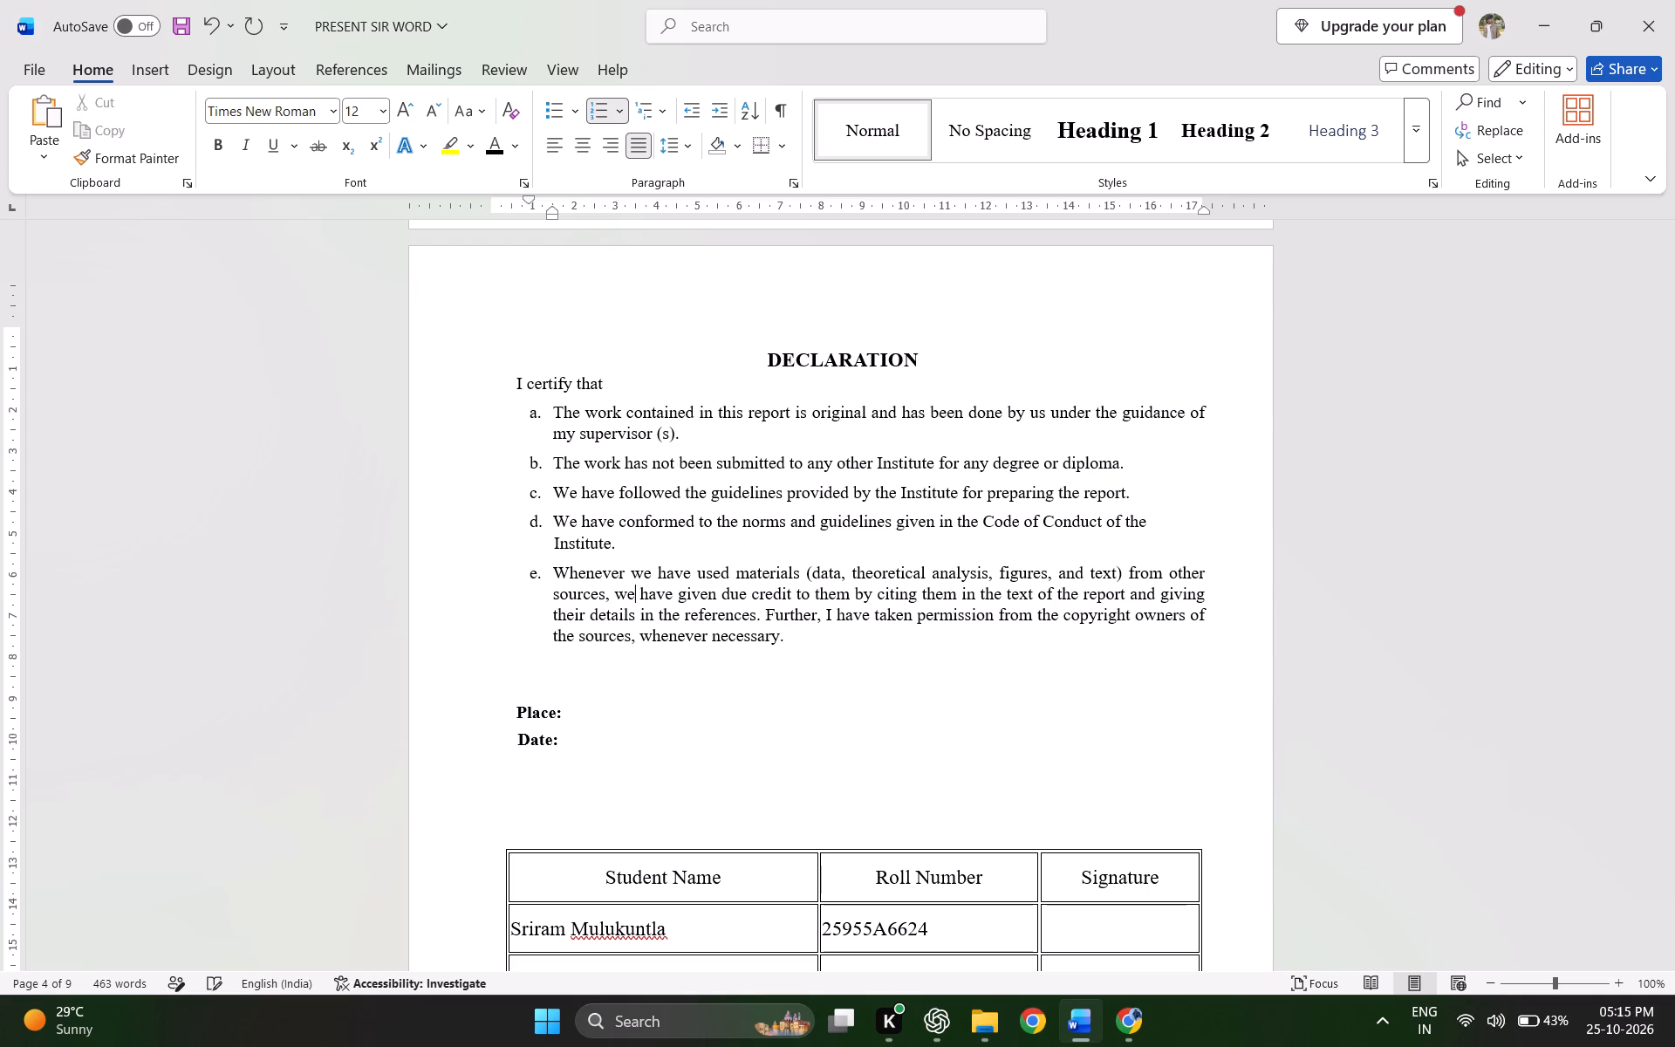
click(828, 612)
key(Right)
key(BackSpace)
text(we)
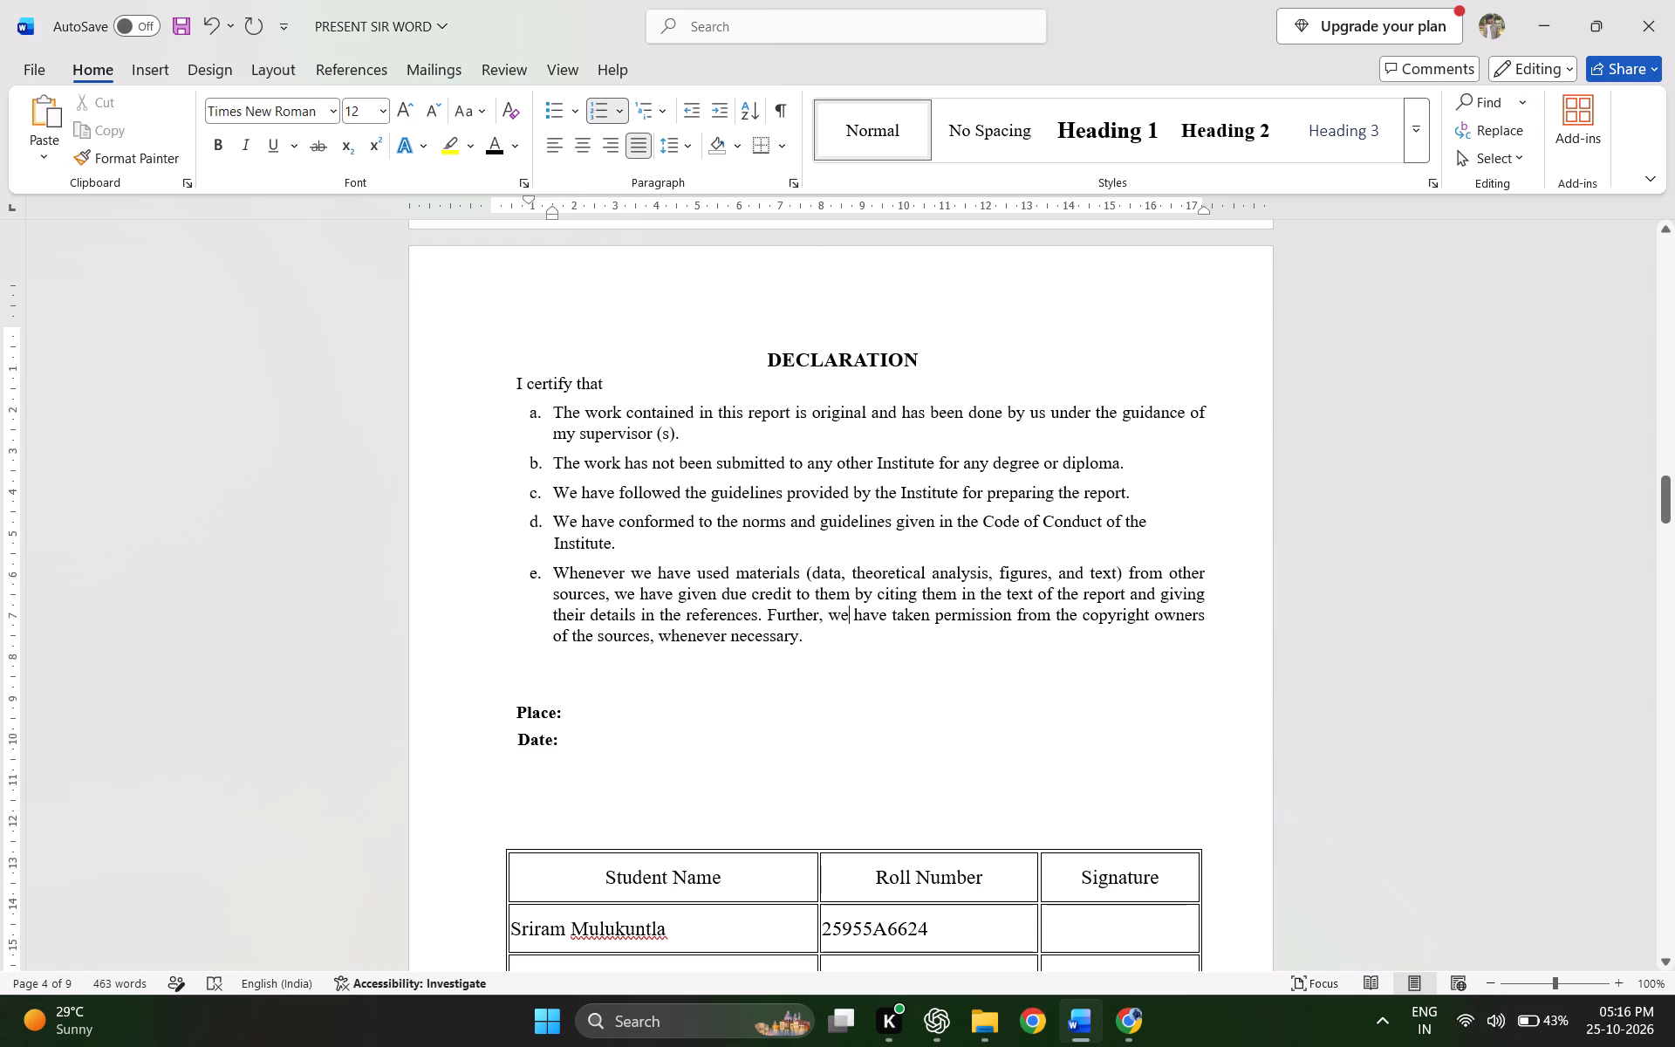
Change the declaration's opening line to "We certify that".
click(523, 385)
key(BackSpace)
text(We)
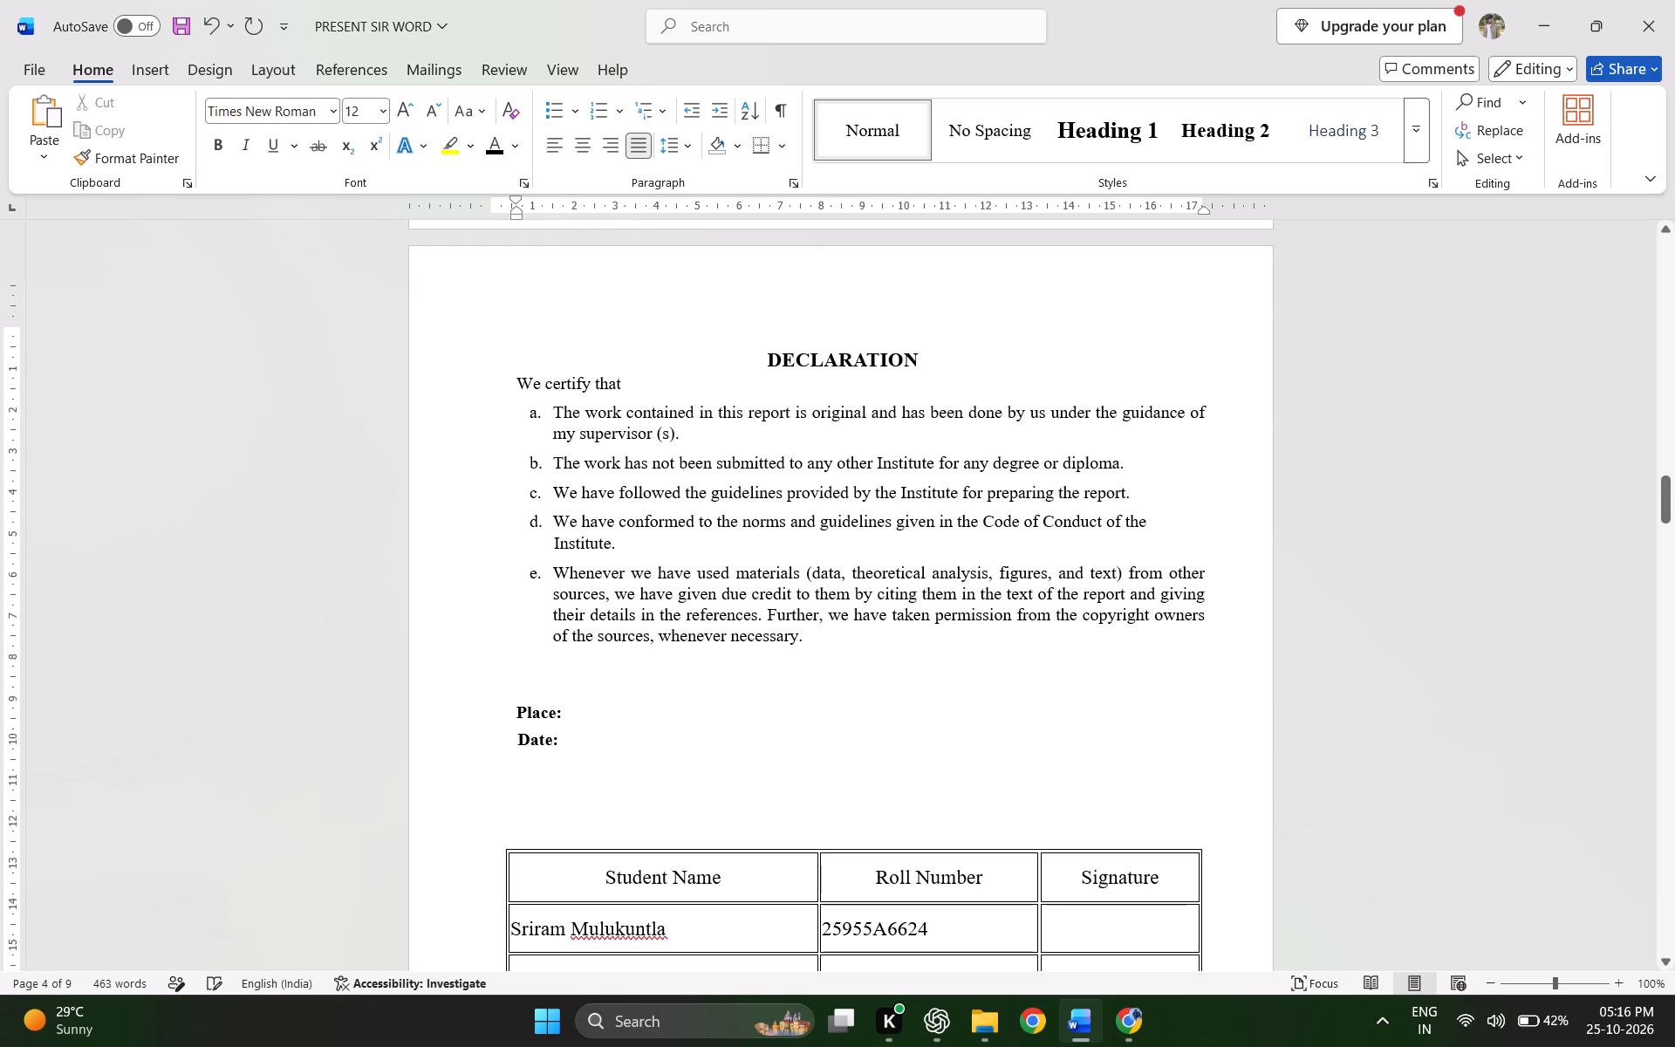
scroll(699, 568, up, 11)
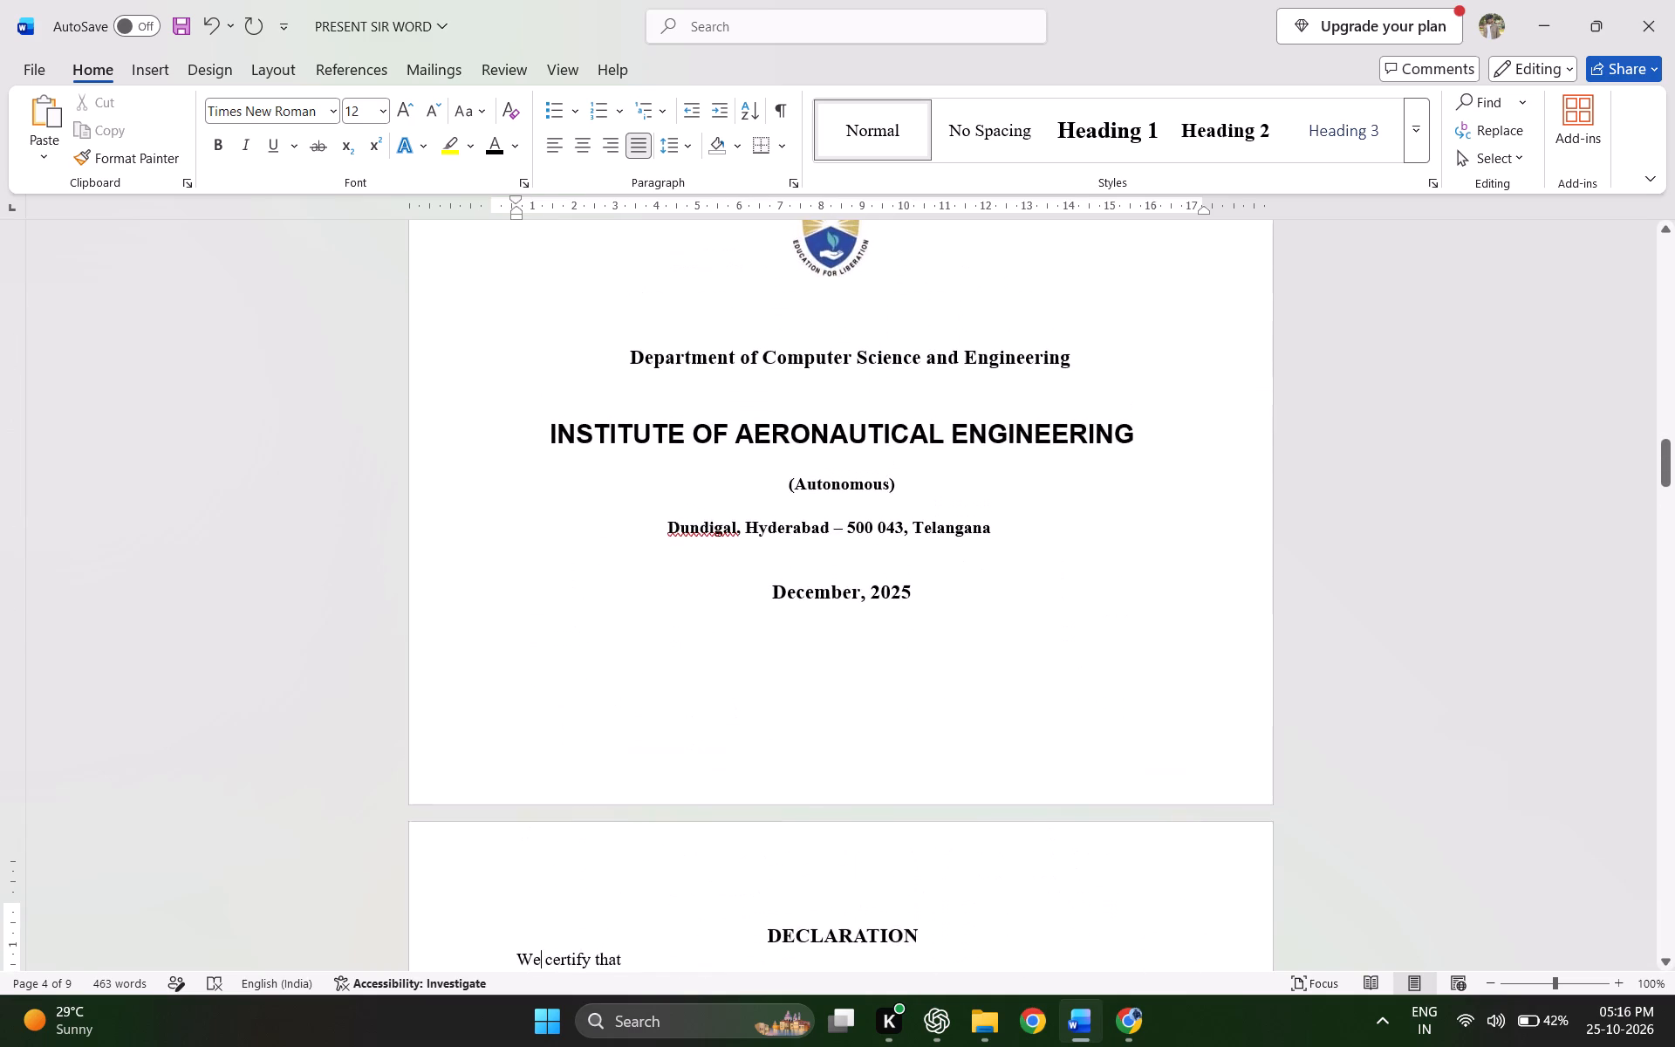
scroll(679, 552, up, 16)
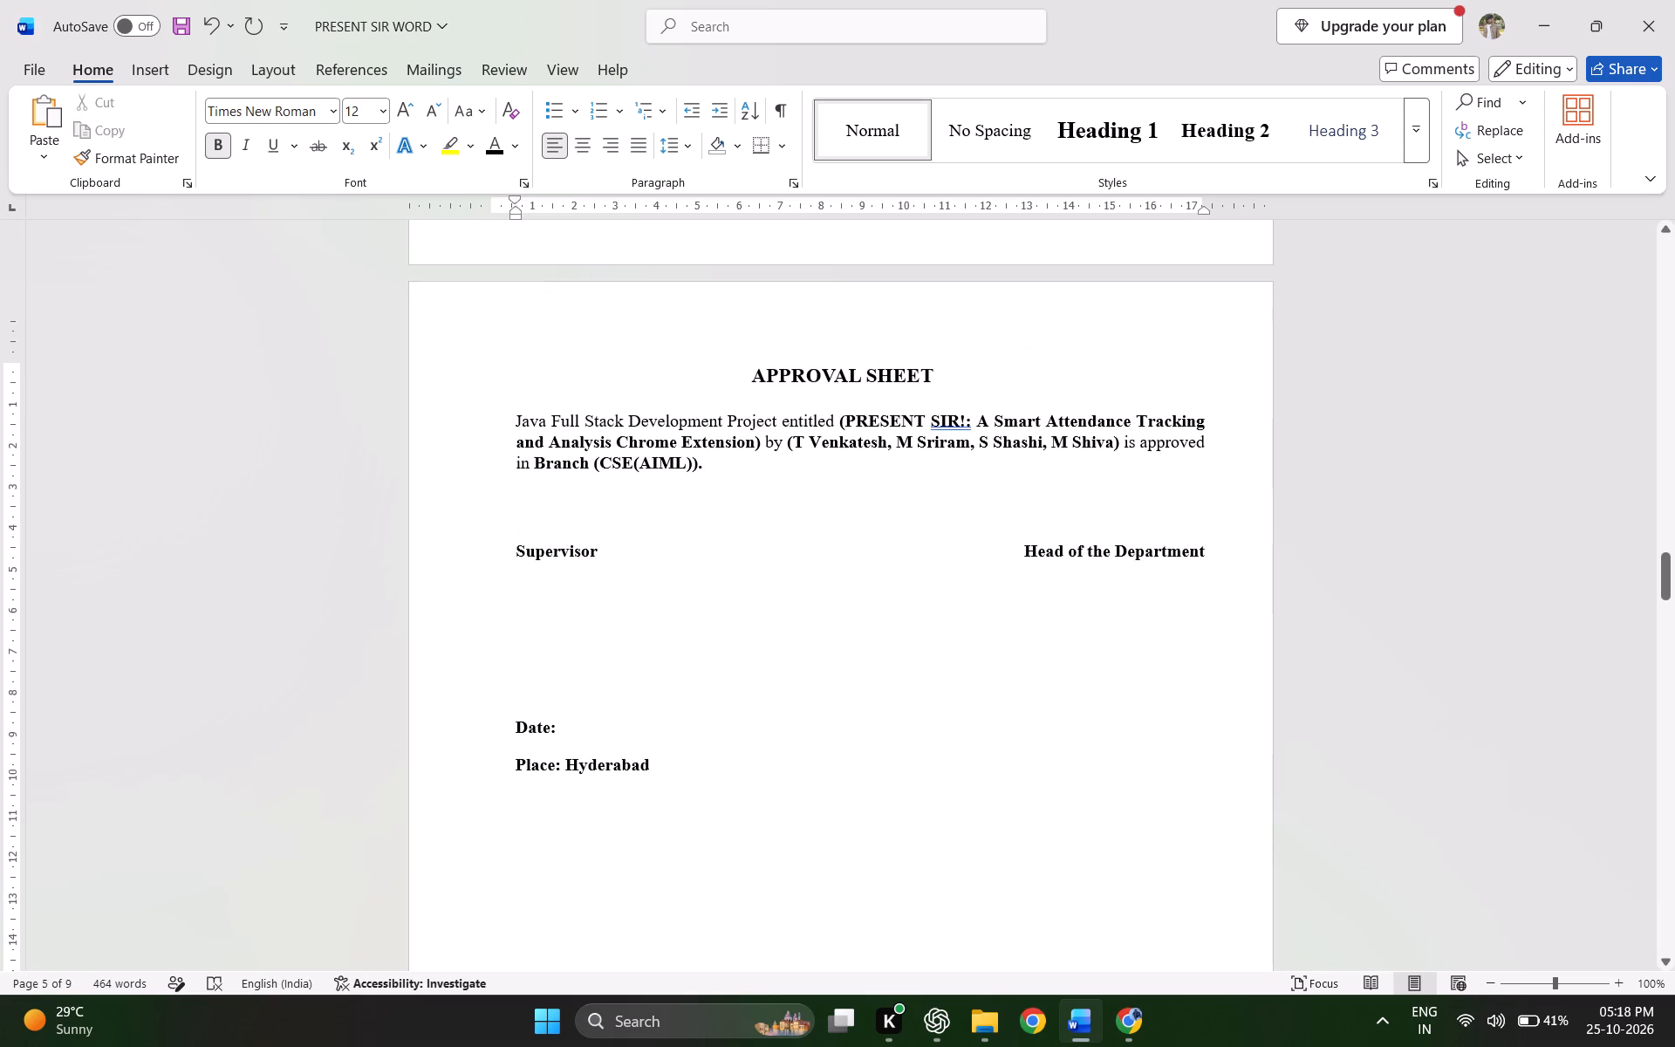
scroll(718, 517, up, 12)
scroll(718, 517, down, 11)
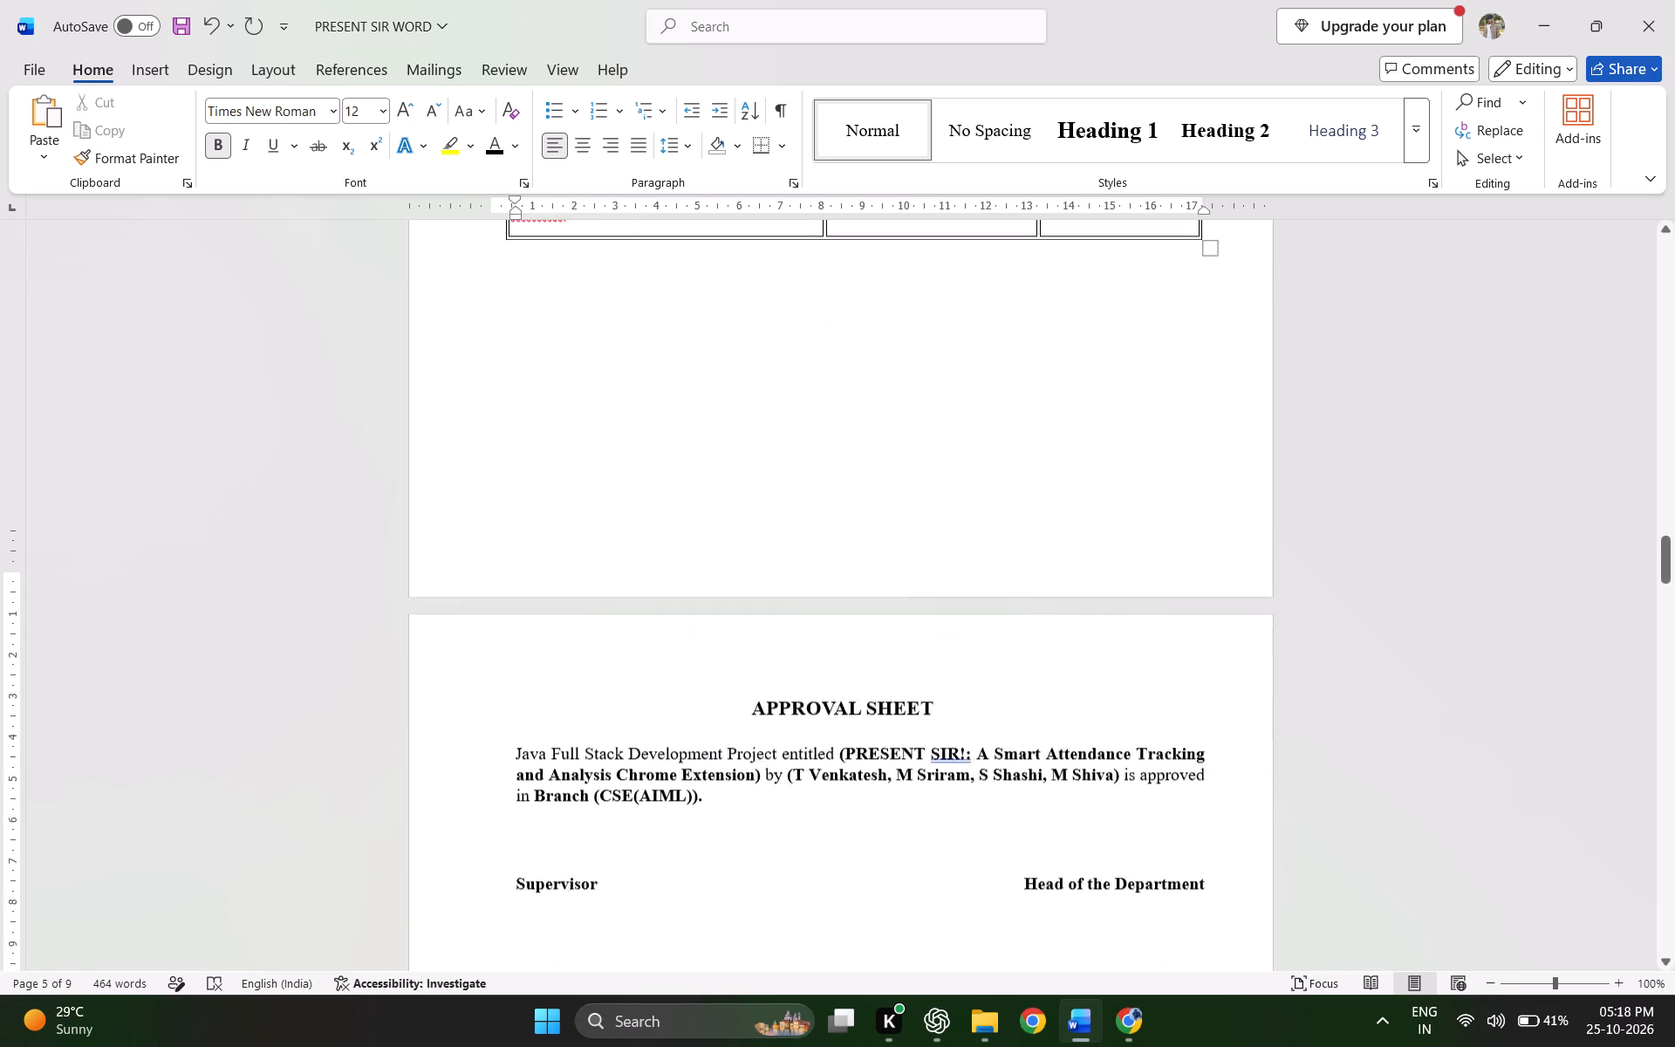
scroll(780, 542, down, 9)
scroll(865, 551, up, 1)
scroll(865, 549, down, 20)
scroll(865, 549, down, 6)
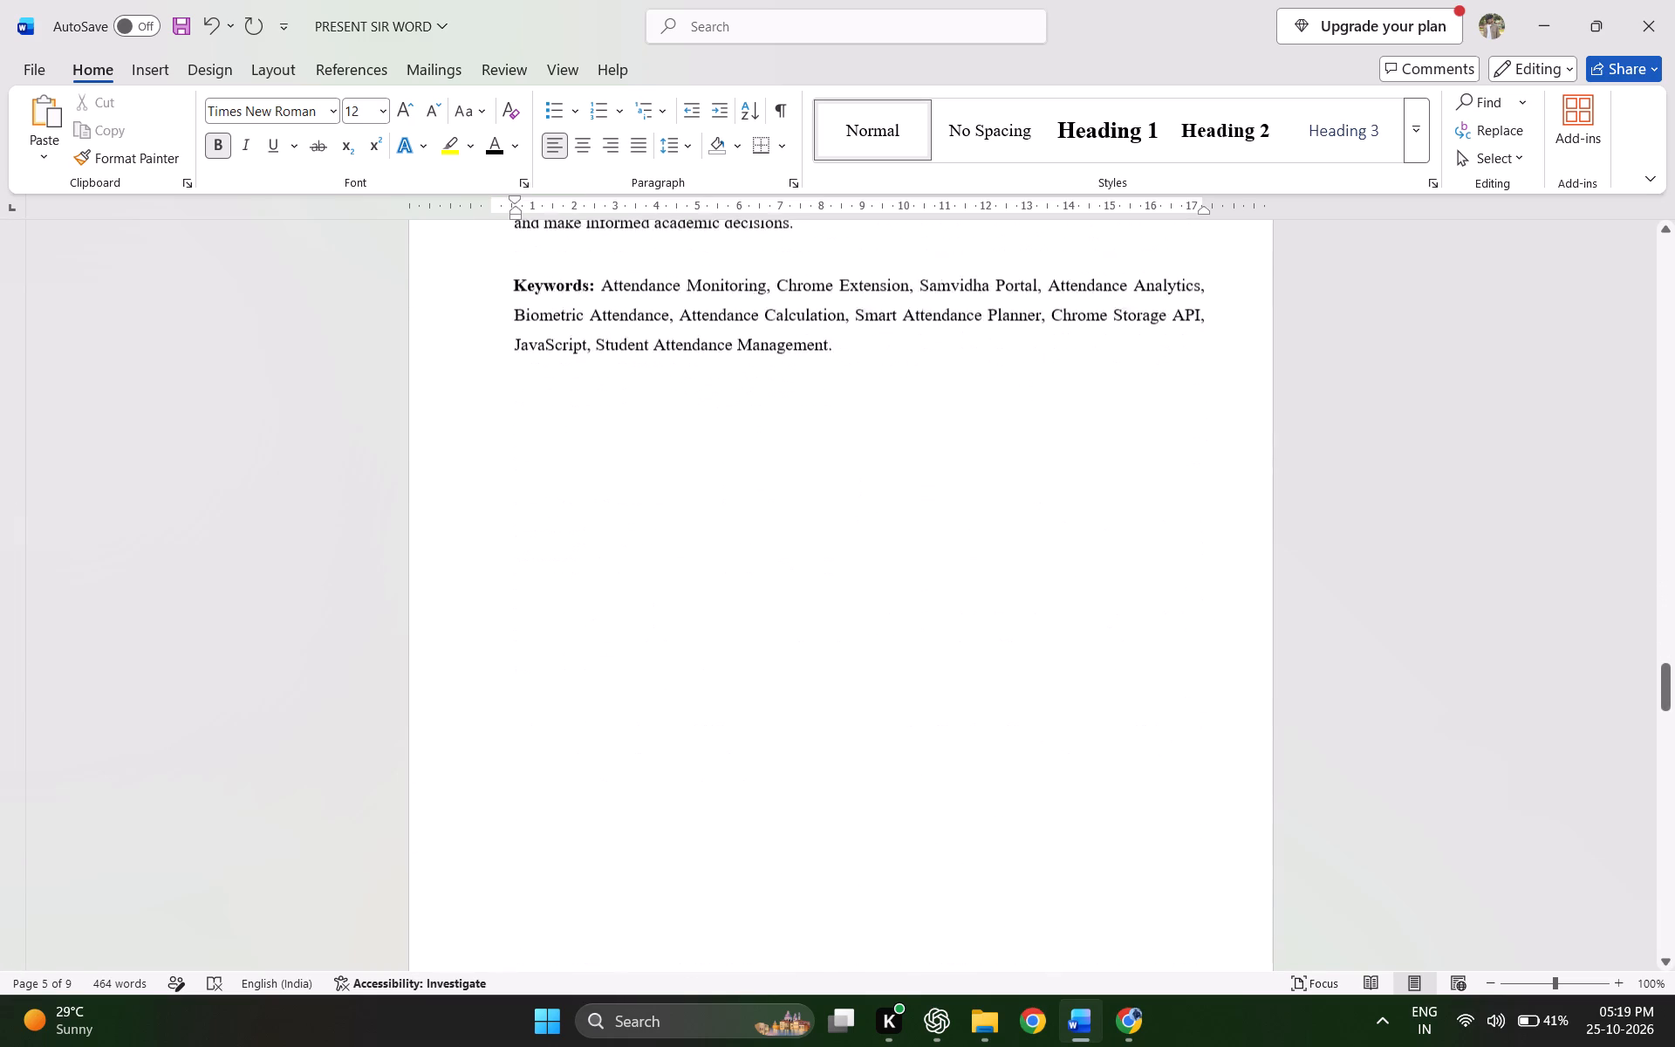
drag(1674, 694, 1647, 379)
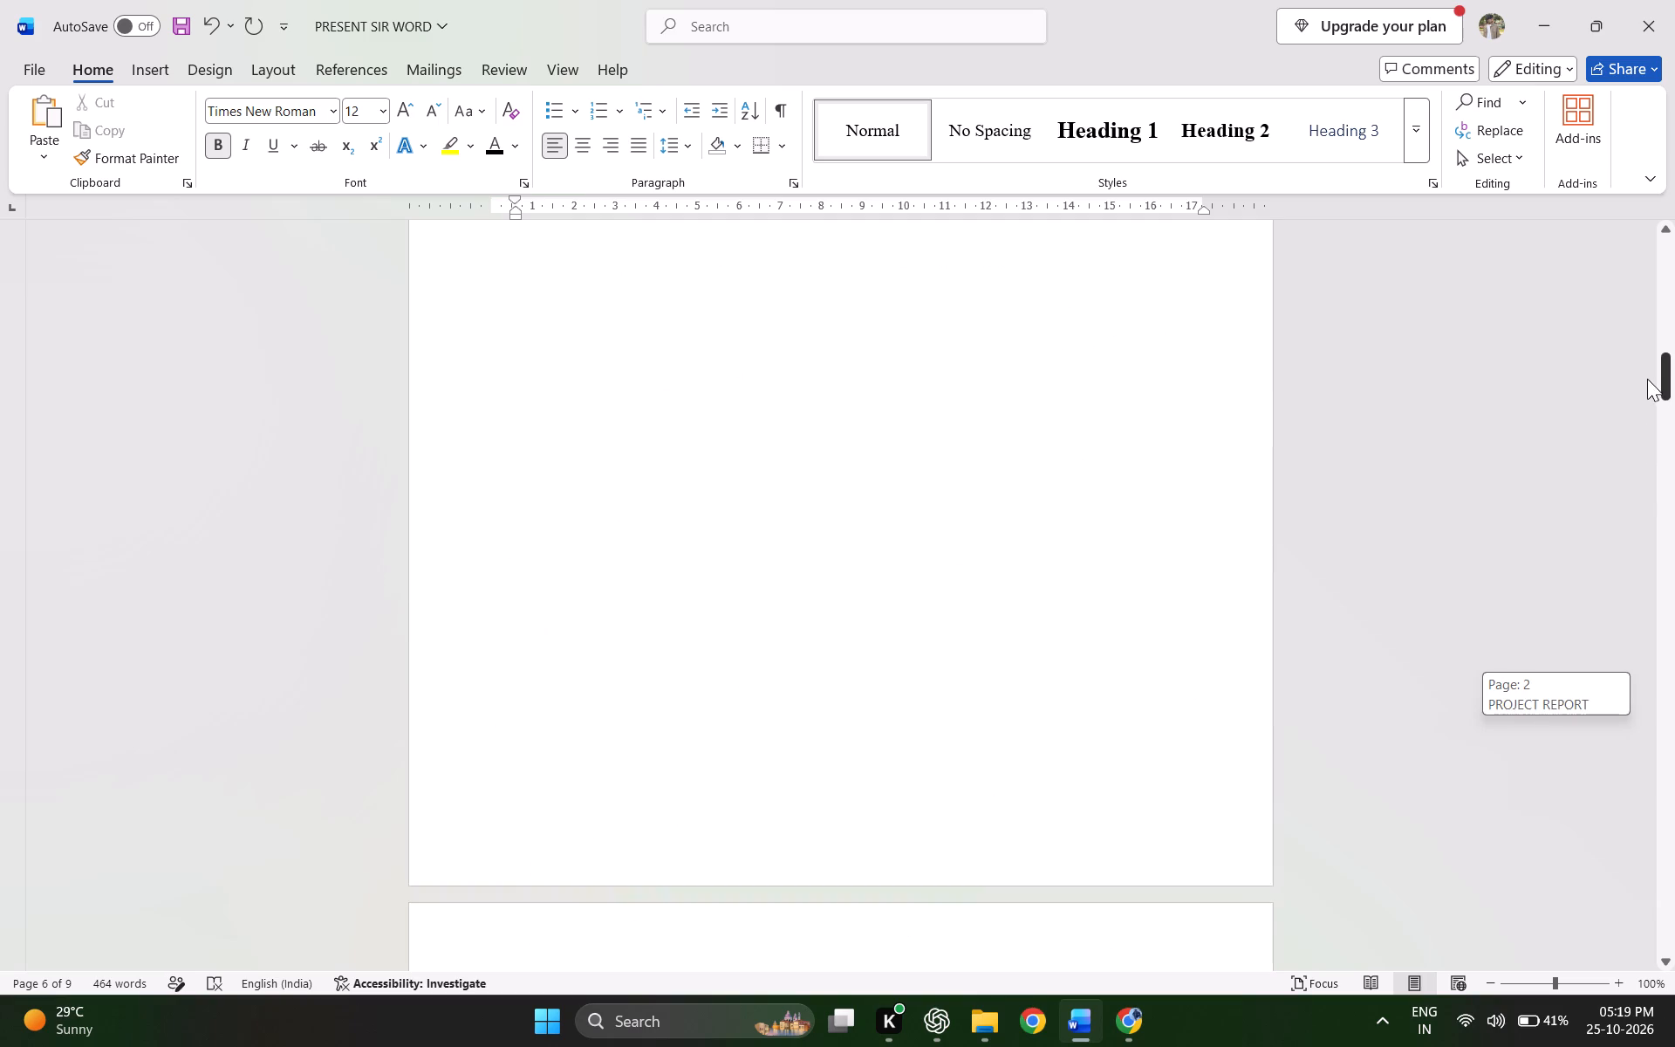
drag(1647, 379, 1634, 388)
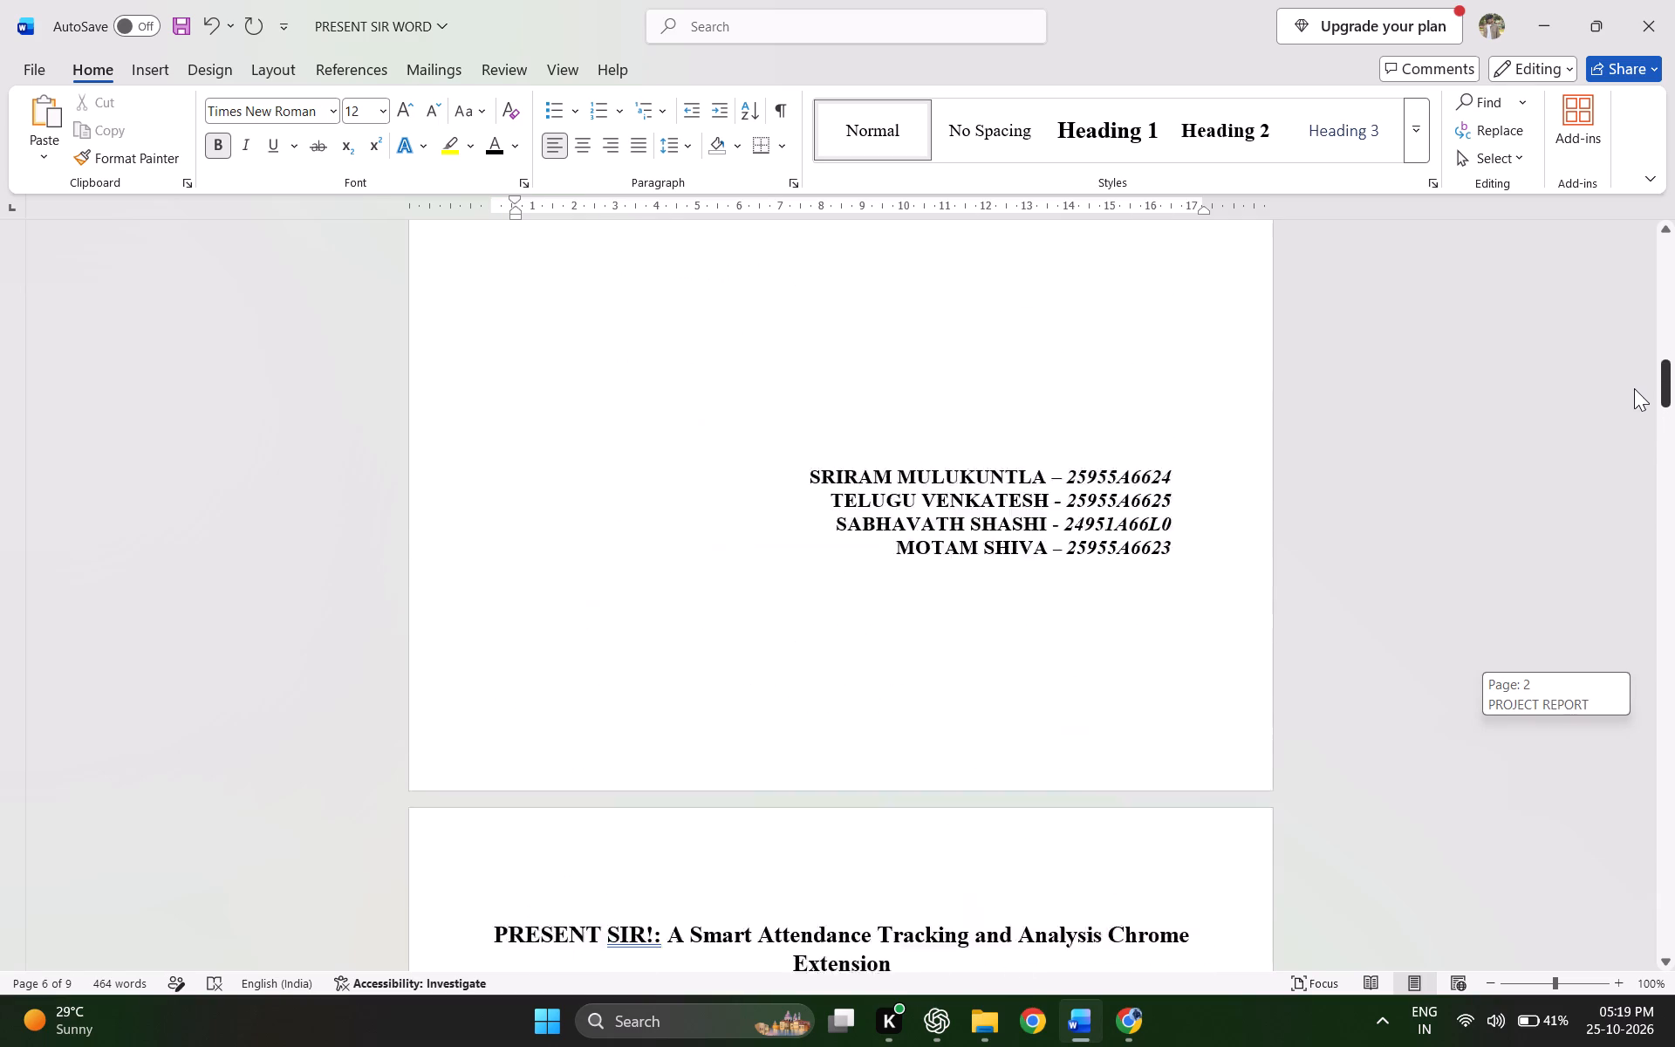
drag(1634, 388, 1624, 448)
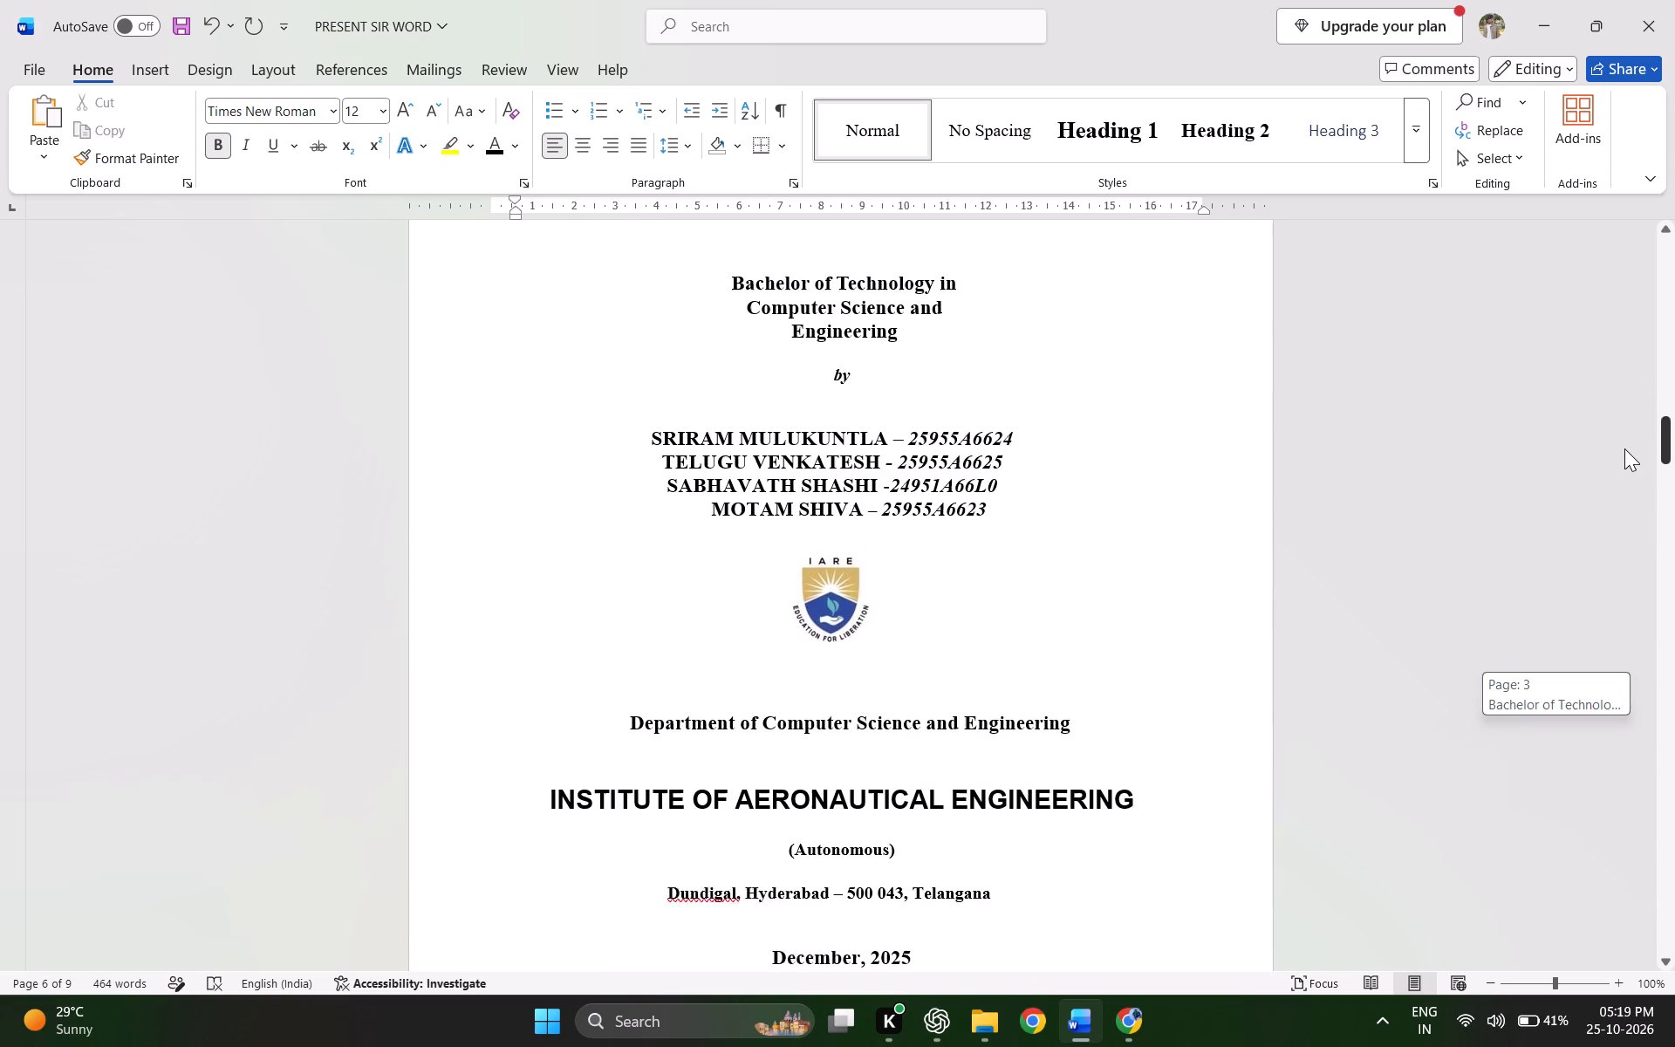
drag(1624, 448, 1618, 439)
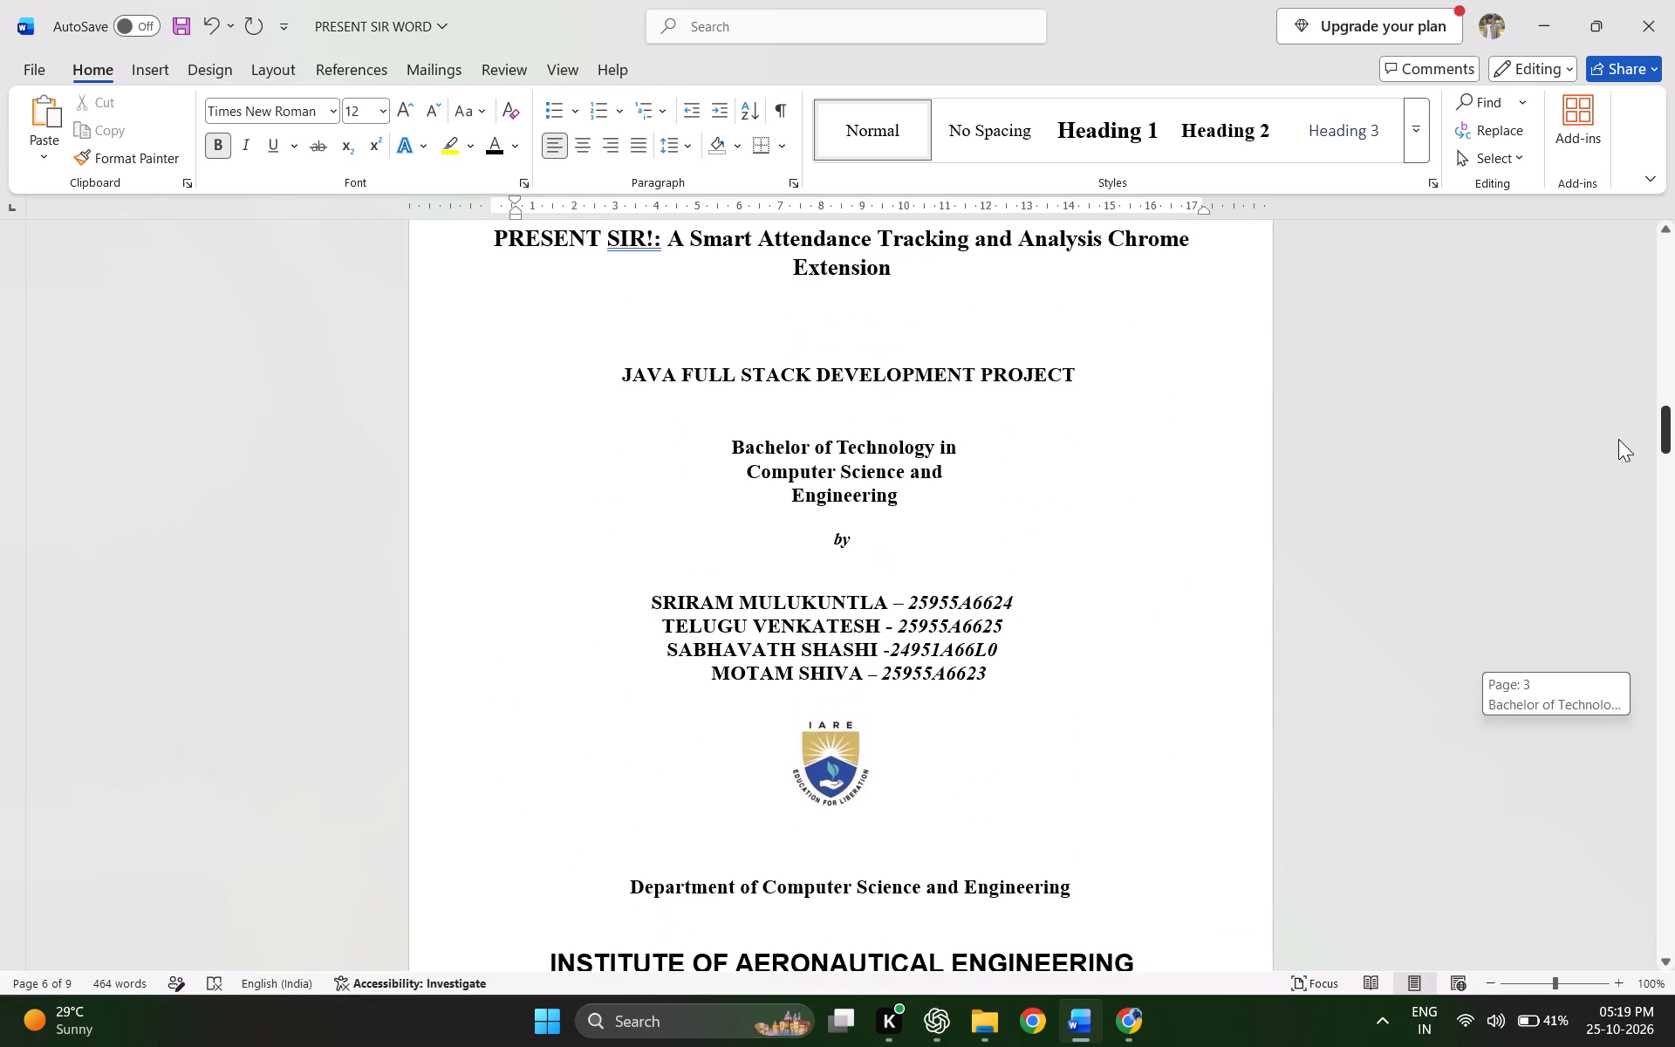
drag(1618, 439, 1619, 442)
click(1084, 271)
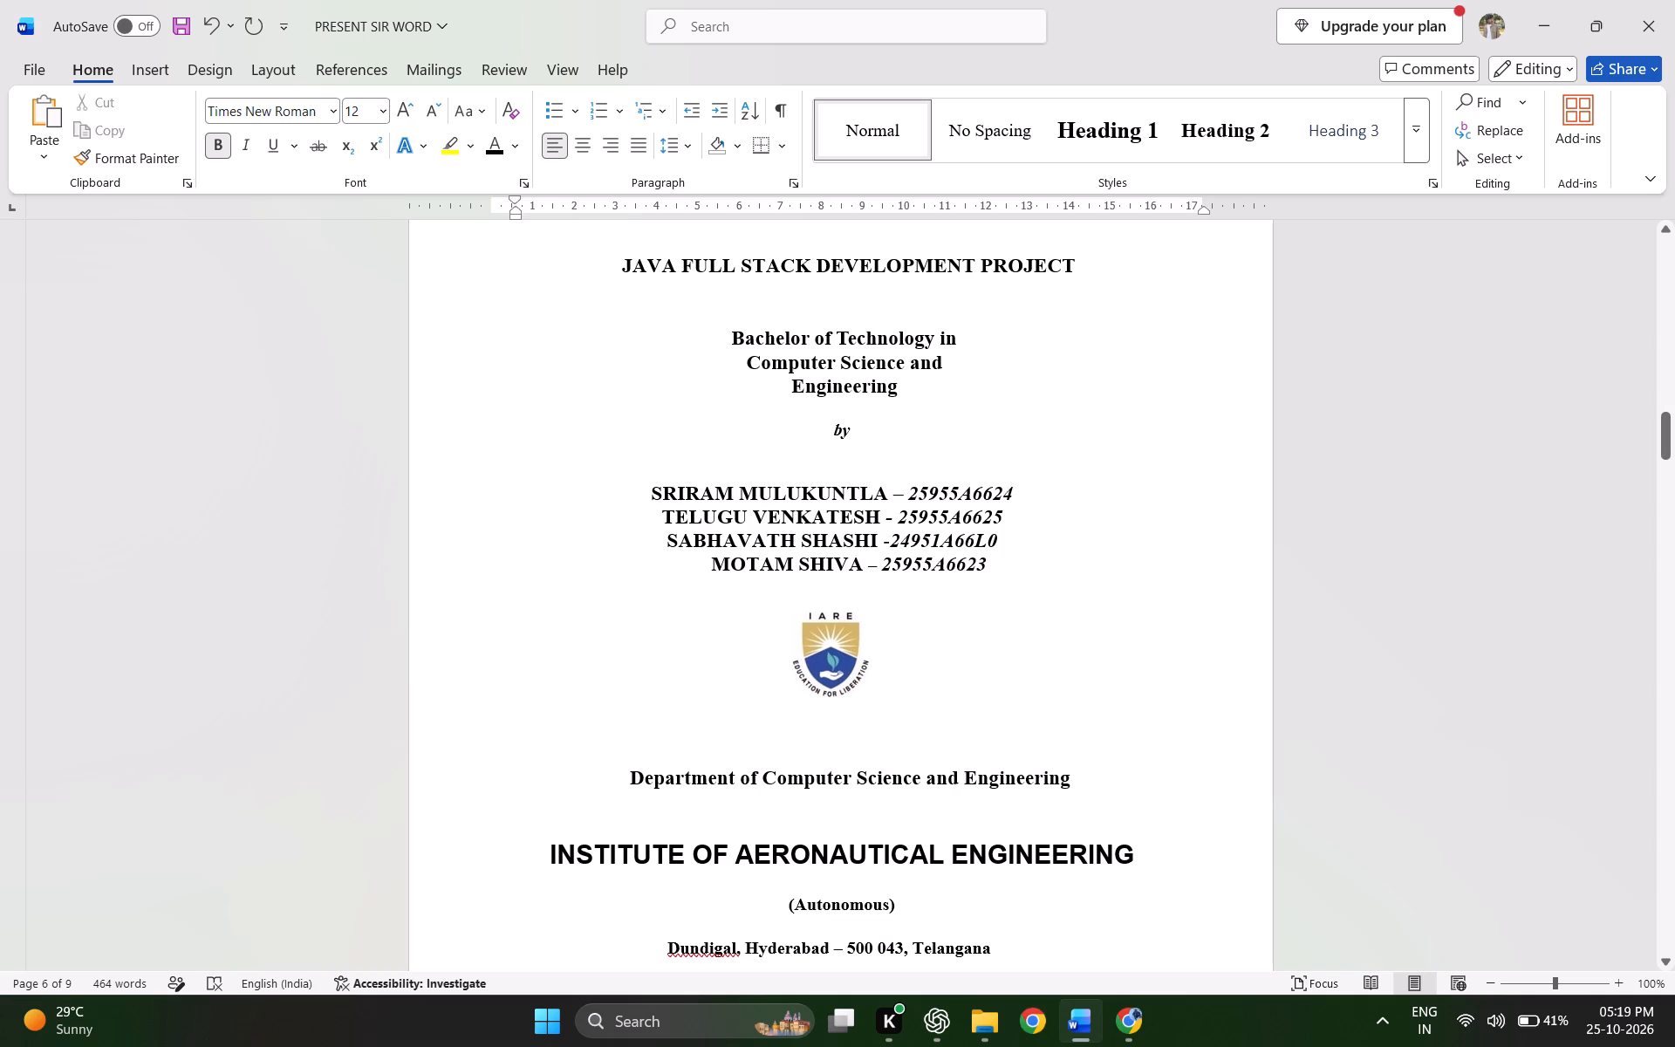
click(976, 262)
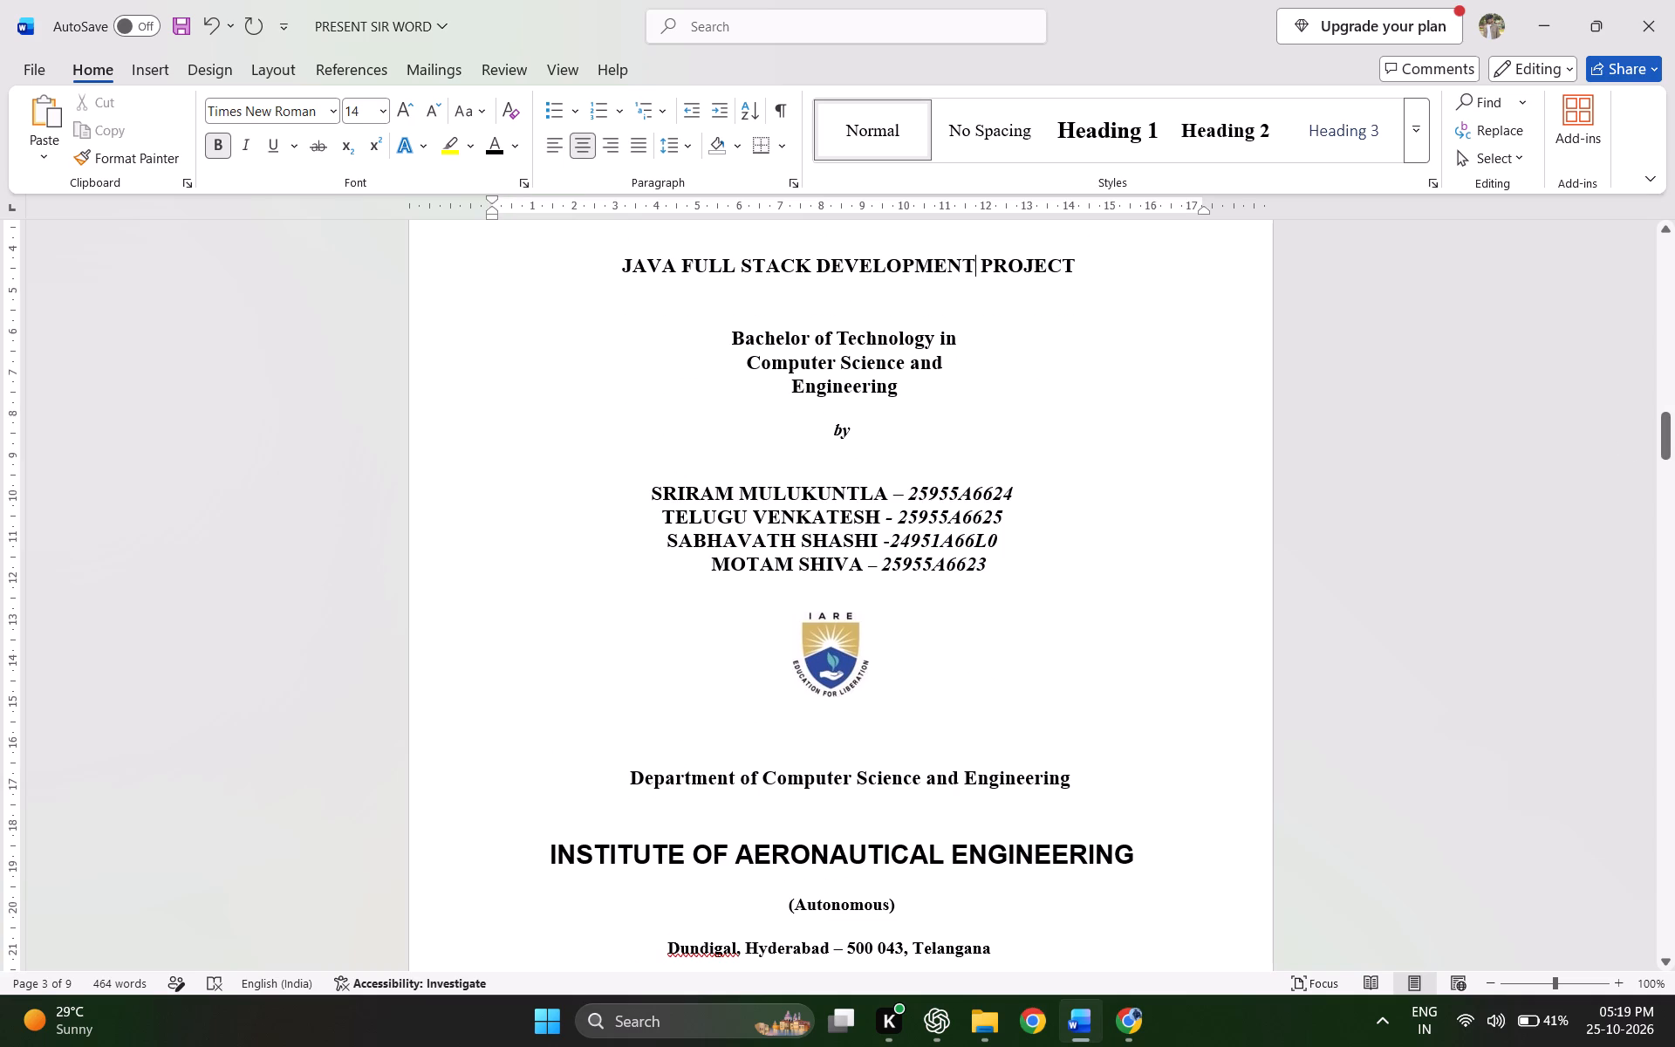
In Chrome, look through the exported PRESENT SIR WORD PDF, from its contents page back to the member list and declaration.
click(1124, 1022)
scroll(1027, 839, up, 12)
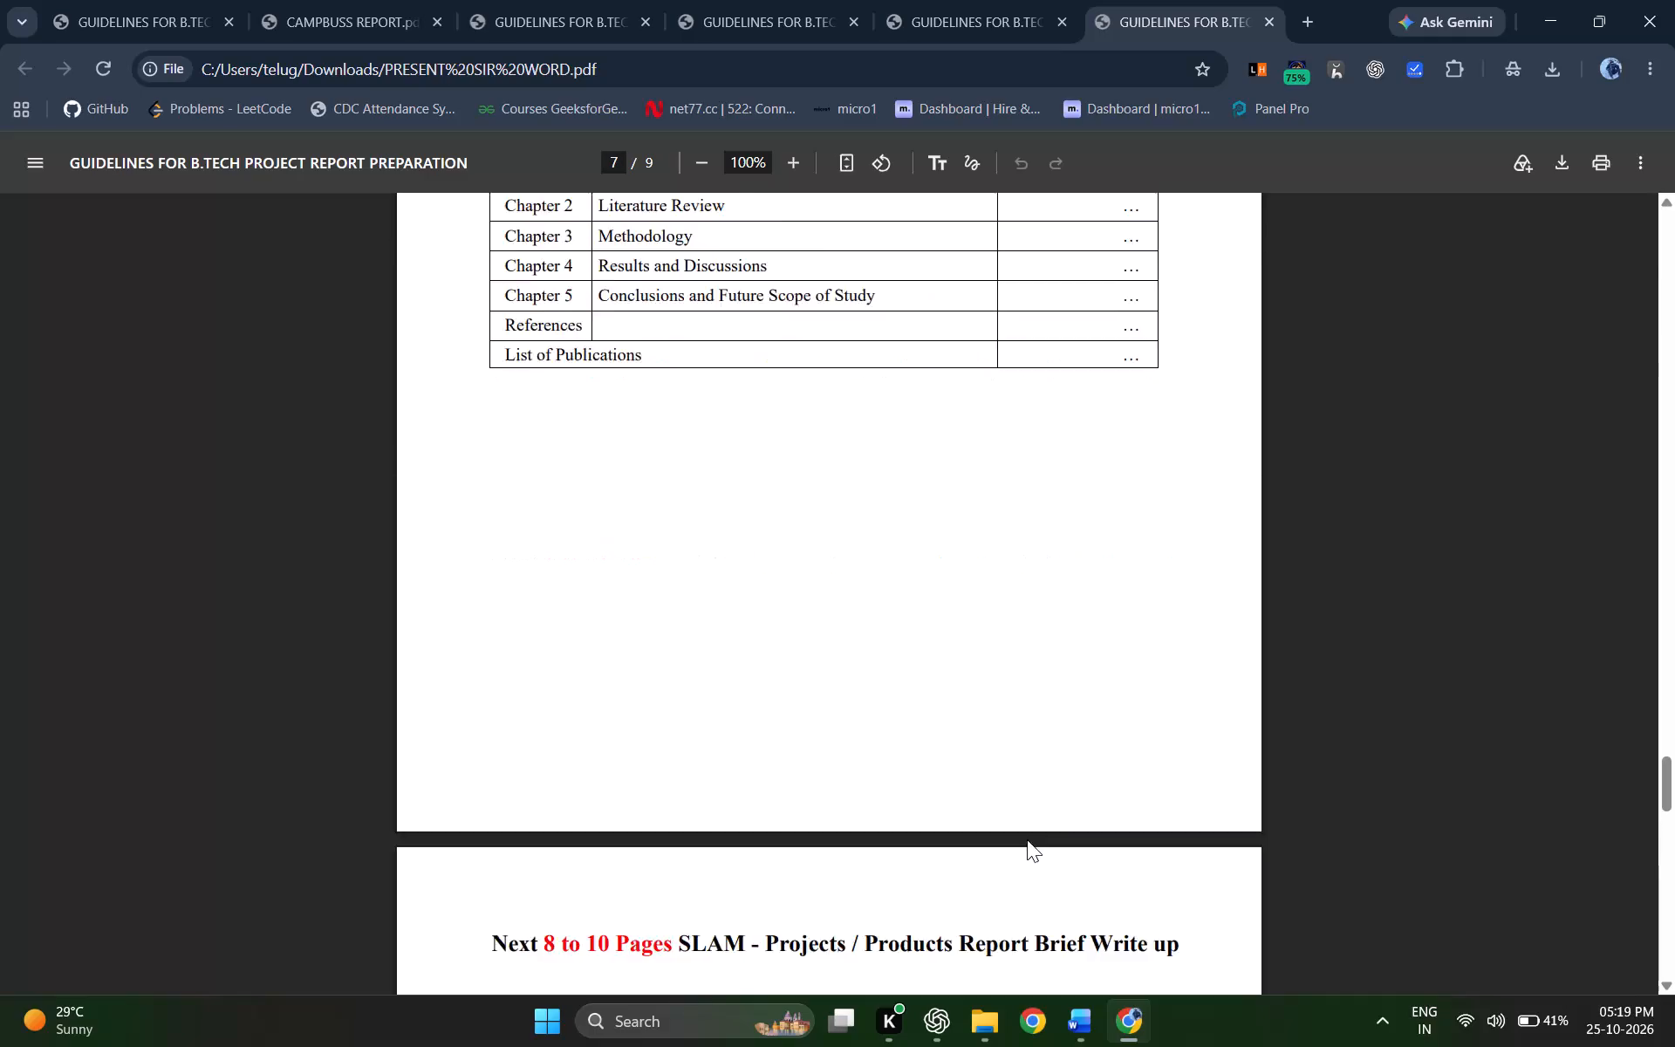
scroll(1027, 839, up, 15)
scroll(1027, 839, up, 15)
scroll(1027, 839, up, 7)
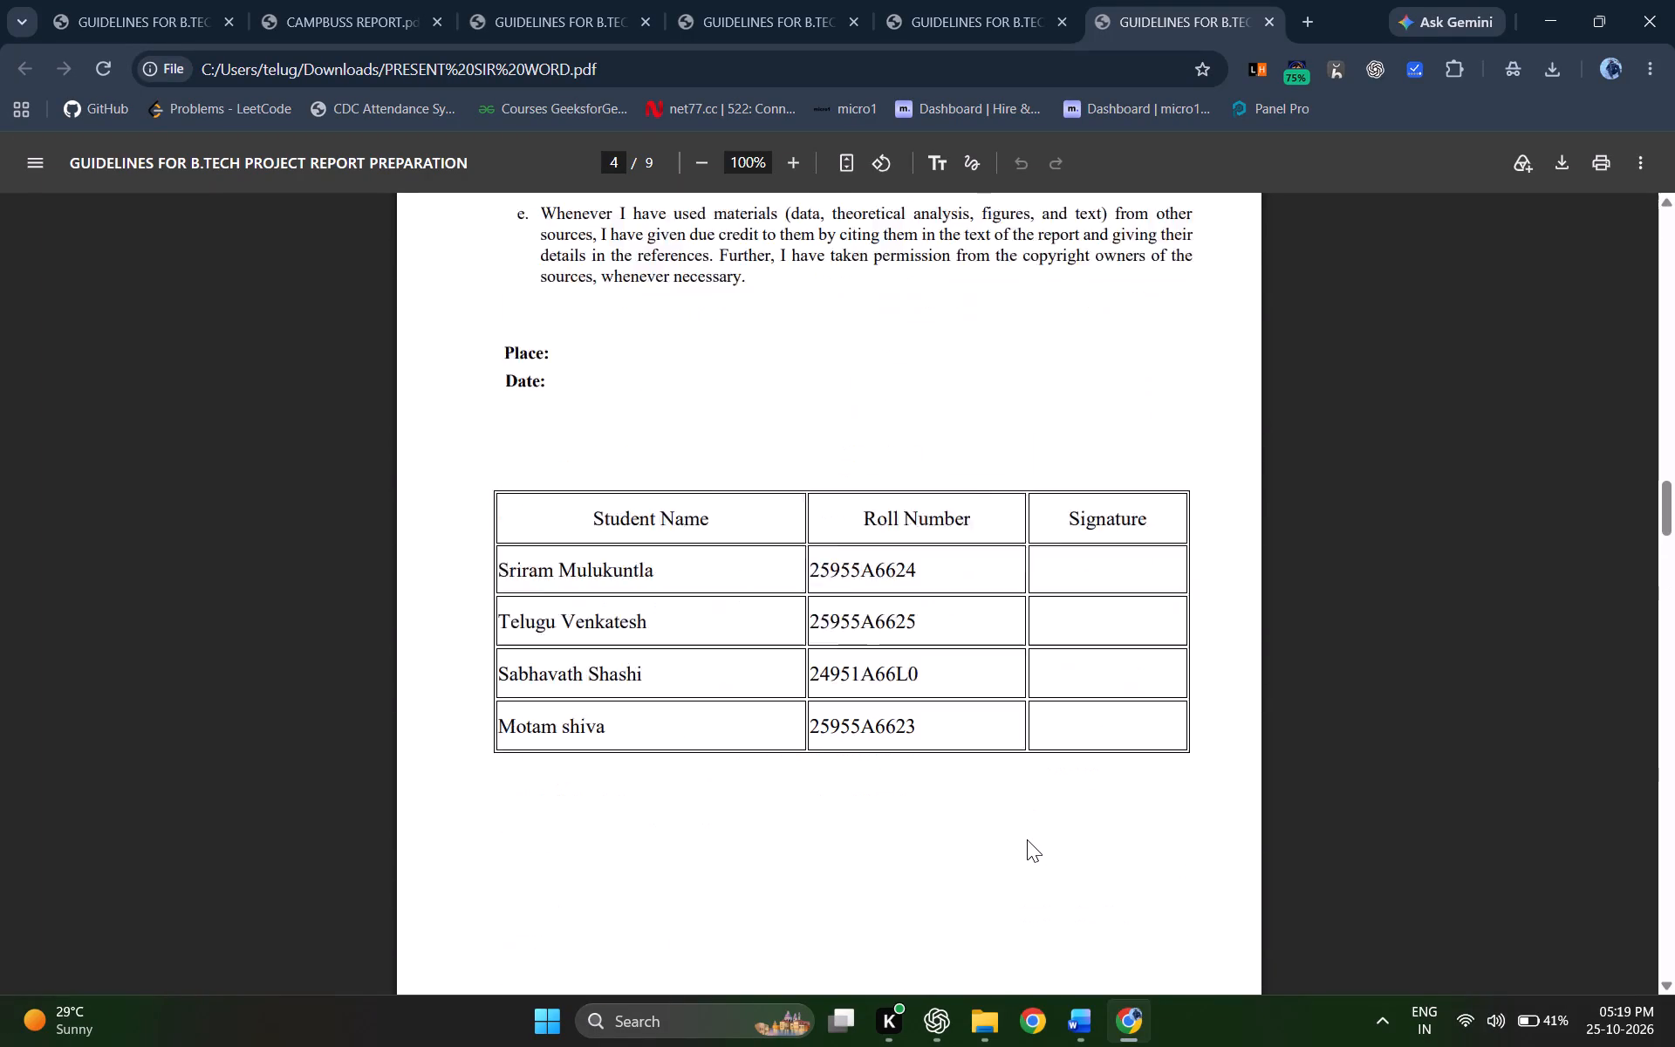
scroll(1027, 839, up, 20)
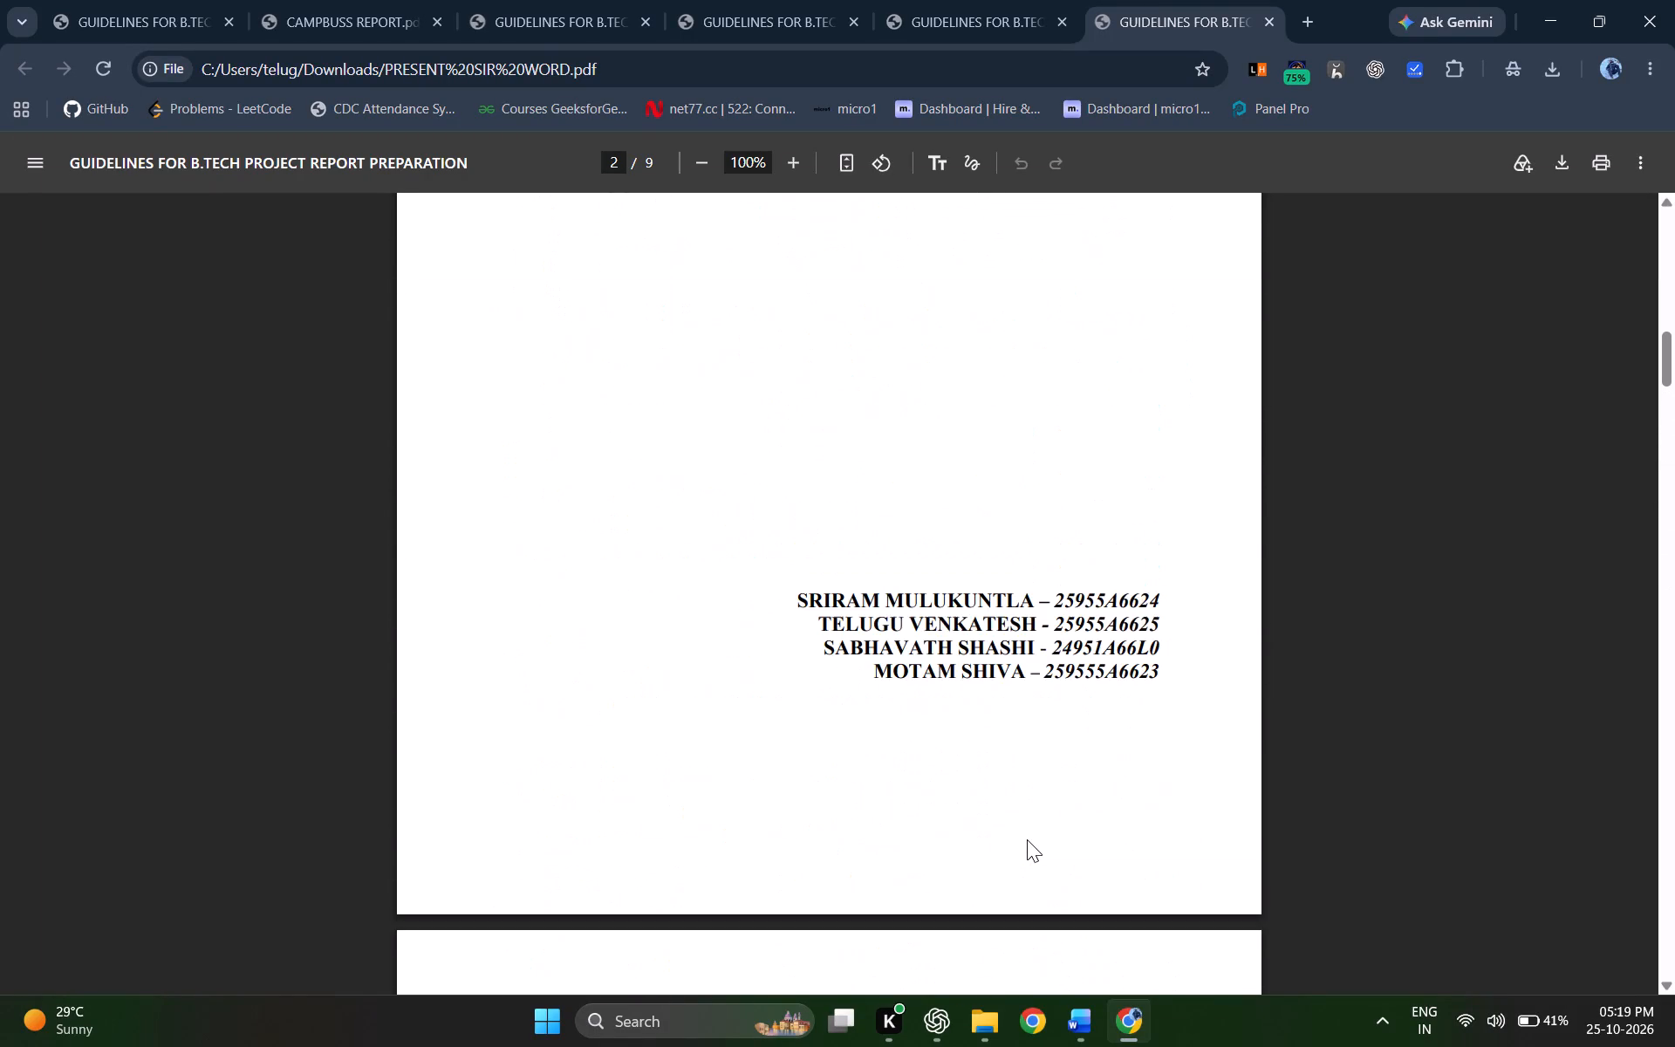
scroll(1027, 839, down, 9)
scroll(1027, 839, down, 15)
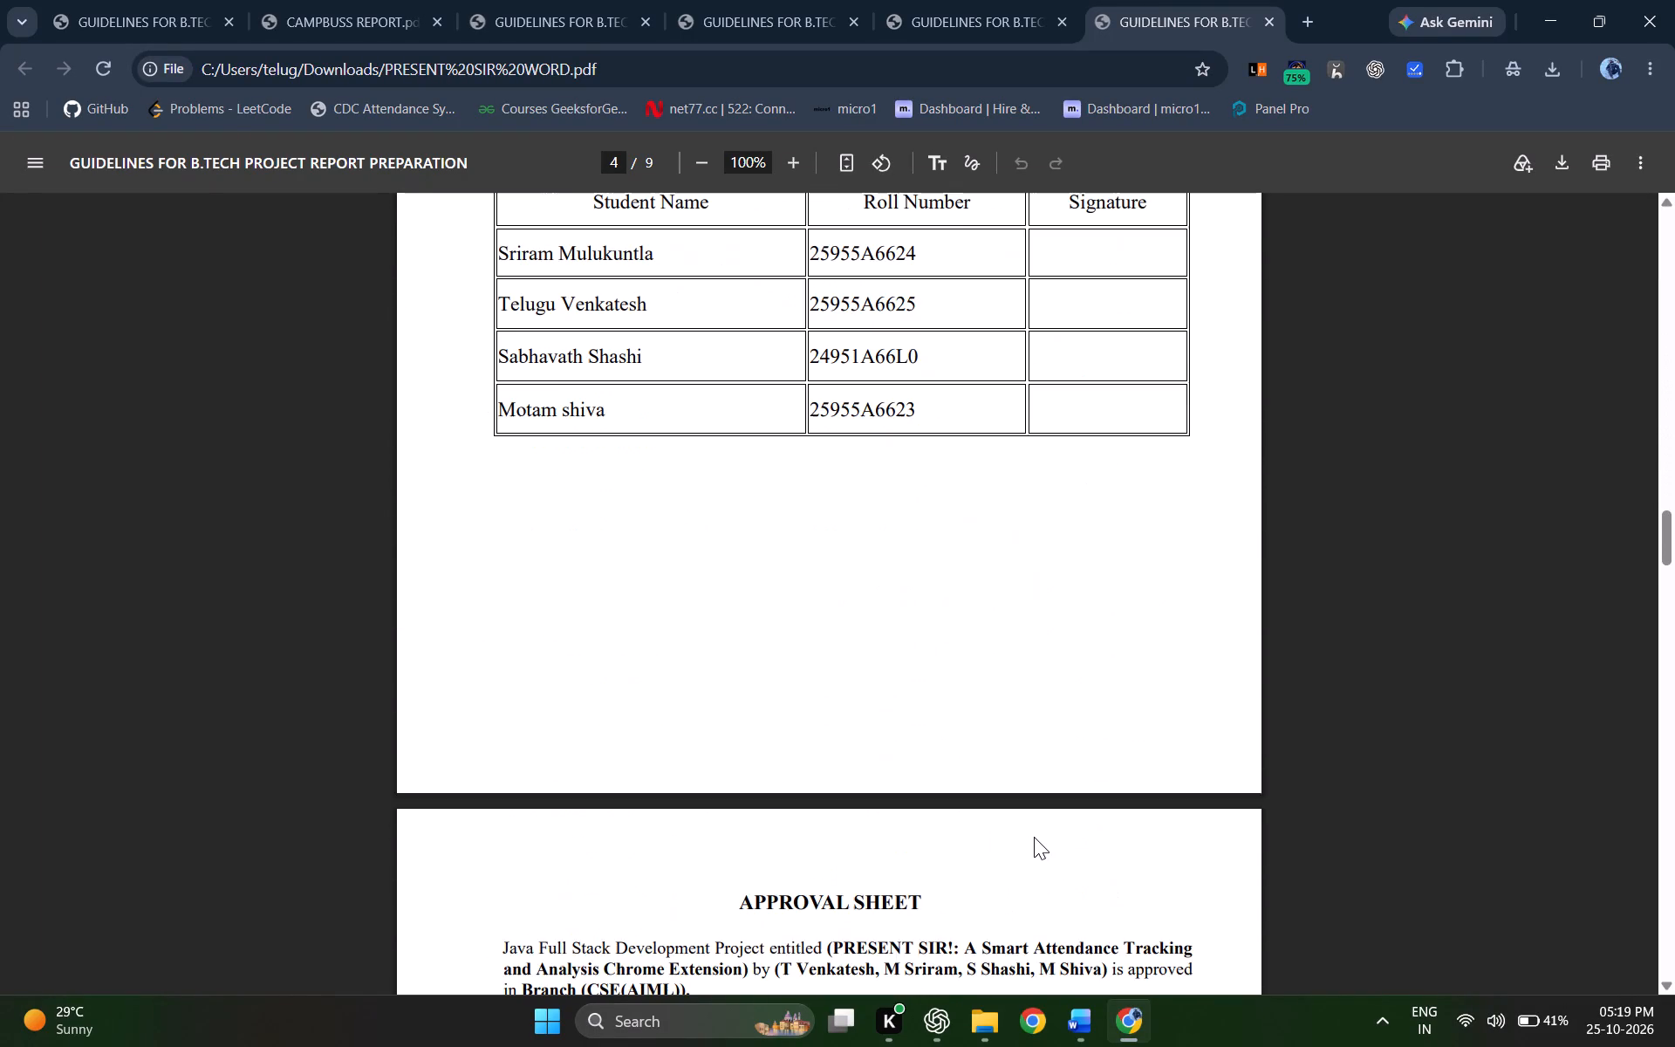
scroll(1034, 837, up, 6)
Compare the title page of the PRESENT SIR REPORT PDF with the student assessment template PDF.
click(906, 0)
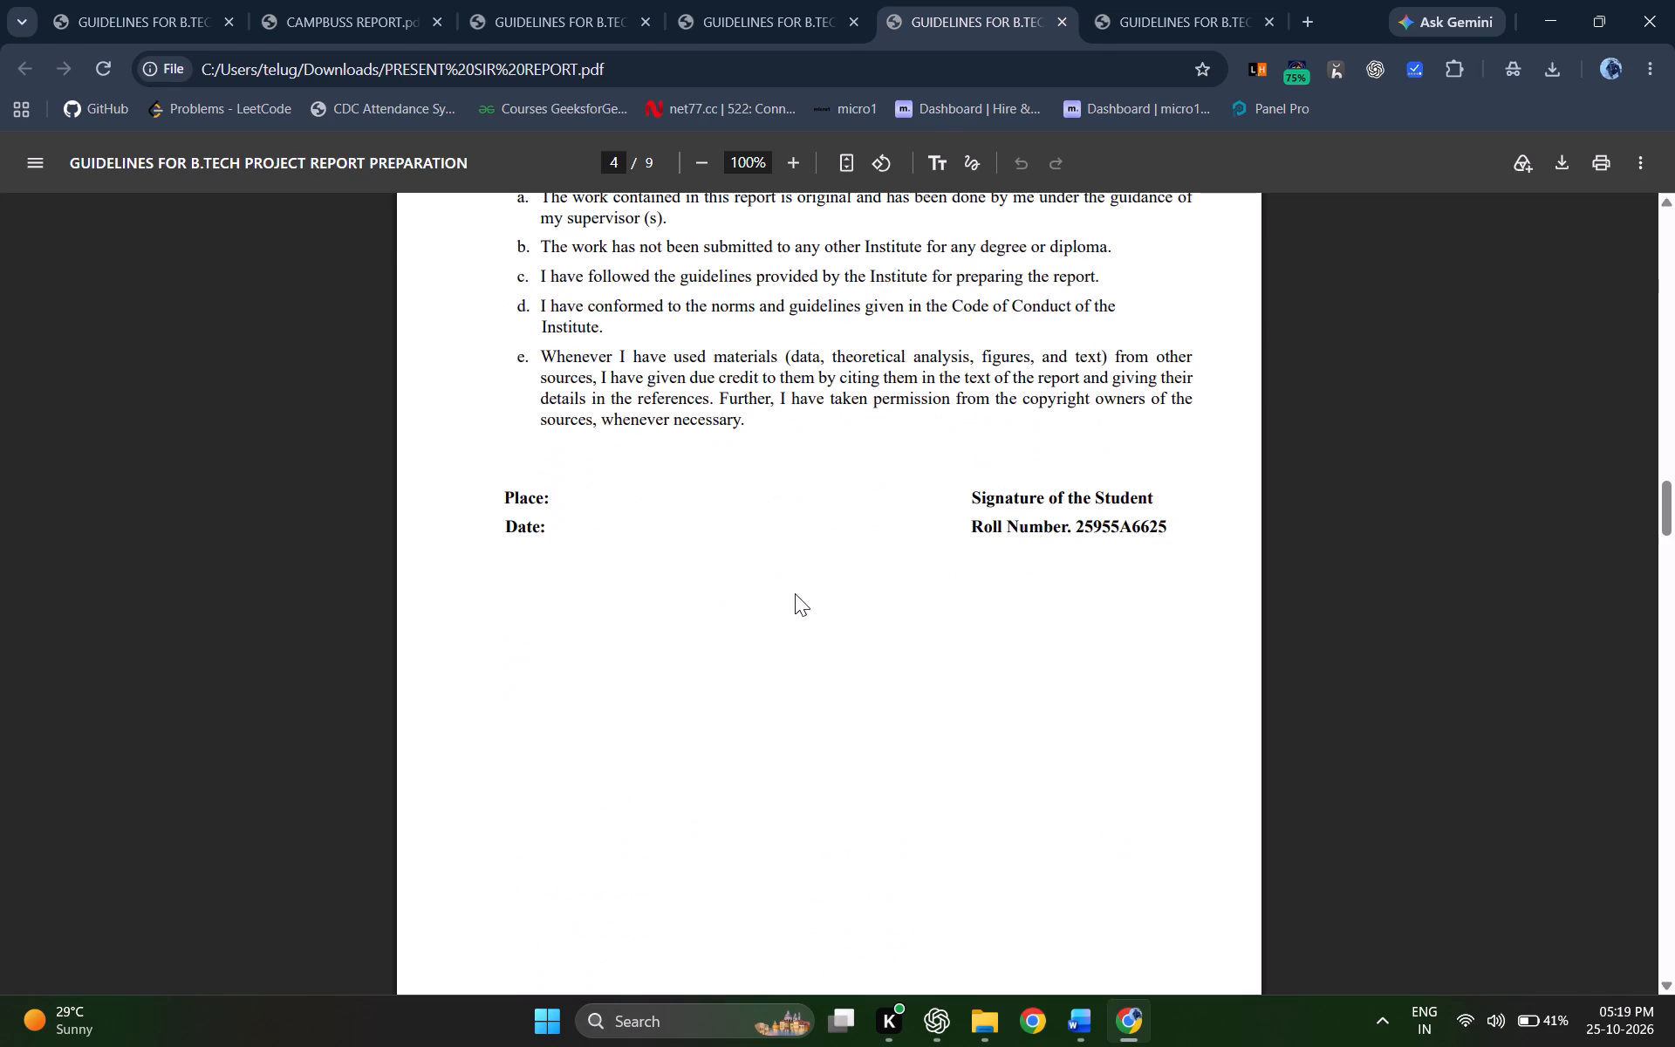
scroll(788, 612, up, 20)
scroll(795, 641, up, 5)
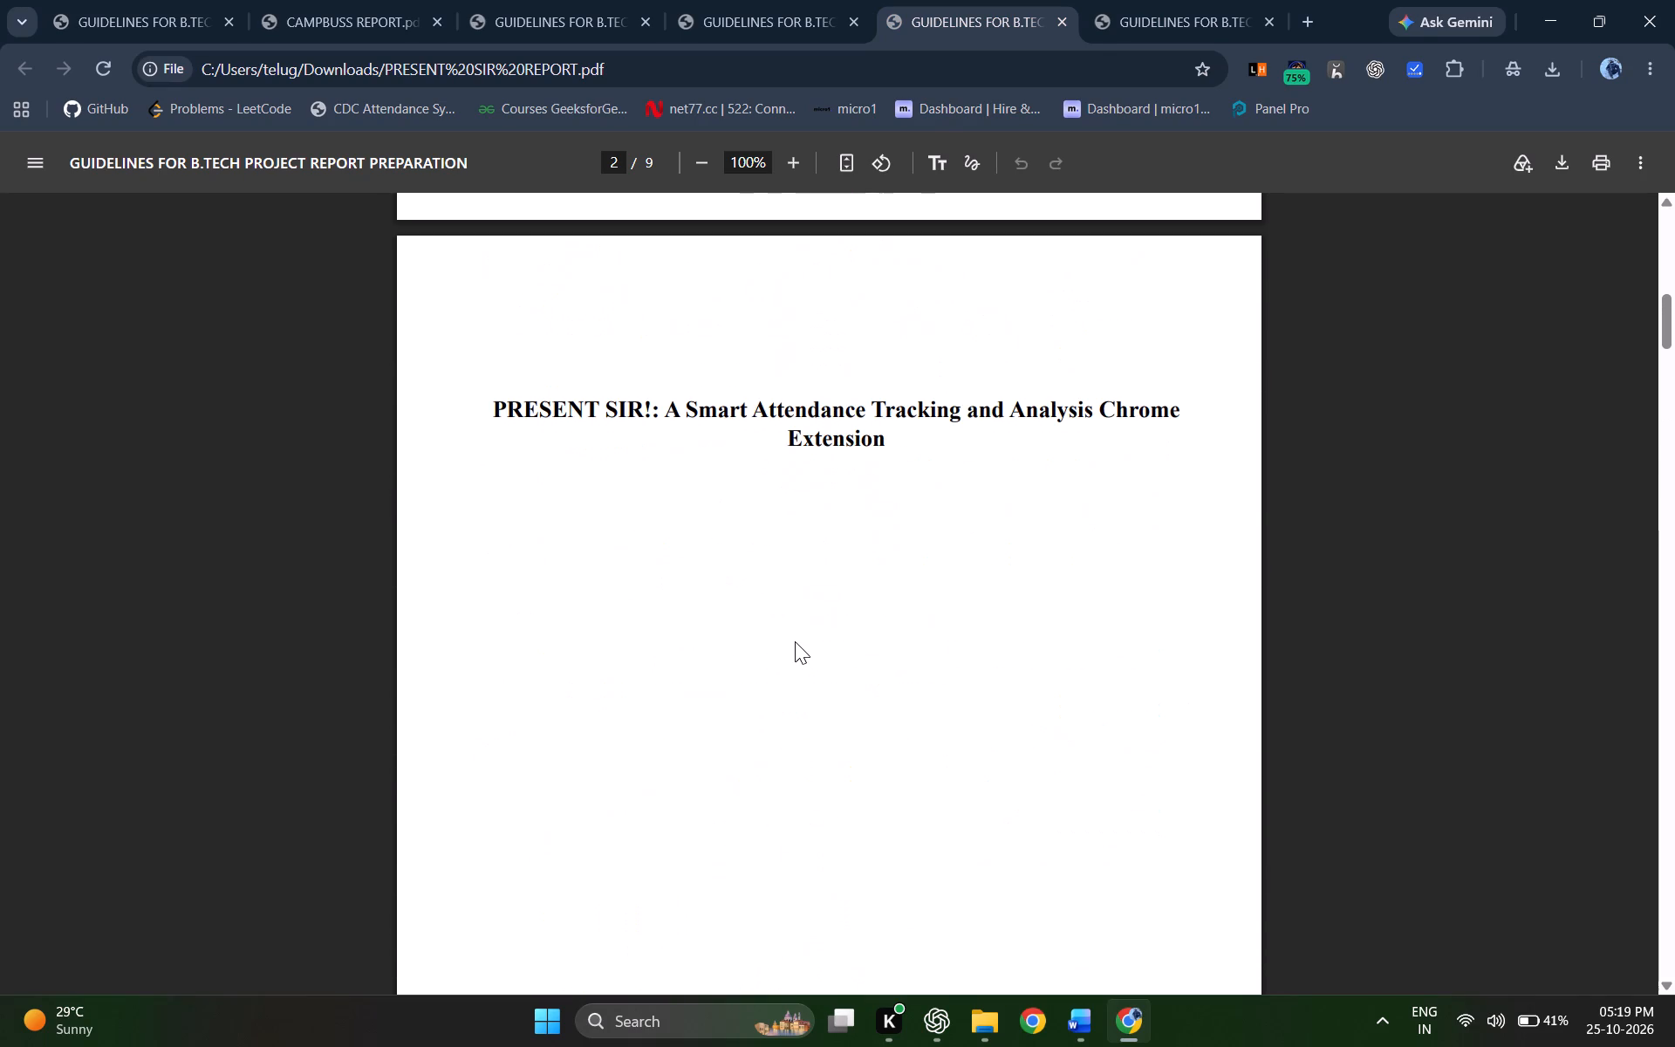
scroll(778, 655, up, 13)
scroll(774, 659, down, 16)
scroll(792, 671, down, 7)
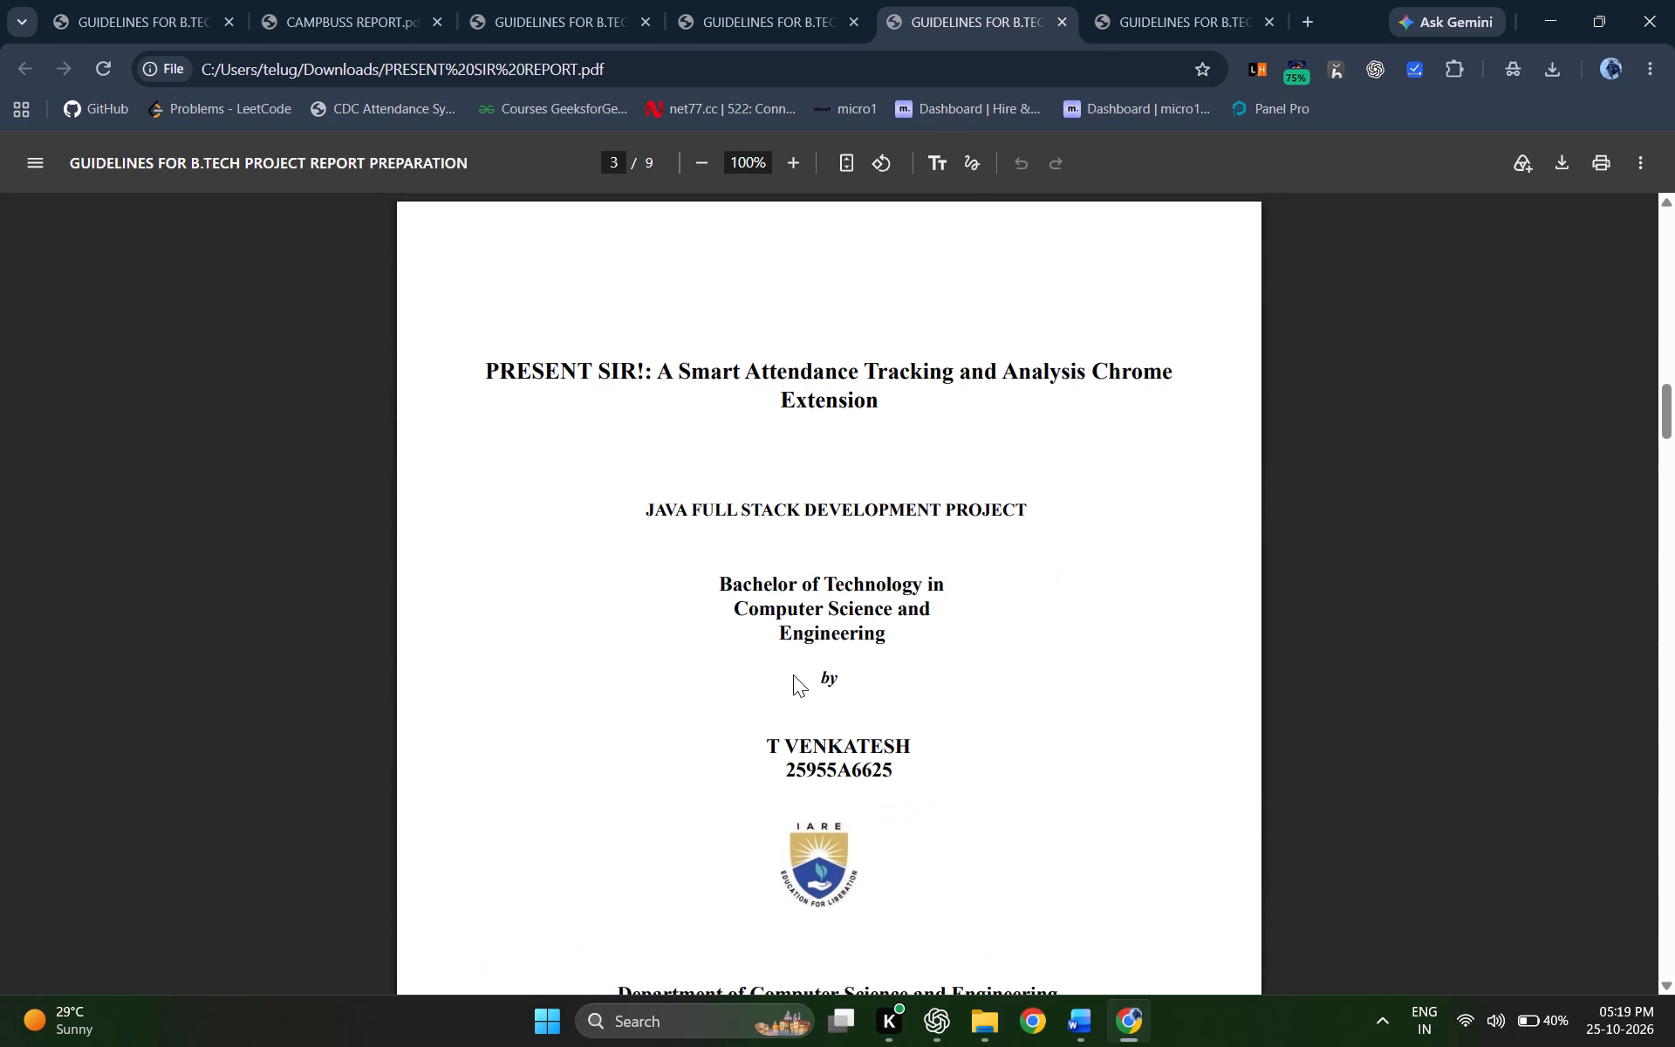
click(694, 0)
scroll(697, 541, down, 2)
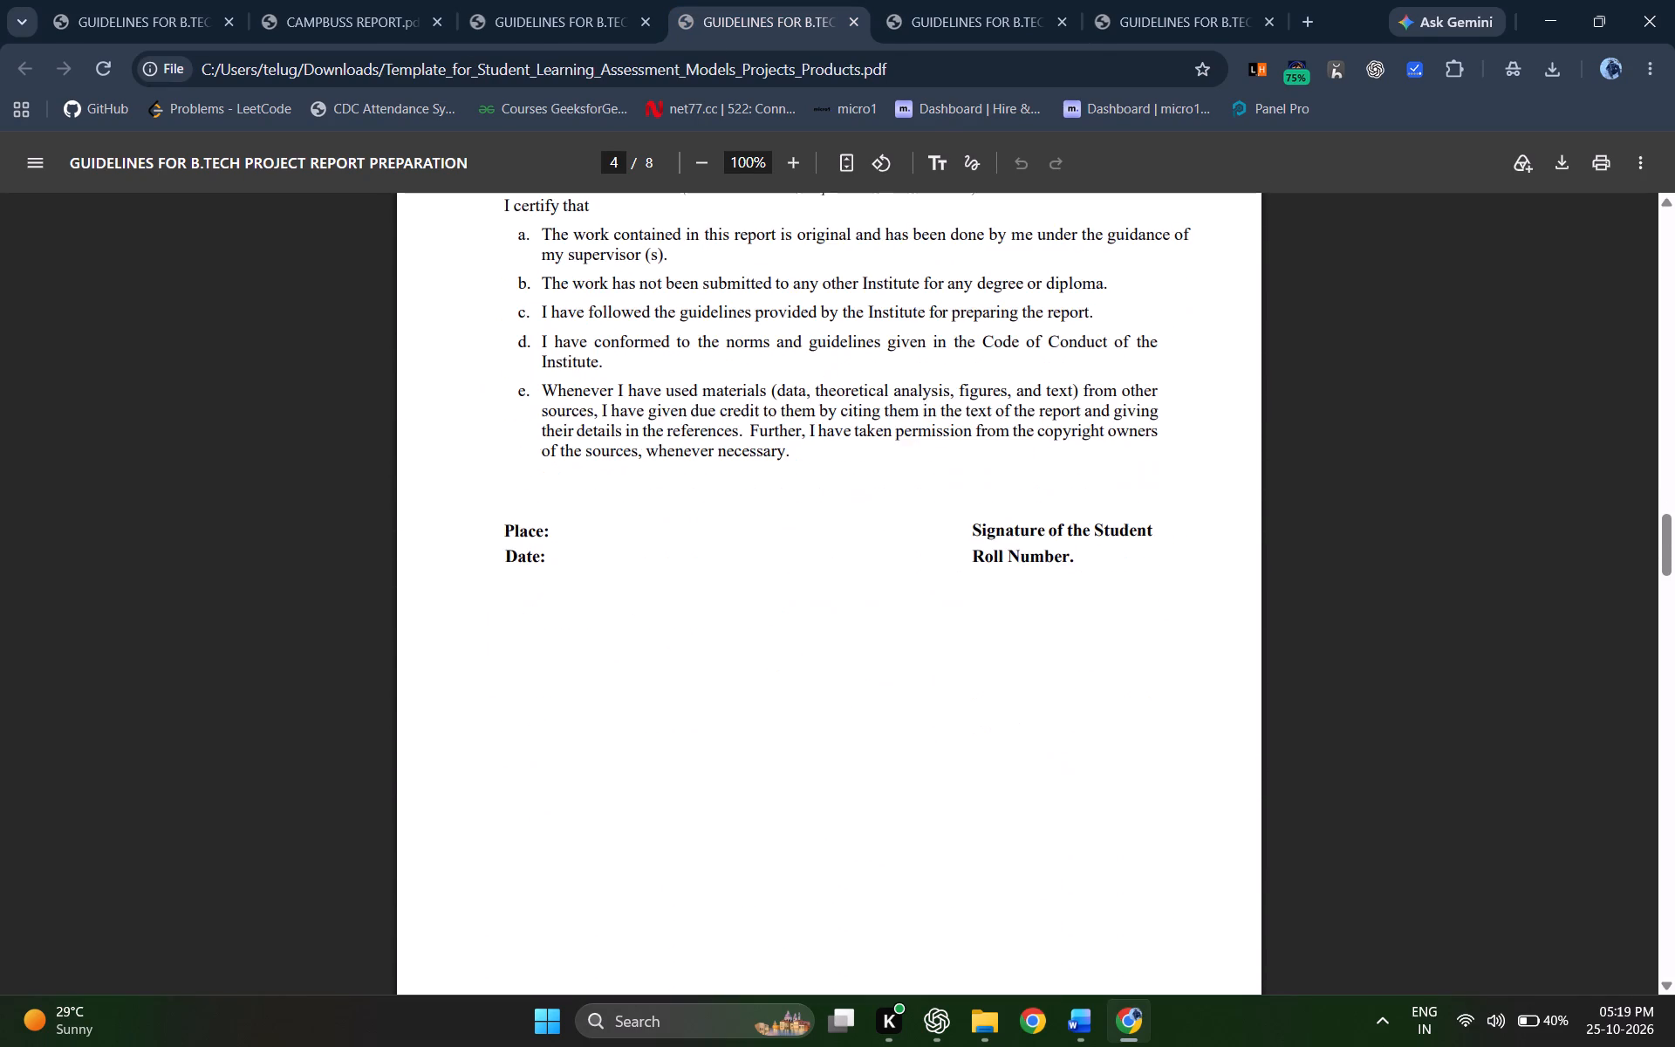
scroll(701, 561, up, 2)
Close the PRESENT SIR REPORT and PRESENT SIR WORD PDFs, keeping the template PDF open.
click(1062, 31)
click(1062, 31)
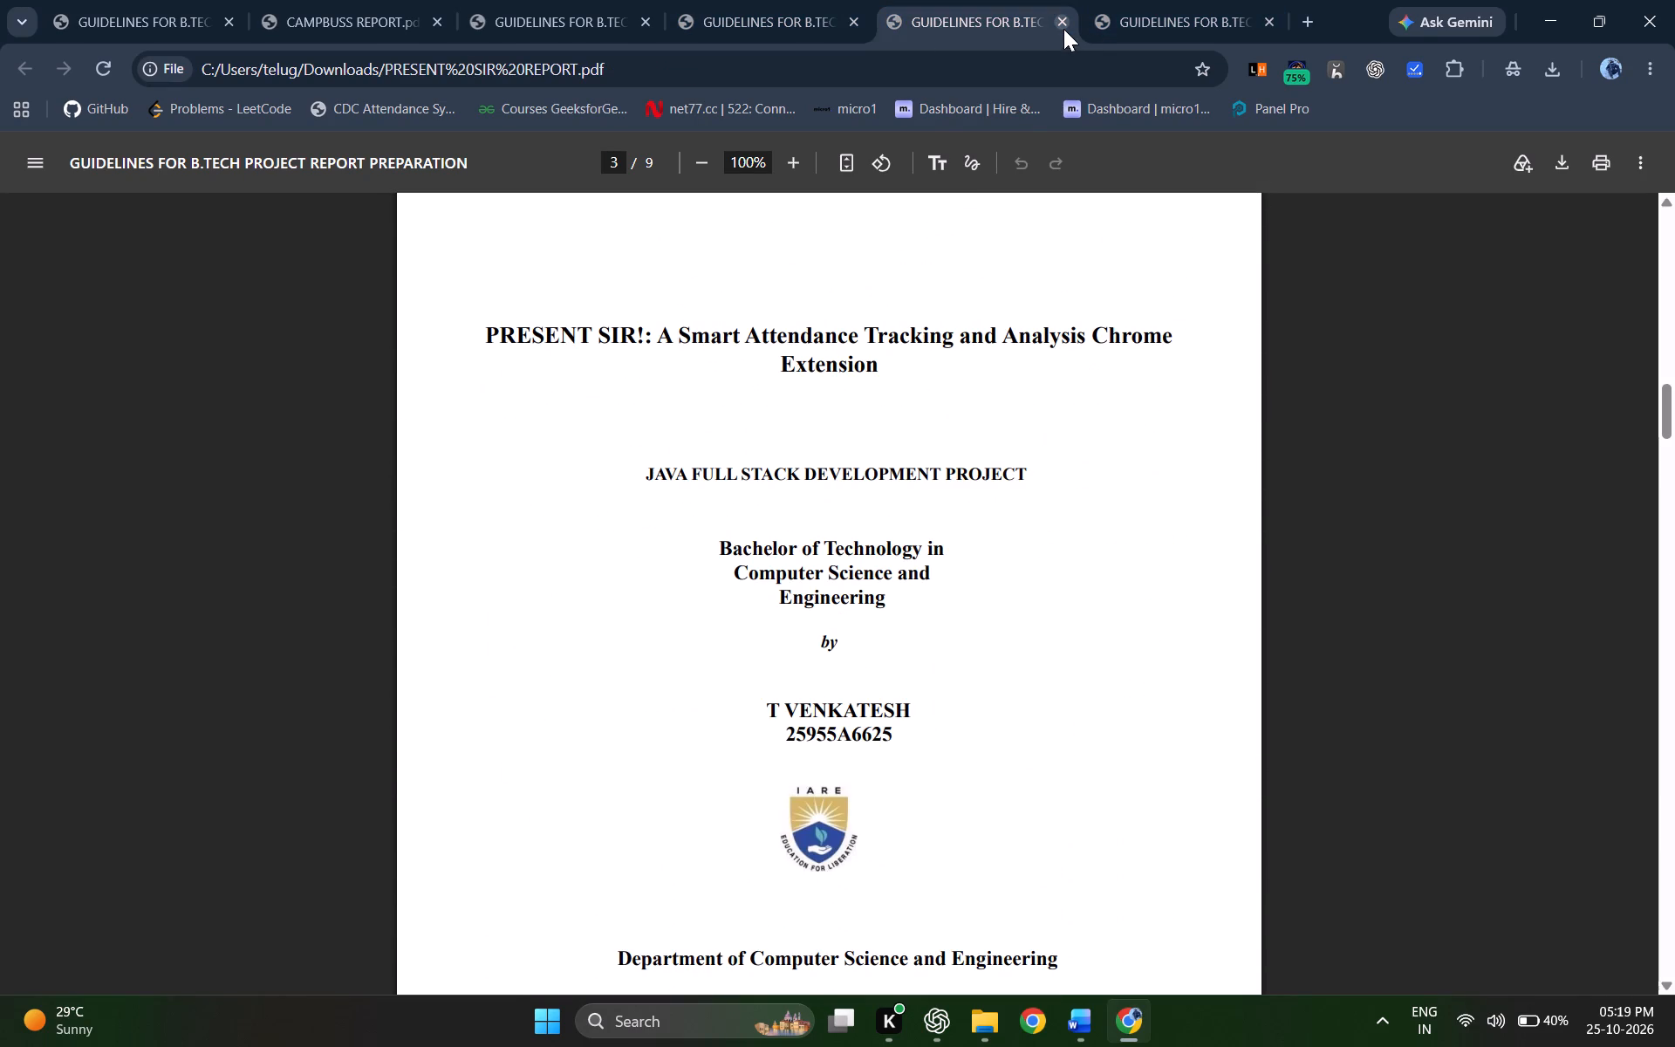
click(1063, 29)
click(1068, 21)
Examine the formatting notes for the second title page under Sample Page 2 in the template PDF.
scroll(874, 431, up, 6)
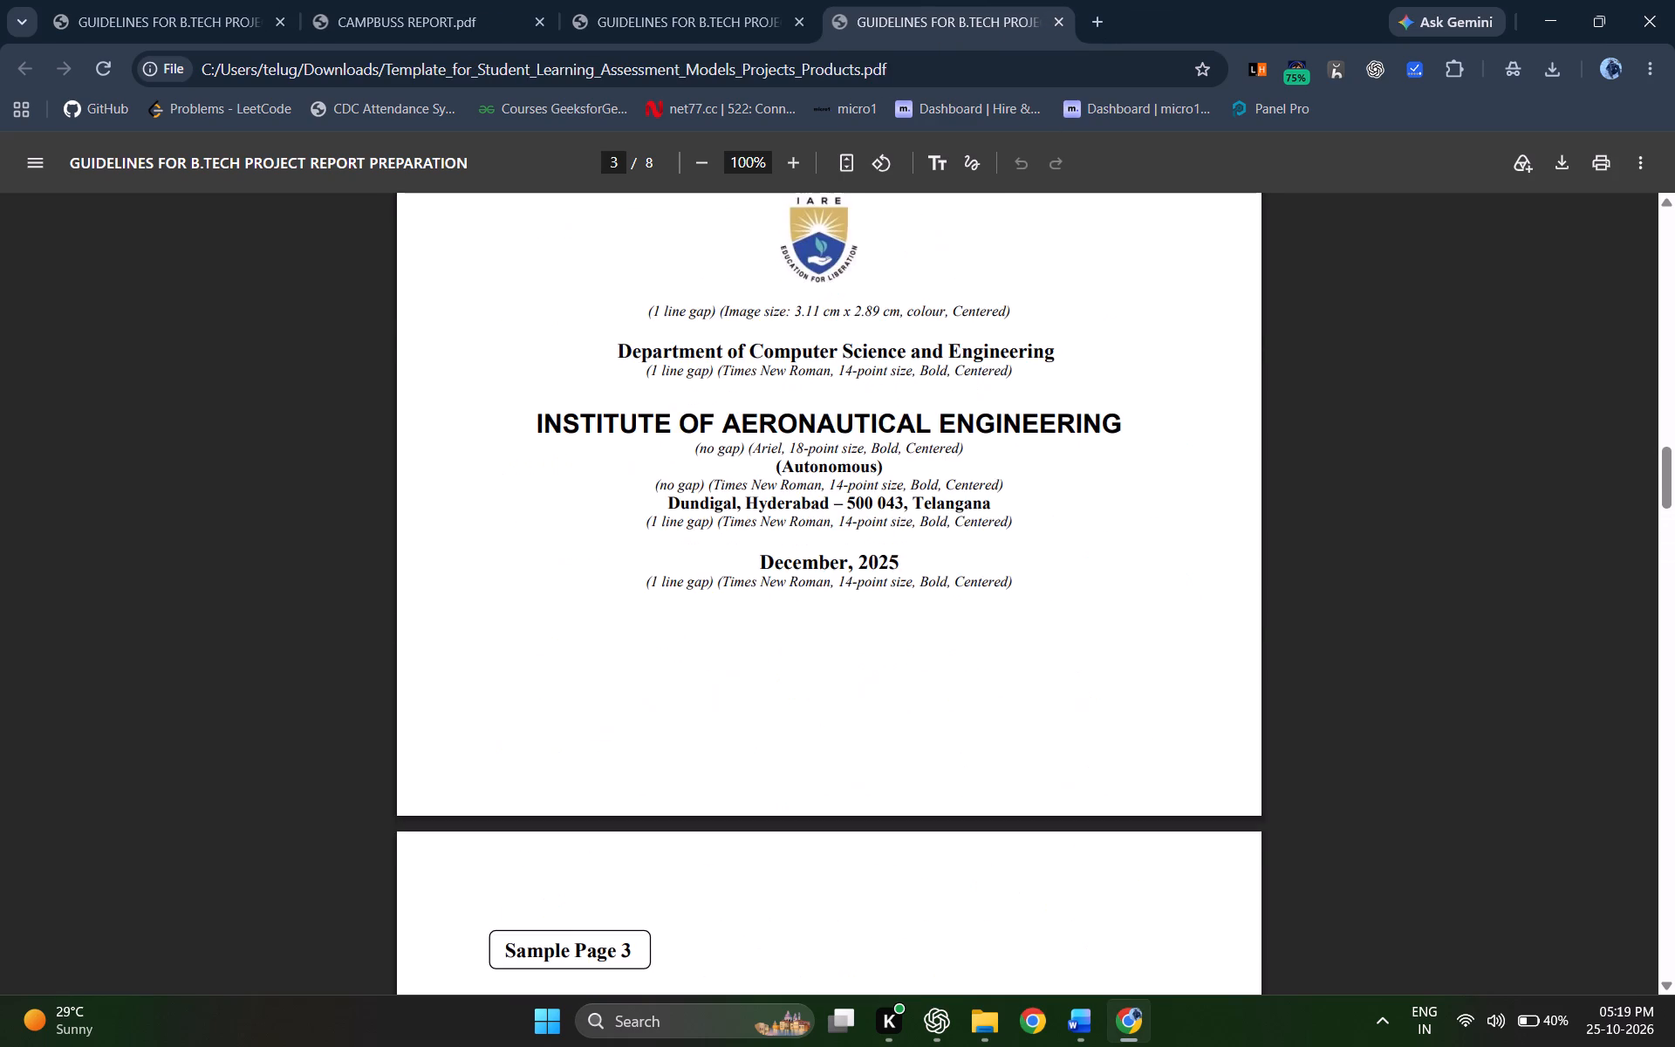
scroll(874, 432, down, 5)
scroll(874, 430, up, 6)
scroll(879, 423, down, 5)
scroll(891, 421, up, 7)
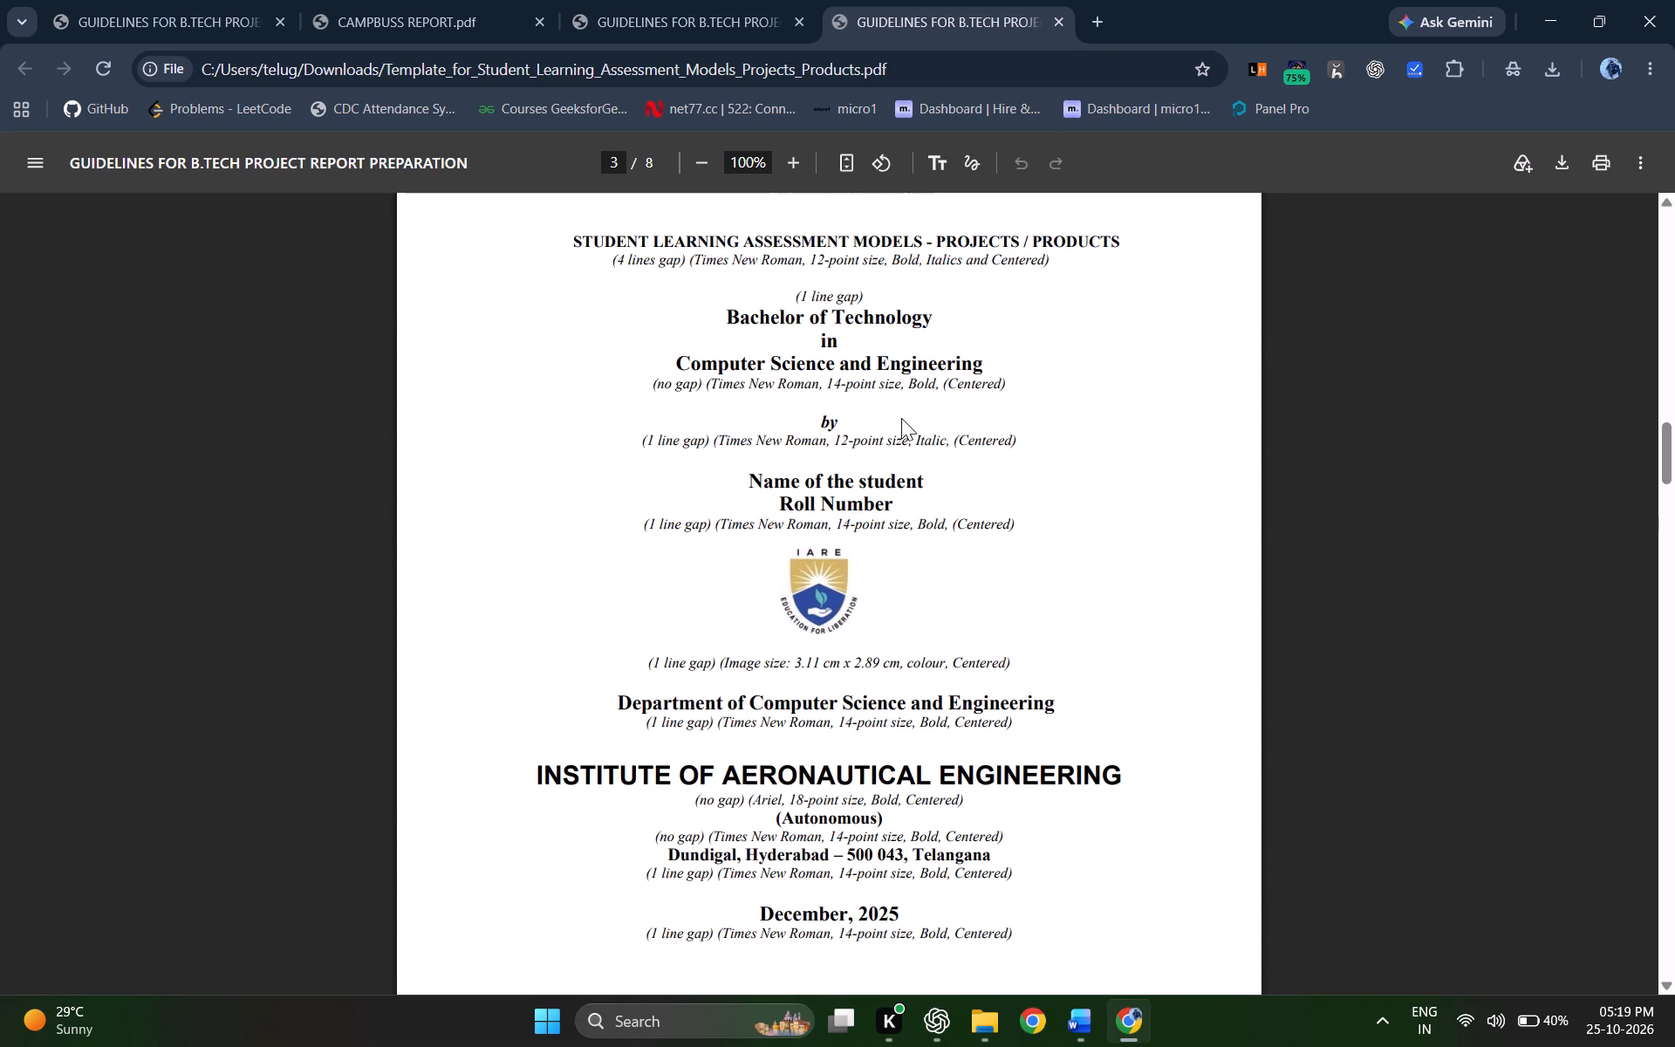
scroll(901, 418, up, 2)
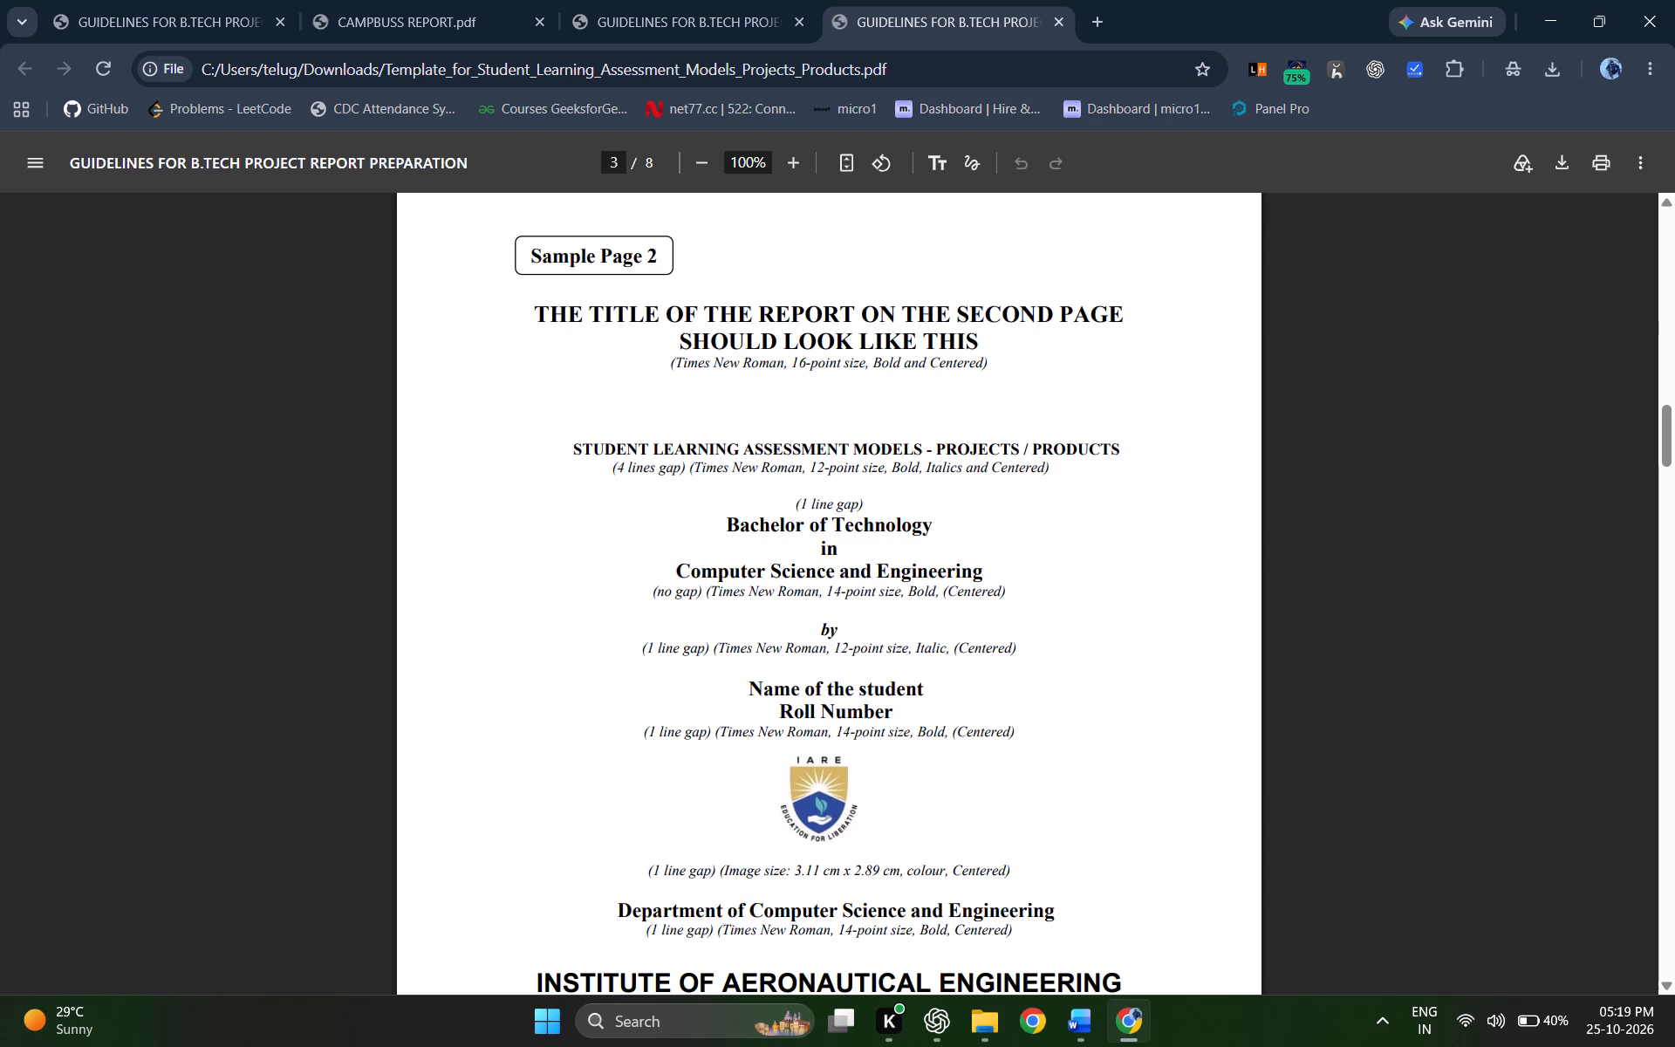
scroll(893, 549, down, 1)
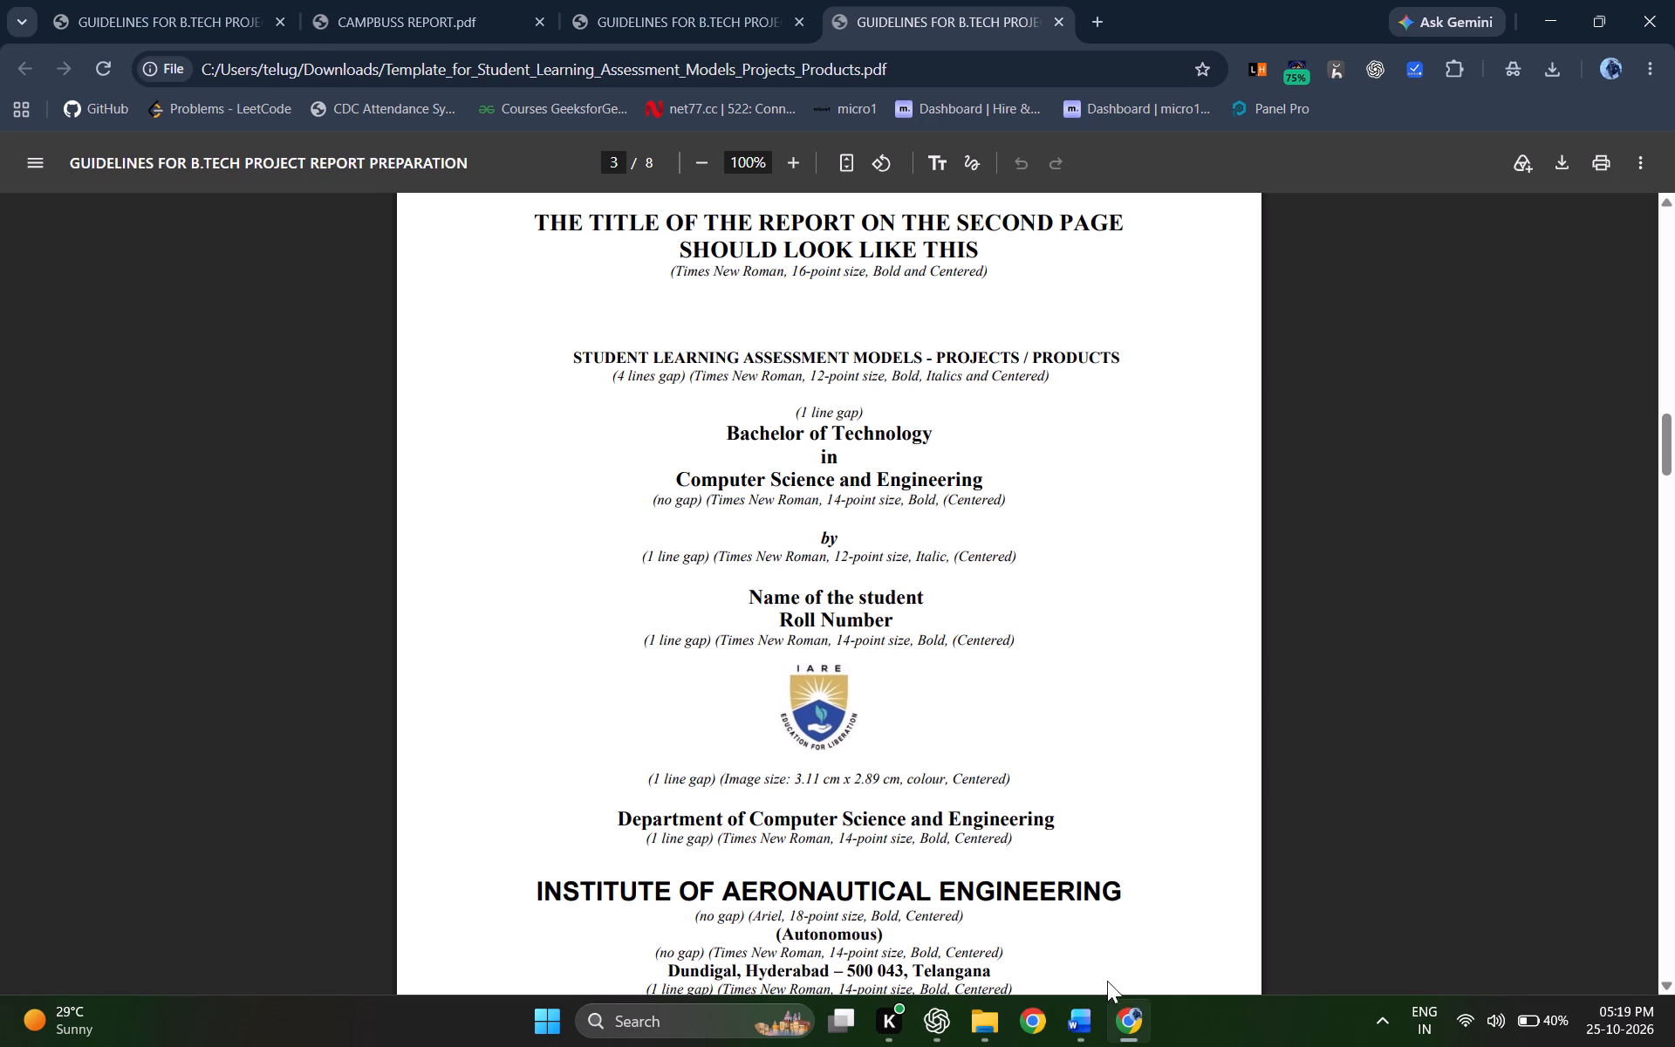
In Word, format the page 3 line JAVA FULL STACK DEVELOPMENT PROJECT as 12-point italic and centered.
click(1092, 1014)
scroll(836, 502, down, 2)
scroll(823, 508, up, 5)
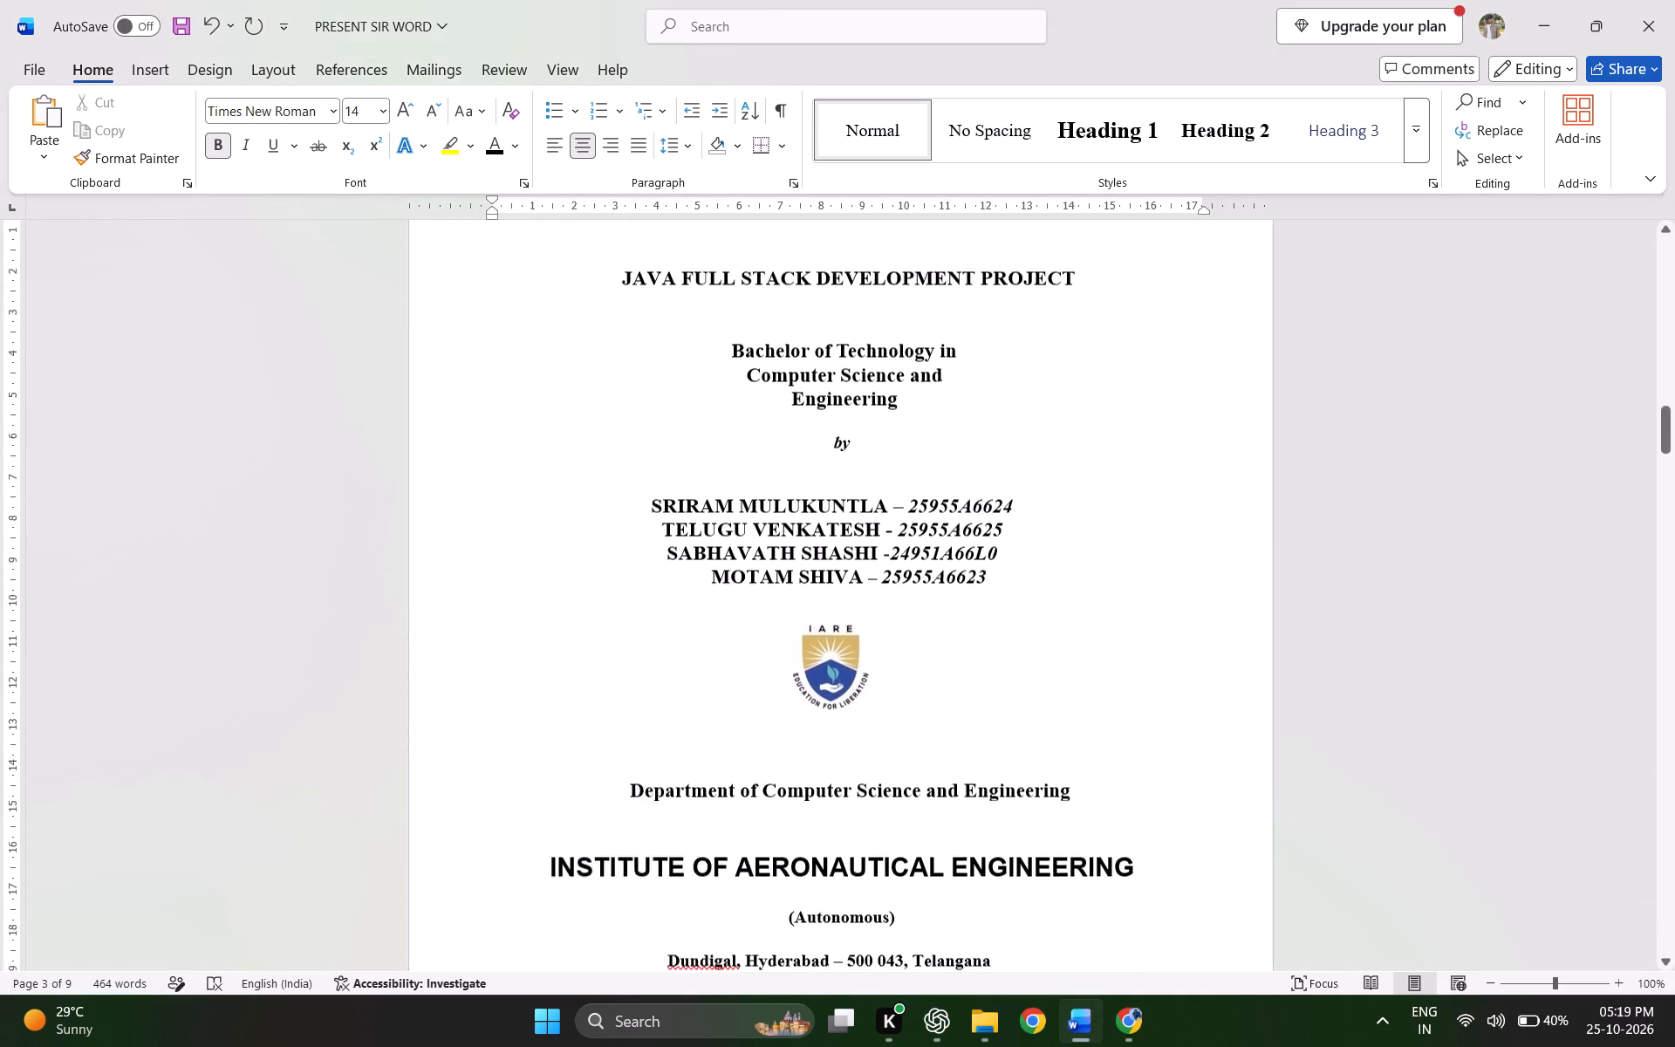
drag(616, 428, 1043, 419)
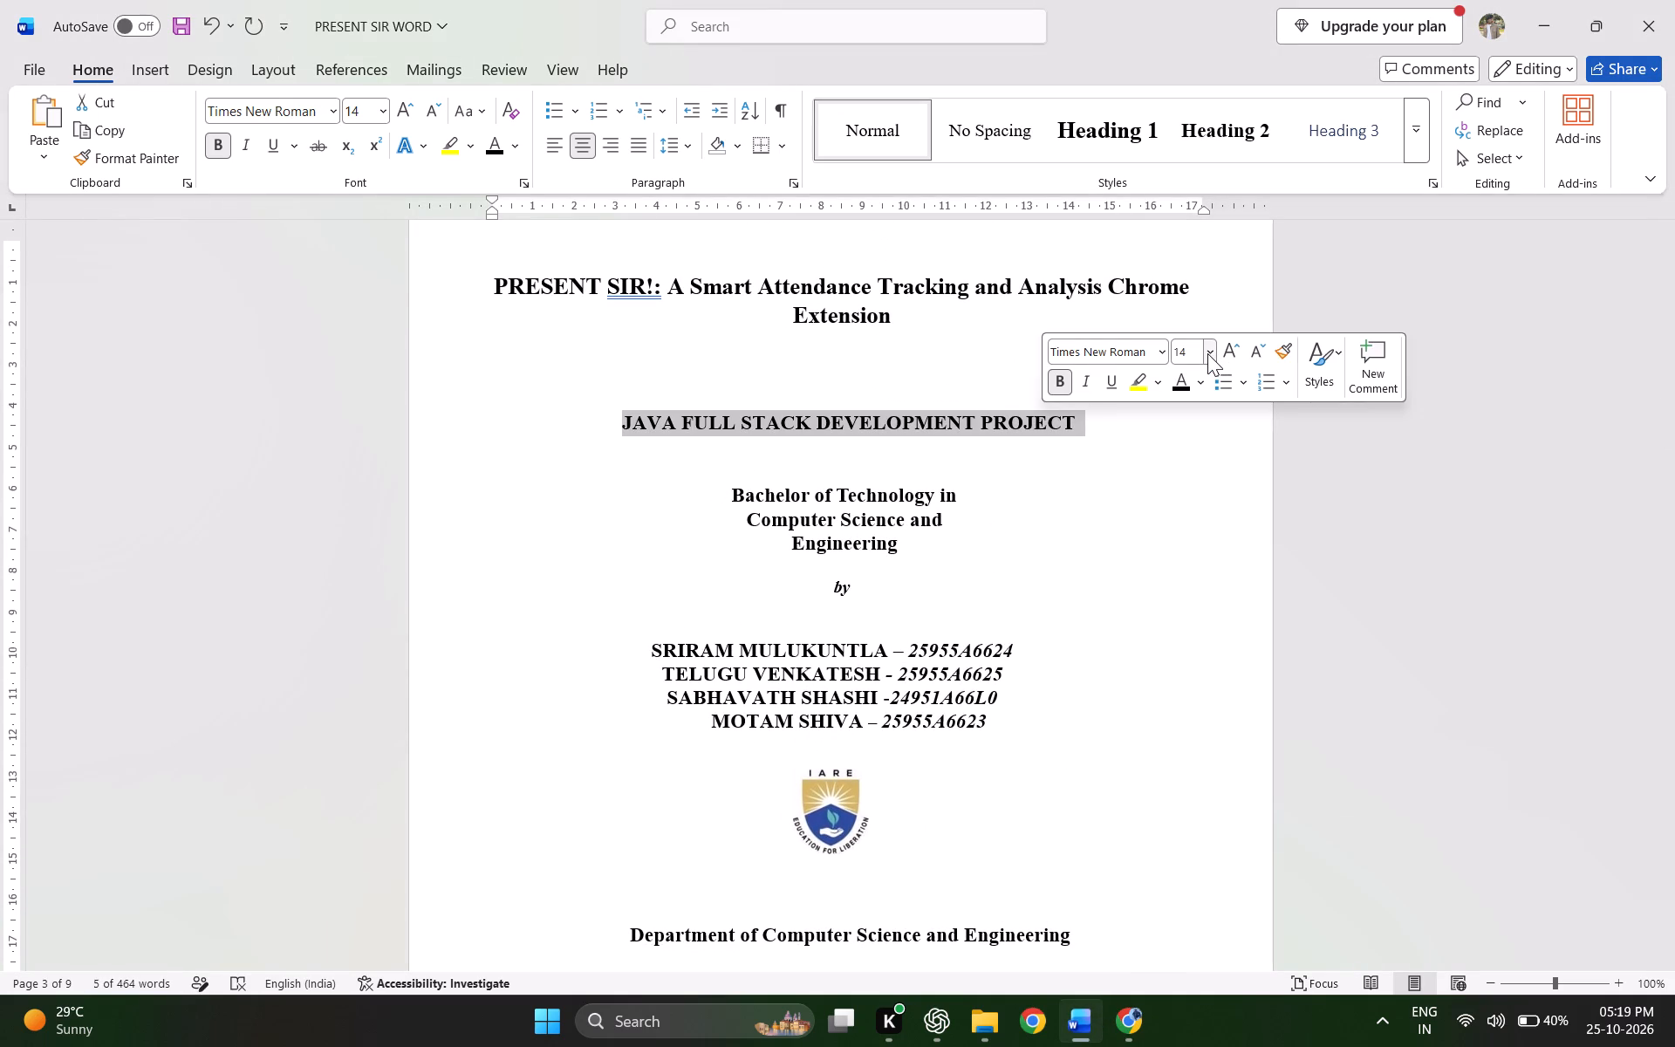
click(1207, 353)
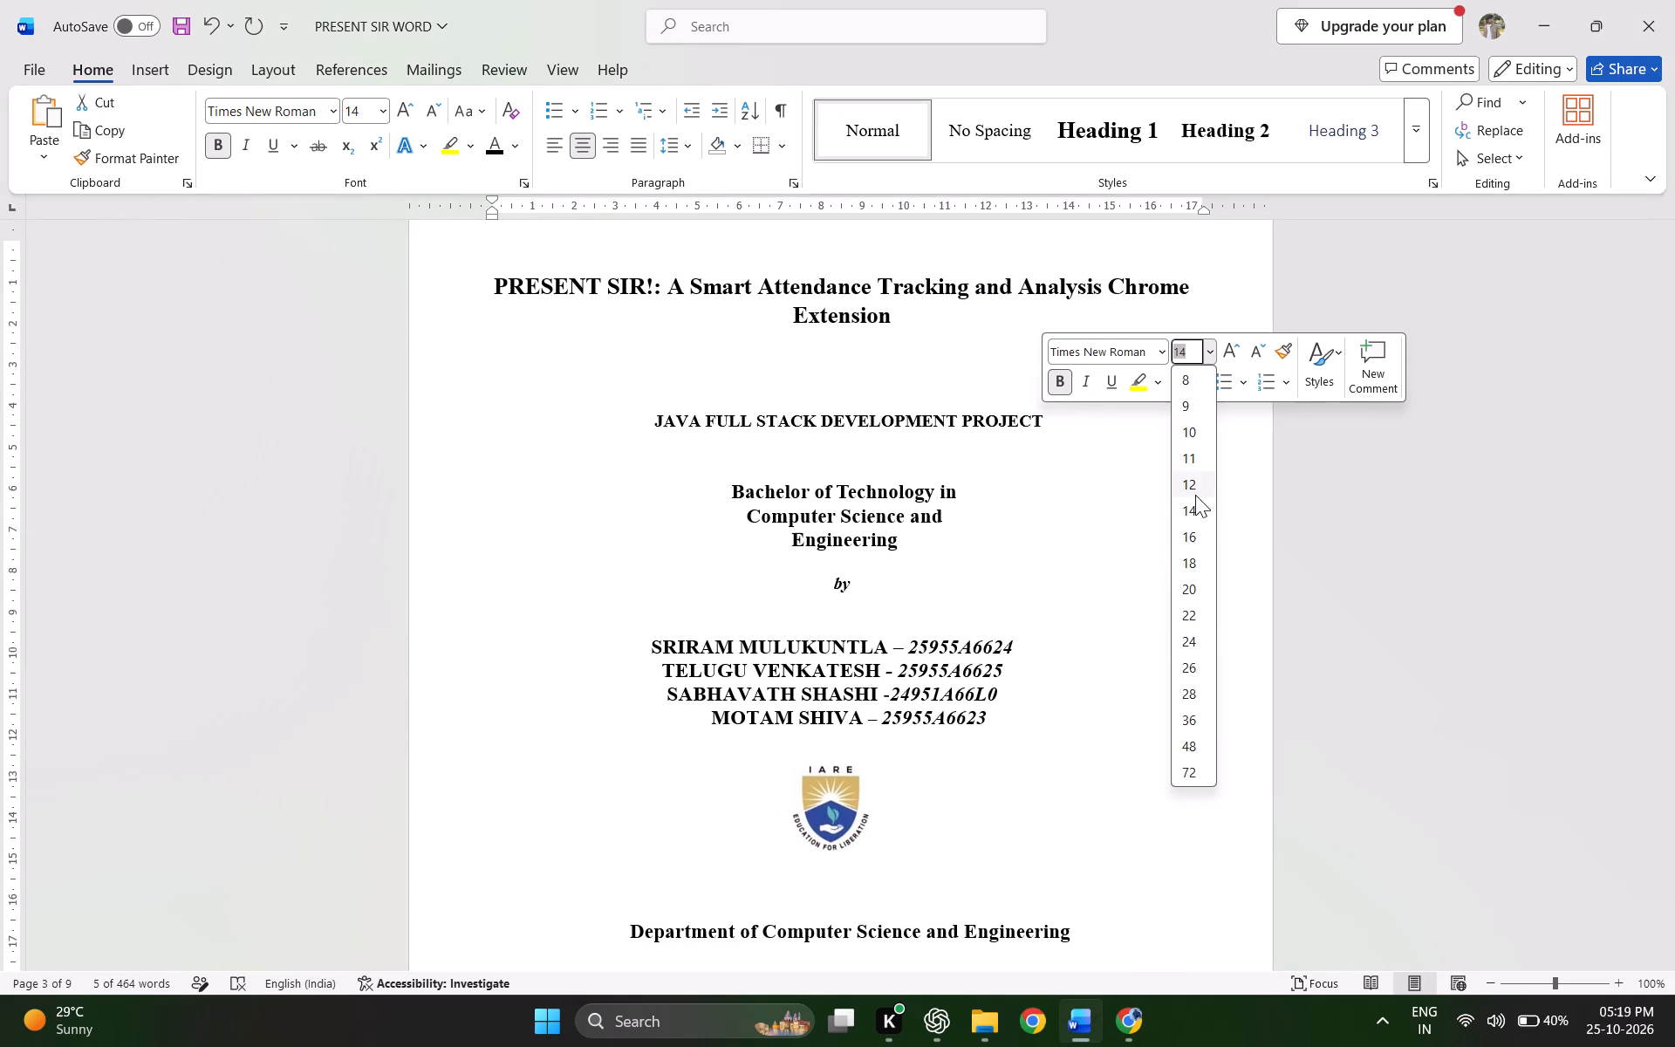
click(1195, 495)
click(1088, 384)
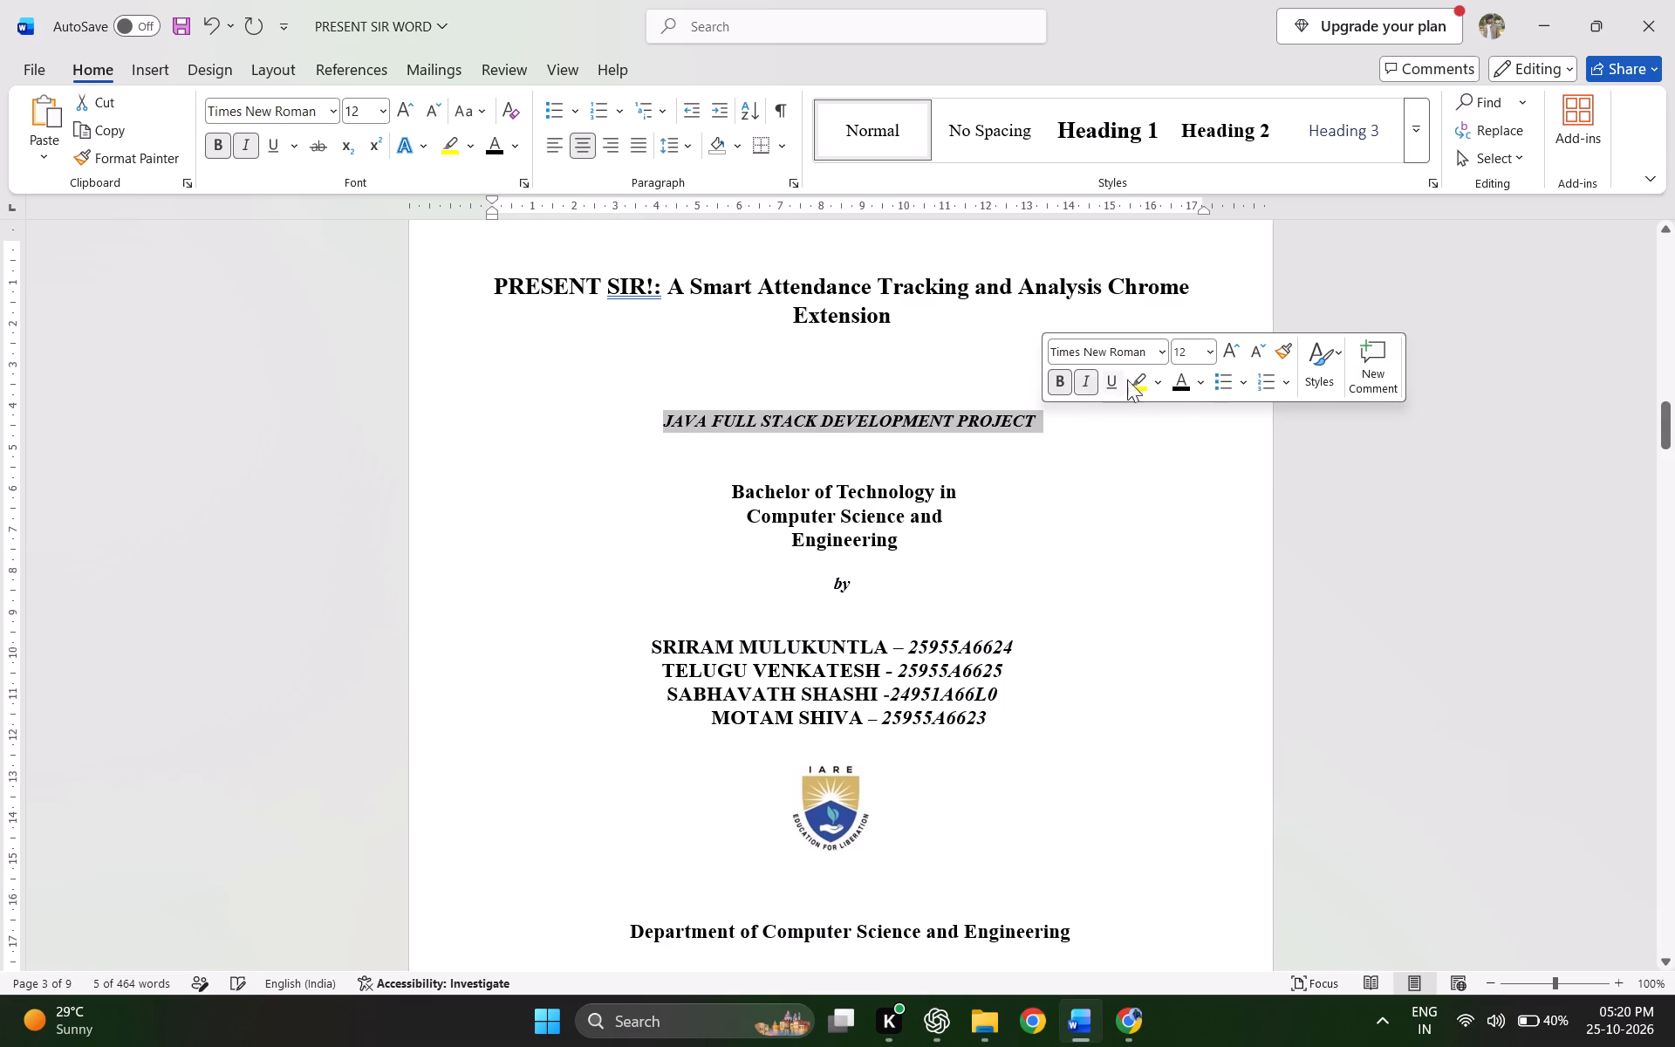
click(582, 154)
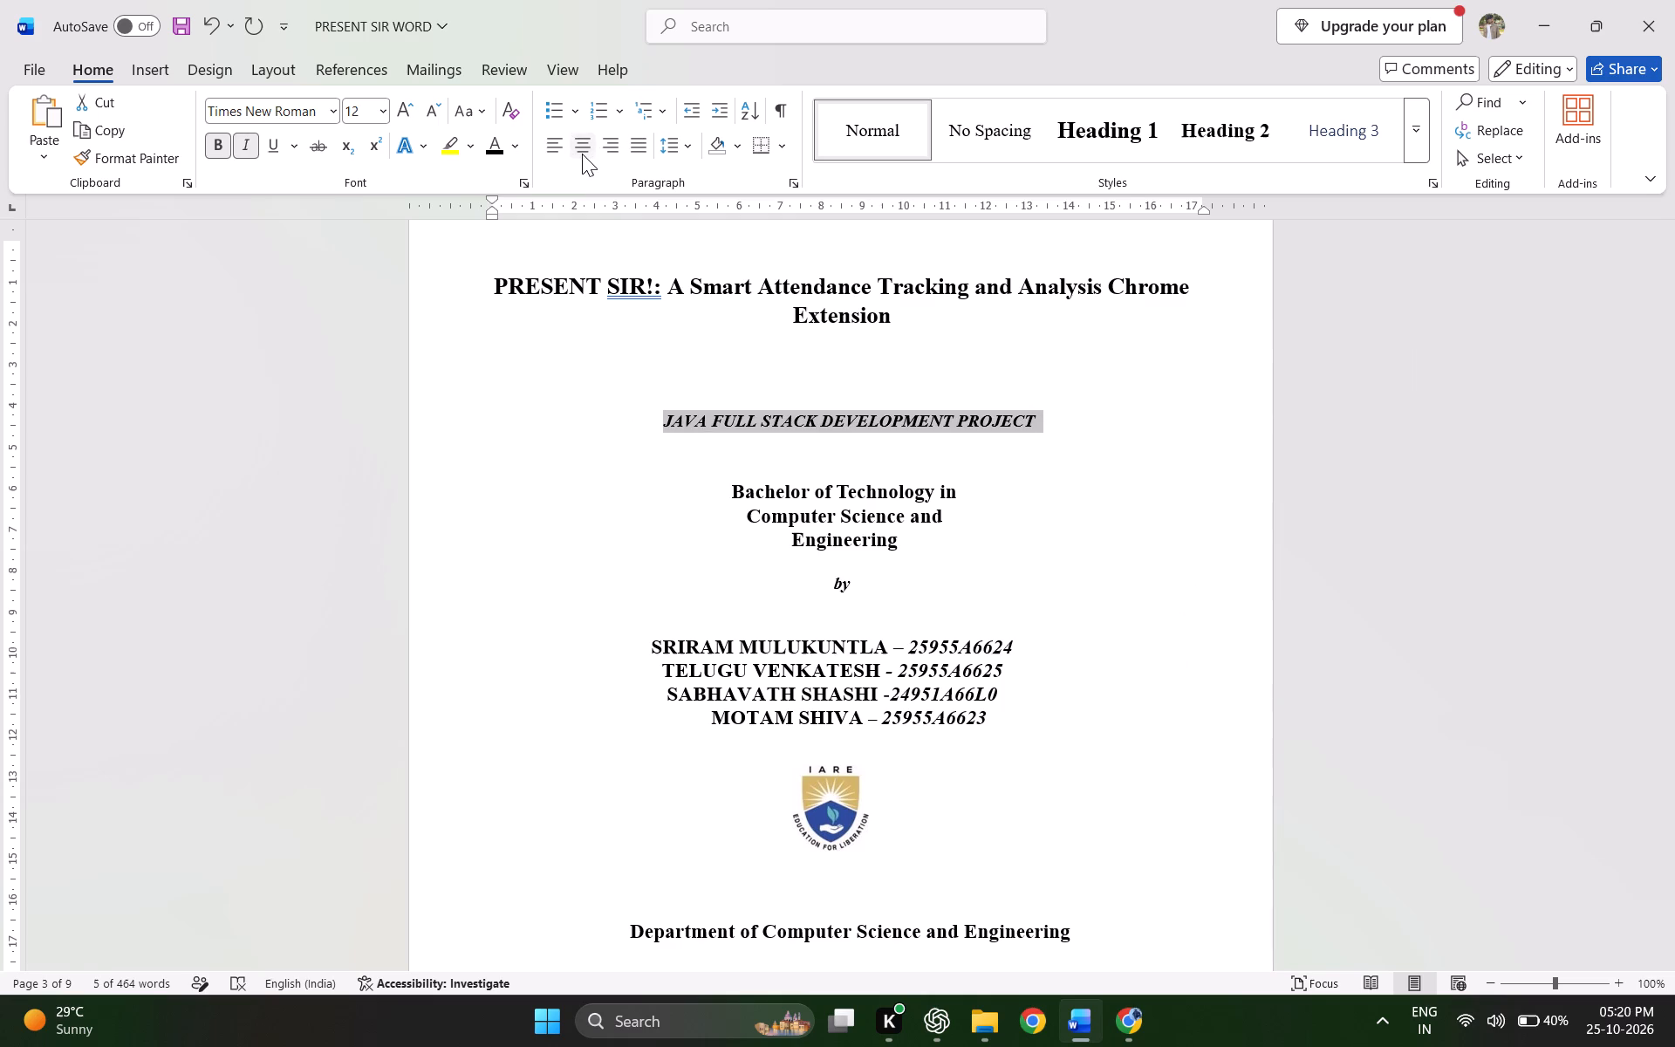
click(582, 154)
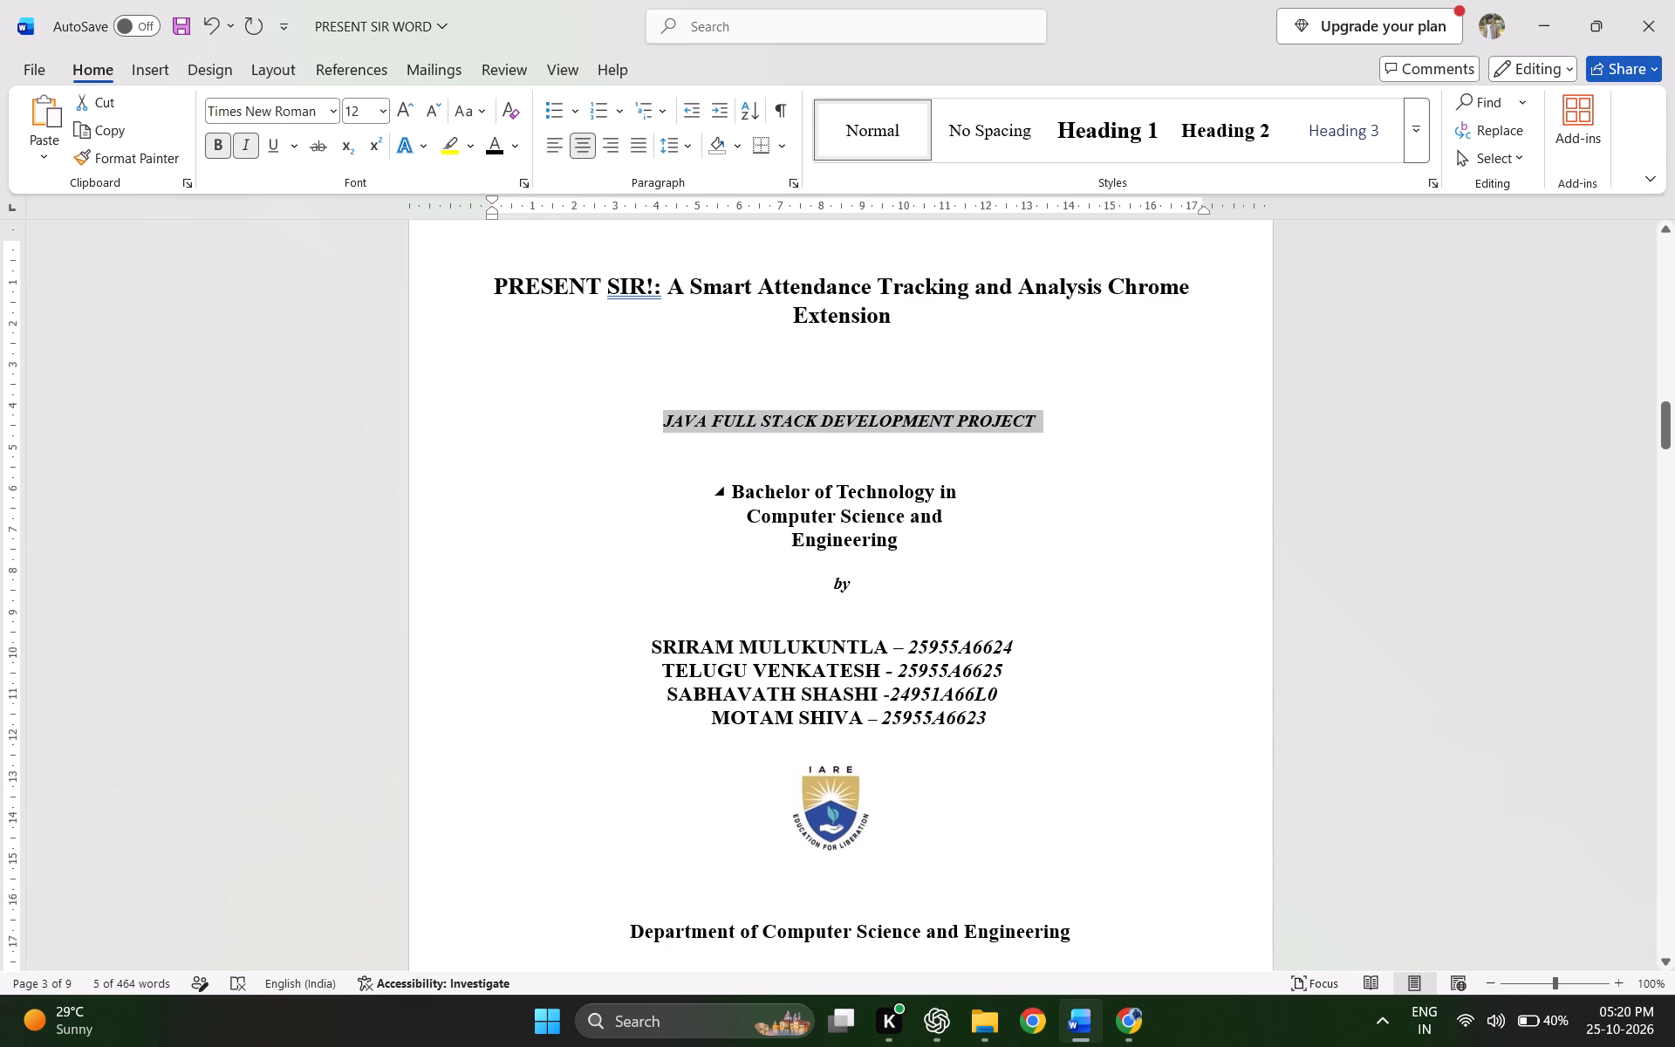
click(1056, 487)
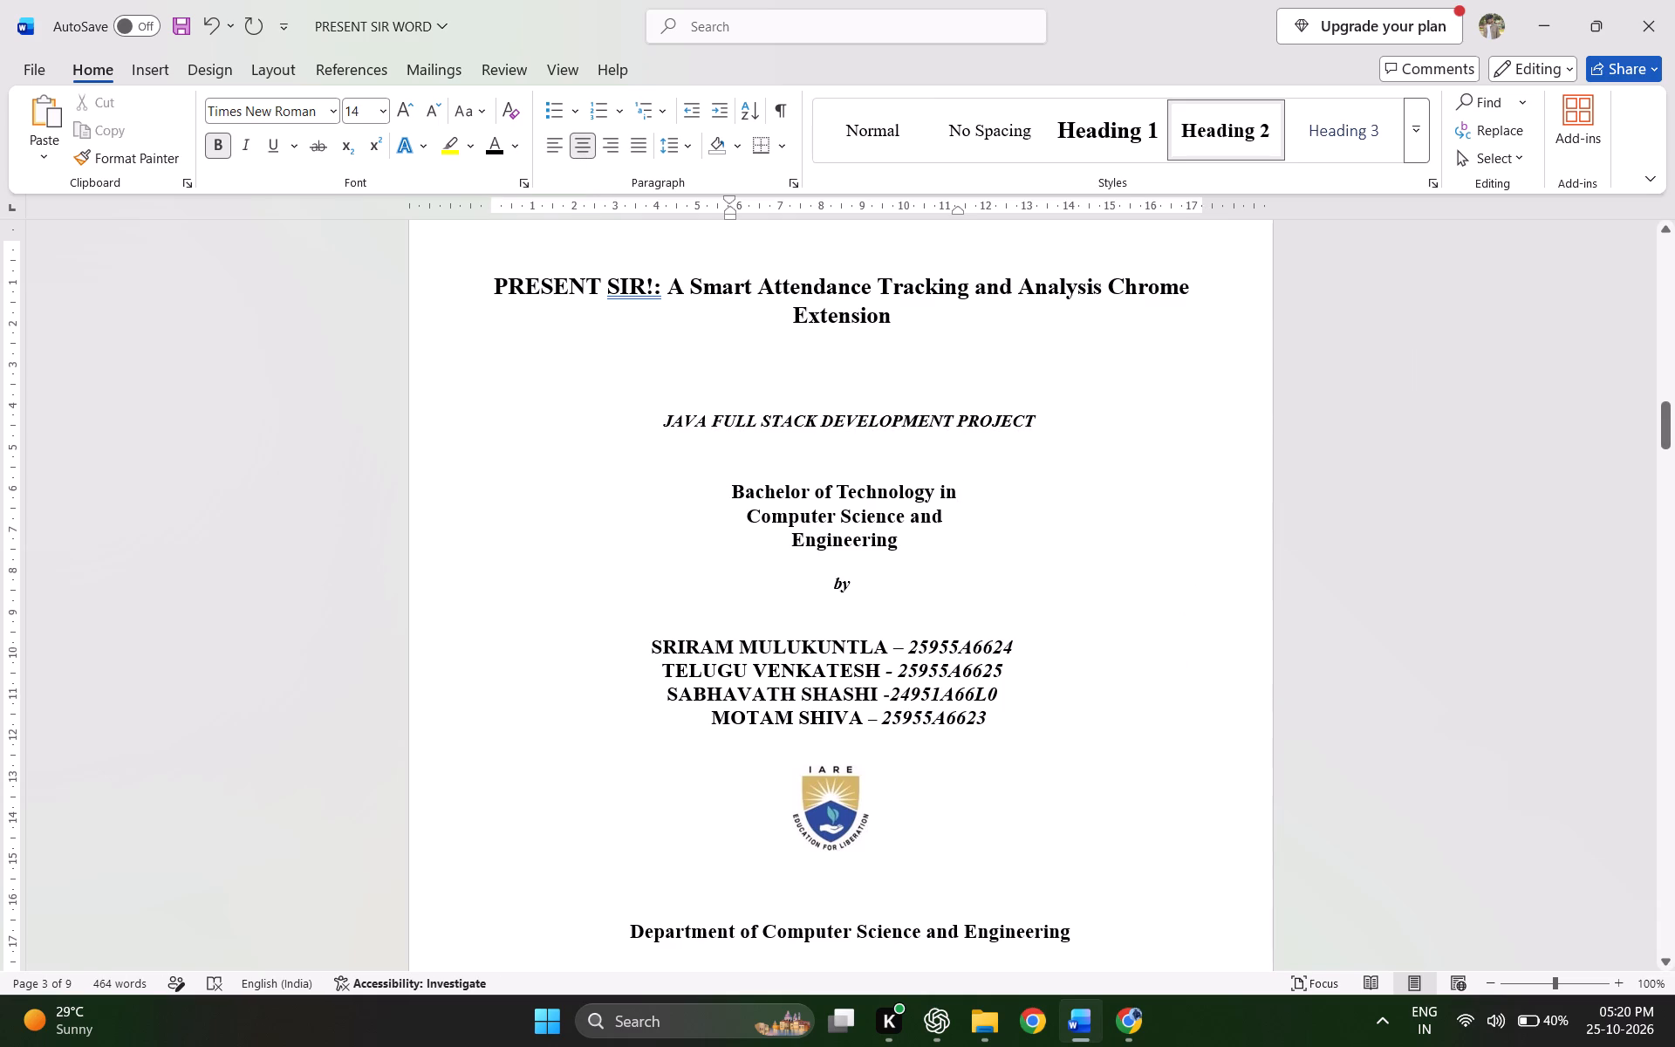
Append the word REPORT to the JAVA FULL STACK DEVELOPMENT PROJECT line on page 3 and save the document.
click(1036, 424)
key(space)
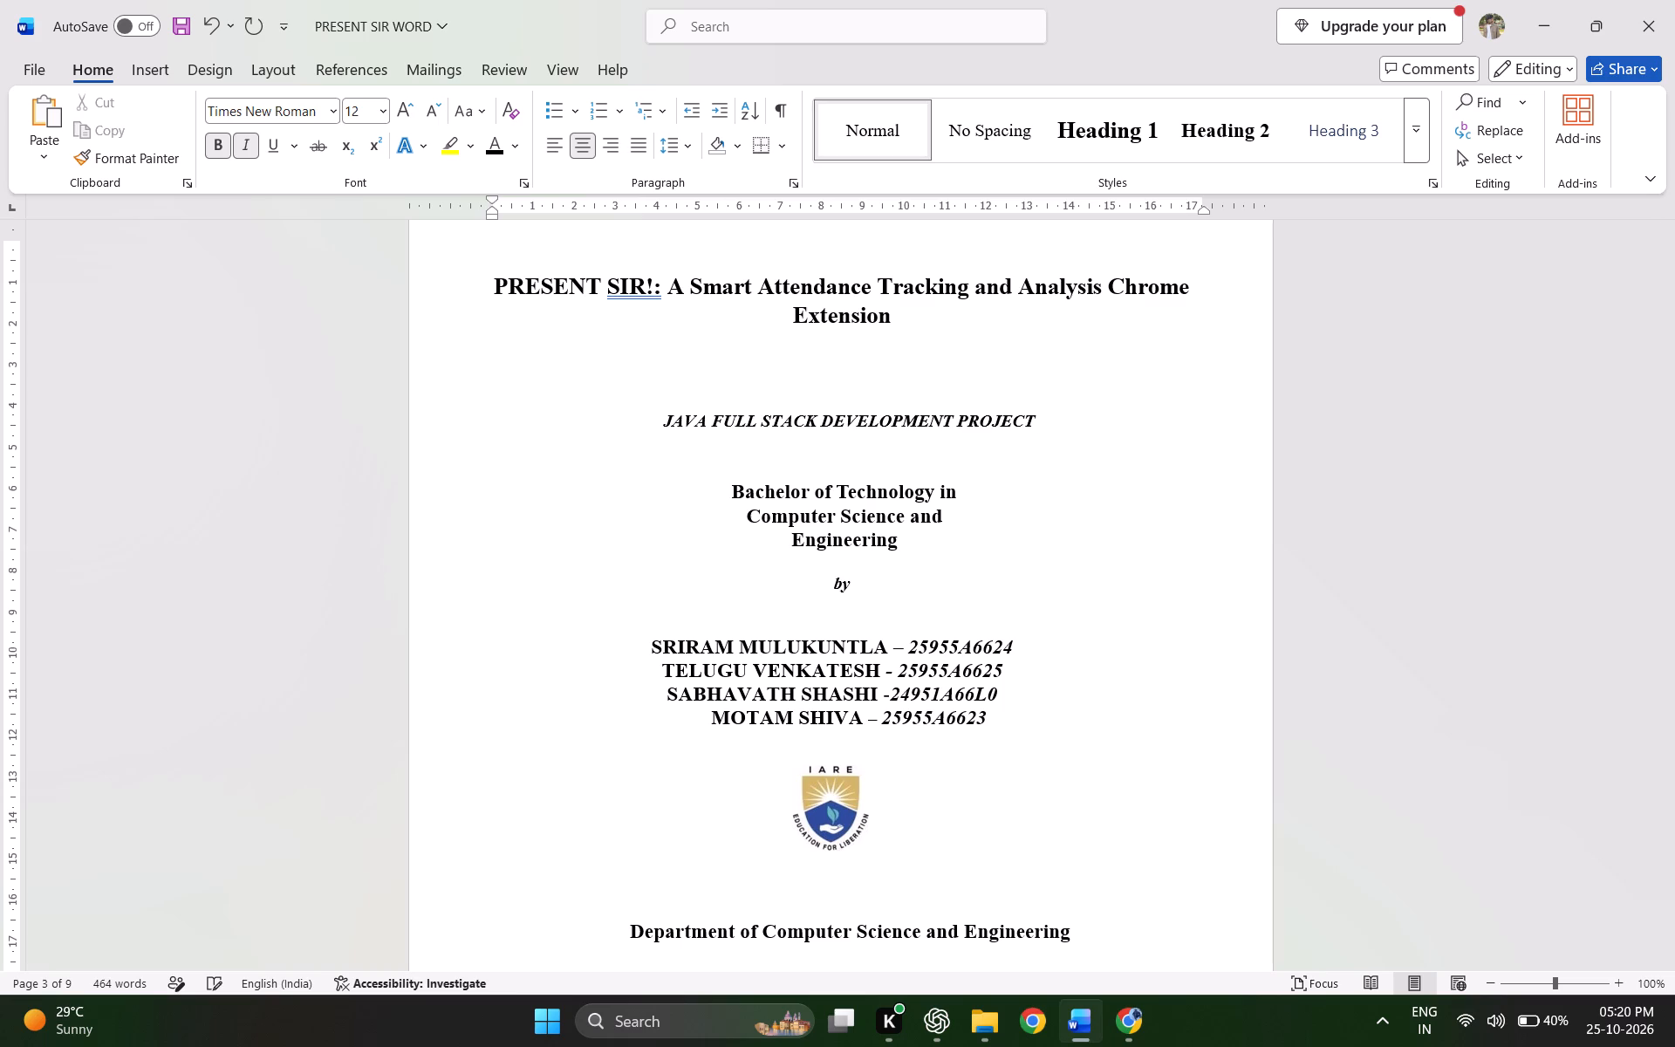
key(r)
key(BackSpace)
text(REPORT)
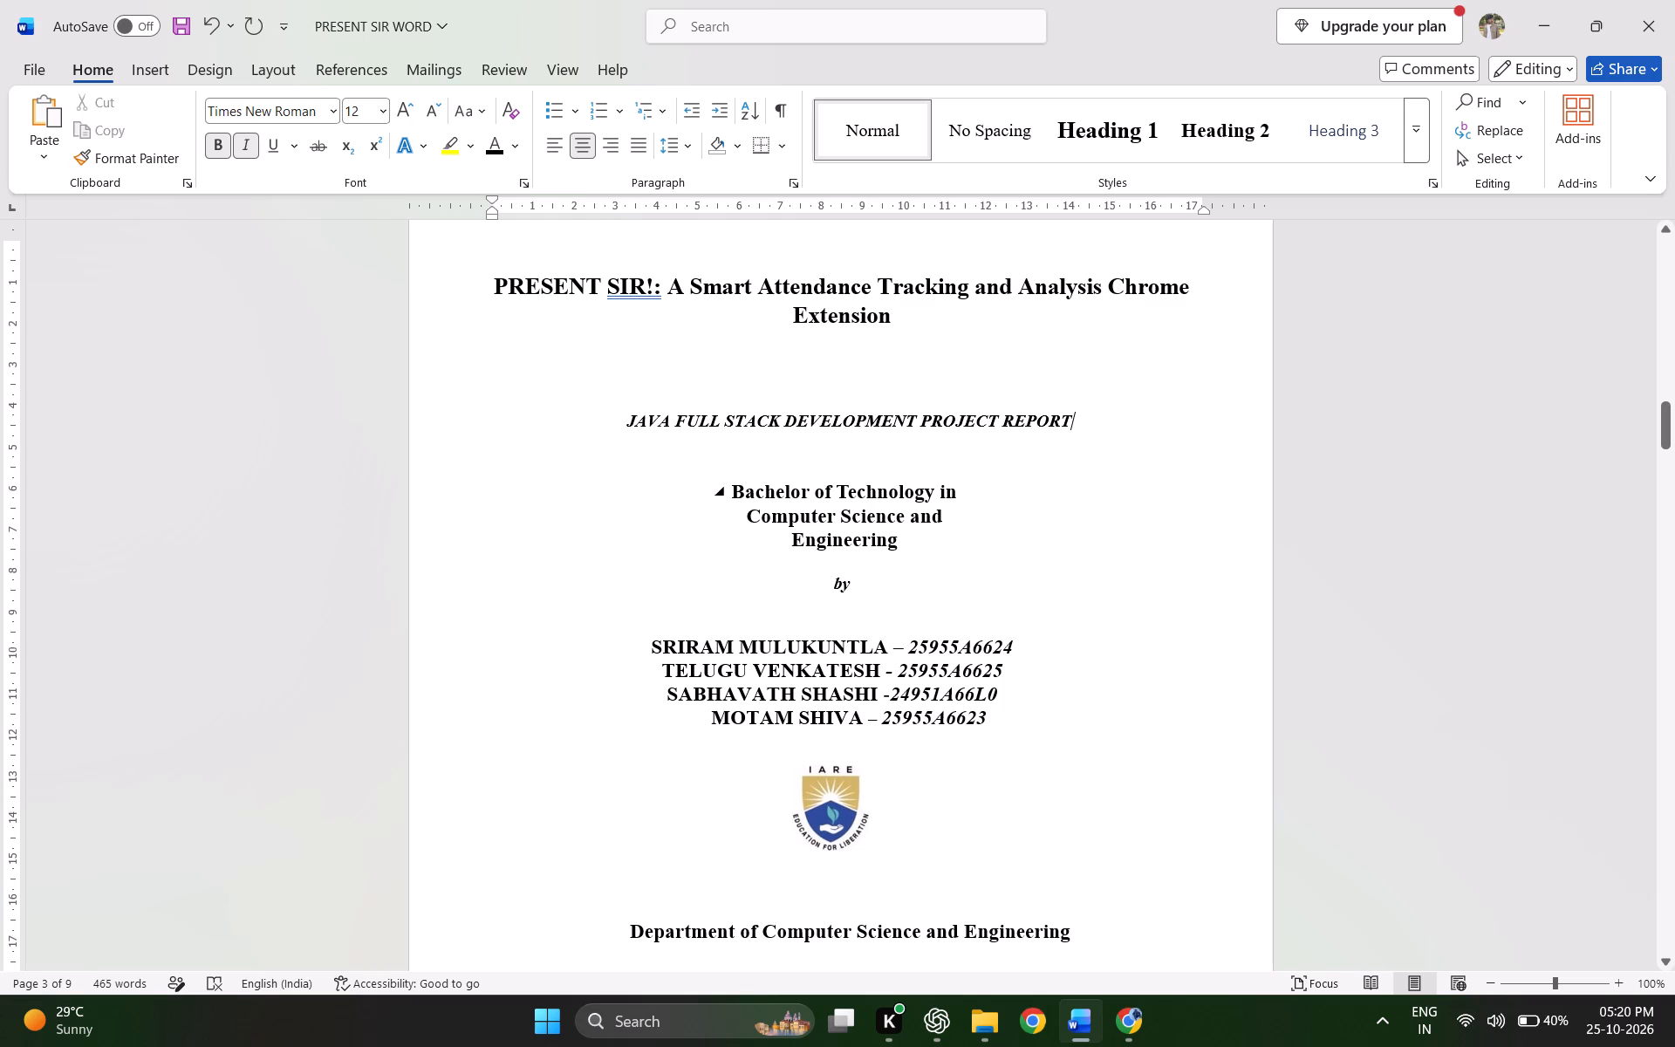
scroll(944, 543, up, 1)
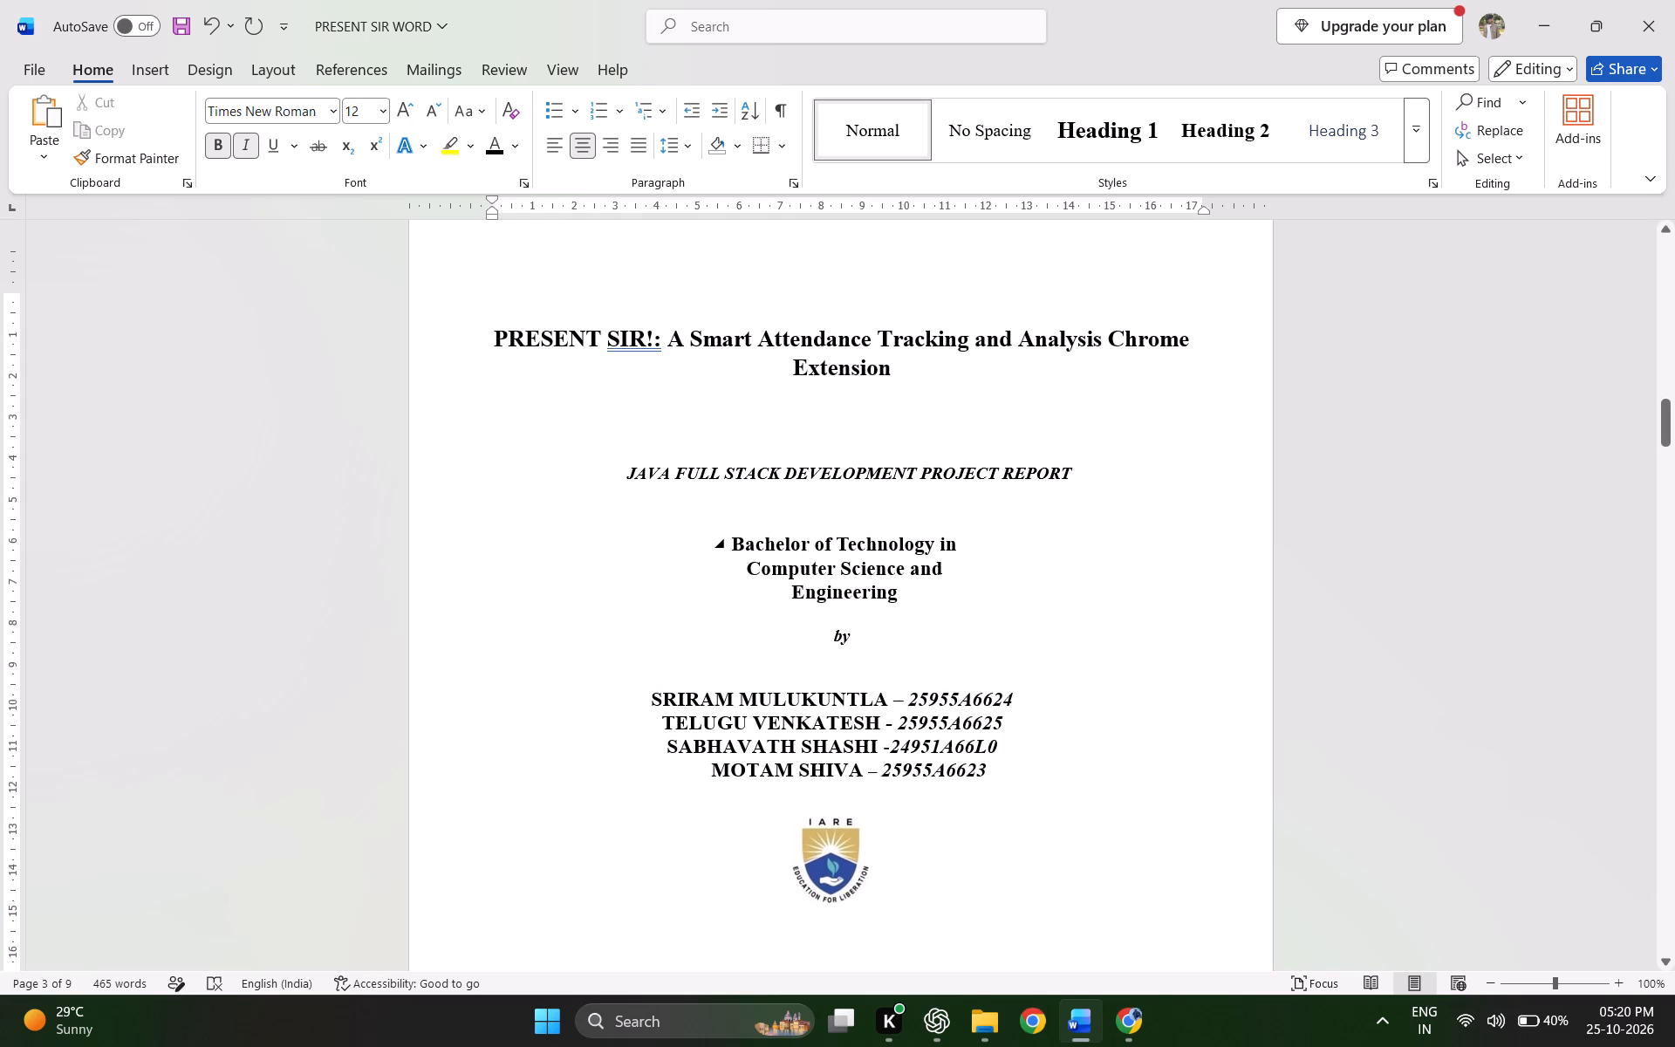